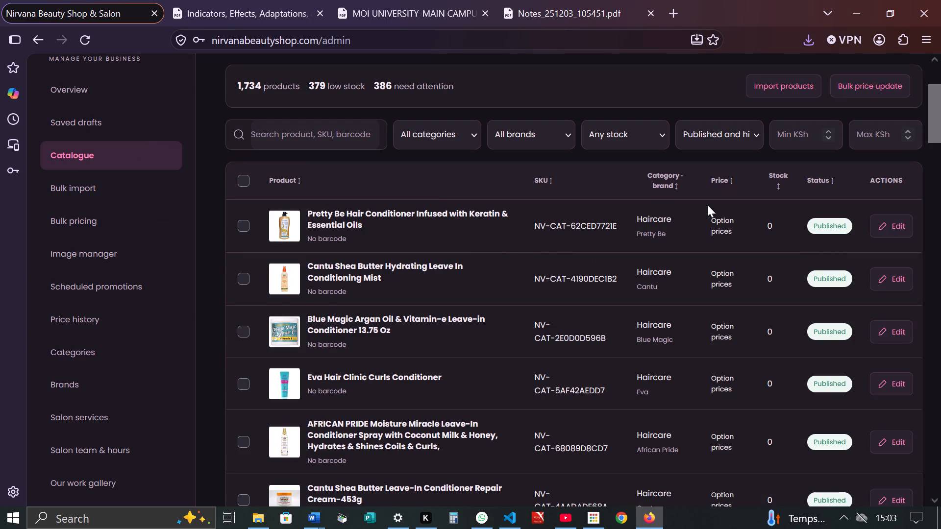
Continue the saved draft "Argan Oil Anti-Hair Fall & Renewal Conditioner" and save its record to the catalogue.
{"action": "left_click", "coordinate": [135, 107]}
{"action": "left_click", "coordinate": [105, 115]}
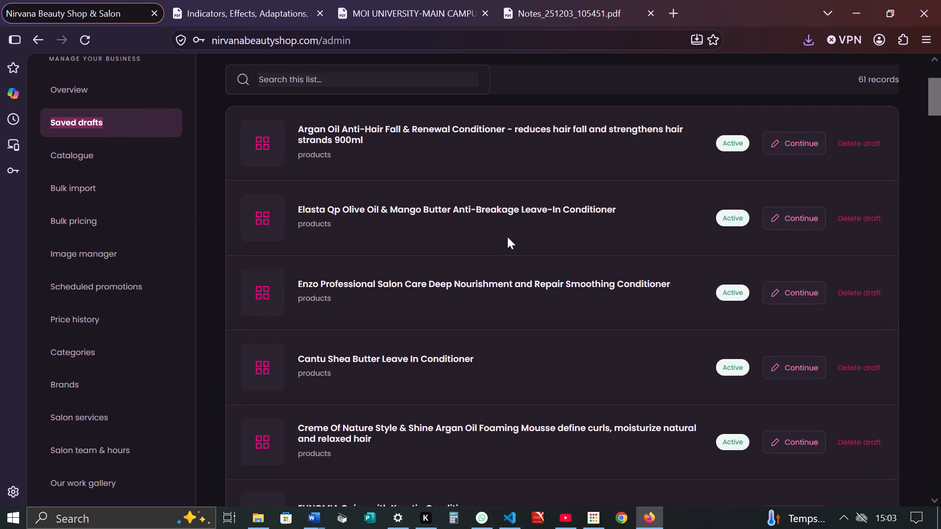
{"action": "left_click", "coordinate": [794, 147]}
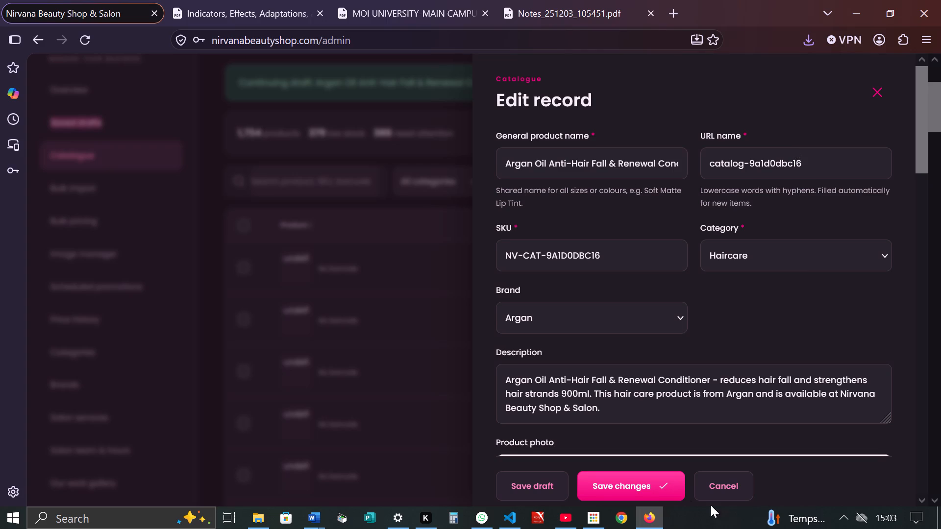
{"action": "left_click", "coordinate": [649, 482]}
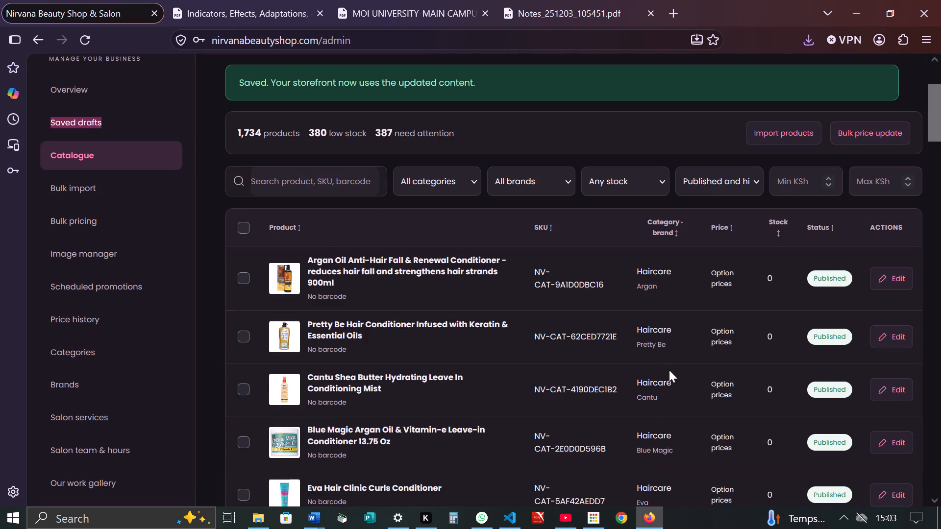
Continue the saved draft "Elasta Qp Olive Oil & Mango Butter Anti-Breakage Leave-In Conditioner" and save its record to the catalogue.
{"action": "left_click", "coordinate": [70, 121]}
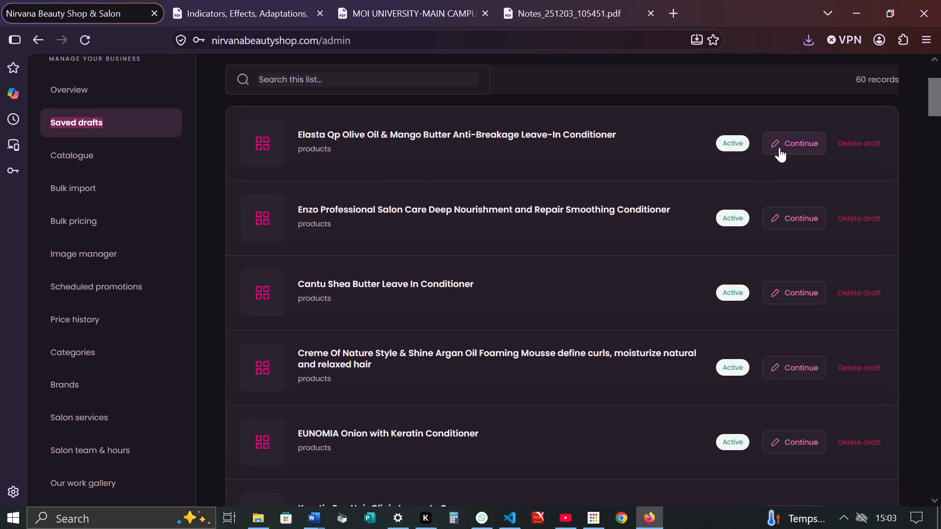
{"action": "left_click", "coordinate": [779, 147]}
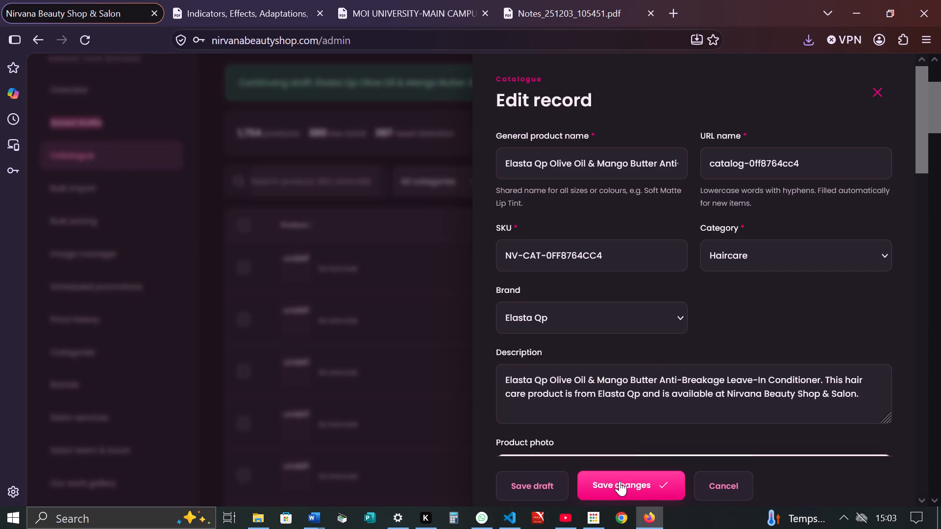
{"action": "left_click", "coordinate": [619, 483]}
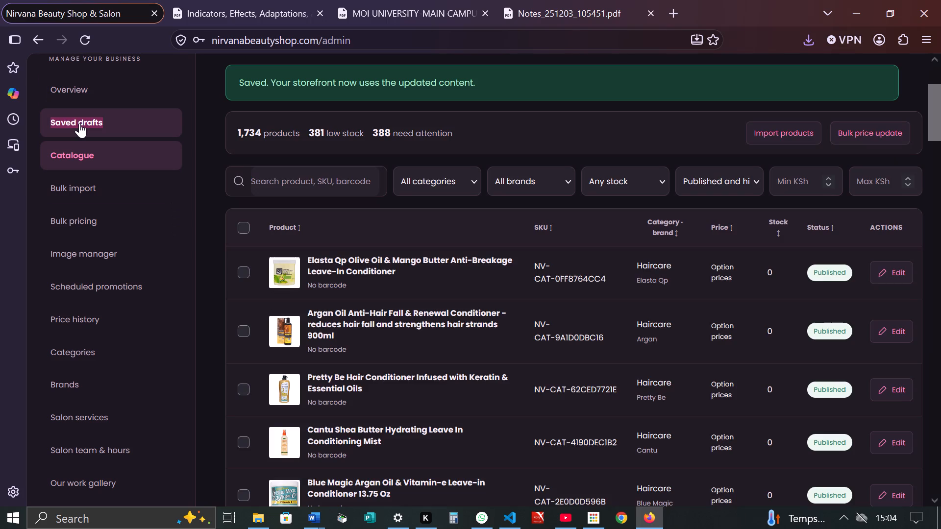
Continue the saved draft "Enzo Professional Salon Care Deep Nourishment and Repair Smoothing Conditioner" and save its record to the catalogue.
{"action": "left_click", "coordinate": [79, 123]}
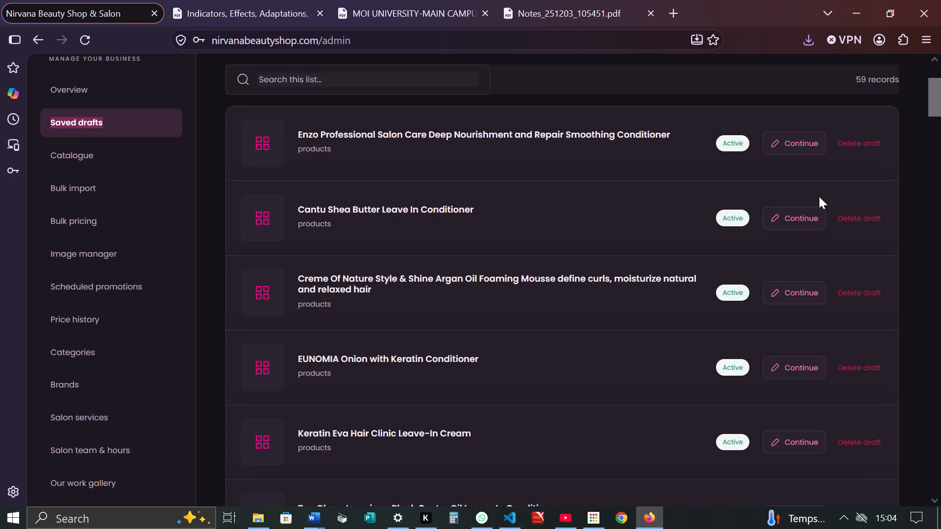
{"action": "left_click", "coordinate": [793, 145]}
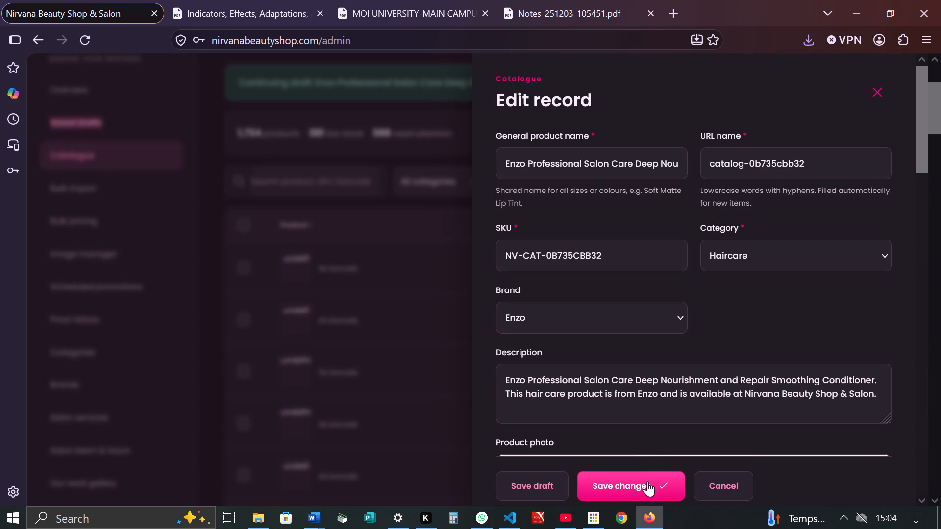
{"action": "left_click", "coordinate": [651, 482]}
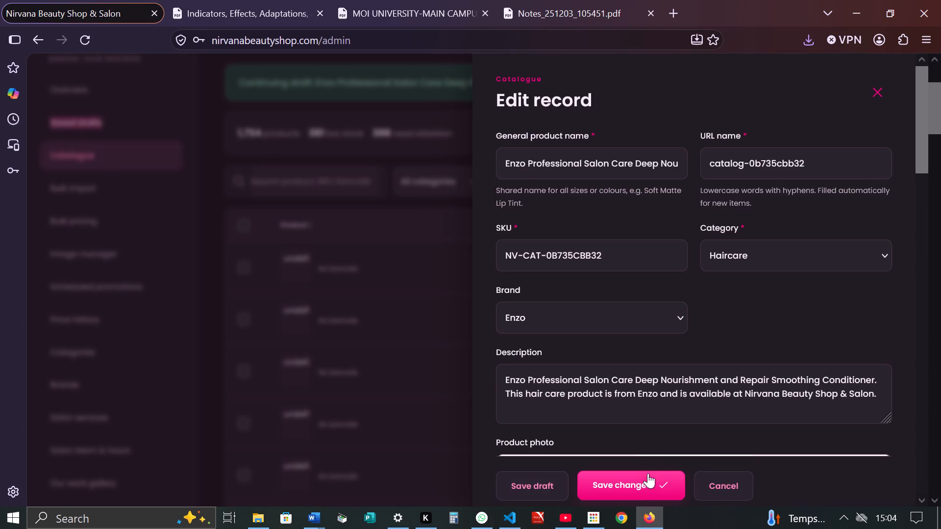
Continue the saved draft "Cantu Shea Butter Leave In Conditioner" and save its record to the catalogue.
{"action": "left_click", "coordinate": [89, 130]}
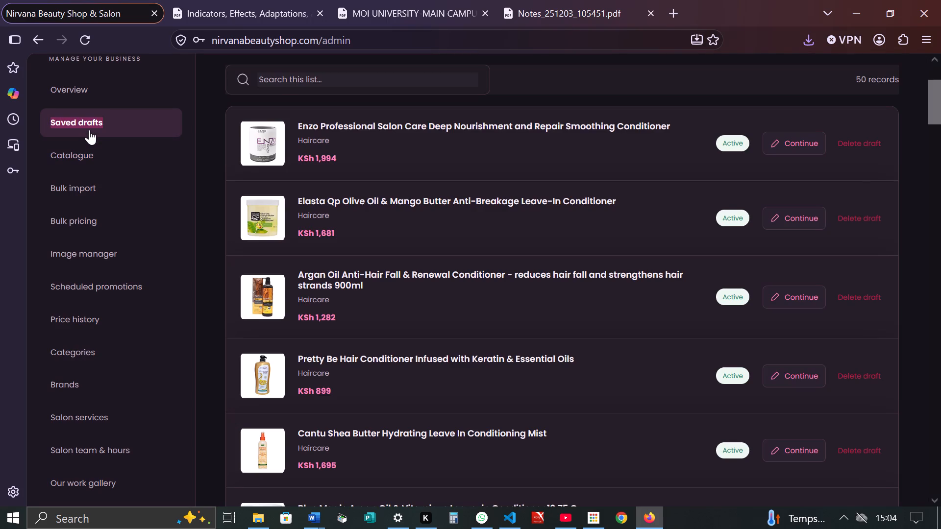
{"action": "left_click", "coordinate": [796, 144]}
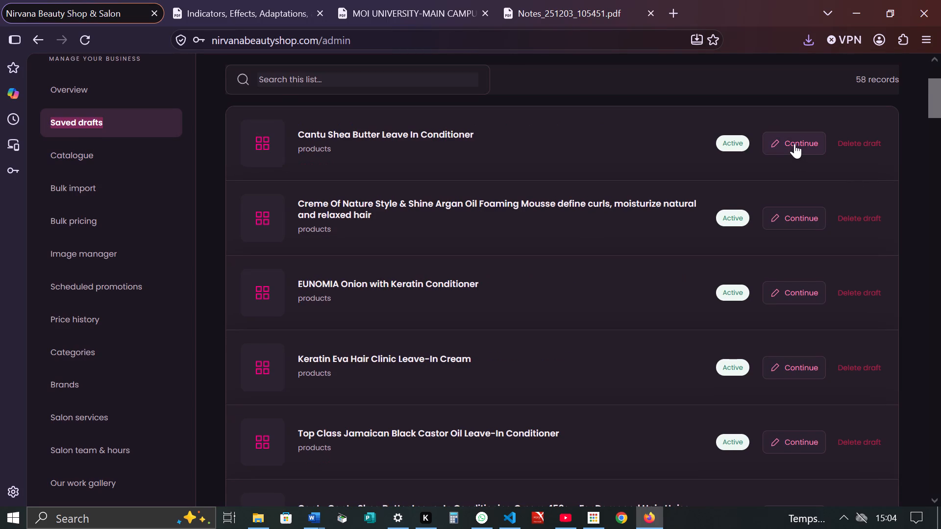
{"action": "left_click", "coordinate": [793, 144]}
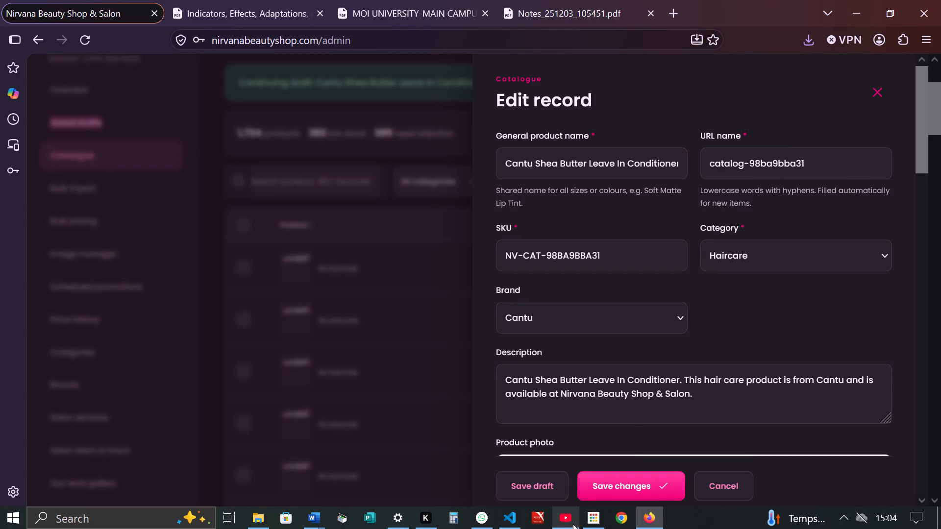
{"action": "left_click", "coordinate": [633, 485]}
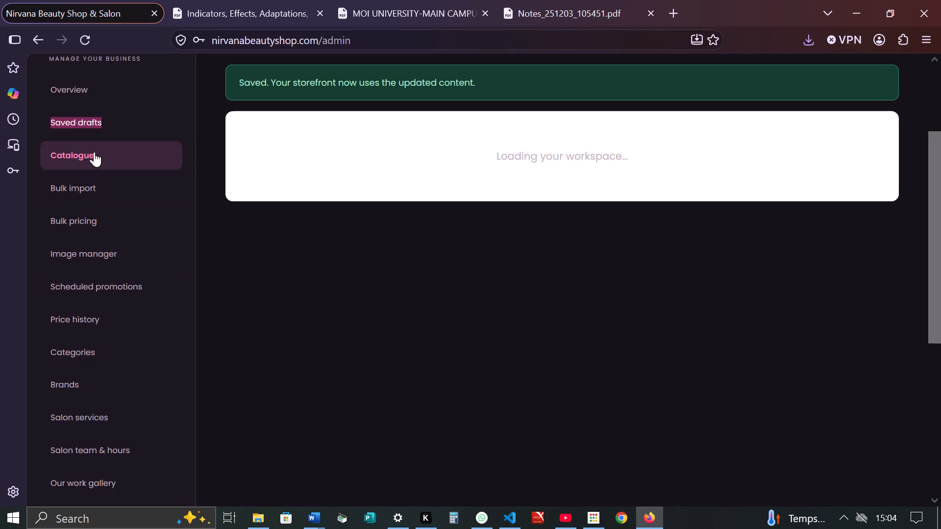
Continue the saved draft "Creme Of Nature Style & Shine Argan Oil Foaming Mousse" and save its record to the catalogue.
{"action": "left_click", "coordinate": [99, 121]}
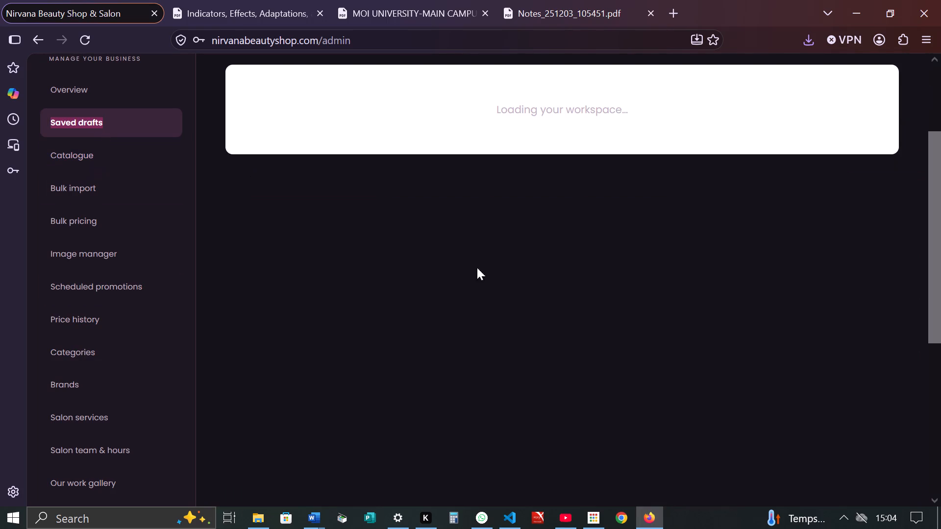
{"action": "left_click", "coordinate": [793, 146]}
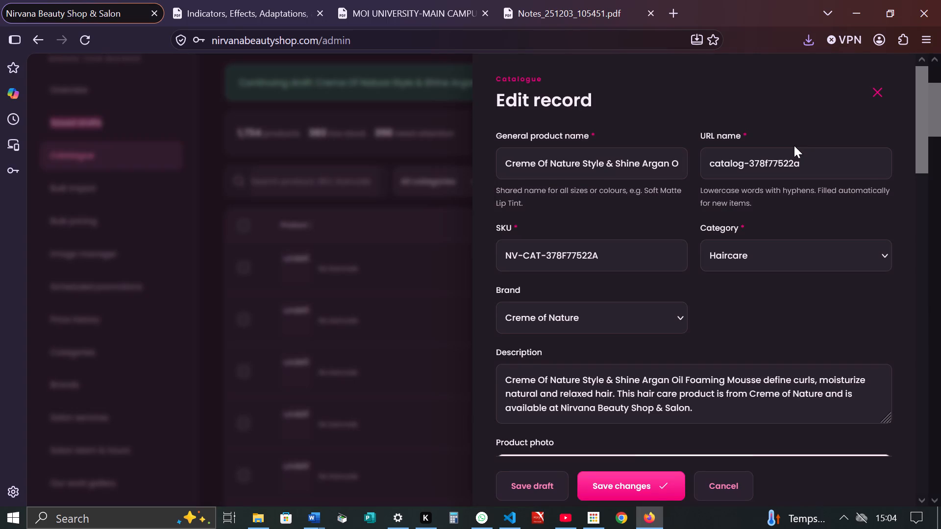
{"action": "left_click", "coordinate": [645, 481]}
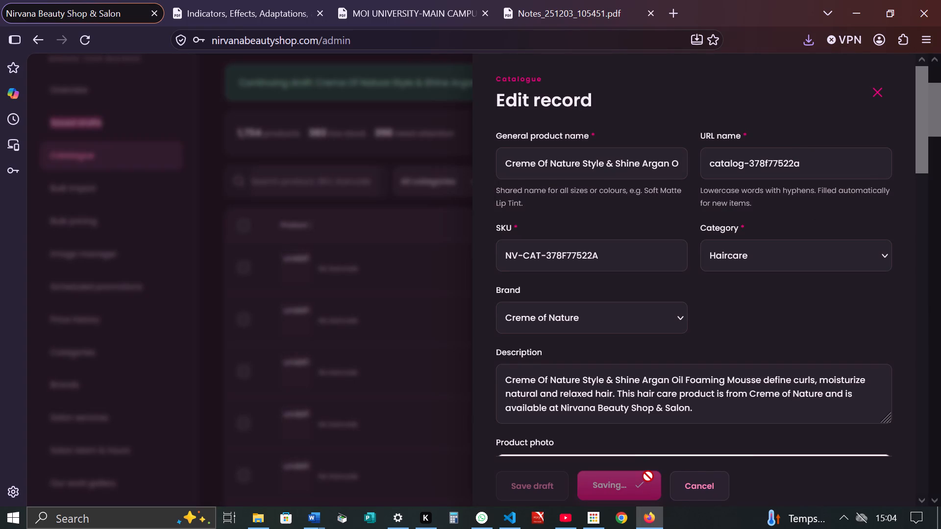
Continue the saved draft "EUNOMIA Onion with Keratin Conditioner" from the fully loaded drafts list and save its record to the catalogue.
{"action": "left_click", "coordinate": [167, 129]}
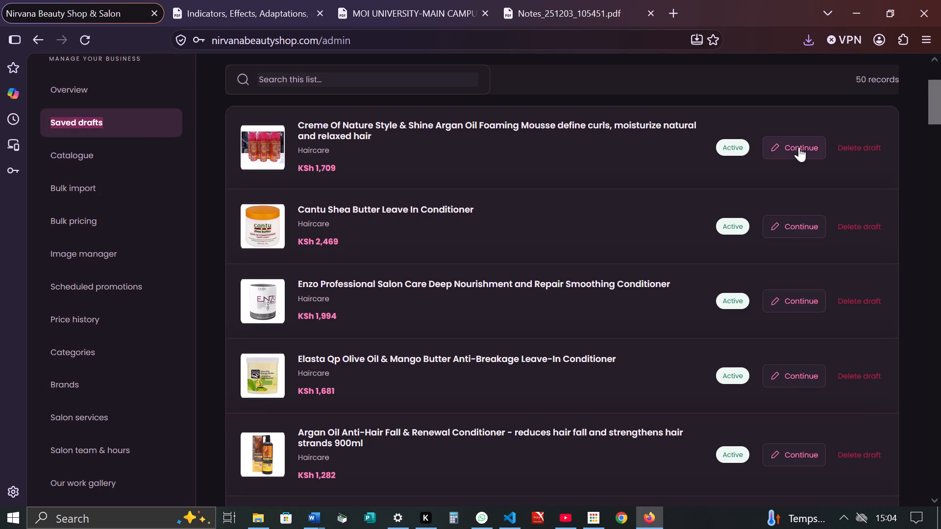
{"action": "left_click", "coordinate": [800, 147]}
{"action": "left_click", "coordinate": [665, 157]}
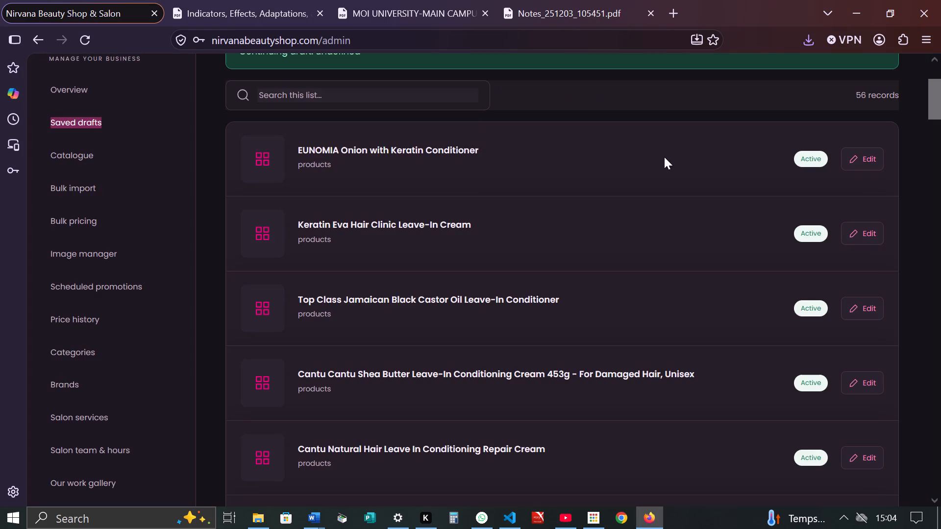
{"action": "left_click", "coordinate": [133, 123]}
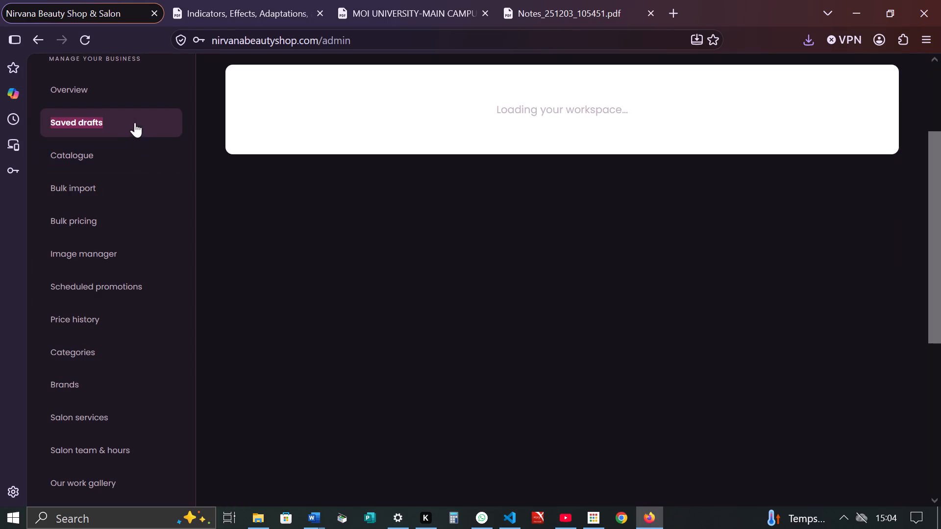
{"action": "left_click", "coordinate": [778, 151]}
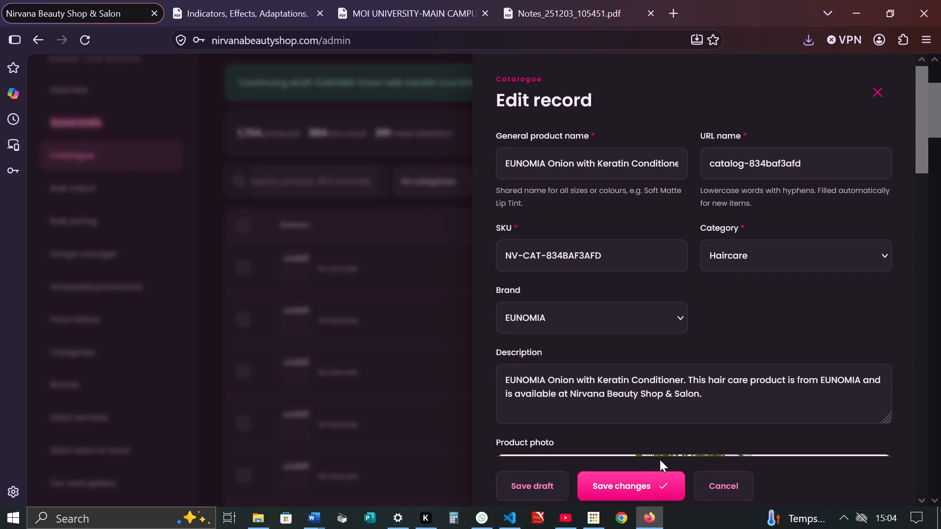
{"action": "left_click", "coordinate": [644, 474]}
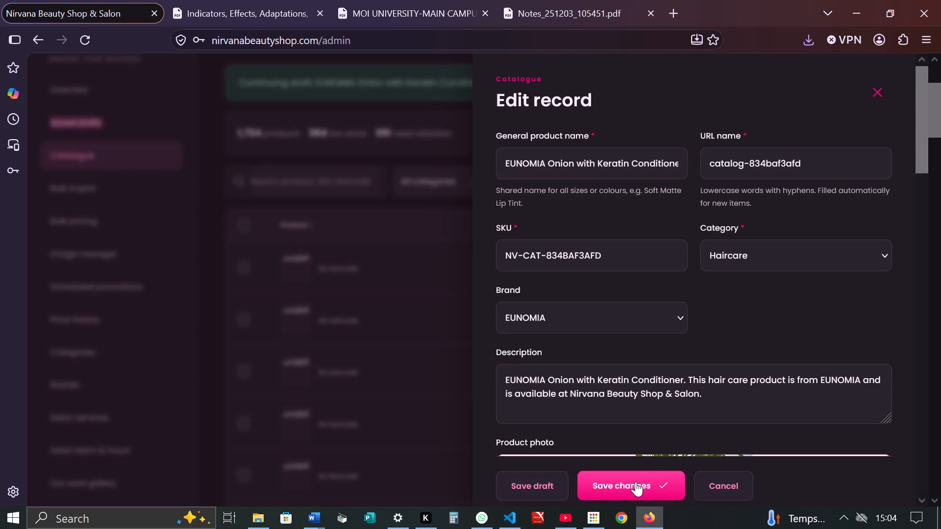
{"action": "left_click", "coordinate": [640, 478]}
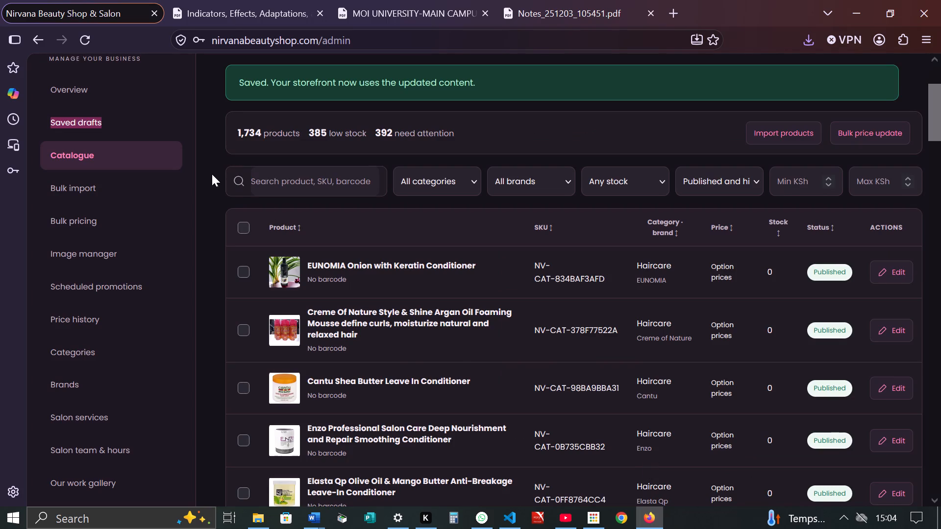
Continue the saved draft "Keratin Eva Hair Clinic Leave-In Cream" and save its record to the catalogue.
{"action": "left_click", "coordinate": [143, 130]}
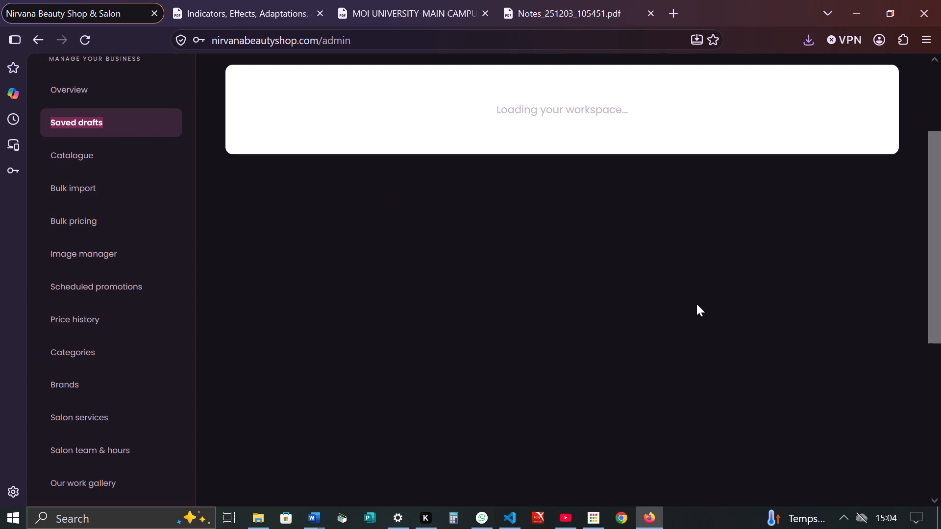
{"action": "left_click", "coordinate": [805, 140]}
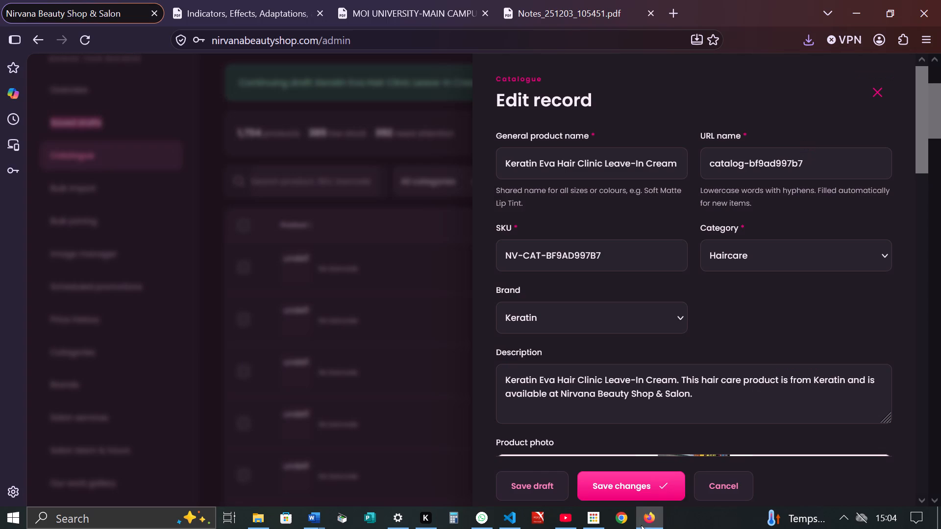
{"action": "left_click", "coordinate": [625, 484]}
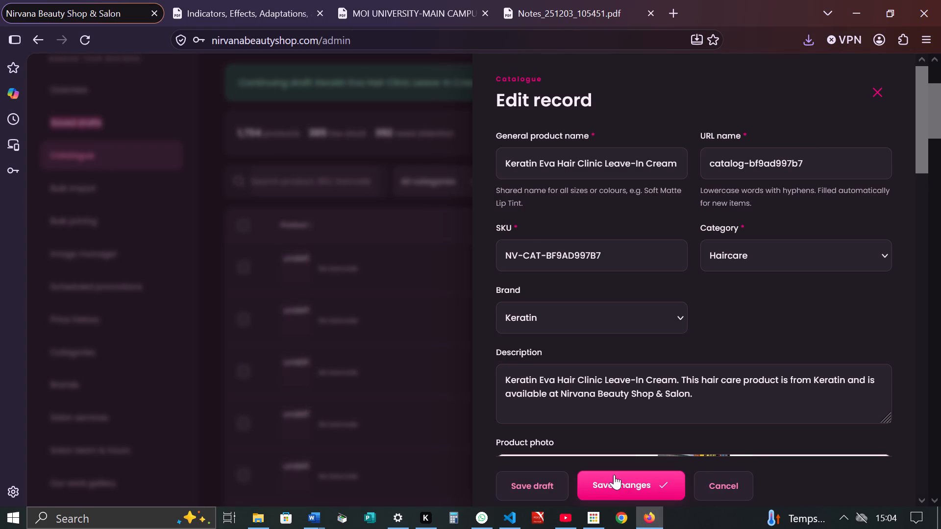
Continue the saved draft "Top Class Jamaican Black Castor Oil Leave-In Conditioner" and save its record to the catalogue.
{"action": "left_click", "coordinate": [67, 123]}
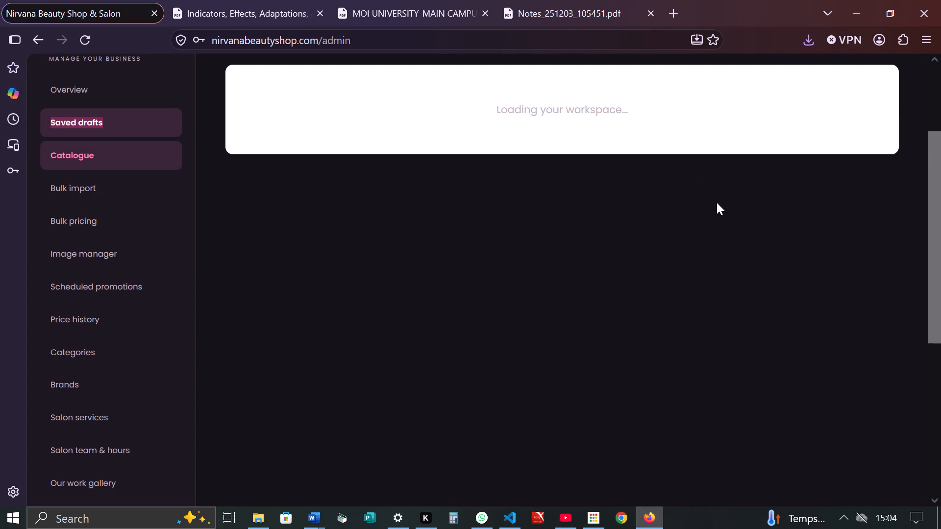
{"action": "left_click", "coordinate": [788, 140]}
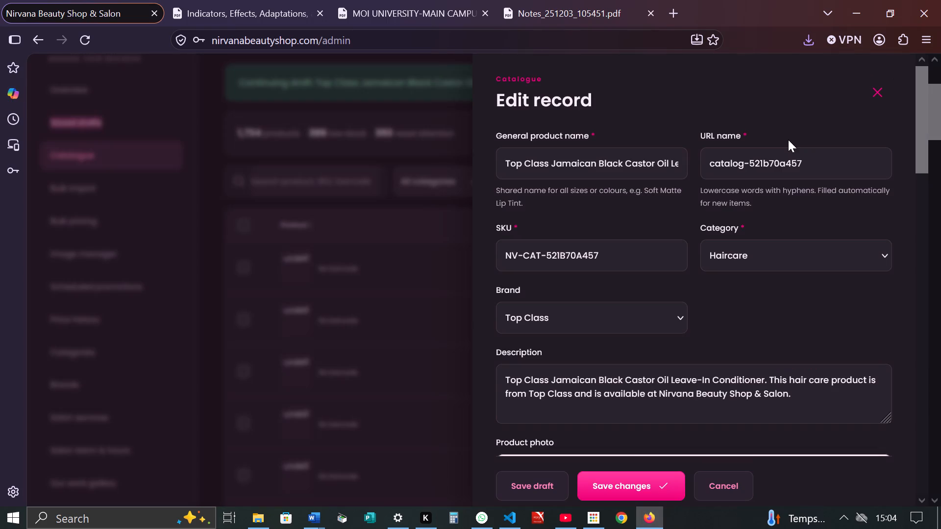
{"action": "left_click", "coordinate": [614, 494]}
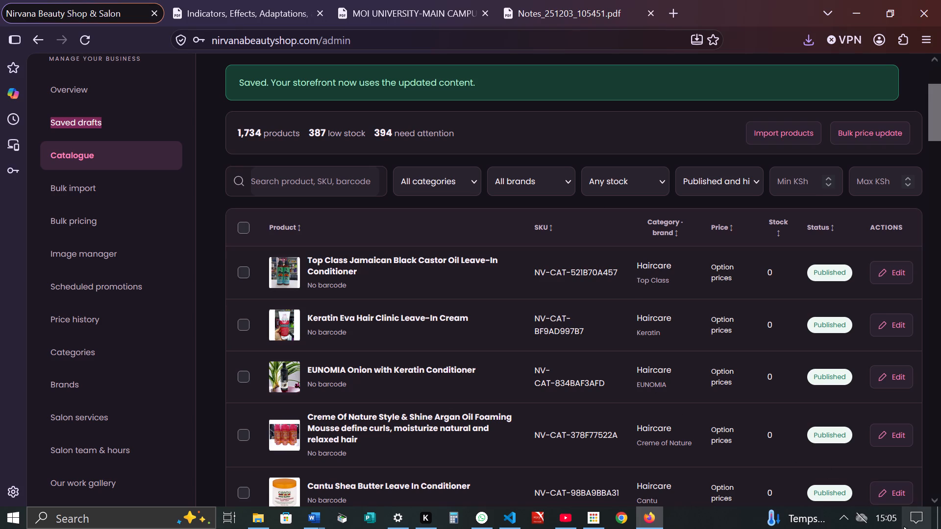
Turn on the computer's mobile hotspot from the Windows quick actions.
{"action": "left_click", "coordinate": [916, 524]}
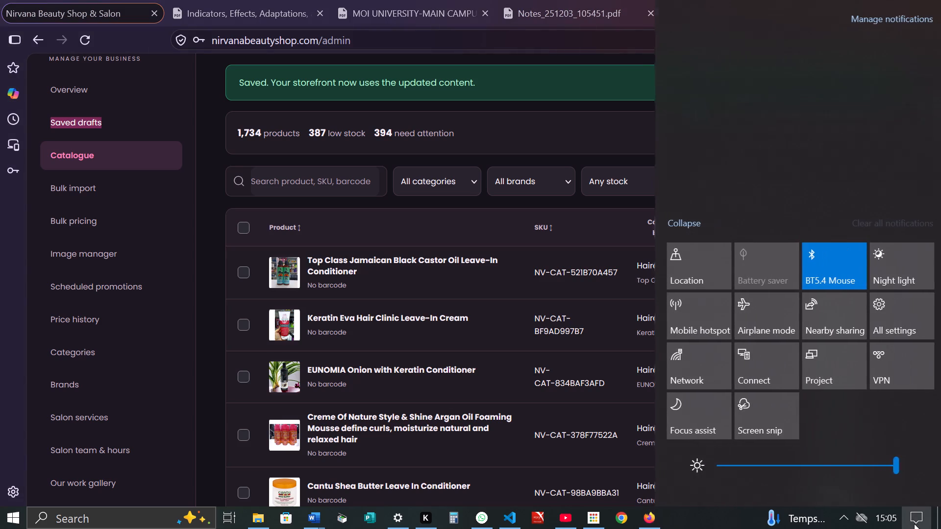
{"action": "left_click", "coordinate": [703, 315]}
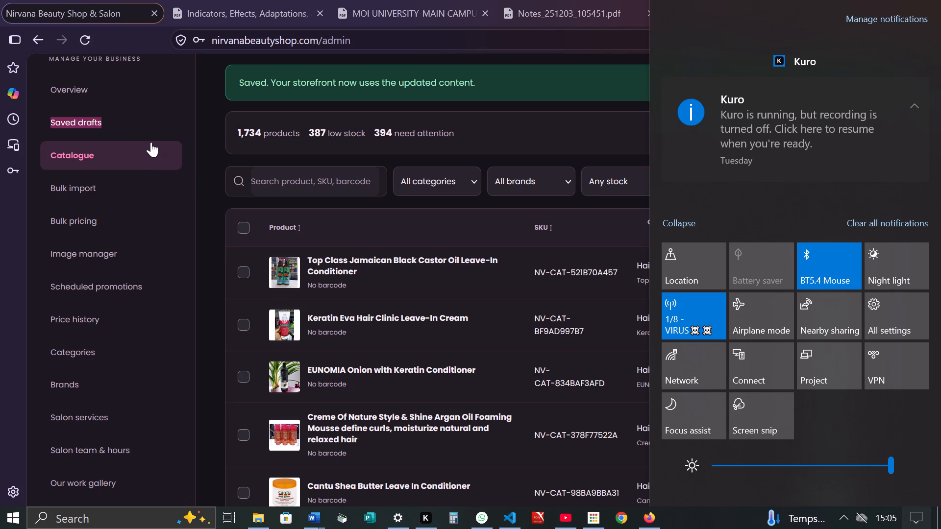
Continue the saved draft "Cantu Cantu Shea Butter Leave-In Conditioning Cream 453g" and save its record to the catalogue.
{"action": "left_click", "coordinate": [107, 119]}
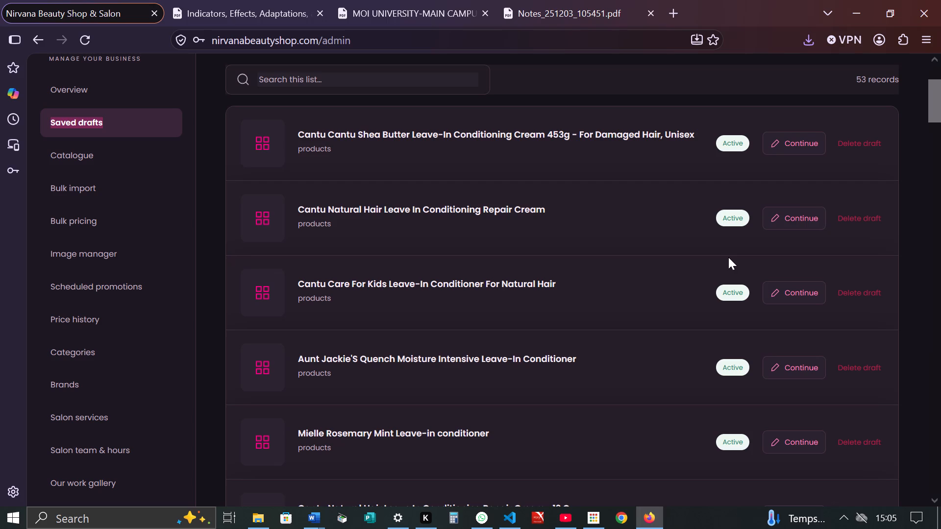
{"action": "left_click", "coordinate": [797, 147]}
{"action": "left_click", "coordinate": [653, 494]}
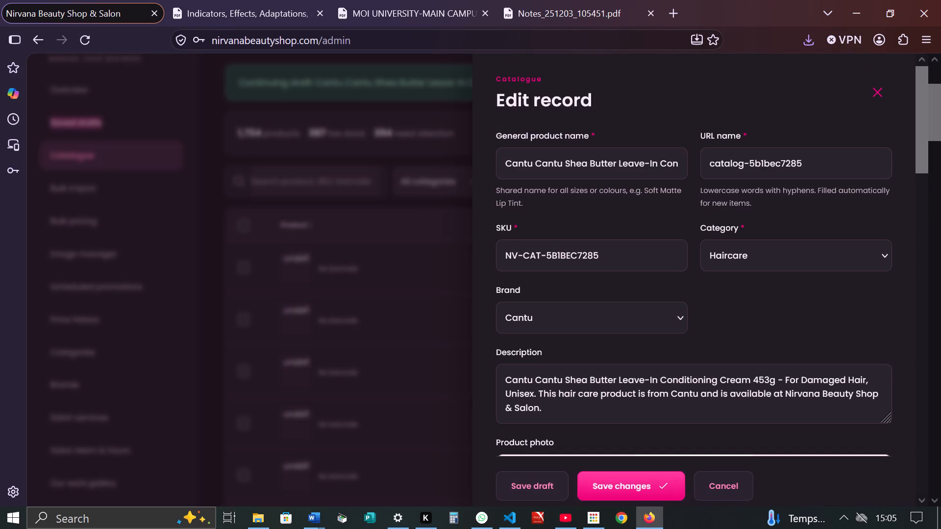
{"action": "left_click", "coordinate": [244, 206]}
Continue the saved draft "Cantu Natural Hair Leave In Conditioning Repair Cream" and save its record to the catalogue.
{"action": "left_click", "coordinate": [132, 128]}
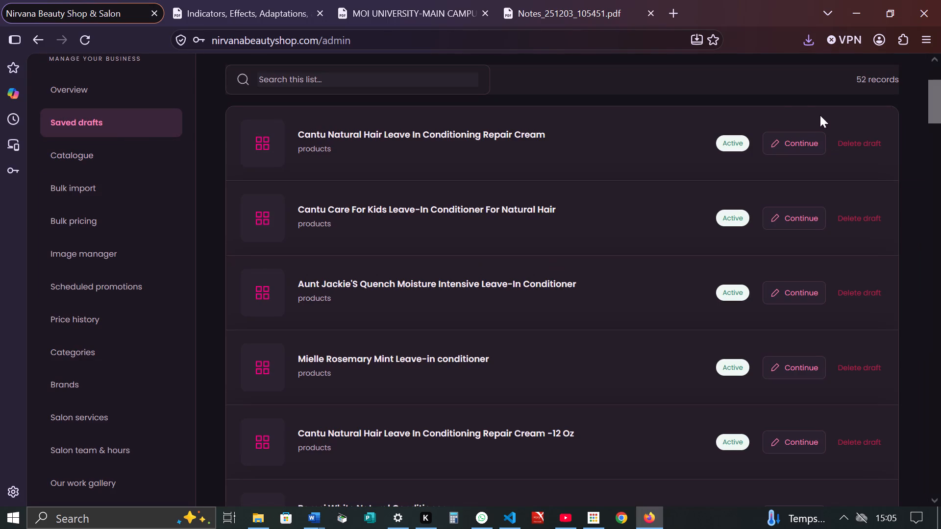
{"action": "left_click", "coordinate": [787, 142]}
{"action": "left_click", "coordinate": [632, 490]}
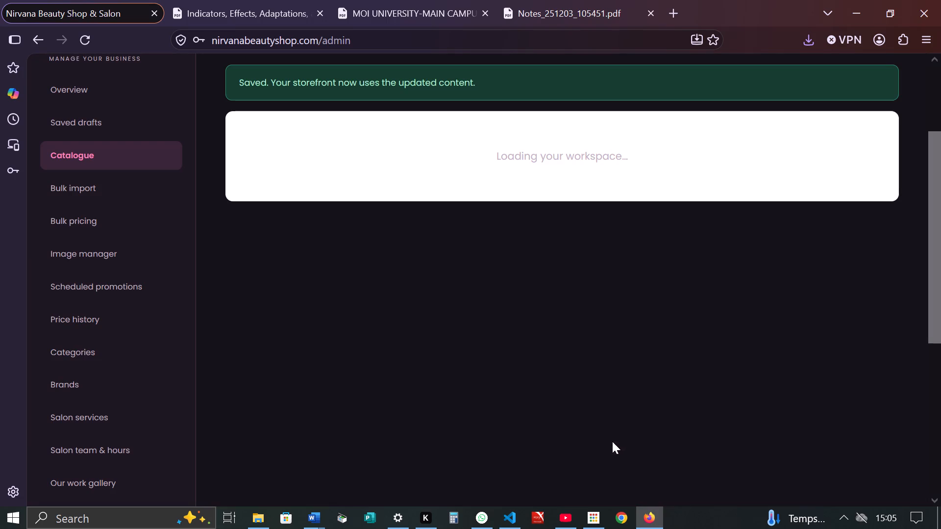
Continue the saved draft "Cantu Care For Kids Leave-In Conditioner For Natural Hair" and save its record to the catalogue.
{"action": "left_click", "coordinate": [99, 120]}
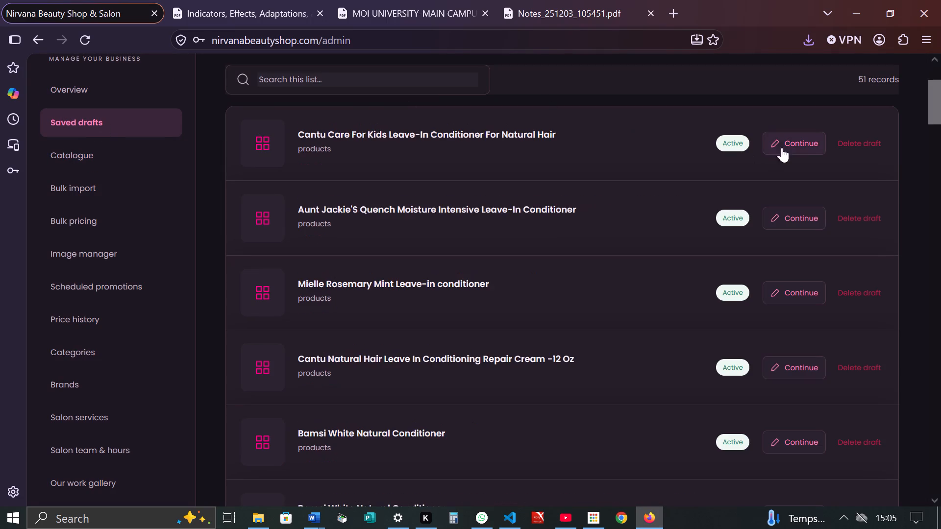
{"action": "left_click", "coordinate": [796, 144]}
{"action": "left_click", "coordinate": [610, 494]}
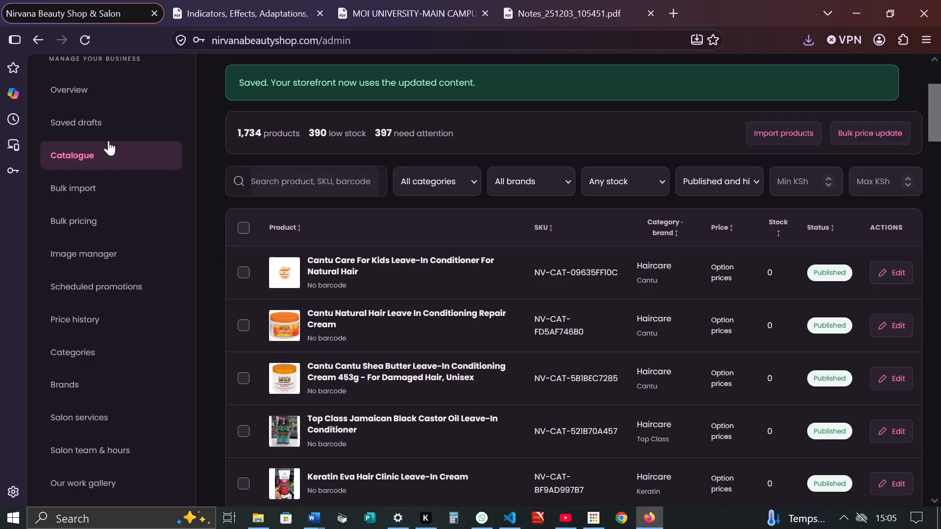
Continue the saved draft "Aunt Jackie'S Quench Moisture Intensive Leave-In Conditioner" and save its record to the catalogue.
{"action": "left_click", "coordinate": [102, 124]}
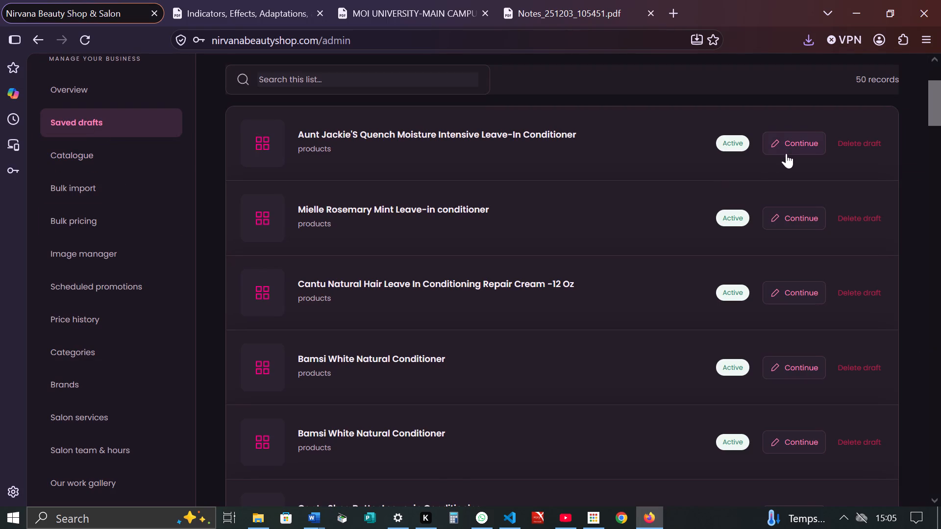
{"action": "left_click", "coordinate": [787, 143]}
{"action": "left_click", "coordinate": [646, 479]}
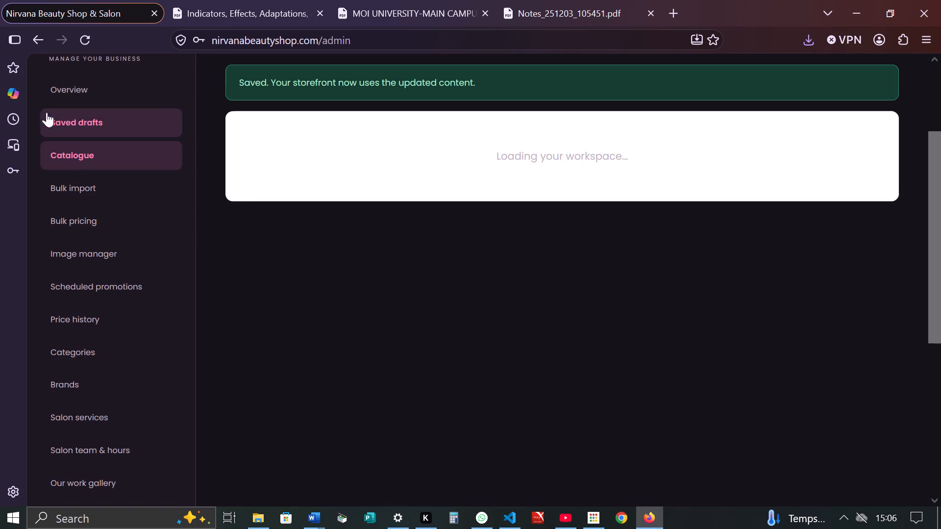
Continue the saved draft "Mielle Rosemary Mint Leave-in conditioner" and save its record to the catalogue.
{"action": "left_click", "coordinate": [66, 120]}
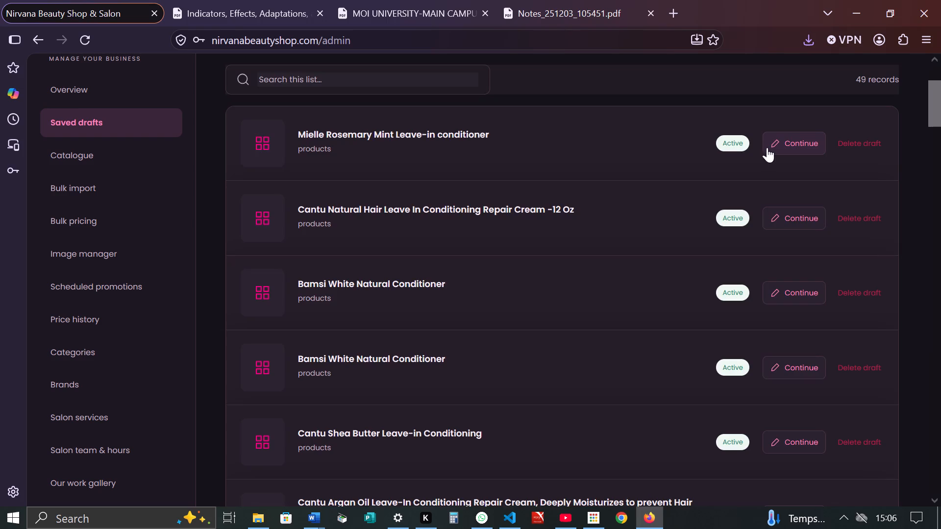
{"action": "left_click", "coordinate": [785, 135]}
{"action": "left_click", "coordinate": [649, 472]}
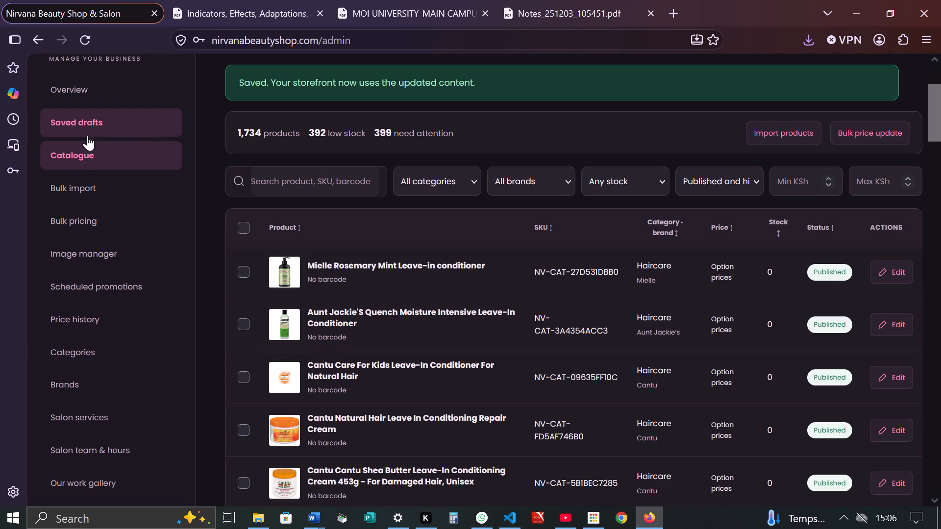
Continue the saved draft "Cantu Natural Hair Leave In Conditioning Repair Cream -12 Oz" and save its record to the catalogue.
{"action": "left_click", "coordinate": [91, 132]}
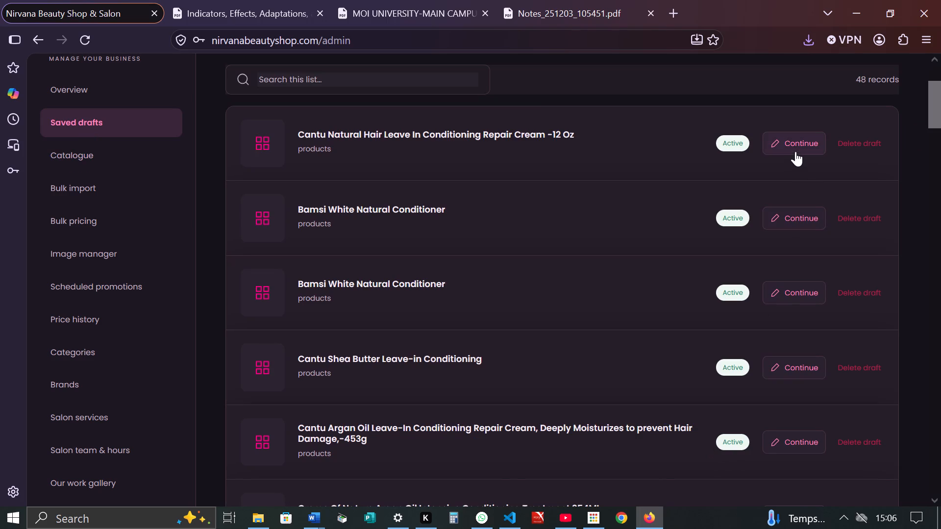
{"action": "left_click", "coordinate": [795, 149]}
{"action": "left_click", "coordinate": [674, 479]}
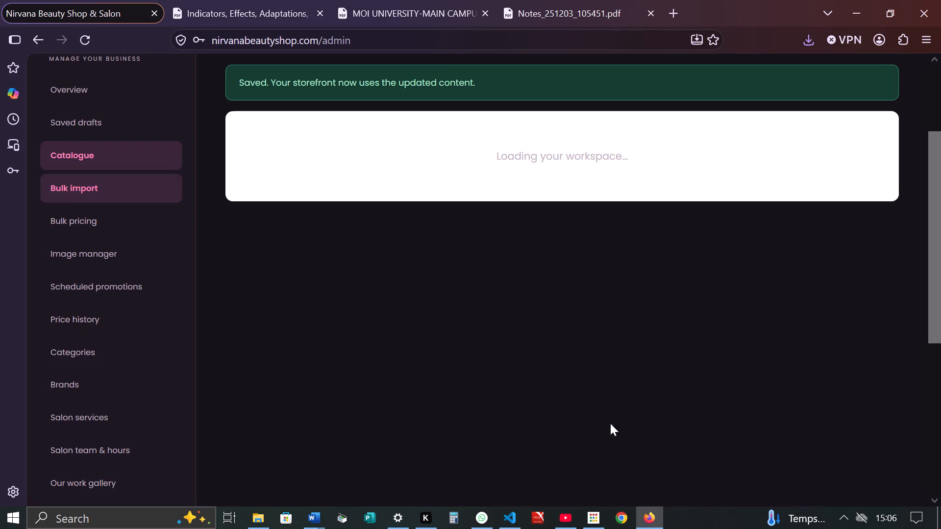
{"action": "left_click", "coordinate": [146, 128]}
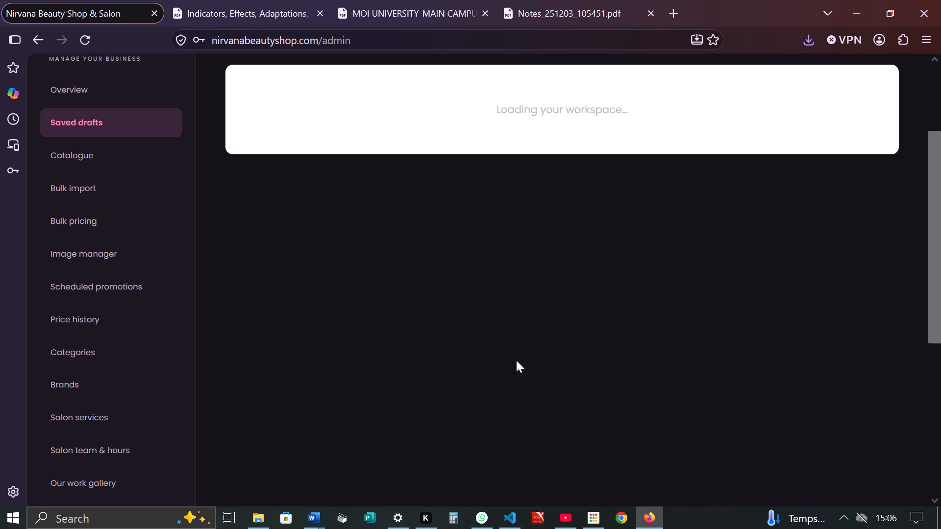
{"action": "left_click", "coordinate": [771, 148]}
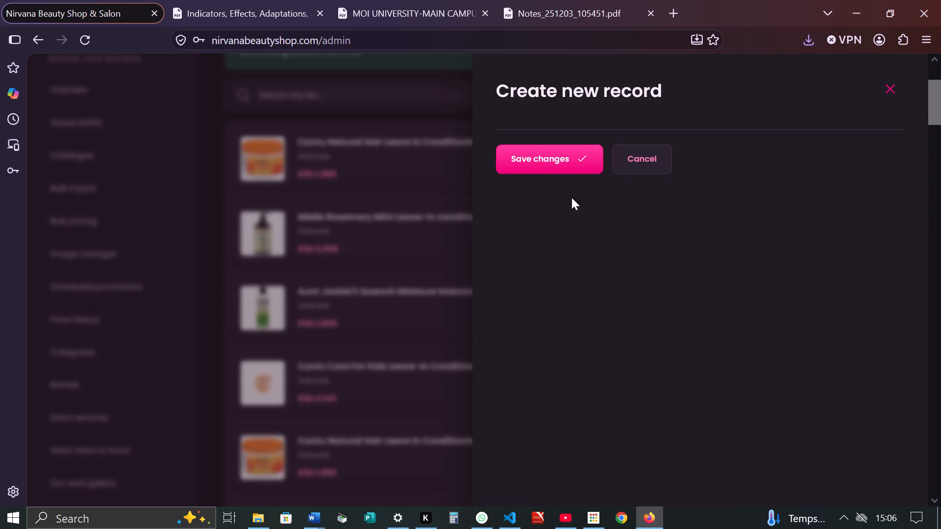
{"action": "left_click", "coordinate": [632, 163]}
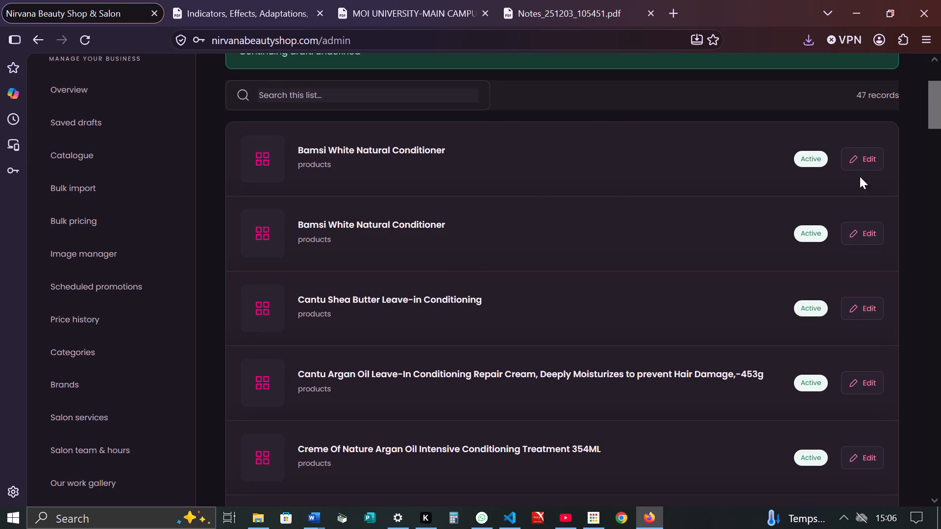
Continue the first of the two saved drafts named "Bamsi White Natural Conditioner" and save its record to the catalogue.
{"action": "left_click", "coordinate": [73, 123]}
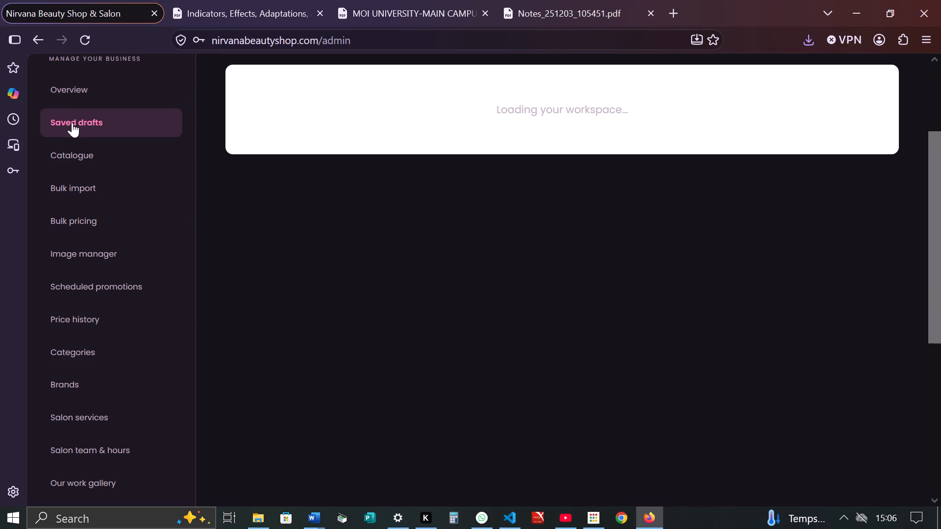
{"action": "left_click", "coordinate": [791, 144]}
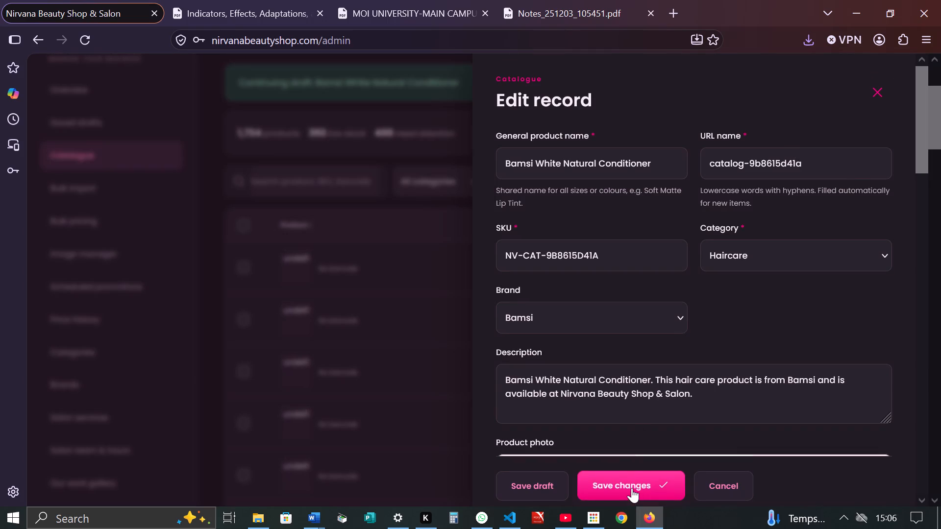
{"action": "left_click", "coordinate": [632, 488]}
Continue the remaining saved draft named "Bamsi White Natural Conditioner" and save its record to the catalogue.
{"action": "left_click", "coordinate": [90, 128]}
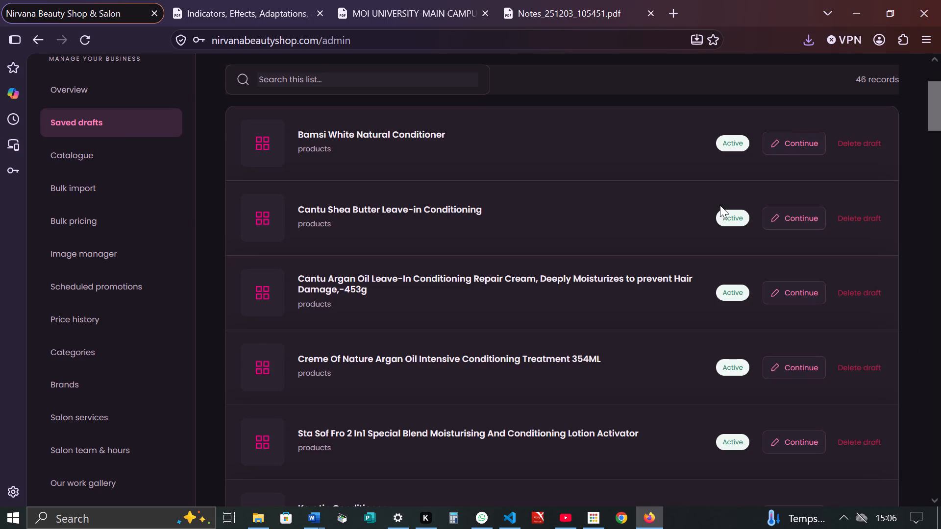
{"action": "left_click", "coordinate": [800, 145]}
{"action": "left_click", "coordinate": [610, 495]}
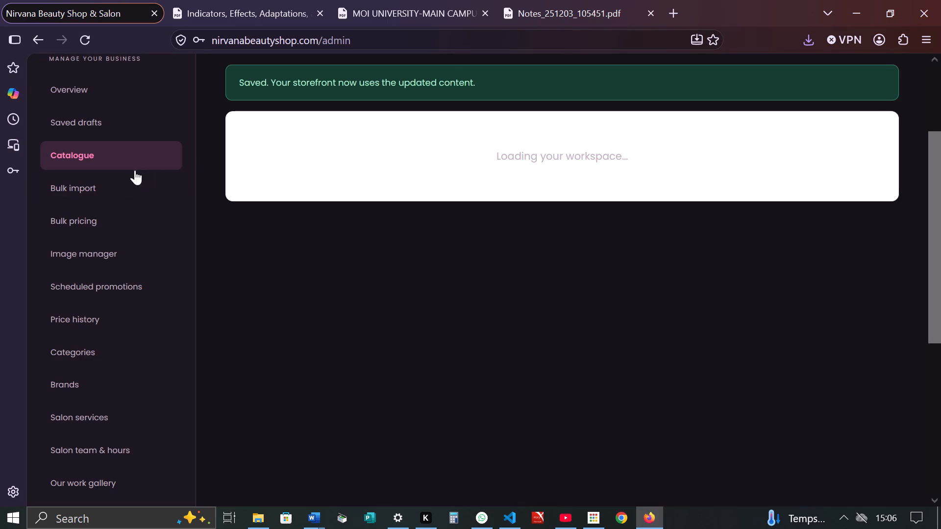
Continue the saved draft "Cantu Shea Butter Leave-in Conditioning" and save its record to the catalogue.
{"action": "left_click", "coordinate": [121, 131]}
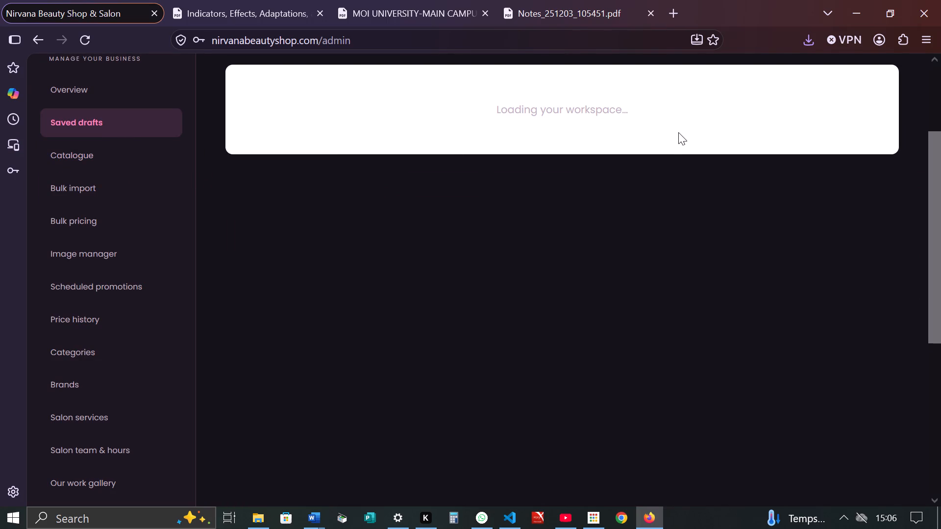
{"action": "left_click", "coordinate": [790, 142]}
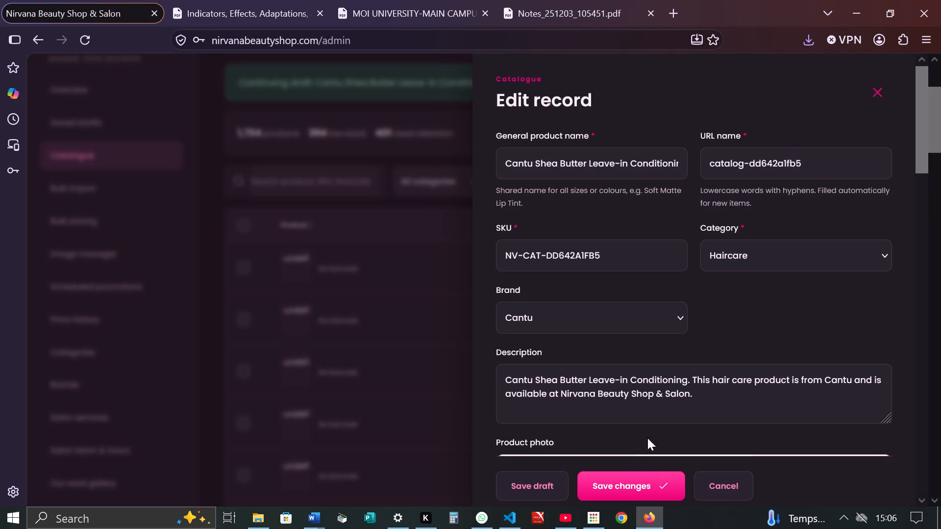
{"action": "left_click", "coordinate": [622, 485]}
Continue the saved draft "Cantu Argan Oil Leave-In Conditioning Repair Cream" (453g) and save its record to the catalogue.
{"action": "left_click", "coordinate": [128, 135]}
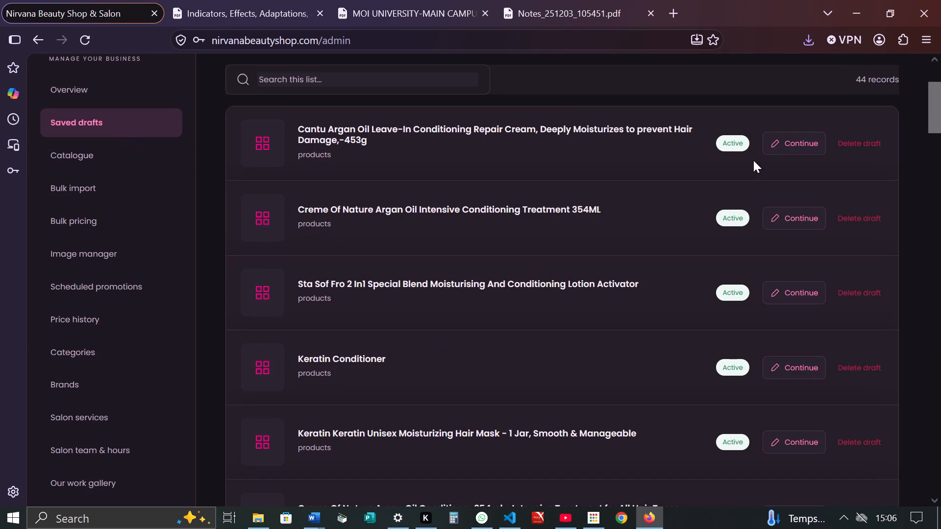
{"action": "left_click", "coordinate": [793, 141]}
{"action": "left_click", "coordinate": [624, 483]}
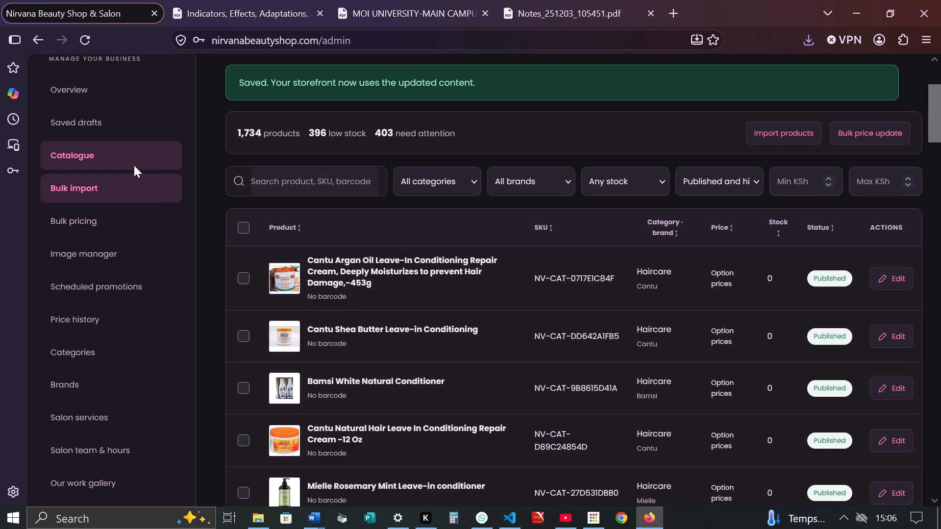
Continue the saved draft "Creme Of Nature Argan Oil Intensive Conditioning Treatment 354ML" and save its record to the catalogue.
{"action": "left_click", "coordinate": [120, 131]}
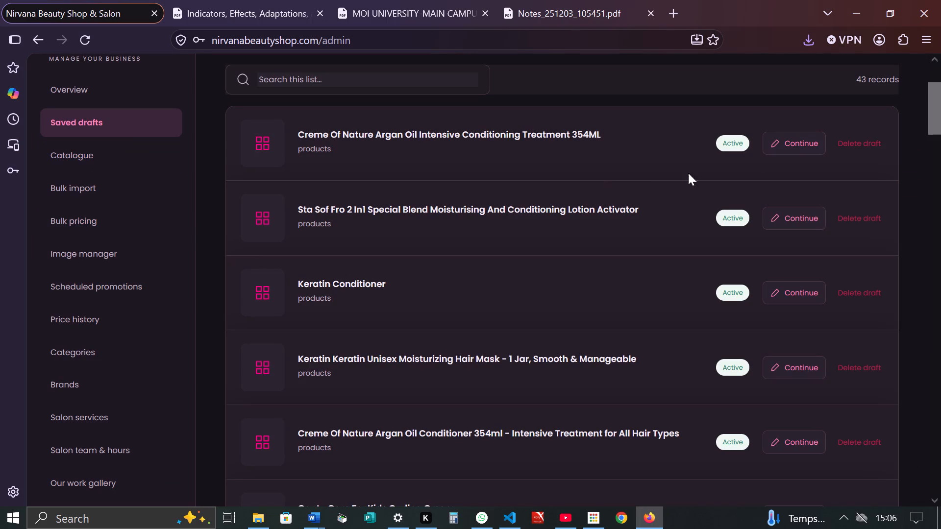
{"action": "left_click", "coordinate": [786, 146]}
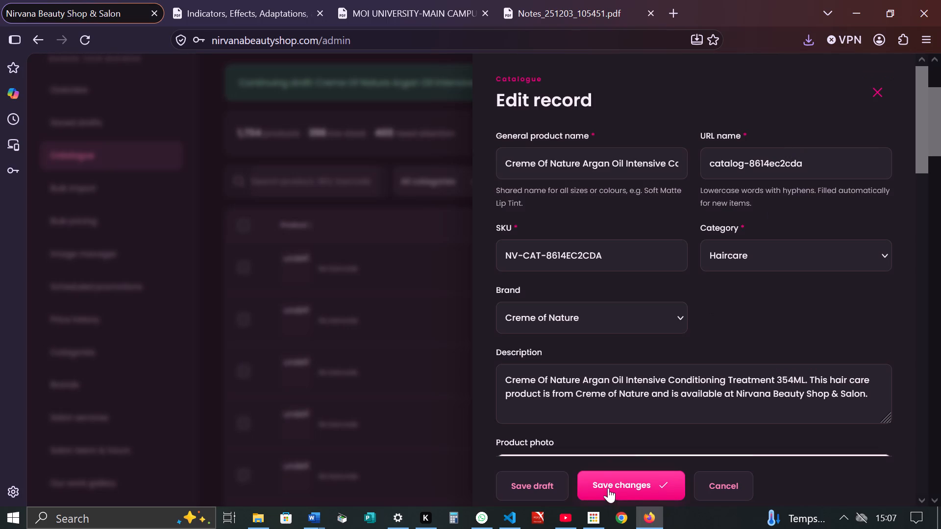
{"action": "left_click", "coordinate": [608, 488]}
Continue the saved draft "Sta Sof Fro 2 In1 Special Blend Moisturising And Conditioning Lotion Activator" and save its record to the catalogue.
{"action": "left_click", "coordinate": [100, 132]}
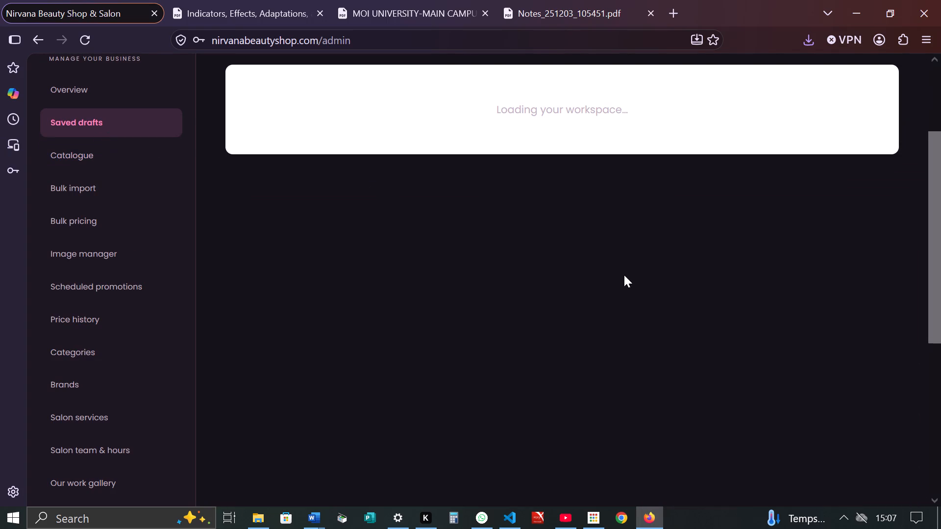
{"action": "left_click", "coordinate": [802, 142]}
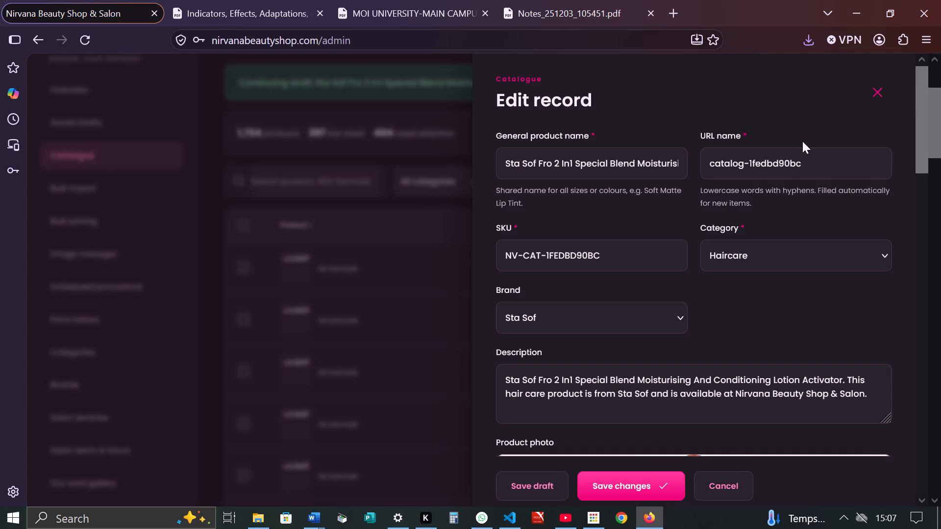
{"action": "left_click", "coordinate": [647, 486]}
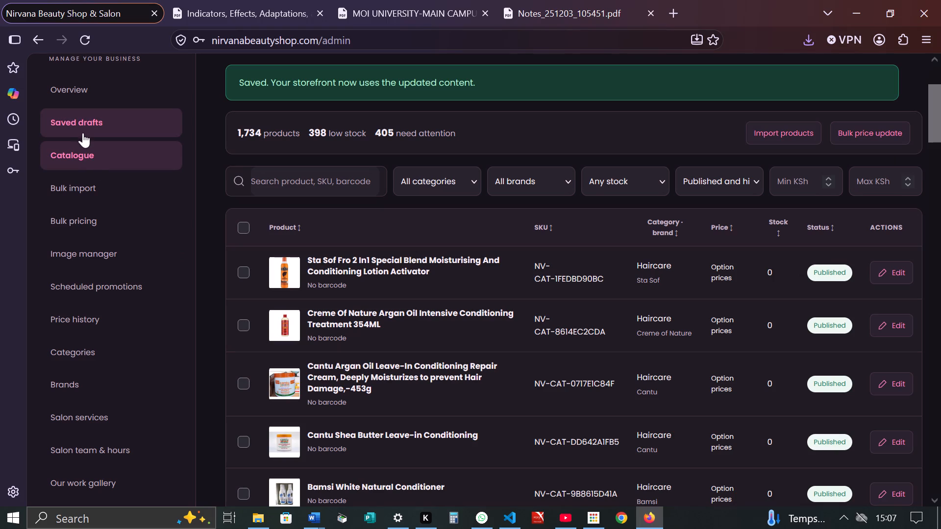
Continue the saved draft "Keratin Conditioner" and save its record to the catalogue.
{"action": "left_click", "coordinate": [83, 131]}
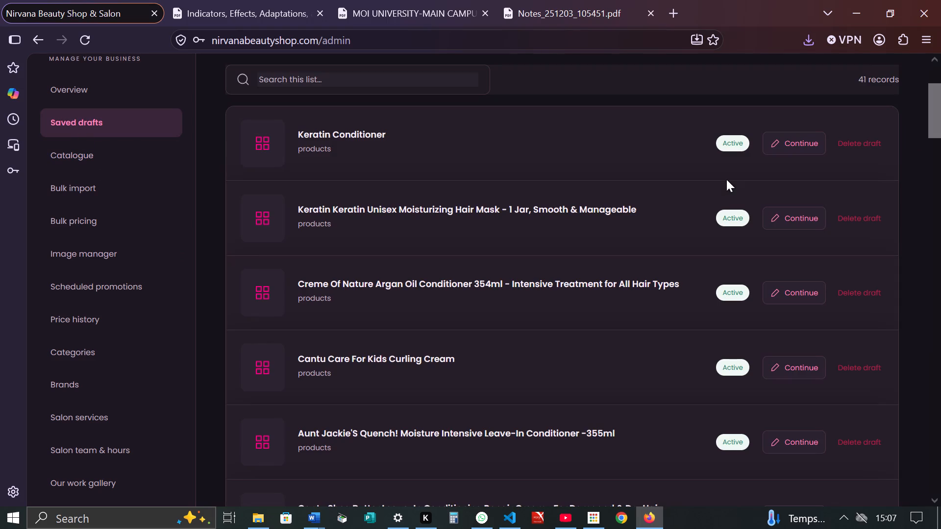
{"action": "left_click", "coordinate": [773, 145]}
{"action": "left_click", "coordinate": [630, 479]}
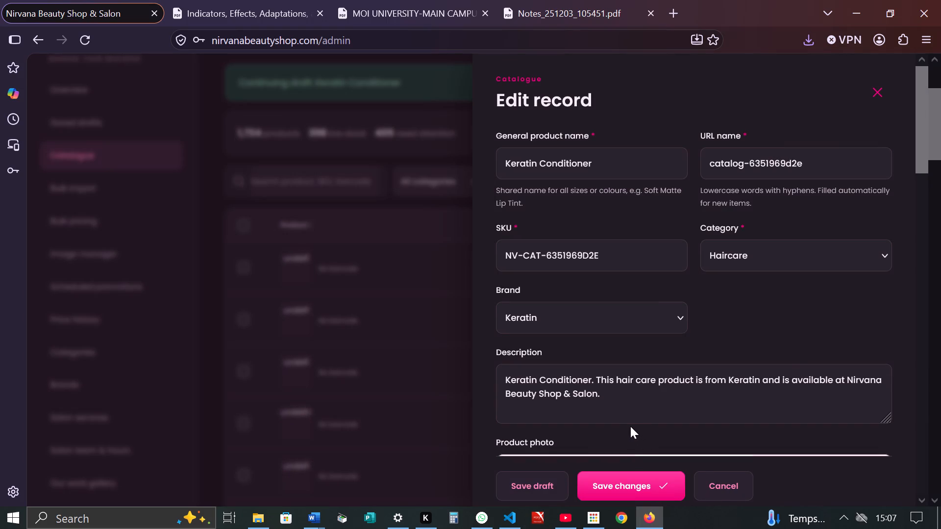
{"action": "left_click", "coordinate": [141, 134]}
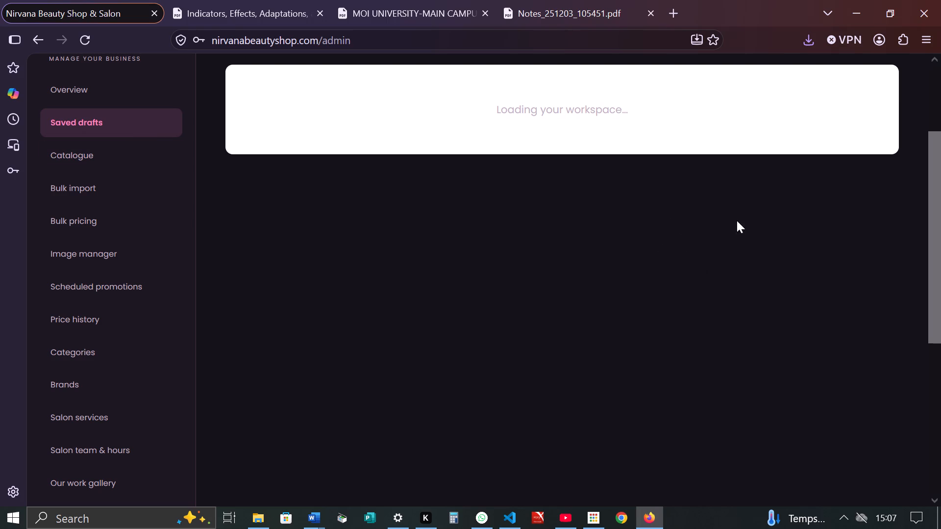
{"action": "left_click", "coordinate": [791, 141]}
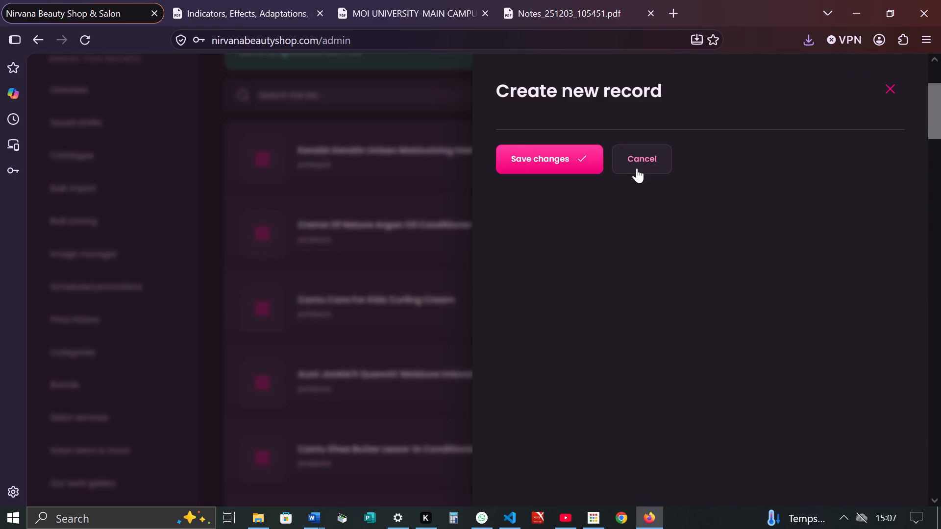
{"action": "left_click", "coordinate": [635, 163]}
Continue the saved draft "Keratin Keratin Unisex Moisturizing Hair Mask - 1 Jar, Smooth & Manageable" and save its record to the catalogue.
{"action": "left_click", "coordinate": [104, 137]}
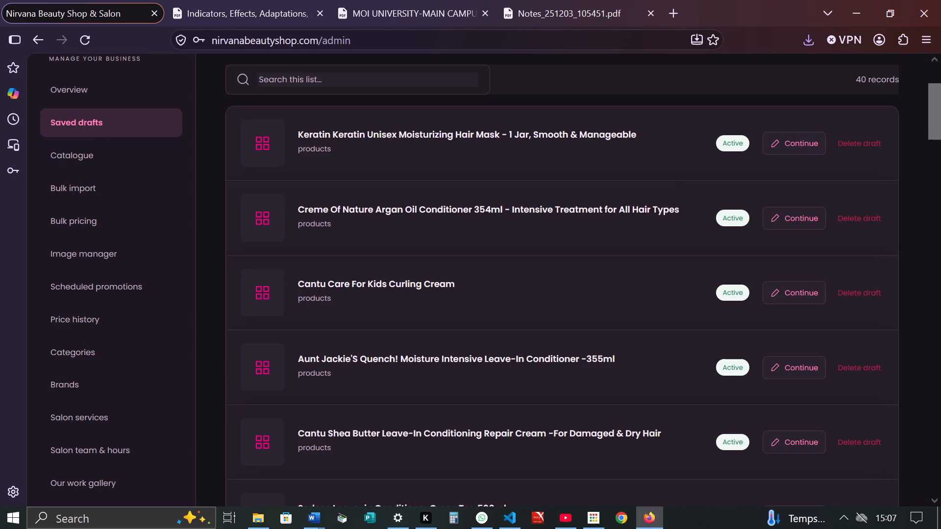
{"action": "left_click", "coordinate": [800, 141]}
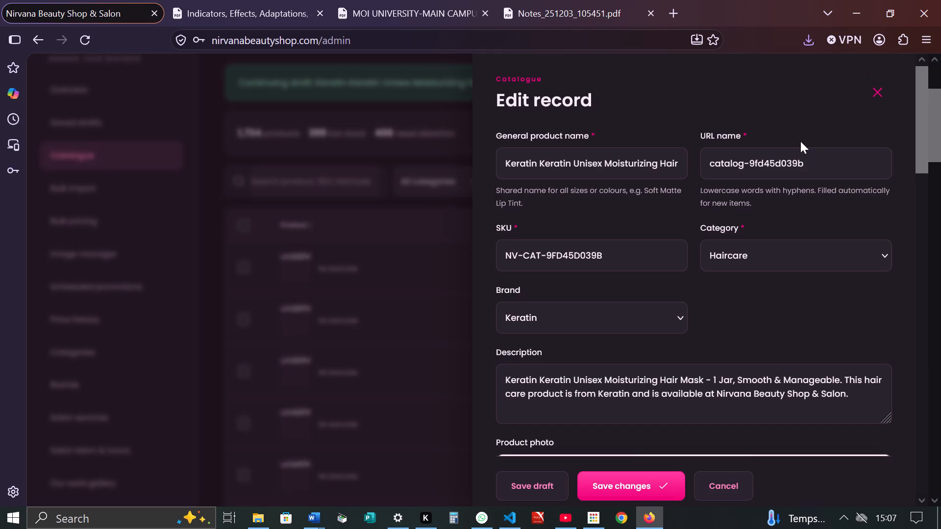
{"action": "left_click", "coordinate": [623, 491]}
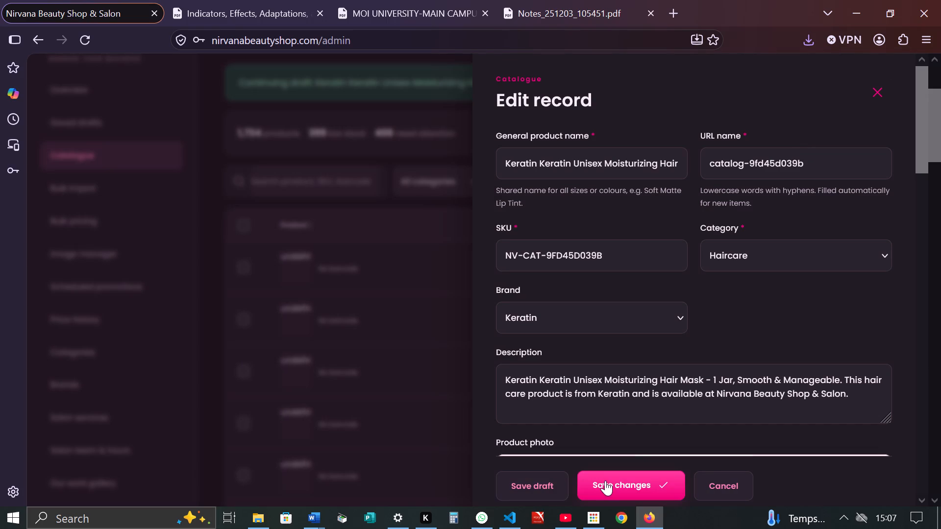
Continue the saved draft "Creme Of Nature Argan Oil Conditioner 354ml - Intensive Treatment for All Hair Types" and save its record to the catalogue.
{"action": "left_click", "coordinate": [134, 129]}
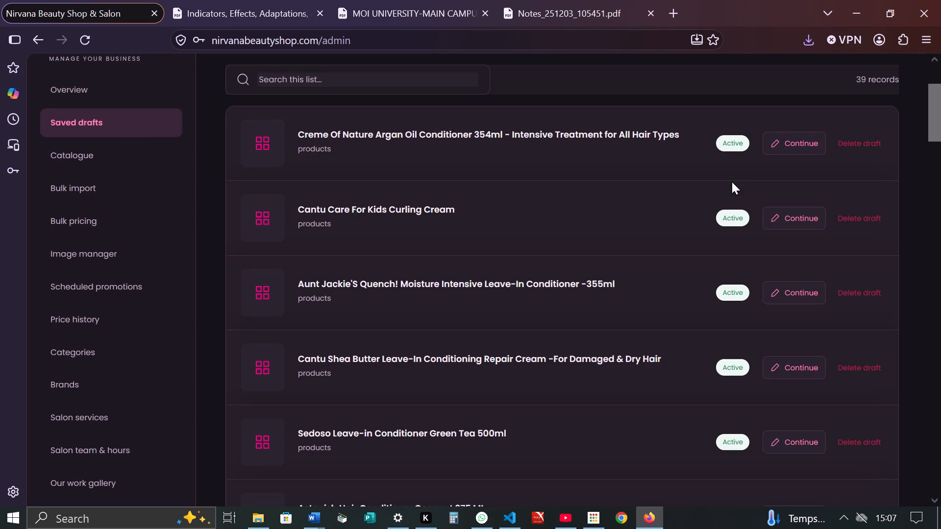
{"action": "left_click", "coordinate": [784, 146]}
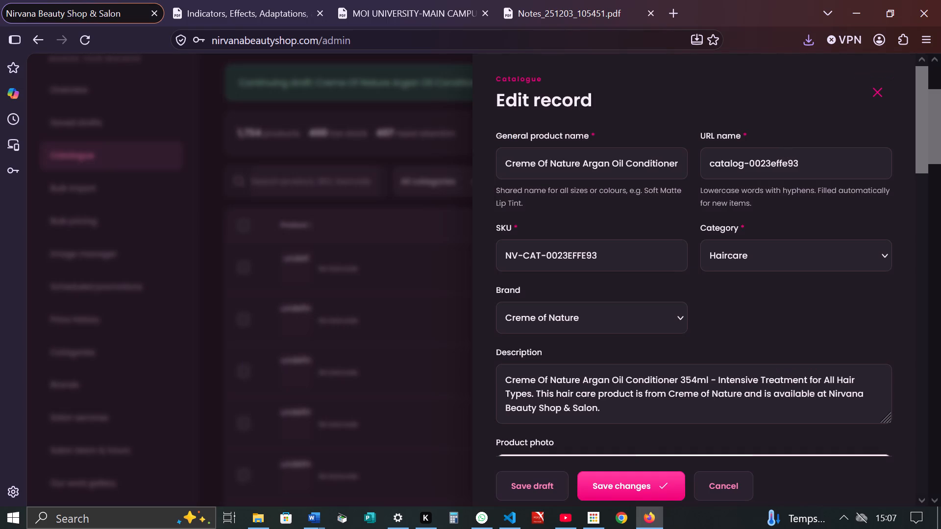
{"action": "left_click", "coordinate": [621, 489]}
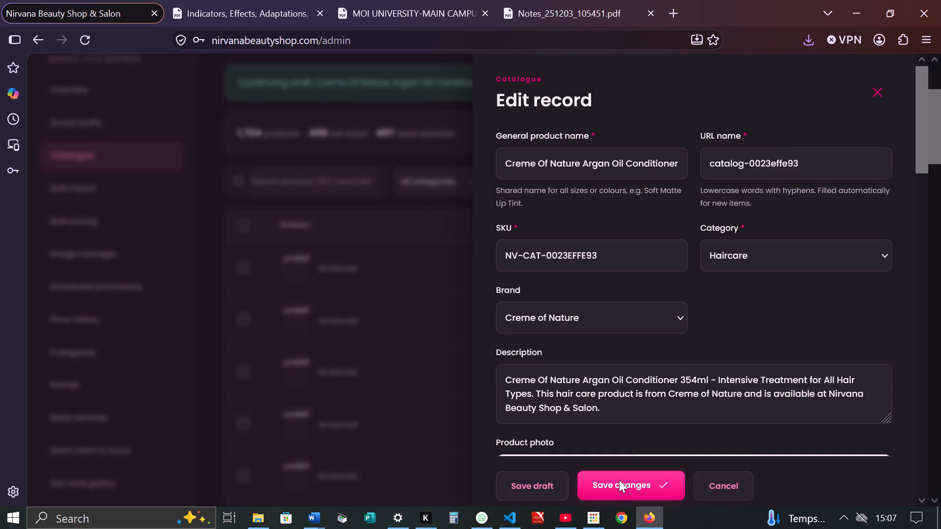
Continue the saved draft "Cantu Care For Kids Curling Cream" and save its record to the catalogue.
{"action": "left_click", "coordinate": [57, 131]}
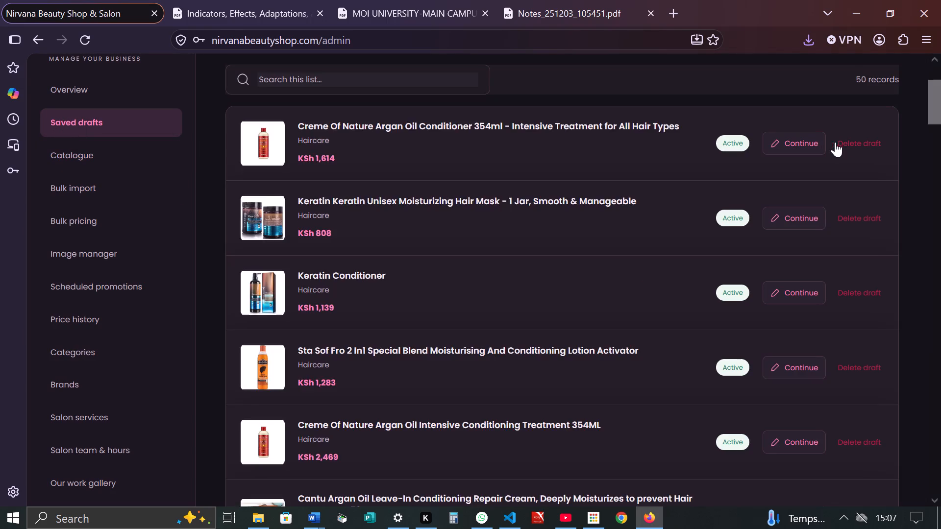
{"action": "left_click", "coordinate": [807, 136]}
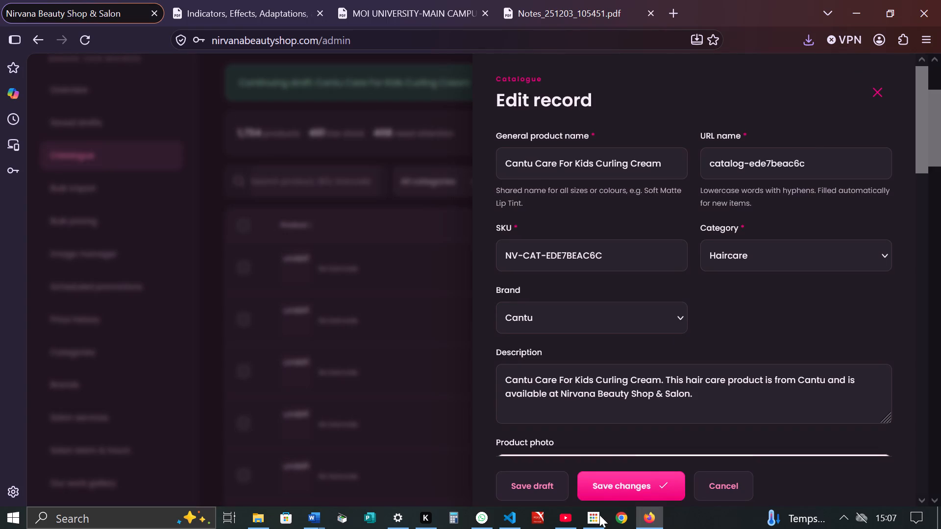
{"action": "left_click", "coordinate": [608, 489]}
Continue the saved draft "Aunt Jackie'S Quench! Moisture Intensive Leave-In Conditioner -355ml" and save its record to the catalogue.
{"action": "left_click", "coordinate": [127, 129]}
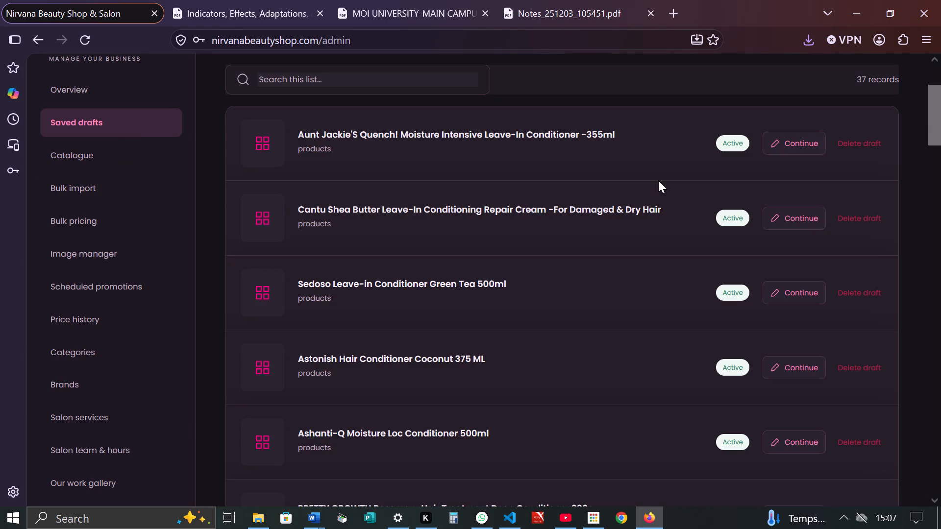
{"action": "left_click", "coordinate": [802, 146]}
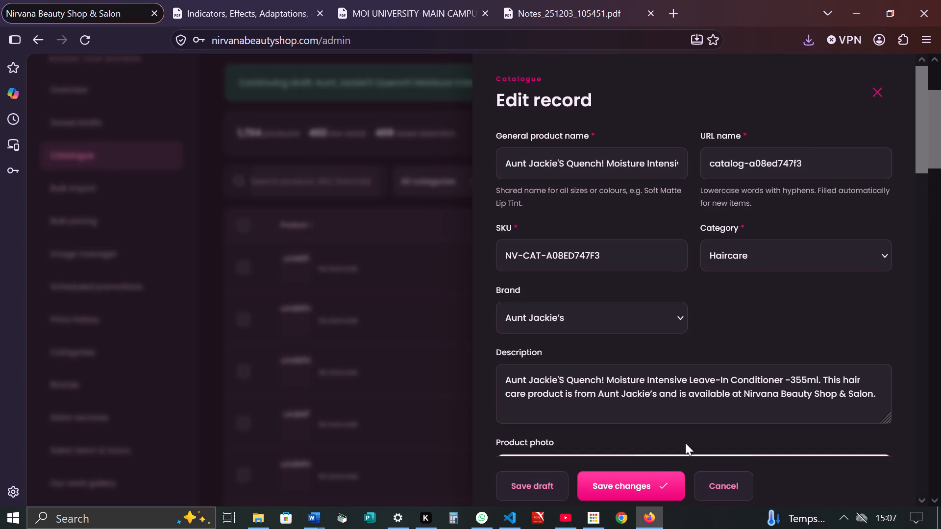
{"action": "left_click", "coordinate": [639, 481]}
Continue the saved draft "Cantu Shea Butter Leave-In Conditioning Repair Cream -For Damaged & Dry Hair" and save its record to the catalogue.
{"action": "left_click", "coordinate": [87, 136]}
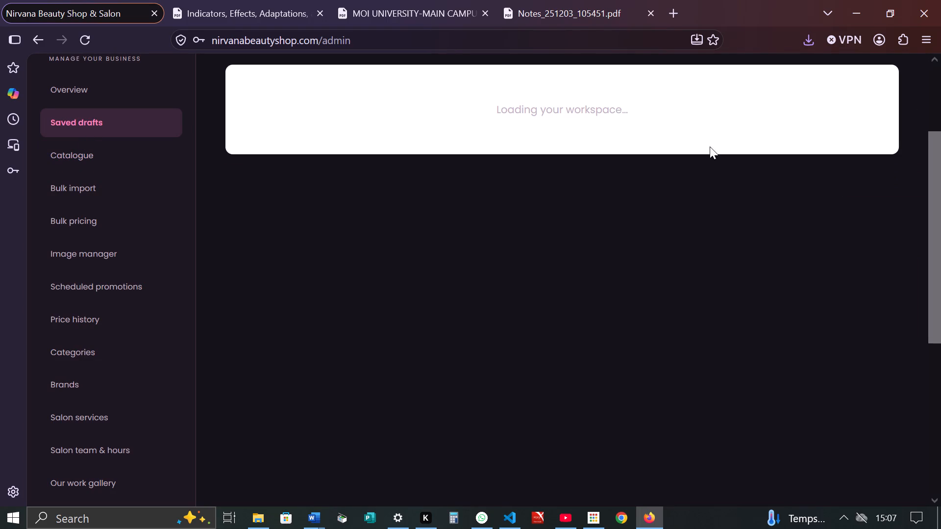
{"action": "left_click", "coordinate": [796, 132]}
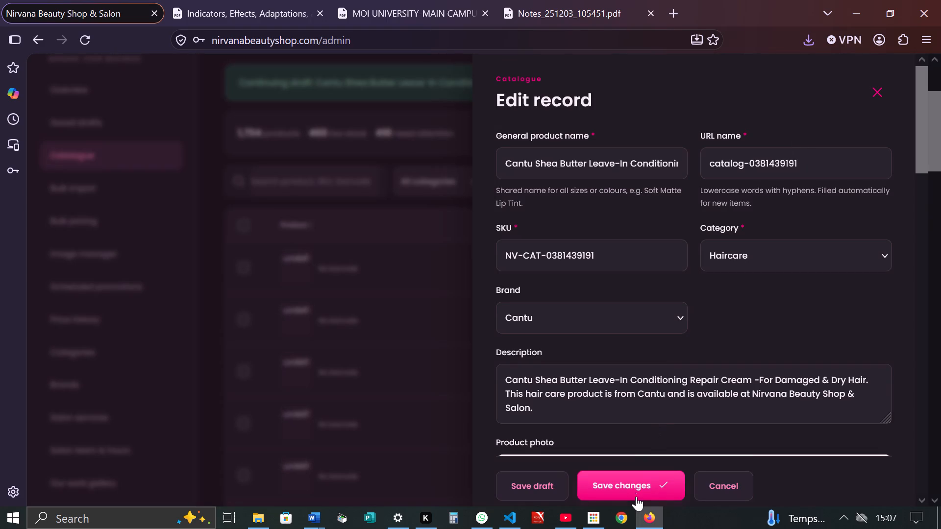
{"action": "left_click", "coordinate": [638, 484]}
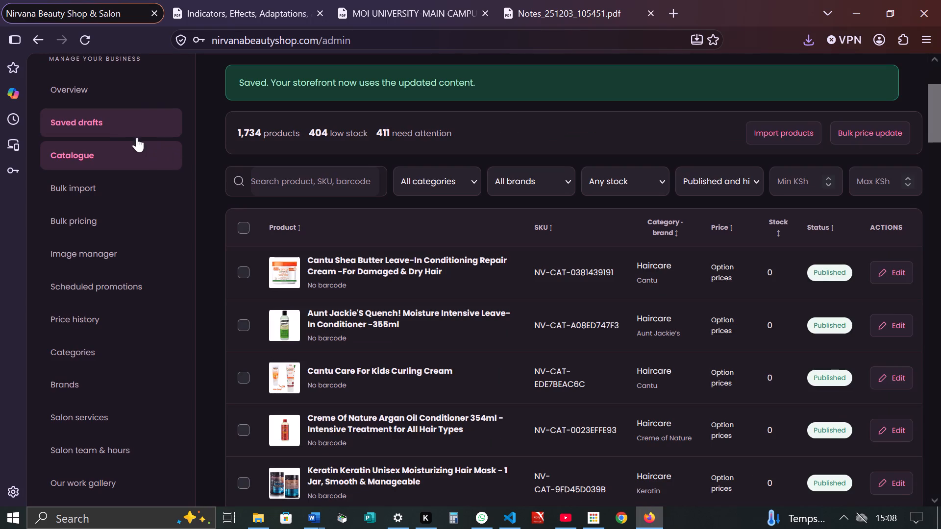
Continue the saved draft "Sedoso Leave-in Conditioner Green Tea 500ml" and save its record to the catalogue.
{"action": "left_click", "coordinate": [124, 129]}
{"action": "left_click", "coordinate": [792, 140]}
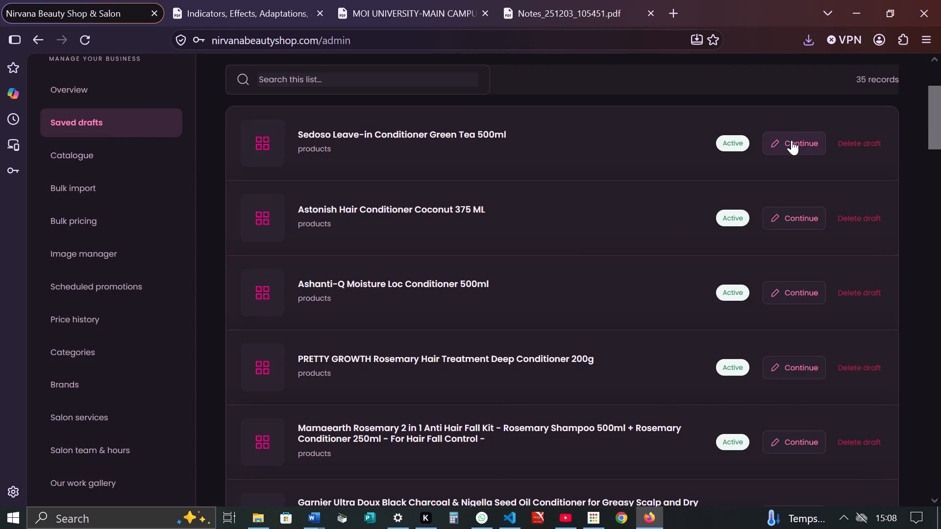
{"action": "left_click", "coordinate": [617, 486]}
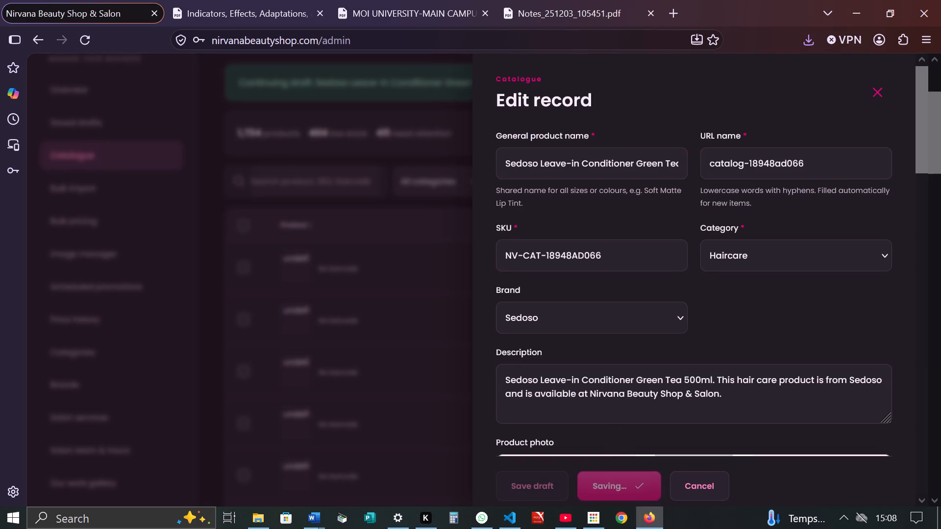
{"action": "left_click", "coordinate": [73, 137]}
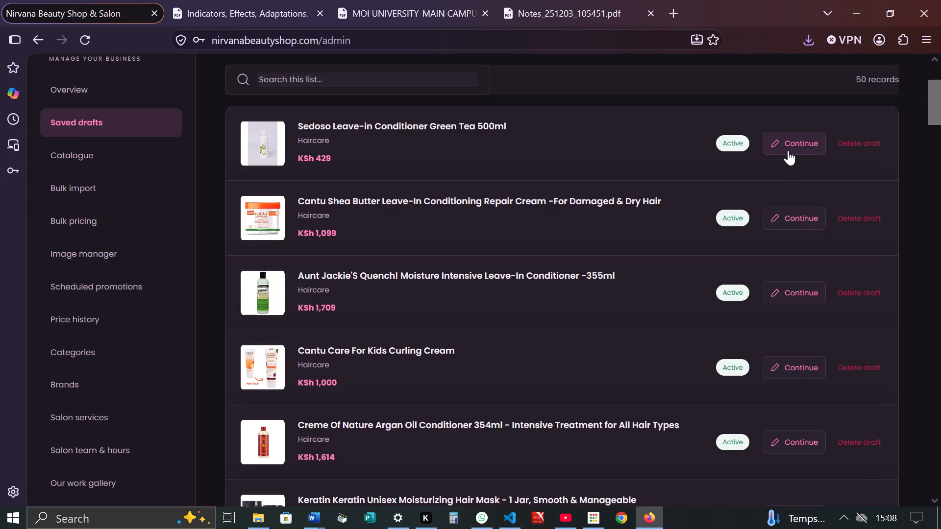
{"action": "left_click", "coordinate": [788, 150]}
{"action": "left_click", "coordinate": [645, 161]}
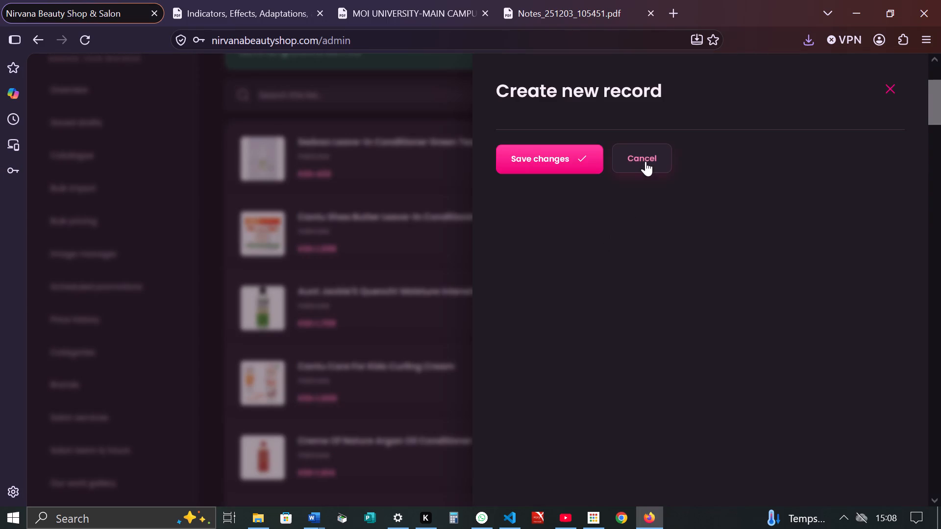
{"action": "left_click", "coordinate": [128, 135]}
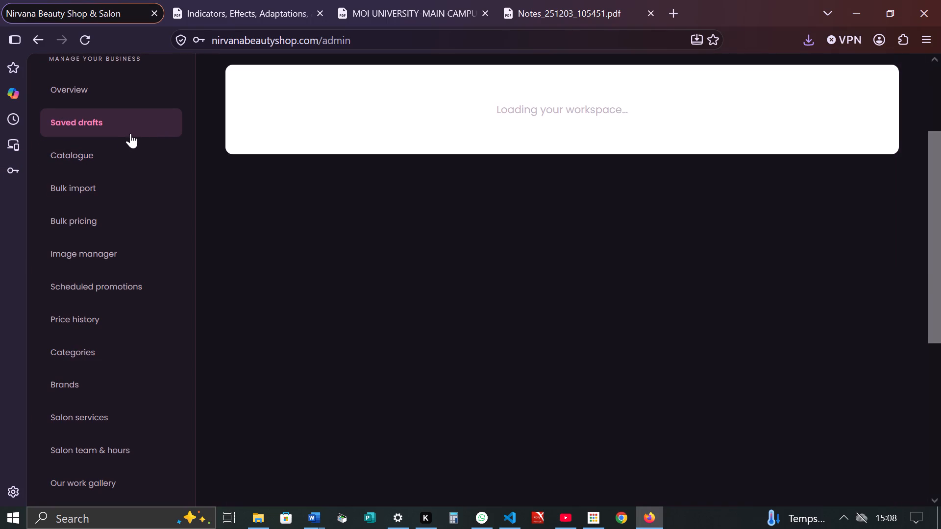
{"action": "left_click", "coordinate": [779, 146]}
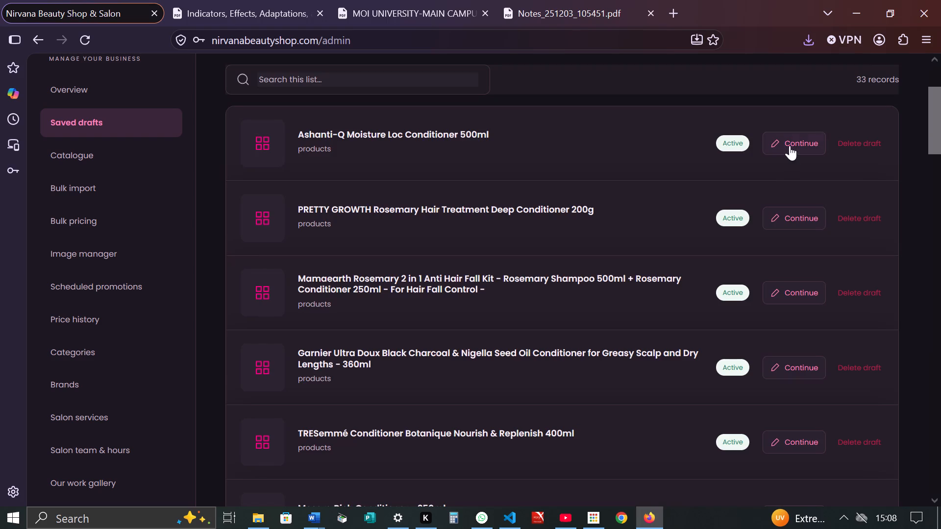
{"action": "left_click", "coordinate": [787, 140]}
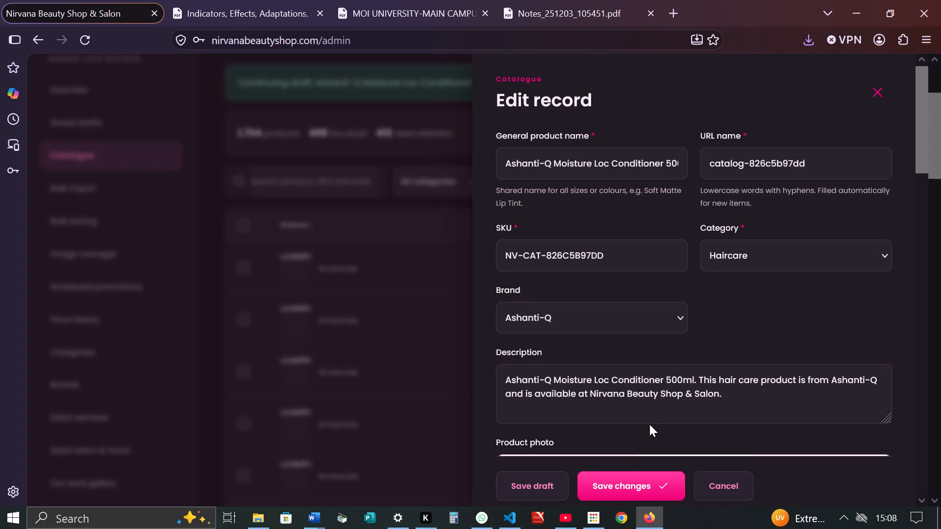
{"action": "left_click", "coordinate": [628, 484]}
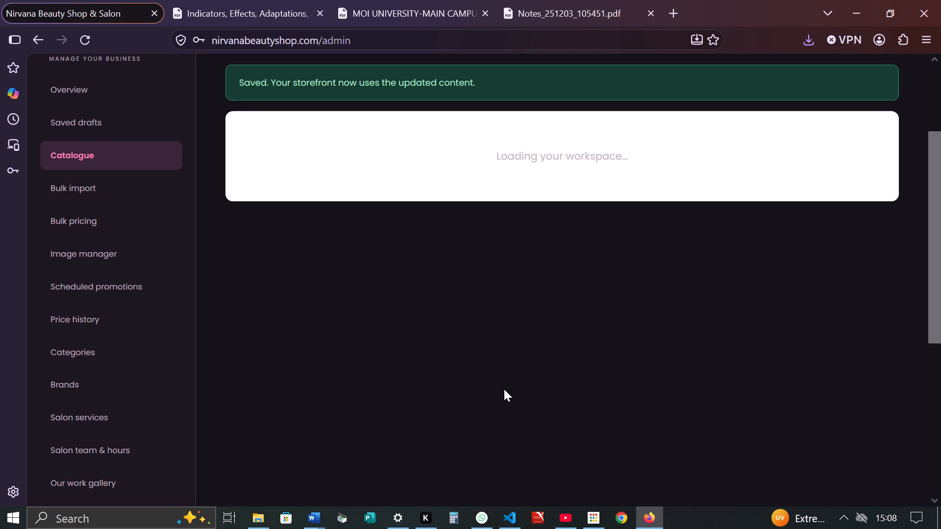
Continue the saved draft "PRETTY GROWTH Rosemary Hair Treatment Deep Conditioner 200g" and save its record to the catalogue.
{"action": "left_click", "coordinate": [133, 128]}
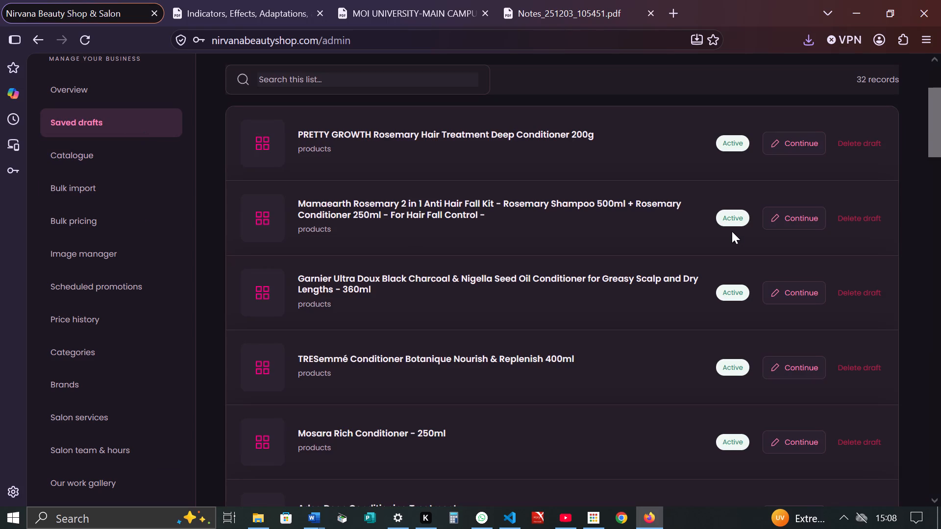
{"action": "left_click", "coordinate": [783, 145]}
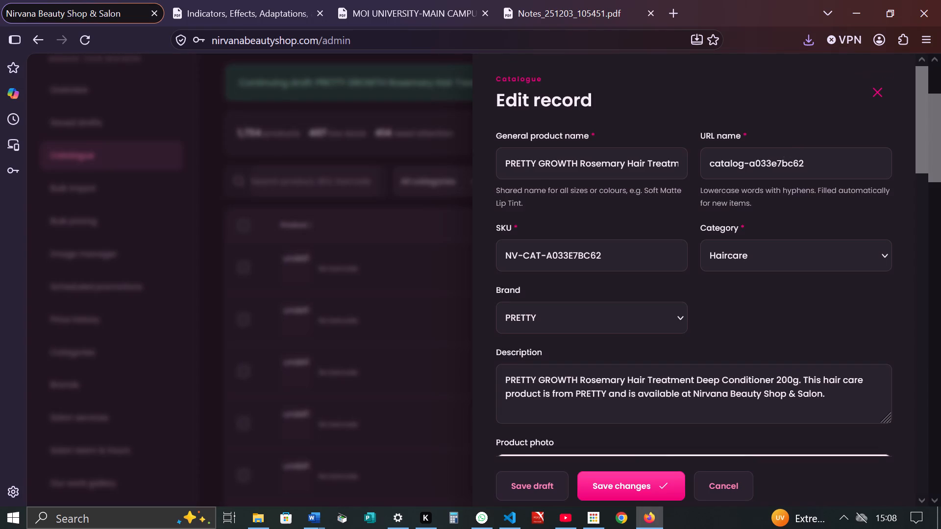
{"action": "left_click", "coordinate": [611, 486]}
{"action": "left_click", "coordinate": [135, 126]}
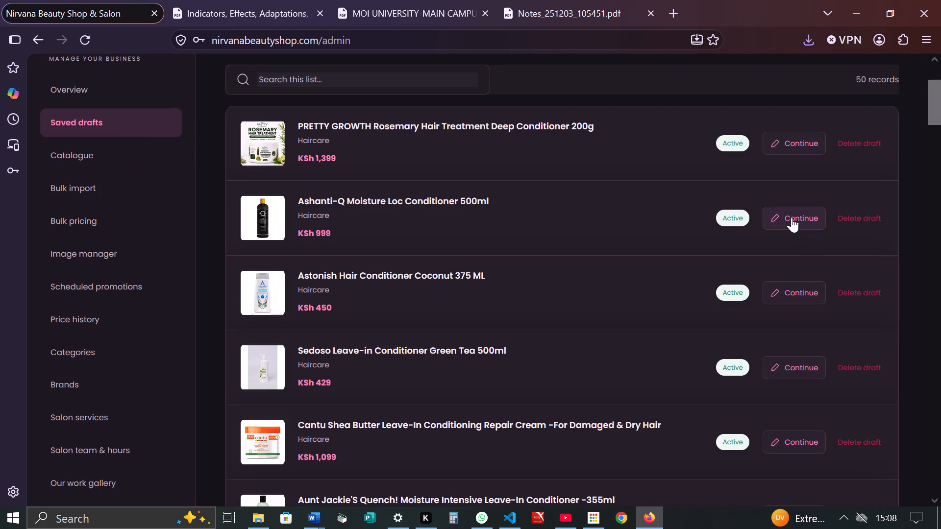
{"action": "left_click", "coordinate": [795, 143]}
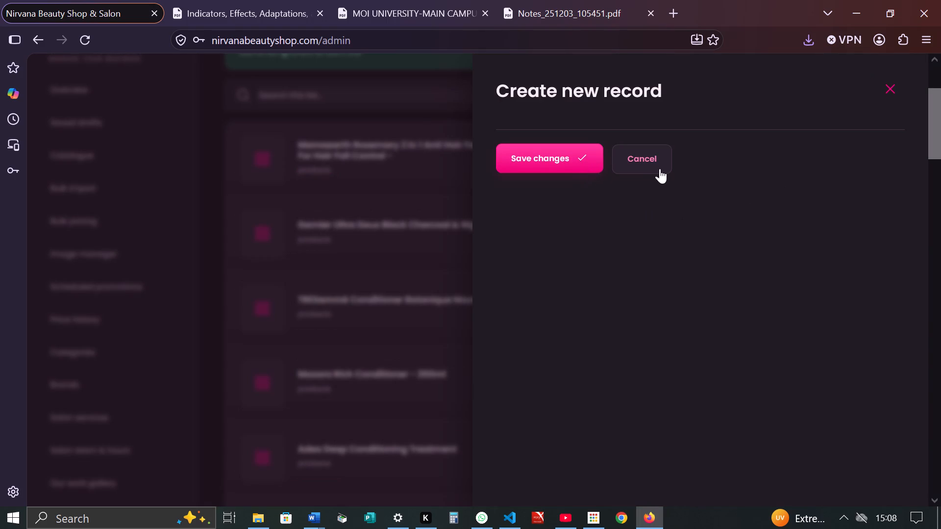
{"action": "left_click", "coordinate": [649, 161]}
Continue the saved draft "Mamaearth Rosemary 2 in 1 Anti Hair Fall Kit" and save its record to the catalogue.
{"action": "left_click", "coordinate": [55, 116]}
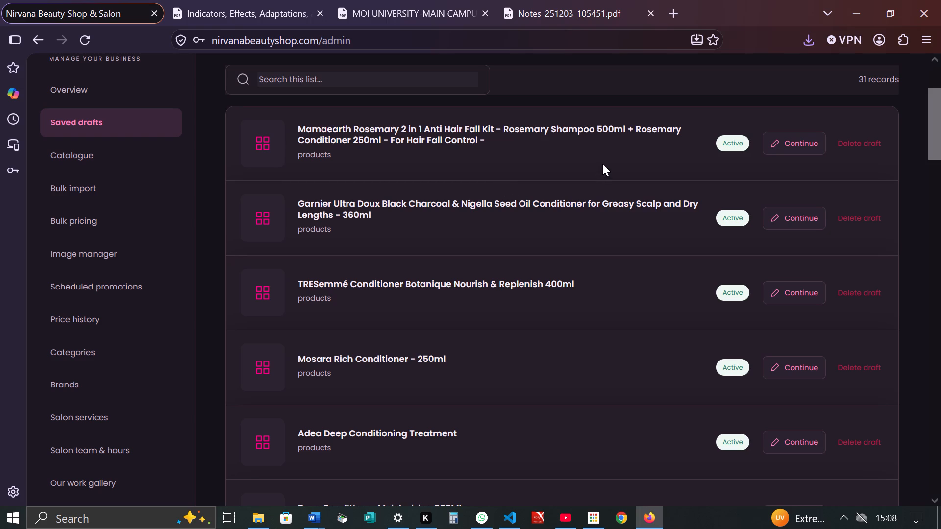
{"action": "left_click", "coordinate": [785, 139]}
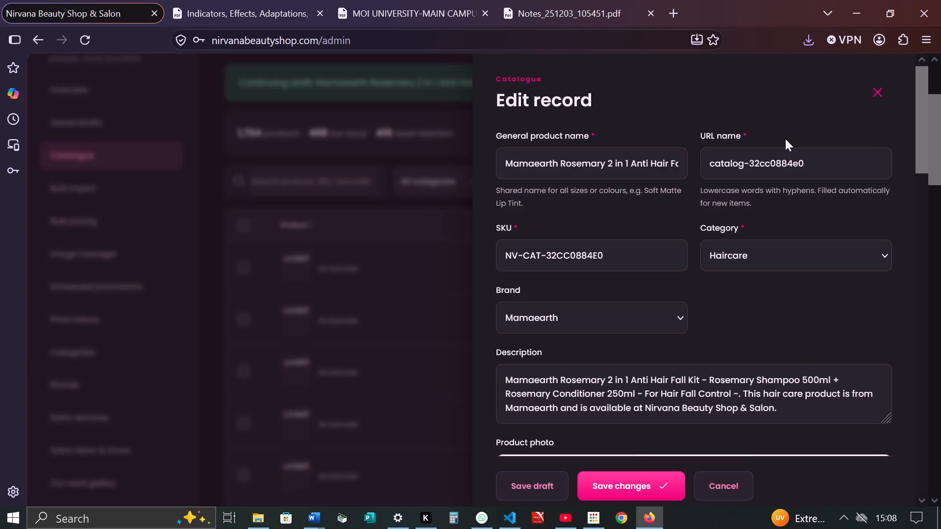
{"action": "left_click", "coordinate": [619, 486]}
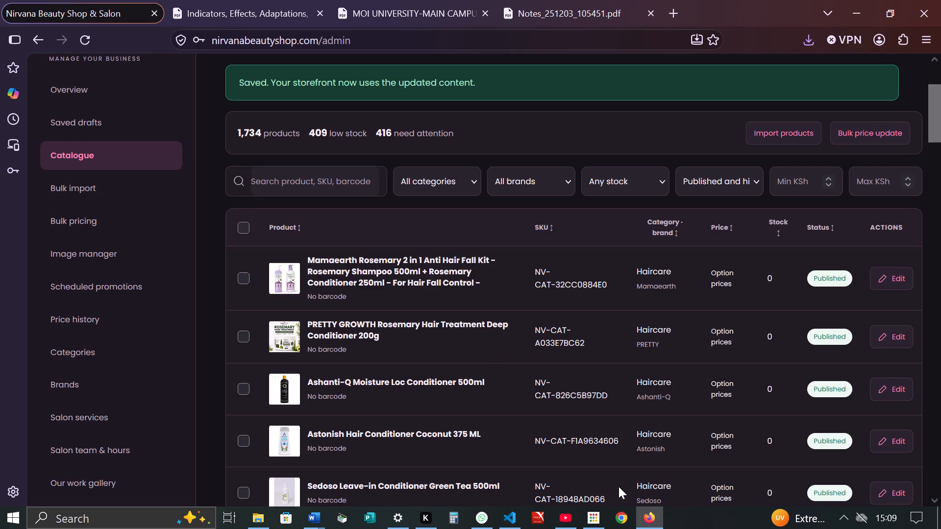
Continue the saved draft "Garnier Ultra Doux Black Charcoal & Nigella Seed Oil Conditioner" (360ml) and save its record to the catalogue.
{"action": "left_click", "coordinate": [113, 130]}
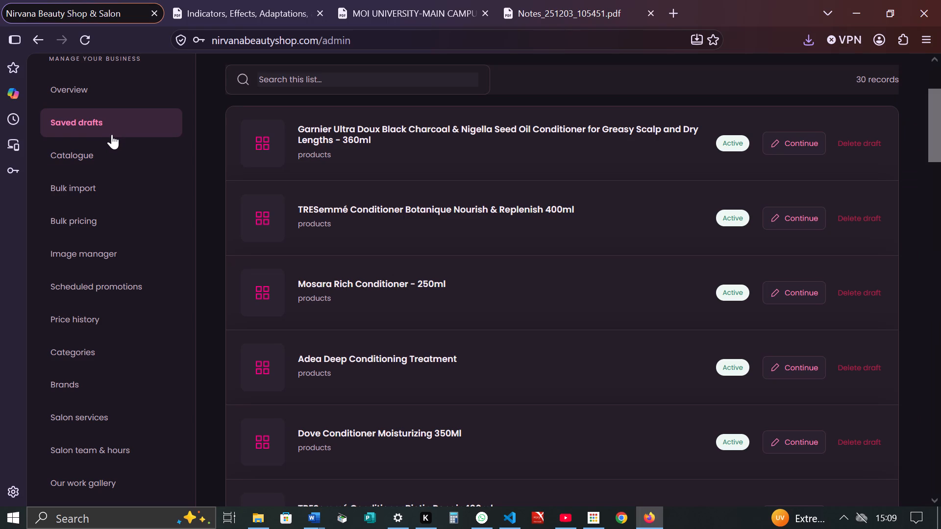
{"action": "left_click", "coordinate": [808, 148]}
{"action": "left_click", "coordinate": [619, 484]}
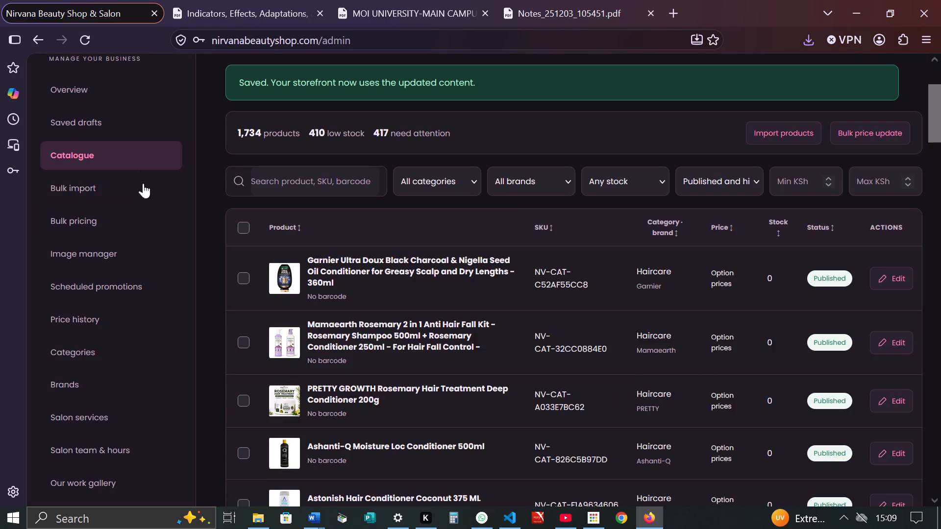
Continue the saved draft "TRESemmé Conditioner Botanique Nourish & Replenish 400ml" and save its record to the catalogue.
{"action": "left_click", "coordinate": [133, 133]}
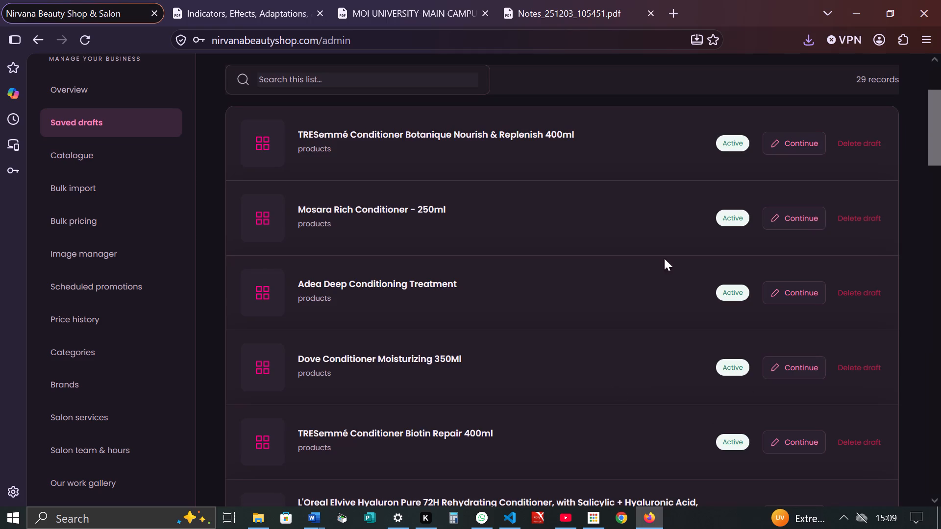
{"action": "left_click", "coordinate": [775, 145]}
{"action": "left_click", "coordinate": [608, 482]}
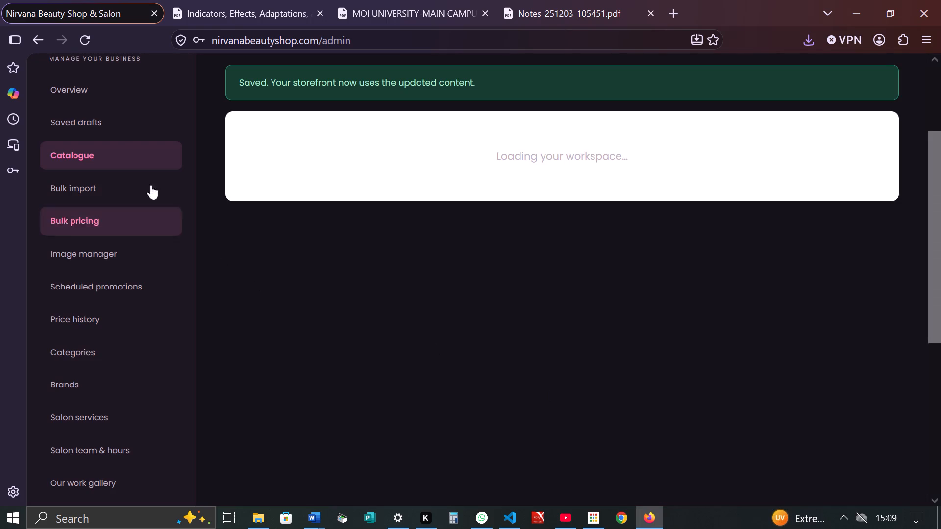
Continue the saved draft "Mosara Rich Conditioner - 250ml" and save its record to the catalogue.
{"action": "left_click", "coordinate": [97, 121]}
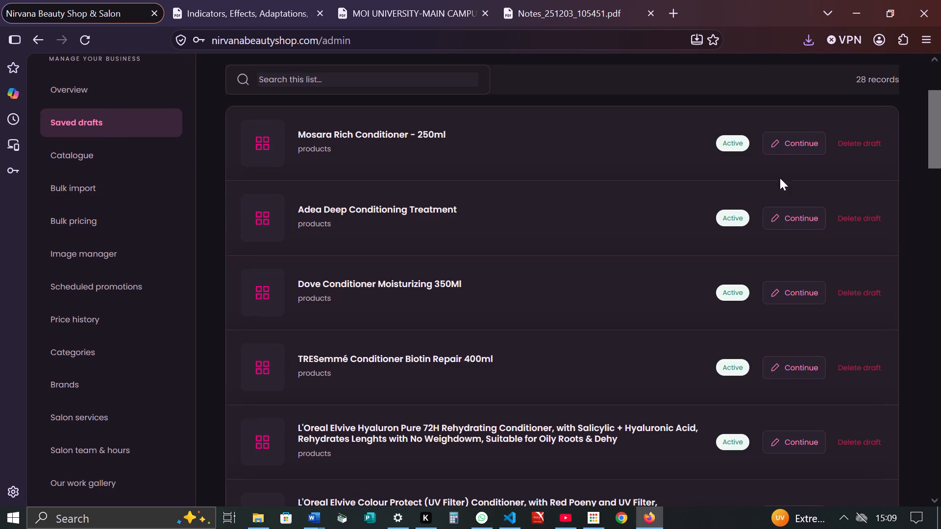
{"action": "left_click", "coordinate": [787, 140]}
{"action": "left_click", "coordinate": [627, 493]}
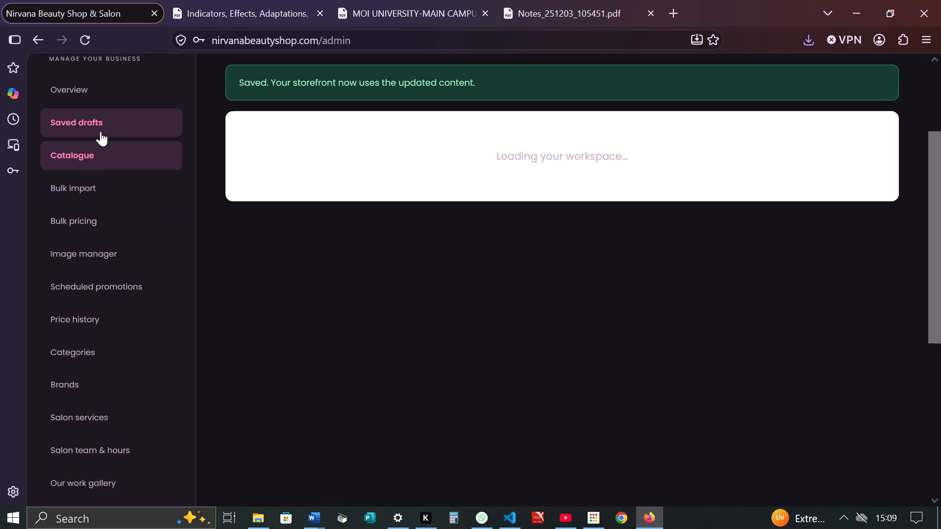
Continue the saved draft "Adea Deep Conditioning Treatment" and save its record to the catalogue.
{"action": "left_click", "coordinate": [101, 130]}
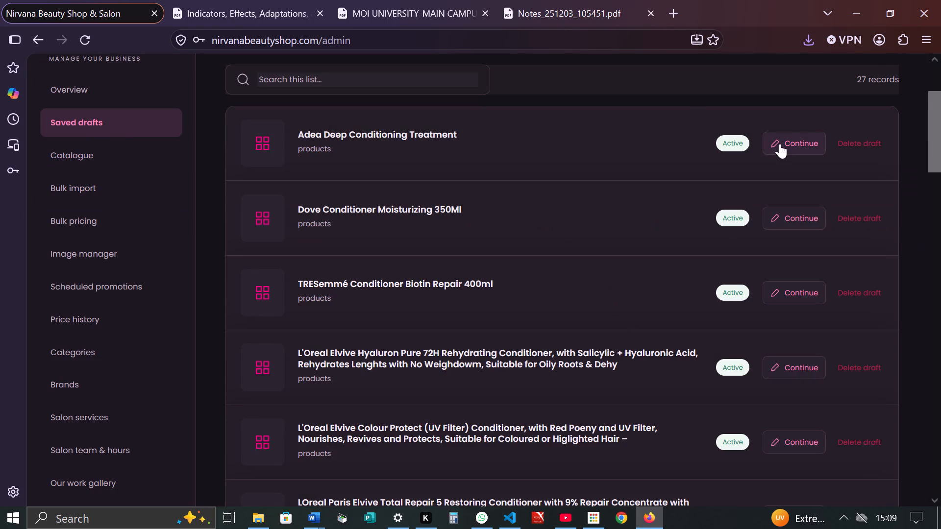
{"action": "left_click", "coordinate": [785, 136]}
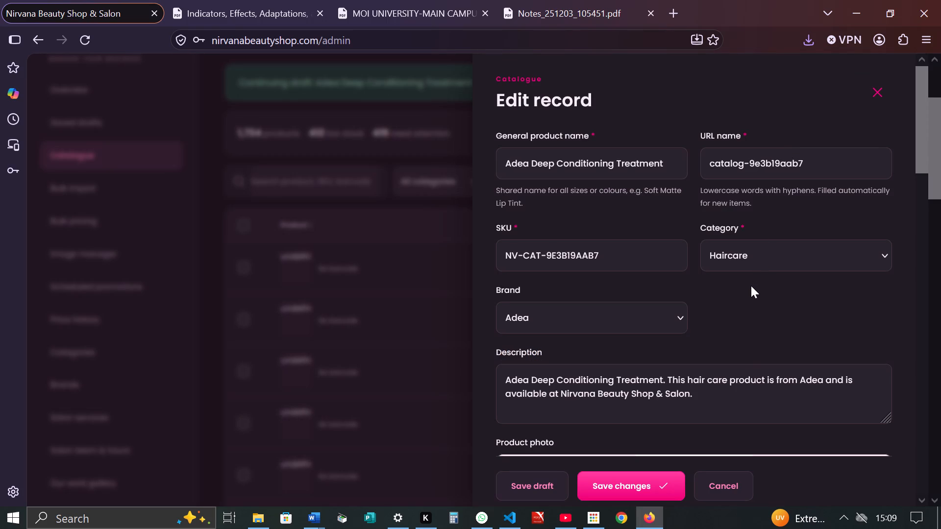
{"action": "left_click", "coordinate": [636, 477]}
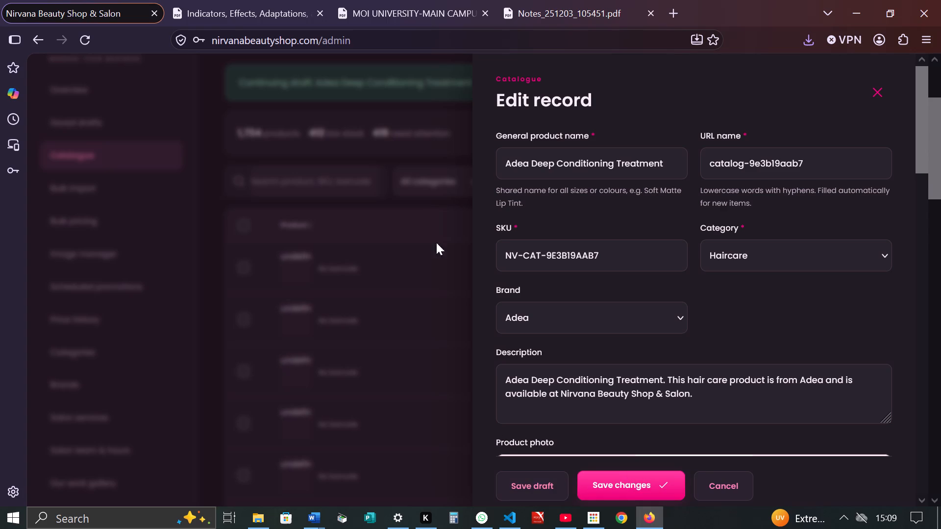
Continue the saved draft "Dove Conditioner Moisturizing 350Ml" and save its record to the catalogue.
{"action": "left_click", "coordinate": [68, 124]}
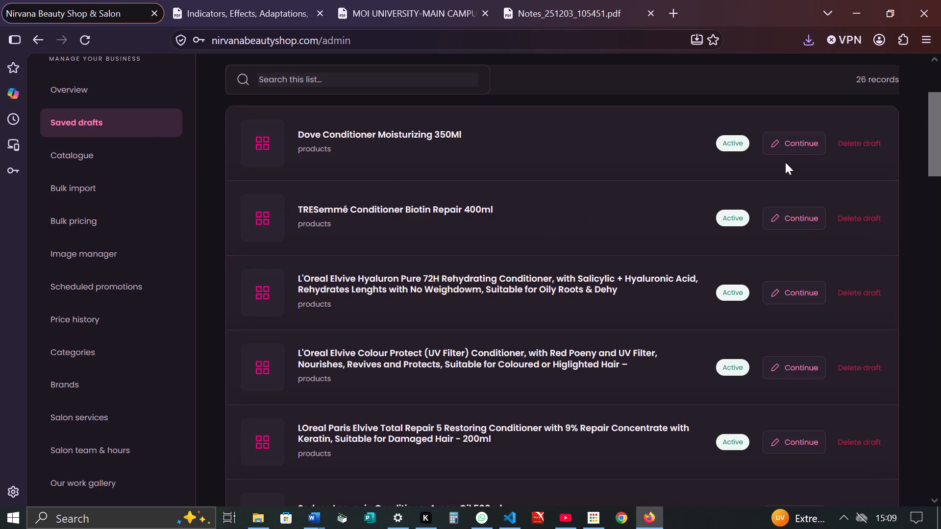
{"action": "left_click", "coordinate": [791, 147]}
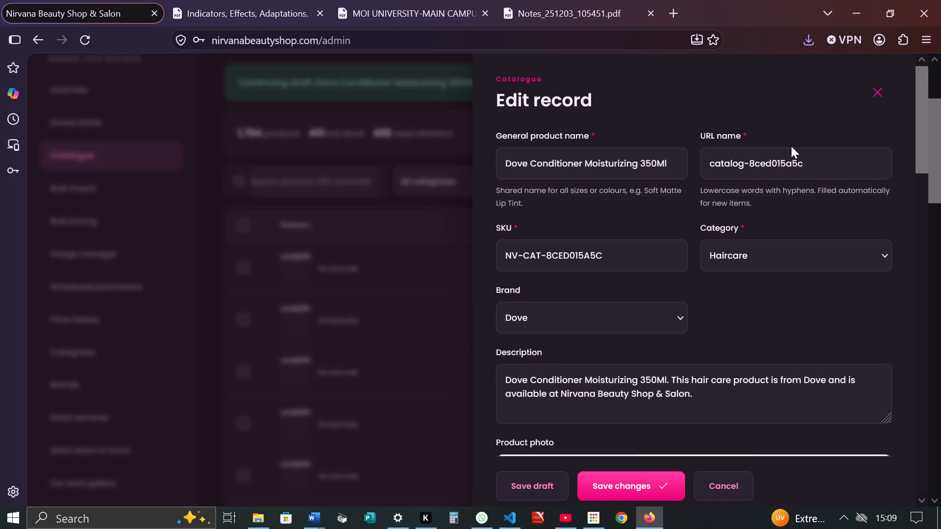
{"action": "left_click", "coordinate": [629, 481]}
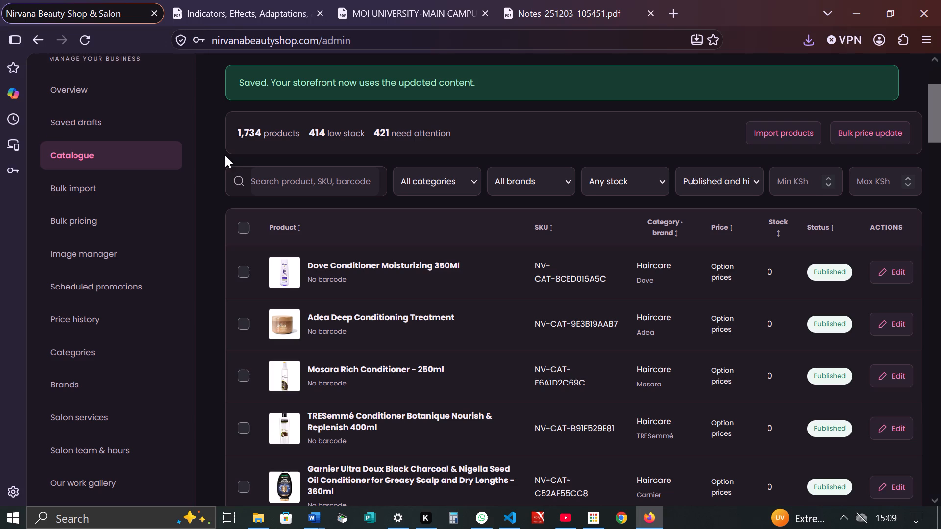
Continue the saved draft "TRESemmé Conditioner Biotin Repair 400ml" and save its record to the catalogue.
{"action": "left_click", "coordinate": [136, 128]}
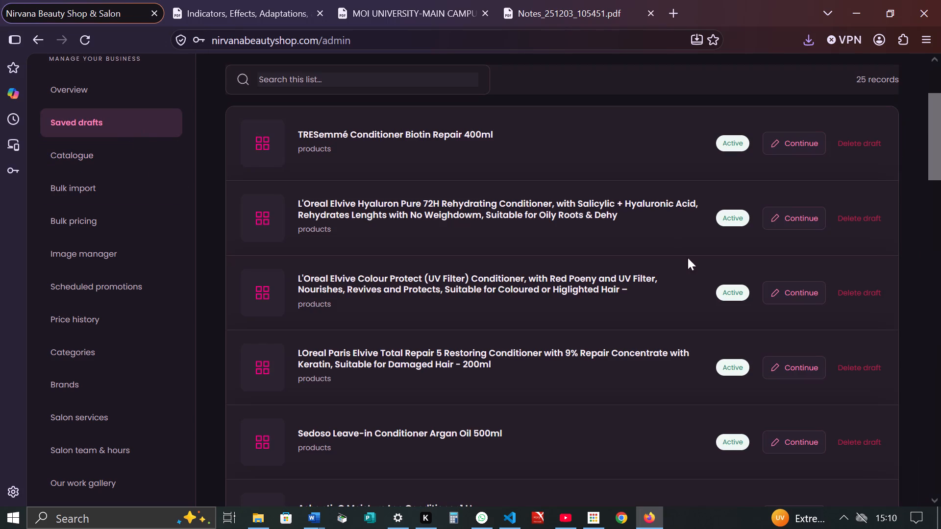
{"action": "left_click", "coordinate": [804, 139]}
{"action": "left_click", "coordinate": [630, 481]}
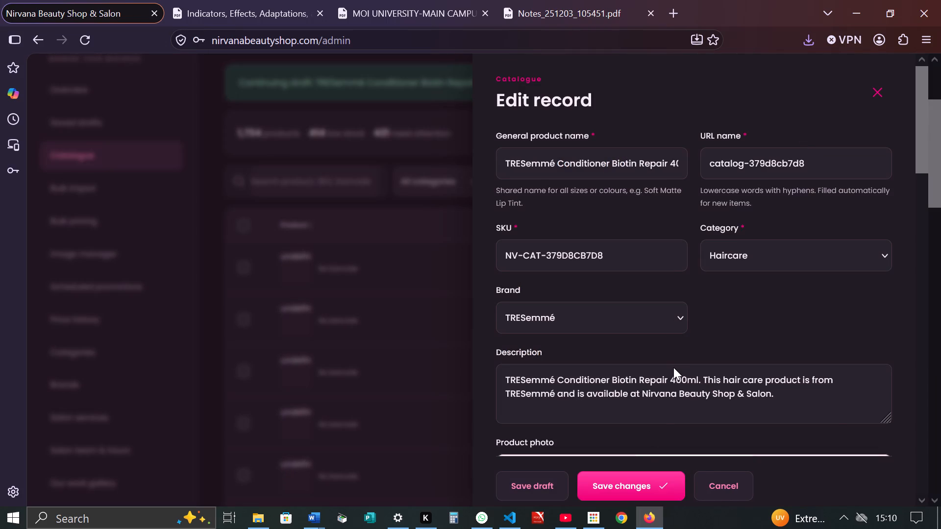
Continue the saved draft "L'Oreal Elvive Hyaluron Pure 72H Rehydrating Conditioner" and try to save its record to the catalogue.
{"action": "left_click", "coordinate": [167, 132]}
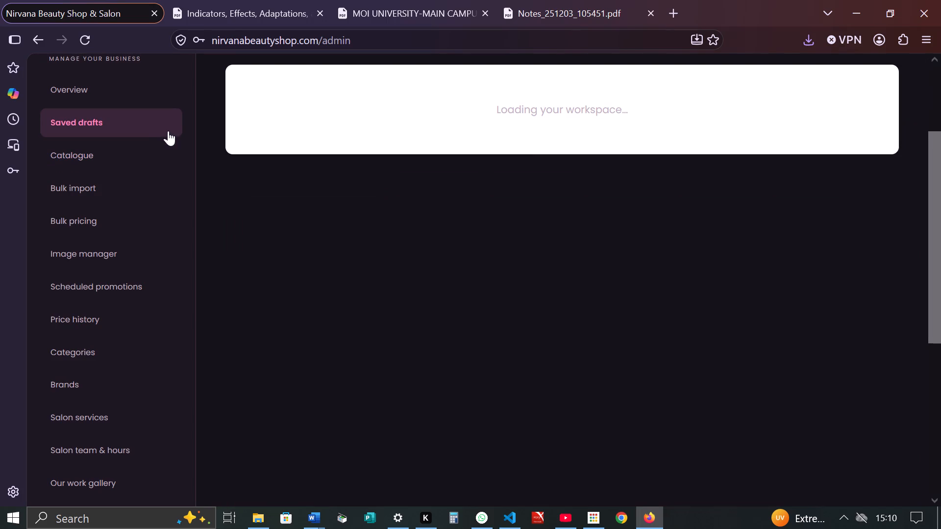
{"action": "left_click", "coordinate": [807, 143]}
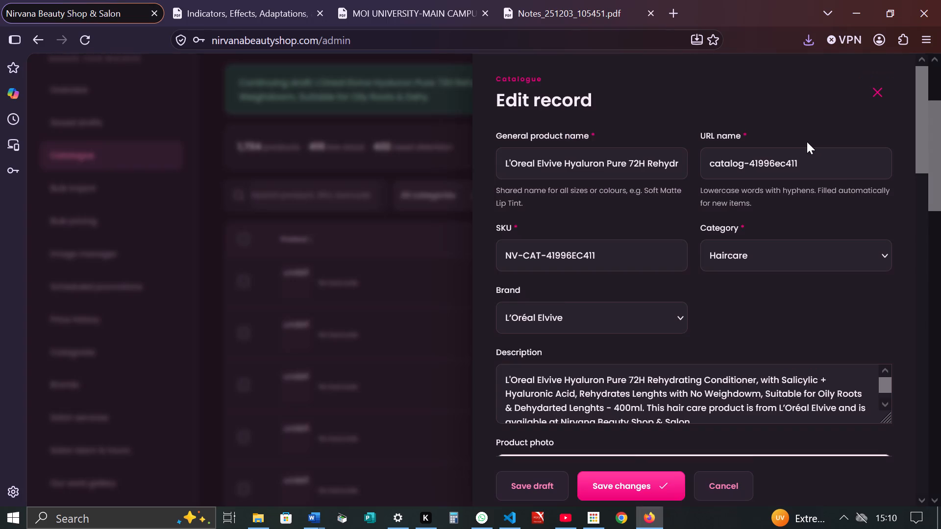
{"action": "left_click", "coordinate": [650, 485]}
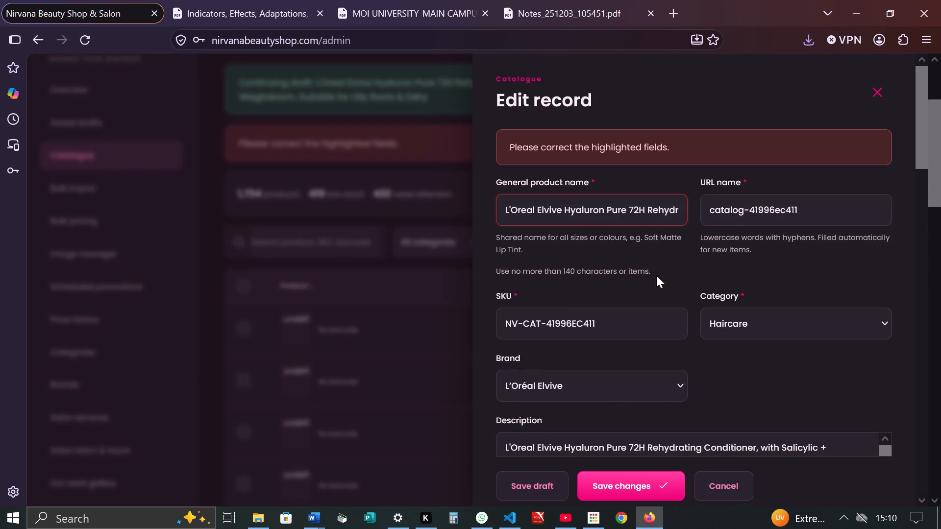
Shorten the general product name to "L'Oreal Elvive Hyaluron Pure 72H Rehydrating Conditioner" and save the record to the catalogue.
{"action": "left_click", "coordinate": [669, 208]}
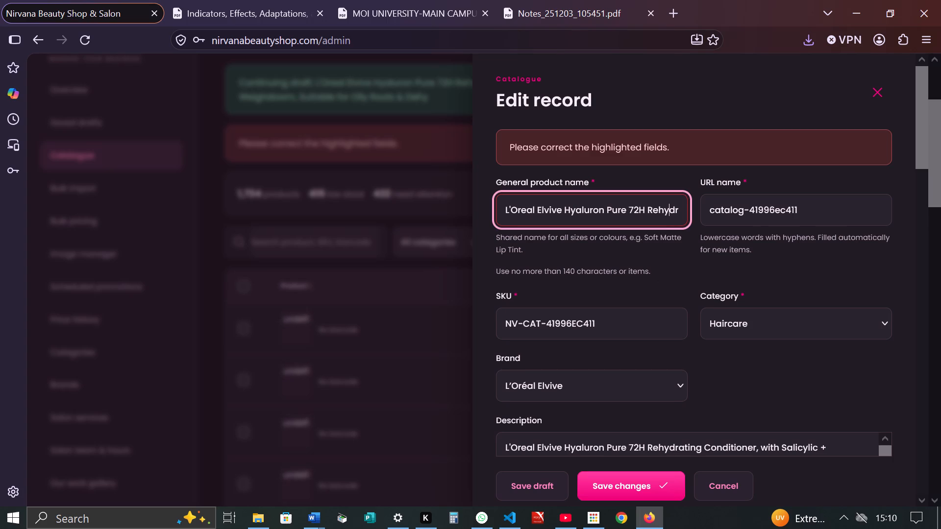
{"action": "key", "text": "Right"}
{"action": "key", "text": "Right"}
{"action": "key", "text": "Right"}
{"action": "key", "text": "Right"}
{"action": "key", "text": "Right"}
{"action": "key", "text": "Right"}
{"action": "key", "text": "Right"}
{"action": "key", "text": "Right"}
{"action": "key", "text": "Right"}
{"action": "key", "text": "Right"}
{"action": "key", "text": "Right"}
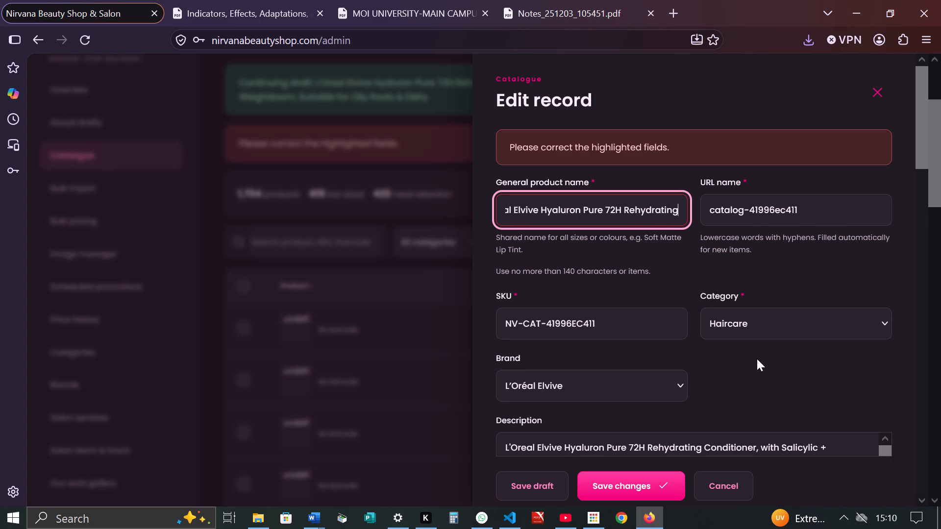
{"action": "key", "text": "Right"}
{"action": "key", "text": "Right"}
{"action": "key", "text": "Right"}
{"action": "key", "text": "Right"}
{"action": "key", "text": "Right"}
{"action": "key", "text": "Right"}
{"action": "key", "text": "Right"}
{"action": "key", "text": "Right"}
{"action": "key", "text": "Right"}
{"action": "key", "text": "Right"}
{"action": "key", "text": "Right"}
{"action": "key", "text": "Right"}
{"action": "key", "text": "Right"}
{"action": "key", "text": "Right"}
{"action": "key", "text": "Right"}
{"action": "key", "text": "Right"}
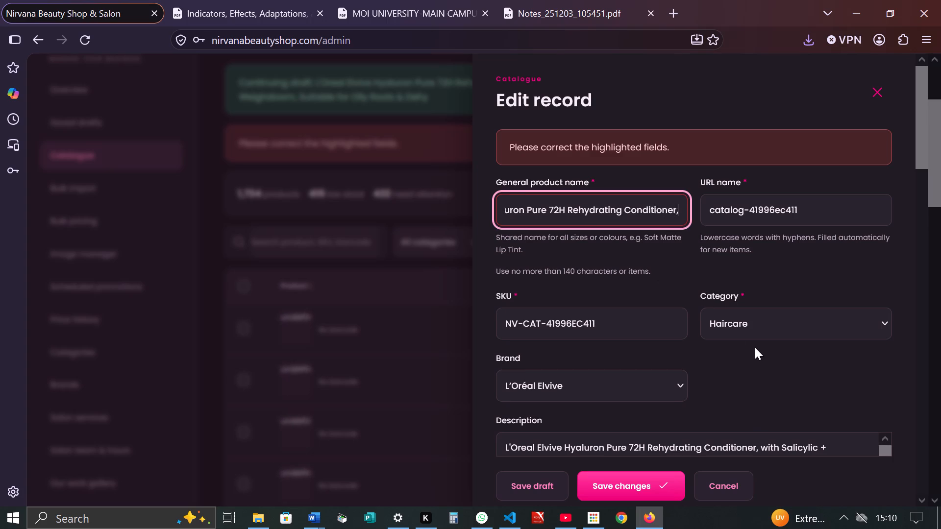
{"action": "key", "text": "Right"}
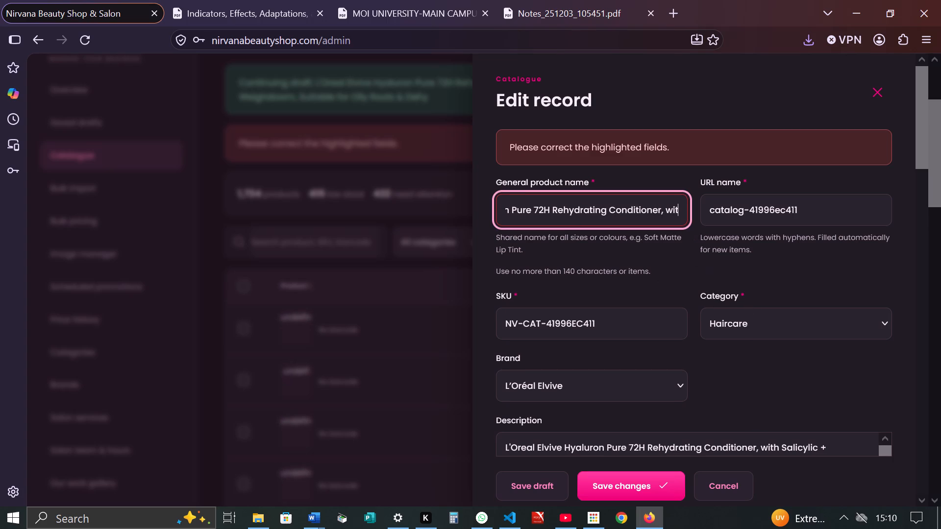
{"action": "left_click_drag", "start_coordinate": [662, 211], "coordinate": [698, 218]}
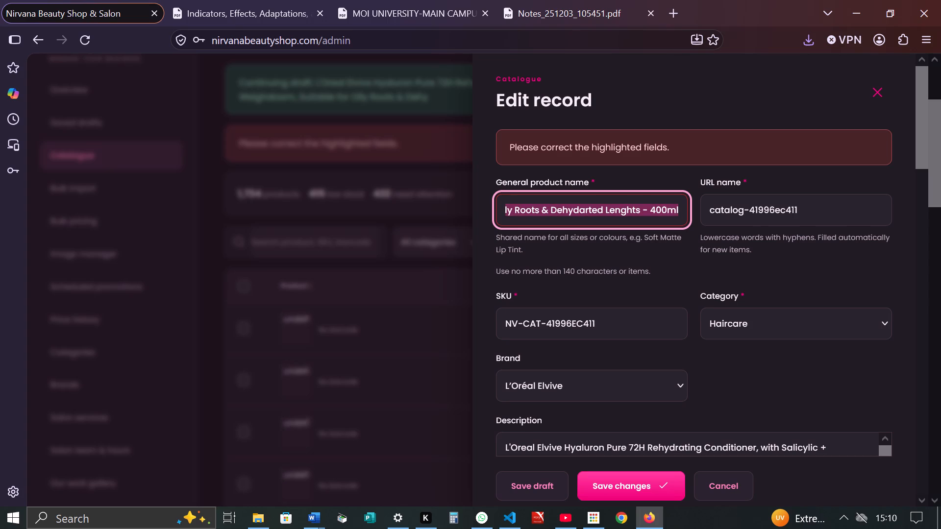
{"action": "left_click_drag", "start_coordinate": [698, 218], "coordinate": [634, 409]}
{"action": "key", "text": "BackSpace"}
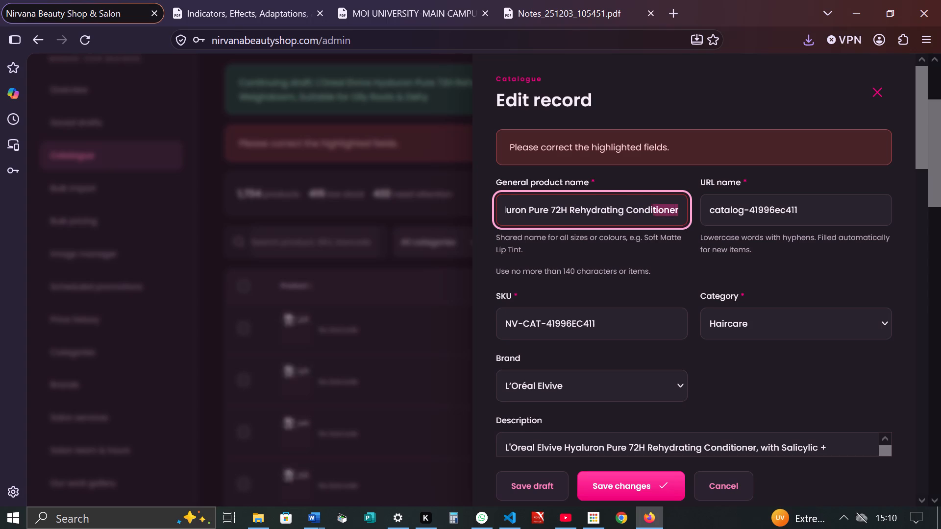
{"action": "left_click_drag", "start_coordinate": [634, 409], "coordinate": [634, 484]}
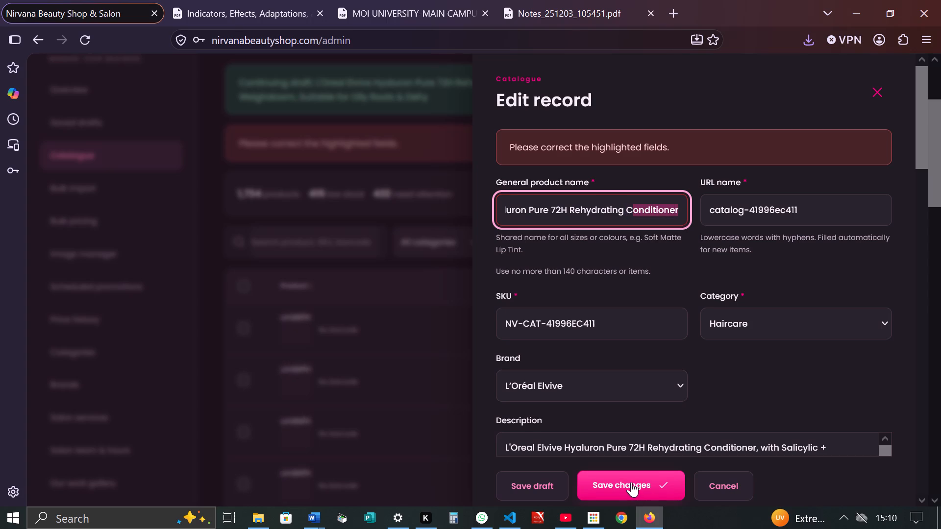
{"action": "left_click", "coordinate": [624, 486]}
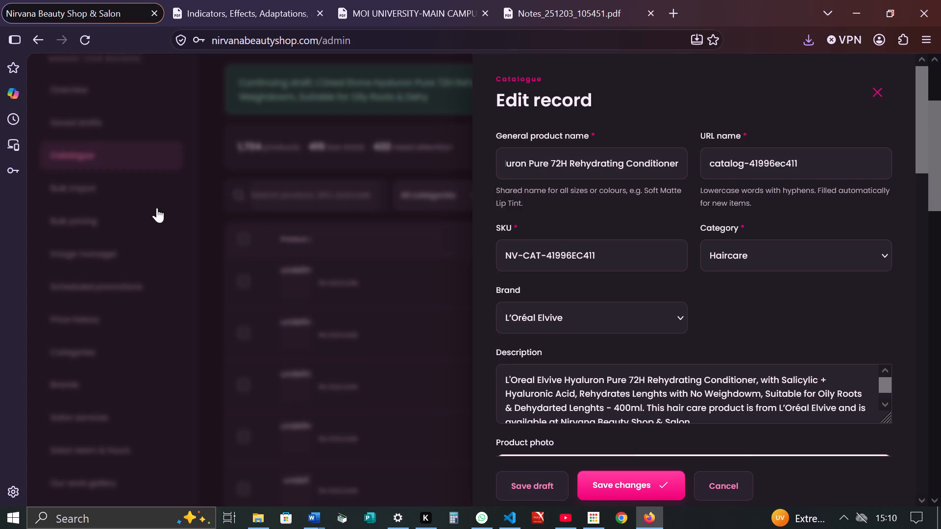
Continue the saved draft "L'Oreal Elvive Colour Protect (UV Filter) Conditioner" and try to save its record to the catalogue.
{"action": "left_click", "coordinate": [115, 120]}
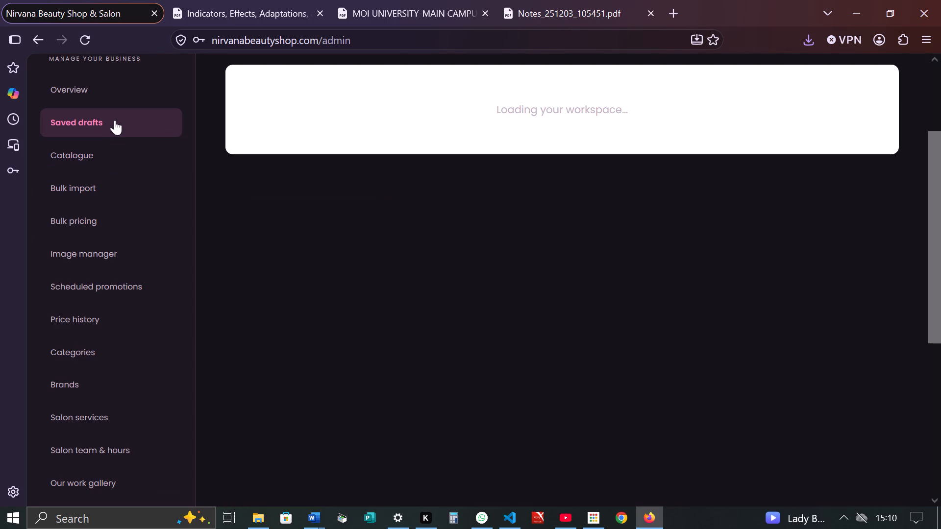
{"action": "left_click", "coordinate": [812, 135]}
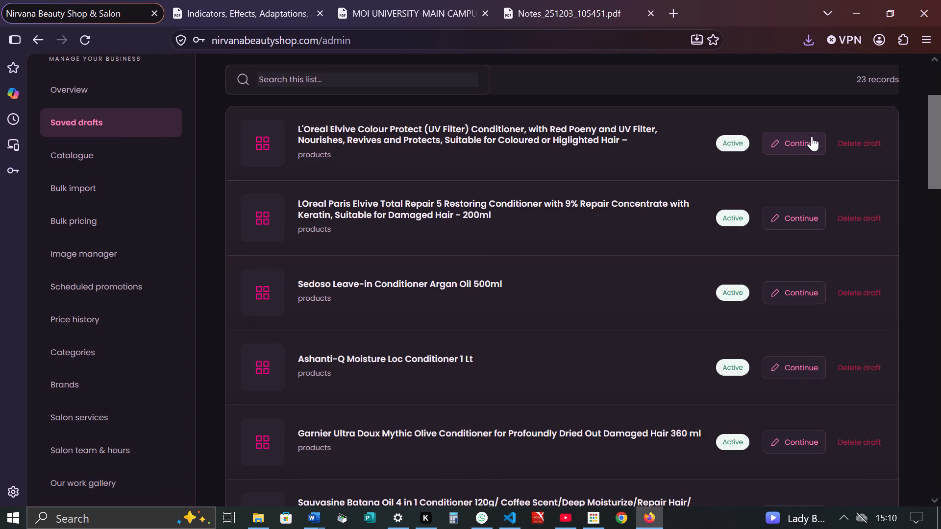
{"action": "left_click", "coordinate": [641, 480]}
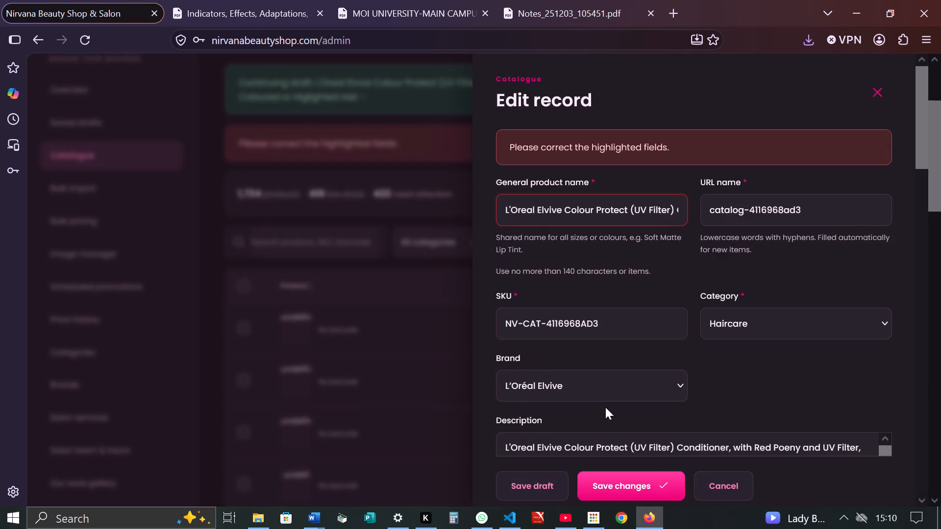
Shorten the general product name to "L'Oreal Elvive Colour Protect (UV Filter) Conditioner" and save the record to the catalogue.
{"action": "left_click", "coordinate": [669, 208]}
{"action": "key", "text": "Right"}
{"action": "key", "text": "Right"}
{"action": "key", "text": "Right"}
{"action": "key", "text": "Right"}
{"action": "key", "text": "Right"}
{"action": "key", "text": "Right"}
{"action": "key", "text": "Right"}
{"action": "key", "text": "Right"}
{"action": "key", "text": "Right"}
{"action": "key", "text": "Right"}
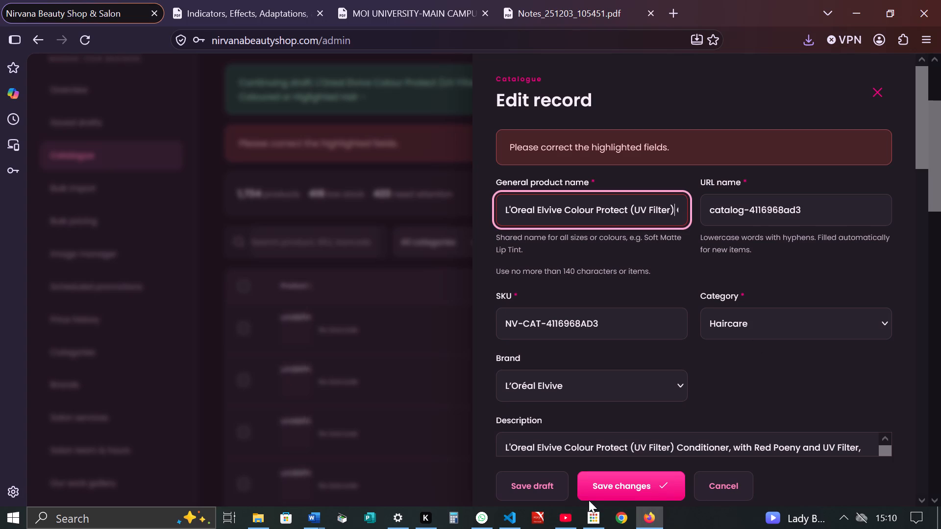
{"action": "key", "text": "Right"}
{"action": "key", "text": "Right"}
{"action": "key", "text": "Right"}
{"action": "key", "text": "Right"}
{"action": "key", "text": "Right"}
{"action": "key", "text": "Right"}
{"action": "key", "text": "Right"}
{"action": "key", "text": "Right"}
{"action": "key", "text": "Right"}
{"action": "key", "text": "Right"}
{"action": "key", "text": "Right"}
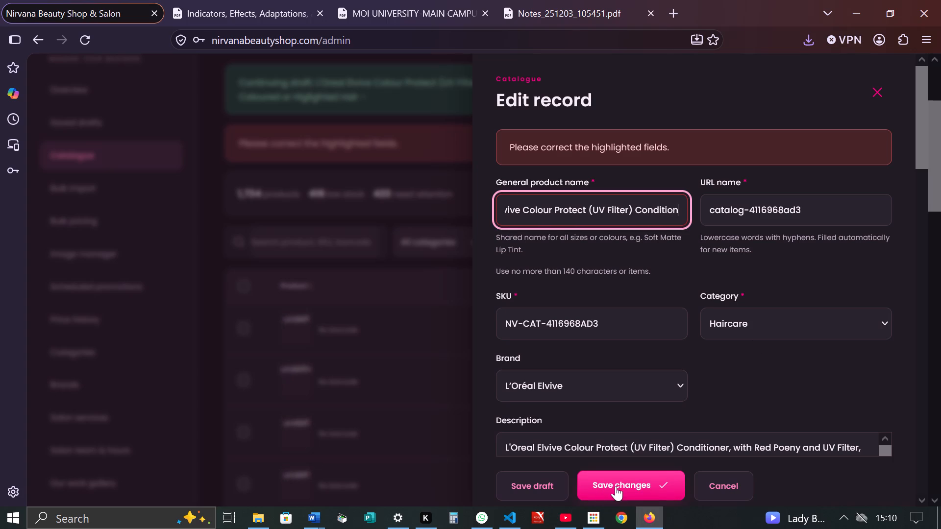
{"action": "left_click", "coordinate": [662, 211]}
{"action": "left_click_drag", "start_coordinate": [662, 211], "coordinate": [701, 212]}
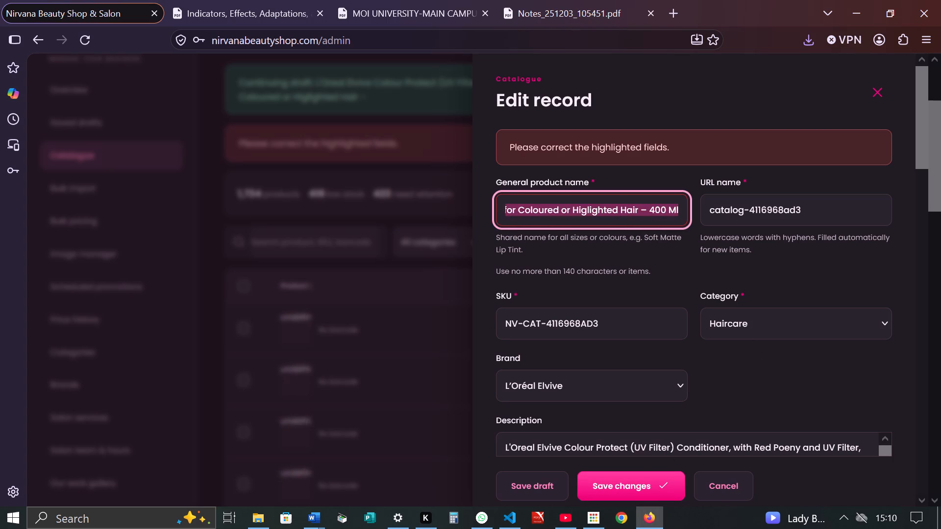
{"action": "left_click_drag", "start_coordinate": [701, 212], "coordinate": [644, 498]}
{"action": "key", "text": "BackSpace"}
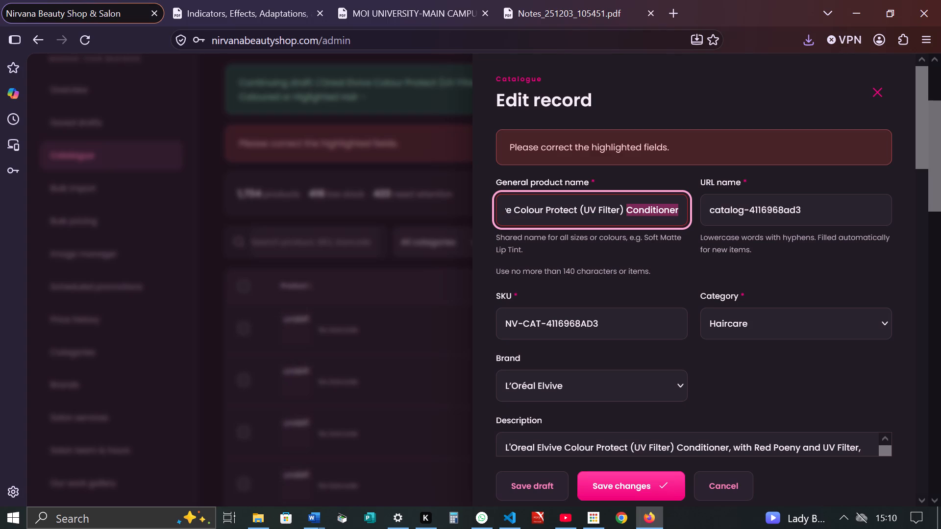
{"action": "left_click_drag", "start_coordinate": [644, 498], "coordinate": [641, 495]}
{"action": "left_click", "coordinate": [640, 491]}
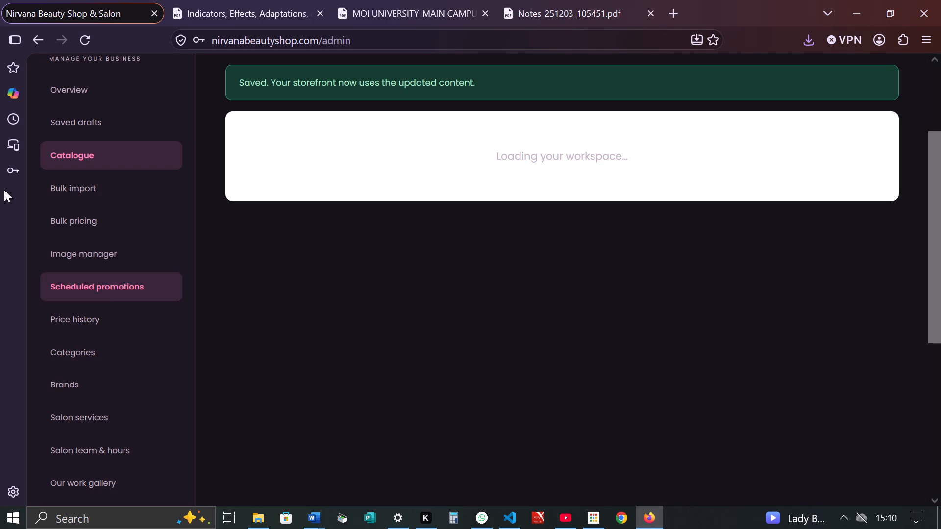
Continue the saved draft "LOreal Paris Elvive Total Repair 5 Restoring Conditioner" (200ml) and save its record to the catalogue.
{"action": "left_click", "coordinate": [60, 120]}
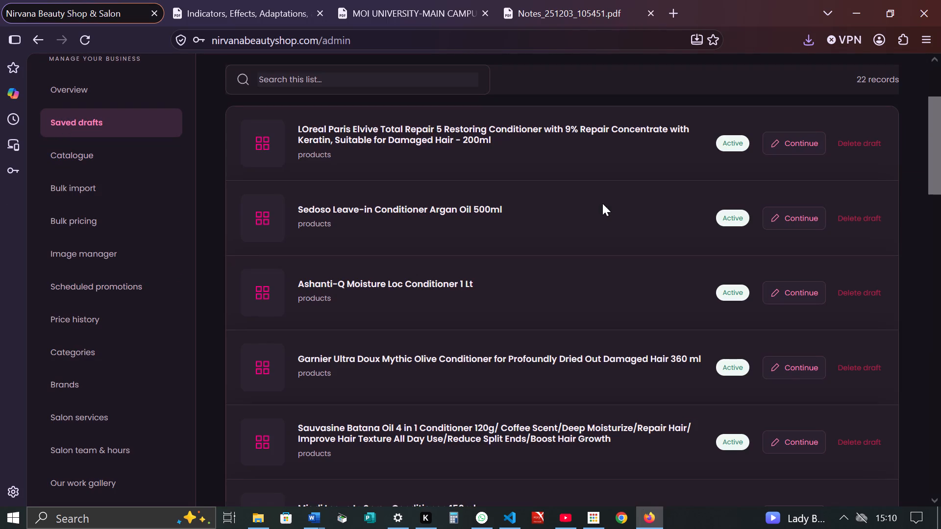
{"action": "left_click", "coordinate": [791, 140]}
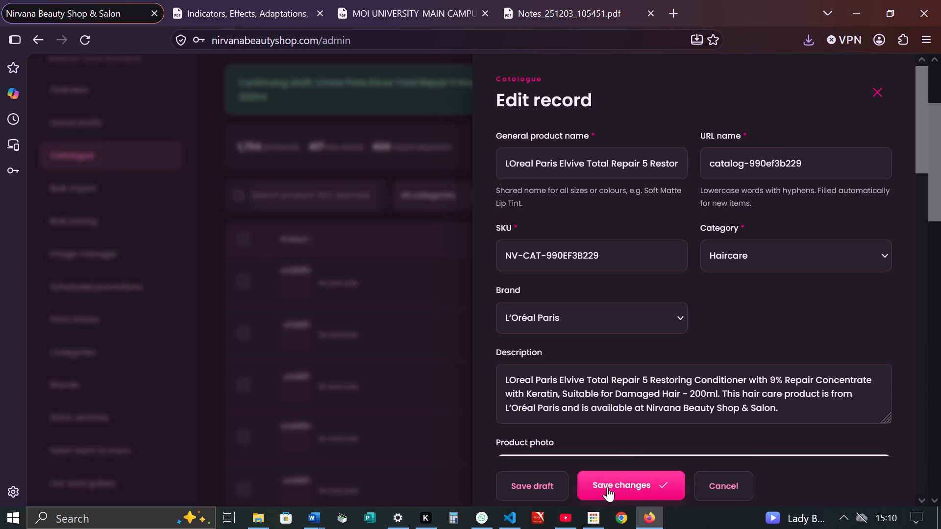
{"action": "left_click", "coordinate": [606, 484]}
Continue the saved draft "Sedoso Leave-in Conditioner Argan Oil 500ml" and save its record to the catalogue.
{"action": "left_click", "coordinate": [68, 119]}
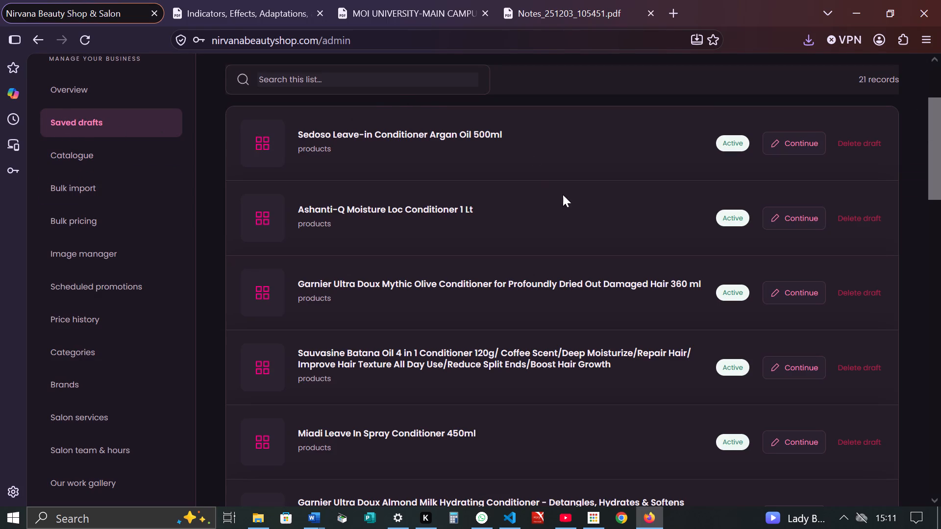
{"action": "left_click", "coordinate": [806, 143]}
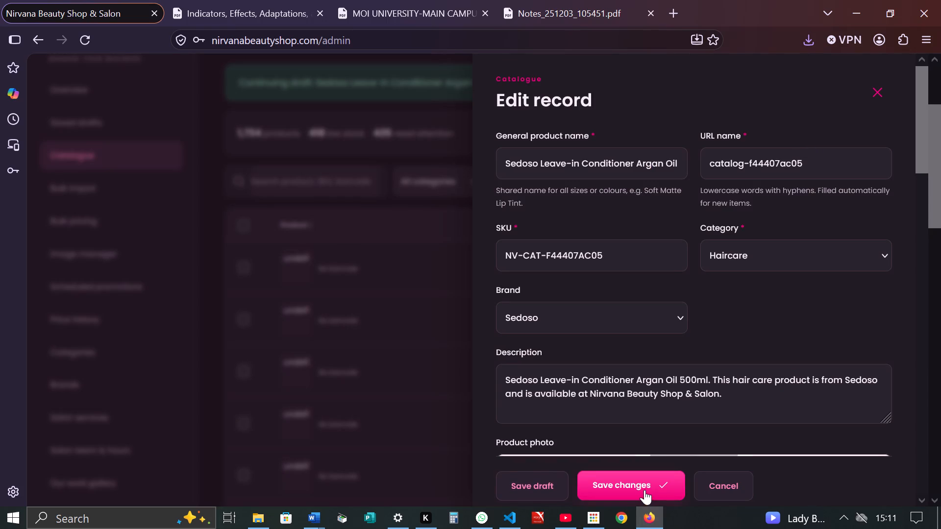
{"action": "left_click", "coordinate": [644, 490]}
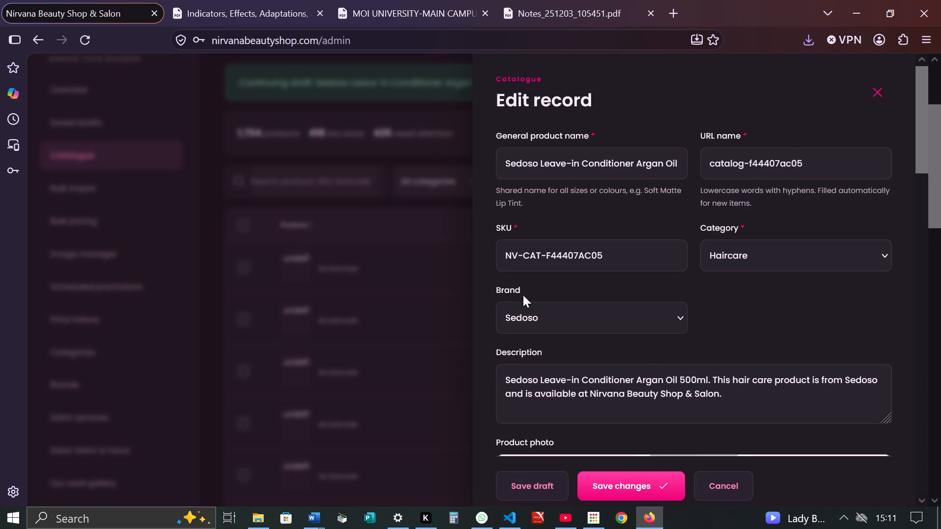
Continue the saved draft "Ashanti-Q Moisture Loc Conditioner 1 Lt" and save its record to the catalogue.
{"action": "left_click", "coordinate": [137, 124]}
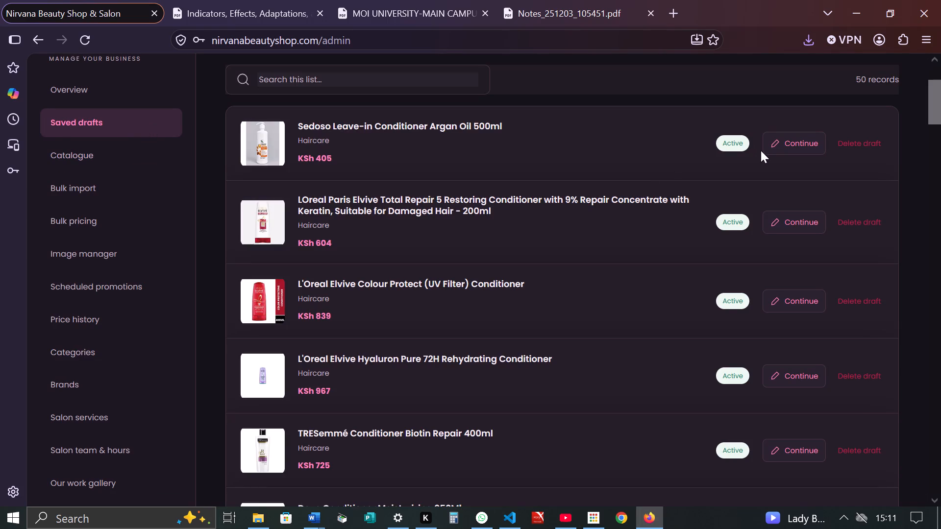
{"action": "left_click", "coordinate": [785, 141]}
{"action": "left_click", "coordinate": [634, 472]}
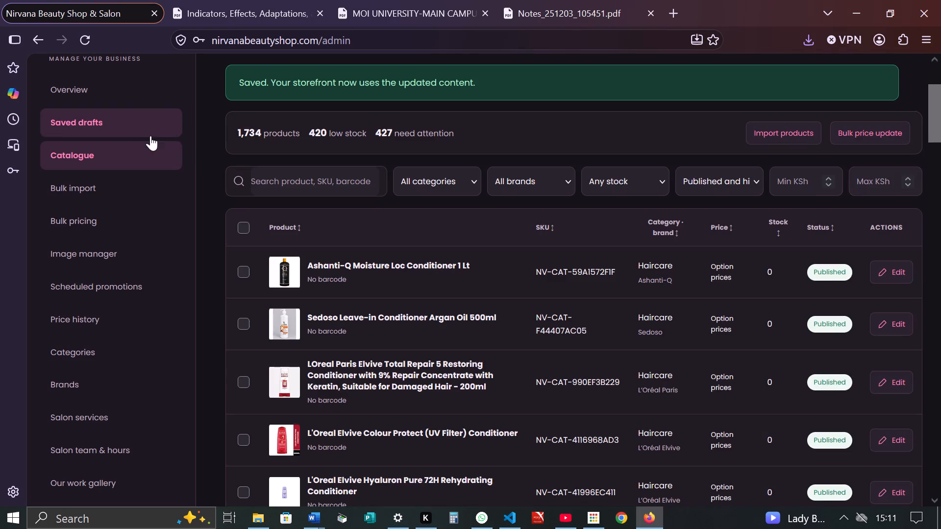
Continue the saved draft "Garnier Ultra Doux Mythic Olive Conditioner" (360 ml) and save its record to the catalogue.
{"action": "left_click", "coordinate": [144, 130]}
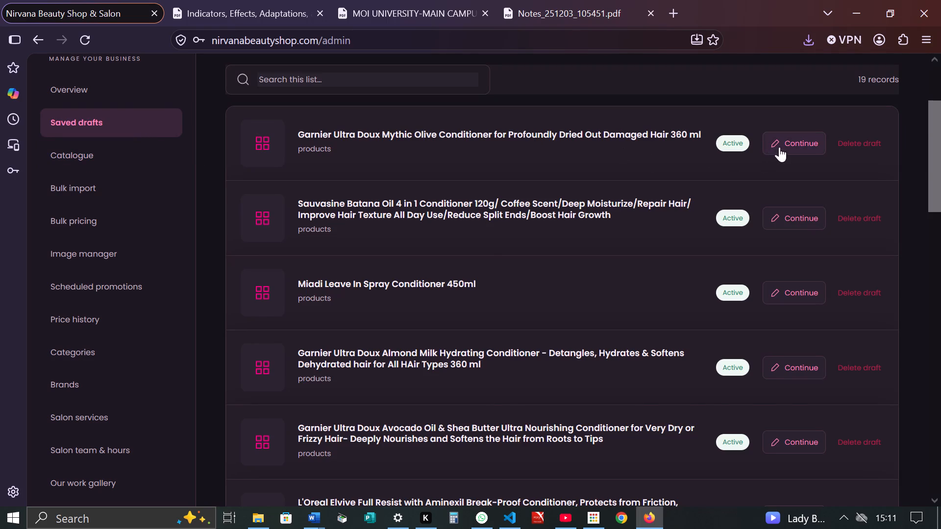
{"action": "left_click", "coordinate": [779, 147]}
{"action": "left_click", "coordinate": [640, 495]}
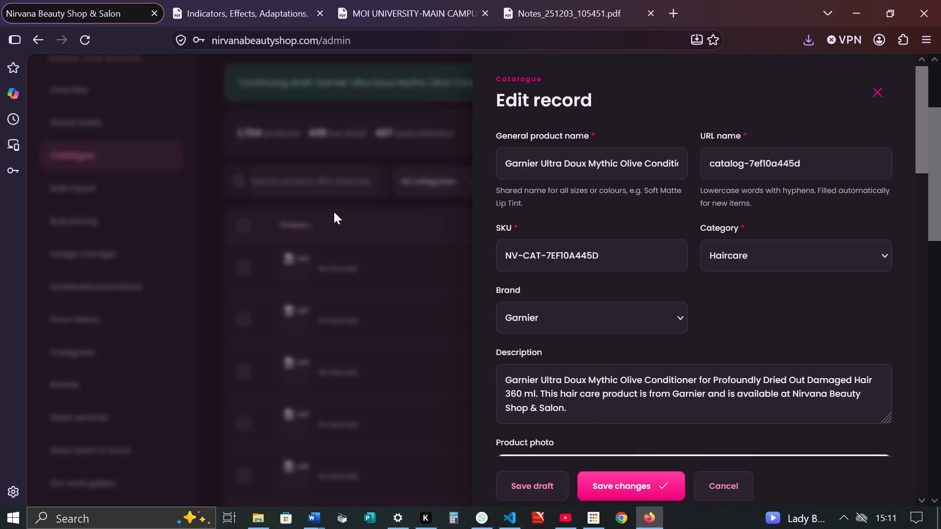
Continue the saved draft "Sauvasine Batana Oil 4 in 1 Conditioner 120g" and try to save its record to the catalogue.
{"action": "left_click", "coordinate": [94, 132]}
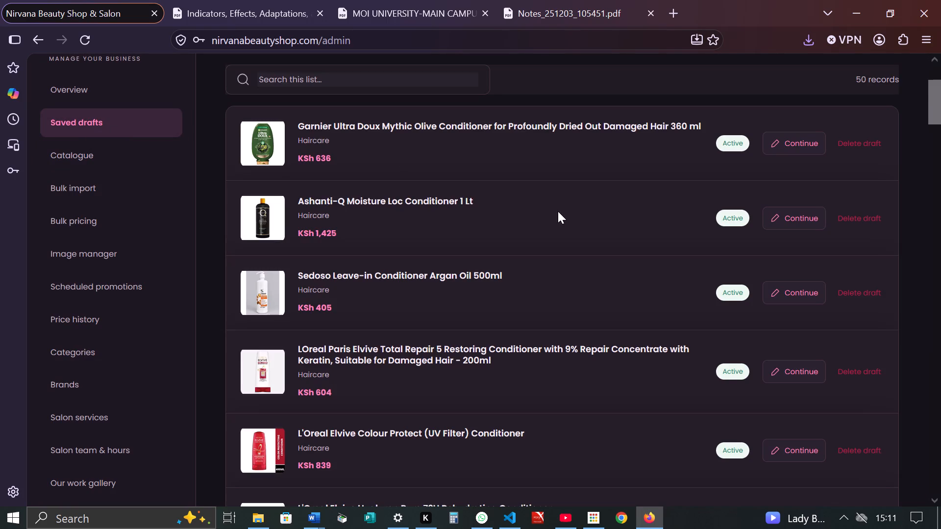
{"action": "left_click", "coordinate": [793, 142]}
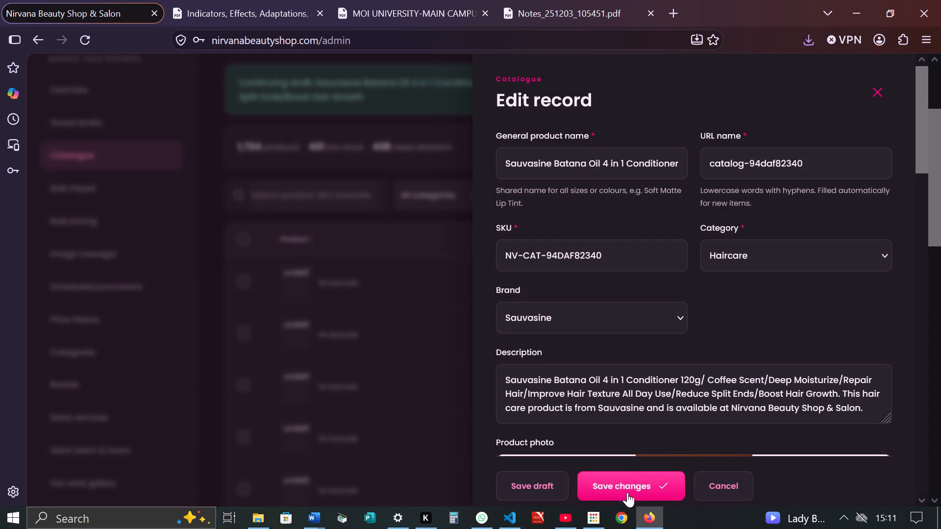
{"action": "left_click", "coordinate": [628, 491]}
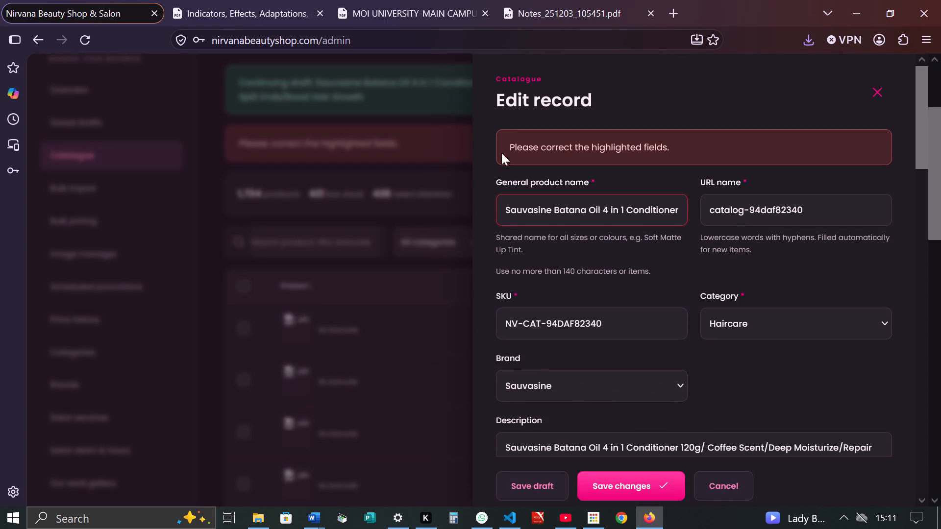
Shorten the general product name to "Sauvasine Batana Oil 4 in 1 Conditioner 120g" and save the record to the catalogue.
{"action": "left_click", "coordinate": [616, 213]}
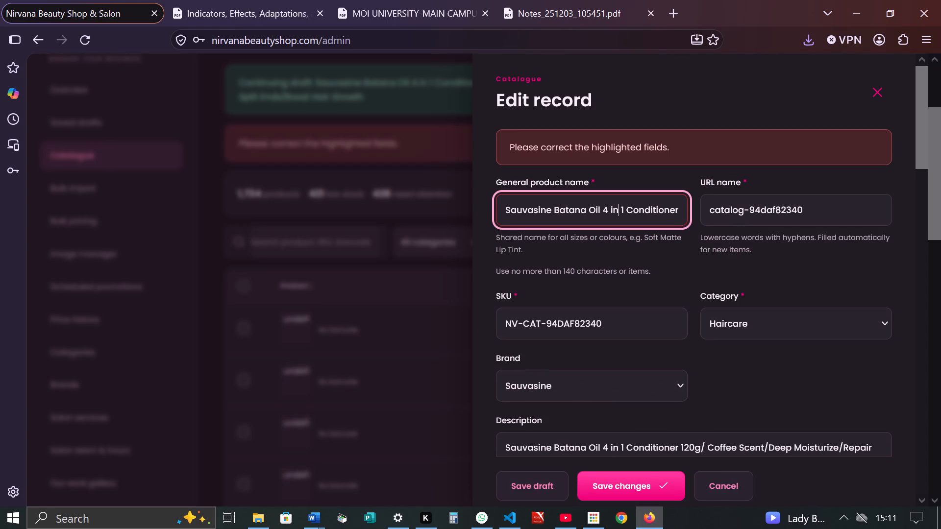
{"action": "key", "text": "Right"}
{"action": "key", "text": "Right"}
{"action": "key", "text": "Right"}
{"action": "key", "text": "Right"}
{"action": "key", "text": "Right"}
{"action": "key", "text": "Right"}
{"action": "key", "text": "Right"}
{"action": "key", "text": "Right"}
{"action": "key", "text": "Right"}
{"action": "key", "text": "Right"}
{"action": "key", "text": "Right"}
{"action": "key", "text": "Right"}
{"action": "key", "text": "Right"}
{"action": "key", "text": "Right"}
{"action": "key", "text": "Right"}
{"action": "key", "text": "Right"}
{"action": "key", "text": "Right"}
{"action": "key", "text": "Right"}
{"action": "key", "text": "Right"}
{"action": "key", "text": "Right"}
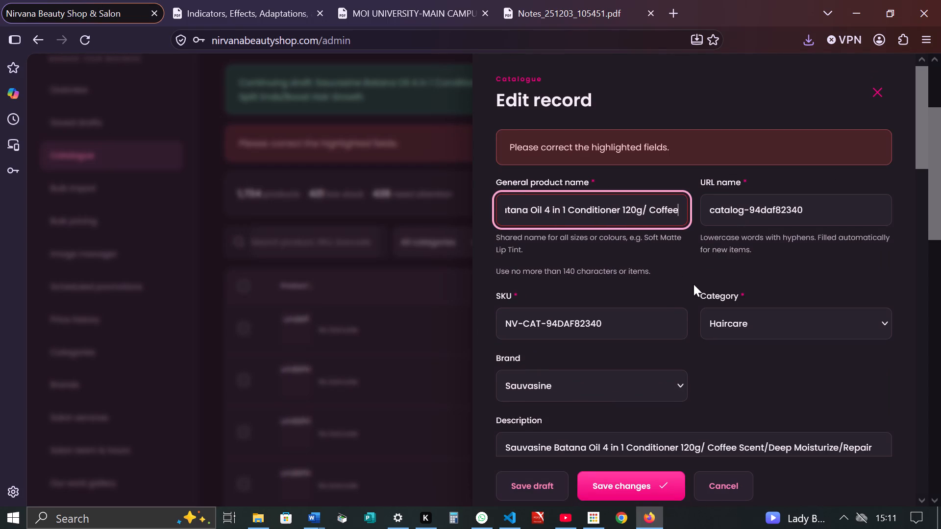
{"action": "key", "text": "Right"}
{"action": "key", "text": "Right"}
{"action": "key", "text": "Right"}
{"action": "key", "text": "Right"}
{"action": "key", "text": "Right"}
{"action": "key", "text": "Right"}
{"action": "key", "text": "Right"}
{"action": "key", "text": "Right"}
{"action": "key", "text": "Right"}
{"action": "key", "text": "Right"}
{"action": "key", "text": "Right"}
{"action": "key", "text": "Right"}
{"action": "key", "text": "Right"}
{"action": "key", "text": "Right"}
{"action": "key", "text": "Right"}
{"action": "key", "text": "Right"}
{"action": "key", "text": "Right"}
{"action": "key", "text": "Right"}
{"action": "key", "text": "Right"}
{"action": "key", "text": "Right"}
{"action": "key", "text": "Right"}
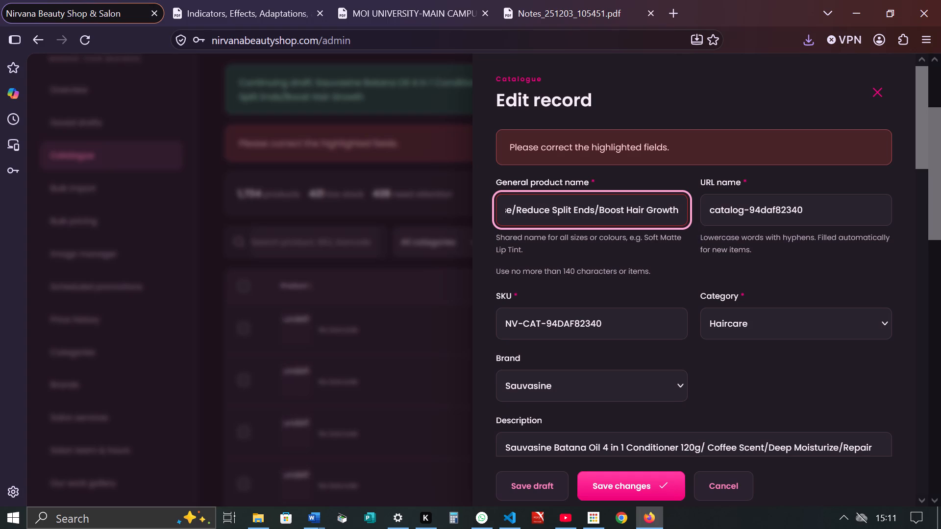
{"action": "left_click_drag", "start_coordinate": [681, 211], "coordinate": [500, 211]}
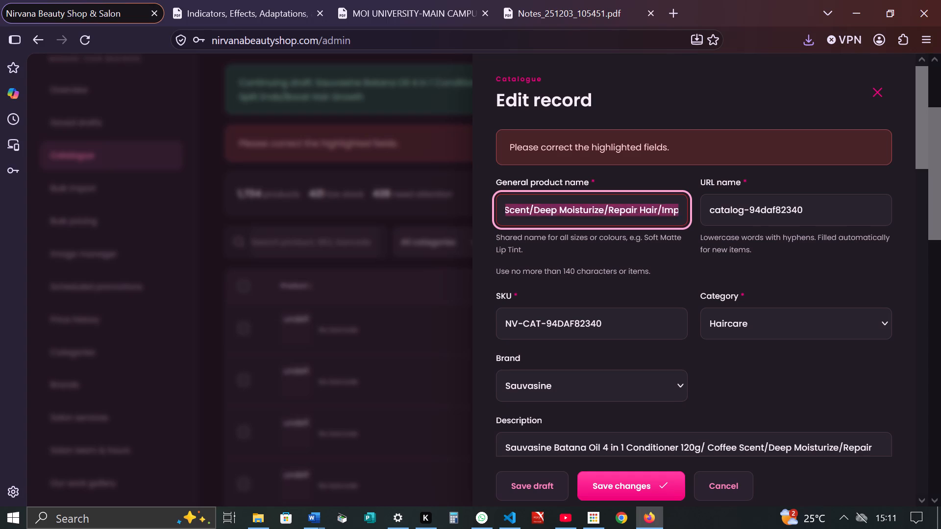
{"action": "left_click_drag", "start_coordinate": [500, 211], "coordinate": [578, 214]}
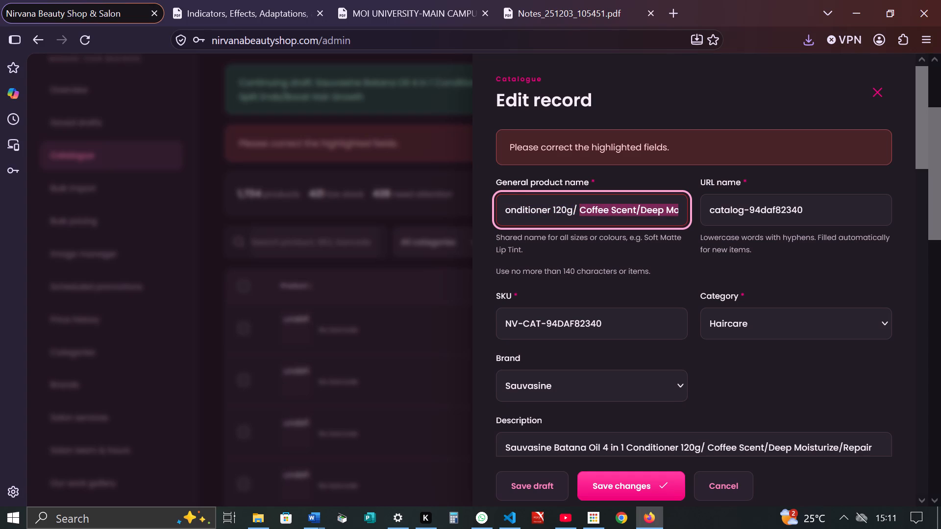
{"action": "left_click_drag", "start_coordinate": [578, 214], "coordinate": [570, 213]}
{"action": "left_click_drag", "start_coordinate": [570, 213], "coordinate": [610, 266]}
{"action": "key", "text": "BackSpace"}
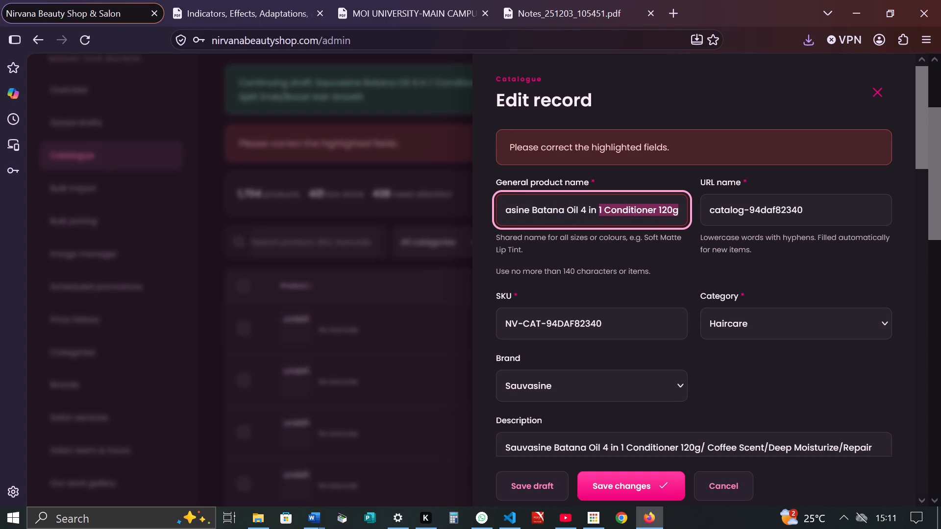
{"action": "left_click_drag", "start_coordinate": [610, 266], "coordinate": [617, 217]}
{"action": "left_click", "coordinate": [600, 480]}
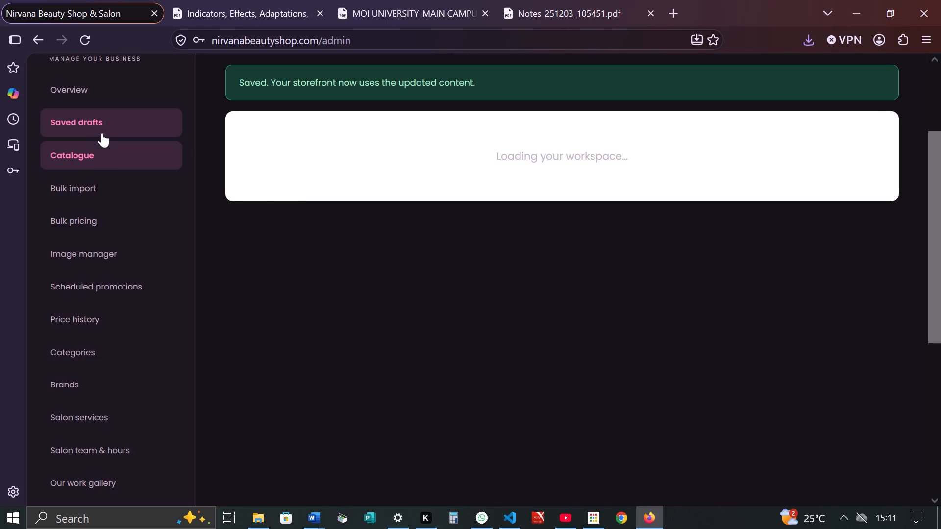
Continue the saved draft "Miadi Leave In Spray Conditioner 450ml" and save its record to the catalogue.
{"action": "left_click", "coordinate": [103, 130]}
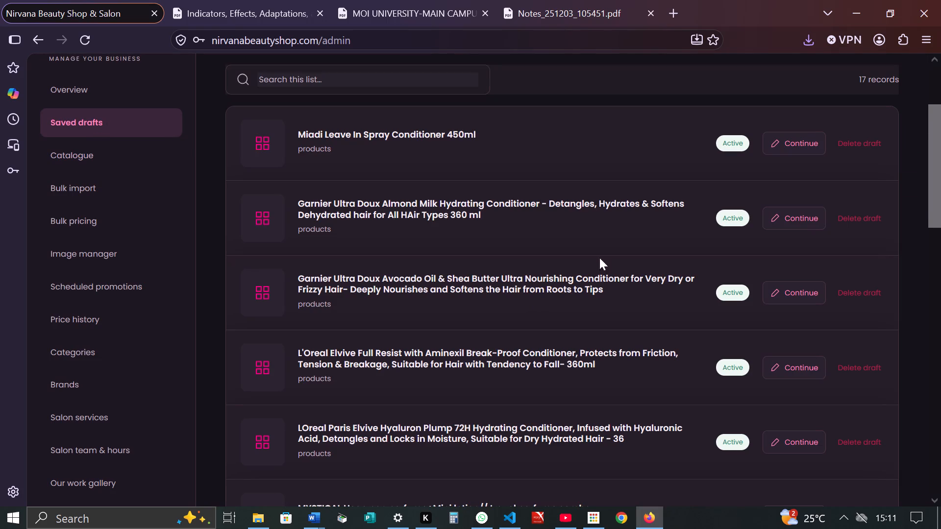
{"action": "left_click", "coordinate": [784, 145]}
{"action": "left_click", "coordinate": [655, 485]}
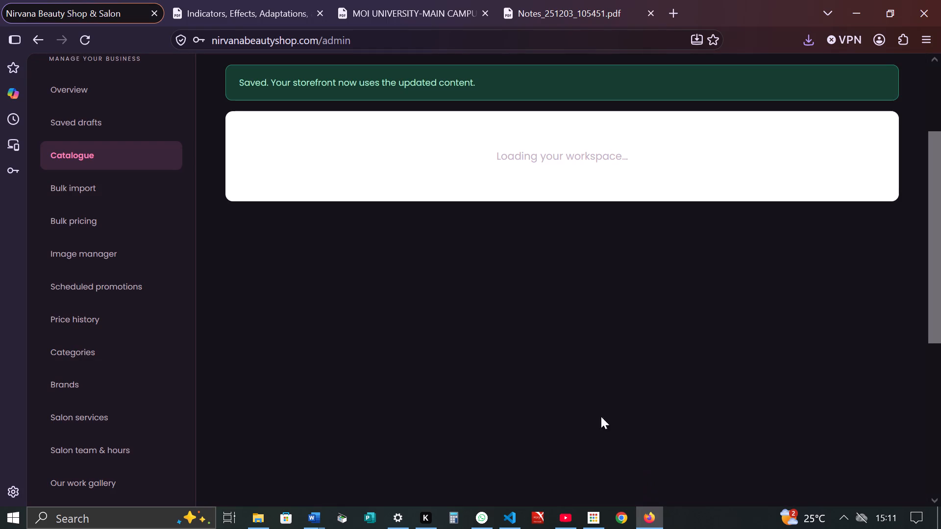
Continue the saved draft "Garnier Ultra Doux Almond Milk Hydrating Conditioner" (360 ml) and save its record to the catalogue.
{"action": "left_click", "coordinate": [97, 117]}
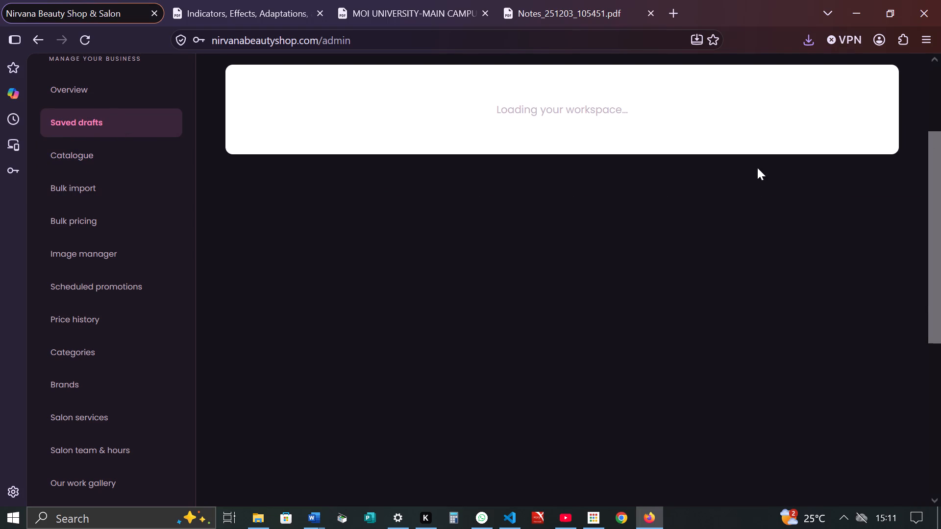
{"action": "left_click", "coordinate": [796, 143]}
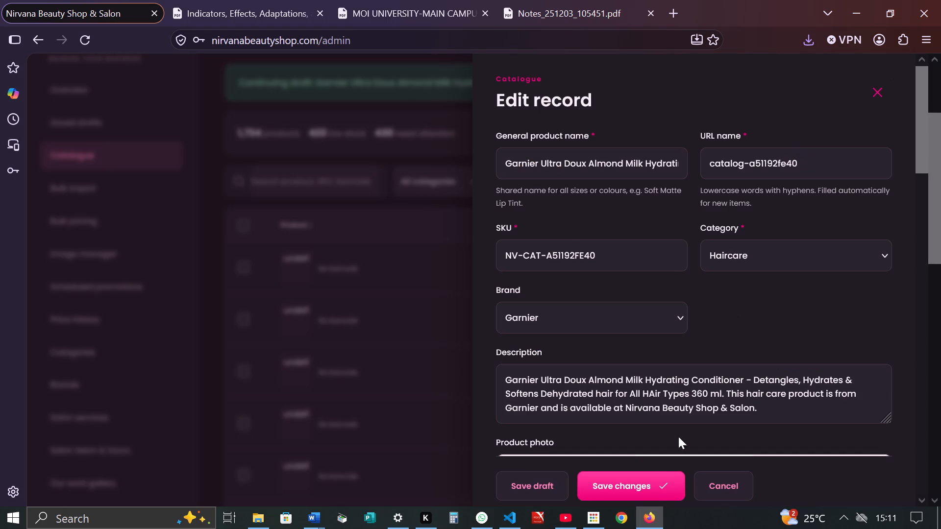
{"action": "left_click", "coordinate": [645, 473]}
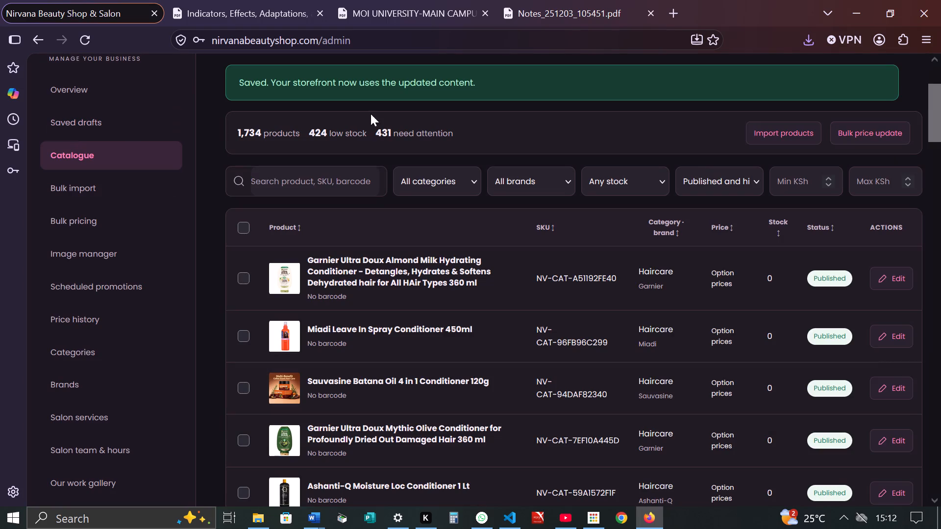
Continue the saved draft "Garnier Ultra Doux Avocado Oil & Shea Butter Ultra Nourishing Conditioner" and try to save its record to the catalogue.
{"action": "left_click", "coordinate": [115, 117]}
{"action": "left_click", "coordinate": [794, 146]}
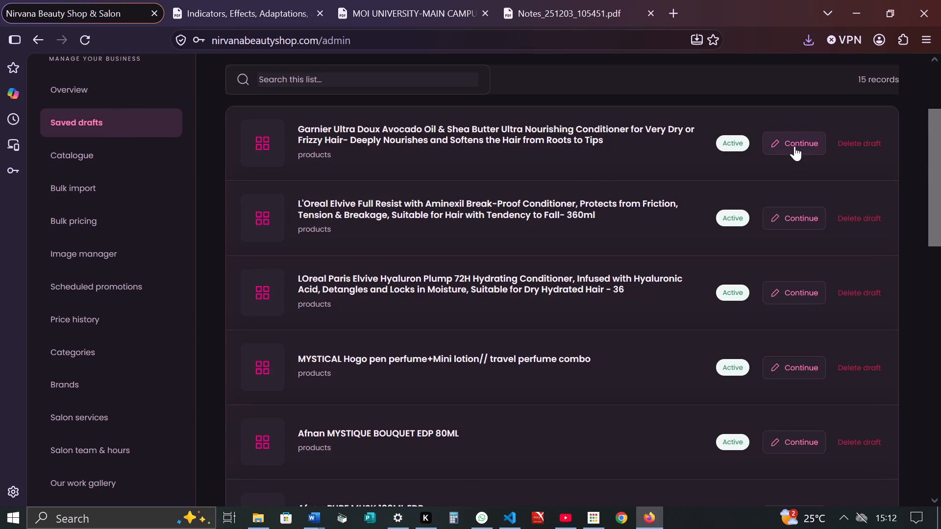
{"action": "left_click", "coordinate": [639, 481]}
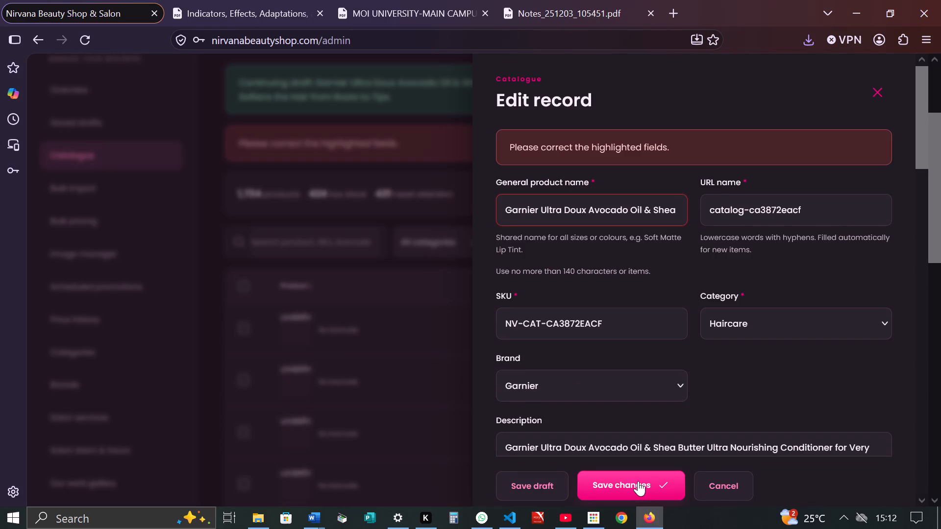
Shorten the general product name to "Garnier Ultra Doux Avocado Oil & Shea Butter Ultra Nourishing Conditioner" and save the record to the catalogue.
{"action": "left_click", "coordinate": [640, 207]}
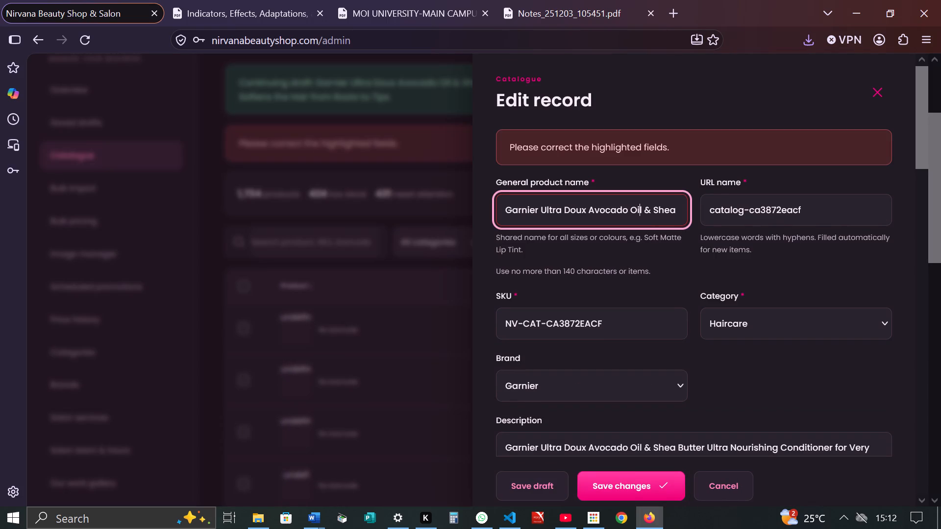
{"action": "key", "text": "Right"}
{"action": "key", "text": "Right"}
{"action": "key", "text": "Right"}
{"action": "key", "text": "Right"}
{"action": "key", "text": "Right"}
{"action": "key", "text": "Right"}
{"action": "key", "text": "Right"}
{"action": "key", "text": "Right"}
{"action": "key", "text": "Right"}
{"action": "key", "text": "Right"}
{"action": "key", "text": "Right"}
{"action": "key", "text": "Right"}
{"action": "key", "text": "Right"}
{"action": "key", "text": "Right"}
{"action": "key", "text": "Right"}
{"action": "key", "text": "Right"}
{"action": "key", "text": "Right"}
{"action": "key", "text": "Right"}
{"action": "key", "text": "Right"}
{"action": "key", "text": "Right"}
{"action": "key", "text": "Right"}
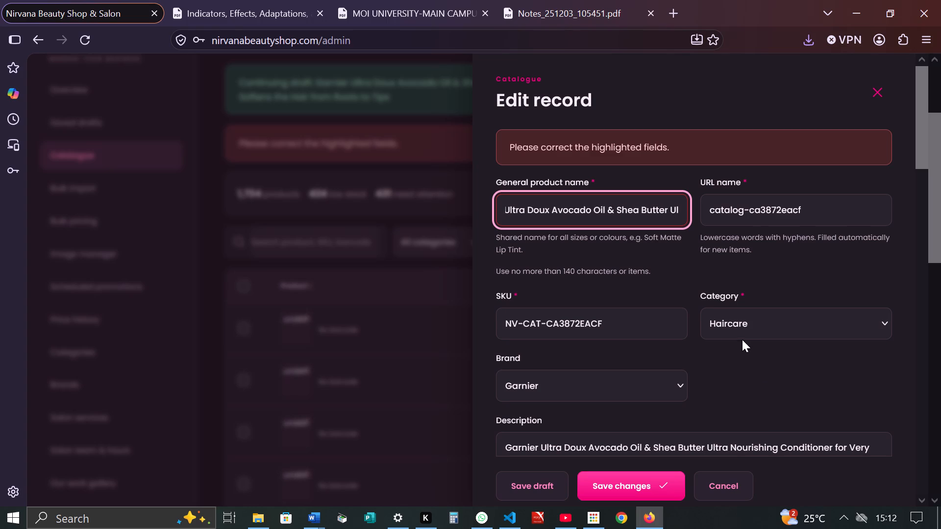
{"action": "key", "text": "Right"}
{"action": "key", "text": "Right"}
{"action": "key", "text": "Right"}
{"action": "key", "text": "Right"}
{"action": "key", "text": "Right"}
{"action": "key", "text": "Right"}
{"action": "key", "text": "Right"}
{"action": "key", "text": "Right"}
{"action": "key", "text": "Right"}
{"action": "key", "text": "Right"}
{"action": "key", "text": "Right"}
{"action": "key", "text": "Right"}
{"action": "key", "text": "Right"}
{"action": "key", "text": "Right"}
{"action": "key", "text": "Right"}
{"action": "key", "text": "Right"}
{"action": "key", "text": "Right"}
{"action": "key", "text": "Right"}
{"action": "key", "text": "Right"}
{"action": "key", "text": "Right"}
{"action": "key", "text": "Right"}
{"action": "key", "text": "Right"}
{"action": "key", "text": "Right"}
{"action": "key", "text": "Right"}
{"action": "key", "text": "Right"}
{"action": "key", "text": "Right"}
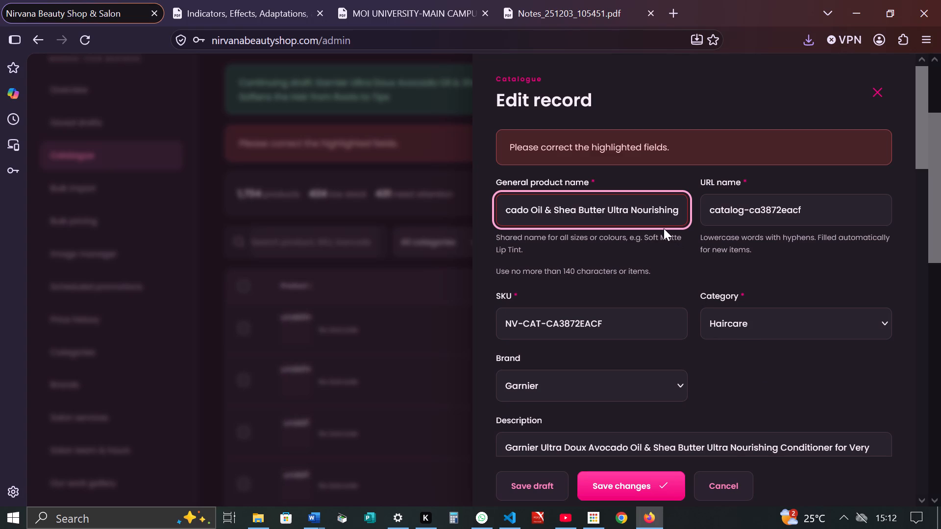
{"action": "key", "text": "Right"}
{"action": "key", "text": "Right"}
{"action": "key", "text": "Right"}
{"action": "key", "text": "Right"}
{"action": "key", "text": "Right"}
{"action": "key", "text": "Right"}
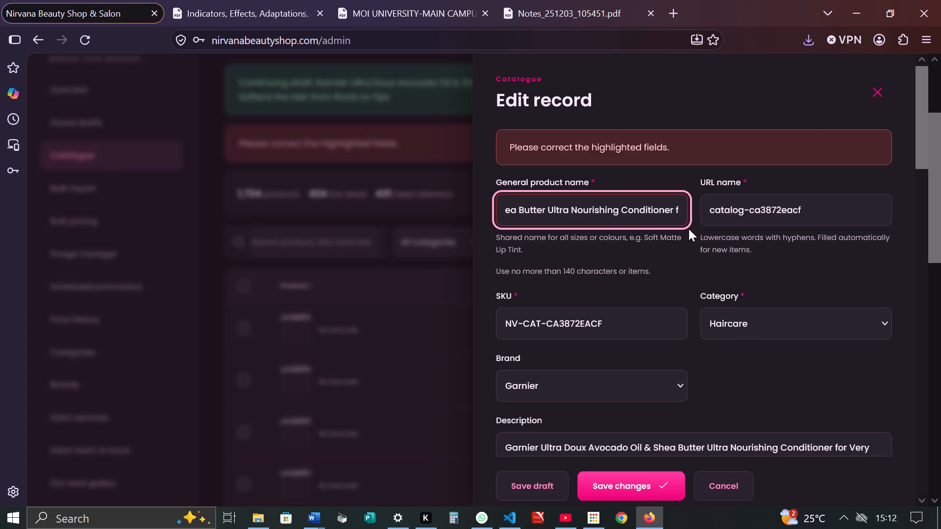
{"action": "key", "text": "Right"}
{"action": "left_click_drag", "start_coordinate": [670, 210], "coordinate": [693, 217]}
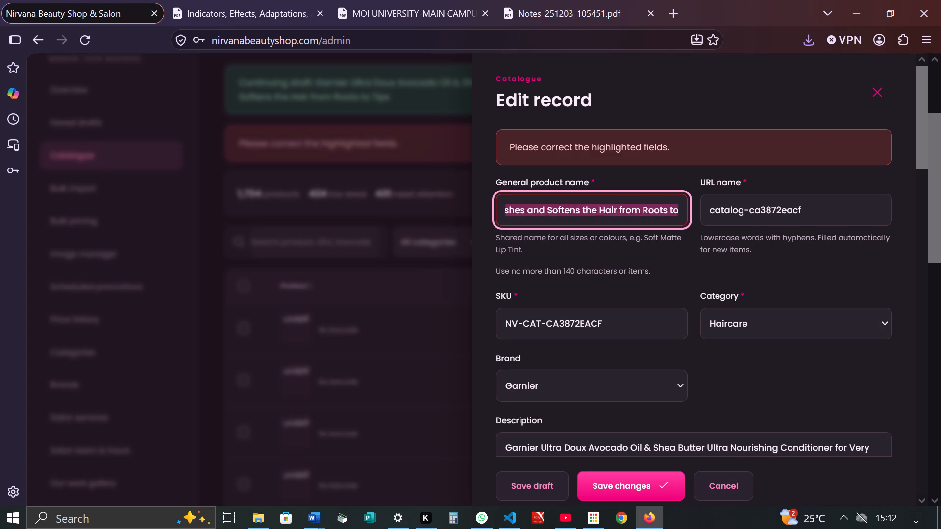
{"action": "left_click_drag", "start_coordinate": [693, 217], "coordinate": [626, 468]}
{"action": "key", "text": "BackSpace"}
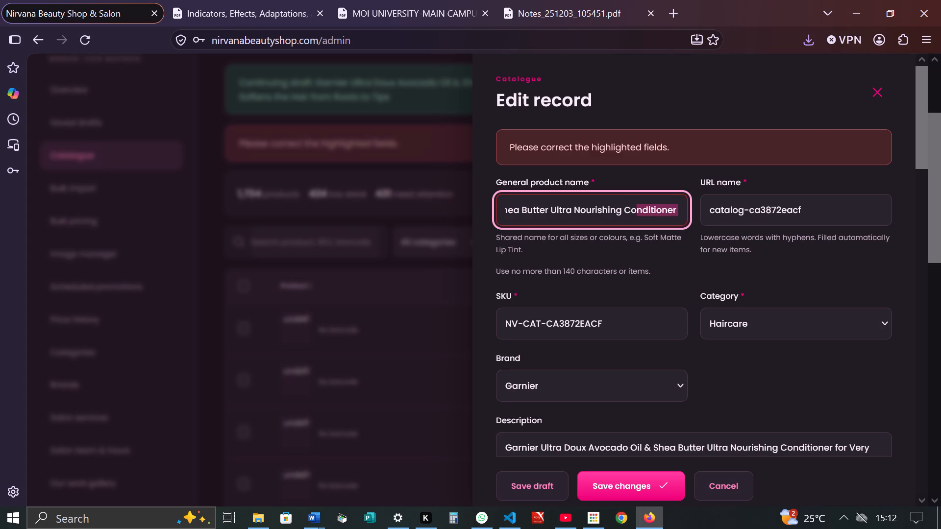
{"action": "left_click_drag", "start_coordinate": [626, 468], "coordinate": [625, 478]}
{"action": "left_click", "coordinate": [625, 478]}
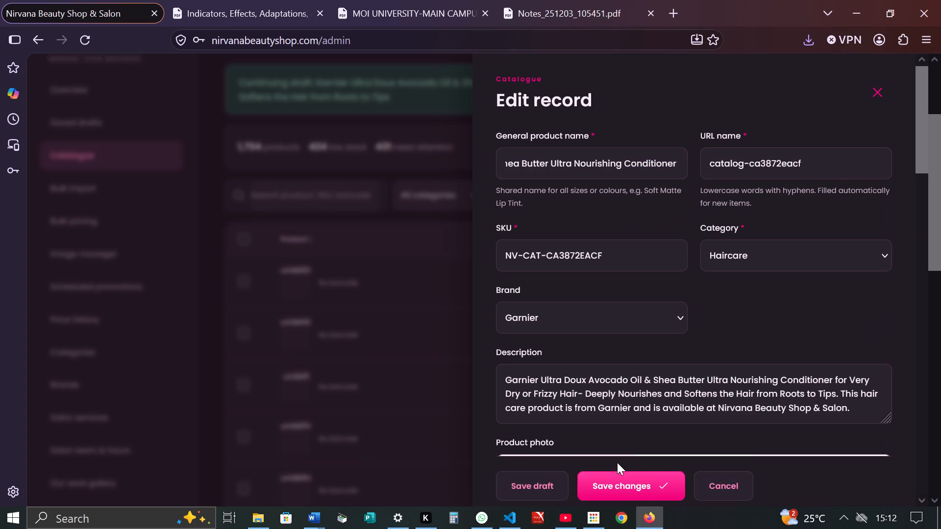
Continue the saved draft "L'Oreal Elvive Full Resist with Aminexil Break-Proof Conditioner" (360ml) and try to save its record to the catalogue.
{"action": "left_click", "coordinate": [95, 123]}
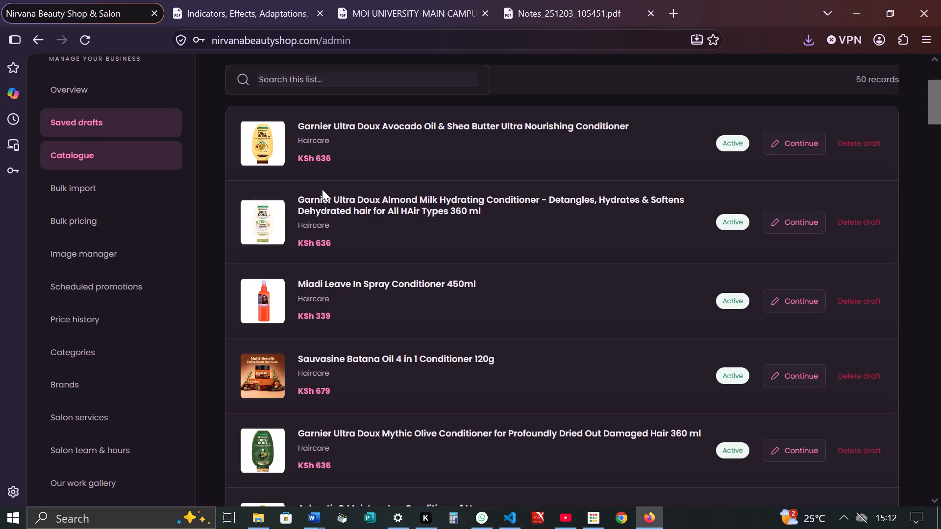
{"action": "left_click", "coordinate": [785, 142]}
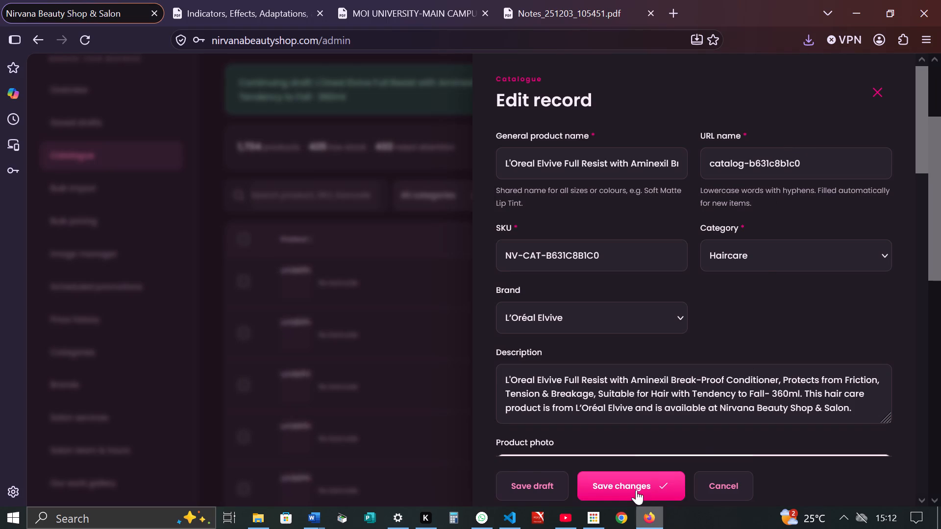
{"action": "left_click", "coordinate": [635, 490]}
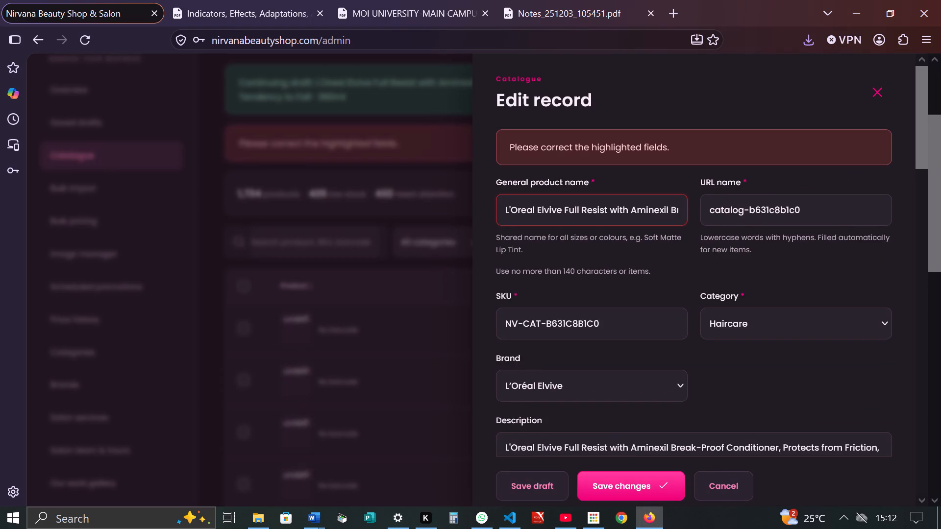
Shorten the general product name to "L'Oreal Elvive Full Resist with Aminexil Break-Proof Conditioner" and save the record to the catalogue.
{"action": "left_click", "coordinate": [628, 212]}
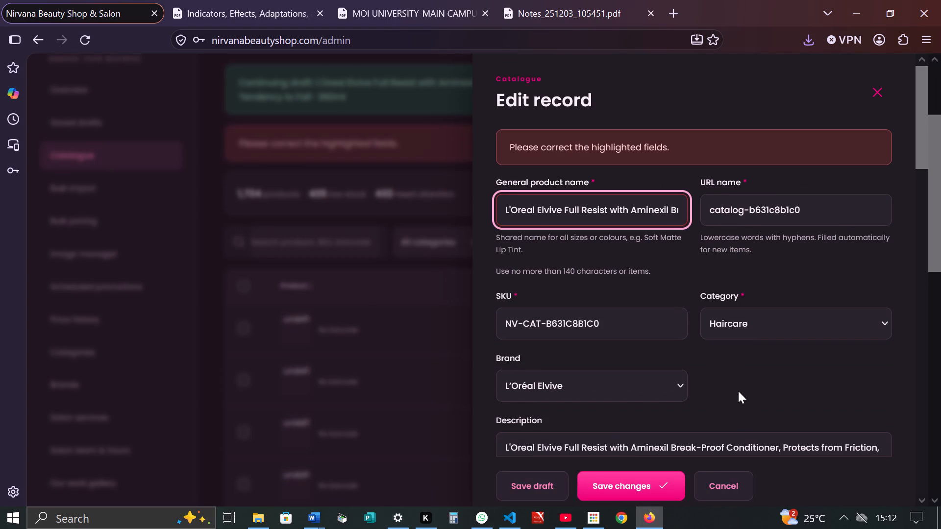
{"action": "key", "text": "Right"}
{"action": "key", "text": "Right"}
{"action": "key", "text": "Right"}
{"action": "key", "text": "Right"}
{"action": "key", "text": "Right"}
{"action": "key", "text": "Right"}
{"action": "key", "text": "Right"}
{"action": "key", "text": "Right"}
{"action": "key", "text": "Right"}
{"action": "key", "text": "Right"}
{"action": "key", "text": "Right"}
{"action": "key", "text": "Right"}
{"action": "key", "text": "Right"}
{"action": "key", "text": "Right"}
{"action": "key", "text": "Right"}
{"action": "key", "text": "Right"}
{"action": "key", "text": "Right"}
{"action": "key", "text": "Right"}
{"action": "key", "text": "Right"}
{"action": "key", "text": "Right"}
{"action": "key", "text": "Right"}
{"action": "key", "text": "Right"}
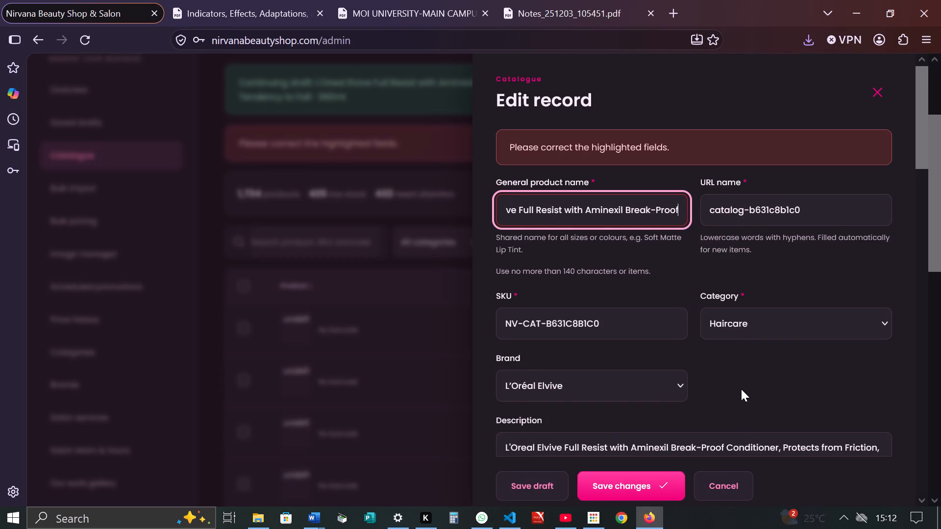
{"action": "key", "text": "Right"}
{"action": "key", "text": "Right"}
{"action": "key", "text": "Right"}
{"action": "key", "text": "Right"}
{"action": "key", "text": "Right"}
{"action": "key", "text": "Right"}
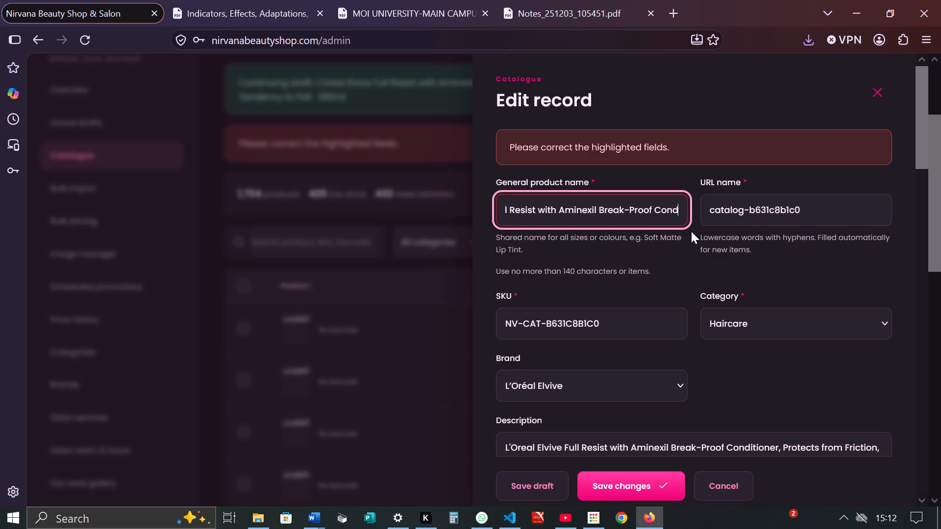
{"action": "key", "text": "Right"}
{"action": "key", "text": "Right"}
{"action": "key", "text": "Right"}
{"action": "key", "text": "Right"}
{"action": "key", "text": "Right"}
{"action": "key", "text": "Right"}
{"action": "key", "text": "Right"}
{"action": "key", "text": "Right"}
{"action": "key", "text": "Right"}
{"action": "key", "text": "Right"}
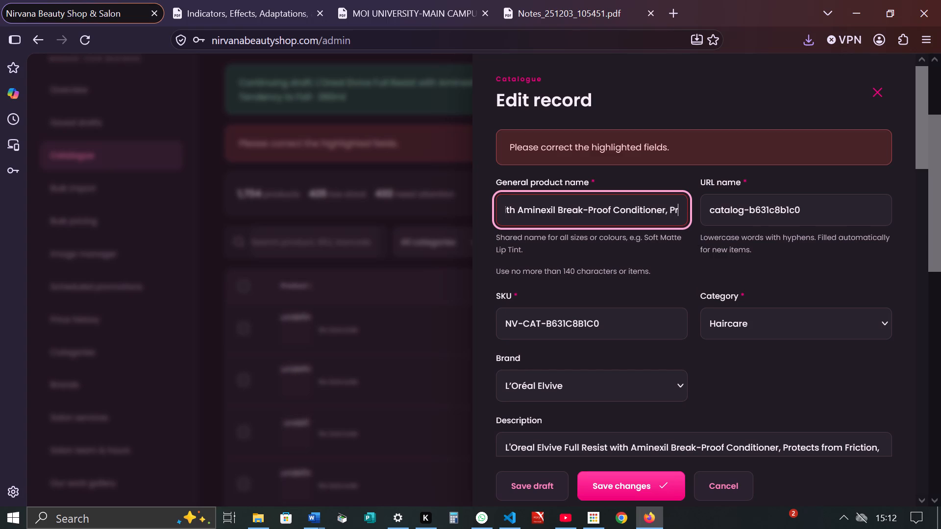
{"action": "left_click_drag", "start_coordinate": [665, 215], "coordinate": [702, 212]}
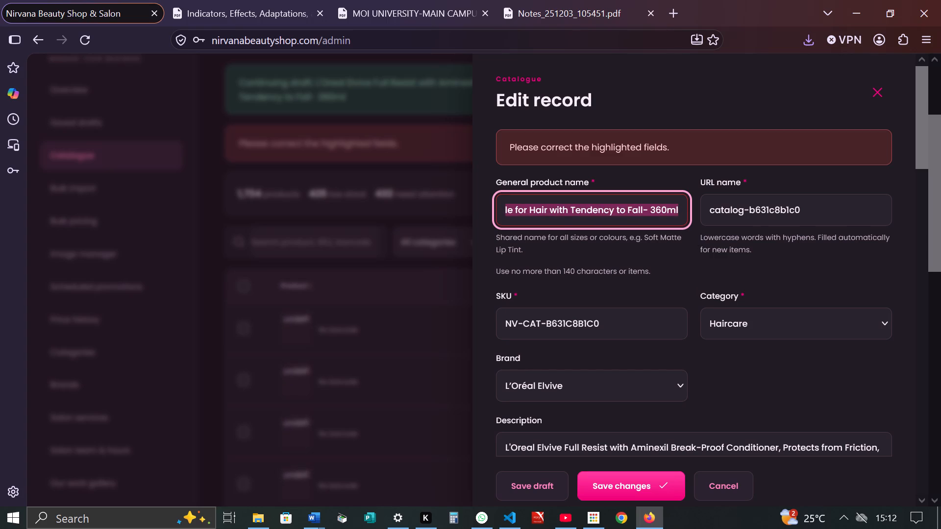
{"action": "left_click_drag", "start_coordinate": [702, 212], "coordinate": [611, 461]}
{"action": "key", "text": "BackSpace"}
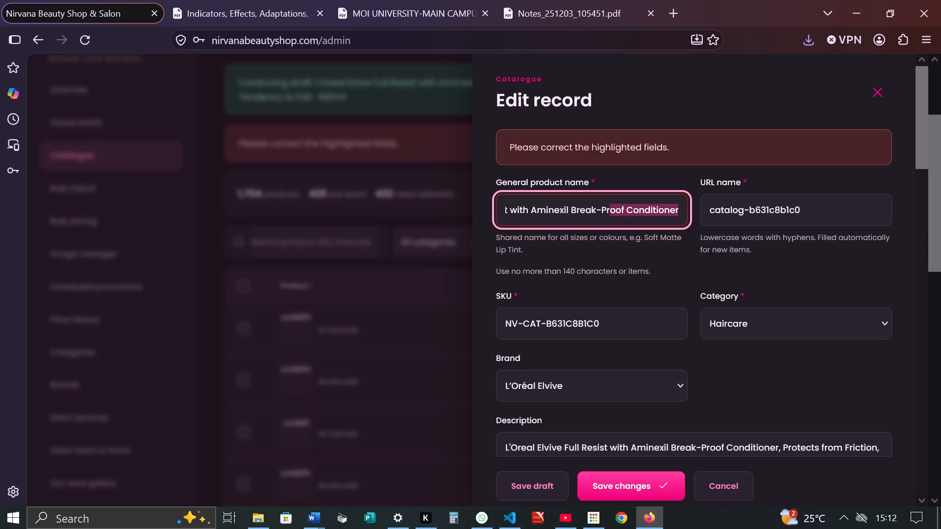
{"action": "left_click_drag", "start_coordinate": [611, 461], "coordinate": [607, 476]}
{"action": "left_click", "coordinate": [606, 479]}
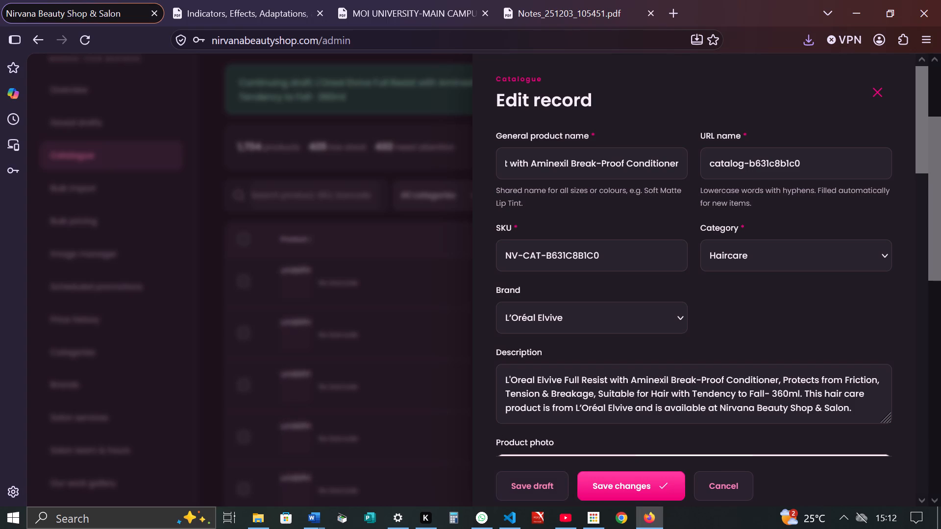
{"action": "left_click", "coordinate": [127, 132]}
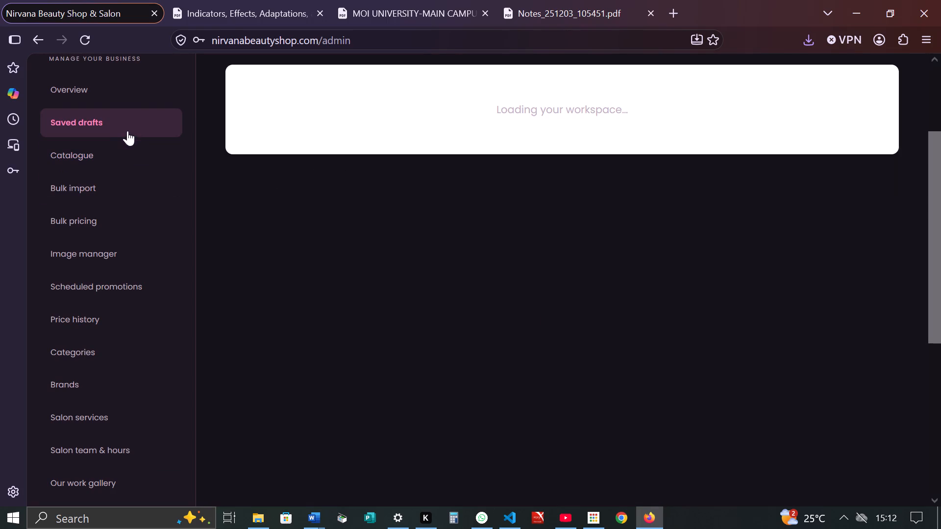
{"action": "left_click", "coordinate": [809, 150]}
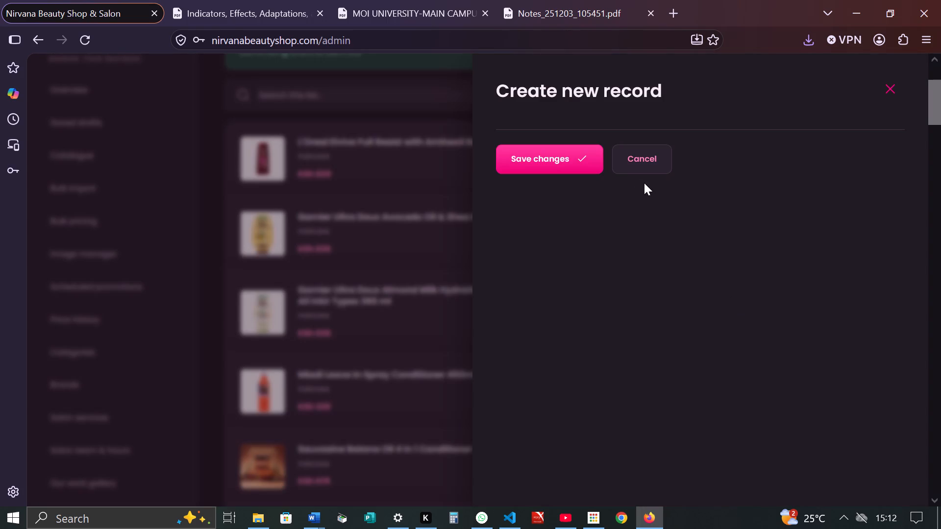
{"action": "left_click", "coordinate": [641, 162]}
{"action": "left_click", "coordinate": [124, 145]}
Continue the saved draft "LOreal Paris Elvive Hyaluron Plump 72H Hydrating Conditioner" and try to save its record to the catalogue.
{"action": "left_click", "coordinate": [121, 124]}
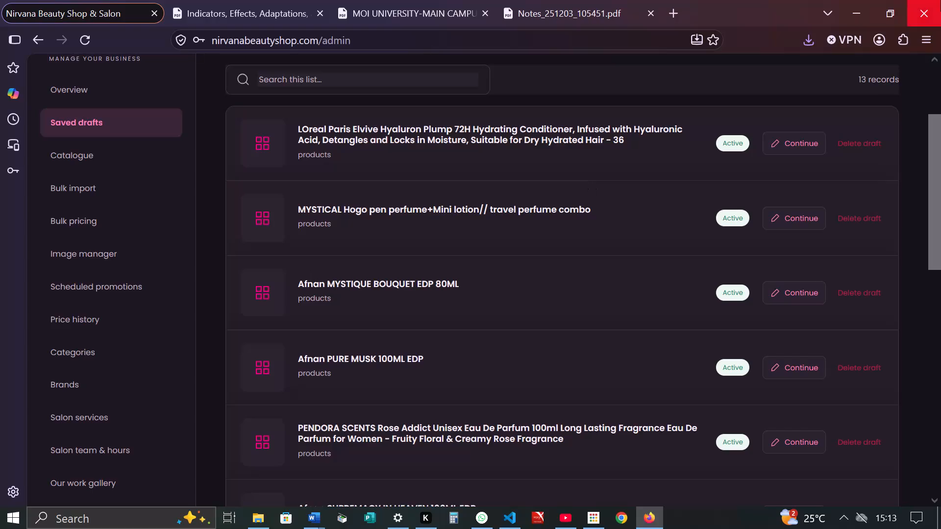
{"action": "left_click", "coordinate": [797, 142]}
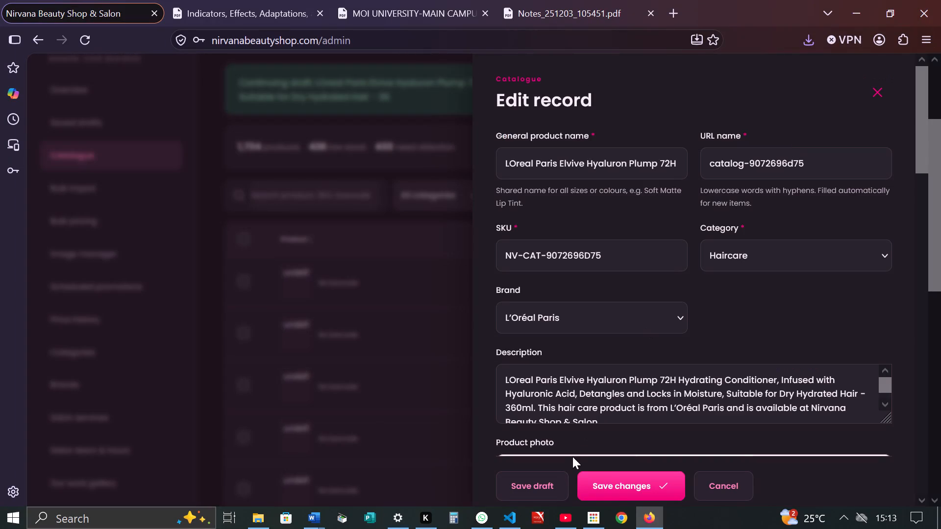
{"action": "left_click", "coordinate": [614, 477]}
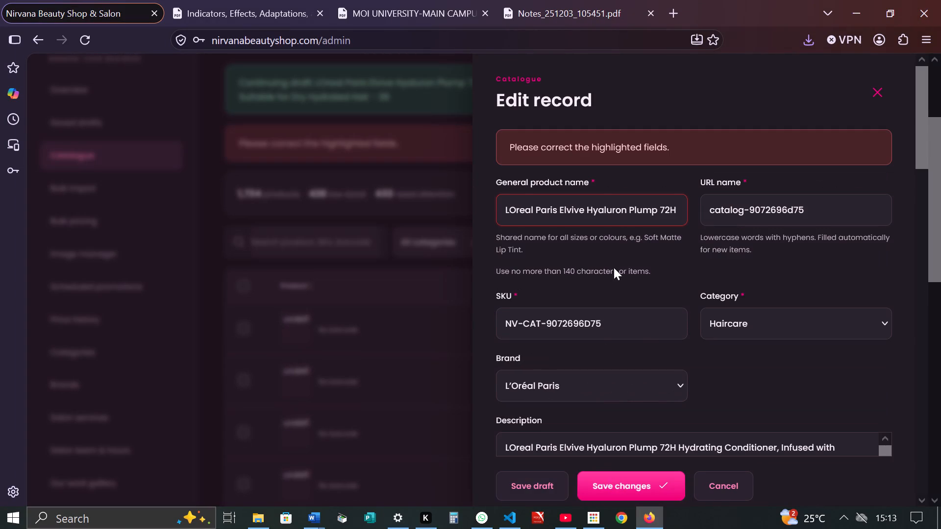
Shorten the general product name to "LOreal Paris Elvive Hyaluron Plump 72H Hydrating Conditioner" and save the record to the catalogue.
{"action": "left_click", "coordinate": [662, 210]}
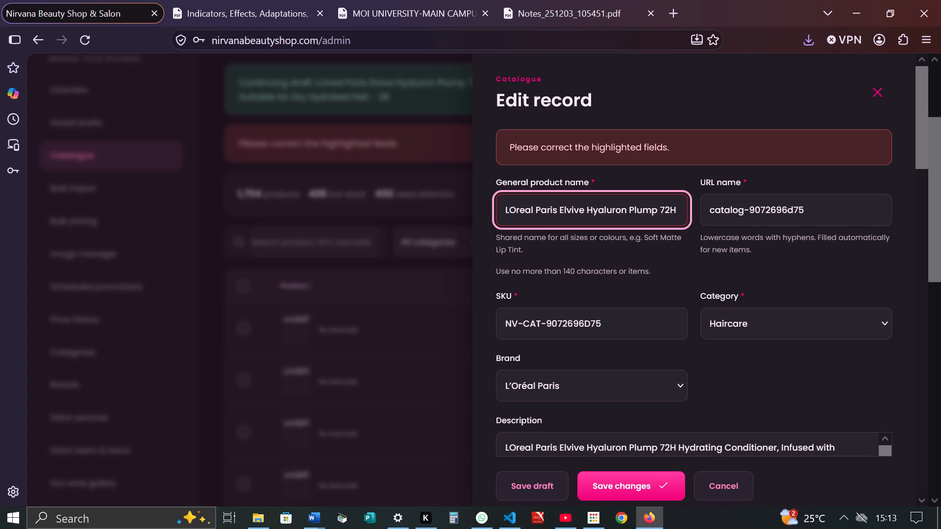
{"action": "key", "text": "Right"}
{"action": "key", "text": "Right"}
{"action": "key", "text": "Right"}
{"action": "key", "text": "Right"}
{"action": "key", "text": "Right"}
{"action": "key", "text": "Right"}
{"action": "key", "text": "Right"}
{"action": "key", "text": "Right"}
{"action": "key", "text": "Right"}
{"action": "key", "text": "Right"}
{"action": "key", "text": "Right"}
{"action": "key", "text": "Right"}
{"action": "key", "text": "Right"}
{"action": "key", "text": "Right"}
{"action": "key", "text": "Right"}
{"action": "key", "text": "Right"}
{"action": "key", "text": "Right"}
{"action": "key", "text": "Right"}
{"action": "key", "text": "Right"}
{"action": "key", "text": "Right"}
{"action": "key", "text": "Right"}
{"action": "key", "text": "Right"}
{"action": "key", "text": "Right"}
{"action": "key", "text": "Right"}
{"action": "key", "text": "Right"}
{"action": "key", "text": "Right"}
{"action": "key", "text": "Right"}
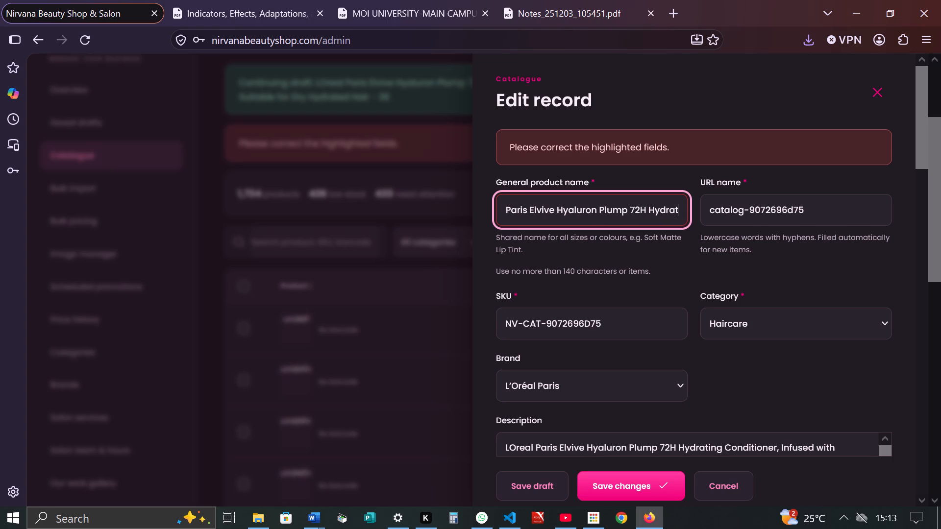
{"action": "key", "text": "Right"}
{"action": "key", "text": "Right"}
{"action": "key", "text": "Right"}
{"action": "key", "text": "Right"}
{"action": "key", "text": "Right"}
{"action": "key", "text": "Right"}
{"action": "key", "text": "Right"}
{"action": "key", "text": "Right"}
{"action": "key", "text": "Right"}
{"action": "key", "text": "Right"}
{"action": "key", "text": "Right"}
{"action": "key", "text": "Right"}
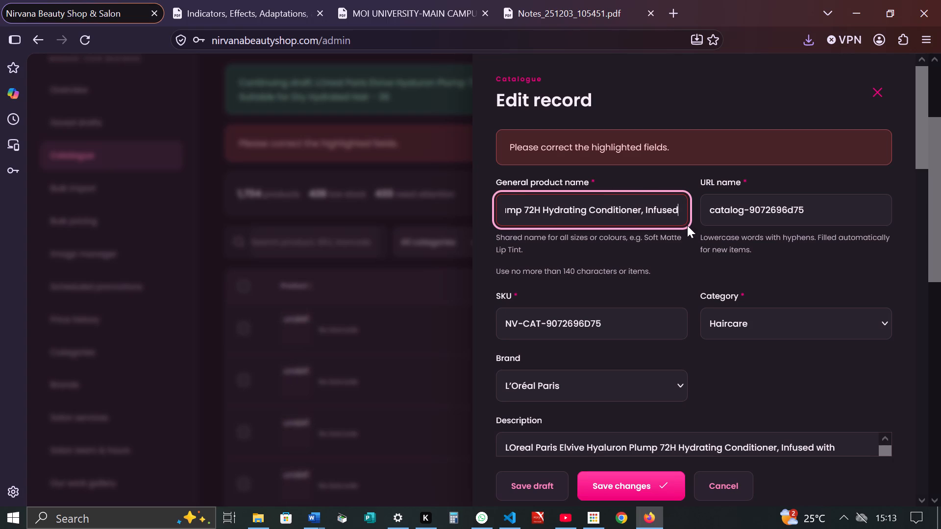
{"action": "left_click_drag", "start_coordinate": [639, 214], "coordinate": [660, 217]}
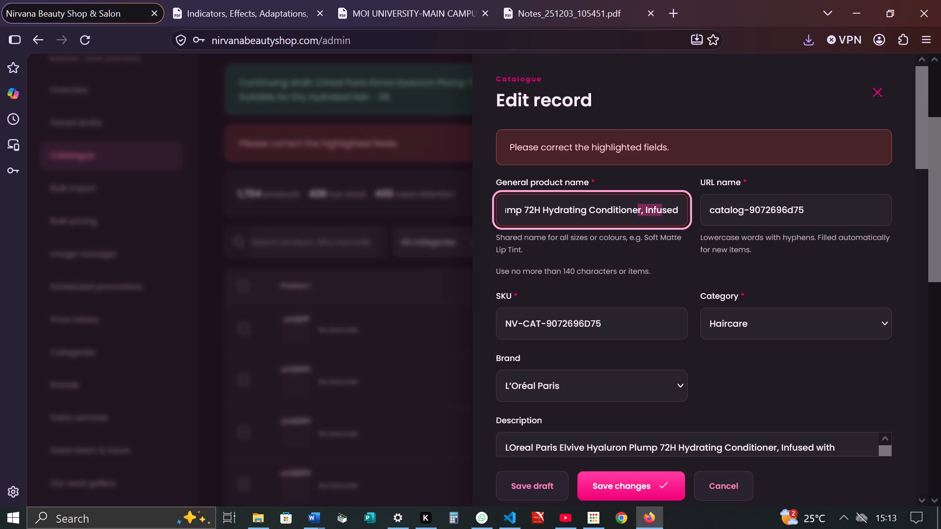
{"action": "left_click", "coordinate": [660, 217]}
{"action": "left_click_drag", "start_coordinate": [640, 211], "coordinate": [664, 211]}
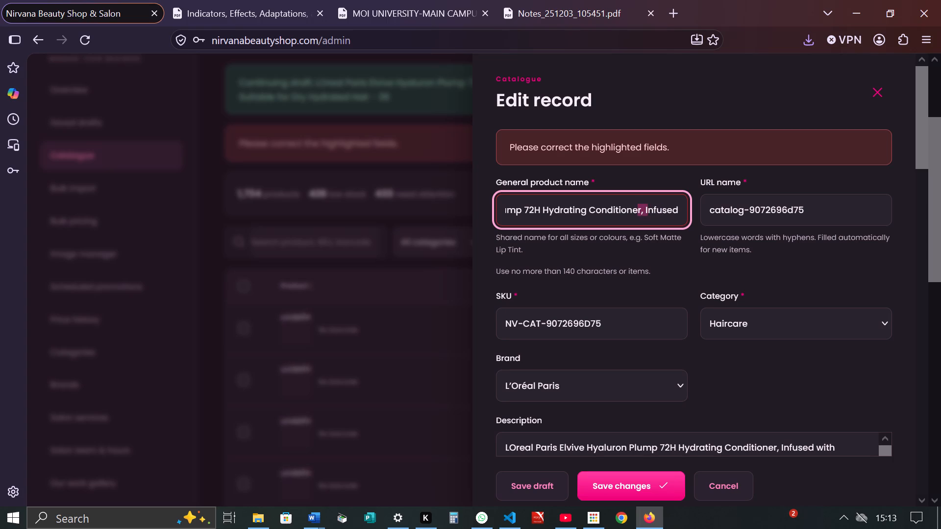
{"action": "left_click_drag", "start_coordinate": [664, 211], "coordinate": [665, 211]}
{"action": "left_click", "coordinate": [659, 215]}
{"action": "left_click_drag", "start_coordinate": [640, 212], "coordinate": [644, 212]}
{"action": "left_click_drag", "start_coordinate": [644, 212], "coordinate": [720, 216]}
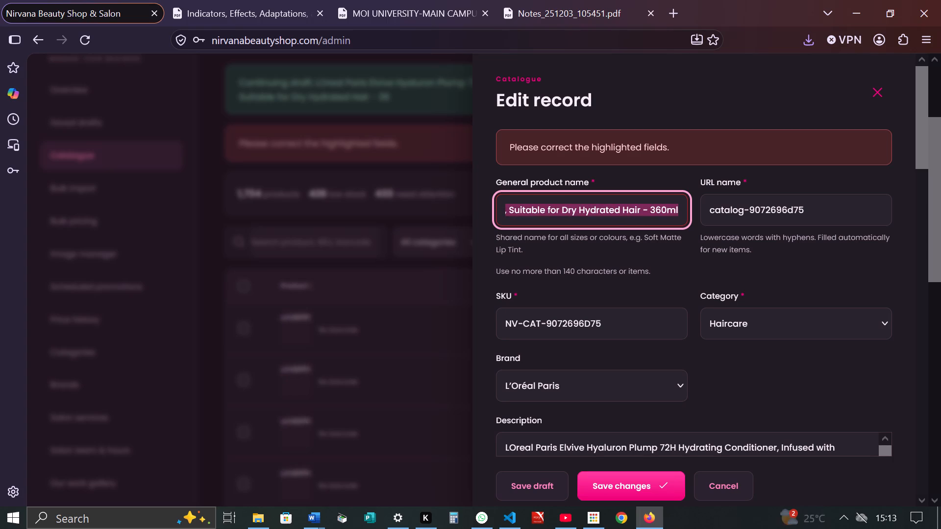
{"action": "left_click_drag", "start_coordinate": [720, 216], "coordinate": [714, 222]}
{"action": "key", "text": "BackSpace"}
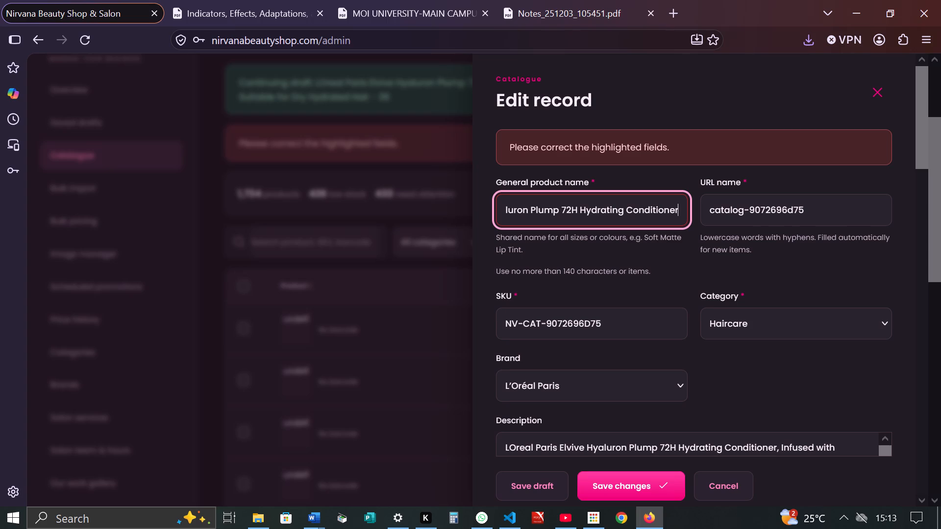
{"action": "left_click_drag", "start_coordinate": [714, 222], "coordinate": [631, 486]}
{"action": "left_click", "coordinate": [627, 483]}
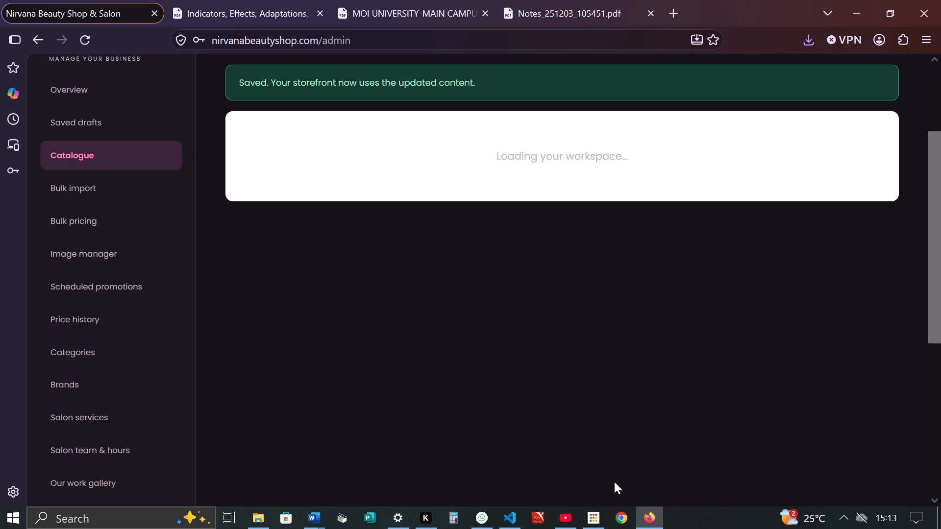
Continue the saved draft "MYSTICAL Hogo pen perfume+Mini lotion// travel perfume combo" and save its record to the catalogue.
{"action": "left_click", "coordinate": [116, 128]}
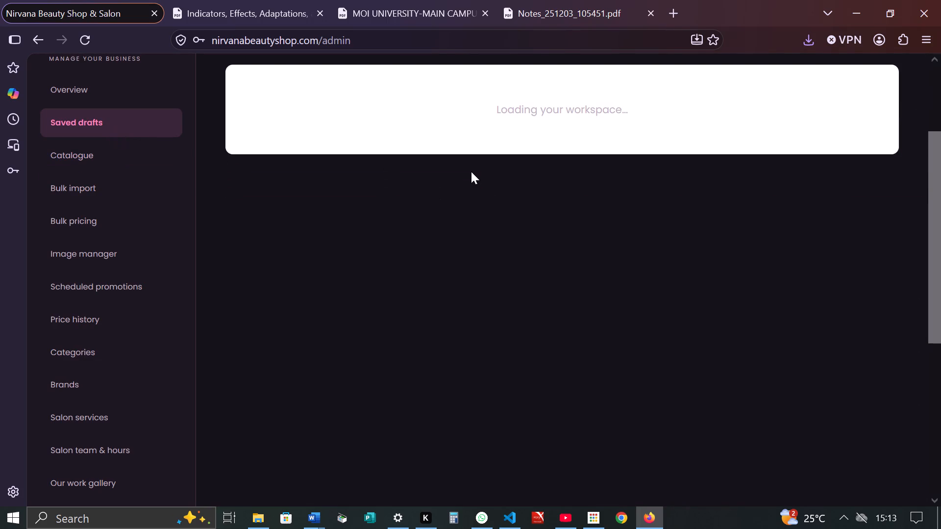
{"action": "left_click", "coordinate": [810, 144]}
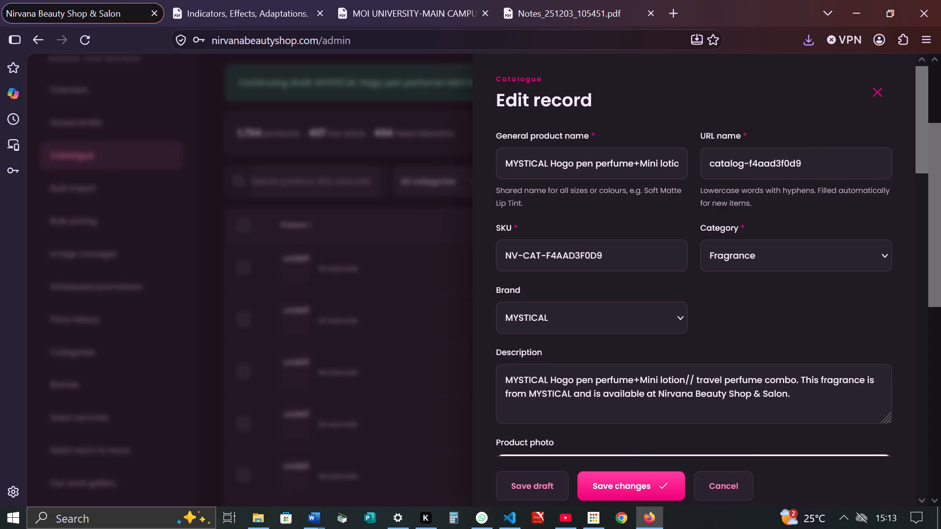
{"action": "left_click", "coordinate": [625, 489]}
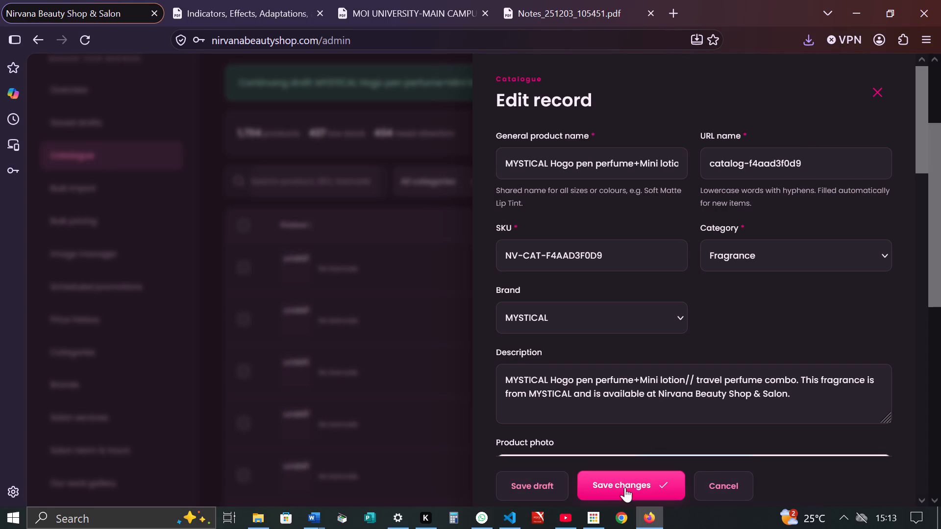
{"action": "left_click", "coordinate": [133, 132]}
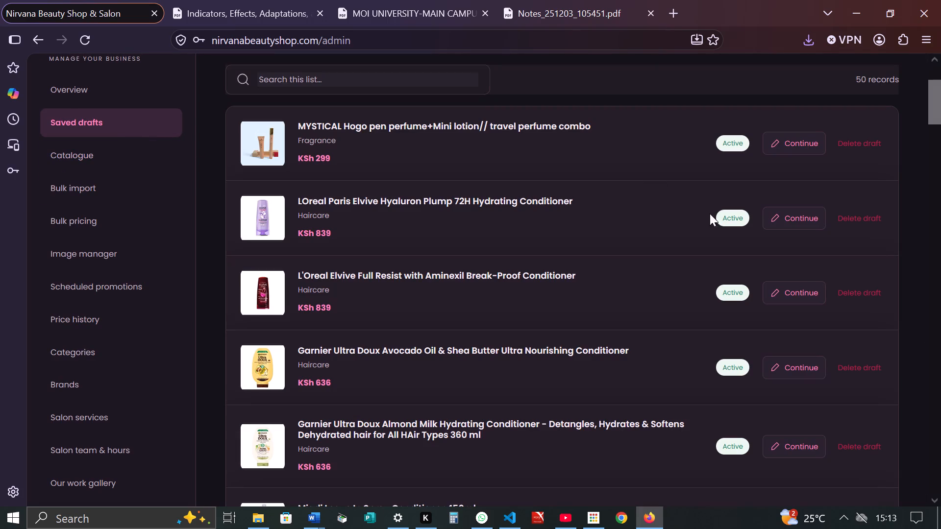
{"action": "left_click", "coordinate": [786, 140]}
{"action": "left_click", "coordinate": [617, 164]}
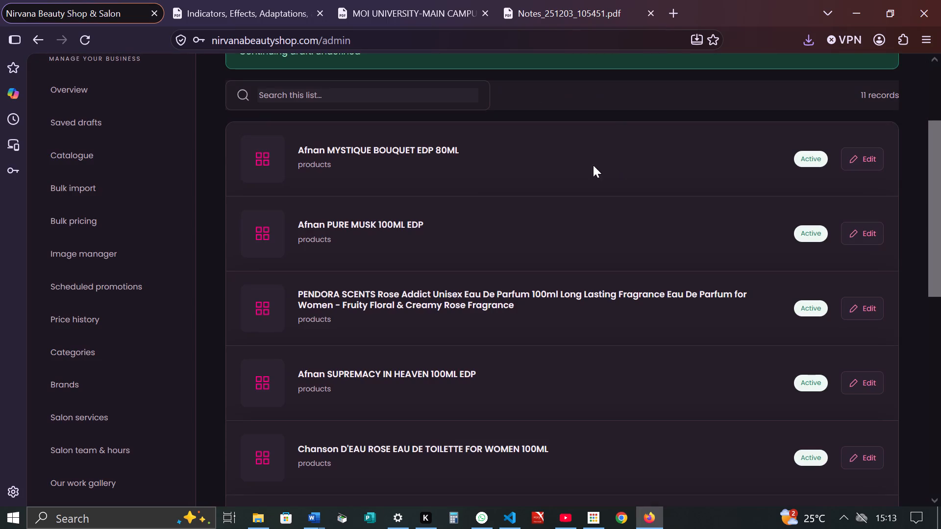
Continue the saved draft "Afnan MYSTIQUE BOUQUET EDP 80ML" and save its record to the catalogue.
{"action": "left_click", "coordinate": [117, 124]}
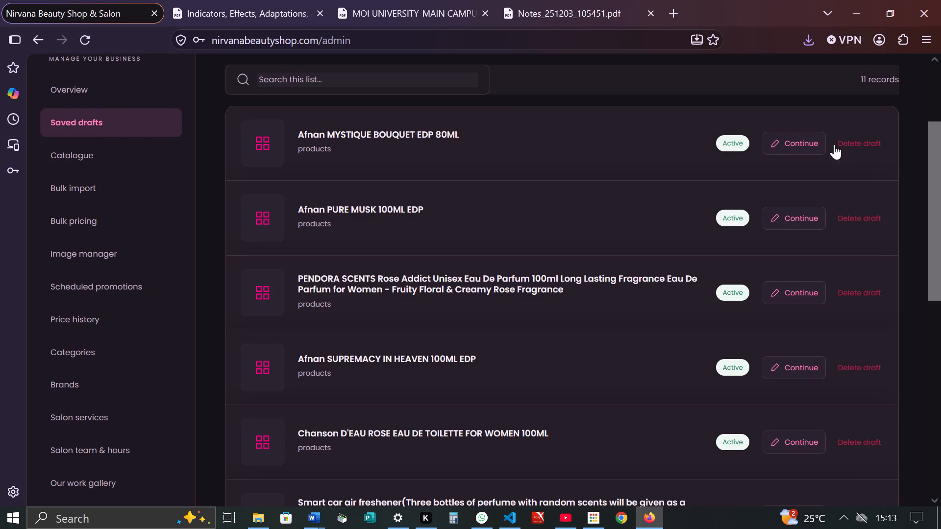
{"action": "left_click", "coordinate": [789, 144]}
{"action": "left_click", "coordinate": [625, 476]}
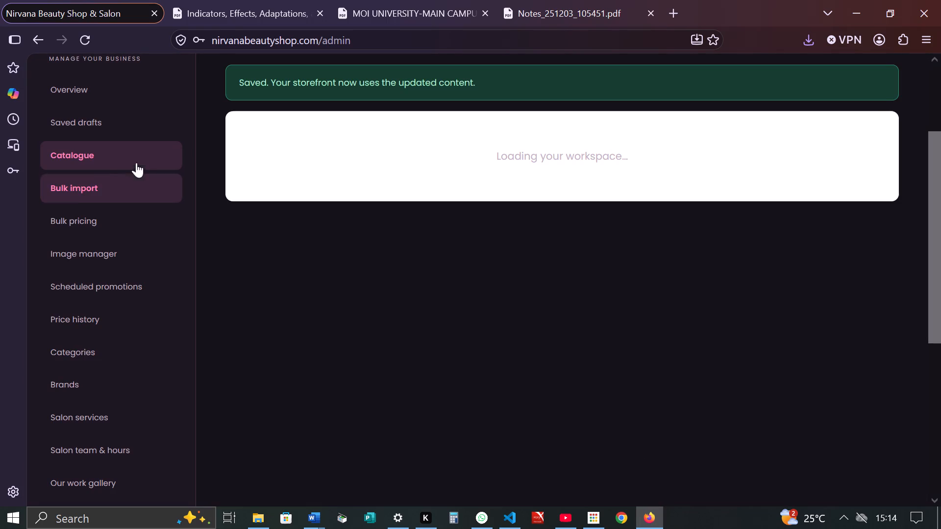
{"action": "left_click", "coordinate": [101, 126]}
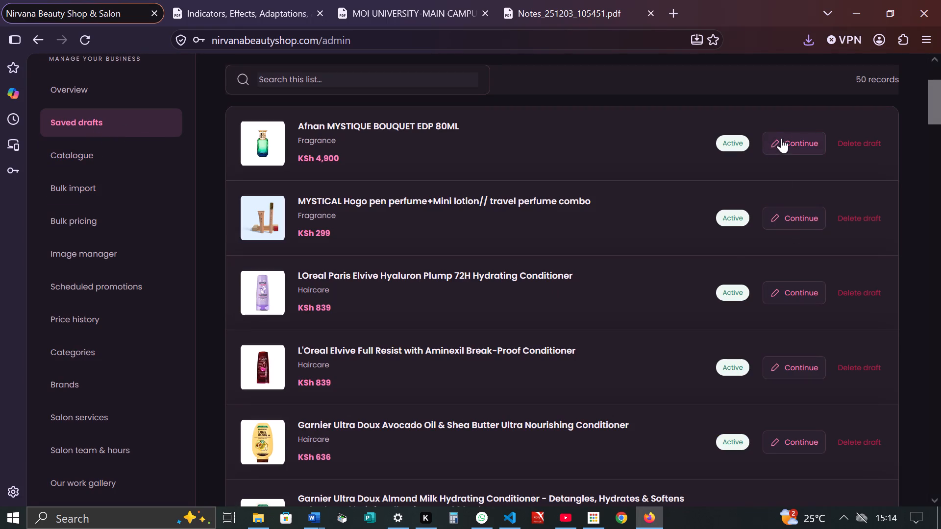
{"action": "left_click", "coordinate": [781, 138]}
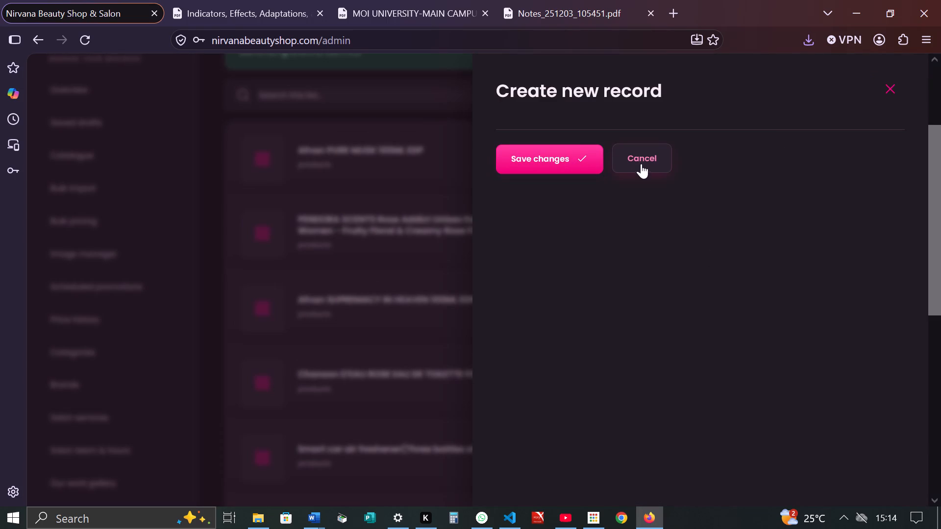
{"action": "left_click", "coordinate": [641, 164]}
Continue the saved draft "Afnan PURE MUSK 100ML EDP" and save its record to the catalogue.
{"action": "left_click", "coordinate": [112, 131]}
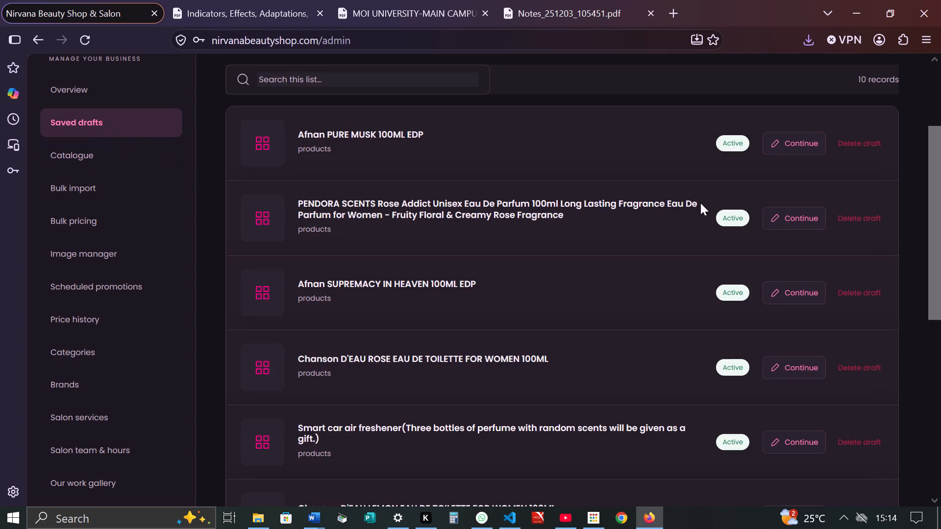
{"action": "left_click", "coordinate": [791, 152]}
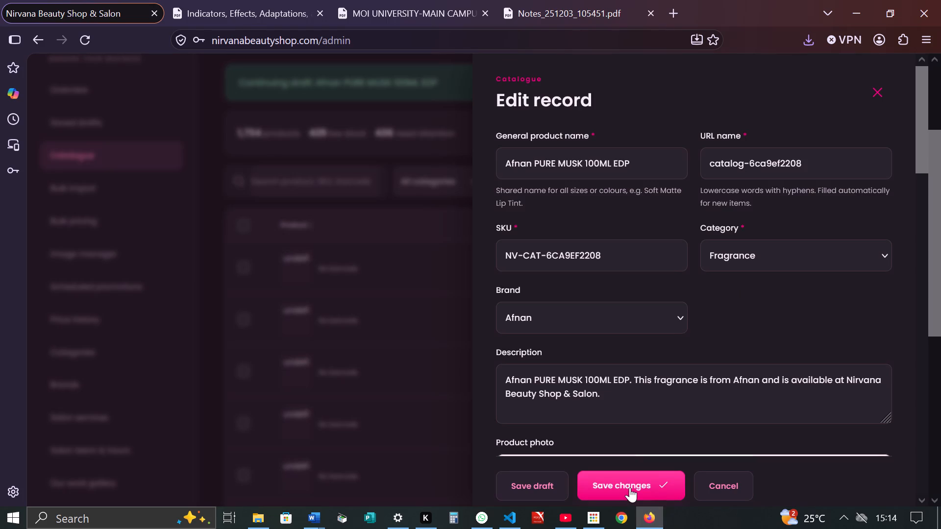
{"action": "left_click", "coordinate": [629, 485]}
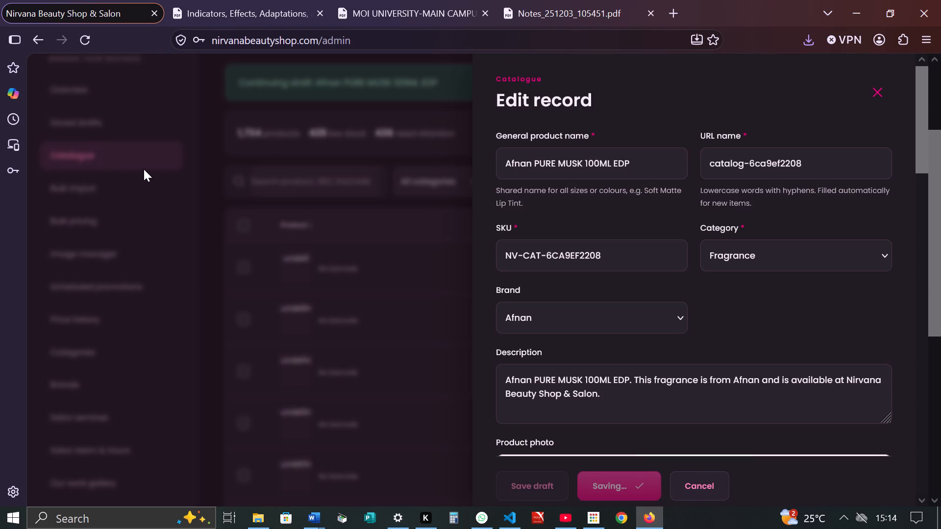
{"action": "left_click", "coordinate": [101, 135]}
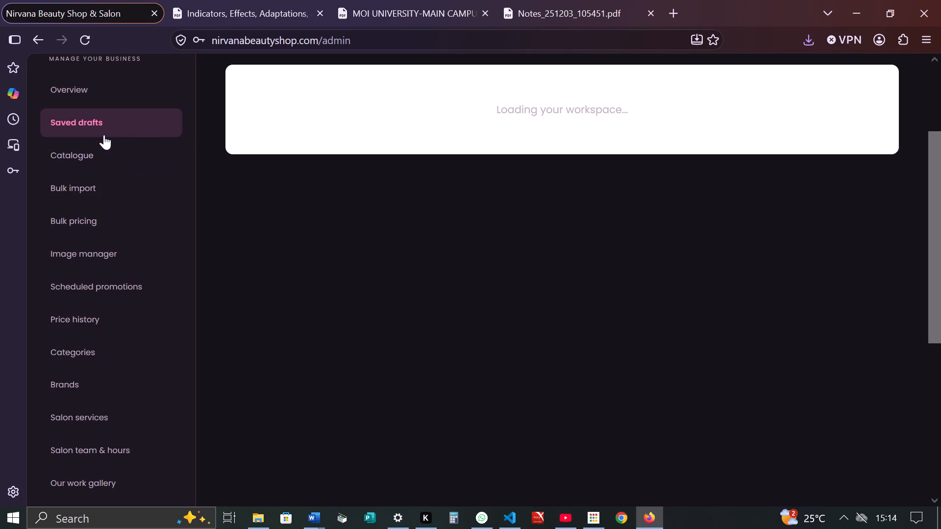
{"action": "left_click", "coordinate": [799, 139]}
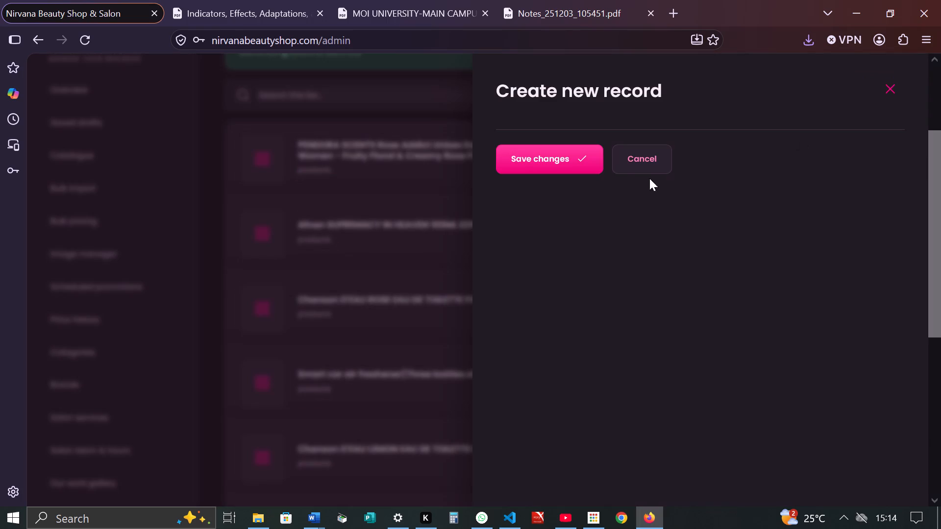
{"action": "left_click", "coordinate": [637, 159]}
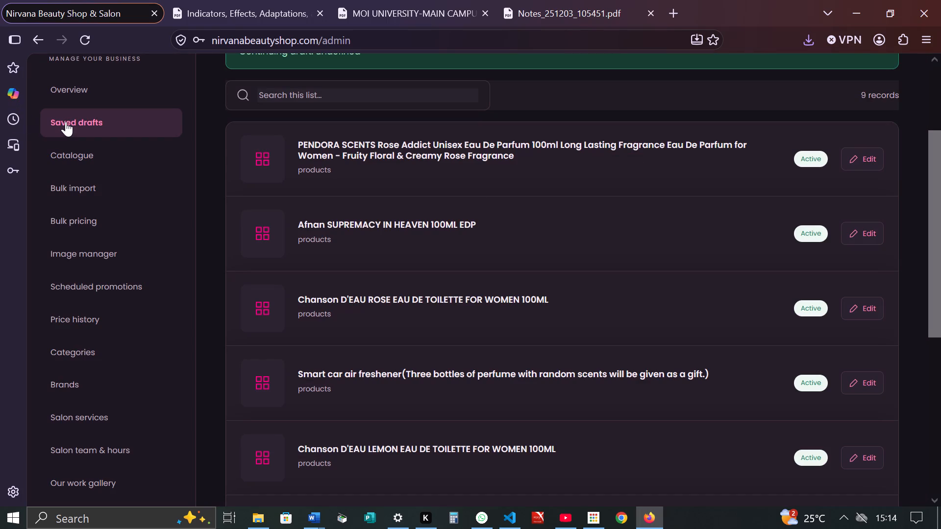
Continue the saved draft for PENDORA SCENTS Rose Addict Unisex Eau De Parfum 100ml and save its record to the catalogue.
{"action": "left_click", "coordinate": [66, 121]}
{"action": "left_click", "coordinate": [811, 142]}
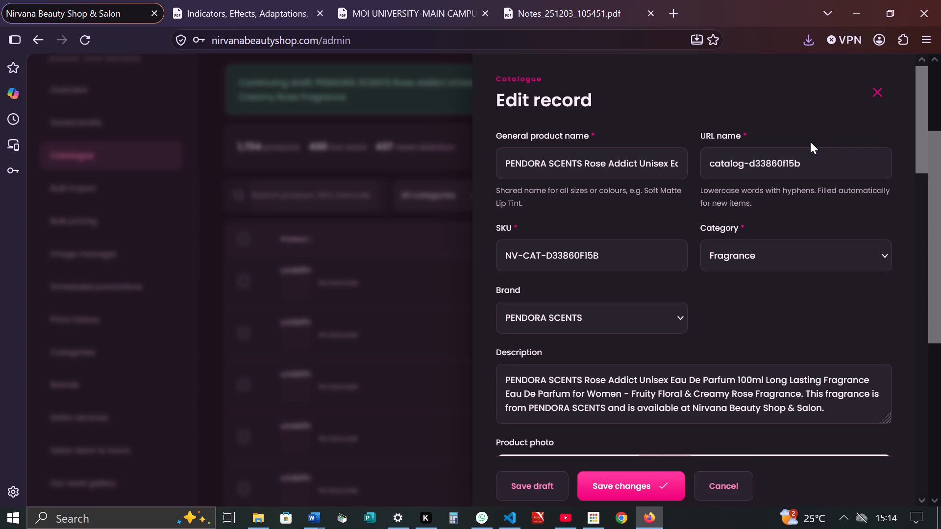
{"action": "left_click", "coordinate": [632, 485]}
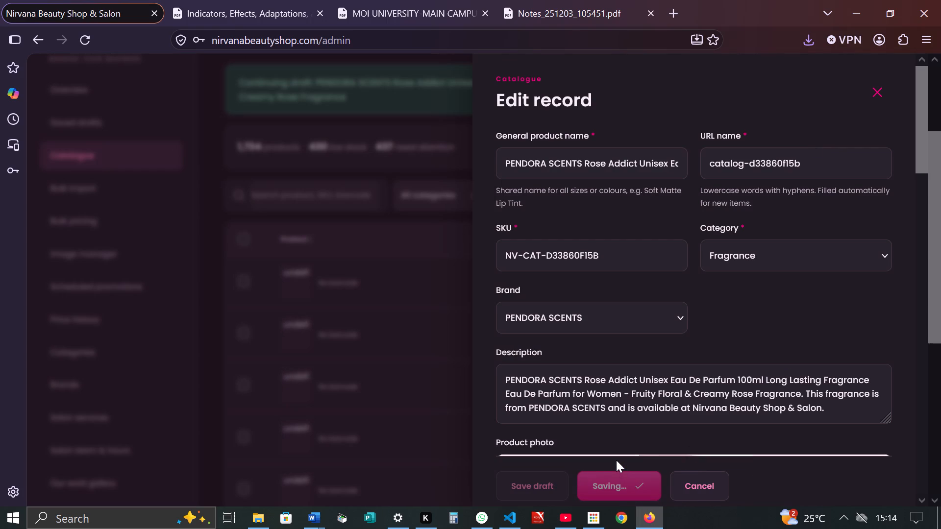
Continue the saved draft "Afnan SUPREMACY IN HEAVEN 100ML EDP" and save its record to the catalogue.
{"action": "left_click", "coordinate": [102, 128]}
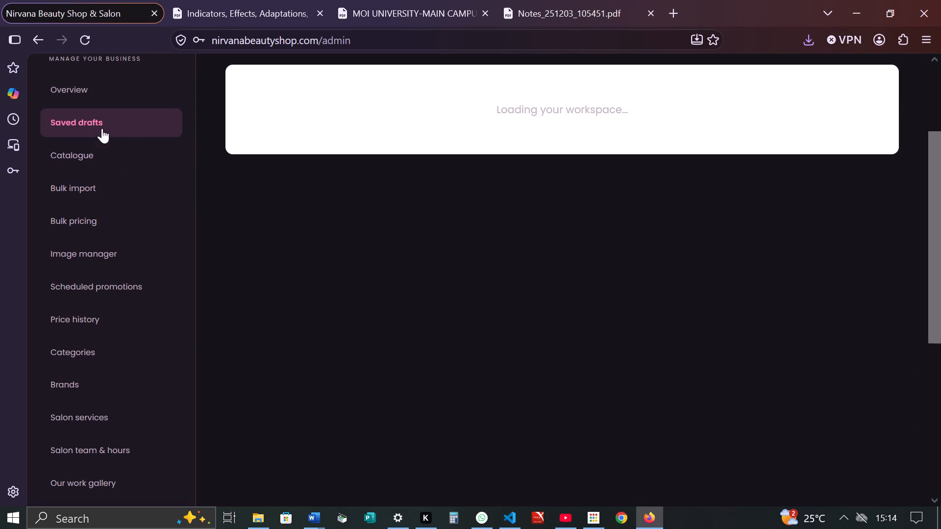
{"action": "left_click", "coordinate": [803, 140]}
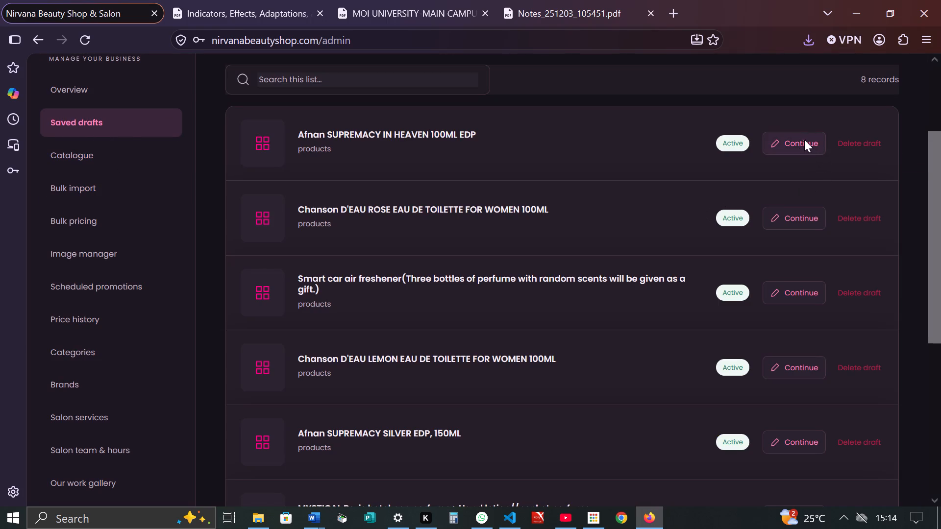
{"action": "left_click", "coordinate": [651, 480]}
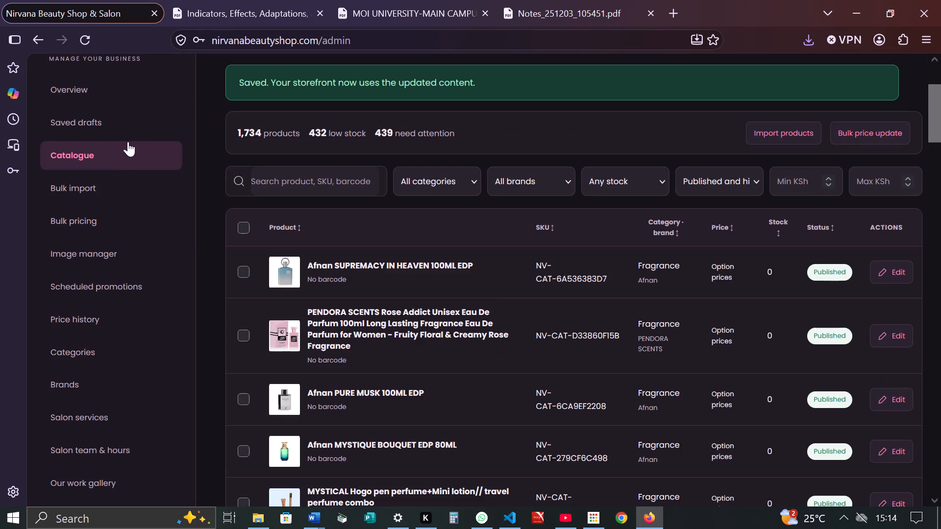
Continue the saved draft "Chanson D'EAU ROSE EAU DE TOILETTE FOR WOMEN 100ML" and save its record to the catalogue.
{"action": "left_click", "coordinate": [128, 134]}
{"action": "left_click", "coordinate": [812, 143]}
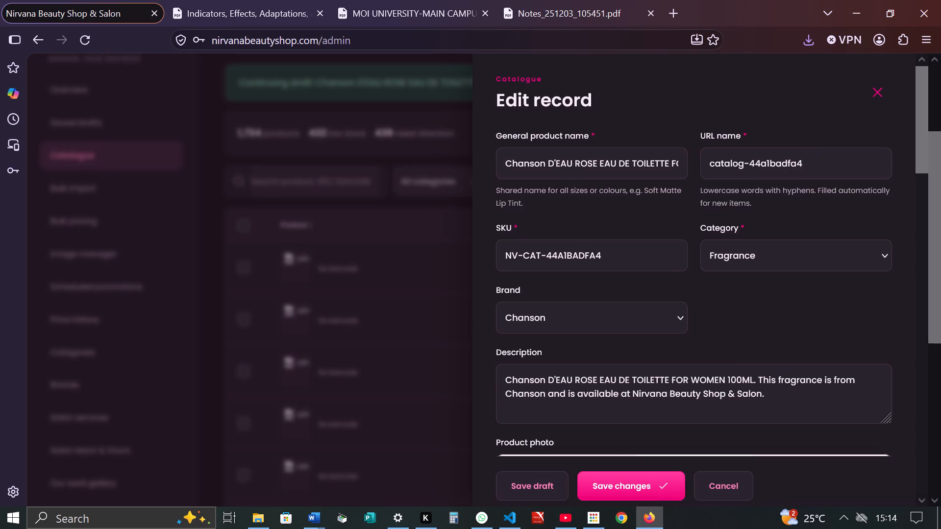
{"action": "left_click", "coordinate": [644, 493]}
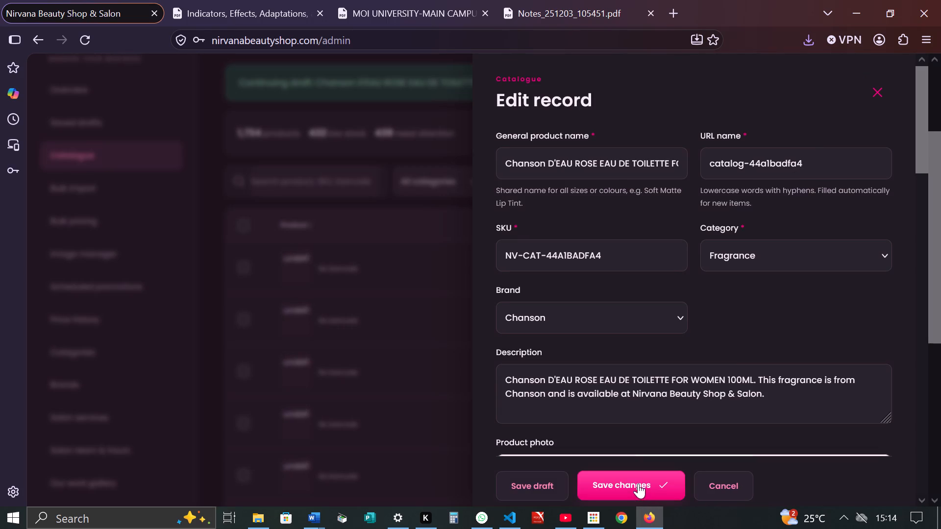
Continue the saved draft for the Smart car air freshener with three gift perfume bottles and save its record to the catalogue.
{"action": "left_click", "coordinate": [103, 113]}
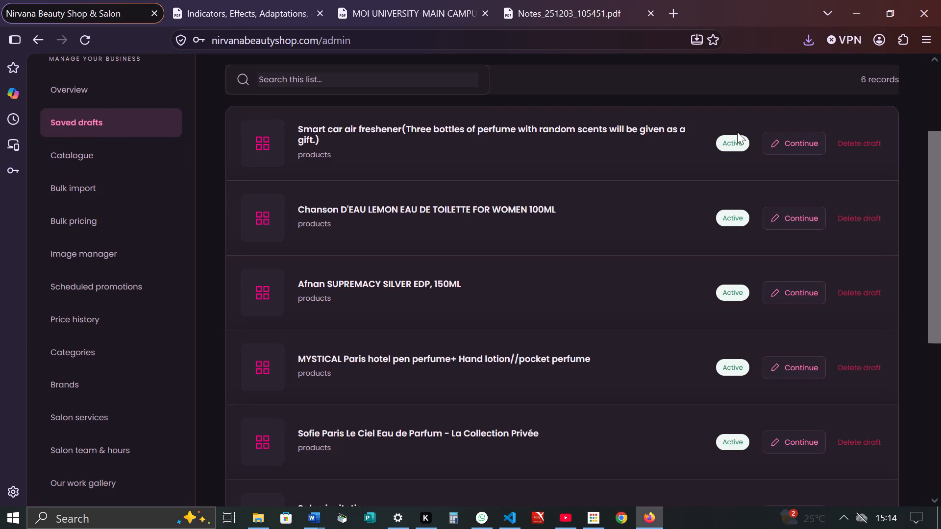
{"action": "left_click", "coordinate": [796, 146]}
{"action": "left_click", "coordinate": [603, 478]}
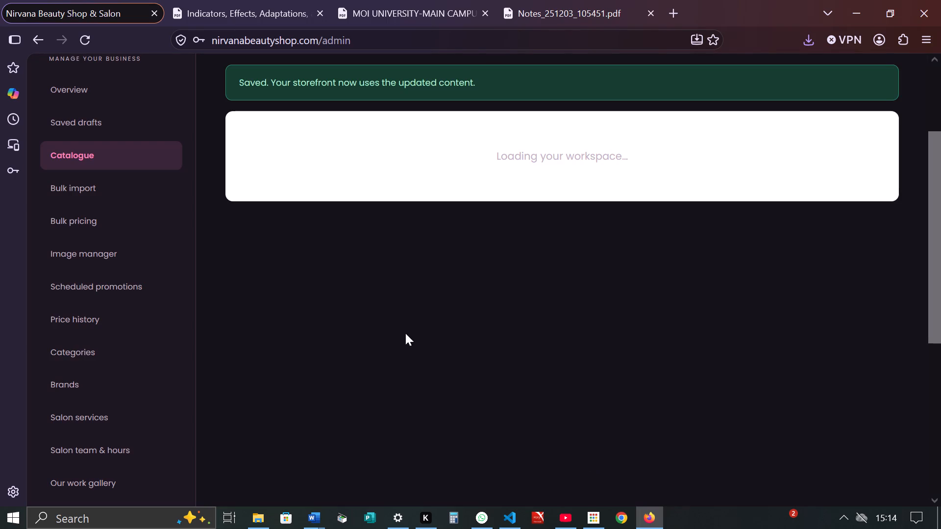
Continue the saved draft "Chanson D'EAU LEMON EAU DE TOILETTE FOR WOMEN 100ML" and save its record to the catalogue.
{"action": "left_click", "coordinate": [137, 137]}
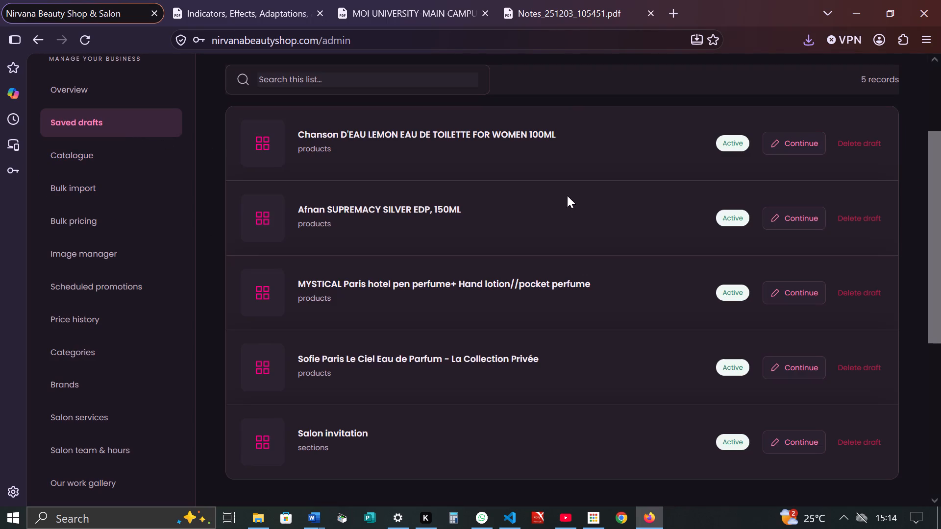
{"action": "left_click", "coordinate": [780, 143]}
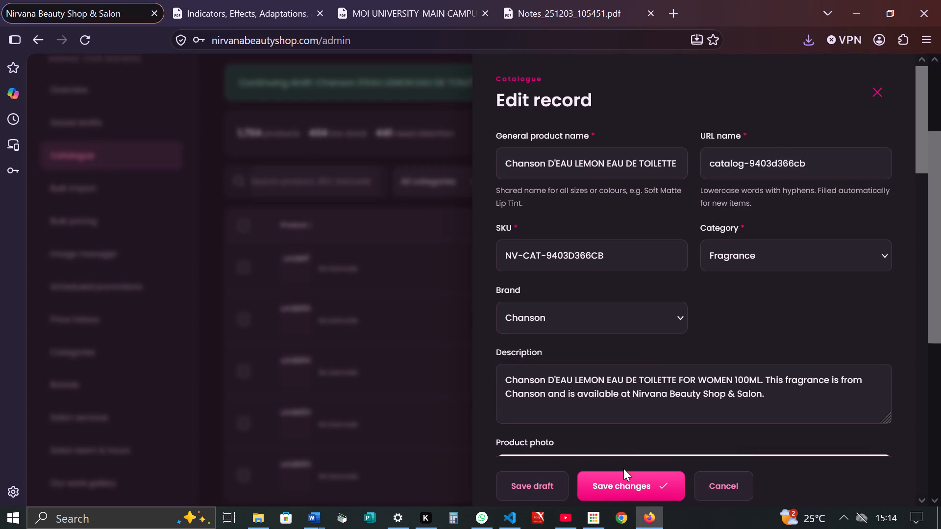
{"action": "left_click", "coordinate": [627, 481]}
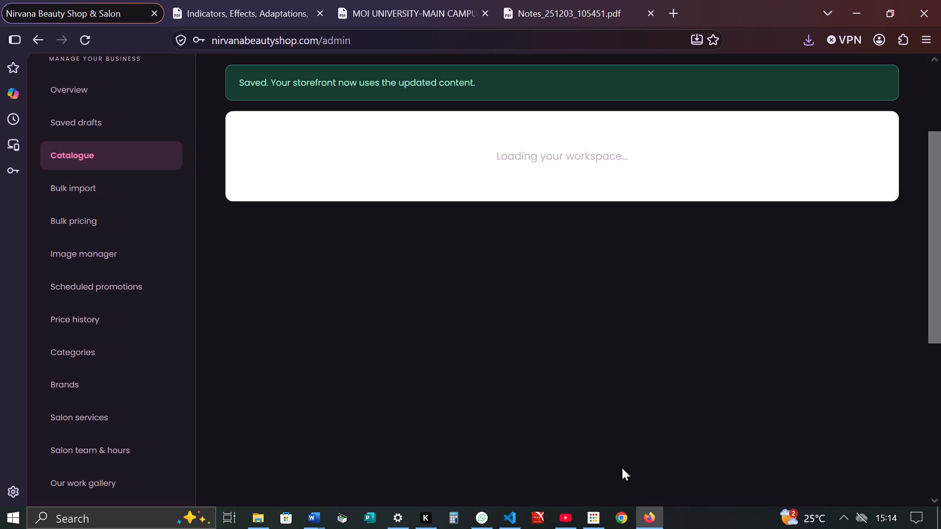
Continue the saved draft "Afnan SUPREMACY SILVER EDP, 150ML" and save its record to the catalogue.
{"action": "left_click", "coordinate": [121, 120]}
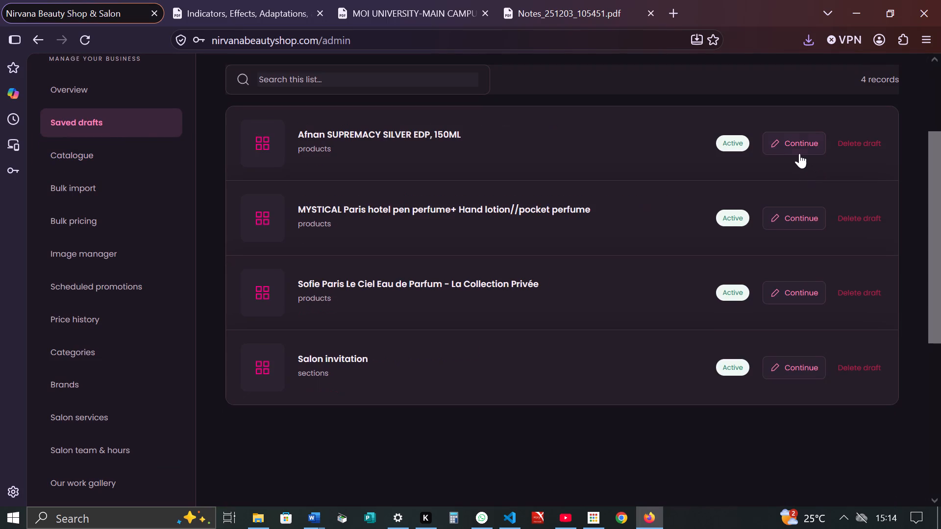
{"action": "left_click", "coordinate": [798, 149]}
{"action": "left_click", "coordinate": [605, 487]}
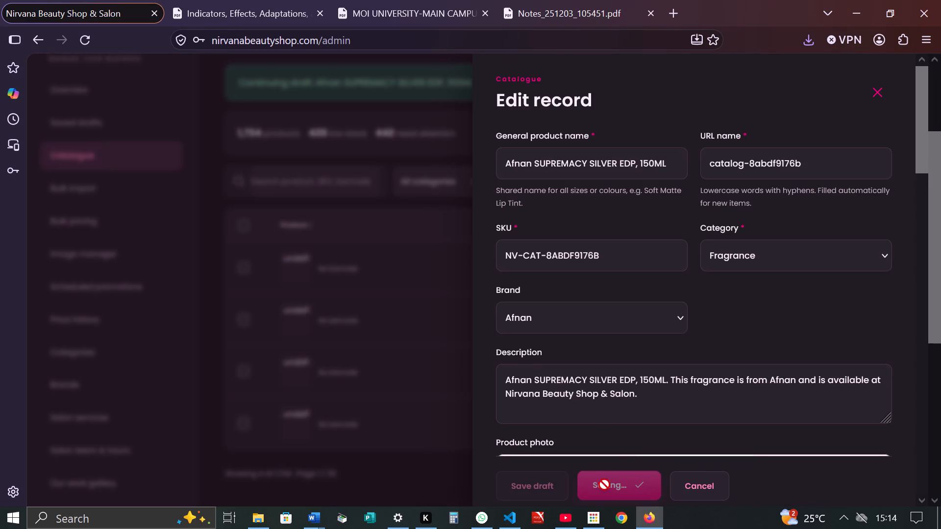
Continue the saved draft "MYSTICAL Paris hotel pen perfume+ Hand lotion//pocket perfume" and save its record to the catalogue.
{"action": "left_click", "coordinate": [92, 124]}
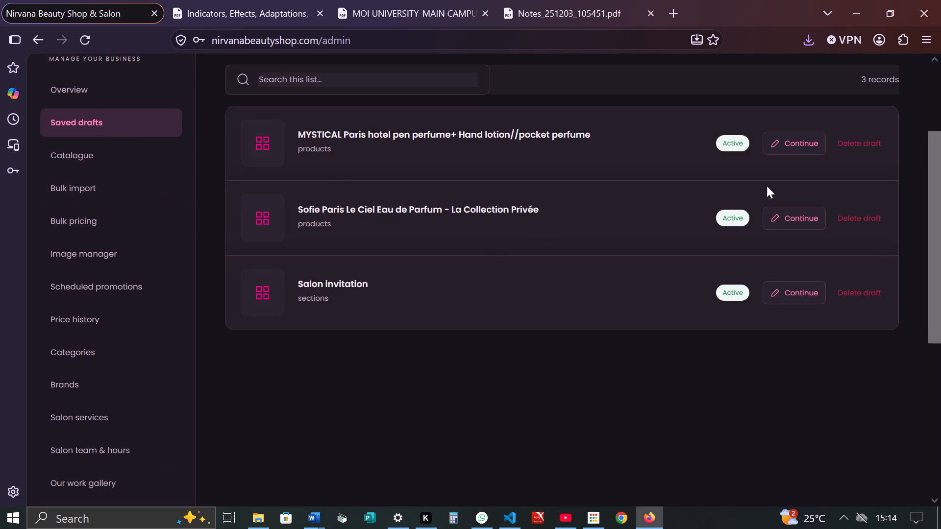
{"action": "left_click", "coordinate": [790, 147]}
{"action": "left_click", "coordinate": [652, 484]}
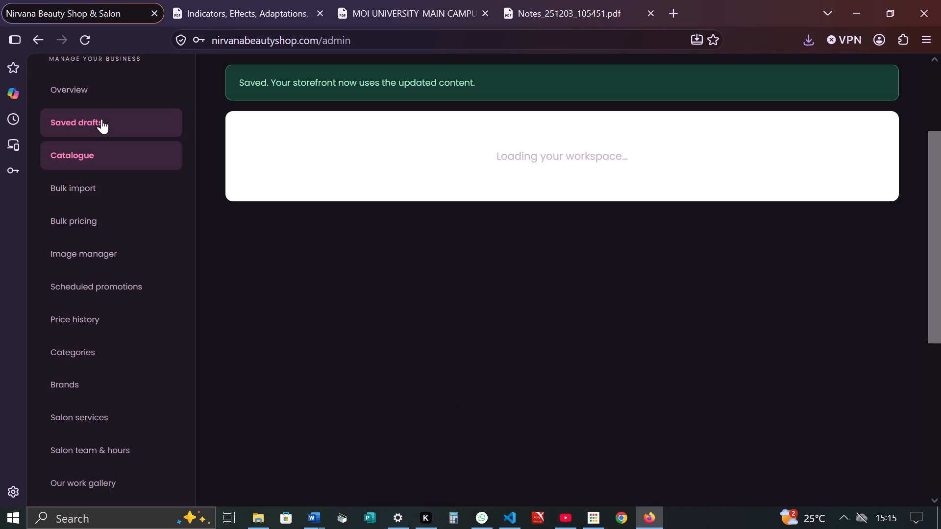
Continue the saved draft "Sofie Paris Le Ciel Eau de Parfum - La Collection Privée" and save its record to the catalogue.
{"action": "left_click", "coordinate": [101, 120]}
{"action": "left_click", "coordinate": [797, 136]}
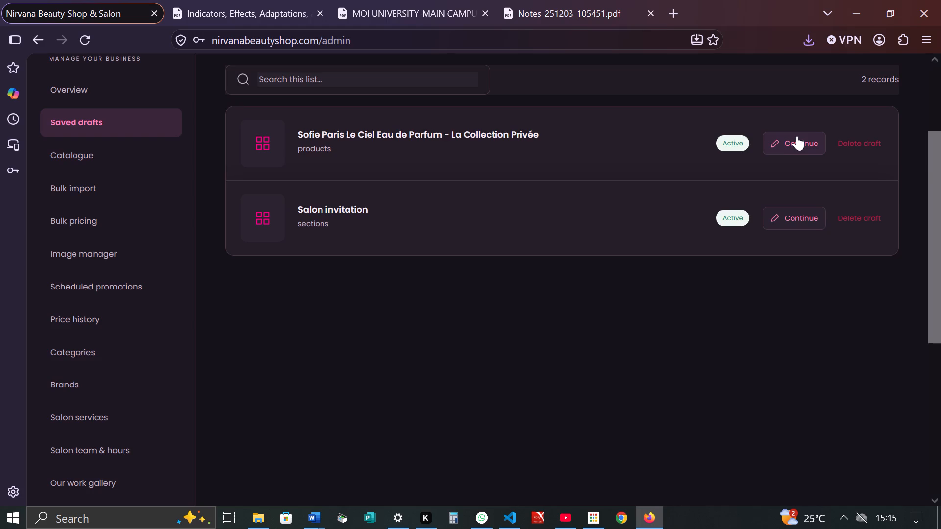
{"action": "left_click", "coordinate": [625, 472]}
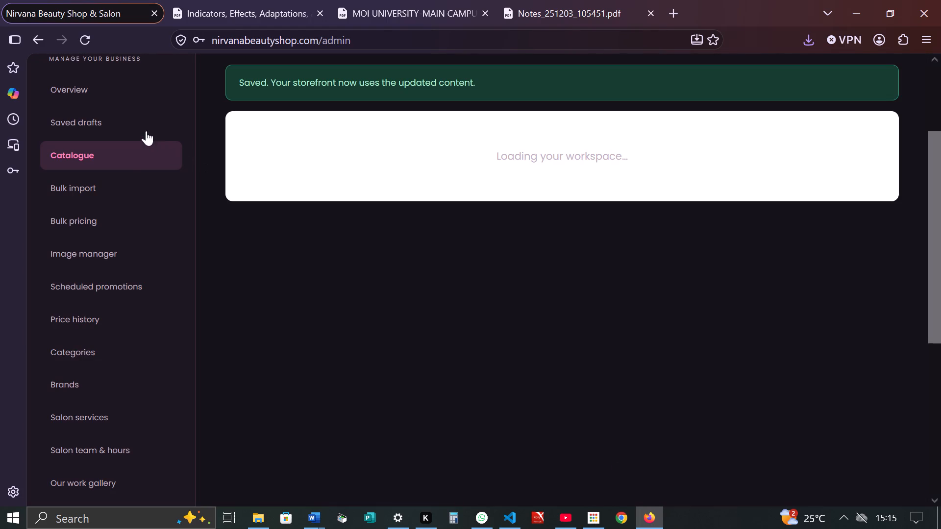
Look through the product entries on pages 1 to 3 of the catalogue list.
{"action": "scroll", "coordinate": [503, 331], "scroll_direction": "down", "scroll_amount": 2}
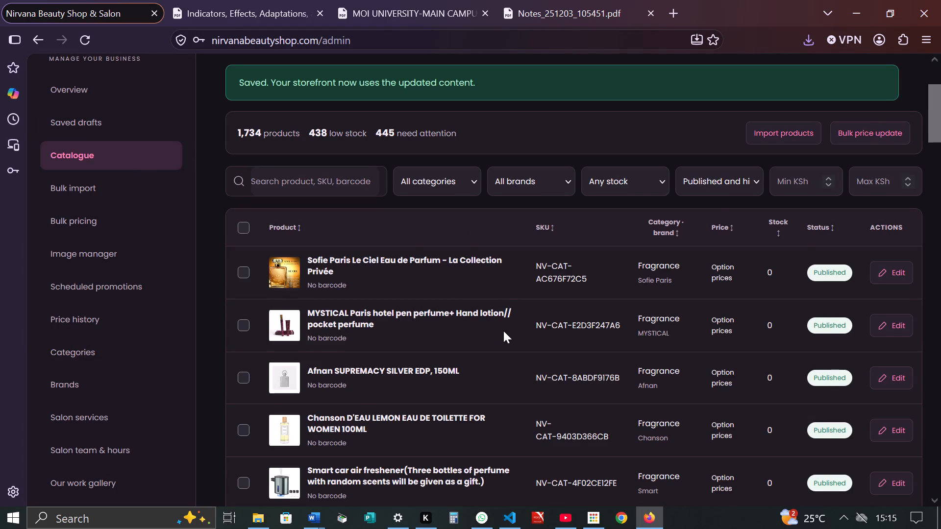
{"action": "scroll", "coordinate": [503, 331], "scroll_direction": "down", "scroll_amount": 13}
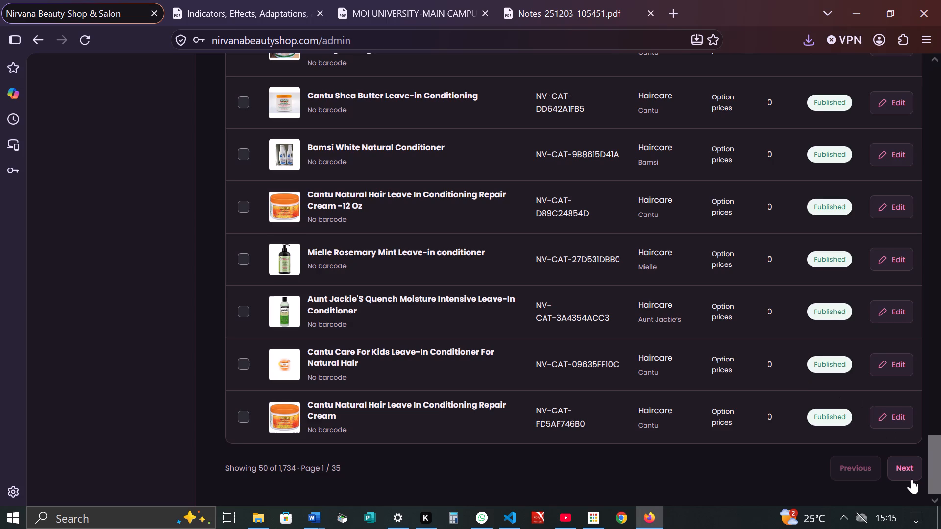
{"action": "left_click", "coordinate": [912, 465]}
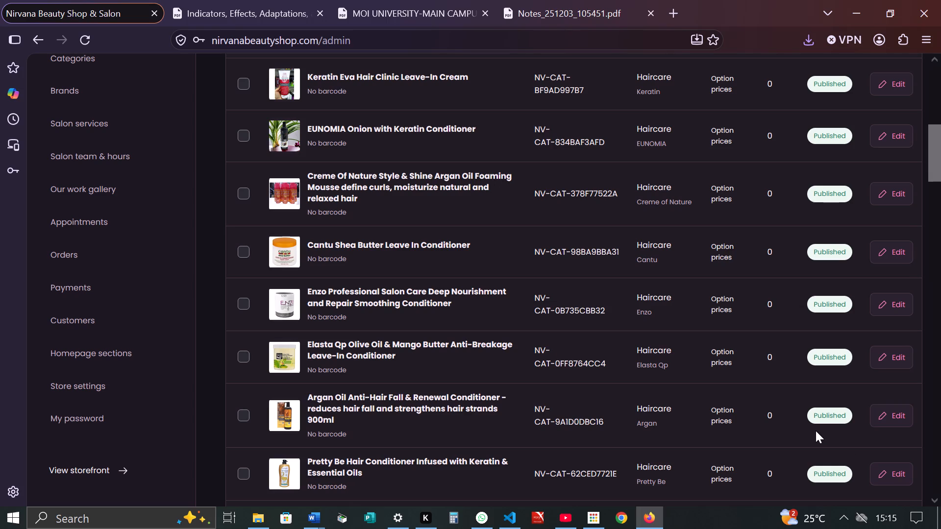
{"action": "scroll", "coordinate": [590, 383], "scroll_direction": "down", "scroll_amount": 3}
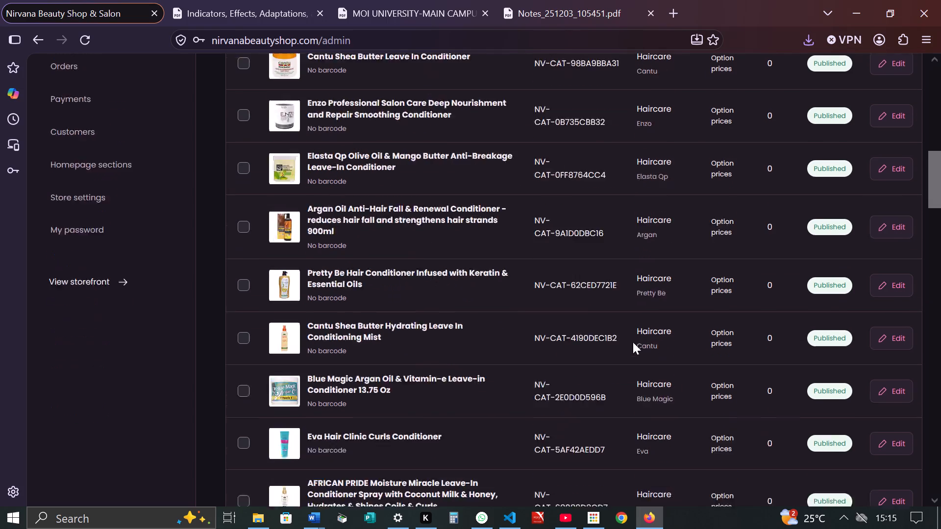
{"action": "scroll", "coordinate": [633, 342], "scroll_direction": "down", "scroll_amount": 5}
{"action": "scroll", "coordinate": [658, 348], "scroll_direction": "up", "scroll_amount": 1}
{"action": "scroll", "coordinate": [658, 348], "scroll_direction": "down", "scroll_amount": 3}
{"action": "scroll", "coordinate": [736, 384], "scroll_direction": "down", "scroll_amount": 3}
{"action": "left_click", "coordinate": [908, 466]}
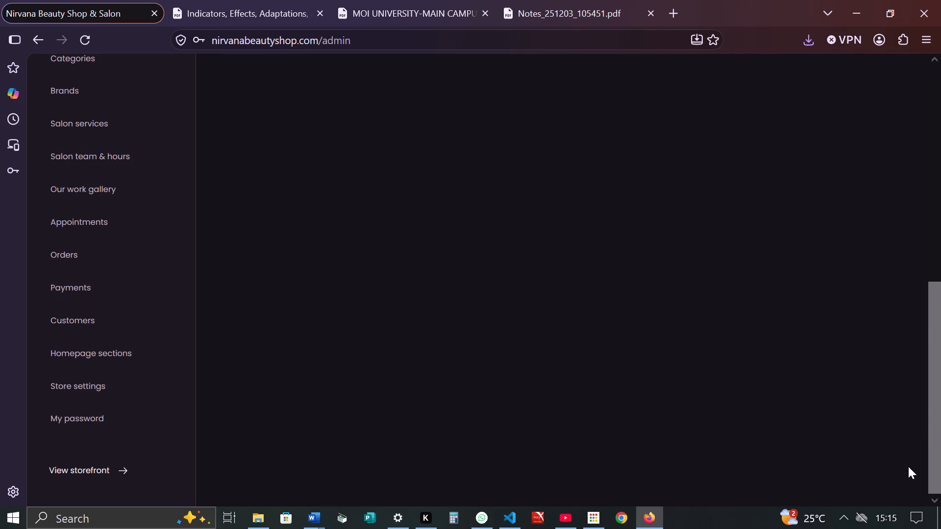
{"action": "scroll", "coordinate": [726, 405], "scroll_direction": "down", "scroll_amount": 7}
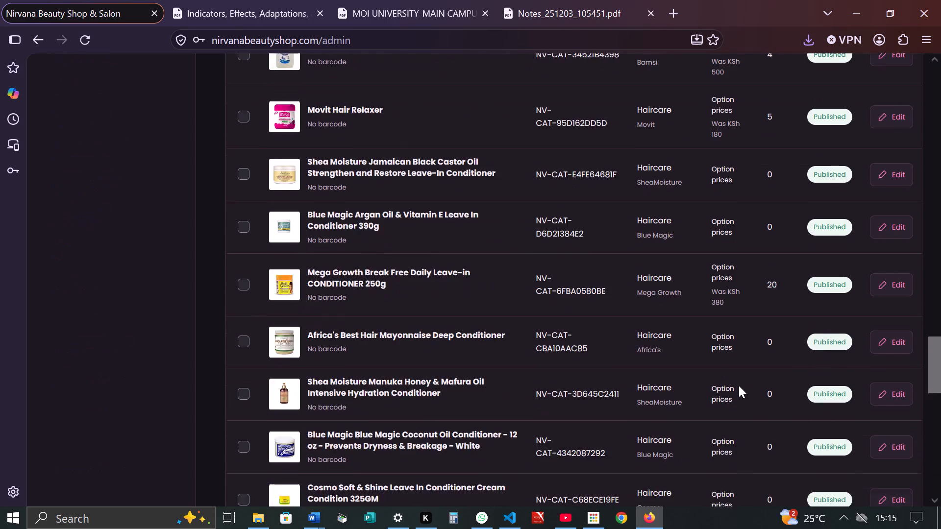
{"action": "scroll", "coordinate": [739, 385], "scroll_direction": "down", "scroll_amount": 6}
{"action": "scroll", "coordinate": [812, 412], "scroll_direction": "down", "scroll_amount": 2}
Look through the product entries on pages 4 to 6 of the catalogue list.
{"action": "left_click", "coordinate": [908, 462]}
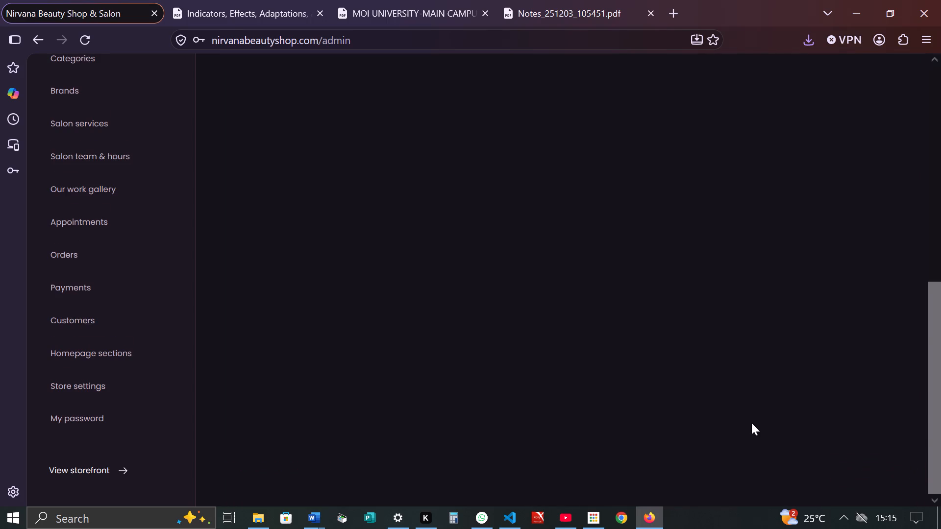
{"action": "scroll", "coordinate": [751, 420], "scroll_direction": "down", "scroll_amount": 11}
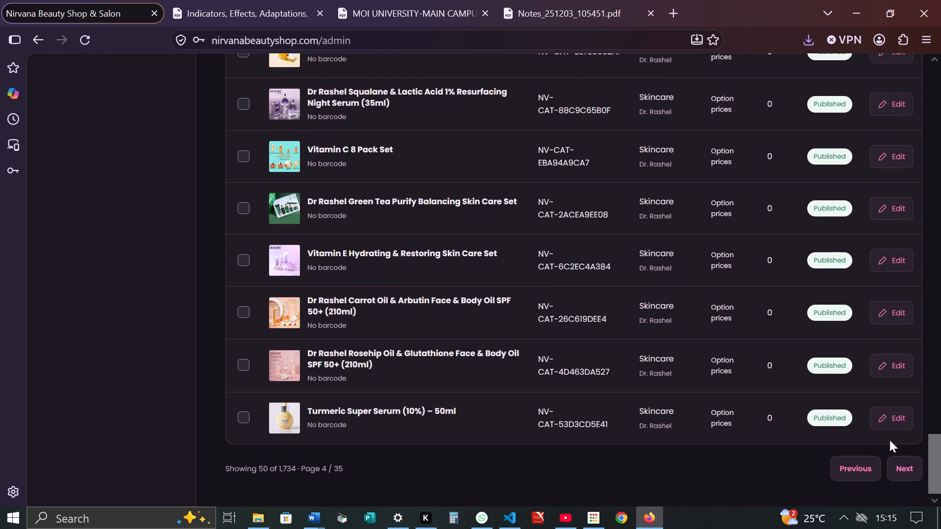
{"action": "left_click", "coordinate": [905, 467]}
{"action": "scroll", "coordinate": [818, 428], "scroll_direction": "down", "scroll_amount": 5}
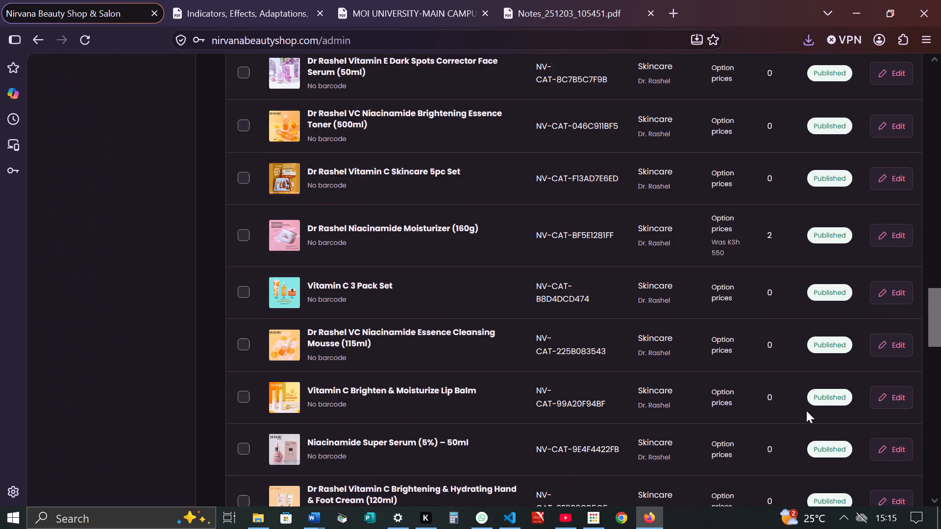
{"action": "scroll", "coordinate": [806, 409], "scroll_direction": "down", "scroll_amount": 12}
{"action": "left_click", "coordinate": [903, 455]}
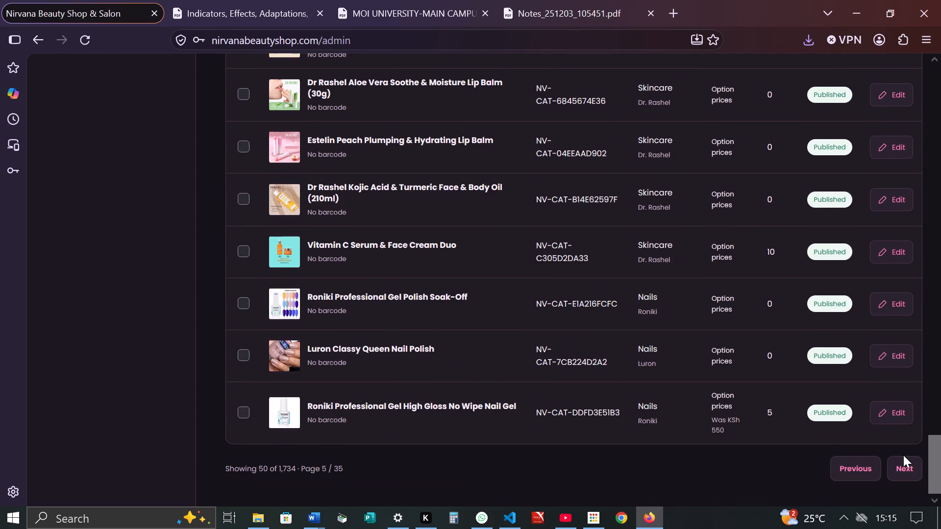
{"action": "left_click", "coordinate": [908, 470]}
{"action": "scroll", "coordinate": [836, 413], "scroll_direction": "down", "scroll_amount": 14}
Look through the product entries on pages 7 to 9 of the catalogue list.
{"action": "left_click", "coordinate": [901, 464]}
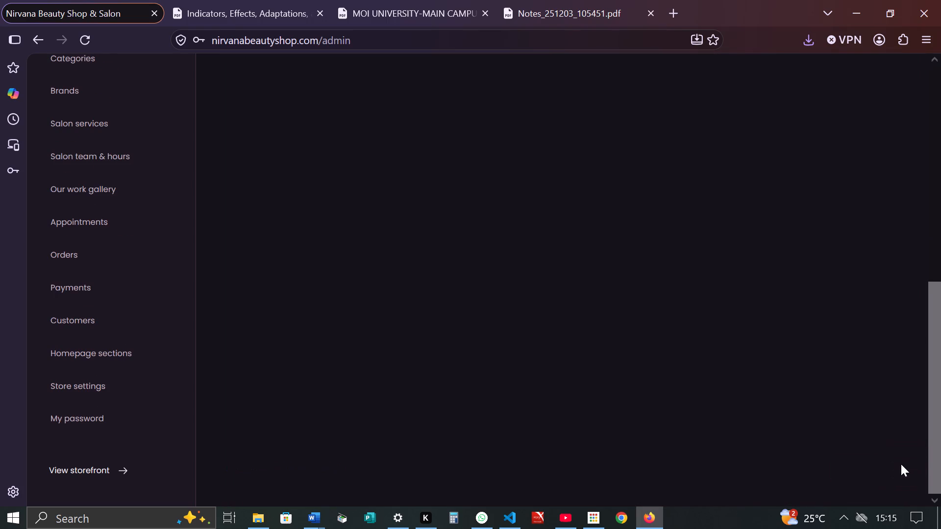
{"action": "scroll", "coordinate": [801, 421], "scroll_direction": "down", "scroll_amount": 7}
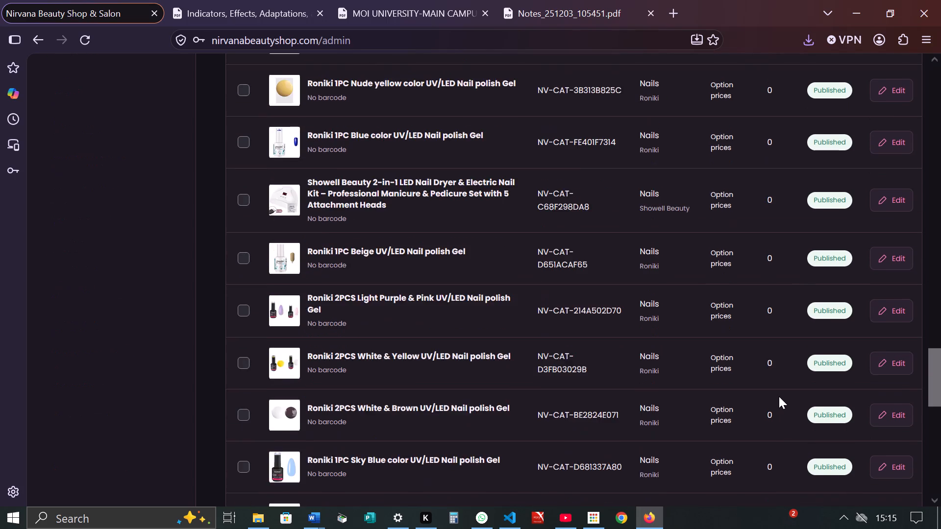
{"action": "scroll", "coordinate": [779, 396], "scroll_direction": "down", "scroll_amount": 11}
{"action": "left_click", "coordinate": [894, 465]}
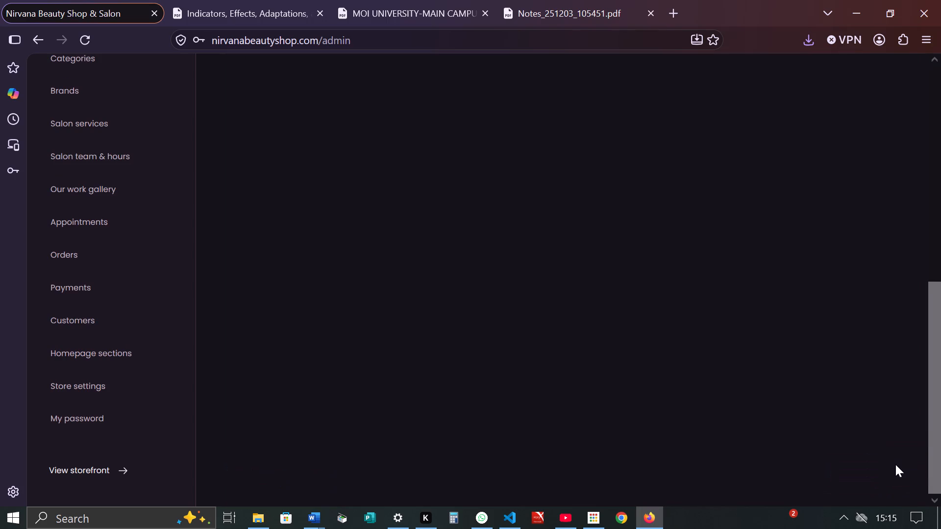
{"action": "scroll", "coordinate": [706, 400], "scroll_direction": "down", "scroll_amount": 6}
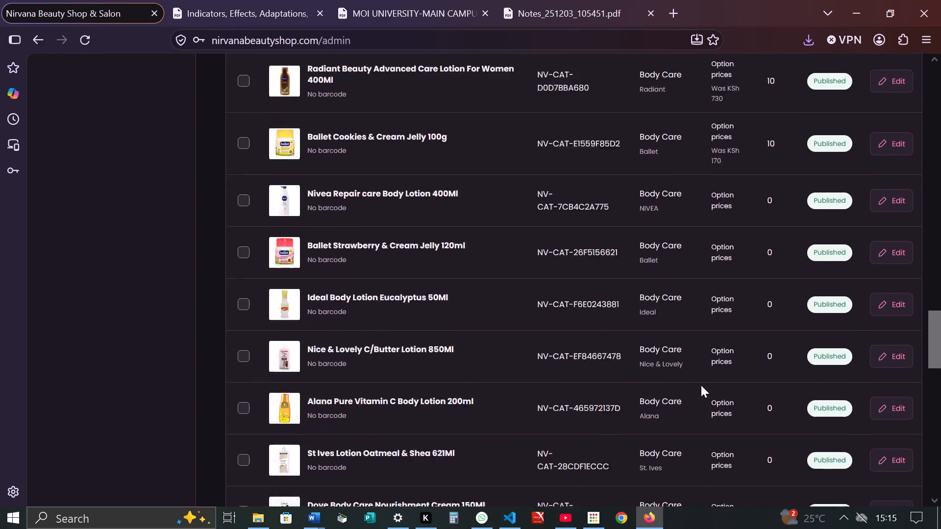
{"action": "scroll", "coordinate": [701, 386], "scroll_direction": "down", "scroll_amount": 10}
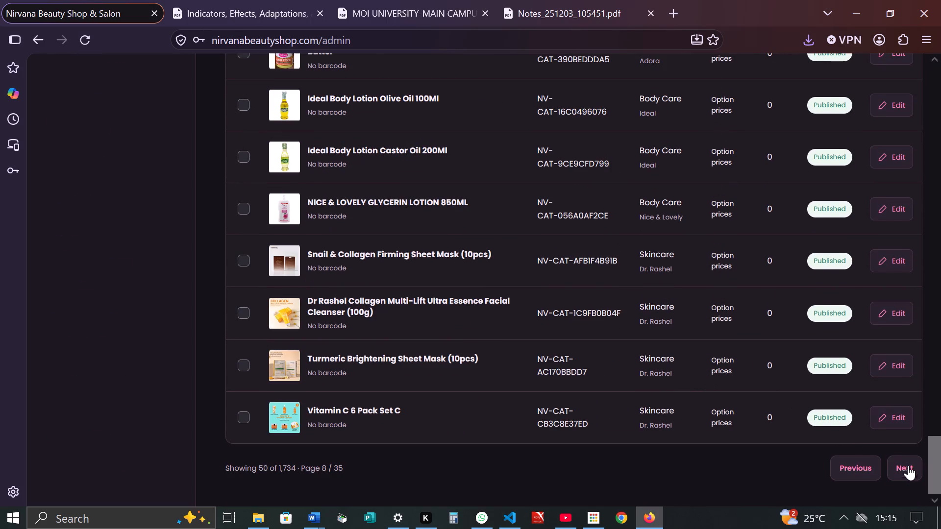
{"action": "left_click", "coordinate": [913, 468]}
{"action": "scroll", "coordinate": [820, 400], "scroll_direction": "down", "scroll_amount": 5}
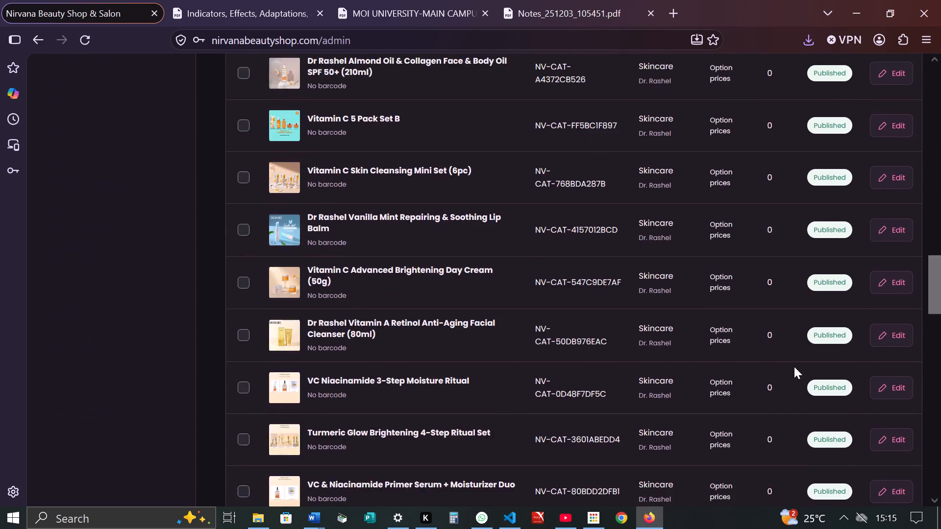
{"action": "scroll", "coordinate": [794, 366], "scroll_direction": "down", "scroll_amount": 12}
On catalogue page 10, set Option 1's stock to 0 for "Blue Magic Coconut Oil Hair Conditioner – 340g" and save the changes.
{"action": "left_click", "coordinate": [905, 466]}
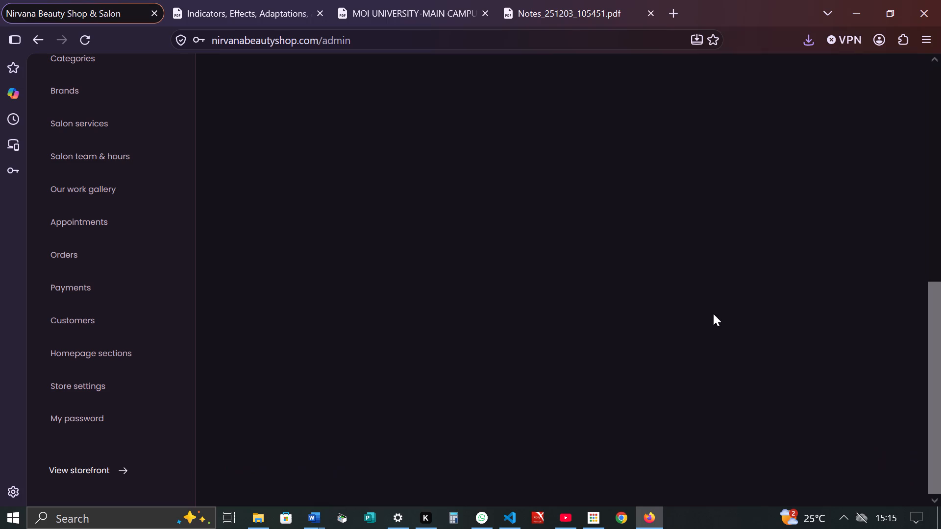
{"action": "scroll", "coordinate": [710, 309], "scroll_direction": "down", "scroll_amount": 2}
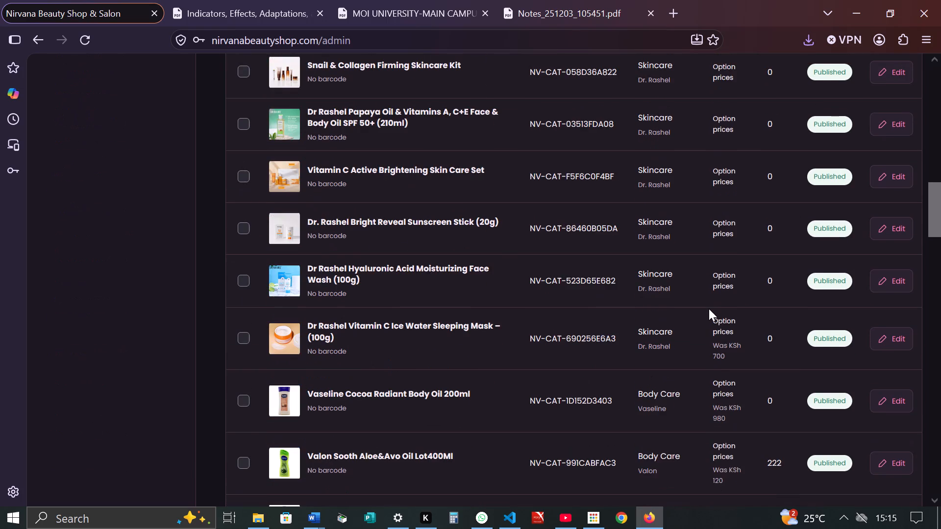
{"action": "scroll", "coordinate": [708, 308], "scroll_direction": "down", "scroll_amount": 3}
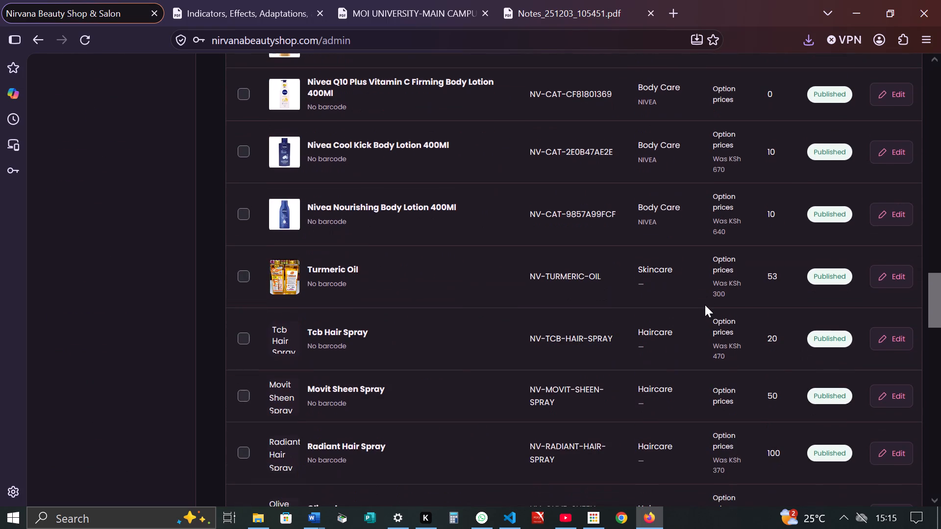
{"action": "scroll", "coordinate": [704, 305], "scroll_direction": "down", "scroll_amount": 4}
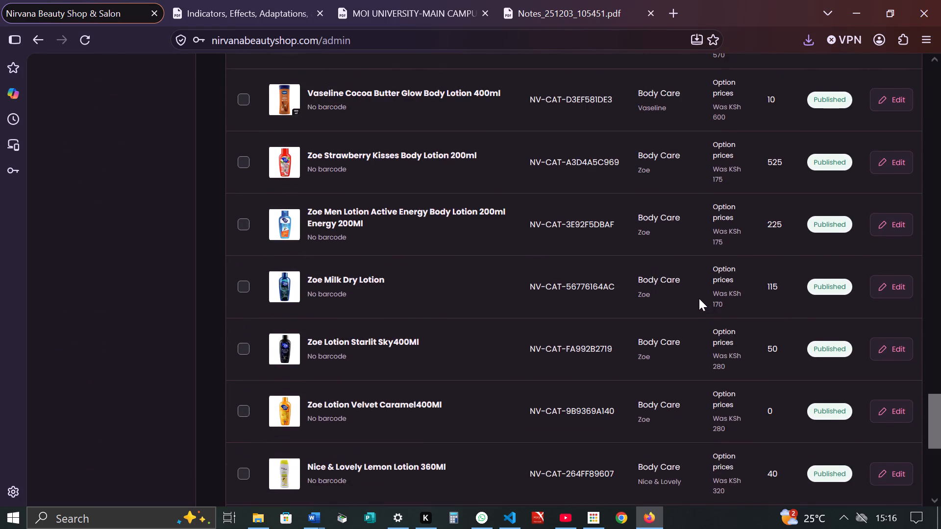
{"action": "scroll", "coordinate": [698, 298], "scroll_direction": "down", "scroll_amount": 2}
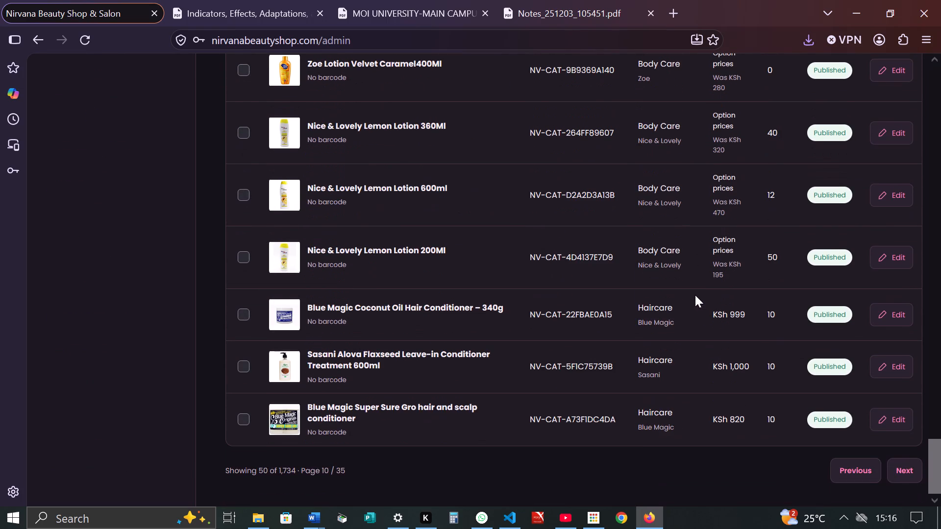
{"action": "left_click", "coordinate": [883, 306]}
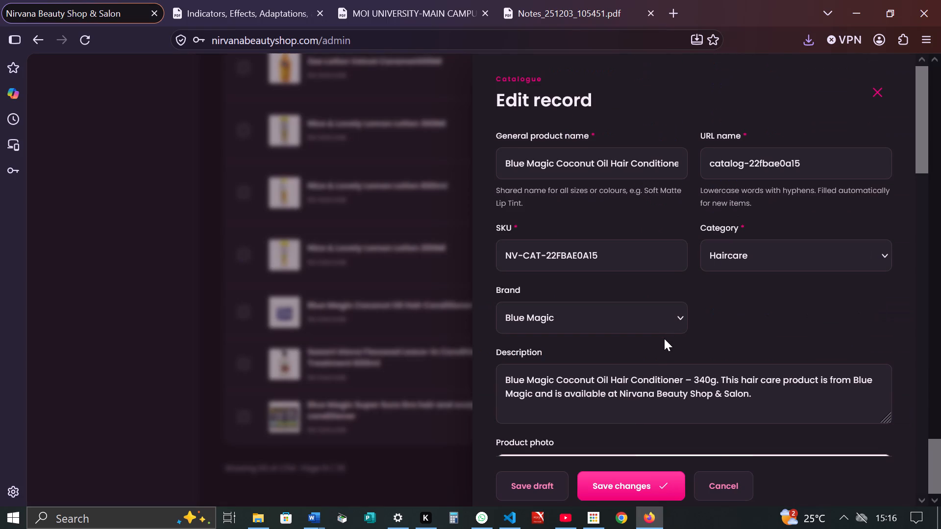
{"action": "scroll", "coordinate": [665, 337], "scroll_direction": "down", "scroll_amount": 2}
{"action": "scroll", "coordinate": [665, 318], "scroll_direction": "up", "scroll_amount": 1}
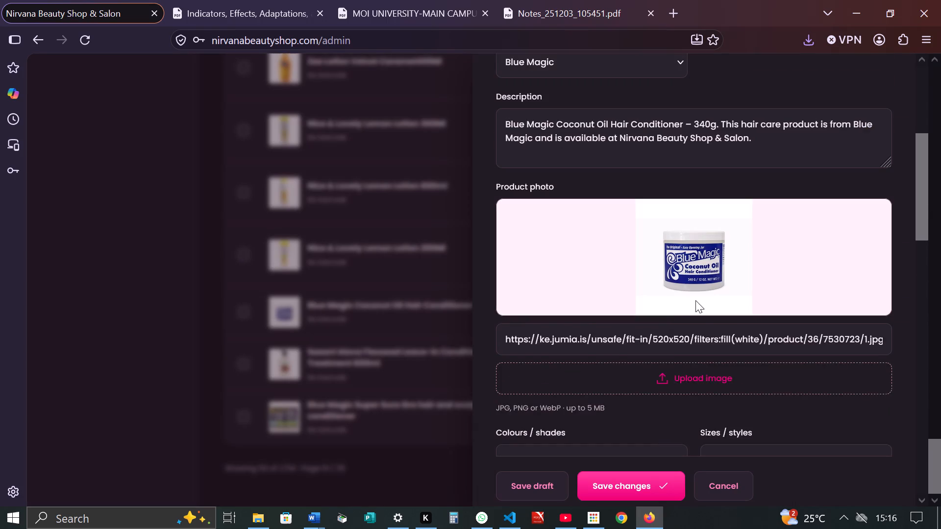
{"action": "scroll", "coordinate": [695, 300], "scroll_direction": "down", "scroll_amount": 3}
{"action": "scroll", "coordinate": [714, 318], "scroll_direction": "up", "scroll_amount": 1}
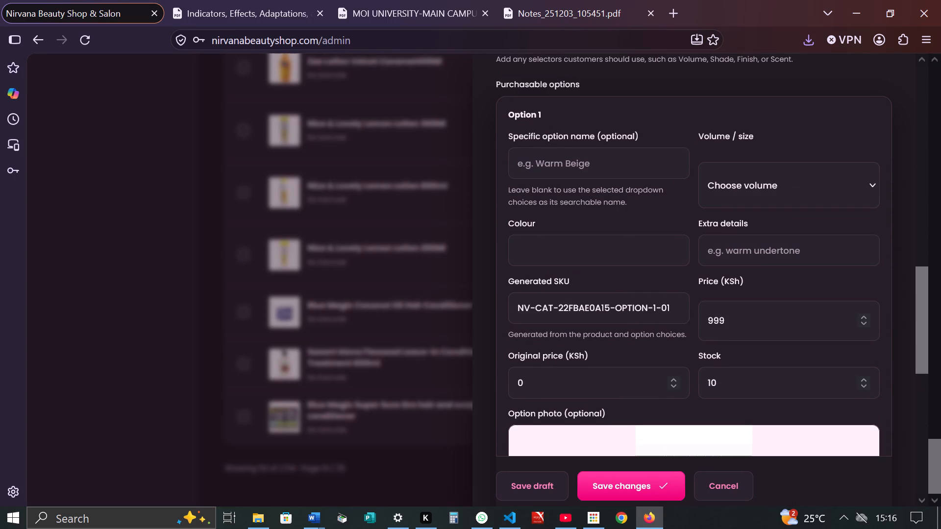
{"action": "left_click", "coordinate": [713, 383]}
{"action": "key", "text": "BackSpace"}
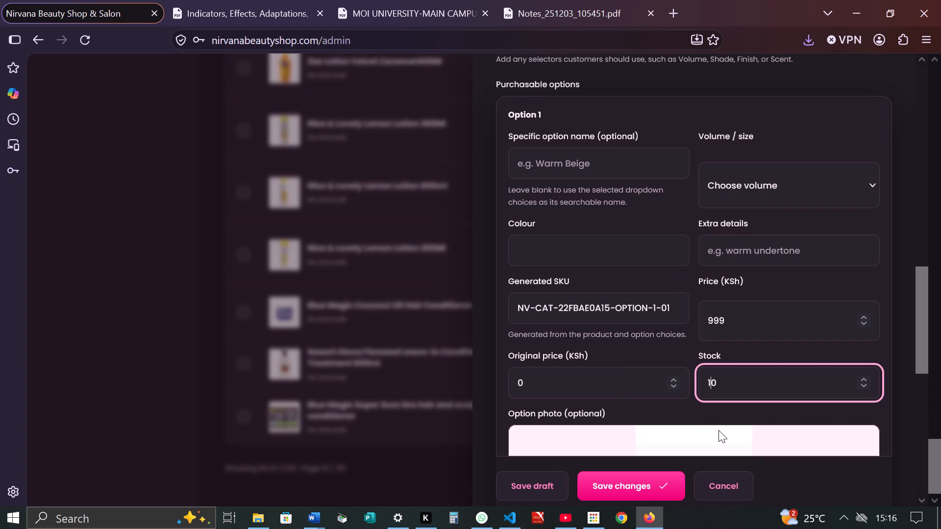
{"action": "left_click", "coordinate": [661, 486]}
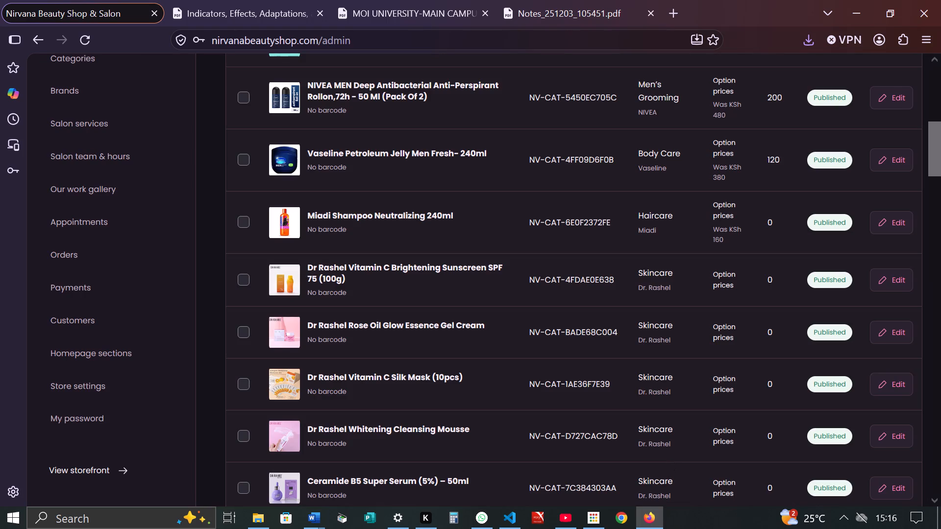
Open the record of "Sasani Alova Flaxseed Leave-in Conditioner Treatment 600ml" on catalogue page 10 for editing and go down through its fields.
{"action": "scroll", "coordinate": [667, 416], "scroll_direction": "down", "scroll_amount": 4}
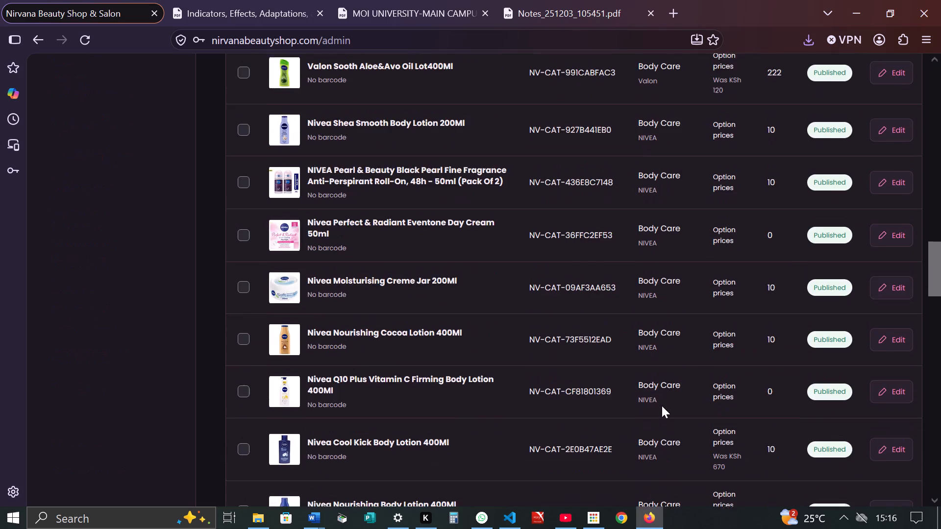
{"action": "scroll", "coordinate": [661, 403], "scroll_direction": "down", "scroll_amount": 4}
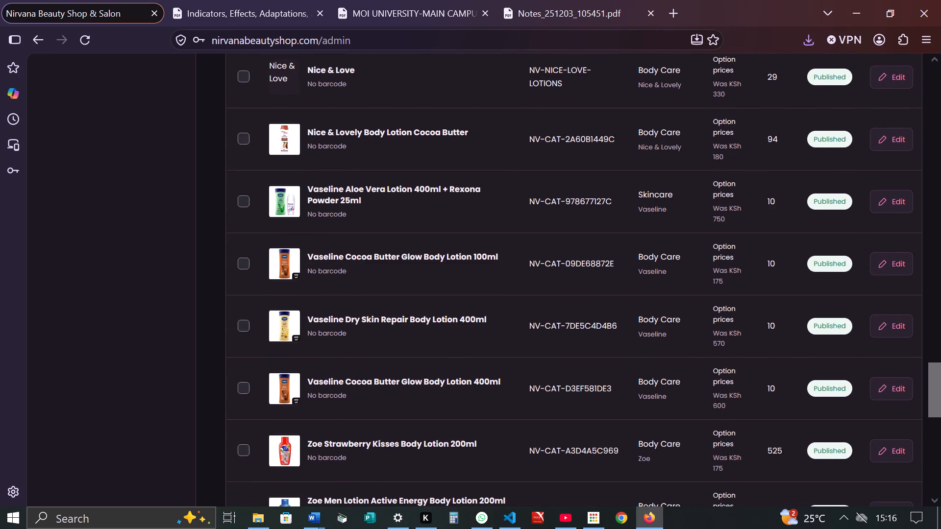
{"action": "scroll", "coordinate": [649, 385], "scroll_direction": "down", "scroll_amount": 1}
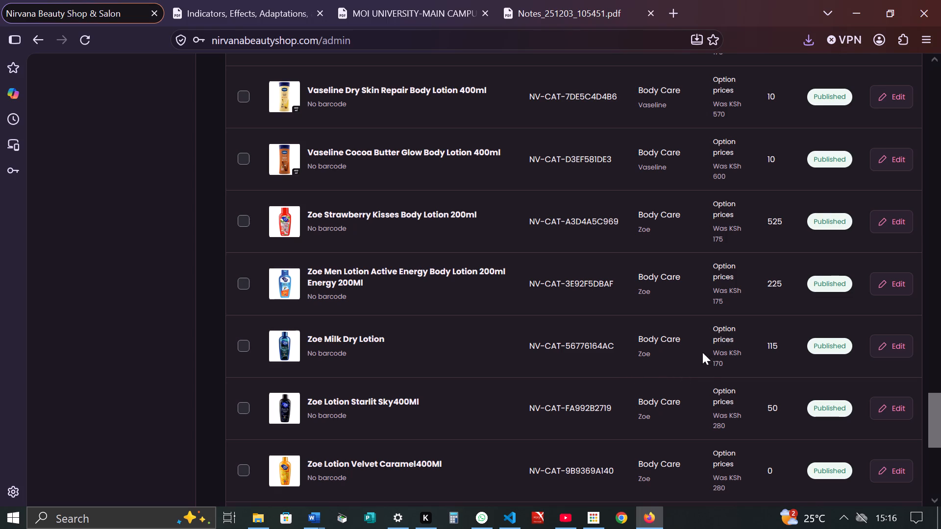
{"action": "scroll", "coordinate": [576, 376], "scroll_direction": "down", "scroll_amount": 4}
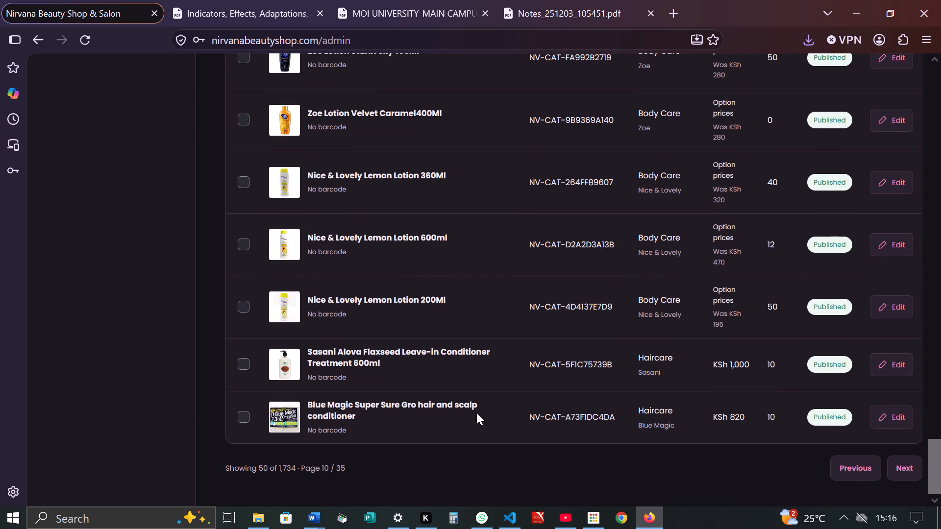
{"action": "left_click", "coordinate": [898, 362]}
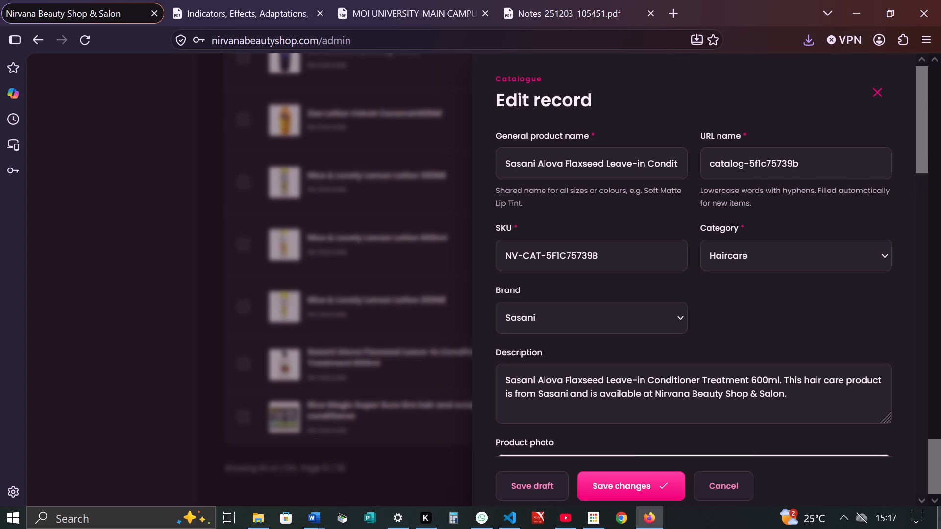
{"action": "left_click", "coordinate": [849, 516]}
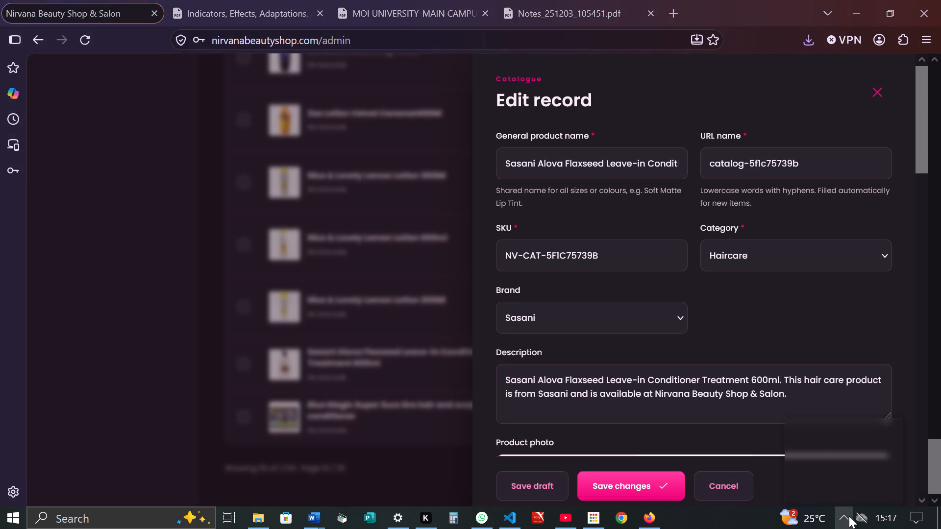
{"action": "scroll", "coordinate": [630, 385], "scroll_direction": "down", "scroll_amount": 1}
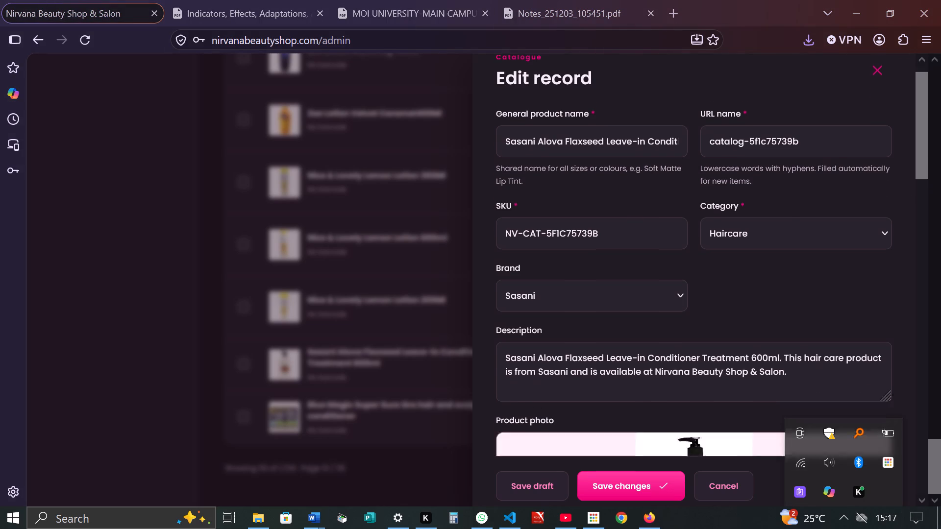
{"action": "scroll", "coordinate": [630, 385], "scroll_direction": "down", "scroll_amount": 1}
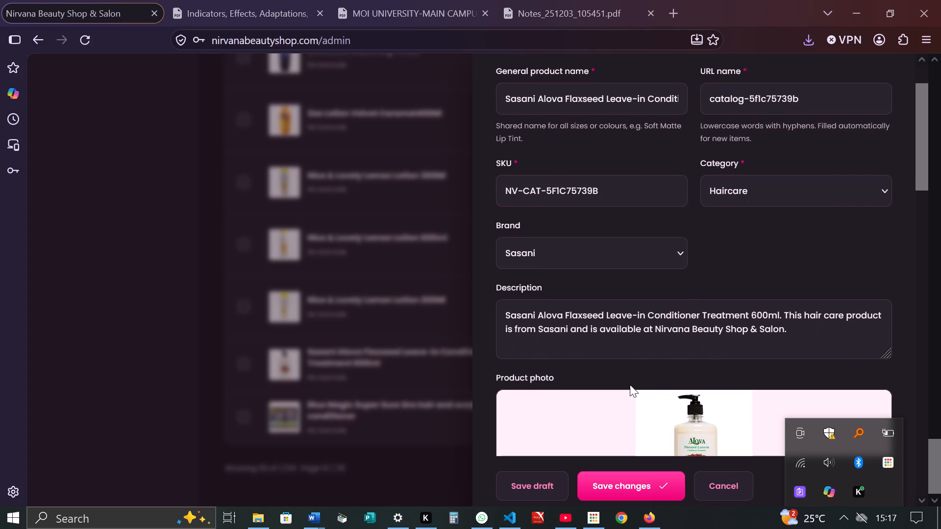
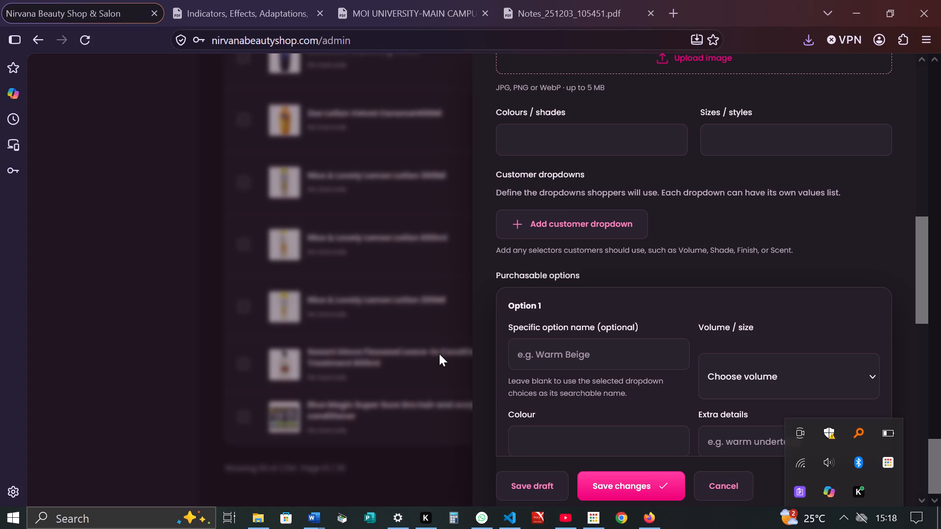
Check Option 1's price, stock and photo fields in the open "Sasani Alova Flaxseed Leave-in Conditioner Treatment 600ml" record.
{"action": "scroll", "coordinate": [660, 371], "scroll_direction": "down", "scroll_amount": 3}
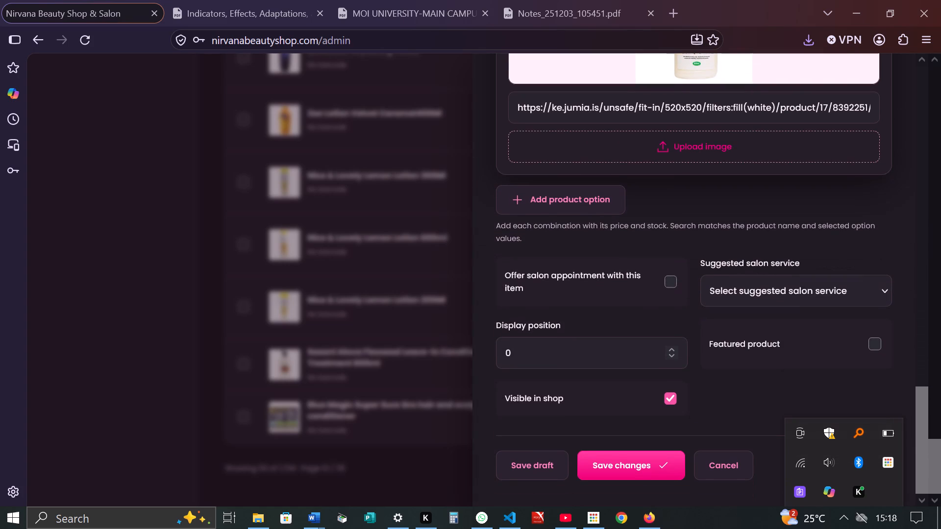
{"action": "scroll", "coordinate": [666, 343], "scroll_direction": "up", "scroll_amount": 2}
{"action": "scroll", "coordinate": [675, 345], "scroll_direction": "down", "scroll_amount": 1}
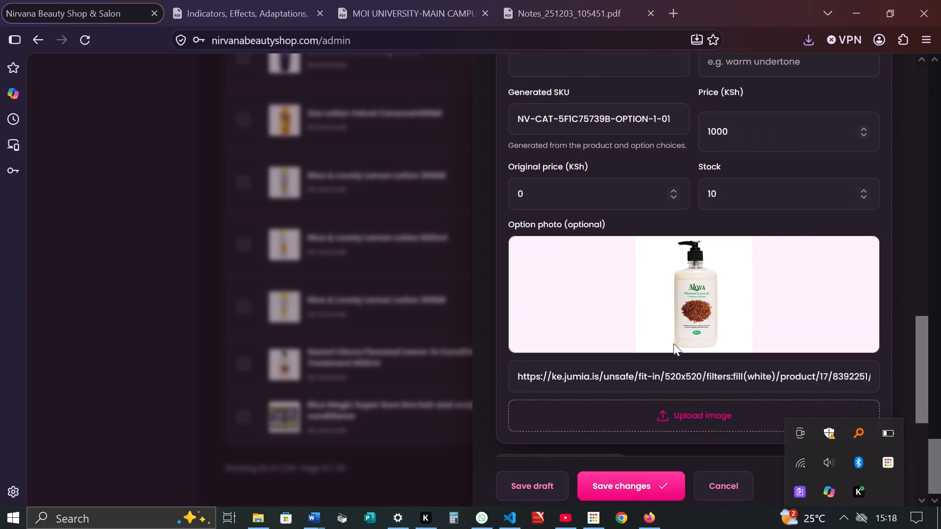
{"action": "scroll", "coordinate": [673, 336], "scroll_direction": "up", "scroll_amount": 2}
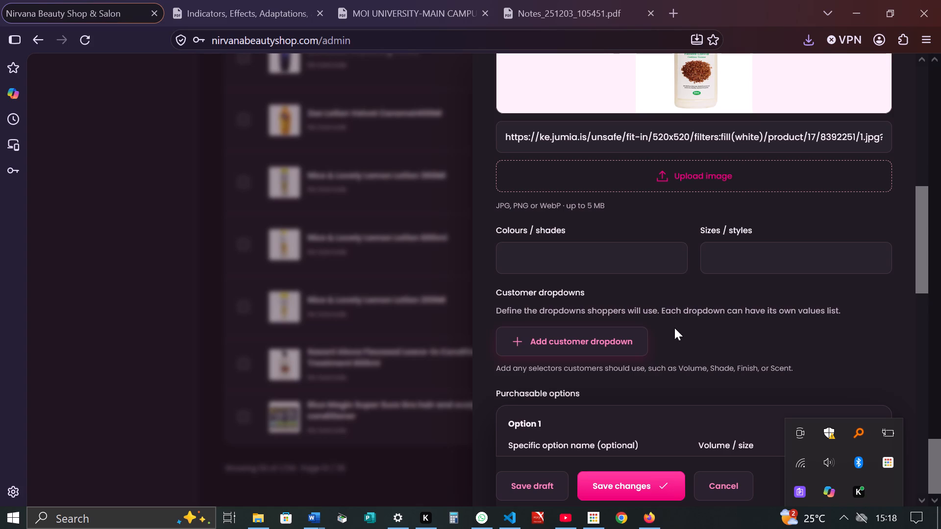
{"action": "scroll", "coordinate": [762, 289], "scroll_direction": "down", "scroll_amount": 2}
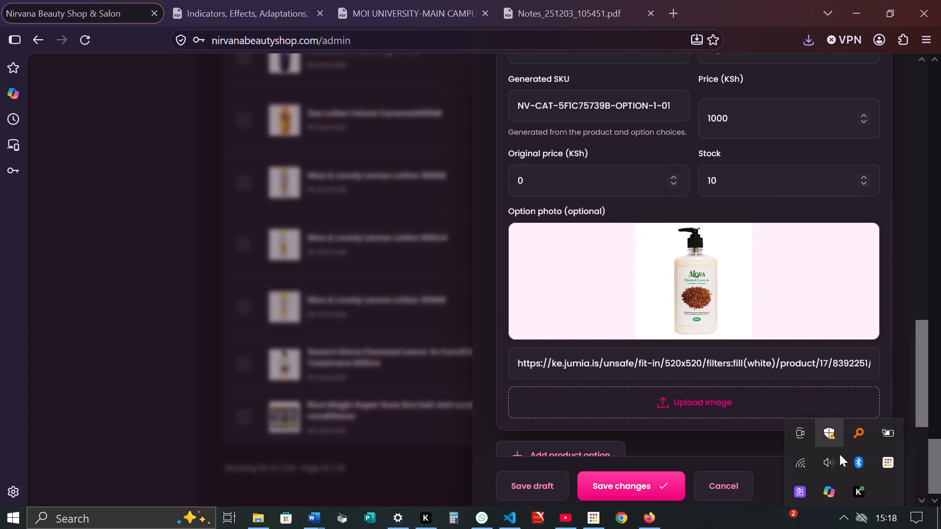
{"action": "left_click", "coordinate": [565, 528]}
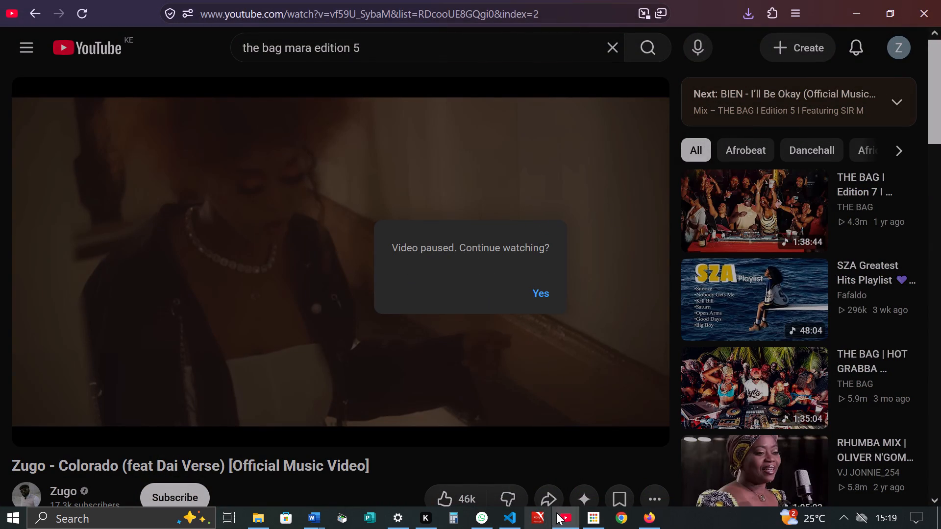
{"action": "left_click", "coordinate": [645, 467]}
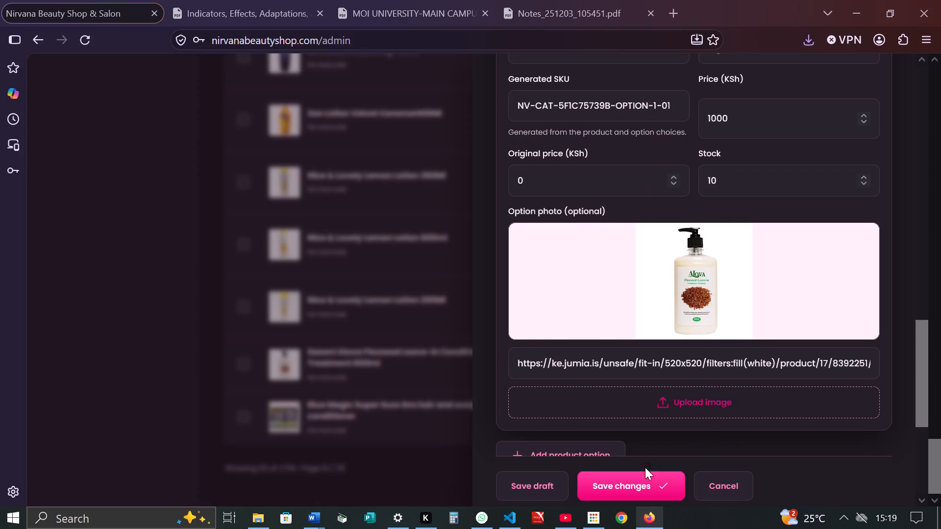
Set Option 1's stock to 0 for "Sasani Alova Flaxseed Leave-in Conditioner Treatment 600ml" and save the changes.
{"action": "scroll", "coordinate": [669, 347], "scroll_direction": "down", "scroll_amount": 1}
{"action": "scroll", "coordinate": [689, 333], "scroll_direction": "up", "scroll_amount": 1}
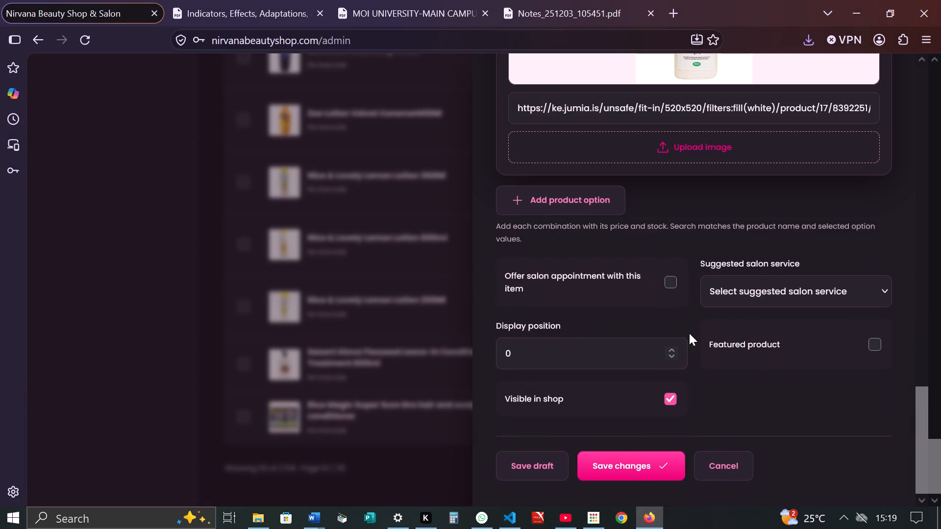
{"action": "scroll", "coordinate": [689, 333], "scroll_direction": "up", "scroll_amount": 1}
{"action": "scroll", "coordinate": [691, 326], "scroll_direction": "down", "scroll_amount": 1}
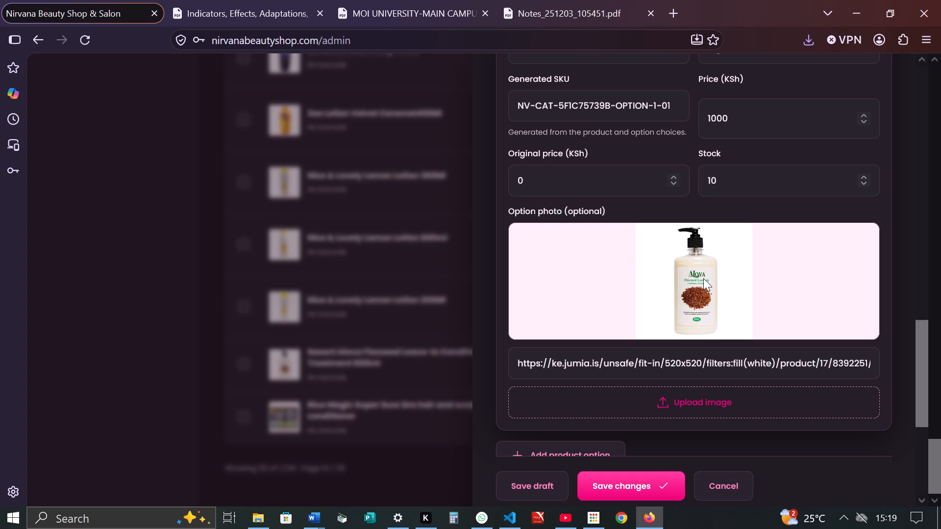
{"action": "scroll", "coordinate": [717, 427], "scroll_direction": "up", "scroll_amount": 1}
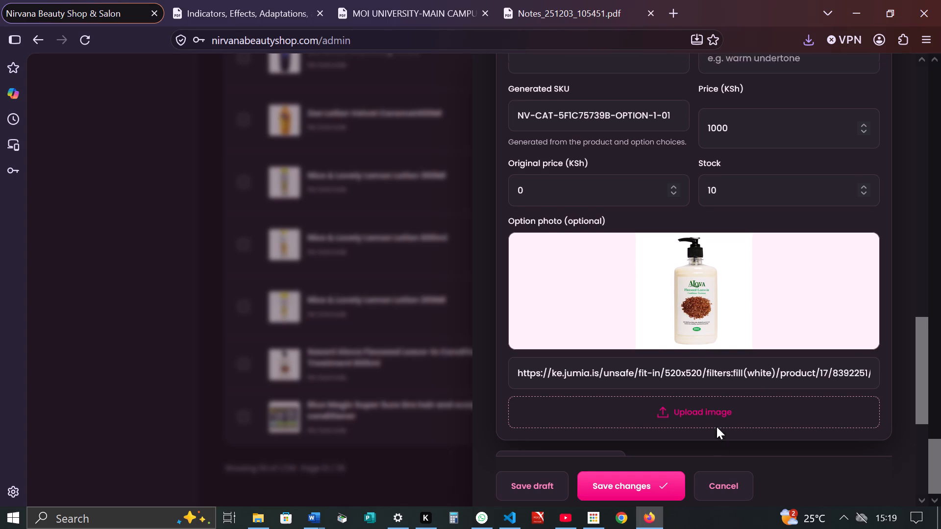
{"action": "scroll", "coordinate": [718, 421], "scroll_direction": "down", "scroll_amount": 1}
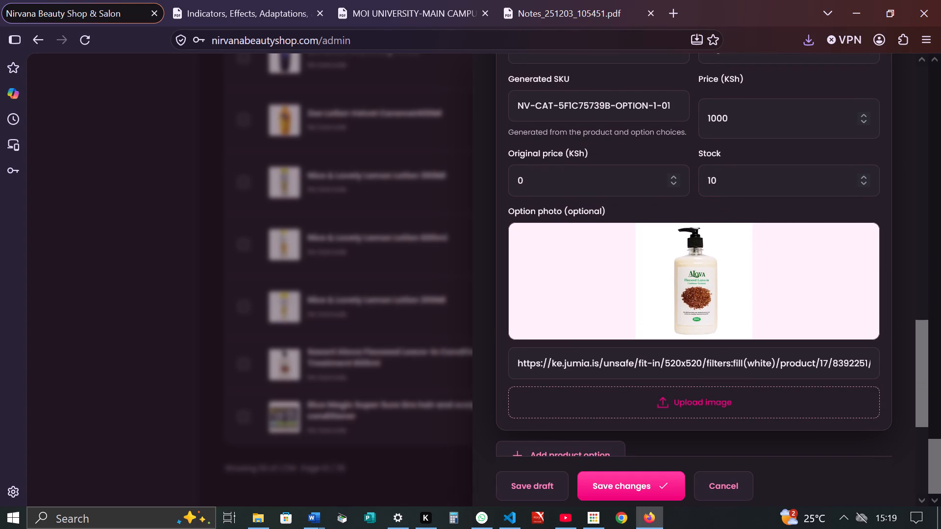
{"action": "left_click", "coordinate": [712, 181]}
{"action": "key", "text": "BackSpace"}
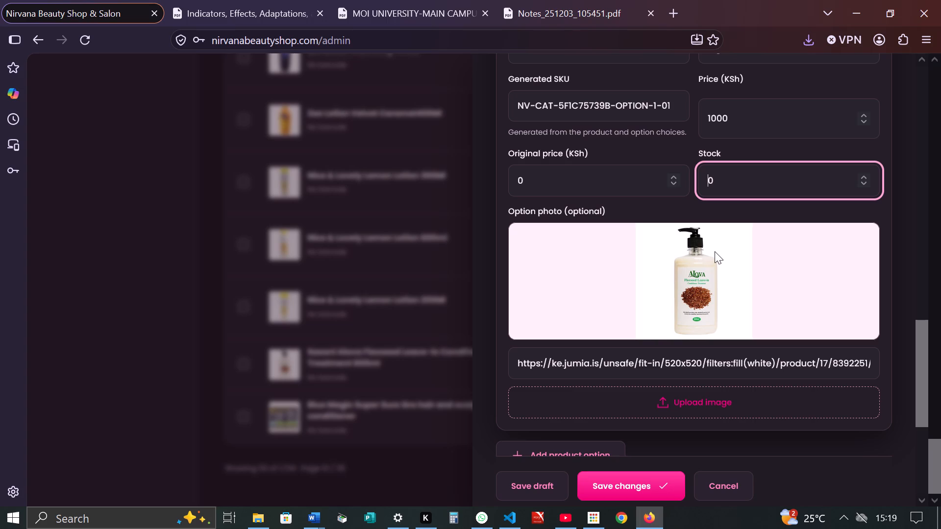
{"action": "scroll", "coordinate": [714, 270], "scroll_direction": "up", "scroll_amount": 3}
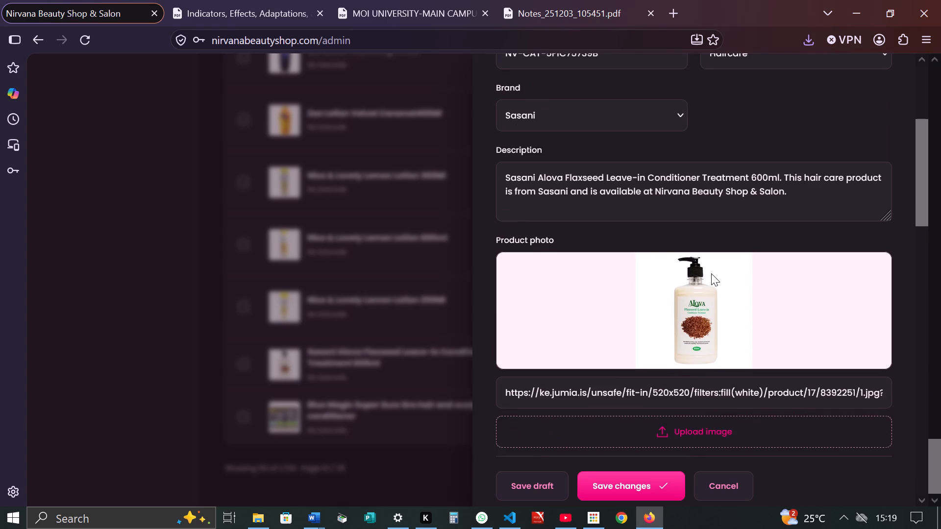
{"action": "scroll", "coordinate": [712, 275], "scroll_direction": "down", "scroll_amount": 5}
{"action": "left_click", "coordinate": [640, 460]}
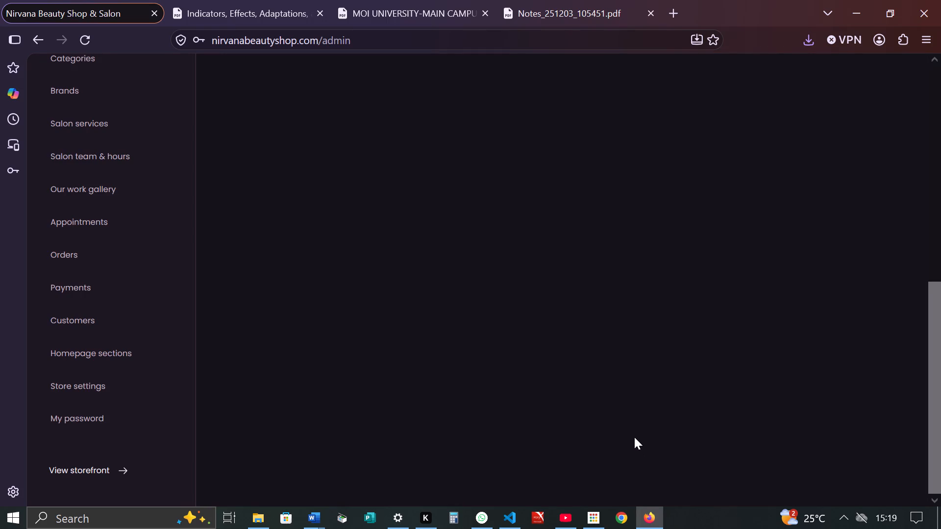
On catalogue page 10, set Option 1's stock to 0 for "Blue Magic Super Sure Gro hair and scalp conditioner" and save the changes.
{"action": "scroll", "coordinate": [610, 414], "scroll_direction": "down", "scroll_amount": 11}
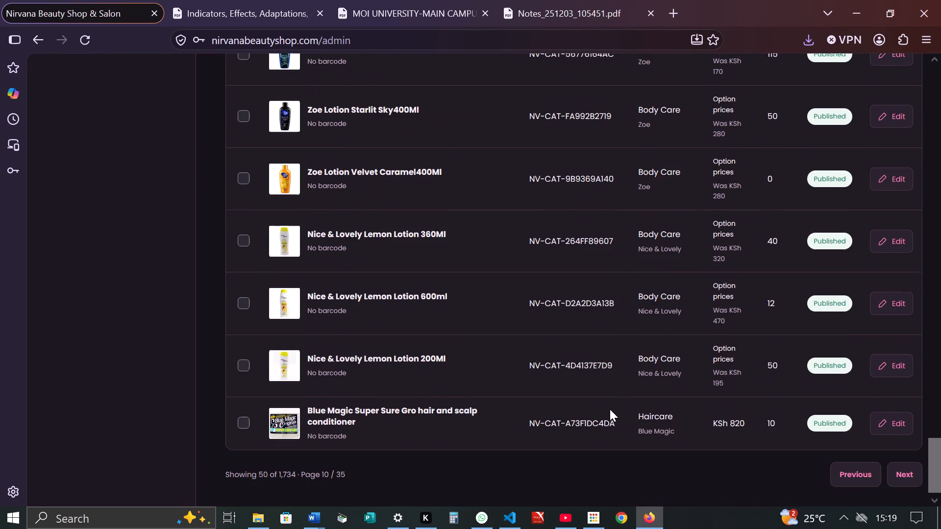
{"action": "scroll", "coordinate": [610, 409], "scroll_direction": "down", "scroll_amount": 4}
{"action": "left_click", "coordinate": [894, 415]}
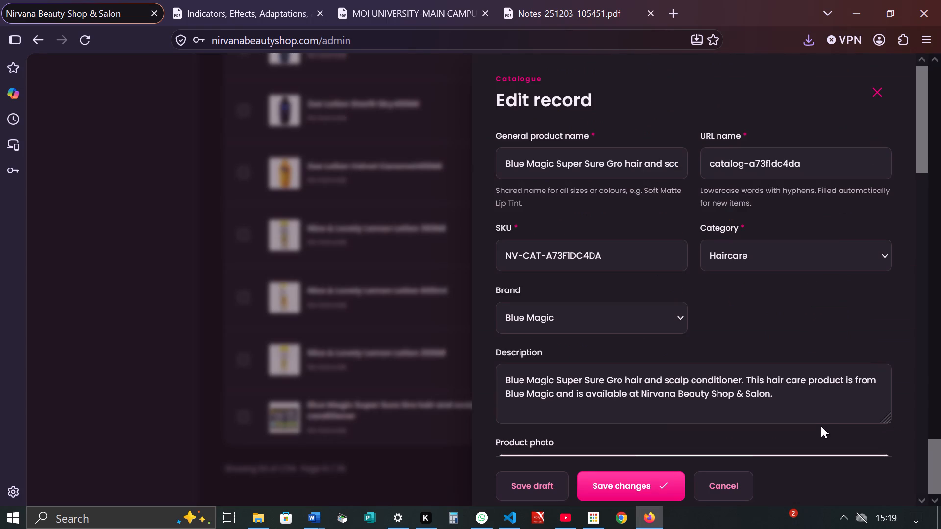
{"action": "scroll", "coordinate": [708, 386], "scroll_direction": "down", "scroll_amount": 2}
{"action": "scroll", "coordinate": [736, 342], "scroll_direction": "up", "scroll_amount": 1}
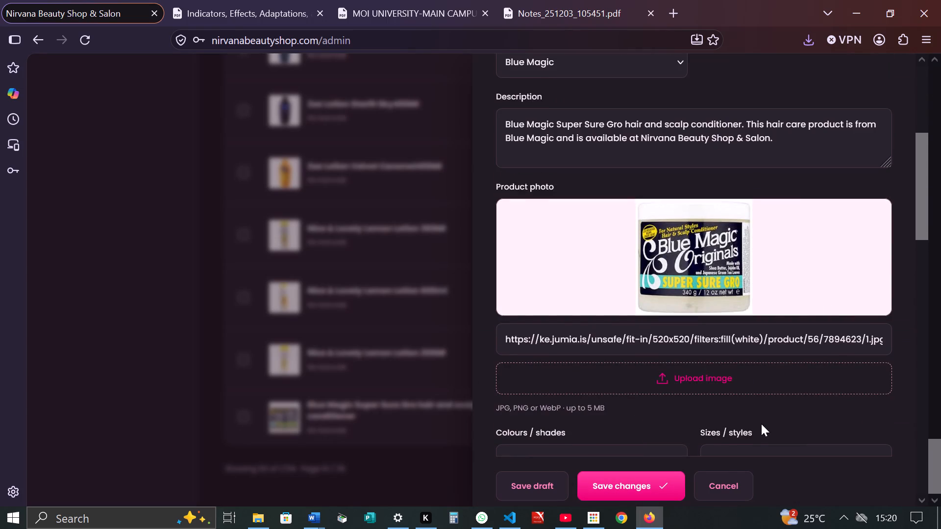
{"action": "scroll", "coordinate": [762, 419], "scroll_direction": "down", "scroll_amount": 2}
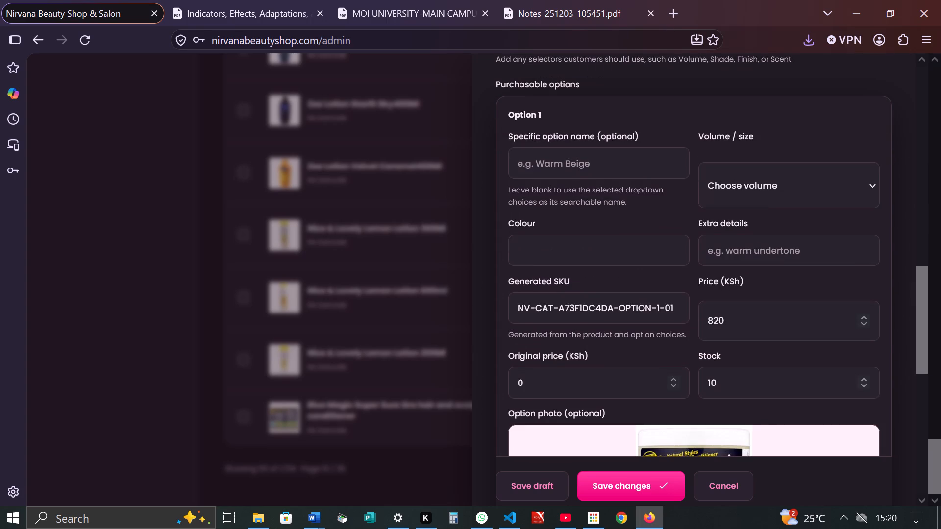
{"action": "left_click", "coordinate": [716, 385]}
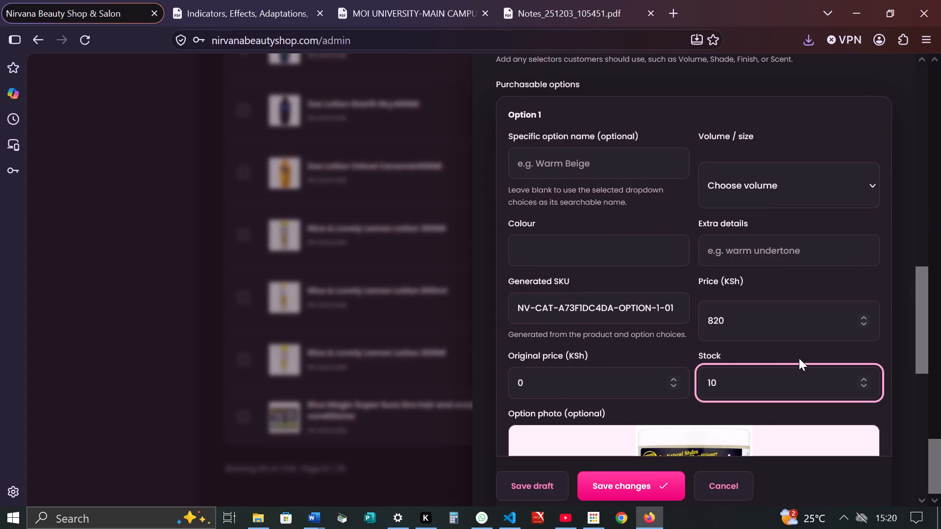
{"action": "key", "text": "BackSpace"}
{"action": "key", "text": "BackSpace"}
{"action": "key", "text": "BackSpace"}
{"action": "key", "text": "0"}
{"action": "scroll", "coordinate": [836, 335], "scroll_direction": "down", "scroll_amount": 1}
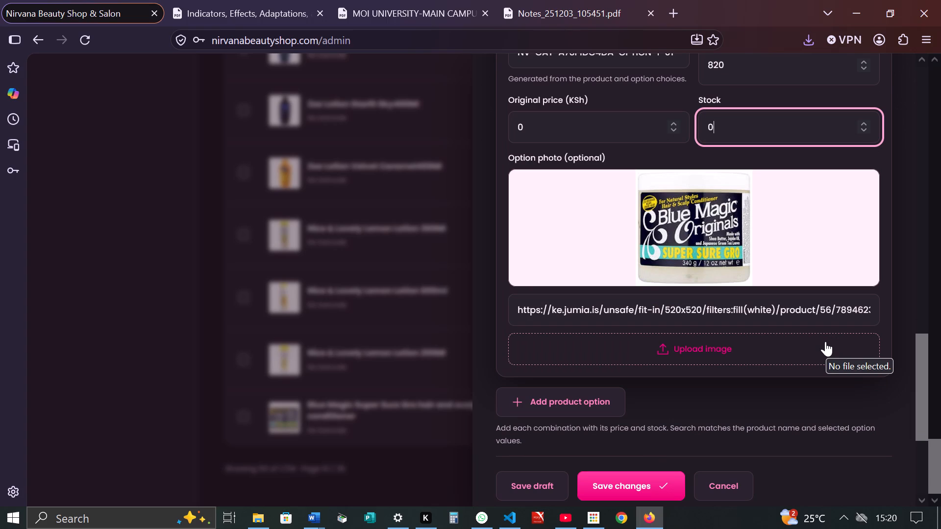
{"action": "scroll", "coordinate": [739, 372], "scroll_direction": "down", "scroll_amount": 1}
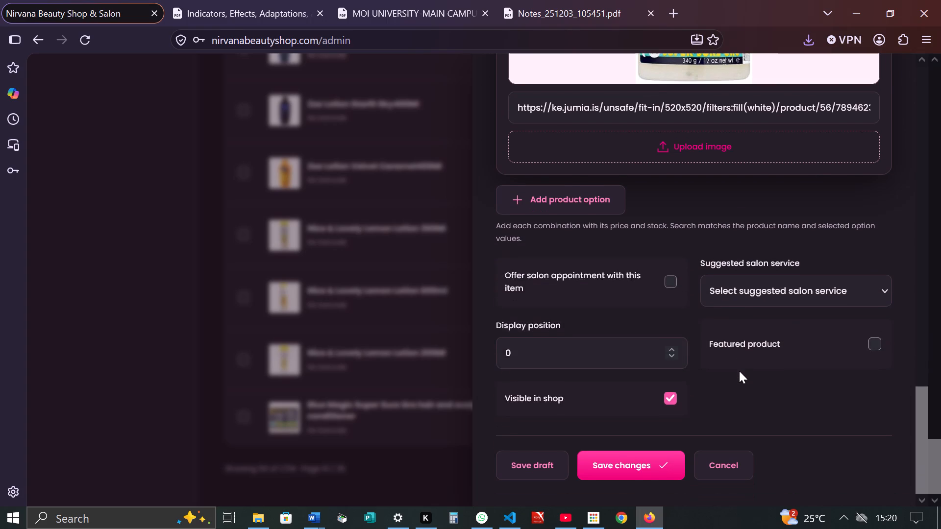
{"action": "scroll", "coordinate": [739, 371], "scroll_direction": "up", "scroll_amount": 1}
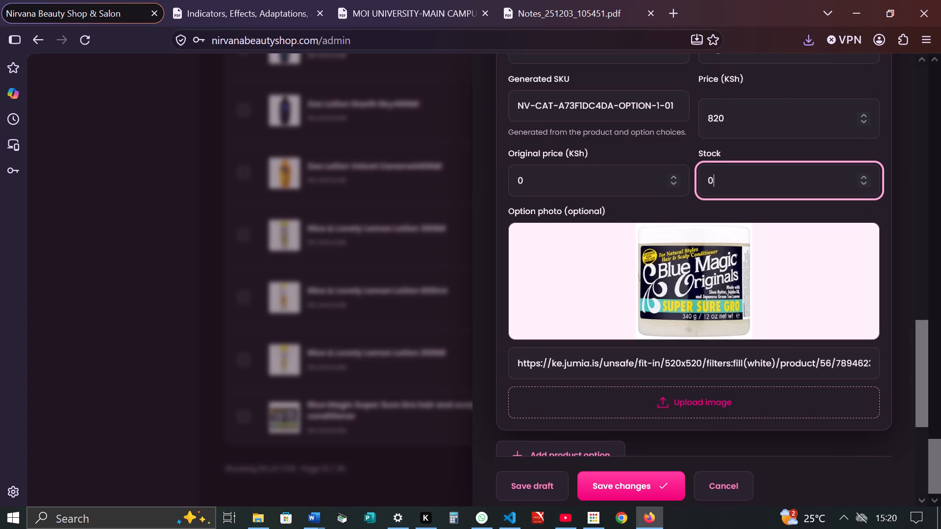
{"action": "scroll", "coordinate": [759, 380], "scroll_direction": "up", "scroll_amount": 1}
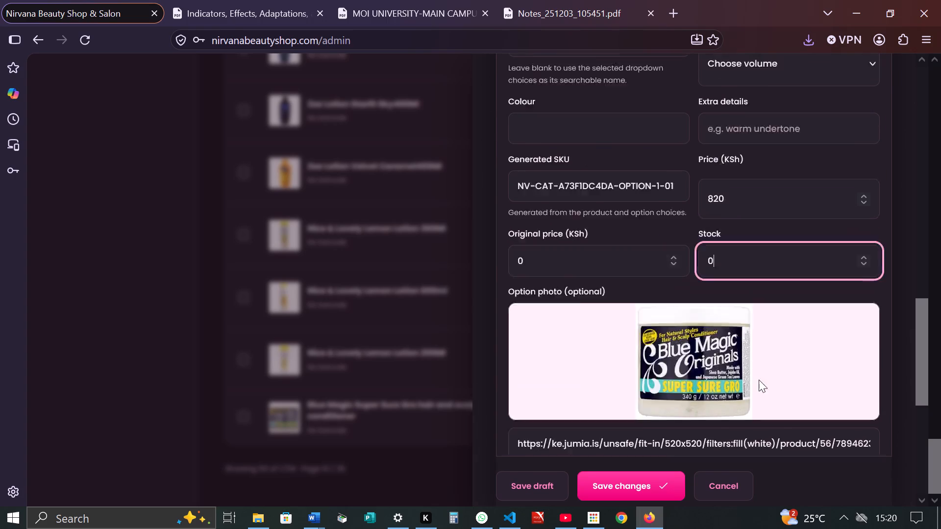
{"action": "scroll", "coordinate": [758, 379], "scroll_direction": "down", "scroll_amount": 2}
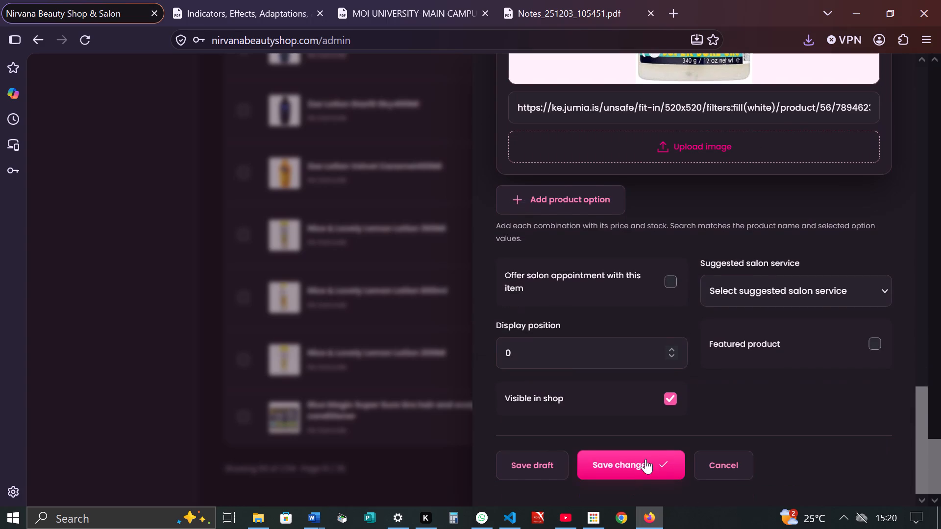
{"action": "left_click", "coordinate": [645, 459]}
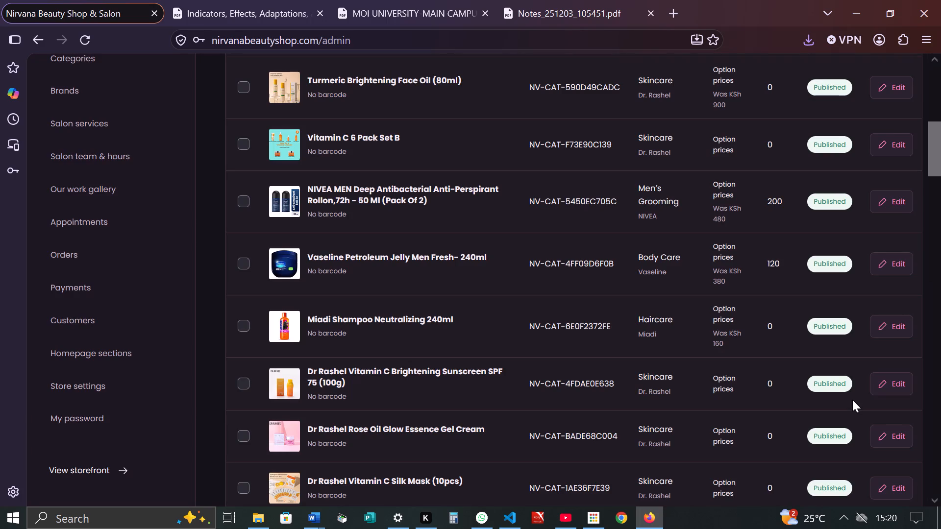
Move on from page 10 to page 11 of the catalogue list.
{"action": "scroll", "coordinate": [652, 420], "scroll_direction": "down", "scroll_amount": 16}
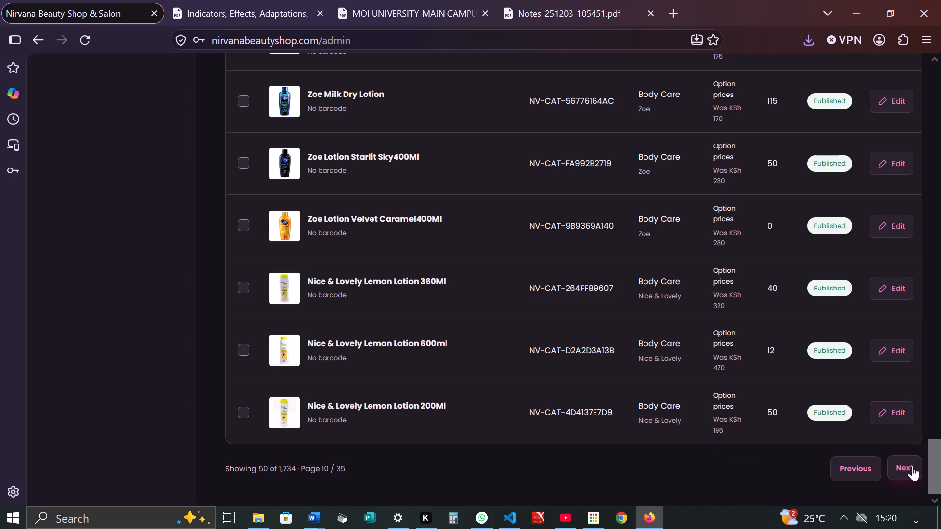
{"action": "left_click", "coordinate": [912, 466]}
Open the record of "Bamsi White Shampoo 5Litres" on catalogue page 11 and set Option 1's price to 450 KSh.
{"action": "scroll", "coordinate": [518, 301], "scroll_direction": "up", "scroll_amount": 4}
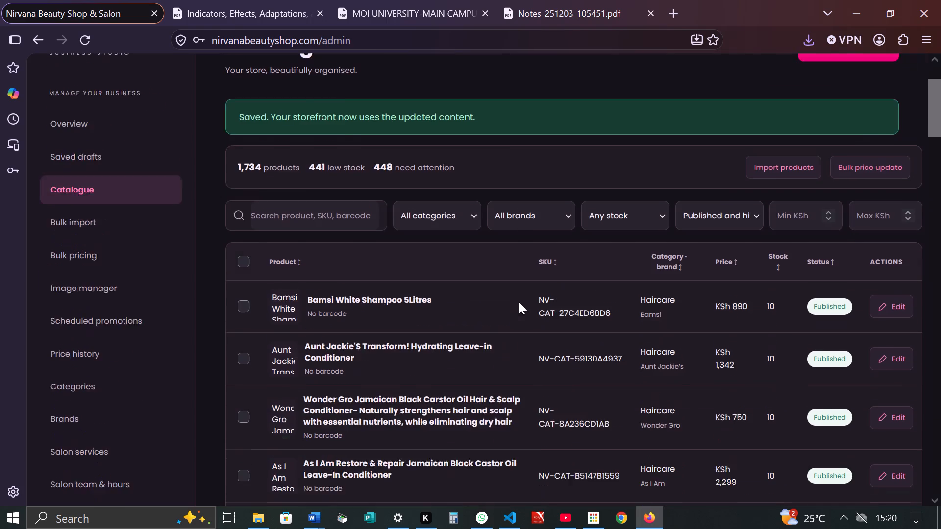
{"action": "scroll", "coordinate": [533, 384], "scroll_direction": "down", "scroll_amount": 1}
{"action": "scroll", "coordinate": [554, 336], "scroll_direction": "up", "scroll_amount": 1}
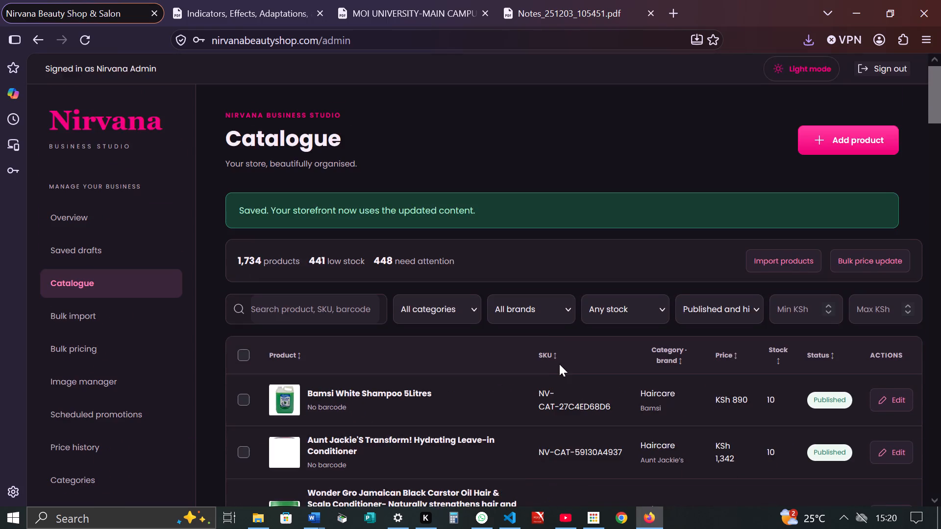
{"action": "scroll", "coordinate": [560, 363], "scroll_direction": "down", "scroll_amount": 1}
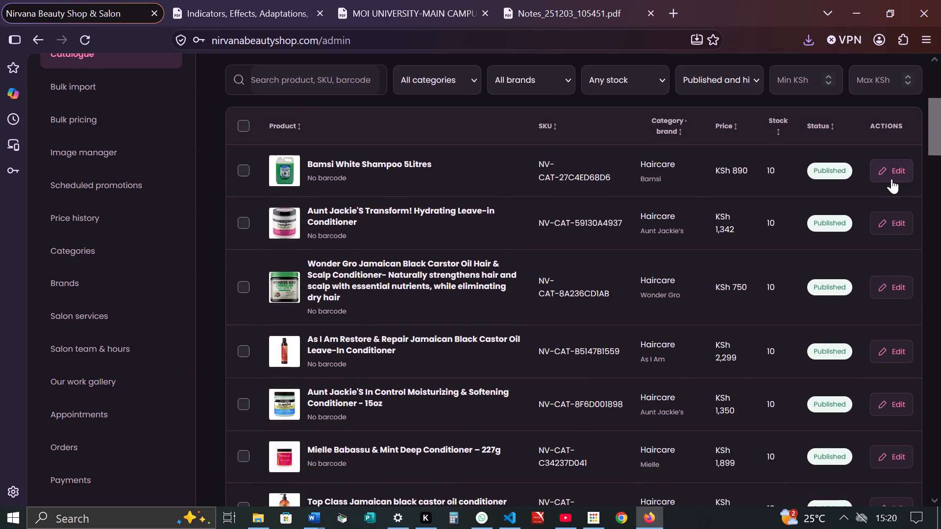
{"action": "left_click", "coordinate": [891, 177]}
{"action": "scroll", "coordinate": [650, 365], "scroll_direction": "down", "scroll_amount": 2}
{"action": "scroll", "coordinate": [666, 342], "scroll_direction": "up", "scroll_amount": 1}
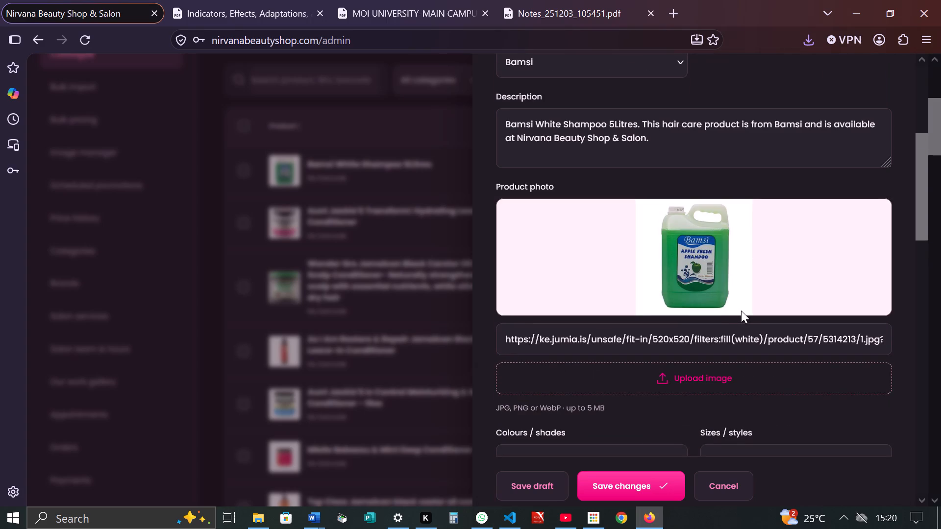
{"action": "scroll", "coordinate": [741, 311], "scroll_direction": "down", "scroll_amount": 2}
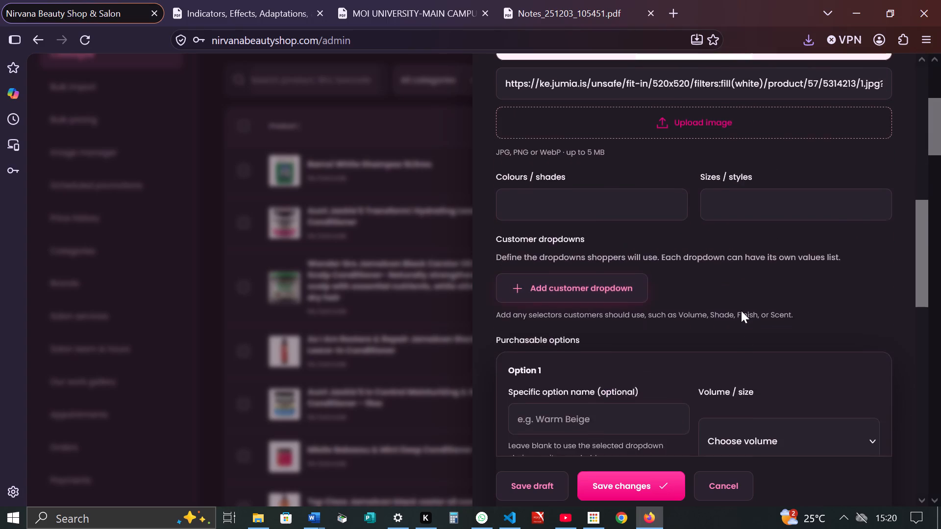
{"action": "scroll", "coordinate": [741, 311], "scroll_direction": "down", "scroll_amount": 1}
{"action": "scroll", "coordinate": [749, 273], "scroll_direction": "up", "scroll_amount": 1}
{"action": "left_click", "coordinate": [731, 325]}
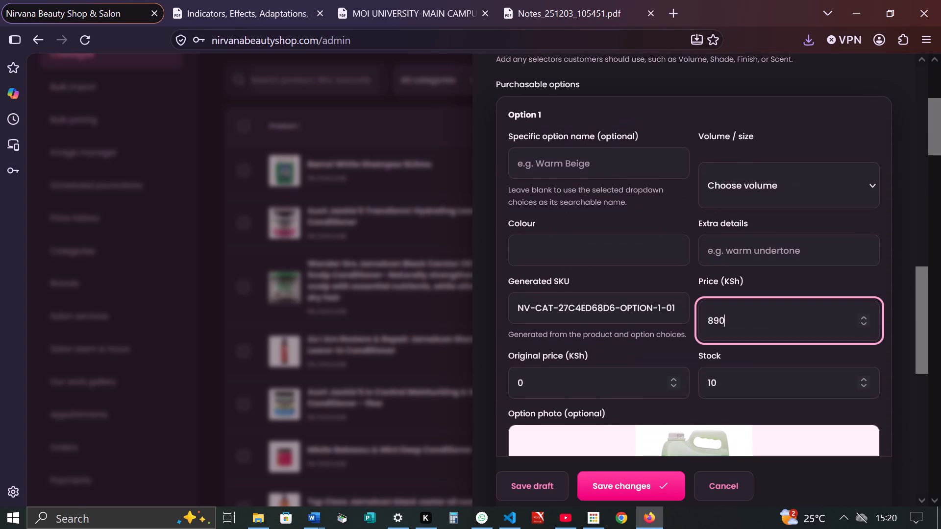
{"action": "key", "text": "BackSpace"}
{"action": "key", "text": "BackSpace"}
{"action": "key", "text": "BackSpace"}
{"action": "key", "text": "BackSpace"}
{"action": "type", "text": "450"}
For "Bamsi White Shampoo 5Litres", set Option 1's original price to 500 KSh and its stock to 2, and save the changes.
{"action": "left_click", "coordinate": [595, 392]}
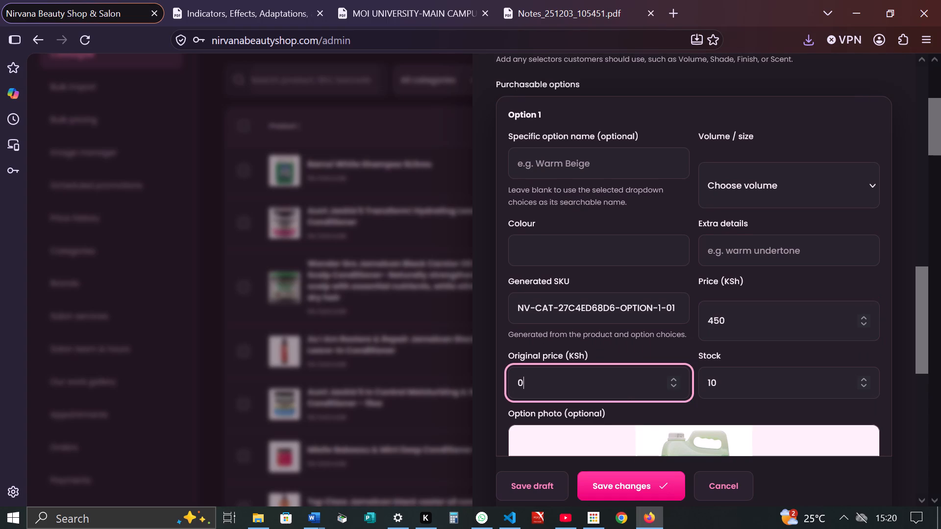
{"action": "key", "text": "BackSpace"}
{"action": "type", "text": "500"}
{"action": "left_click", "coordinate": [722, 381]}
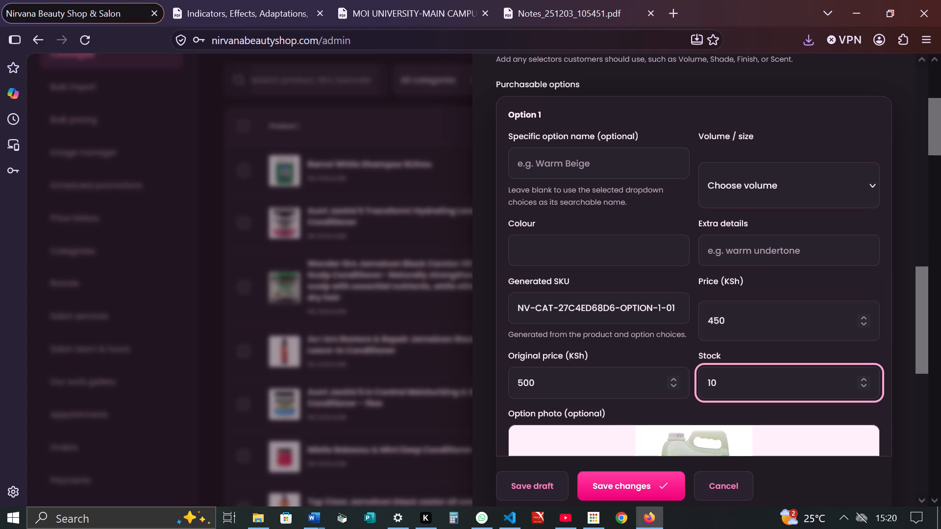
{"action": "key", "text": "BackSpace"}
{"action": "key", "text": "BackSpace"}
{"action": "key", "text": "2"}
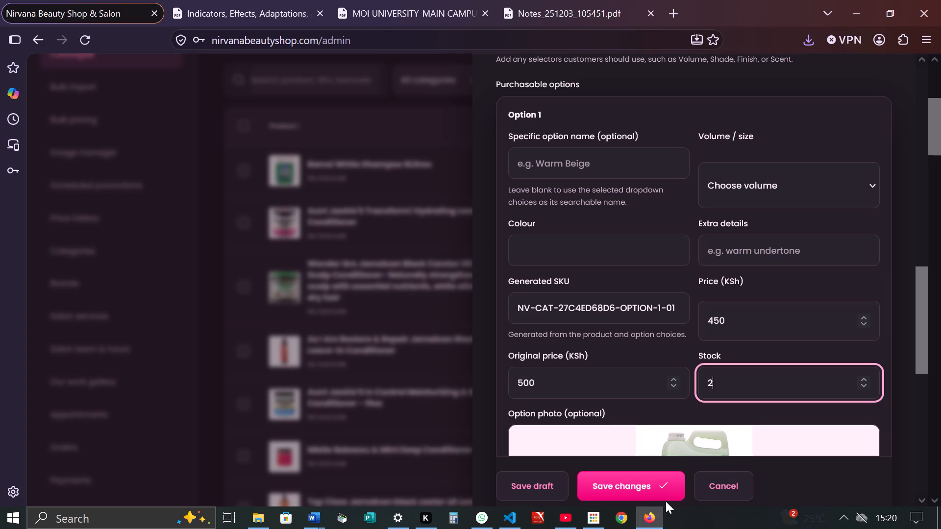
{"action": "left_click", "coordinate": [633, 482]}
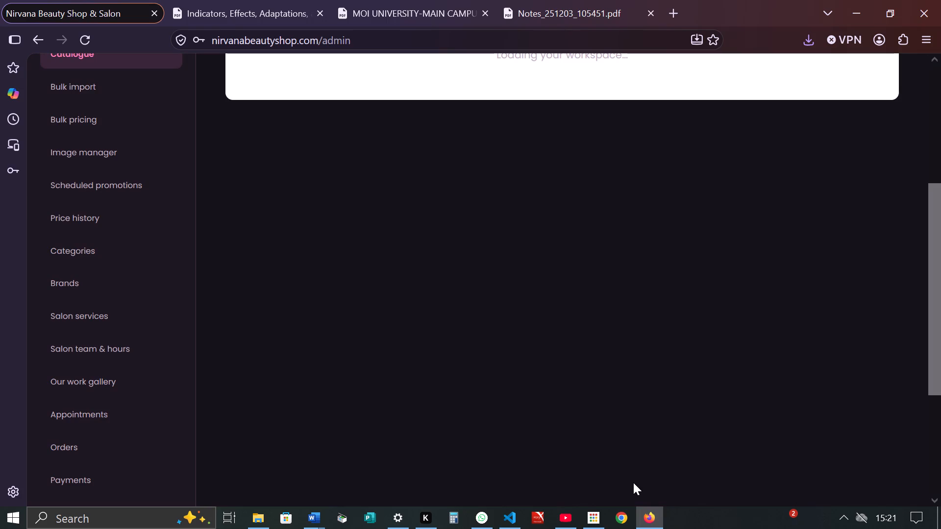
On catalogue page 11, set Option 1's stock to 0 for "Aunt Jackie'S Transform! Hydrating Leave-in Conditioner" and save the changes.
{"action": "scroll", "coordinate": [605, 292], "scroll_direction": "up", "scroll_amount": 2}
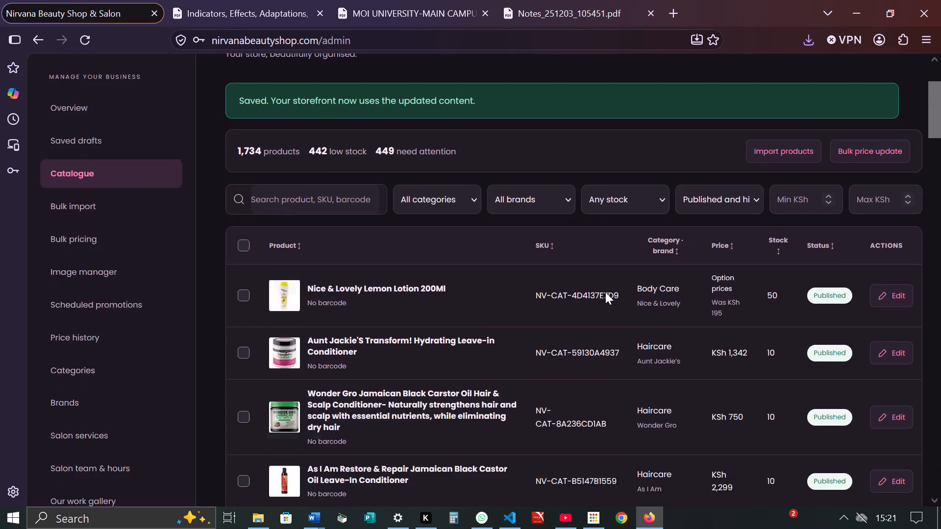
{"action": "scroll", "coordinate": [605, 292], "scroll_direction": "down", "scroll_amount": 2}
{"action": "scroll", "coordinate": [613, 264], "scroll_direction": "up", "scroll_amount": 1}
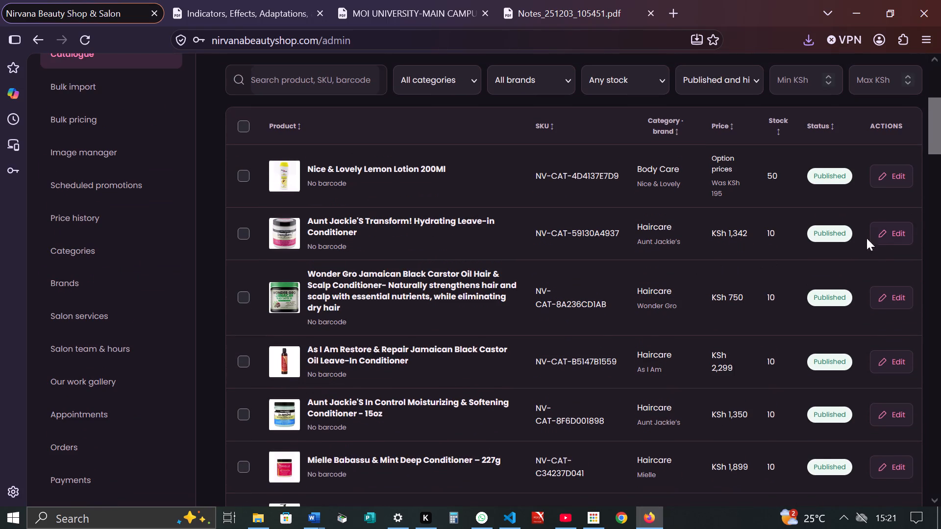
{"action": "left_click", "coordinate": [886, 242]}
{"action": "scroll", "coordinate": [658, 382], "scroll_direction": "down", "scroll_amount": 1}
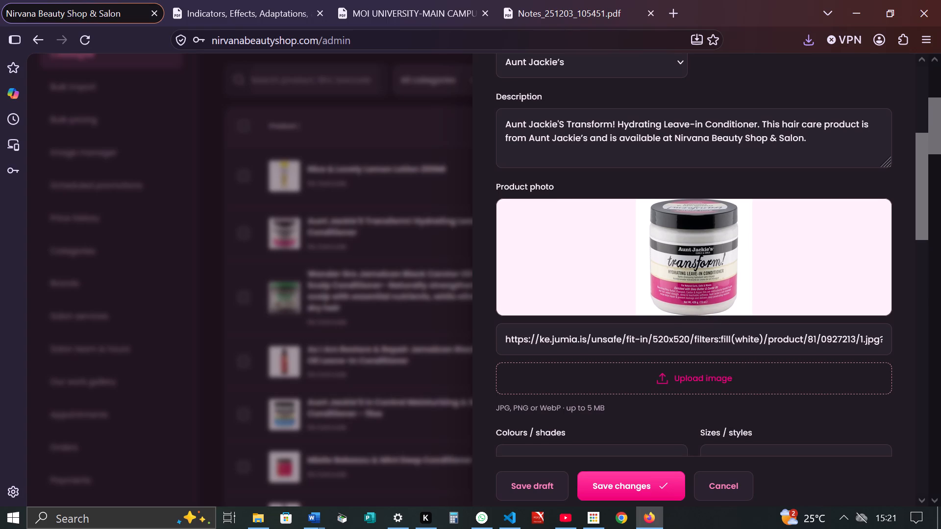
{"action": "scroll", "coordinate": [718, 340], "scroll_direction": "down", "scroll_amount": 1}
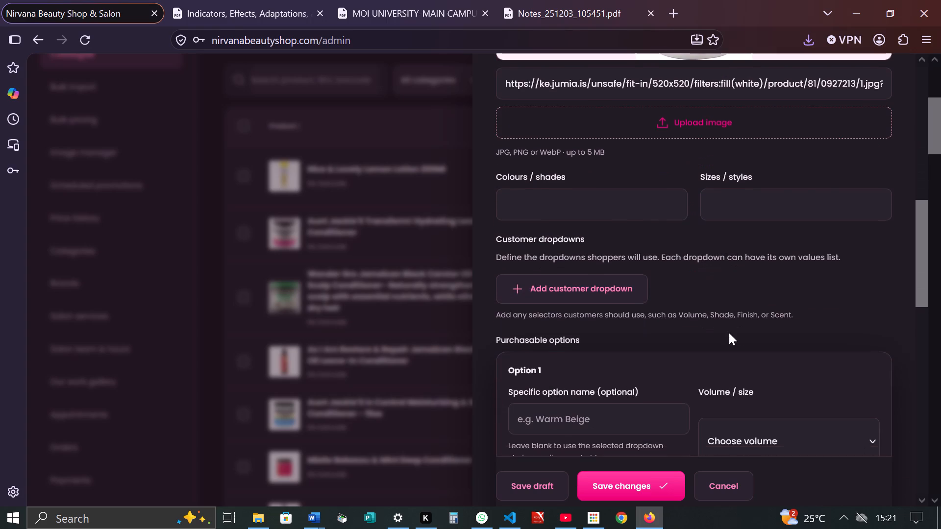
{"action": "scroll", "coordinate": [750, 322], "scroll_direction": "down", "scroll_amount": 2}
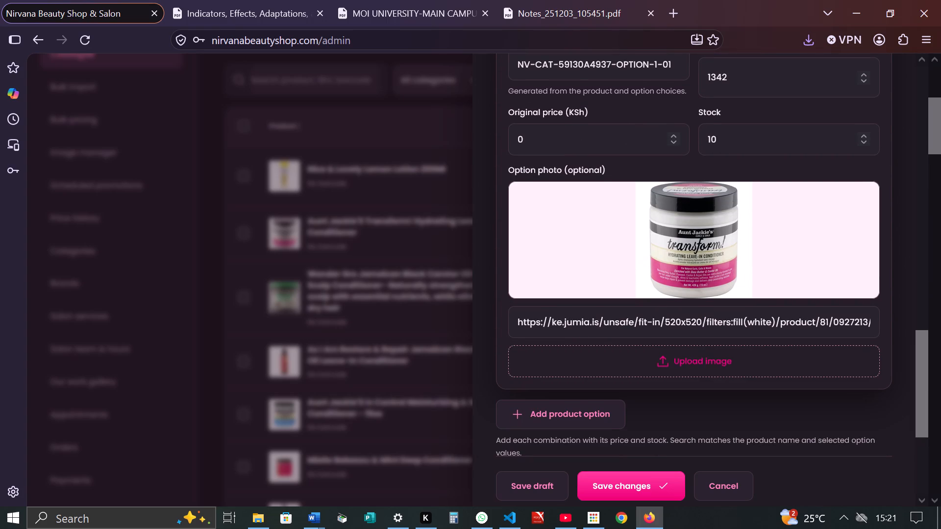
{"action": "left_click", "coordinate": [712, 128]}
{"action": "key", "text": "BackSpace"}
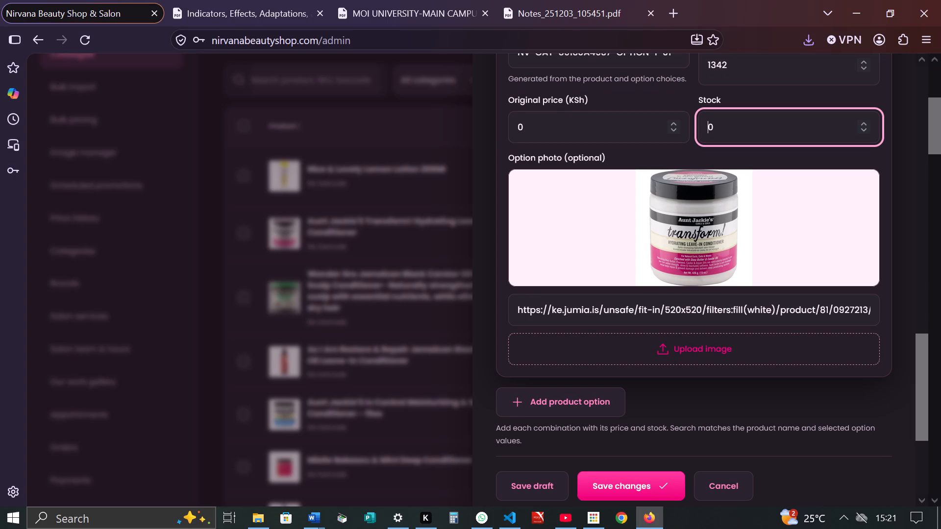
{"action": "left_click", "coordinate": [625, 494]}
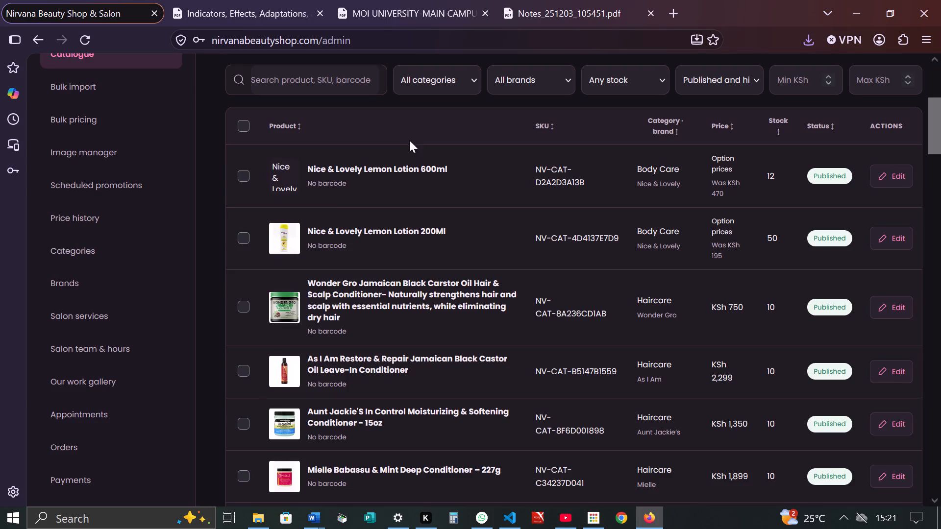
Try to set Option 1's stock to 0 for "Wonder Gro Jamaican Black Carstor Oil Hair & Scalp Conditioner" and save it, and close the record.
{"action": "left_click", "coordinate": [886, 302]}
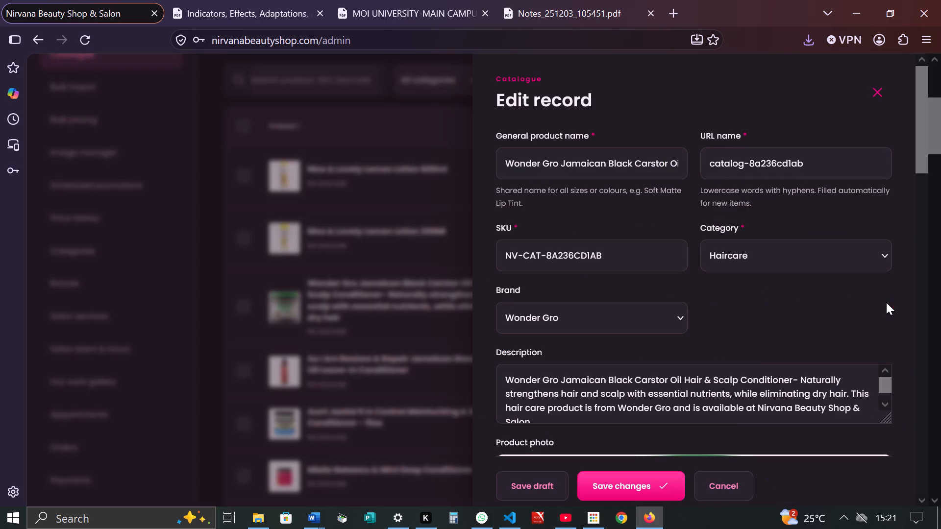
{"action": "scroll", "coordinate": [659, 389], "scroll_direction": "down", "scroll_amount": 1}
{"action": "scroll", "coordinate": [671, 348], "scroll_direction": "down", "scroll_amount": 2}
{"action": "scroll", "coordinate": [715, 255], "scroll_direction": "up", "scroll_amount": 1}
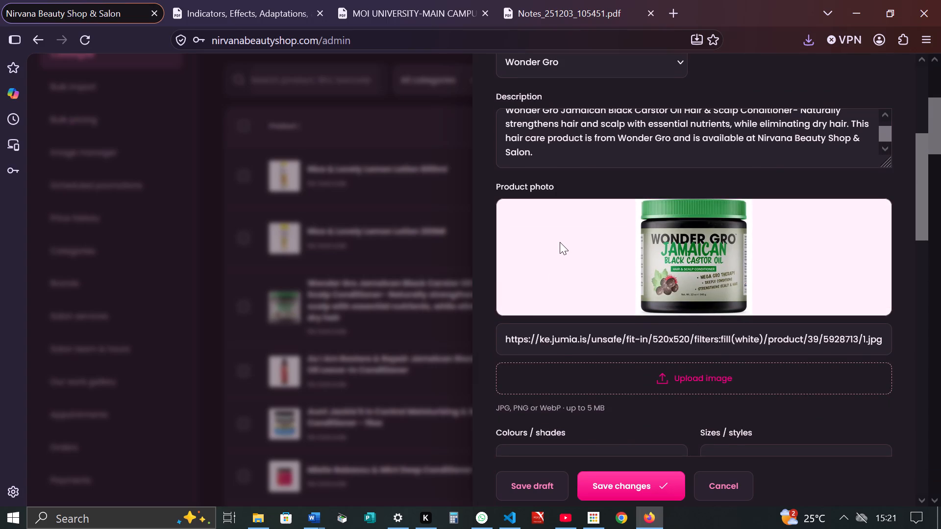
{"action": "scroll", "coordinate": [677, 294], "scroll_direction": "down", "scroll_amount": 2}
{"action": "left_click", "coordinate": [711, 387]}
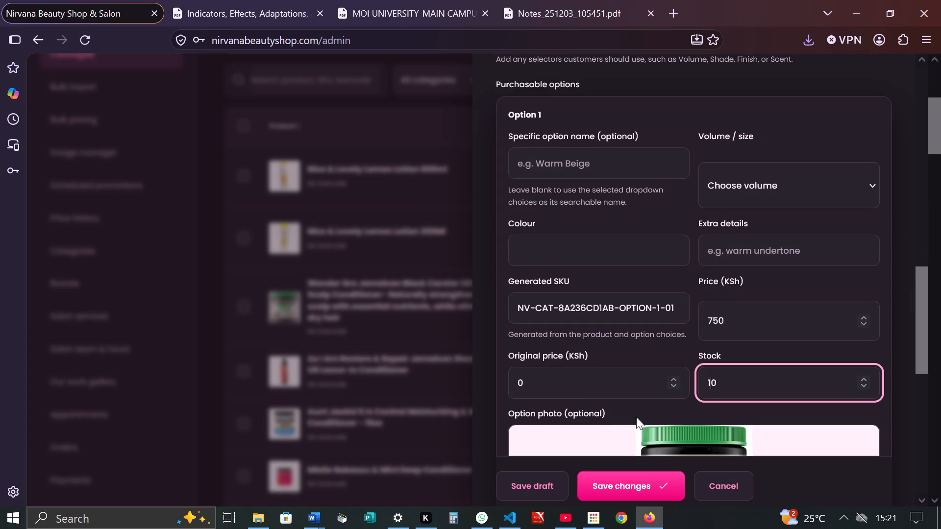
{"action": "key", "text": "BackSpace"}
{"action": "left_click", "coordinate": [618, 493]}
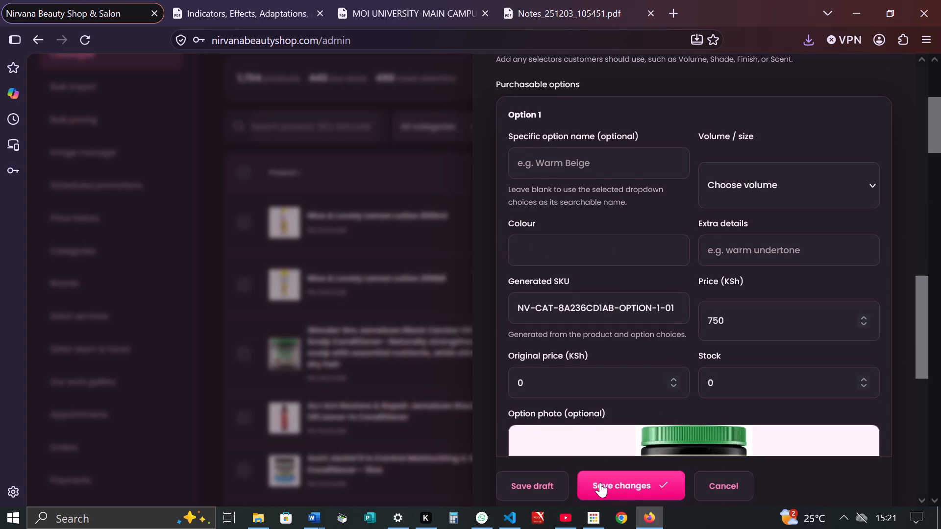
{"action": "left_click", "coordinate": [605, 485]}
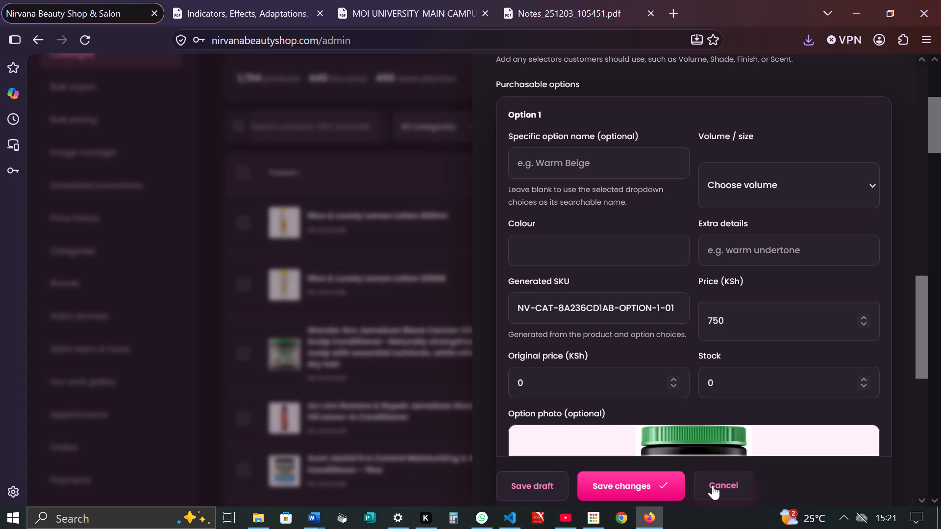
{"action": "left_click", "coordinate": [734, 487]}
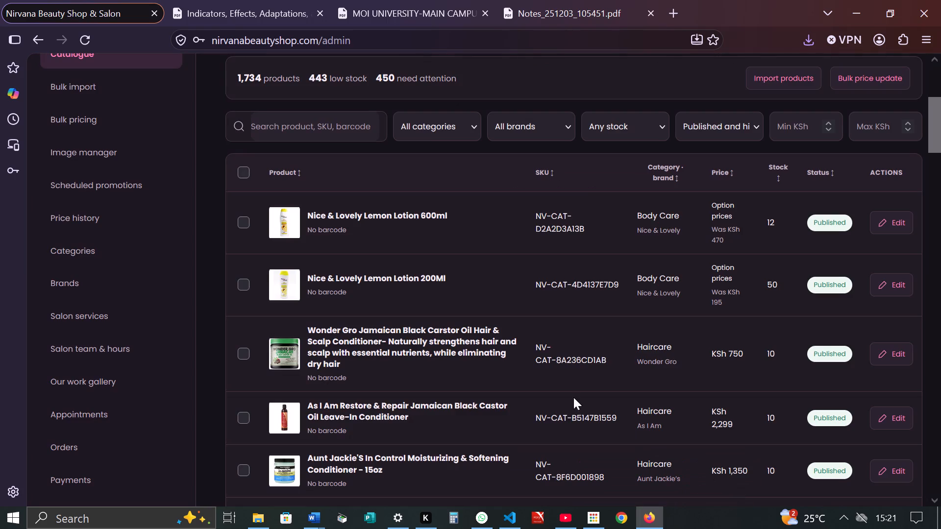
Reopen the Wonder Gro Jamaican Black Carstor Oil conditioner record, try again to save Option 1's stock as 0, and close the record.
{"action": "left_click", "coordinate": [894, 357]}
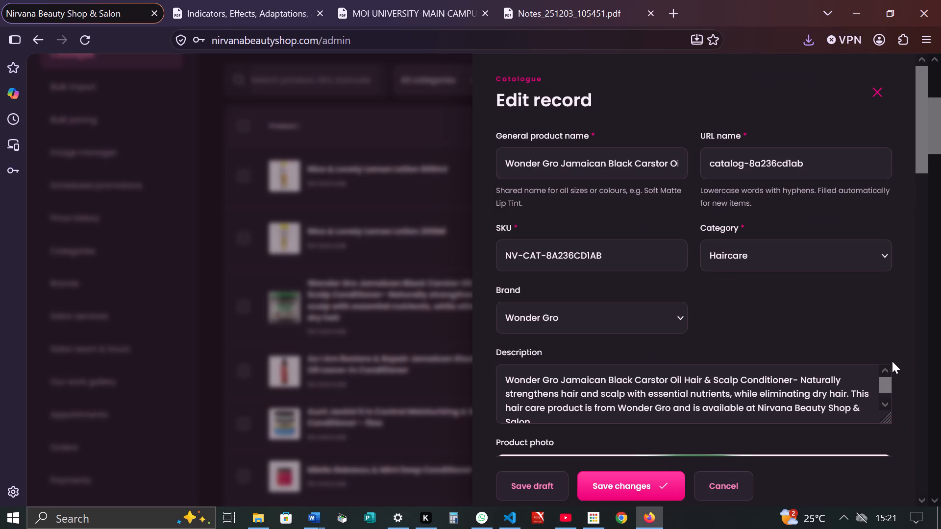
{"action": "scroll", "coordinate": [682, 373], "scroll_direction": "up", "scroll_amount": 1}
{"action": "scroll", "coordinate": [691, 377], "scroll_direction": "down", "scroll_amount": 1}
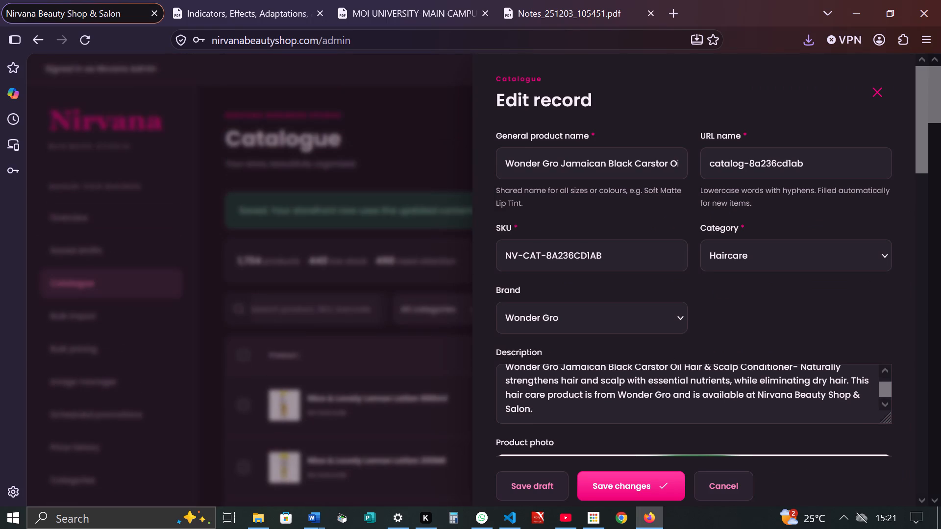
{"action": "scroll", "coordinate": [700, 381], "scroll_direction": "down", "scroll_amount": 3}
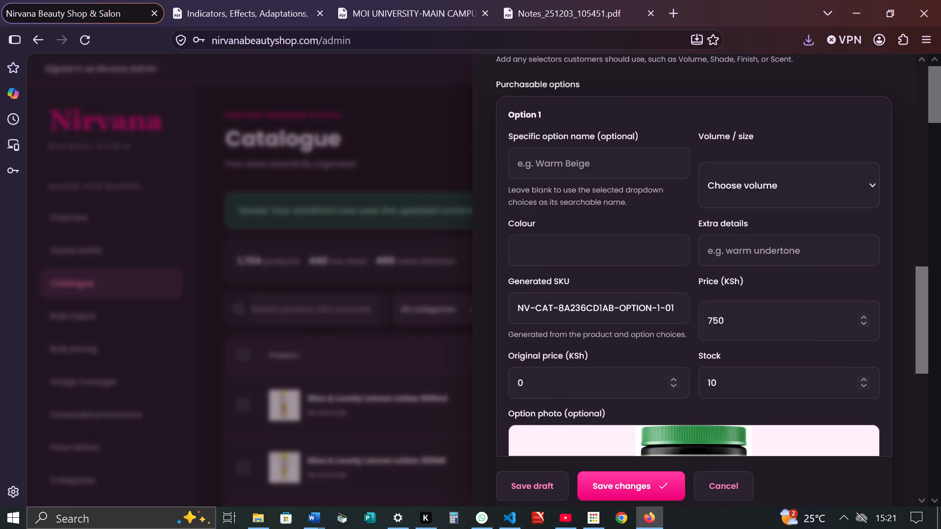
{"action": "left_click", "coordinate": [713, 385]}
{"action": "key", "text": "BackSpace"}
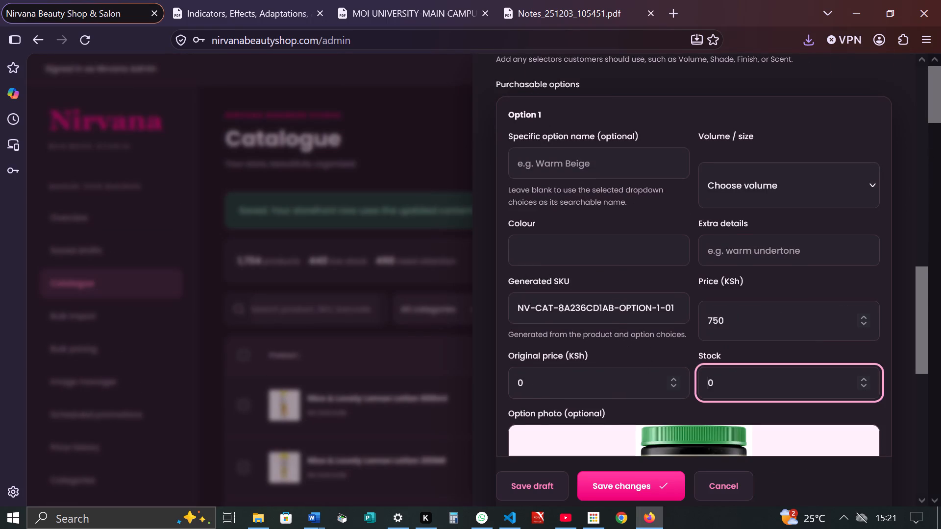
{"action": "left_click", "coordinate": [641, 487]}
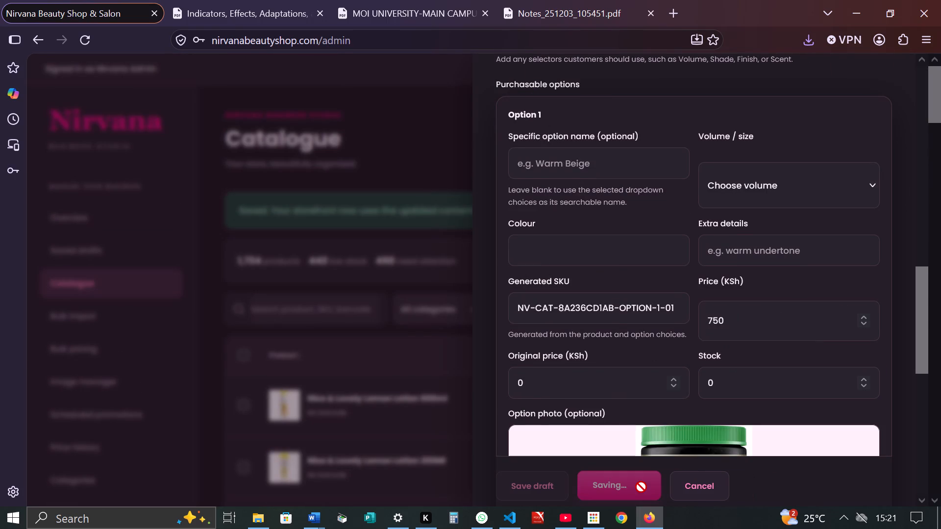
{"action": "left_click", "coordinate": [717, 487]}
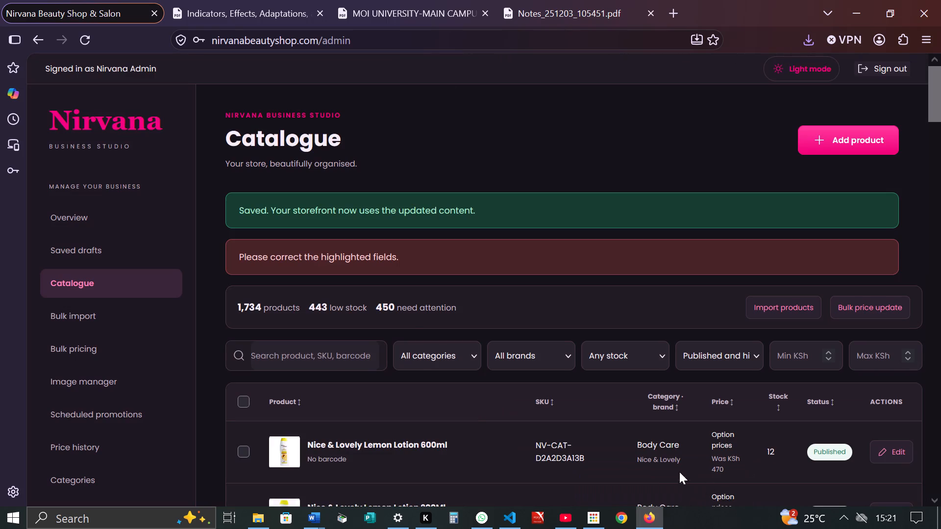
Reopen the Wonder Gro Jamaican Black Carstor Oil conditioner record, set Option 1's stock to 0 and save the changes.
{"action": "scroll", "coordinate": [409, 409], "scroll_direction": "down", "scroll_amount": 1}
{"action": "left_click", "coordinate": [878, 353]}
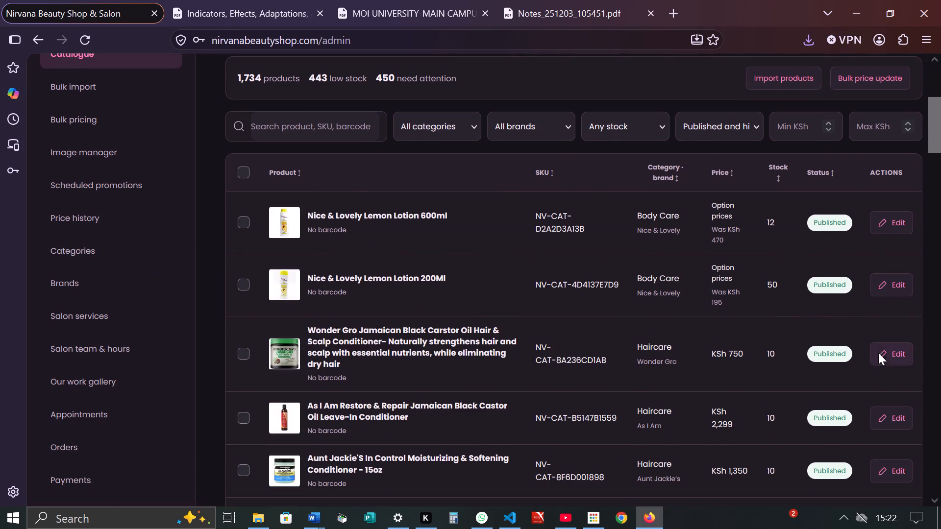
{"action": "scroll", "coordinate": [675, 431], "scroll_direction": "up", "scroll_amount": 3}
{"action": "scroll", "coordinate": [683, 352], "scroll_direction": "up", "scroll_amount": 3}
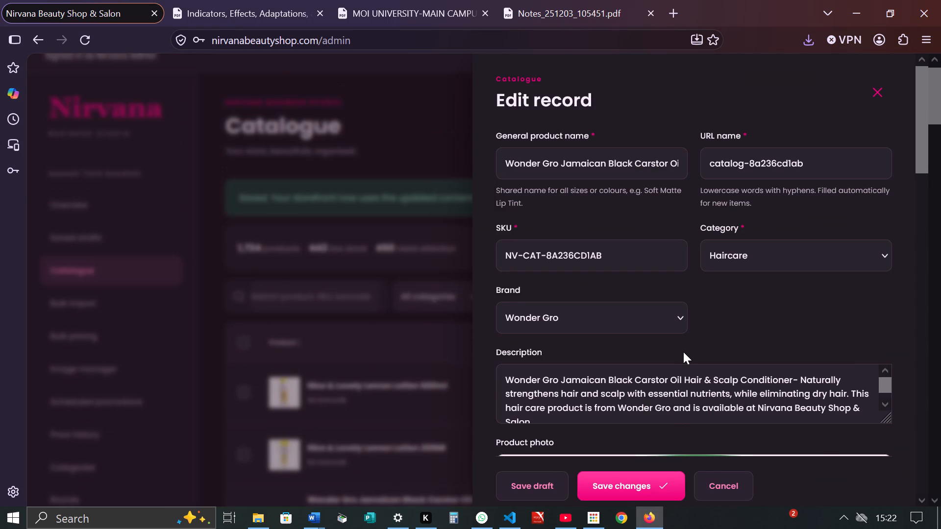
{"action": "scroll", "coordinate": [686, 348], "scroll_direction": "down", "scroll_amount": 3}
{"action": "scroll", "coordinate": [686, 347], "scroll_direction": "up", "scroll_amount": 3}
{"action": "scroll", "coordinate": [686, 347], "scroll_direction": "down", "scroll_amount": 2}
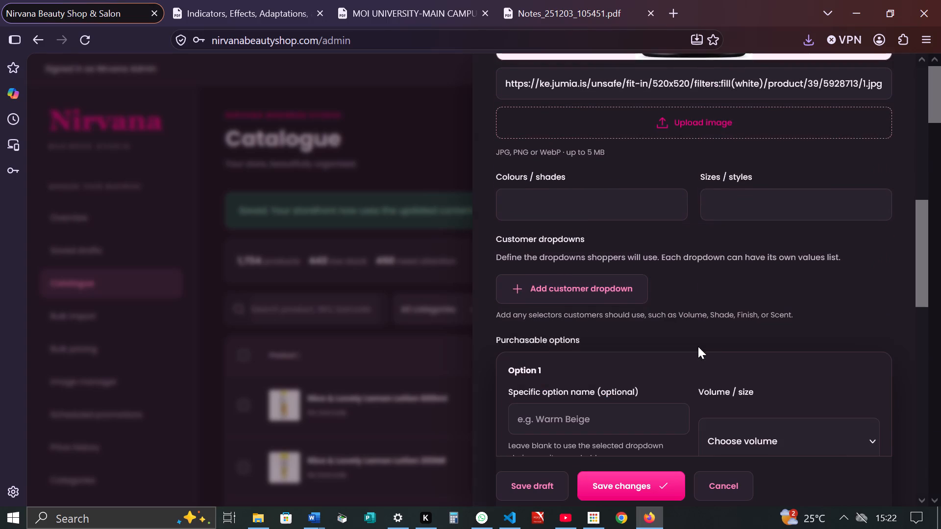
{"action": "scroll", "coordinate": [714, 346], "scroll_direction": "down", "scroll_amount": 2}
{"action": "scroll", "coordinate": [728, 397], "scroll_direction": "down", "scroll_amount": 2}
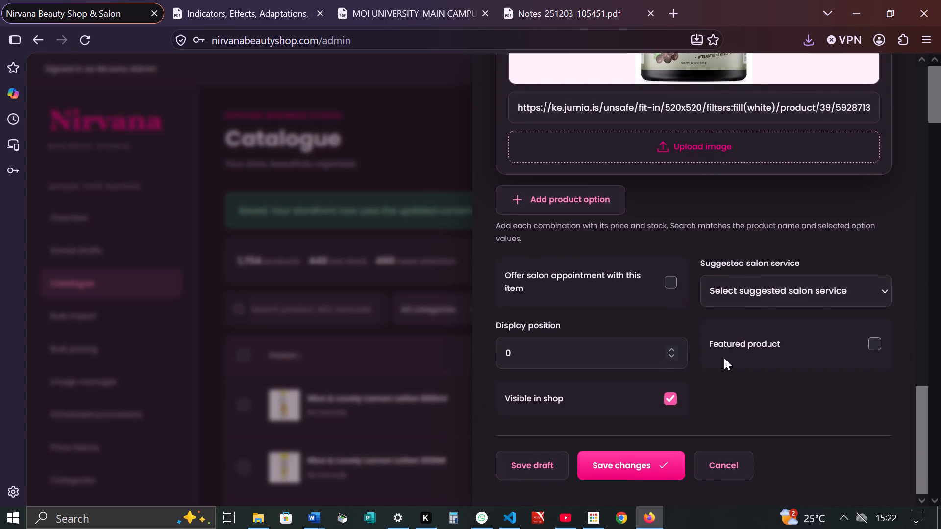
{"action": "scroll", "coordinate": [723, 339], "scroll_direction": "up", "scroll_amount": 2}
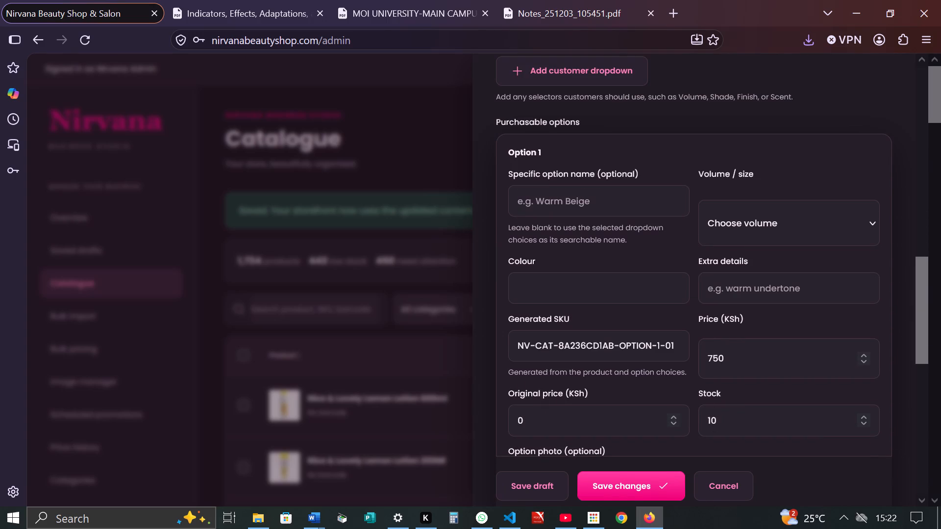
{"action": "left_click", "coordinate": [712, 435]}
{"action": "key", "text": "BackSpace"}
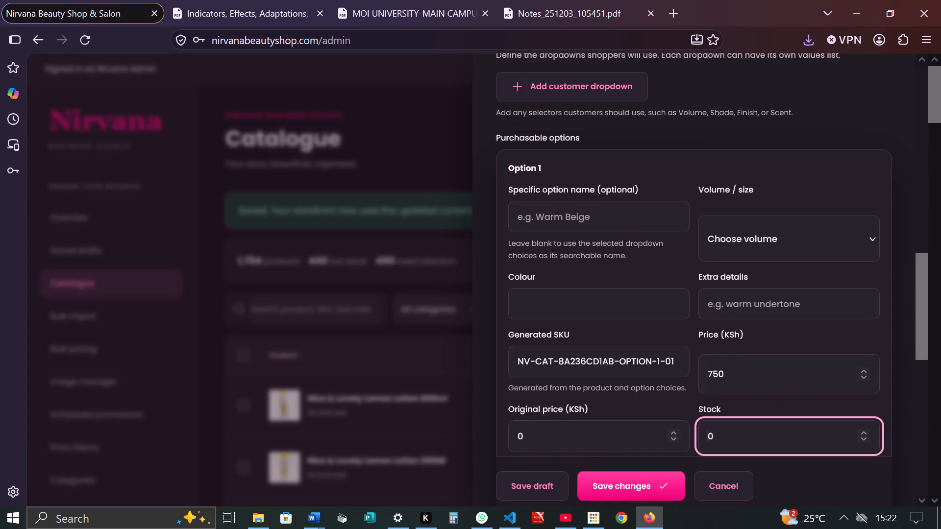
{"action": "left_click", "coordinate": [618, 490]}
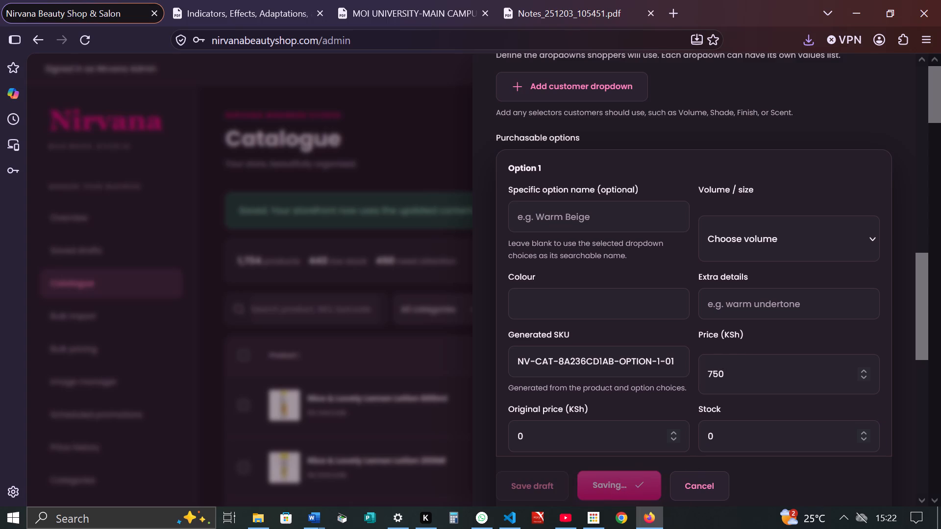
Shorten the general product name to "Wonder Gro Jamaican Black Carstor Oil Hair & Scalp Conditioner" by removing the description text after it.
{"action": "scroll", "coordinate": [687, 415], "scroll_direction": "up", "scroll_amount": 3}
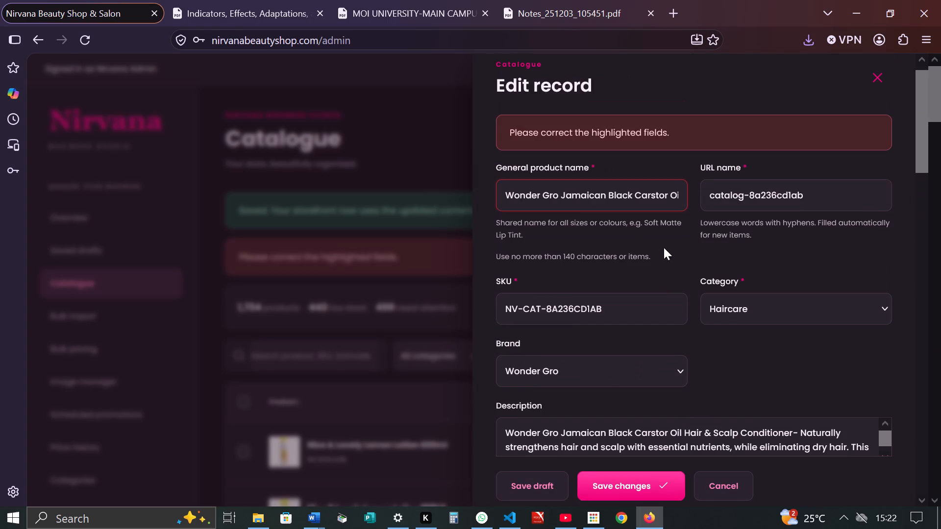
{"action": "left_click", "coordinate": [669, 194]}
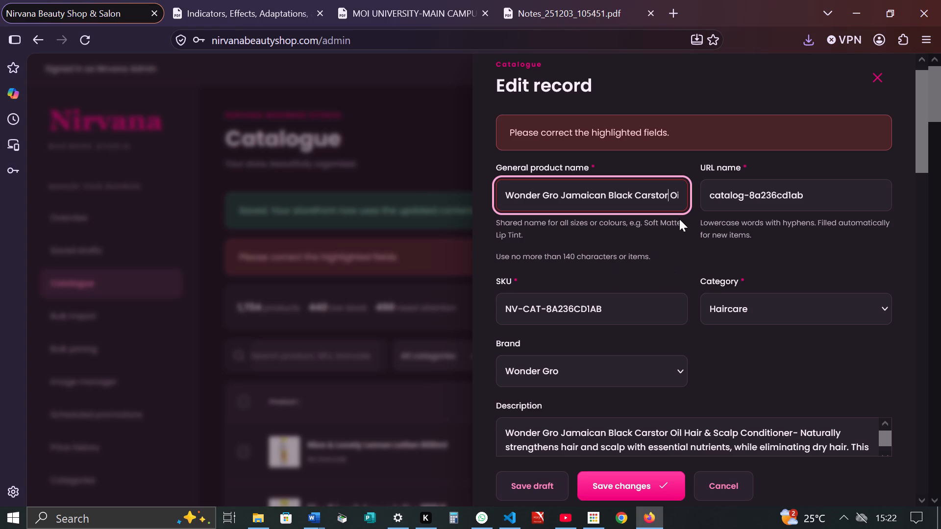
{"action": "key", "text": "Right"}
{"action": "key", "text": "Right"}
{"action": "key", "text": "Right"}
{"action": "key", "text": "Right"}
{"action": "key", "text": "Right"}
{"action": "key", "text": "Right"}
{"action": "key", "text": "Right"}
{"action": "key", "text": "Right"}
{"action": "key", "text": "Right"}
{"action": "key", "text": "Right"}
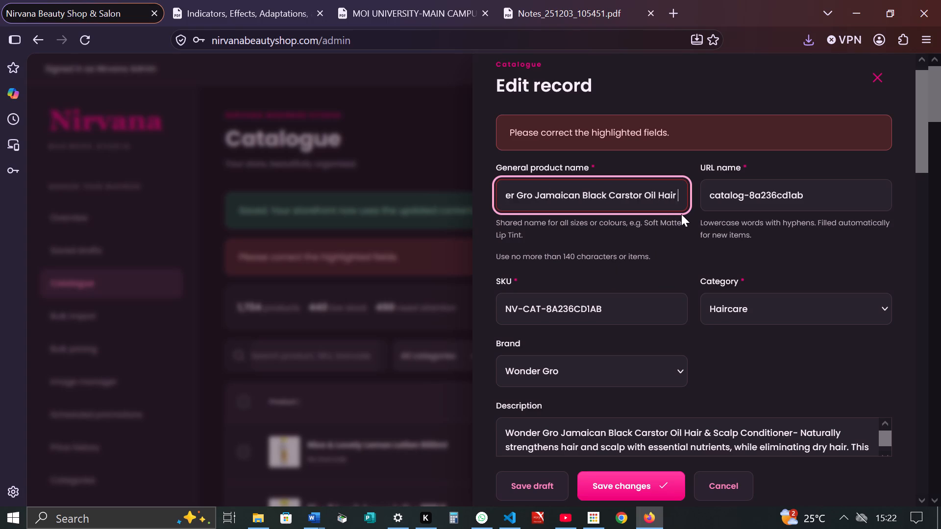
{"action": "key", "text": "Right"}
{"action": "key", "text": "Right"}
{"action": "key", "text": "Right"}
{"action": "key", "text": "Right"}
{"action": "key", "text": "Right"}
{"action": "key", "text": "Right"}
{"action": "key", "text": "Right"}
{"action": "key", "text": "Right"}
{"action": "key", "text": "Right"}
{"action": "key", "text": "Right"}
{"action": "key", "text": "Right"}
{"action": "key", "text": "Right"}
{"action": "key", "text": "Right"}
{"action": "key", "text": "Right"}
{"action": "key", "text": "Right"}
{"action": "key", "text": "Right"}
{"action": "key", "text": "Right"}
{"action": "key", "text": "Right"}
{"action": "key", "text": "Right"}
{"action": "key", "text": "Right"}
{"action": "key", "text": "Right"}
{"action": "key", "text": "Right"}
{"action": "key", "text": "Right"}
{"action": "key", "text": "Right"}
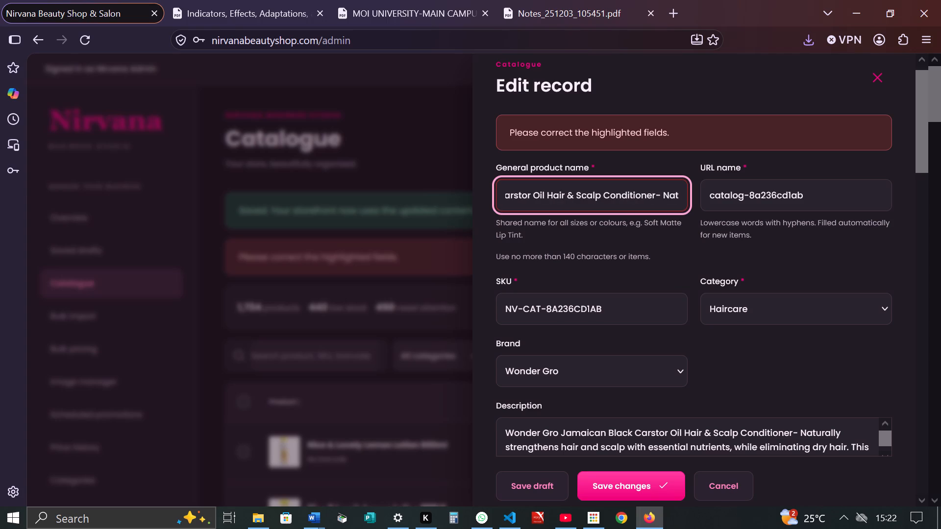
{"action": "left_click_drag", "start_coordinate": [656, 194], "coordinate": [684, 197]}
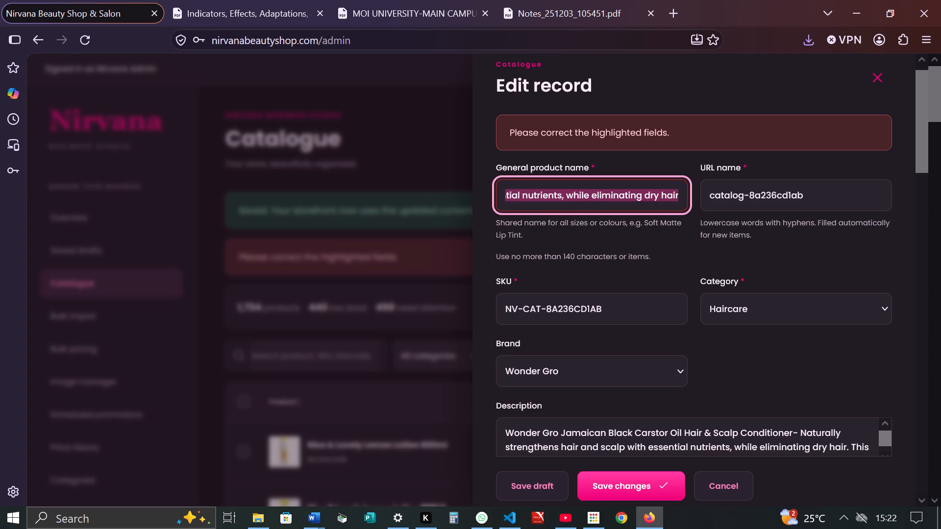
{"action": "left_click_drag", "start_coordinate": [684, 197], "coordinate": [619, 483]}
{"action": "key", "text": "BackSpace"}
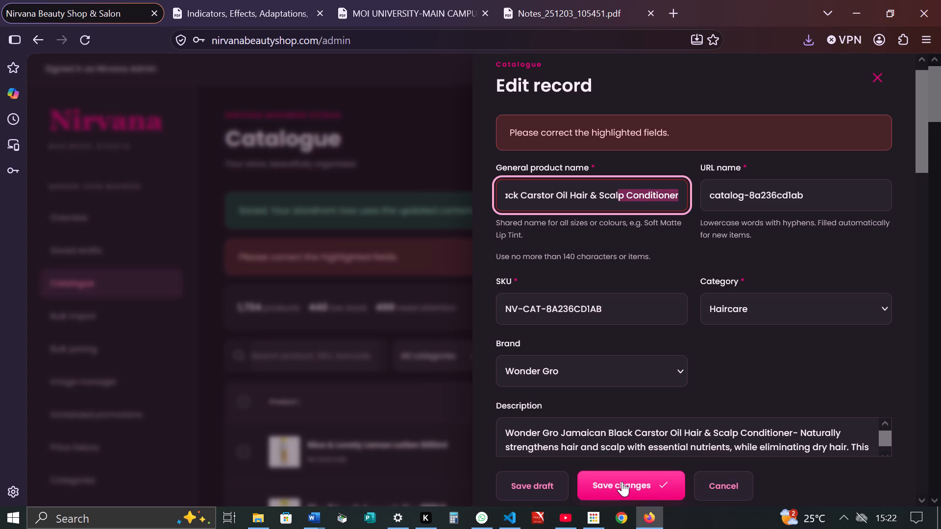
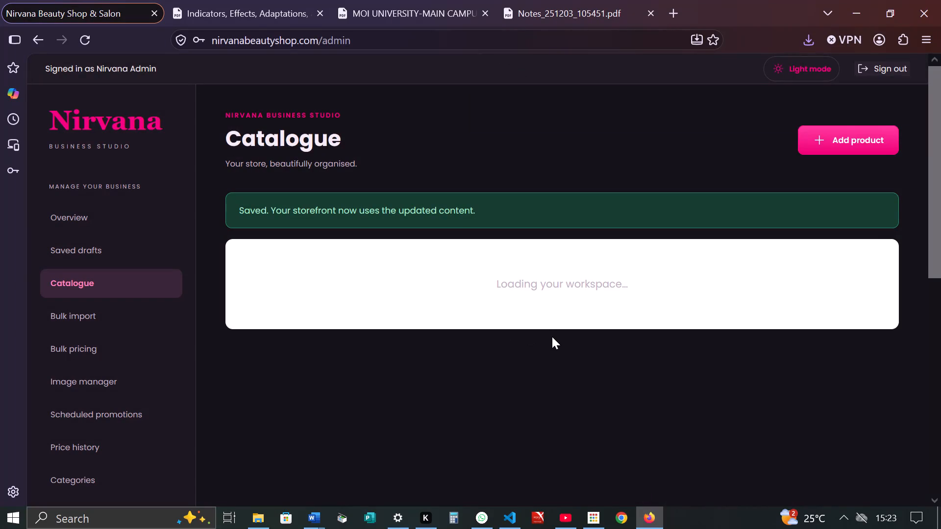
Set Option 1's stock to 0 for "As I Am Restore & Repair Jamaican Black Castor Oil Leave-In Conditioner" and save the changes.
{"action": "scroll", "coordinate": [533, 363], "scroll_direction": "down", "scroll_amount": 1}
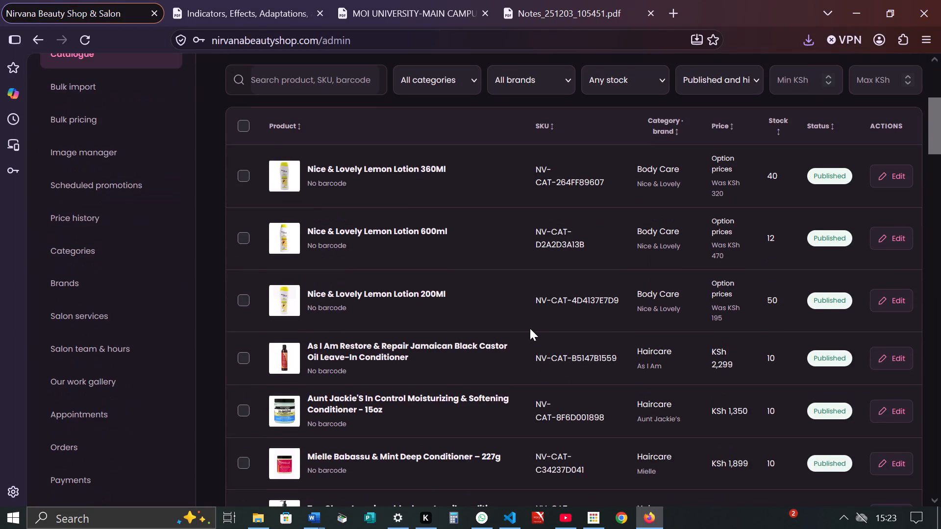
{"action": "scroll", "coordinate": [530, 328], "scroll_direction": "down", "scroll_amount": 1}
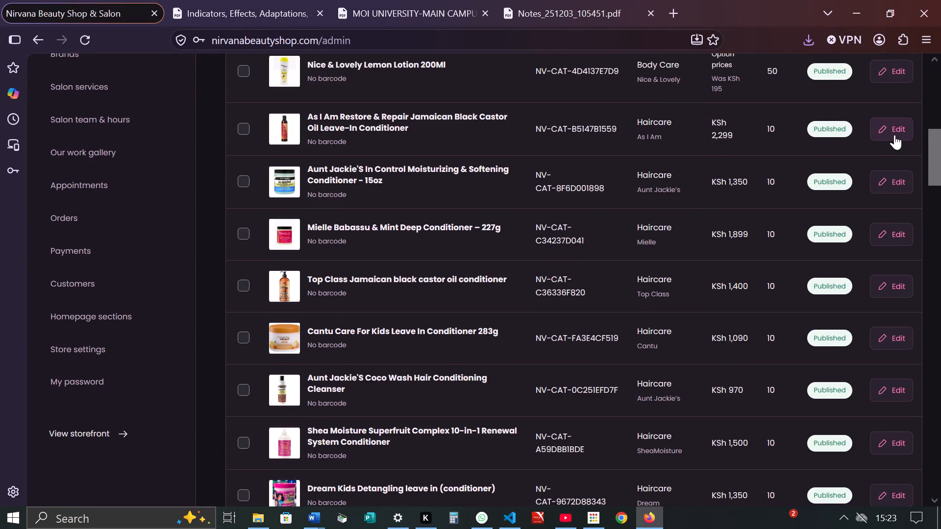
{"action": "left_click", "coordinate": [893, 134]}
{"action": "scroll", "coordinate": [644, 399], "scroll_direction": "down", "scroll_amount": 2}
{"action": "scroll", "coordinate": [655, 312], "scroll_direction": "up", "scroll_amount": 1}
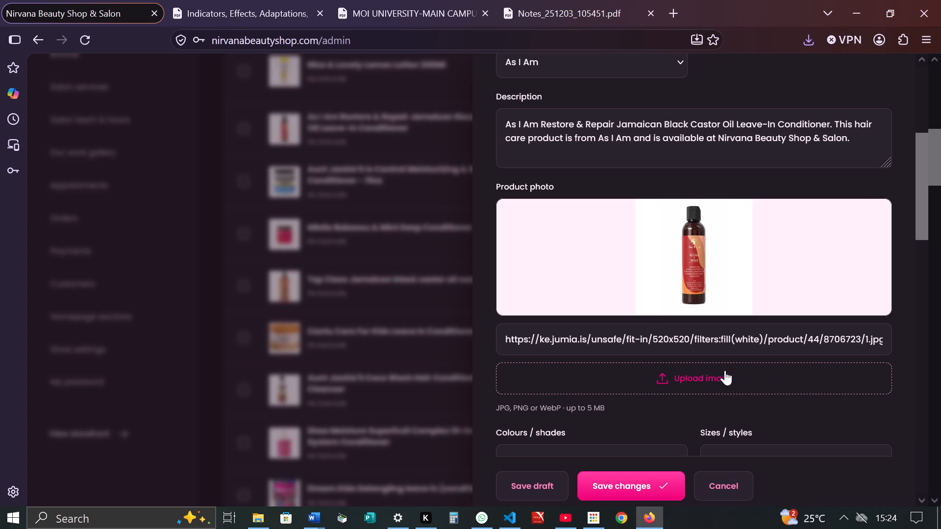
{"action": "scroll", "coordinate": [725, 370], "scroll_direction": "down", "scroll_amount": 3}
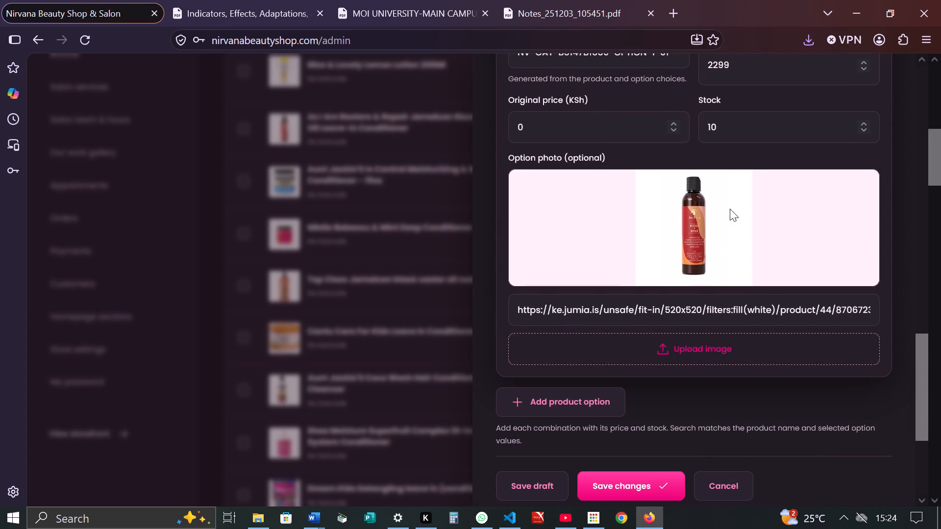
{"action": "left_click", "coordinate": [711, 129]}
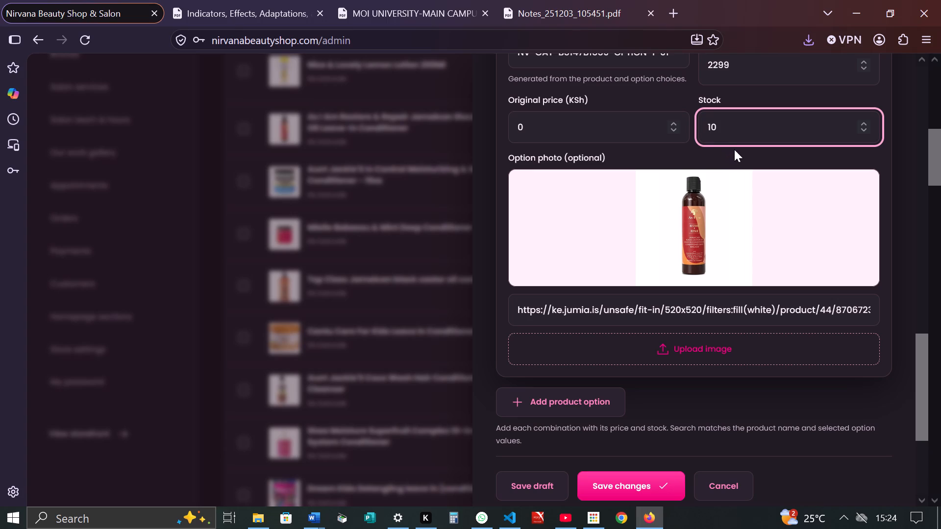
{"action": "key", "text": "BackSpace"}
{"action": "left_click", "coordinate": [635, 480]}
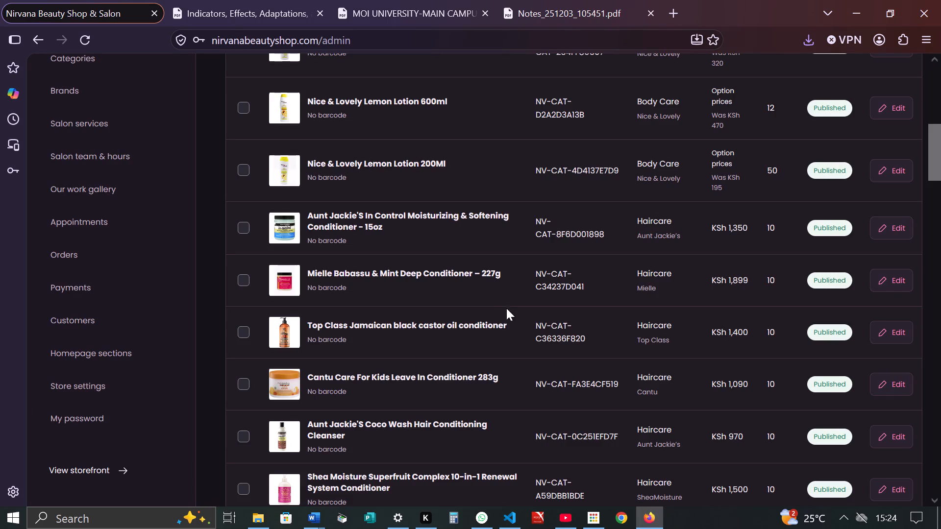
Set Option 1's stock to 0 for "Aunt Jackie'S In Control Moisturizing & Softening Conditioner - 15oz" and save the changes.
{"action": "left_click", "coordinate": [881, 233]}
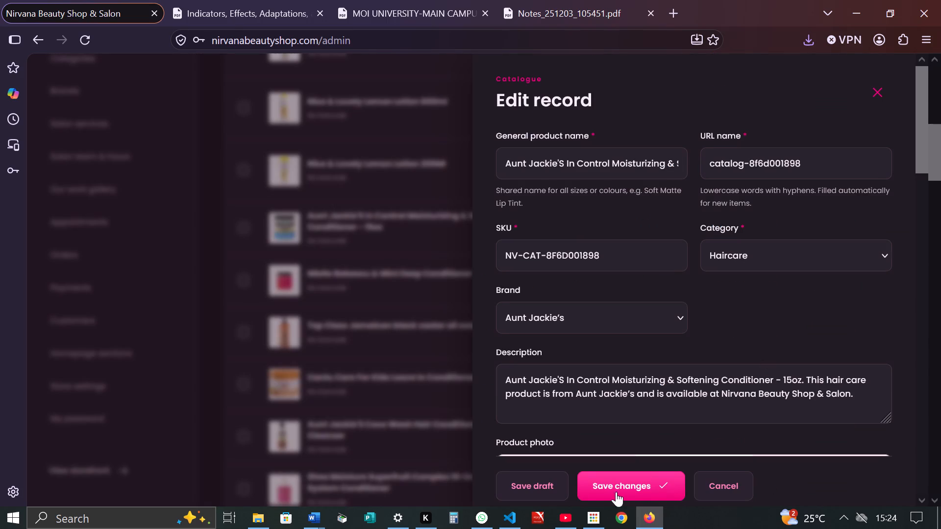
{"action": "scroll", "coordinate": [656, 373], "scroll_direction": "down", "scroll_amount": 1}
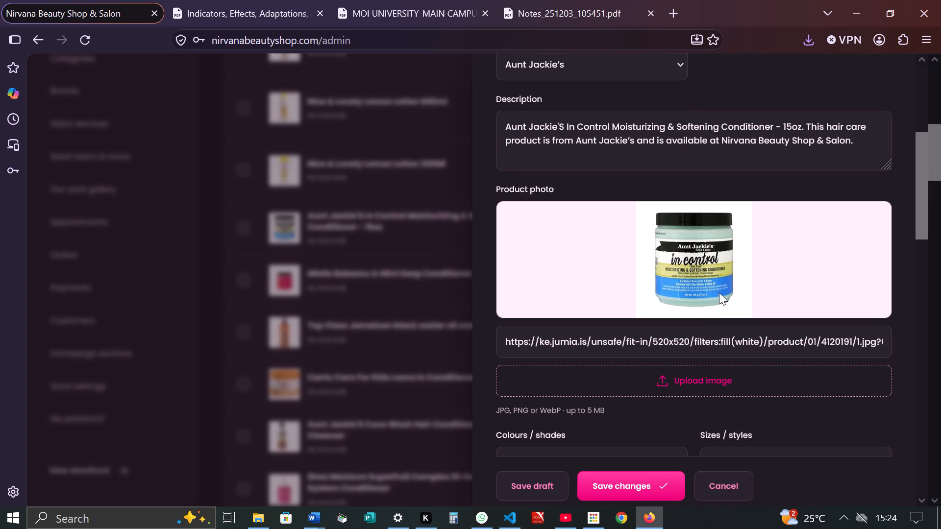
{"action": "scroll", "coordinate": [731, 399], "scroll_direction": "down", "scroll_amount": 1}
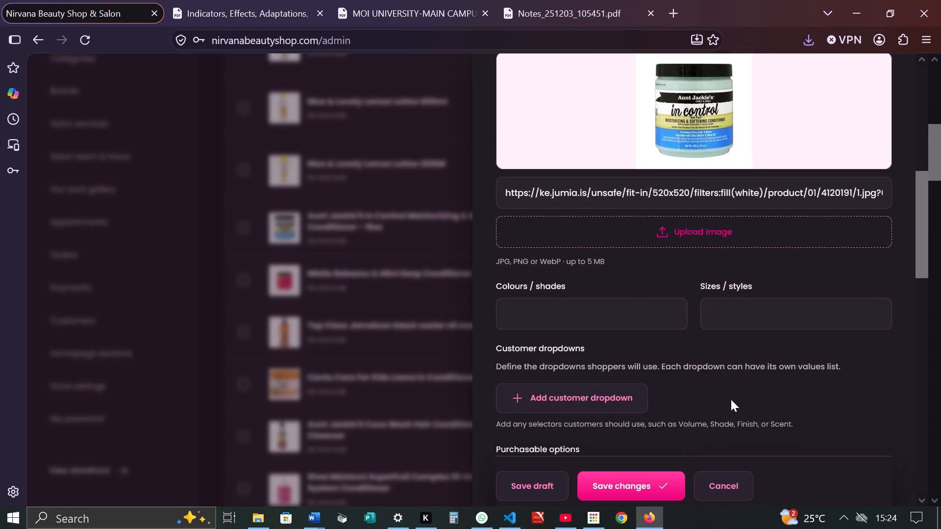
{"action": "scroll", "coordinate": [725, 399], "scroll_direction": "down", "scroll_amount": 1}
{"action": "left_click", "coordinate": [717, 390]}
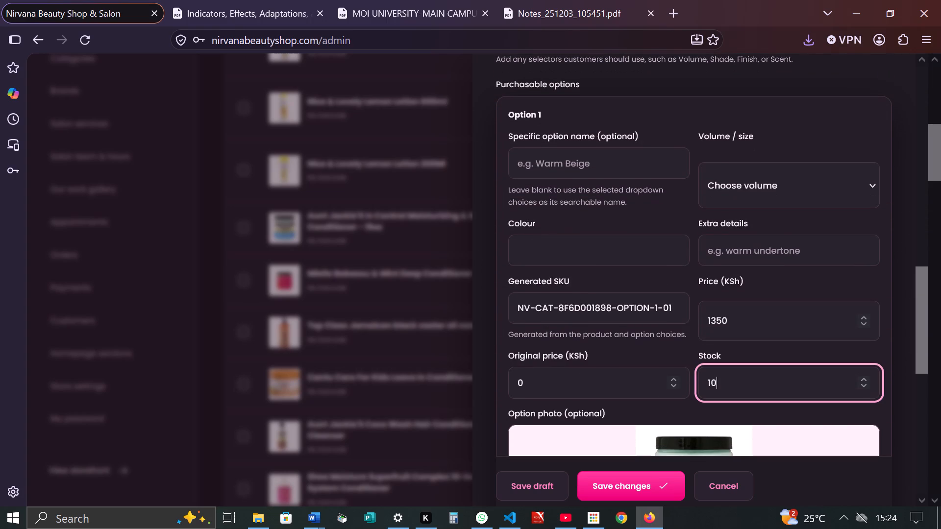
{"action": "key", "text": "BackSpace"}
{"action": "key", "text": "BackSpace"}
{"action": "key", "text": "0"}
{"action": "left_click", "coordinate": [641, 492]}
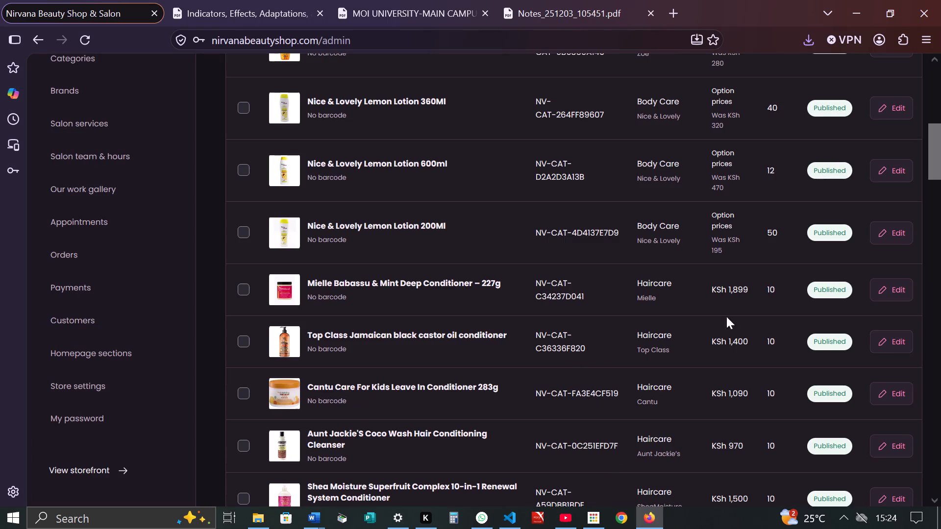
Set Option 1's stock to 0 for "Mielle Babassu & Mint Deep Conditioner – 227g" and save the changes.
{"action": "left_click", "coordinate": [877, 288]}
{"action": "scroll", "coordinate": [614, 429], "scroll_direction": "down", "scroll_amount": 1}
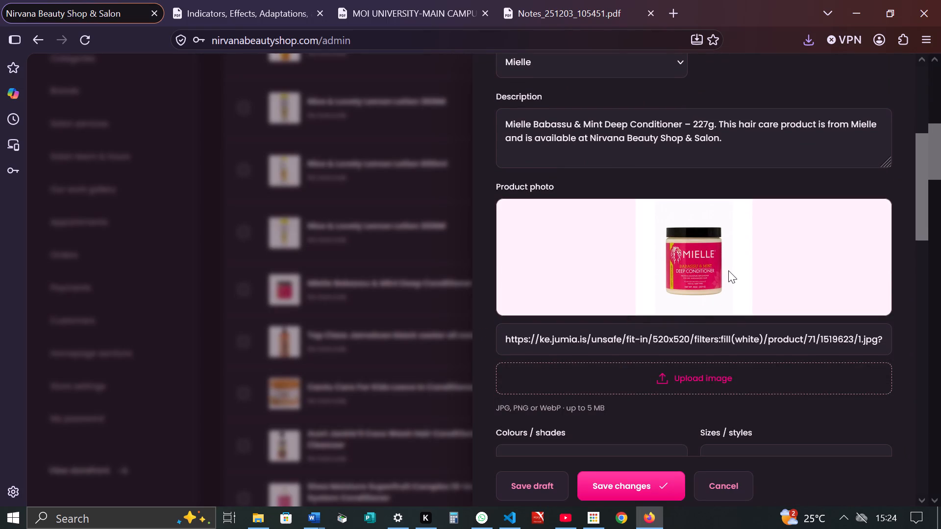
{"action": "scroll", "coordinate": [744, 328], "scroll_direction": "down", "scroll_amount": 3}
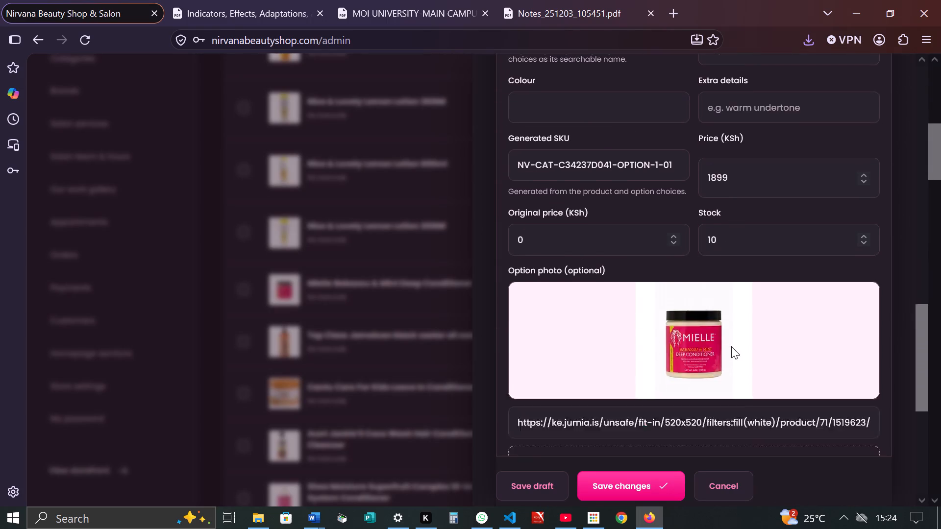
{"action": "scroll", "coordinate": [738, 327], "scroll_direction": "up", "scroll_amount": 2}
{"action": "scroll", "coordinate": [736, 384], "scroll_direction": "down", "scroll_amount": 1}
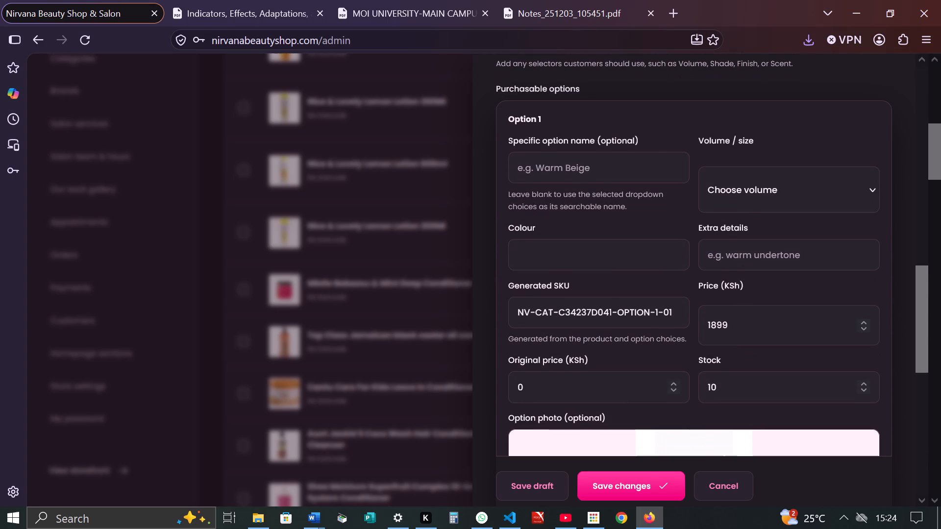
{"action": "left_click", "coordinate": [711, 386]}
{"action": "key", "text": "BackSpace"}
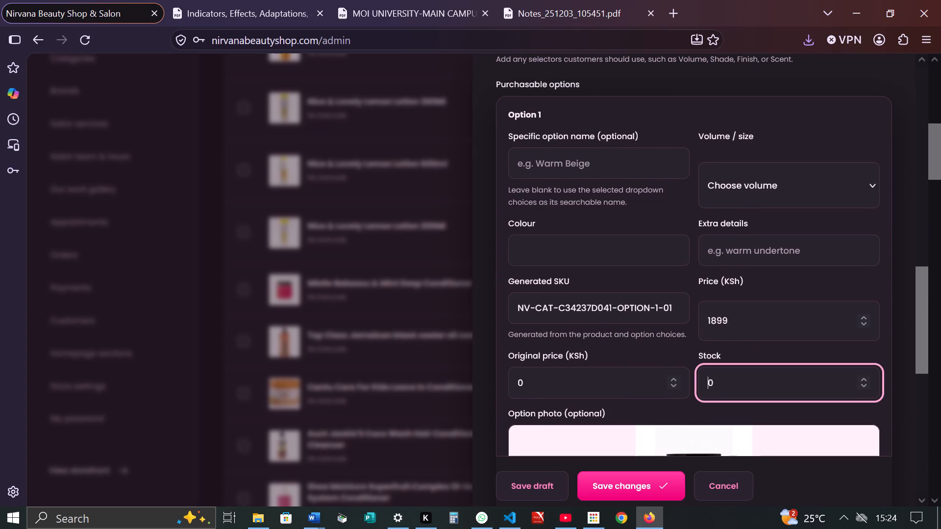
{"action": "left_click", "coordinate": [649, 479]}
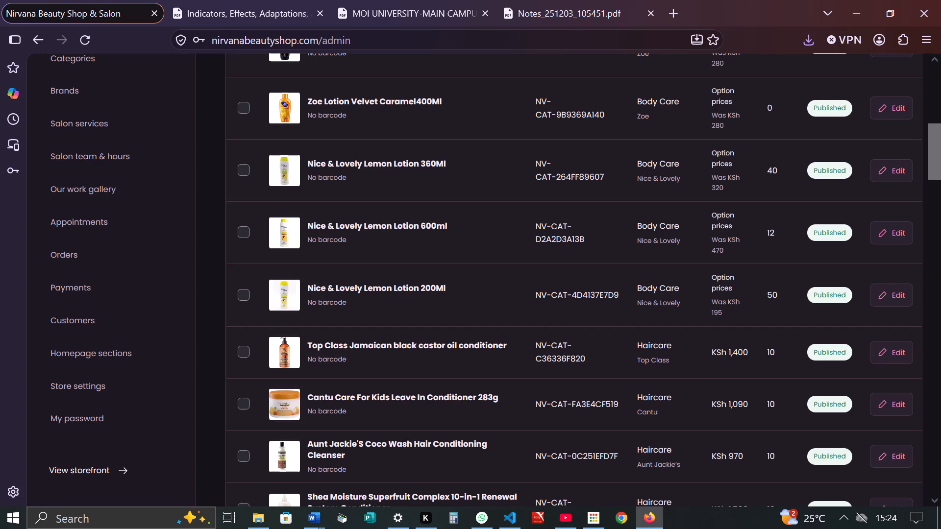
Set Option 1's stock to 0 for "Top Class Jamaican black castor oil conditioner" and save the changes.
{"action": "left_click", "coordinate": [881, 350]}
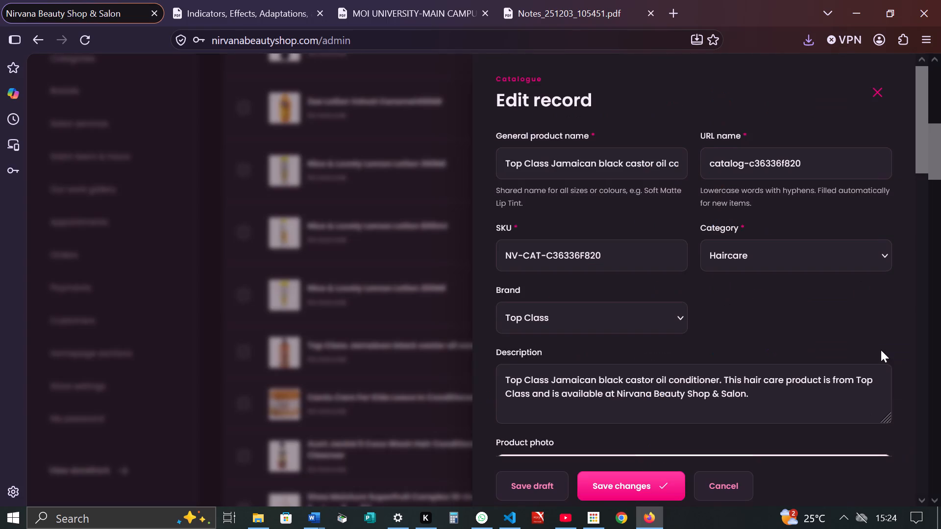
{"action": "scroll", "coordinate": [690, 397], "scroll_direction": "down", "scroll_amount": 2}
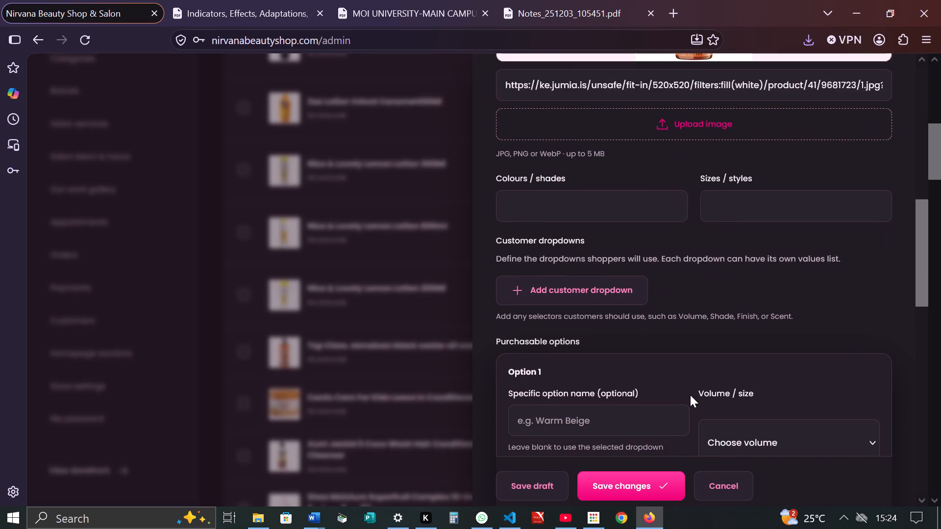
{"action": "scroll", "coordinate": [691, 390], "scroll_direction": "up", "scroll_amount": 2}
{"action": "scroll", "coordinate": [692, 387], "scroll_direction": "down", "scroll_amount": 1}
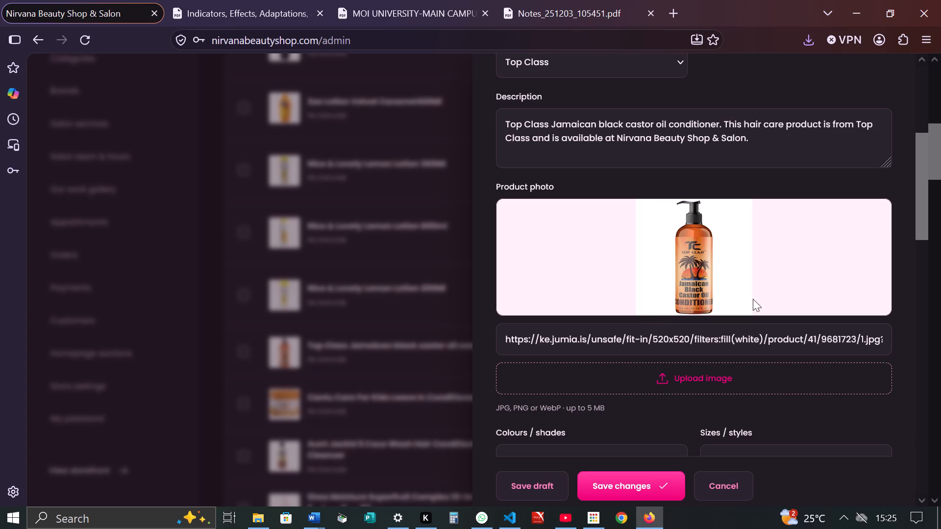
{"action": "scroll", "coordinate": [718, 361], "scroll_direction": "down", "scroll_amount": 3}
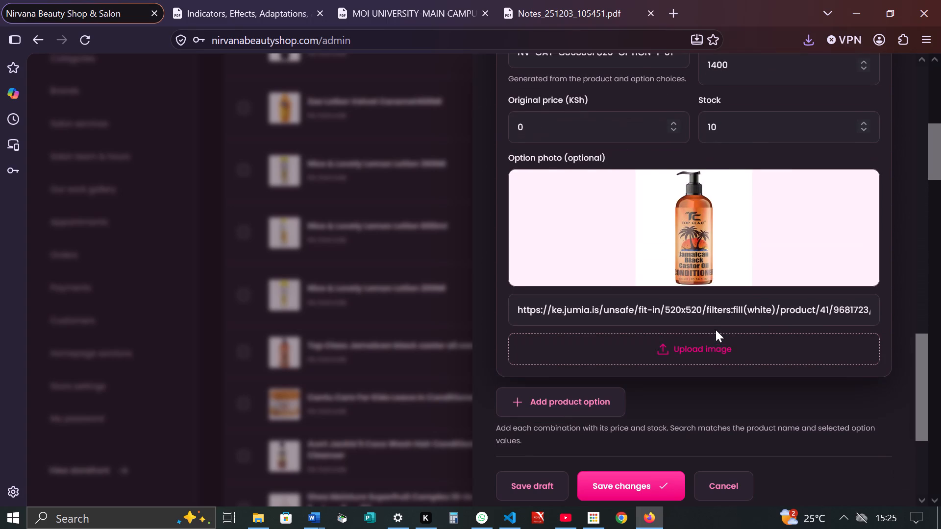
{"action": "left_click", "coordinate": [712, 127]}
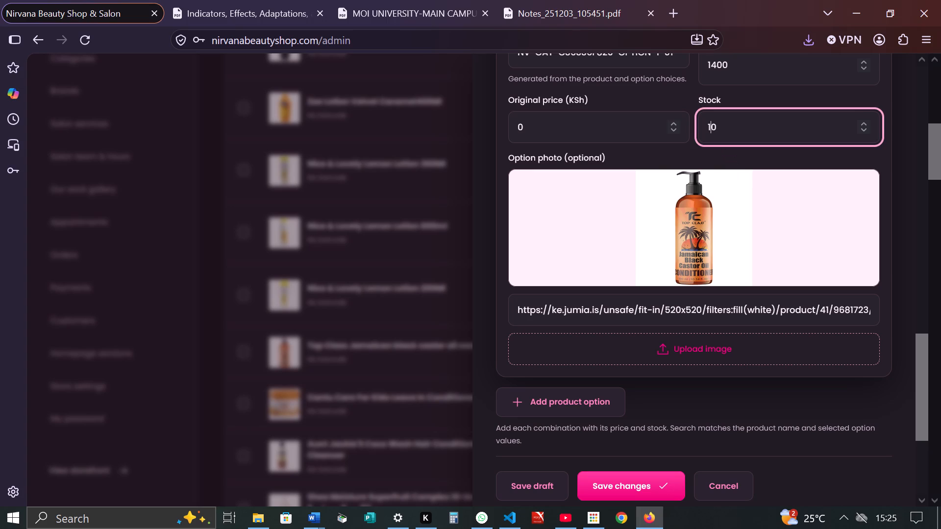
{"action": "key", "text": "BackSpace"}
{"action": "left_click", "coordinate": [624, 479]}
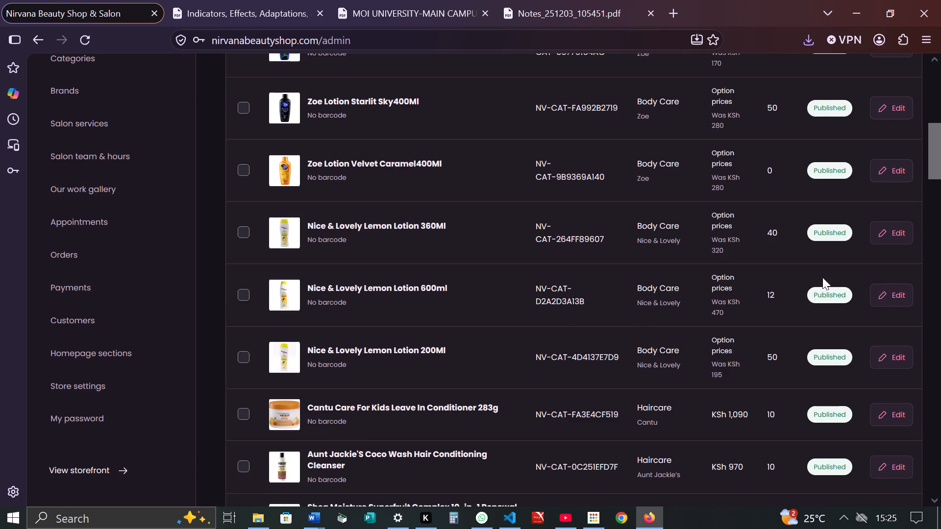
Set Option 1's stock to 0 for "Cantu Care For Kids Leave In Conditioner 283g" and save the changes.
{"action": "left_click_drag", "start_coordinate": [935, 160], "coordinate": [940, 184]}
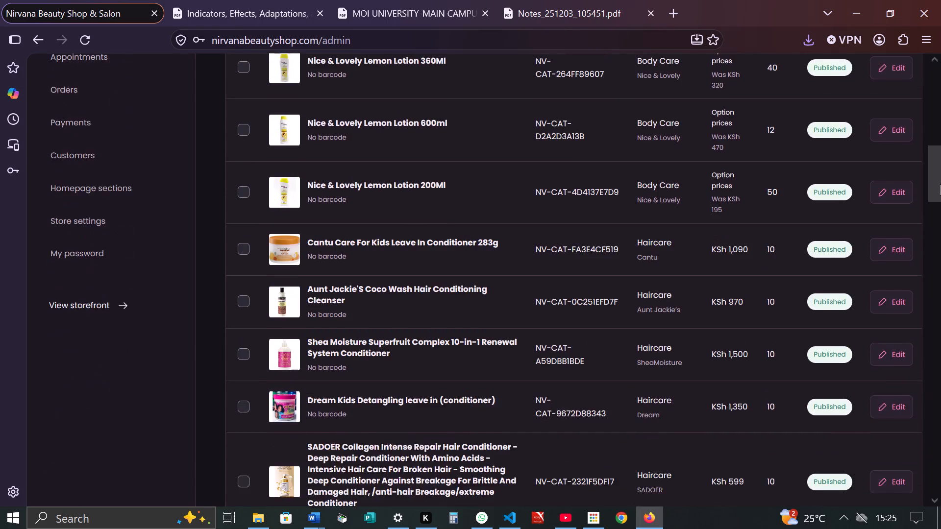
{"action": "left_click_drag", "start_coordinate": [940, 184], "coordinate": [940, 203]}
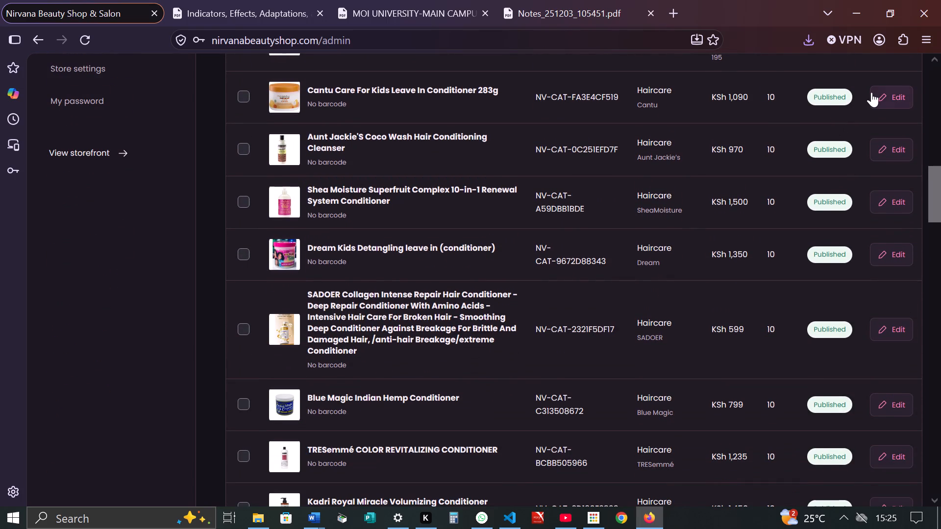
{"action": "left_click", "coordinate": [878, 94]}
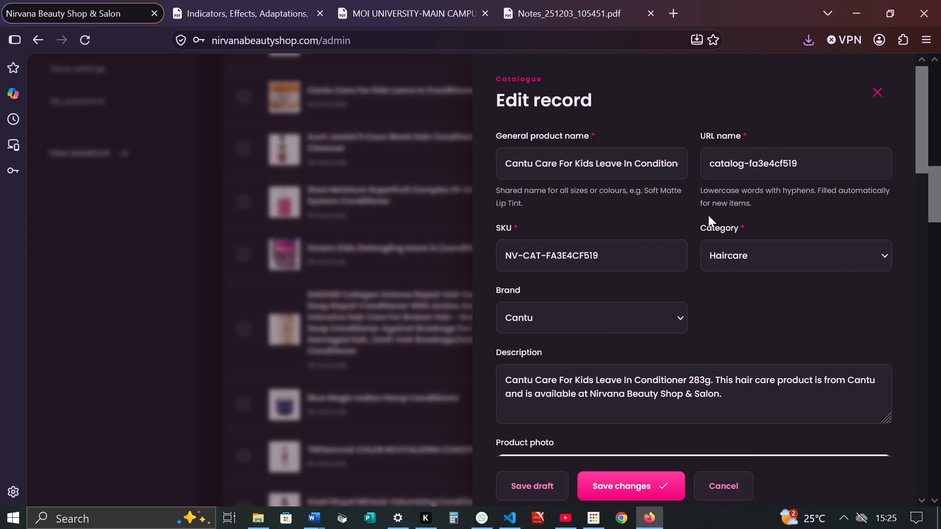
{"action": "scroll", "coordinate": [621, 378], "scroll_direction": "down", "scroll_amount": 1}
{"action": "scroll", "coordinate": [680, 388], "scroll_direction": "down", "scroll_amount": 1}
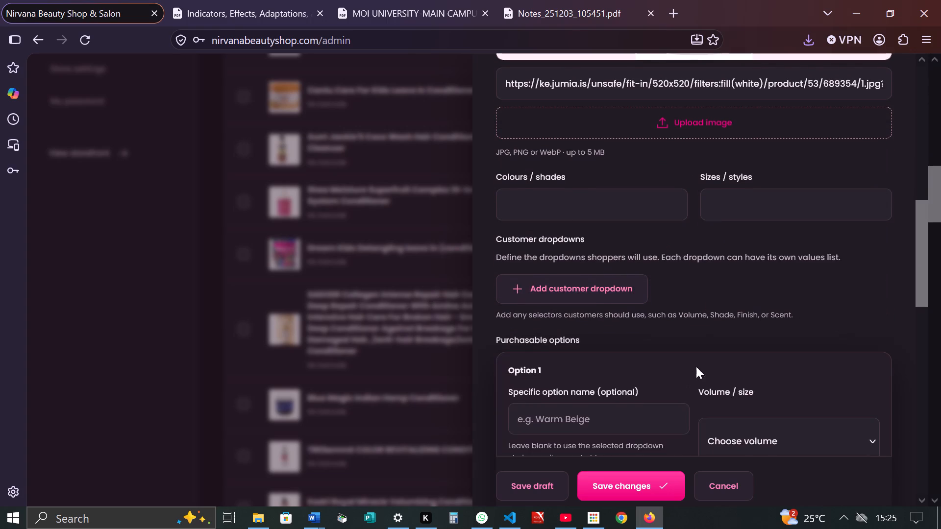
{"action": "scroll", "coordinate": [723, 431], "scroll_direction": "down", "scroll_amount": 1}
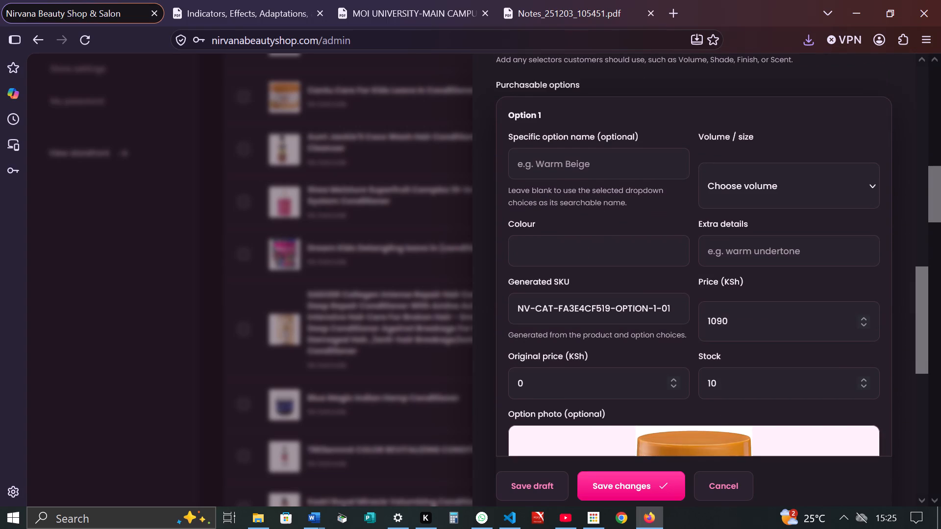
{"action": "left_click", "coordinate": [715, 381]}
{"action": "key", "text": "BackSpace"}
{"action": "key", "text": "BackSpace"}
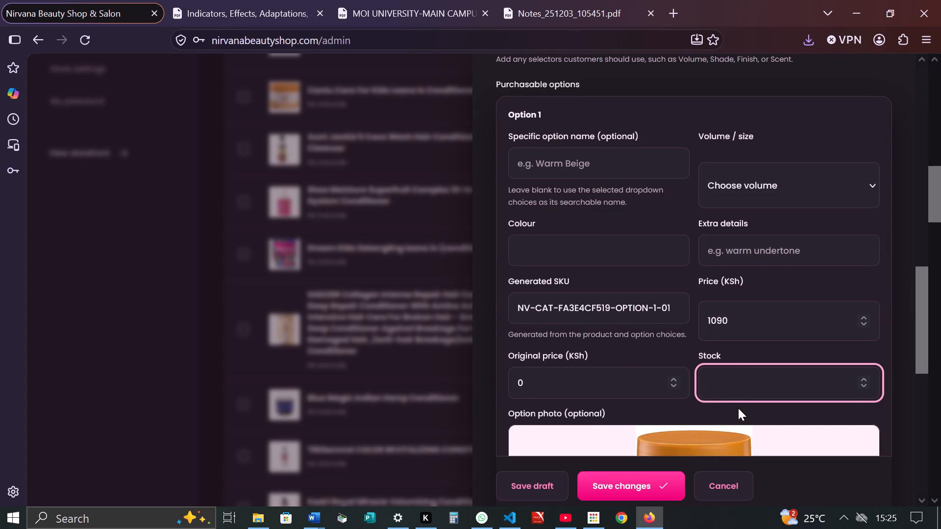
{"action": "key", "text": "0"}
{"action": "left_click", "coordinate": [660, 491]}
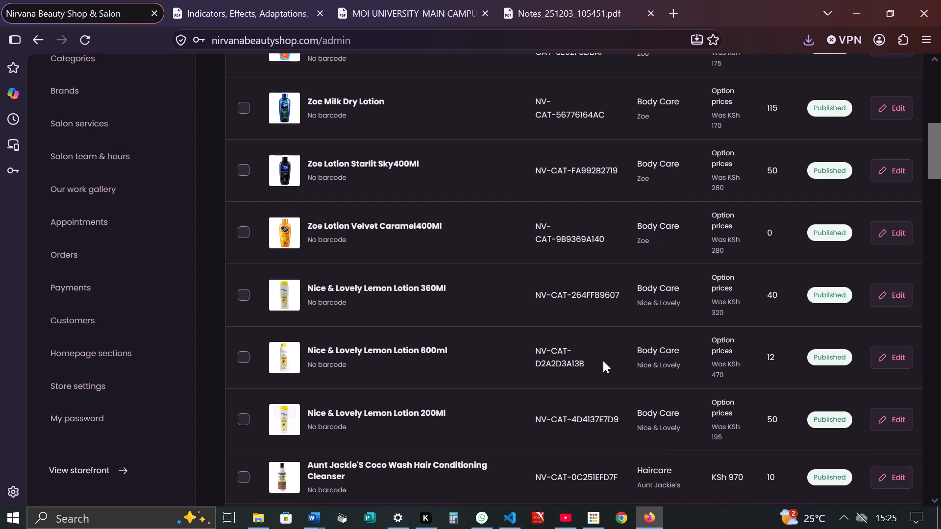
Set Option 1's stock to 0 for "Aunt Jackie'S Coco Wash Hair Conditioning Cleanser" and save the changes.
{"action": "scroll", "coordinate": [499, 394], "scroll_direction": "down", "scroll_amount": 1}
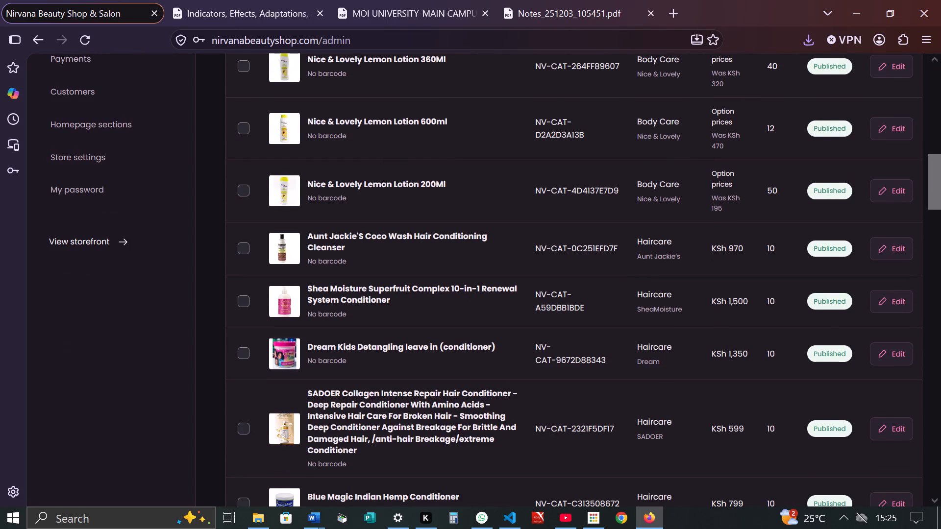
{"action": "left_click", "coordinate": [884, 238]}
{"action": "scroll", "coordinate": [621, 416], "scroll_direction": "down", "scroll_amount": 1}
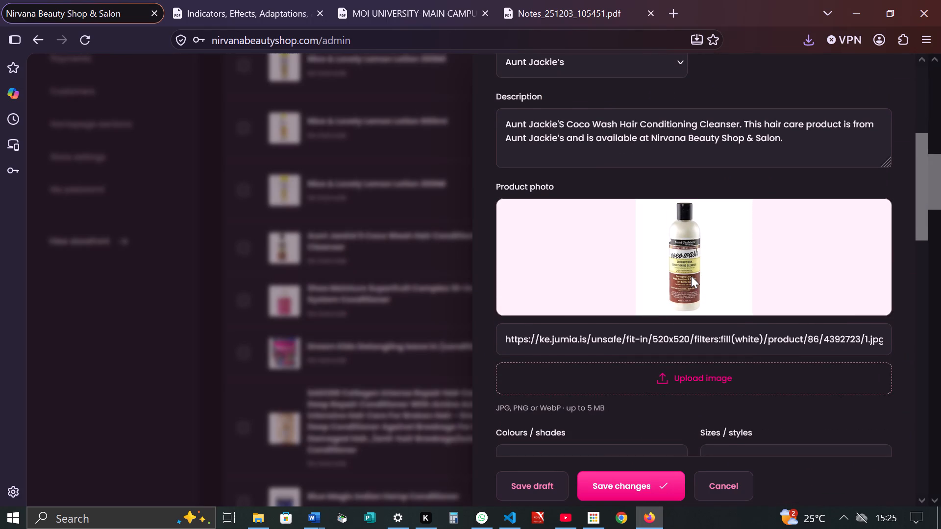
{"action": "scroll", "coordinate": [691, 276], "scroll_direction": "down", "scroll_amount": 2}
{"action": "scroll", "coordinate": [687, 344], "scroll_direction": "down", "scroll_amount": 1}
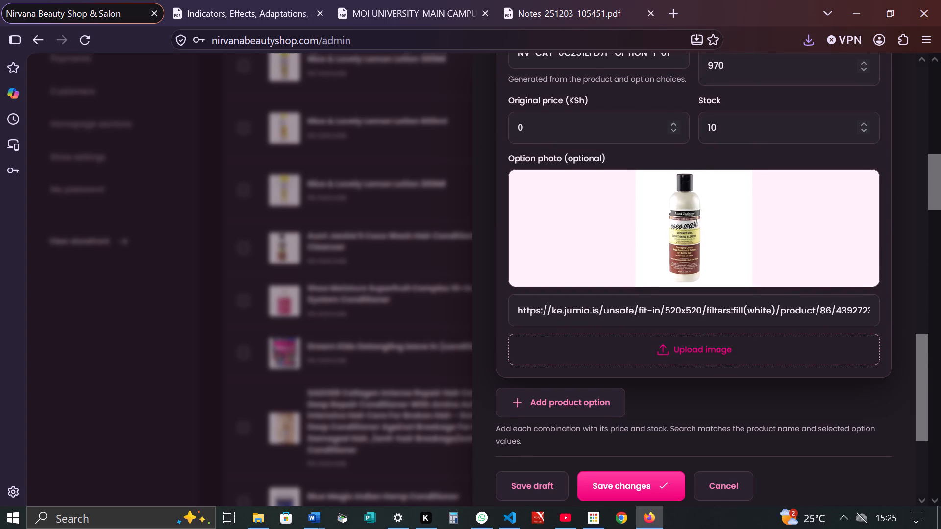
{"action": "left_click", "coordinate": [711, 127]}
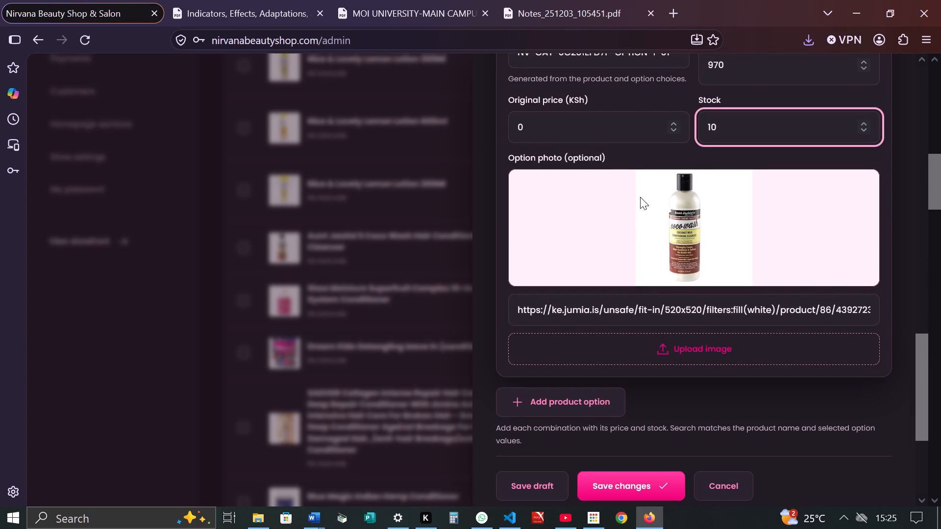
{"action": "key", "text": "BackSpace"}
{"action": "left_click", "coordinate": [636, 485]}
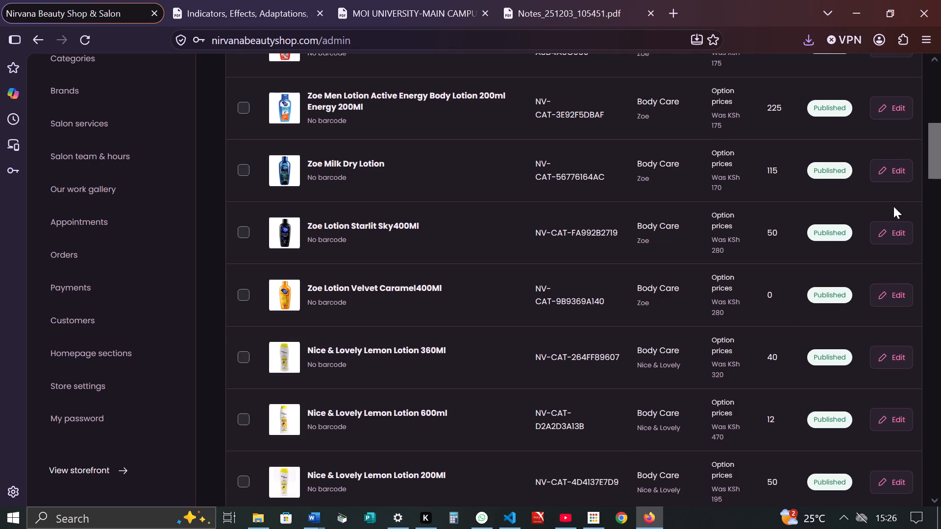
Set Option 1's stock to 0 for "Shea Moisture Superfruit Complex 10-in-1 Renewal System Conditioner" and save the changes.
{"action": "left_click_drag", "start_coordinate": [934, 161], "coordinate": [867, 254]}
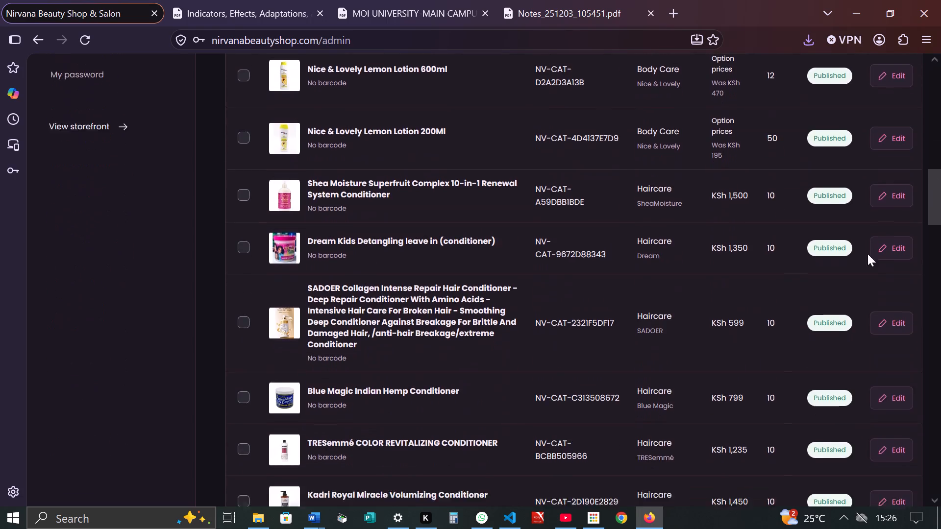
{"action": "left_click_drag", "start_coordinate": [867, 254], "coordinate": [876, 196]}
{"action": "left_click", "coordinate": [881, 273]}
{"action": "scroll", "coordinate": [631, 423], "scroll_direction": "down", "scroll_amount": 1}
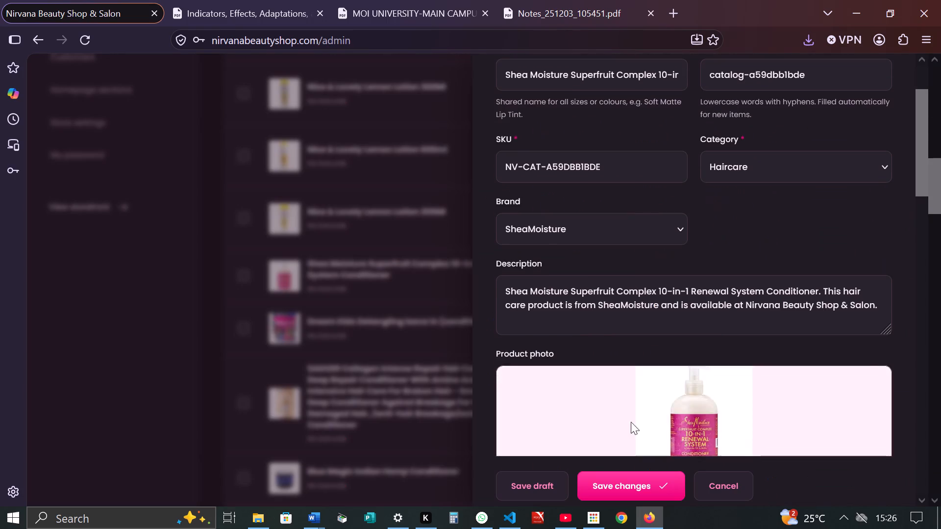
{"action": "scroll", "coordinate": [659, 399], "scroll_direction": "down", "scroll_amount": 1}
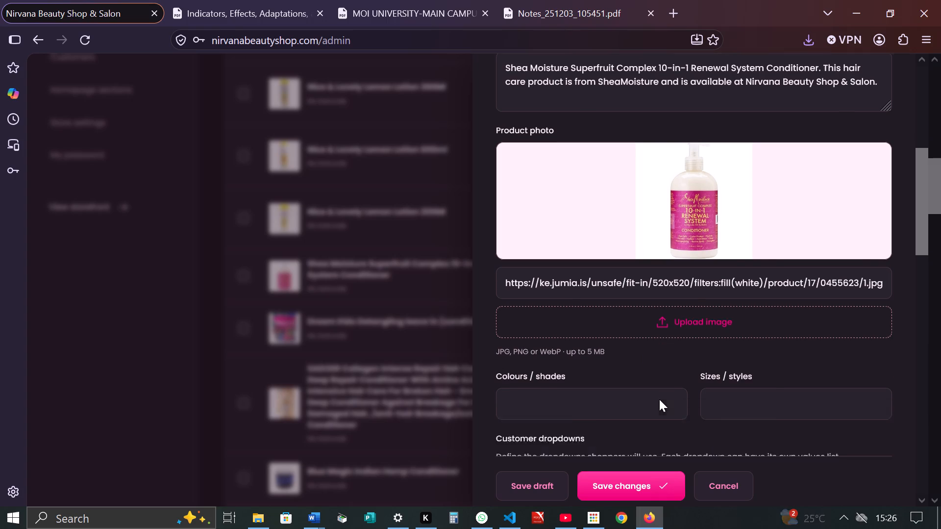
{"action": "scroll", "coordinate": [672, 385], "scroll_direction": "down", "scroll_amount": 2}
{"action": "scroll", "coordinate": [712, 354], "scroll_direction": "up", "scroll_amount": 1}
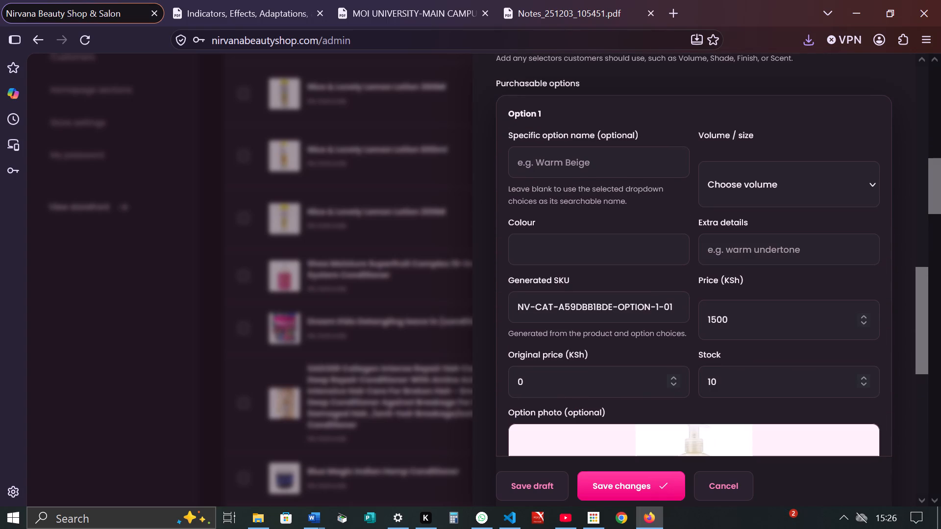
{"action": "left_click", "coordinate": [713, 379]}
{"action": "key", "text": "BackSpace"}
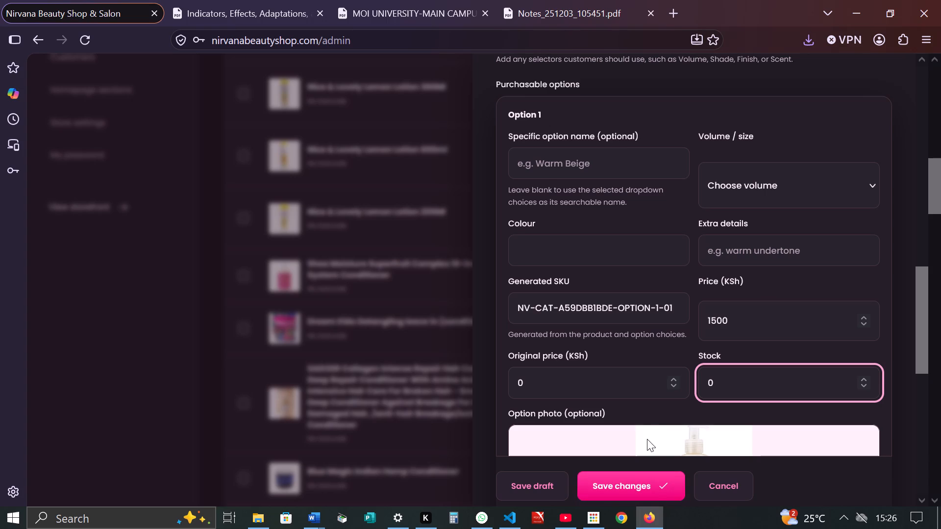
{"action": "left_click", "coordinate": [623, 487]}
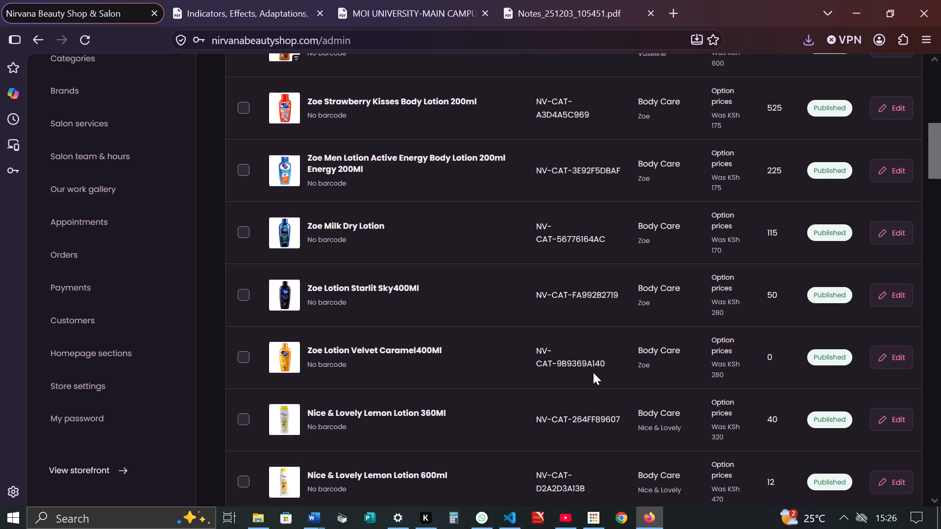
Set Option 1's stock to 0 for "Dream Kids Detangling leave in (conditioner)" and save the changes.
{"action": "scroll", "coordinate": [617, 330], "scroll_direction": "up", "scroll_amount": 1}
{"action": "scroll", "coordinate": [617, 330], "scroll_direction": "down", "scroll_amount": 1}
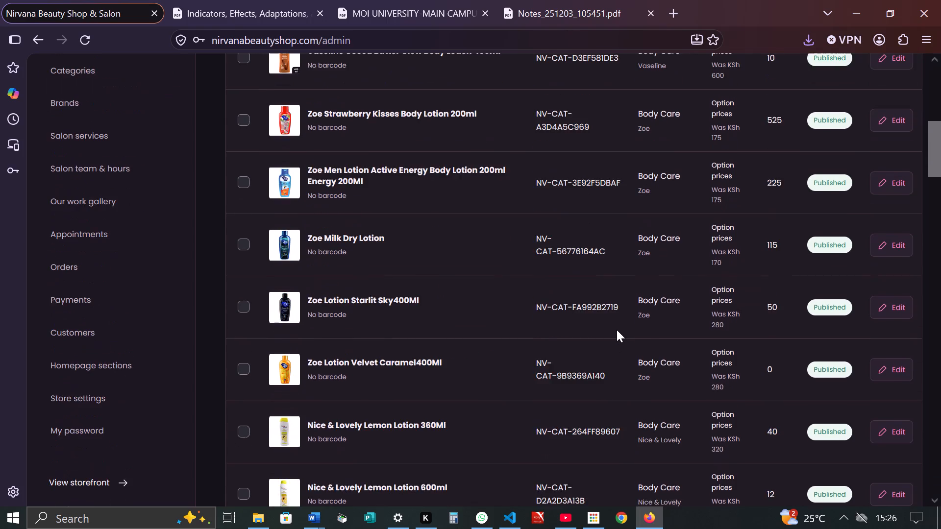
{"action": "scroll", "coordinate": [617, 330], "scroll_direction": "down", "scroll_amount": 2}
{"action": "scroll", "coordinate": [617, 327], "scroll_direction": "up", "scroll_amount": 1}
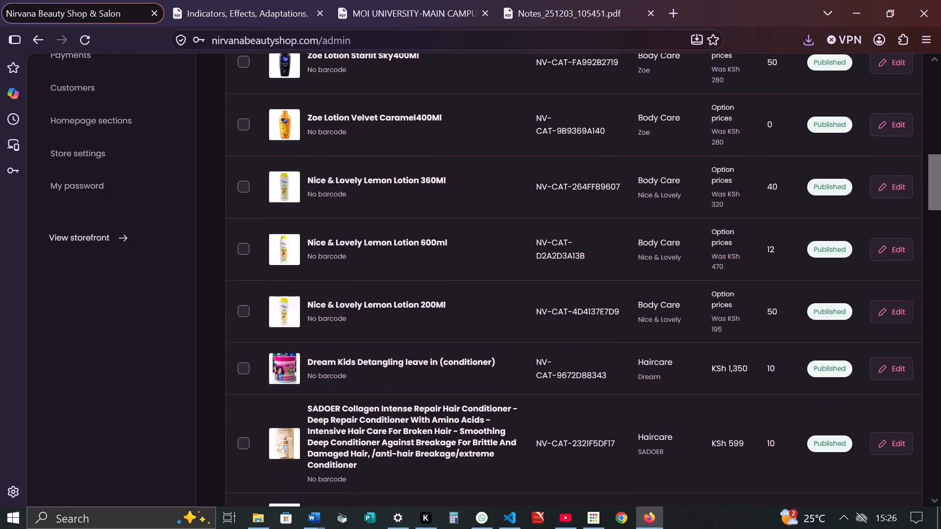
{"action": "left_click", "coordinate": [909, 368]}
{"action": "scroll", "coordinate": [621, 409], "scroll_direction": "down", "scroll_amount": 1}
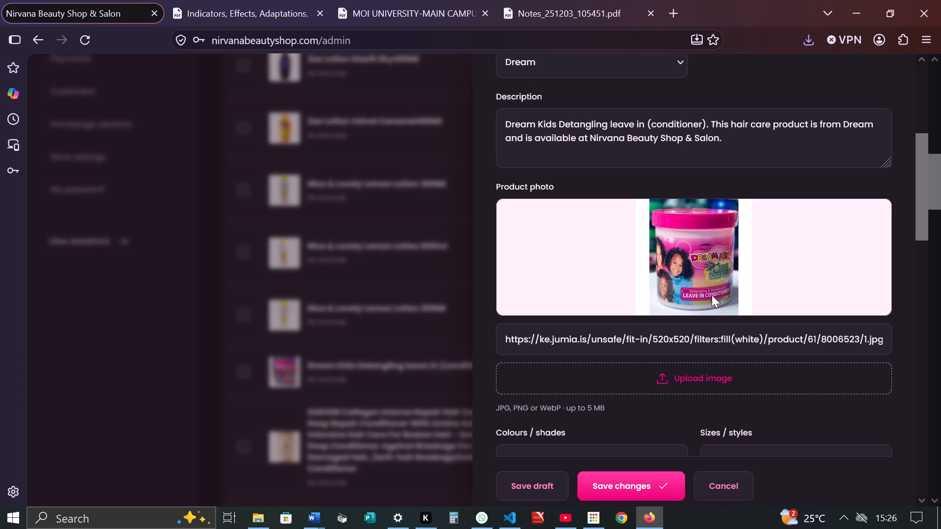
{"action": "scroll", "coordinate": [711, 291], "scroll_direction": "down", "scroll_amount": 1}
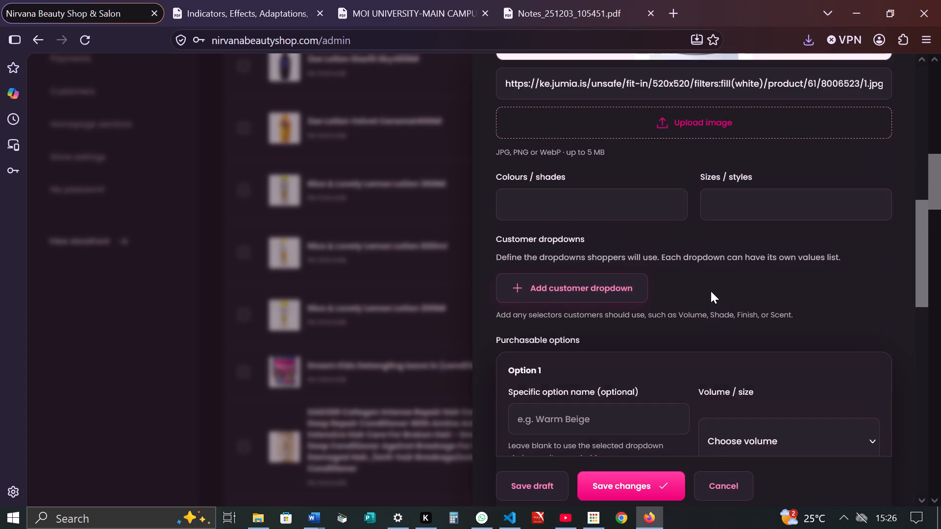
{"action": "scroll", "coordinate": [711, 291], "scroll_direction": "down", "scroll_amount": 2}
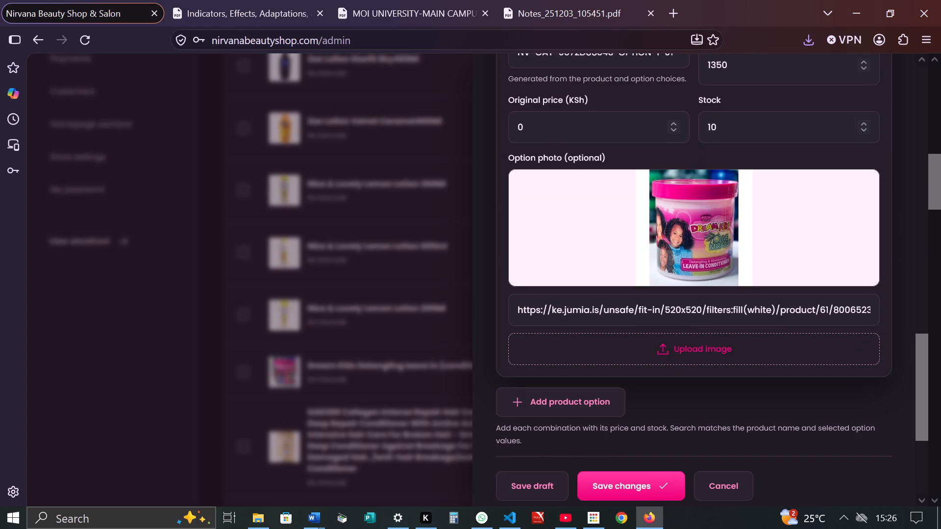
{"action": "left_click", "coordinate": [711, 122]}
{"action": "key", "text": "BackSpace"}
{"action": "left_click", "coordinate": [623, 477]}
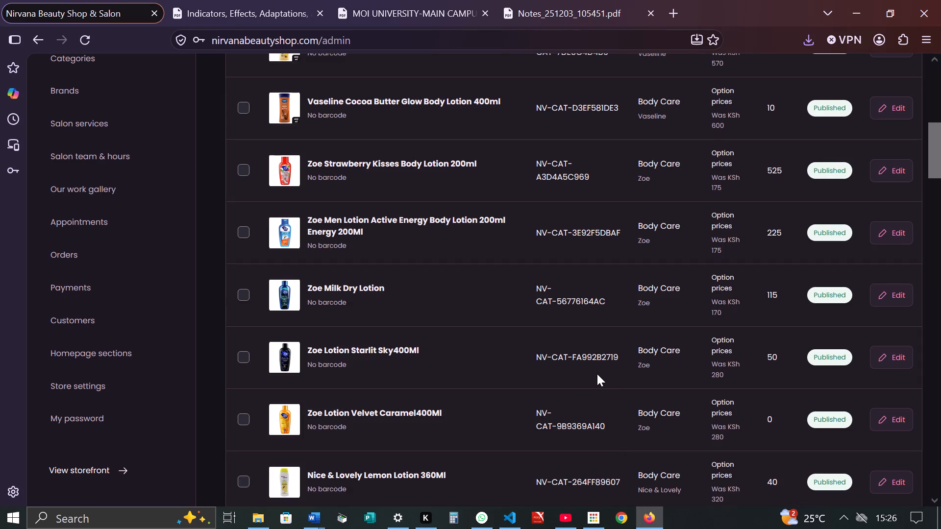
Set Option 1's stock to 0 for the SADOER Collagen Intense Repair Hair Conditioner and try to save the changes.
{"action": "scroll", "coordinate": [597, 367], "scroll_direction": "down", "scroll_amount": 1}
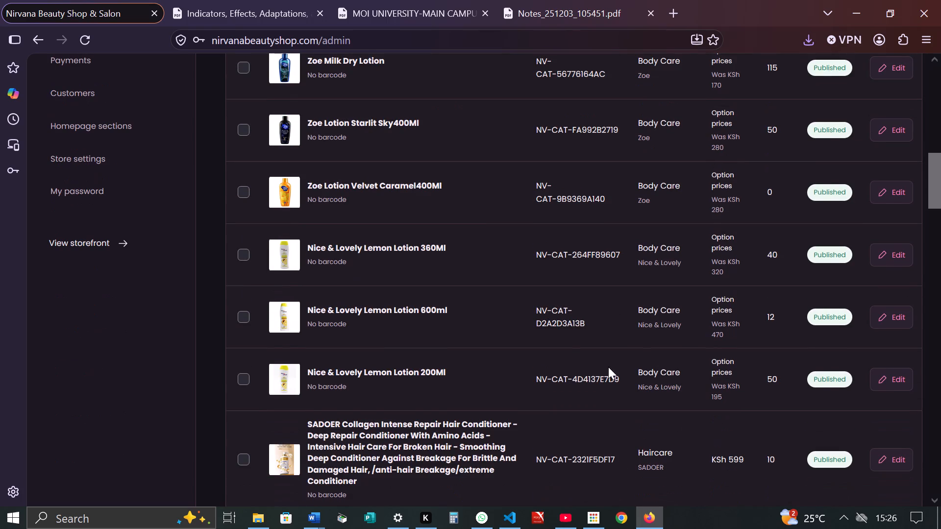
{"action": "scroll", "coordinate": [619, 357], "scroll_direction": "down", "scroll_amount": 1}
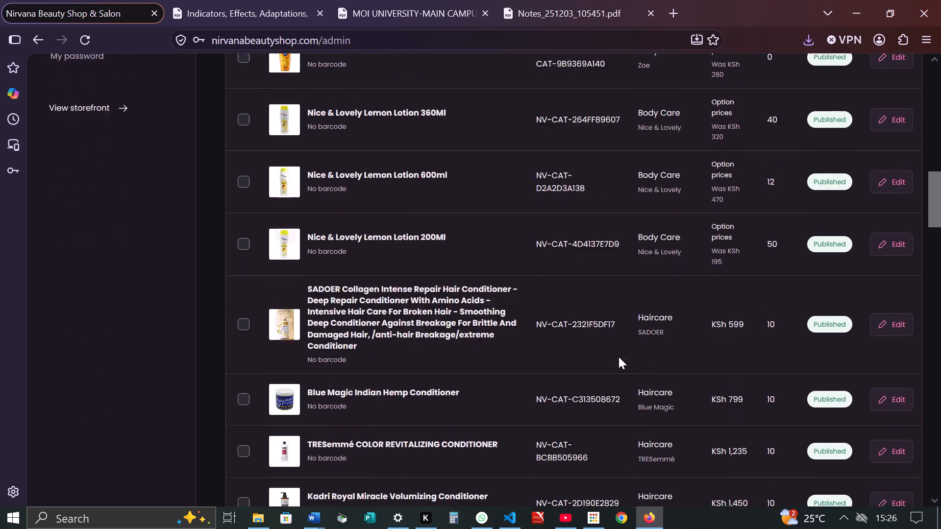
{"action": "left_click", "coordinate": [890, 227]}
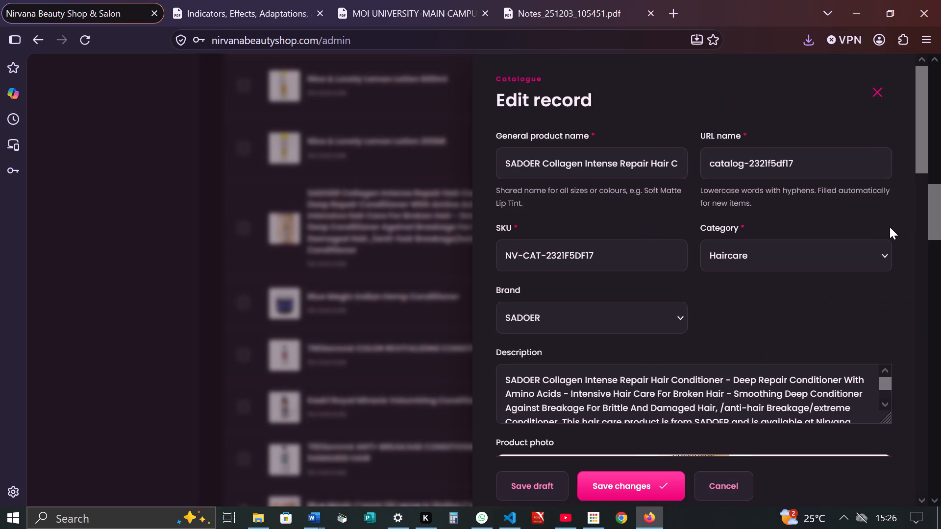
{"action": "scroll", "coordinate": [799, 270], "scroll_direction": "down", "scroll_amount": 1}
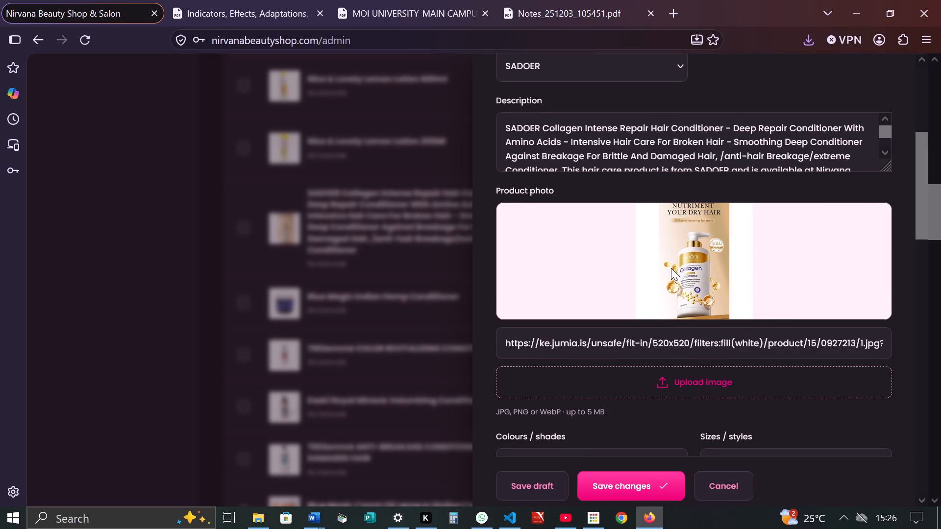
{"action": "scroll", "coordinate": [734, 284], "scroll_direction": "down", "scroll_amount": 2}
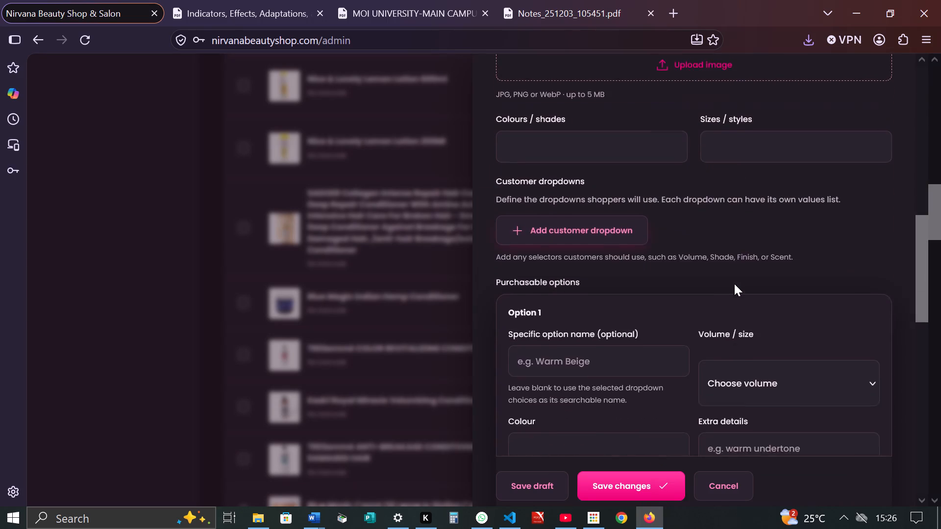
{"action": "scroll", "coordinate": [734, 284], "scroll_direction": "down", "scroll_amount": 1}
{"action": "left_click", "coordinate": [713, 129]}
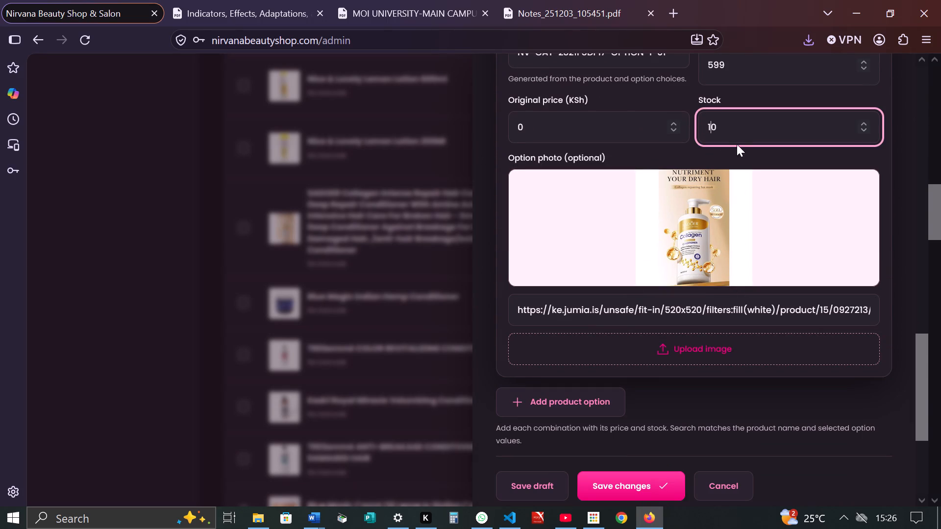
{"action": "key", "text": "BackSpace"}
{"action": "left_click", "coordinate": [621, 487]}
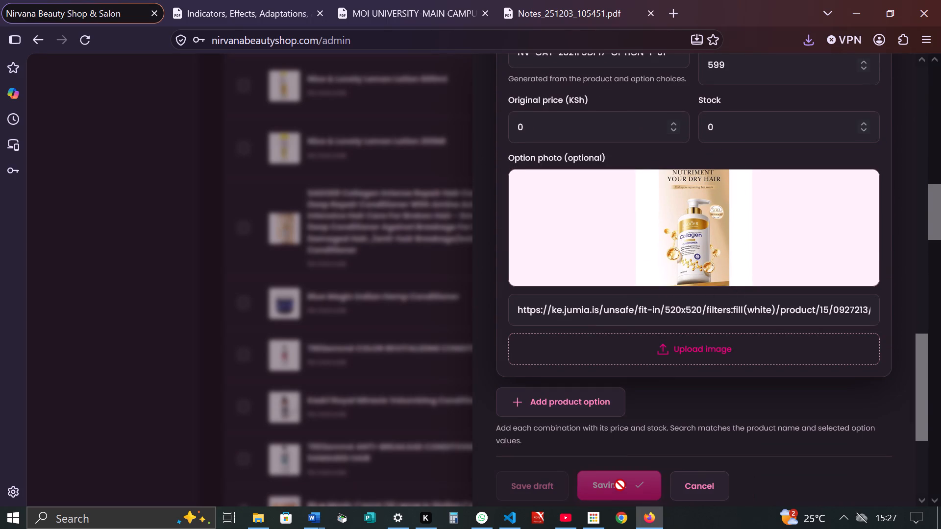
Shorten the SADOER product's general name to "SADOER Collagen Intense Repair Hair Conditioner" and save the changes.
{"action": "scroll", "coordinate": [612, 349], "scroll_direction": "up", "scroll_amount": 5}
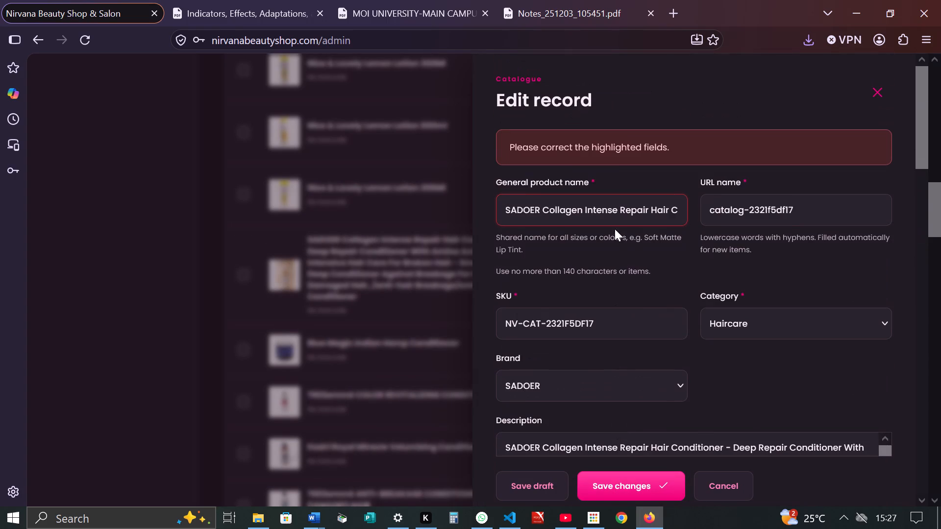
{"action": "left_click", "coordinate": [669, 213]}
{"action": "key", "text": "Right"}
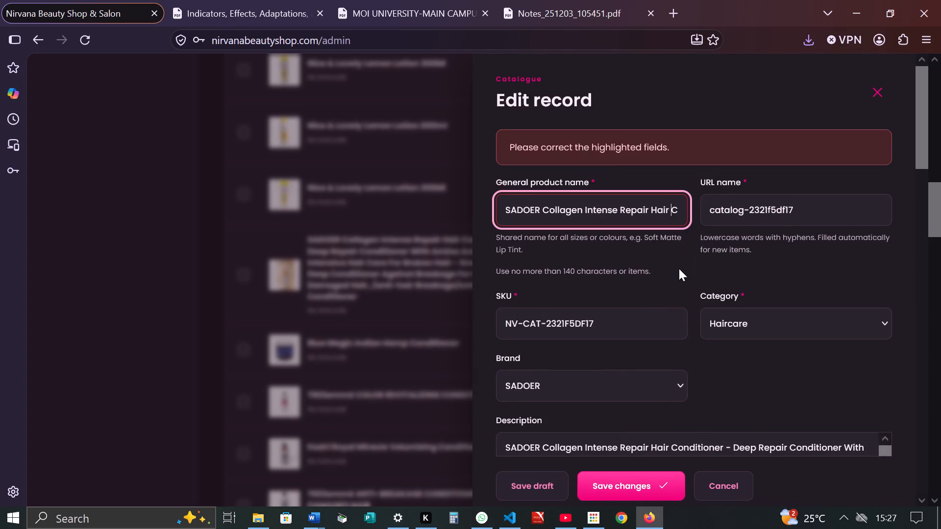
{"action": "key", "text": "Right"}
{"action": "key", "text": "Right"}
{"action": "key", "text": "Right"}
{"action": "key", "text": "Right"}
{"action": "key", "text": "Right"}
{"action": "key", "text": "Right"}
{"action": "key", "text": "Right"}
{"action": "key", "text": "Right"}
{"action": "key", "text": "Right"}
{"action": "key", "text": "Right"}
{"action": "key", "text": "Right"}
{"action": "key", "text": "Right"}
{"action": "key", "text": "Right"}
{"action": "key", "text": "Right"}
{"action": "key", "text": "Right"}
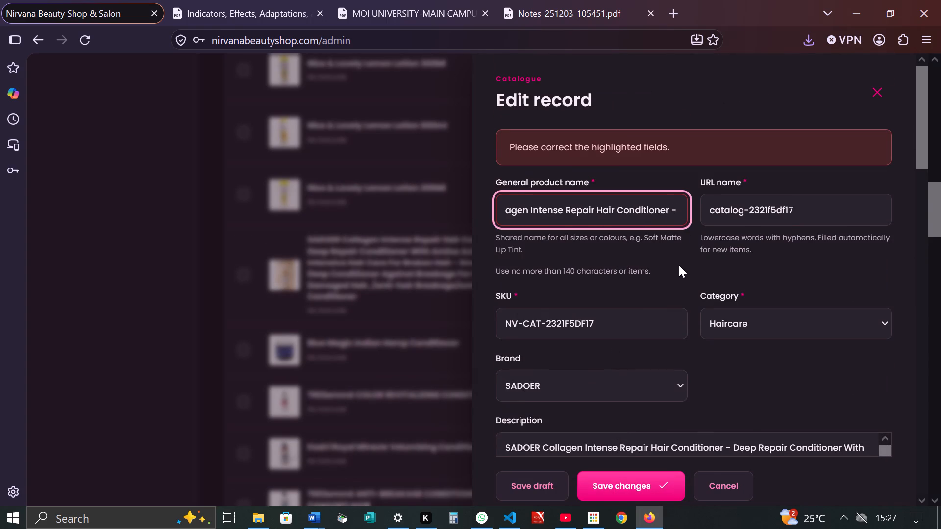
{"action": "key", "text": "Right"}
{"action": "key", "text": "Right"}
{"action": "left_click_drag", "start_coordinate": [656, 210], "coordinate": [688, 207]}
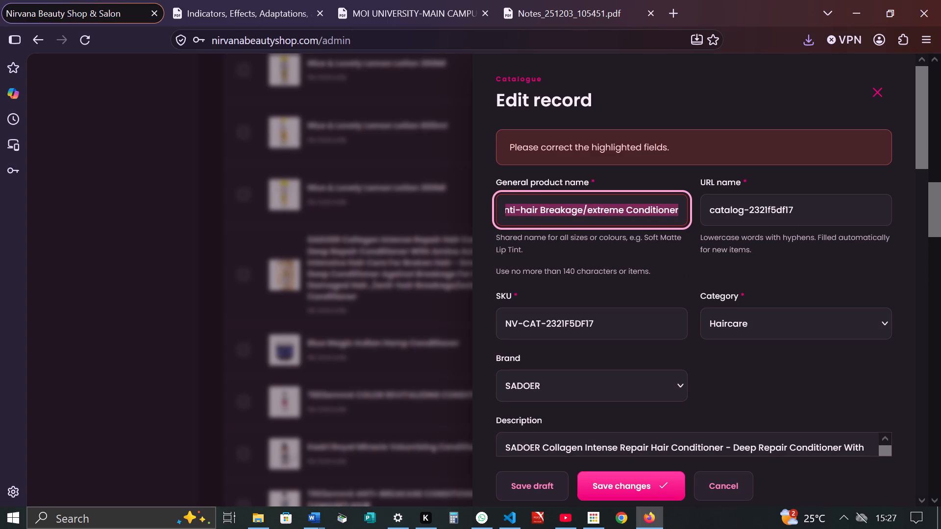
{"action": "left_click_drag", "start_coordinate": [688, 207], "coordinate": [651, 492]}
{"action": "key", "text": "BackSpace"}
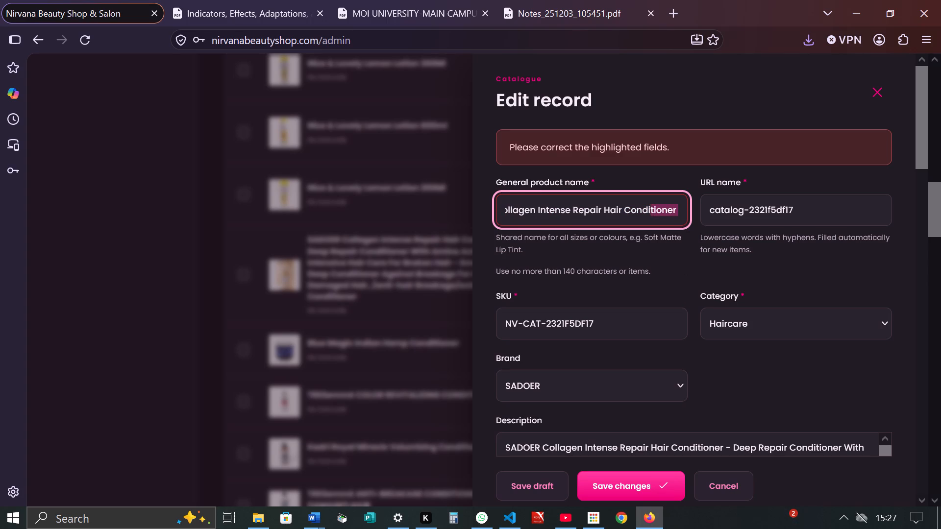
{"action": "left_click_drag", "start_coordinate": [651, 492], "coordinate": [649, 487]}
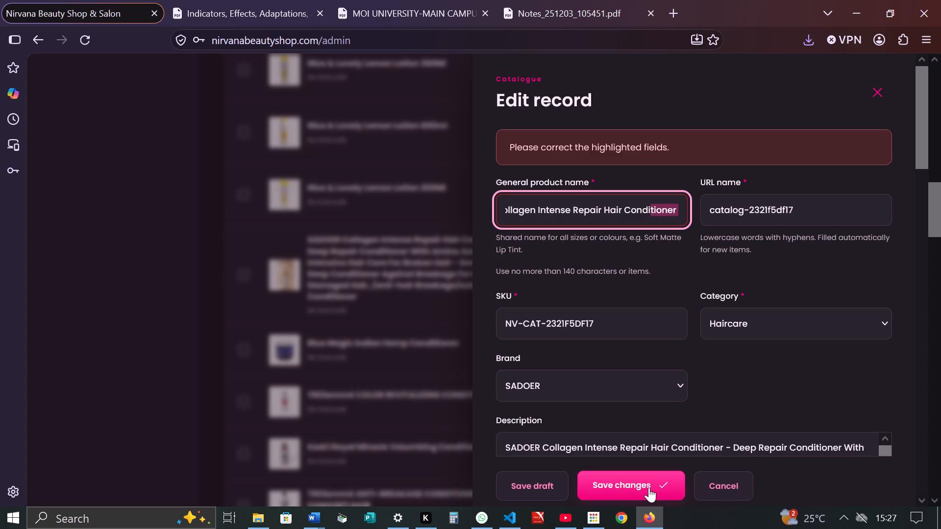
{"action": "left_click", "coordinate": [649, 486]}
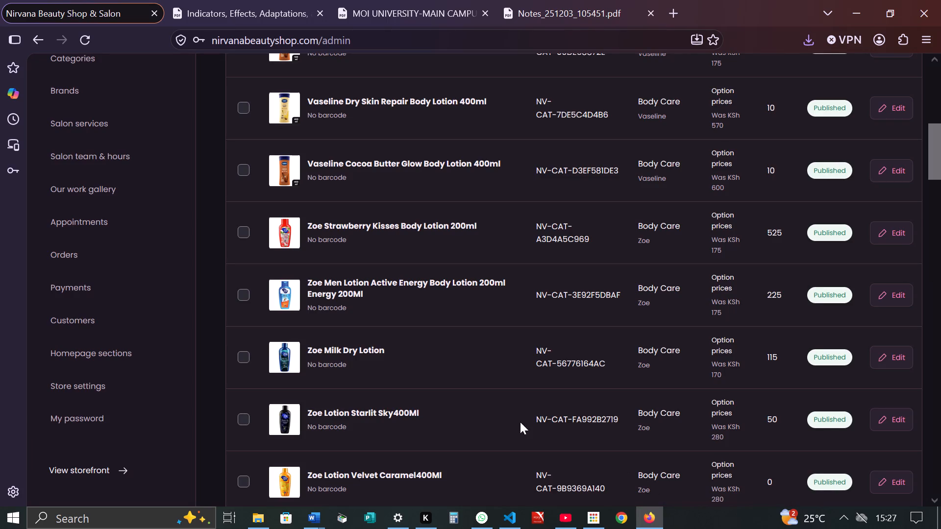
Set Option 1's stock to 0 for "Blue Magic Indian Hemp Conditioner" and save the changes.
{"action": "scroll", "coordinate": [500, 394], "scroll_direction": "down", "scroll_amount": 2}
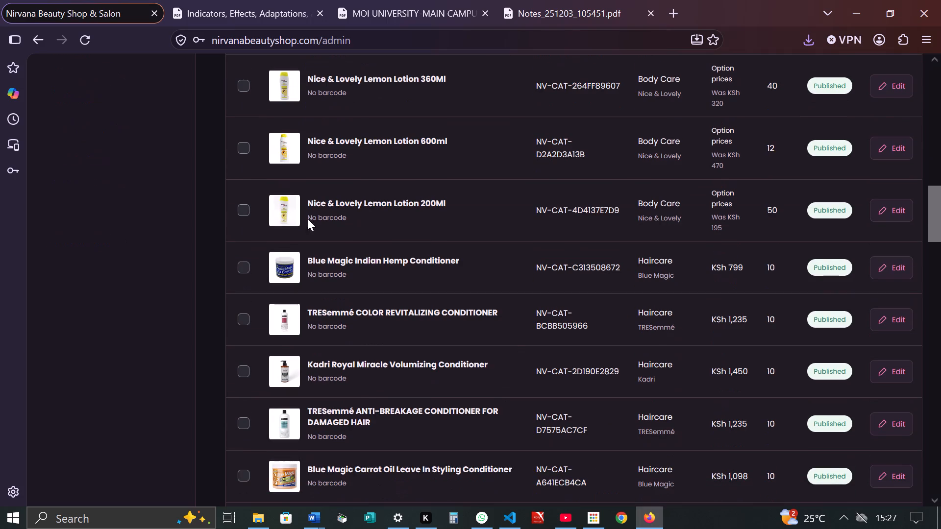
{"action": "left_click", "coordinate": [893, 265]}
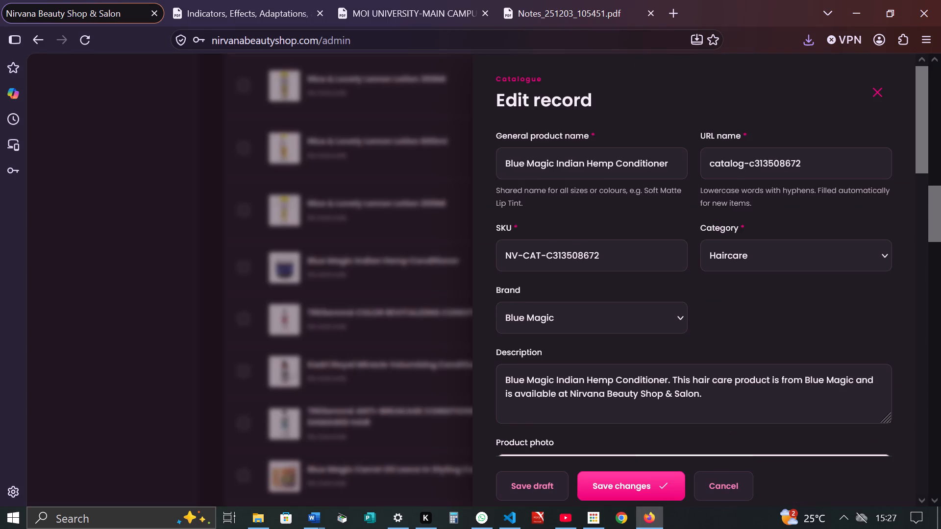
{"action": "scroll", "coordinate": [616, 422], "scroll_direction": "down", "scroll_amount": 1}
{"action": "scroll", "coordinate": [744, 334], "scroll_direction": "down", "scroll_amount": 1}
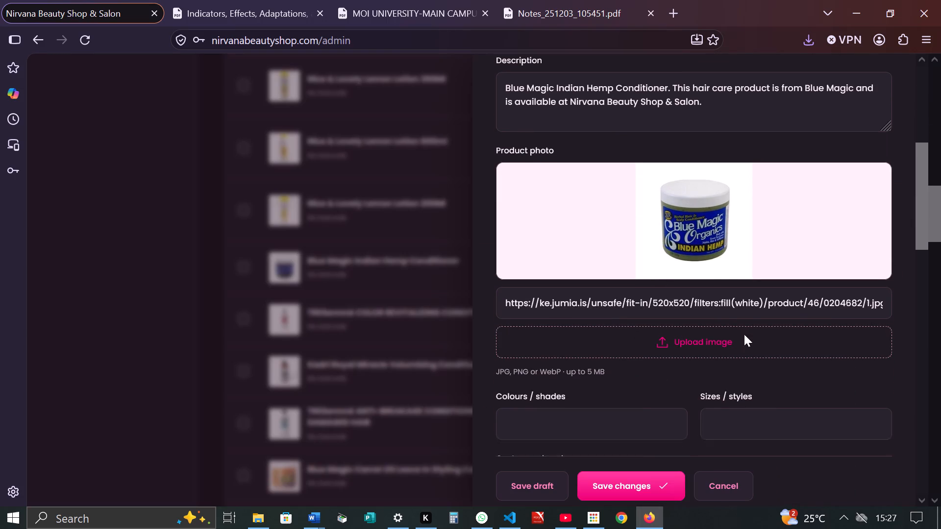
{"action": "scroll", "coordinate": [744, 334], "scroll_direction": "down", "scroll_amount": 2}
{"action": "left_click", "coordinate": [713, 124]}
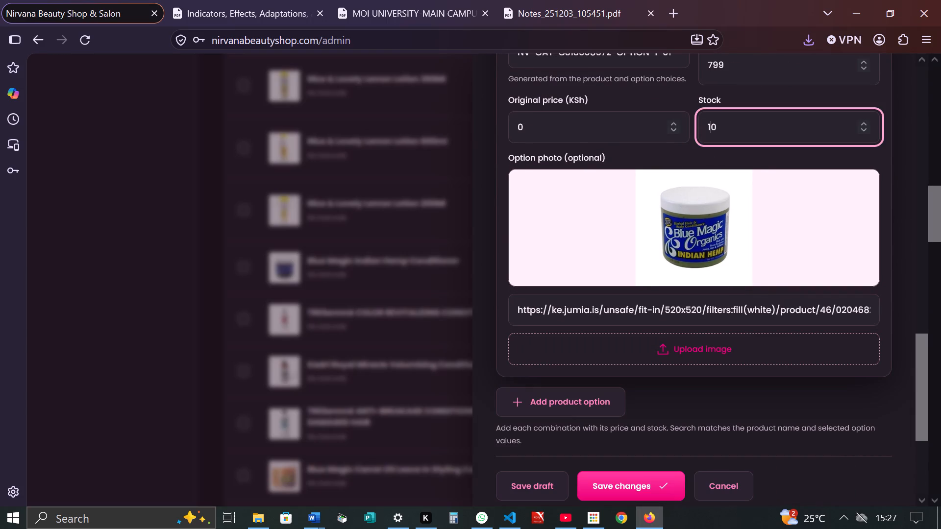
{"action": "key", "text": "BackSpace"}
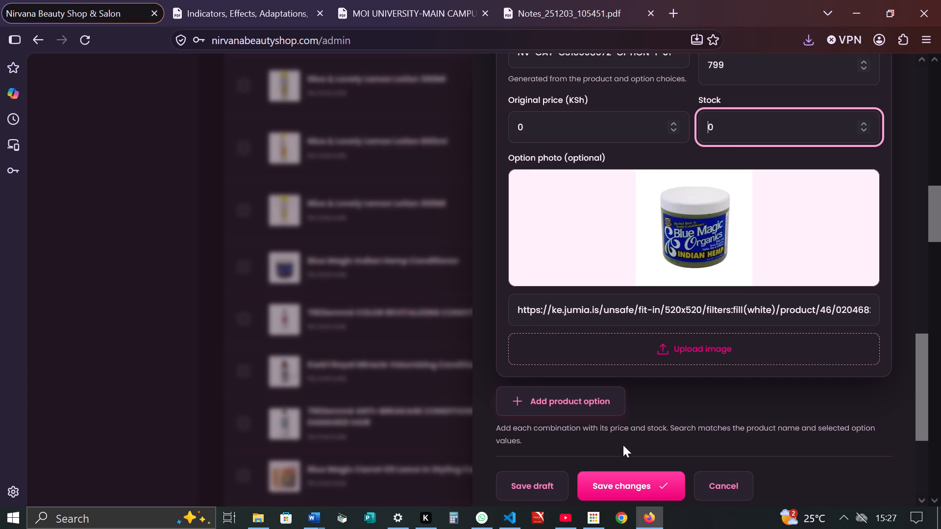
{"action": "left_click", "coordinate": [624, 477]}
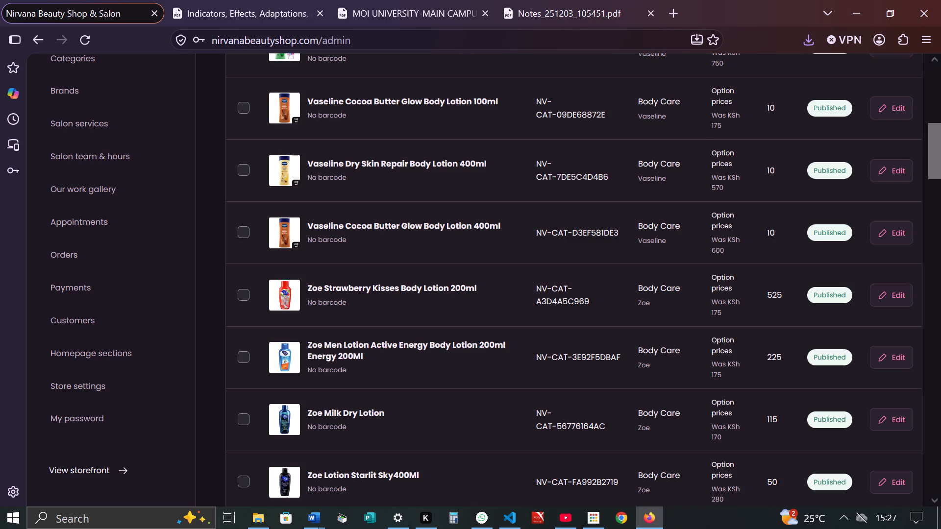
Set Option 1's stock to 0 for "TRESemmé COLOR REVITALIZING CONDITIONER" and save the changes.
{"action": "scroll", "coordinate": [548, 354], "scroll_direction": "down", "scroll_amount": 2}
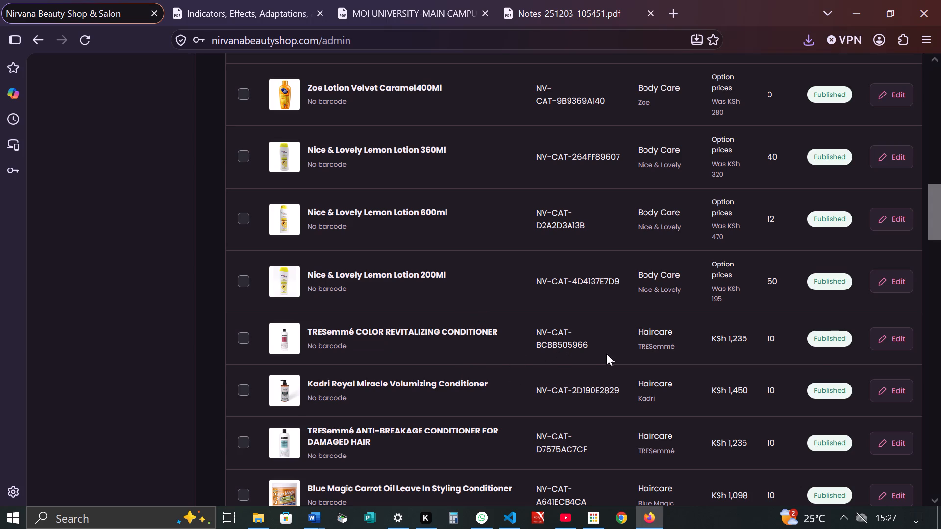
{"action": "left_click", "coordinate": [883, 330]}
{"action": "scroll", "coordinate": [614, 374], "scroll_direction": "down", "scroll_amount": 1}
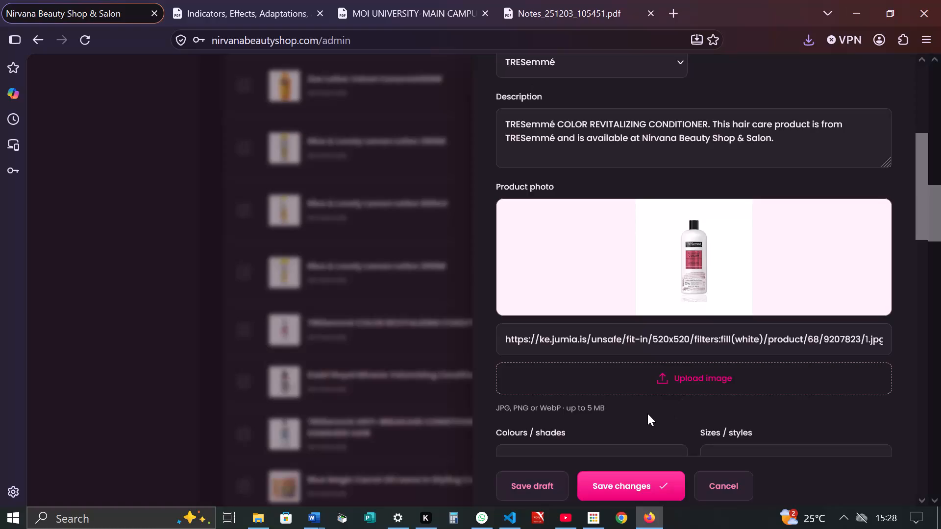
{"action": "scroll", "coordinate": [674, 366], "scroll_direction": "down", "scroll_amount": 2}
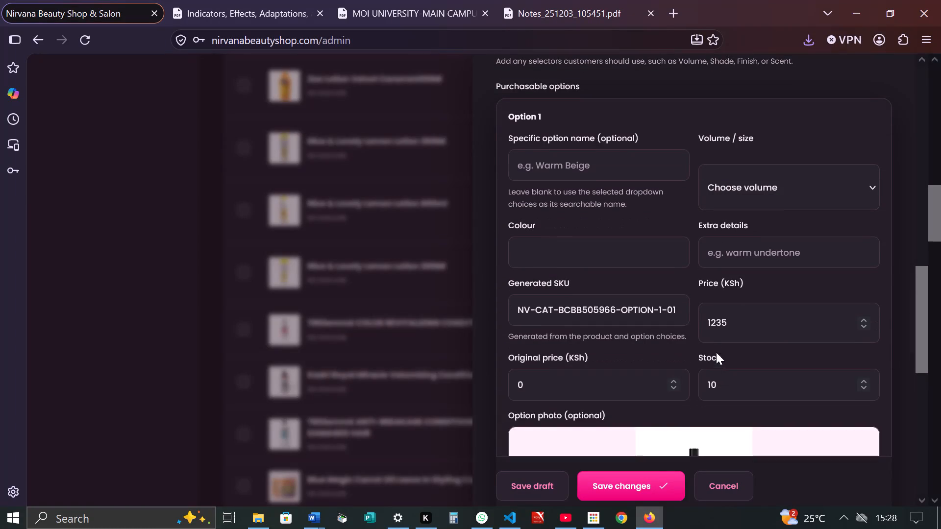
{"action": "scroll", "coordinate": [716, 364], "scroll_direction": "down", "scroll_amount": 2}
{"action": "scroll", "coordinate": [714, 210], "scroll_direction": "up", "scroll_amount": 1}
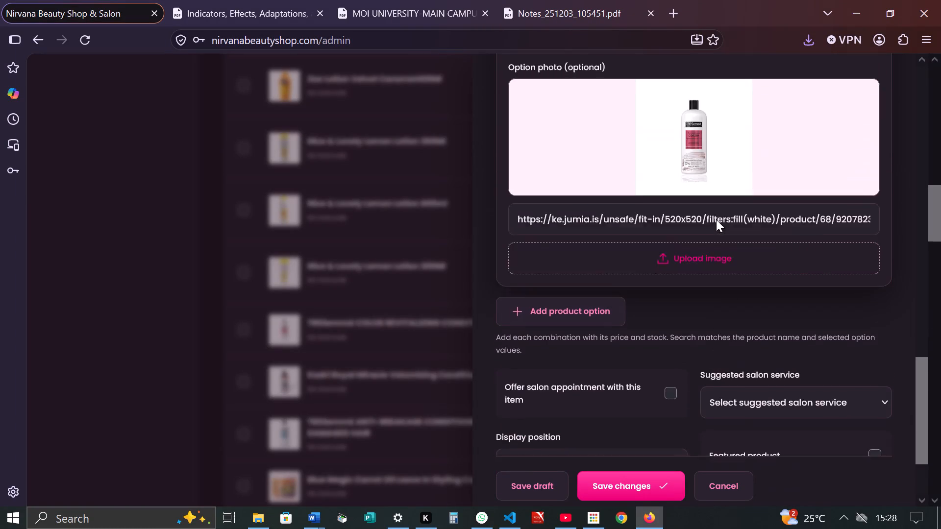
{"action": "left_click", "coordinate": [710, 182]}
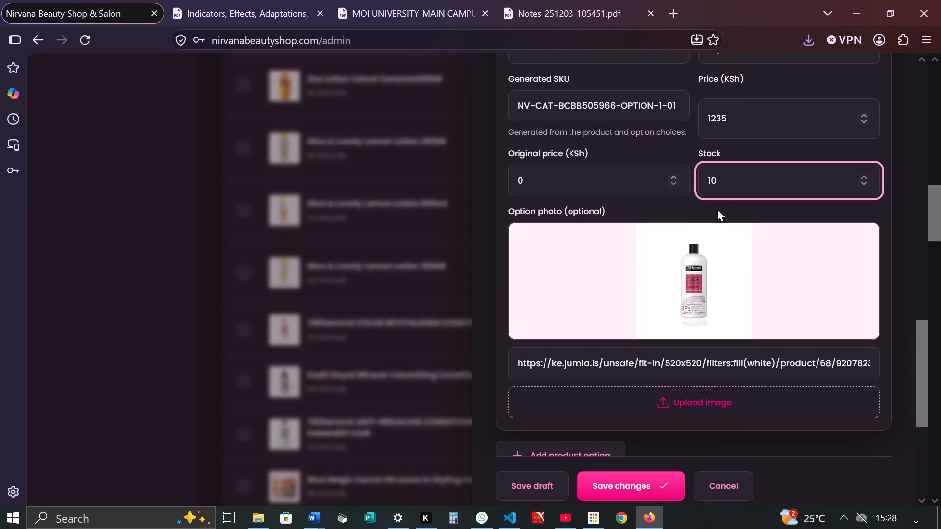
{"action": "key", "text": "BackSpace"}
{"action": "left_click", "coordinate": [614, 470]}
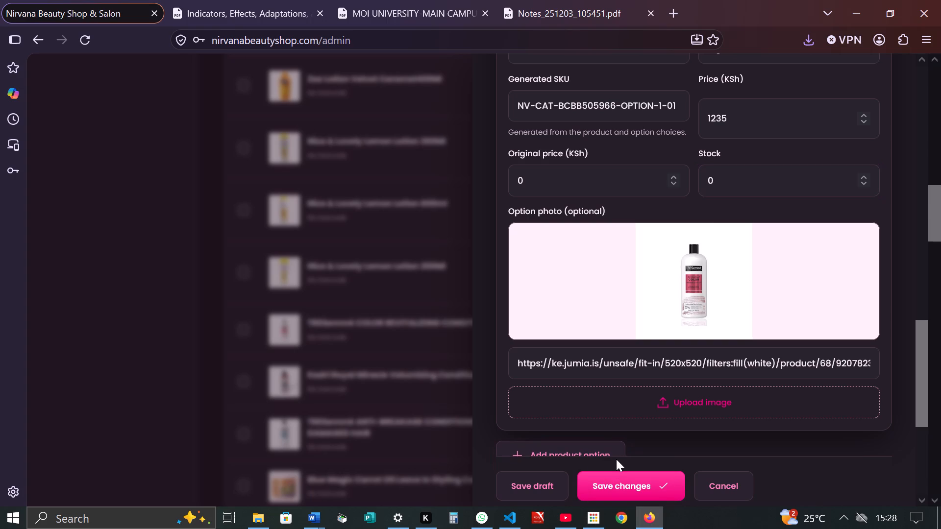
{"action": "left_click", "coordinate": [615, 486]}
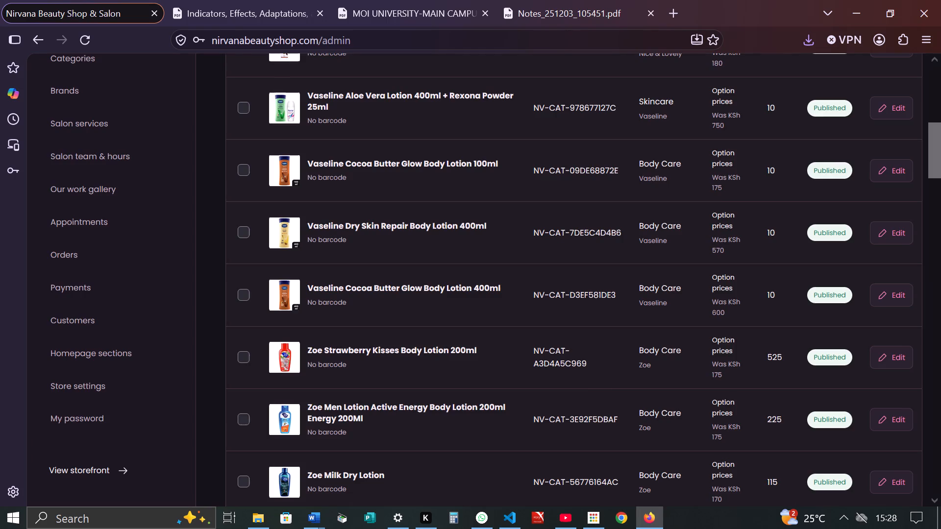
Set Option 1's stock to 0 for "Kadri Royal Miracle Volumizing Conditioner" and save the changes.
{"action": "scroll", "coordinate": [612, 382], "scroll_direction": "down", "scroll_amount": 1}
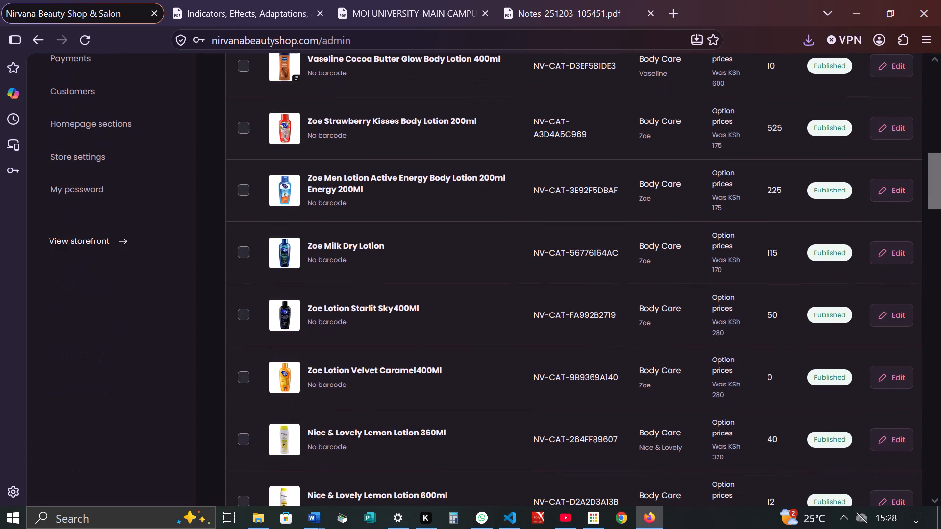
{"action": "scroll", "coordinate": [614, 378], "scroll_direction": "down", "scroll_amount": 2}
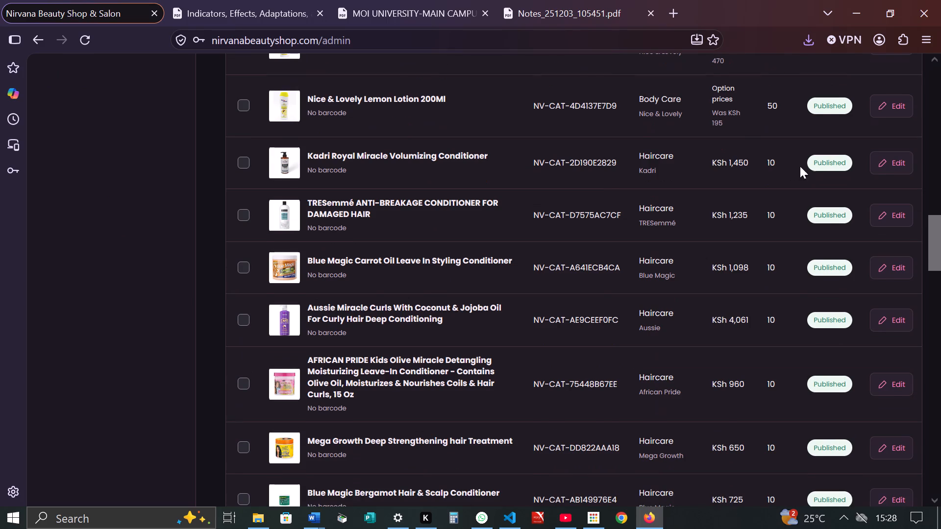
{"action": "left_click", "coordinate": [884, 160]}
{"action": "scroll", "coordinate": [634, 306], "scroll_direction": "down", "scroll_amount": 2}
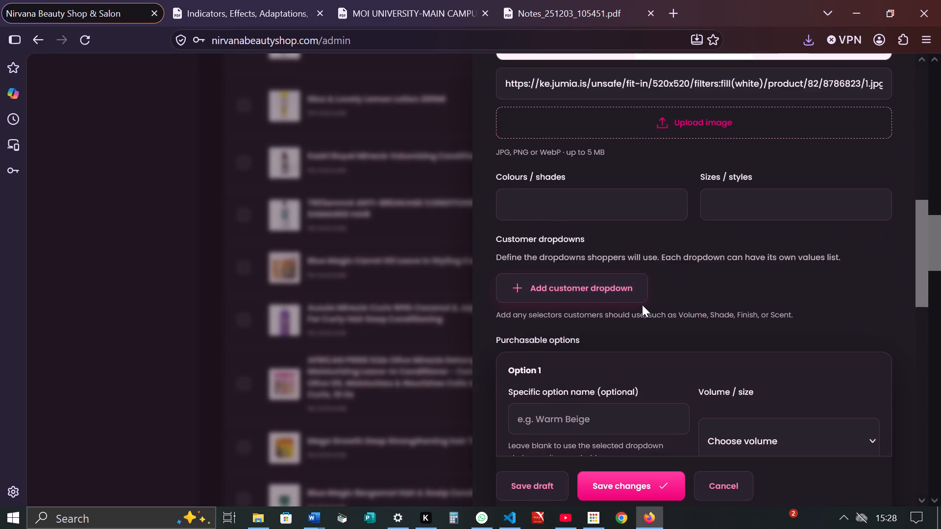
{"action": "scroll", "coordinate": [657, 306], "scroll_direction": "up", "scroll_amount": 1}
{"action": "scroll", "coordinate": [699, 328], "scroll_direction": "down", "scroll_amount": 1}
{"action": "scroll", "coordinate": [689, 326], "scroll_direction": "up", "scroll_amount": 1}
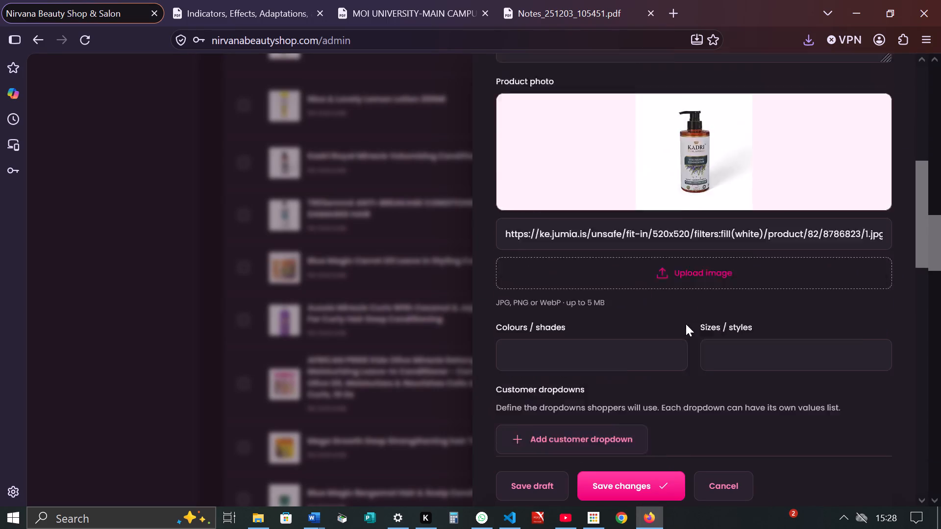
{"action": "scroll", "coordinate": [712, 317], "scroll_direction": "down", "scroll_amount": 1}
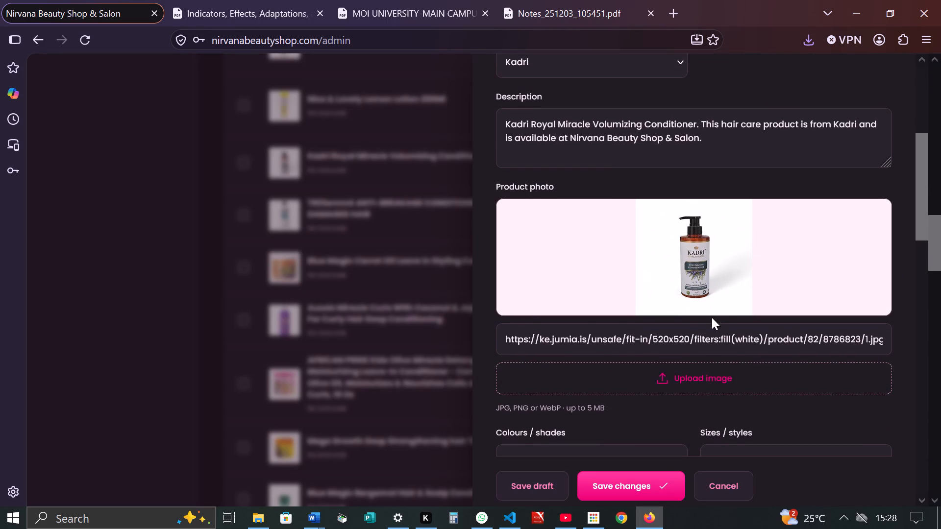
{"action": "scroll", "coordinate": [706, 332], "scroll_direction": "down", "scroll_amount": 1}
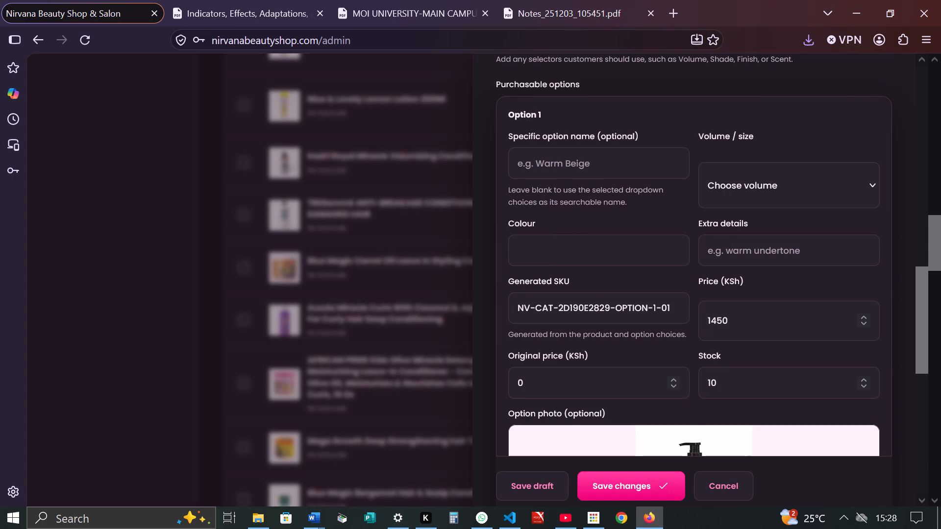
{"action": "left_click", "coordinate": [712, 384]}
{"action": "key", "text": "BackSpace"}
{"action": "left_click", "coordinate": [657, 490]}
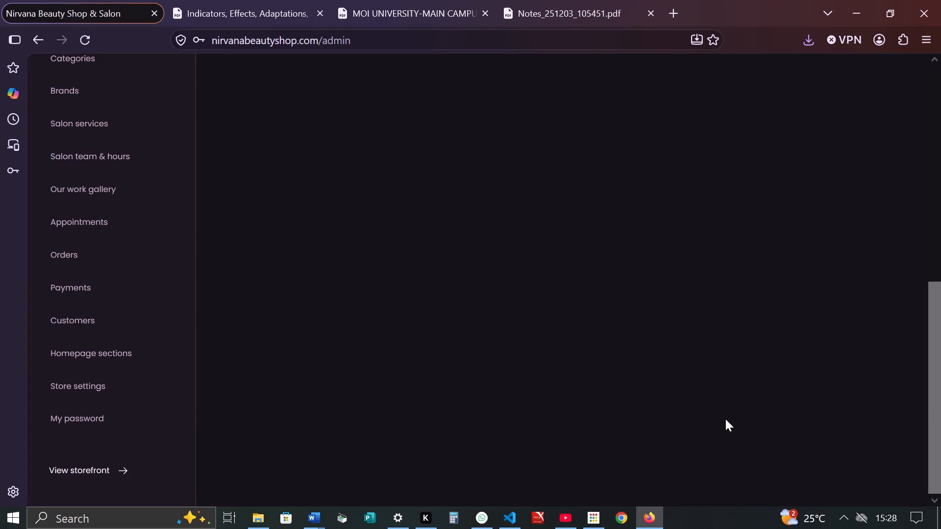
Set Option 1's stock to 0 for "TRESemmé ANTI-BREAKAGE CONDITIONER FOR DAMAGED HAIR" and save the changes.
{"action": "scroll", "coordinate": [492, 313], "scroll_direction": "down", "scroll_amount": 2}
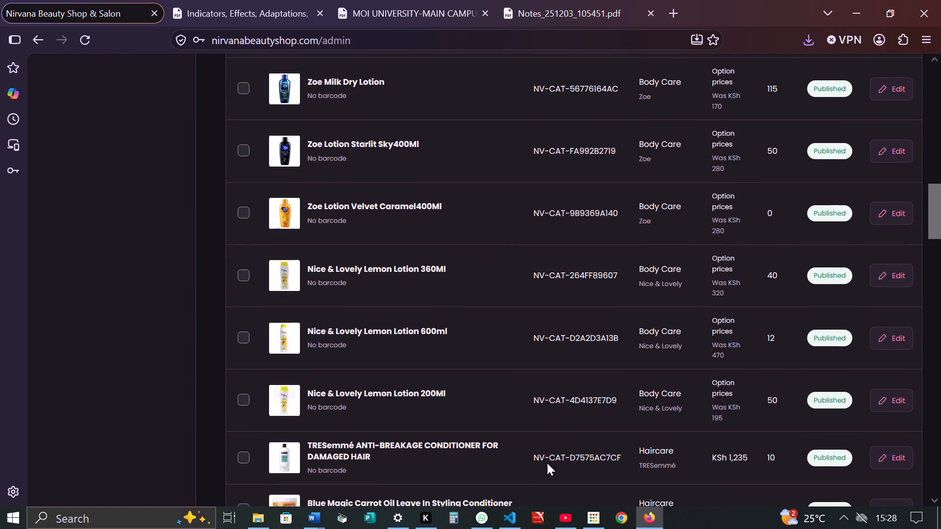
{"action": "left_click", "coordinate": [906, 451]}
{"action": "scroll", "coordinate": [572, 362], "scroll_direction": "down", "scroll_amount": 2}
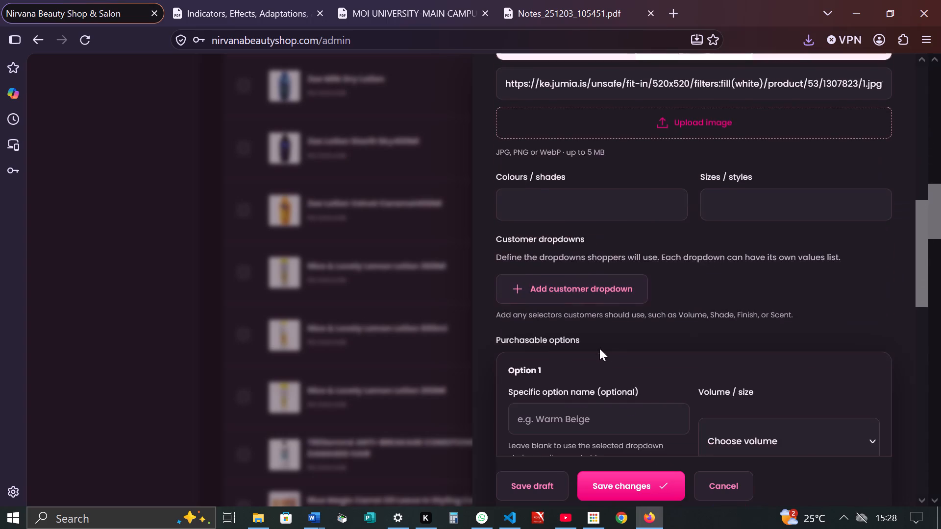
{"action": "scroll", "coordinate": [611, 344], "scroll_direction": "up", "scroll_amount": 2}
{"action": "scroll", "coordinate": [700, 408], "scroll_direction": "down", "scroll_amount": 1}
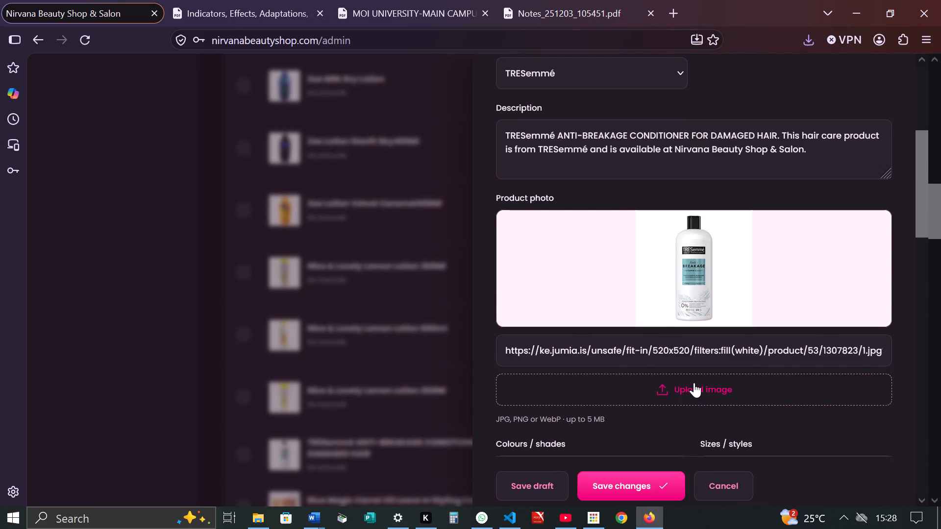
{"action": "scroll", "coordinate": [693, 378], "scroll_direction": "down", "scroll_amount": 3}
{"action": "scroll", "coordinate": [695, 357], "scroll_direction": "up", "scroll_amount": 1}
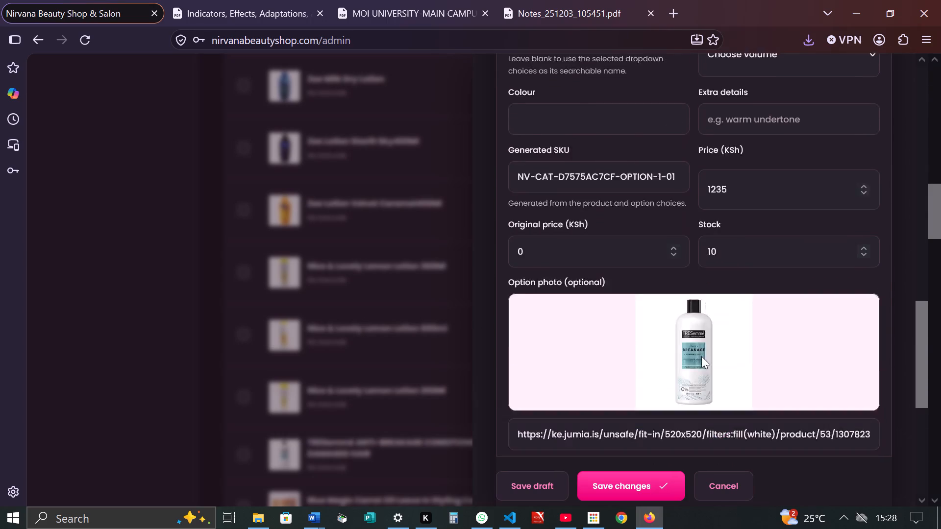
{"action": "left_click", "coordinate": [711, 386]}
{"action": "key", "text": "BackSpace"}
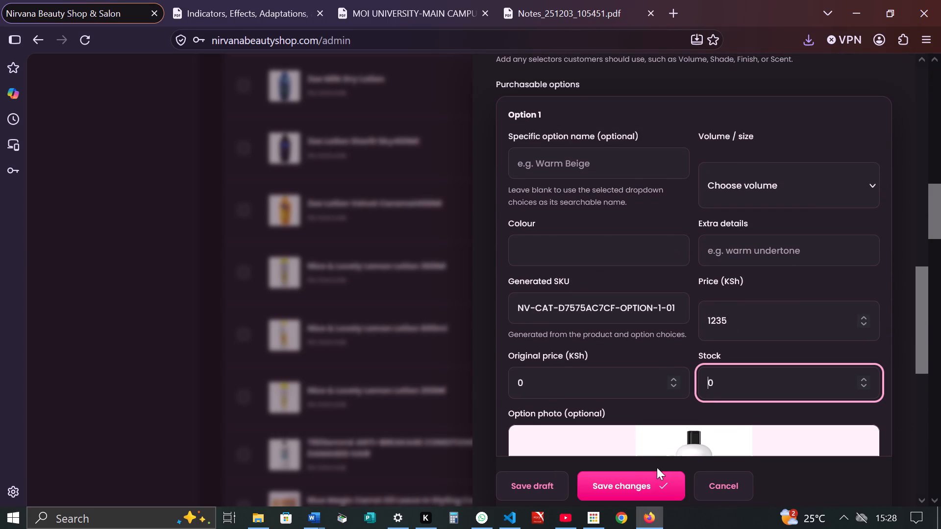
{"action": "left_click", "coordinate": [627, 483]}
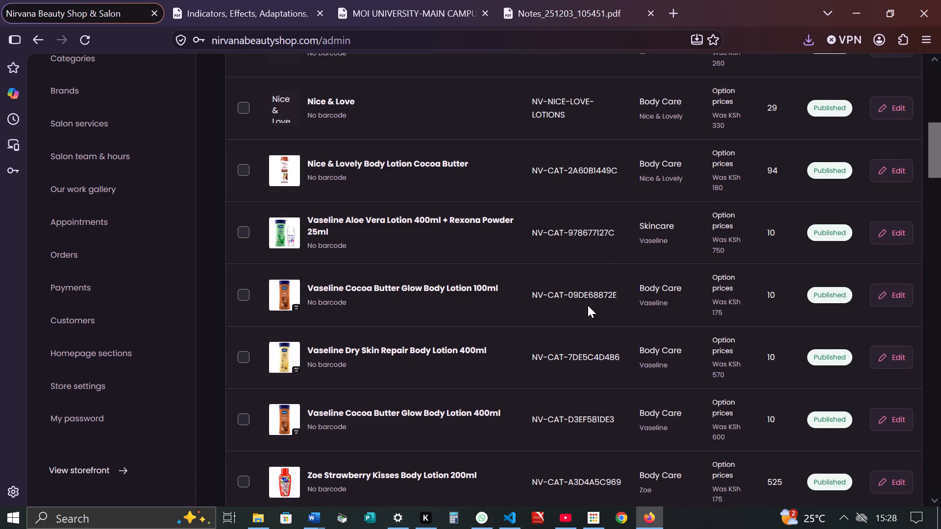
Set Option 1's stock to 0 for "Blue Magic Carrot Oil Leave In Styling Conditioner" and save the changes.
{"action": "scroll", "coordinate": [588, 305], "scroll_direction": "down", "scroll_amount": 3}
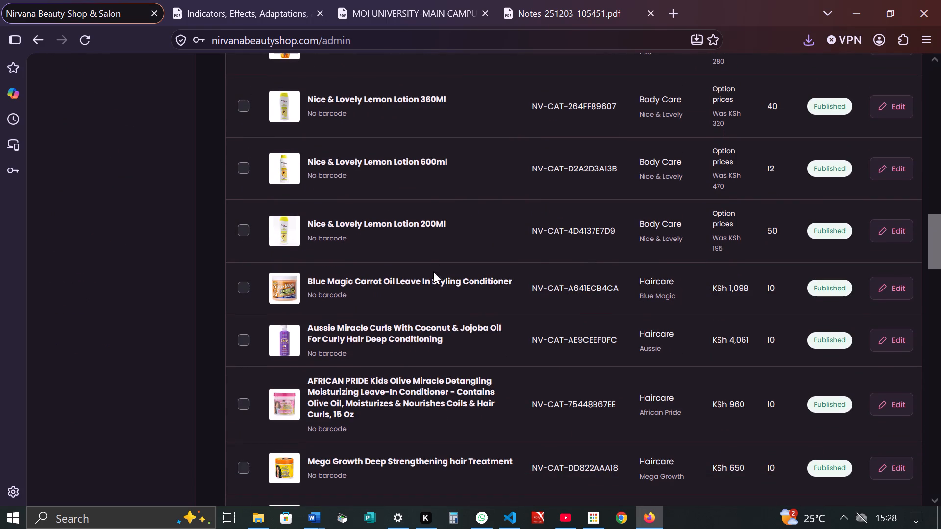
{"action": "left_click", "coordinate": [903, 281]}
{"action": "scroll", "coordinate": [703, 417], "scroll_direction": "down", "scroll_amount": 1}
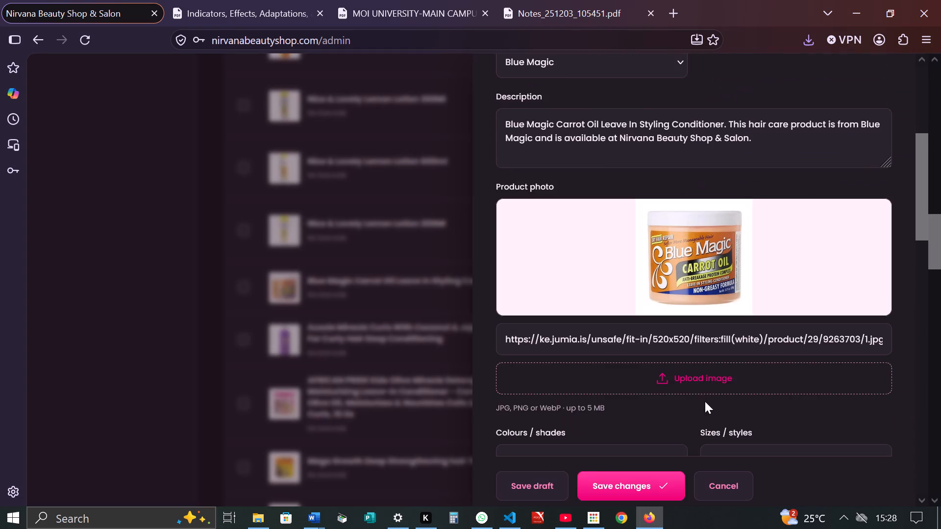
{"action": "scroll", "coordinate": [724, 375], "scroll_direction": "down", "scroll_amount": 3}
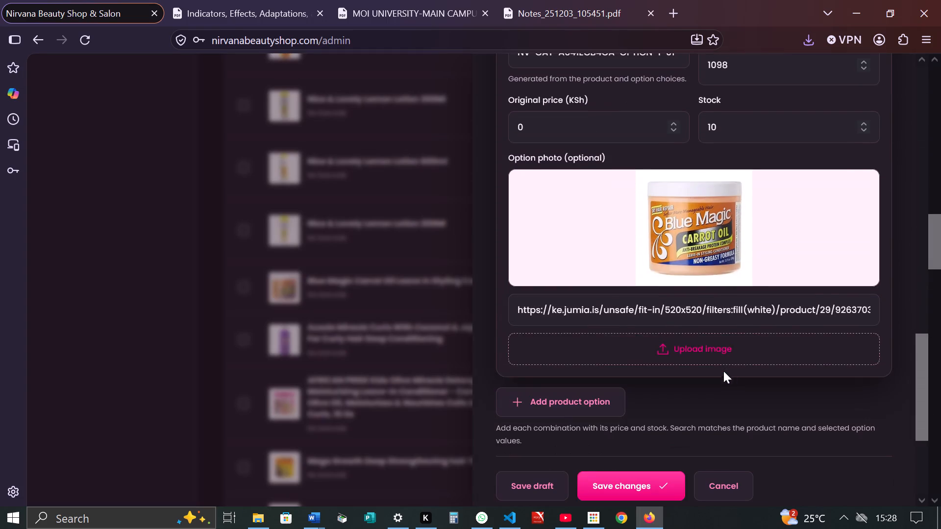
{"action": "scroll", "coordinate": [722, 364], "scroll_direction": "up", "scroll_amount": 1}
{"action": "left_click", "coordinate": [711, 385]}
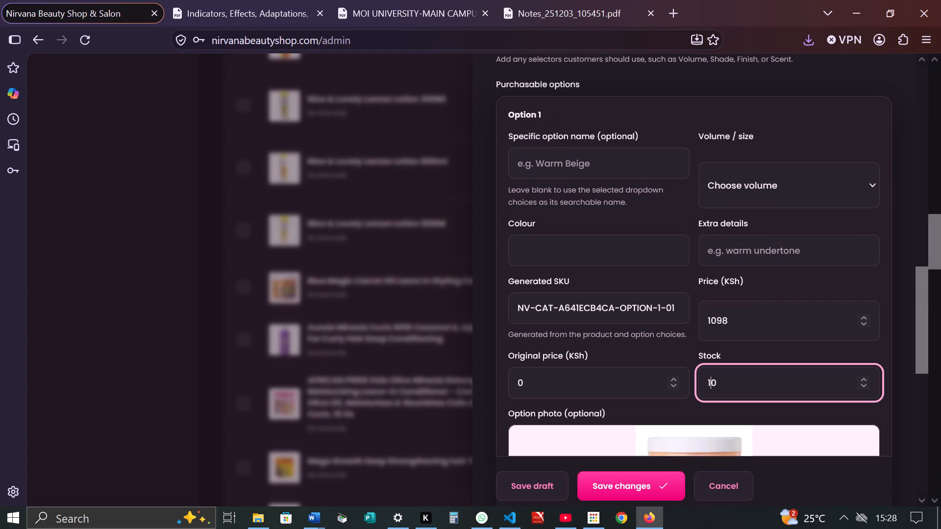
{"action": "key", "text": "BackSpace"}
{"action": "left_click", "coordinate": [652, 488]}
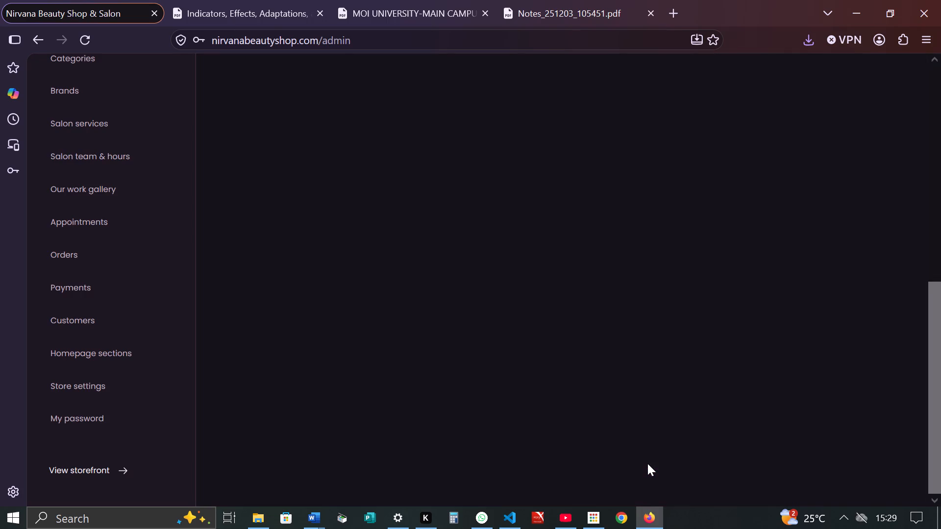
Set Option 1's stock to 0 for "Aussie Miracle Curls With Coconut & Jojoba Oil For Curly Hair Deep Conditioning" and save the changes.
{"action": "scroll", "coordinate": [573, 357], "scroll_direction": "down", "scroll_amount": 2}
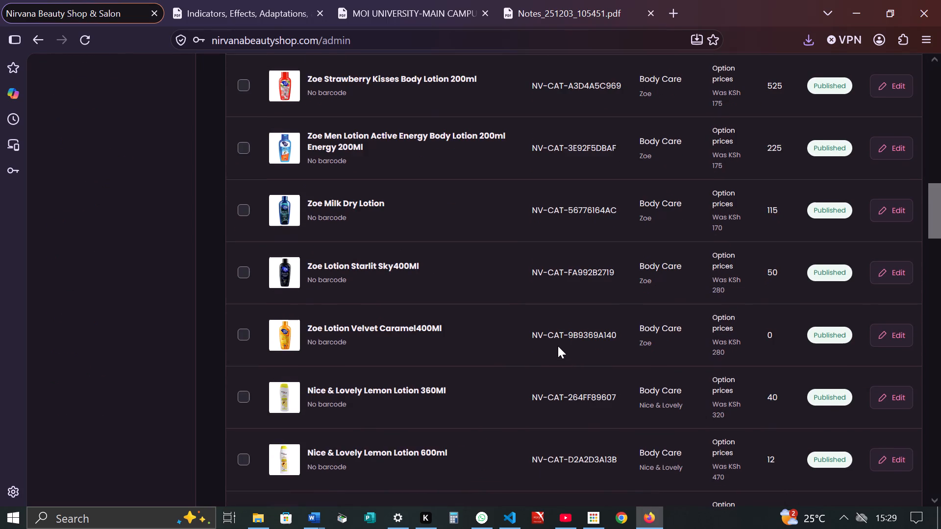
{"action": "scroll", "coordinate": [558, 346], "scroll_direction": "down", "scroll_amount": 1}
{"action": "left_click", "coordinate": [882, 355]}
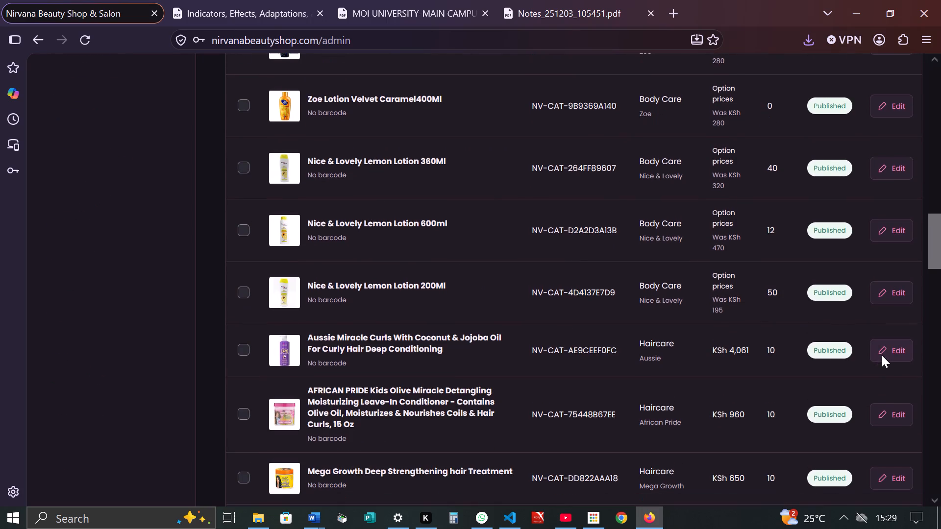
{"action": "scroll", "coordinate": [656, 408], "scroll_direction": "down", "scroll_amount": 2}
{"action": "scroll", "coordinate": [658, 337], "scroll_direction": "up", "scroll_amount": 1}
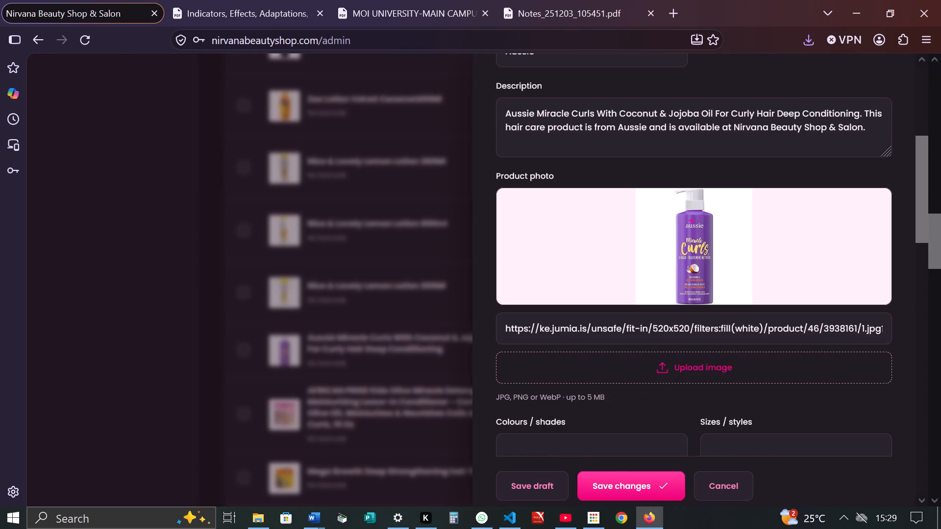
{"action": "scroll", "coordinate": [669, 401], "scroll_direction": "down", "scroll_amount": 2}
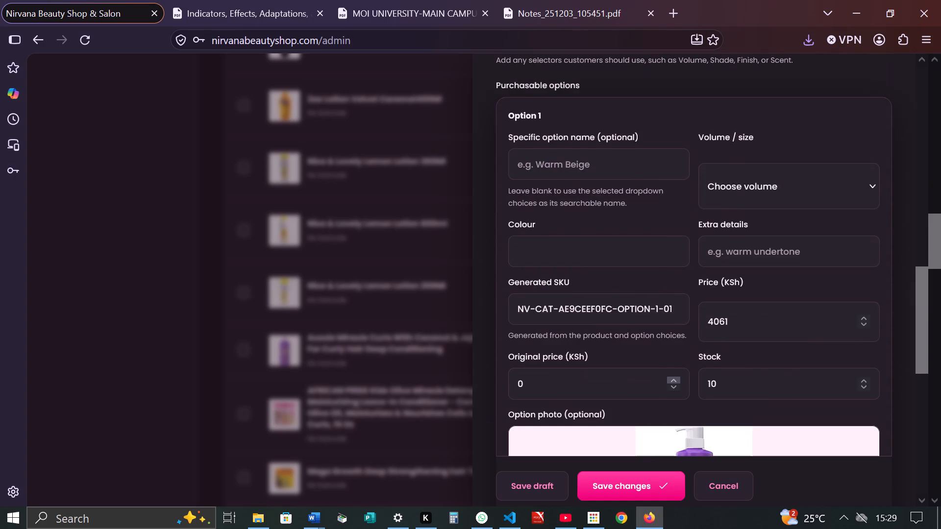
{"action": "scroll", "coordinate": [728, 360], "scroll_direction": "down", "scroll_amount": 4}
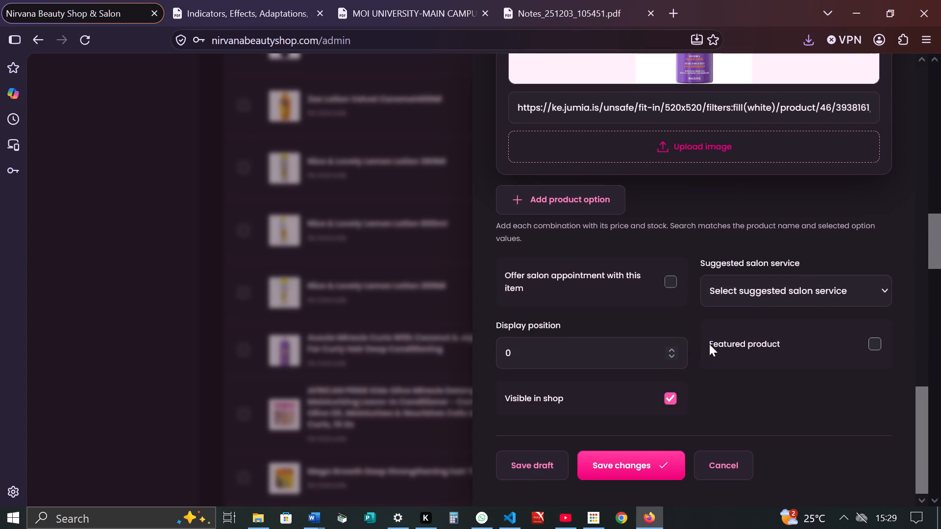
{"action": "scroll", "coordinate": [710, 341], "scroll_direction": "up", "scroll_amount": 5}
{"action": "scroll", "coordinate": [726, 333], "scroll_direction": "down", "scroll_amount": 1}
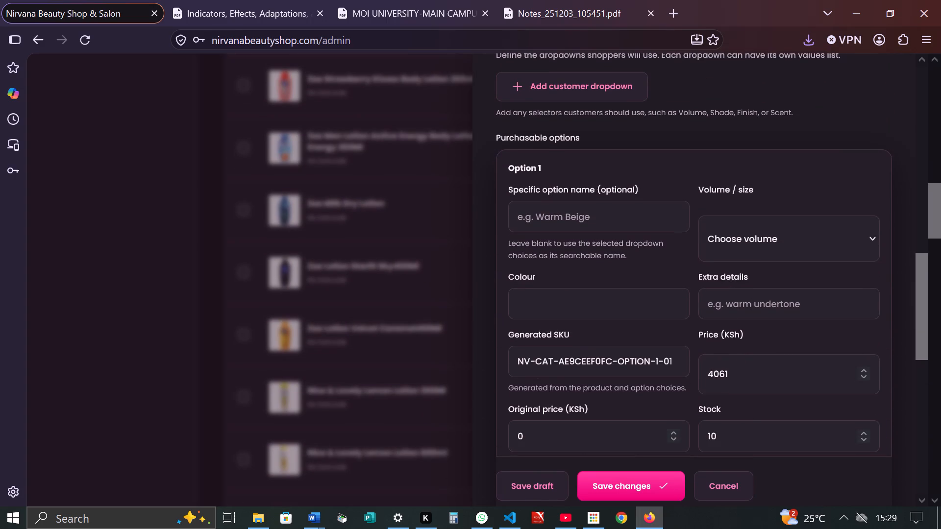
{"action": "left_click", "coordinate": [712, 437]}
{"action": "key", "text": "BackSpace"}
{"action": "left_click", "coordinate": [651, 481]}
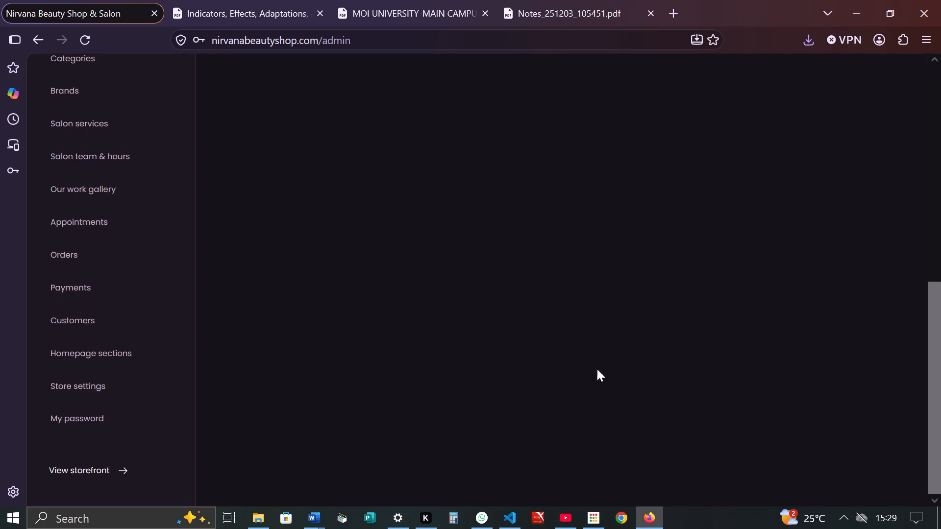
Set Option 1's stock to 0 for the "AFRICAN PRIDE Kids Olive Miracle" 15 Oz leave-in conditioner and submit the changes.
{"action": "scroll", "coordinate": [593, 331], "scroll_direction": "down", "scroll_amount": 4}
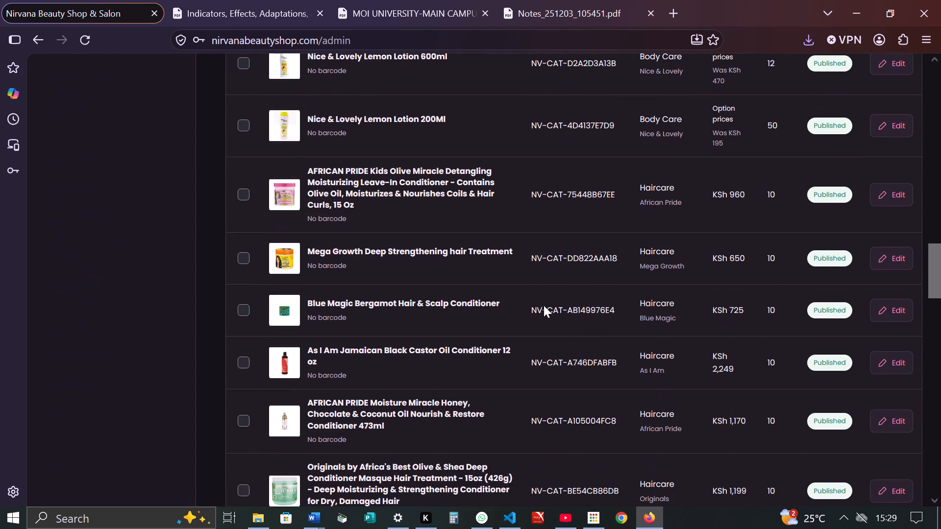
{"action": "left_click", "coordinate": [876, 194]}
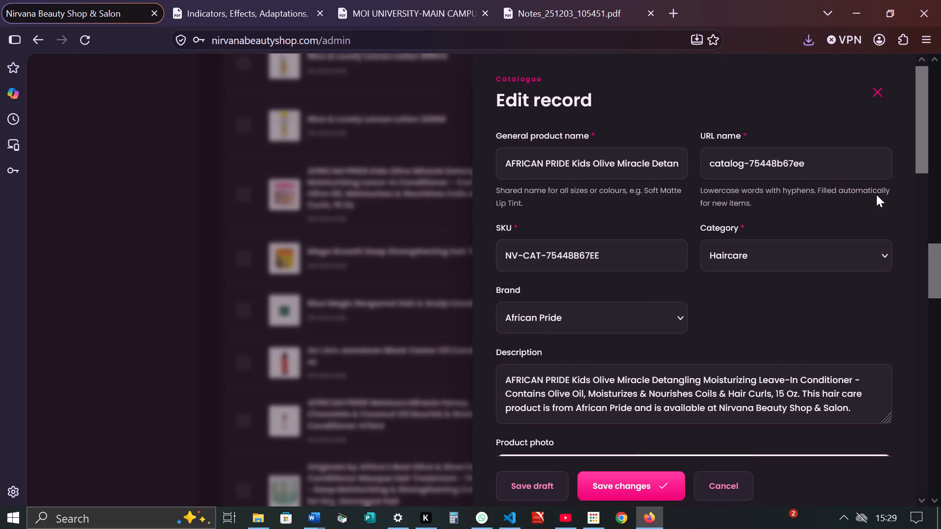
{"action": "scroll", "coordinate": [550, 342], "scroll_direction": "down", "scroll_amount": 2}
{"action": "scroll", "coordinate": [593, 345], "scroll_direction": "up", "scroll_amount": 1}
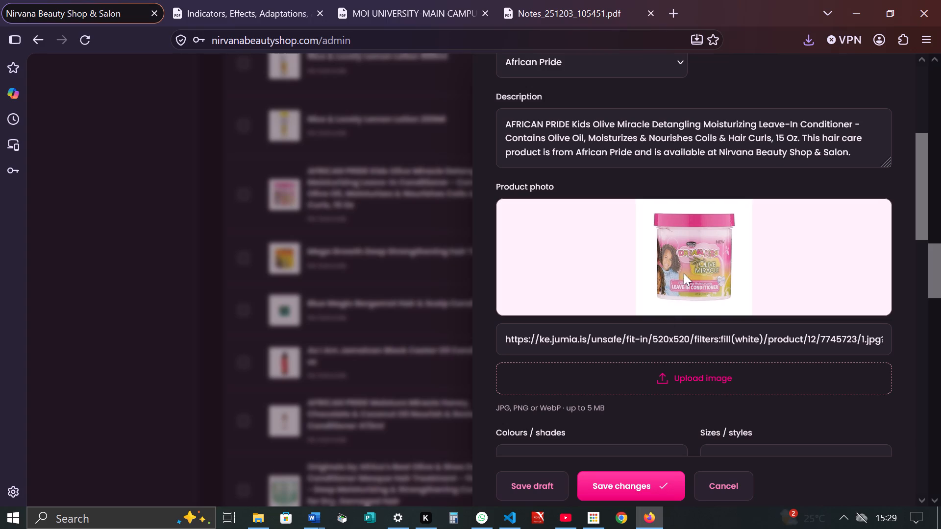
{"action": "scroll", "coordinate": [684, 273], "scroll_direction": "down", "scroll_amount": 2}
{"action": "scroll", "coordinate": [666, 309], "scroll_direction": "down", "scroll_amount": 2}
{"action": "scroll", "coordinate": [666, 304], "scroll_direction": "up", "scroll_amount": 1}
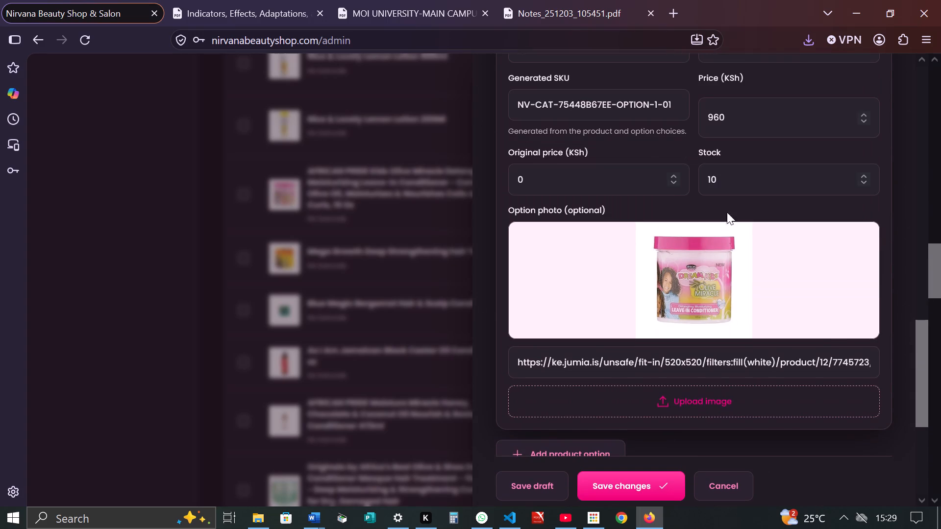
{"action": "left_click", "coordinate": [712, 181]}
{"action": "key", "text": "BackSpace"}
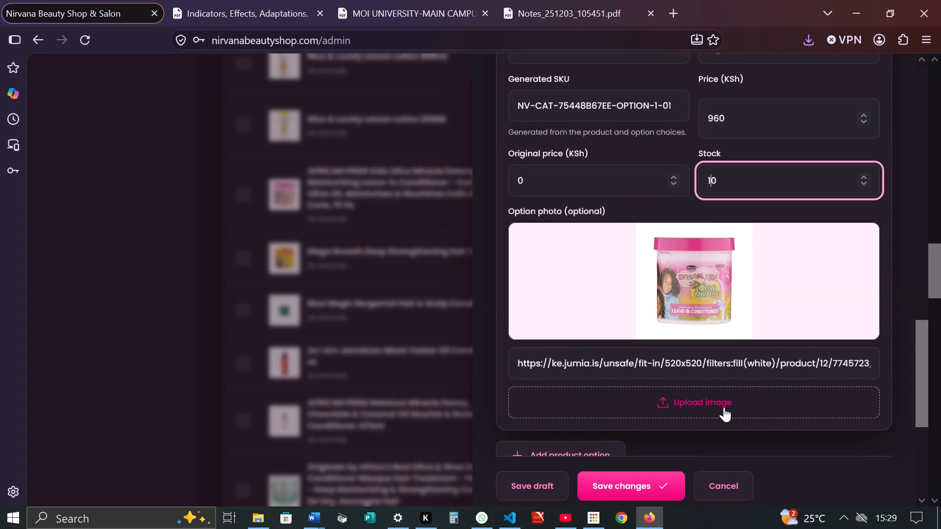
{"action": "left_click", "coordinate": [643, 490]}
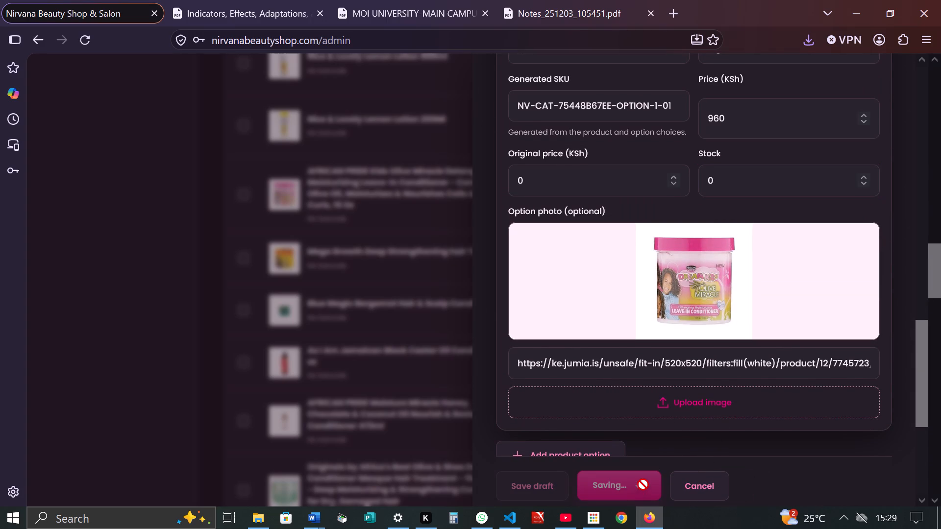
Shorten the general product name to "AFRICAN PRIDE Kids Olive Miracle Detangling Moisturizing" and save the changes.
{"action": "scroll", "coordinate": [656, 350], "scroll_direction": "up", "scroll_amount": 4}
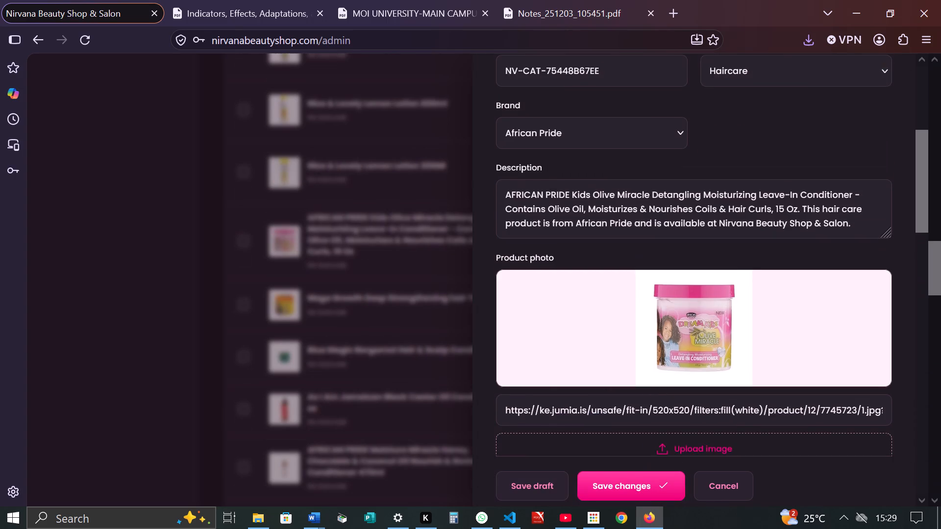
{"action": "scroll", "coordinate": [645, 323], "scroll_direction": "up", "scroll_amount": 1}
{"action": "left_click", "coordinate": [664, 211]}
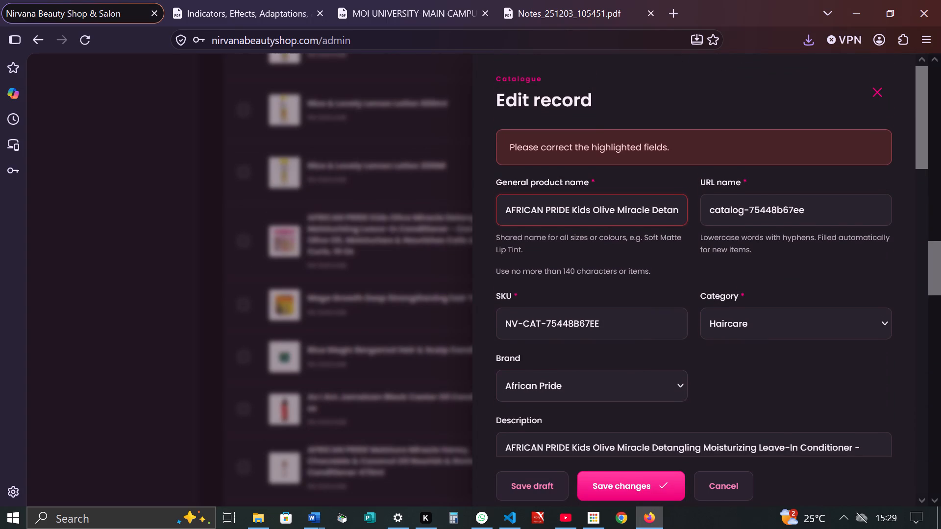
{"action": "key", "text": "Right"}
{"action": "key", "text": "Right"}
{"action": "key", "text": "Right"}
{"action": "key", "text": "Right"}
{"action": "key", "text": "Right"}
{"action": "key", "text": "Right"}
{"action": "key", "text": "Right"}
{"action": "key", "text": "Right"}
{"action": "key", "text": "Right"}
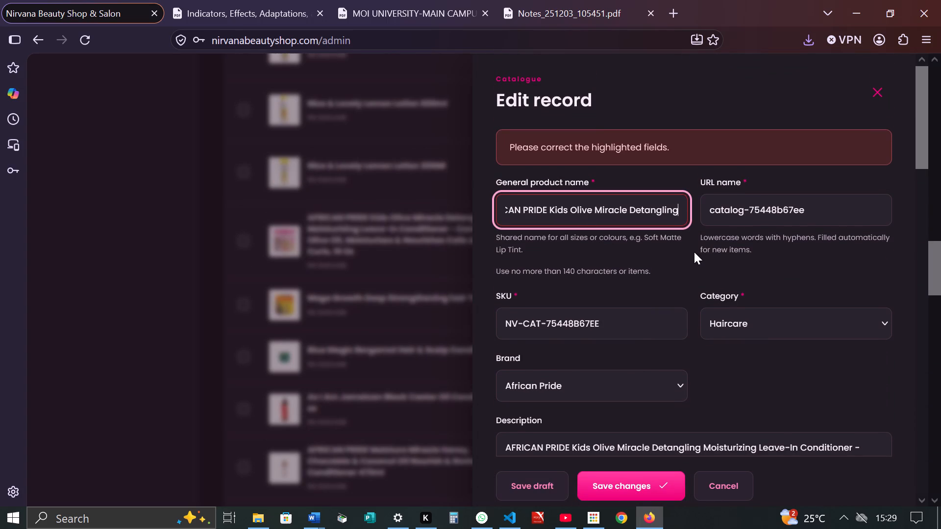
{"action": "key", "text": "Right"}
{"action": "key", "text": "Right"}
{"action": "key", "text": "Right"}
{"action": "key", "text": "Right"}
{"action": "key", "text": "Right"}
{"action": "key", "text": "Right"}
{"action": "key", "text": "Right"}
{"action": "key", "text": "Right"}
{"action": "key", "text": "Right"}
{"action": "key", "text": "Right"}
{"action": "key", "text": "Right"}
{"action": "key", "text": "Right"}
{"action": "key", "text": "Right"}
{"action": "key", "text": "Right"}
{"action": "key", "text": "Right"}
{"action": "key", "text": "Right"}
{"action": "key", "text": "Right"}
{"action": "key", "text": "Right"}
{"action": "key", "text": "Right"}
{"action": "key", "text": "Right"}
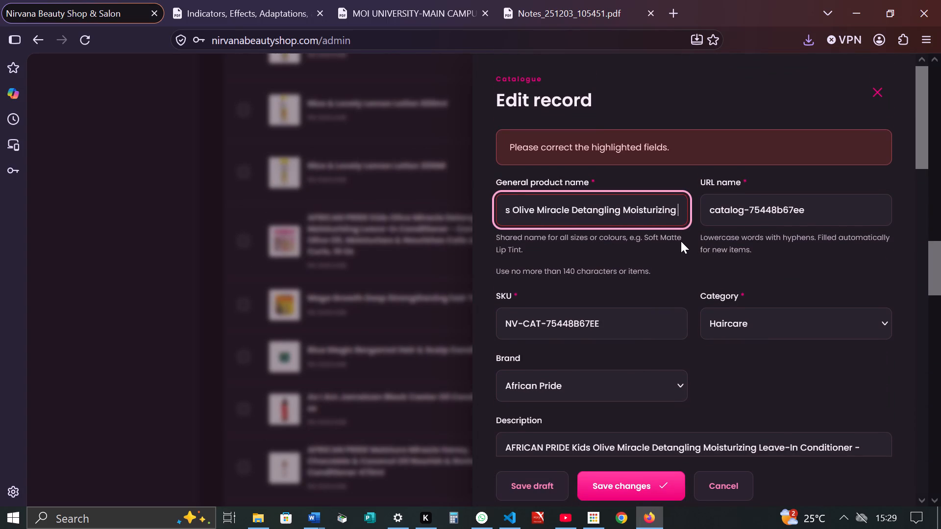
{"action": "key", "text": "Right"}
{"action": "key", "text": "Right"}
{"action": "key", "text": "Right"}
{"action": "key", "text": "Right"}
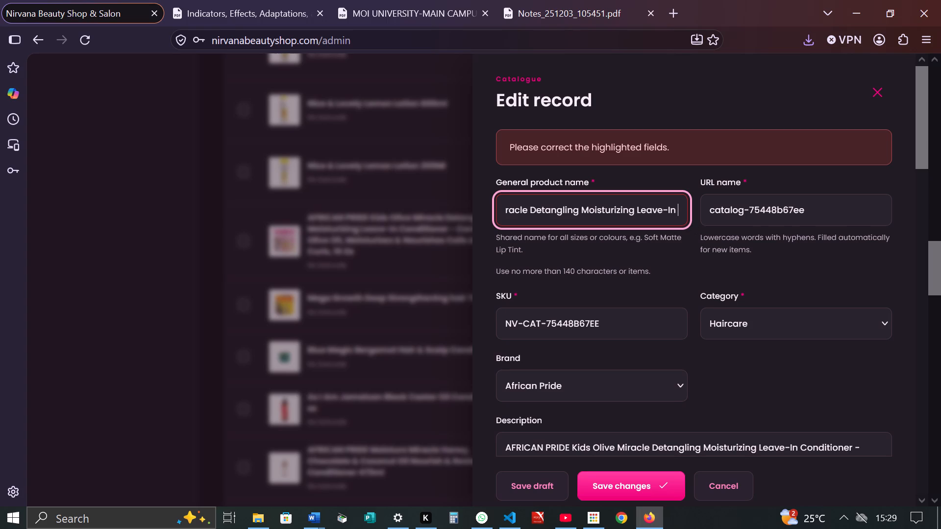
{"action": "left_click_drag", "start_coordinate": [663, 209], "coordinate": [688, 214]}
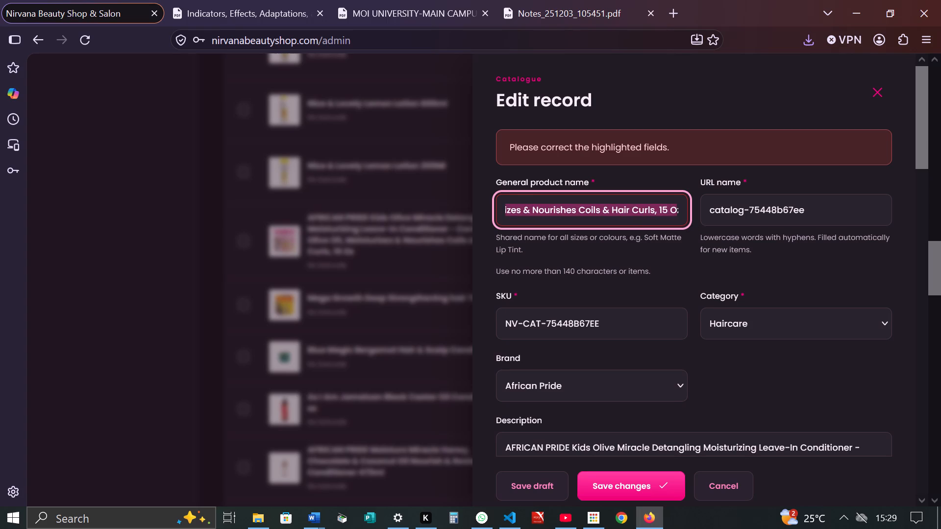
{"action": "left_click_drag", "start_coordinate": [688, 214], "coordinate": [634, 399]}
{"action": "key", "text": "BackSpace"}
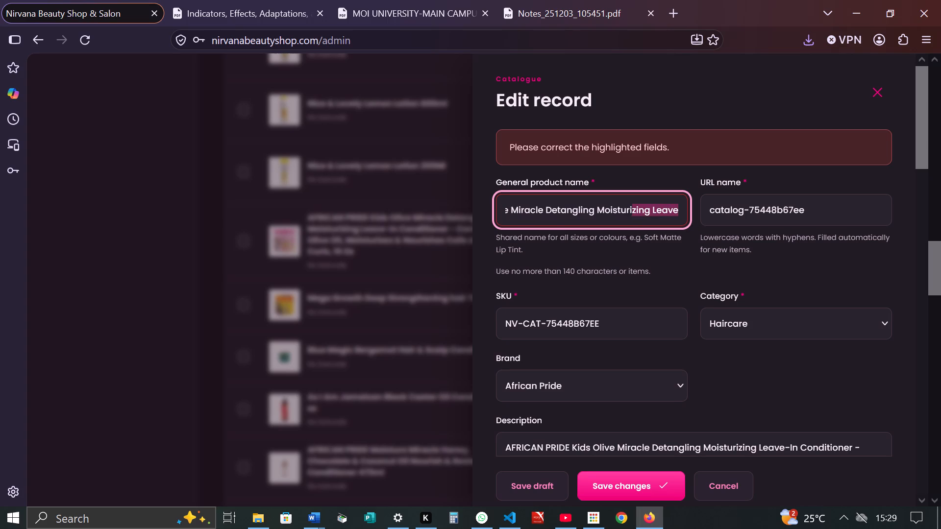
{"action": "left_click_drag", "start_coordinate": [634, 399], "coordinate": [655, 215]}
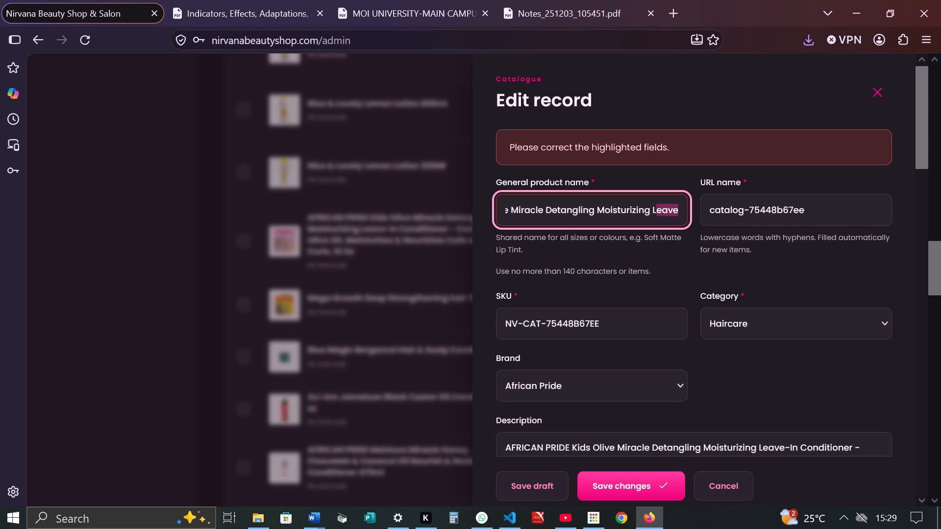
{"action": "left_click_drag", "start_coordinate": [655, 215], "coordinate": [627, 505]}
{"action": "key", "text": "BackSpace"}
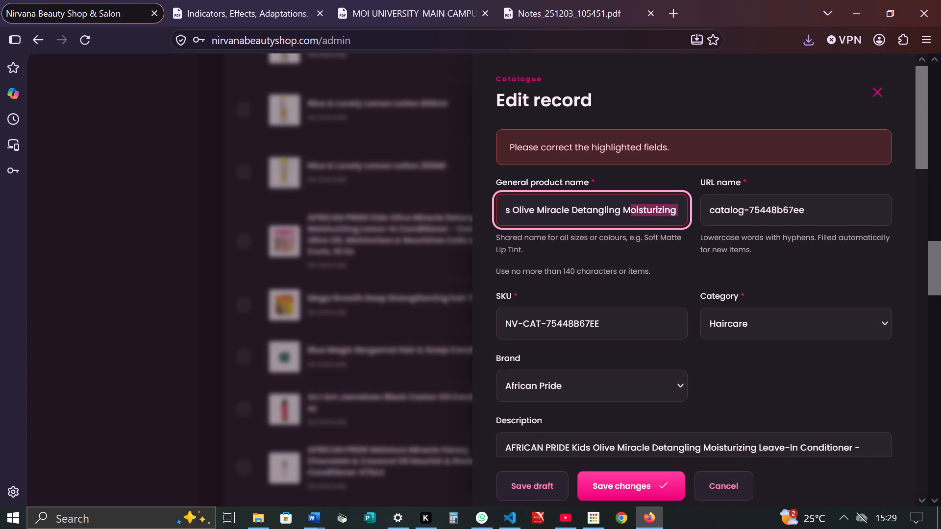
{"action": "left_click_drag", "start_coordinate": [627, 505], "coordinate": [633, 491]}
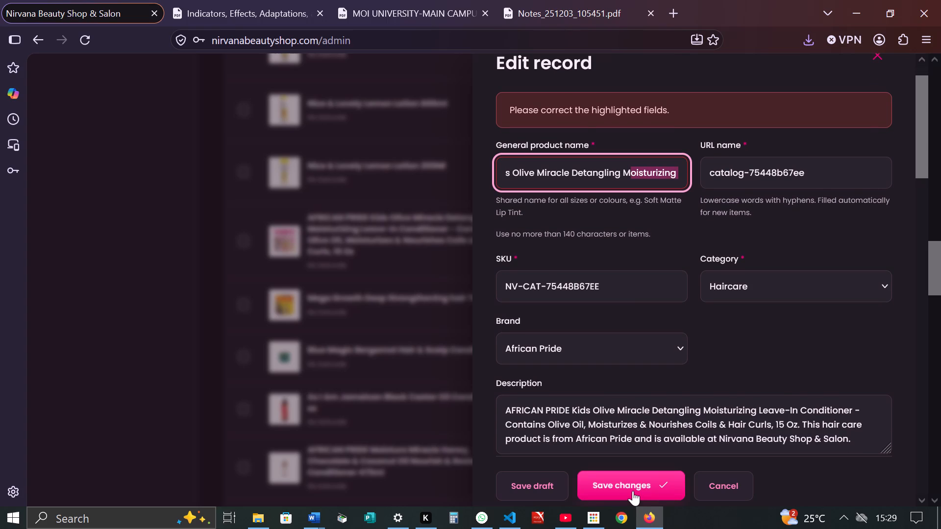
{"action": "left_click", "coordinate": [633, 491]}
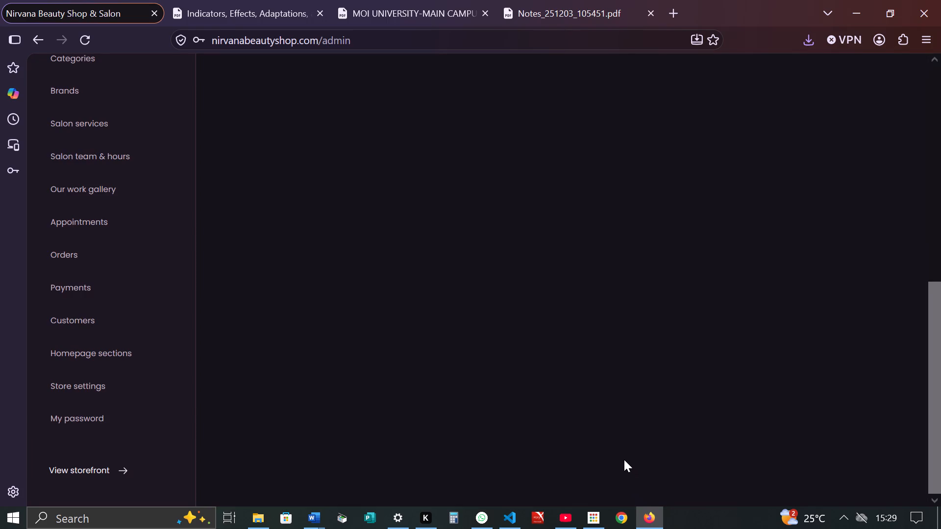
Set Option 1's stock to 0 for "Mega Growth Deep Strengthening hair Treatment" and save the changes.
{"action": "scroll", "coordinate": [488, 352], "scroll_direction": "down", "scroll_amount": 3}
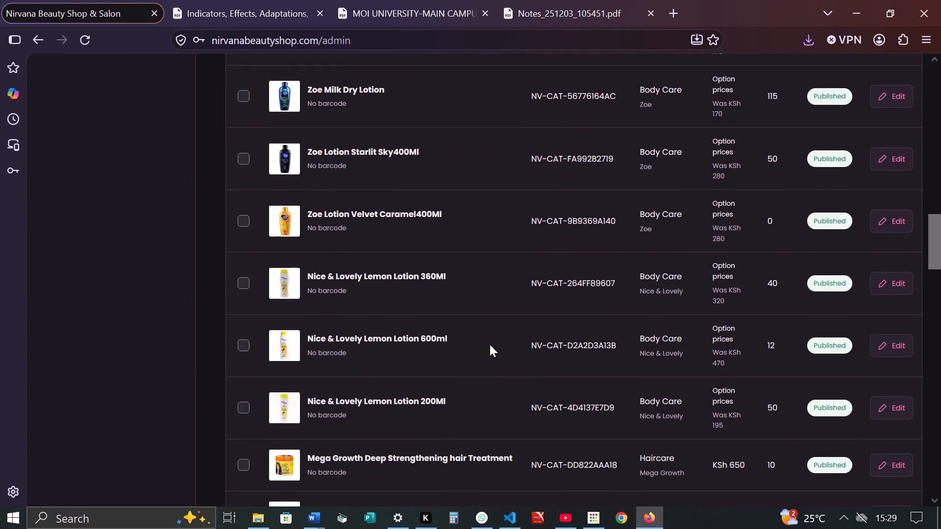
{"action": "scroll", "coordinate": [493, 373], "scroll_direction": "down", "scroll_amount": 2}
{"action": "scroll", "coordinate": [493, 360], "scroll_direction": "up", "scroll_amount": 1}
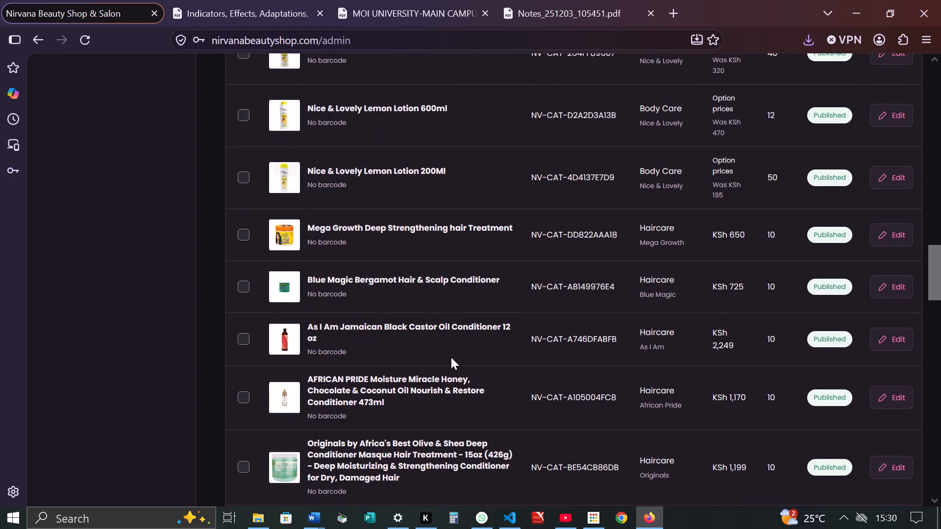
{"action": "left_click", "coordinate": [896, 226]}
{"action": "scroll", "coordinate": [680, 386], "scroll_direction": "down", "scroll_amount": 1}
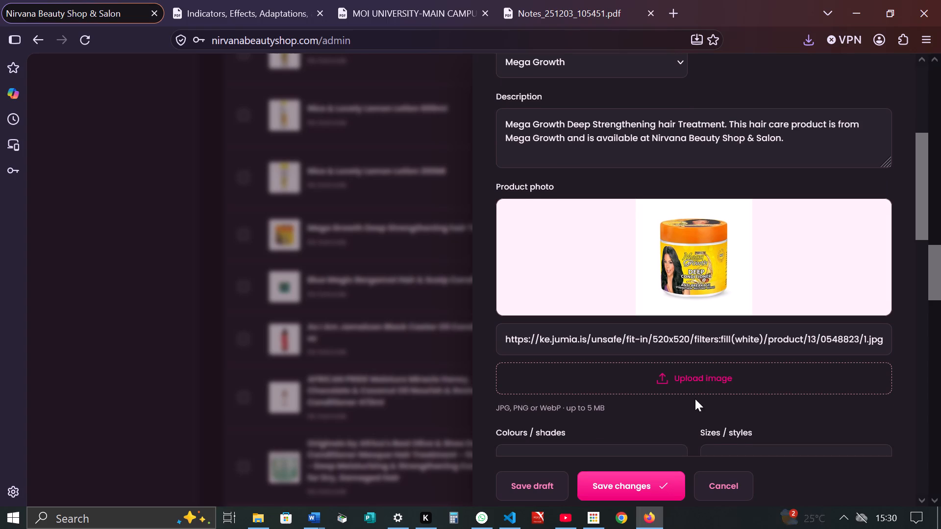
{"action": "scroll", "coordinate": [698, 394], "scroll_direction": "down", "scroll_amount": 2}
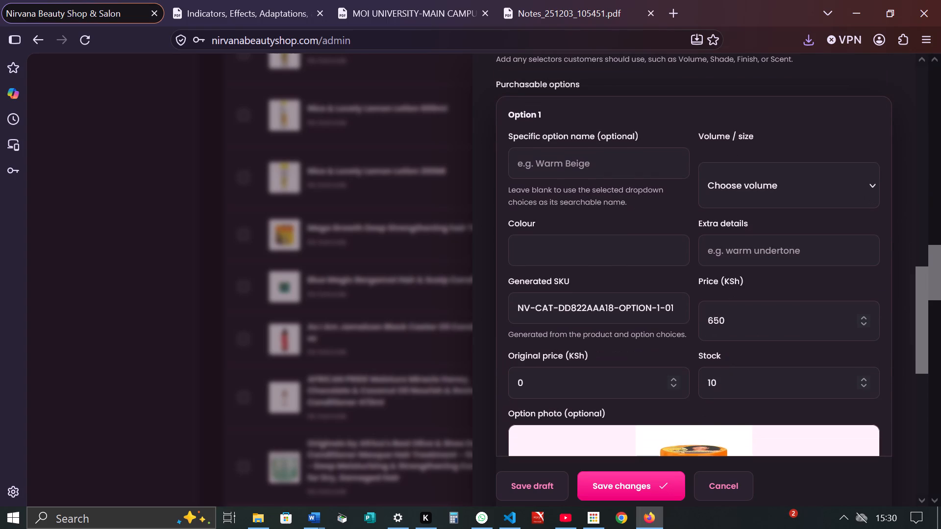
{"action": "left_click", "coordinate": [713, 379]}
{"action": "key", "text": "BackSpace"}
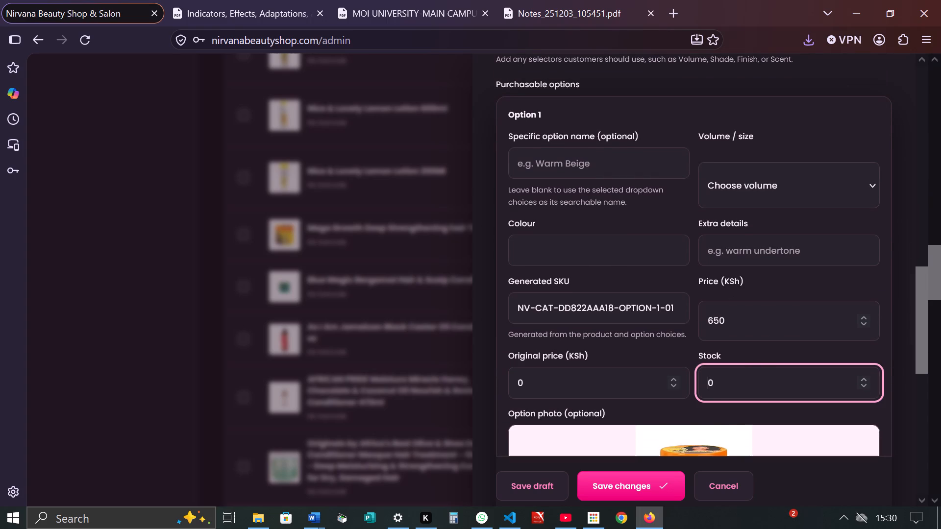
{"action": "left_click", "coordinate": [625, 488]}
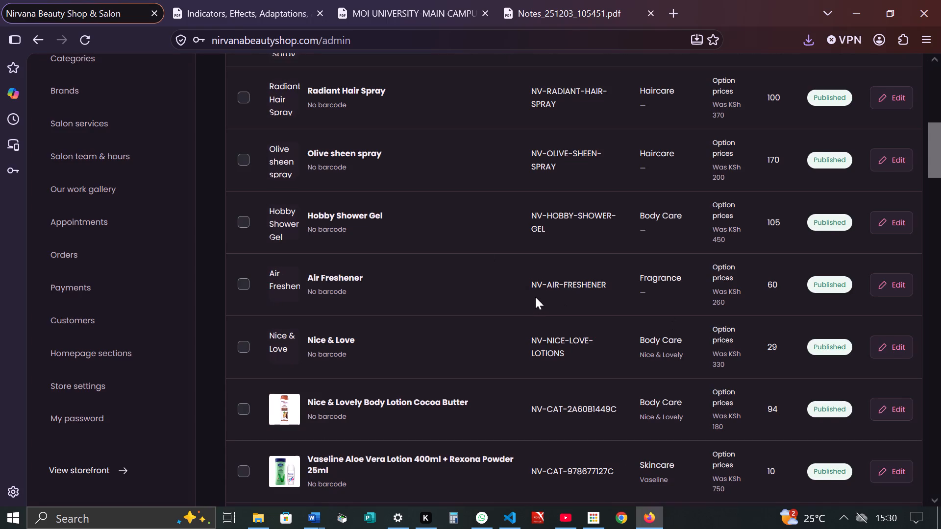
Set Option 1's stock to 0 for "Blue Magic Bergamot Hair & Scalp Conditioner" and save the changes.
{"action": "scroll", "coordinate": [545, 301], "scroll_direction": "down", "scroll_amount": 3}
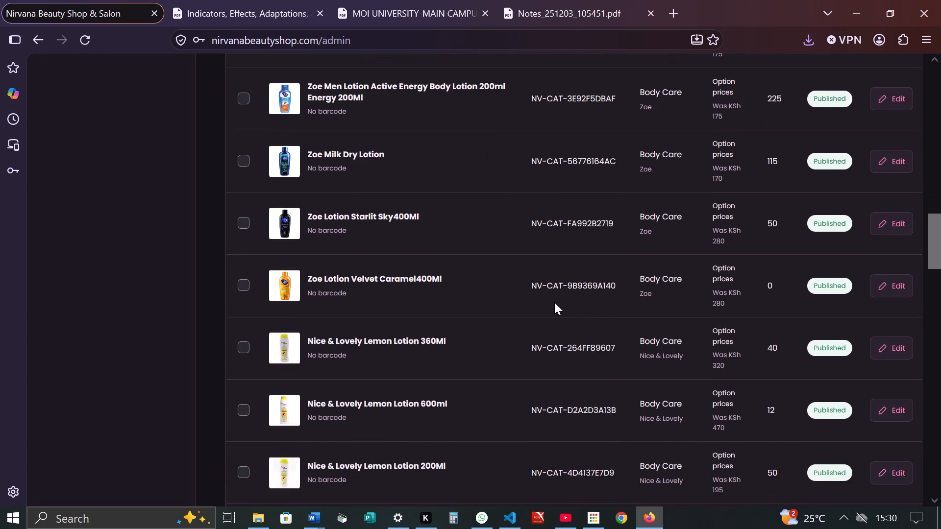
{"action": "scroll", "coordinate": [554, 302], "scroll_direction": "down", "scroll_amount": 2}
{"action": "scroll", "coordinate": [400, 188], "scroll_direction": "up", "scroll_amount": 1}
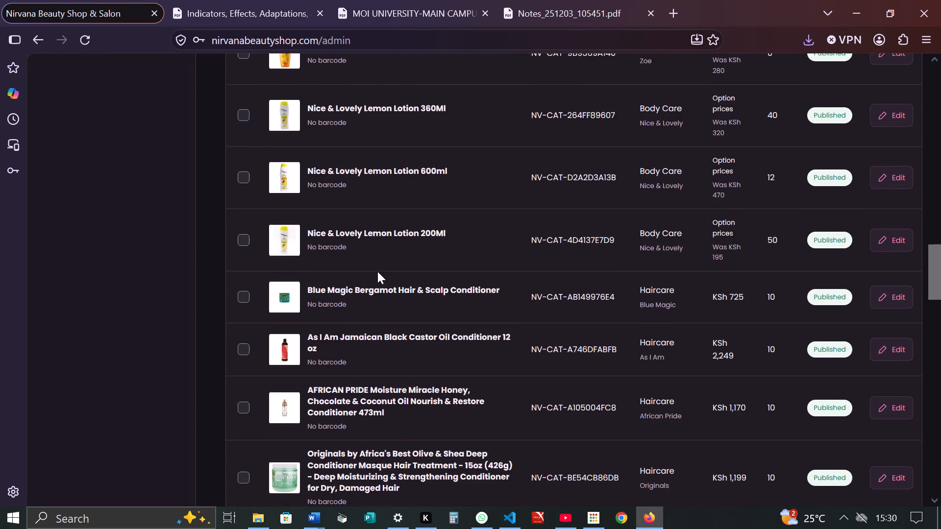
{"action": "left_click", "coordinate": [889, 295]}
{"action": "scroll", "coordinate": [665, 323], "scroll_direction": "down", "scroll_amount": 2}
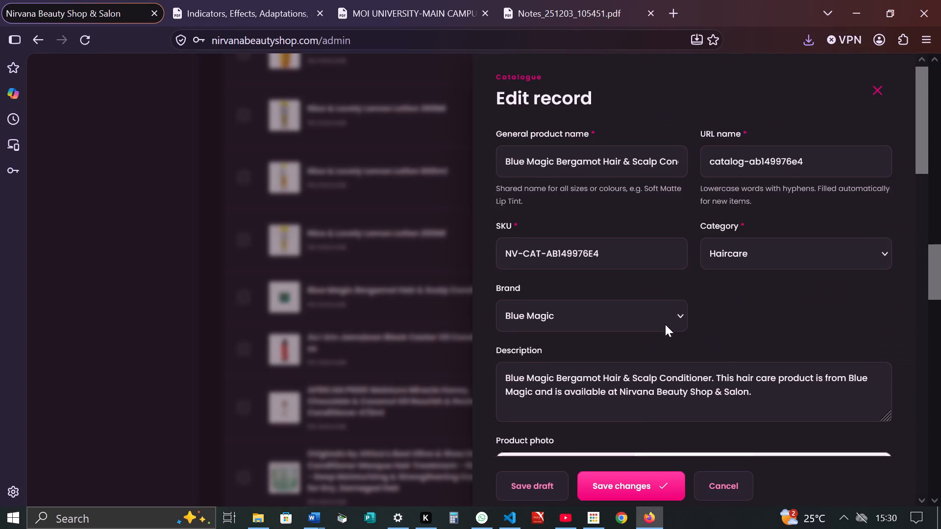
{"action": "scroll", "coordinate": [666, 314], "scroll_direction": "up", "scroll_amount": 1}
{"action": "scroll", "coordinate": [735, 321], "scroll_direction": "down", "scroll_amount": 1}
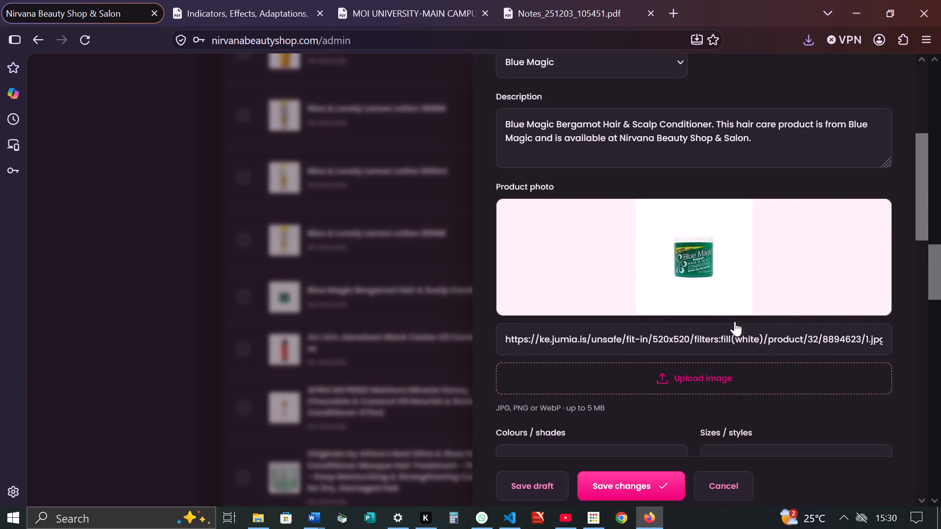
{"action": "scroll", "coordinate": [758, 401], "scroll_direction": "down", "scroll_amount": 2}
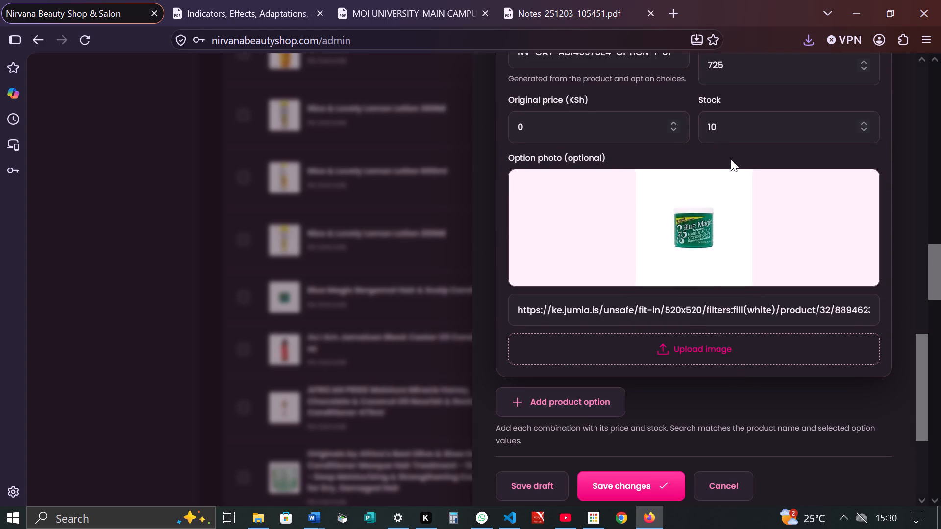
{"action": "left_click", "coordinate": [712, 128]}
{"action": "key", "text": "BackSpace"}
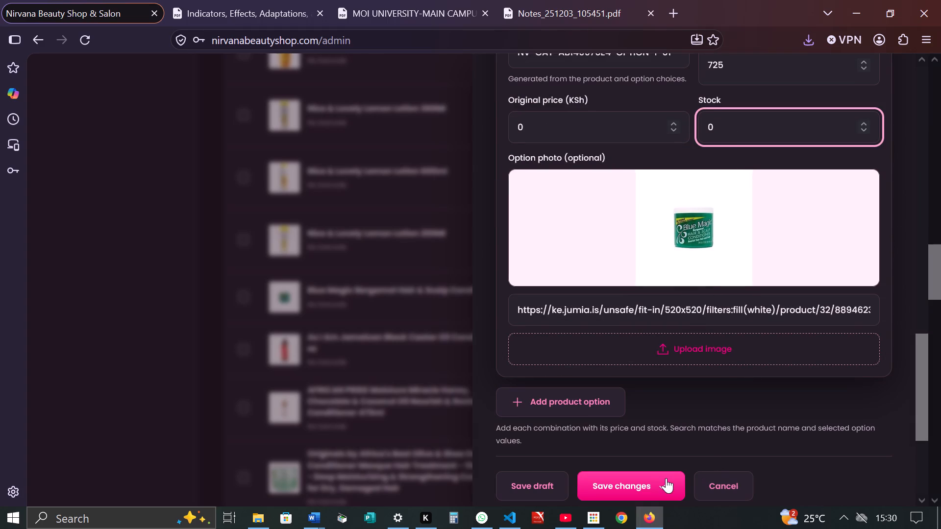
{"action": "left_click", "coordinate": [666, 478]}
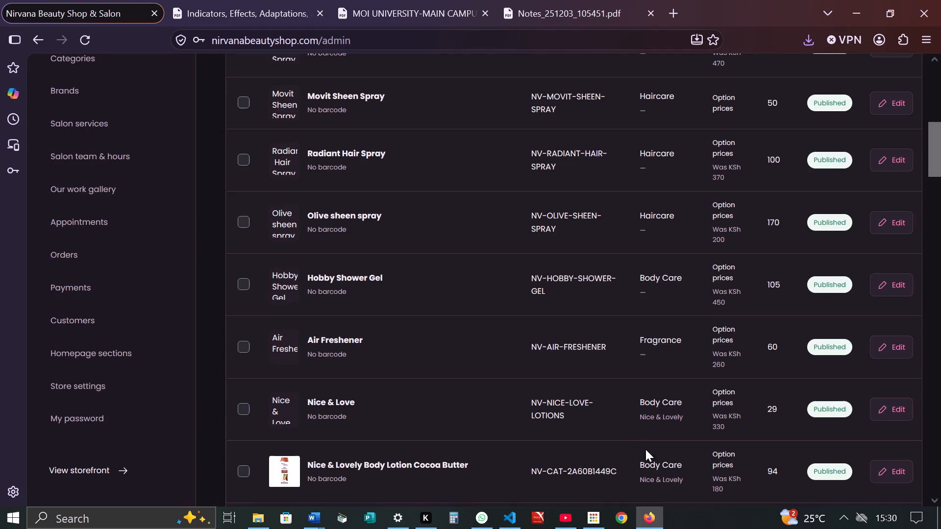
Set Option 1's stock to 0 for "As I Am Jamaican Black Castor Oil Conditioner 12 oz" and save the changes.
{"action": "scroll", "coordinate": [537, 393], "scroll_direction": "down", "scroll_amount": 4}
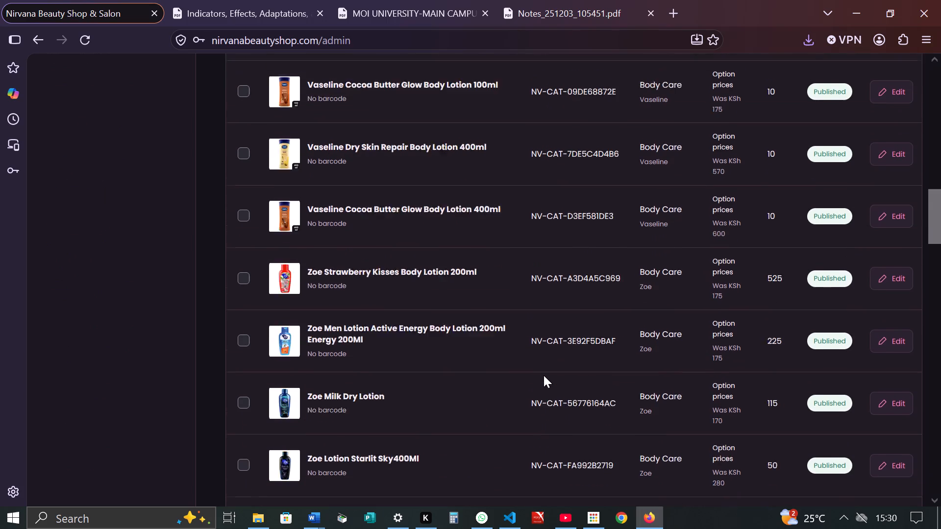
{"action": "left_click", "coordinate": [886, 354]}
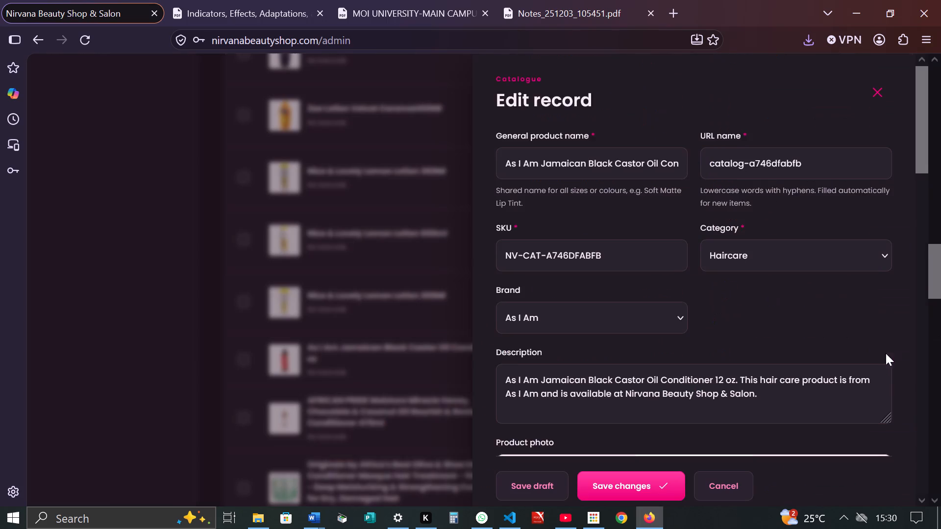
{"action": "scroll", "coordinate": [732, 340], "scroll_direction": "down", "scroll_amount": 2}
{"action": "scroll", "coordinate": [728, 337], "scroll_direction": "up", "scroll_amount": 1}
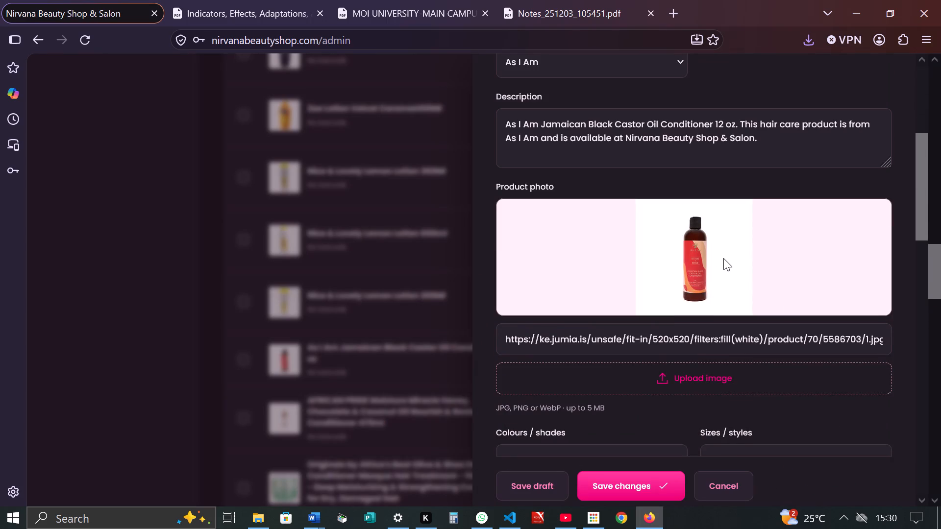
{"action": "scroll", "coordinate": [726, 261], "scroll_direction": "down", "scroll_amount": 3}
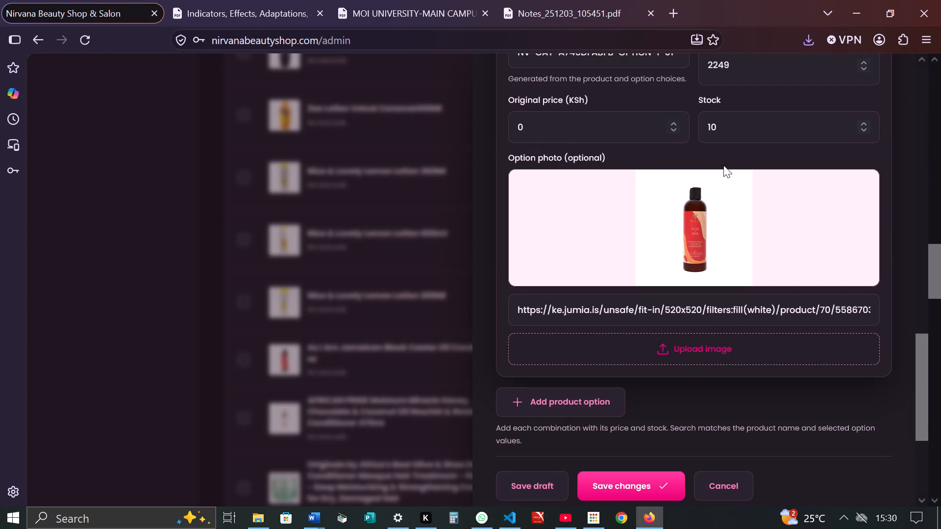
{"action": "left_click", "coordinate": [710, 126]}
{"action": "key", "text": "BackSpace"}
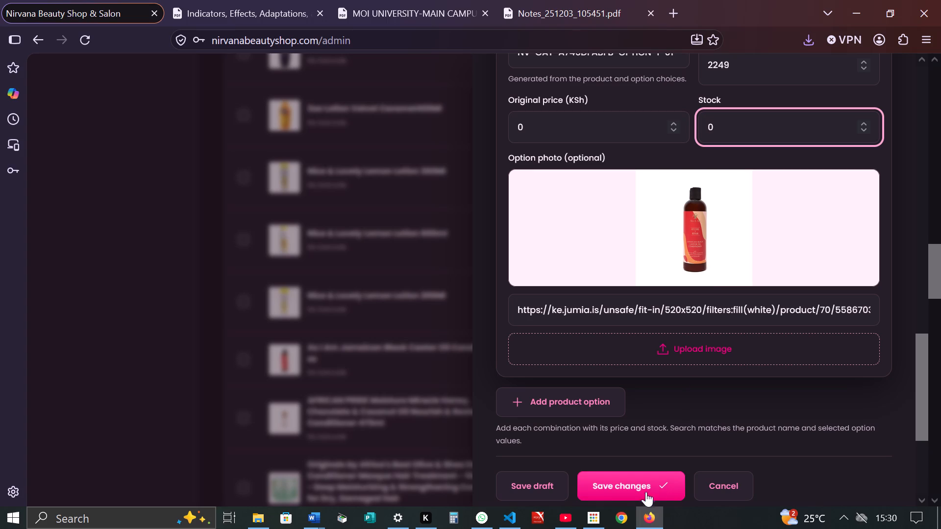
{"action": "left_click", "coordinate": [644, 486]}
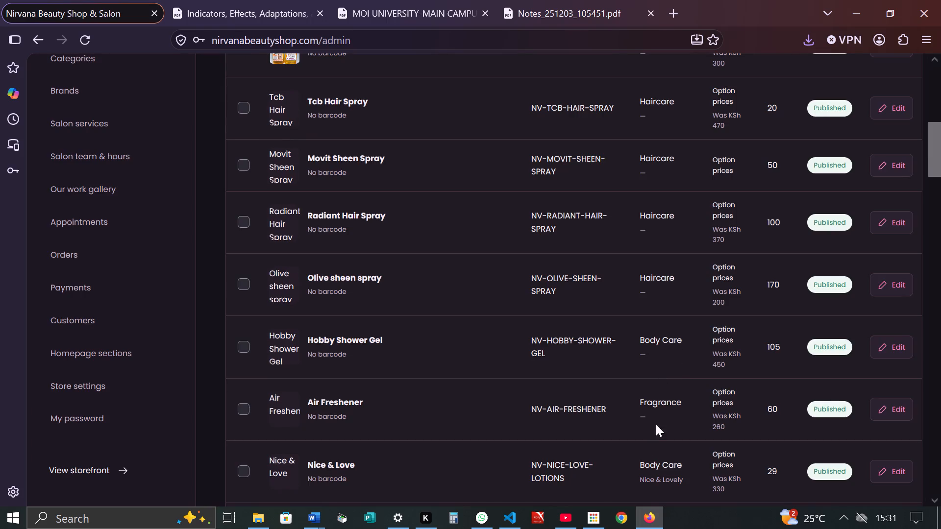
Switch to YouTube, continue the paused video, and search for "madilu system songs".
{"action": "left_click", "coordinate": [573, 524]}
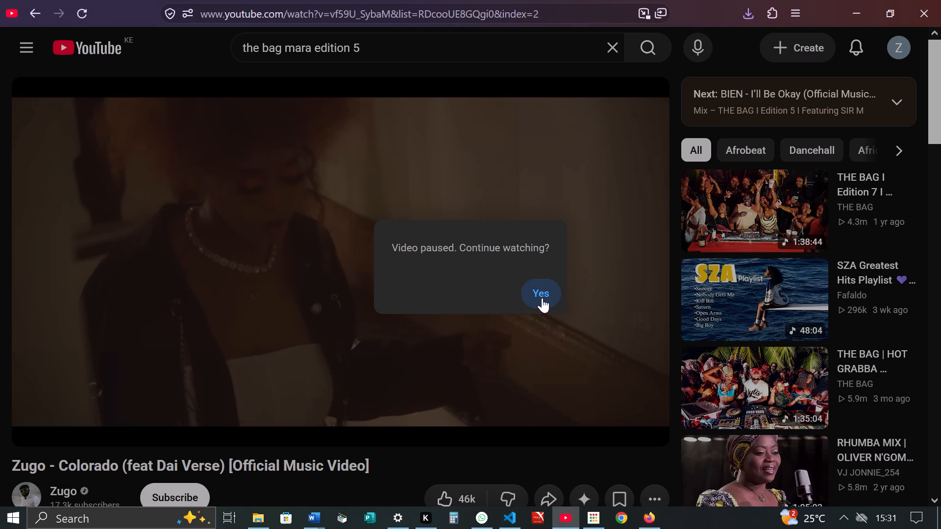
{"action": "left_click", "coordinate": [542, 297]}
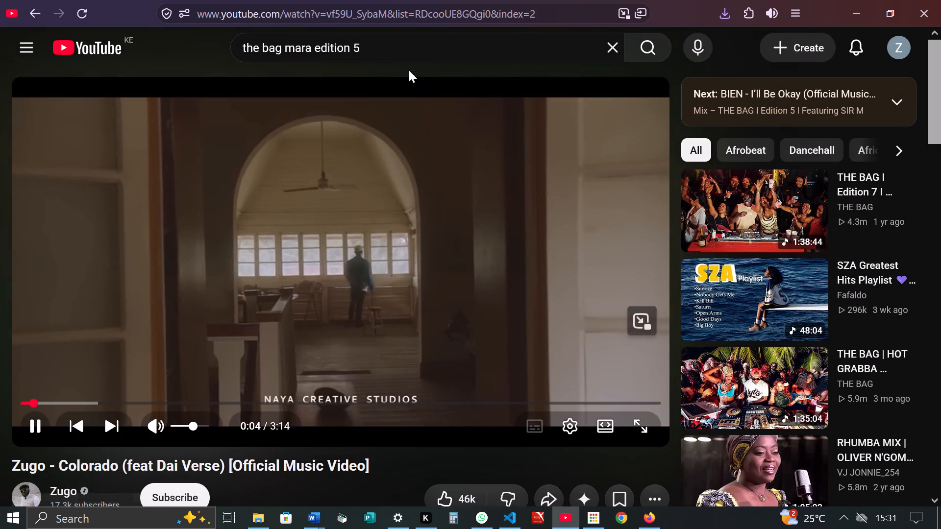
{"action": "left_click", "coordinate": [407, 53]}
{"action": "key", "text": "BackSpace"}
{"action": "key", "text": "BackSpace"}
{"action": "key", "text": "BackSpace"}
{"action": "key", "text": "BackSpace"}
{"action": "key", "text": "BackSpace"}
{"action": "key", "text": "BackSpace"}
{"action": "key", "text": "BackSpace"}
{"action": "key", "text": "BackSpace"}
{"action": "key", "text": "BackSpace"}
{"action": "key", "text": "BackSpace"}
{"action": "key", "text": "BackSpace"}
{"action": "key", "text": "BackSpace"}
{"action": "key", "text": "BackSpace"}
{"action": "key", "text": "BackSpace"}
{"action": "key", "text": "BackSpace"}
{"action": "key", "text": "BackSpace"}
{"action": "key", "text": "BackSpace"}
{"action": "key", "text": "BackSpace"}
{"action": "key", "text": "BackSpace"}
{"action": "key", "text": "BackSpace"}
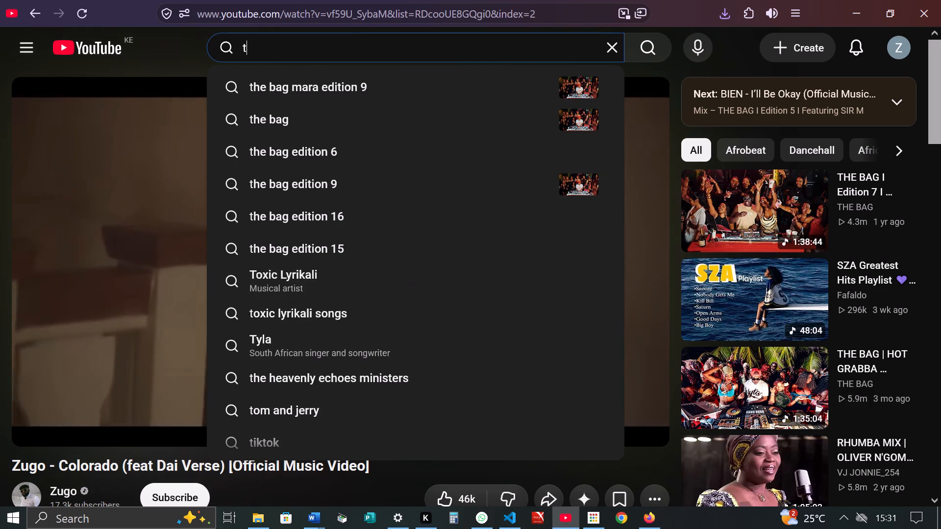
{"action": "key", "text": "m"}
{"action": "type", "text": "ad"}
{"action": "key", "text": "i"}
{"action": "type", "text": "ll"}
{"action": "key", "text": "u"}
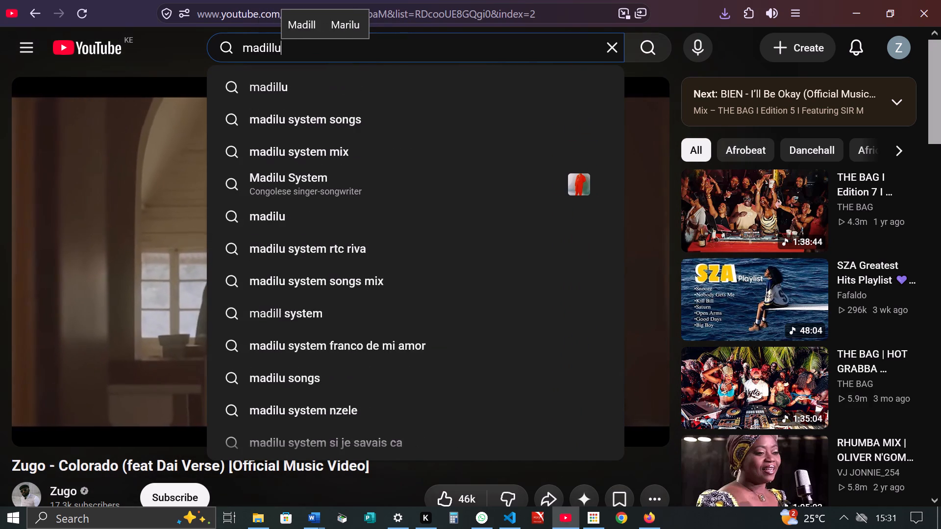
{"action": "left_click", "coordinate": [359, 122]}
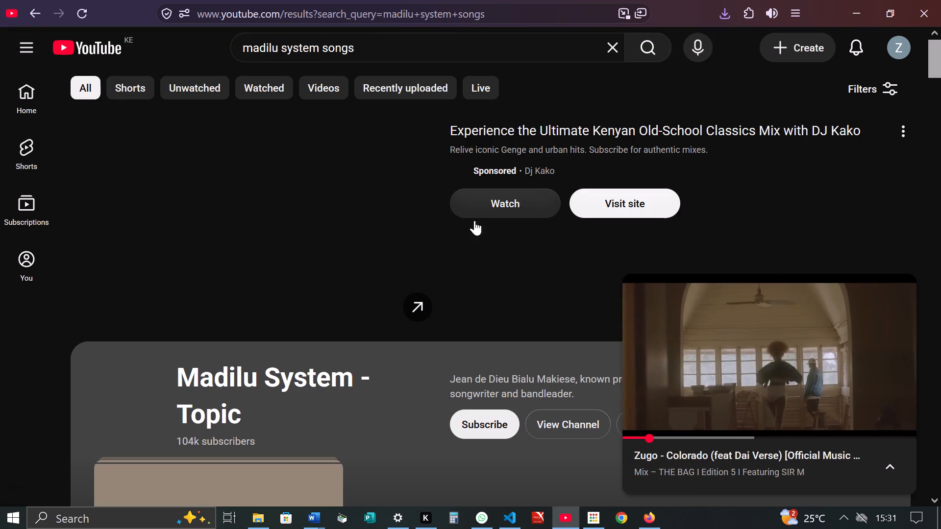
Play the "BEST OF MADILU SYSTEM VIDEO RHUMBA MIX 2020" video from the search results.
{"action": "scroll", "coordinate": [536, 415], "scroll_direction": "down", "scroll_amount": 2}
{"action": "scroll", "coordinate": [506, 385], "scroll_direction": "down", "scroll_amount": 1}
{"action": "scroll", "coordinate": [499, 355], "scroll_direction": "up", "scroll_amount": 1}
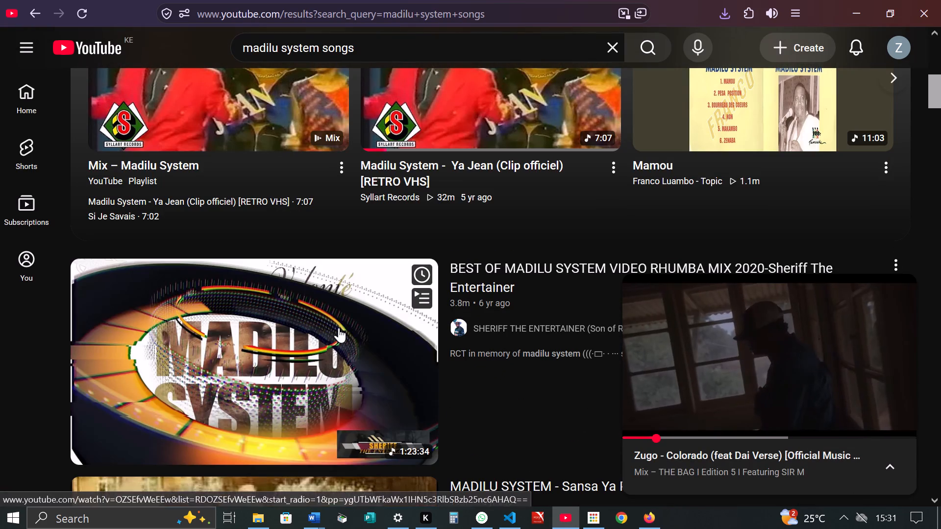
{"action": "left_click", "coordinate": [339, 327]}
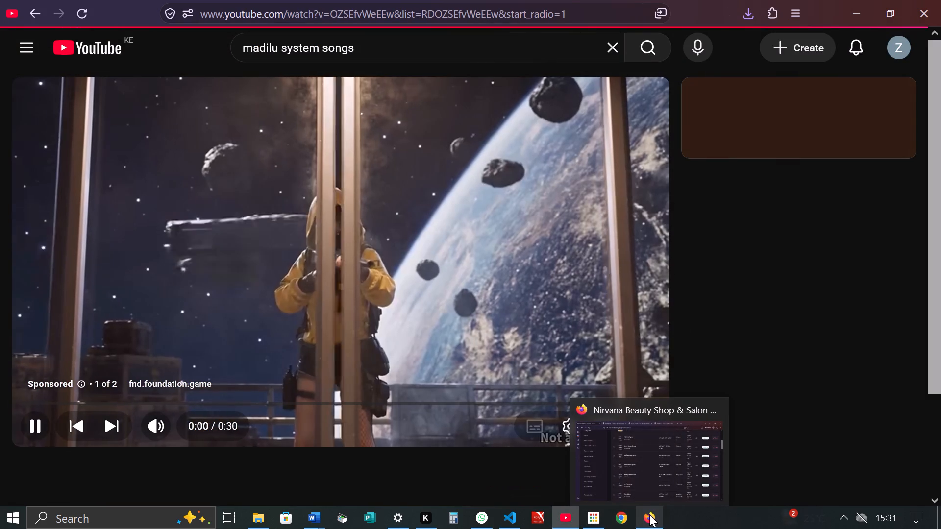
Return to the Nirvana Beauty Shop admin and save stock 0 for Option 1 of the AFRICAN PRIDE Moisture Miracle 473ml conditioner.
{"action": "left_click", "coordinate": [643, 480]}
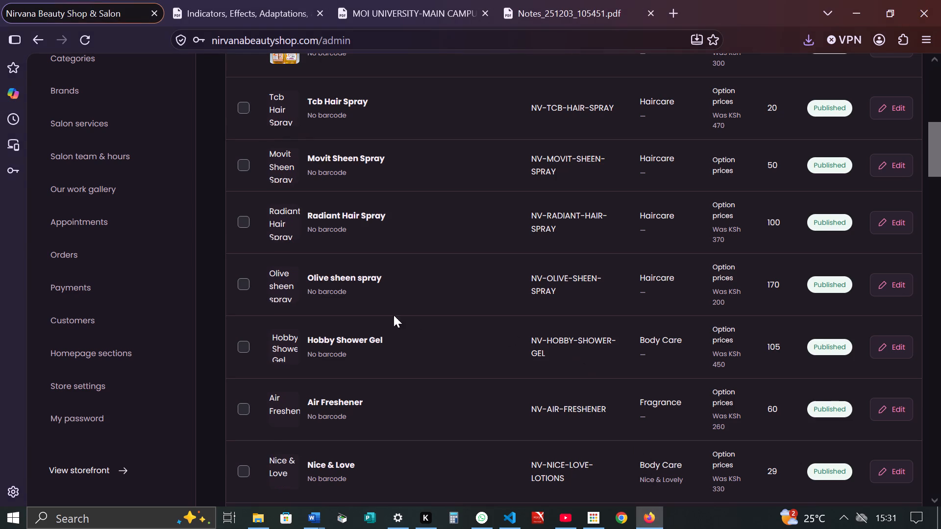
{"action": "scroll", "coordinate": [576, 298], "scroll_direction": "down", "scroll_amount": 3}
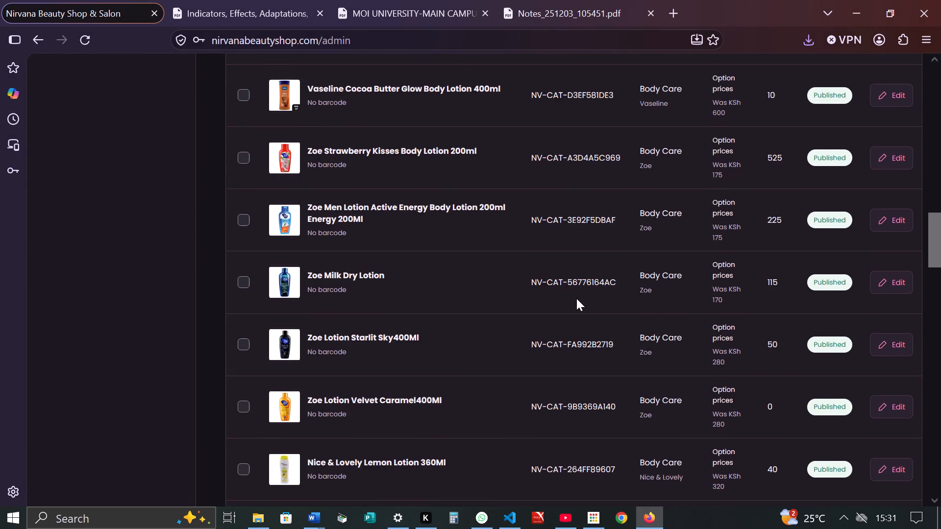
{"action": "scroll", "coordinate": [576, 298], "scroll_direction": "down", "scroll_amount": 2}
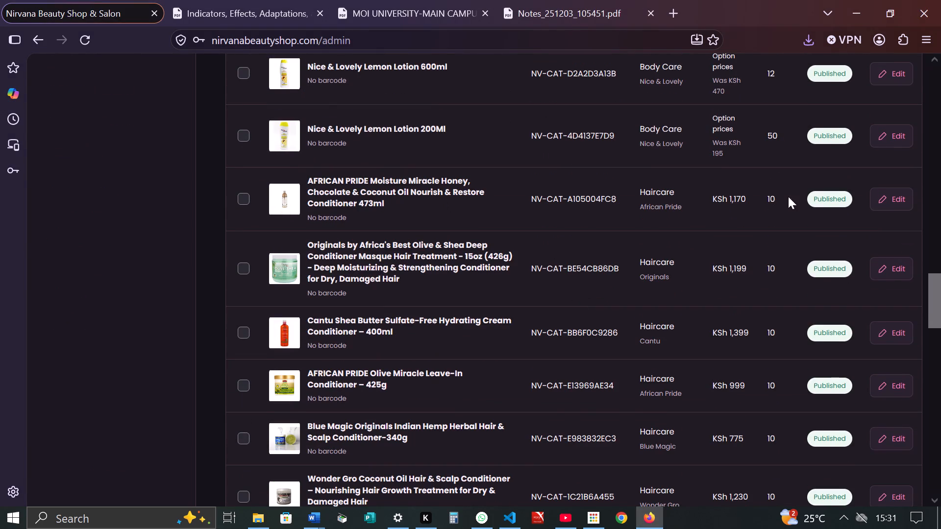
{"action": "left_click", "coordinate": [885, 196]}
{"action": "scroll", "coordinate": [662, 308], "scroll_direction": "down", "scroll_amount": 1}
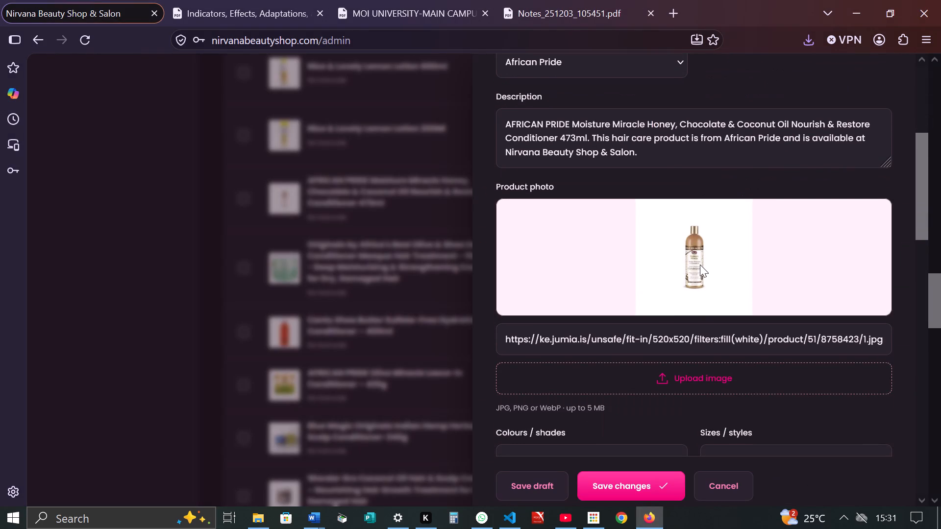
{"action": "scroll", "coordinate": [700, 264], "scroll_direction": "down", "scroll_amount": 2}
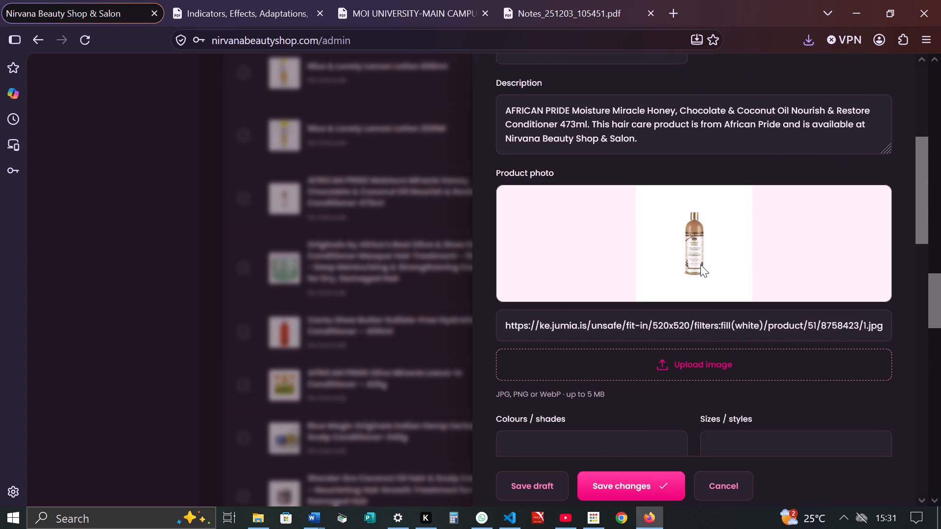
{"action": "left_click", "coordinate": [713, 386]}
{"action": "key", "text": "BackSpace"}
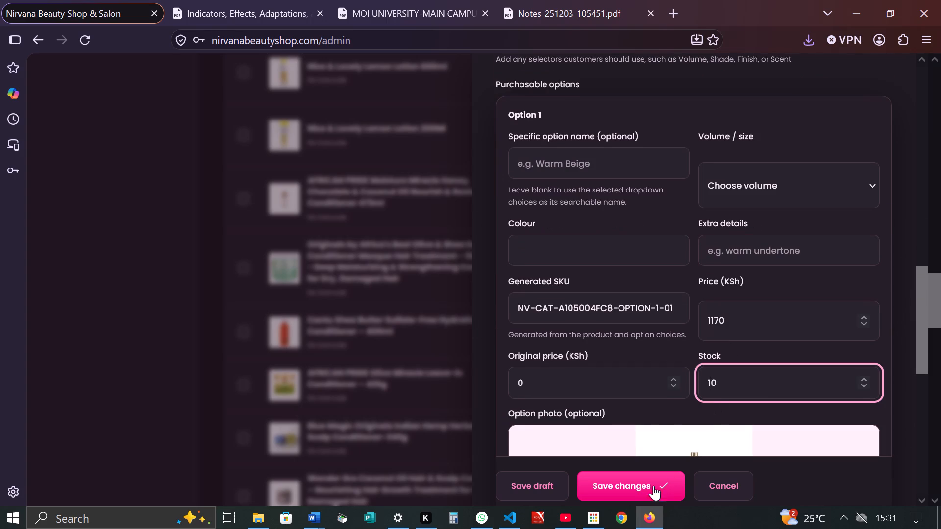
{"action": "left_click", "coordinate": [647, 492]}
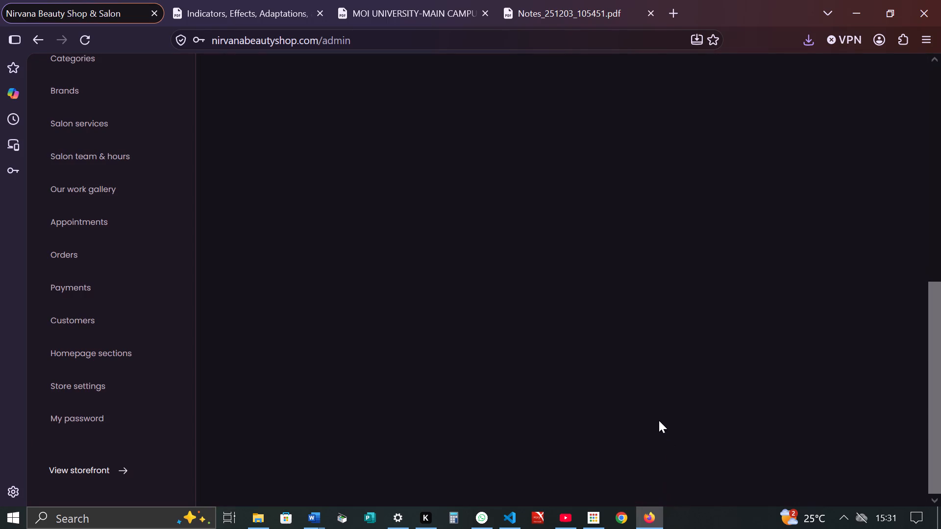
Set Option 1's stock to 0 for the Originals by Africa's Best Olive & Shea Deep Conditioner Masque and submit the changes.
{"action": "scroll", "coordinate": [641, 370], "scroll_direction": "down", "scroll_amount": 6}
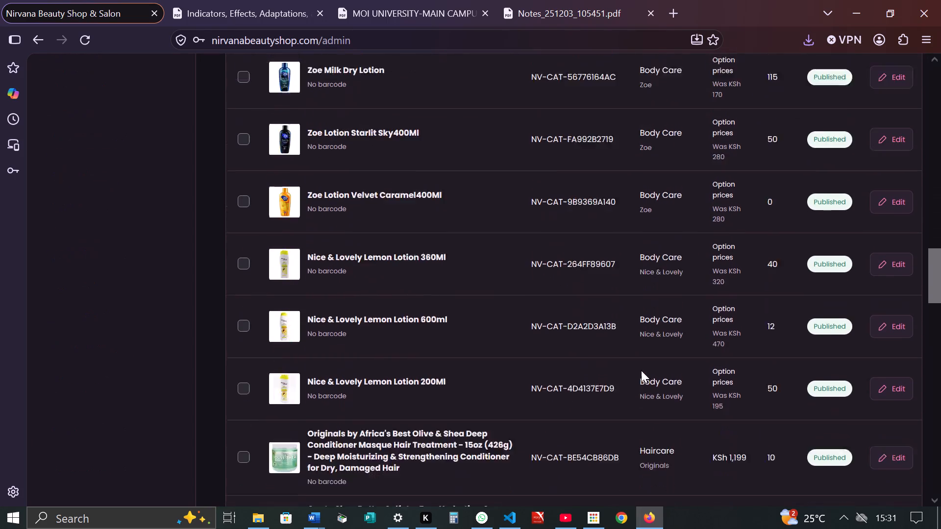
{"action": "scroll", "coordinate": [641, 370], "scroll_direction": "down", "scroll_amount": 1}
{"action": "scroll", "coordinate": [641, 370], "scroll_direction": "up", "scroll_amount": 2}
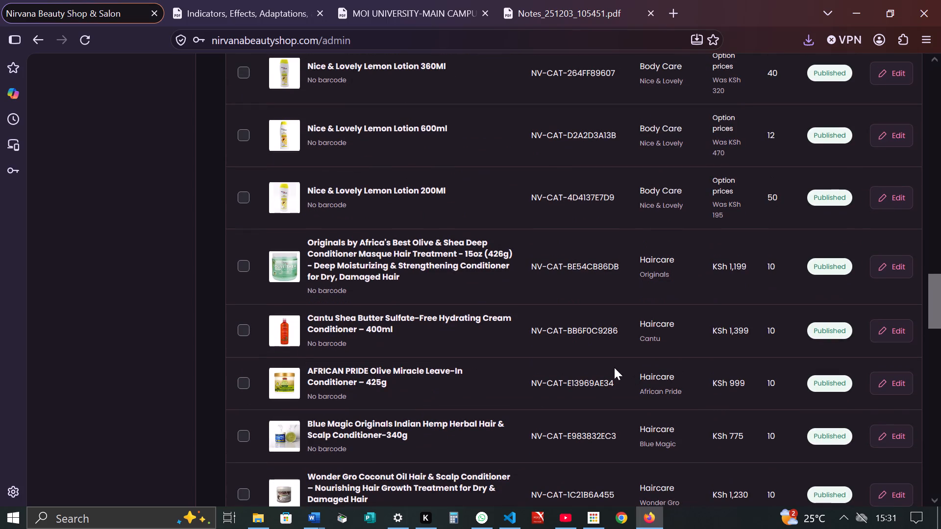
{"action": "left_click", "coordinate": [898, 263]}
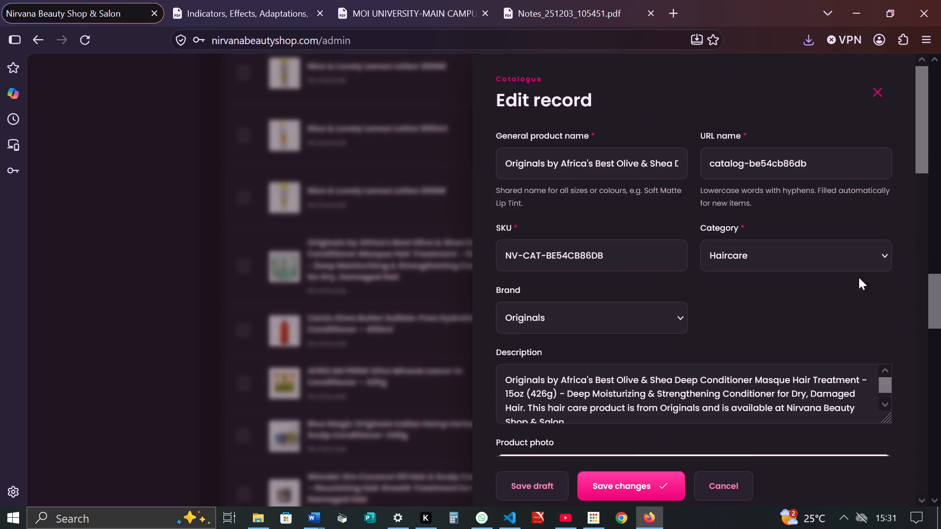
{"action": "scroll", "coordinate": [727, 387], "scroll_direction": "down", "scroll_amount": 2}
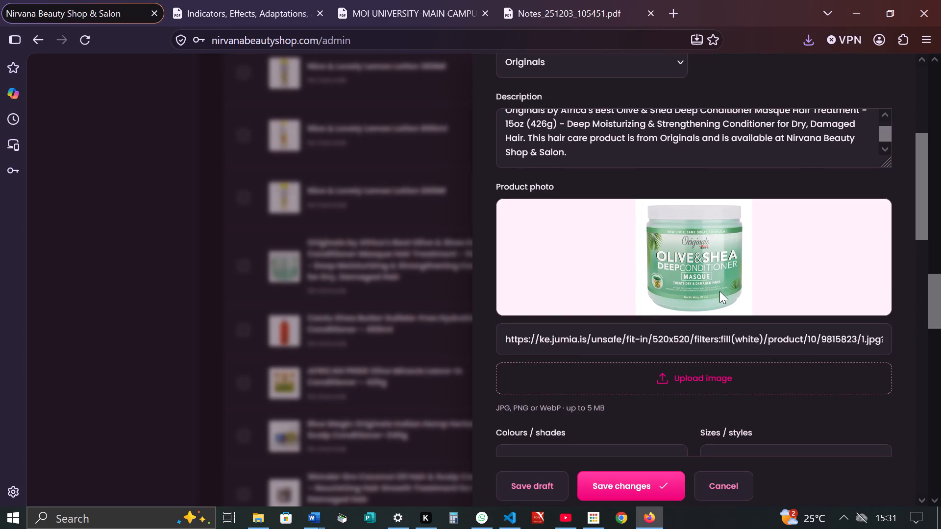
{"action": "scroll", "coordinate": [664, 427], "scroll_direction": "down", "scroll_amount": 1}
{"action": "scroll", "coordinate": [692, 376], "scroll_direction": "down", "scroll_amount": 1}
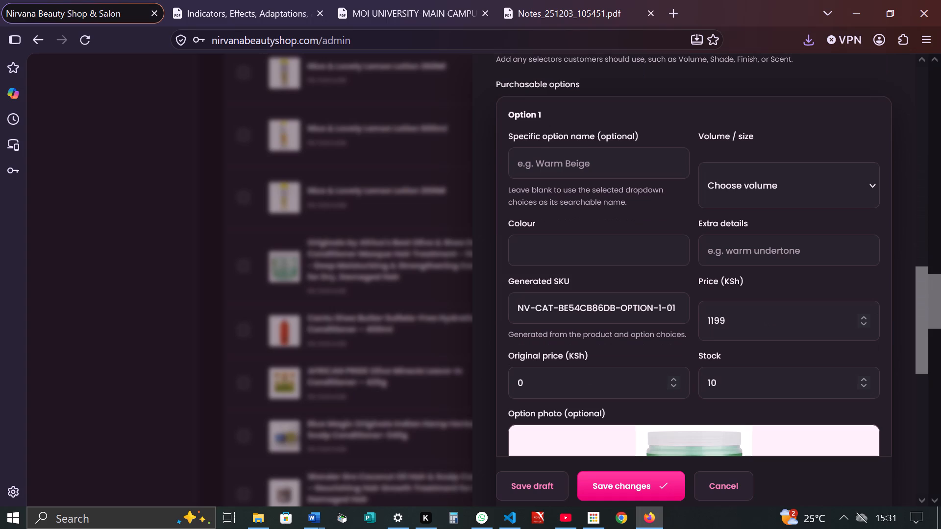
{"action": "left_click", "coordinate": [712, 384]}
{"action": "key", "text": "BackSpace"}
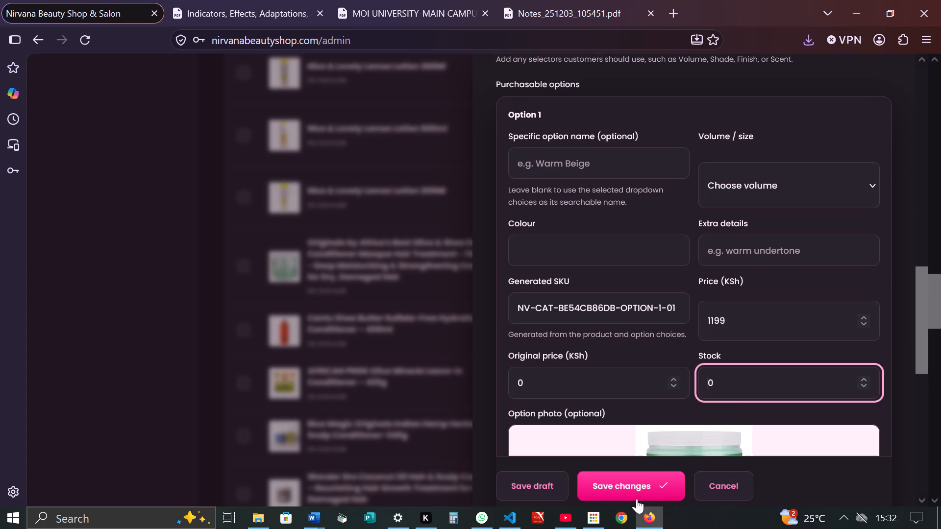
{"action": "left_click", "coordinate": [643, 489]}
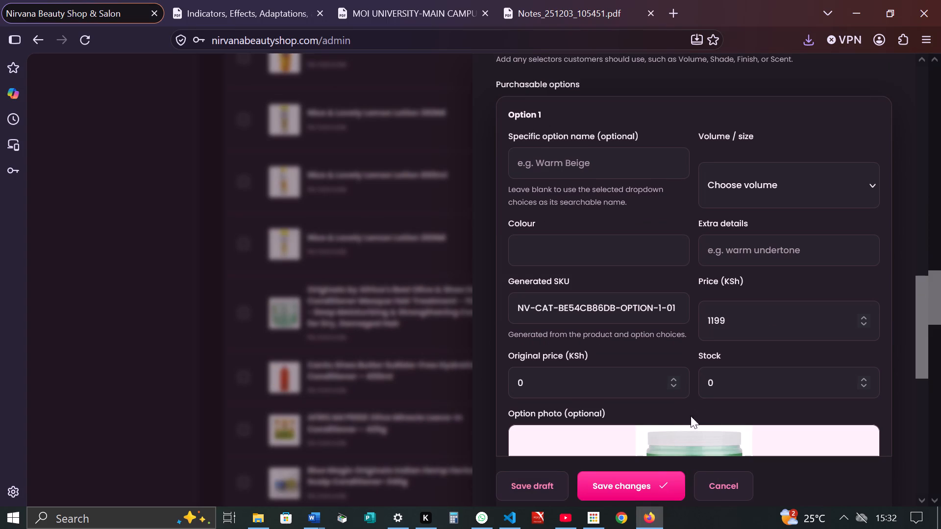
{"action": "scroll", "coordinate": [680, 397], "scroll_direction": "up", "scroll_amount": 4}
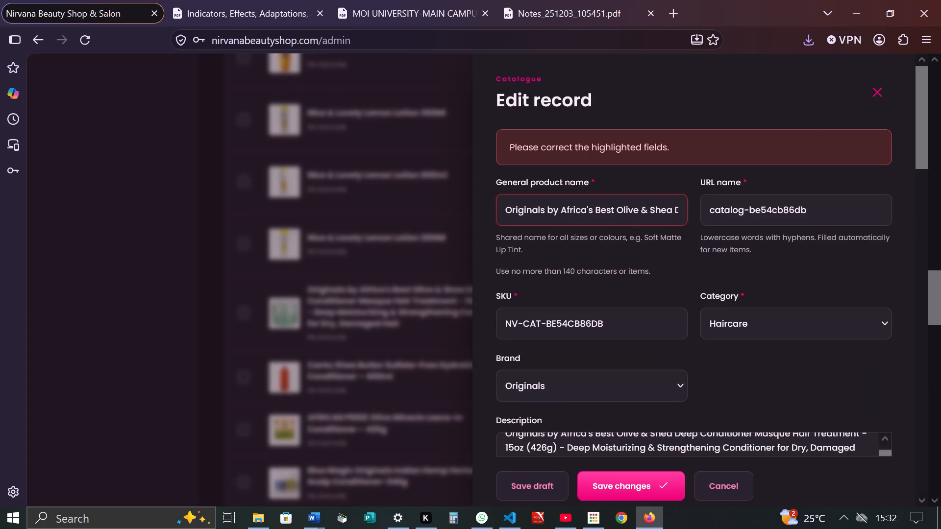
Shorten the general product name to "Originals by Africa's Best Olive & Shea Deep Conditioner Masque Hair Treatment" and save the changes.
{"action": "left_click", "coordinate": [661, 208]}
{"action": "key", "text": "Right"}
{"action": "key", "text": "Right"}
{"action": "key", "text": "Right"}
{"action": "key", "text": "Right"}
{"action": "key", "text": "Right"}
{"action": "key", "text": "Right"}
{"action": "key", "text": "Right"}
{"action": "key", "text": "Right"}
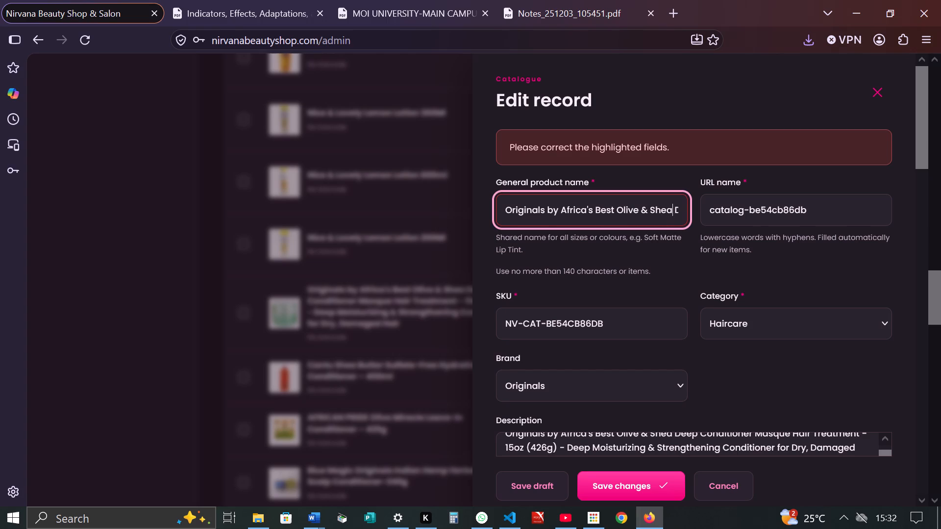
{"action": "key", "text": "Right"}
{"action": "key", "text": "Right"}
{"action": "key", "text": "Right"}
{"action": "key", "text": "Right"}
{"action": "key", "text": "Right"}
{"action": "key", "text": "Right"}
{"action": "key", "text": "Right"}
{"action": "key", "text": "Right"}
{"action": "key", "text": "Right"}
{"action": "key", "text": "Right"}
{"action": "key", "text": "Right"}
{"action": "key", "text": "Right"}
{"action": "key", "text": "Right"}
{"action": "key", "text": "Right"}
{"action": "key", "text": "Right"}
{"action": "key", "text": "Right"}
{"action": "key", "text": "Right"}
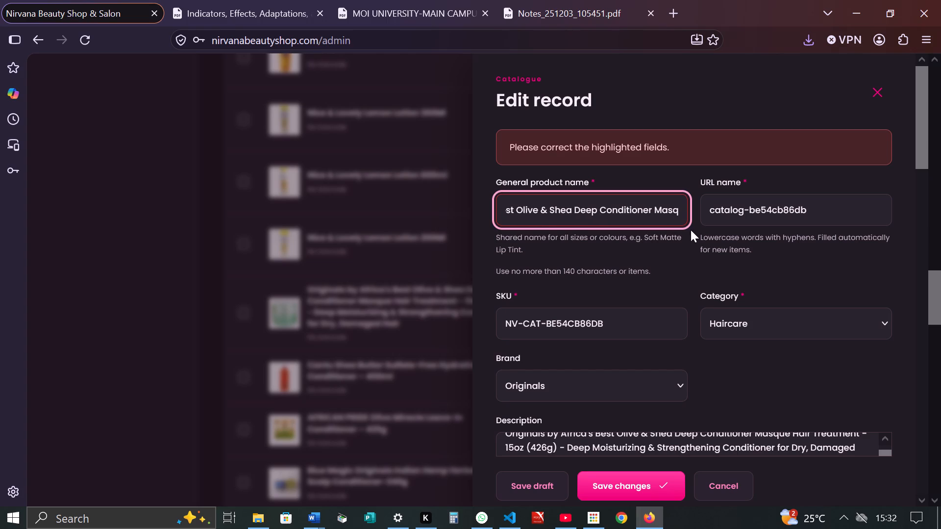
{"action": "key", "text": "Right"}
{"action": "key", "text": "Right"}
{"action": "key", "text": "Right"}
{"action": "key", "text": "Right"}
{"action": "key", "text": "Right"}
{"action": "key", "text": "Right"}
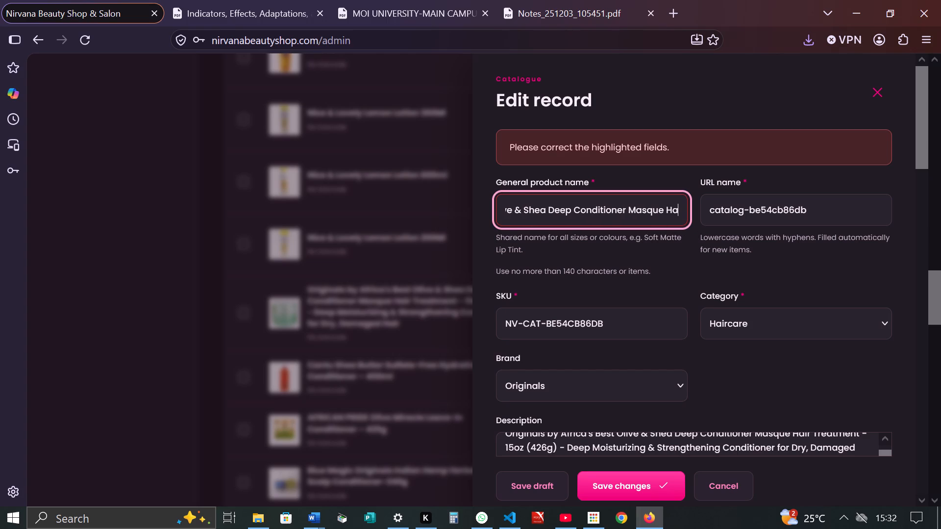
{"action": "key", "text": "Right"}
{"action": "key", "text": "Right"}
{"action": "key", "text": "Right"}
{"action": "key", "text": "Right"}
{"action": "key", "text": "Right"}
{"action": "key", "text": "Right"}
{"action": "key", "text": "Right"}
{"action": "key", "text": "Right"}
{"action": "key", "text": "Right"}
{"action": "key", "text": "Right"}
{"action": "key", "text": "Right"}
{"action": "key", "text": "Right"}
{"action": "key", "text": "Right"}
{"action": "key", "text": "Right"}
{"action": "key", "text": "Right"}
{"action": "key", "text": "Right"}
{"action": "key", "text": "Right"}
{"action": "key", "text": "Right"}
{"action": "key", "text": "Right"}
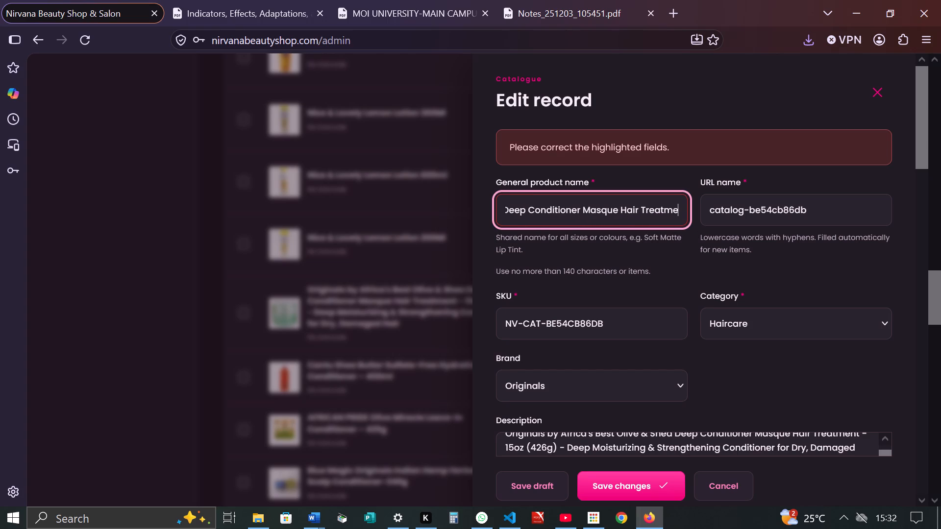
{"action": "left_click_drag", "start_coordinate": [659, 212], "coordinate": [673, 210]}
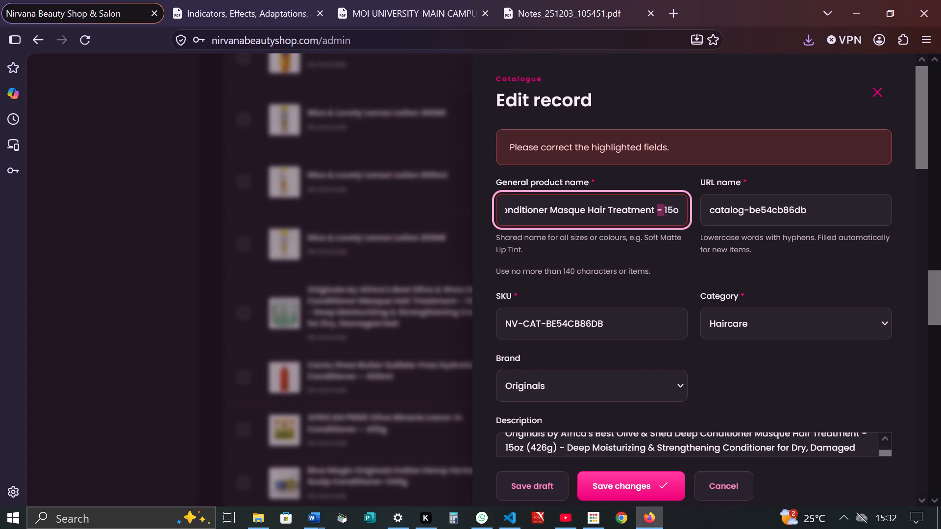
{"action": "left_click_drag", "start_coordinate": [673, 210], "coordinate": [687, 214]}
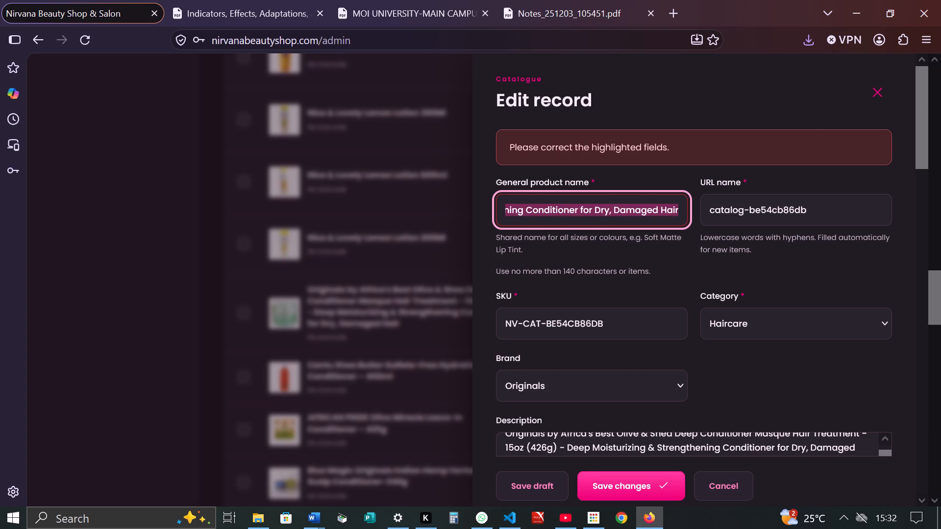
{"action": "left_click_drag", "start_coordinate": [687, 214], "coordinate": [619, 447]}
{"action": "key", "text": "BackSpace"}
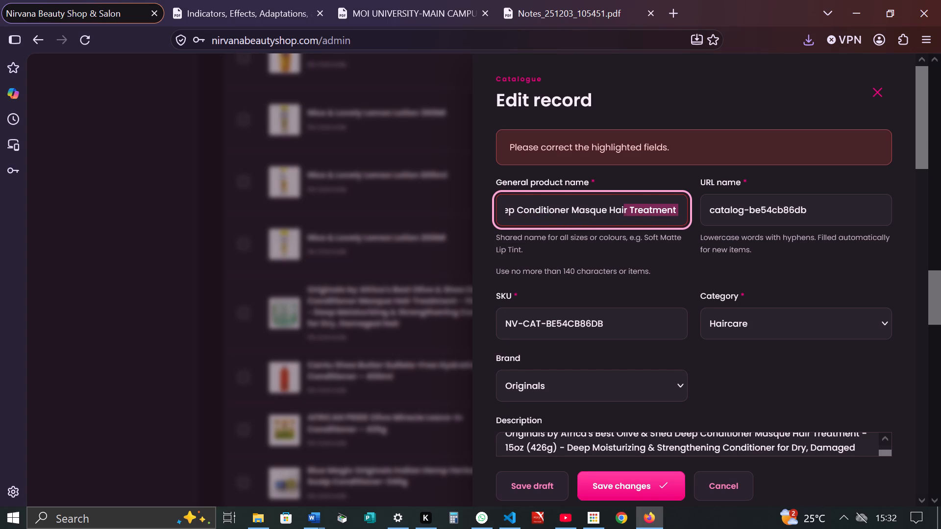
{"action": "left_click_drag", "start_coordinate": [619, 447], "coordinate": [628, 483]}
{"action": "left_click", "coordinate": [630, 486]}
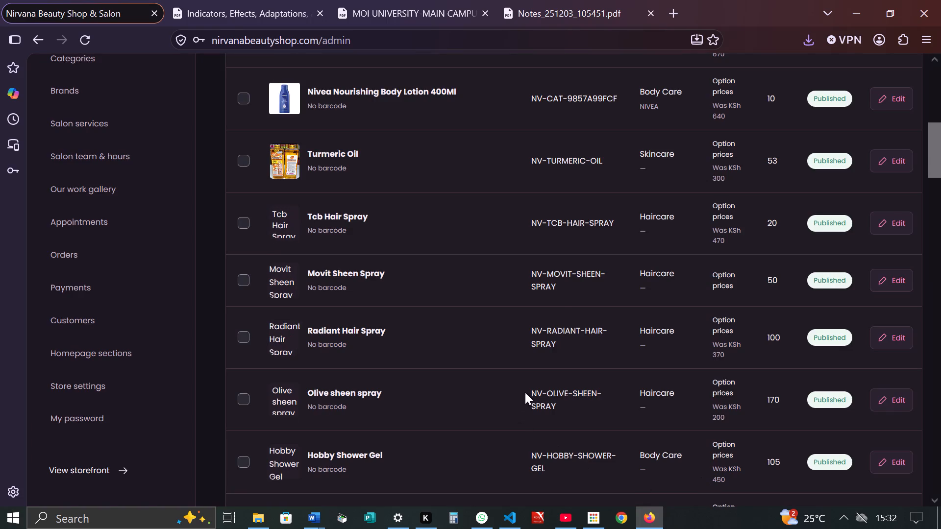
Set Option 1's stock to 0 for the Cantu Shea Butter Sulfate-Free Hydrating Cream Conditioner – 400ml and save the changes.
{"action": "scroll", "coordinate": [555, 313], "scroll_direction": "down", "scroll_amount": 6}
{"action": "scroll", "coordinate": [557, 312], "scroll_direction": "up", "scroll_amount": 1}
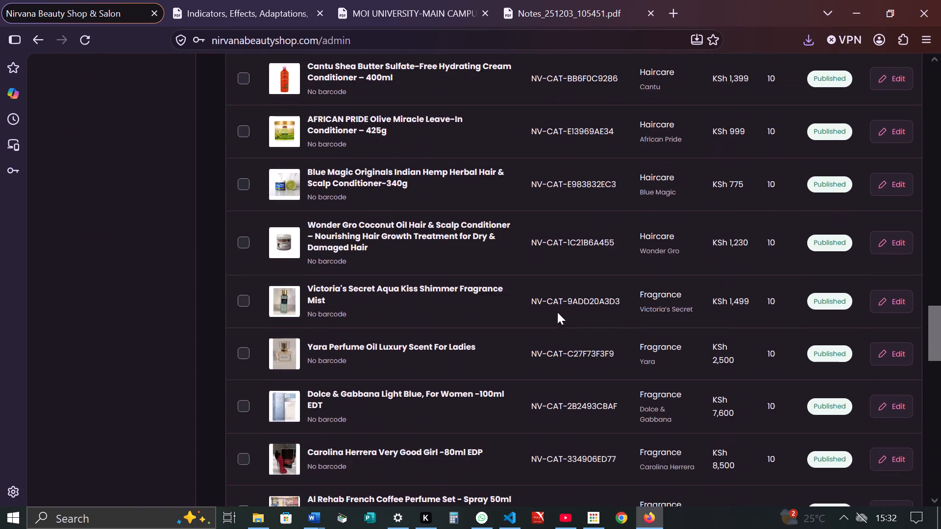
{"action": "left_click", "coordinate": [881, 311]}
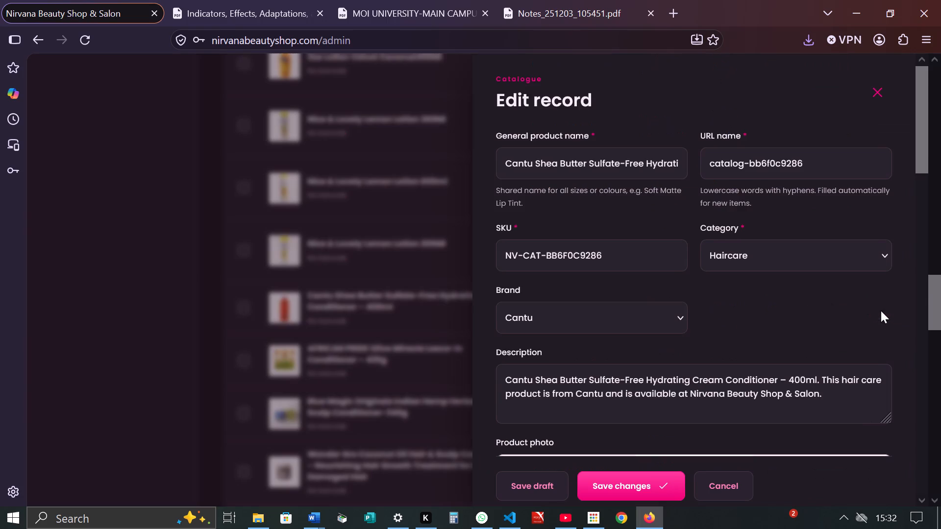
{"action": "scroll", "coordinate": [657, 403], "scroll_direction": "down", "scroll_amount": 1}
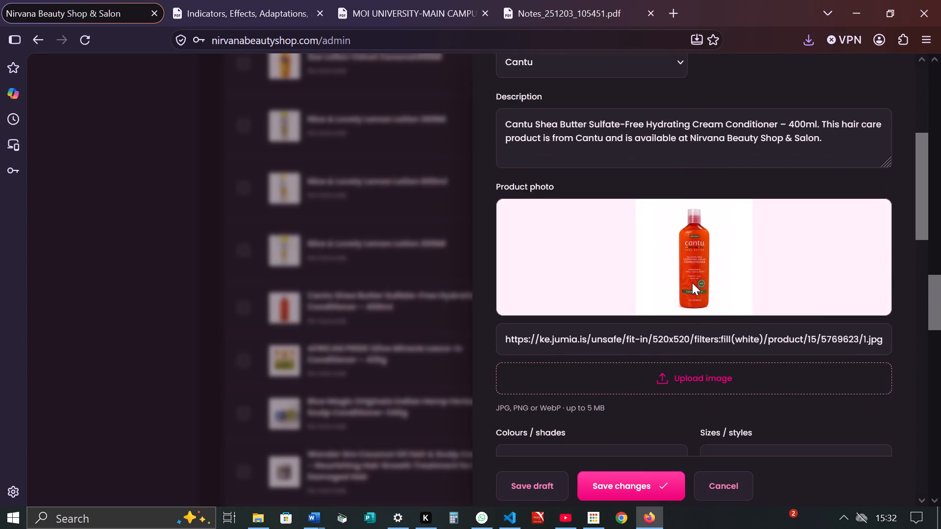
{"action": "scroll", "coordinate": [711, 378], "scroll_direction": "down", "scroll_amount": 3}
{"action": "scroll", "coordinate": [712, 332], "scroll_direction": "up", "scroll_amount": 1}
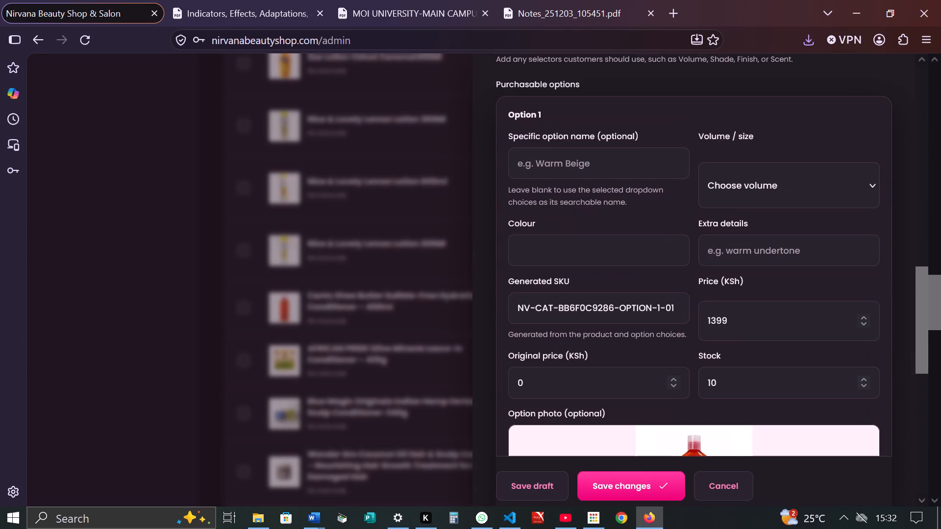
{"action": "left_click", "coordinate": [710, 380]}
{"action": "key", "text": "BackSpace"}
{"action": "left_click", "coordinate": [649, 482]}
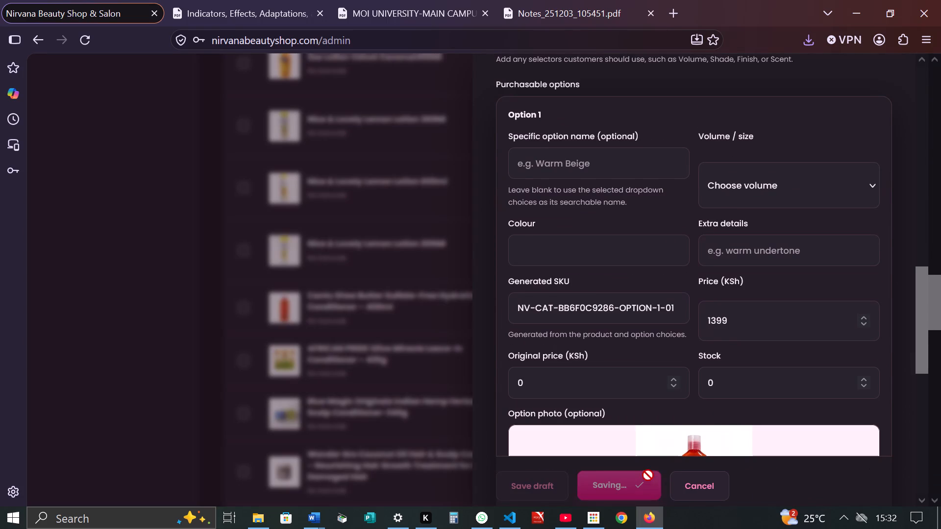
Switch to YouTube and skip the advertisement playing before the Madilu System rhumba mix.
{"action": "left_click", "coordinate": [560, 522]}
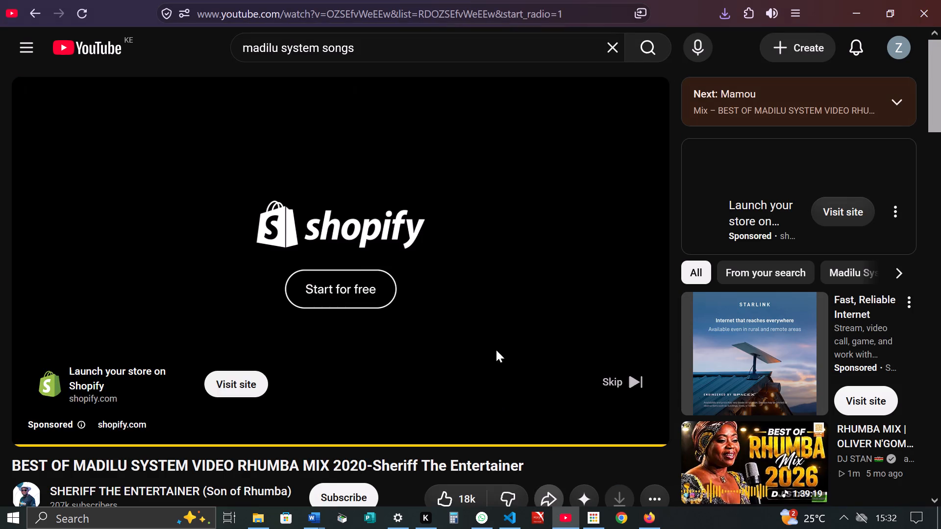
{"action": "left_click", "coordinate": [618, 382]}
Return to the Nirvana Beauty Shop admin and save stock 0 for Option 1 of the AFRICAN PRIDE Olive Miracle Leave-In Conditioner – 425g.
{"action": "left_click", "coordinate": [644, 522]}
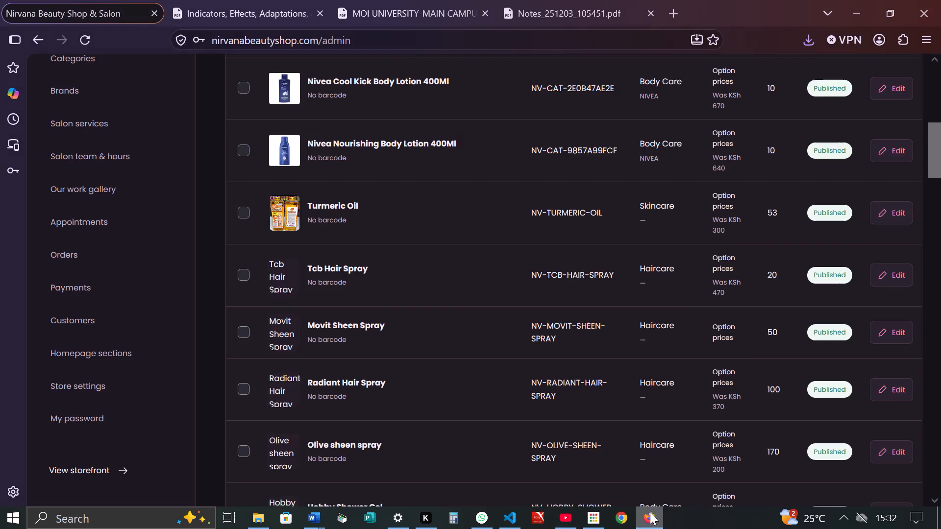
{"action": "scroll", "coordinate": [756, 355], "scroll_direction": "down", "scroll_amount": 3}
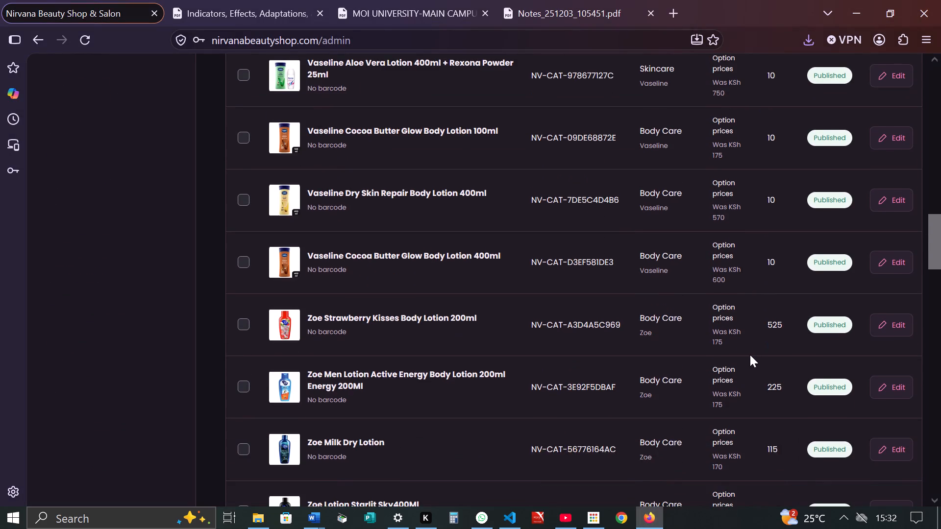
{"action": "scroll", "coordinate": [750, 355], "scroll_direction": "down", "scroll_amount": 2}
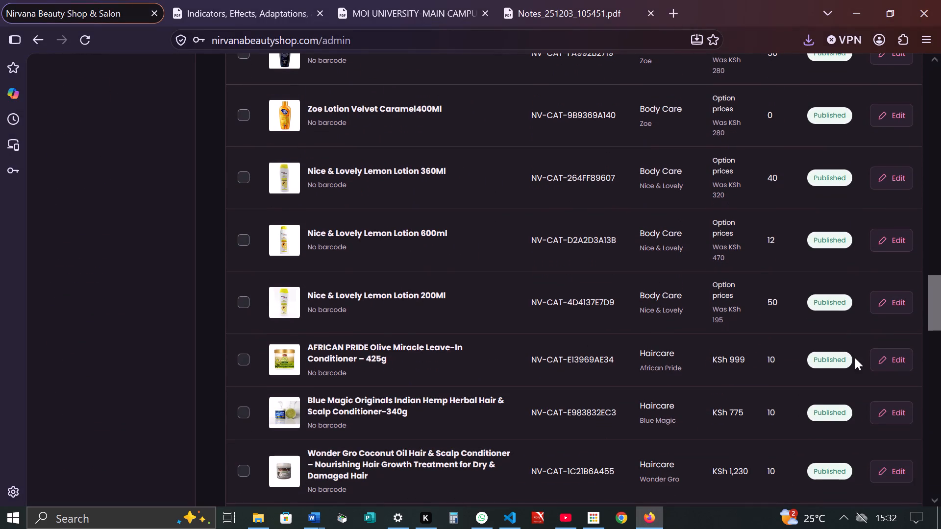
{"action": "left_click", "coordinate": [884, 355]}
{"action": "scroll", "coordinate": [712, 353], "scroll_direction": "down", "scroll_amount": 2}
{"action": "scroll", "coordinate": [675, 330], "scroll_direction": "up", "scroll_amount": 1}
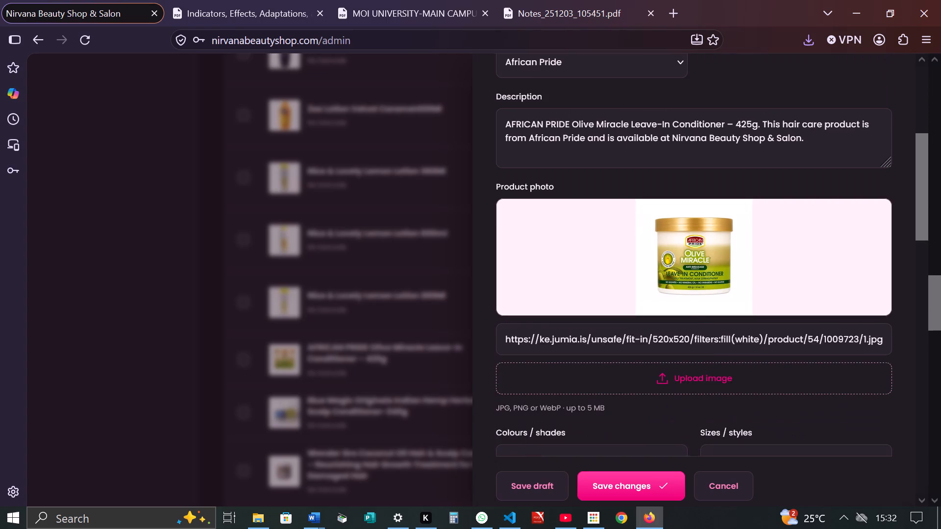
{"action": "scroll", "coordinate": [730, 385], "scroll_direction": "down", "scroll_amount": 2}
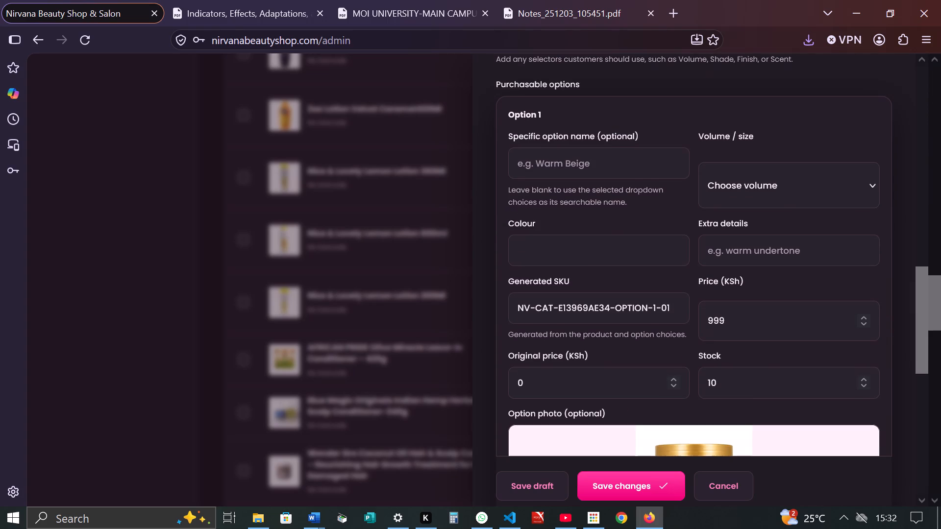
{"action": "left_click", "coordinate": [710, 381]}
{"action": "key", "text": "BackSpace"}
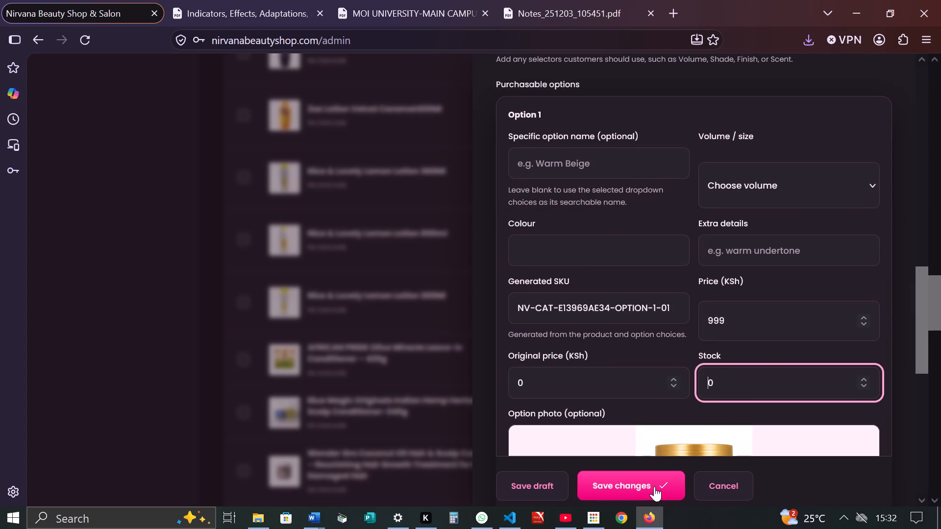
{"action": "left_click", "coordinate": [652, 487]}
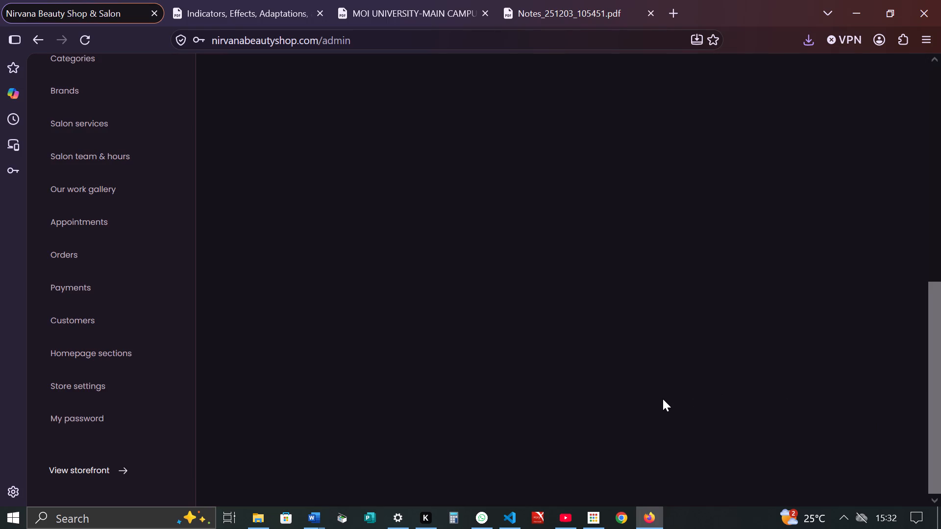
Set Option 1's stock to 0 for the Blue Magic Originals Indian Hemp Herbal Hair & Scalp Conditioner-340g and save the changes.
{"action": "scroll", "coordinate": [665, 401], "scroll_direction": "down", "scroll_amount": 4}
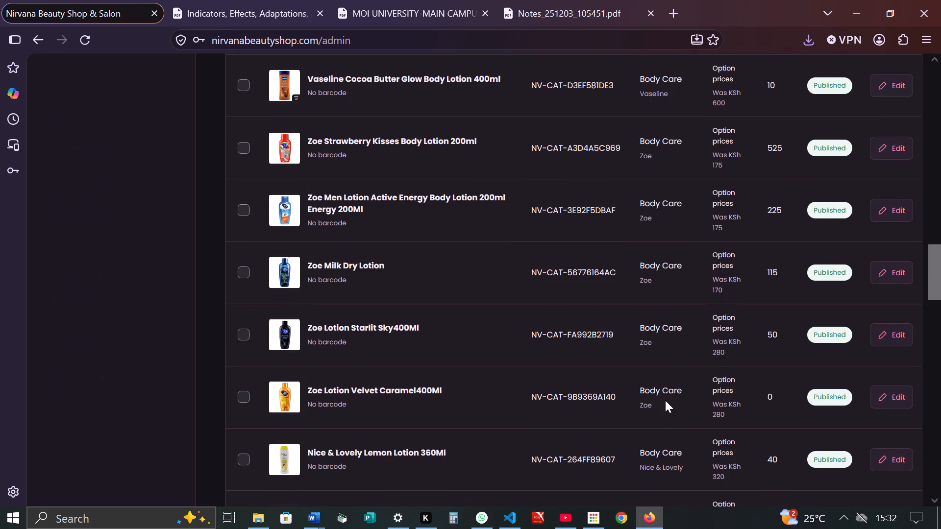
{"action": "scroll", "coordinate": [665, 400], "scroll_direction": "down", "scroll_amount": 2}
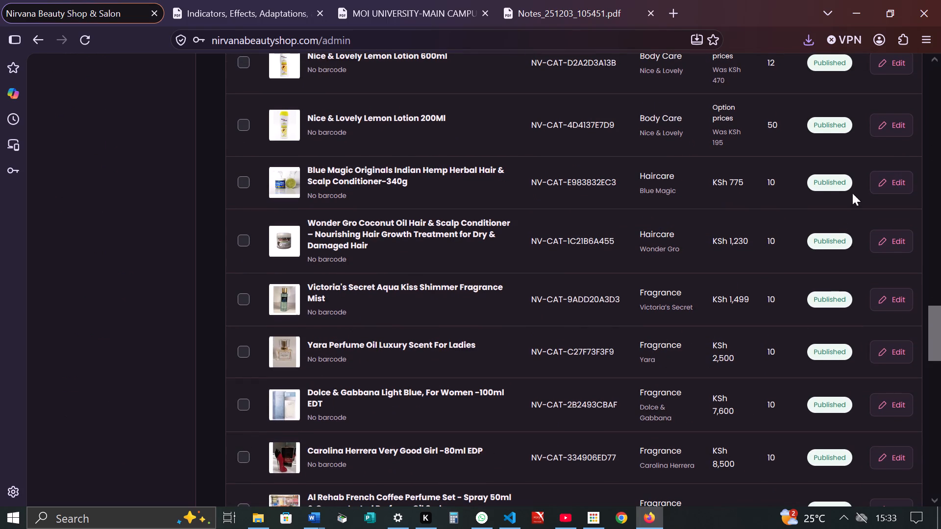
{"action": "left_click", "coordinate": [886, 180]}
{"action": "scroll", "coordinate": [699, 380], "scroll_direction": "down", "scroll_amount": 1}
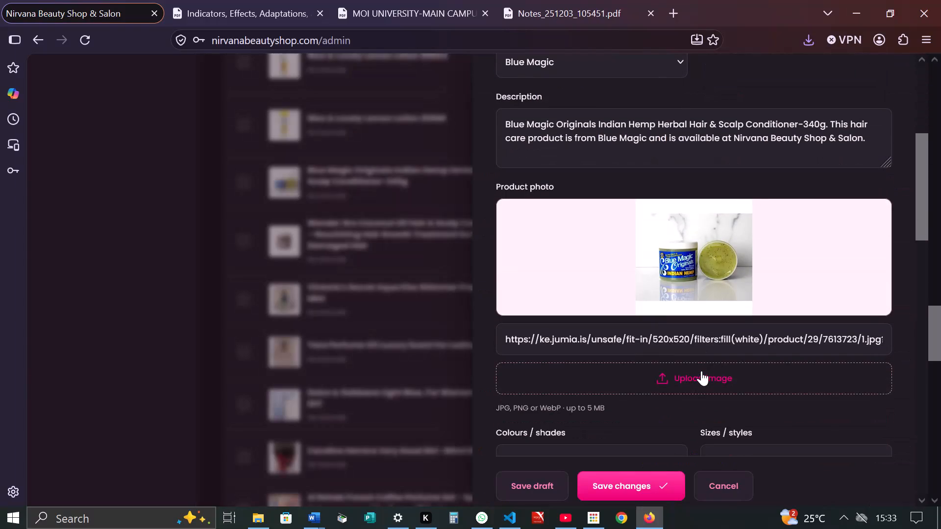
{"action": "scroll", "coordinate": [702, 370], "scroll_direction": "down", "scroll_amount": 3}
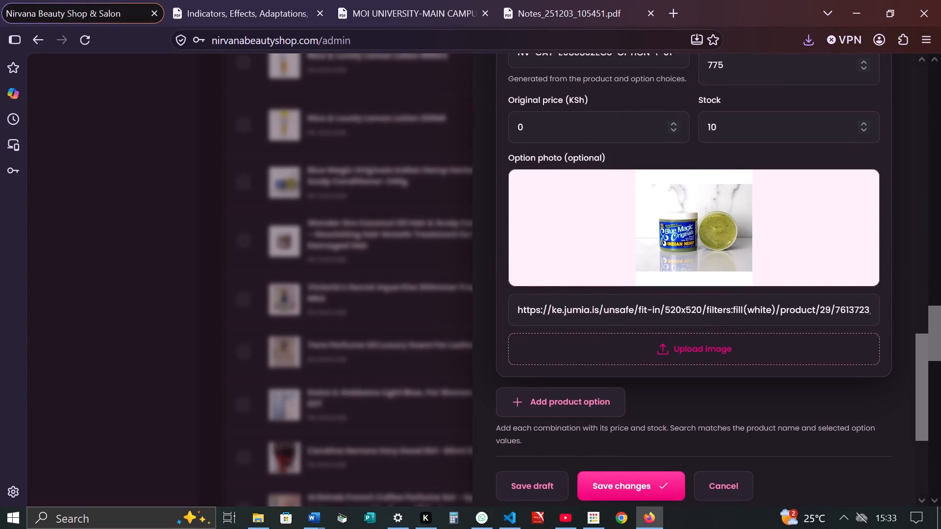
{"action": "left_click", "coordinate": [710, 126]}
{"action": "key", "text": "BackSpace"}
{"action": "left_click", "coordinate": [640, 462]}
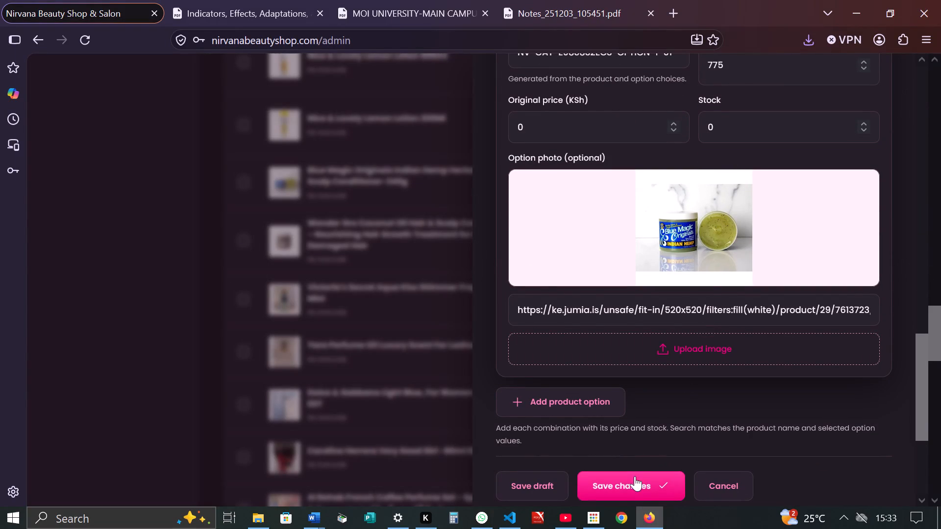
{"action": "left_click", "coordinate": [635, 476]}
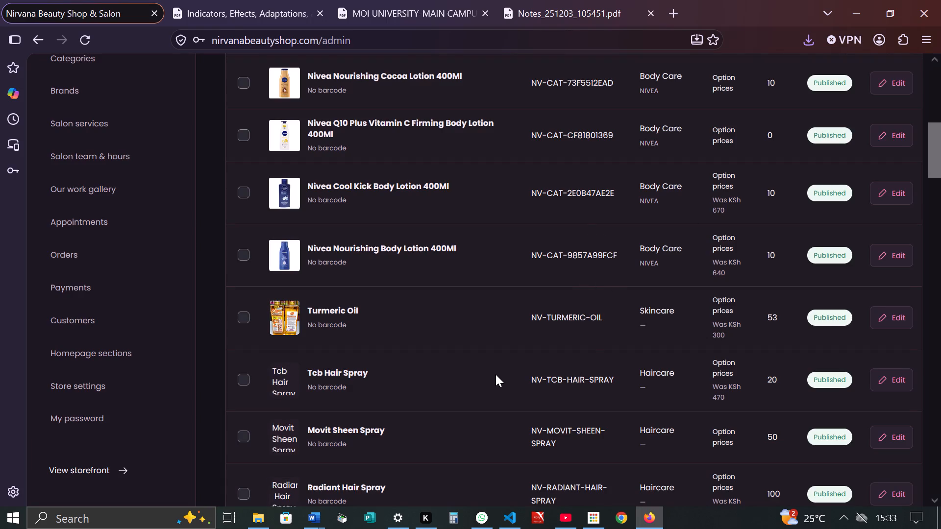
Set Option 1's stock to 0 for the Wonder Gro Coconut Oil Hair & Scalp Conditioner and save the changes.
{"action": "scroll", "coordinate": [514, 338], "scroll_direction": "down", "scroll_amount": 3}
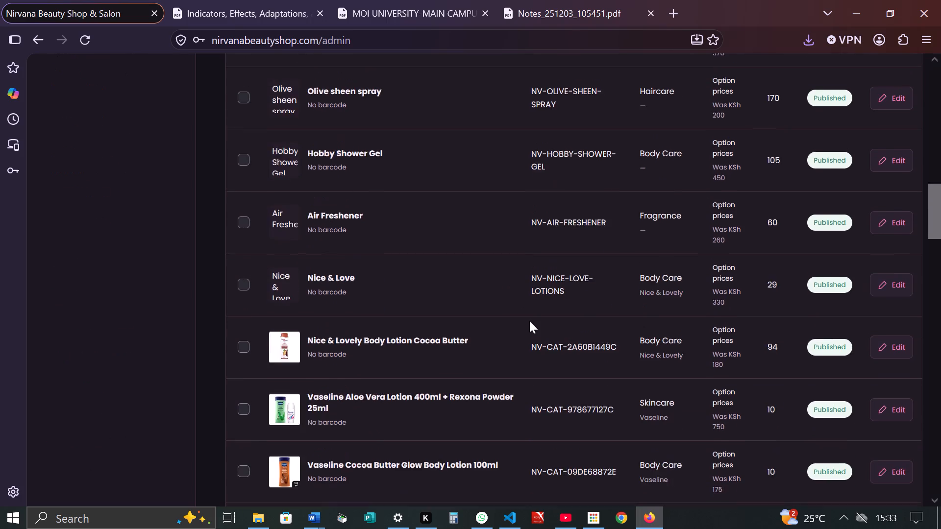
{"action": "scroll", "coordinate": [532, 318], "scroll_direction": "down", "scroll_amount": 2}
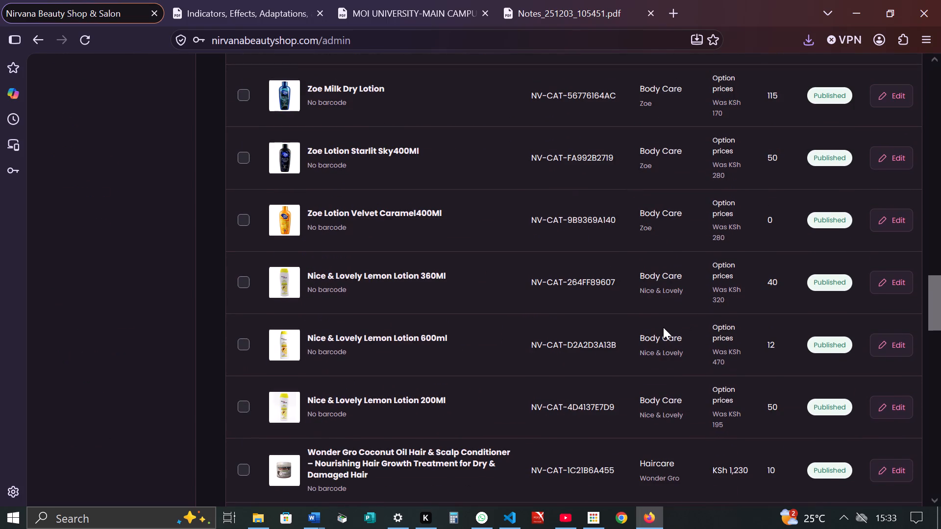
{"action": "scroll", "coordinate": [663, 327], "scroll_direction": "down", "scroll_amount": 1}
{"action": "left_click", "coordinate": [901, 240]}
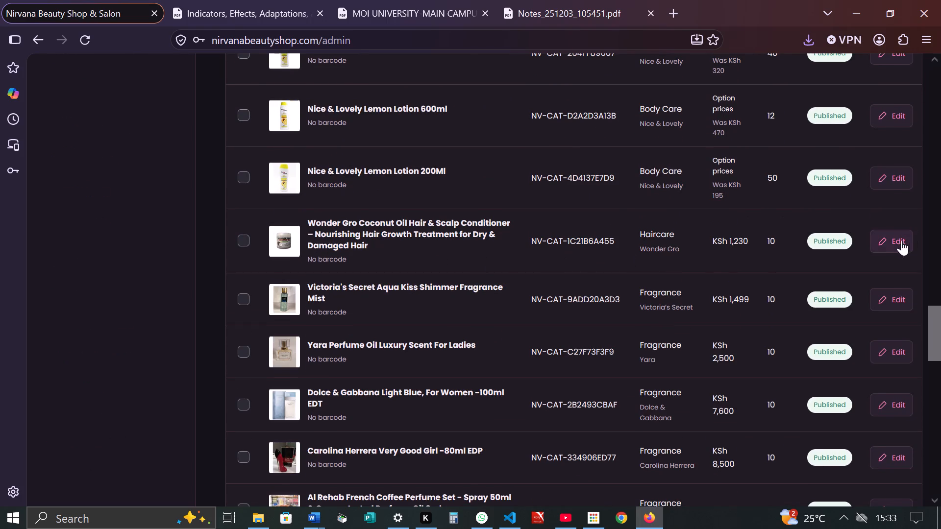
{"action": "scroll", "coordinate": [645, 364], "scroll_direction": "down", "scroll_amount": 2}
{"action": "scroll", "coordinate": [663, 246], "scroll_direction": "up", "scroll_amount": 1}
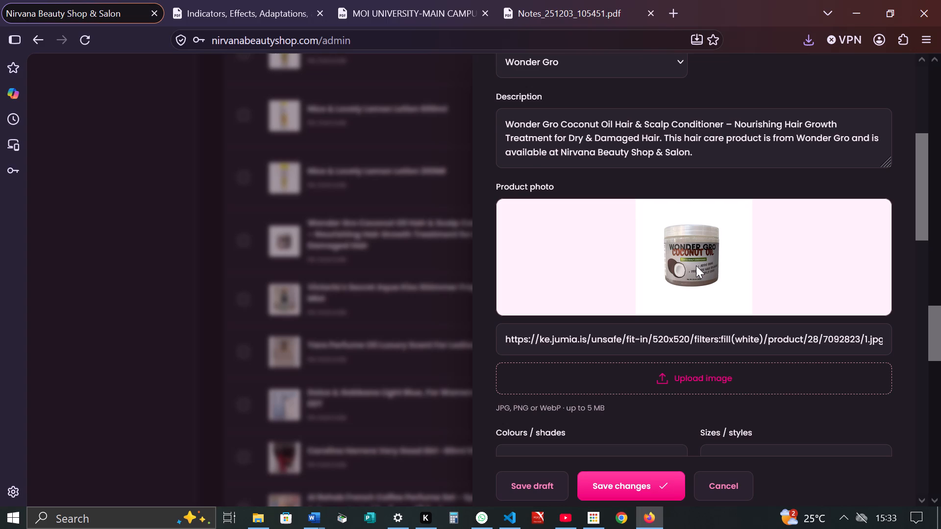
{"action": "scroll", "coordinate": [696, 265], "scroll_direction": "down", "scroll_amount": 1}
{"action": "scroll", "coordinate": [698, 367], "scroll_direction": "down", "scroll_amount": 2}
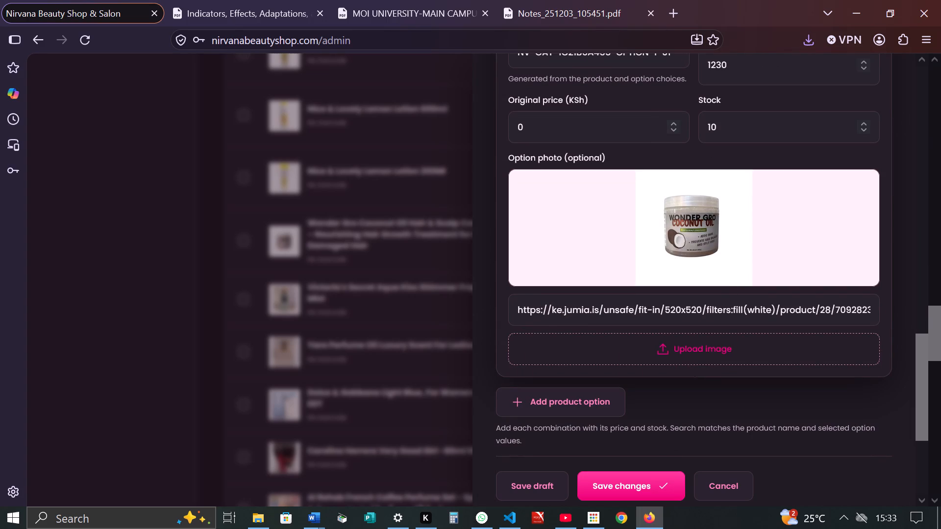
{"action": "left_click", "coordinate": [712, 127]}
{"action": "key", "text": "BackSpace"}
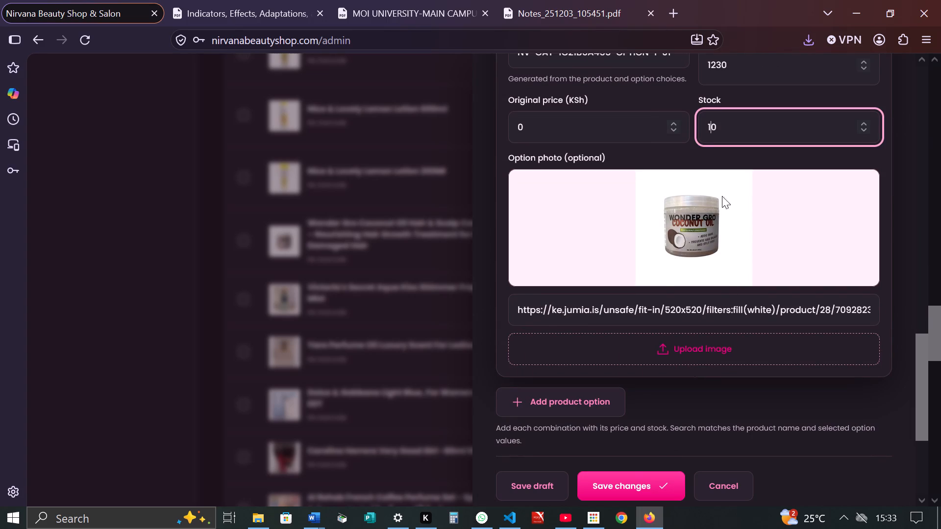
{"action": "left_click", "coordinate": [627, 475]}
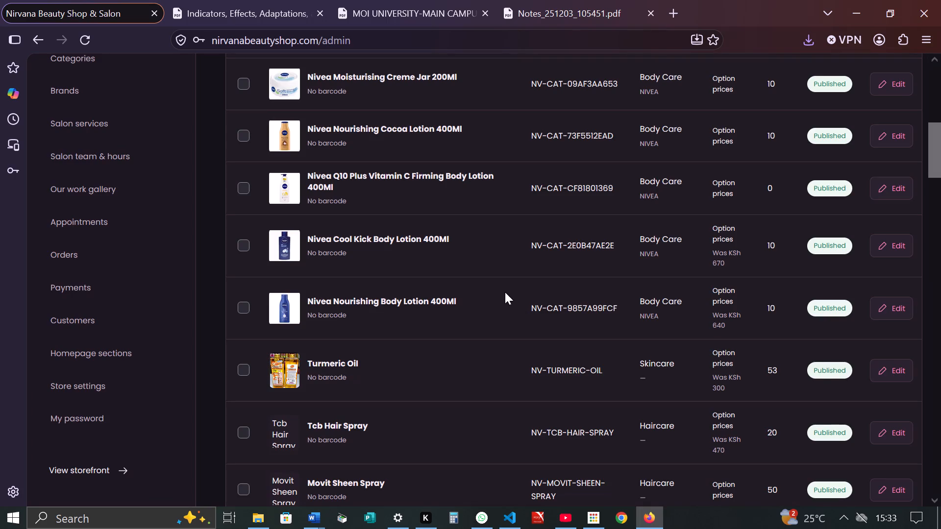
Set Option 1's stock to 0 for the Victoria's Secret Aqua Kiss Shimmer Fragrance Mist and save the changes.
{"action": "scroll", "coordinate": [440, 283], "scroll_direction": "down", "scroll_amount": 2}
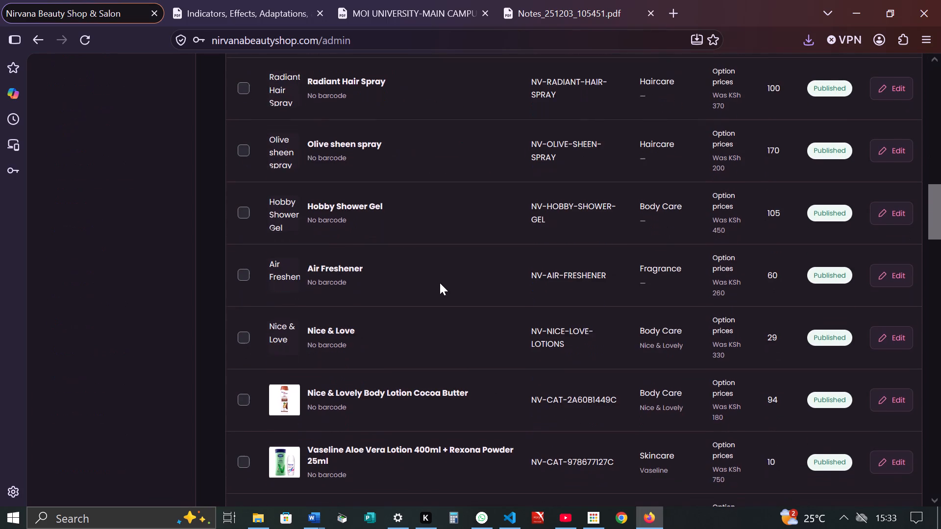
{"action": "scroll", "coordinate": [439, 286], "scroll_direction": "down", "scroll_amount": 1}
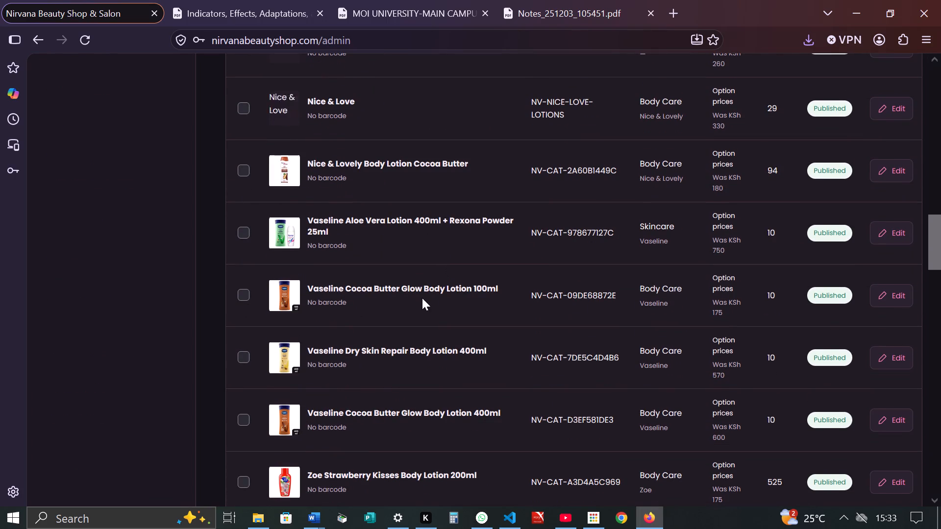
{"action": "scroll", "coordinate": [422, 298], "scroll_direction": "down", "scroll_amount": 3}
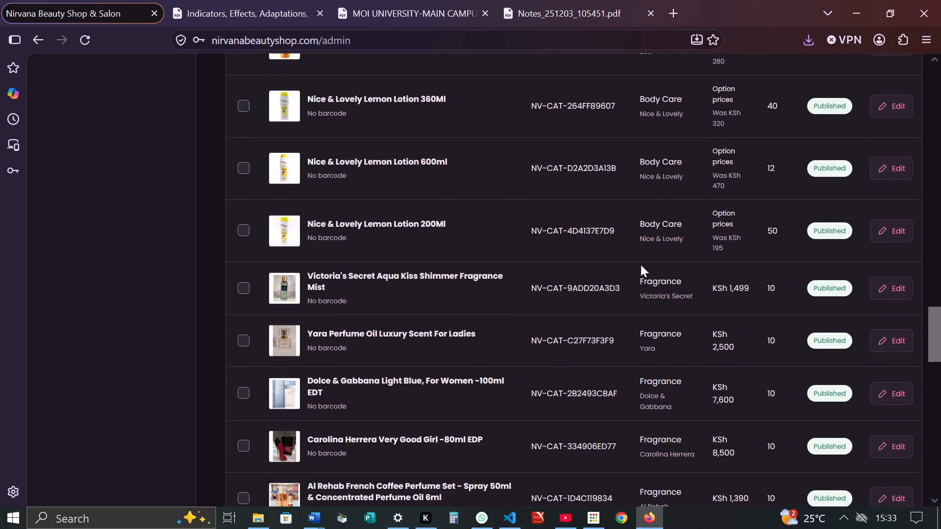
{"action": "left_click", "coordinate": [886, 288]}
{"action": "scroll", "coordinate": [652, 370], "scroll_direction": "down", "scroll_amount": 1}
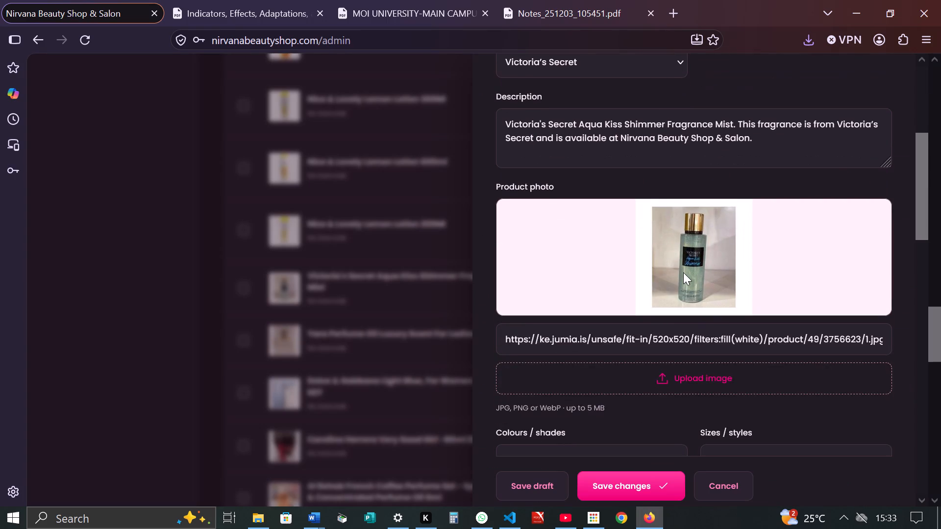
{"action": "scroll", "coordinate": [684, 272], "scroll_direction": "down", "scroll_amount": 1}
{"action": "scroll", "coordinate": [703, 327], "scroll_direction": "down", "scroll_amount": 2}
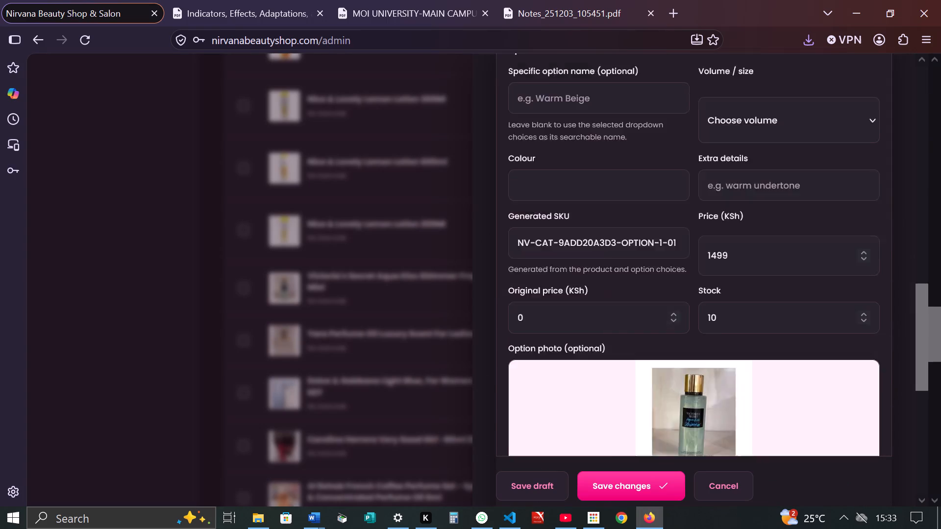
{"action": "left_click", "coordinate": [715, 127]}
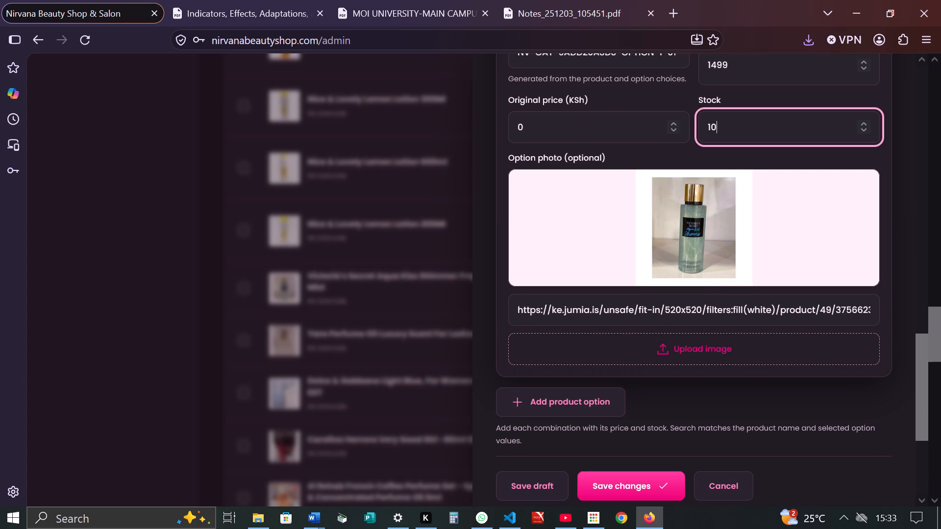
{"action": "key", "text": "BackSpace"}
{"action": "key", "text": "BackSpace"}
{"action": "key", "text": "0"}
{"action": "left_click", "coordinate": [638, 478]}
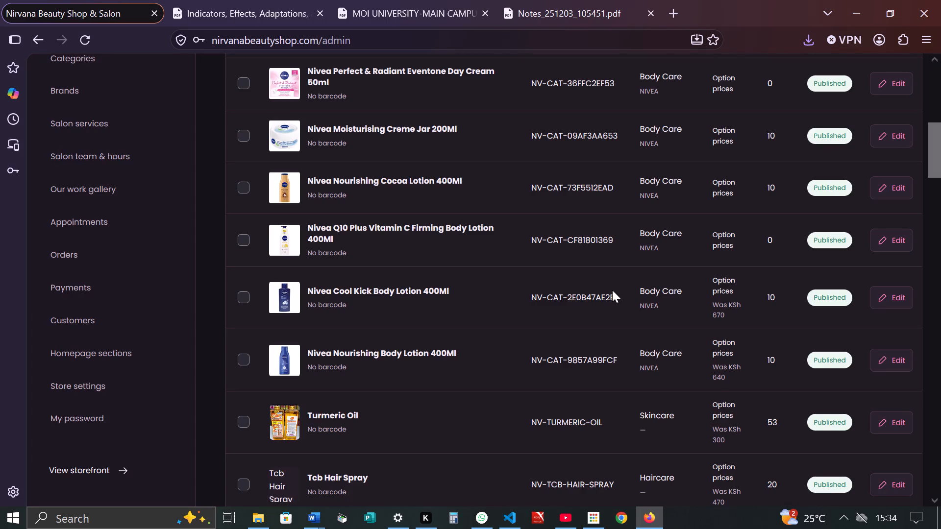
Set Option 1's stock to 0 for the Yara Perfume Oil Luxury Scent For Ladies and save the changes.
{"action": "scroll", "coordinate": [487, 305], "scroll_direction": "down", "scroll_amount": 6}
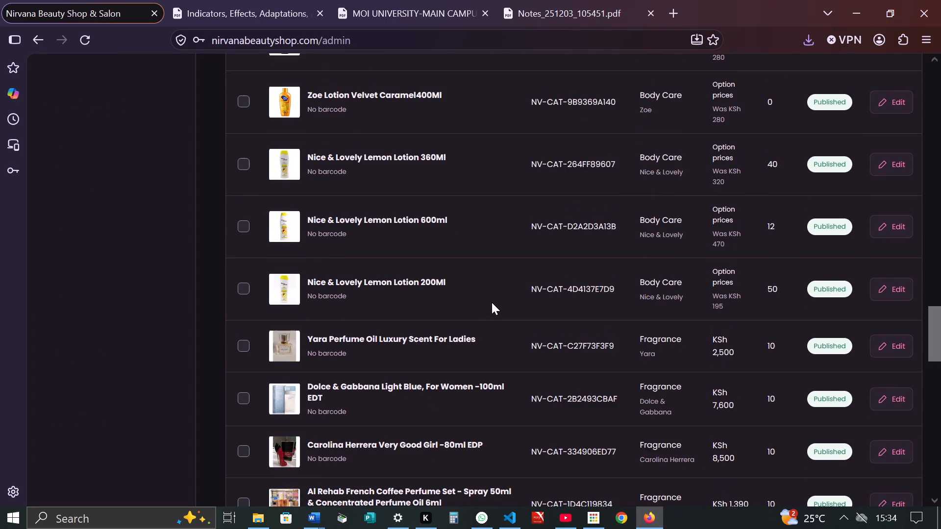
{"action": "left_click", "coordinate": [890, 348]}
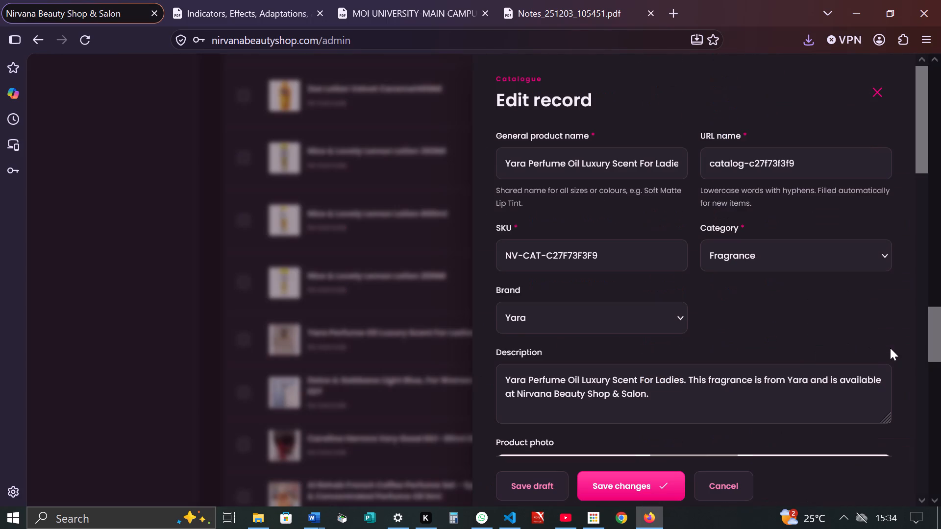
{"action": "scroll", "coordinate": [733, 337], "scroll_direction": "down", "scroll_amount": 2}
{"action": "scroll", "coordinate": [728, 325], "scroll_direction": "up", "scroll_amount": 1}
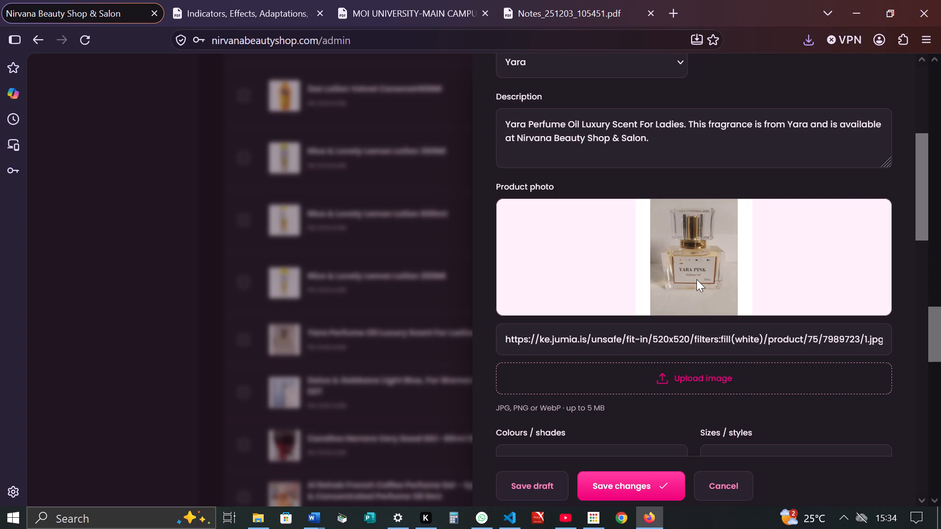
{"action": "scroll", "coordinate": [732, 395], "scroll_direction": "down", "scroll_amount": 2}
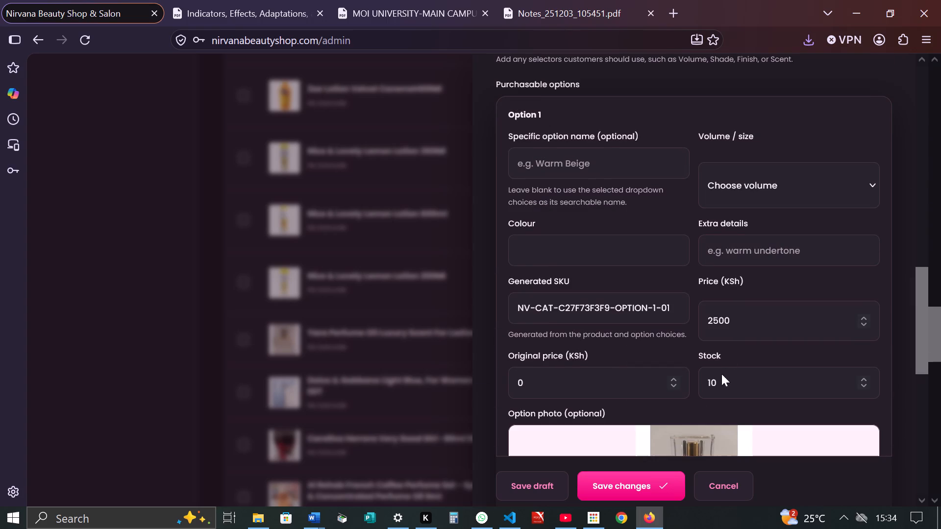
{"action": "left_click", "coordinate": [712, 386]}
{"action": "key", "text": "BackSpace"}
{"action": "left_click", "coordinate": [633, 481]}
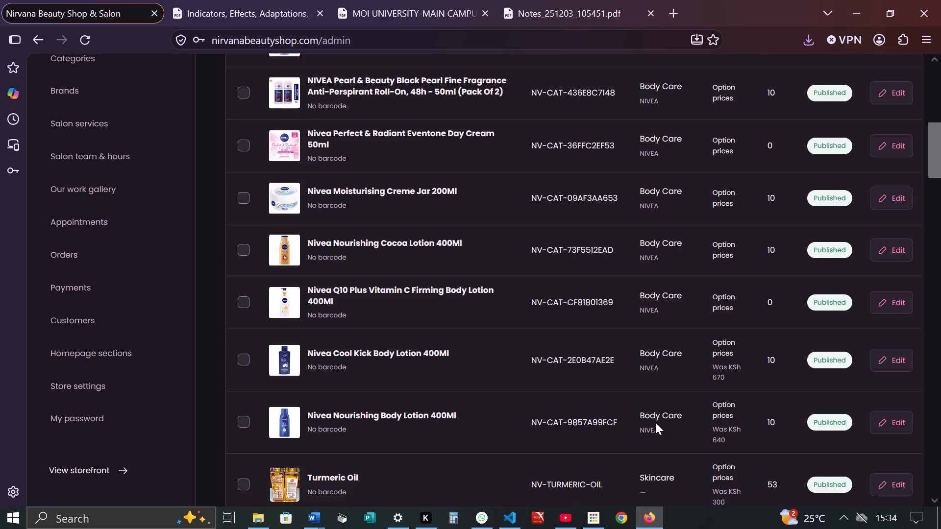
Set Option 1's stock to 0 for the Dolce & Gabbana Light Blue, For Women -100ml EDT and save the changes.
{"action": "scroll", "coordinate": [655, 422], "scroll_direction": "down", "scroll_amount": 5}
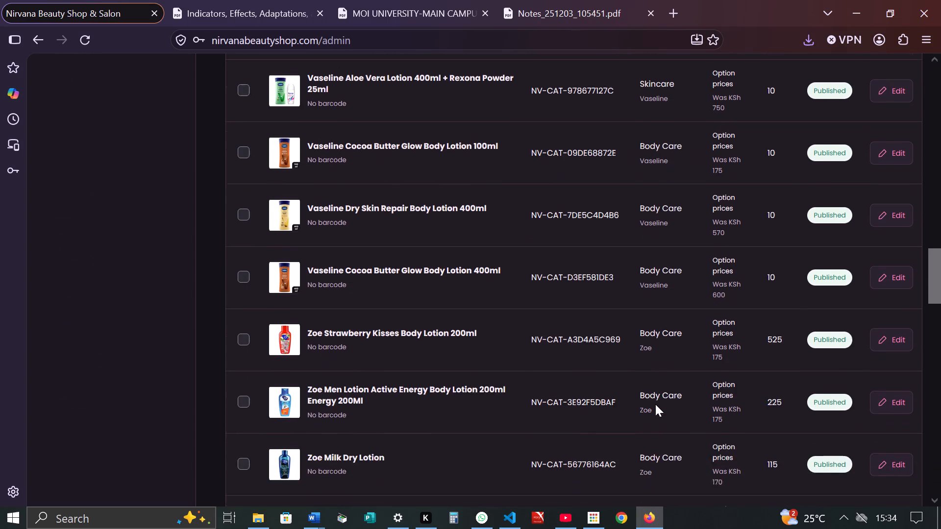
{"action": "scroll", "coordinate": [655, 404], "scroll_direction": "down", "scroll_amount": 1}
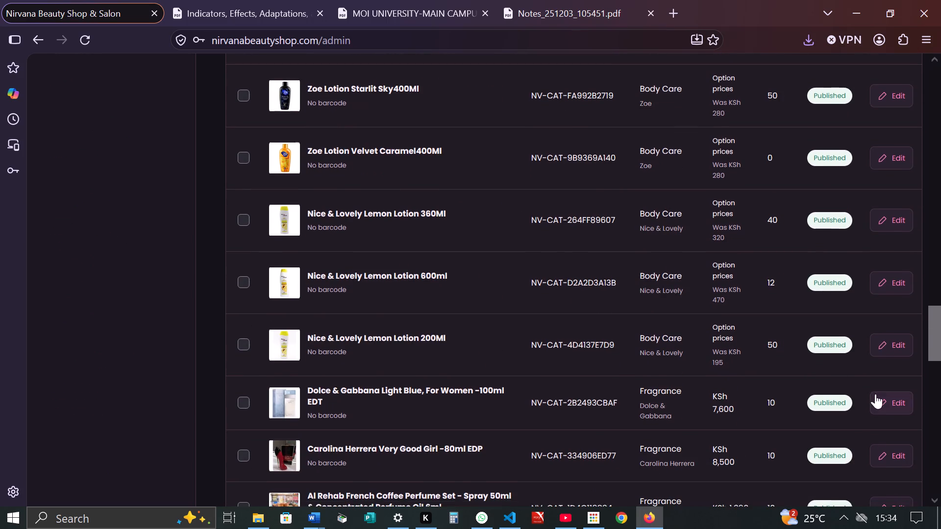
{"action": "left_click", "coordinate": [876, 394]}
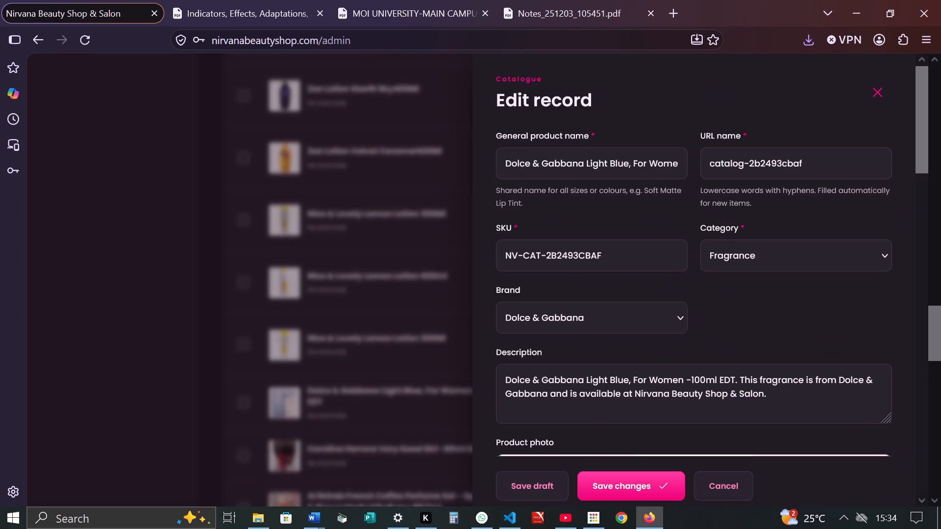
{"action": "scroll", "coordinate": [738, 407], "scroll_direction": "down", "scroll_amount": 2}
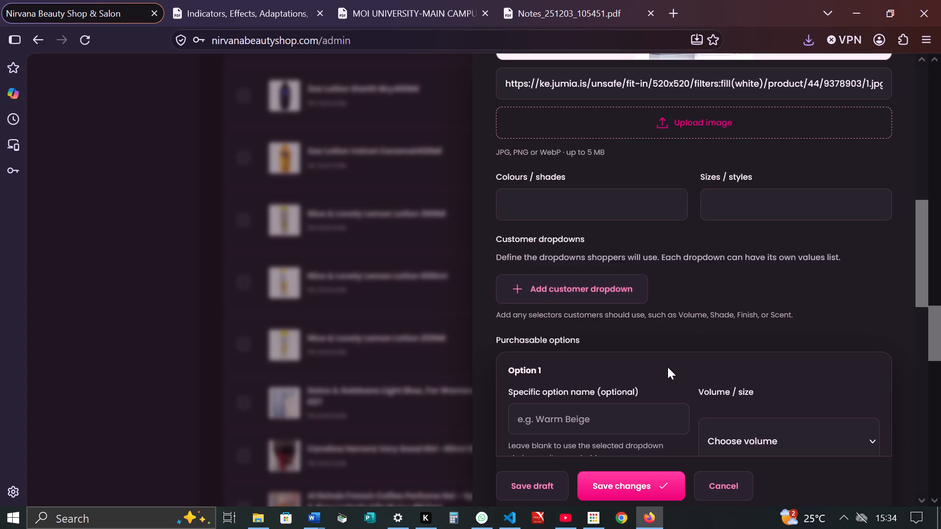
{"action": "scroll", "coordinate": [668, 366], "scroll_direction": "up", "scroll_amount": 2}
{"action": "scroll", "coordinate": [676, 366], "scroll_direction": "down", "scroll_amount": 1}
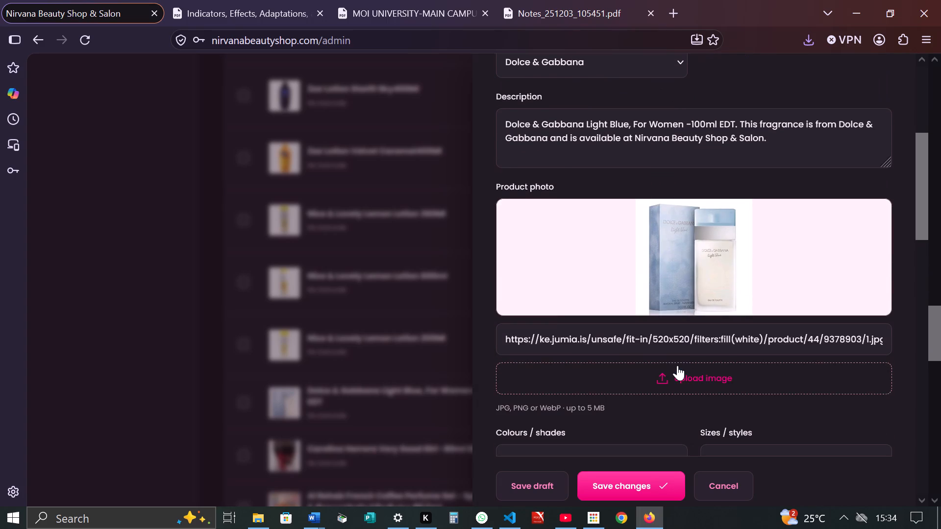
{"action": "scroll", "coordinate": [678, 365], "scroll_direction": "down", "scroll_amount": 3}
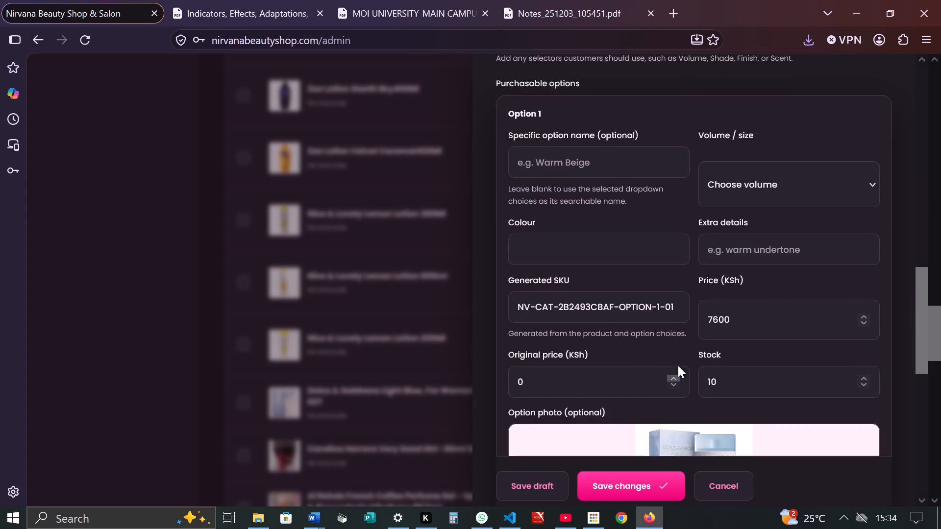
{"action": "scroll", "coordinate": [700, 320], "scroll_direction": "up", "scroll_amount": 1}
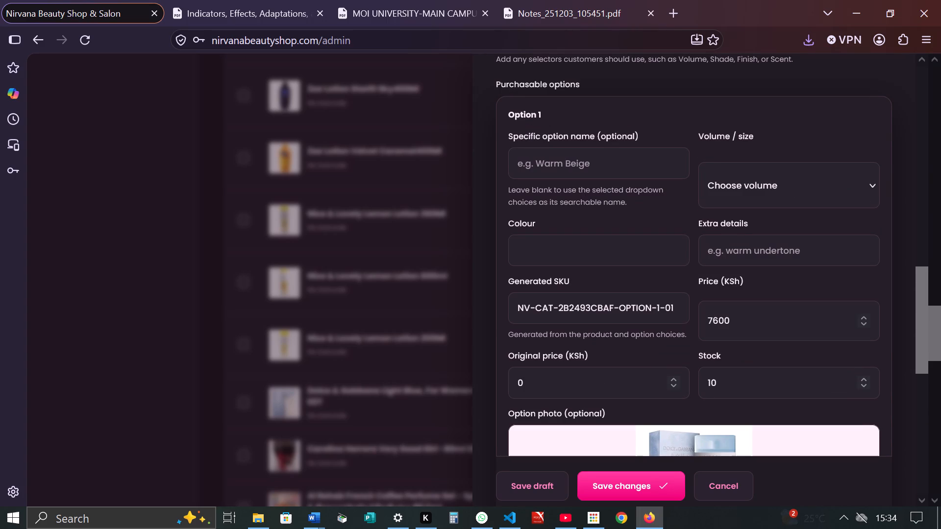
{"action": "left_click", "coordinate": [712, 380]}
{"action": "key", "text": "BackSpace"}
{"action": "left_click", "coordinate": [643, 492]}
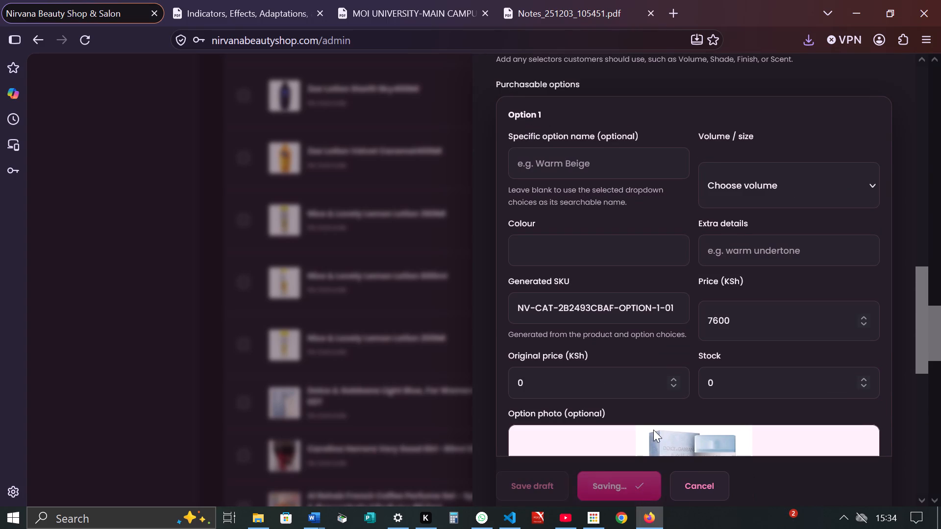
Set Option 1's stock to 0 for the Carolina Herrera Very Good Girl -80ml EDP and save the changes.
{"action": "scroll", "coordinate": [412, 265], "scroll_direction": "down", "scroll_amount": 4}
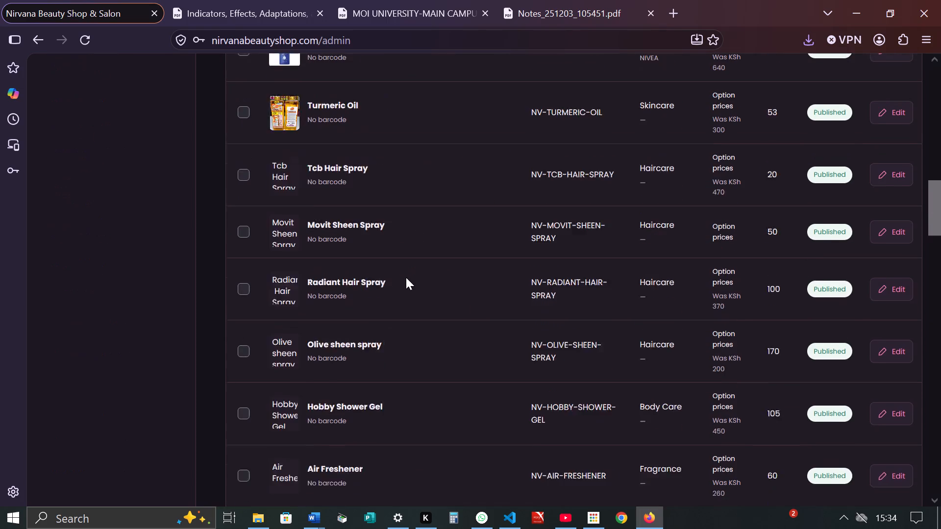
{"action": "scroll", "coordinate": [406, 277], "scroll_direction": "down", "scroll_amount": 3}
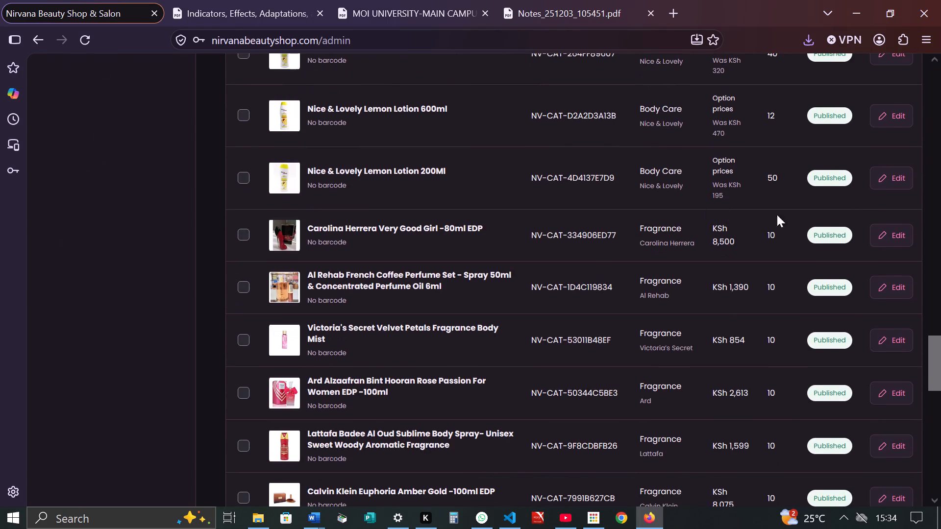
{"action": "left_click", "coordinate": [900, 236]}
{"action": "scroll", "coordinate": [711, 346], "scroll_direction": "down", "scroll_amount": 2}
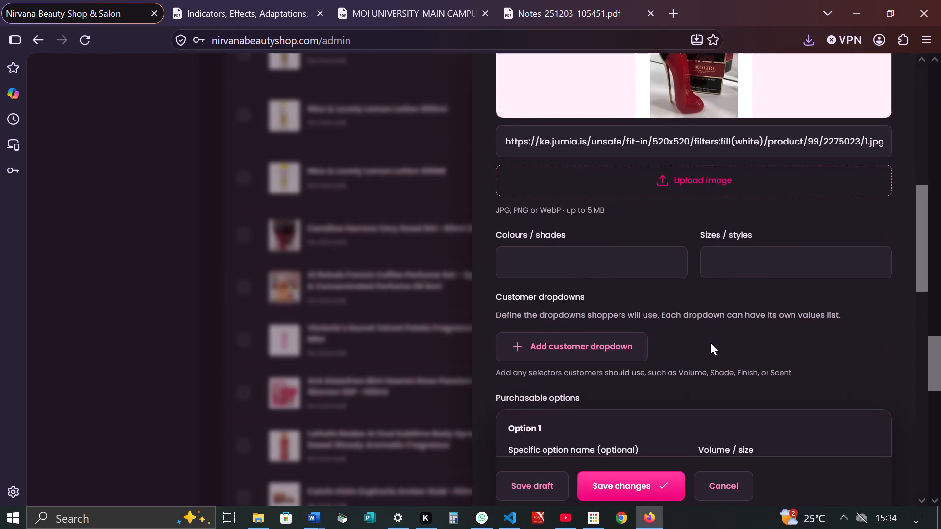
{"action": "scroll", "coordinate": [709, 342], "scroll_direction": "up", "scroll_amount": 1}
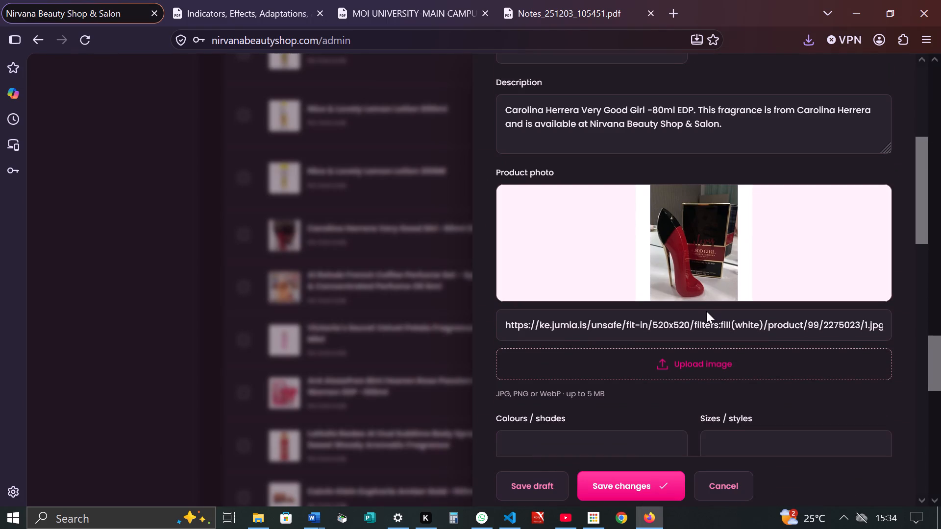
{"action": "scroll", "coordinate": [706, 311], "scroll_direction": "down", "scroll_amount": 1}
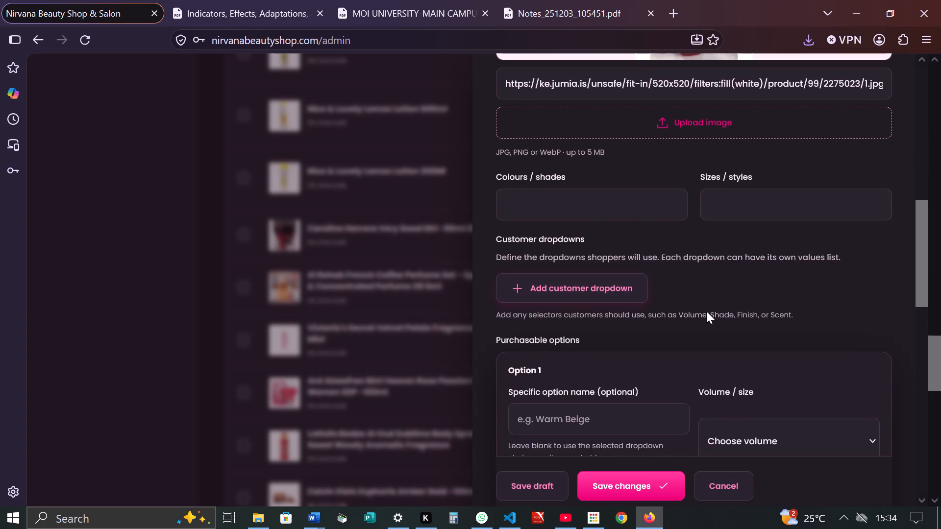
{"action": "scroll", "coordinate": [707, 310], "scroll_direction": "down", "scroll_amount": 1}
{"action": "left_click", "coordinate": [711, 379]}
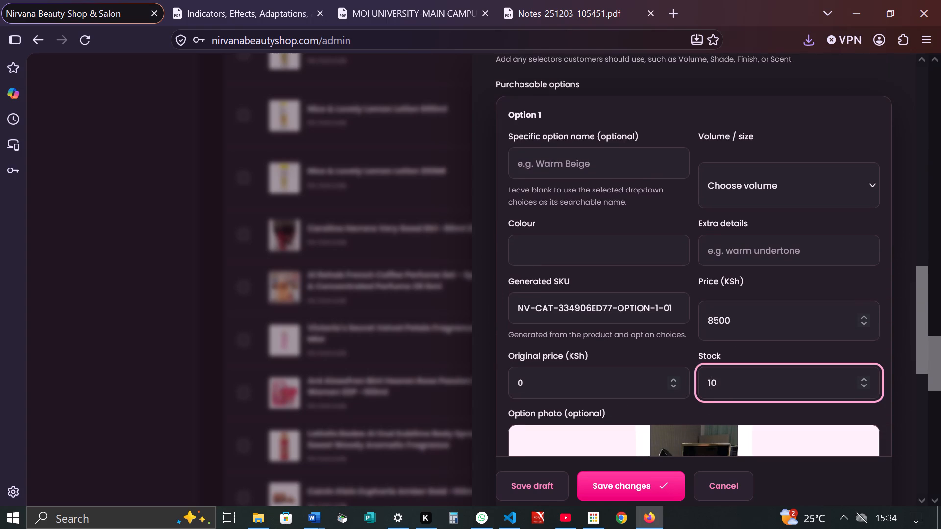
{"action": "key", "text": "BackSpace"}
{"action": "left_click", "coordinate": [645, 481]}
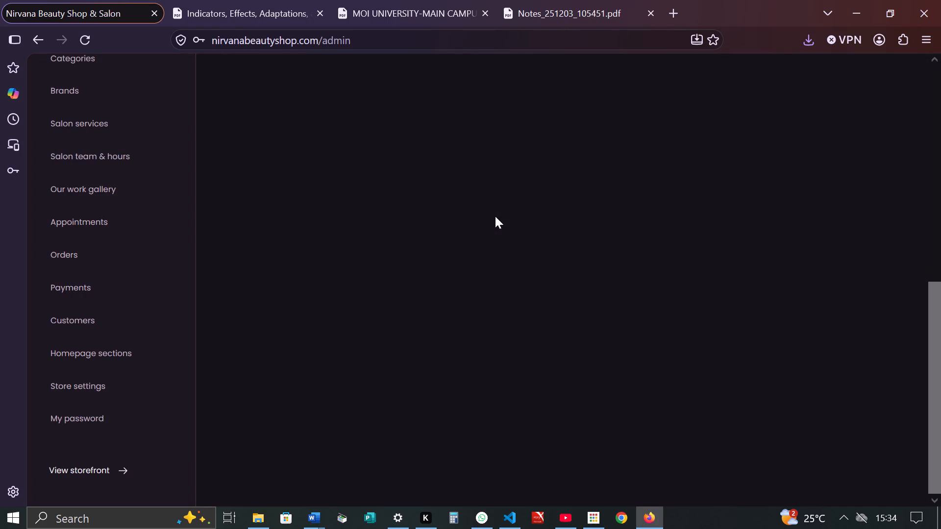
Set Option 1's stock to 0 for the Al Rehab French Coffee Perfume Set and save the changes.
{"action": "scroll", "coordinate": [551, 218], "scroll_direction": "down", "scroll_amount": 3}
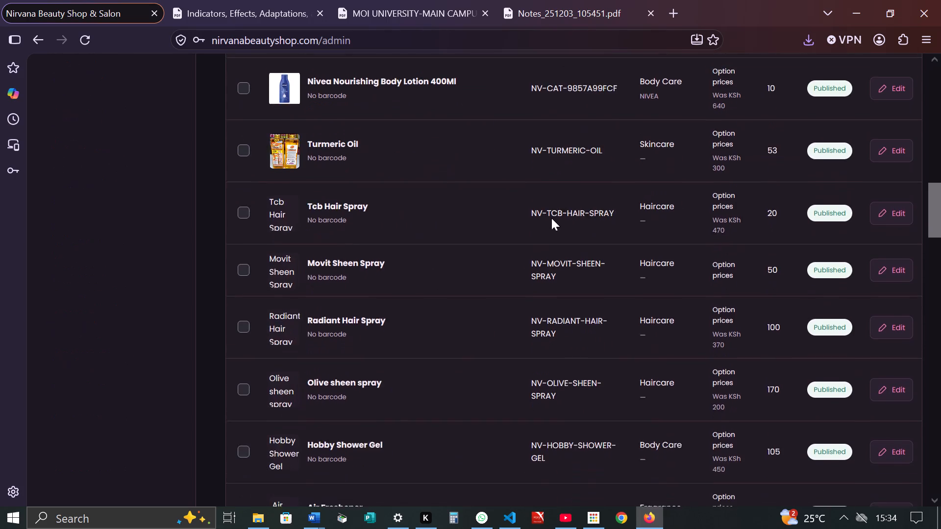
{"action": "scroll", "coordinate": [551, 218], "scroll_direction": "down", "scroll_amount": 4}
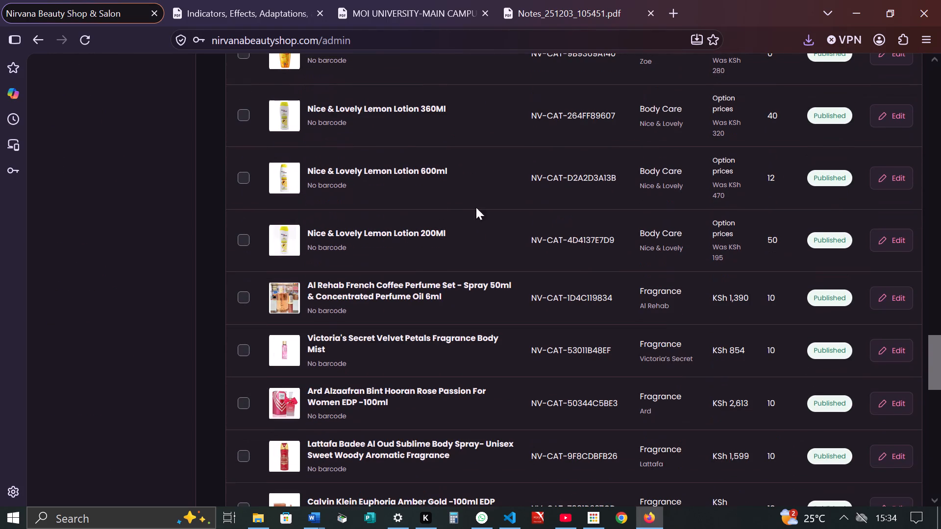
{"action": "left_click", "coordinate": [880, 291]}
{"action": "scroll", "coordinate": [631, 351], "scroll_direction": "down", "scroll_amount": 1}
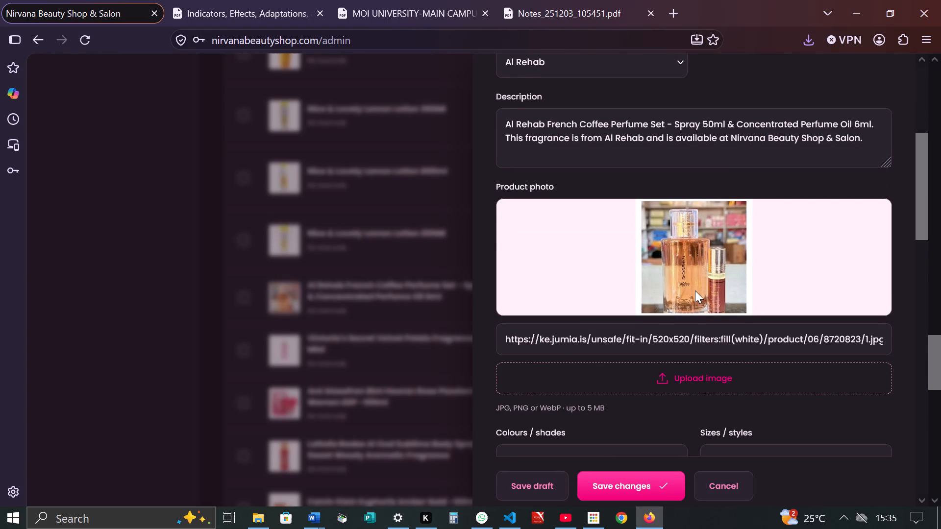
{"action": "scroll", "coordinate": [712, 364], "scroll_direction": "down", "scroll_amount": 2}
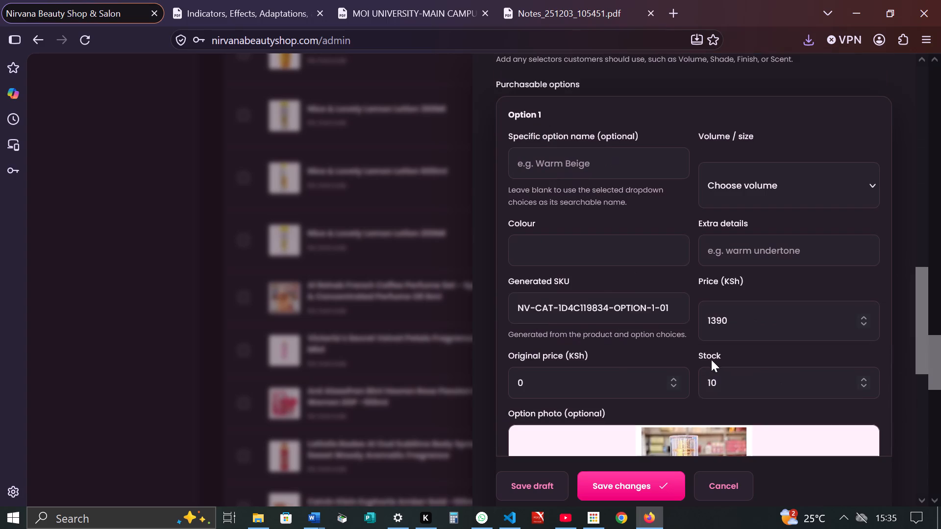
{"action": "left_click", "coordinate": [711, 381]}
{"action": "key", "text": "BackSpace"}
{"action": "left_click", "coordinate": [645, 490]}
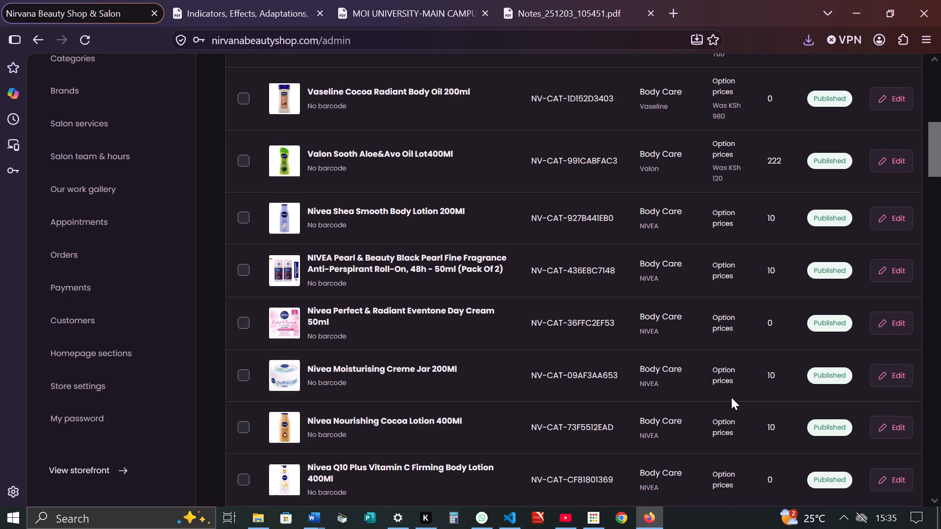
Set Option 1's stock to 0 for the Victoria's Secret Velvet Petals Fragrance Body Mist and save the changes.
{"action": "scroll", "coordinate": [661, 396], "scroll_direction": "down", "scroll_amount": 7}
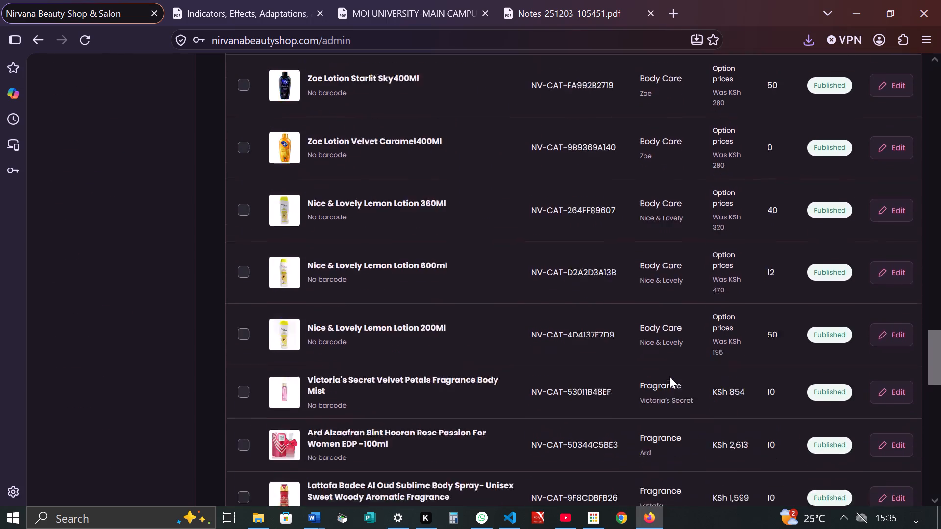
{"action": "scroll", "coordinate": [669, 376], "scroll_direction": "down", "scroll_amount": 1}
{"action": "scroll", "coordinate": [416, 255], "scroll_direction": "down", "scroll_amount": 2}
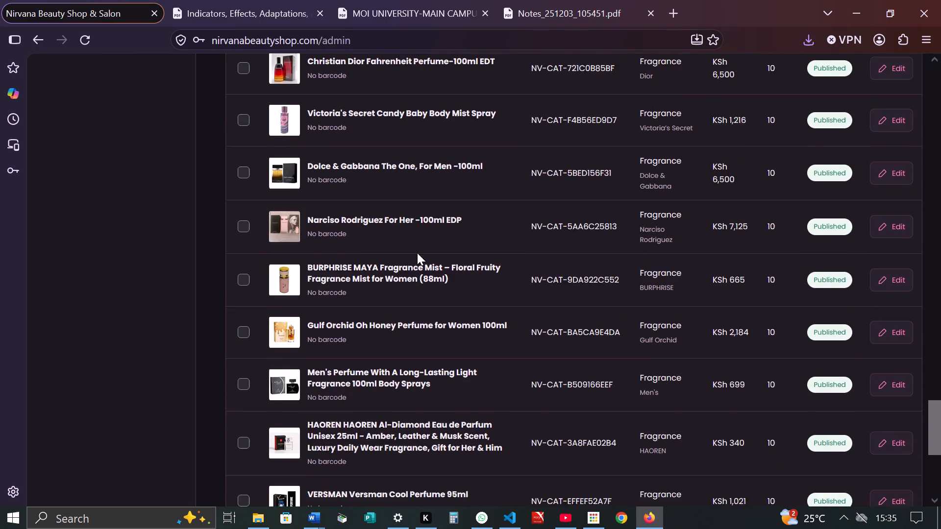
{"action": "scroll", "coordinate": [417, 253], "scroll_direction": "up", "scroll_amount": 4}
{"action": "scroll", "coordinate": [403, 262], "scroll_direction": "down", "scroll_amount": 1}
{"action": "left_click", "coordinate": [895, 358]}
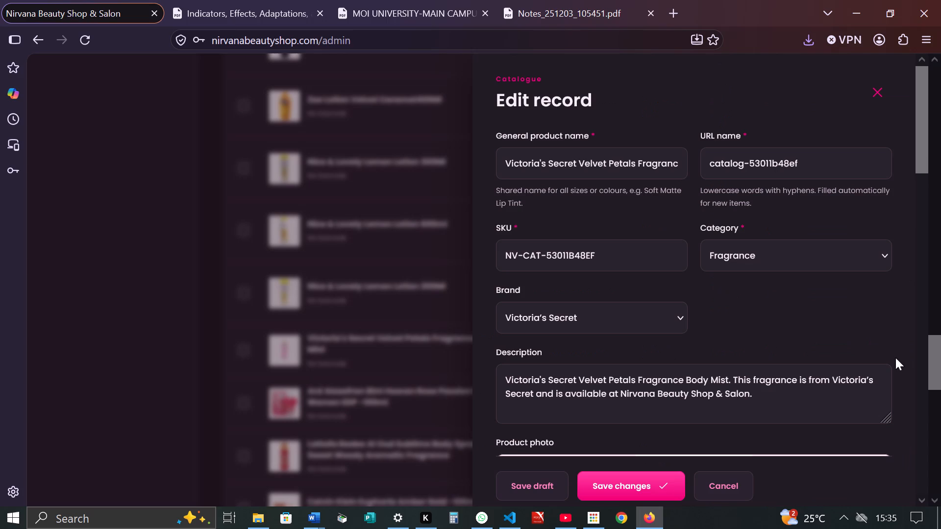
{"action": "scroll", "coordinate": [686, 377], "scroll_direction": "down", "scroll_amount": 1}
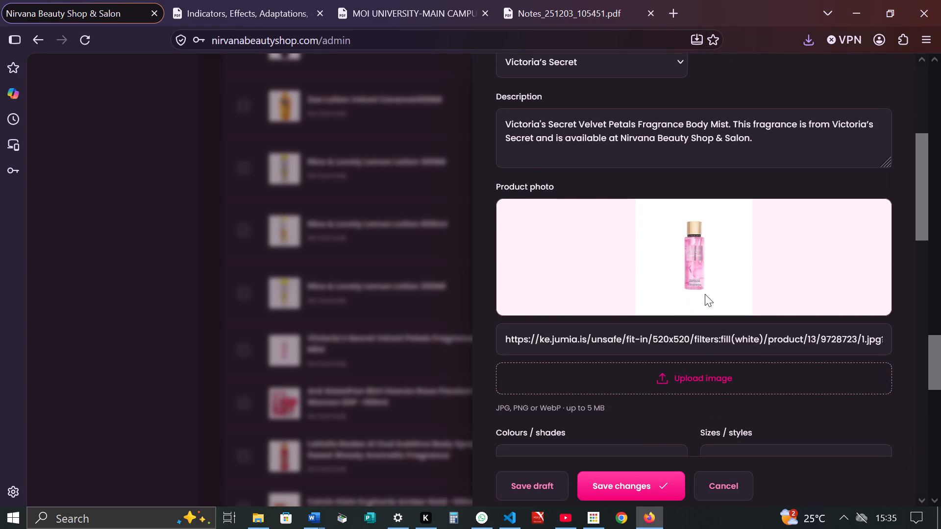
{"action": "scroll", "coordinate": [707, 292], "scroll_direction": "down", "scroll_amount": 3}
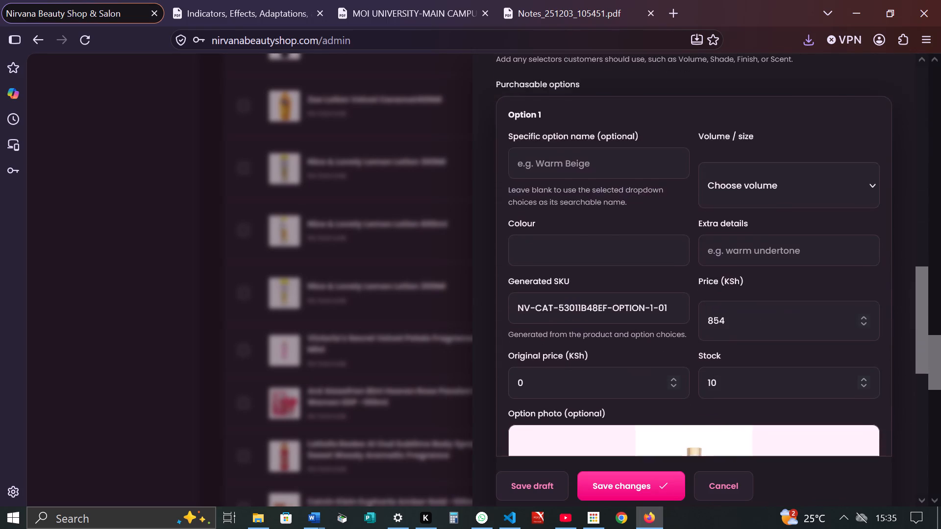
{"action": "scroll", "coordinate": [707, 282], "scroll_direction": "up", "scroll_amount": 1}
{"action": "left_click", "coordinate": [710, 385]}
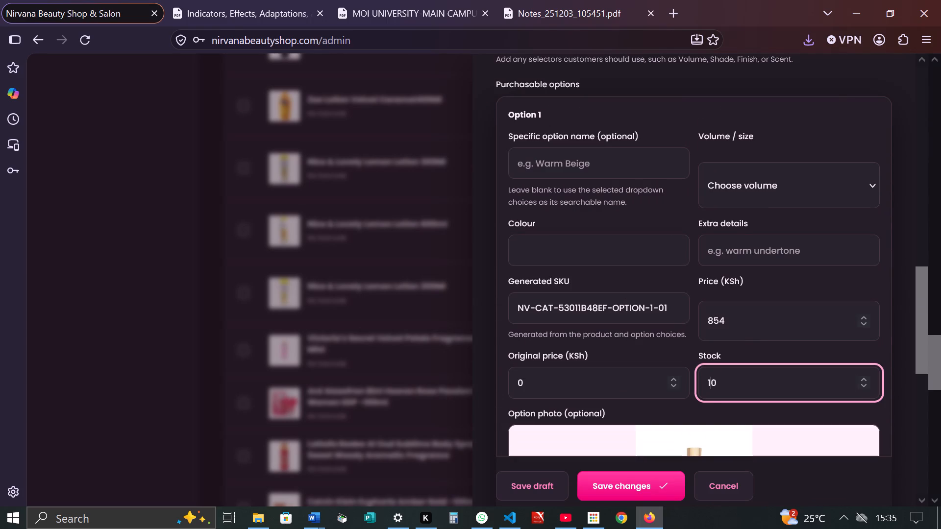
{"action": "key", "text": "BackSpace"}
{"action": "left_click", "coordinate": [642, 496]}
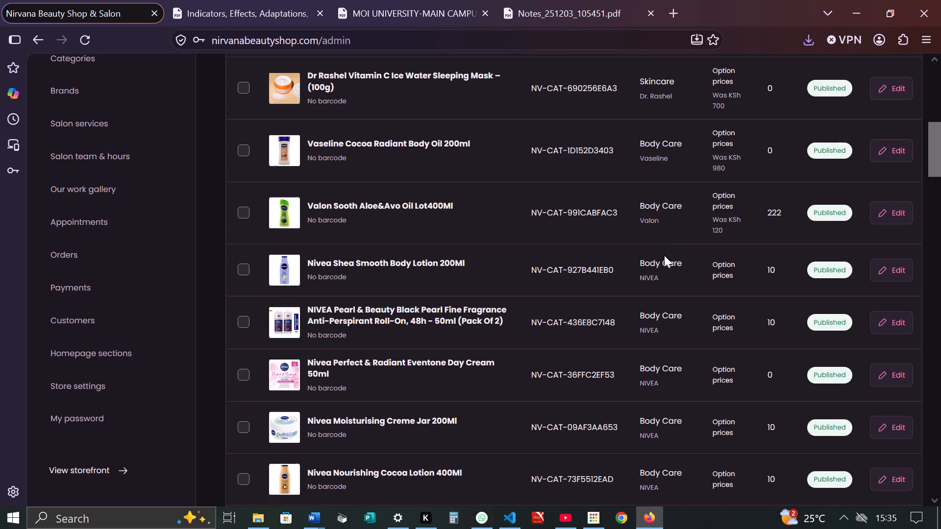
Set Option 1's stock to 0 for the Ard Alzaafran Bint Hooran Rose Passion For Women EDP -100ml and save the changes.
{"action": "scroll", "coordinate": [647, 264], "scroll_direction": "down", "scroll_amount": 4}
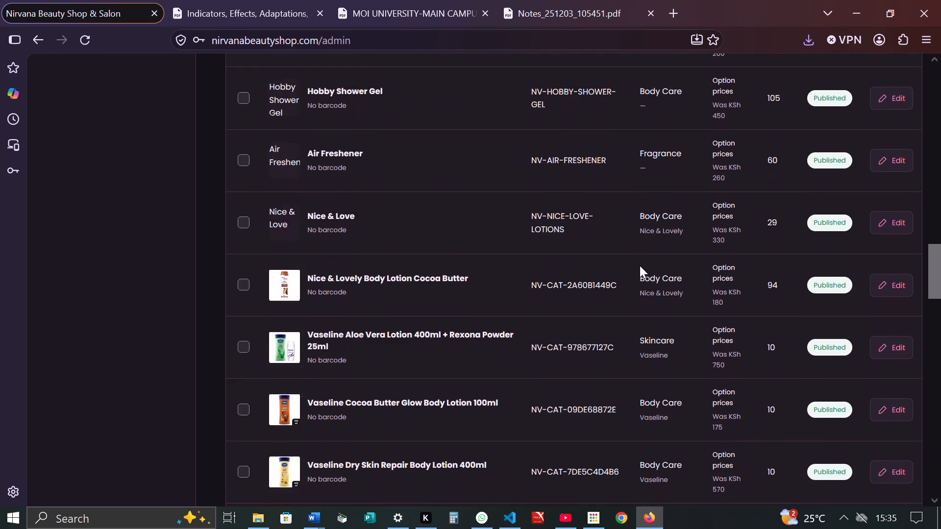
{"action": "scroll", "coordinate": [640, 265], "scroll_direction": "down", "scroll_amount": 3}
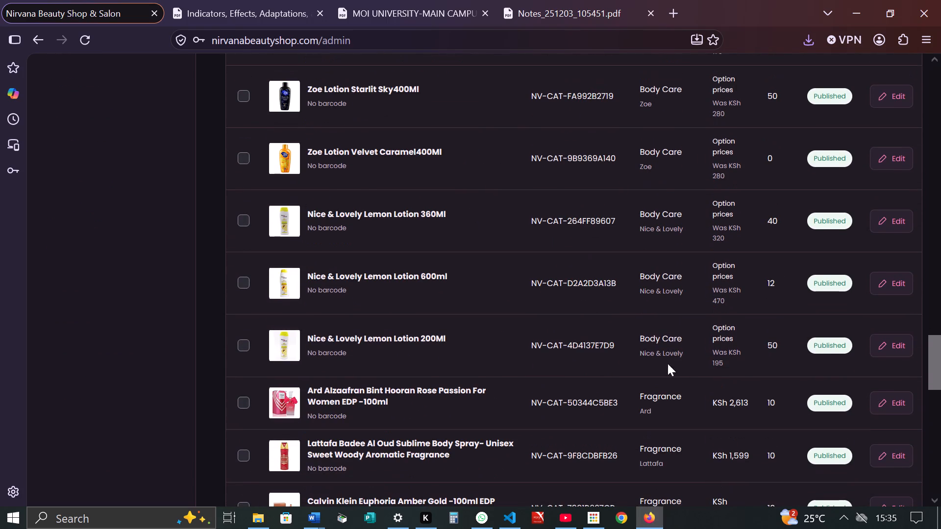
{"action": "left_click", "coordinate": [877, 403]}
{"action": "scroll", "coordinate": [626, 371], "scroll_direction": "down", "scroll_amount": 1}
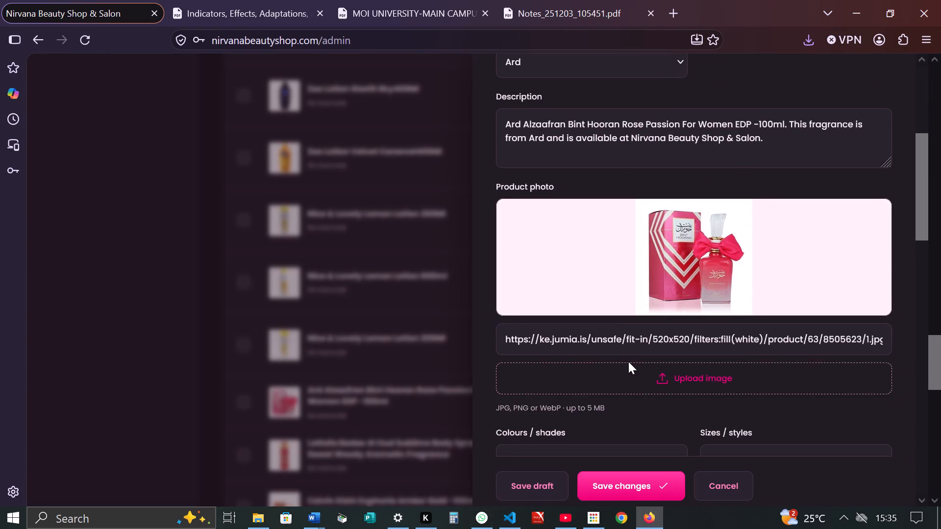
{"action": "scroll", "coordinate": [686, 315], "scroll_direction": "down", "scroll_amount": 3}
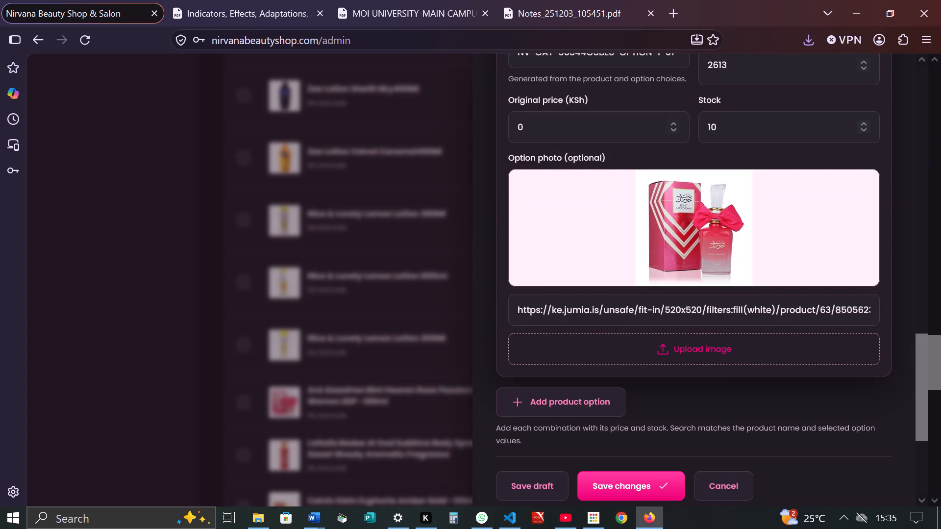
{"action": "left_click", "coordinate": [712, 131]}
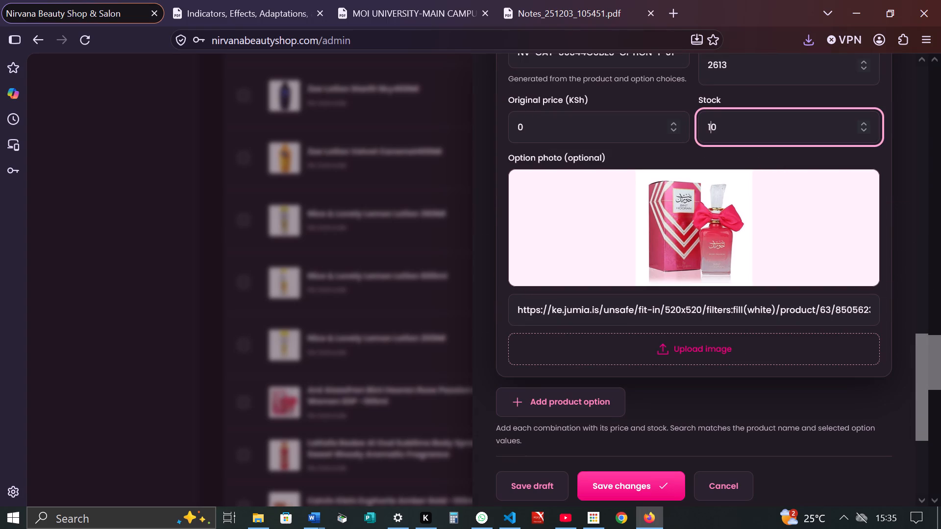
{"action": "key", "text": "BackSpace"}
{"action": "left_click", "coordinate": [629, 472]}
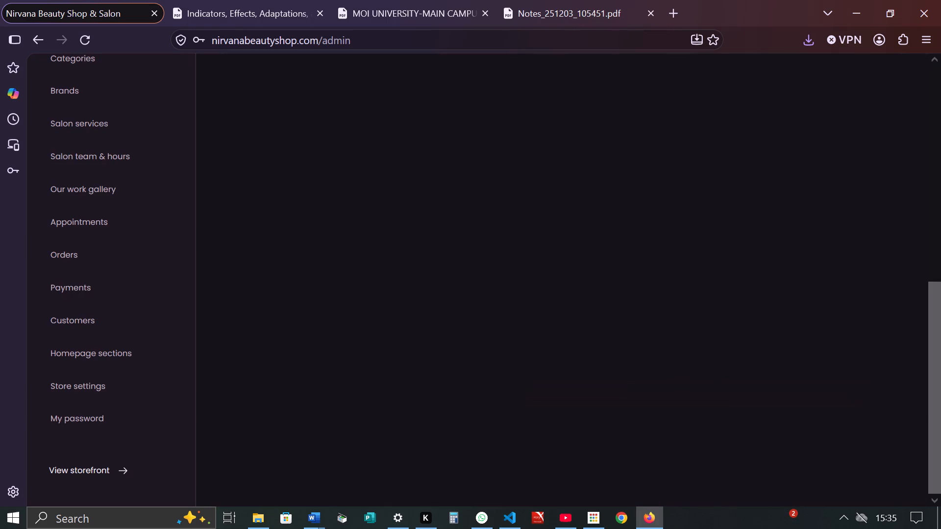
Set Option 1's stock to 0 for the Lattafa Badee Al Oud Sublime Body Spray and save the changes.
{"action": "scroll", "coordinate": [600, 451], "scroll_direction": "down", "scroll_amount": 3}
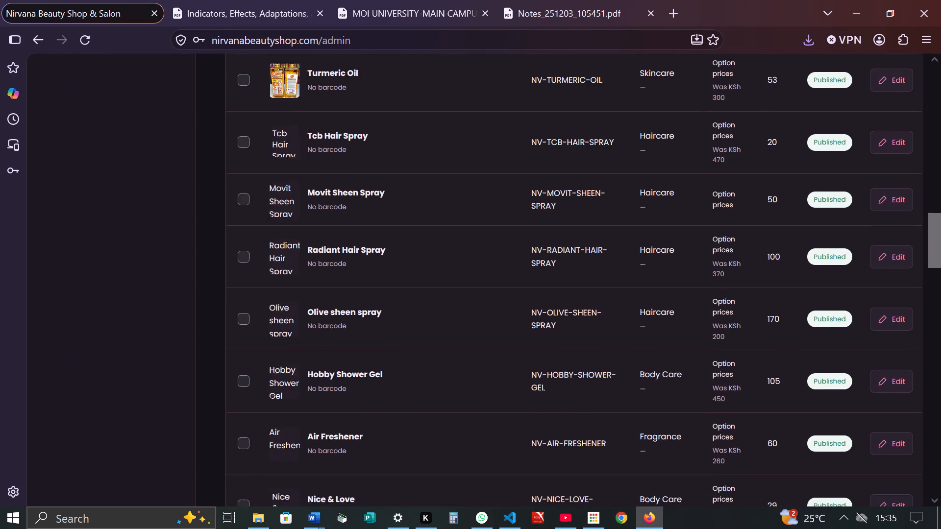
{"action": "scroll", "coordinate": [606, 445], "scroll_direction": "down", "scroll_amount": 4}
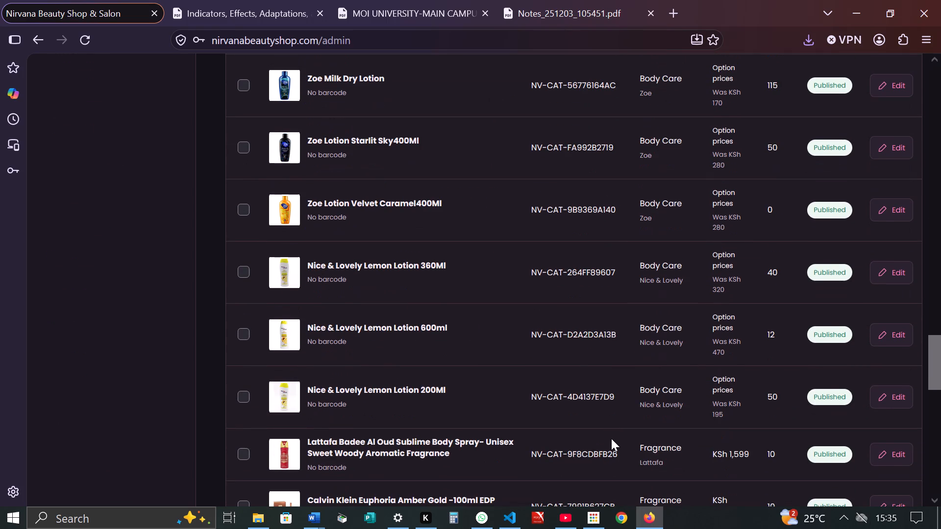
{"action": "left_click", "coordinate": [899, 448]}
{"action": "scroll", "coordinate": [774, 426], "scroll_direction": "down", "scroll_amount": 2}
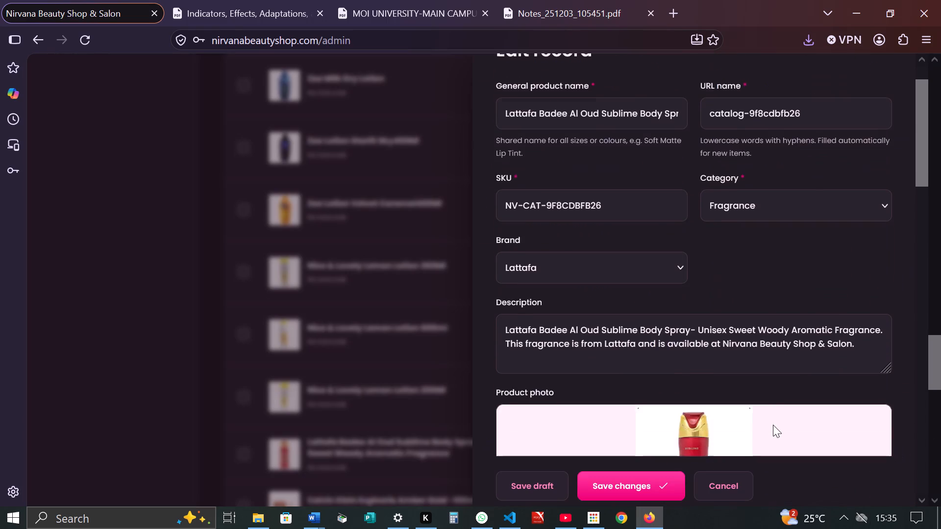
{"action": "scroll", "coordinate": [762, 405], "scroll_direction": "up", "scroll_amount": 1}
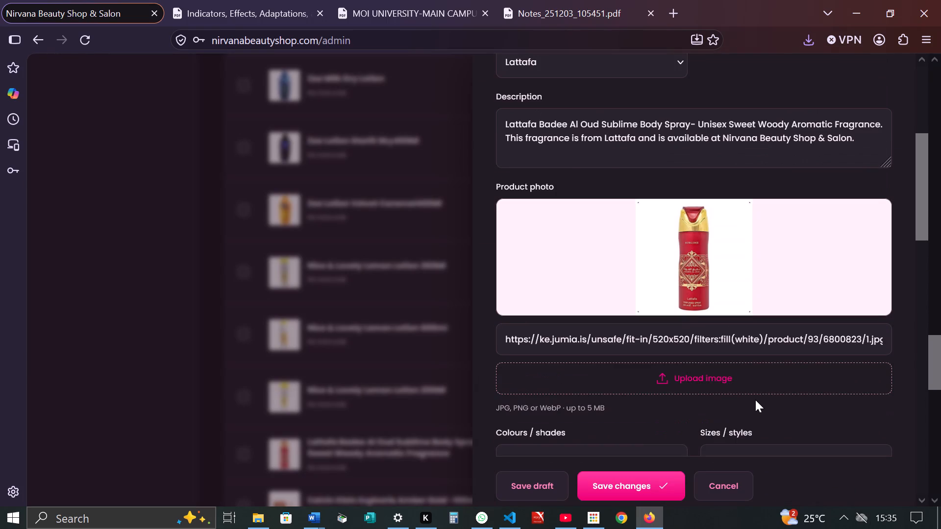
{"action": "scroll", "coordinate": [755, 400], "scroll_direction": "down", "scroll_amount": 2}
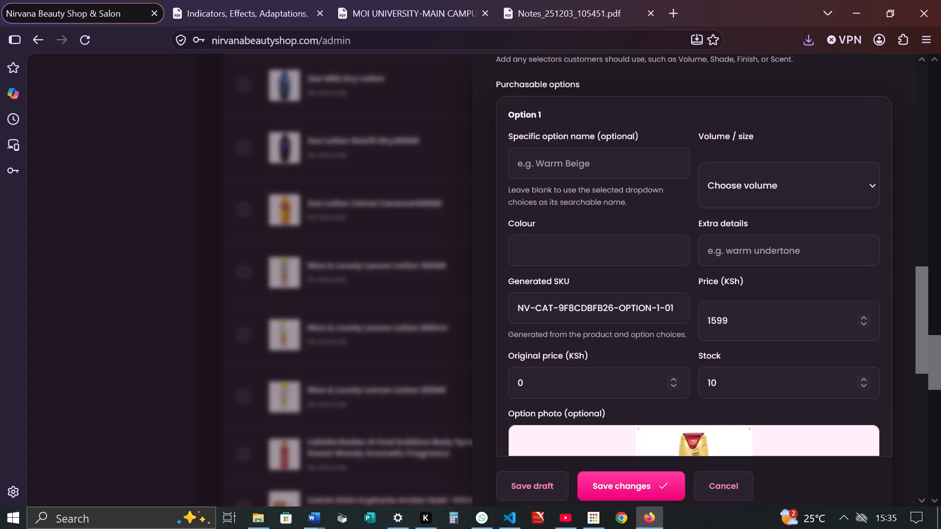
{"action": "left_click", "coordinate": [715, 388]}
{"action": "key", "text": "BackSpace"}
{"action": "key", "text": "BackSpace"}
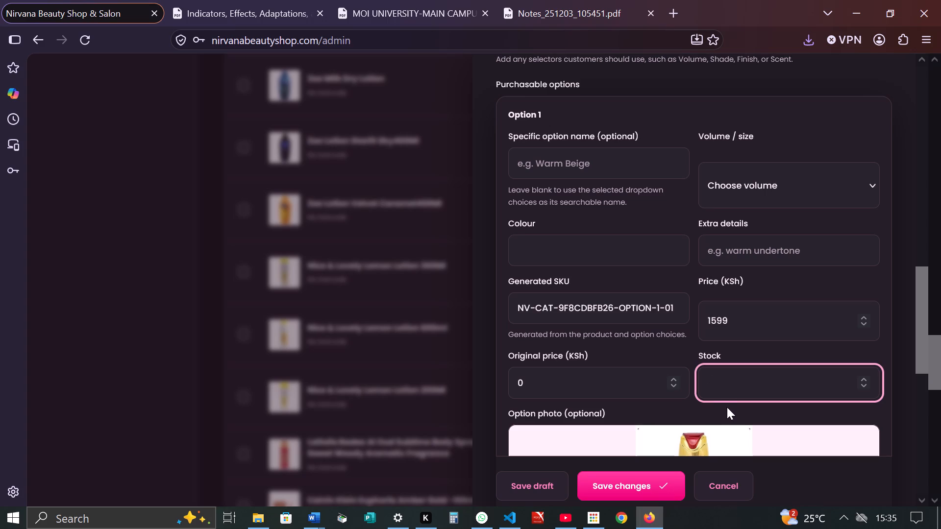
{"action": "key", "text": "0"}
{"action": "left_click", "coordinate": [643, 486]}
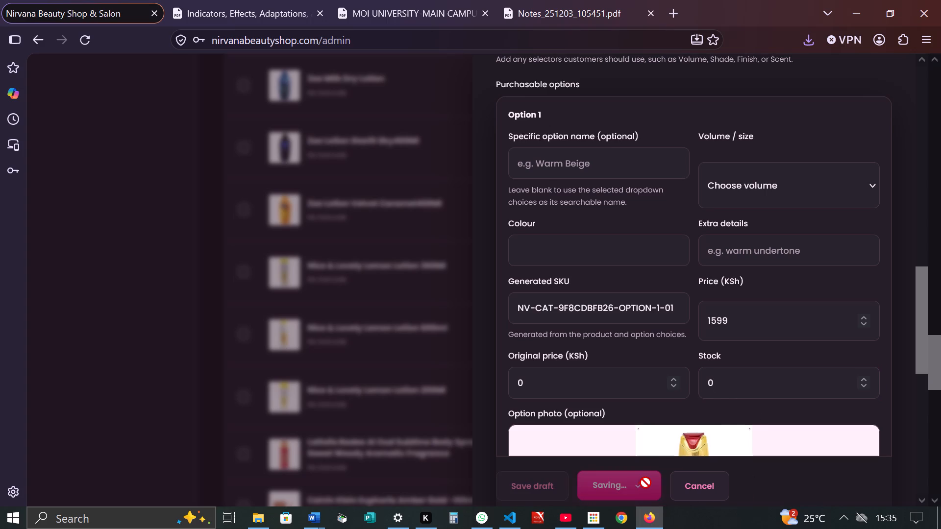
Set Option 1's stock to 0 for the Calvin Klein Euphoria Amber Gold -100ml EDP and save the changes.
{"action": "scroll", "coordinate": [707, 389], "scroll_direction": "down", "scroll_amount": 2}
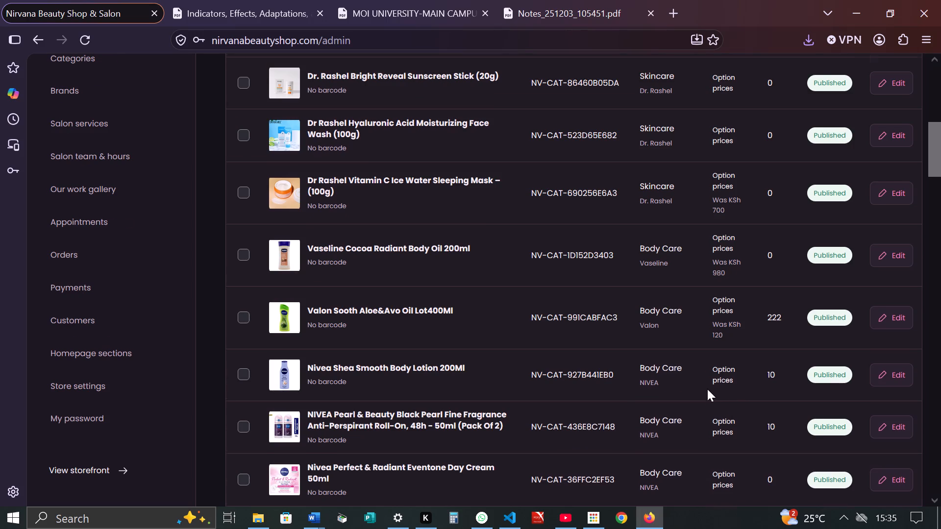
{"action": "scroll", "coordinate": [707, 389], "scroll_direction": "down", "scroll_amount": 6}
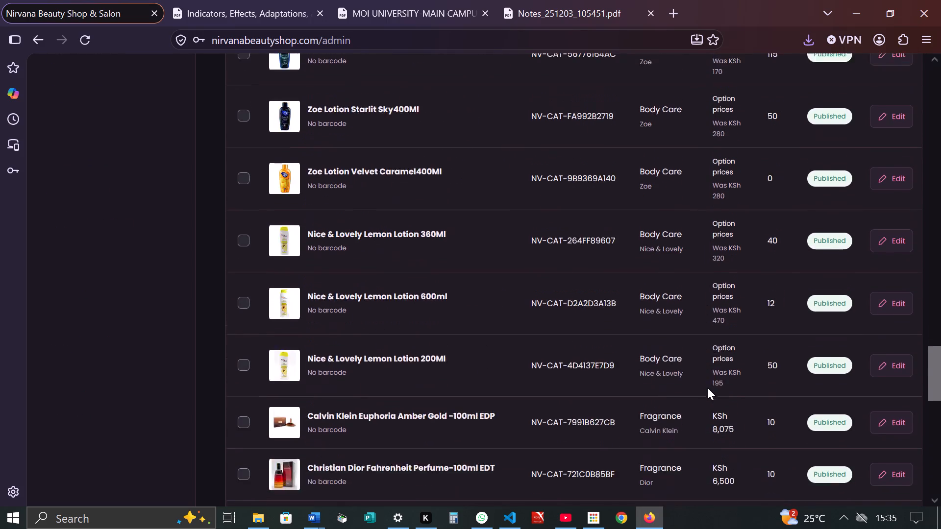
{"action": "left_click", "coordinate": [890, 278]}
{"action": "scroll", "coordinate": [718, 334], "scroll_direction": "down", "scroll_amount": 1}
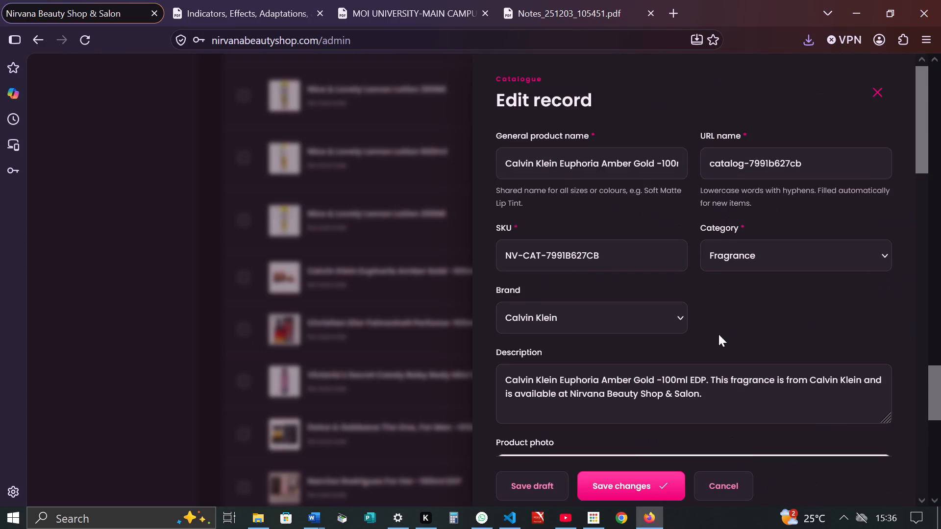
{"action": "scroll", "coordinate": [718, 334], "scroll_direction": "down", "scroll_amount": 1}
{"action": "scroll", "coordinate": [720, 333], "scroll_direction": "up", "scroll_amount": 1}
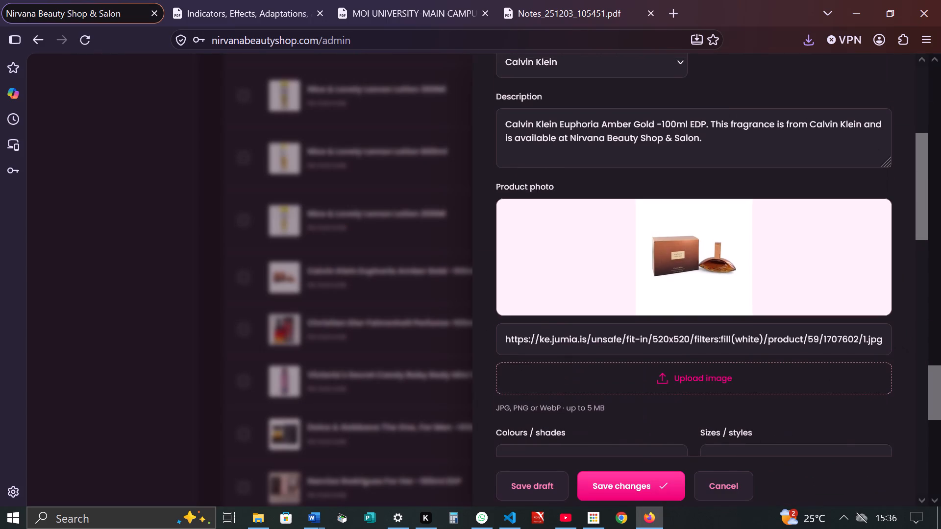
{"action": "scroll", "coordinate": [729, 331], "scroll_direction": "down", "scroll_amount": 2}
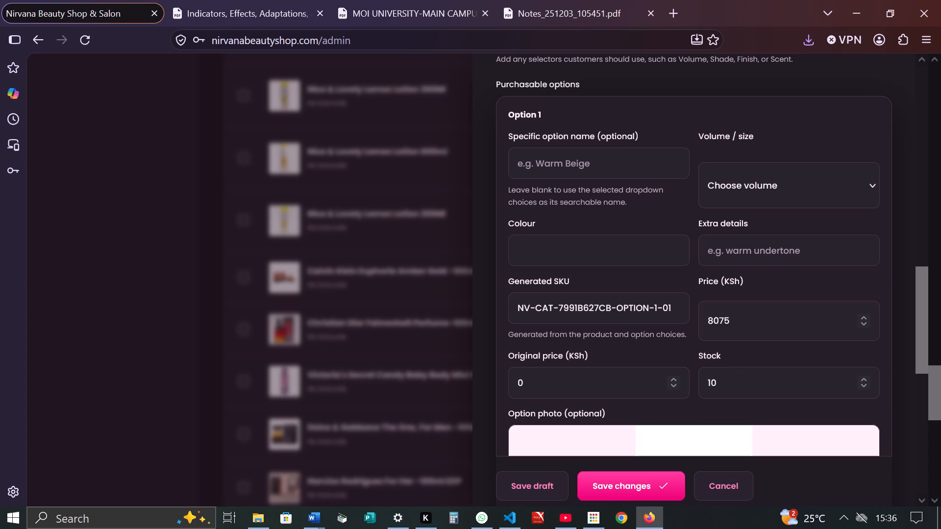
{"action": "left_click", "coordinate": [712, 385]}
{"action": "key", "text": "BackSpace"}
{"action": "left_click", "coordinate": [639, 484]}
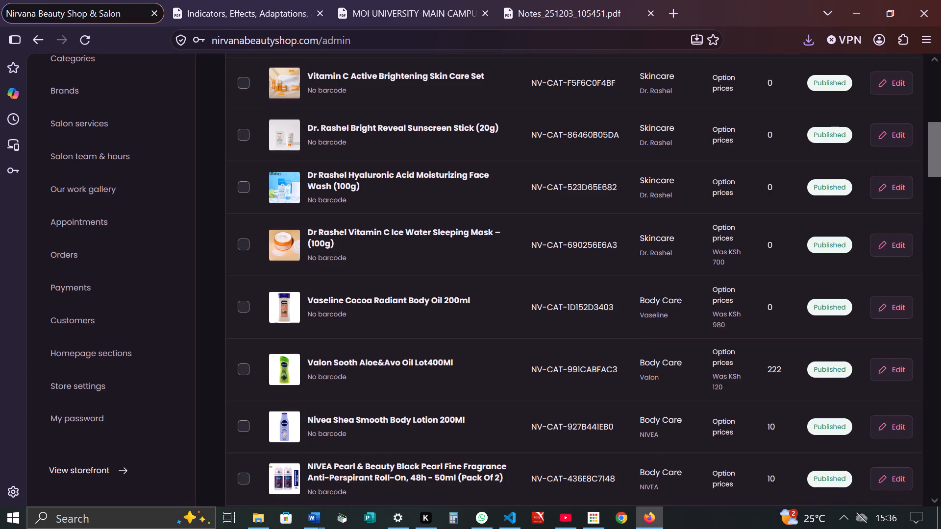
Set Option 1's stock to 0 for the Christian Dior Fahrenheit Perfume-100ml EDT and save the changes.
{"action": "scroll", "coordinate": [573, 311], "scroll_direction": "down", "scroll_amount": 7}
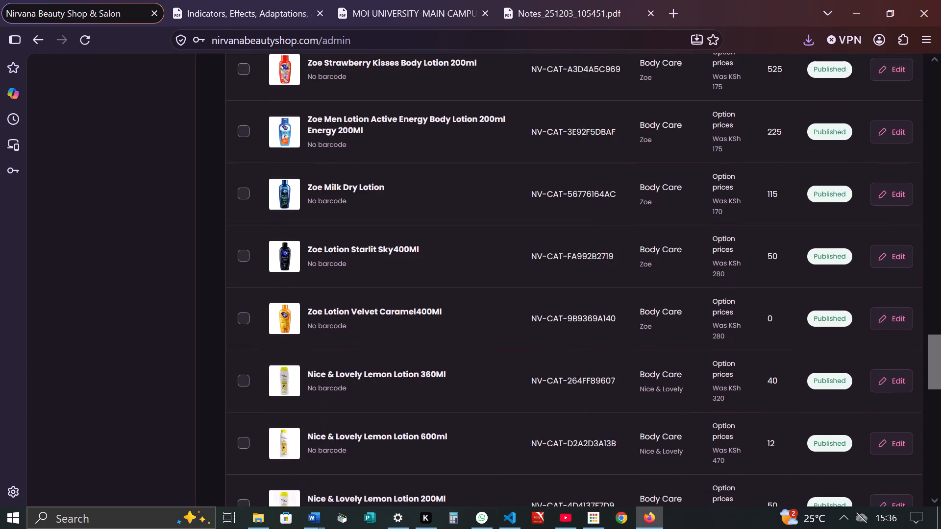
{"action": "scroll", "coordinate": [574, 311], "scroll_direction": "down", "scroll_amount": 1}
{"action": "left_click", "coordinate": [886, 335]}
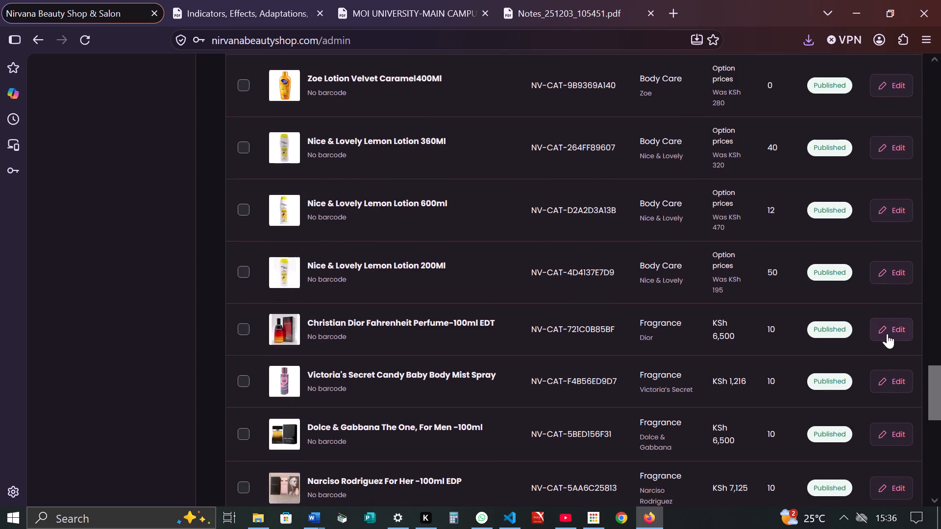
{"action": "scroll", "coordinate": [755, 362], "scroll_direction": "down", "scroll_amount": 1}
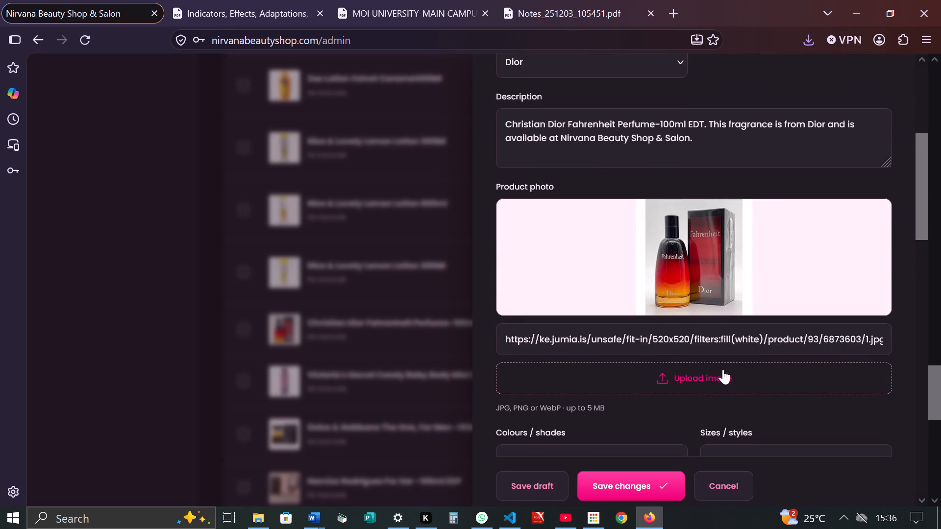
{"action": "scroll", "coordinate": [723, 369], "scroll_direction": "down", "scroll_amount": 2}
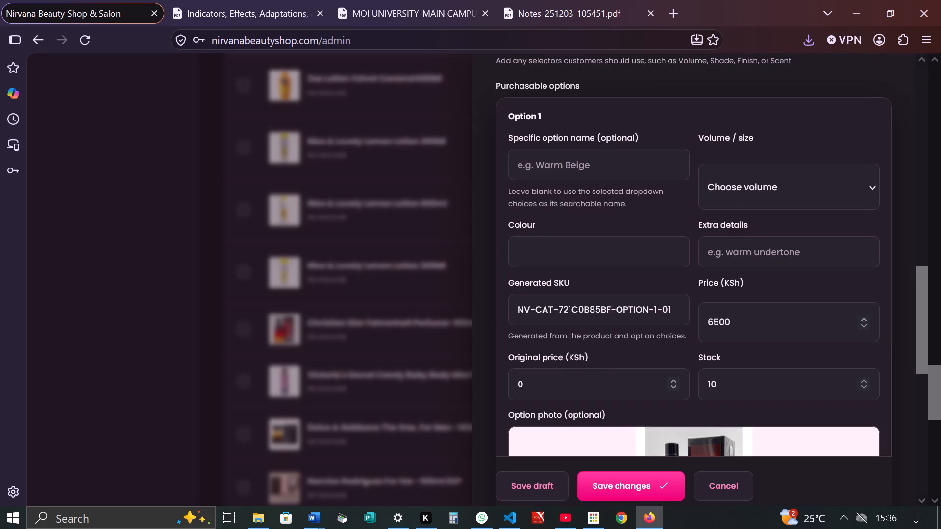
{"action": "left_click", "coordinate": [710, 383]}
{"action": "key", "text": "BackSpace"}
{"action": "left_click", "coordinate": [654, 480]}
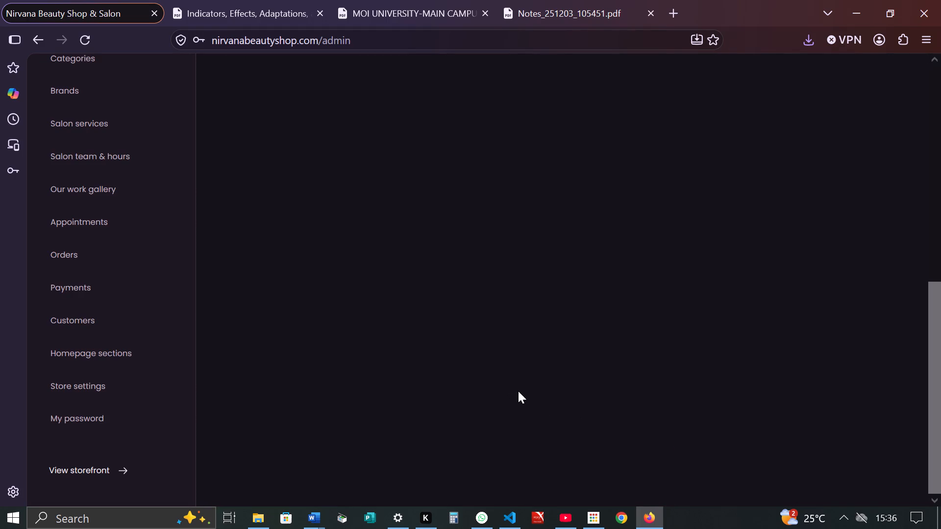
Set Option 1's stock to 0 for the Victoria's Secret Candy Baby Body Mist Spray and save the changes.
{"action": "scroll", "coordinate": [518, 391], "scroll_direction": "down", "scroll_amount": 5}
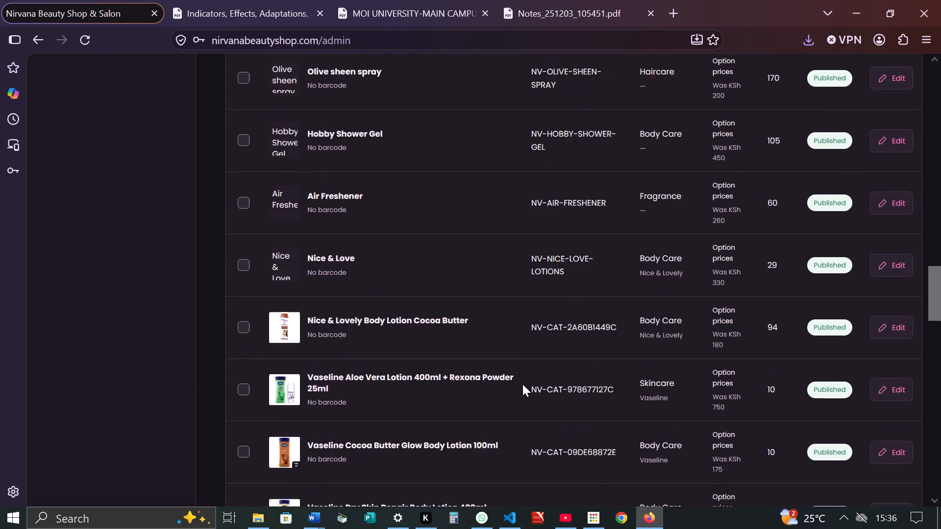
{"action": "scroll", "coordinate": [522, 384], "scroll_direction": "down", "scroll_amount": 3}
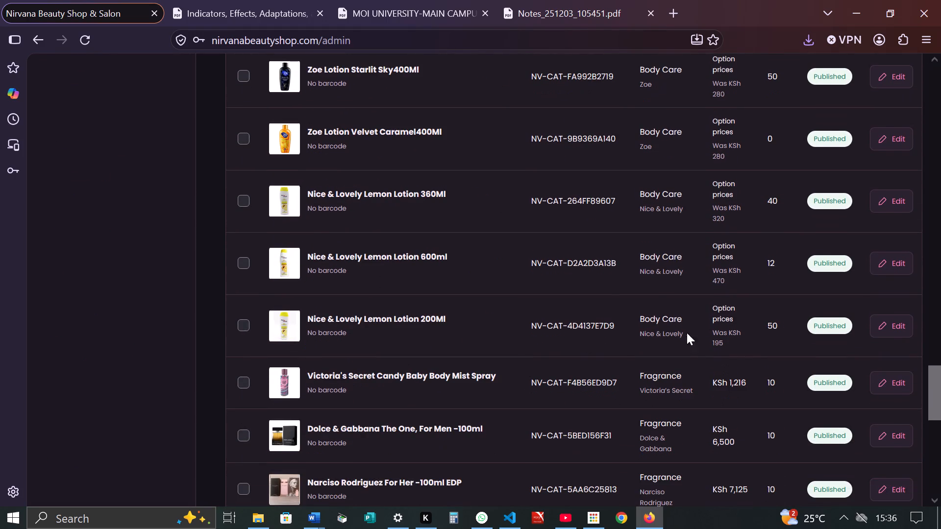
{"action": "left_click", "coordinate": [885, 379]}
{"action": "scroll", "coordinate": [708, 407], "scroll_direction": "down", "scroll_amount": 1}
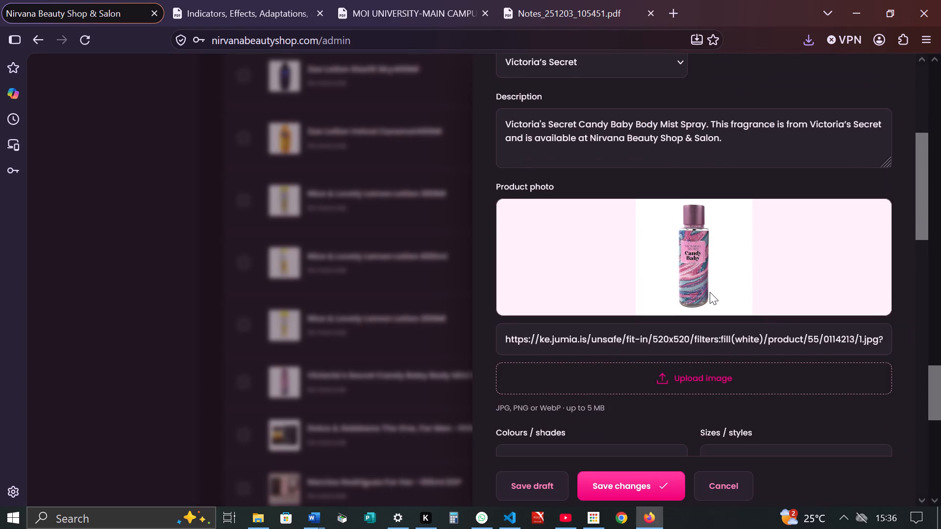
{"action": "scroll", "coordinate": [710, 292], "scroll_direction": "down", "scroll_amount": 2}
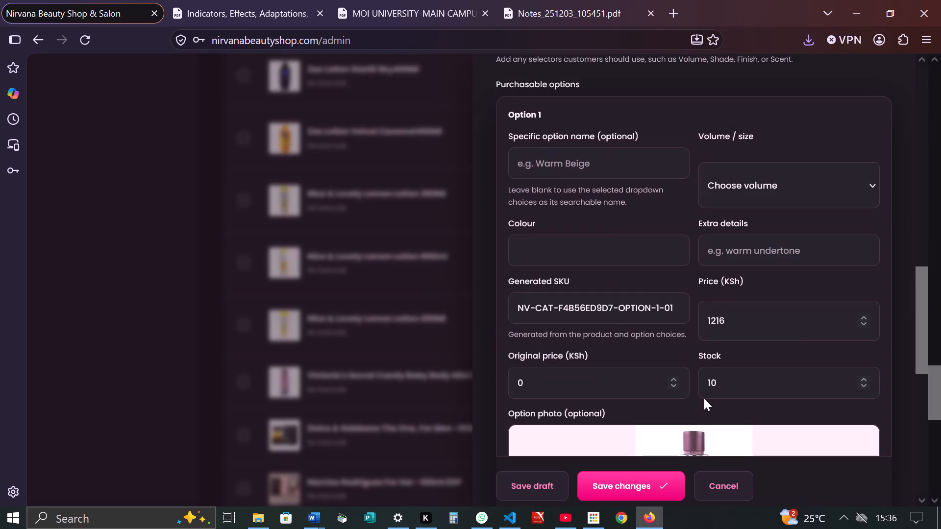
{"action": "left_click", "coordinate": [713, 384]}
{"action": "key", "text": "BackSpace"}
{"action": "left_click", "coordinate": [655, 479]}
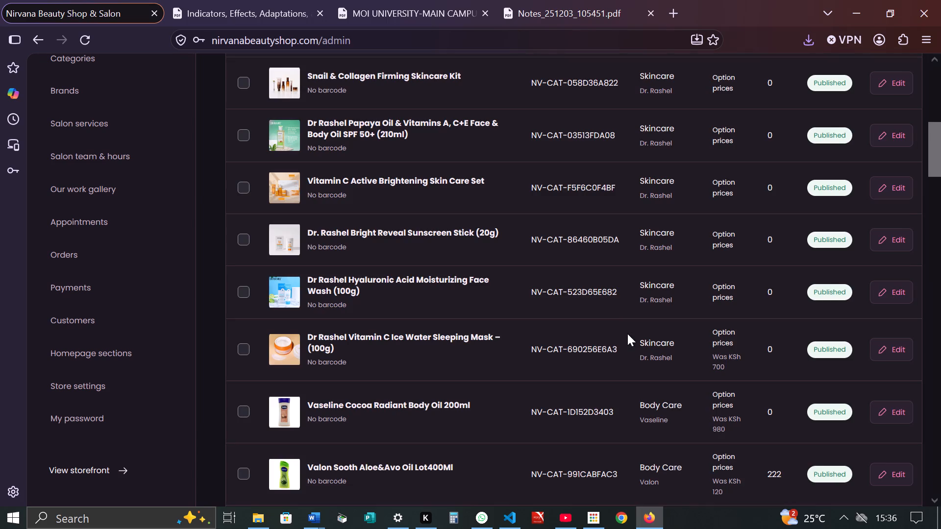
Set Option 1's stock to 0 for the Dolce & Gabbana The One, For Men -100ml and save the changes.
{"action": "scroll", "coordinate": [576, 297], "scroll_direction": "down", "scroll_amount": 7}
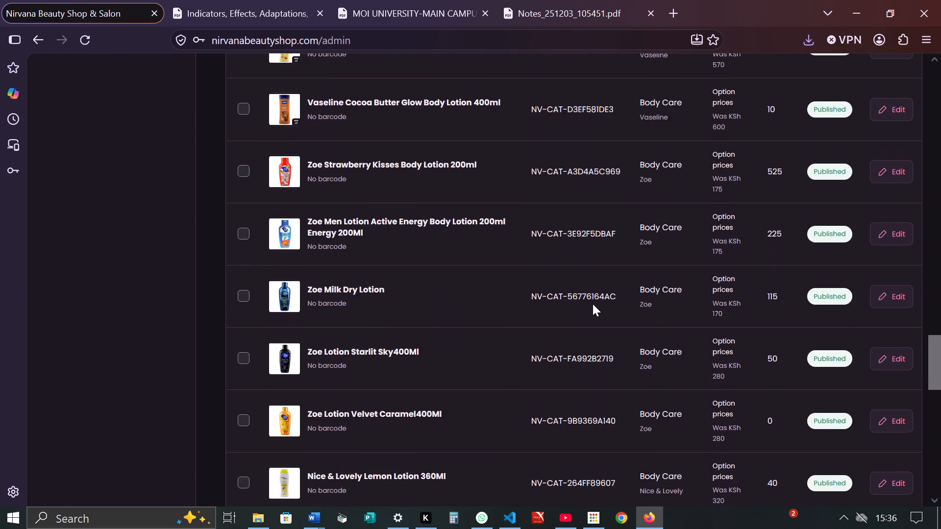
{"action": "scroll", "coordinate": [593, 304], "scroll_direction": "down", "scroll_amount": 1}
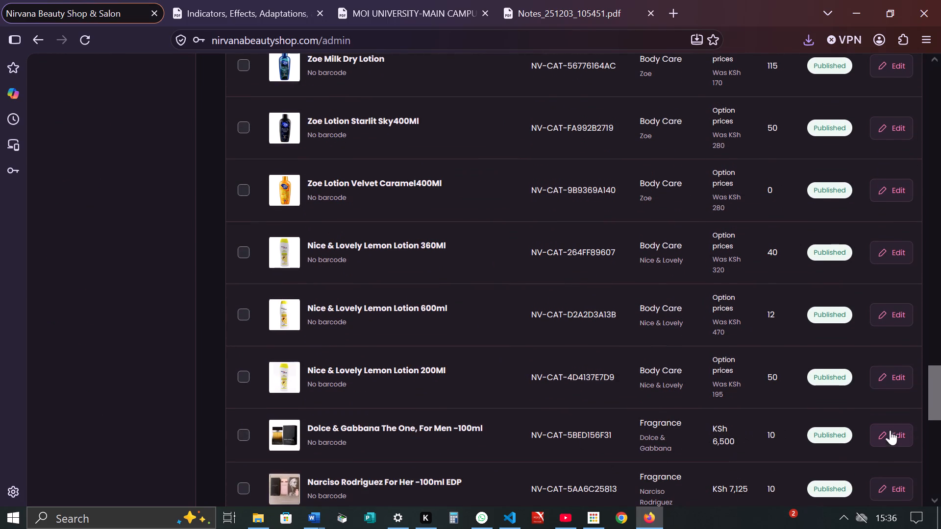
{"action": "left_click", "coordinate": [884, 438]}
{"action": "scroll", "coordinate": [641, 477], "scroll_direction": "down", "scroll_amount": 1}
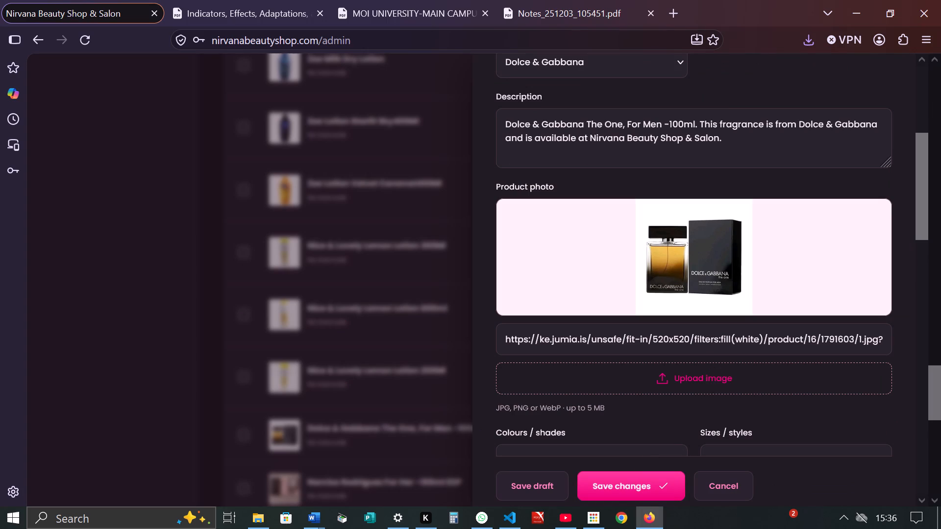
{"action": "scroll", "coordinate": [737, 281], "scroll_direction": "down", "scroll_amount": 2}
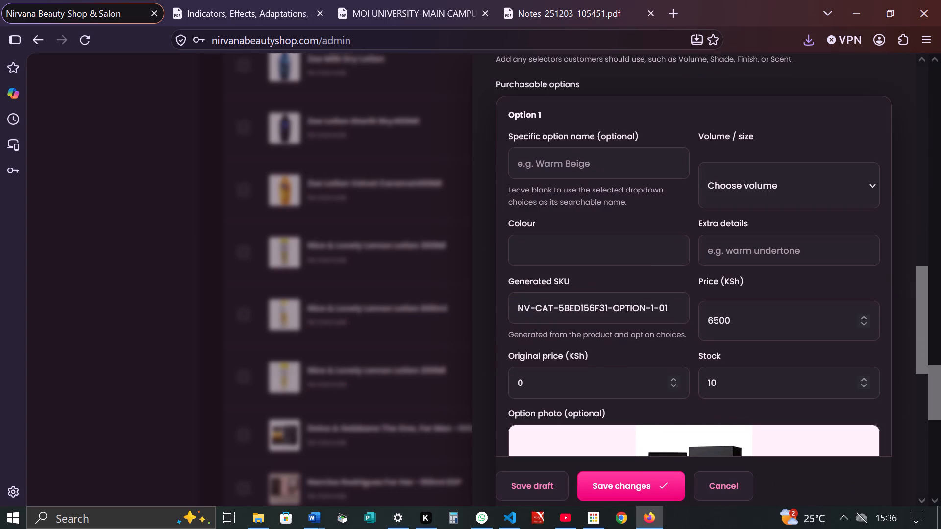
{"action": "left_click", "coordinate": [711, 385]}
{"action": "key", "text": "BackSpace"}
{"action": "left_click", "coordinate": [646, 471]}
{"action": "left_click", "coordinate": [645, 485]}
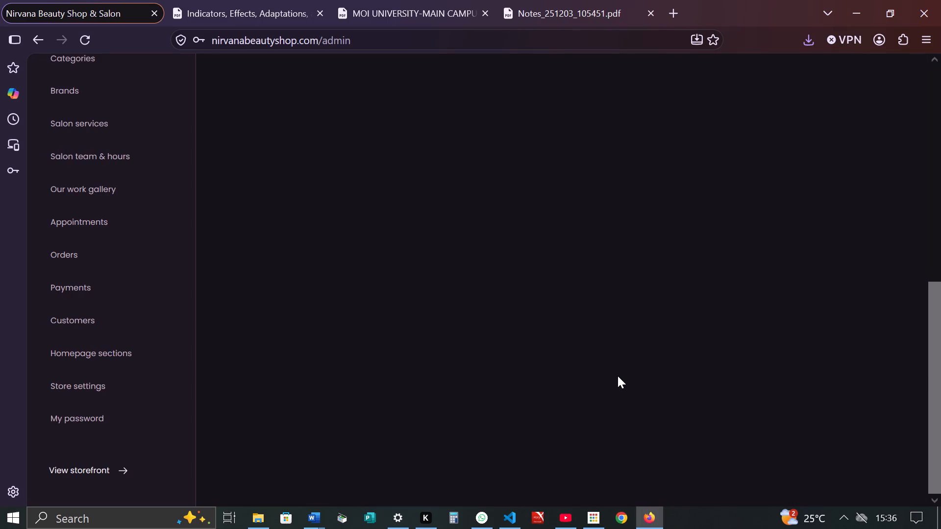
Set Option 1's stock to 0 for the Narciso Rodriguez For Her -100ml EDP and save the changes.
{"action": "scroll", "coordinate": [376, 422], "scroll_direction": "down", "scroll_amount": 2}
{"action": "scroll", "coordinate": [497, 377], "scroll_direction": "down", "scroll_amount": 2}
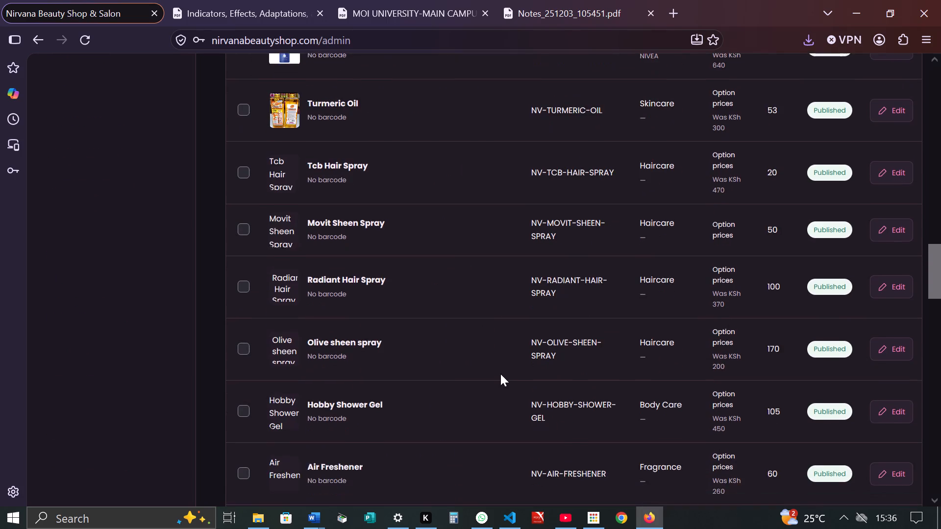
{"action": "scroll", "coordinate": [503, 369], "scroll_direction": "down", "scroll_amount": 6}
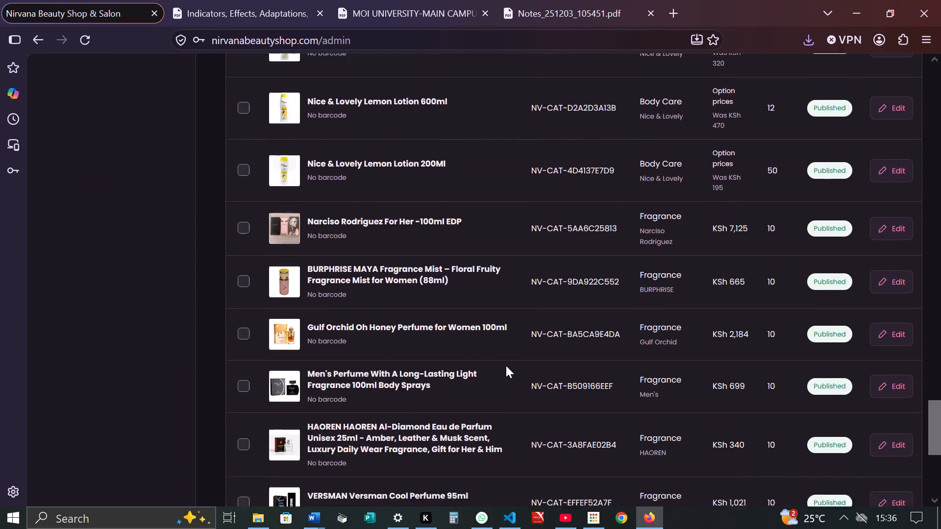
{"action": "scroll", "coordinate": [506, 365], "scroll_direction": "up", "scroll_amount": 1}
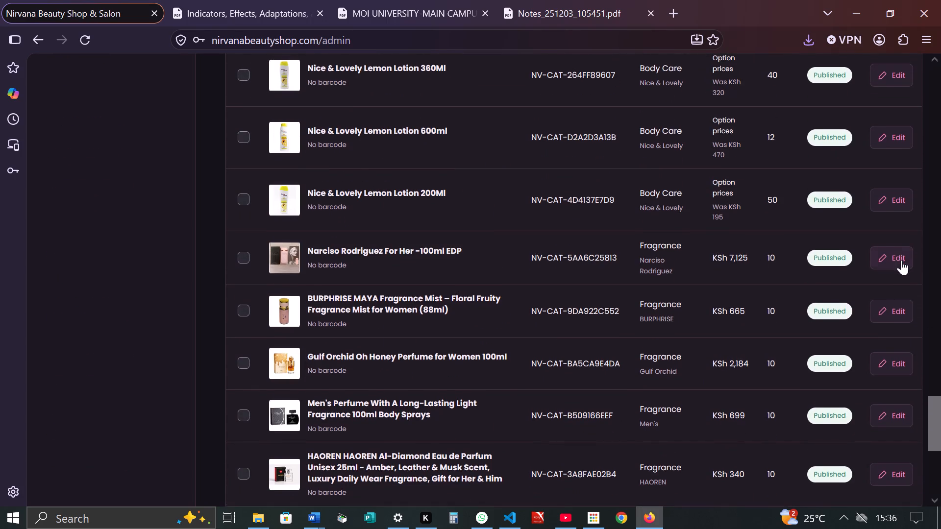
{"action": "left_click", "coordinate": [901, 256]}
{"action": "scroll", "coordinate": [722, 321], "scroll_direction": "down", "scroll_amount": 2}
{"action": "scroll", "coordinate": [722, 320], "scroll_direction": "up", "scroll_amount": 2}
{"action": "scroll", "coordinate": [716, 329], "scroll_direction": "down", "scroll_amount": 4}
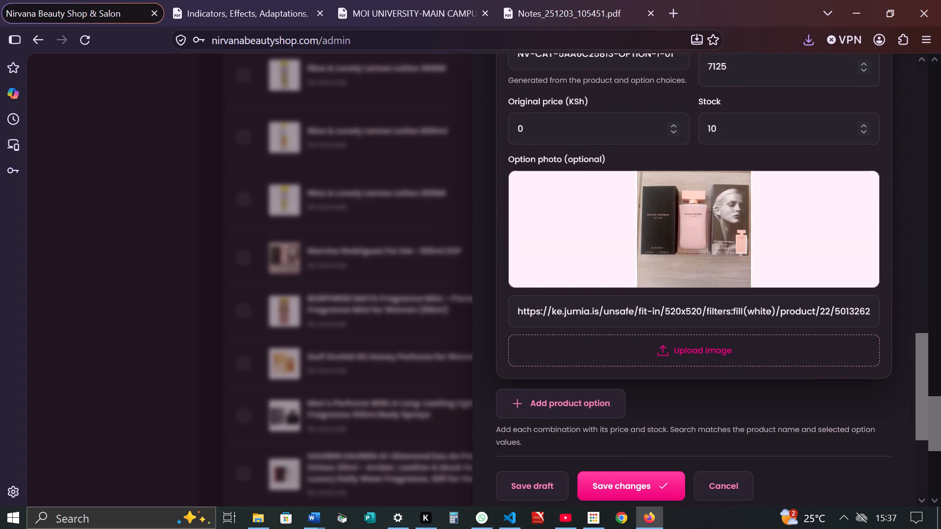
{"action": "left_click", "coordinate": [711, 123]}
{"action": "key", "text": "BackSpace"}
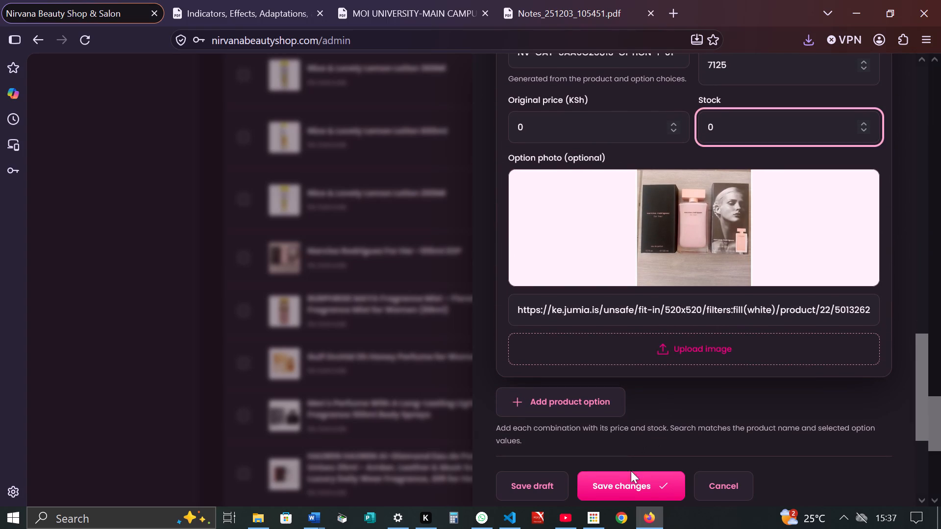
{"action": "left_click", "coordinate": [626, 478]}
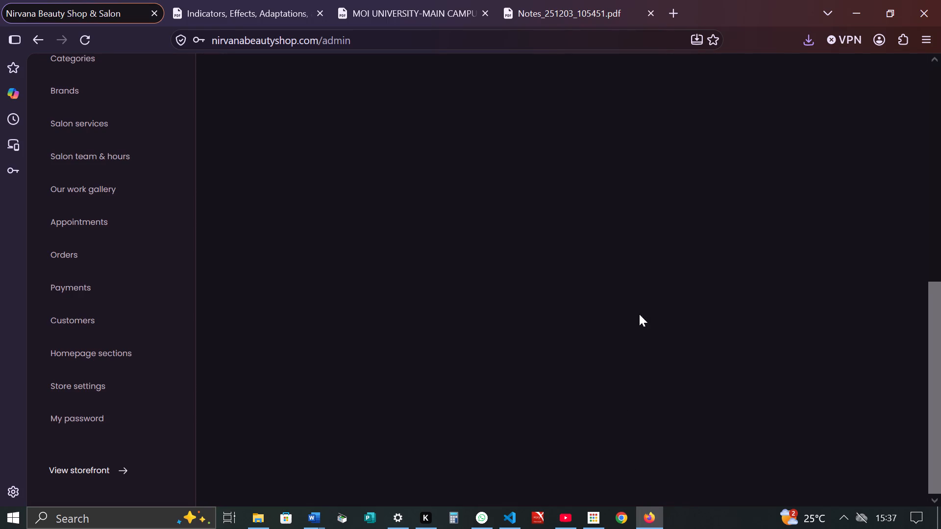
Set Option 1's stock to 0 for the BURPHRISE MAYA Fragrance Mist for Women (88ml) and save the changes.
{"action": "scroll", "coordinate": [492, 350], "scroll_direction": "down", "scroll_amount": 4}
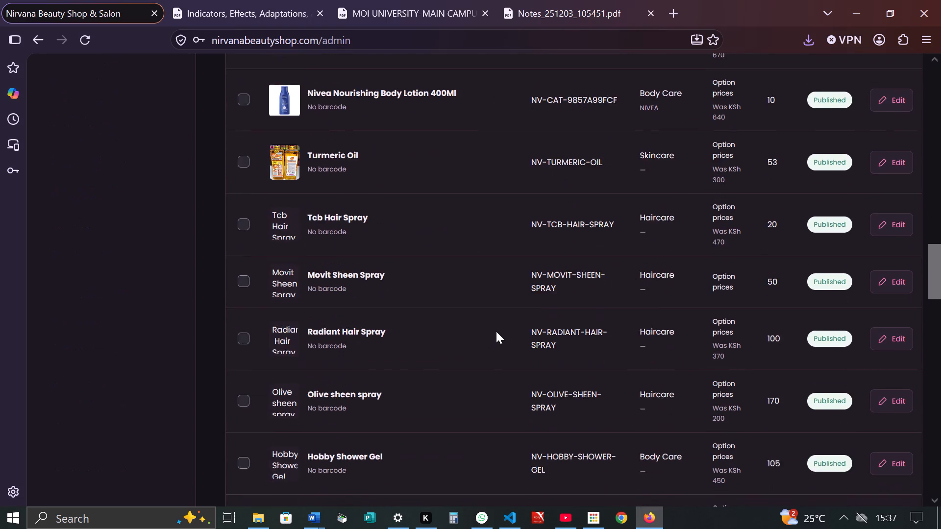
{"action": "scroll", "coordinate": [496, 331], "scroll_direction": "down", "scroll_amount": 5}
{"action": "left_click", "coordinate": [900, 307]}
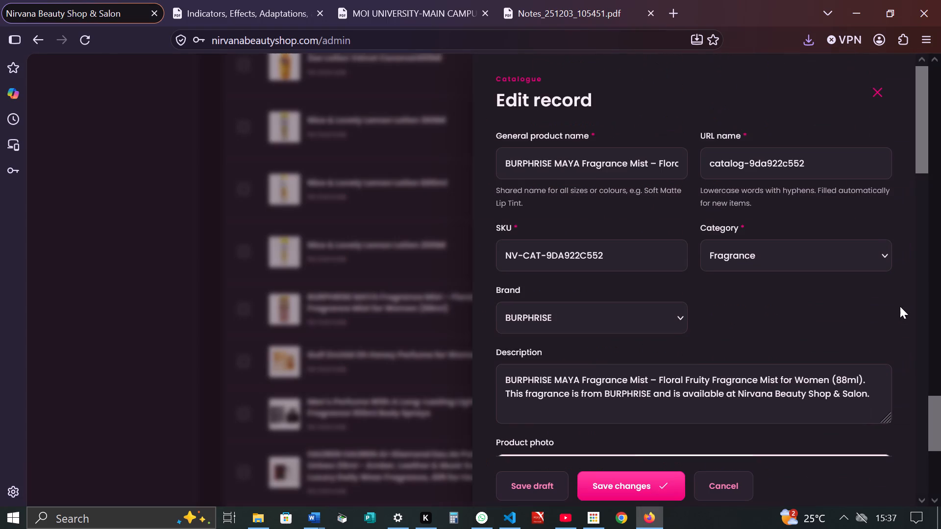
{"action": "scroll", "coordinate": [695, 366], "scroll_direction": "down", "scroll_amount": 2}
{"action": "scroll", "coordinate": [695, 363], "scroll_direction": "up", "scroll_amount": 1}
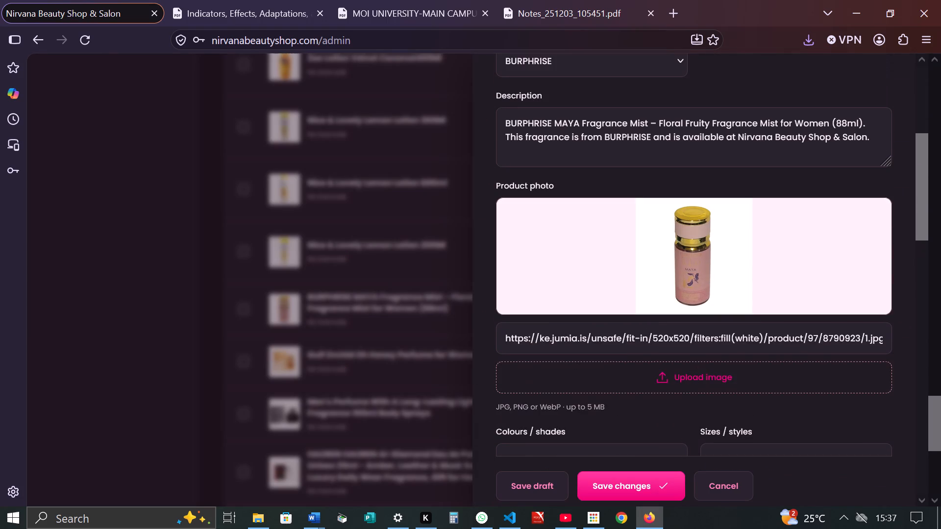
{"action": "scroll", "coordinate": [708, 336], "scroll_direction": "down", "scroll_amount": 2}
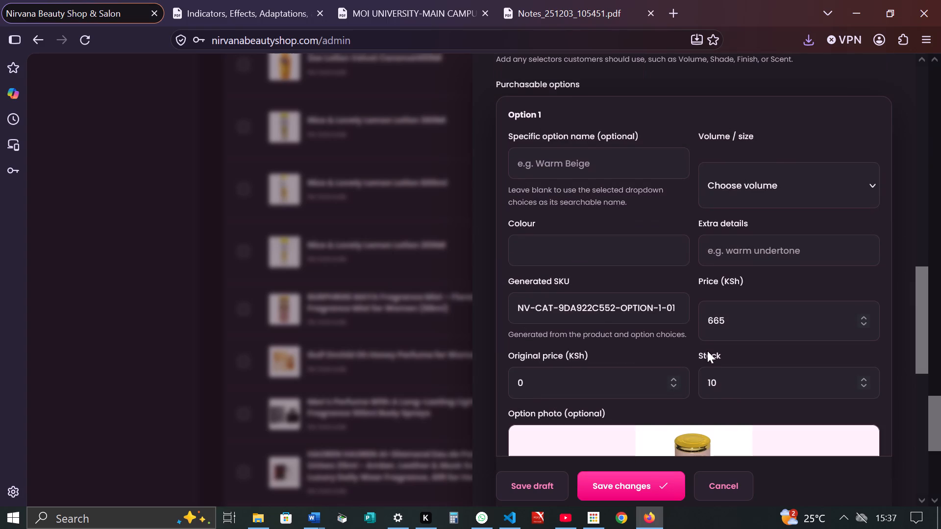
{"action": "left_click", "coordinate": [711, 381]}
{"action": "key", "text": "BackSpace"}
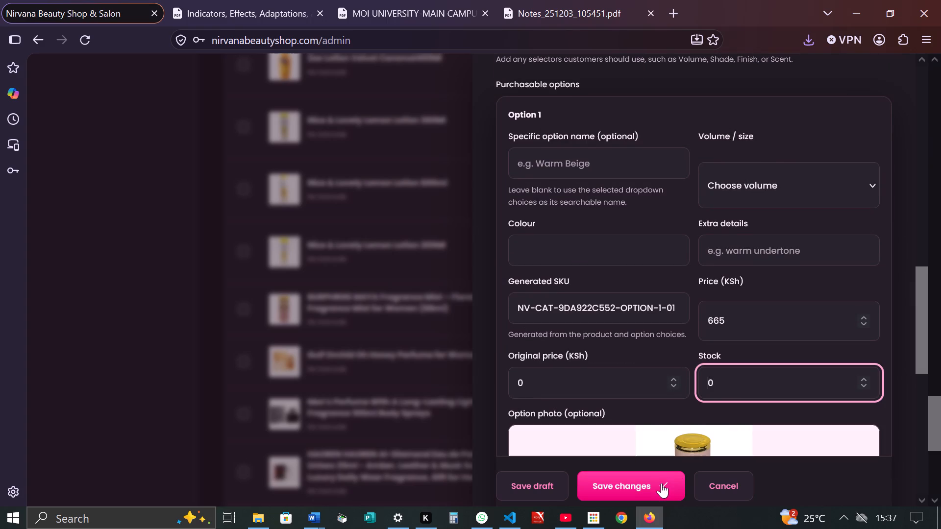
{"action": "left_click", "coordinate": [651, 490]}
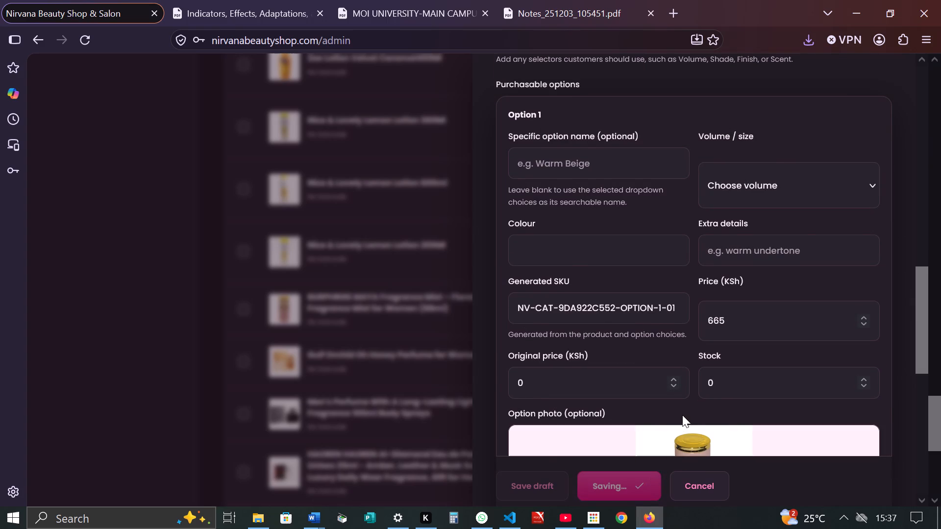
Set Option 1's stock to 0 for the Gulf Orchid Oh Honey Perfume for Women 100ml and save the changes.
{"action": "scroll", "coordinate": [712, 358], "scroll_direction": "down", "scroll_amount": 4}
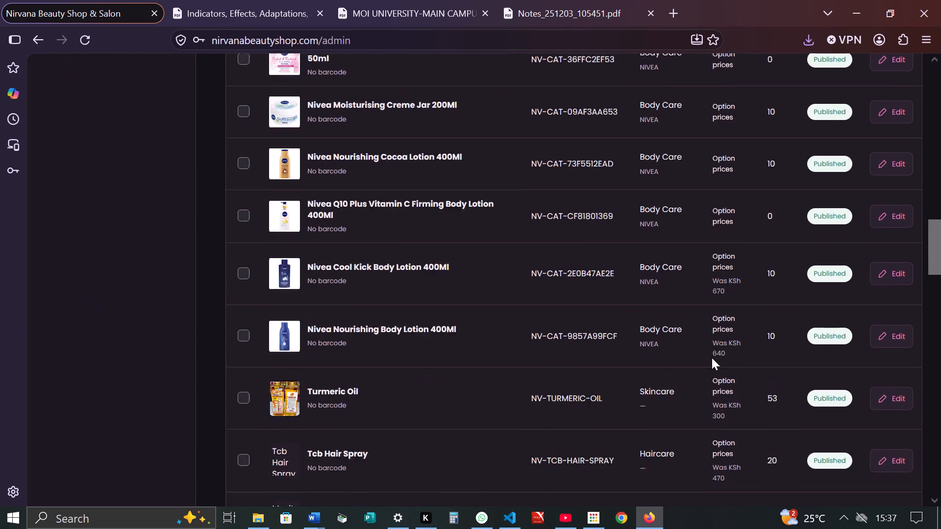
{"action": "scroll", "coordinate": [712, 358], "scroll_direction": "down", "scroll_amount": 2}
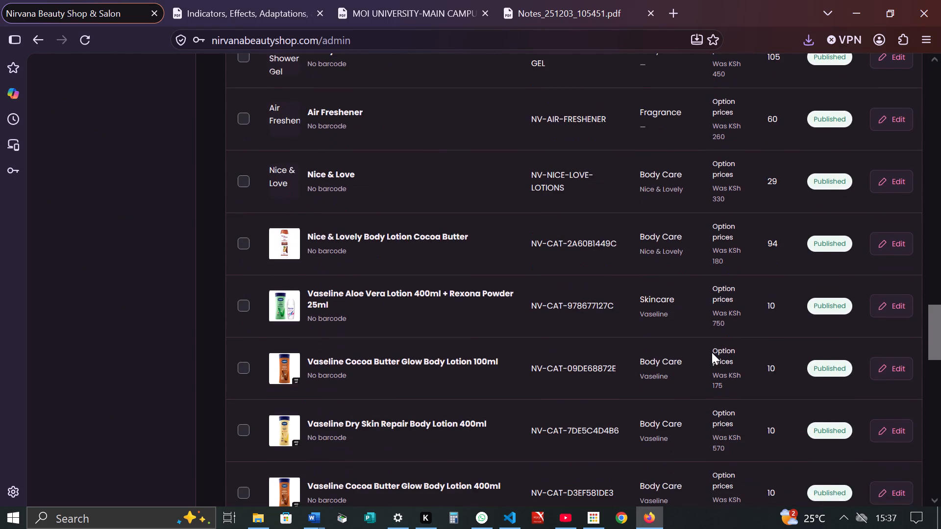
{"action": "scroll", "coordinate": [712, 352], "scroll_direction": "down", "scroll_amount": 4}
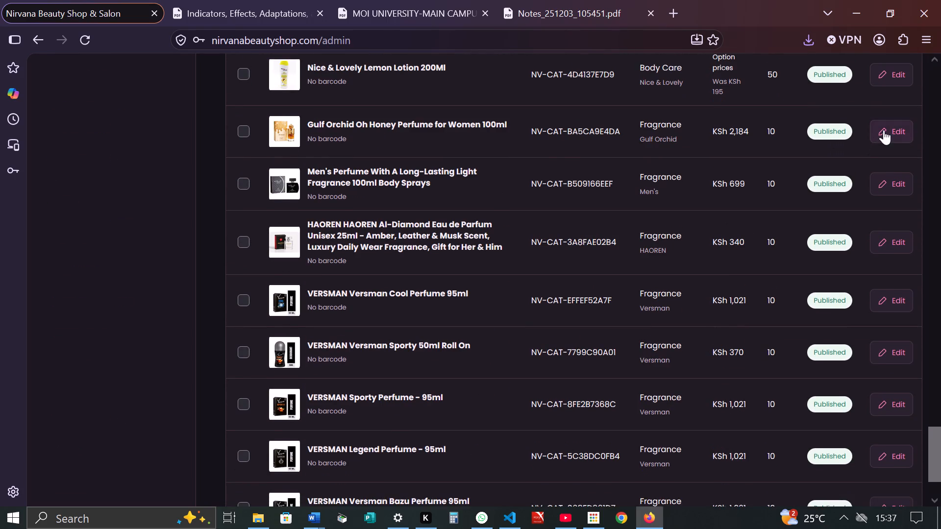
{"action": "left_click", "coordinate": [884, 130]}
{"action": "scroll", "coordinate": [677, 313], "scroll_direction": "down", "scroll_amount": 1}
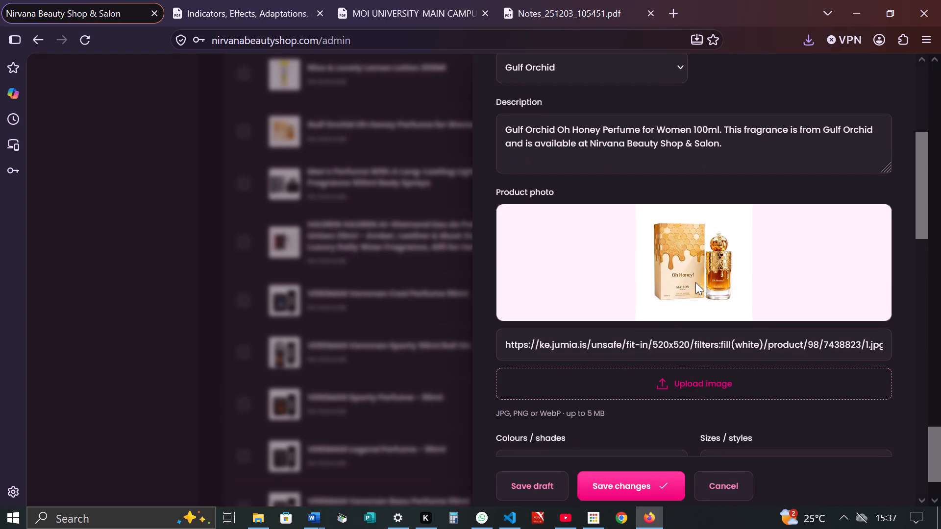
{"action": "scroll", "coordinate": [696, 394], "scroll_direction": "down", "scroll_amount": 2}
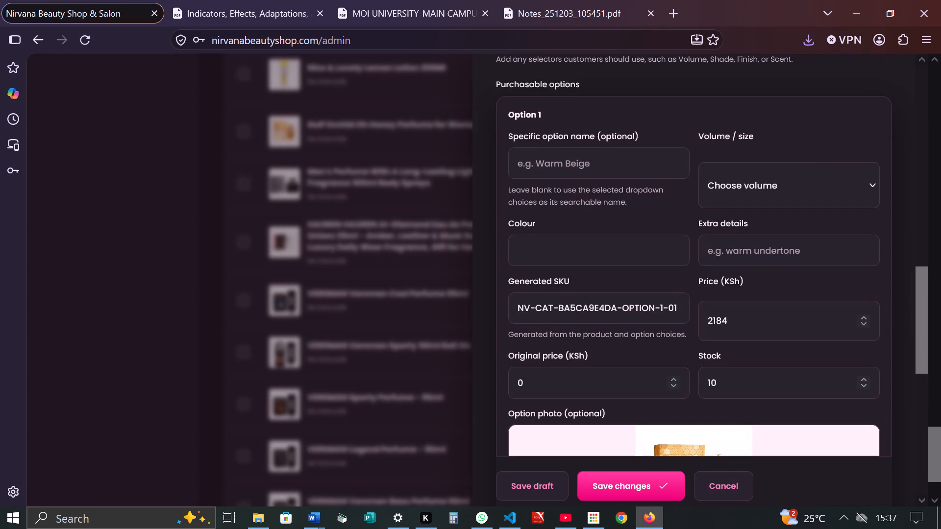
{"action": "left_click", "coordinate": [712, 383]}
{"action": "key", "text": "BackSpace"}
{"action": "left_click", "coordinate": [624, 487]}
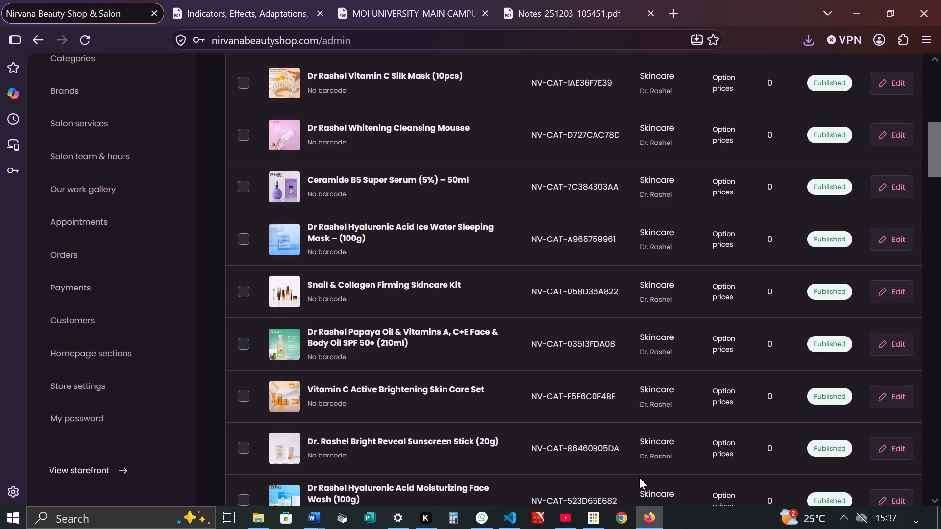
Set Option 1's stock to 0 for the Men's Perfume With A Long-Lasting Light Fragrance 100ml Body Sprays and save the changes.
{"action": "scroll", "coordinate": [642, 452], "scroll_direction": "down", "scroll_amount": 2}
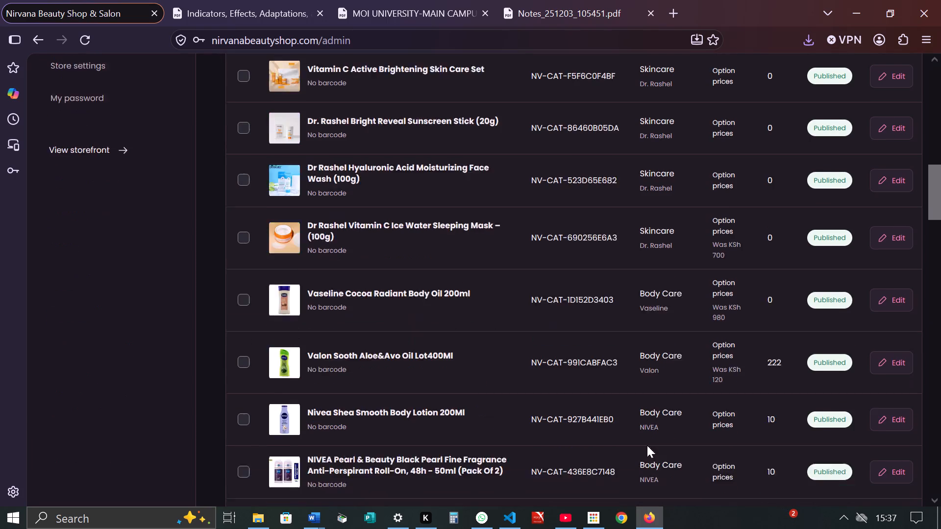
{"action": "scroll", "coordinate": [648, 439], "scroll_direction": "down", "scroll_amount": 4}
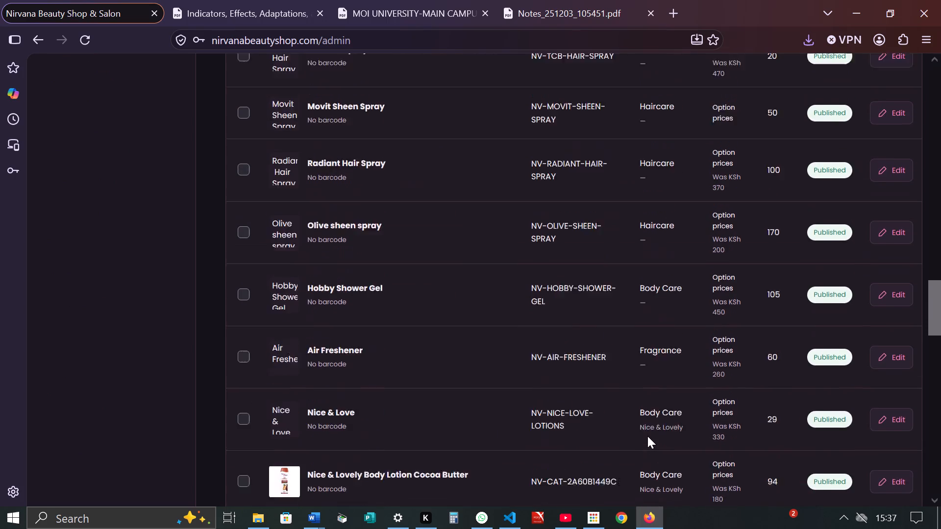
{"action": "scroll", "coordinate": [647, 436], "scroll_direction": "down", "scroll_amount": 3}
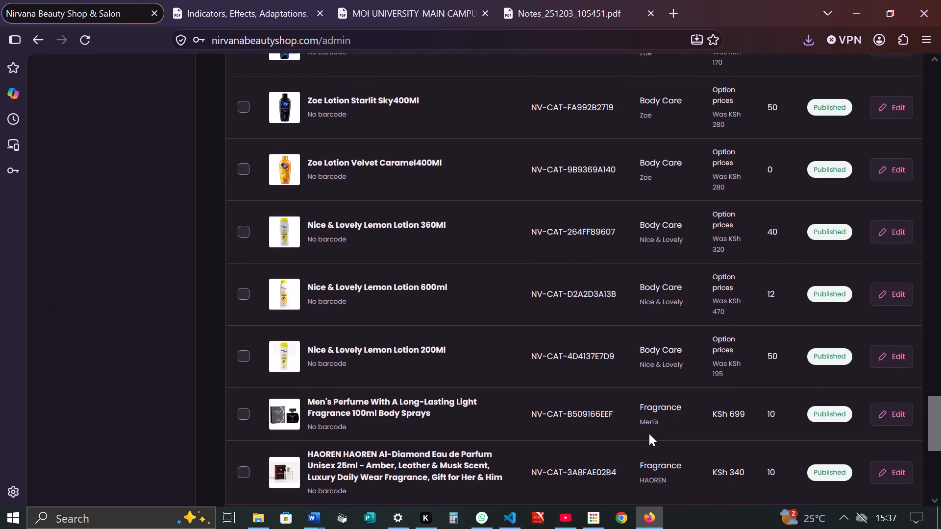
{"action": "left_click", "coordinate": [889, 410]}
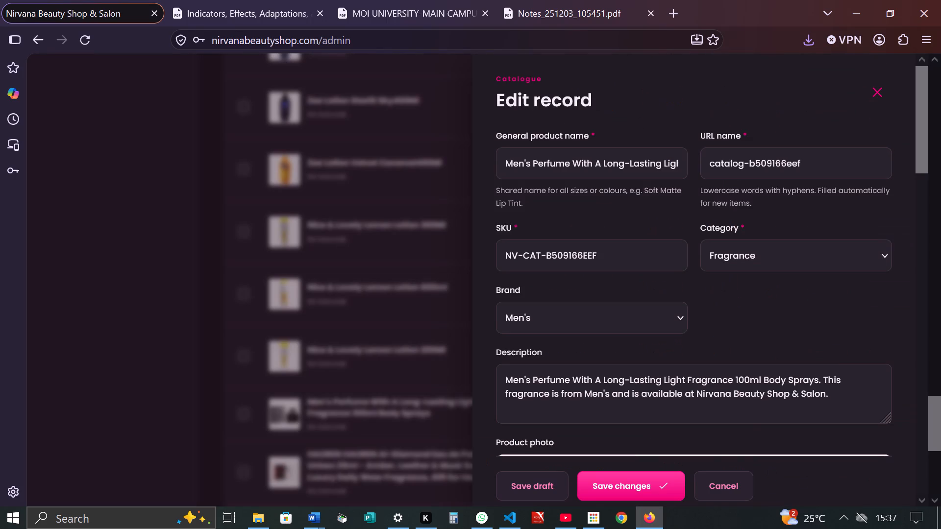
{"action": "scroll", "coordinate": [746, 404], "scroll_direction": "down", "scroll_amount": 1}
{"action": "scroll", "coordinate": [779, 427], "scroll_direction": "down", "scroll_amount": 2}
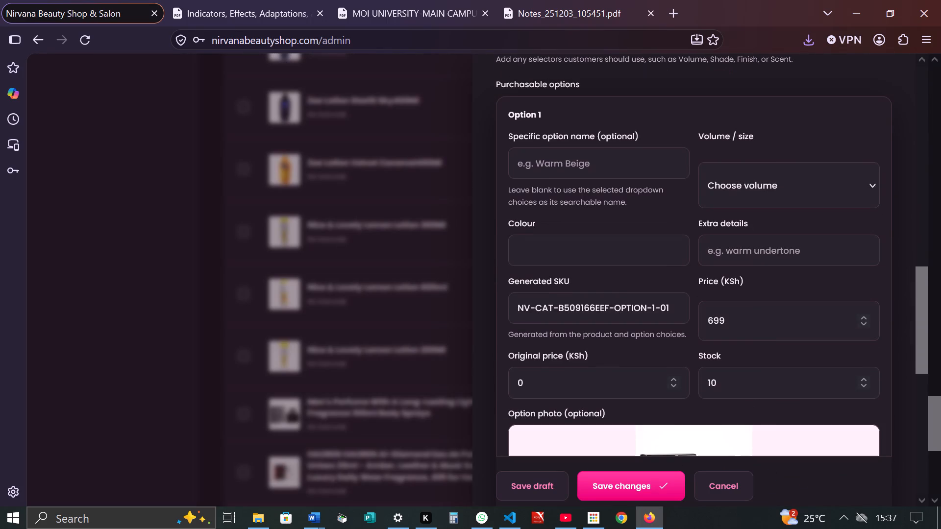
{"action": "left_click", "coordinate": [712, 382]}
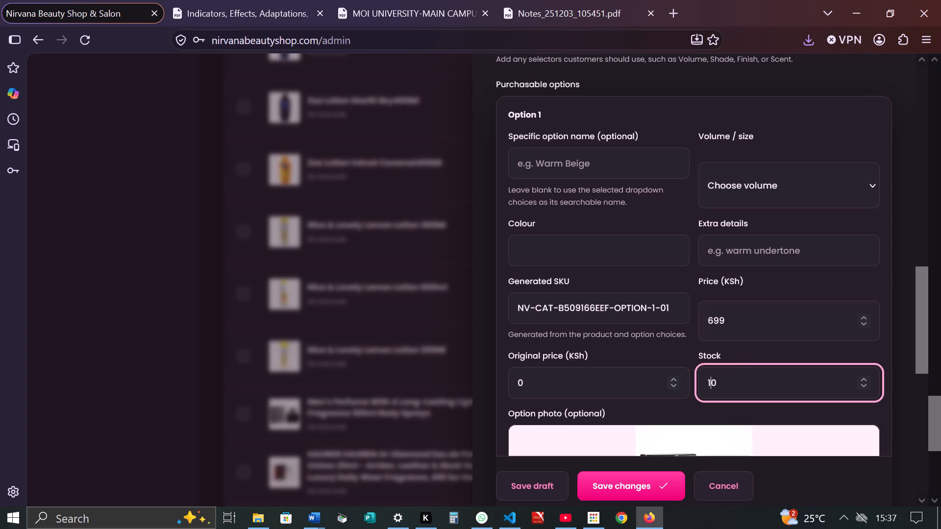
{"action": "key", "text": "Delete"}
{"action": "key", "text": "BackSpace"}
{"action": "key", "text": "0"}
{"action": "left_click", "coordinate": [636, 483]}
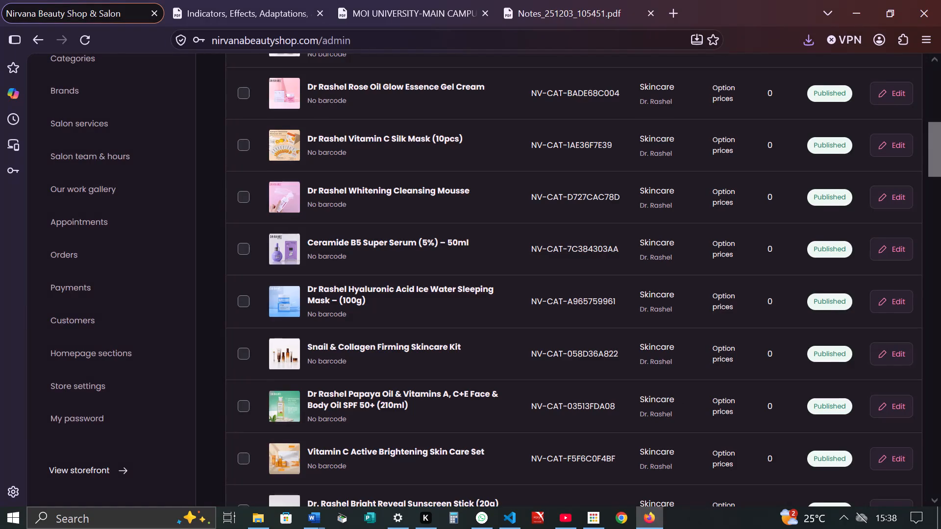
Set Option 1's stock to 0 for the HAOREN Al-Diamond Eau de Parfum Unisex 25ml and save the changes.
{"action": "scroll", "coordinate": [666, 398], "scroll_direction": "down", "scroll_amount": 5}
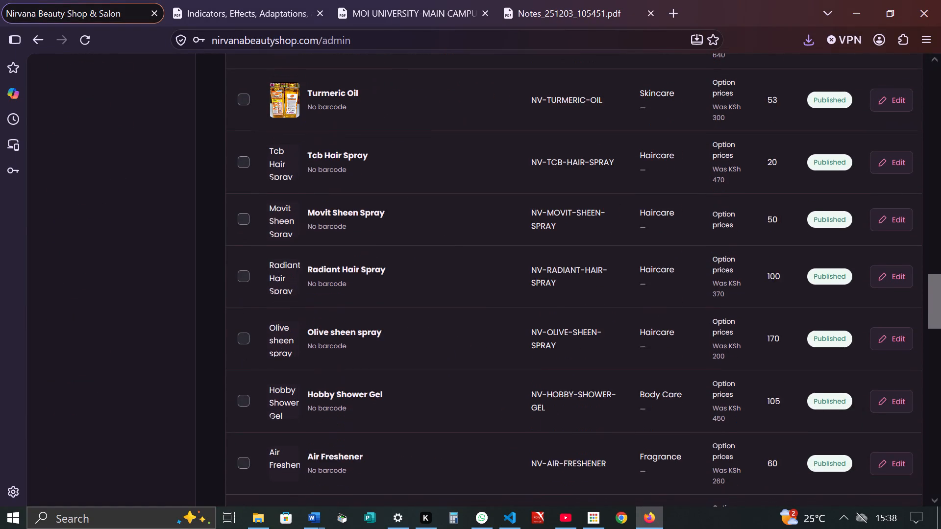
{"action": "scroll", "coordinate": [667, 391], "scroll_direction": "down", "scroll_amount": 3}
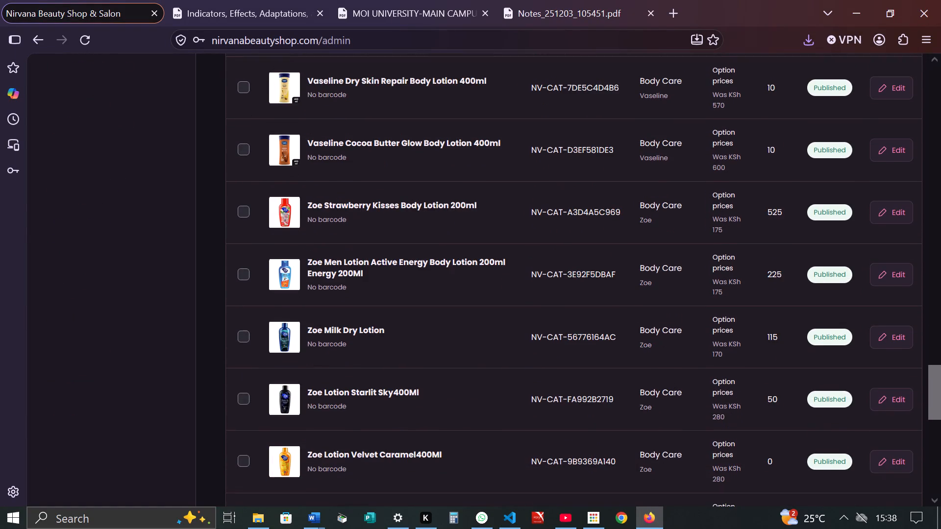
{"action": "scroll", "coordinate": [668, 386], "scroll_direction": "down", "scroll_amount": 3}
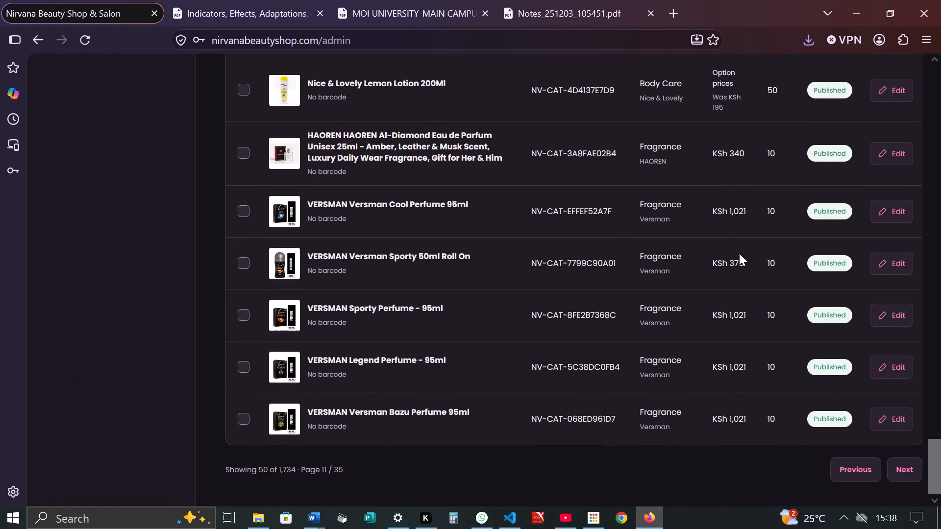
{"action": "left_click", "coordinate": [878, 145]}
{"action": "scroll", "coordinate": [771, 241], "scroll_direction": "up", "scroll_amount": 1}
{"action": "scroll", "coordinate": [771, 241], "scroll_direction": "down", "scroll_amount": 2}
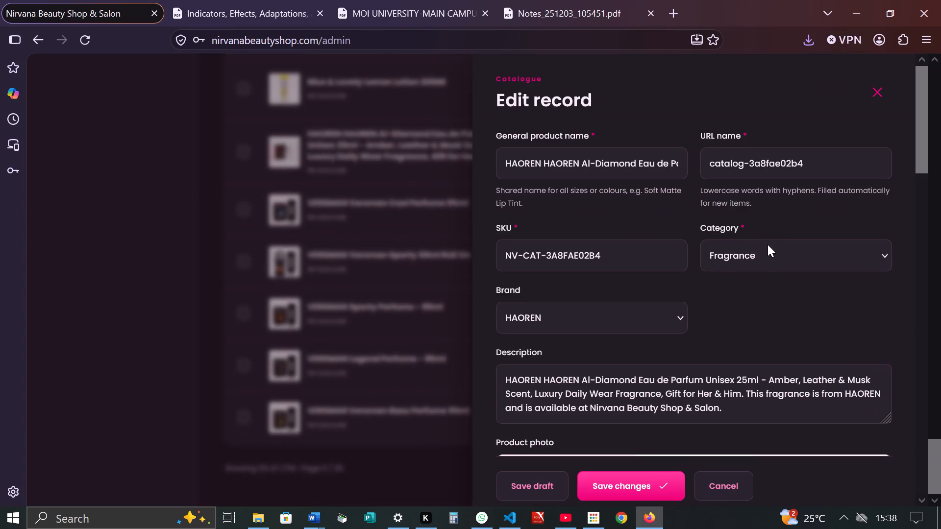
{"action": "scroll", "coordinate": [763, 254], "scroll_direction": "down", "scroll_amount": 3}
{"action": "scroll", "coordinate": [763, 256], "scroll_direction": "up", "scroll_amount": 2}
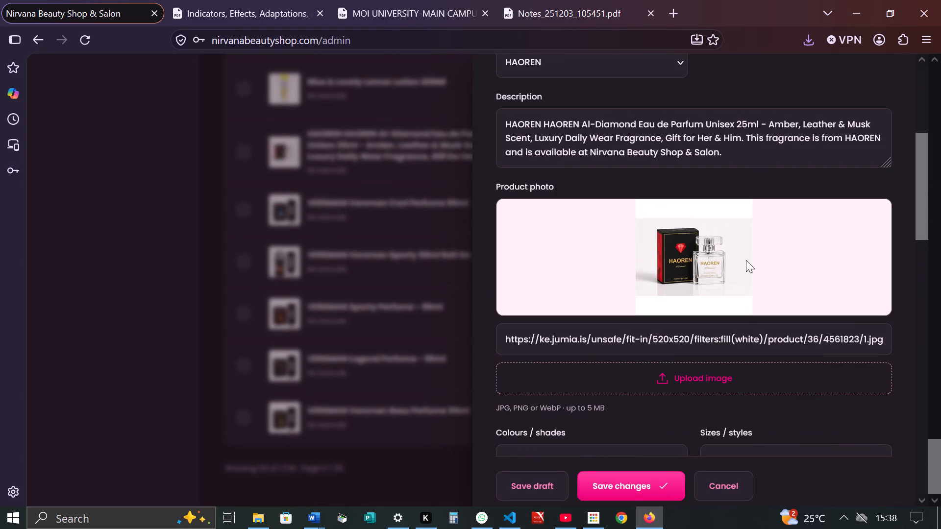
{"action": "scroll", "coordinate": [752, 266], "scroll_direction": "down", "scroll_amount": 2}
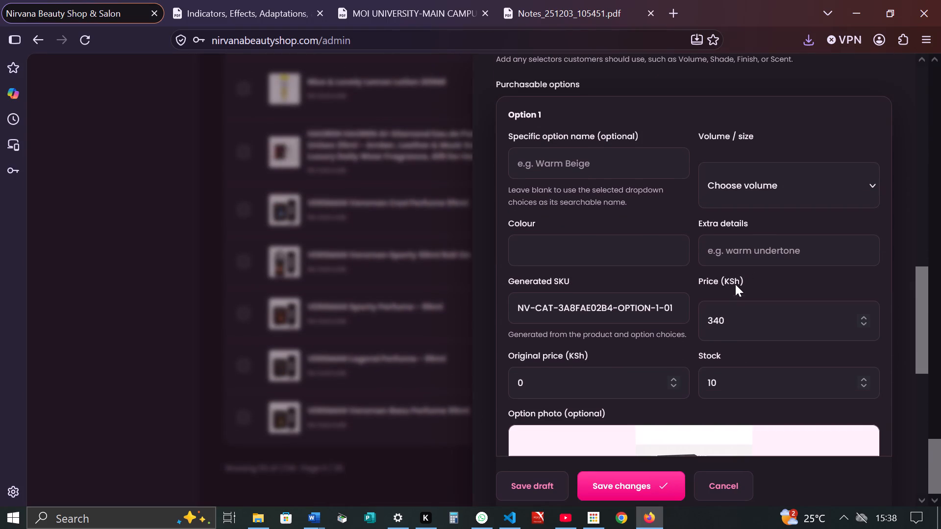
{"action": "left_click", "coordinate": [711, 382]}
{"action": "key", "text": "BackSpace"}
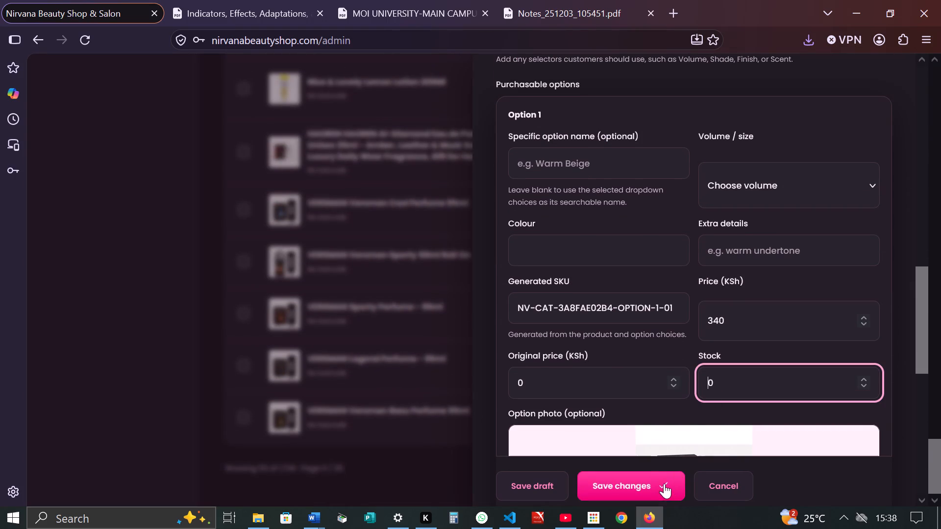
{"action": "left_click", "coordinate": [664, 483]}
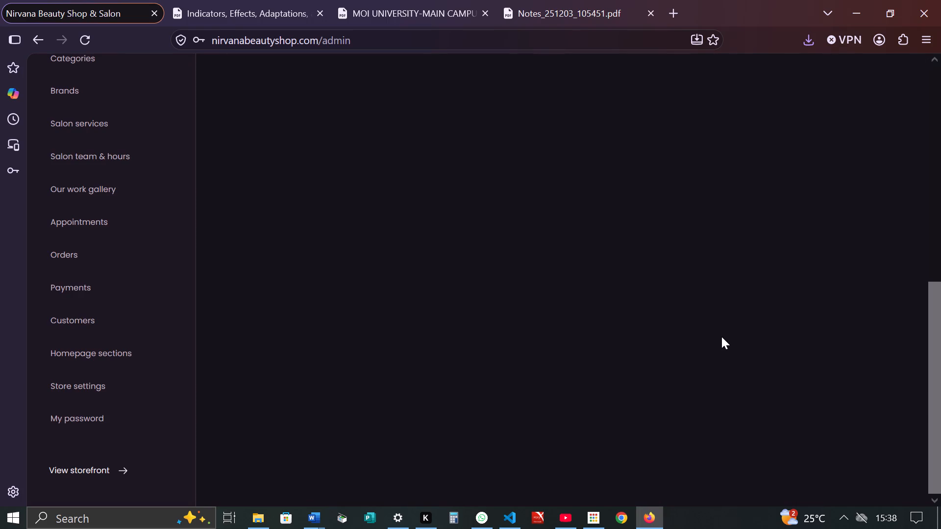
Set Option 1's stock to 0 for the VERSMAN Versman Cool Perfume 95ml and save the changes.
{"action": "scroll", "coordinate": [704, 348], "scroll_direction": "down", "scroll_amount": 3}
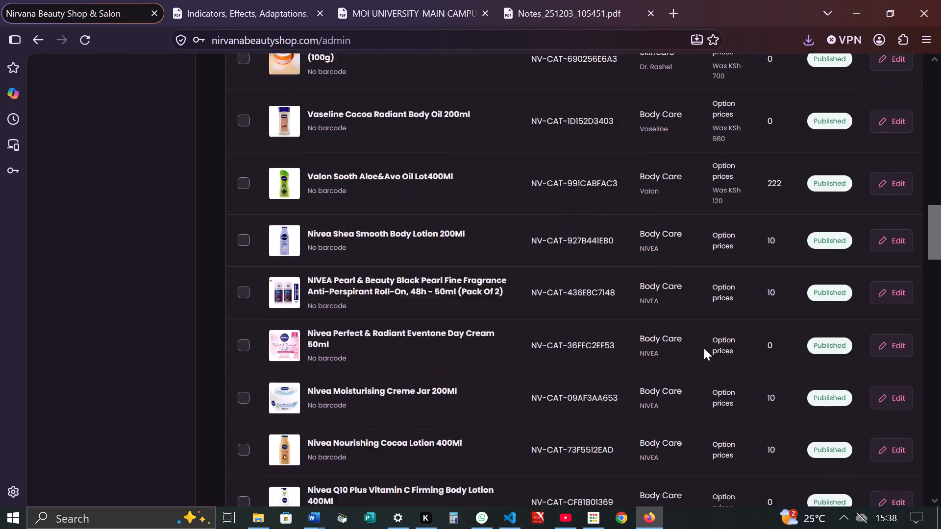
{"action": "scroll", "coordinate": [704, 348], "scroll_direction": "down", "scroll_amount": 6}
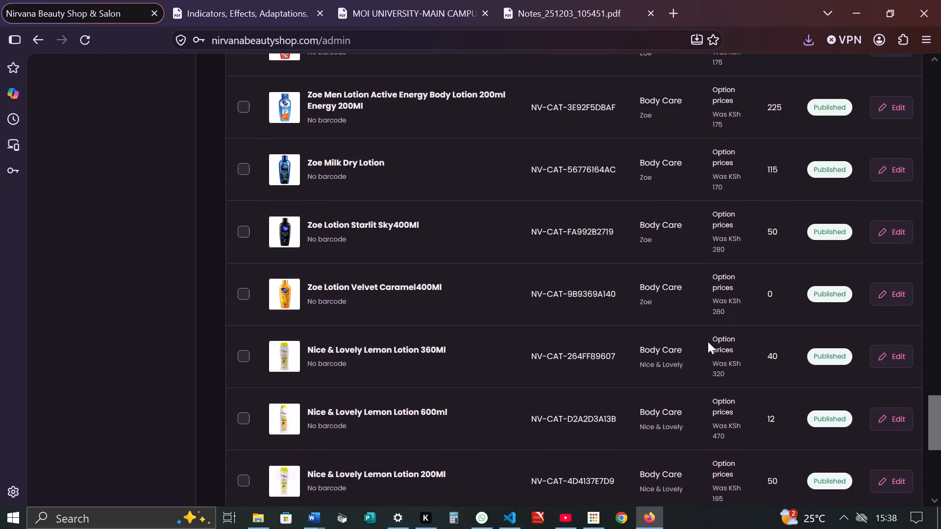
{"action": "scroll", "coordinate": [708, 339], "scroll_direction": "down", "scroll_amount": 2}
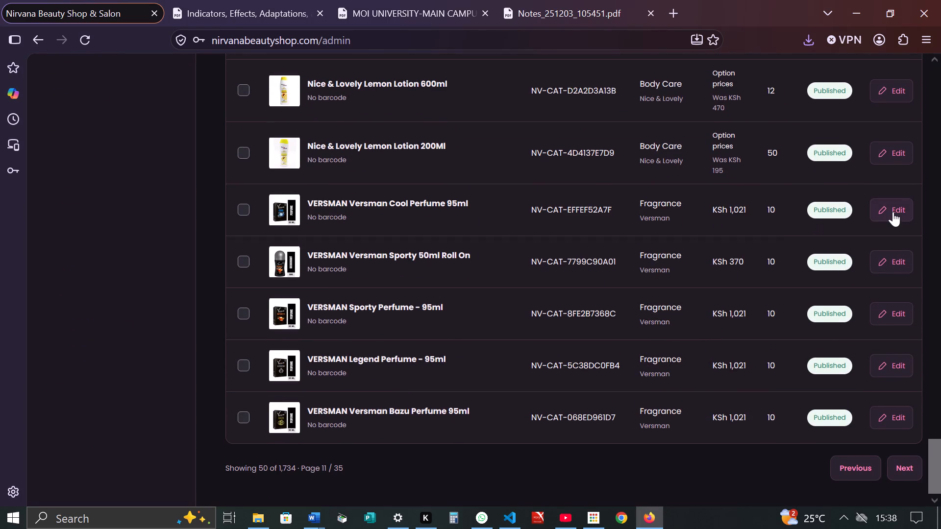
{"action": "left_click", "coordinate": [893, 212]}
{"action": "scroll", "coordinate": [683, 400], "scroll_direction": "down", "scroll_amount": 1}
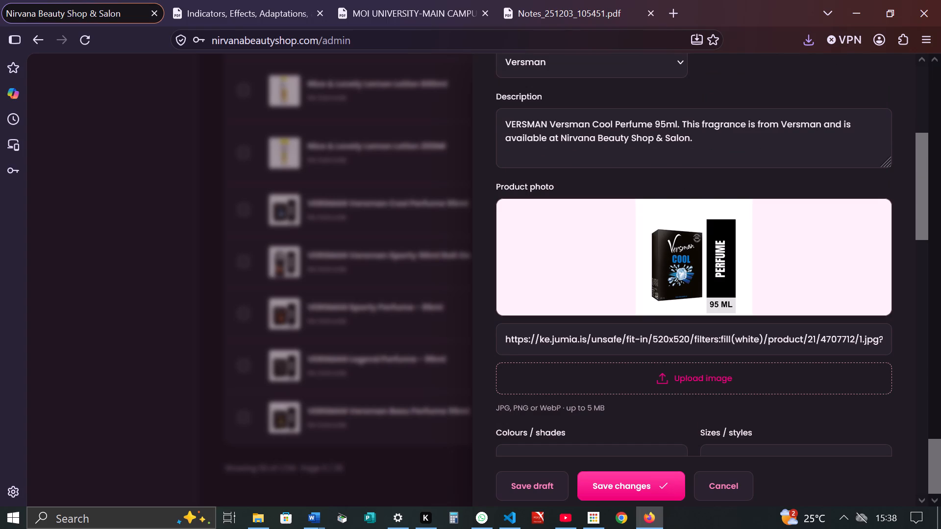
{"action": "scroll", "coordinate": [707, 331], "scroll_direction": "down", "scroll_amount": 3}
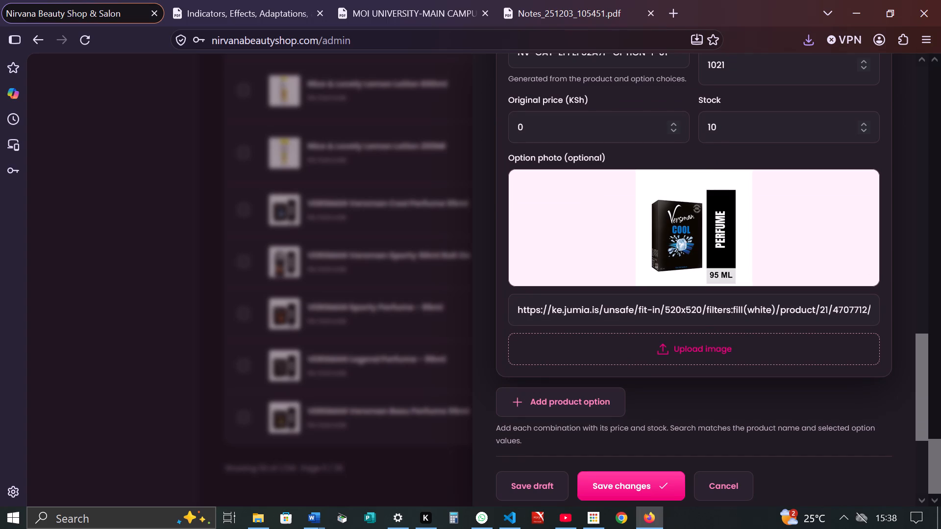
{"action": "left_click", "coordinate": [711, 126]}
{"action": "key", "text": "BackSpace"}
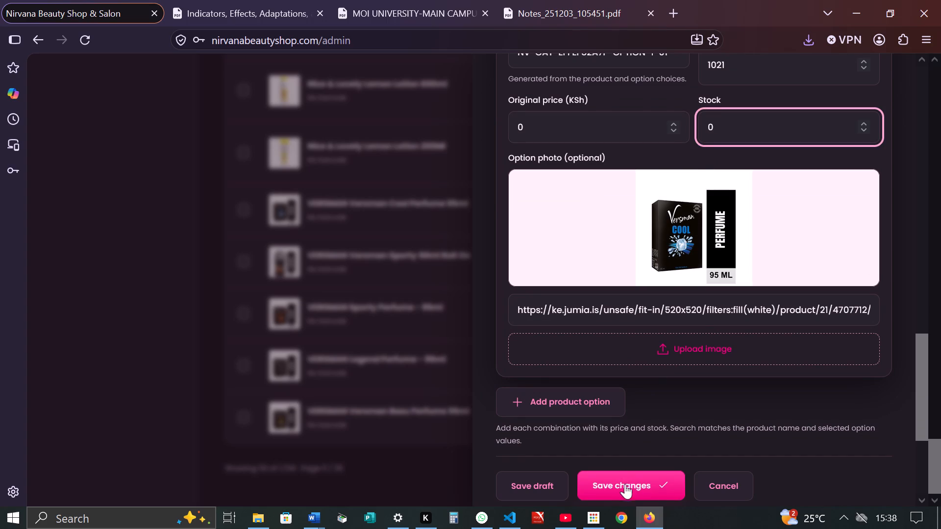
{"action": "left_click", "coordinate": [626, 483]}
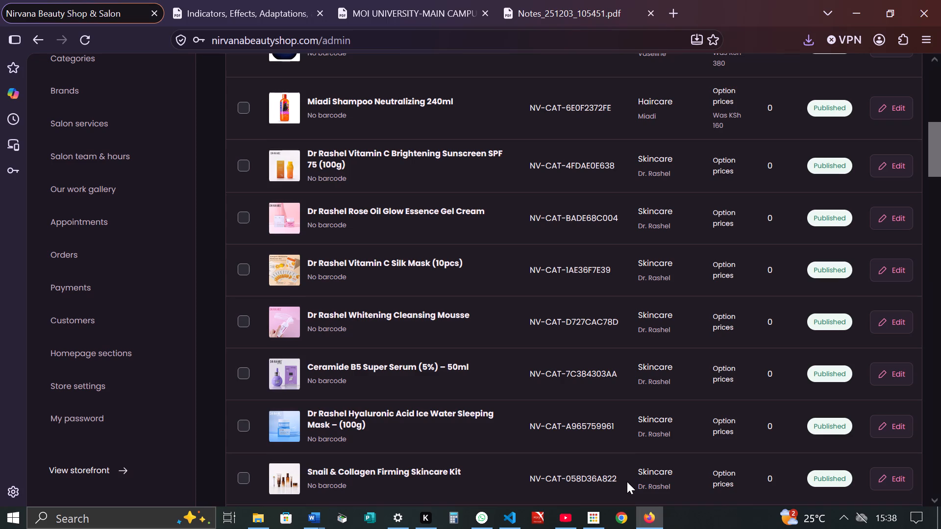
Set Option 1's stock to 0 for the VERSMAN Versman Sporty 50ml Roll On and save the changes.
{"action": "scroll", "coordinate": [838, 333], "scroll_direction": "down", "scroll_amount": 4}
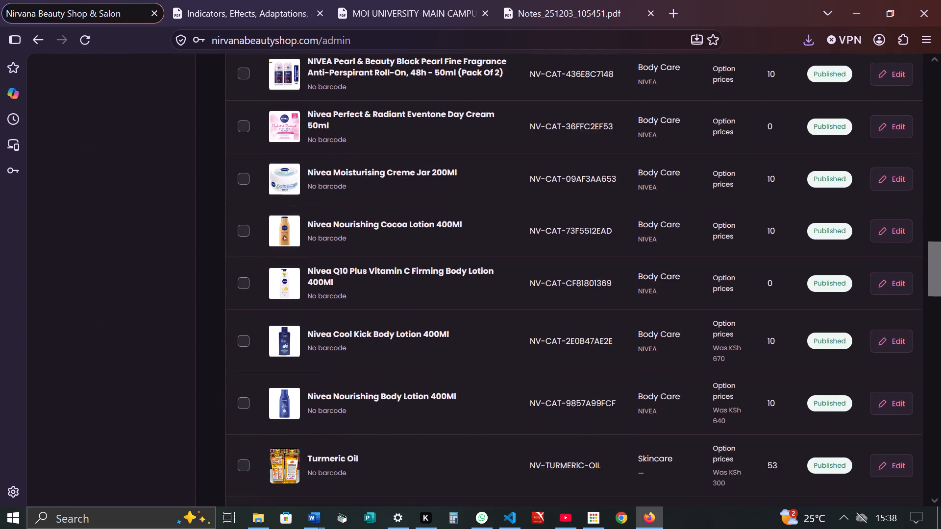
{"action": "scroll", "coordinate": [816, 330], "scroll_direction": "down", "scroll_amount": 6}
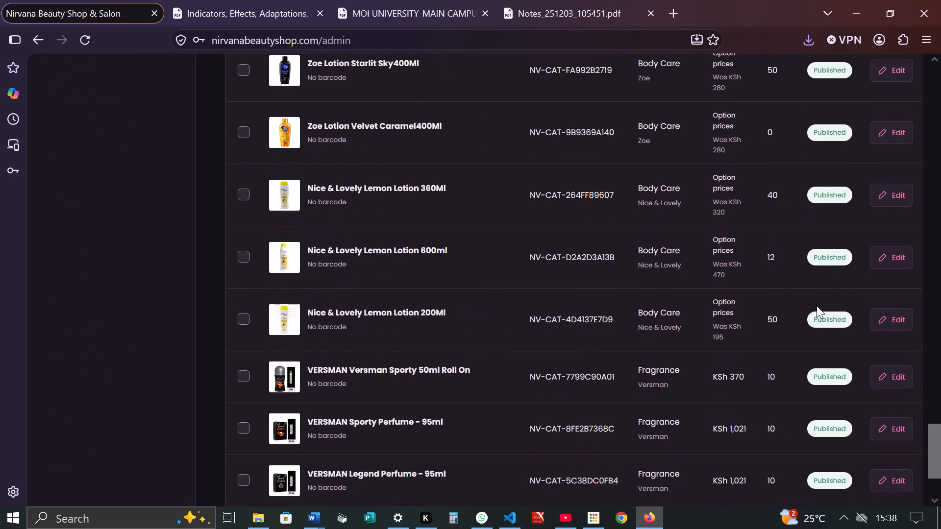
{"action": "left_click", "coordinate": [892, 367]}
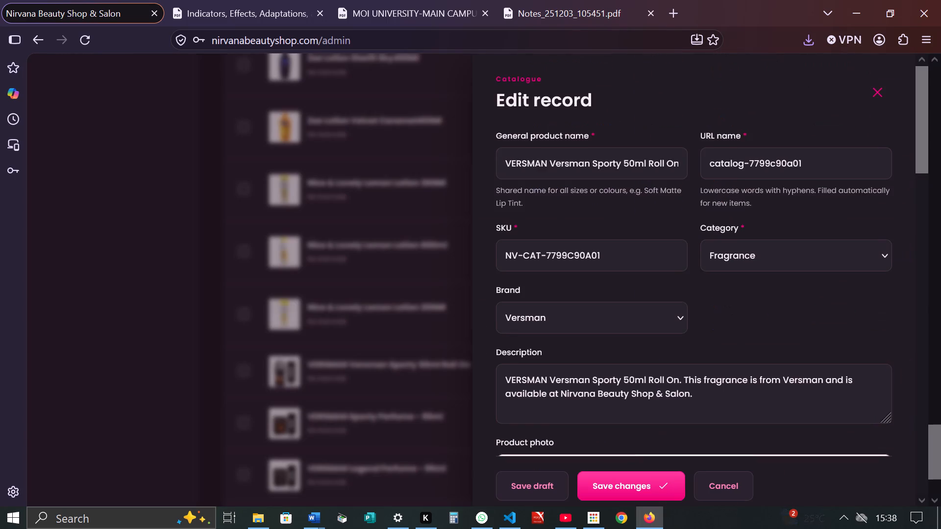
{"action": "scroll", "coordinate": [779, 389], "scroll_direction": "down", "scroll_amount": 2}
{"action": "scroll", "coordinate": [768, 368], "scroll_direction": "up", "scroll_amount": 1}
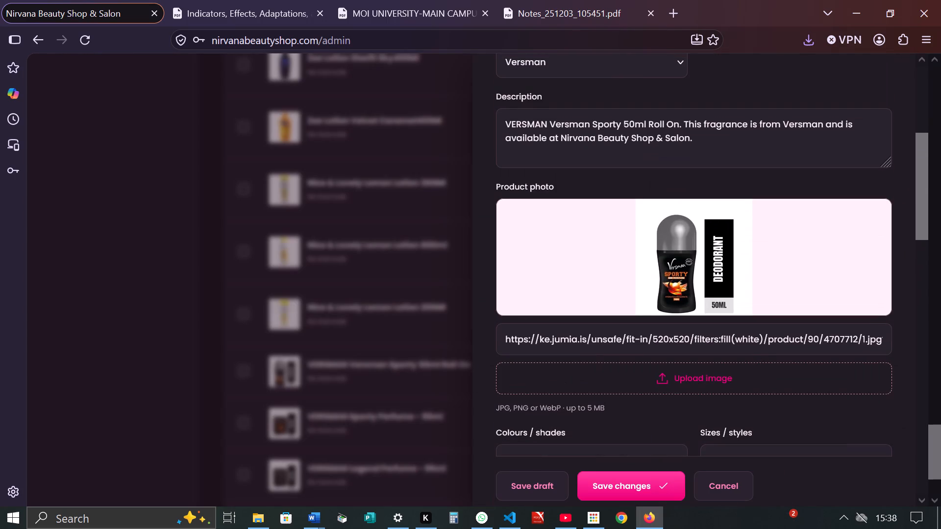
{"action": "scroll", "coordinate": [735, 334], "scroll_direction": "down", "scroll_amount": 2}
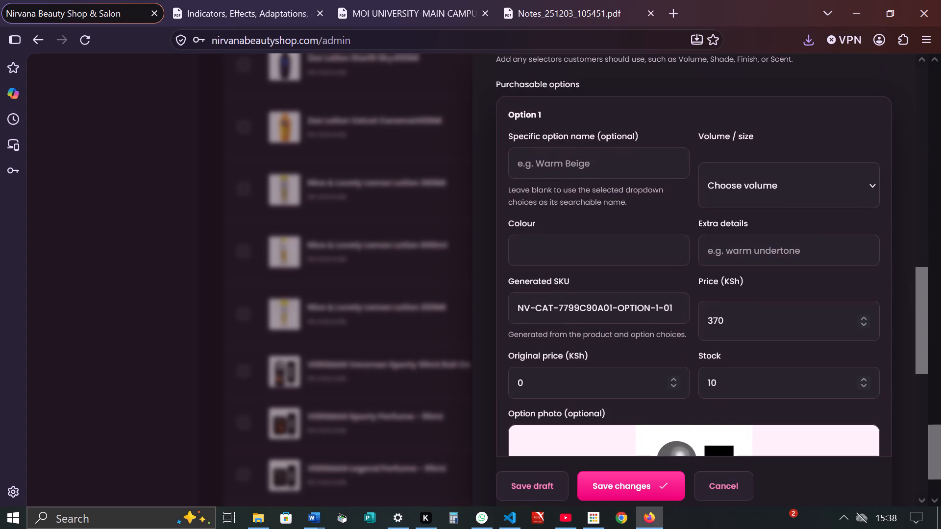
{"action": "left_click", "coordinate": [712, 385]}
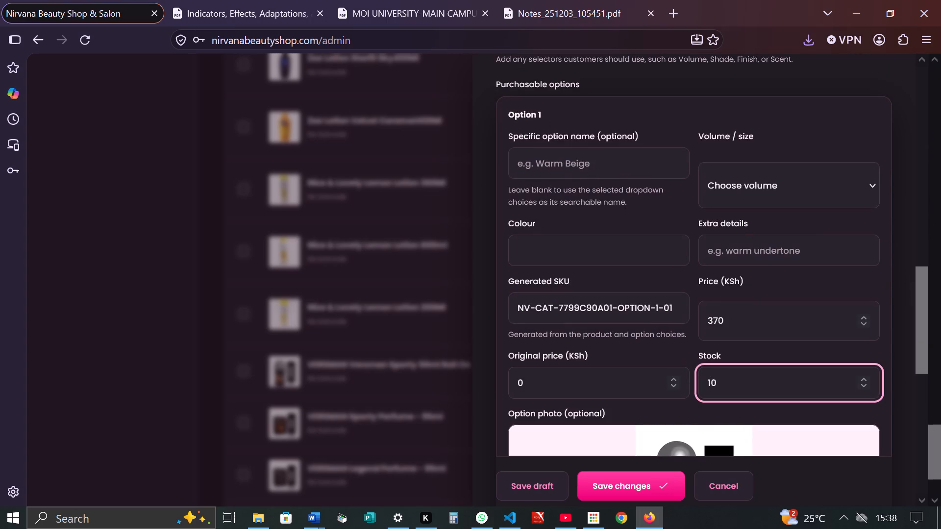
{"action": "key", "text": "BackSpace"}
{"action": "left_click", "coordinate": [650, 481]}
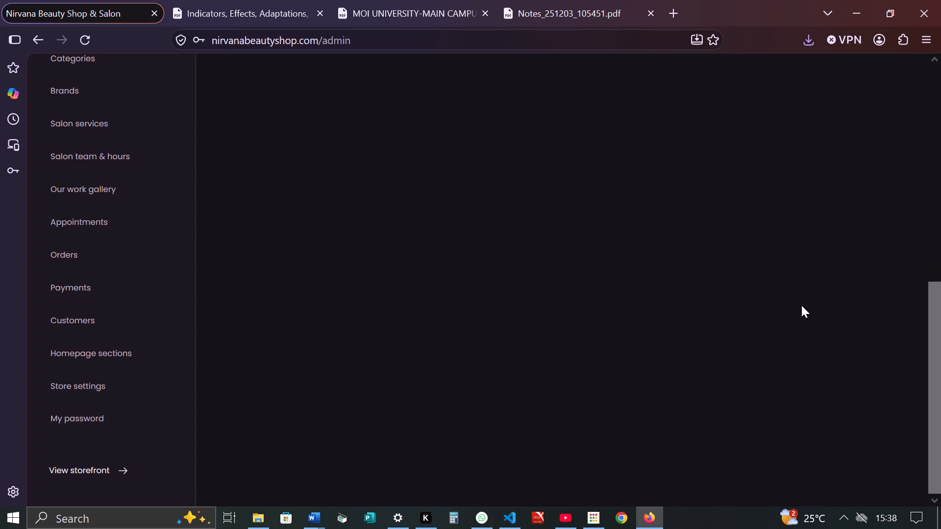
Set Option 1's stock to 0 for the VERSMAN Sporty Perfume - 95ml and save the changes.
{"action": "scroll", "coordinate": [761, 315], "scroll_direction": "down", "scroll_amount": 2}
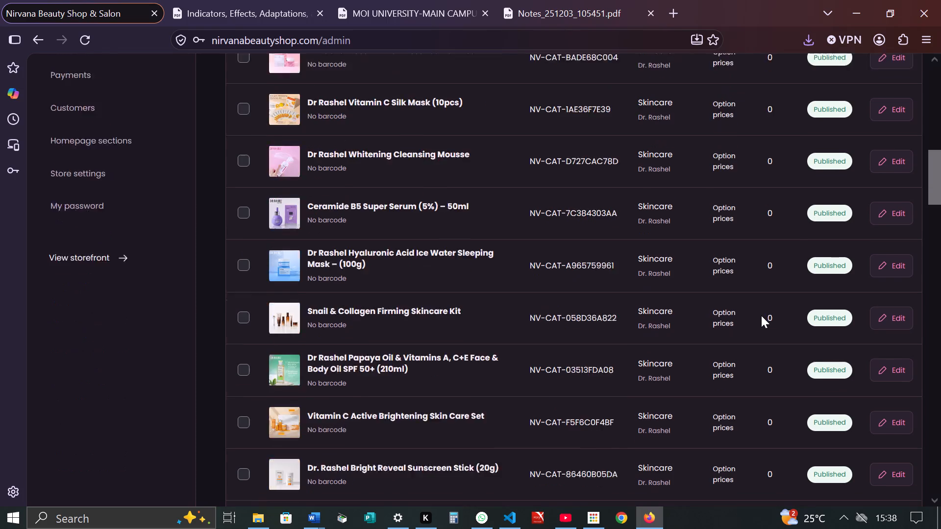
{"action": "scroll", "coordinate": [761, 315], "scroll_direction": "down", "scroll_amount": 4}
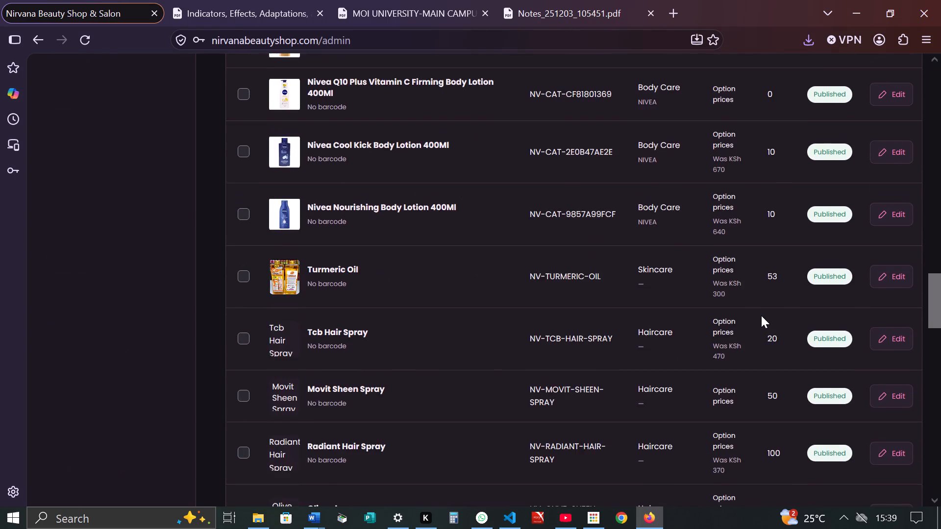
{"action": "scroll", "coordinate": [761, 314], "scroll_direction": "down", "scroll_amount": 4}
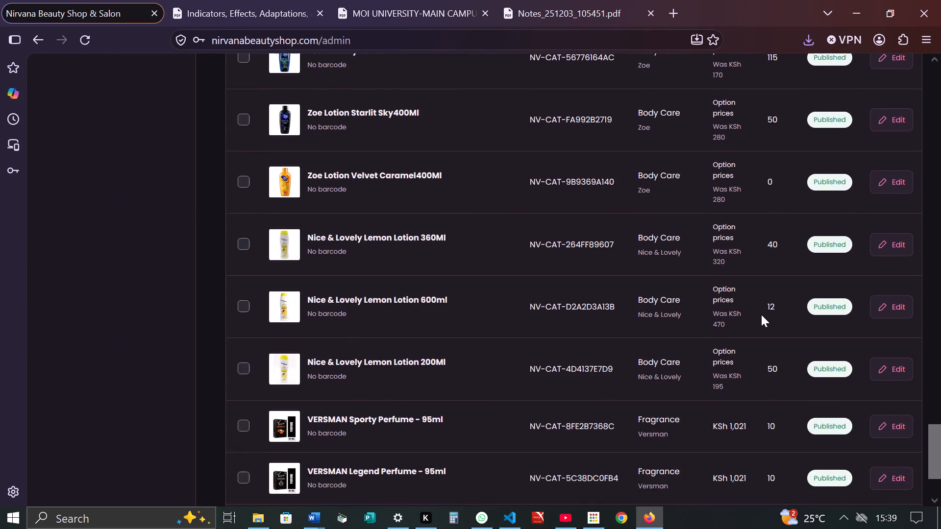
{"action": "scroll", "coordinate": [761, 314], "scroll_direction": "down", "scroll_amount": 1}
{"action": "left_click", "coordinate": [899, 302]}
{"action": "left_click", "coordinate": [897, 308]}
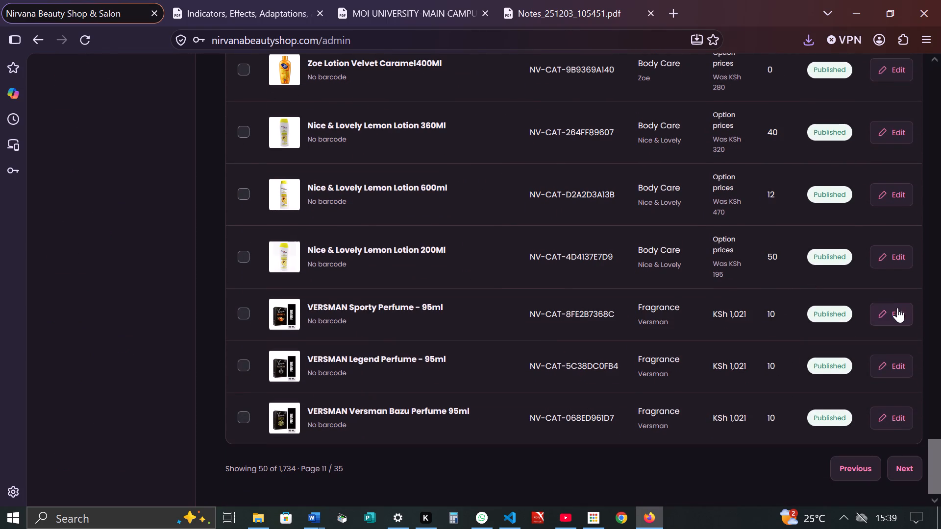
{"action": "scroll", "coordinate": [695, 374], "scroll_direction": "down", "scroll_amount": 2}
{"action": "scroll", "coordinate": [717, 338], "scroll_direction": "down", "scroll_amount": 1}
{"action": "scroll", "coordinate": [717, 338], "scroll_direction": "up", "scroll_amount": 1}
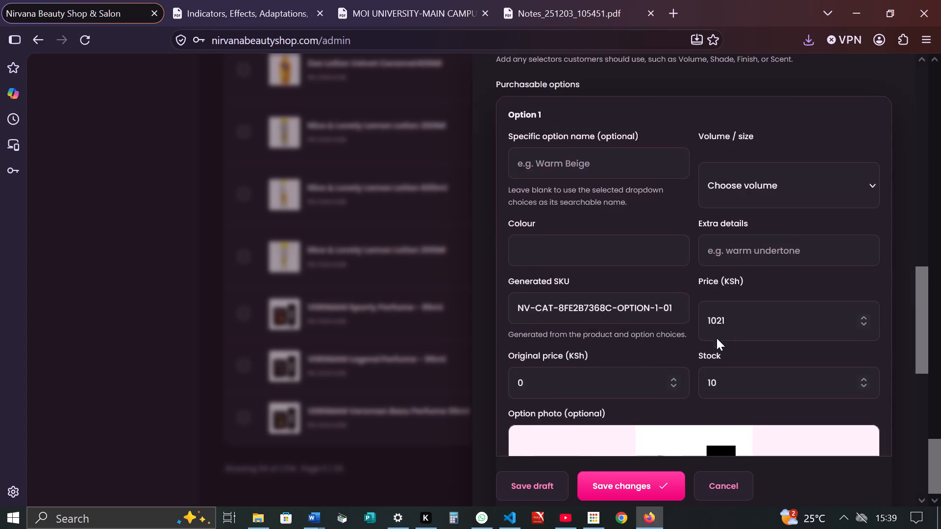
{"action": "scroll", "coordinate": [717, 338], "scroll_direction": "up", "scroll_amount": 1}
{"action": "scroll", "coordinate": [738, 313], "scroll_direction": "down", "scroll_amount": 1}
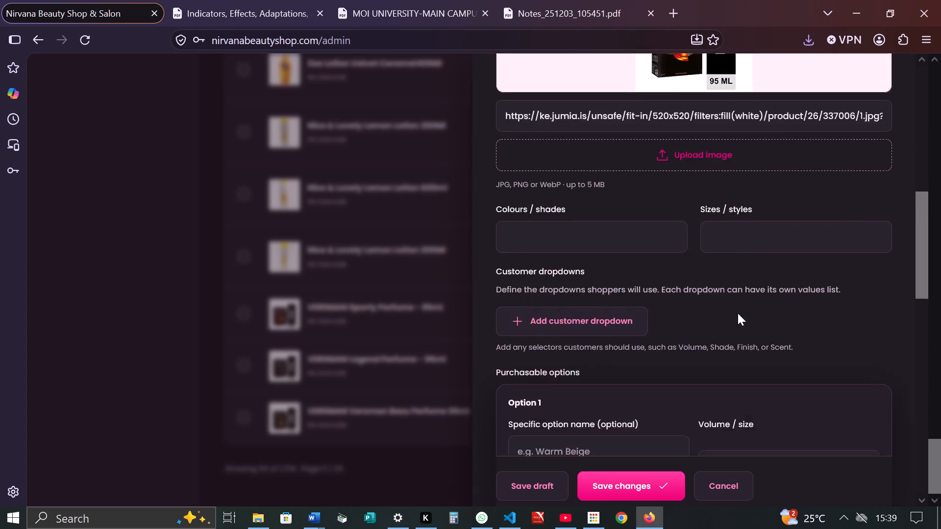
{"action": "scroll", "coordinate": [736, 314], "scroll_direction": "down", "scroll_amount": 3}
{"action": "scroll", "coordinate": [721, 286], "scroll_direction": "up", "scroll_amount": 1}
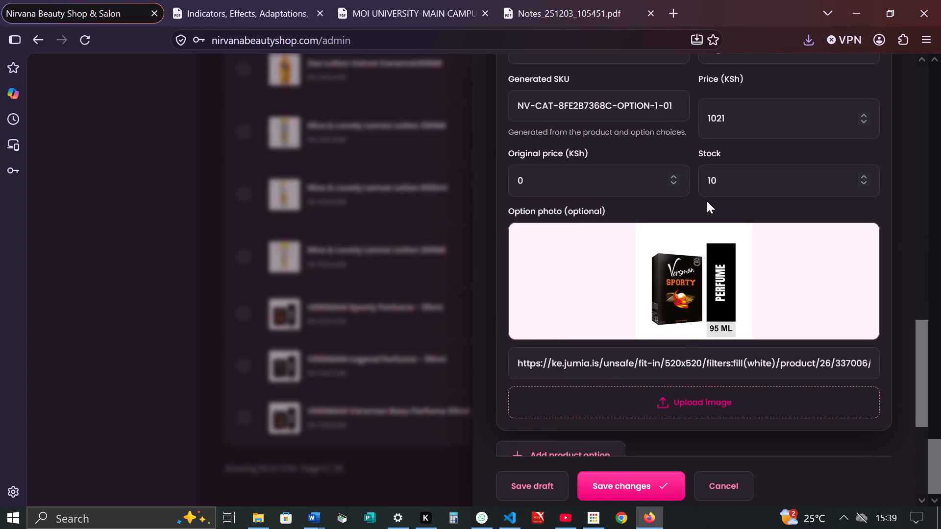
{"action": "left_click", "coordinate": [714, 181]}
{"action": "key", "text": "BackSpace"}
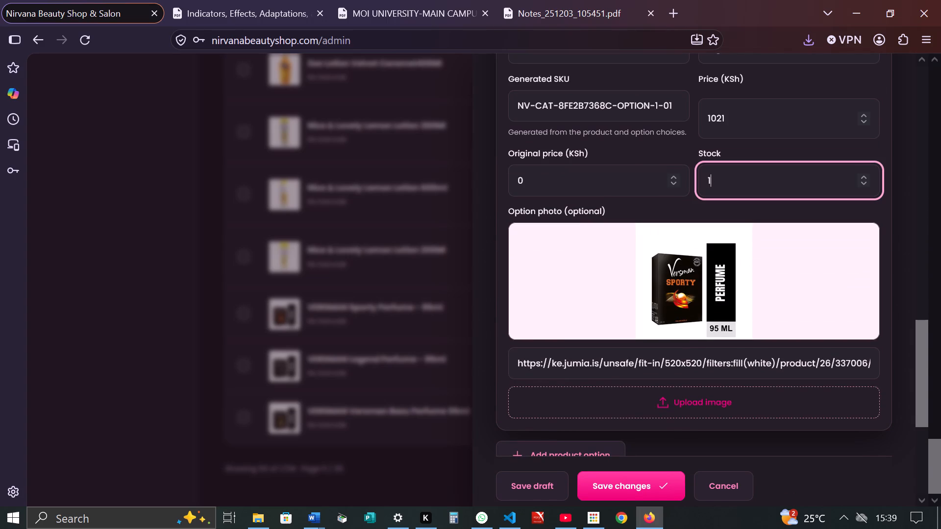
{"action": "key", "text": "BackSpace"}
{"action": "key", "text": "0"}
{"action": "left_click", "coordinate": [645, 489]}
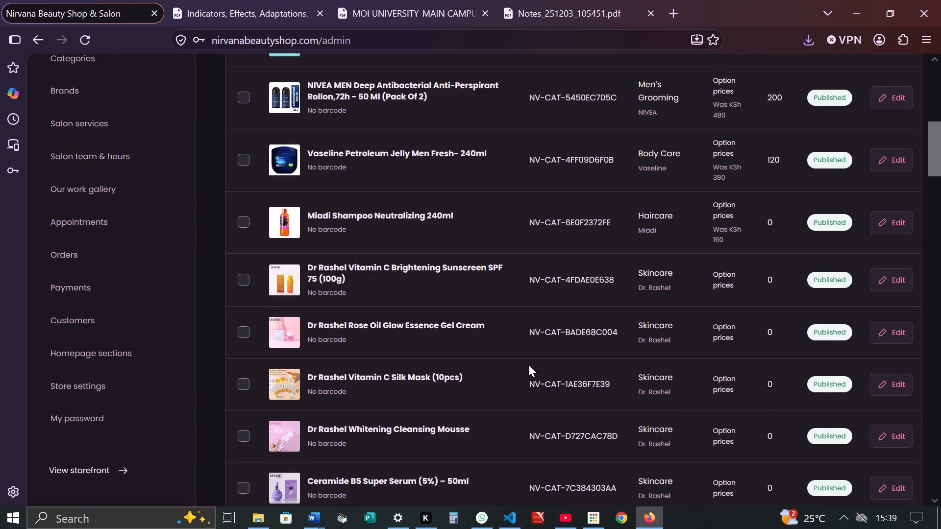
Set Option 1's stock to 0 for the VERSMAN Legend Perfume - 95ml and save the changes.
{"action": "scroll", "coordinate": [530, 362], "scroll_direction": "down", "scroll_amount": 8}
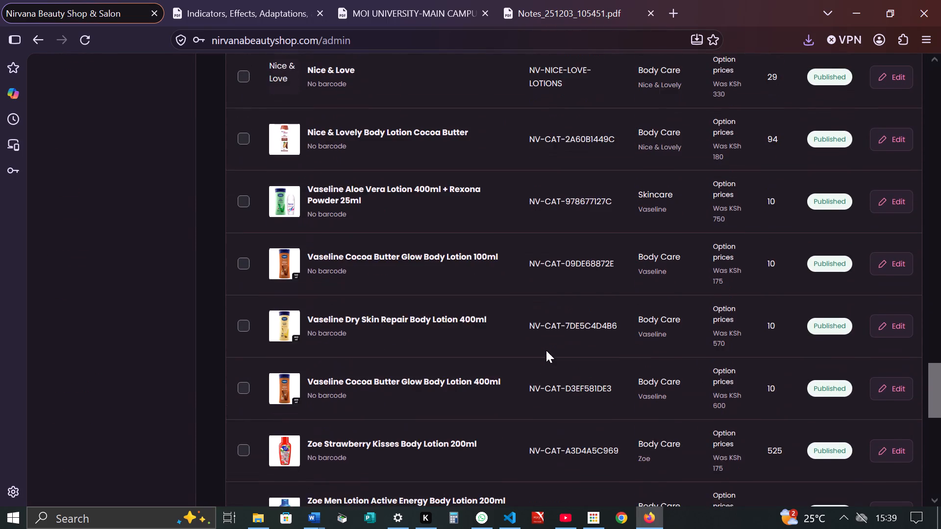
{"action": "scroll", "coordinate": [548, 347], "scroll_direction": "down", "scroll_amount": 3}
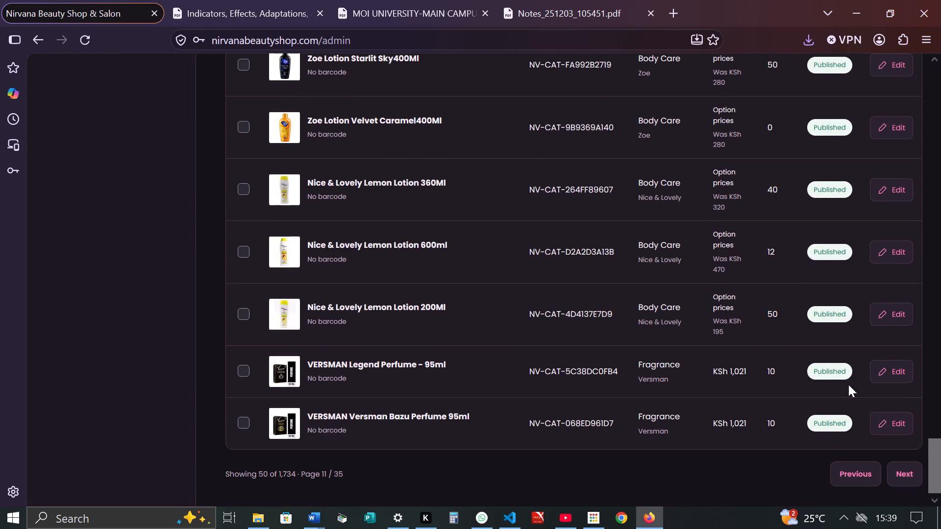
{"action": "left_click", "coordinate": [876, 371]}
{"action": "scroll", "coordinate": [736, 389], "scroll_direction": "down", "scroll_amount": 3}
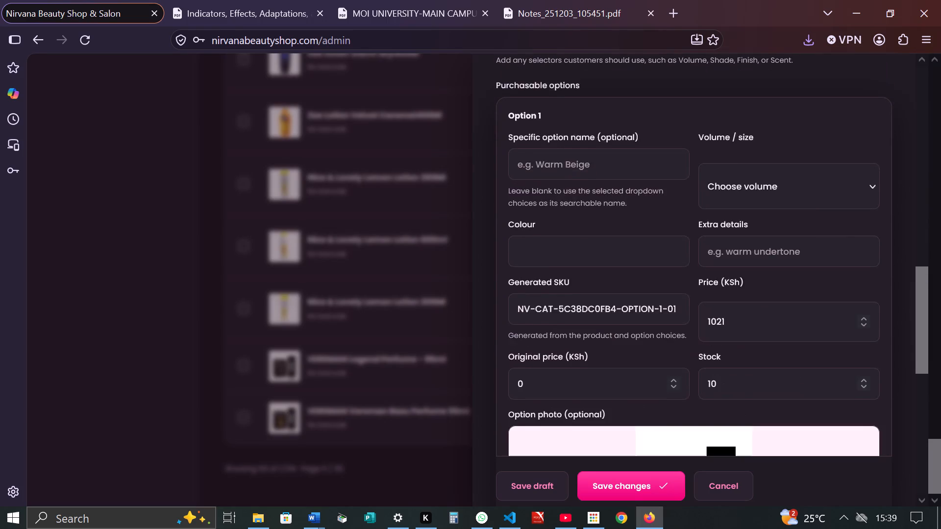
{"action": "scroll", "coordinate": [736, 389], "scroll_direction": "down", "scroll_amount": 3}
{"action": "scroll", "coordinate": [736, 389], "scroll_direction": "up", "scroll_amount": 3}
{"action": "scroll", "coordinate": [736, 387], "scroll_direction": "down", "scroll_amount": 2}
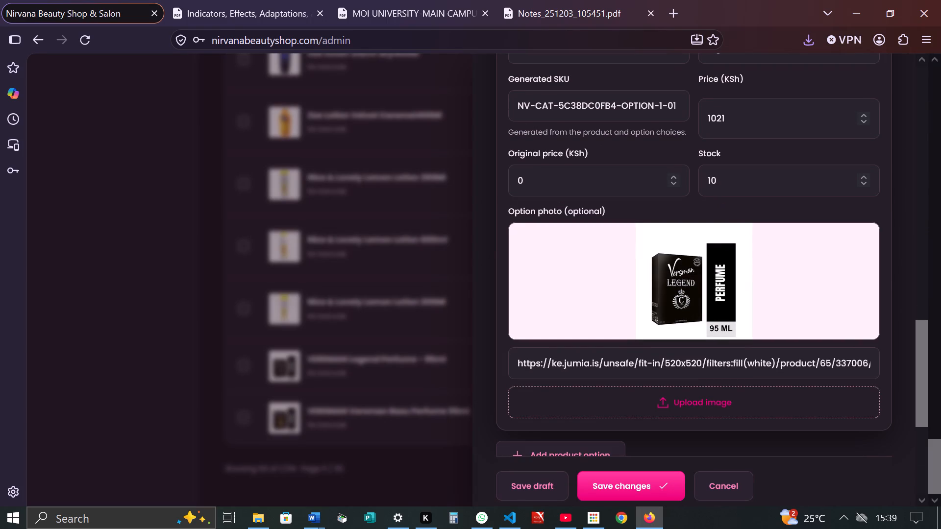
{"action": "left_click", "coordinate": [713, 180]}
{"action": "key", "text": "BackSpace"}
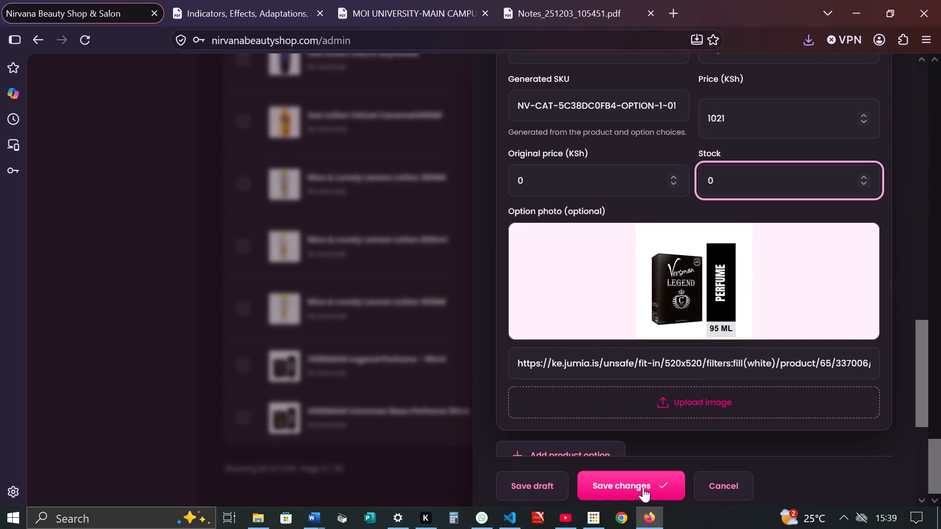
{"action": "left_click", "coordinate": [643, 488]}
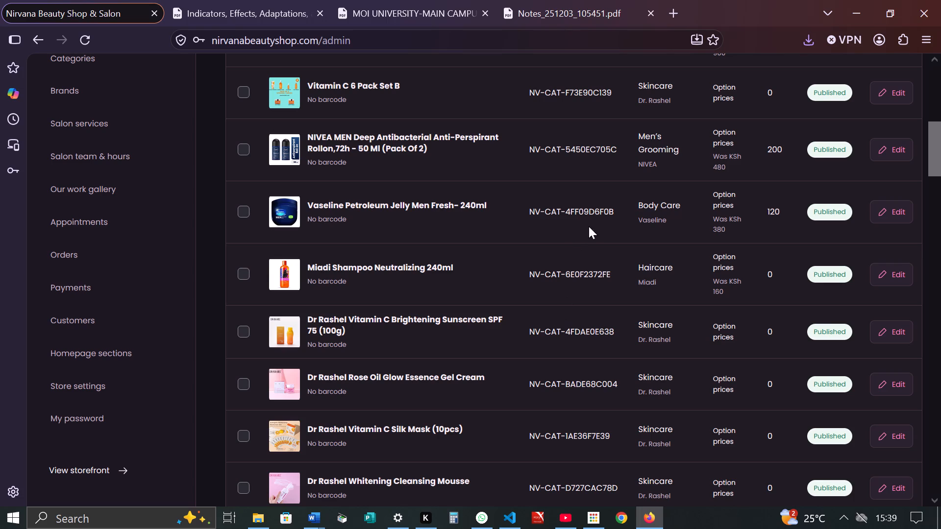
Set Option 1's stock to 0 for the VERSMAN Versman Bazu Perfume 95ml and save the changes.
{"action": "scroll", "coordinate": [593, 290], "scroll_direction": "down", "scroll_amount": 2}
{"action": "scroll", "coordinate": [593, 290], "scroll_direction": "up", "scroll_amount": 1}
{"action": "scroll", "coordinate": [594, 290], "scroll_direction": "down", "scroll_amount": 9}
{"action": "scroll", "coordinate": [667, 323], "scroll_direction": "down", "scroll_amount": 2}
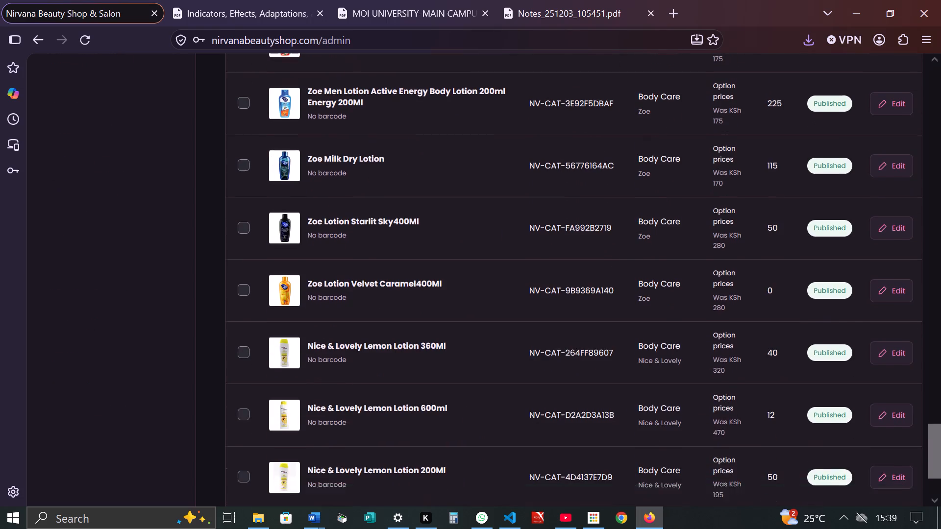
{"action": "scroll", "coordinate": [666, 321], "scroll_direction": "down", "scroll_amount": 5}
{"action": "left_click", "coordinate": [896, 417]}
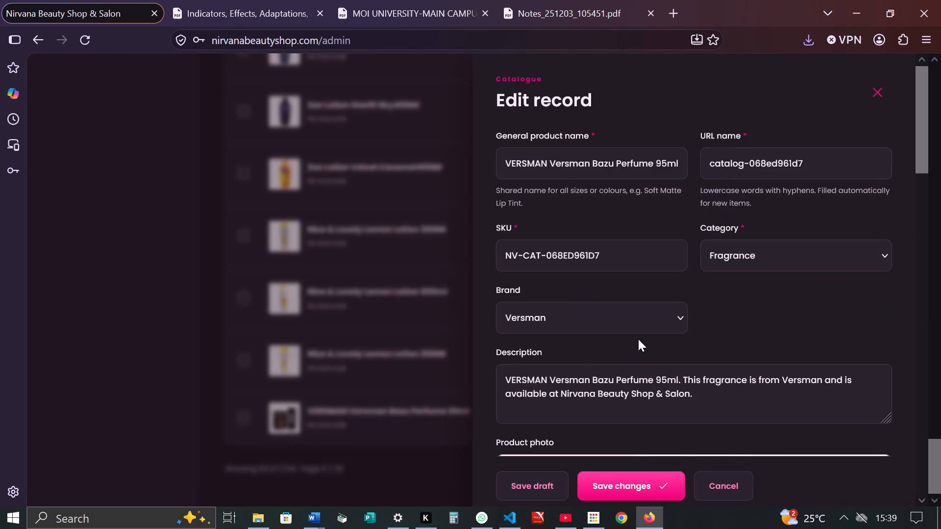
{"action": "scroll", "coordinate": [637, 339], "scroll_direction": "down", "scroll_amount": 6}
{"action": "scroll", "coordinate": [637, 334], "scroll_direction": "up", "scroll_amount": 2}
{"action": "scroll", "coordinate": [733, 403], "scroll_direction": "down", "scroll_amount": 1}
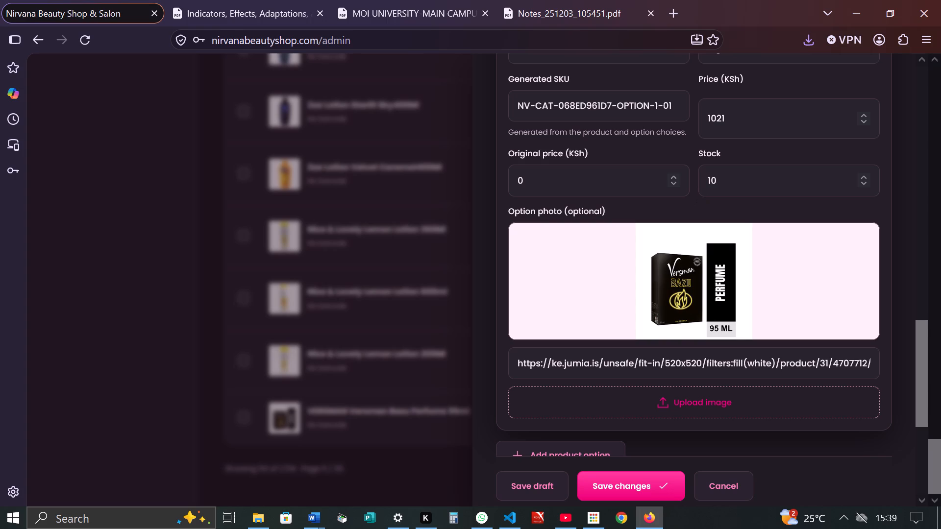
{"action": "left_click", "coordinate": [711, 181]}
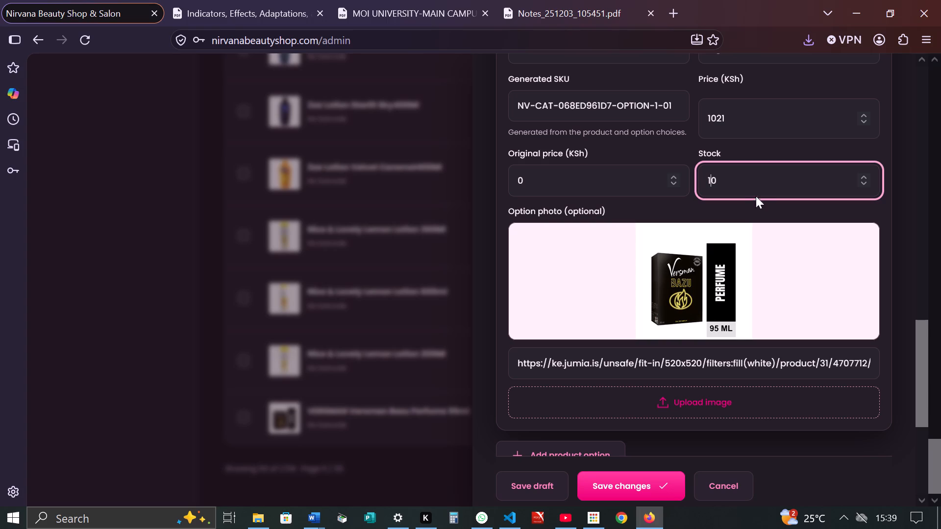
{"action": "key", "text": "BackSpace"}
{"action": "left_click", "coordinate": [634, 484]}
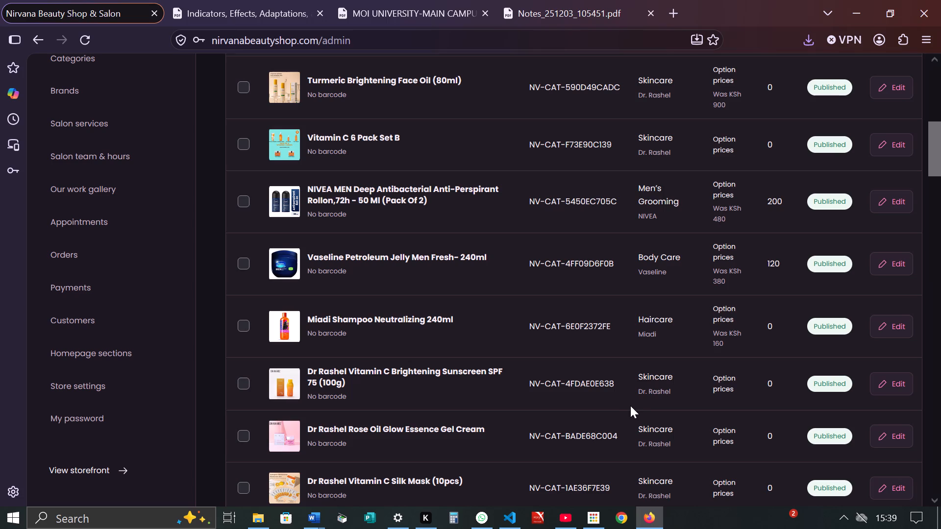
On the next catalogue page, set Option 1's stock to 0 for the VERSMAN Versman Bazu 50ml Roll On and save the changes.
{"action": "scroll", "coordinate": [621, 385], "scroll_direction": "down", "scroll_amount": 12}
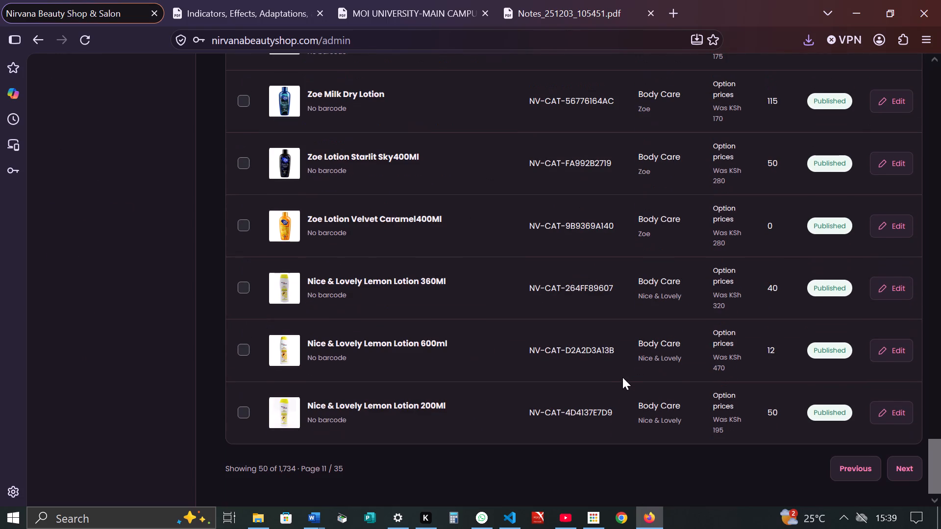
{"action": "scroll", "coordinate": [622, 377], "scroll_direction": "down", "scroll_amount": 4}
{"action": "left_click", "coordinate": [898, 467]}
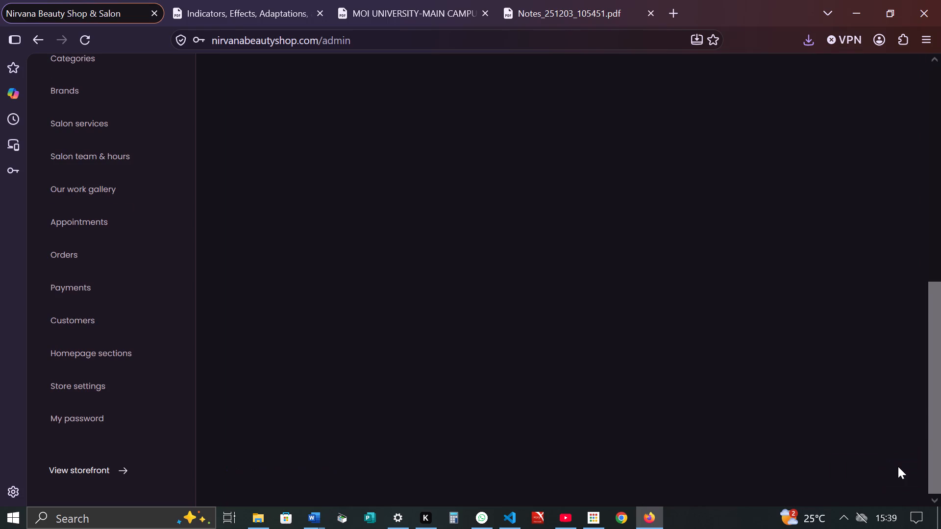
{"action": "scroll", "coordinate": [561, 373], "scroll_direction": "up", "scroll_amount": 4}
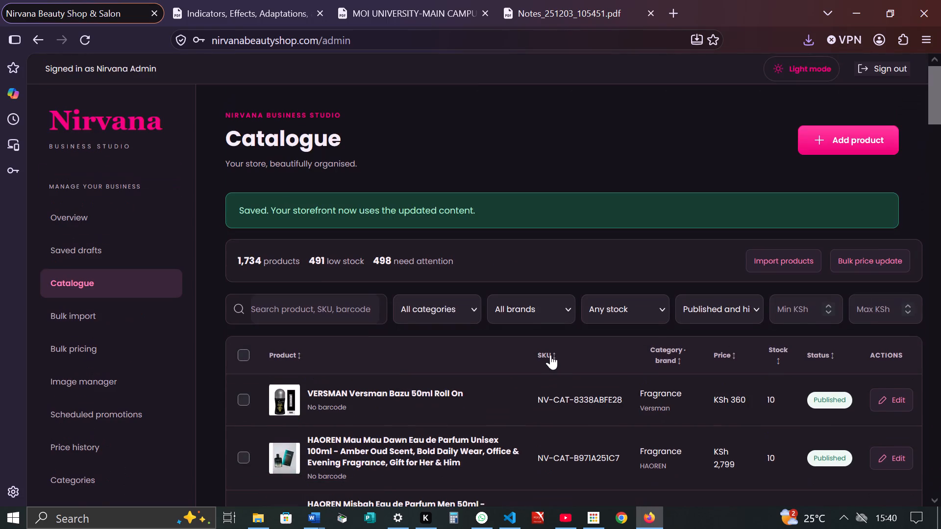
{"action": "scroll", "coordinate": [544, 352], "scroll_direction": "down", "scroll_amount": 1}
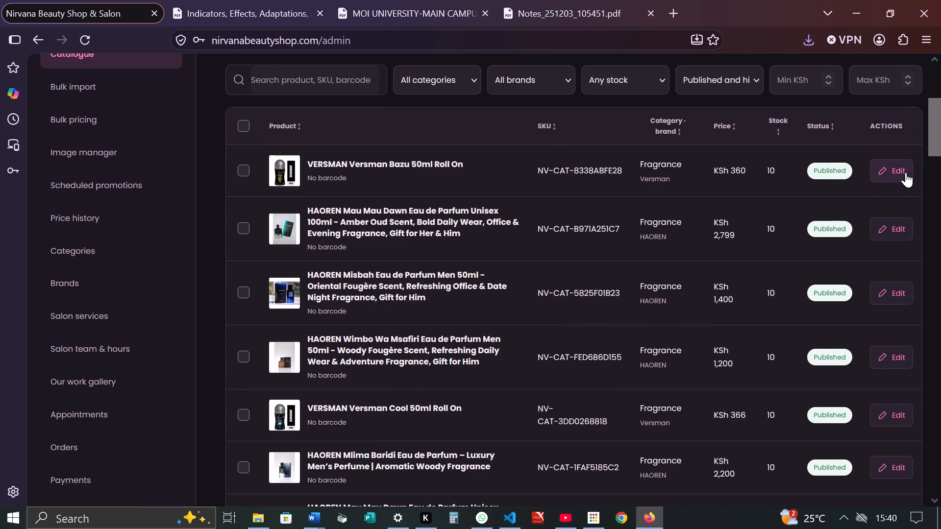
{"action": "left_click", "coordinate": [906, 172]}
{"action": "scroll", "coordinate": [667, 337], "scroll_direction": "down", "scroll_amount": 1}
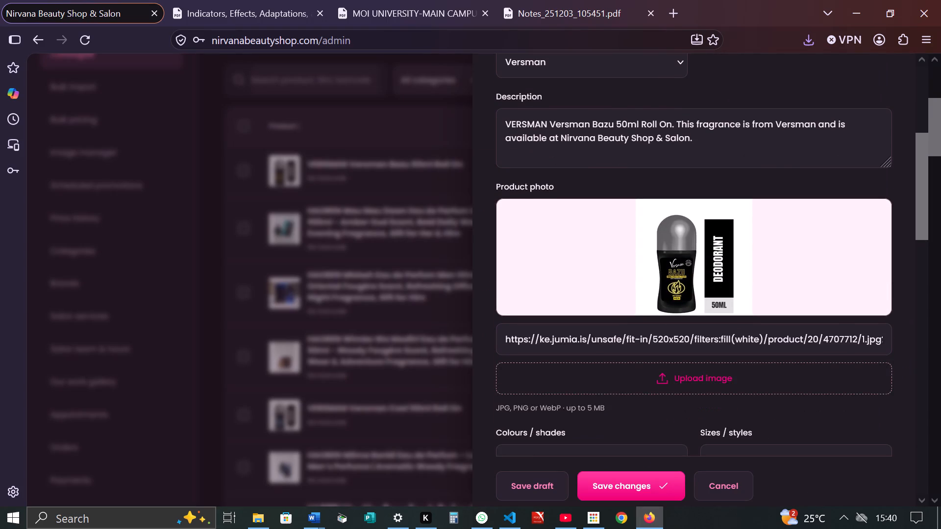
{"action": "scroll", "coordinate": [678, 326], "scroll_direction": "down", "scroll_amount": 2}
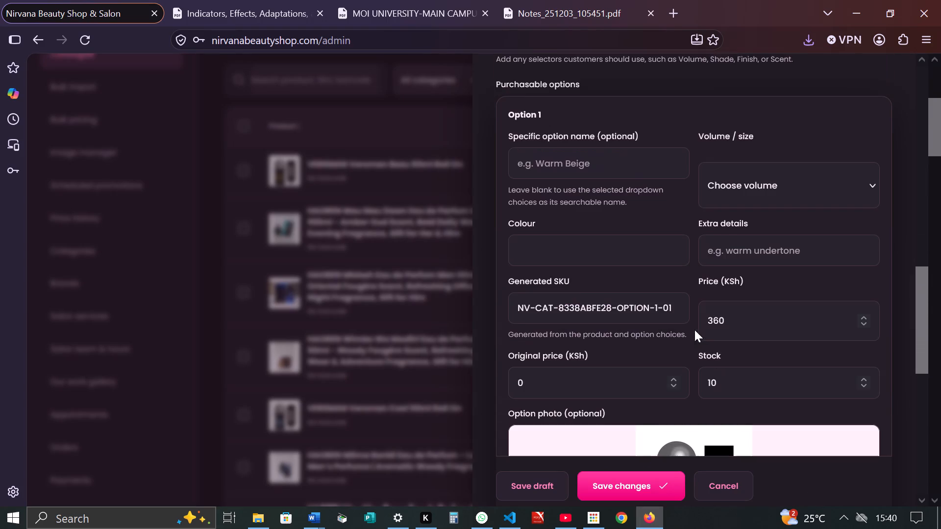
{"action": "scroll", "coordinate": [699, 335], "scroll_direction": "down", "scroll_amount": 1}
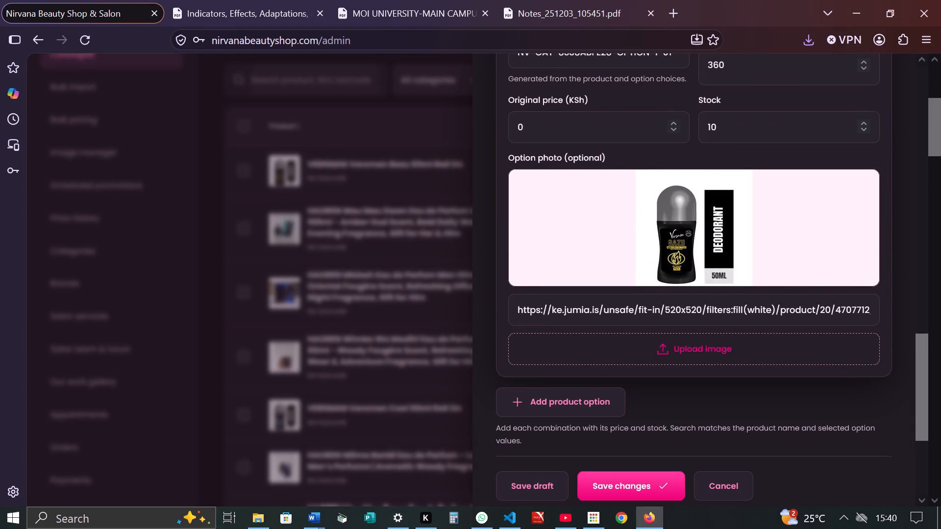
{"action": "left_click", "coordinate": [707, 129]}
{"action": "left_click", "coordinate": [715, 128]}
{"action": "key", "text": "BackSpace"}
{"action": "key", "text": "BackSpace"}
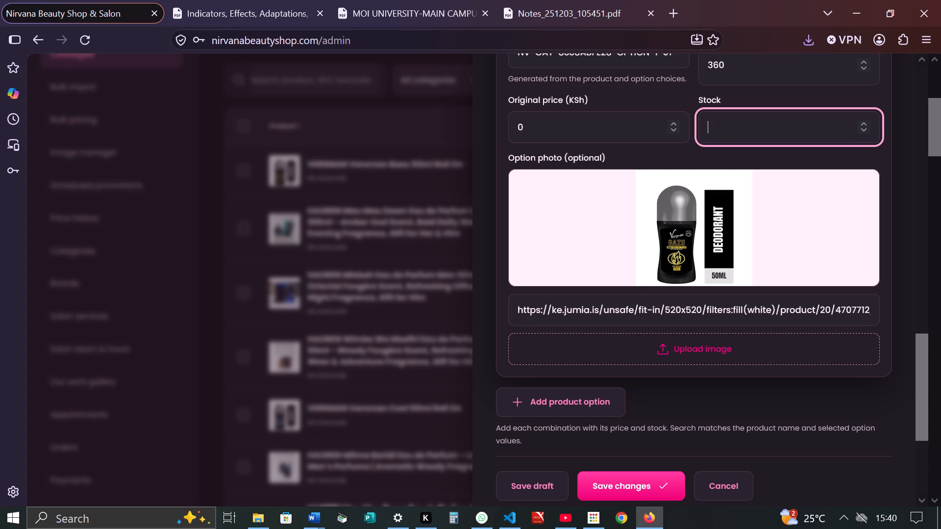
{"action": "key", "text": "0"}
{"action": "left_click", "coordinate": [631, 485]}
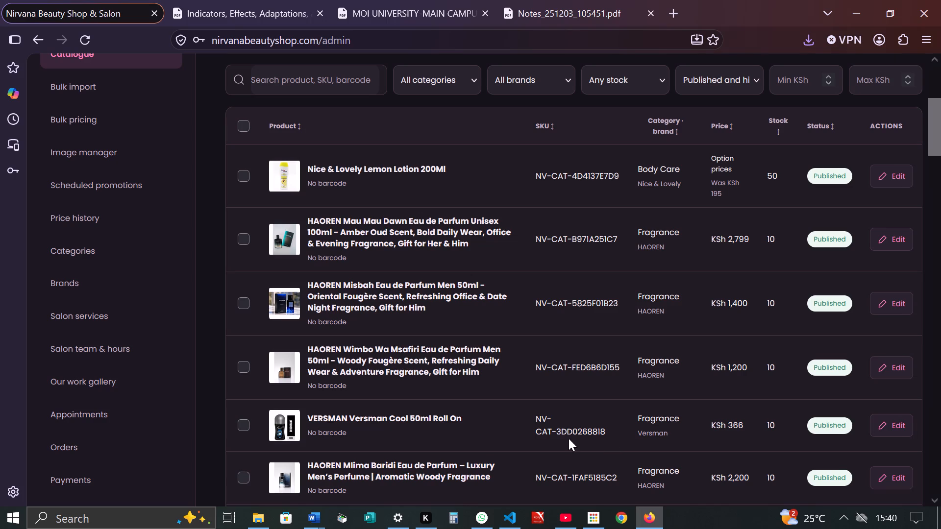
Set Option 1's stock to 0 for the HAOREN Mau Mau Dawn Eau de Parfum Unisex 100ml and save the changes.
{"action": "left_click", "coordinate": [884, 236]}
{"action": "scroll", "coordinate": [661, 356], "scroll_direction": "down", "scroll_amount": 1}
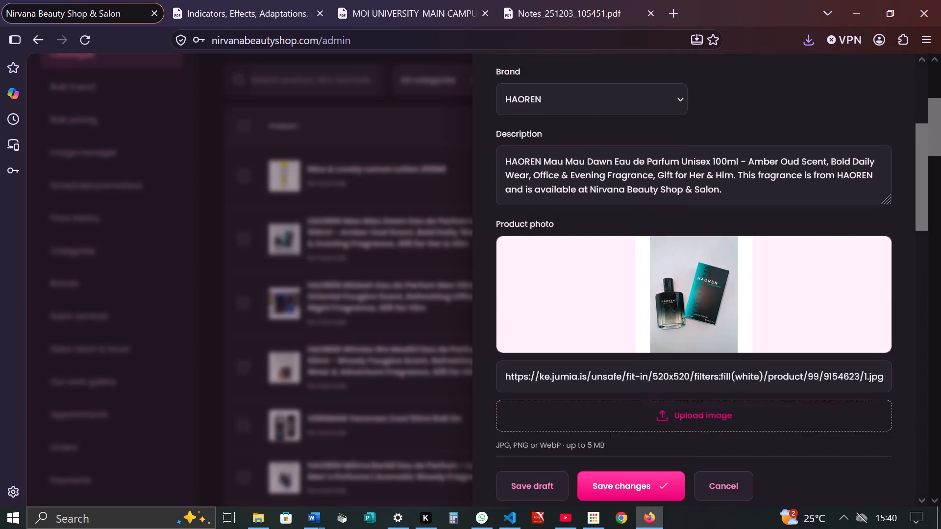
{"action": "scroll", "coordinate": [704, 356], "scroll_direction": "down", "scroll_amount": 2}
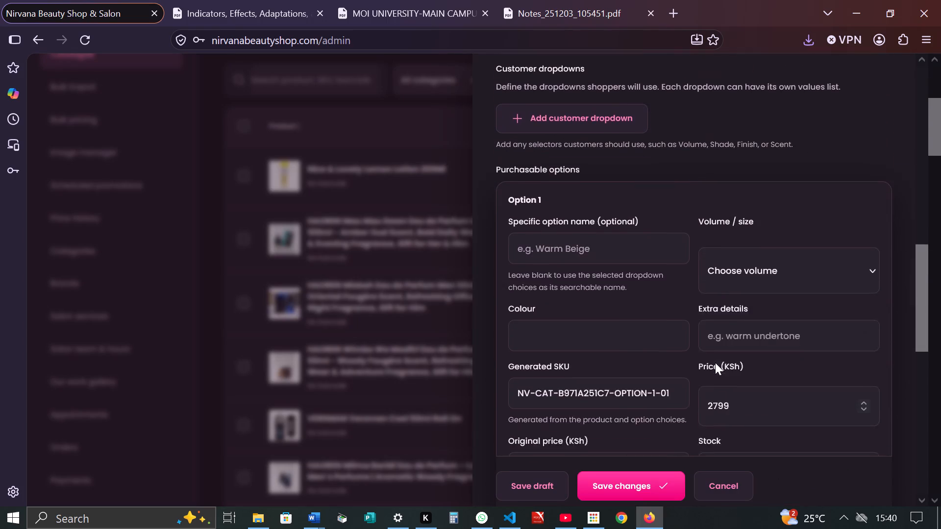
{"action": "left_click", "coordinate": [714, 385]}
{"action": "key", "text": "BackSpace"}
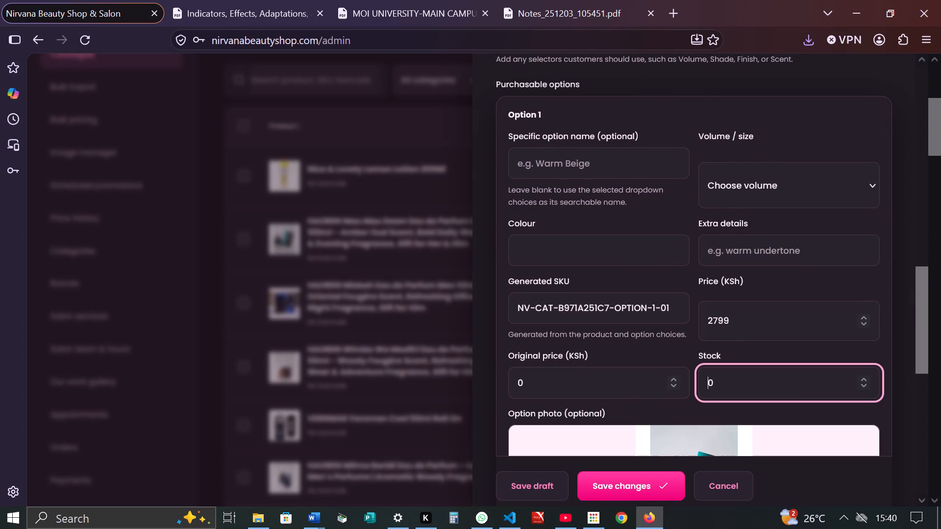
{"action": "left_click", "coordinate": [618, 493]}
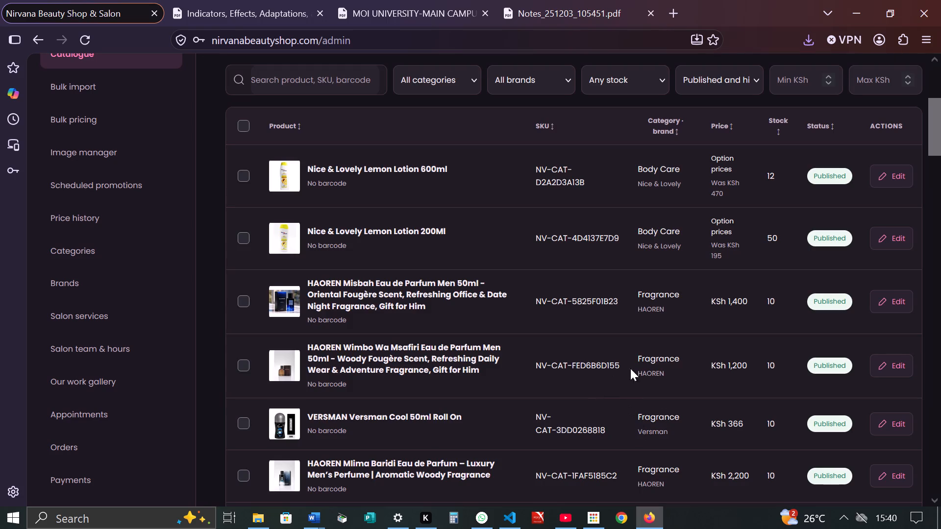
Set Option 1's stock to 0 for the HAOREN Misbah Eau de Parfum Men 50ml and save the changes.
{"action": "left_click", "coordinate": [881, 297]}
{"action": "scroll", "coordinate": [697, 362], "scroll_direction": "down", "scroll_amount": 1}
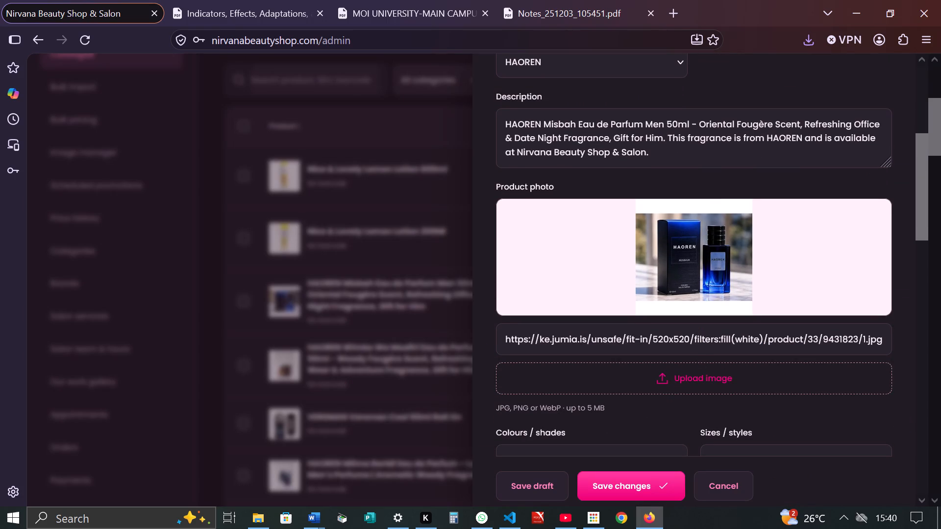
{"action": "scroll", "coordinate": [694, 364], "scroll_direction": "down", "scroll_amount": 2}
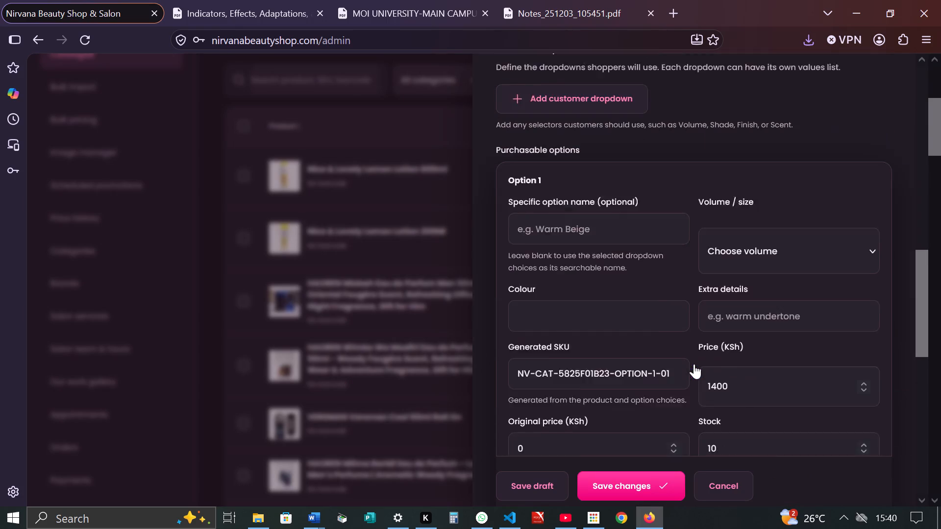
{"action": "left_click", "coordinate": [713, 385]}
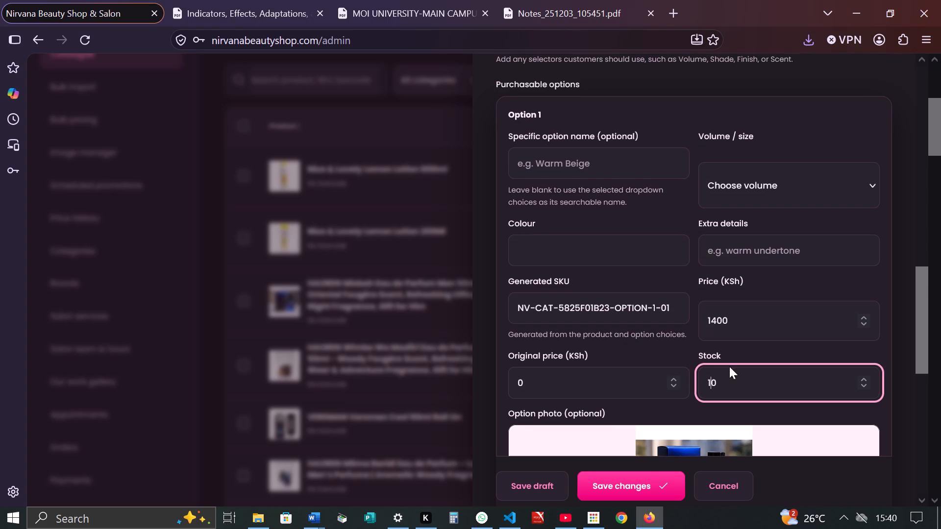
{"action": "key", "text": "BackSpace"}
{"action": "left_click", "coordinate": [648, 477]}
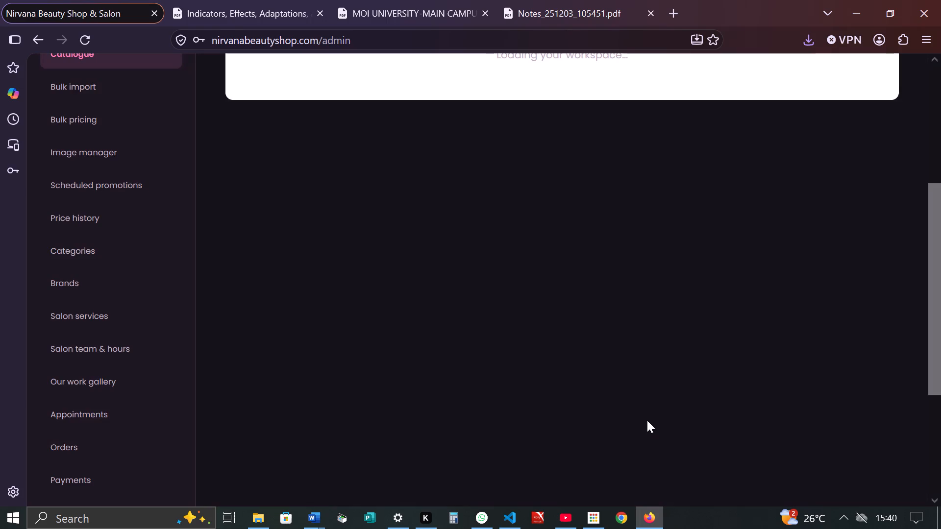
Set Option 1's stock to 0 for the HAOREN Wimbo Wa Msafiri Eau de Parfum Men 50ml and save the changes.
{"action": "scroll", "coordinate": [641, 358], "scroll_direction": "down", "scroll_amount": 1}
{"action": "scroll", "coordinate": [641, 358], "scroll_direction": "up", "scroll_amount": 1}
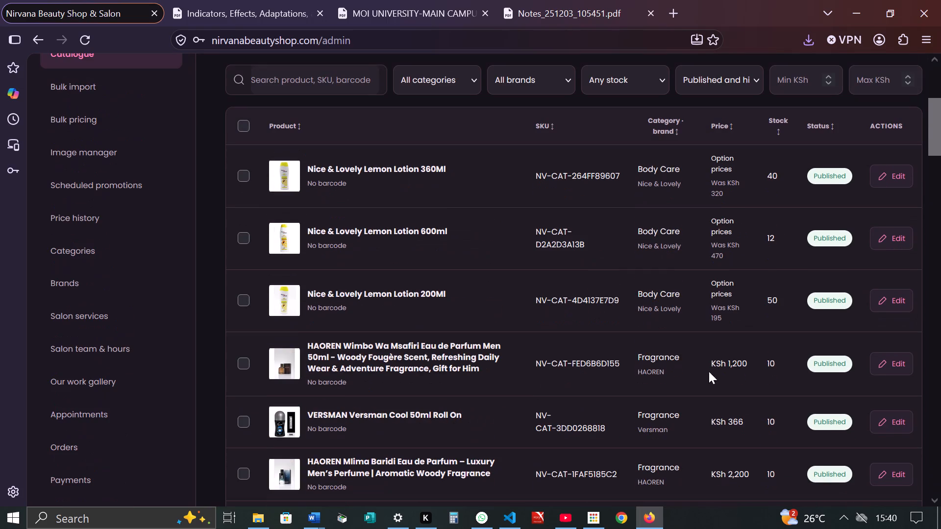
{"action": "left_click", "coordinate": [897, 369]}
{"action": "scroll", "coordinate": [660, 433], "scroll_direction": "down", "scroll_amount": 1}
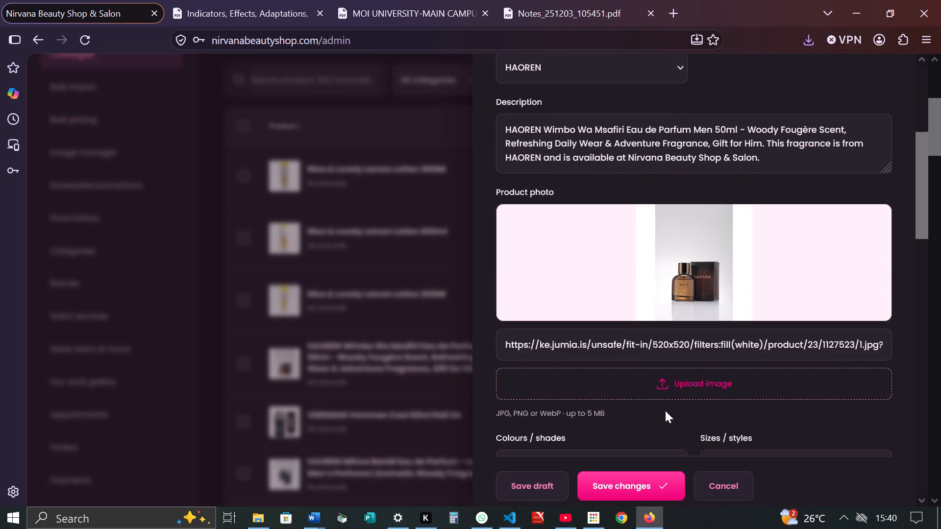
{"action": "scroll", "coordinate": [680, 369], "scroll_direction": "down", "scroll_amount": 1}
{"action": "scroll", "coordinate": [696, 434], "scroll_direction": "down", "scroll_amount": 1}
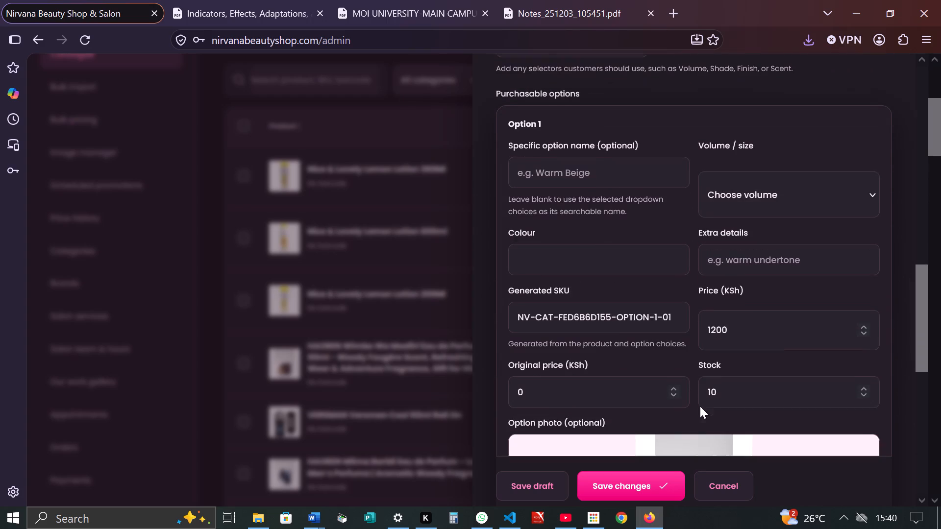
{"action": "left_click", "coordinate": [714, 389]}
{"action": "key", "text": "BackSpace"}
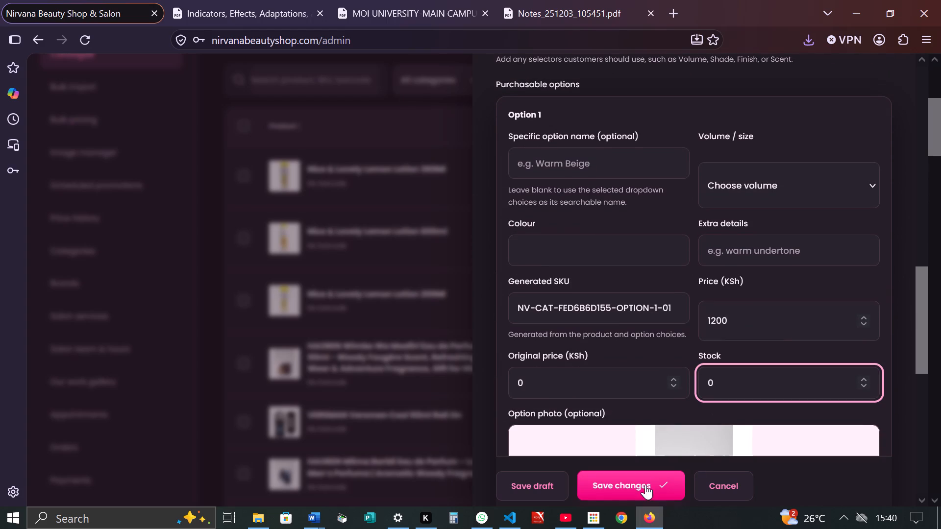
{"action": "left_click", "coordinate": [645, 484]}
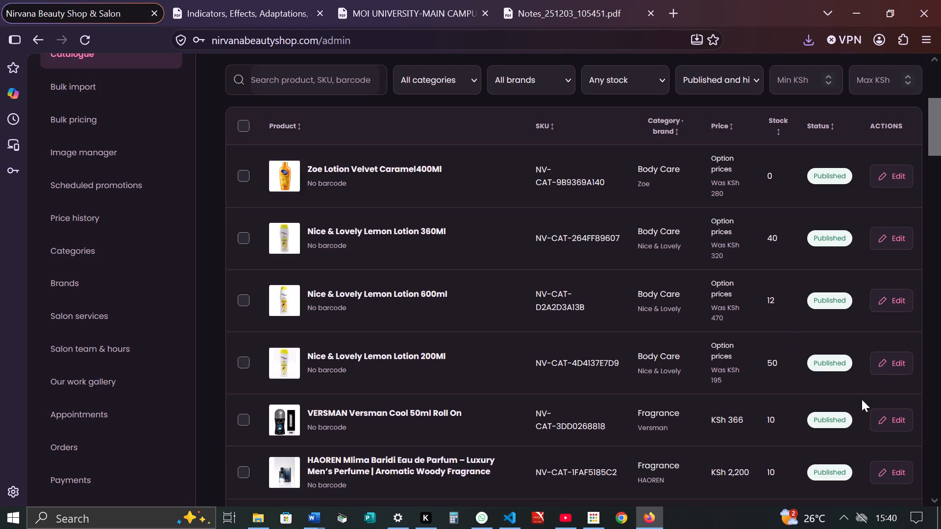
Set Option 1's stock to 0 for the VERSMAN Versman Cool 50ml Roll On and save the changes.
{"action": "left_click", "coordinate": [892, 412]}
{"action": "scroll", "coordinate": [790, 388], "scroll_direction": "down", "scroll_amount": 1}
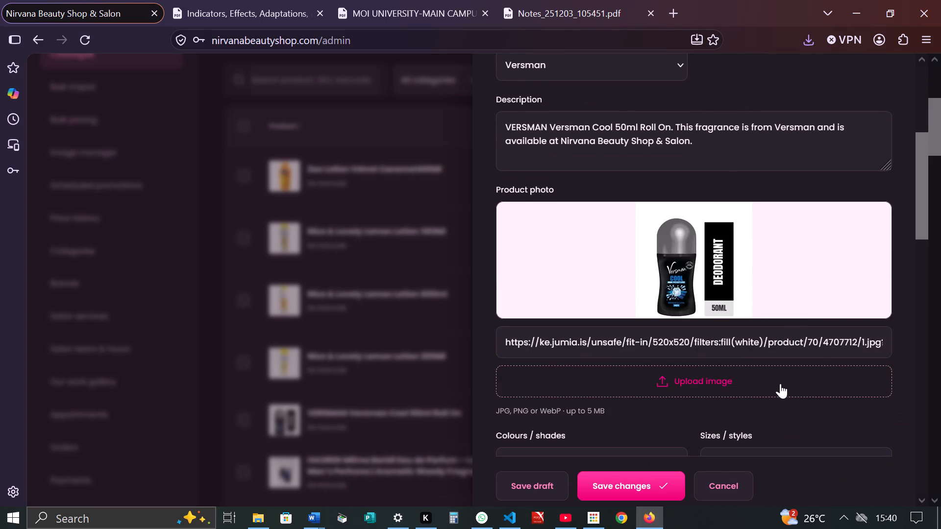
{"action": "scroll", "coordinate": [777, 377], "scroll_direction": "down", "scroll_amount": 2}
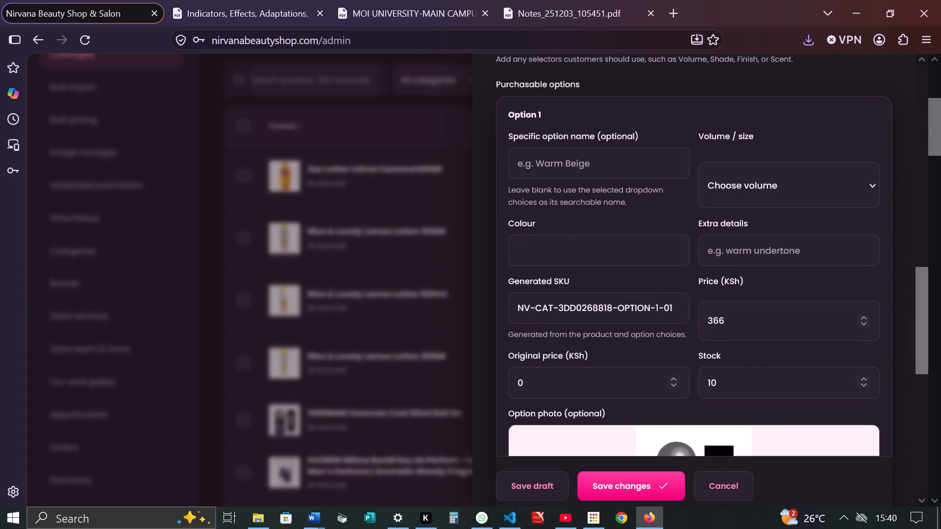
{"action": "left_click", "coordinate": [713, 389]}
{"action": "key", "text": "BackSpace"}
{"action": "left_click", "coordinate": [669, 482]}
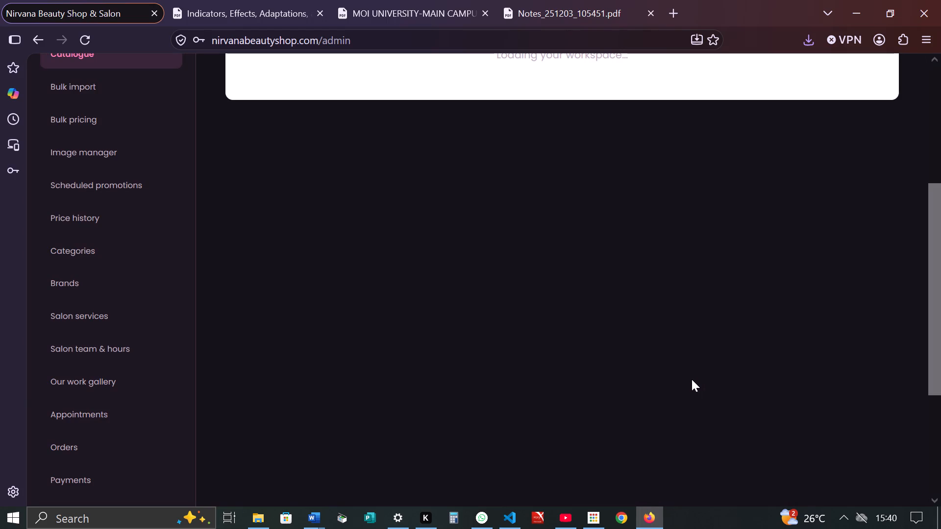
Set Option 1's stock to 0 for the HAOREN Mlima Baridi Eau de Parfum and save the changes.
{"action": "scroll", "coordinate": [691, 372], "scroll_direction": "down", "scroll_amount": 1}
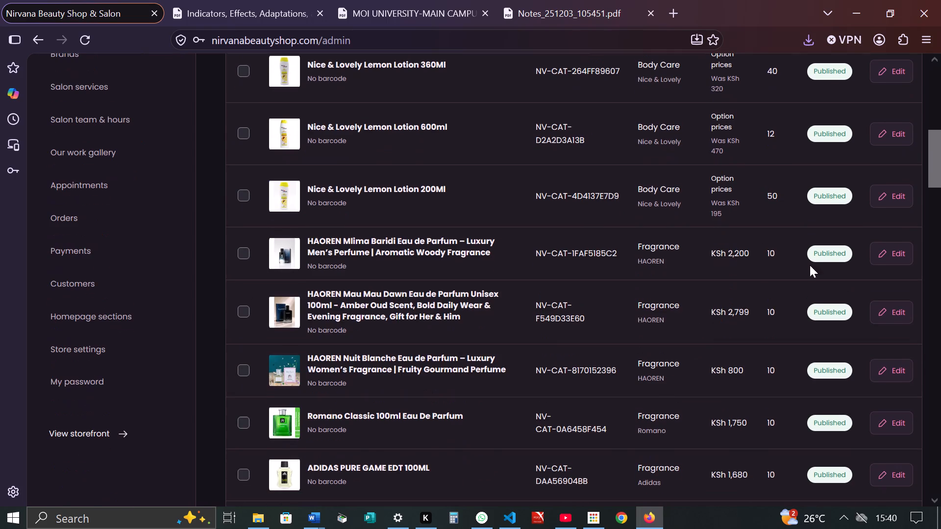
{"action": "left_click", "coordinate": [886, 247]}
{"action": "scroll", "coordinate": [714, 344], "scroll_direction": "down", "scroll_amount": 2}
{"action": "scroll", "coordinate": [711, 345], "scroll_direction": "up", "scroll_amount": 1}
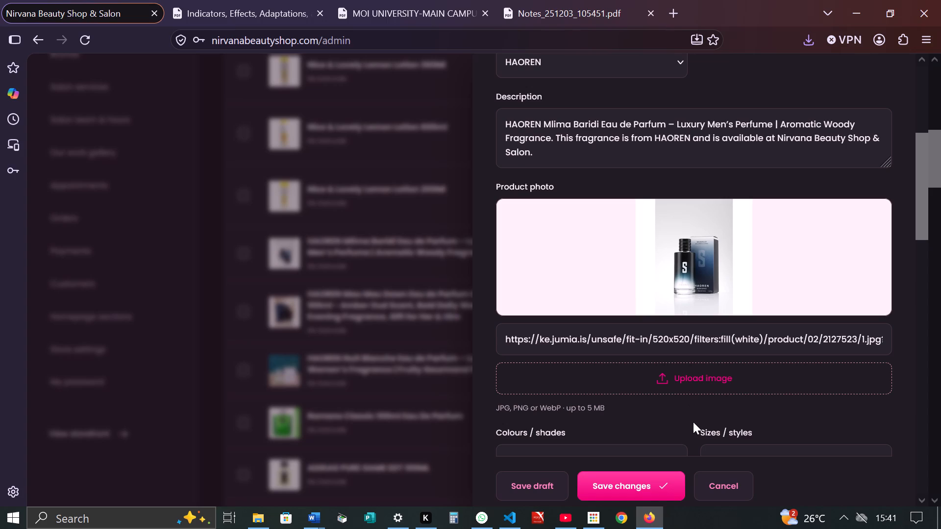
{"action": "scroll", "coordinate": [708, 413], "scroll_direction": "down", "scroll_amount": 2}
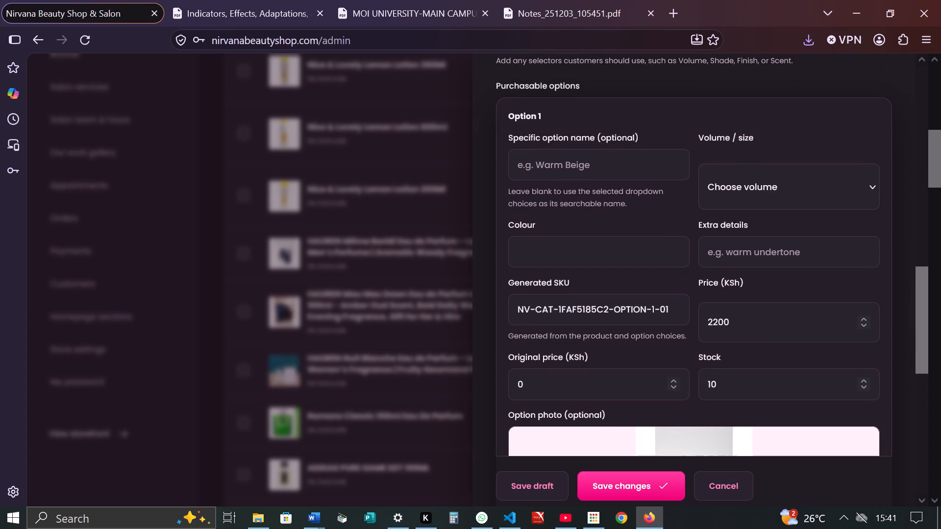
{"action": "left_click", "coordinate": [712, 383]}
{"action": "key", "text": "BackSpace"}
{"action": "left_click", "coordinate": [651, 494]}
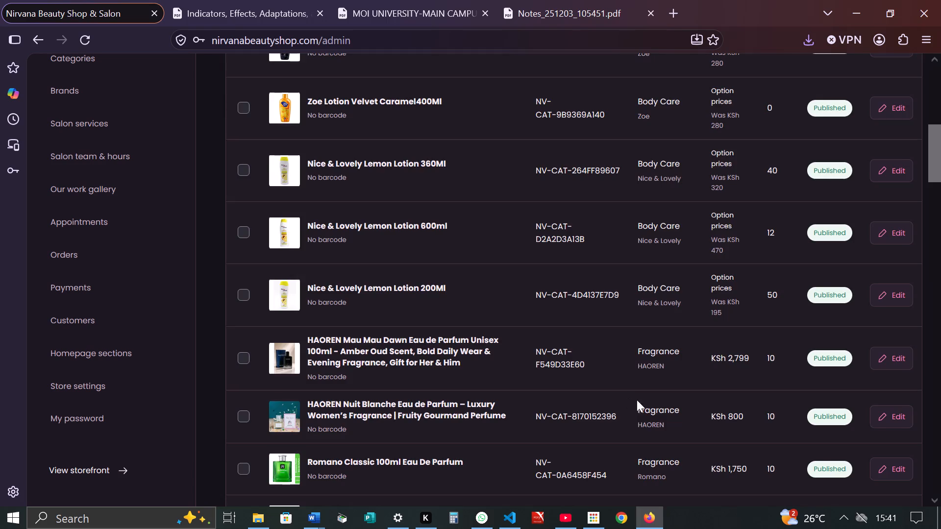
Set Option 1's stock to 0 for the KSh 2,799 HAOREN Mau Mau Dawn Eau de Parfum Unisex 100ml and save the changes.
{"action": "scroll", "coordinate": [619, 420], "scroll_direction": "down", "scroll_amount": 4}
{"action": "scroll", "coordinate": [619, 414], "scroll_direction": "up", "scroll_amount": 2}
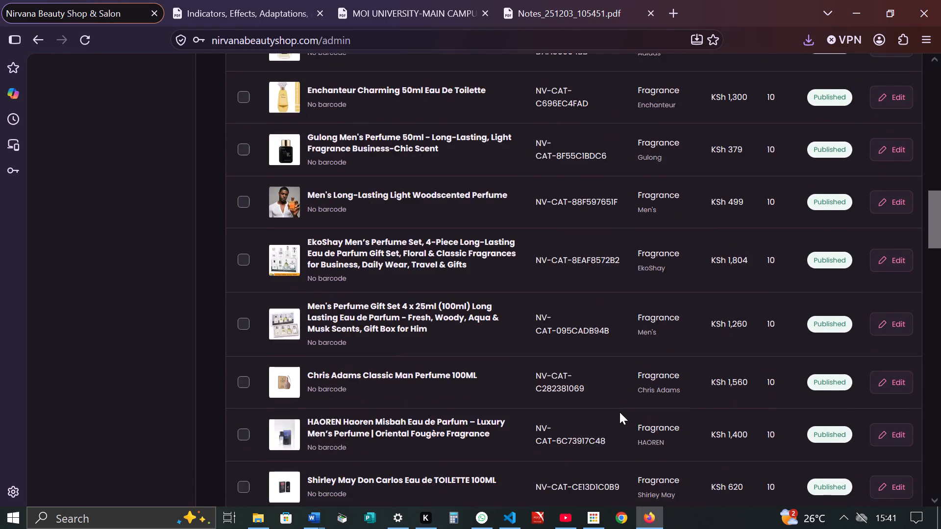
{"action": "scroll", "coordinate": [619, 412], "scroll_direction": "up", "scroll_amount": 2}
{"action": "left_click", "coordinate": [890, 348]}
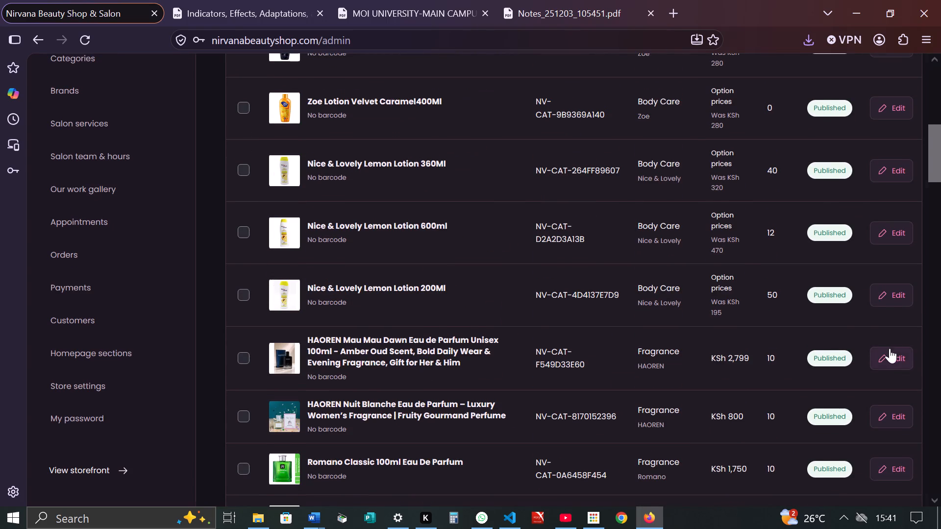
{"action": "scroll", "coordinate": [702, 401], "scroll_direction": "down", "scroll_amount": 1}
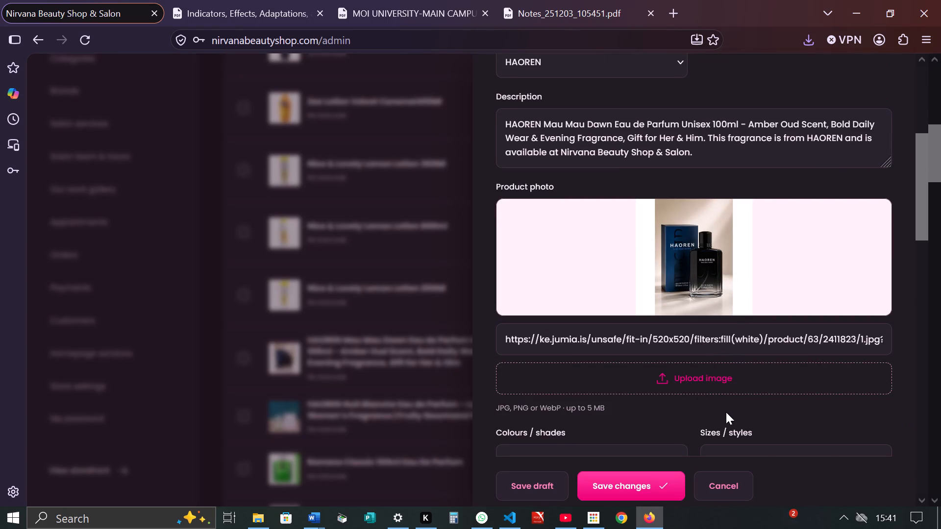
{"action": "scroll", "coordinate": [725, 403], "scroll_direction": "down", "scroll_amount": 2}
{"action": "left_click", "coordinate": [712, 385]}
{"action": "key", "text": "BackSpace"}
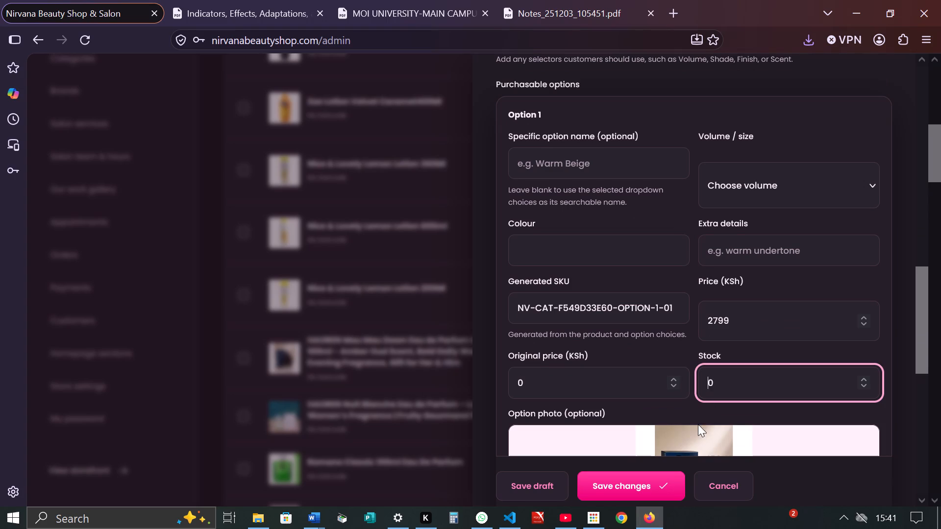
{"action": "left_click", "coordinate": [652, 479]}
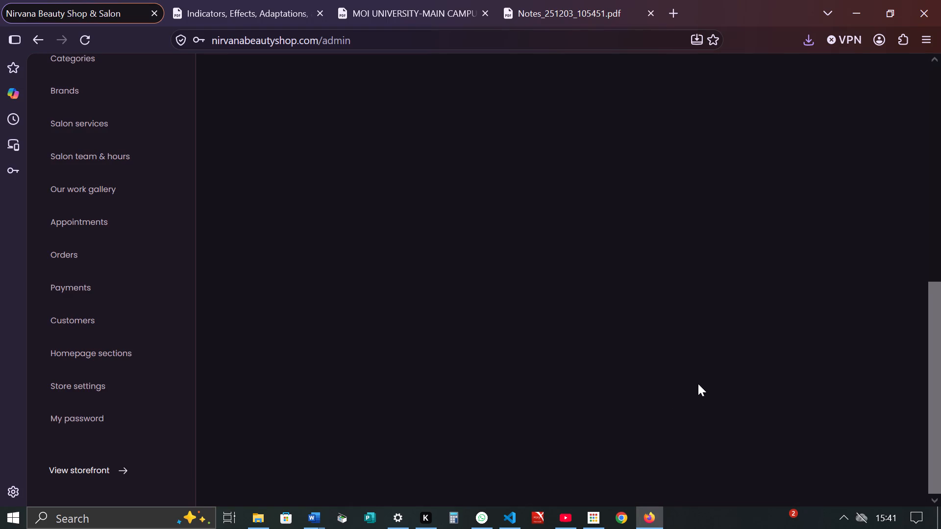
Set Option 1's stock to 0 for the HAOREN Nuit Blanche Eau de Parfum and save the changes.
{"action": "scroll", "coordinate": [747, 359], "scroll_direction": "down", "scroll_amount": 2}
{"action": "scroll", "coordinate": [753, 345], "scroll_direction": "up", "scroll_amount": 1}
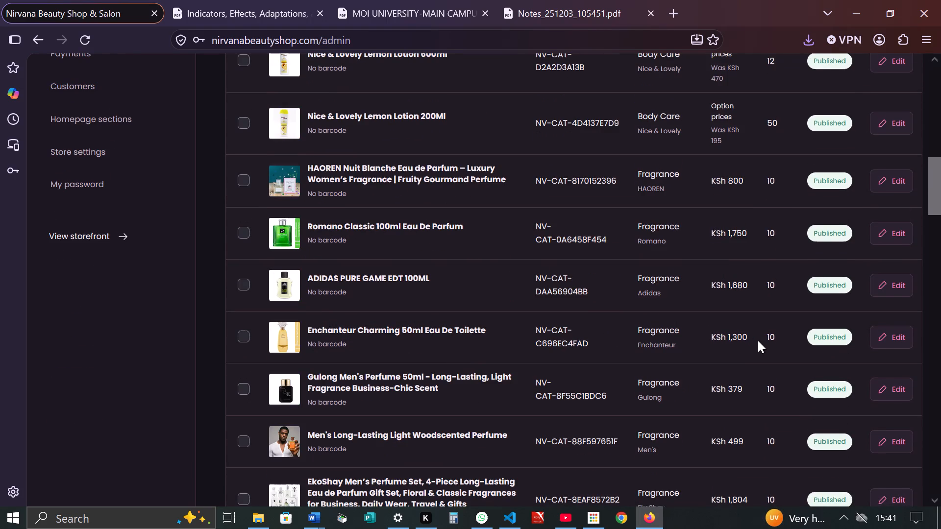
{"action": "left_click", "coordinate": [908, 189]}
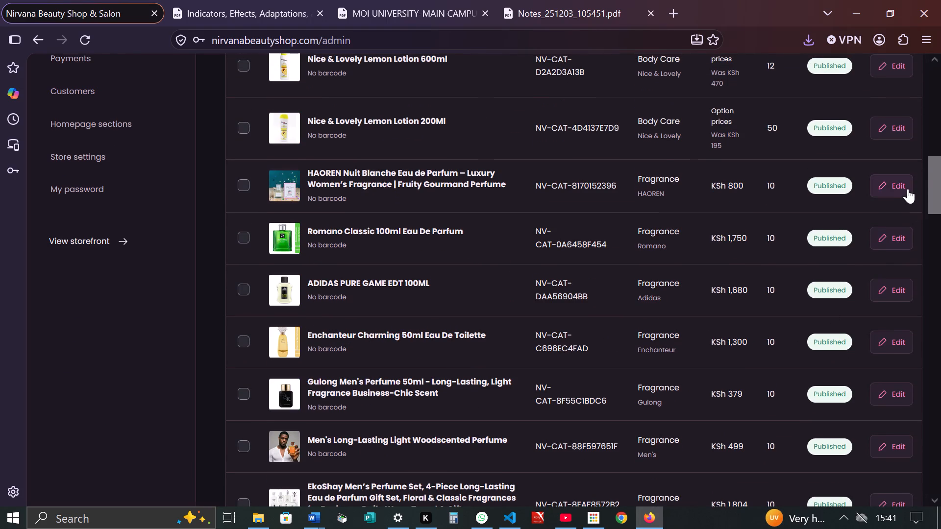
{"action": "scroll", "coordinate": [737, 408], "scroll_direction": "down", "scroll_amount": 2}
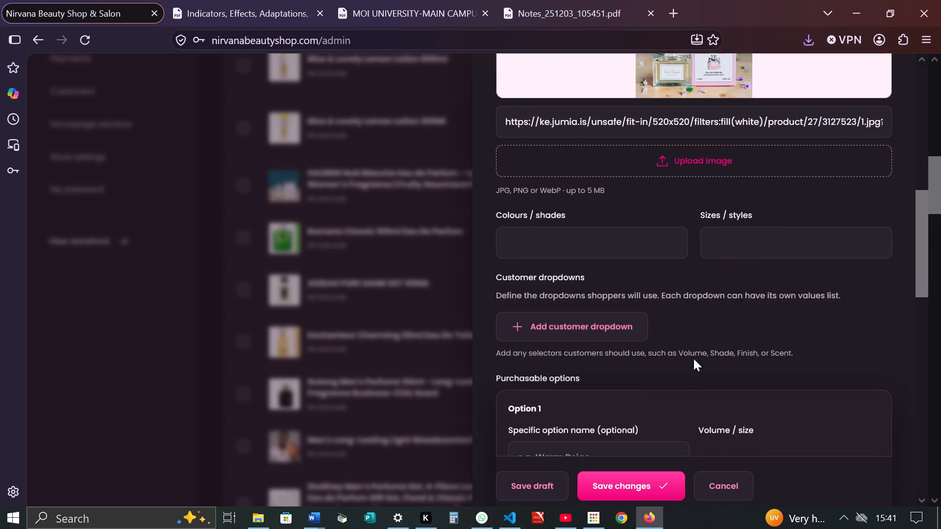
{"action": "scroll", "coordinate": [710, 398], "scroll_direction": "down", "scroll_amount": 1}
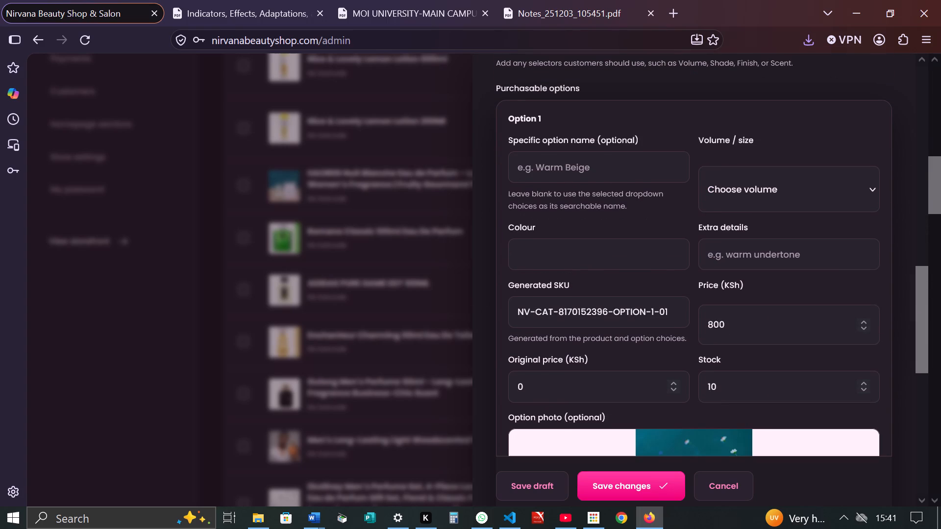
{"action": "left_click", "coordinate": [711, 385]}
{"action": "key", "text": "BackSpace"}
{"action": "left_click", "coordinate": [658, 485]}
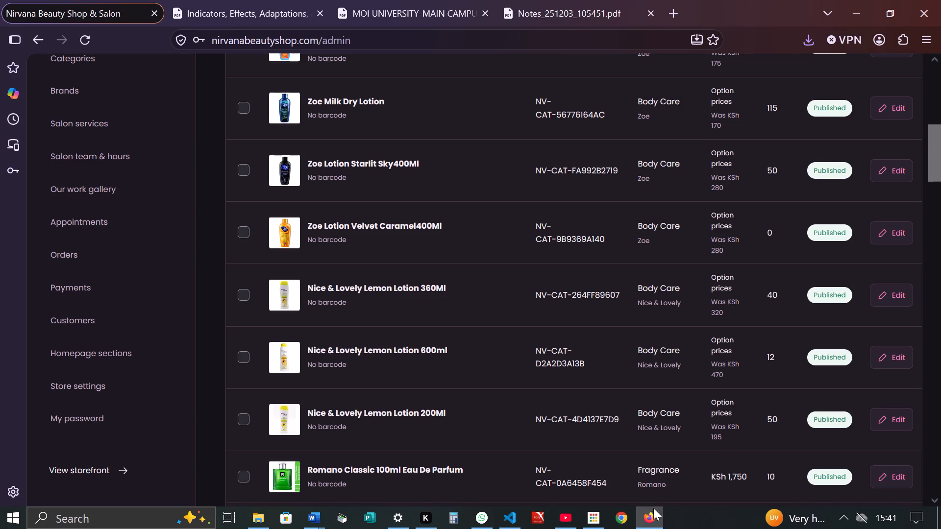
Set Option 1's stock to 0 for the Romano Classic 100ml Eau De Parfum and save the changes.
{"action": "left_click", "coordinate": [893, 475]}
{"action": "scroll", "coordinate": [790, 449], "scroll_direction": "down", "scroll_amount": 1}
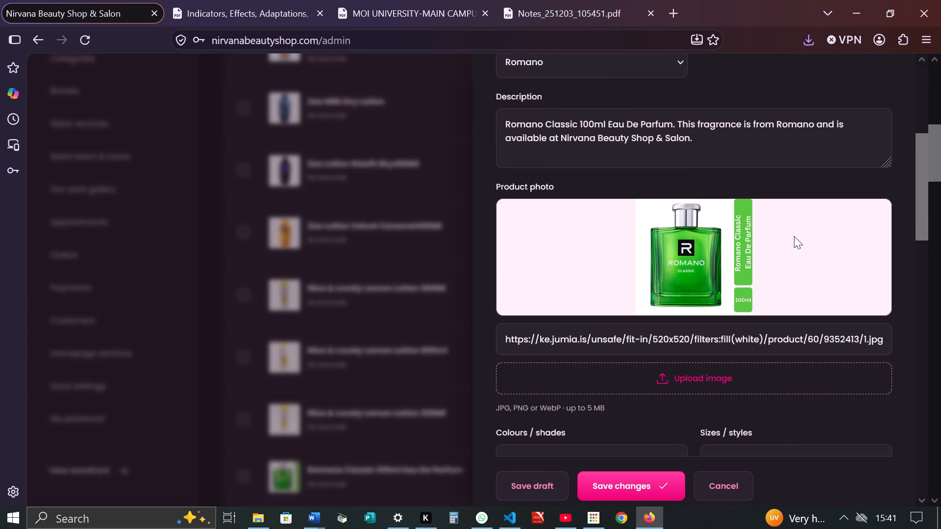
{"action": "scroll", "coordinate": [703, 311], "scroll_direction": "down", "scroll_amount": 2}
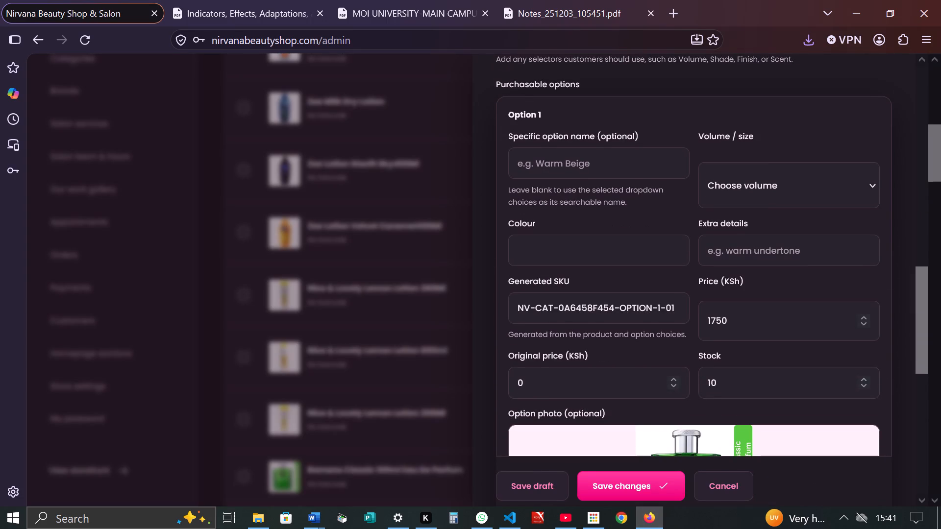
{"action": "left_click", "coordinate": [710, 383]}
{"action": "key", "text": "BackSpace"}
{"action": "left_click", "coordinate": [632, 478]}
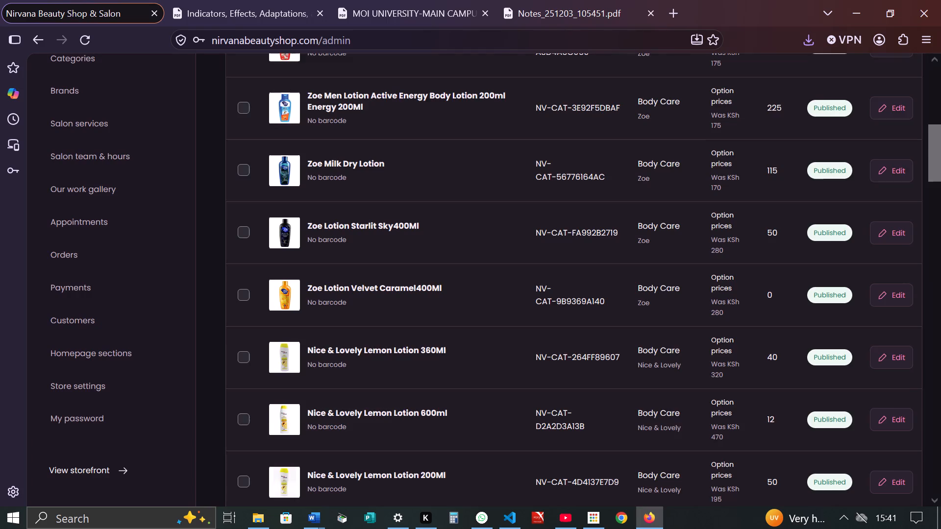
Set Option 1's stock to 0 for the ADIDAS PURE GAME EDT 100ML and save the changes.
{"action": "scroll", "coordinate": [662, 366], "scroll_direction": "down", "scroll_amount": 2}
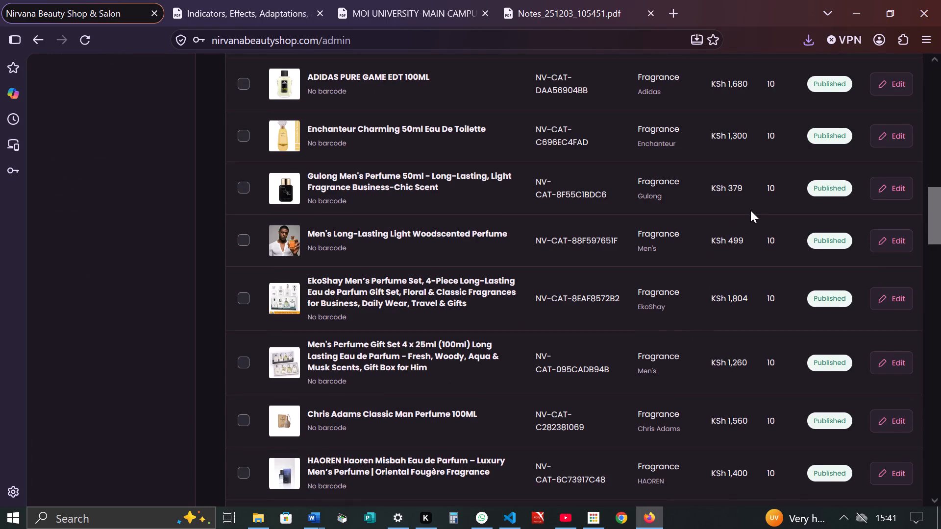
{"action": "scroll", "coordinate": [759, 214], "scroll_direction": "up", "scroll_amount": 1}
{"action": "left_click", "coordinate": [896, 302]}
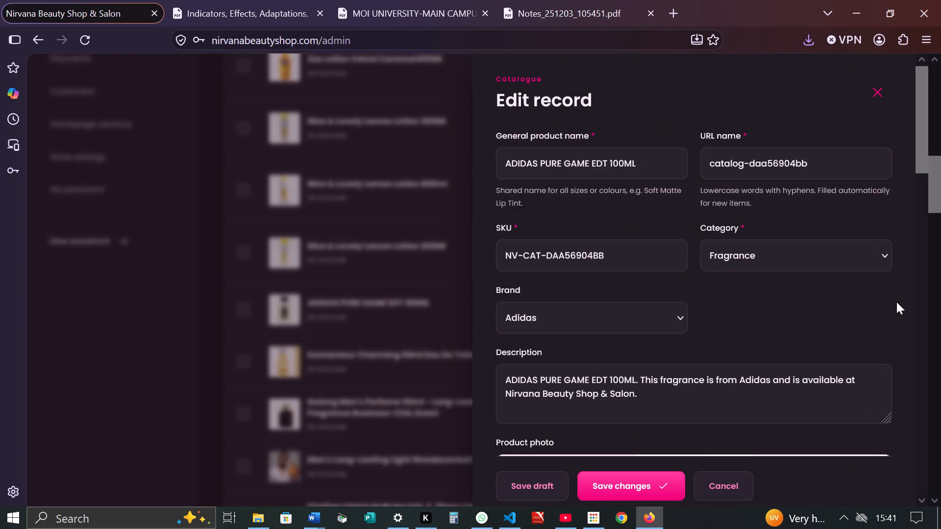
{"action": "scroll", "coordinate": [689, 366], "scroll_direction": "down", "scroll_amount": 1}
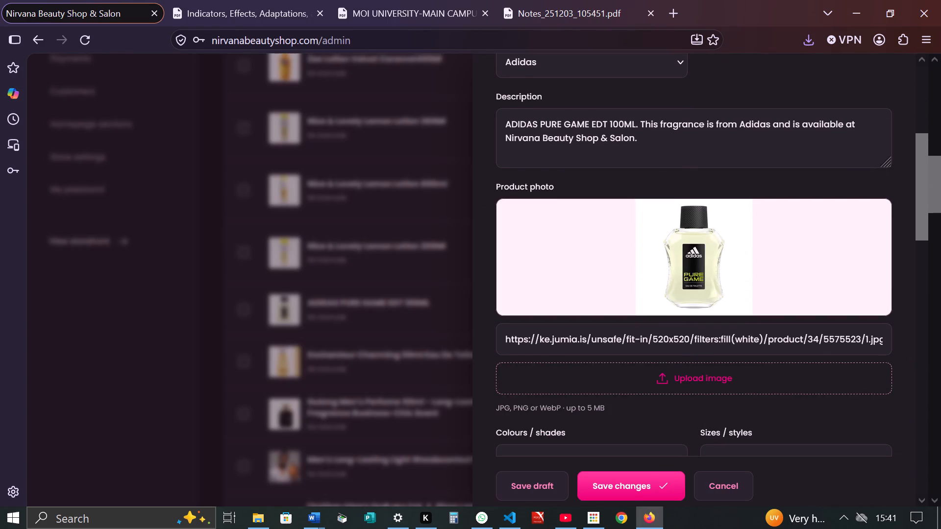
{"action": "scroll", "coordinate": [701, 348], "scroll_direction": "down", "scroll_amount": 2}
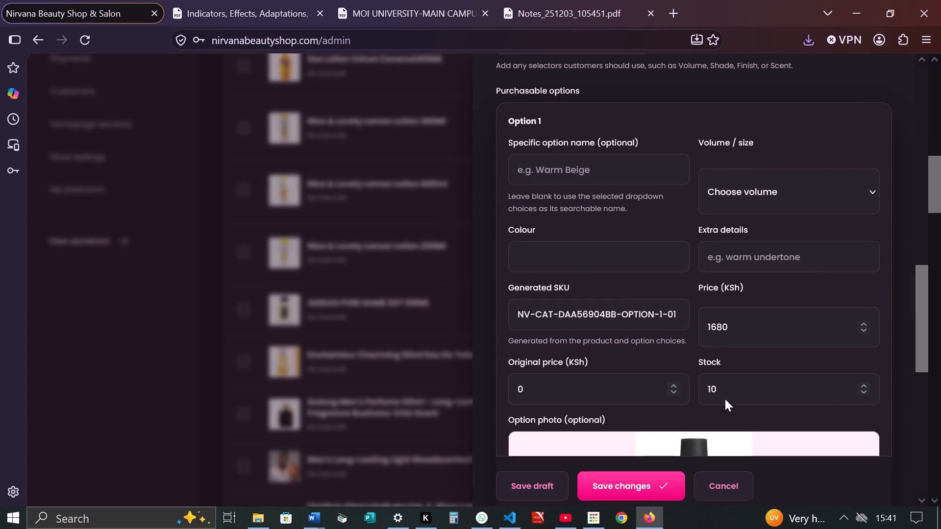
{"action": "key", "text": "BackSpace"}
{"action": "left_click", "coordinate": [712, 381]}
{"action": "key", "text": "BackSpace"}
{"action": "left_click", "coordinate": [659, 471]}
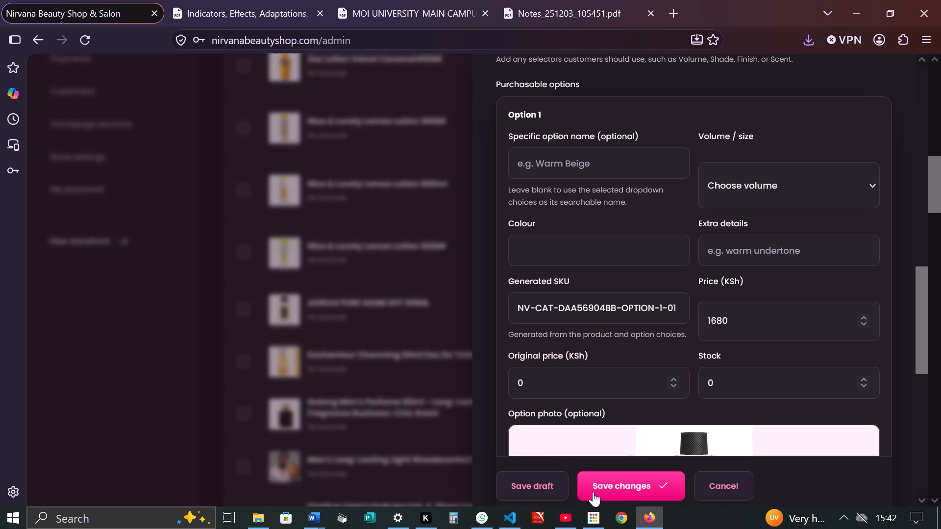
{"action": "left_click", "coordinate": [605, 483]}
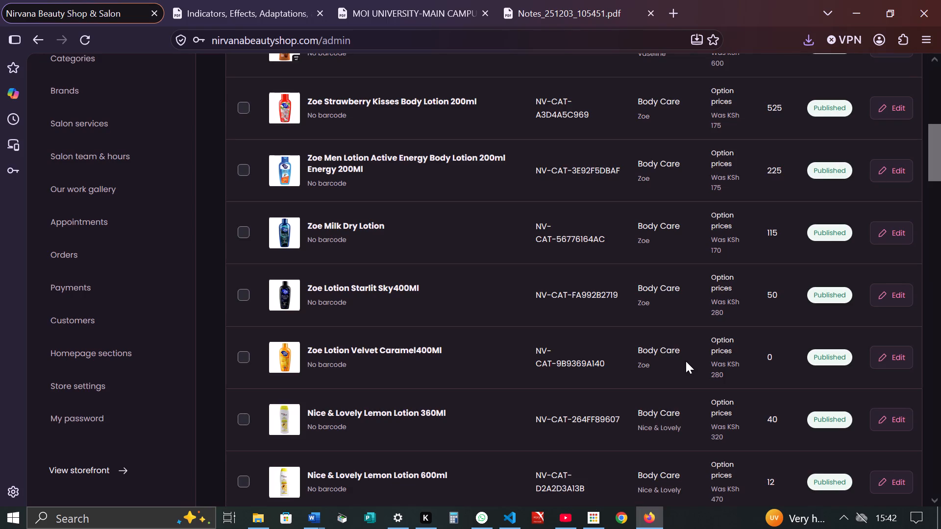
Set Option 1's stock to 0 for the Enchanteur Charming 50ml Eau De Toilette and save the changes.
{"action": "scroll", "coordinate": [684, 432], "scroll_direction": "down", "scroll_amount": 2}
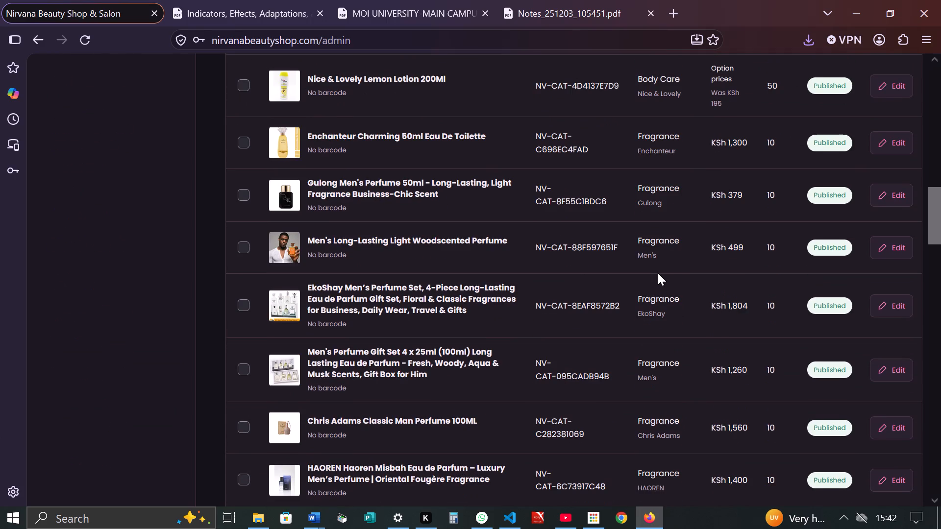
{"action": "key", "text": "BackSpace"}
{"action": "left_click", "coordinate": [879, 149]}
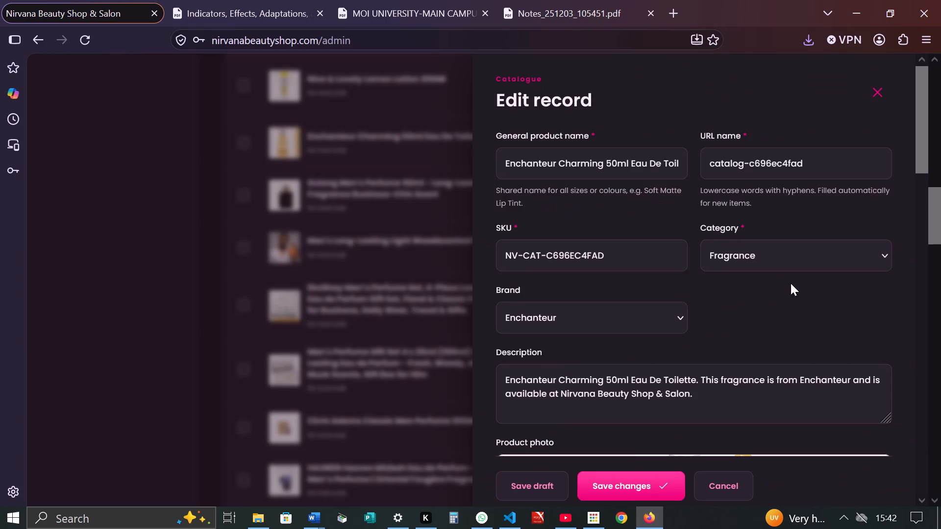
{"action": "scroll", "coordinate": [791, 283], "scroll_direction": "down", "scroll_amount": 1}
{"action": "scroll", "coordinate": [740, 281], "scroll_direction": "down", "scroll_amount": 1}
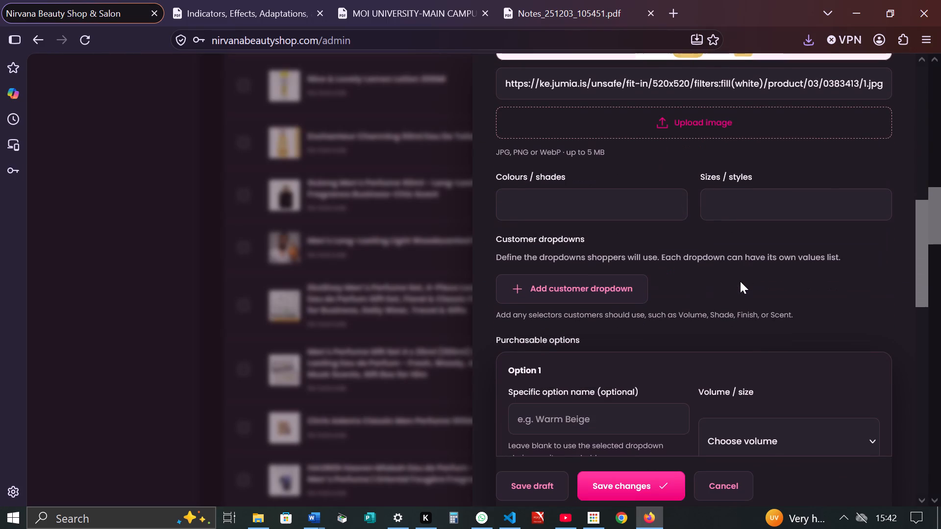
{"action": "scroll", "coordinate": [728, 286], "scroll_direction": "down", "scroll_amount": 2}
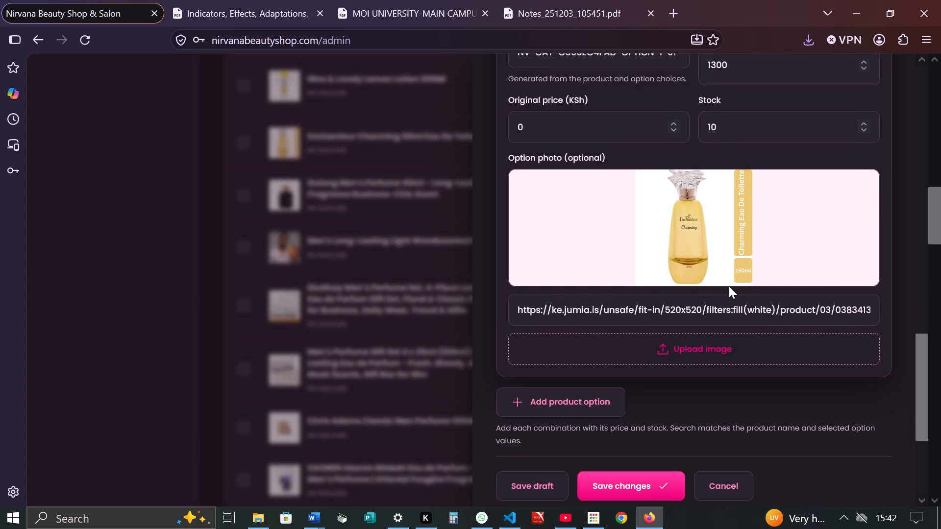
{"action": "left_click", "coordinate": [712, 125]}
{"action": "key", "text": "BackSpace"}
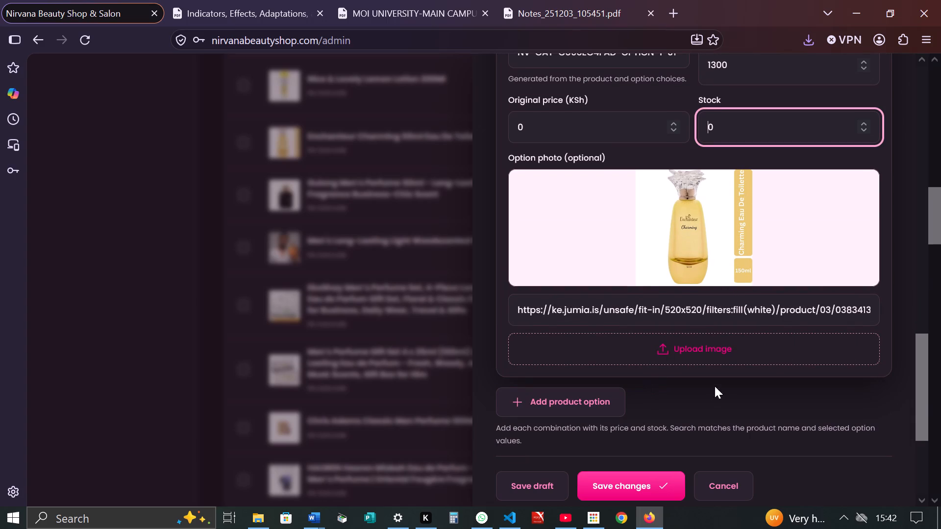
{"action": "left_click", "coordinate": [596, 494]}
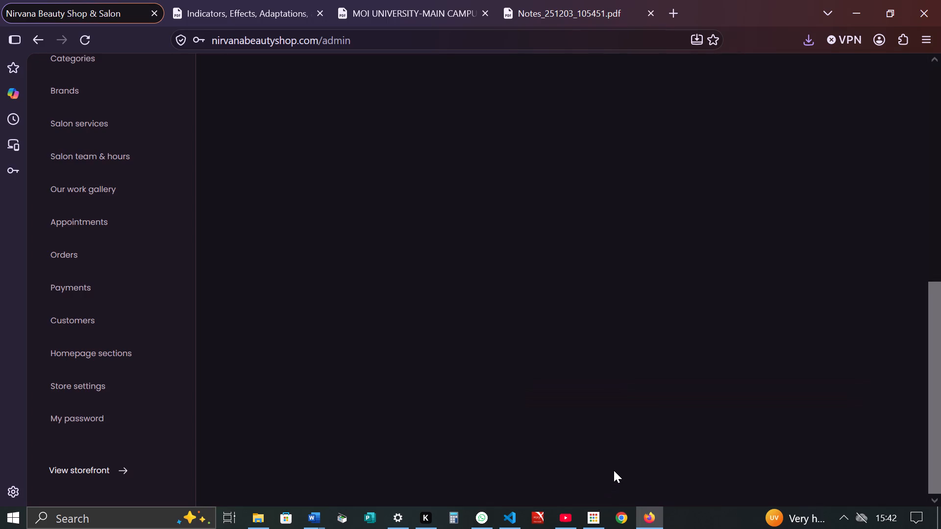
Set Option 1's stock to 0 for the Gulong Men's Perfume 50ml and save the changes.
{"action": "scroll", "coordinate": [564, 370], "scroll_direction": "down", "scroll_amount": 2}
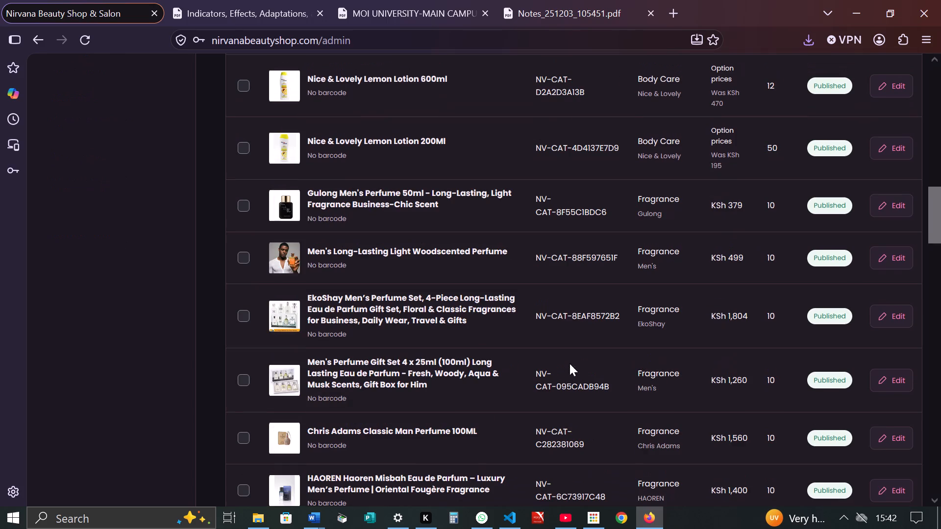
{"action": "left_click", "coordinate": [840, 209]}
{"action": "left_click", "coordinate": [902, 207]}
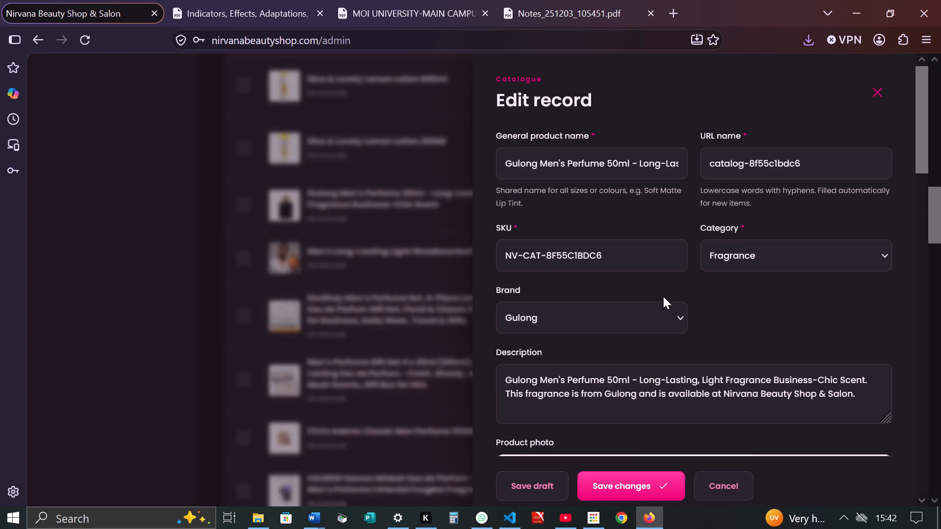
{"action": "scroll", "coordinate": [663, 296], "scroll_direction": "down", "scroll_amount": 1}
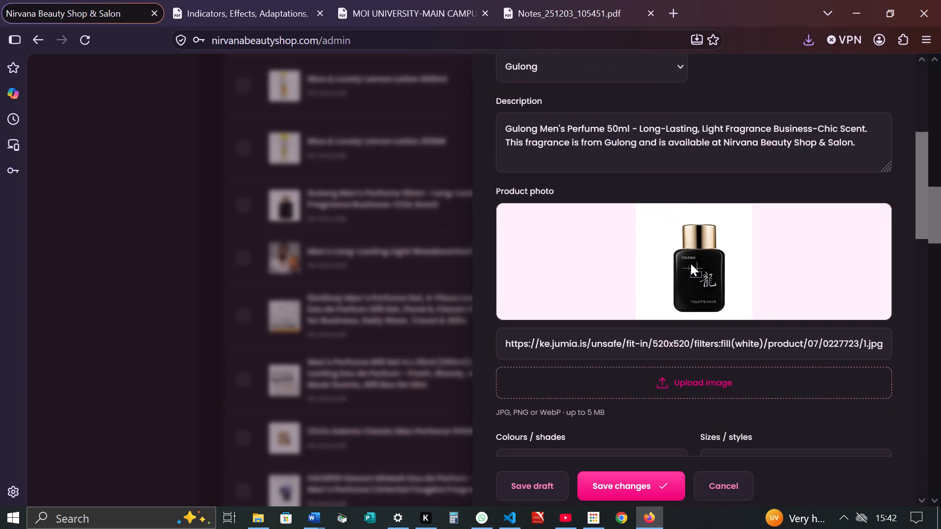
{"action": "scroll", "coordinate": [691, 264], "scroll_direction": "down", "scroll_amount": 3}
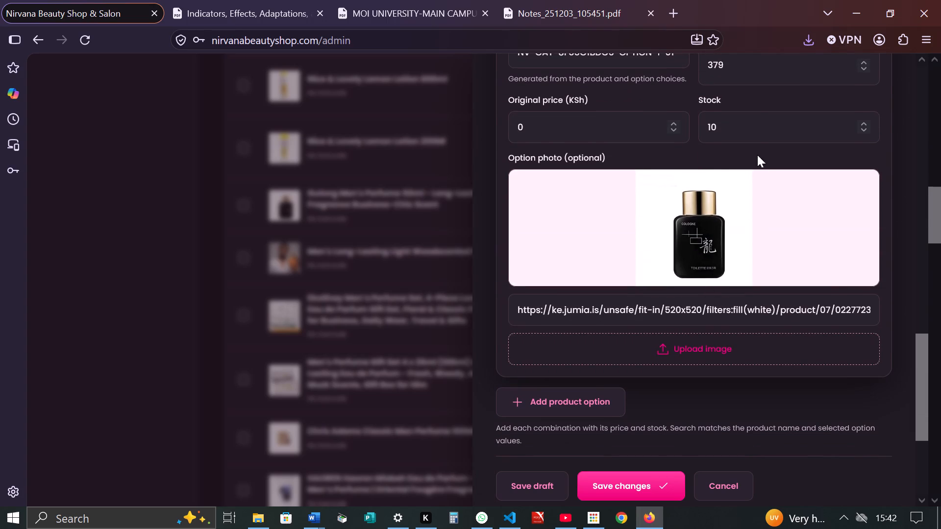
{"action": "left_click", "coordinate": [712, 127]}
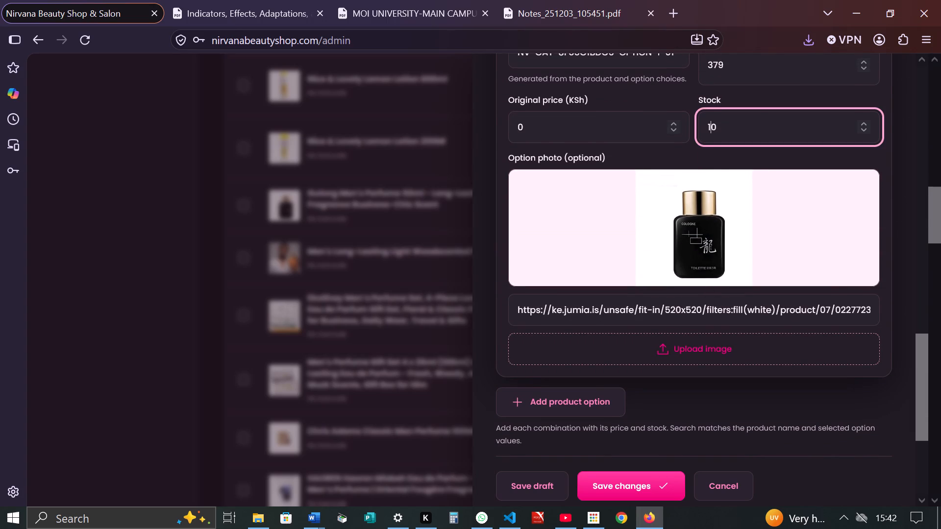
{"action": "key", "text": "BackSpace"}
{"action": "left_click", "coordinate": [656, 485]}
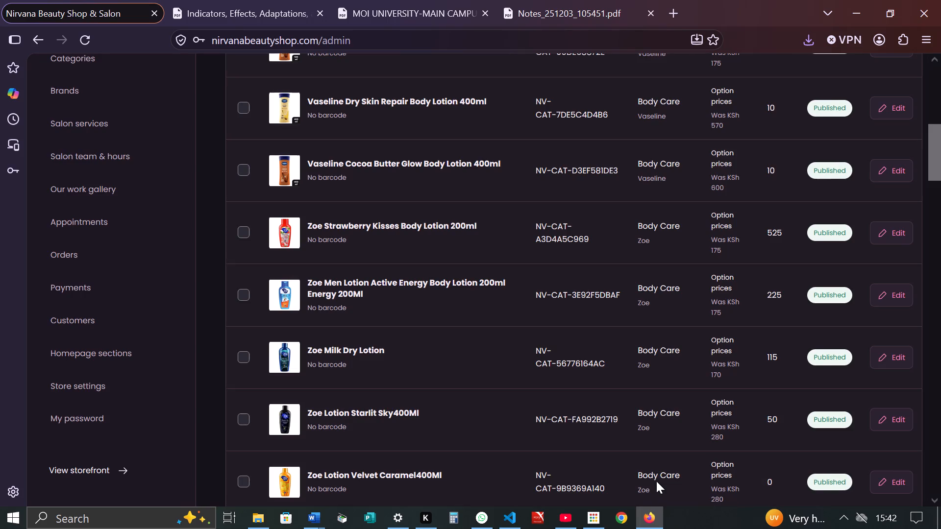
Set Option 1's stock to 0 for the Men's Long-Lasting Light Woodscented Perfume and save the changes.
{"action": "scroll", "coordinate": [644, 425], "scroll_direction": "down", "scroll_amount": 2}
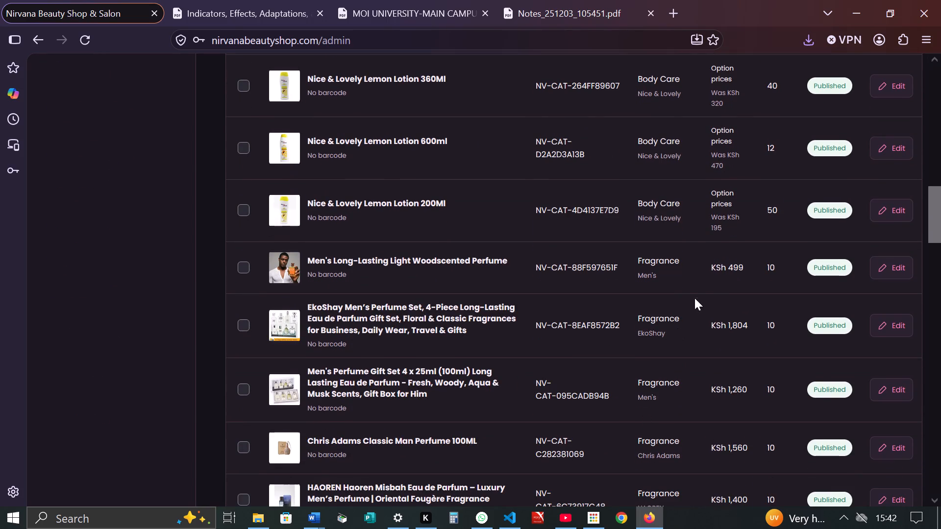
{"action": "left_click", "coordinate": [894, 262]}
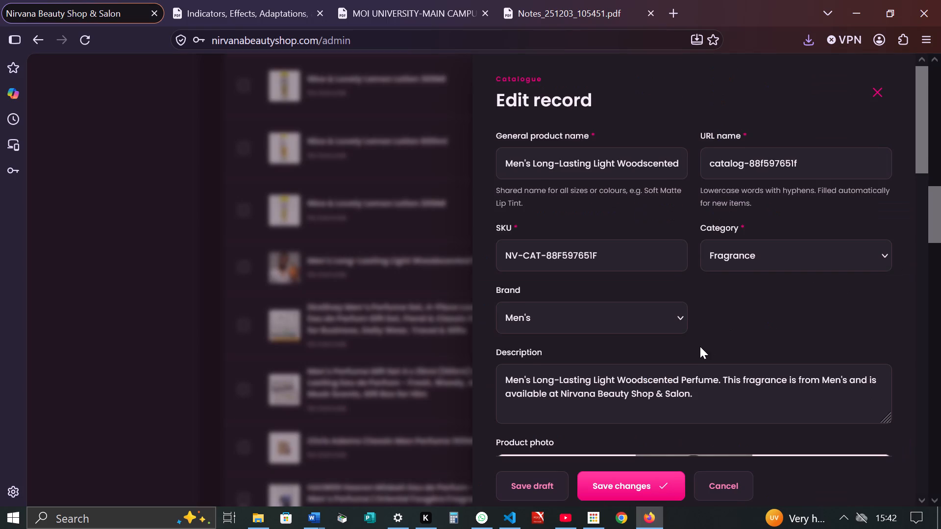
{"action": "scroll", "coordinate": [700, 346], "scroll_direction": "down", "scroll_amount": 3}
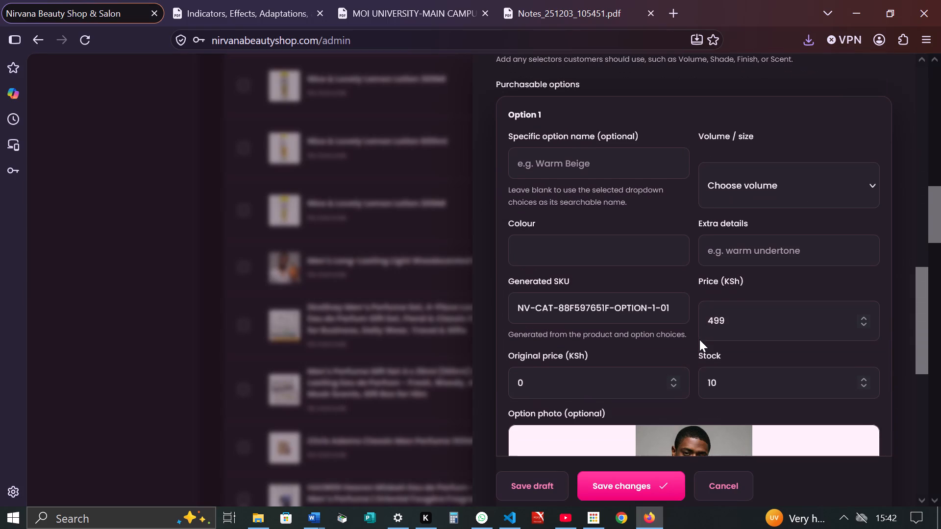
{"action": "left_click", "coordinate": [713, 381]}
{"action": "key", "text": "BackSpace"}
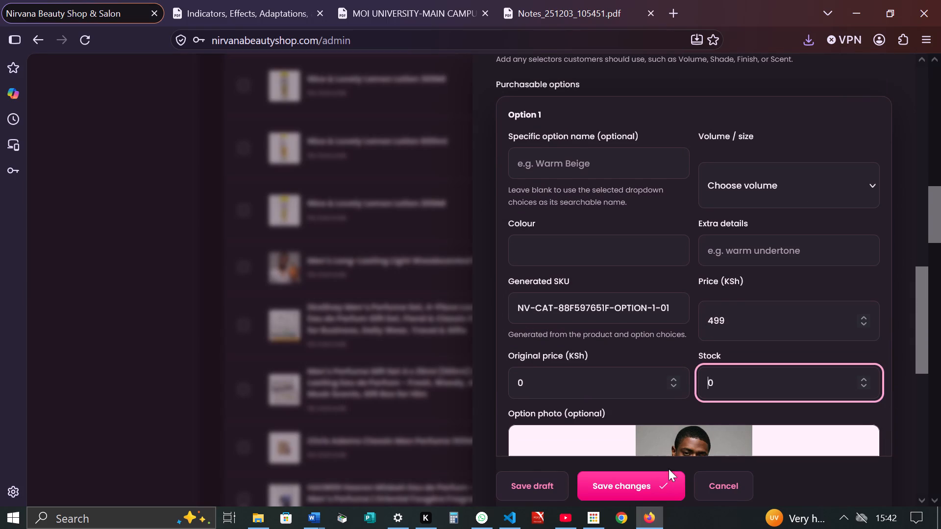
{"action": "left_click", "coordinate": [653, 482]}
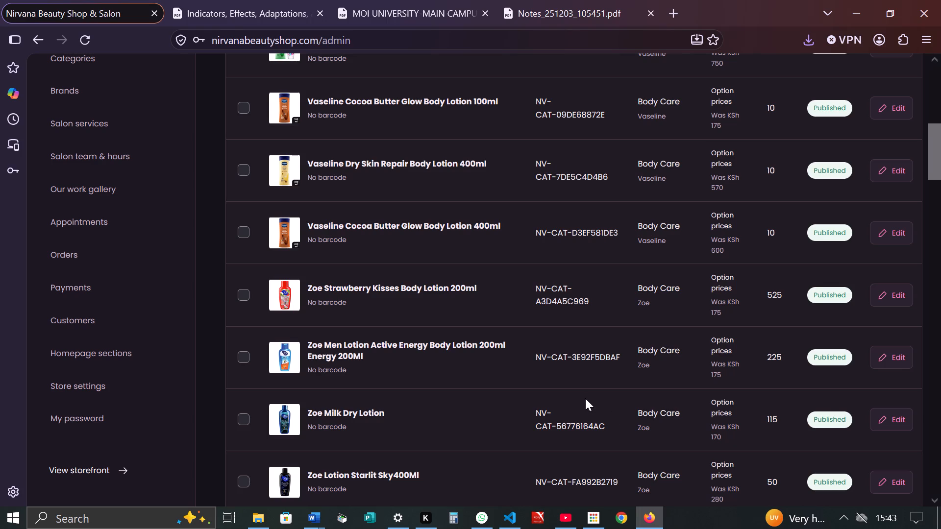
Set Option 1's stock to 0 for the EkoShay Men's Perfume Set, 4-Piece, and save the changes.
{"action": "scroll", "coordinate": [573, 373], "scroll_direction": "down", "scroll_amount": 2}
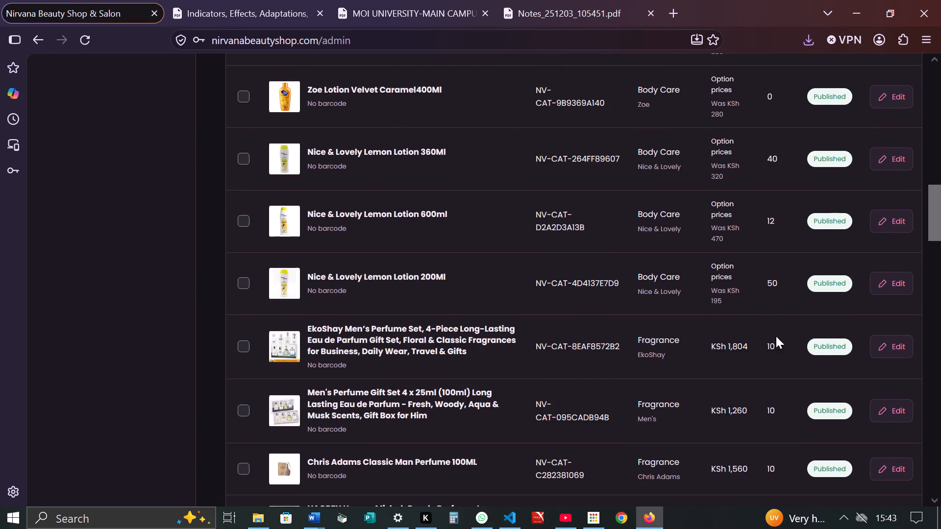
{"action": "left_click", "coordinate": [885, 333]}
{"action": "scroll", "coordinate": [633, 354], "scroll_direction": "down", "scroll_amount": 1}
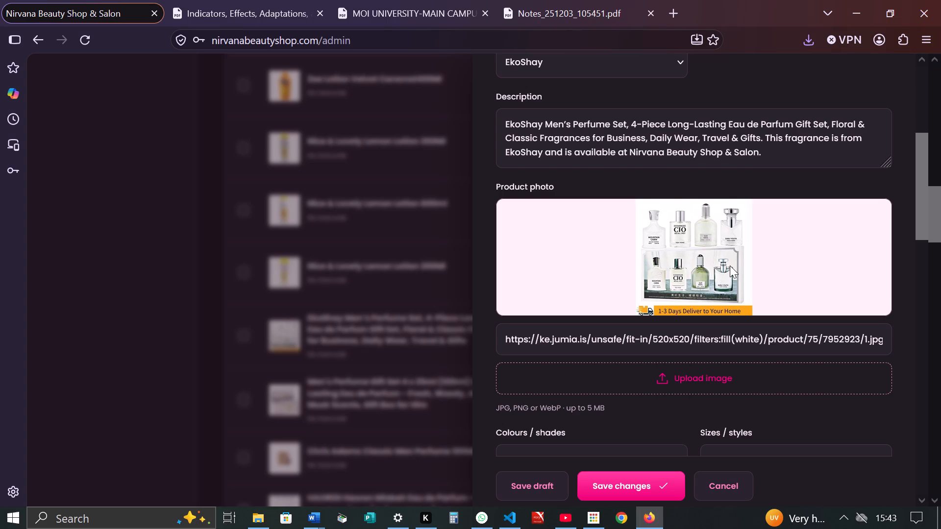
{"action": "scroll", "coordinate": [667, 350], "scroll_direction": "down", "scroll_amount": 1}
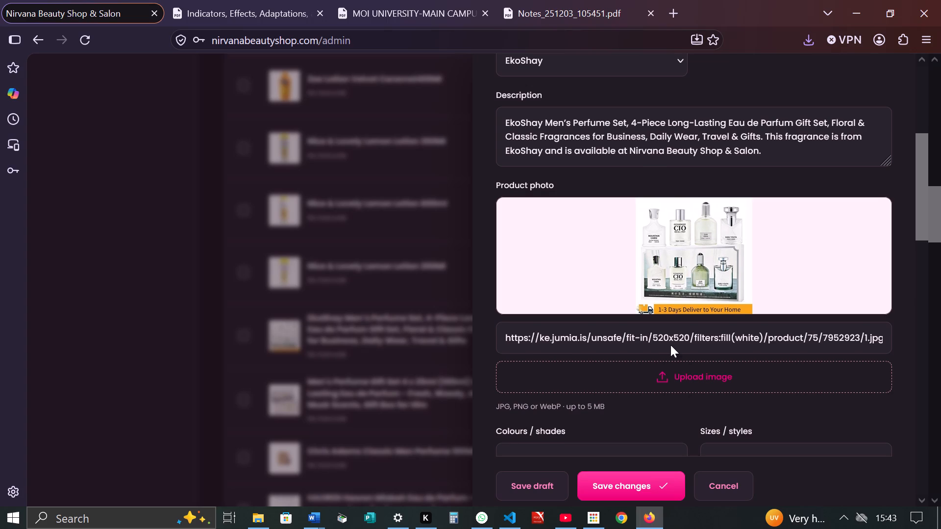
{"action": "scroll", "coordinate": [670, 345], "scroll_direction": "down", "scroll_amount": 1}
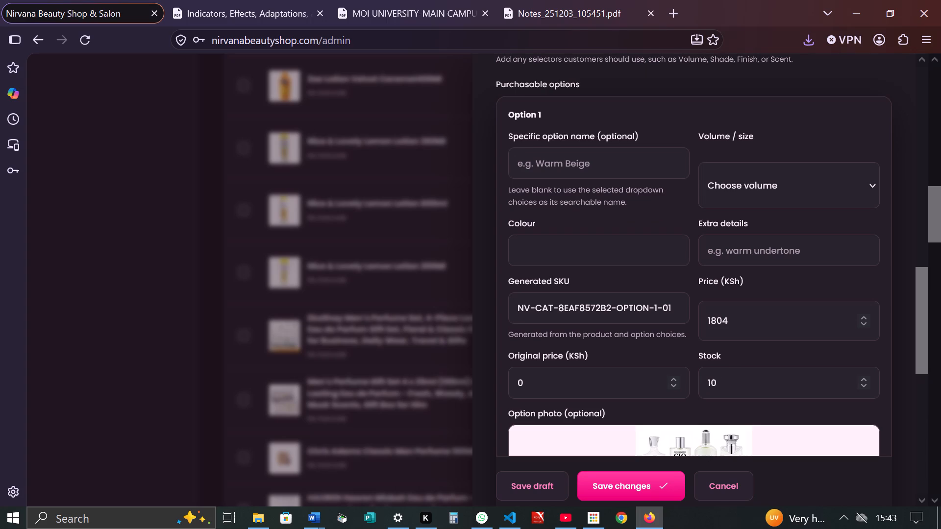
{"action": "left_click", "coordinate": [712, 384]}
{"action": "key", "text": "BackSpace"}
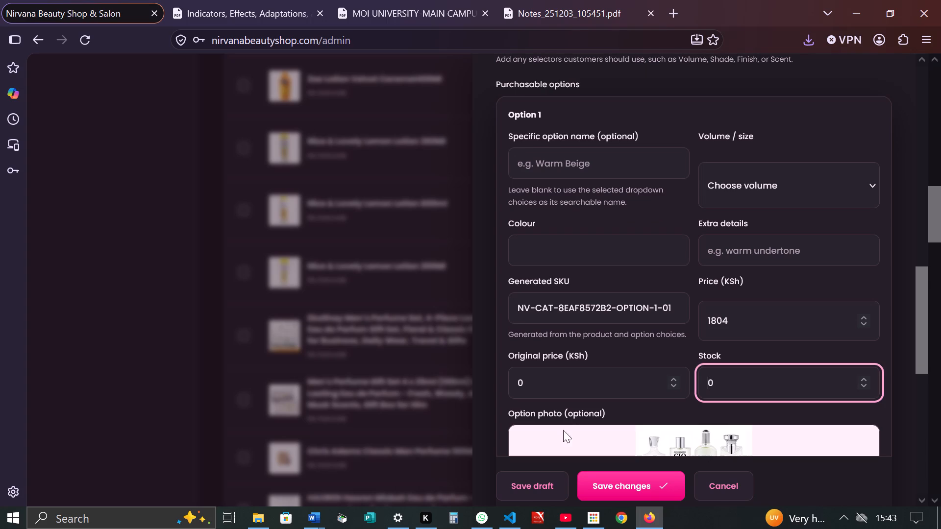
{"action": "left_click", "coordinate": [600, 485]}
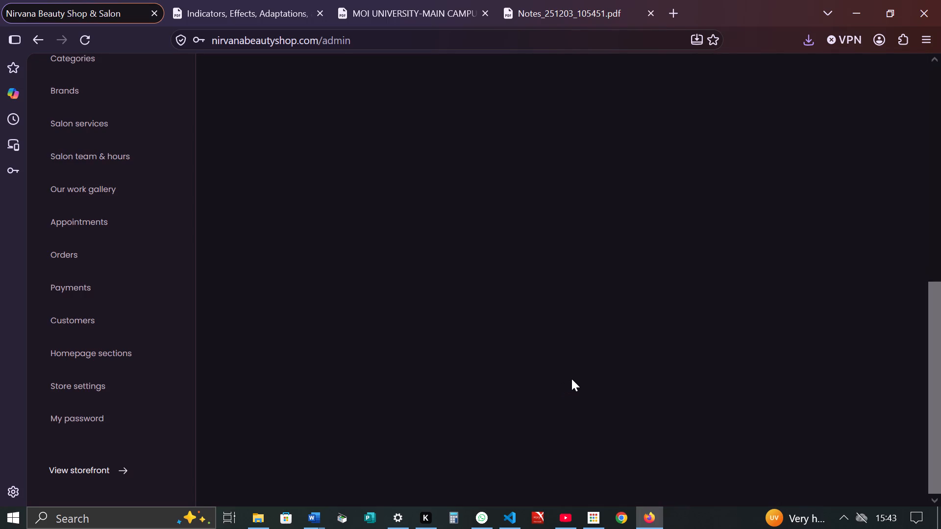
Set Option 1's stock to 0 for the Men's Perfume Gift Set 4 x 25ml and save the changes.
{"action": "scroll", "coordinate": [576, 375], "scroll_direction": "down", "scroll_amount": 2}
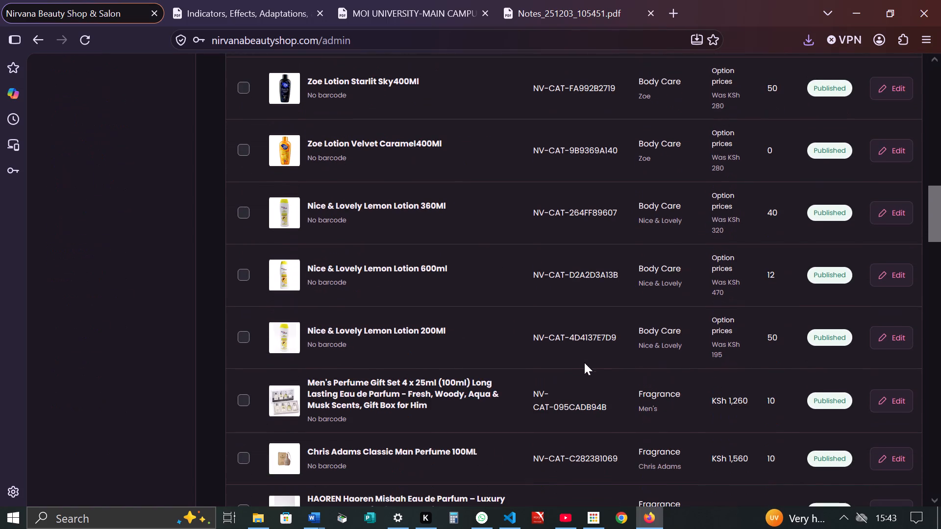
{"action": "left_click", "coordinate": [878, 394]}
{"action": "scroll", "coordinate": [717, 392], "scroll_direction": "down", "scroll_amount": 2}
{"action": "scroll", "coordinate": [711, 385], "scroll_direction": "up", "scroll_amount": 1}
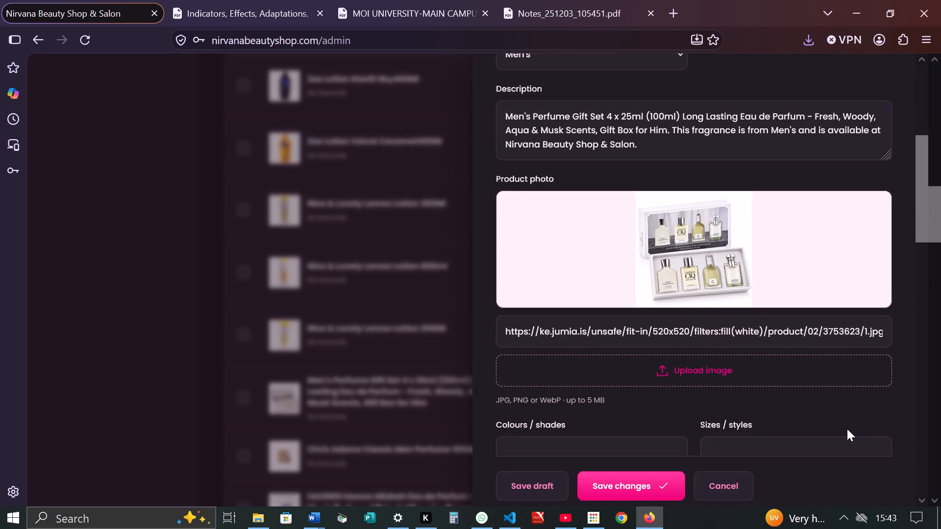
{"action": "scroll", "coordinate": [847, 429], "scroll_direction": "down", "scroll_amount": 2}
{"action": "left_click", "coordinate": [713, 384]}
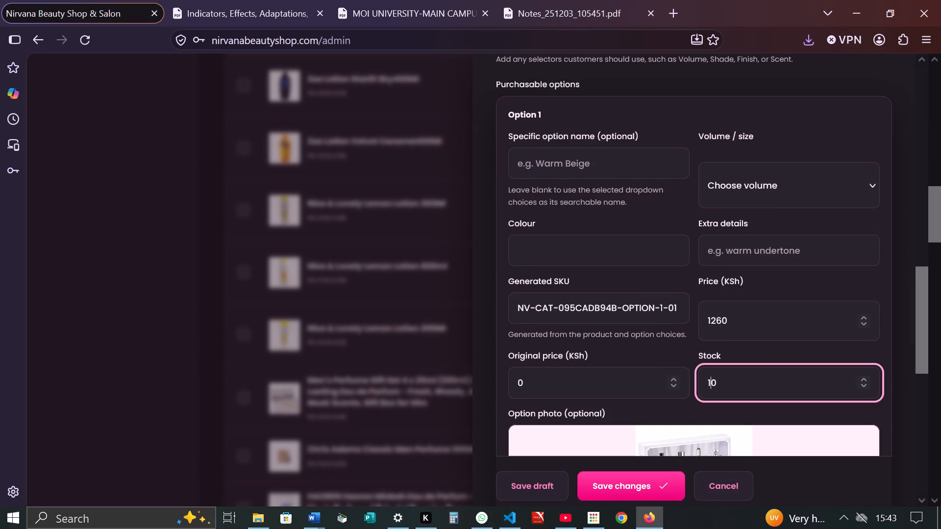
{"action": "key", "text": "BackSpace"}
{"action": "left_click", "coordinate": [653, 479]}
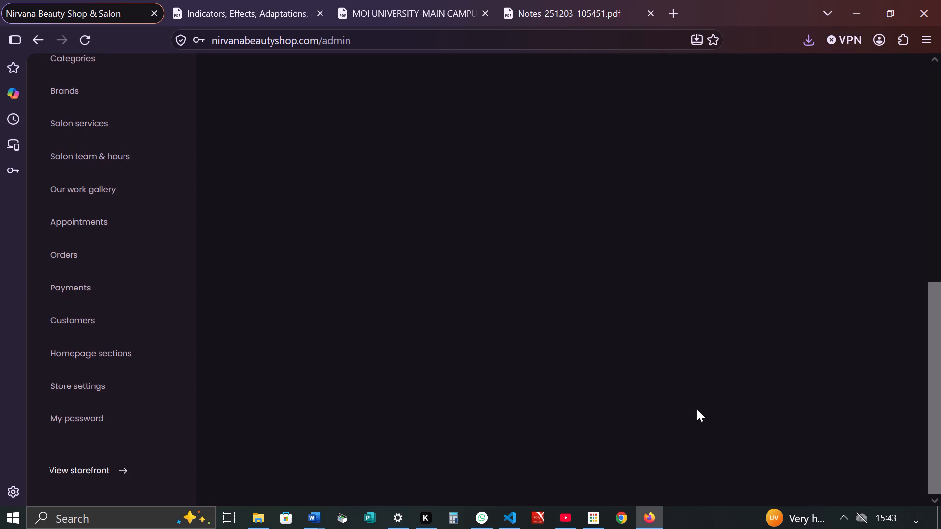
Set Option 1's stock to 0 for the Chris Adams Classic Man Perfume 100ML and save the changes.
{"action": "scroll", "coordinate": [697, 409], "scroll_direction": "down", "scroll_amount": 4}
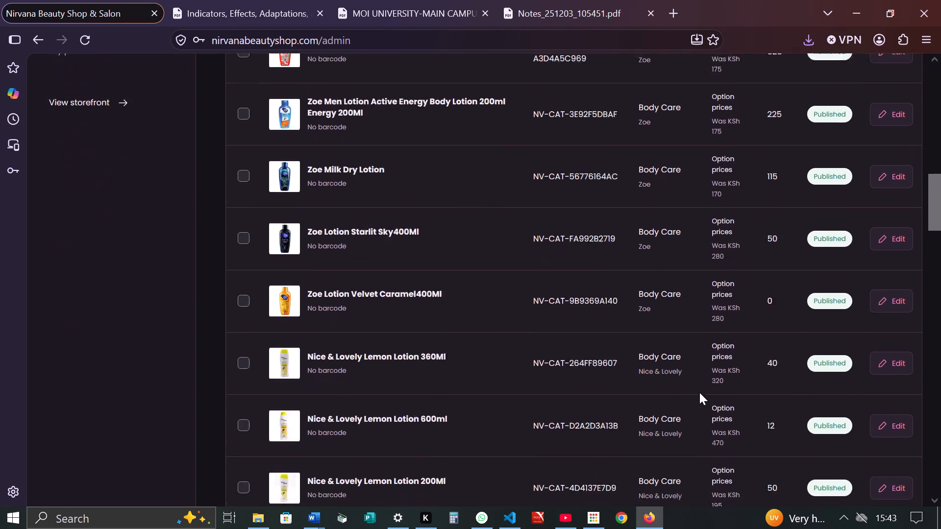
{"action": "scroll", "coordinate": [699, 392], "scroll_direction": "down", "scroll_amount": 1}
{"action": "left_click", "coordinate": [885, 218]}
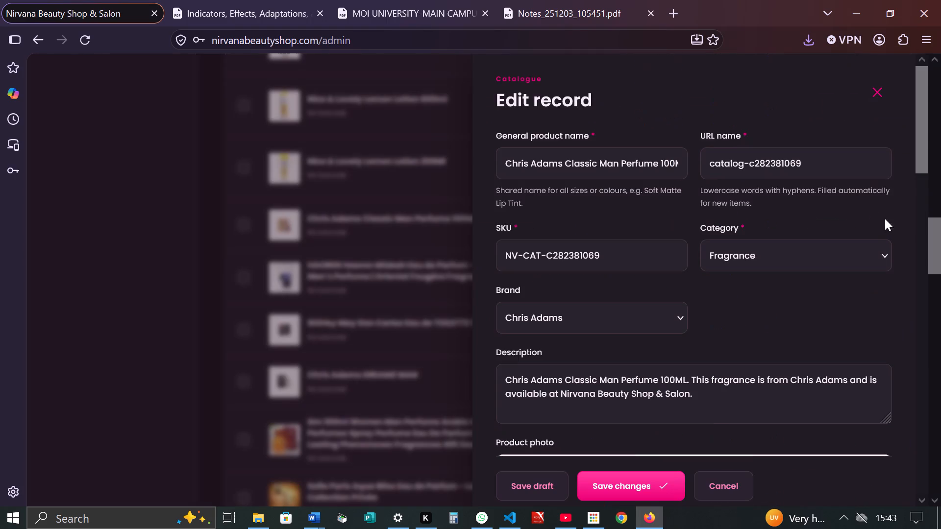
{"action": "scroll", "coordinate": [727, 298], "scroll_direction": "down", "scroll_amount": 1}
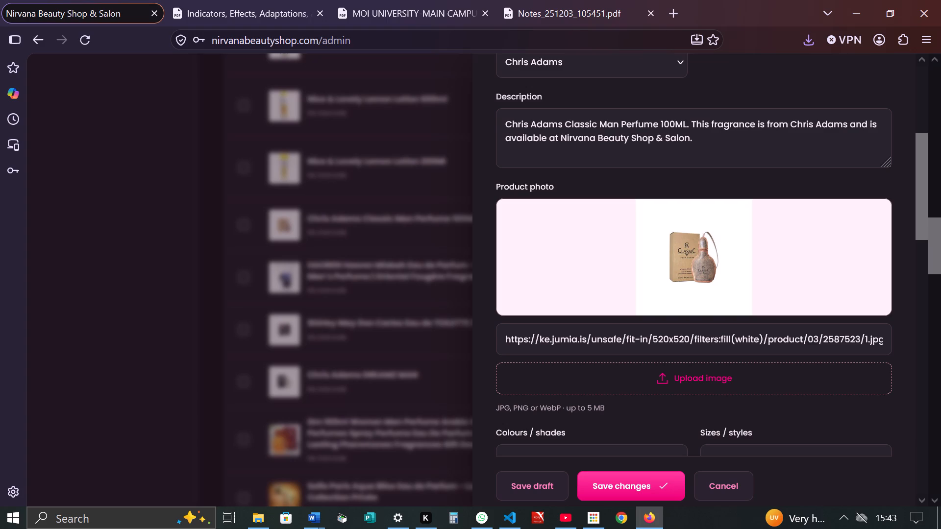
{"action": "scroll", "coordinate": [789, 402], "scroll_direction": "down", "scroll_amount": 1}
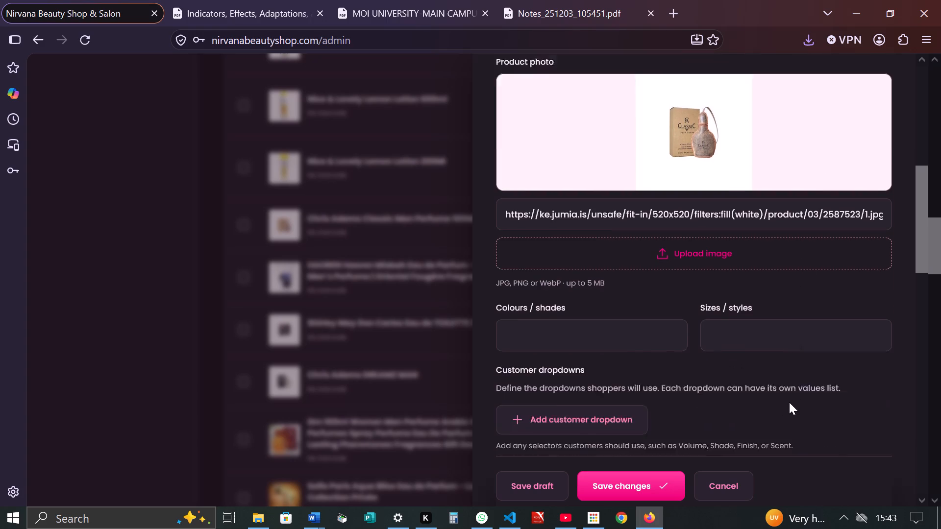
{"action": "scroll", "coordinate": [782, 405], "scroll_direction": "down", "scroll_amount": 2}
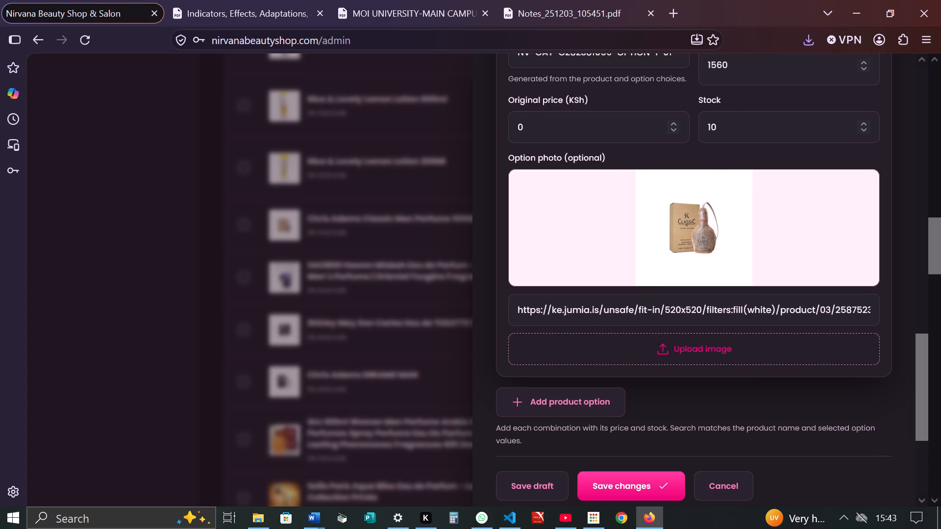
{"action": "left_click_drag", "start_coordinate": [710, 128], "coordinate": [700, 129]}
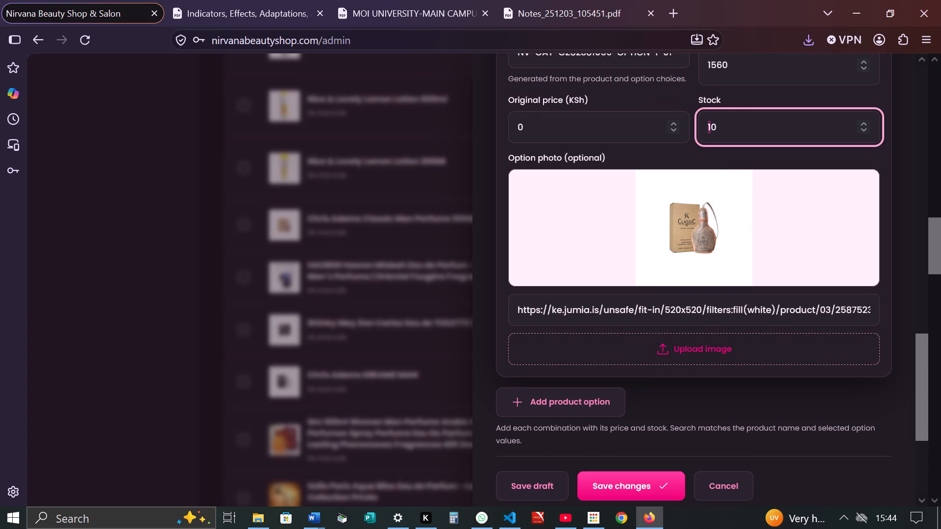
{"action": "left_click_drag", "start_coordinate": [710, 128], "coordinate": [705, 125]}
{"action": "key", "text": "BackSpace"}
{"action": "left_click", "coordinate": [636, 481]}
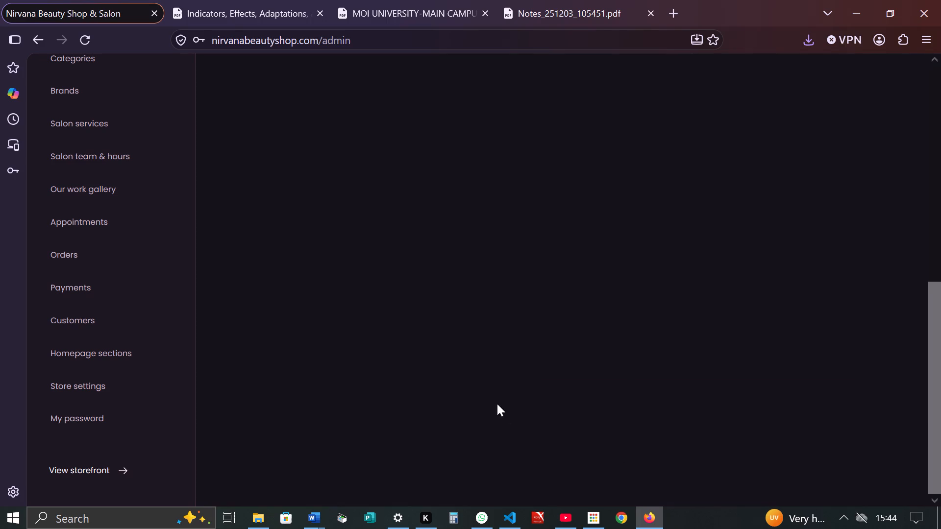
Open the HAOREN Haoren Misbah Eau de Parfum record for editing and go to its option details.
{"action": "scroll", "coordinate": [508, 369], "scroll_direction": "down", "scroll_amount": 3}
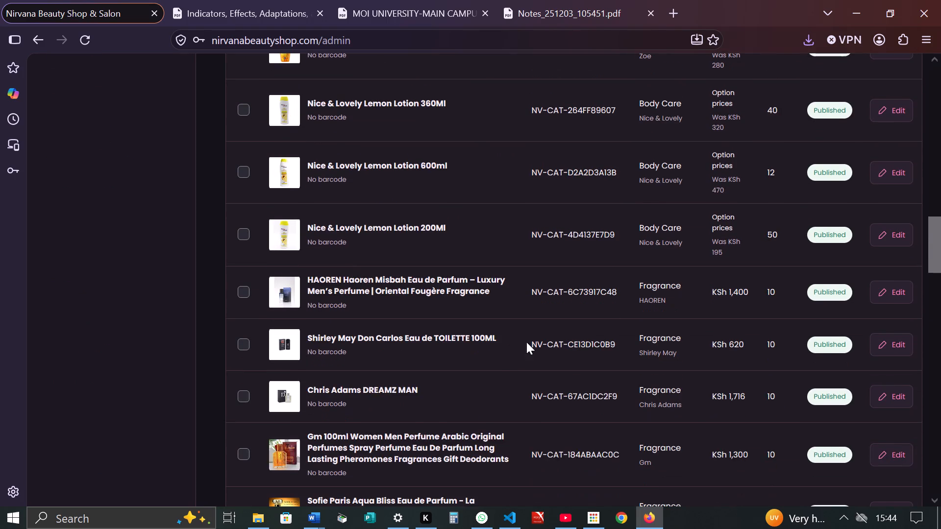
{"action": "left_click", "coordinate": [887, 284]}
{"action": "scroll", "coordinate": [633, 331], "scroll_direction": "down", "scroll_amount": 1}
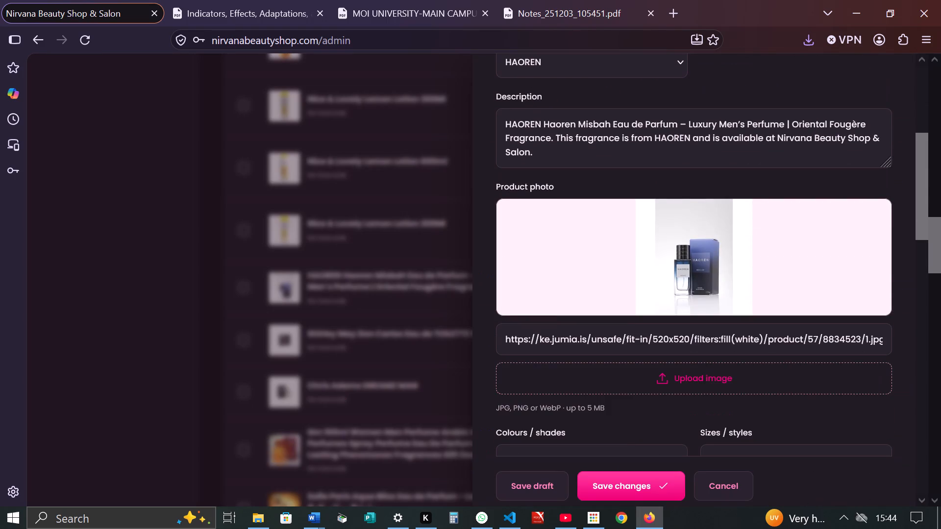
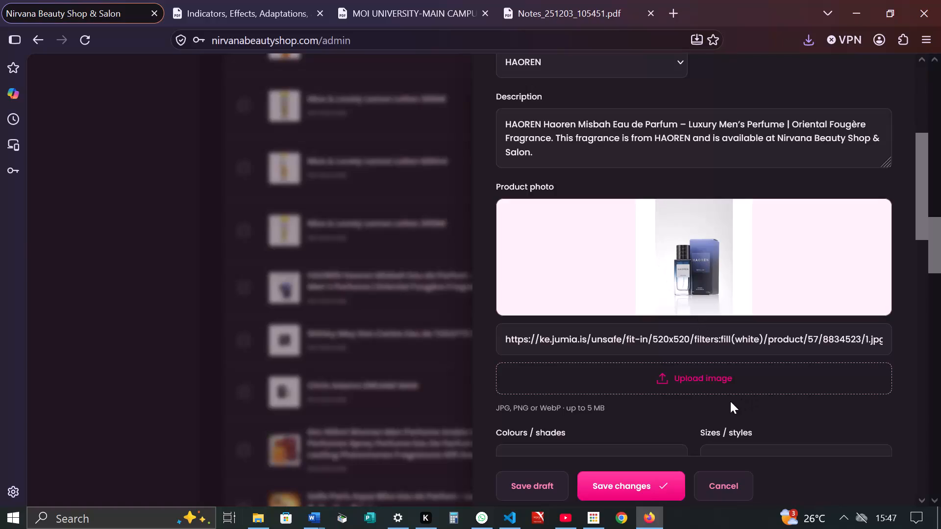
Set Option 1's stock to 0 for the HAOREN Haoren Misbah Eau de Parfum and save the changes.
{"action": "scroll", "coordinate": [709, 405], "scroll_direction": "down", "scroll_amount": 2}
{"action": "scroll", "coordinate": [684, 389], "scroll_direction": "up", "scroll_amount": 1}
{"action": "scroll", "coordinate": [688, 386], "scroll_direction": "down", "scroll_amount": 1}
{"action": "left_click", "coordinate": [711, 383]}
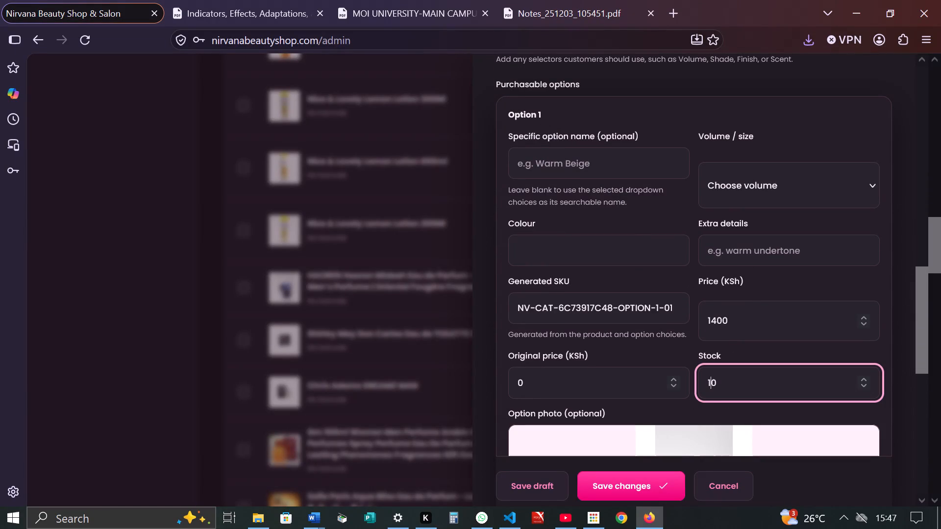
{"action": "key", "text": "BackSpace"}
{"action": "left_click", "coordinate": [618, 484]}
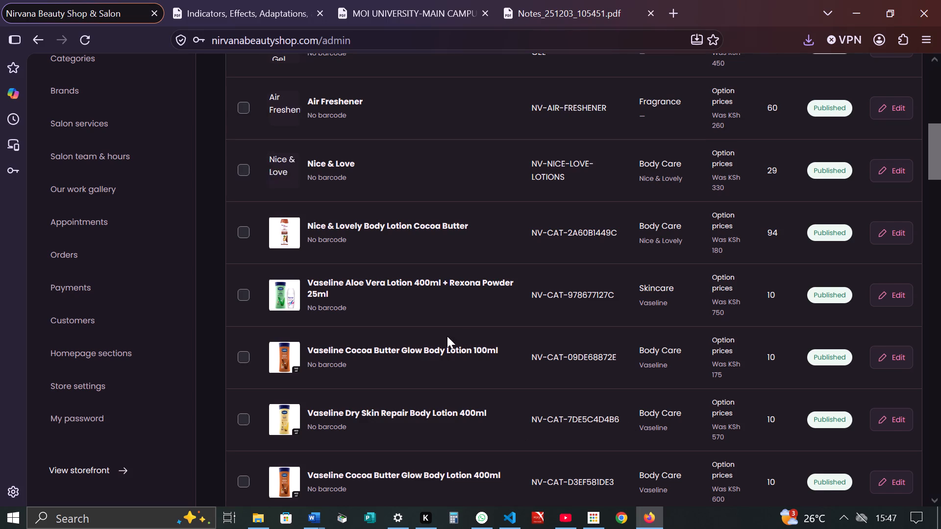
Set Option 1's stock to 0 for the Shirley May Don Carlos Eau de TOILETTE 100ML and save the changes.
{"action": "scroll", "coordinate": [450, 336], "scroll_direction": "down", "scroll_amount": 4}
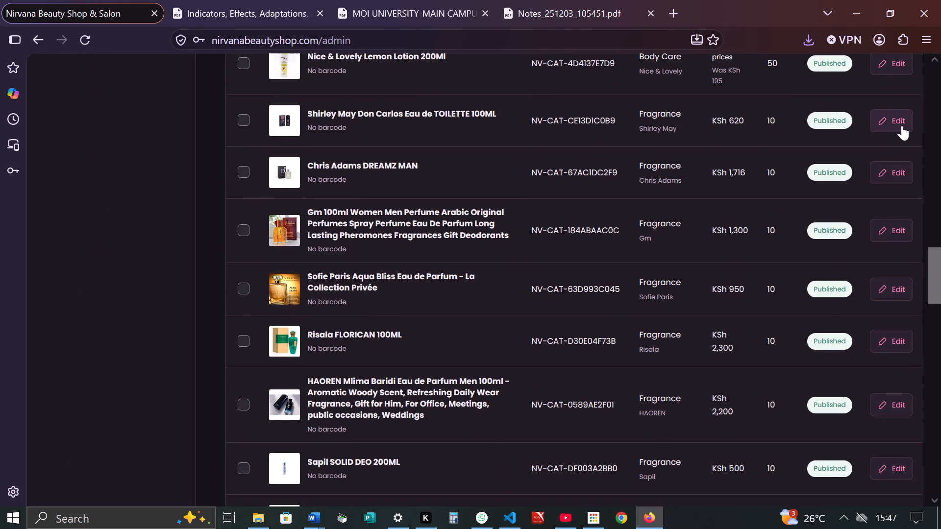
{"action": "left_click", "coordinate": [903, 125]}
{"action": "scroll", "coordinate": [513, 308], "scroll_direction": "down", "scroll_amount": 3}
{"action": "scroll", "coordinate": [558, 318], "scroll_direction": "up", "scroll_amount": 1}
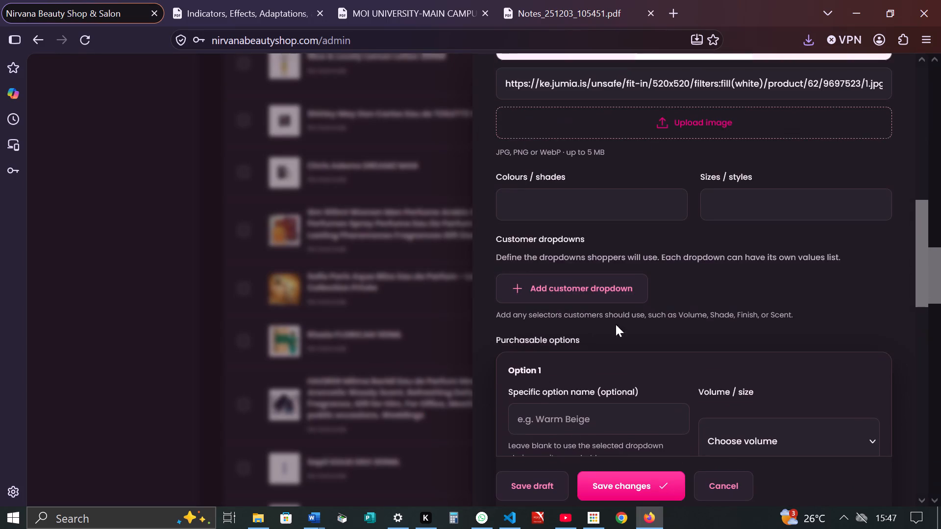
{"action": "scroll", "coordinate": [657, 309], "scroll_direction": "up", "scroll_amount": 1}
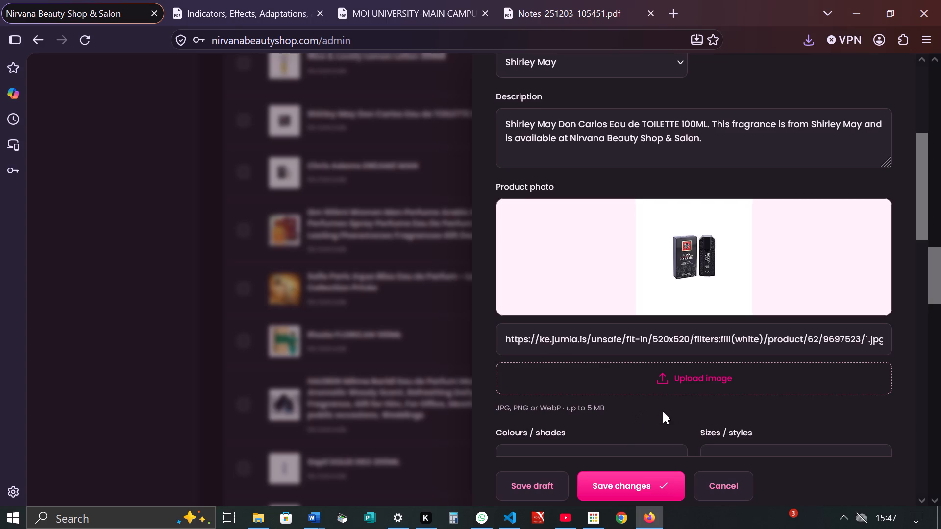
{"action": "scroll", "coordinate": [663, 411], "scroll_direction": "down", "scroll_amount": 2}
{"action": "left_click", "coordinate": [714, 381]}
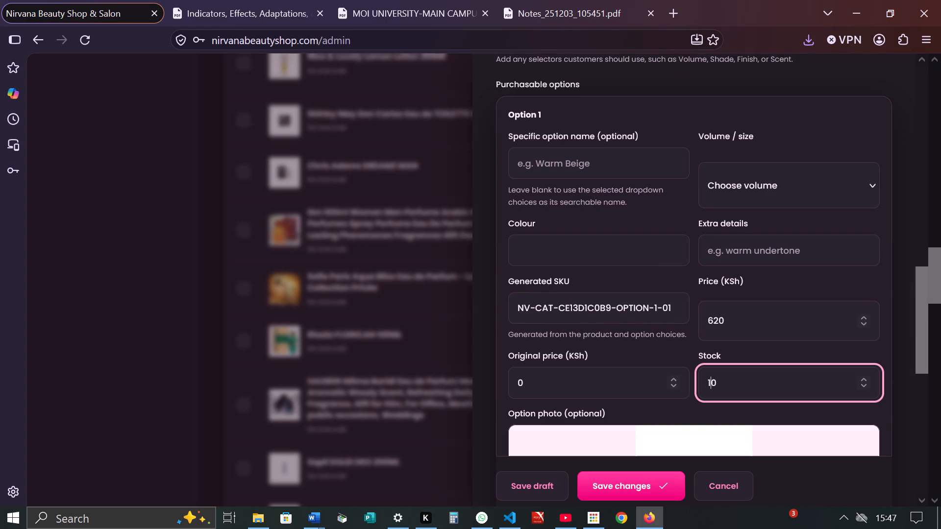
{"action": "key", "text": "BackSpace"}
{"action": "left_click", "coordinate": [625, 486]}
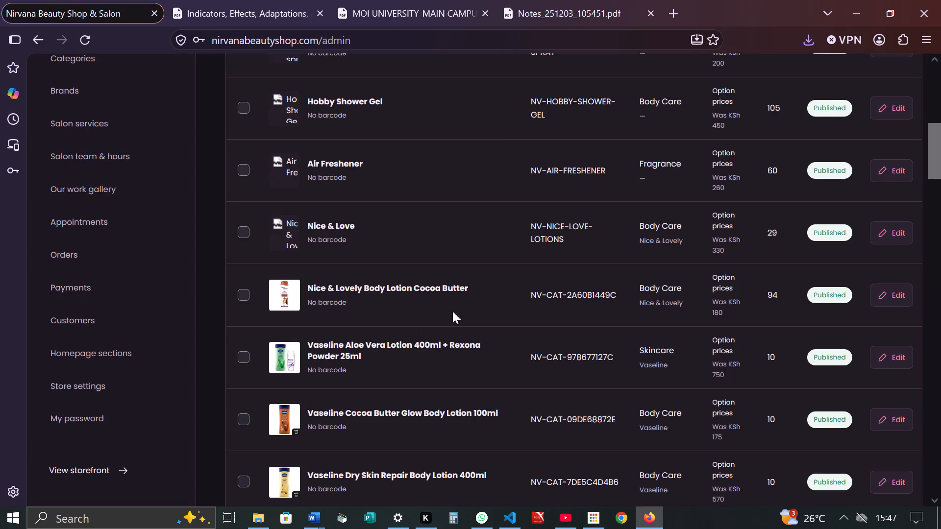
Set Option 1's stock to 0 for the Chris Adams DREAMZ MAN and save the changes.
{"action": "scroll", "coordinate": [574, 339], "scroll_direction": "down", "scroll_amount": 3}
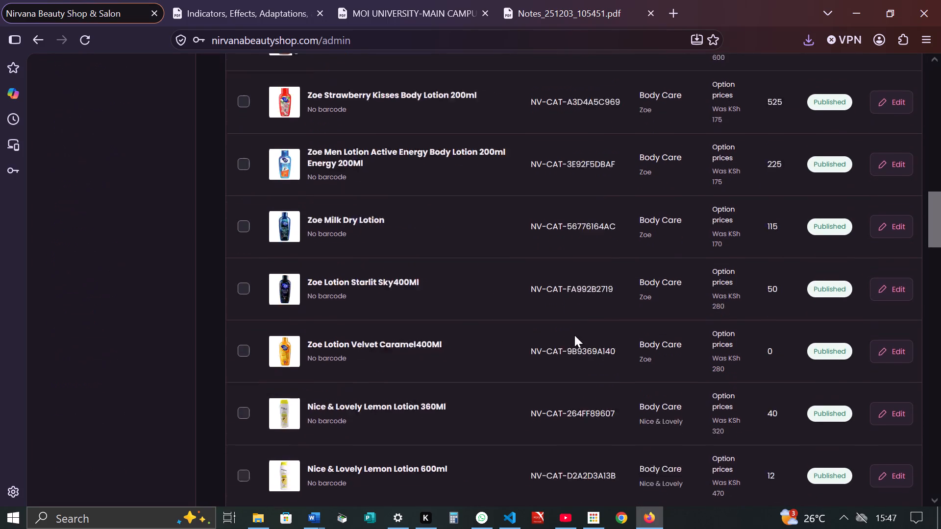
{"action": "left_click", "coordinate": [882, 419]}
{"action": "scroll", "coordinate": [853, 412], "scroll_direction": "down", "scroll_amount": 1}
{"action": "scroll", "coordinate": [663, 400], "scroll_direction": "down", "scroll_amount": 2}
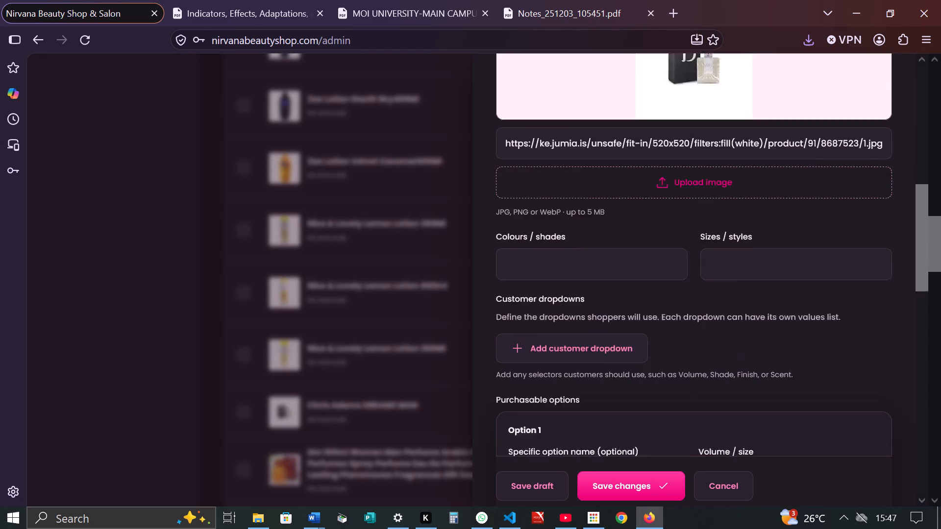
{"action": "left_click", "coordinate": [714, 385]}
{"action": "key", "text": "BackSpace"}
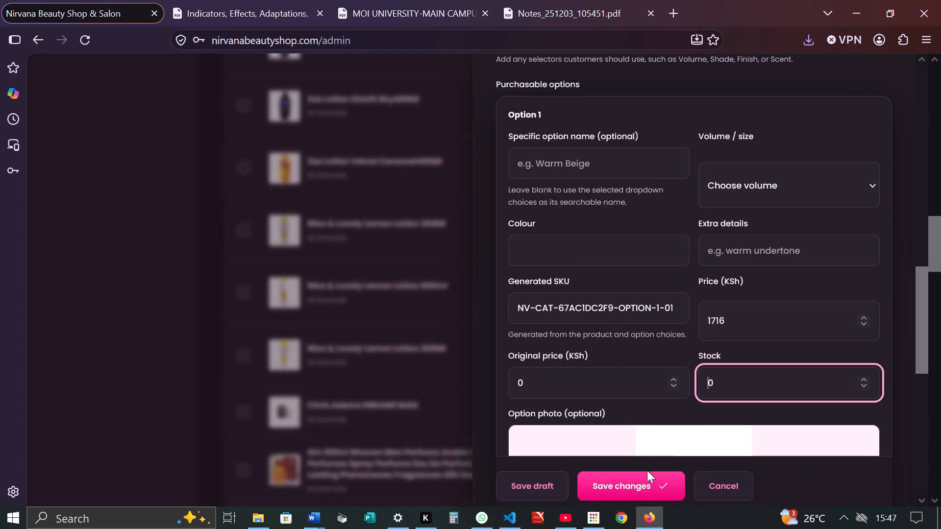
{"action": "left_click", "coordinate": [641, 481]}
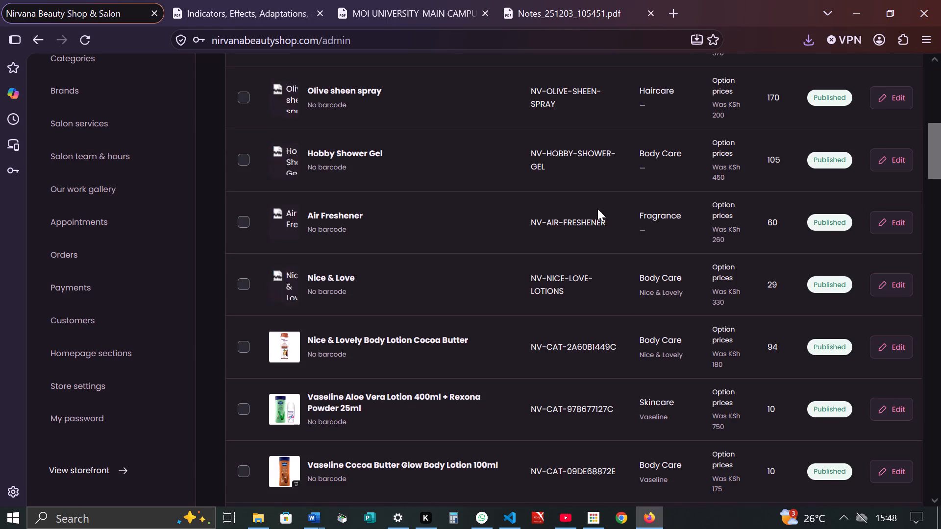
Set Option 1's stock to 0 for the Gm 100ml Women Men Perfume and save the changes.
{"action": "scroll", "coordinate": [597, 209], "scroll_direction": "down", "scroll_amount": 2}
{"action": "scroll", "coordinate": [406, 267], "scroll_direction": "down", "scroll_amount": 2}
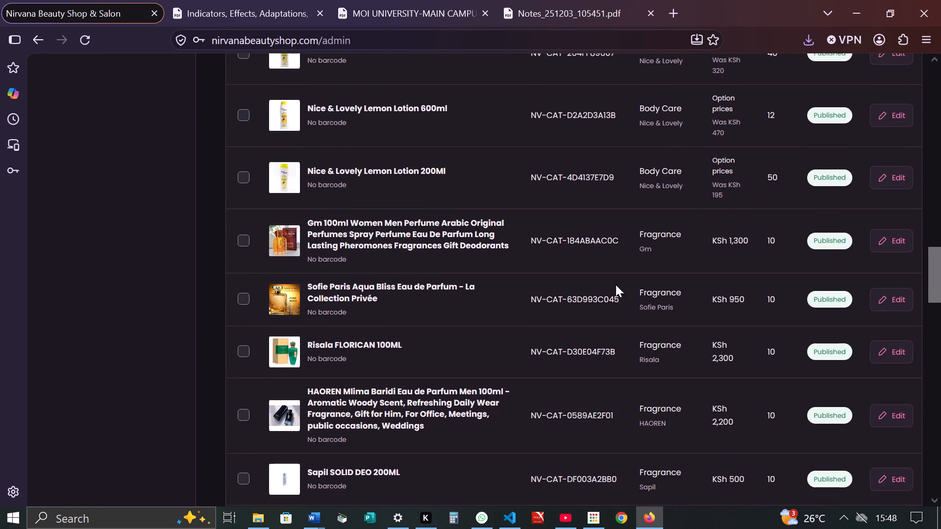
{"action": "left_click", "coordinate": [889, 246]}
{"action": "scroll", "coordinate": [723, 288], "scroll_direction": "down", "scroll_amount": 1}
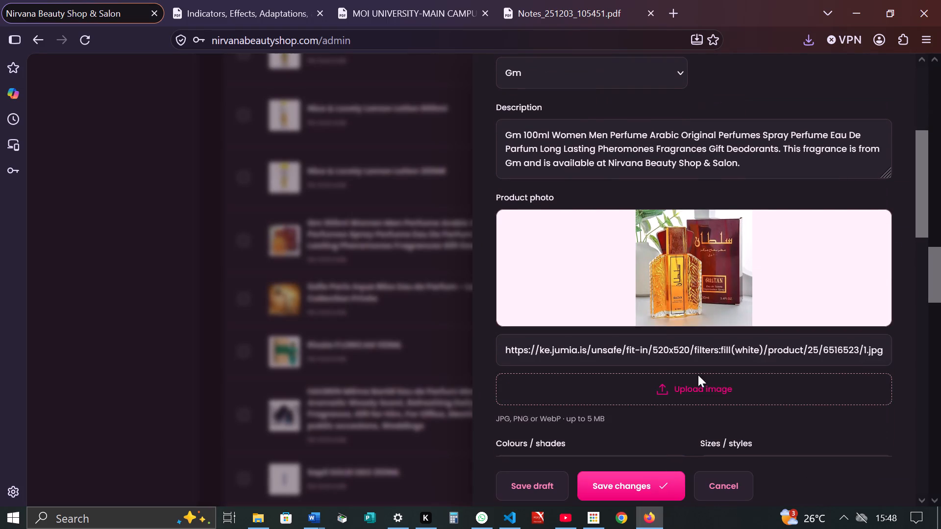
{"action": "scroll", "coordinate": [653, 393], "scroll_direction": "down", "scroll_amount": 1}
{"action": "scroll", "coordinate": [724, 400], "scroll_direction": "down", "scroll_amount": 1}
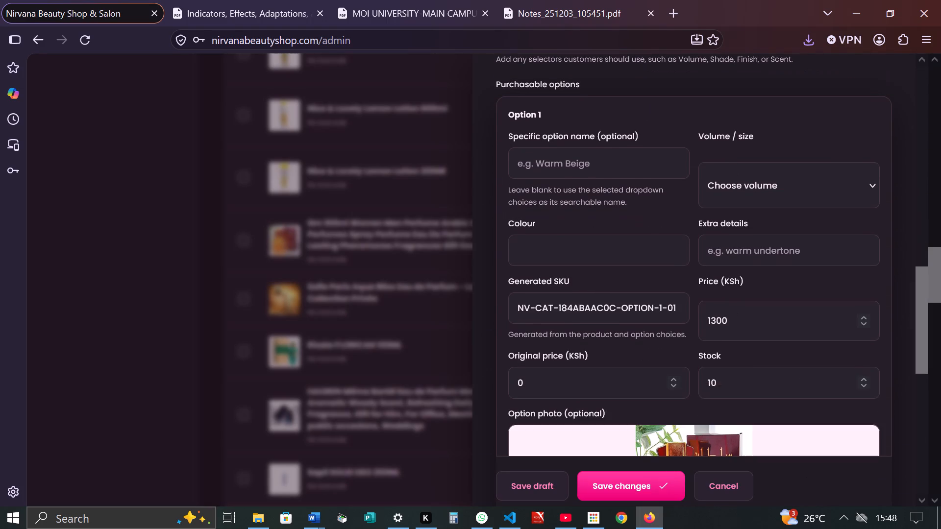
{"action": "left_click", "coordinate": [711, 382]}
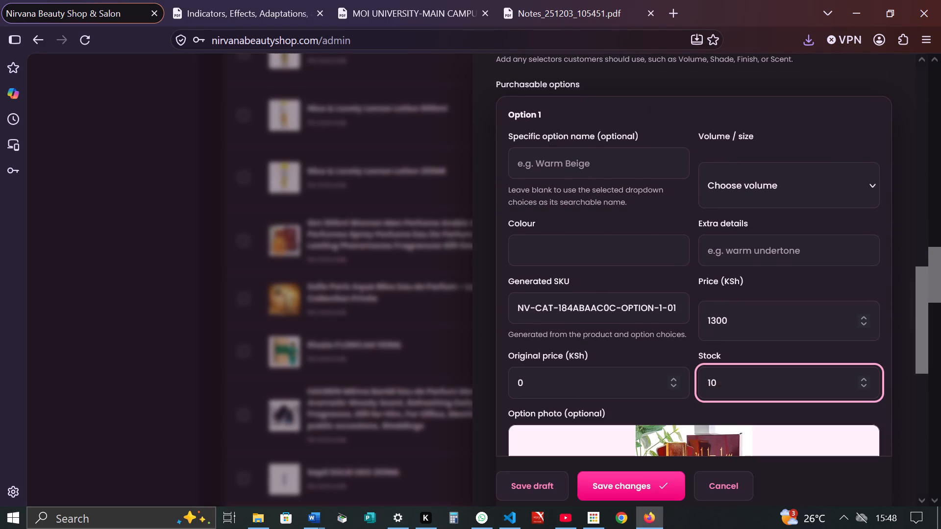
{"action": "key", "text": "BackSpace"}
{"action": "left_click", "coordinate": [624, 483]}
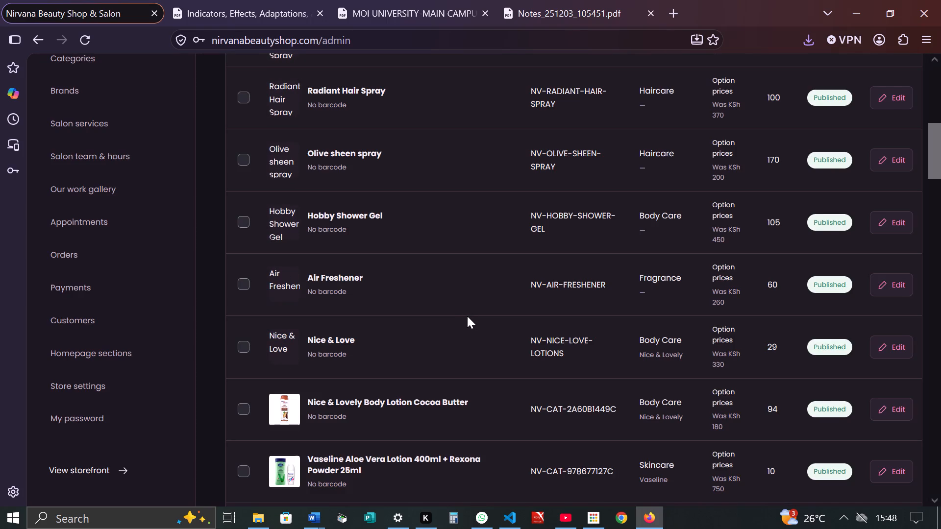
Set Option 1's stock to 0 for the Sofie Paris Aqua Bliss Eau de Parfum and save the changes.
{"action": "scroll", "coordinate": [443, 313], "scroll_direction": "down", "scroll_amount": 2}
{"action": "scroll", "coordinate": [331, 315], "scroll_direction": "down", "scroll_amount": 1}
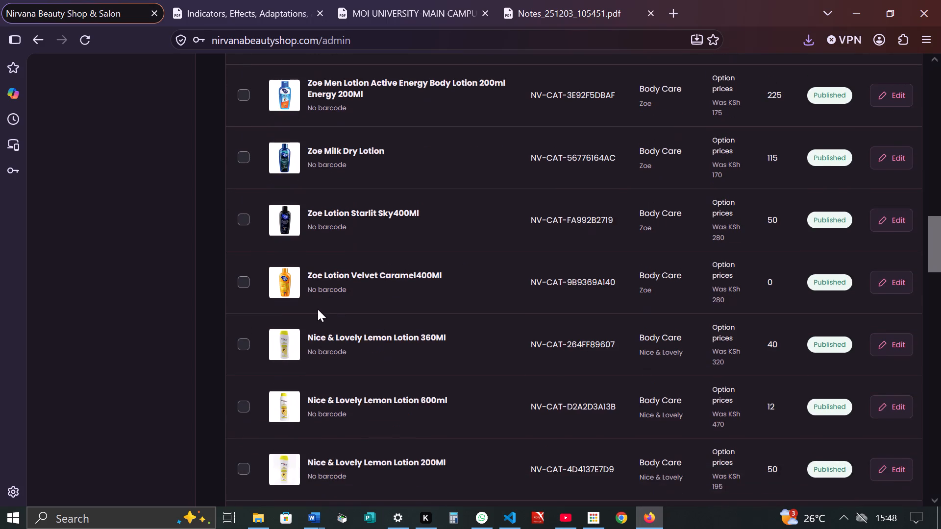
{"action": "scroll", "coordinate": [321, 328], "scroll_direction": "down", "scroll_amount": 1}
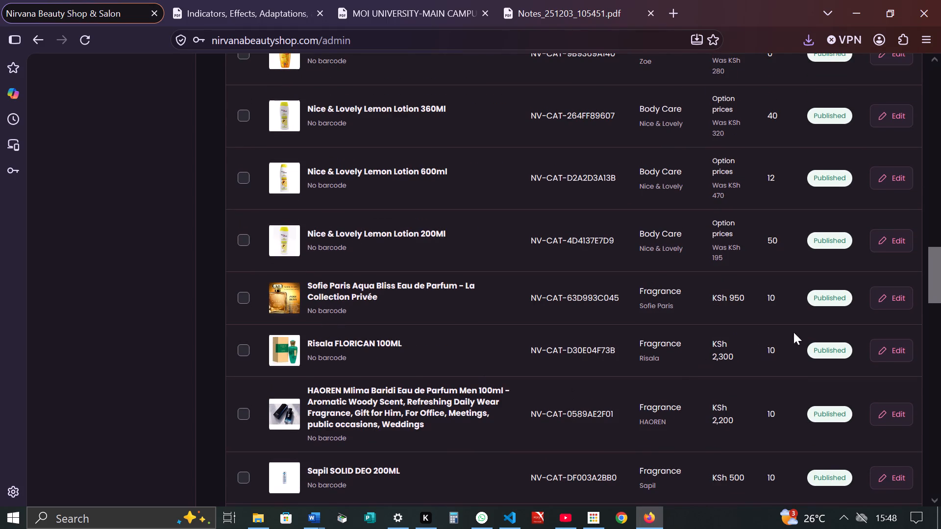
{"action": "left_click", "coordinate": [901, 300]}
{"action": "scroll", "coordinate": [768, 315], "scroll_direction": "down", "scroll_amount": 1}
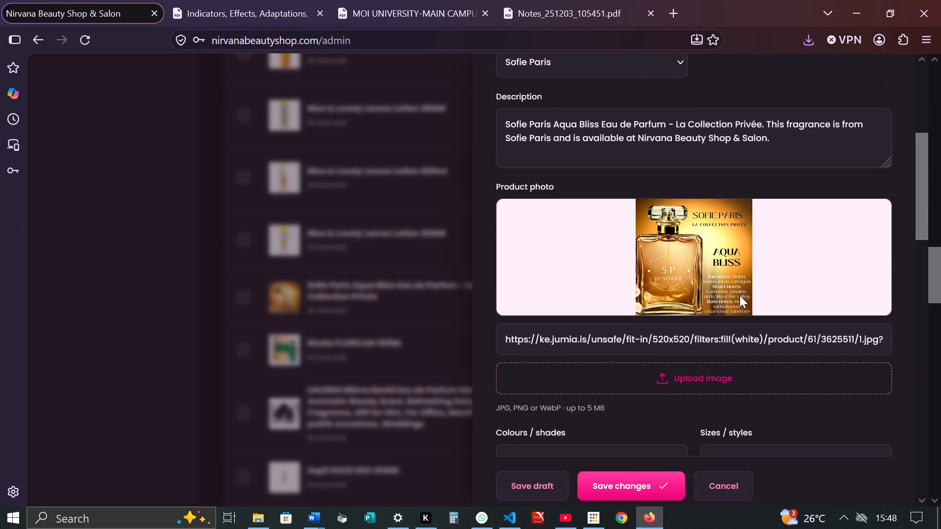
{"action": "scroll", "coordinate": [733, 352], "scroll_direction": "down", "scroll_amount": 2}
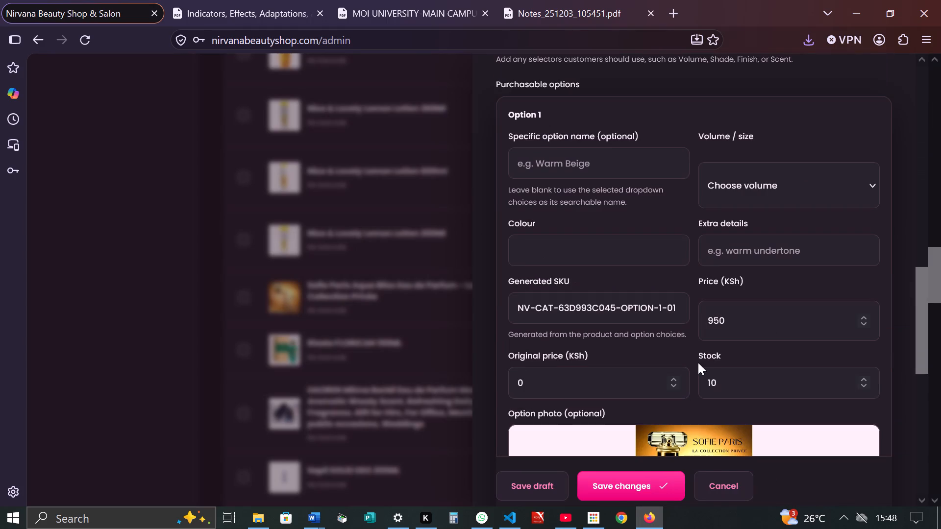
{"action": "left_click", "coordinate": [710, 381]}
{"action": "key", "text": "BackSpace"}
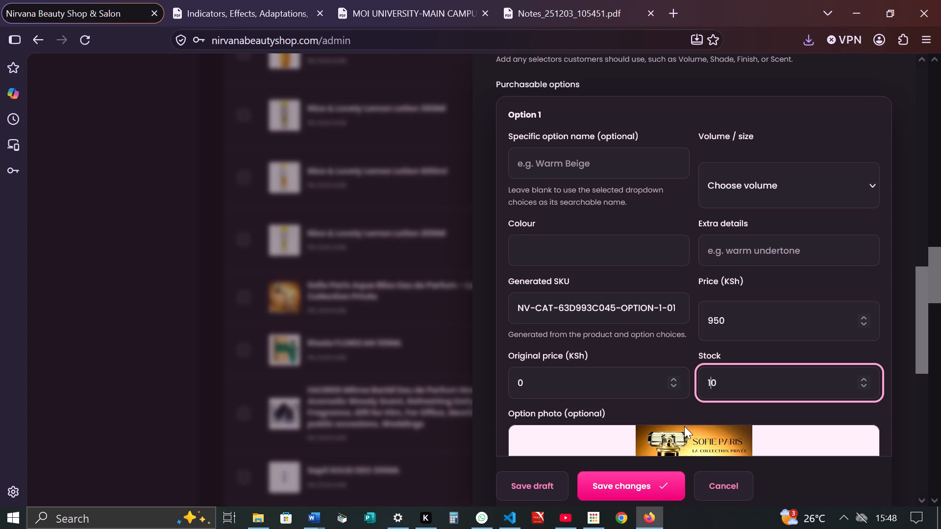
{"action": "left_click", "coordinate": [641, 481]}
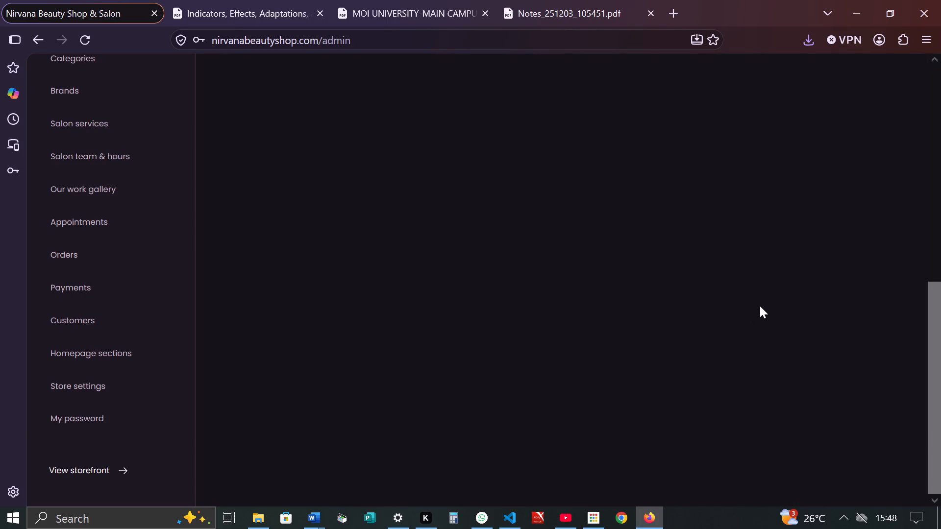
Set Option 1's stock to 0 for the Risala FLORICAN 100ML and save the changes.
{"action": "scroll", "coordinate": [725, 326], "scroll_direction": "down", "scroll_amount": 4}
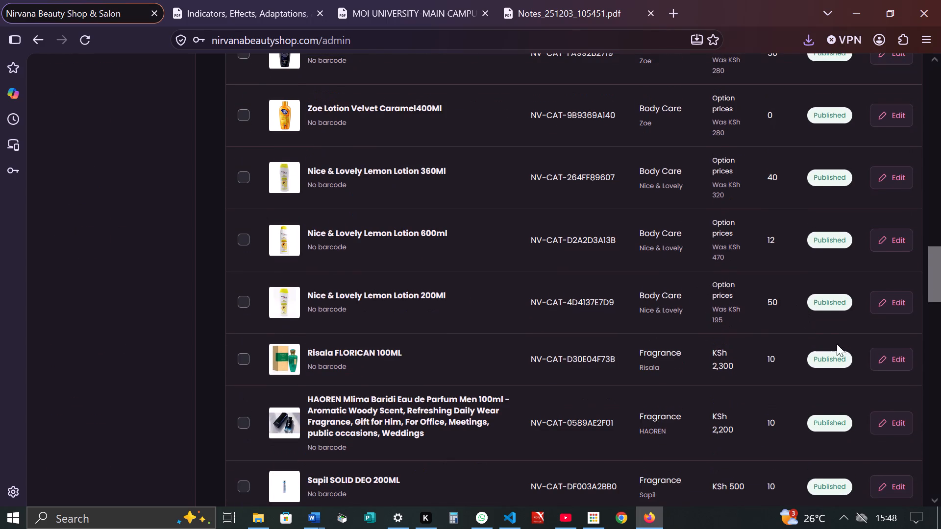
{"action": "left_click", "coordinate": [891, 360]}
{"action": "scroll", "coordinate": [524, 248], "scroll_direction": "down", "scroll_amount": 2}
{"action": "scroll", "coordinate": [589, 270], "scroll_direction": "up", "scroll_amount": 1}
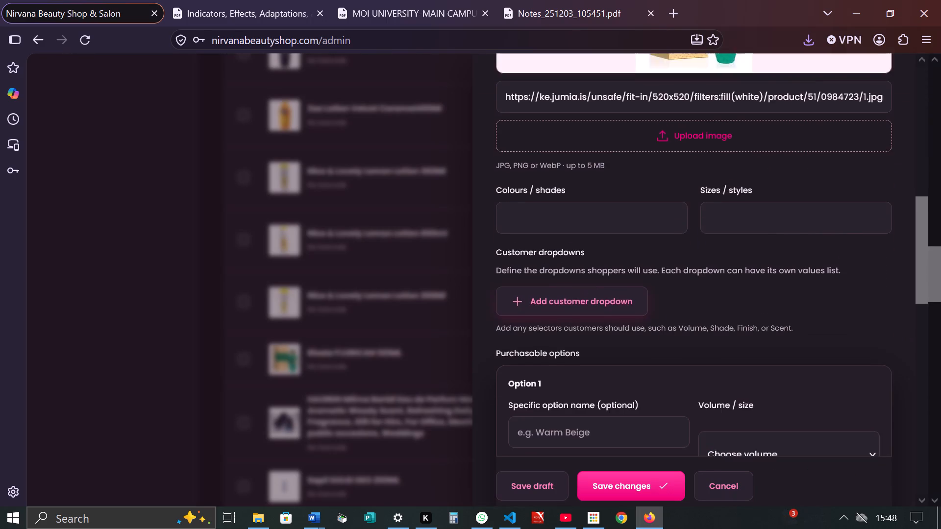
{"action": "scroll", "coordinate": [669, 328], "scroll_direction": "down", "scroll_amount": 2}
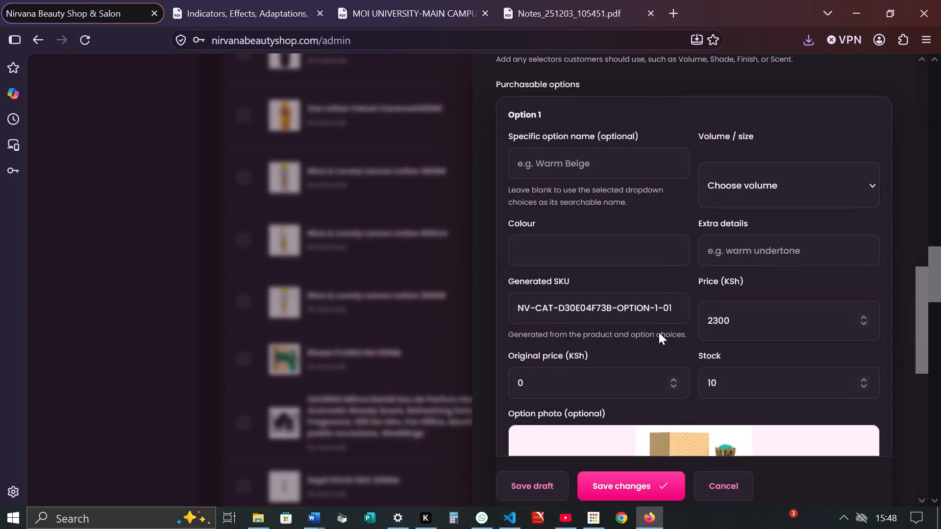
{"action": "scroll", "coordinate": [654, 338], "scroll_direction": "down", "scroll_amount": 2}
{"action": "scroll", "coordinate": [671, 329], "scroll_direction": "up", "scroll_amount": 1}
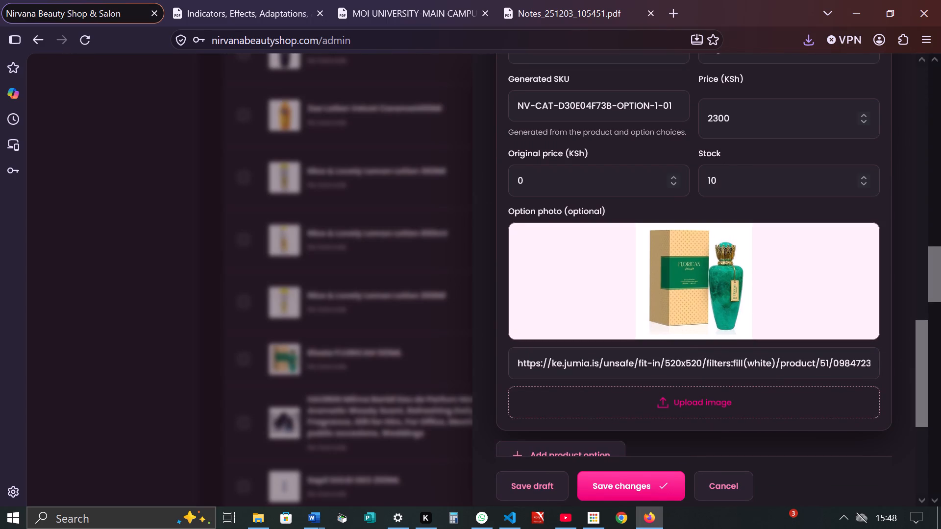
{"action": "left_click", "coordinate": [712, 183]}
{"action": "key", "text": "BackSpace"}
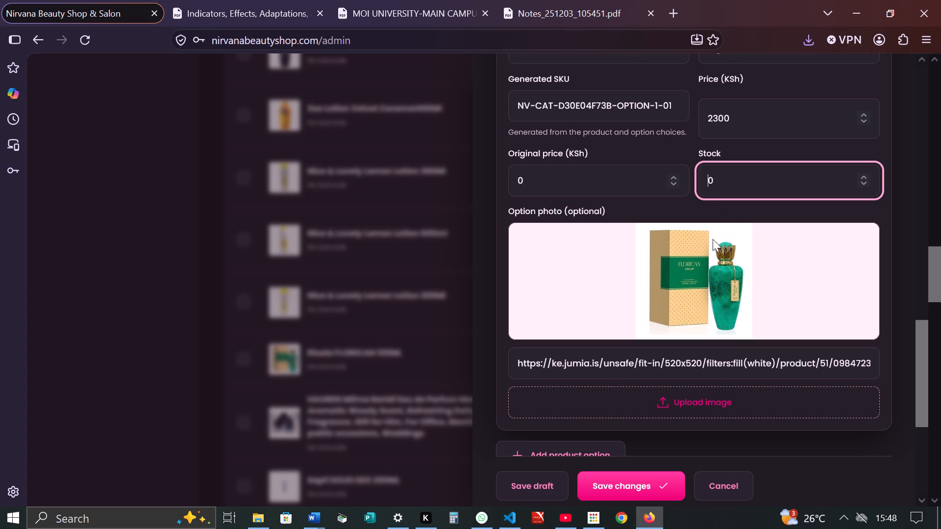
{"action": "left_click", "coordinate": [594, 476]}
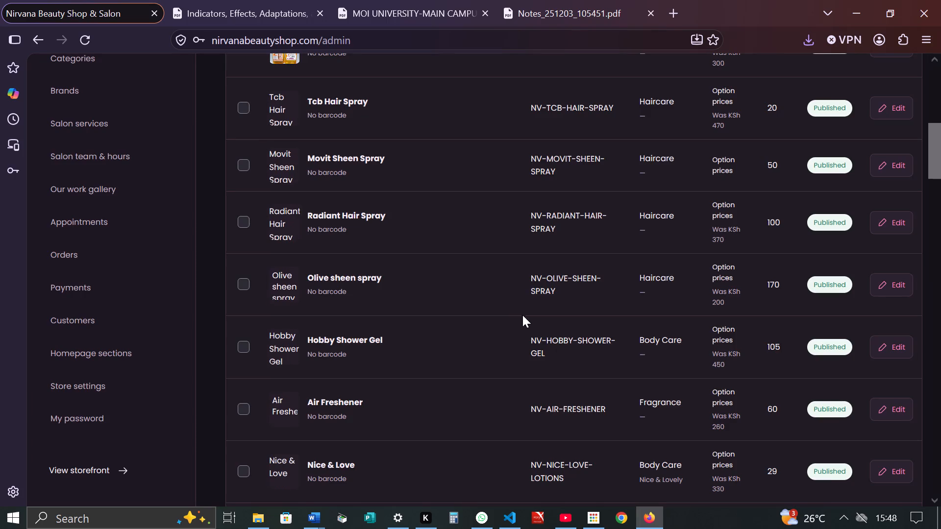
Set Option 1's stock to 0 for the HAOREN Mlima Baridi Eau de Parfum and try to save the changes.
{"action": "scroll", "coordinate": [565, 286], "scroll_direction": "down", "scroll_amount": 2}
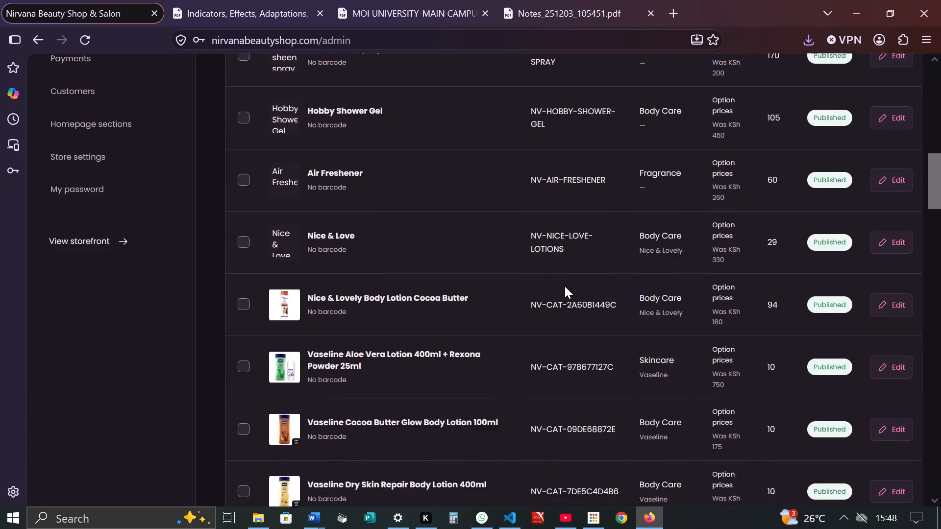
{"action": "scroll", "coordinate": [565, 286], "scroll_direction": "down", "scroll_amount": 3}
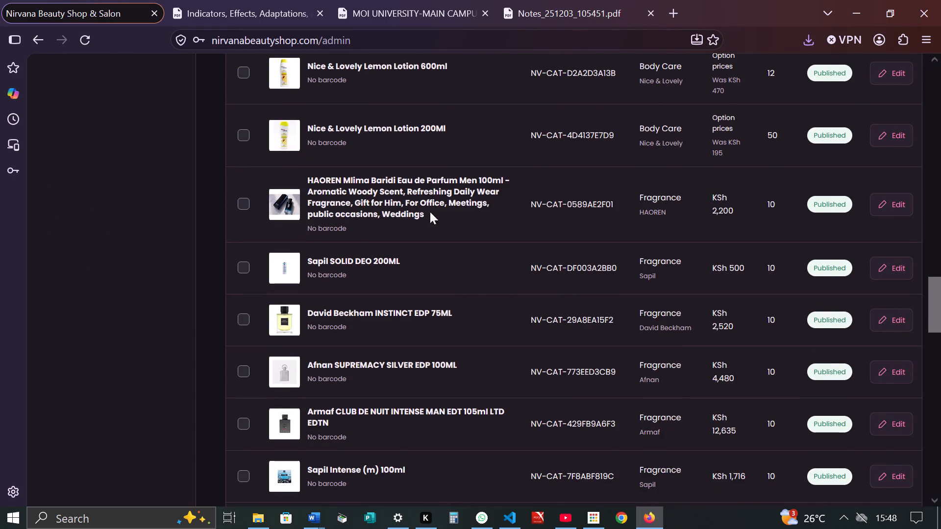
{"action": "left_click", "coordinate": [883, 209]}
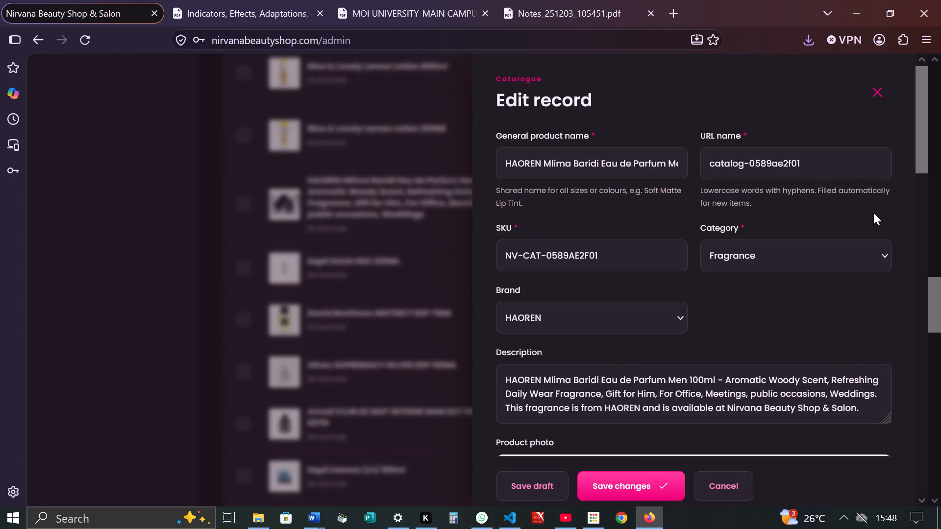
{"action": "scroll", "coordinate": [656, 408], "scroll_direction": "down", "scroll_amount": 1}
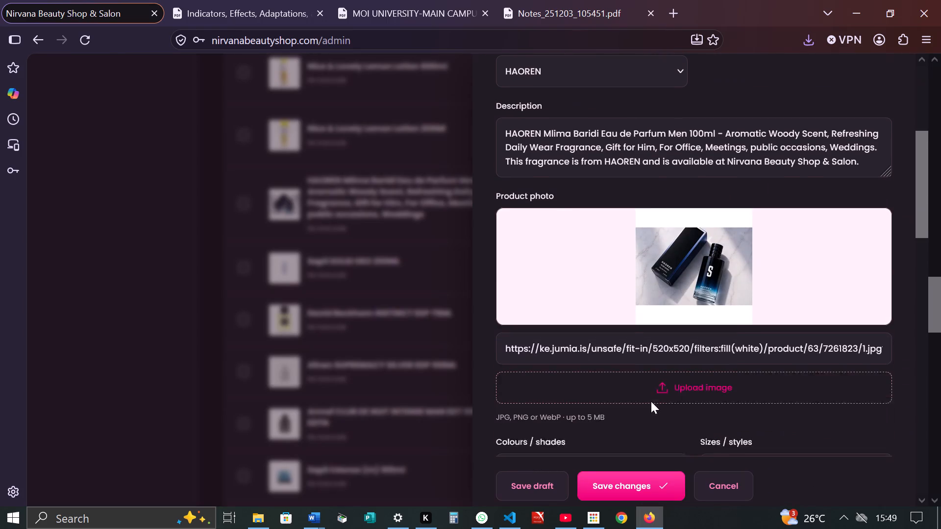
{"action": "scroll", "coordinate": [712, 368], "scroll_direction": "down", "scroll_amount": 3}
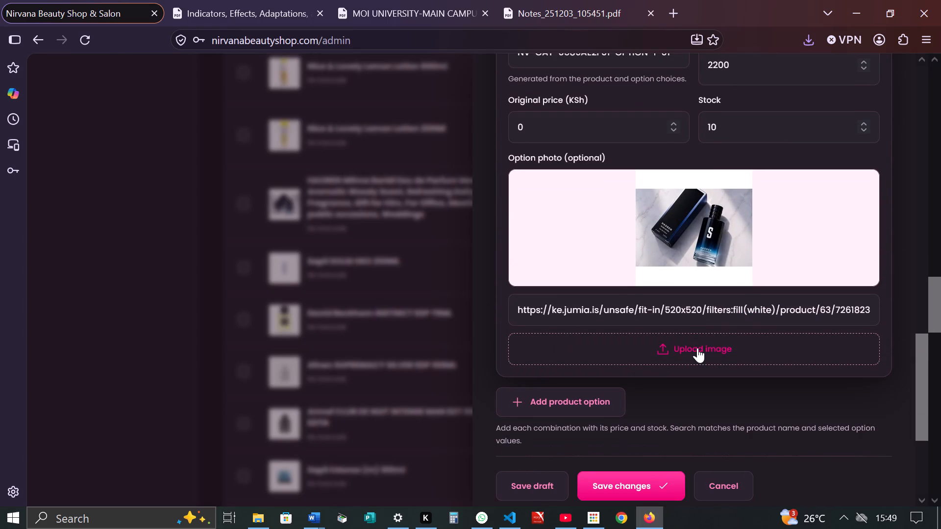
{"action": "scroll", "coordinate": [702, 341], "scroll_direction": "up", "scroll_amount": 2}
{"action": "scroll", "coordinate": [713, 395], "scroll_direction": "down", "scroll_amount": 2}
{"action": "left_click", "coordinate": [713, 129]}
{"action": "key", "text": "BackSpace"}
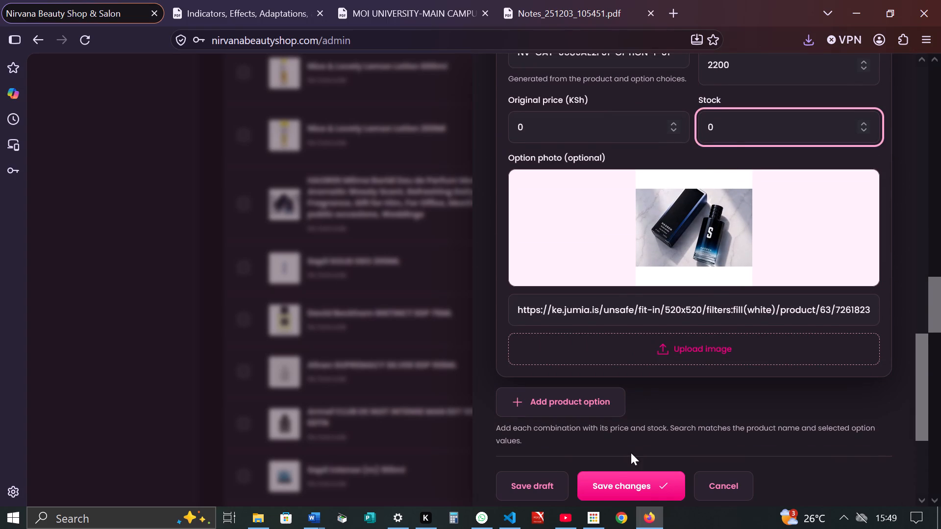
{"action": "left_click", "coordinate": [627, 473]}
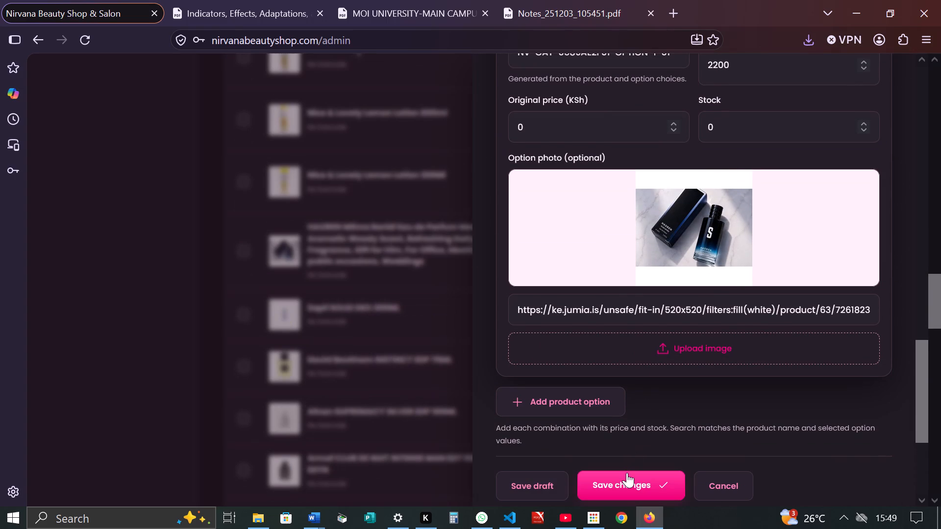
Shorten the general product name to HAOREN Mlima Baridi Eau de Parfum Men 100ml by removing the trailing description, and save the changes.
{"action": "scroll", "coordinate": [705, 342], "scroll_direction": "up", "scroll_amount": 4}
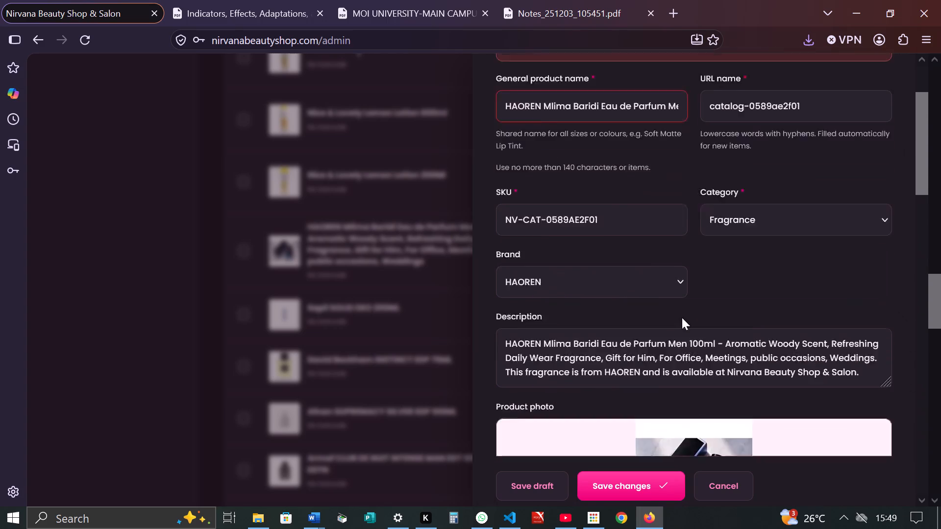
{"action": "left_click", "coordinate": [639, 144]}
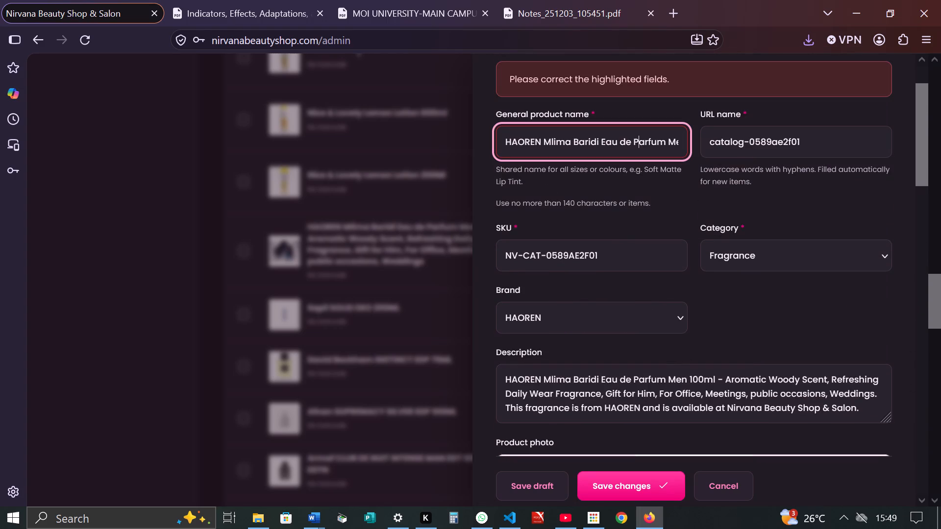
{"action": "key", "text": "Right"}
{"action": "key", "text": "Right"}
{"action": "key", "text": "Right"}
{"action": "key", "text": "Right"}
{"action": "key", "text": "Right"}
{"action": "key", "text": "Right"}
{"action": "key", "text": "Right"}
{"action": "key", "text": "Right"}
{"action": "key", "text": "Right"}
{"action": "key", "text": "Right"}
{"action": "key", "text": "Right"}
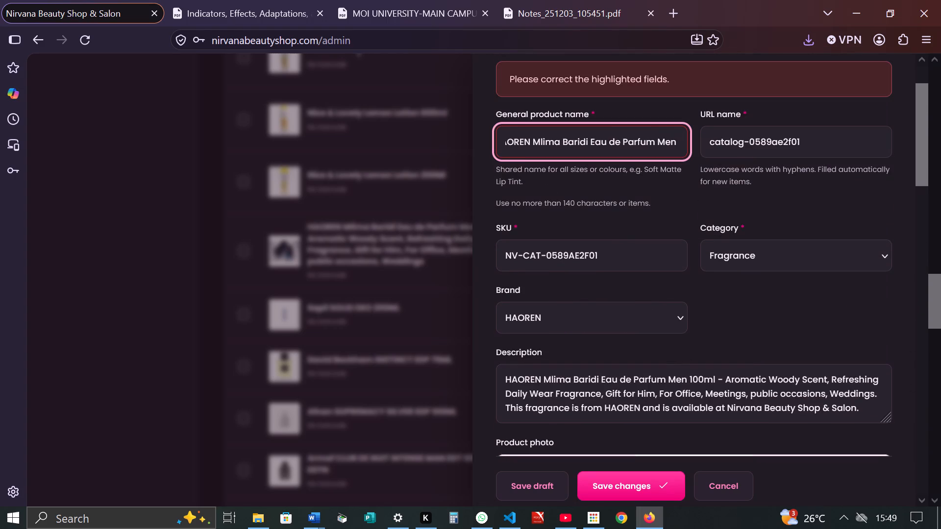
{"action": "key", "text": "Right"}
{"action": "key", "text": "Right"}
{"action": "key", "text": "Right"}
{"action": "key", "text": "Right"}
{"action": "key", "text": "Right"}
{"action": "key", "text": "Right"}
{"action": "key", "text": "Right"}
{"action": "key", "text": "Right"}
{"action": "key", "text": "Right"}
{"action": "key", "text": "Right"}
{"action": "key", "text": "Right"}
{"action": "key", "text": "Right"}
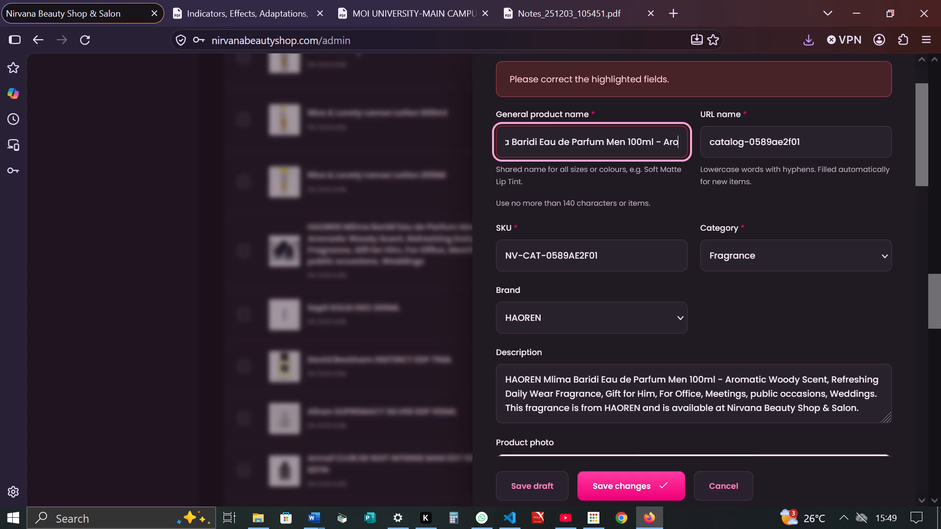
{"action": "left_click_drag", "start_coordinate": [653, 140], "coordinate": [686, 151]}
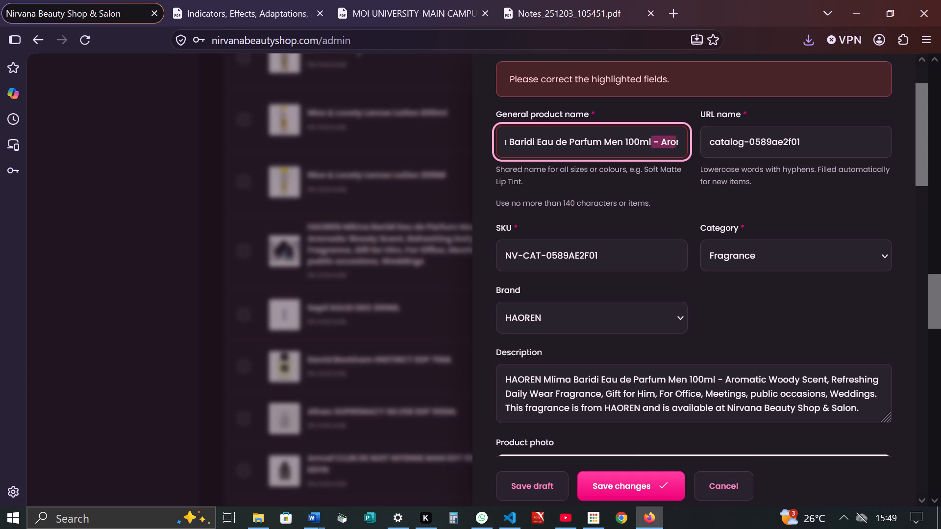
{"action": "left_click_drag", "start_coordinate": [686, 151], "coordinate": [795, 175]}
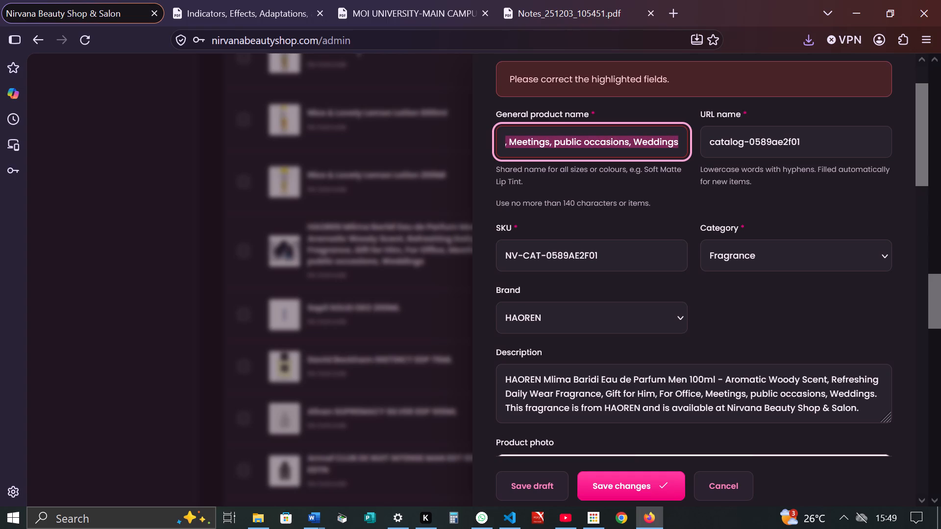
{"action": "left_click_drag", "start_coordinate": [795, 175], "coordinate": [651, 449]}
{"action": "key", "text": "BackSpace"}
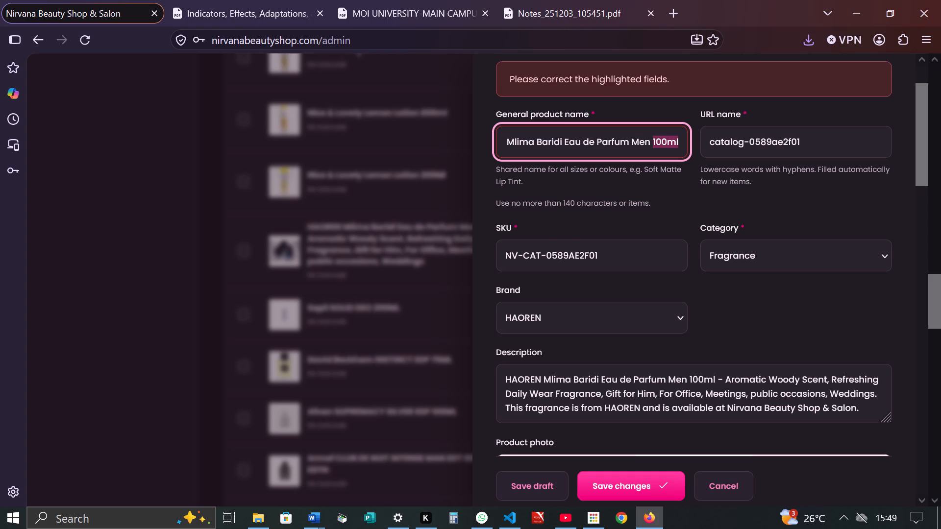
{"action": "left_click_drag", "start_coordinate": [651, 449], "coordinate": [639, 497]}
{"action": "left_click", "coordinate": [640, 496]}
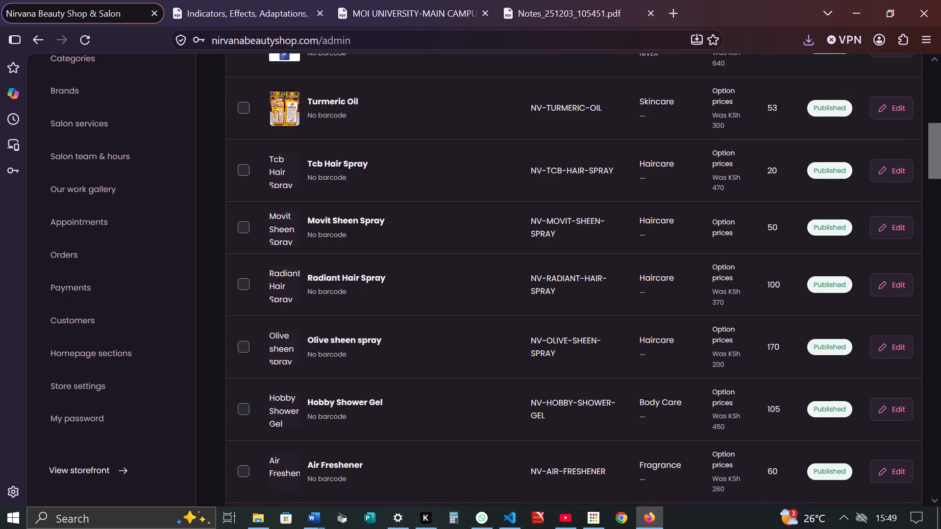
Set Option 1's stock to 0 for the Sapil SOLID DEO 200ML and save the changes.
{"action": "scroll", "coordinate": [596, 393], "scroll_direction": "down", "scroll_amount": 2}
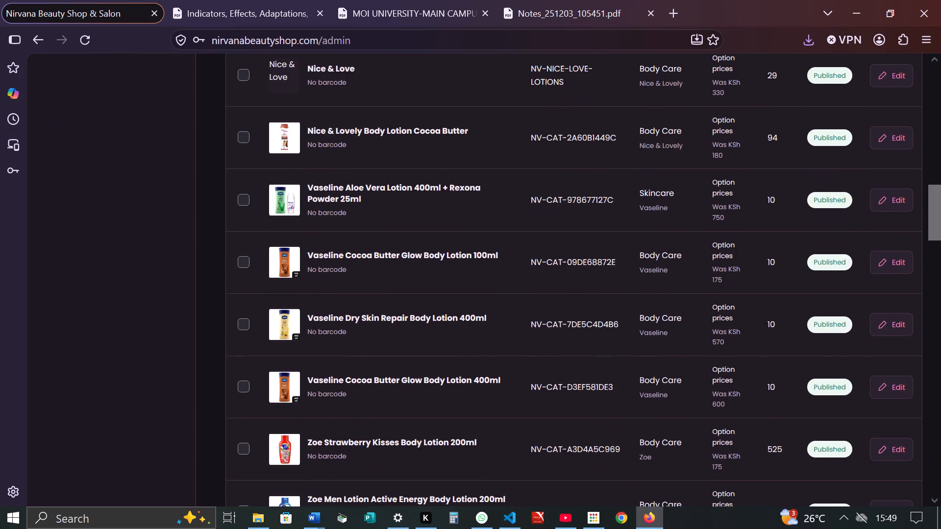
{"action": "scroll", "coordinate": [593, 390], "scroll_direction": "down", "scroll_amount": 3}
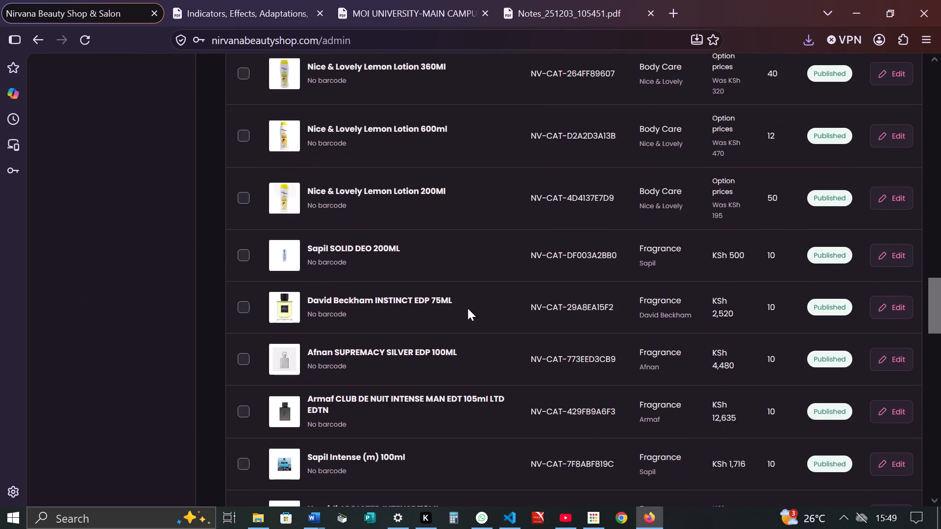
{"action": "left_click", "coordinate": [882, 259]}
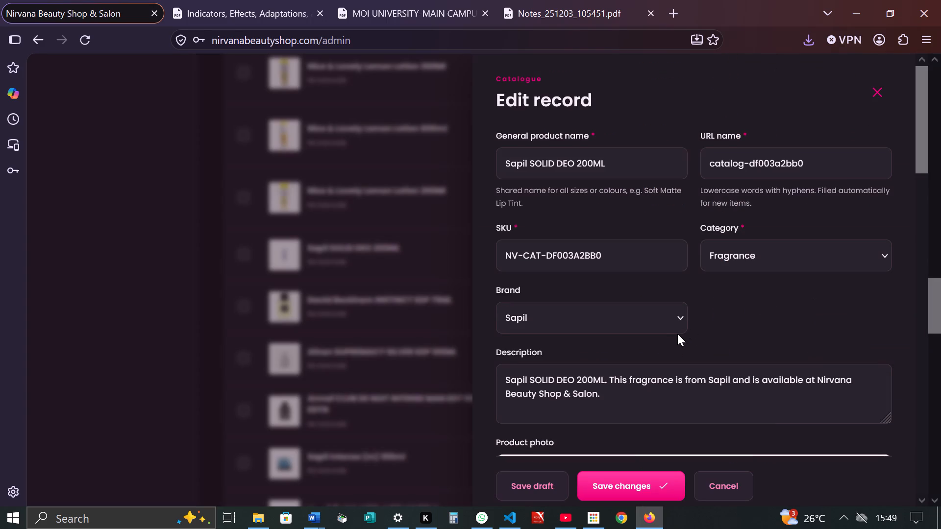
{"action": "scroll", "coordinate": [662, 339], "scroll_direction": "down", "scroll_amount": 3}
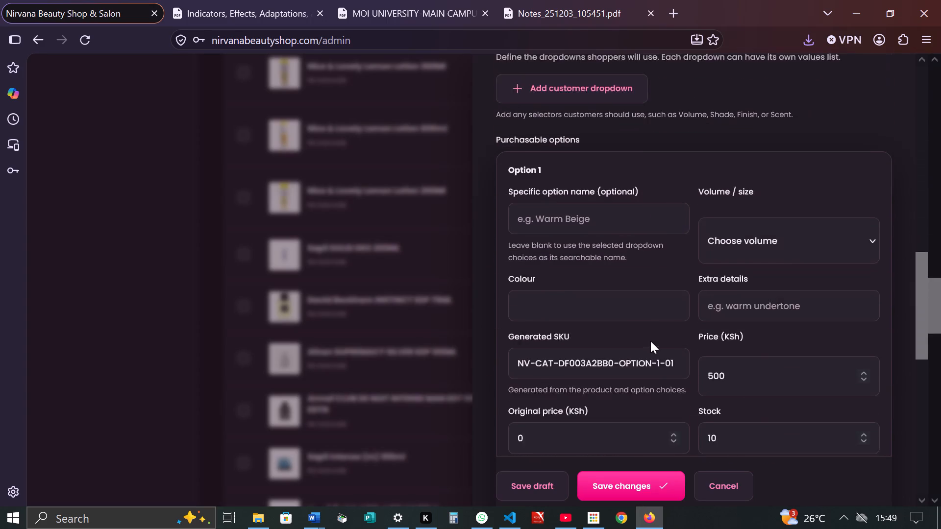
{"action": "scroll", "coordinate": [650, 341], "scroll_direction": "down", "scroll_amount": 1}
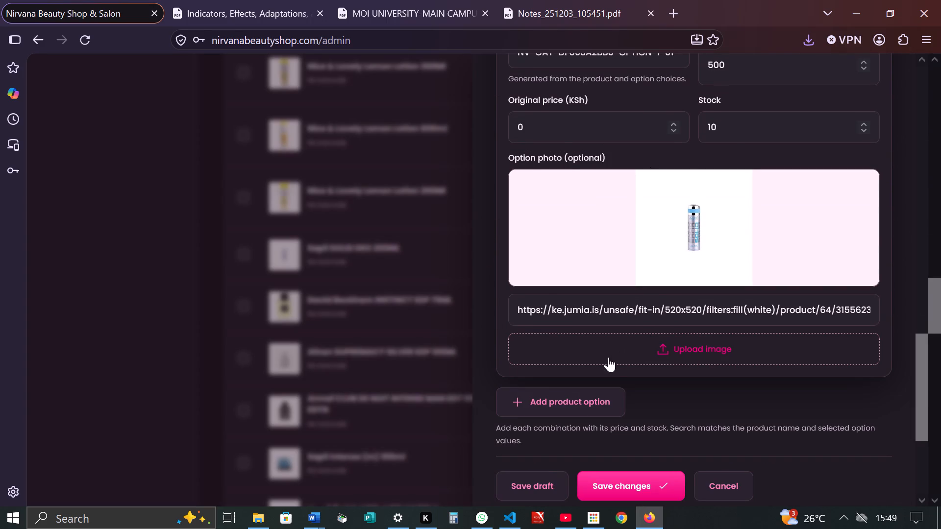
{"action": "scroll", "coordinate": [608, 357], "scroll_direction": "down", "scroll_amount": 1}
{"action": "scroll", "coordinate": [750, 297], "scroll_direction": "up", "scroll_amount": 1}
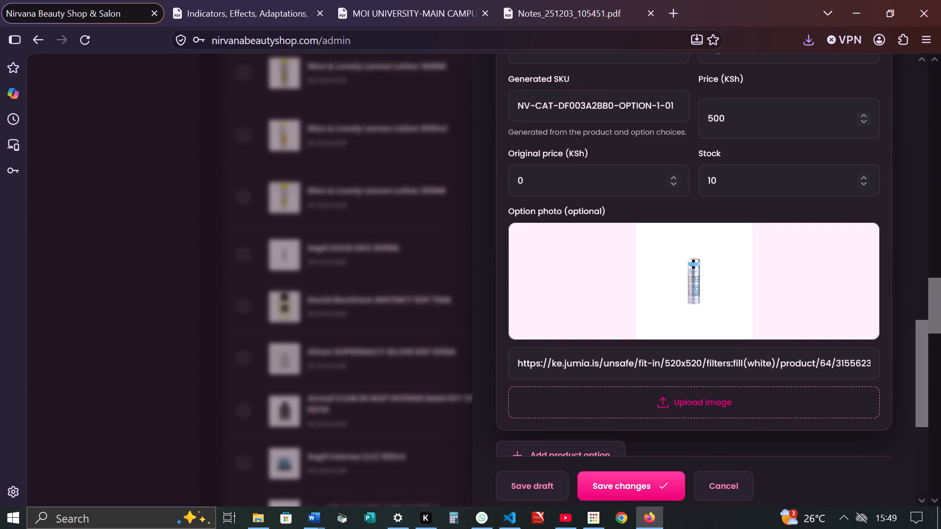
{"action": "left_click", "coordinate": [706, 174]}
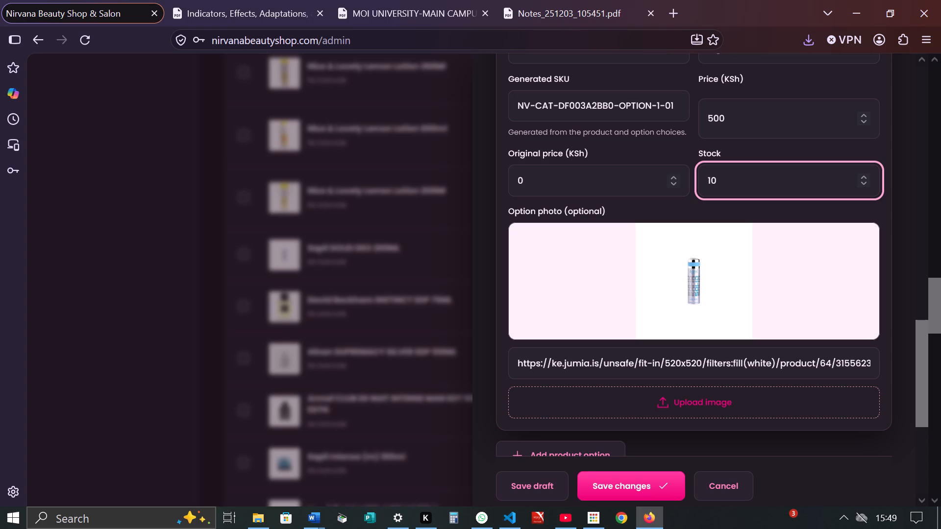
{"action": "left_click", "coordinate": [713, 178]}
{"action": "key", "text": "BackSpace"}
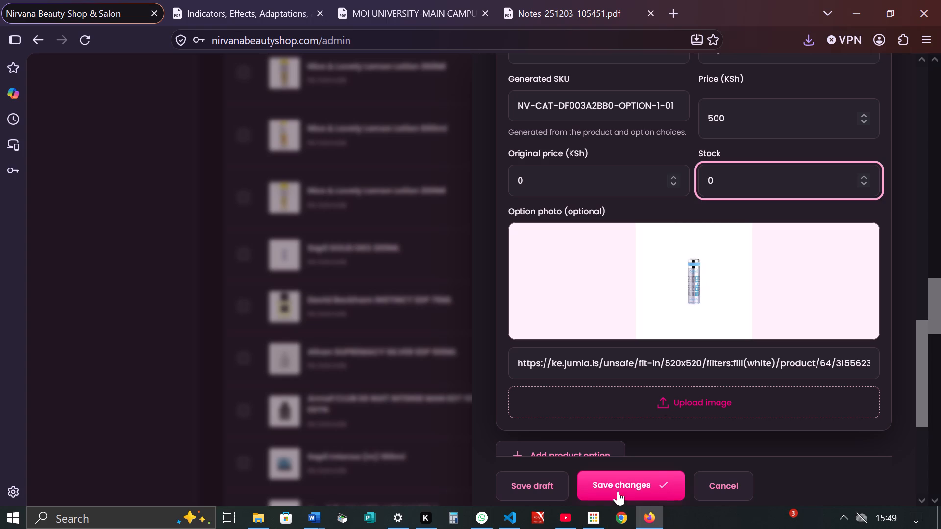
{"action": "left_click", "coordinate": [618, 491]}
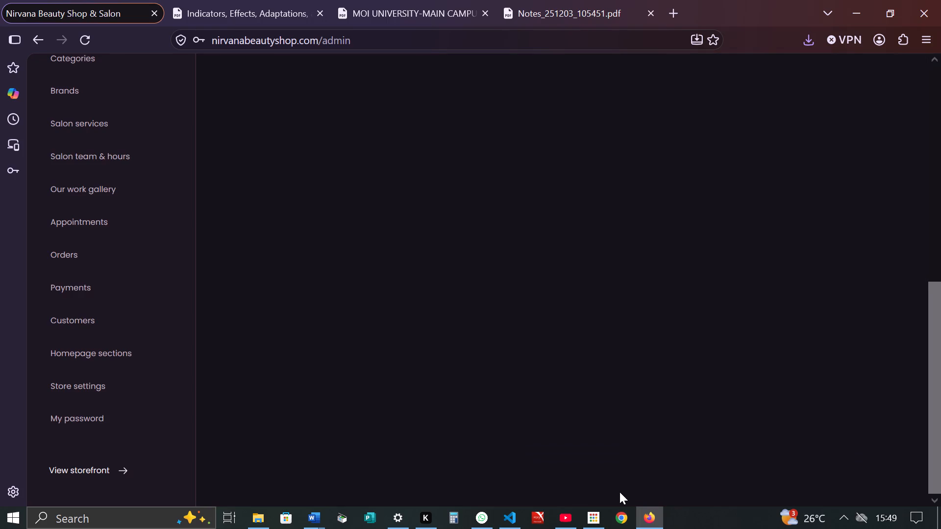
Set Option 1's stock to 0 for the David Beckham INSTINCT EDP 75ML and save the changes.
{"action": "scroll", "coordinate": [632, 468], "scroll_direction": "down", "scroll_amount": 1}
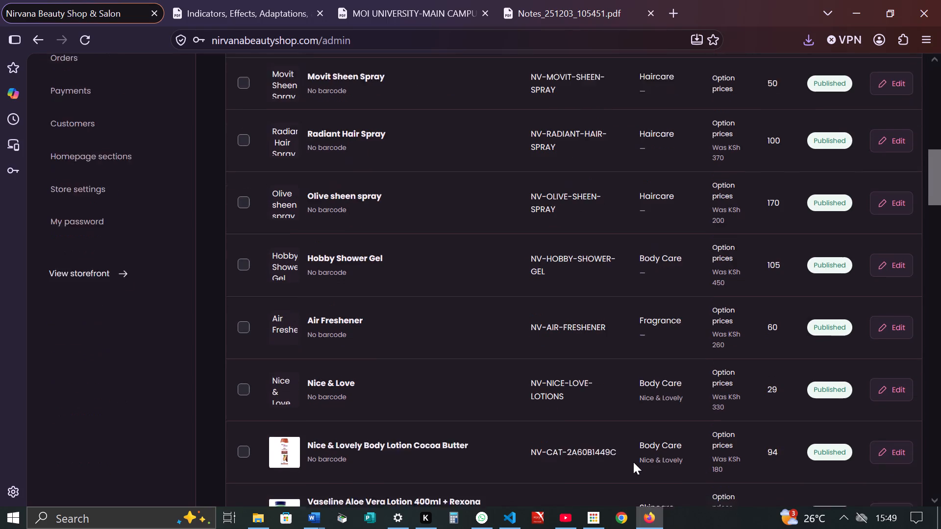
{"action": "scroll", "coordinate": [633, 461], "scroll_direction": "down", "scroll_amount": 4}
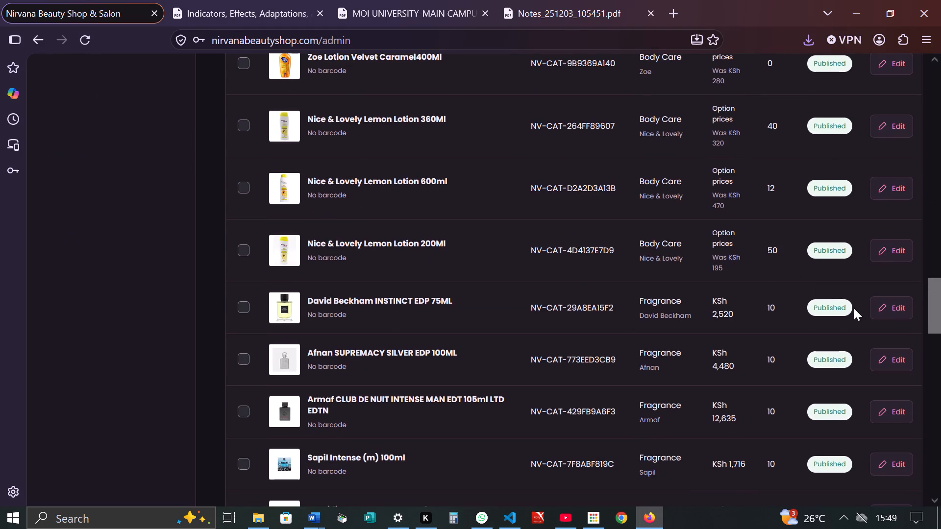
{"action": "left_click", "coordinate": [904, 315]}
{"action": "scroll", "coordinate": [645, 410], "scroll_direction": "down", "scroll_amount": 1}
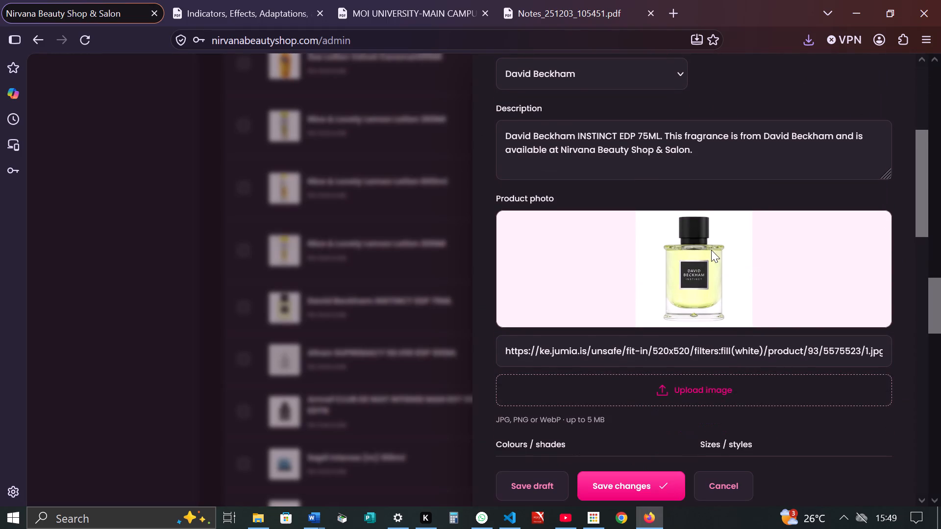
{"action": "scroll", "coordinate": [717, 379], "scroll_direction": "down", "scroll_amount": 2}
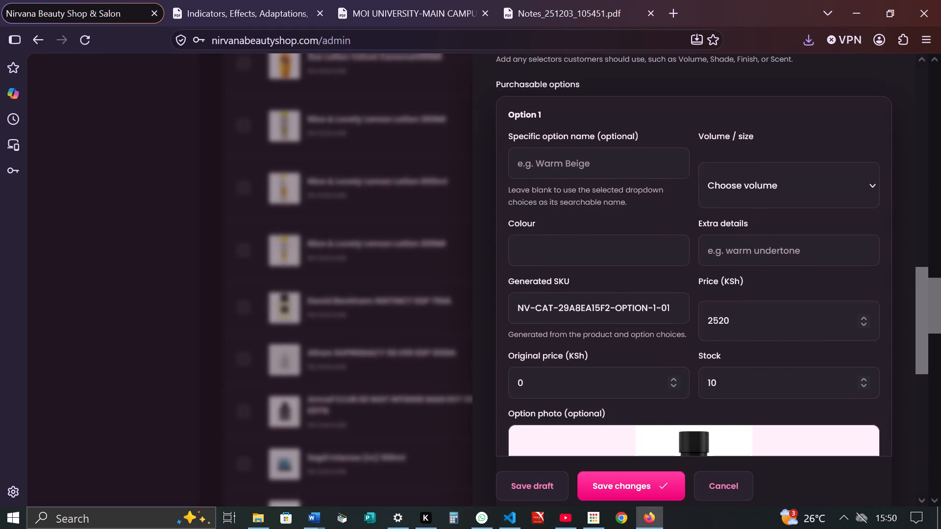
{"action": "left_click", "coordinate": [711, 379]}
{"action": "key", "text": "BackSpace"}
{"action": "left_click", "coordinate": [657, 486]}
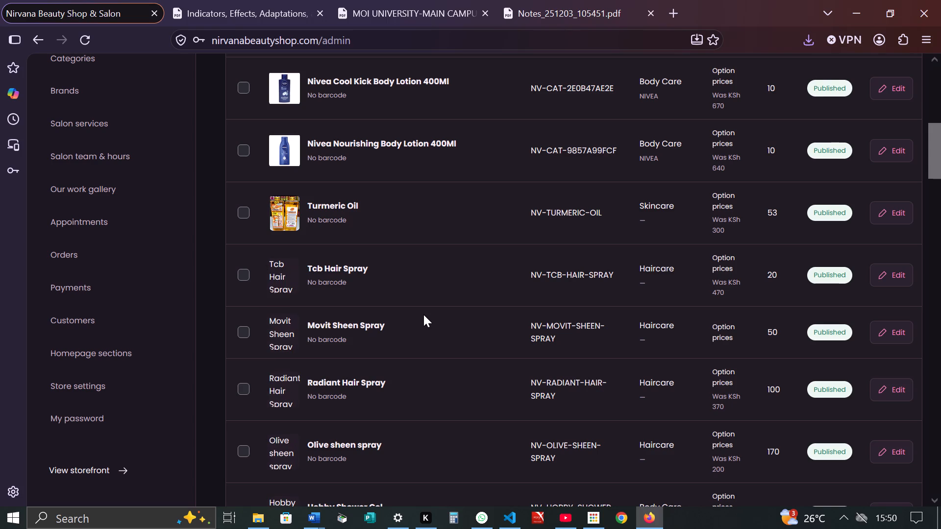
Set Option 1's stock to 0 for the Afnan SUPREMACY SILVER EDP 100ML and save the changes.
{"action": "scroll", "coordinate": [470, 352], "scroll_direction": "down", "scroll_amount": 3}
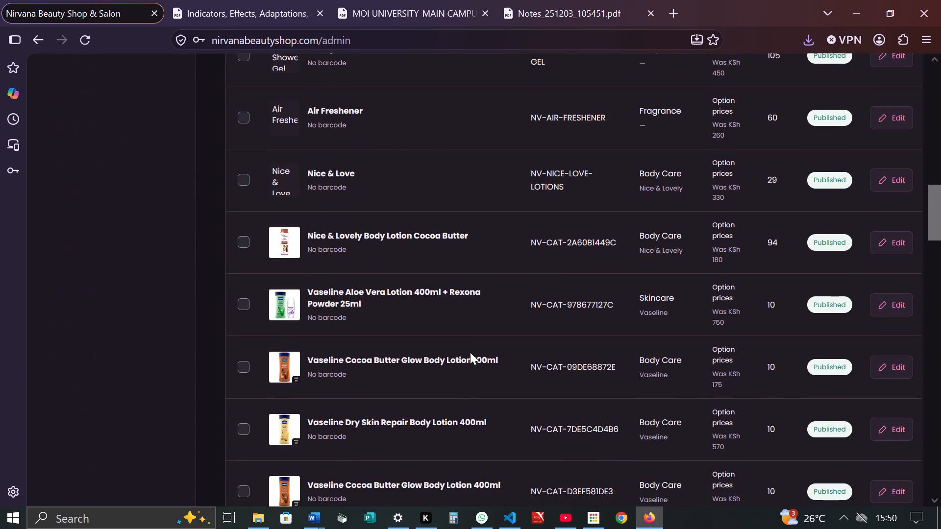
{"action": "scroll", "coordinate": [470, 348], "scroll_direction": "down", "scroll_amount": 1}
{"action": "scroll", "coordinate": [406, 417], "scroll_direction": "down", "scroll_amount": 2}
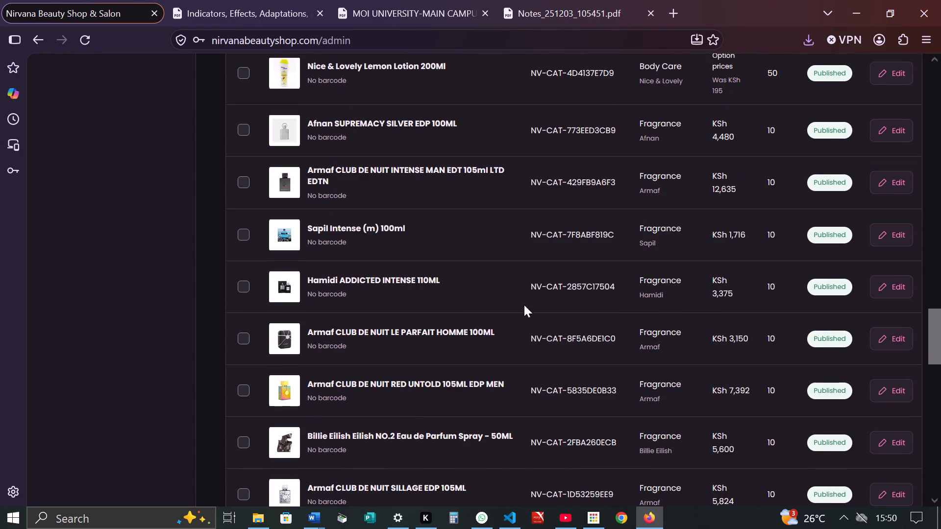
{"action": "left_click", "coordinate": [904, 131]}
{"action": "scroll", "coordinate": [641, 359], "scroll_direction": "down", "scroll_amount": 1}
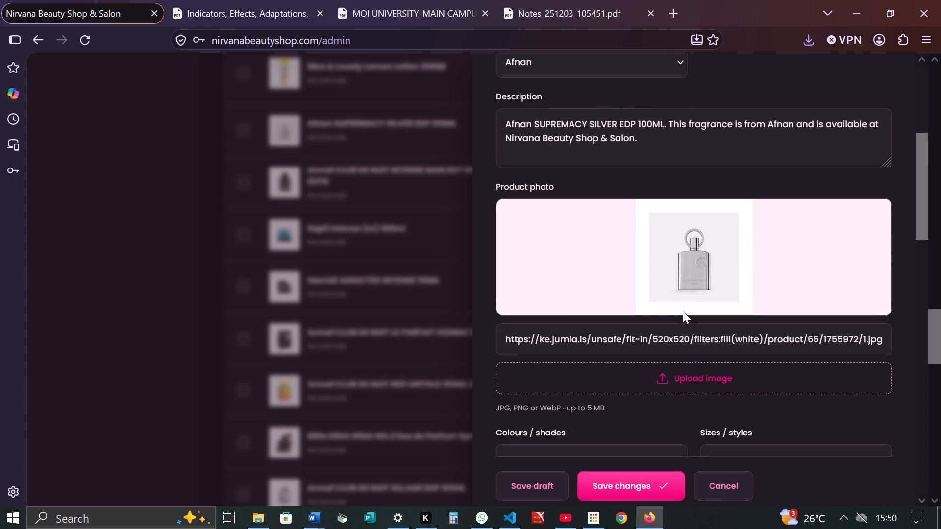
{"action": "scroll", "coordinate": [673, 349], "scroll_direction": "down", "scroll_amount": 1}
{"action": "scroll", "coordinate": [738, 317], "scroll_direction": "down", "scroll_amount": 1}
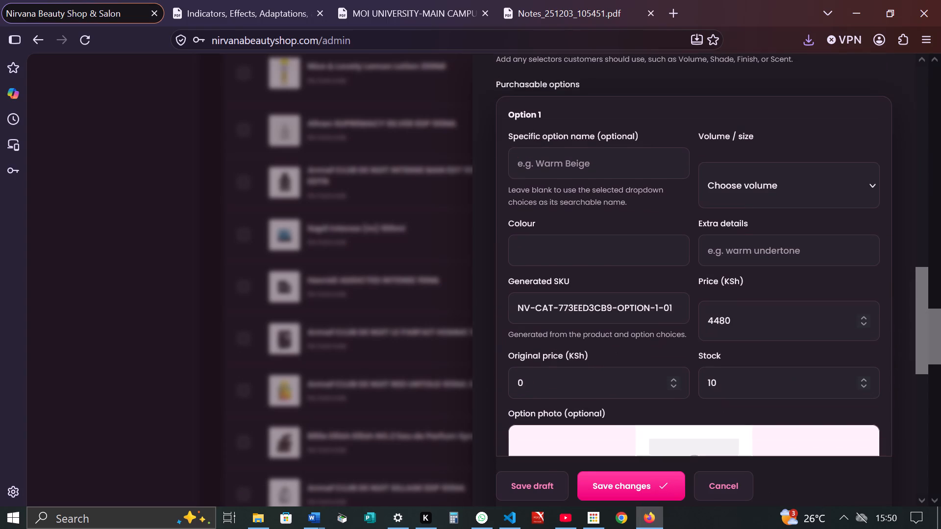
{"action": "left_click", "coordinate": [714, 383]}
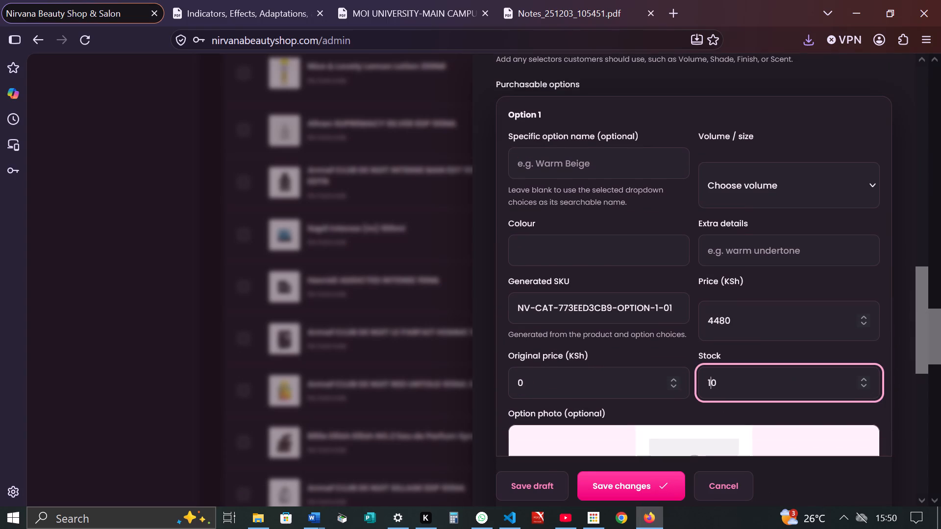
{"action": "key", "text": "BackSpace"}
{"action": "left_click", "coordinate": [646, 472]}
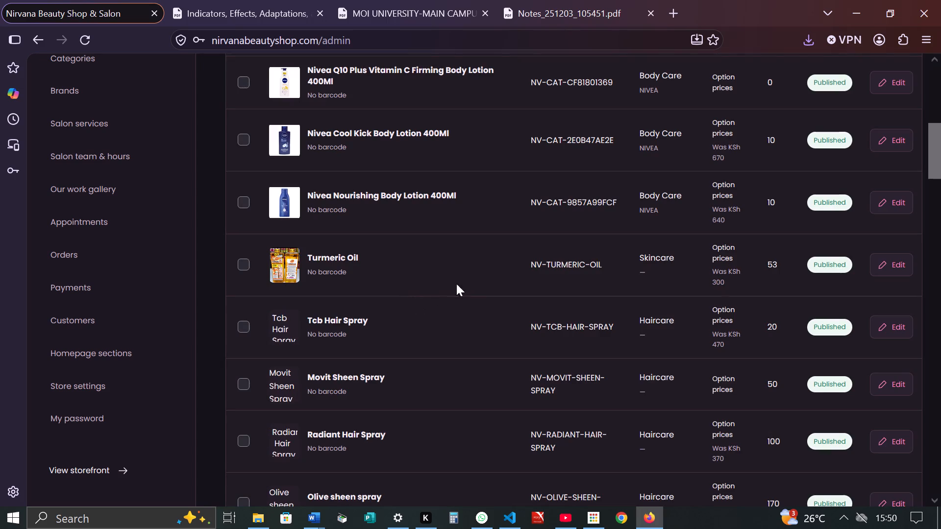
Set Option 1's stock to 0 for the Armaf CLUB DE NUIT INTENSE MAN EDT 105ml LTD EDTN and save the changes.
{"action": "scroll", "coordinate": [563, 382], "scroll_direction": "down", "scroll_amount": 4}
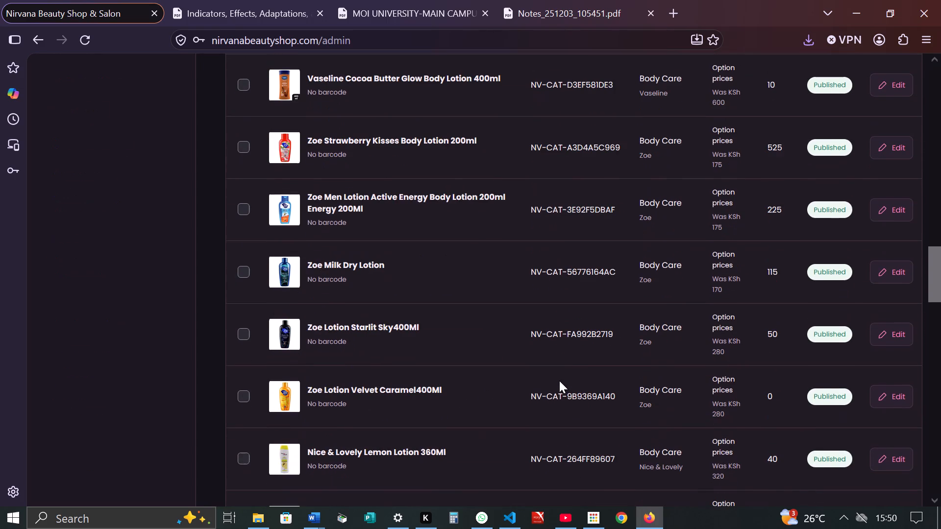
{"action": "scroll", "coordinate": [621, 397], "scroll_direction": "down", "scroll_amount": 1}
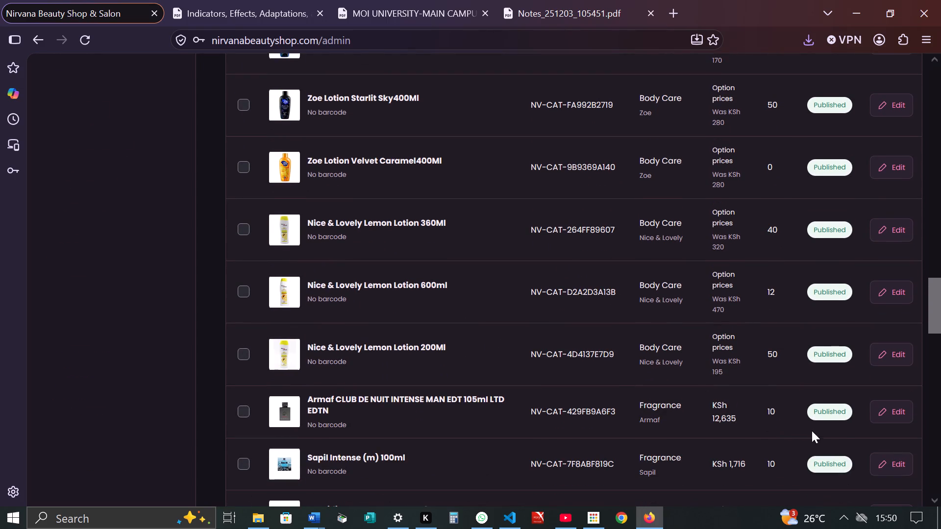
{"action": "left_click", "coordinate": [889, 406]}
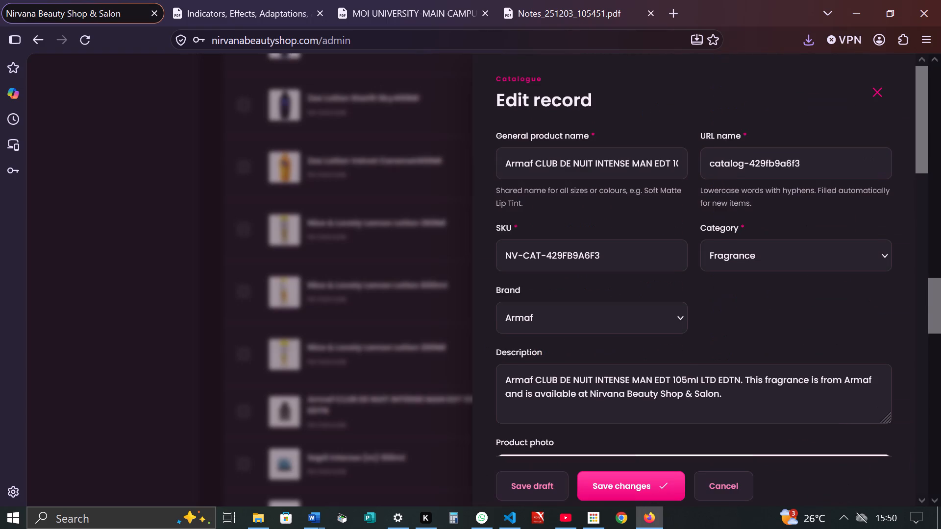
{"action": "scroll", "coordinate": [814, 376], "scroll_direction": "down", "scroll_amount": 4}
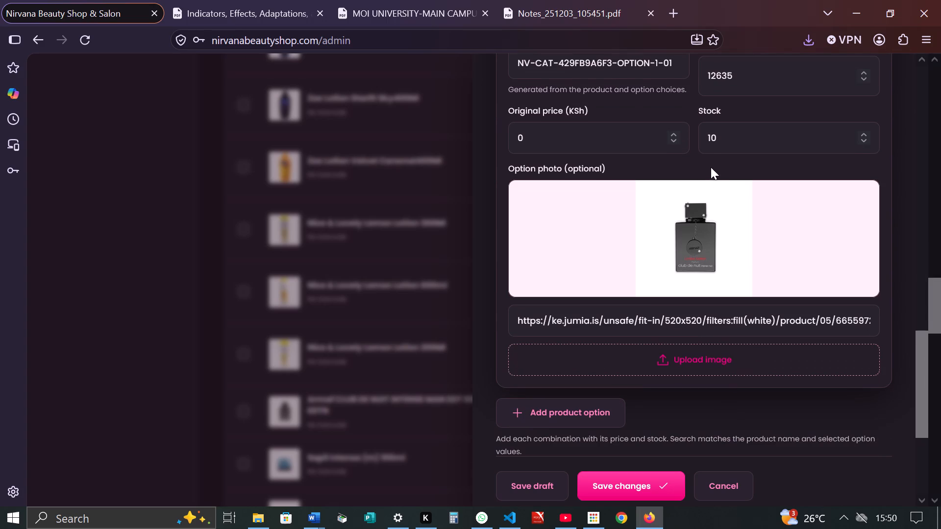
{"action": "left_click", "coordinate": [711, 121]}
{"action": "key", "text": "BackSpace"}
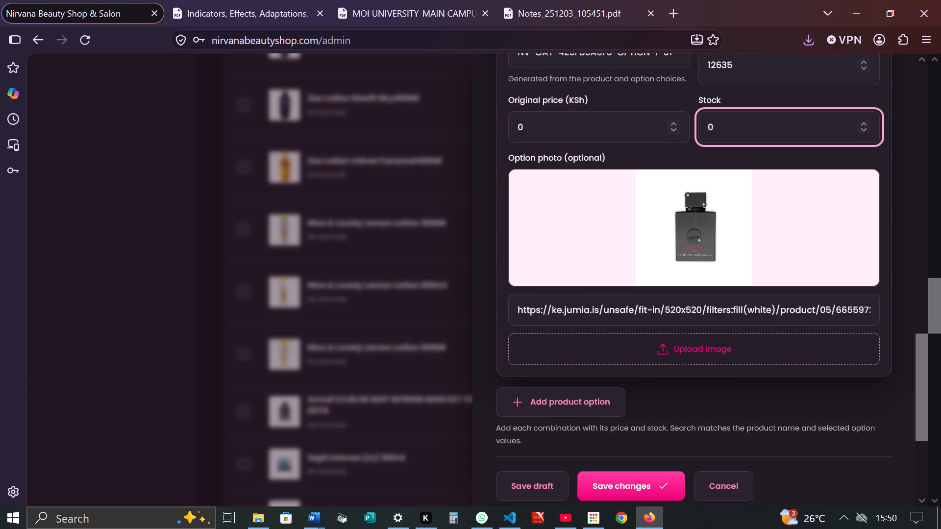
{"action": "left_click", "coordinate": [613, 473]}
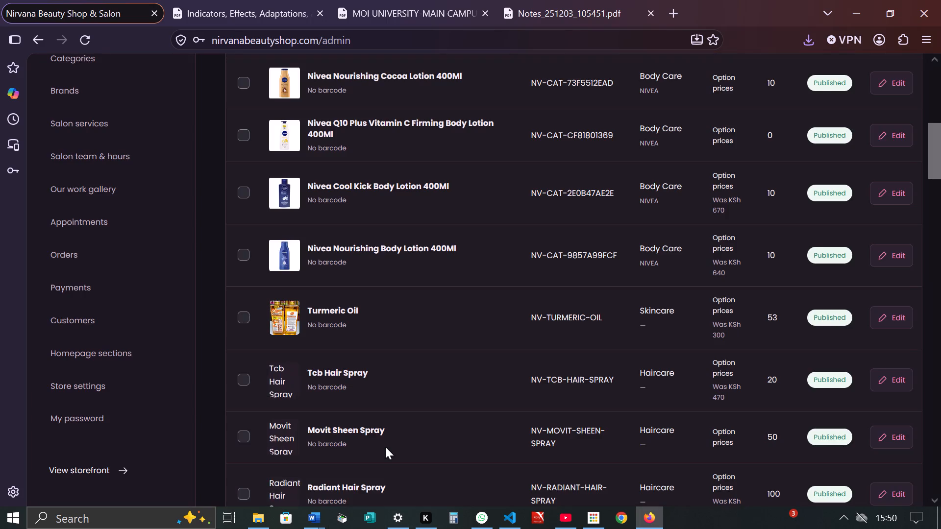
Set Option 1's stock to 0 for the Sapil Intense (m) 100ml and save the changes.
{"action": "scroll", "coordinate": [329, 502], "scroll_direction": "down", "scroll_amount": 2}
{"action": "scroll", "coordinate": [346, 461], "scroll_direction": "down", "scroll_amount": 2}
{"action": "scroll", "coordinate": [383, 418], "scroll_direction": "down", "scroll_amount": 2}
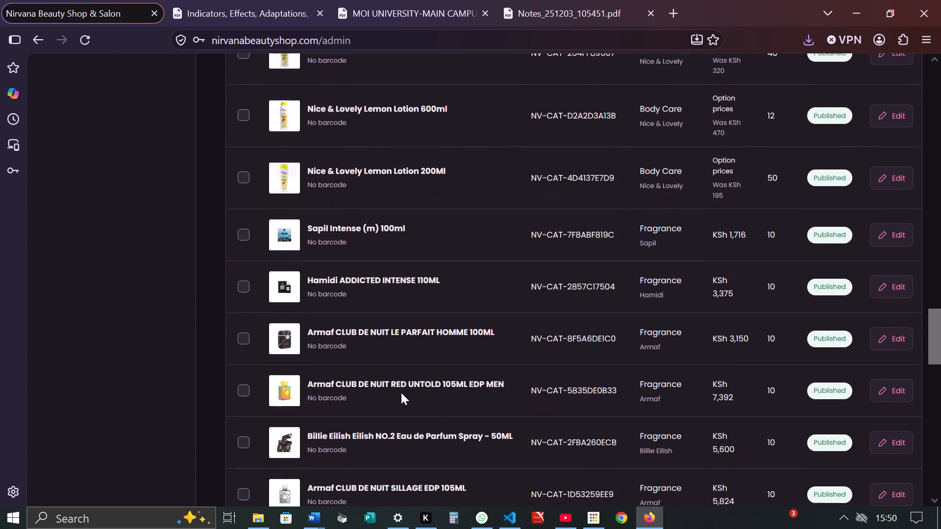
{"action": "left_click", "coordinate": [894, 223]}
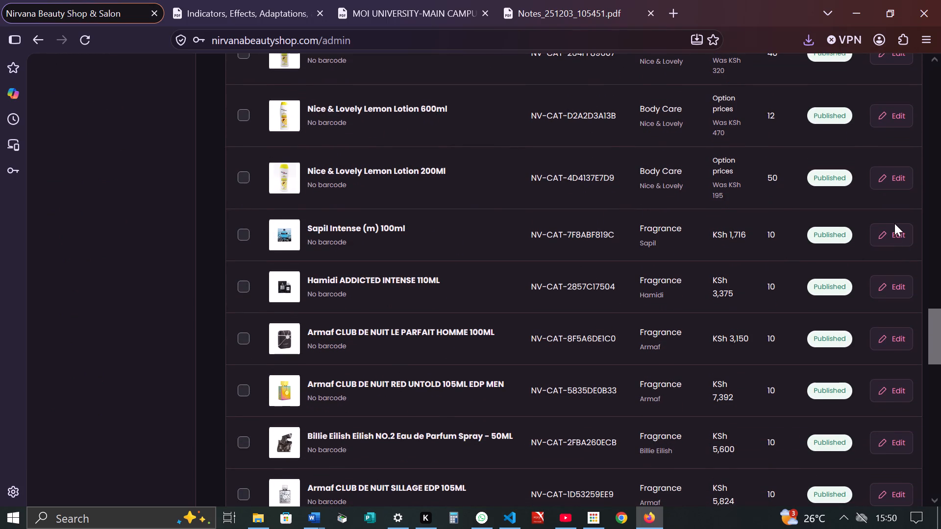
{"action": "left_click", "coordinate": [892, 235]}
{"action": "scroll", "coordinate": [719, 288], "scroll_direction": "down", "scroll_amount": 3}
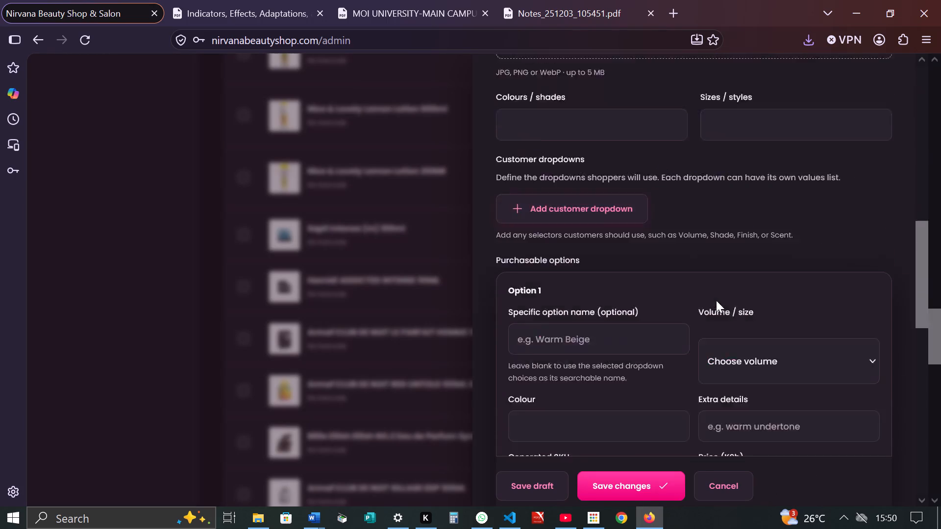
{"action": "scroll", "coordinate": [711, 320], "scroll_direction": "down", "scroll_amount": 1}
{"action": "scroll", "coordinate": [714, 293], "scroll_direction": "up", "scroll_amount": 1}
{"action": "left_click", "coordinate": [712, 382]}
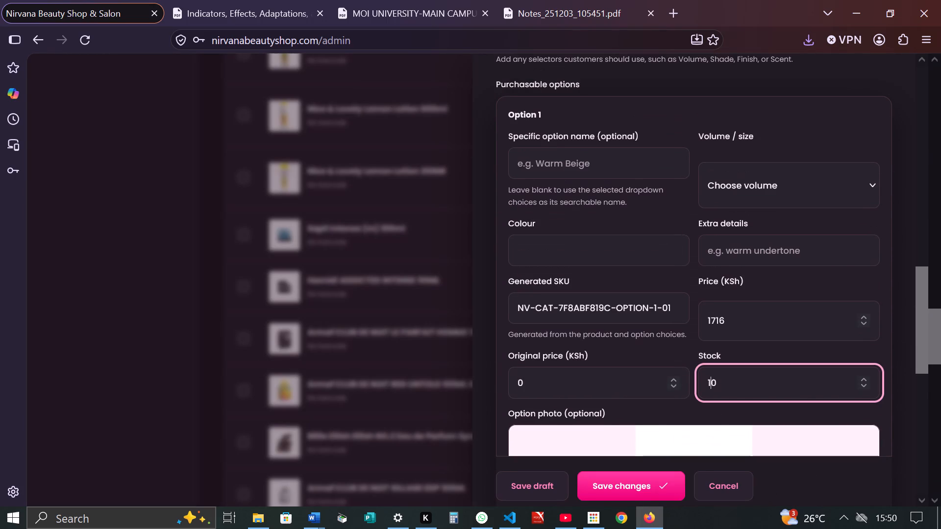
{"action": "key", "text": "BackSpace"}
{"action": "left_click", "coordinate": [648, 494]}
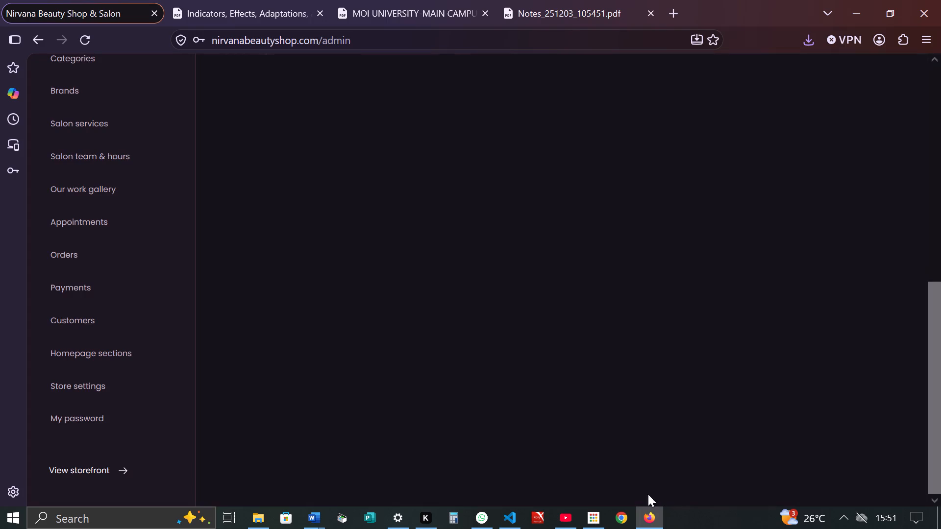
Set Option 1's stock to 0 for the Hamidi ADDICTED INTENSE 110ML and save the changes.
{"action": "scroll", "coordinate": [609, 359], "scroll_direction": "down", "scroll_amount": 2}
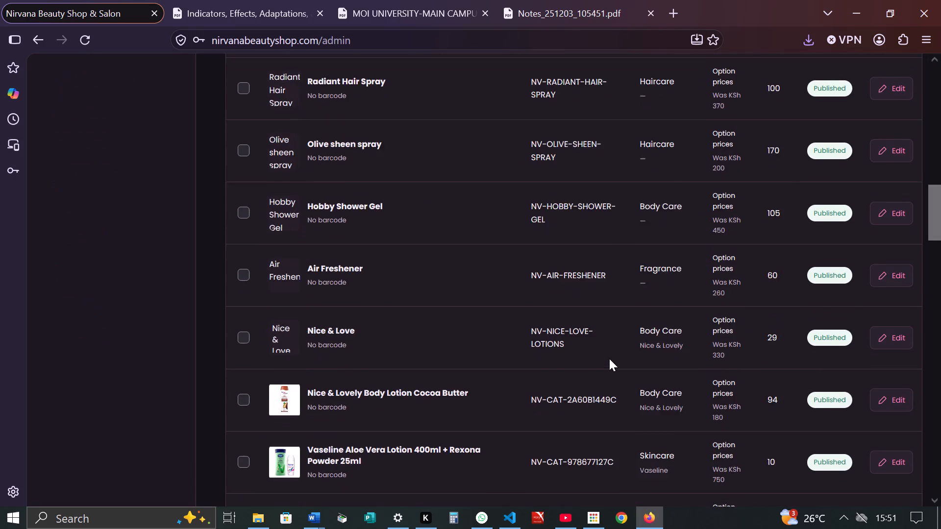
{"action": "scroll", "coordinate": [609, 359], "scroll_direction": "down", "scroll_amount": 4}
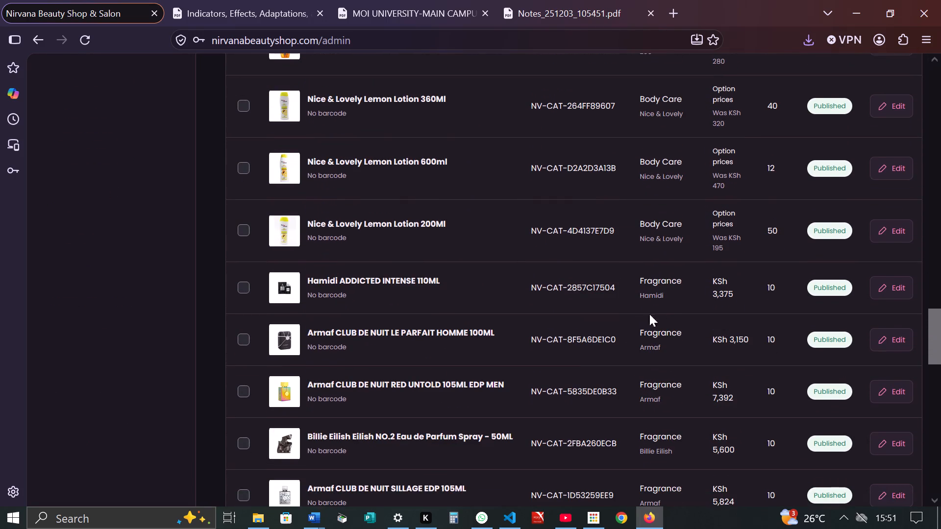
{"action": "left_click", "coordinate": [892, 286]}
{"action": "scroll", "coordinate": [659, 350], "scroll_direction": "down", "scroll_amount": 2}
{"action": "scroll", "coordinate": [686, 345], "scroll_direction": "up", "scroll_amount": 1}
{"action": "scroll", "coordinate": [742, 363], "scroll_direction": "down", "scroll_amount": 1}
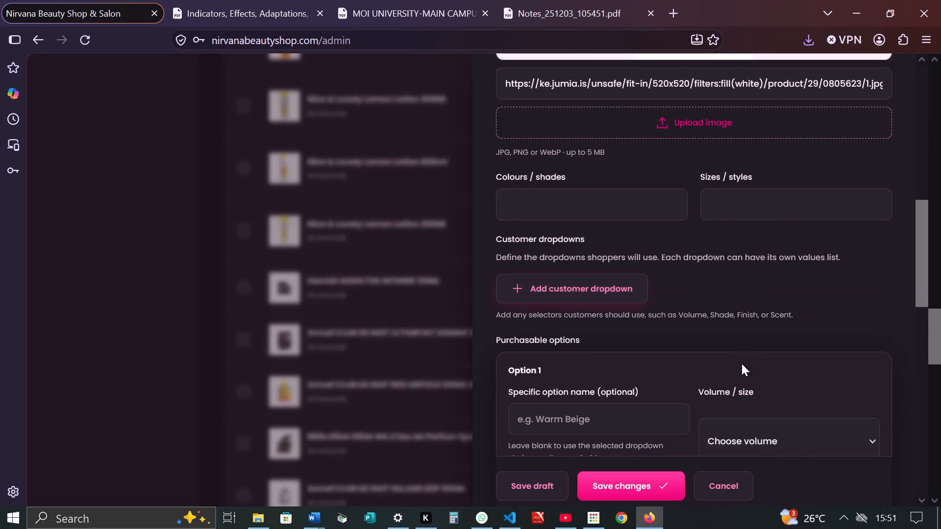
{"action": "scroll", "coordinate": [742, 363], "scroll_direction": "down", "scroll_amount": 1}
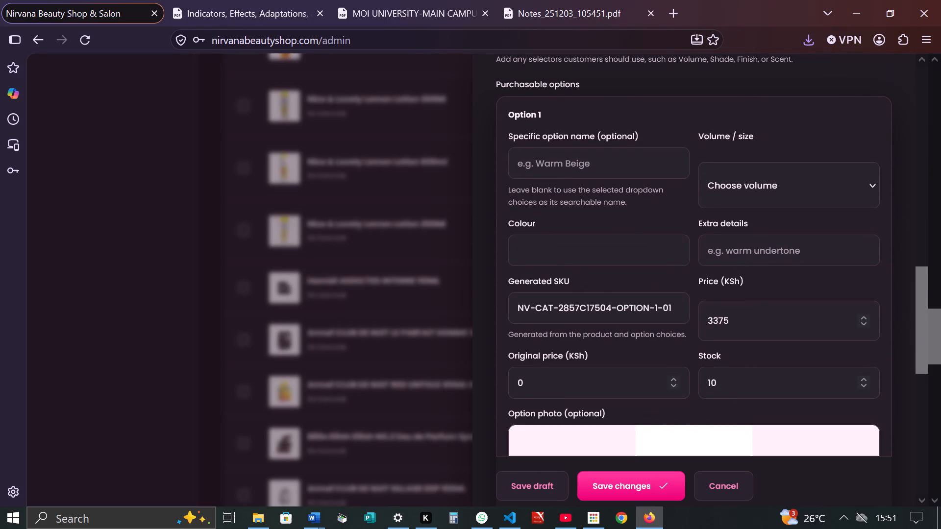
{"action": "left_click", "coordinate": [710, 384]}
{"action": "key", "text": "BackSpace"}
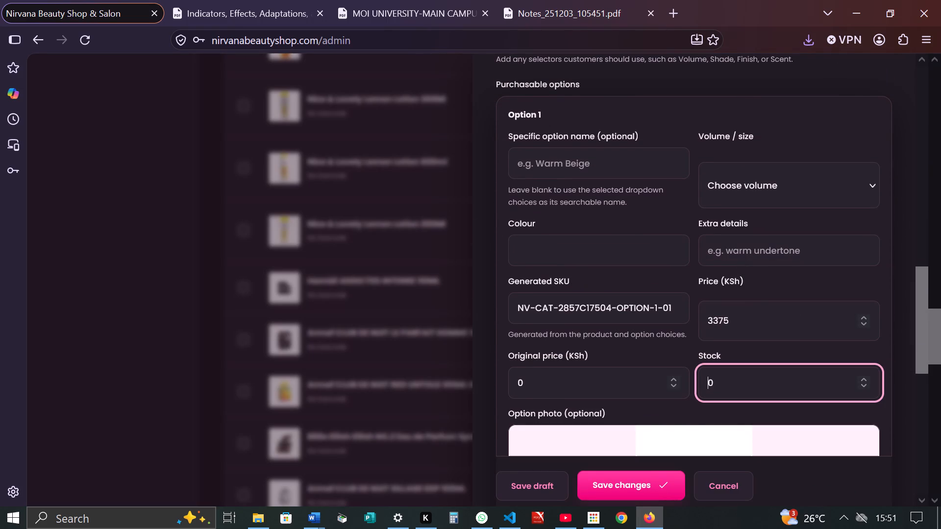
{"action": "left_click", "coordinate": [663, 487]}
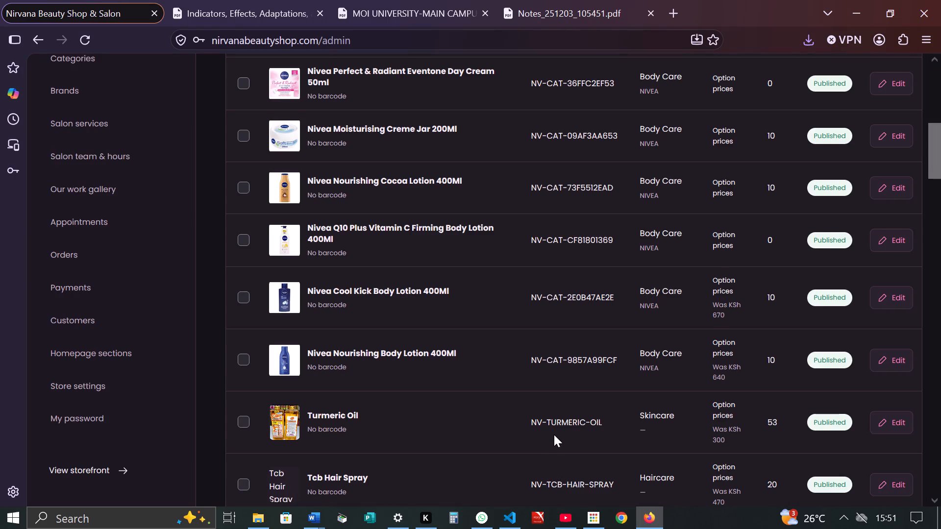
Set Option 1's stock to 0 for the Armaf CLUB DE NUIT LE PARFAIT HOMME 100ML and save the changes.
{"action": "scroll", "coordinate": [554, 434], "scroll_direction": "down", "scroll_amount": 6}
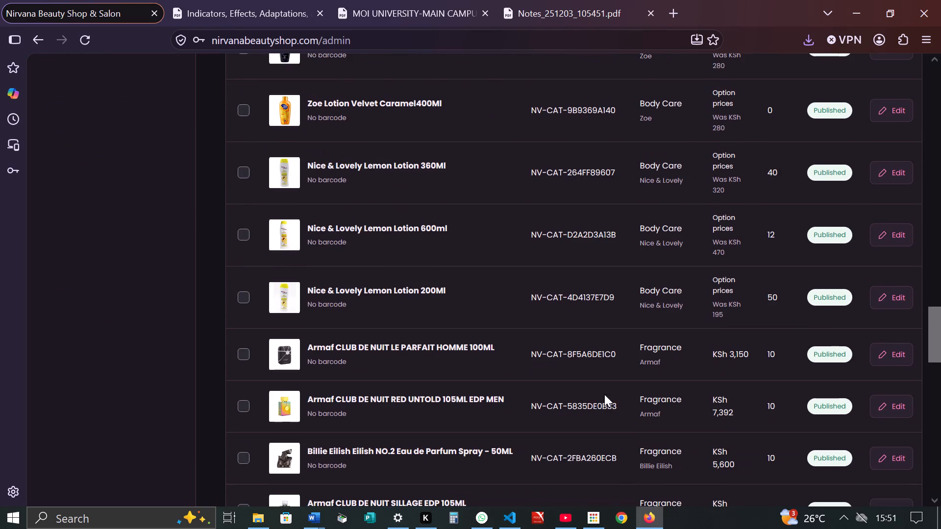
{"action": "left_click", "coordinate": [889, 338]}
{"action": "scroll", "coordinate": [655, 372], "scroll_direction": "down", "scroll_amount": 2}
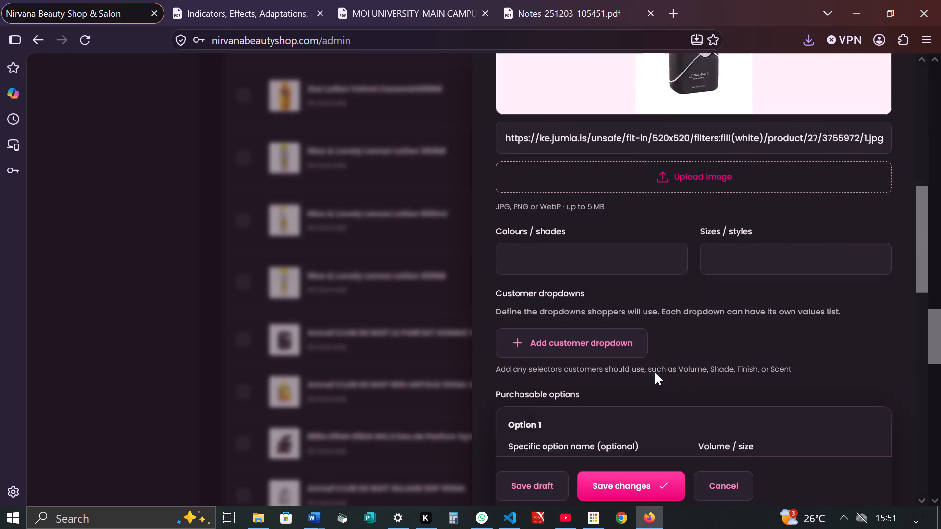
{"action": "scroll", "coordinate": [657, 370], "scroll_direction": "up", "scroll_amount": 1}
{"action": "scroll", "coordinate": [668, 412], "scroll_direction": "down", "scroll_amount": 1}
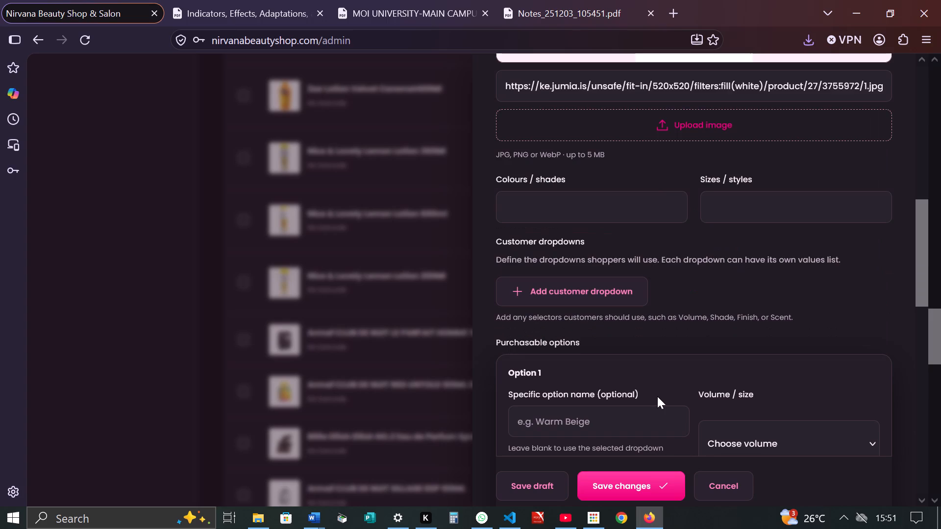
{"action": "scroll", "coordinate": [657, 396], "scroll_direction": "down", "scroll_amount": 1}
{"action": "left_click", "coordinate": [712, 383]}
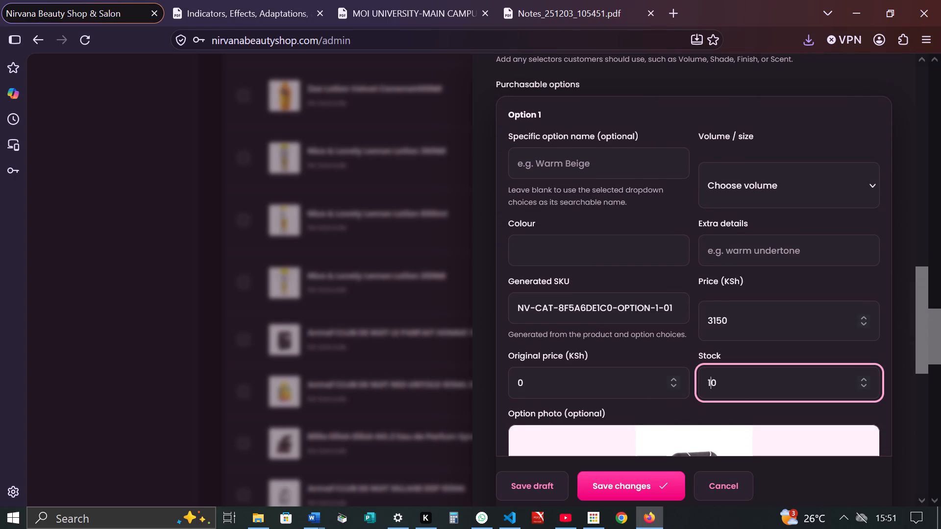
{"action": "key", "text": "BackSpace"}
{"action": "left_click", "coordinate": [616, 489]}
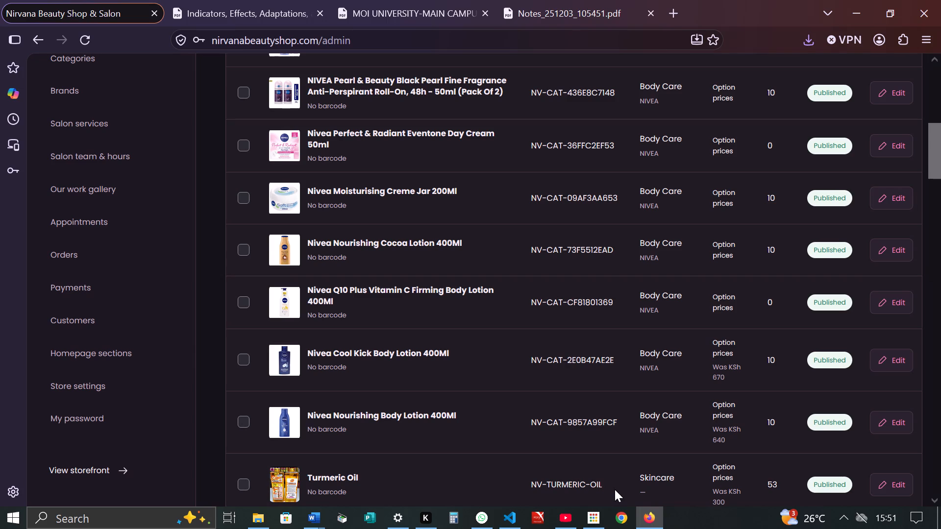
Set Option 1's stock to 0 for the Armaf CLUB DE NUIT RED UNTOLD 105ML EDP MEN and save the changes.
{"action": "scroll", "coordinate": [580, 298], "scroll_direction": "down", "scroll_amount": 2}
{"action": "scroll", "coordinate": [458, 337], "scroll_direction": "down", "scroll_amount": 2}
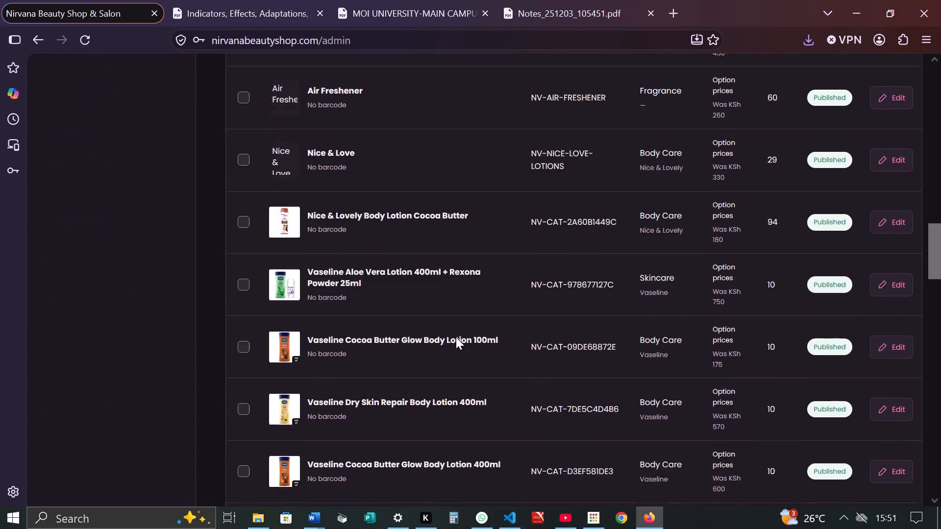
{"action": "scroll", "coordinate": [466, 334], "scroll_direction": "down", "scroll_amount": 2}
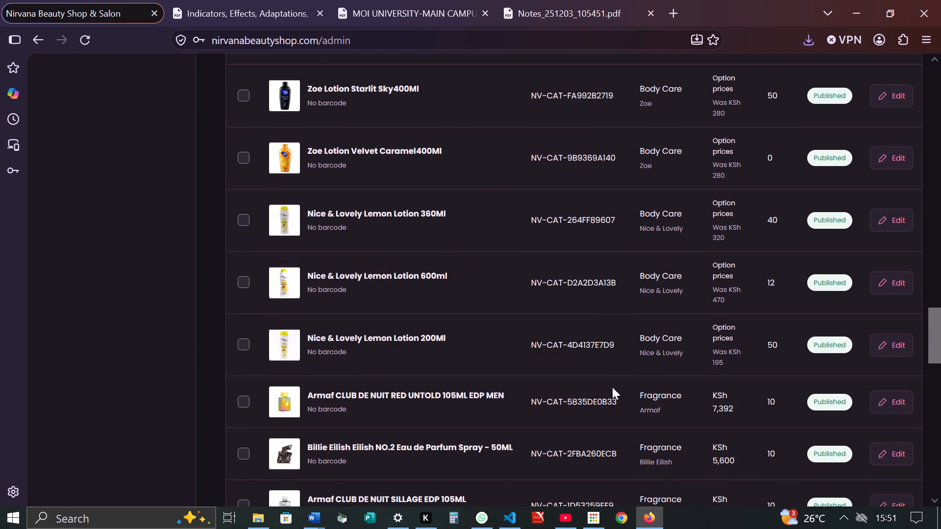
{"action": "left_click", "coordinate": [887, 404]}
{"action": "scroll", "coordinate": [592, 406], "scroll_direction": "down", "scroll_amount": 2}
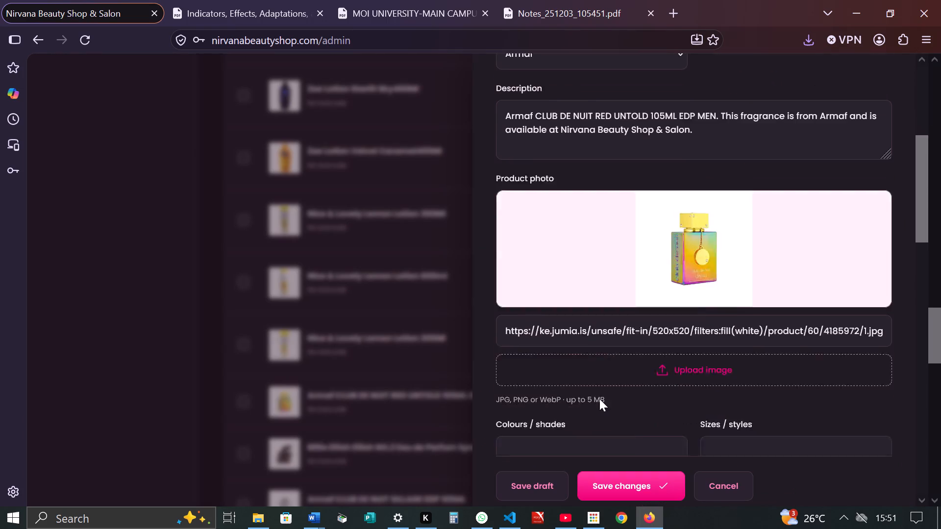
{"action": "scroll", "coordinate": [648, 342], "scroll_direction": "up", "scroll_amount": 1}
{"action": "scroll", "coordinate": [624, 405], "scroll_direction": "down", "scroll_amount": 1}
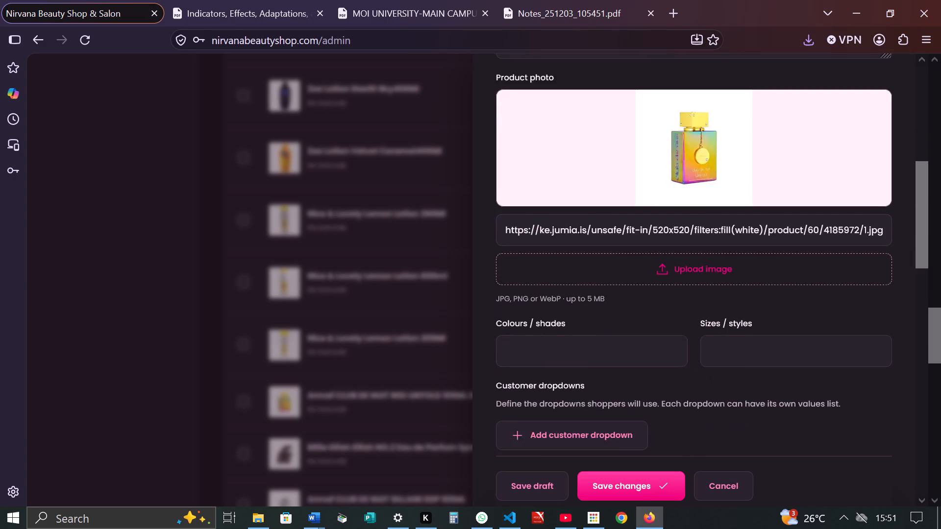
{"action": "scroll", "coordinate": [723, 418], "scroll_direction": "down", "scroll_amount": 1}
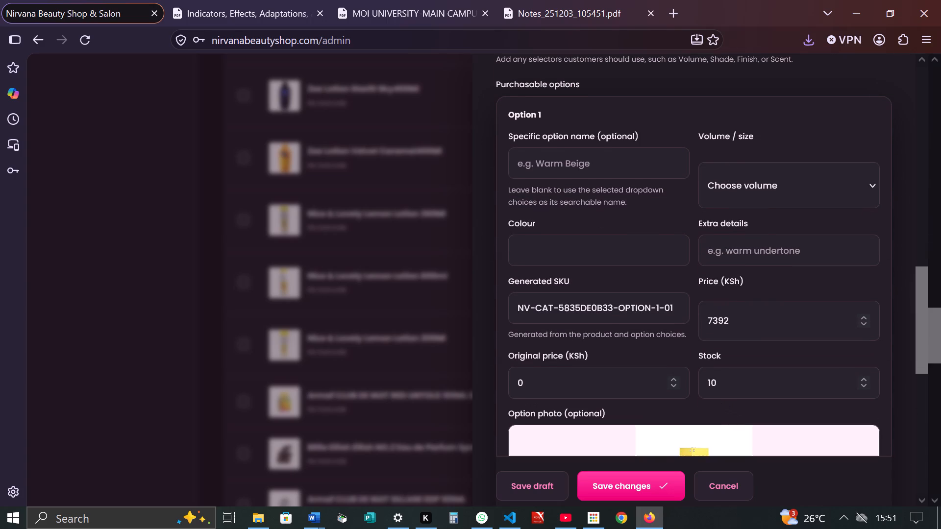
{"action": "left_click", "coordinate": [713, 383]}
{"action": "key", "text": "BackSpace"}
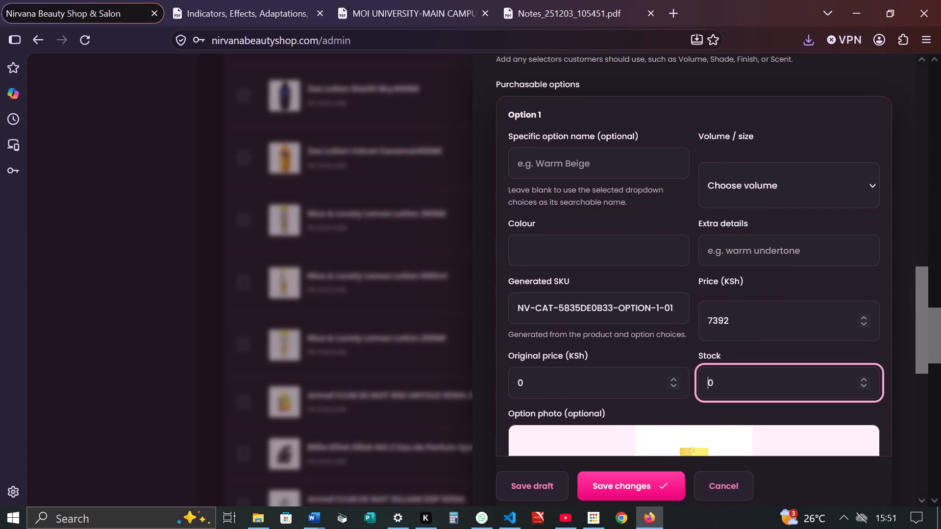
{"action": "left_click", "coordinate": [666, 485]}
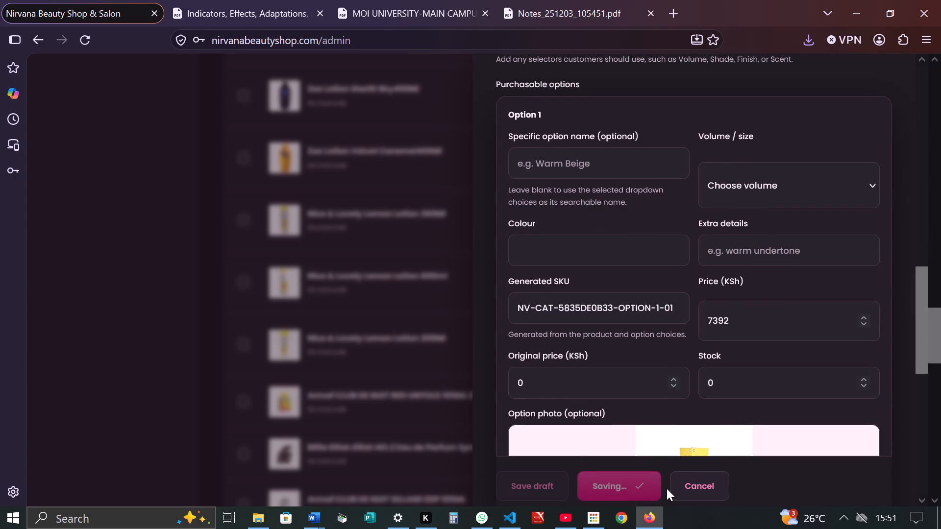
Set Option 1's stock to 0 for the Billie Eilish Eilish NO.2 Eau de Parfum Spray - 50ML and save the changes.
{"action": "scroll", "coordinate": [642, 433], "scroll_direction": "down", "scroll_amount": 1}
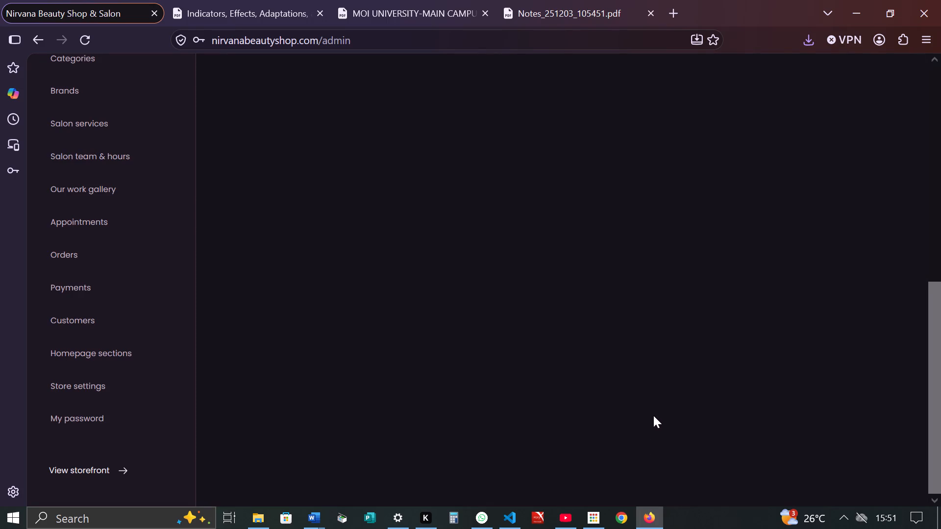
{"action": "scroll", "coordinate": [447, 296], "scroll_direction": "down", "scroll_amount": 2}
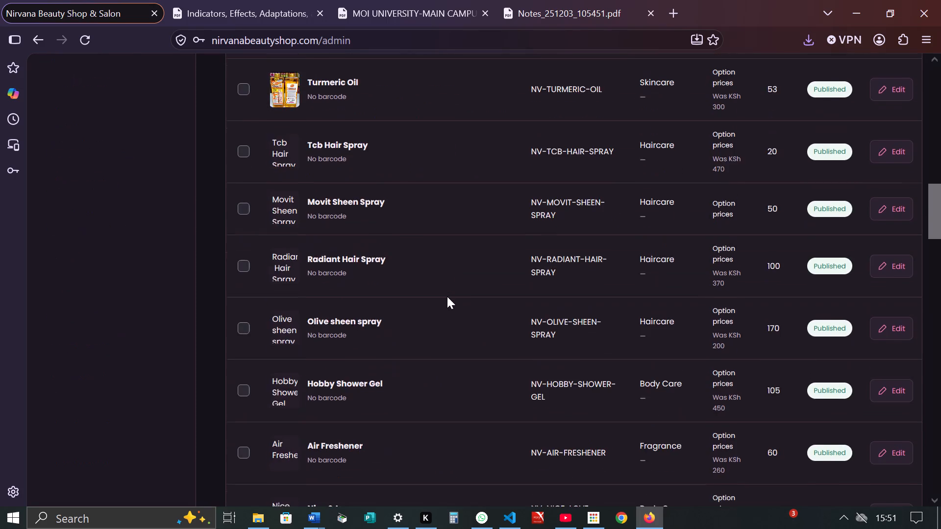
{"action": "scroll", "coordinate": [423, 324], "scroll_direction": "down", "scroll_amount": 6}
{"action": "scroll", "coordinate": [425, 324], "scroll_direction": "up", "scroll_amount": 1}
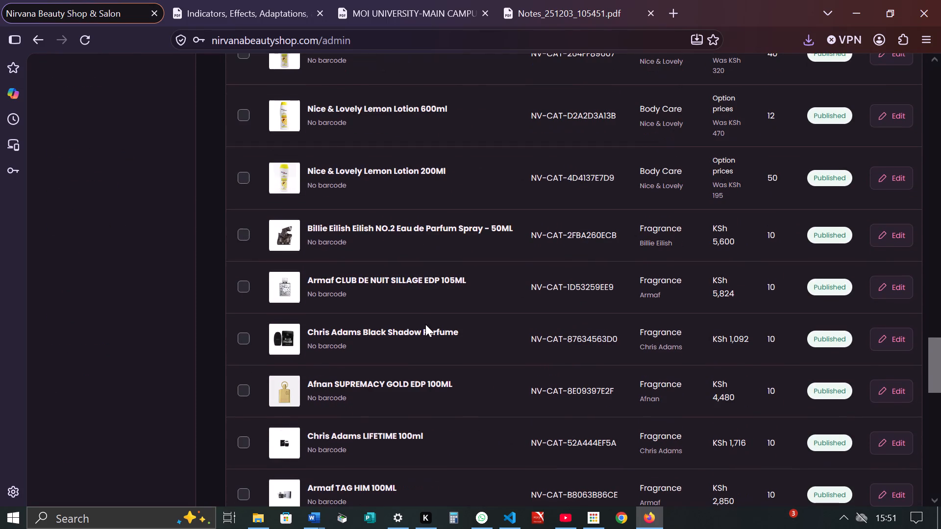
{"action": "left_click", "coordinate": [873, 242]}
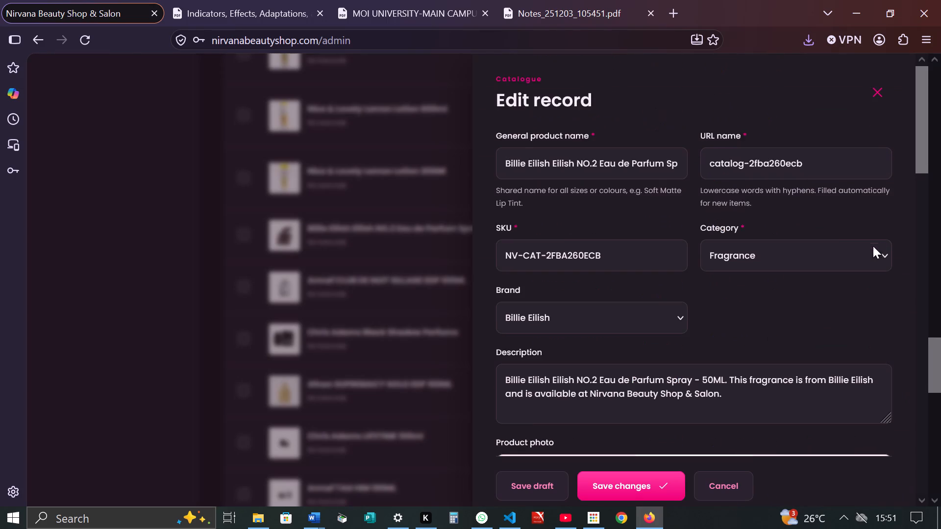
{"action": "scroll", "coordinate": [709, 321], "scroll_direction": "down", "scroll_amount": 1}
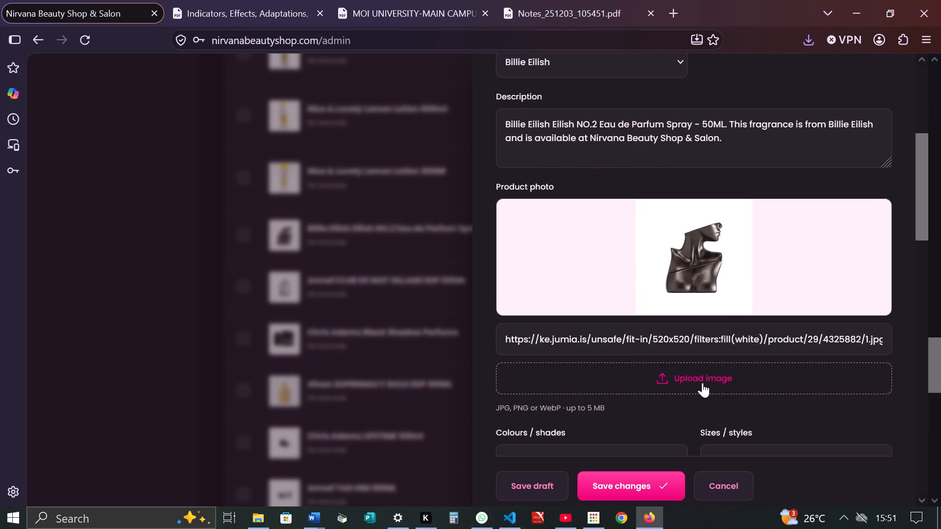
{"action": "scroll", "coordinate": [702, 383], "scroll_direction": "down", "scroll_amount": 2}
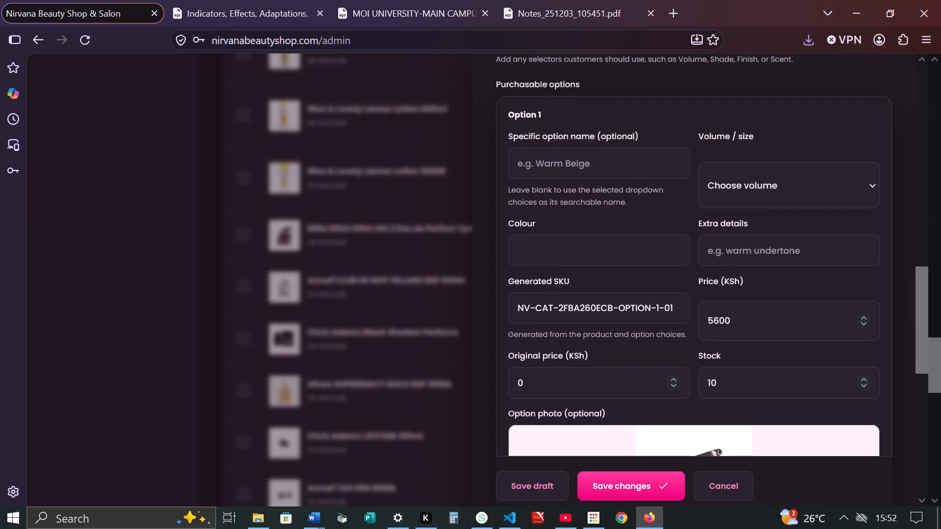
{"action": "left_click", "coordinate": [707, 383]}
{"action": "key", "text": "Right"}
{"action": "key", "text": "BackSpace"}
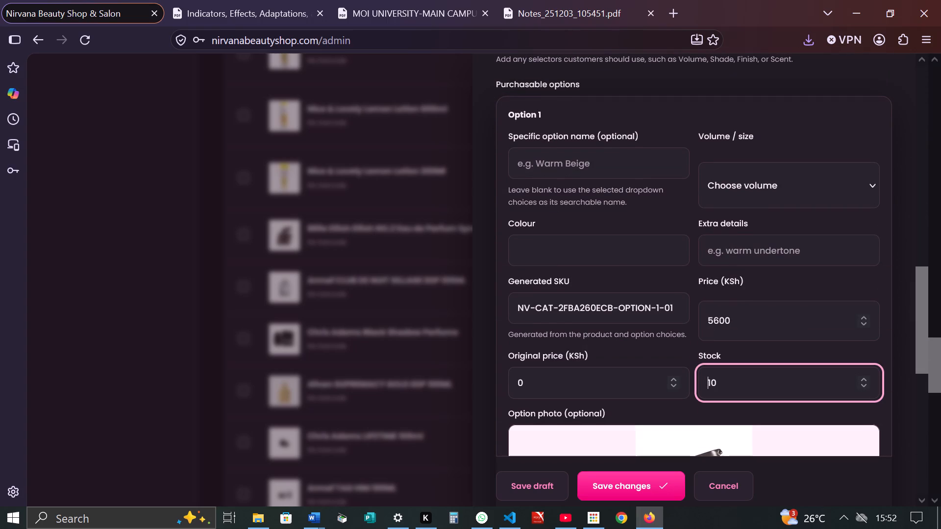
{"action": "left_click_drag", "start_coordinate": [621, 478], "coordinate": [612, 463]}
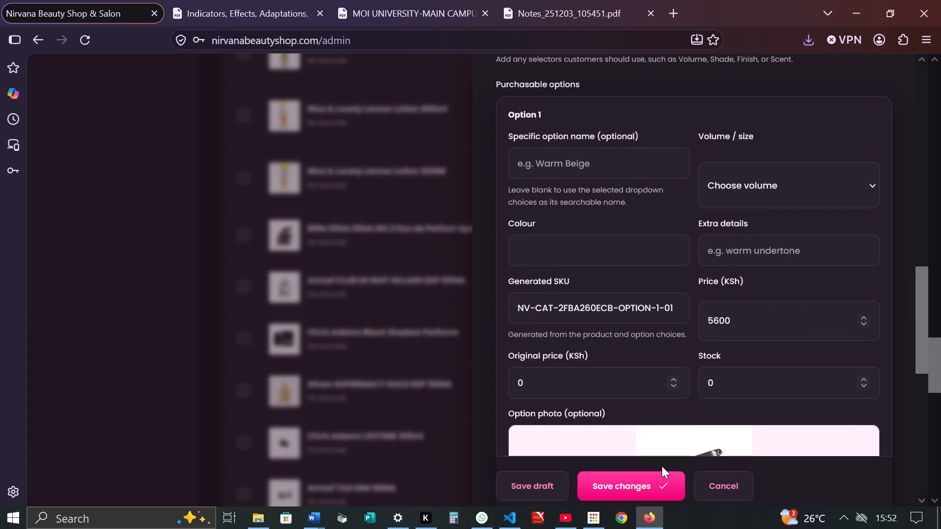
{"action": "left_click", "coordinate": [610, 483]}
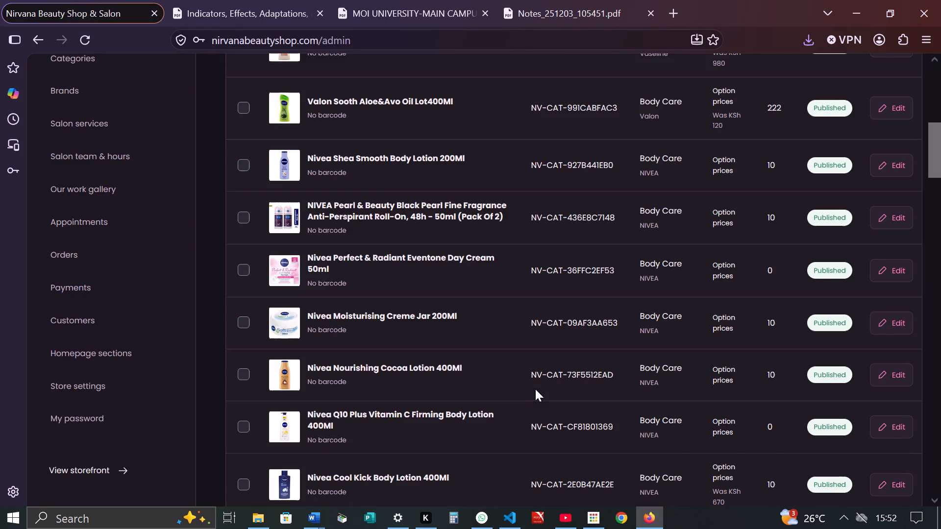
Set Option 1's stock to 0 for the Armaf CLUB DE NUIT SILLAGE EDP 105ML and save the changes.
{"action": "scroll", "coordinate": [565, 397], "scroll_direction": "down", "scroll_amount": 3}
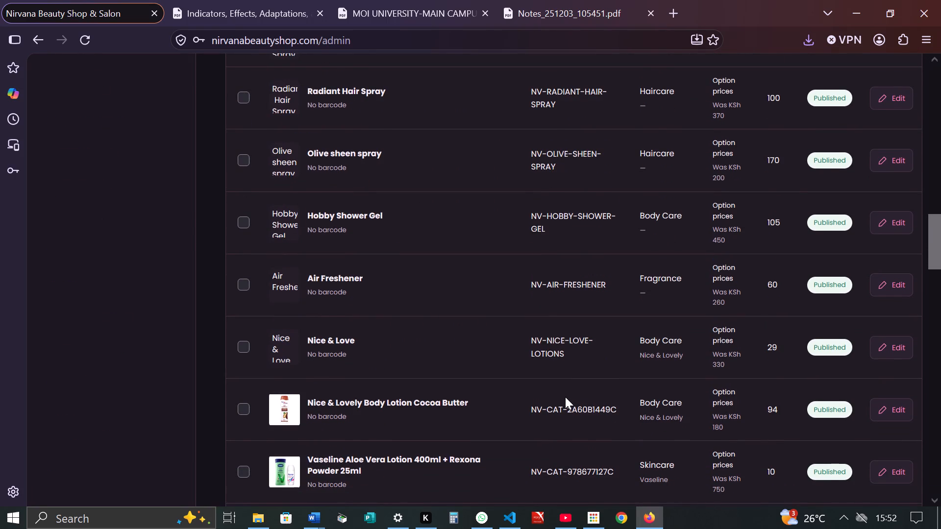
{"action": "scroll", "coordinate": [503, 356], "scroll_direction": "down", "scroll_amount": 4}
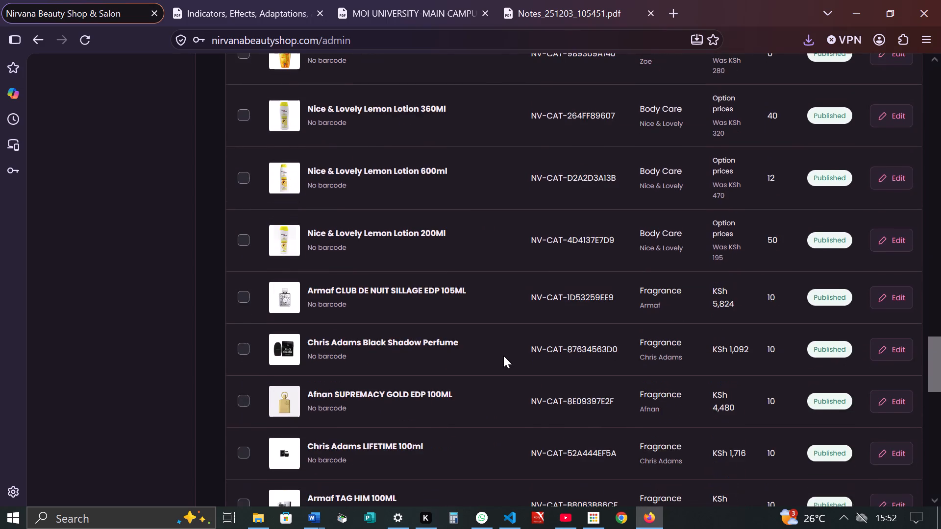
{"action": "scroll", "coordinate": [503, 356], "scroll_direction": "down", "scroll_amount": 3}
{"action": "scroll", "coordinate": [503, 356], "scroll_direction": "up", "scroll_amount": 3}
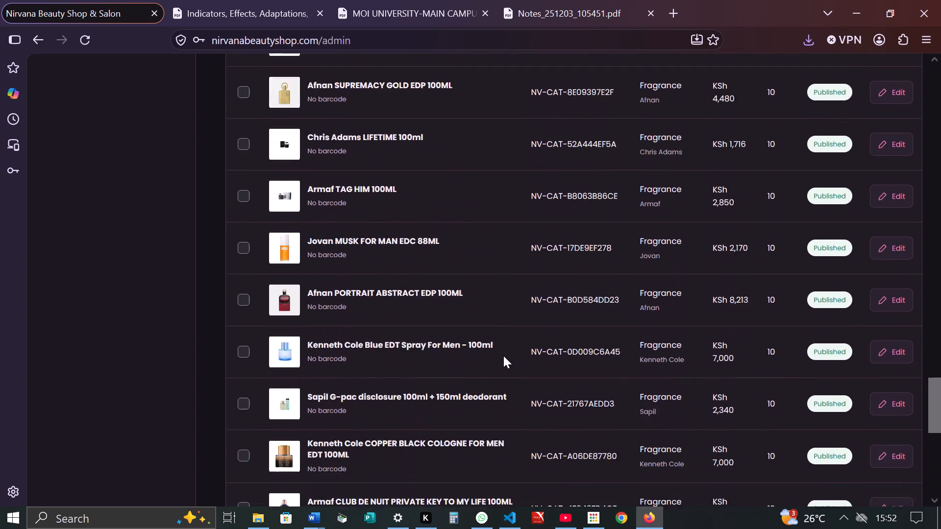
{"action": "scroll", "coordinate": [503, 356], "scroll_direction": "up", "scroll_amount": 2}
{"action": "scroll", "coordinate": [477, 383], "scroll_direction": "down", "scroll_amount": 2}
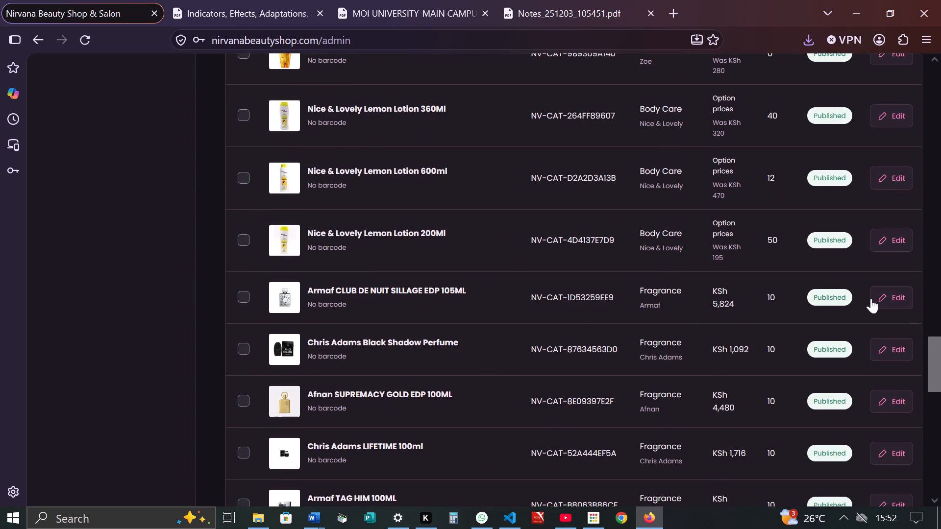
{"action": "left_click", "coordinate": [880, 294]}
{"action": "scroll", "coordinate": [587, 413], "scroll_direction": "down", "scroll_amount": 1}
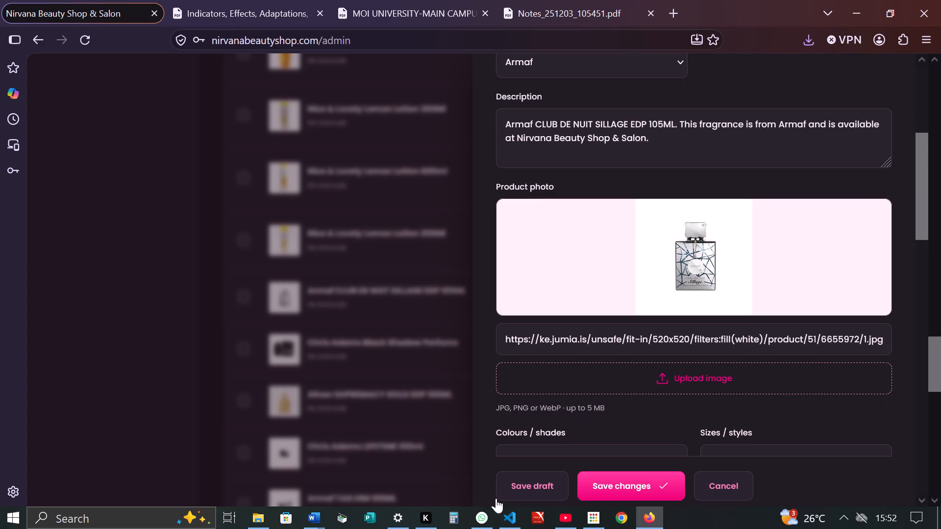
{"action": "scroll", "coordinate": [625, 318], "scroll_direction": "down", "scroll_amount": 3}
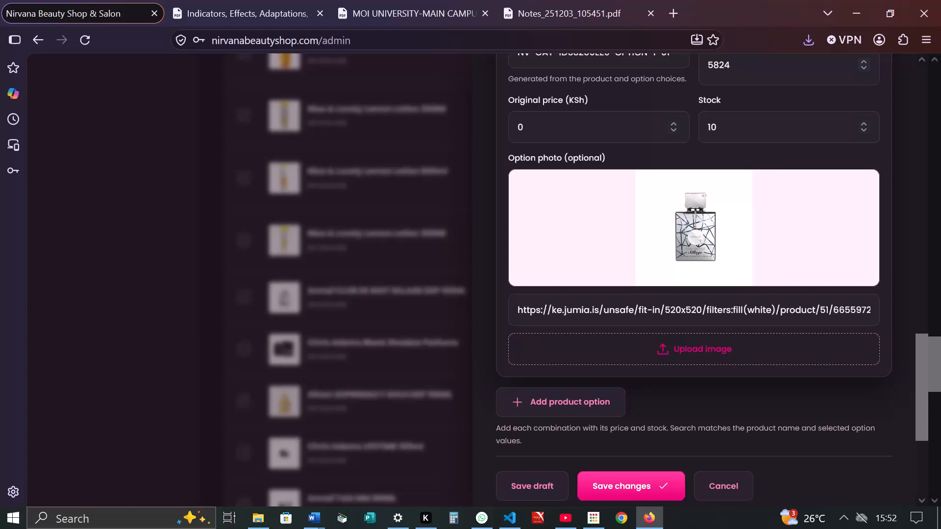
{"action": "left_click", "coordinate": [711, 131]}
{"action": "key", "text": "BackSpace"}
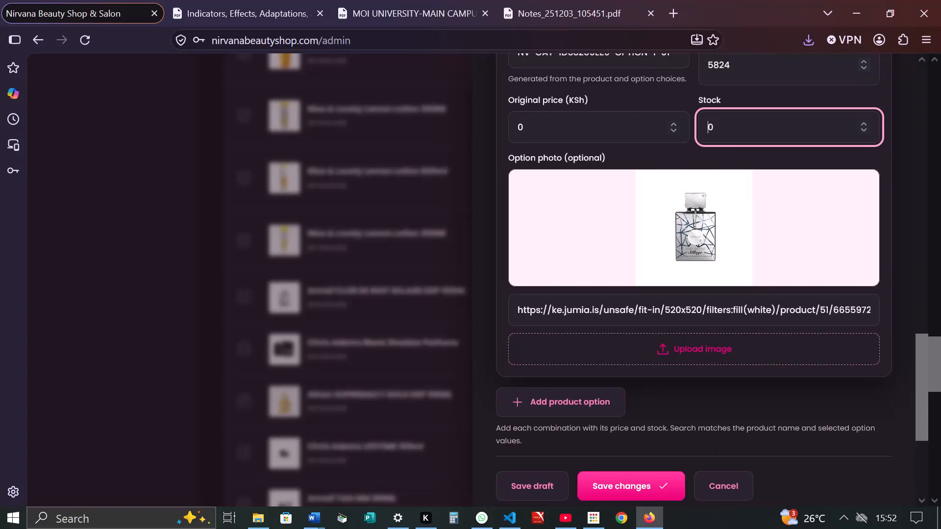
{"action": "left_click", "coordinate": [598, 482]}
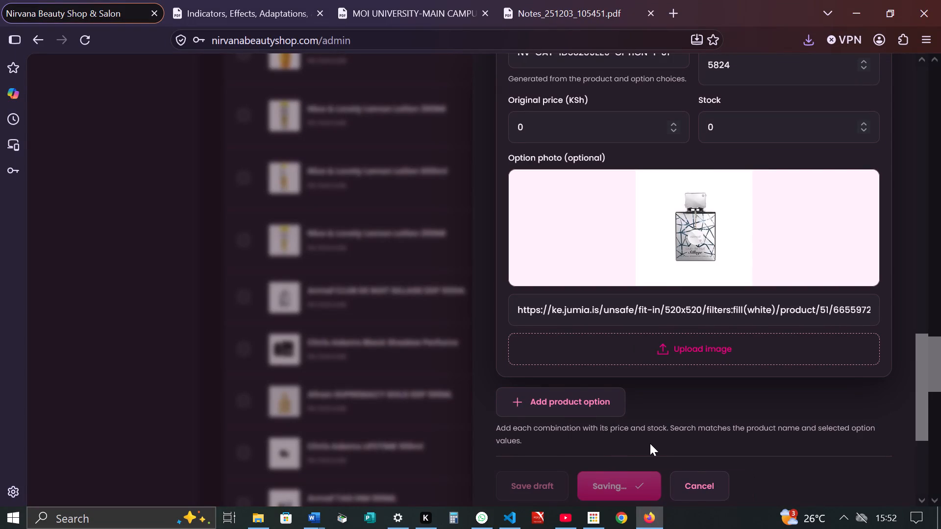
Set Option 1's stock to 0 for the Chris Adams Black Shadow Perfume and save the changes.
{"action": "scroll", "coordinate": [575, 405], "scroll_direction": "down", "scroll_amount": 1}
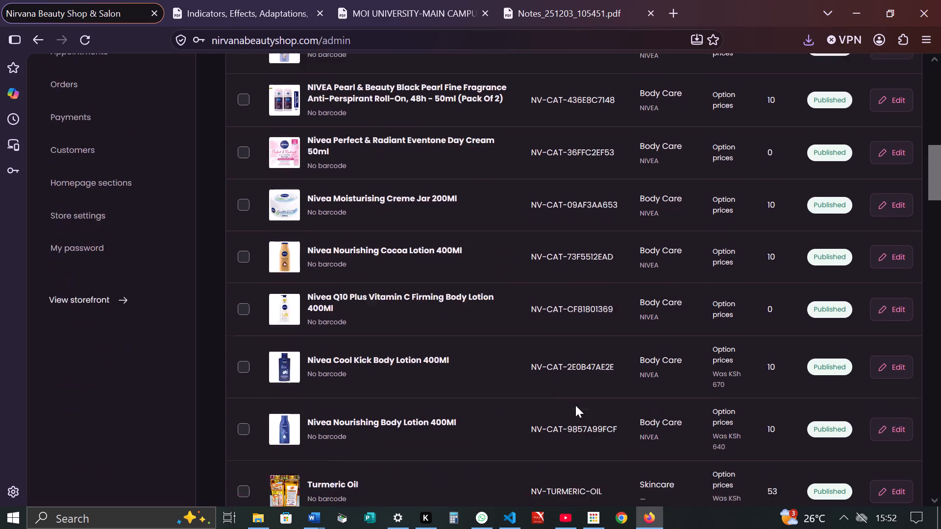
{"action": "scroll", "coordinate": [575, 405], "scroll_direction": "down", "scroll_amount": 4}
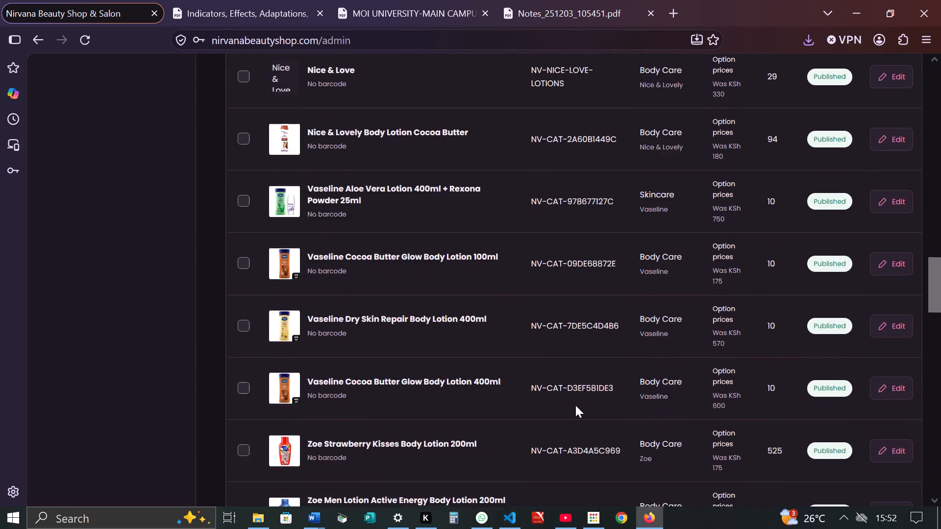
{"action": "scroll", "coordinate": [534, 366], "scroll_direction": "down", "scroll_amount": 2}
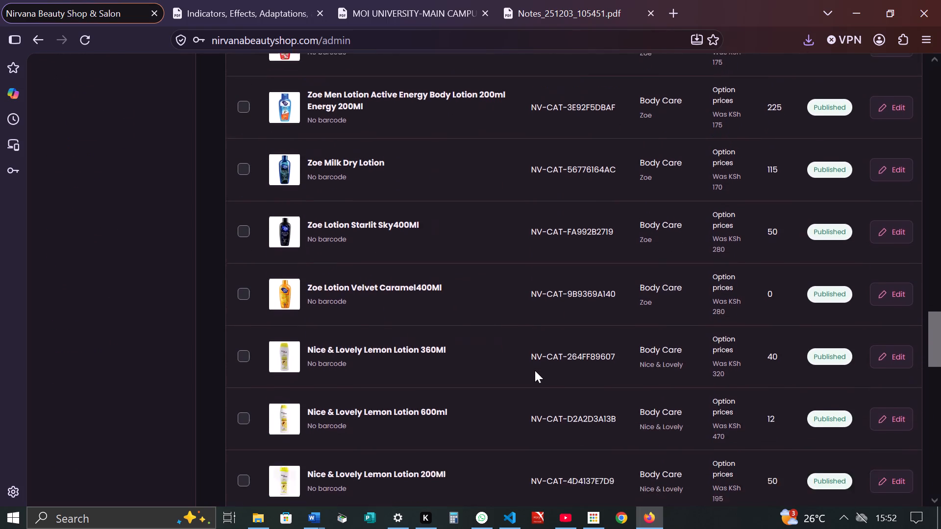
{"action": "left_click", "coordinate": [886, 346]}
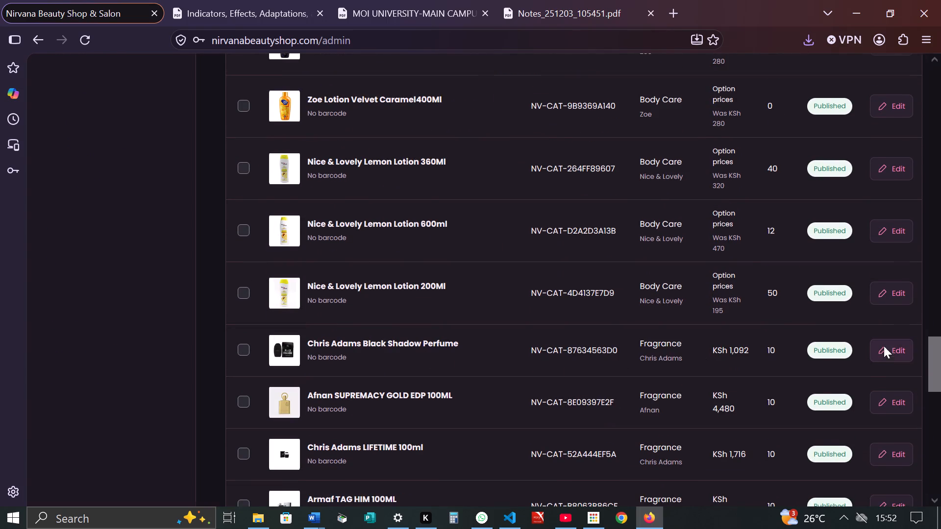
{"action": "scroll", "coordinate": [566, 341], "scroll_direction": "down", "scroll_amount": 1}
{"action": "scroll", "coordinate": [678, 307], "scroll_direction": "down", "scroll_amount": 2}
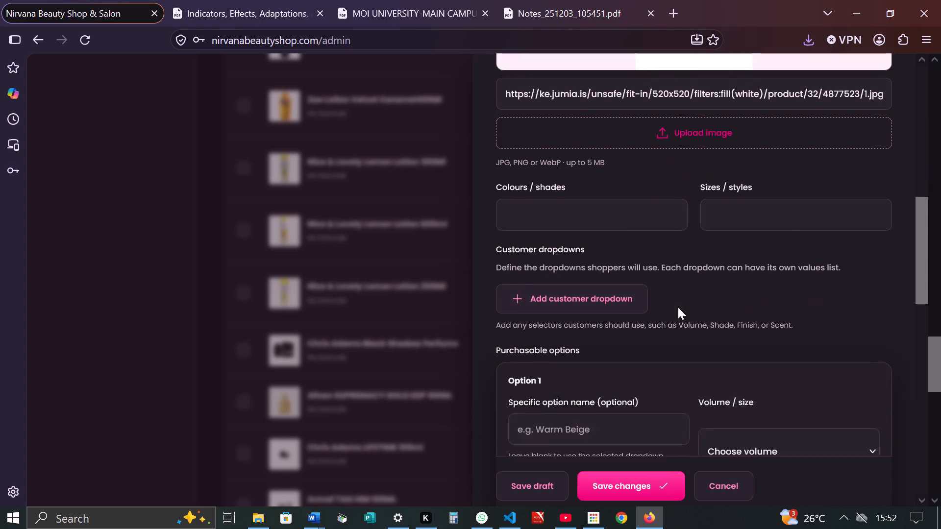
{"action": "left_click", "coordinate": [713, 387]}
{"action": "key", "text": "BackSpace"}
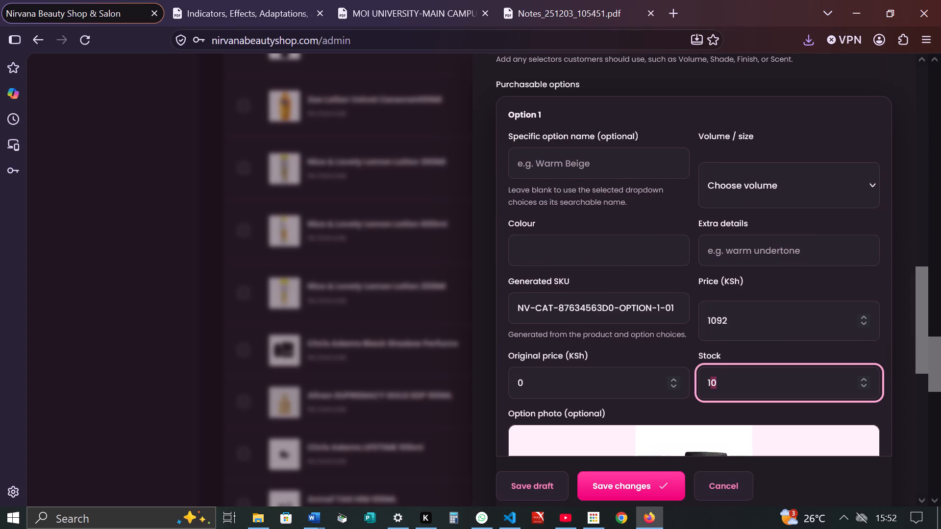
{"action": "key", "text": "BackSpace"}
{"action": "key", "text": "0"}
{"action": "left_click", "coordinate": [646, 479]}
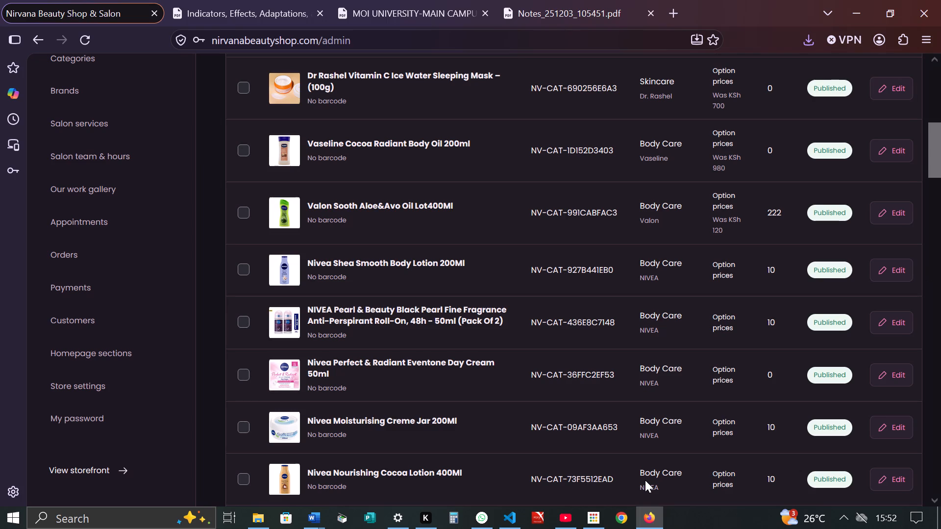
Set Option 1's stock to 0 for the Afnan SUPREMACY GOLD EDP 100ML and save the changes.
{"action": "scroll", "coordinate": [587, 482], "scroll_direction": "down", "scroll_amount": 1}
{"action": "scroll", "coordinate": [566, 414], "scroll_direction": "down", "scroll_amount": 2}
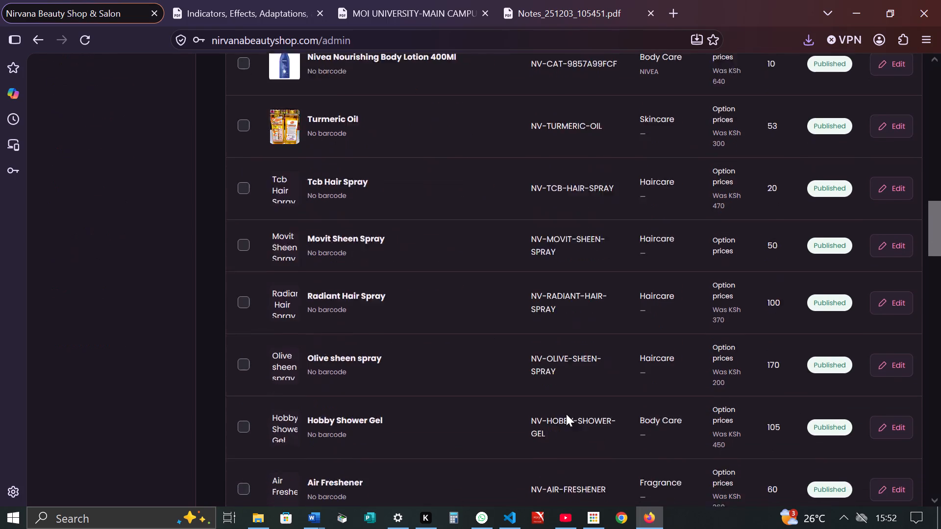
{"action": "scroll", "coordinate": [566, 414], "scroll_direction": "down", "scroll_amount": 4}
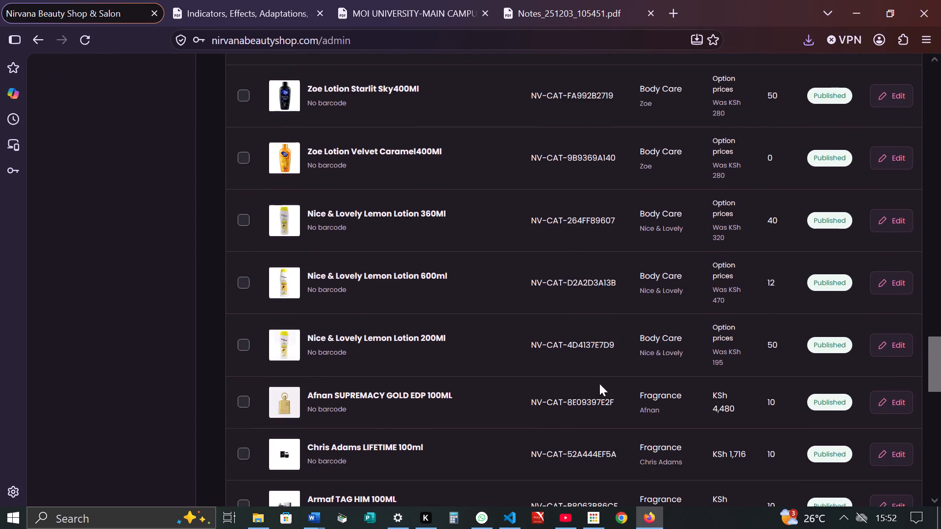
{"action": "left_click", "coordinate": [892, 406]}
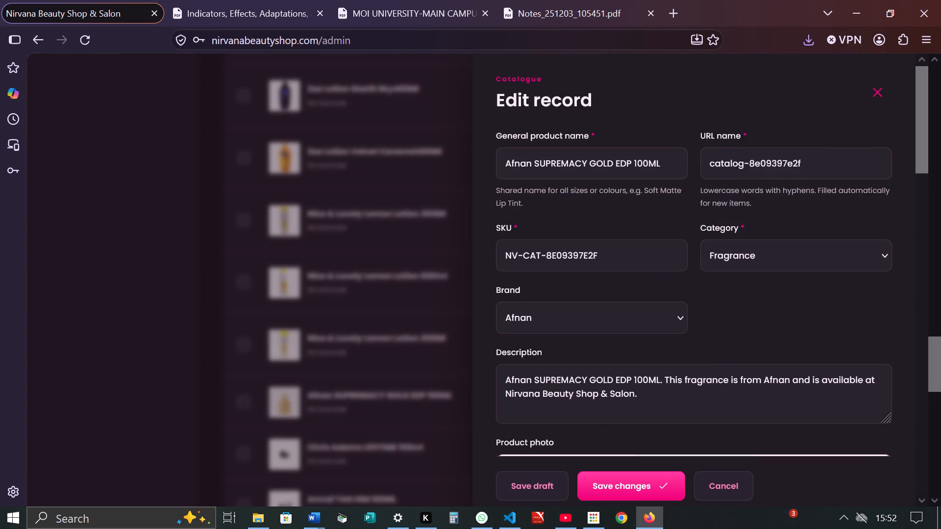
{"action": "scroll", "coordinate": [687, 400], "scroll_direction": "down", "scroll_amount": 1}
{"action": "scroll", "coordinate": [730, 308], "scroll_direction": "down", "scroll_amount": 2}
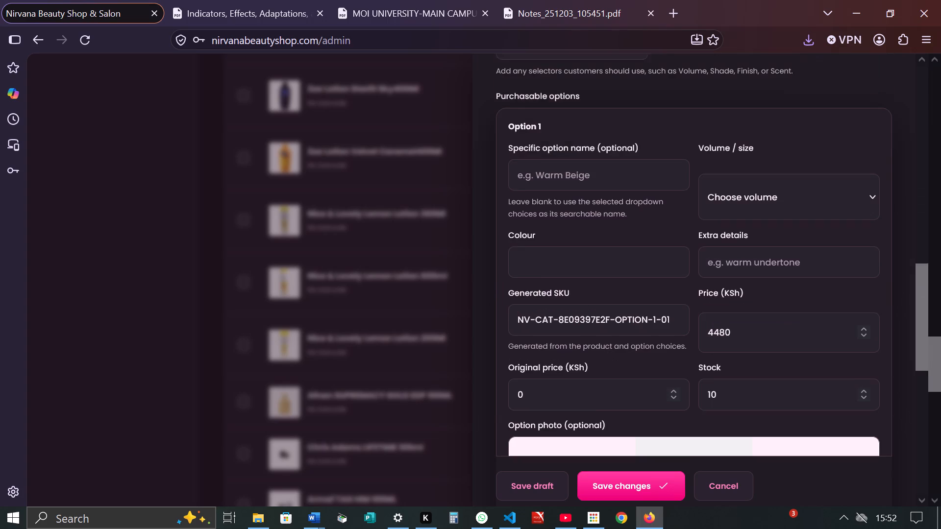
{"action": "left_click", "coordinate": [714, 385]}
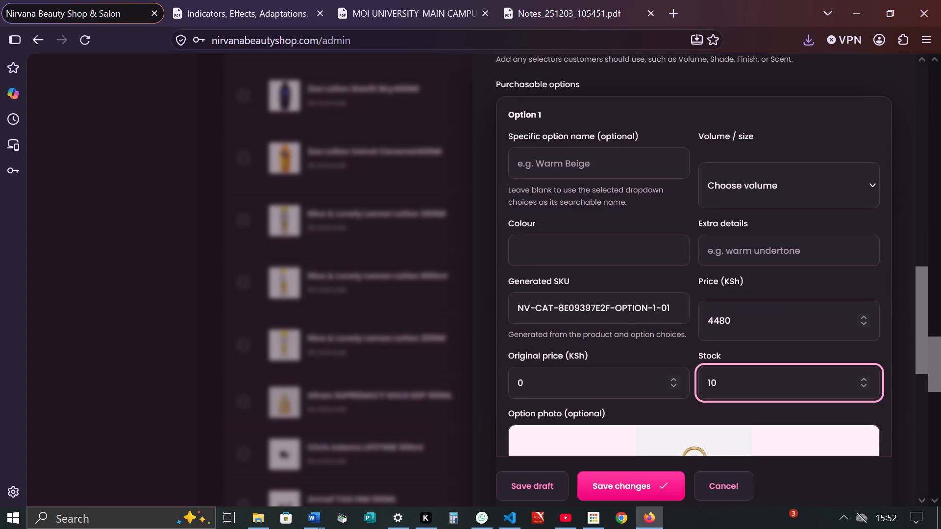
{"action": "key", "text": "BackSpace"}
{"action": "left_click", "coordinate": [635, 484]}
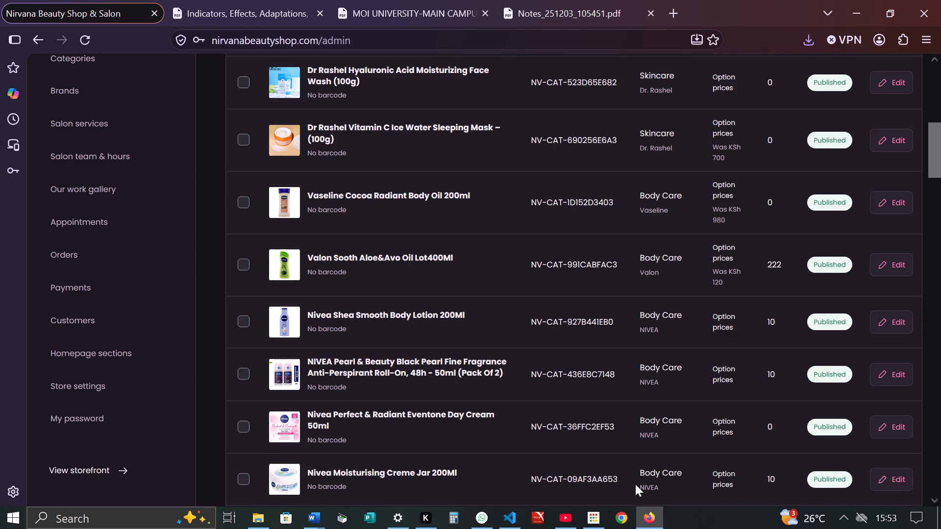
Set Option 1's stock to 0 for the Chris Adams LIFETIME 100ml and save the changes.
{"action": "scroll", "coordinate": [574, 468], "scroll_direction": "down", "scroll_amount": 3}
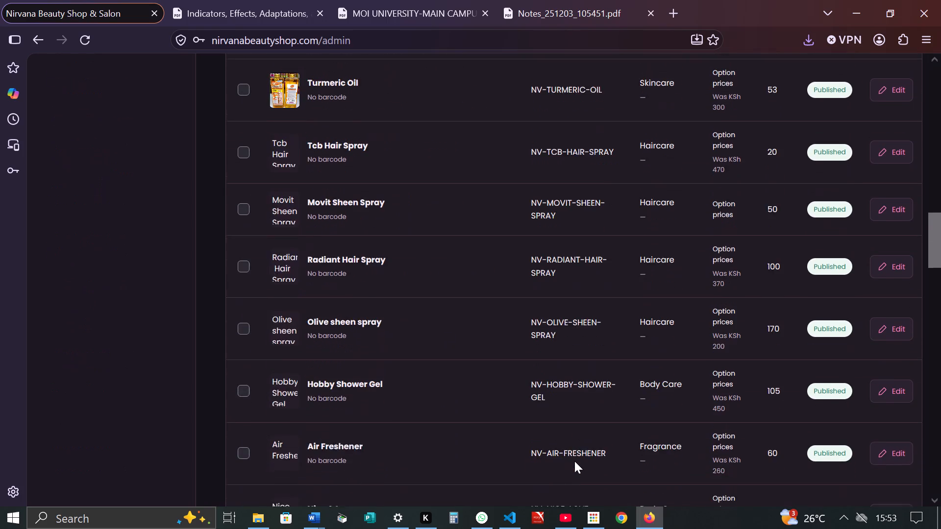
{"action": "scroll", "coordinate": [573, 462], "scroll_direction": "down", "scroll_amount": 3}
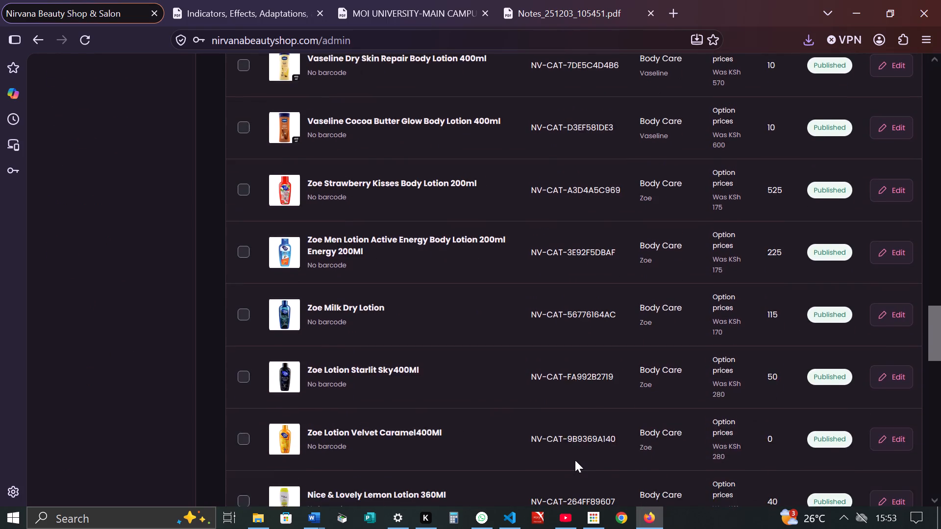
{"action": "scroll", "coordinate": [575, 460], "scroll_direction": "down", "scroll_amount": 1}
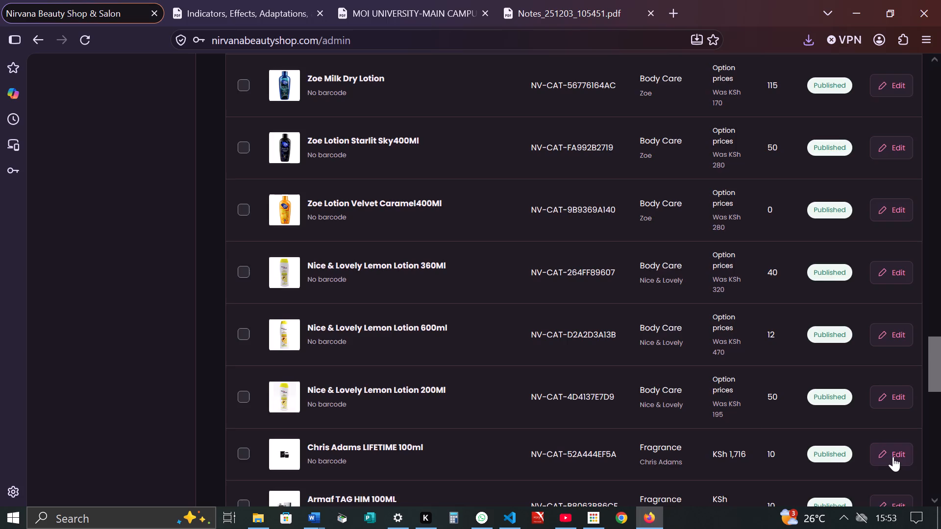
{"action": "left_click", "coordinate": [893, 457]}
{"action": "scroll", "coordinate": [623, 375], "scroll_direction": "down", "scroll_amount": 1}
{"action": "scroll", "coordinate": [673, 325], "scroll_direction": "down", "scroll_amount": 1}
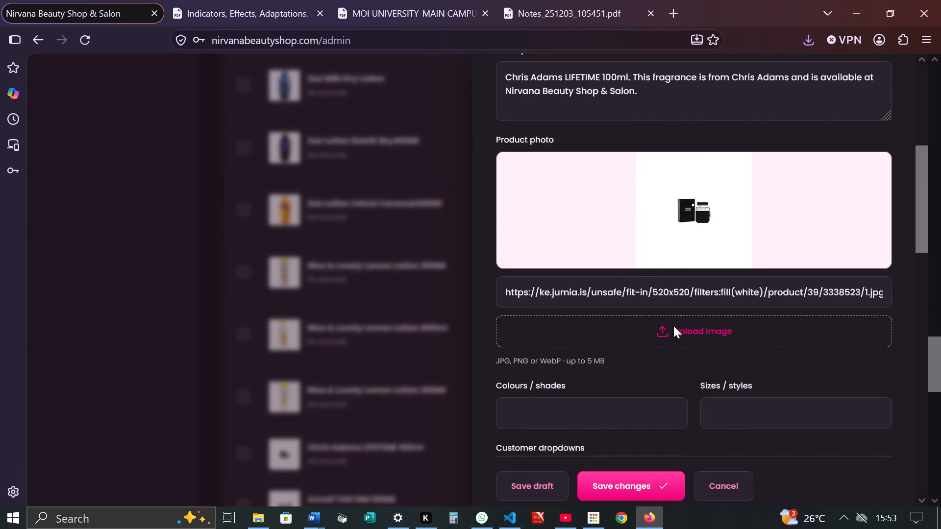
{"action": "scroll", "coordinate": [678, 358], "scroll_direction": "down", "scroll_amount": 2}
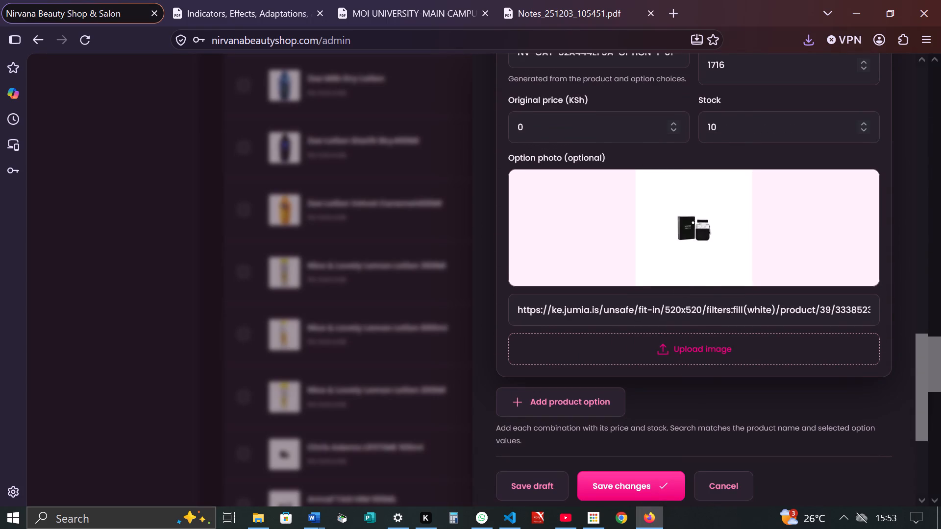
{"action": "left_click", "coordinate": [711, 127]}
{"action": "key", "text": "BackSpace"}
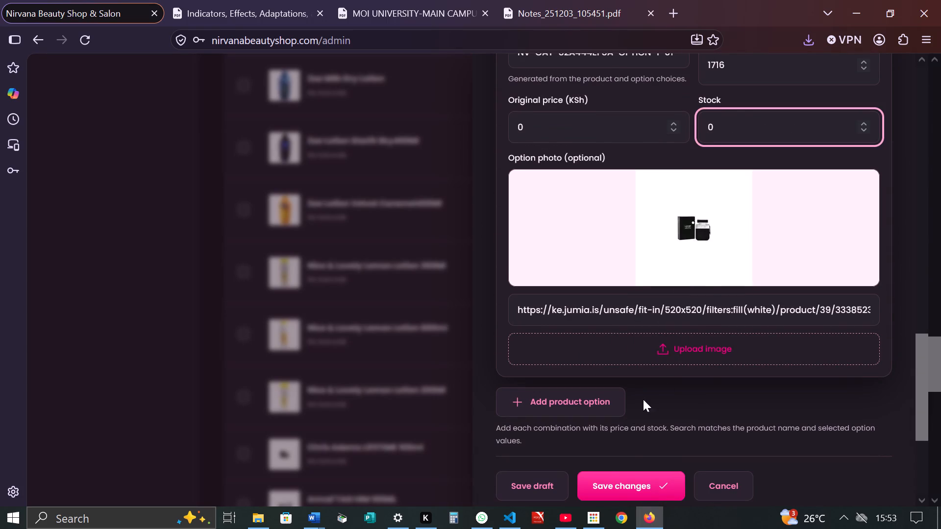
{"action": "left_click", "coordinate": [619, 474]}
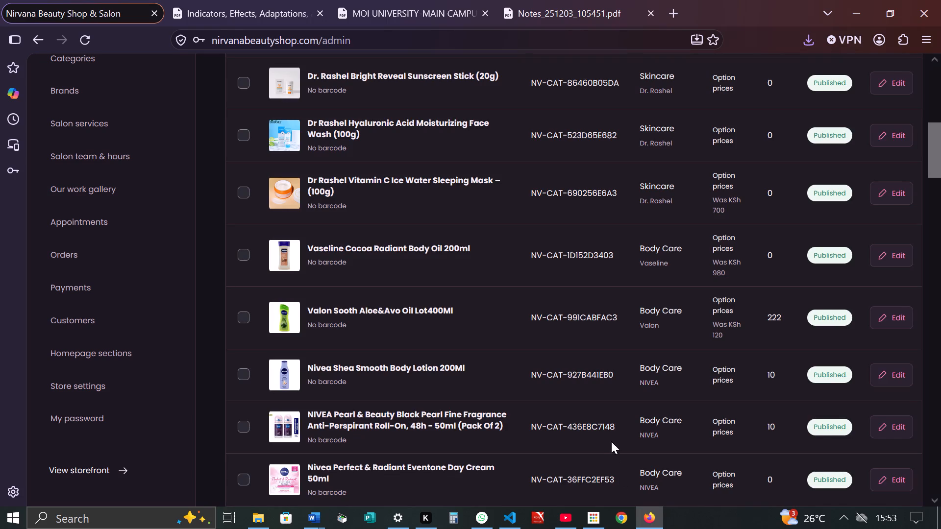
Set Option 1's stock to 0 for the Armaf TAG HIM 100ML and save the changes.
{"action": "scroll", "coordinate": [587, 348], "scroll_direction": "down", "scroll_amount": 5}
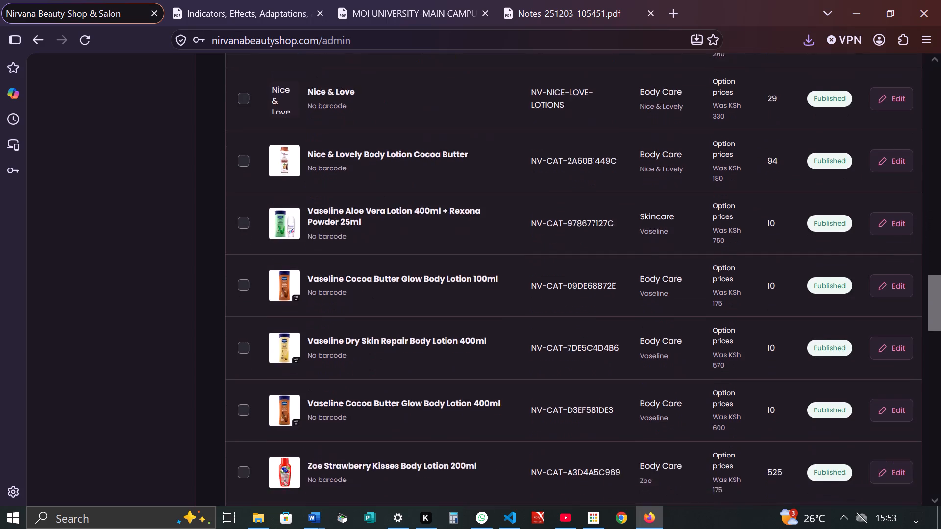
{"action": "scroll", "coordinate": [587, 347], "scroll_direction": "down", "scroll_amount": 3}
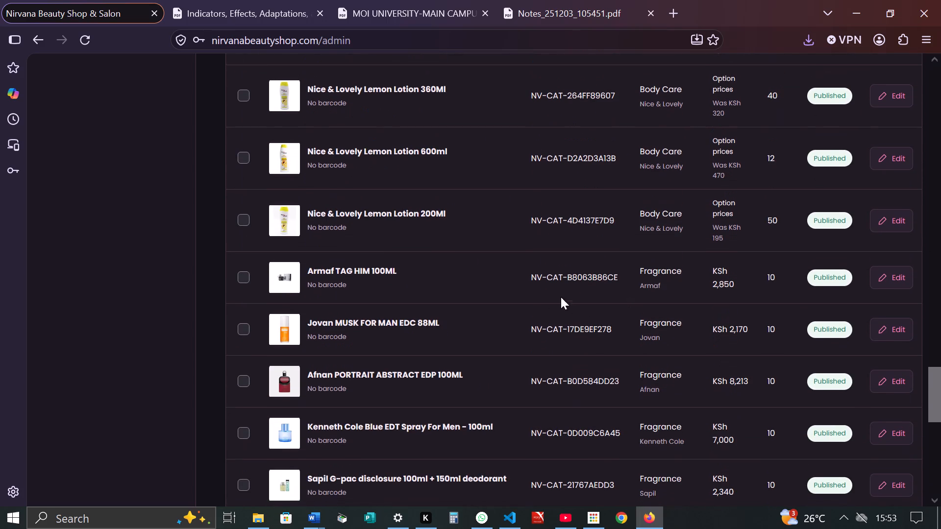
{"action": "left_click", "coordinate": [885, 264]}
{"action": "left_click", "coordinate": [887, 271]}
{"action": "scroll", "coordinate": [669, 373], "scroll_direction": "down", "scroll_amount": 1}
{"action": "scroll", "coordinate": [682, 413], "scroll_direction": "down", "scroll_amount": 2}
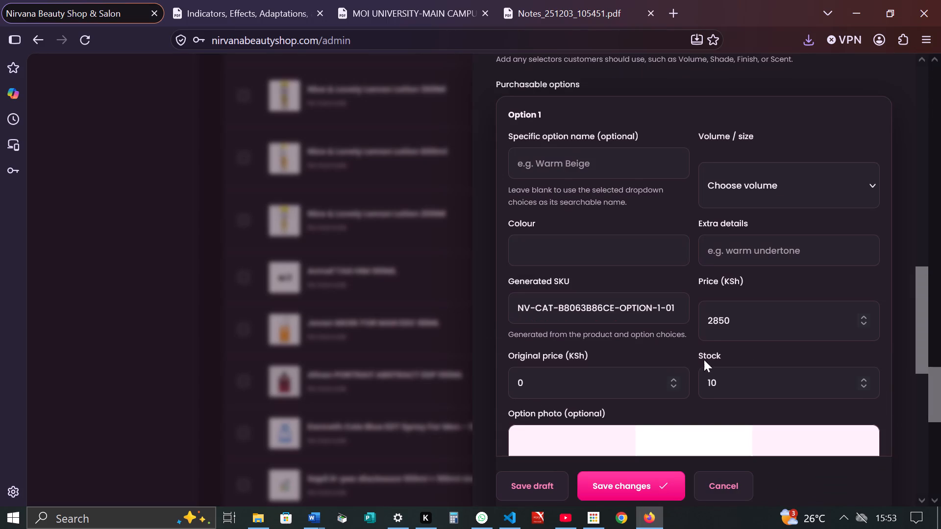
{"action": "left_click", "coordinate": [709, 380]}
{"action": "left_click", "coordinate": [710, 380]}
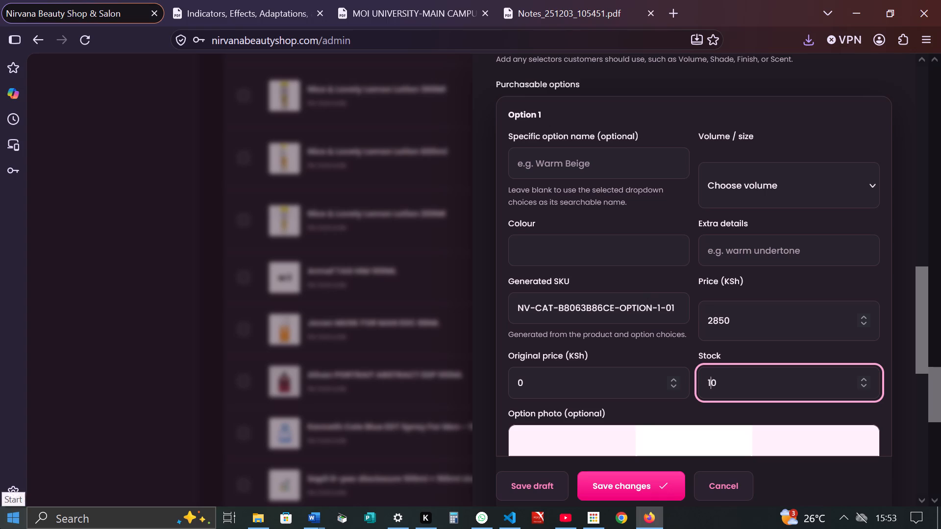
{"action": "key", "text": "BackSpace"}
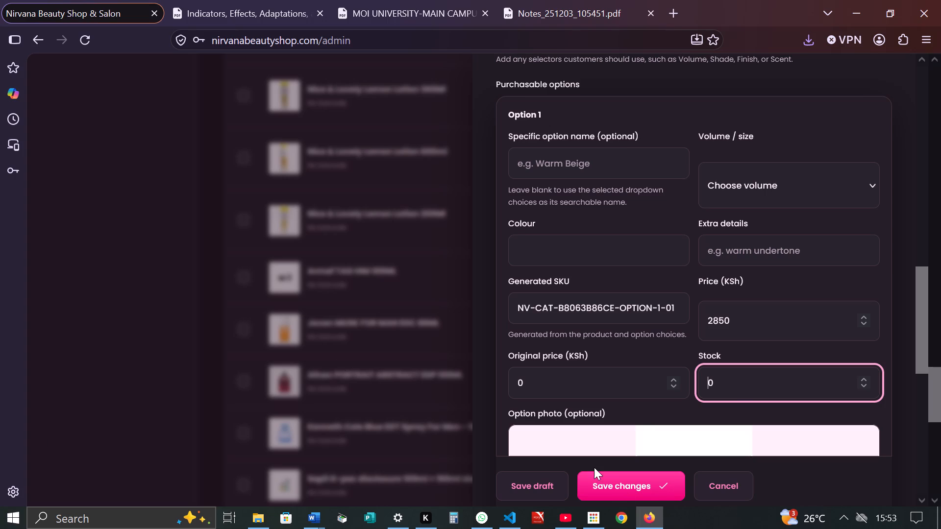
{"action": "left_click", "coordinate": [613, 483]}
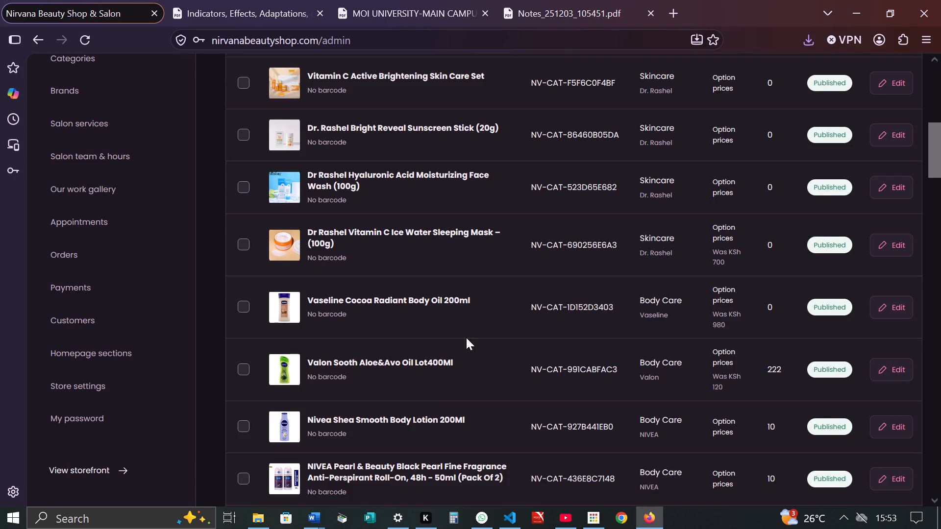
Set Option 1's stock to 0 for the Jovan MUSK FOR MAN EDC 88ML and save the changes.
{"action": "scroll", "coordinate": [463, 302], "scroll_direction": "down", "scroll_amount": 6}
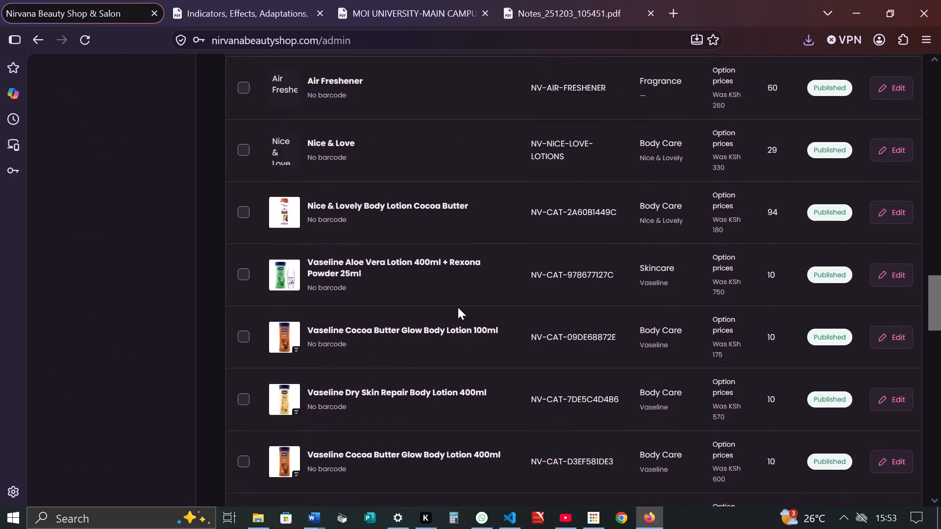
{"action": "scroll", "coordinate": [458, 307], "scroll_direction": "down", "scroll_amount": 2}
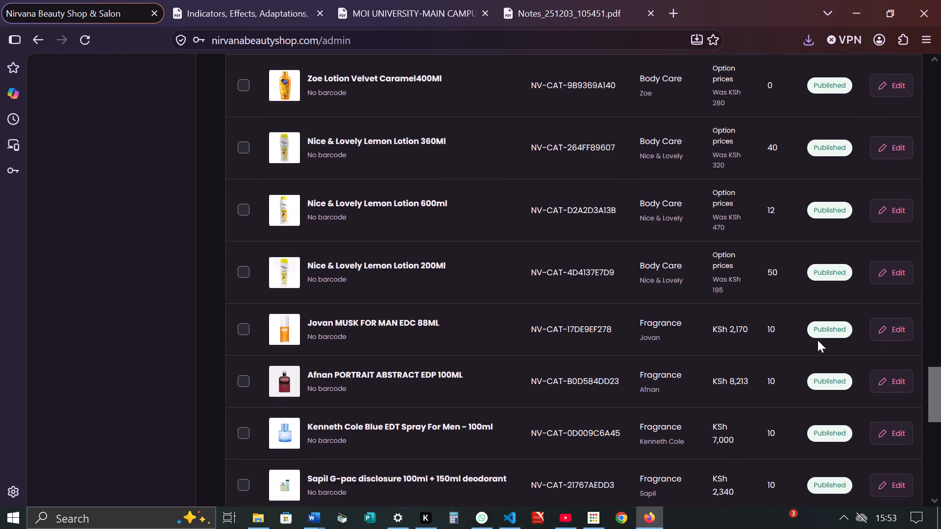
{"action": "left_click", "coordinate": [873, 330]}
{"action": "scroll", "coordinate": [652, 317], "scroll_direction": "down", "scroll_amount": 1}
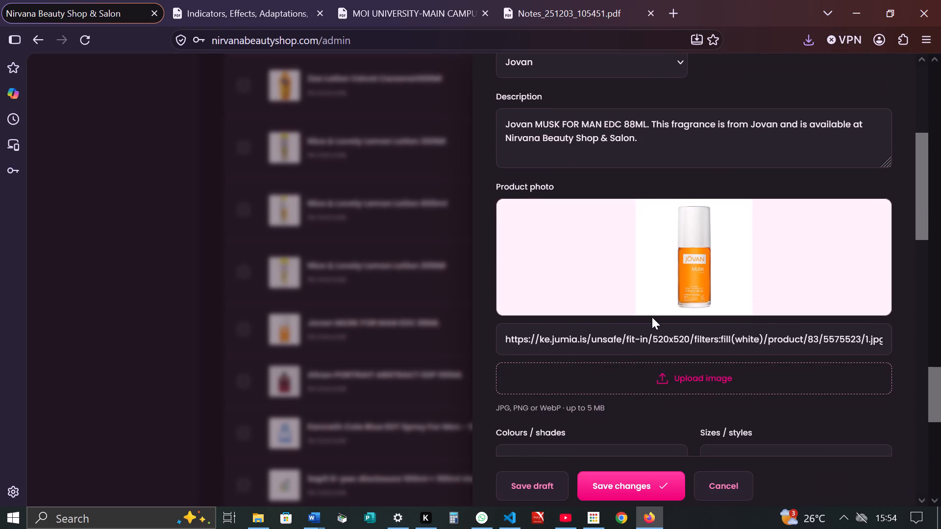
{"action": "scroll", "coordinate": [654, 317], "scroll_direction": "down", "scroll_amount": 1}
{"action": "scroll", "coordinate": [654, 317], "scroll_direction": "up", "scroll_amount": 1}
{"action": "scroll", "coordinate": [660, 317], "scroll_direction": "down", "scroll_amount": 2}
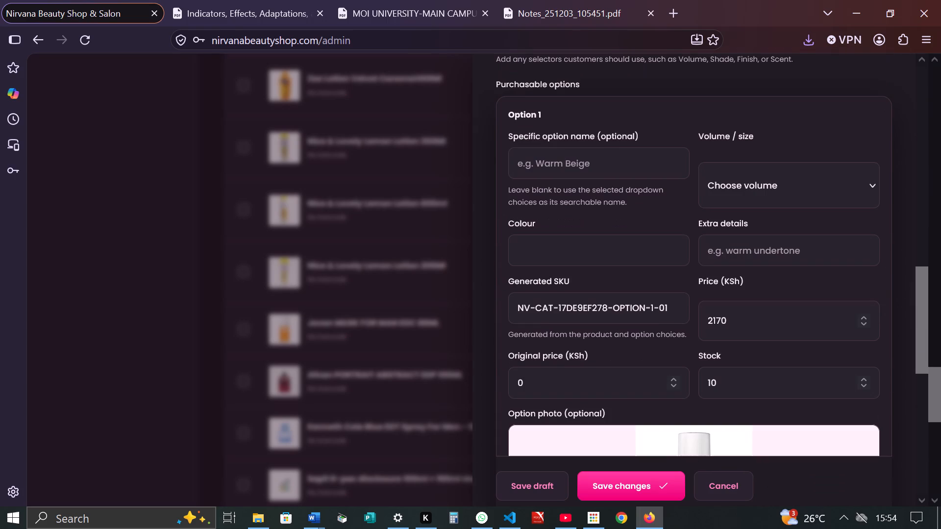
{"action": "left_click", "coordinate": [713, 385]}
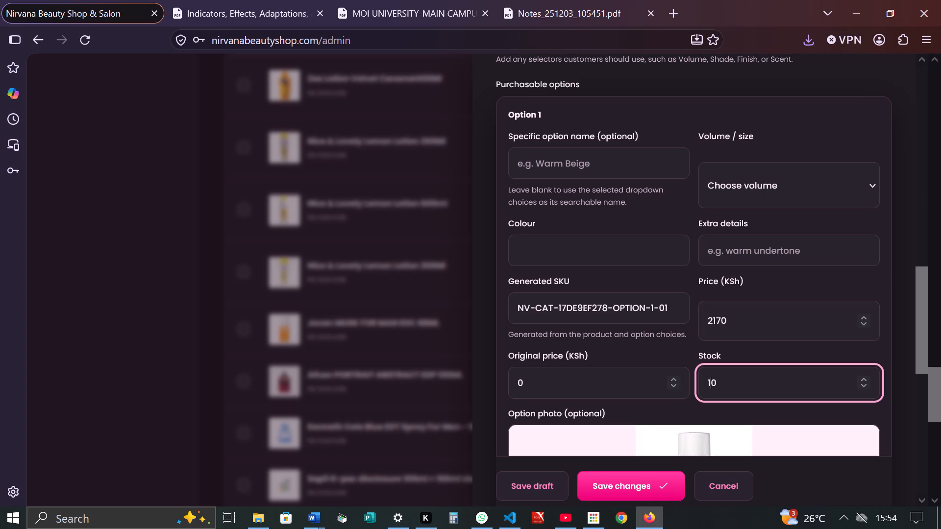
{"action": "key", "text": "BackSpace"}
{"action": "left_click", "coordinate": [632, 478]}
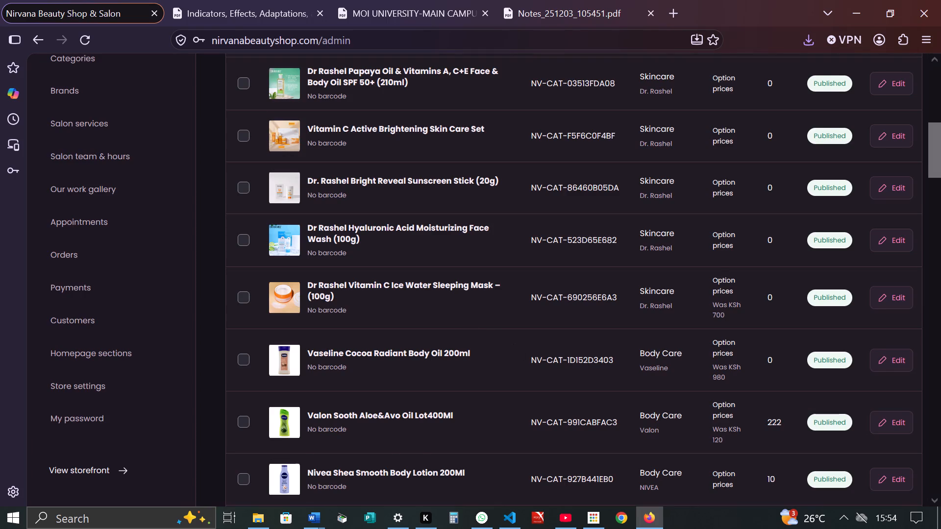
Set Option 1's stock to 0 for the Afnan PORTRAIT ABSTRACT EDP 100ML and save the changes.
{"action": "scroll", "coordinate": [661, 354], "scroll_direction": "down", "scroll_amount": 7}
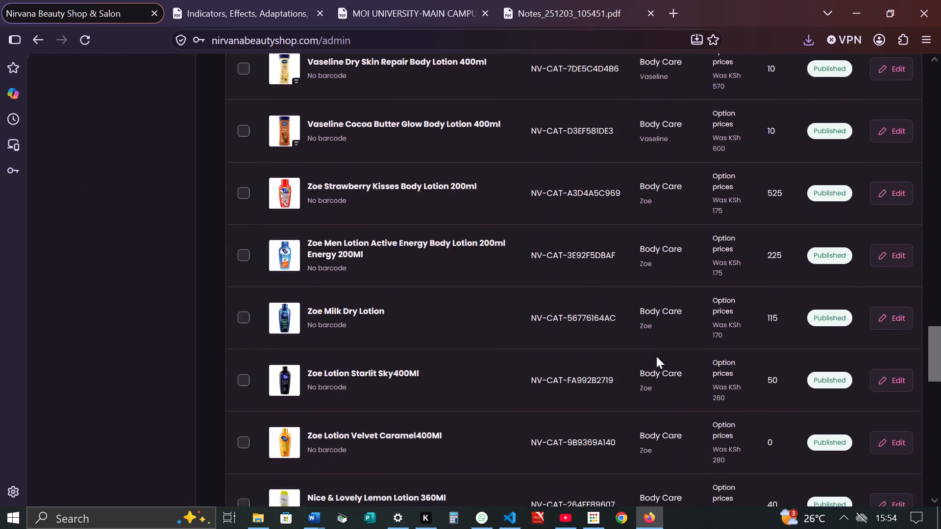
{"action": "scroll", "coordinate": [656, 356], "scroll_direction": "down", "scroll_amount": 1}
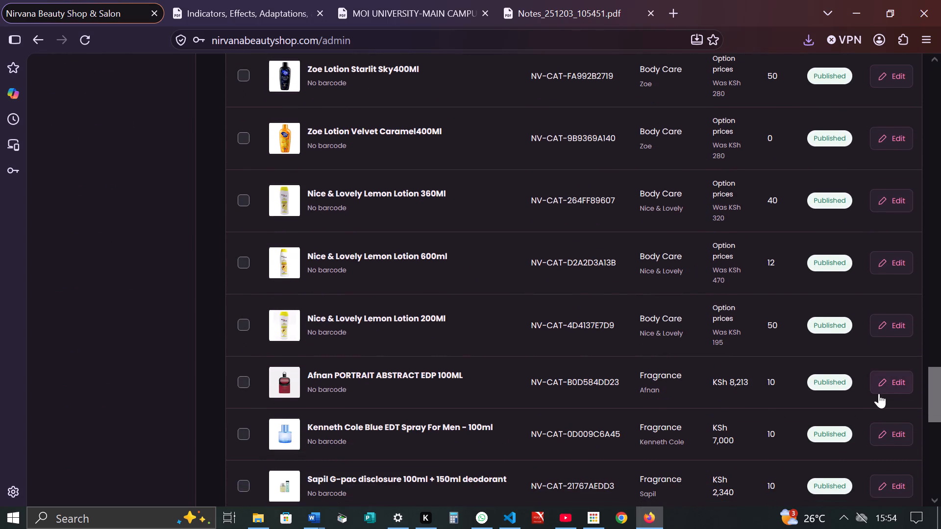
{"action": "left_click", "coordinate": [882, 389]}
{"action": "scroll", "coordinate": [556, 340], "scroll_direction": "down", "scroll_amount": 1}
{"action": "scroll", "coordinate": [711, 281], "scroll_direction": "down", "scroll_amount": 1}
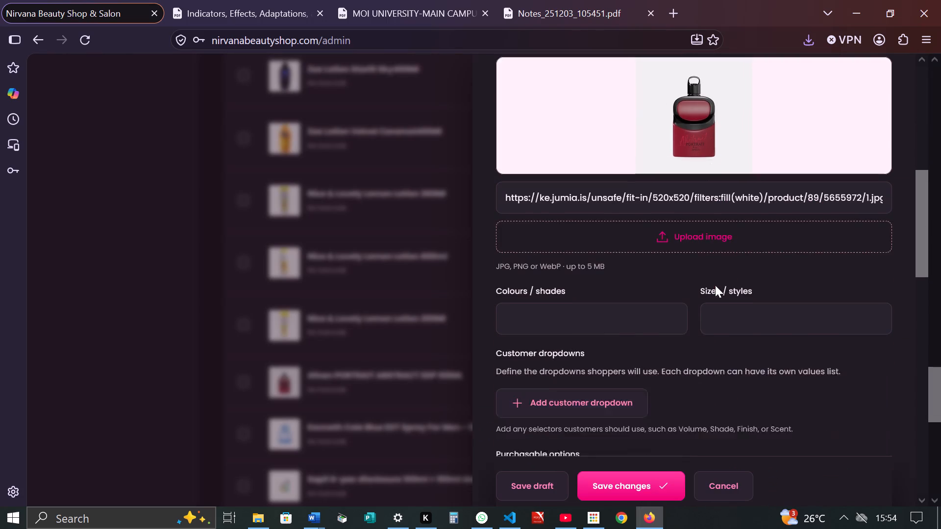
{"action": "scroll", "coordinate": [725, 359], "scroll_direction": "down", "scroll_amount": 2}
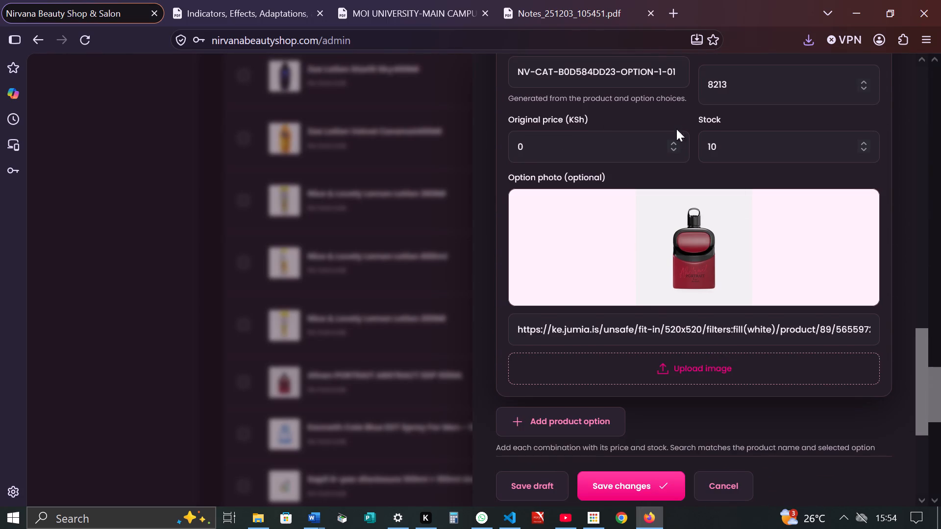
{"action": "left_click", "coordinate": [710, 131]}
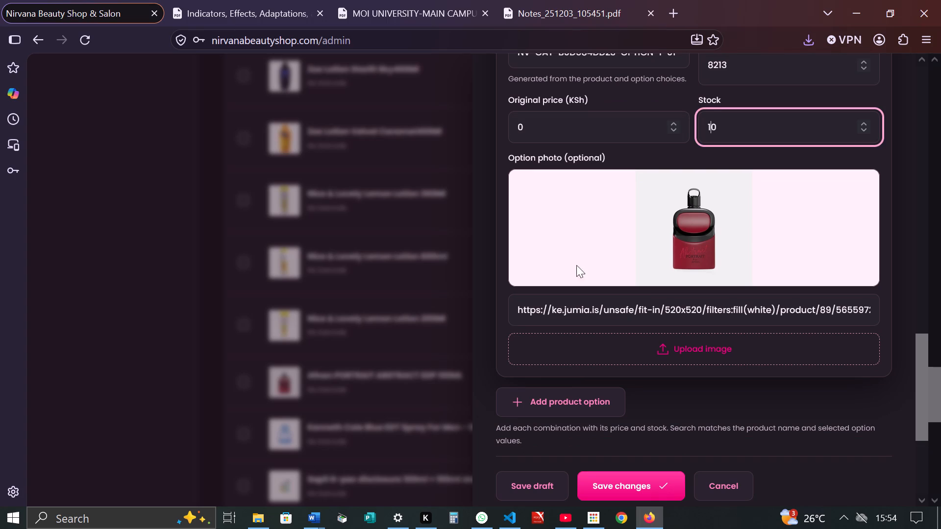
{"action": "key", "text": "BackSpace"}
{"action": "left_click", "coordinate": [650, 473]}
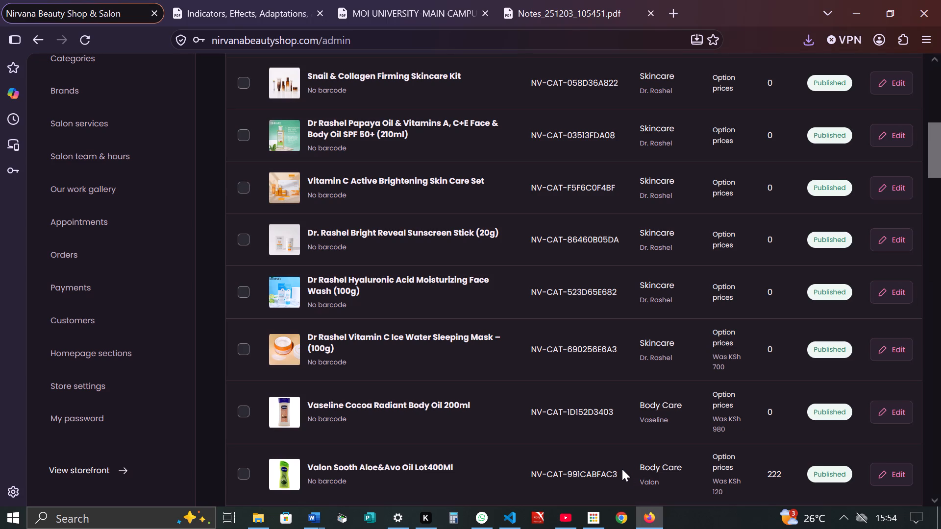
Set Option 1's stock to 0 for the Kenneth Cole Blue EDT Spray For Men - 100ml and save the changes.
{"action": "scroll", "coordinate": [527, 438], "scroll_direction": "down", "scroll_amount": 4}
{"action": "scroll", "coordinate": [530, 394], "scroll_direction": "down", "scroll_amount": 2}
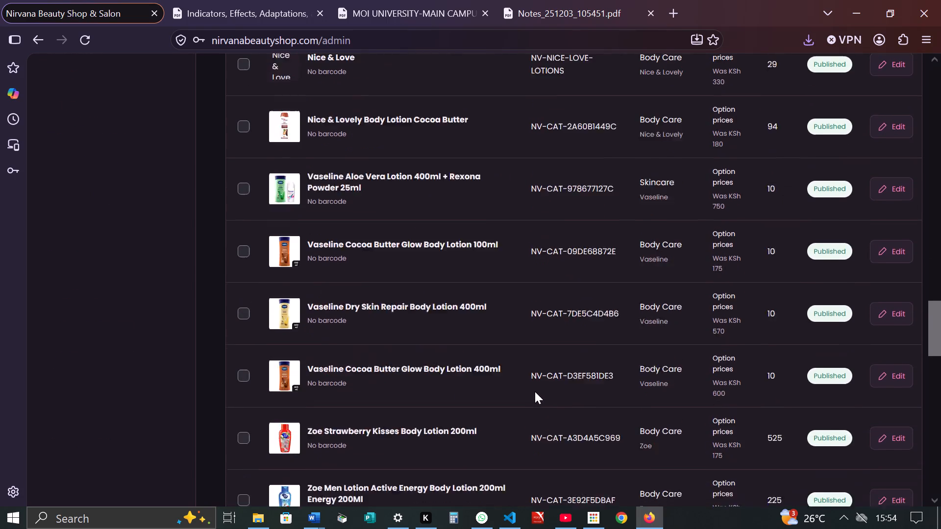
{"action": "scroll", "coordinate": [538, 387], "scroll_direction": "down", "scroll_amount": 2}
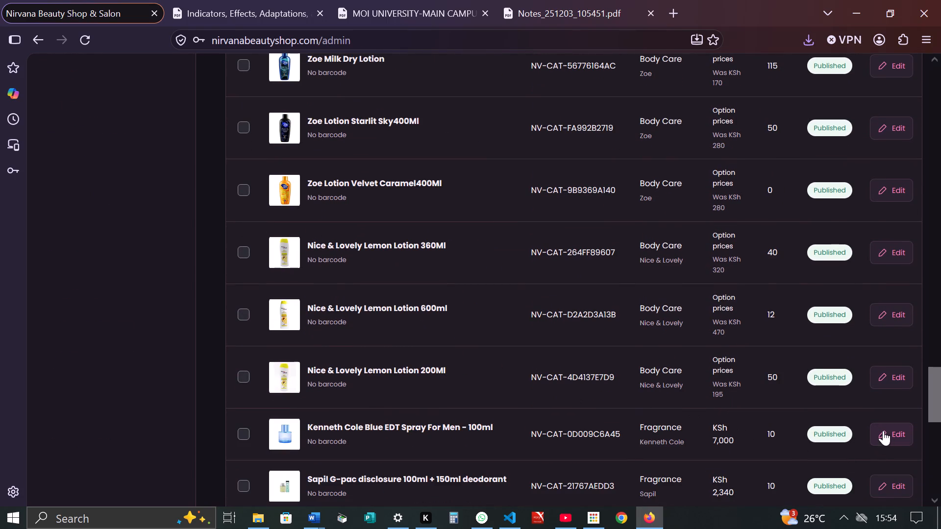
{"action": "left_click", "coordinate": [883, 431]}
{"action": "scroll", "coordinate": [651, 325], "scroll_direction": "down", "scroll_amount": 1}
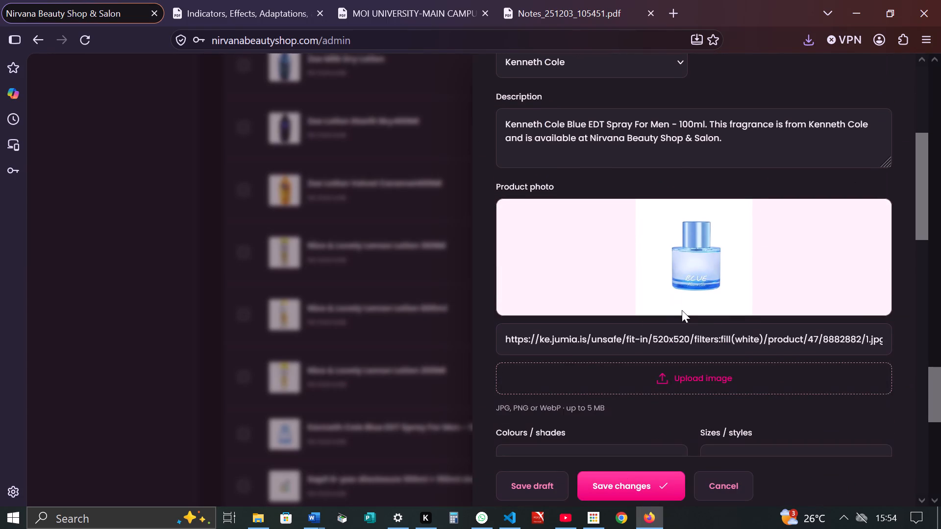
{"action": "scroll", "coordinate": [718, 358], "scroll_direction": "down", "scroll_amount": 1}
{"action": "scroll", "coordinate": [715, 413], "scroll_direction": "down", "scroll_amount": 2}
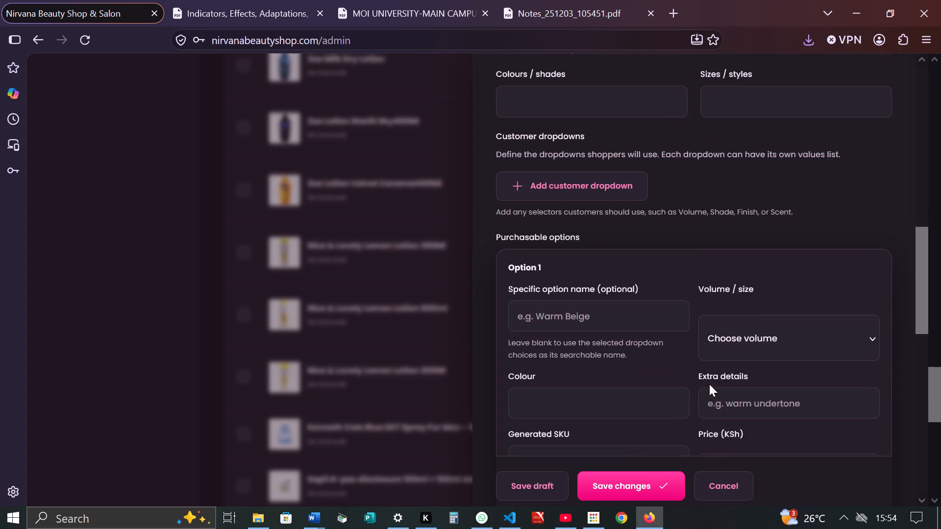
{"action": "scroll", "coordinate": [705, 343], "scroll_direction": "down", "scroll_amount": 1}
{"action": "scroll", "coordinate": [706, 312], "scroll_direction": "up", "scroll_amount": 3}
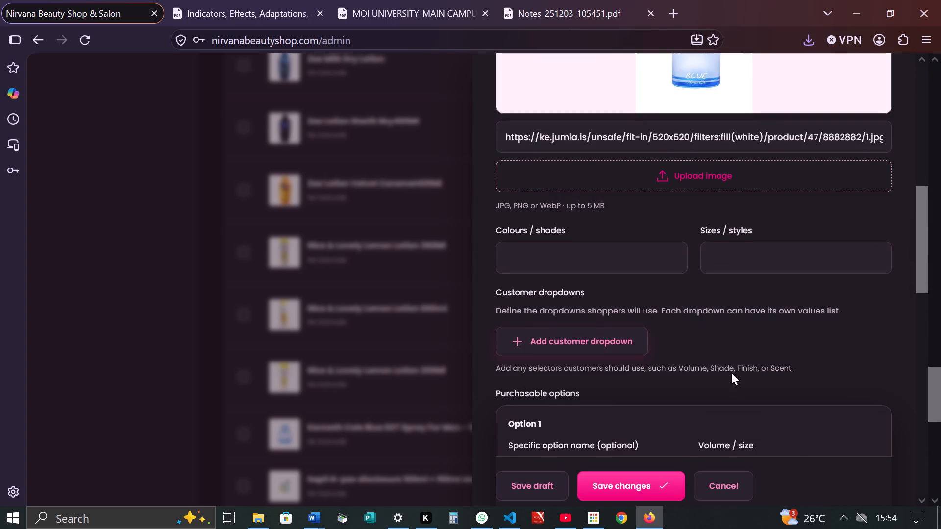
{"action": "scroll", "coordinate": [731, 372], "scroll_direction": "down", "scroll_amount": 2}
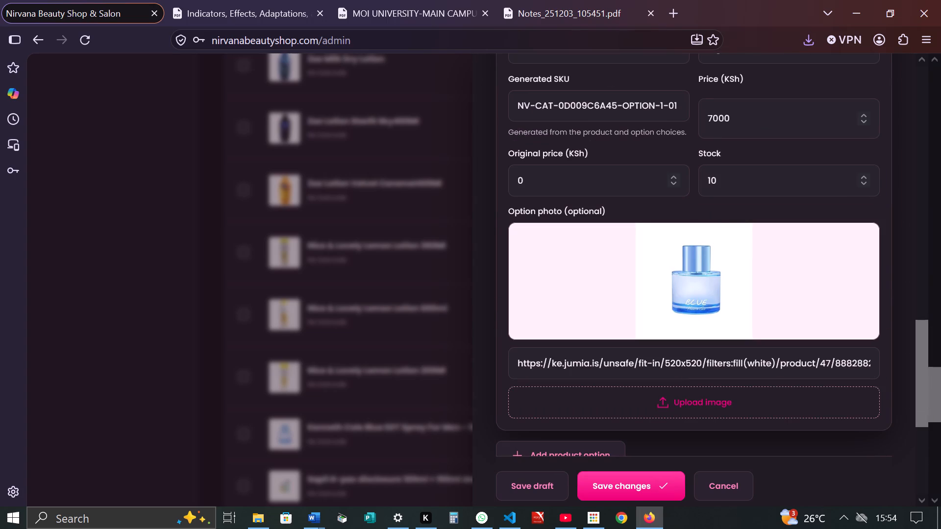
{"action": "left_click", "coordinate": [711, 183]}
{"action": "key", "text": "BackSpace"}
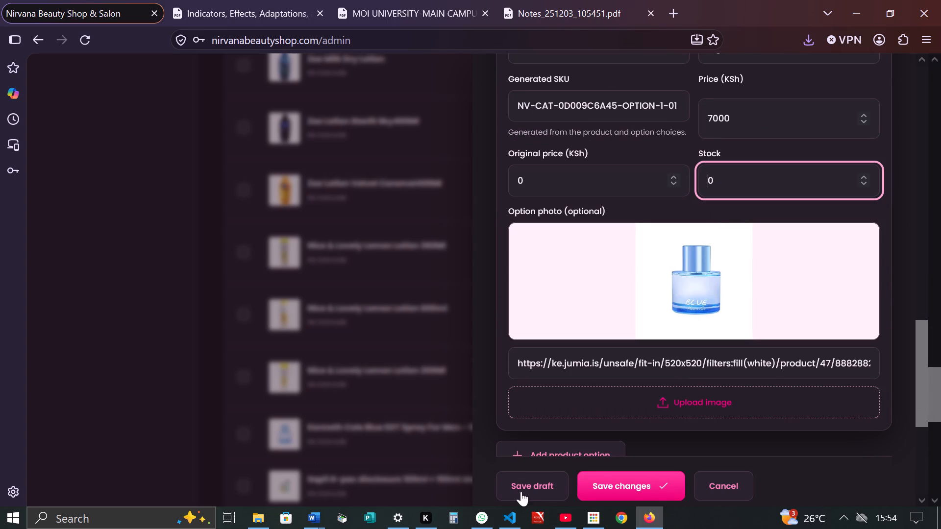
{"action": "left_click", "coordinate": [603, 475]}
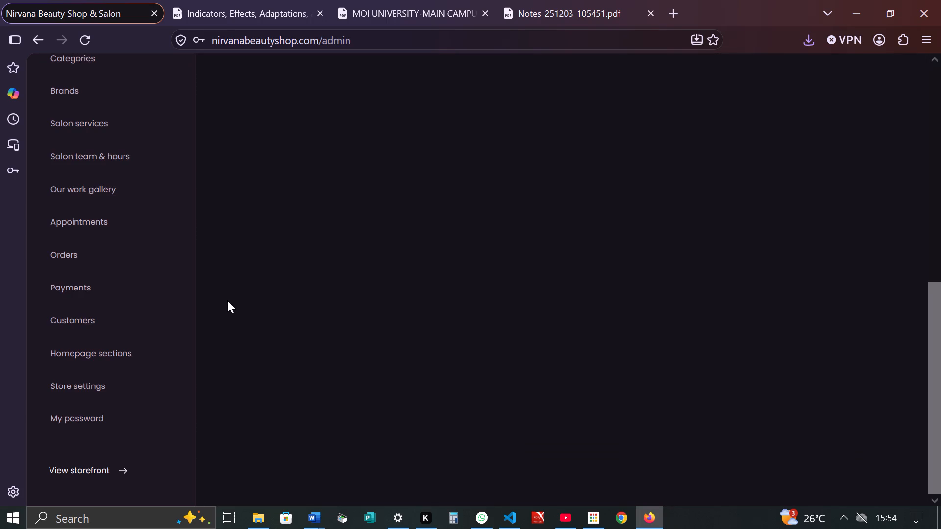
Set Option 1's stock to 0 for the Kenneth Cole COPPER BLACK COLOGNE FOR MEN EDT 100ML and save the changes.
{"action": "scroll", "coordinate": [392, 330], "scroll_direction": "down", "scroll_amount": 2}
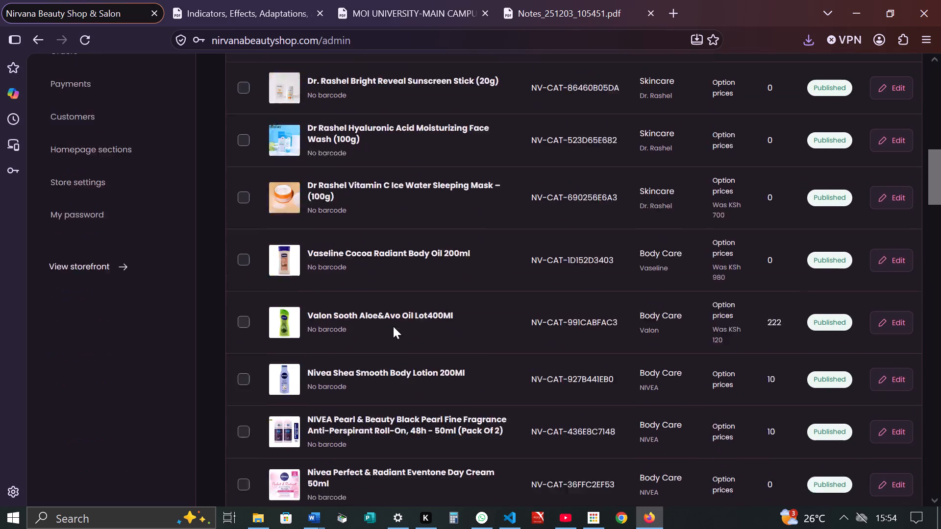
{"action": "scroll", "coordinate": [393, 326], "scroll_direction": "down", "scroll_amount": 6}
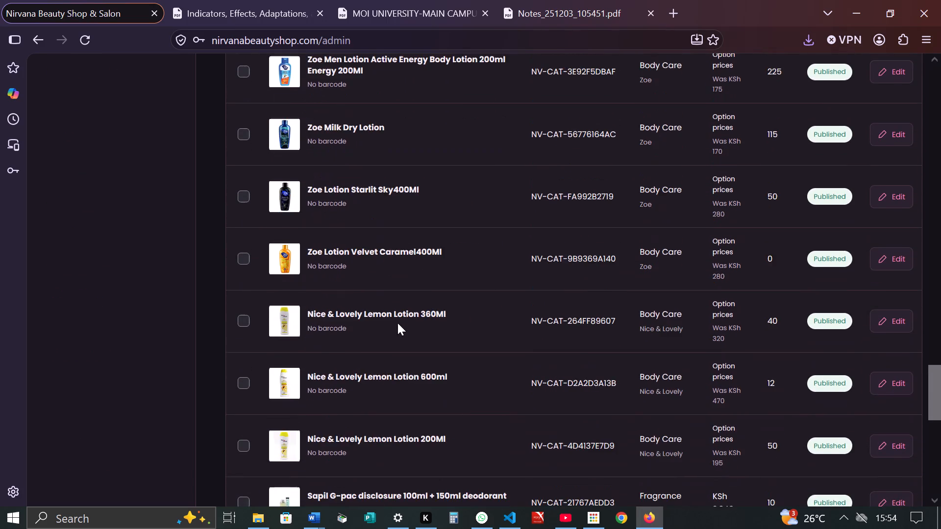
{"action": "scroll", "coordinate": [397, 323], "scroll_direction": "down", "scroll_amount": 2}
{"action": "scroll", "coordinate": [406, 241], "scroll_direction": "up", "scroll_amount": 1}
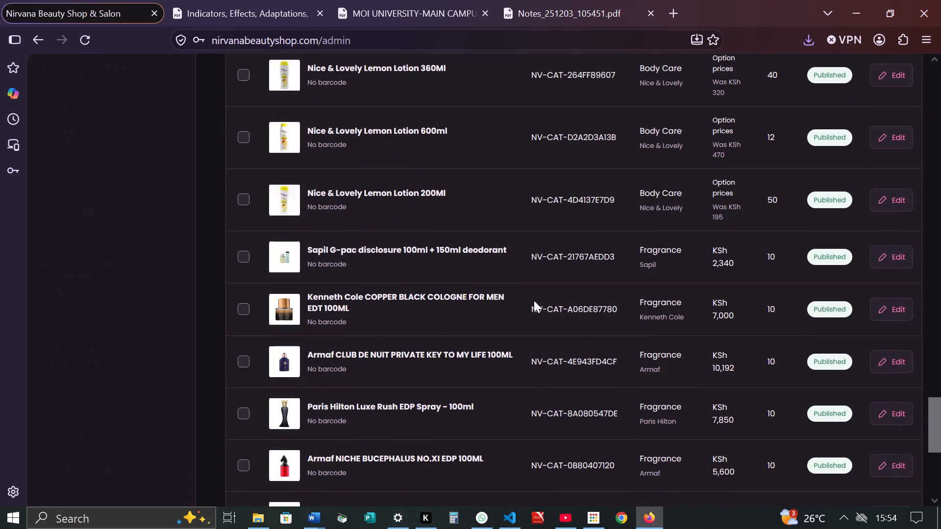
{"action": "left_click", "coordinate": [881, 310]}
{"action": "scroll", "coordinate": [687, 406], "scroll_direction": "down", "scroll_amount": 1}
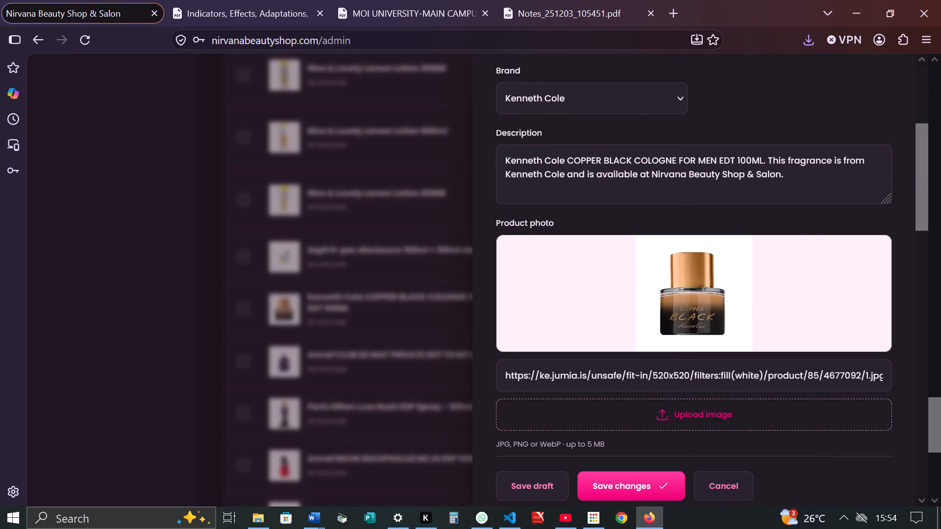
{"action": "scroll", "coordinate": [685, 315], "scroll_direction": "down", "scroll_amount": 3}
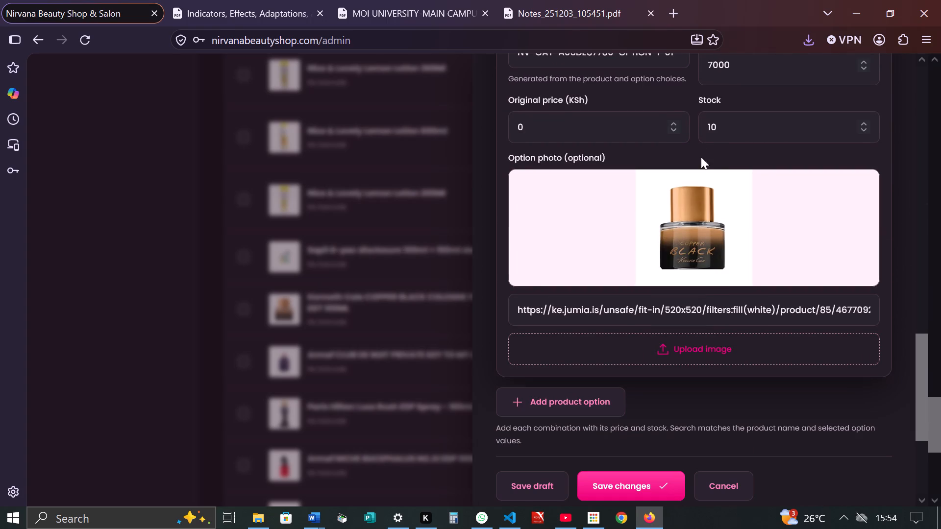
{"action": "left_click", "coordinate": [714, 125]}
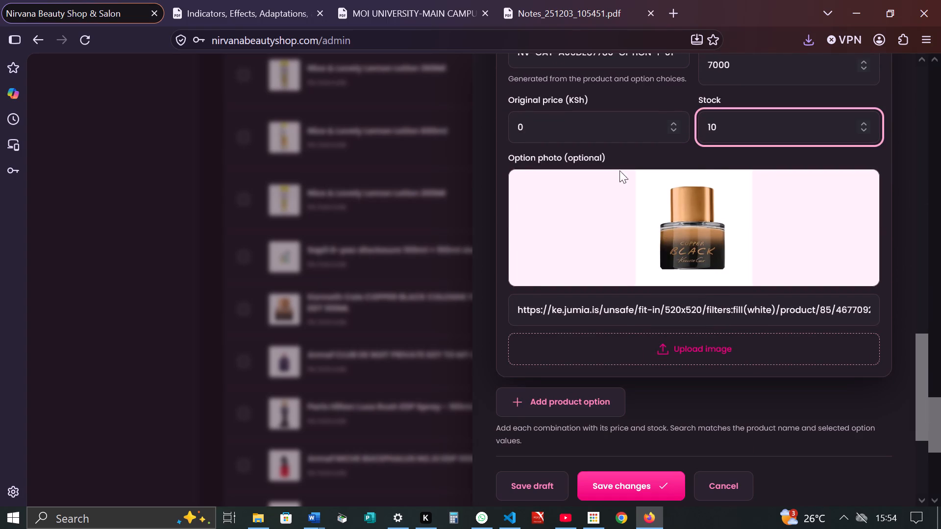
{"action": "key", "text": "BackSpace"}
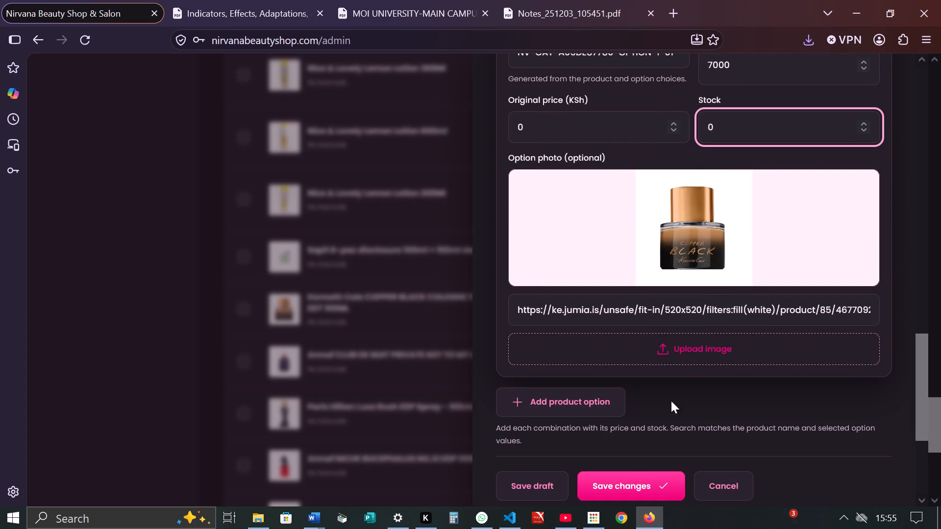
{"action": "left_click", "coordinate": [626, 479]}
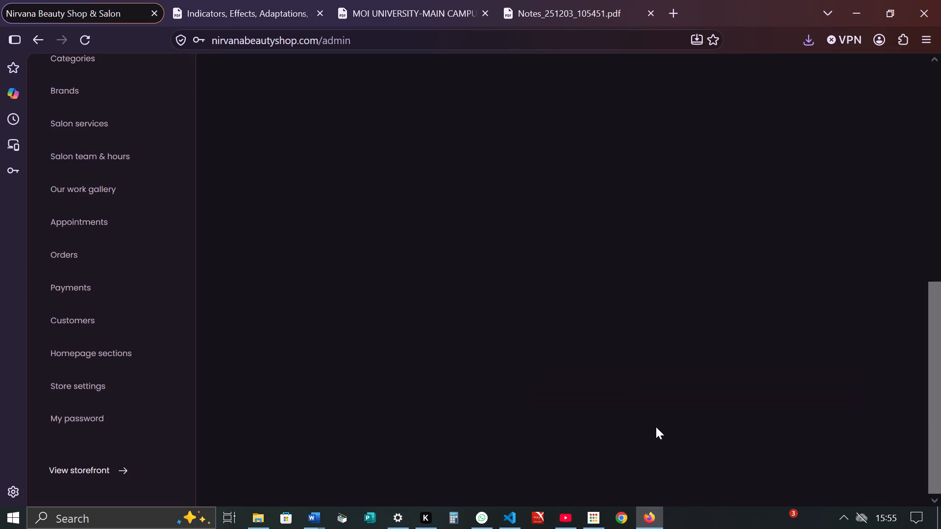
Set Option 1's stock to 0 for the Sapil G-pac disclosure 100ml + 150ml deodorant and save the changes.
{"action": "scroll", "coordinate": [573, 313], "scroll_direction": "down", "scroll_amount": 3}
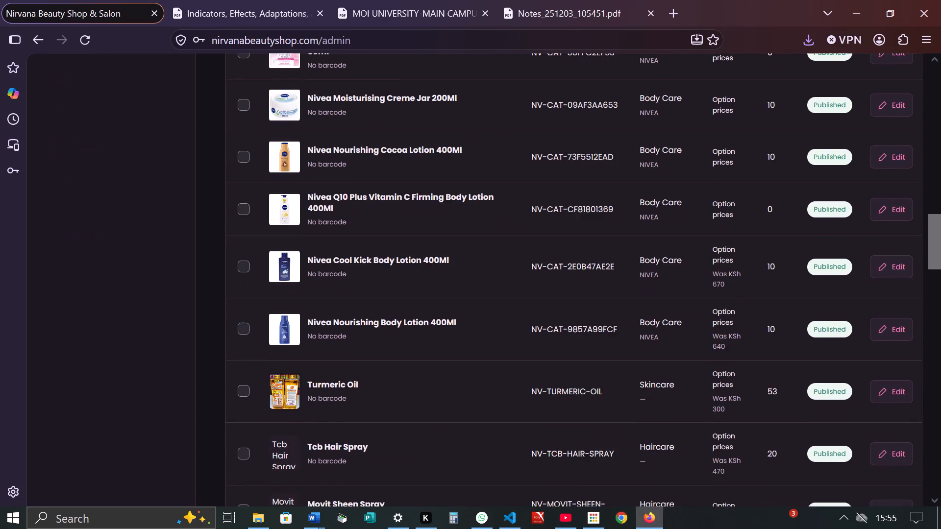
{"action": "scroll", "coordinate": [574, 326], "scroll_direction": "down", "scroll_amount": 4}
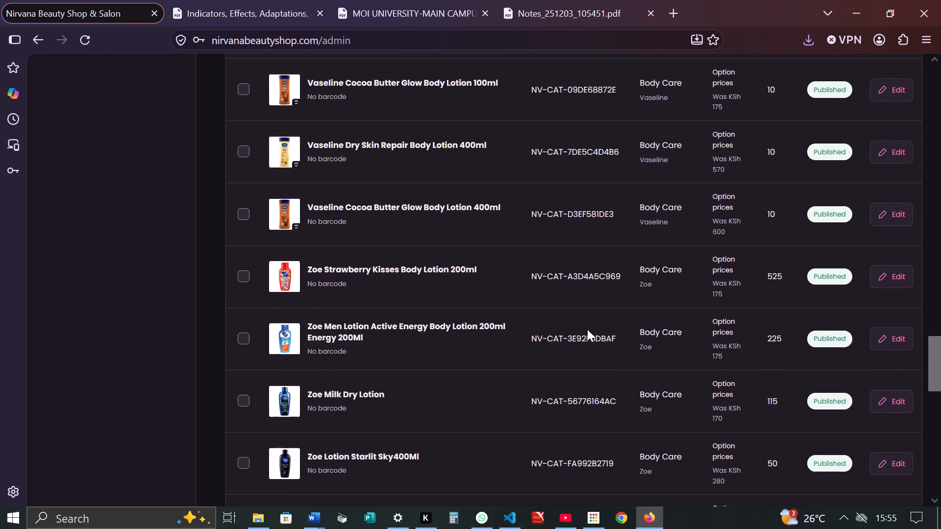
{"action": "scroll", "coordinate": [594, 331], "scroll_direction": "down", "scroll_amount": 2}
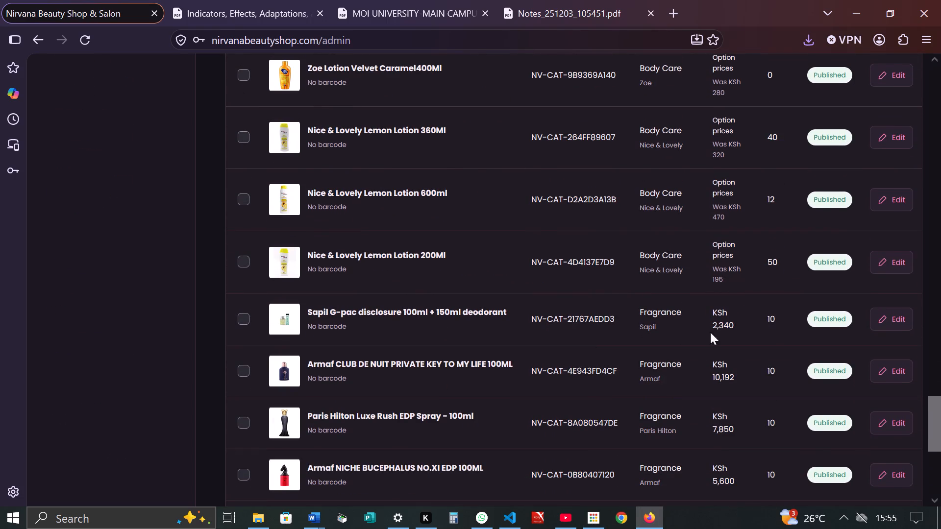
{"action": "left_click", "coordinate": [887, 312]}
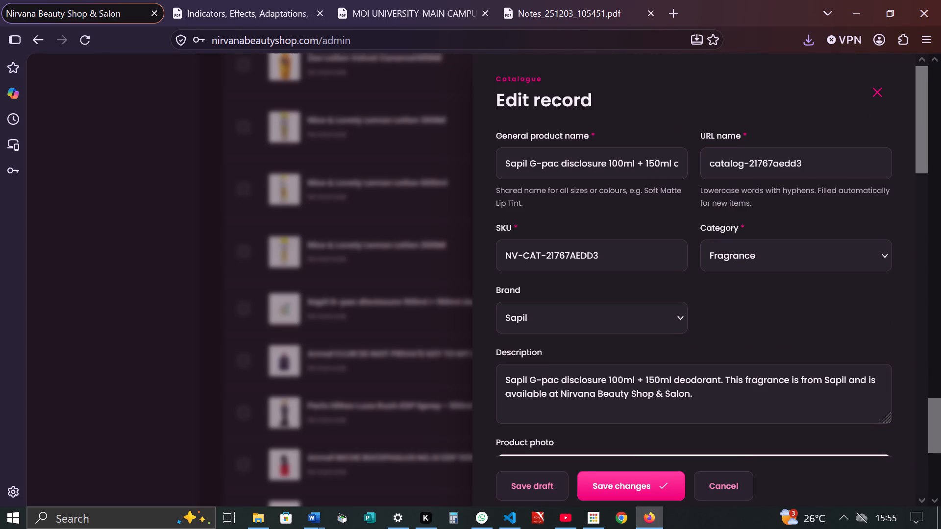
{"action": "scroll", "coordinate": [679, 402], "scroll_direction": "down", "scroll_amount": 2}
{"action": "scroll", "coordinate": [711, 332], "scroll_direction": "up", "scroll_amount": 1}
{"action": "scroll", "coordinate": [714, 346], "scroll_direction": "down", "scroll_amount": 2}
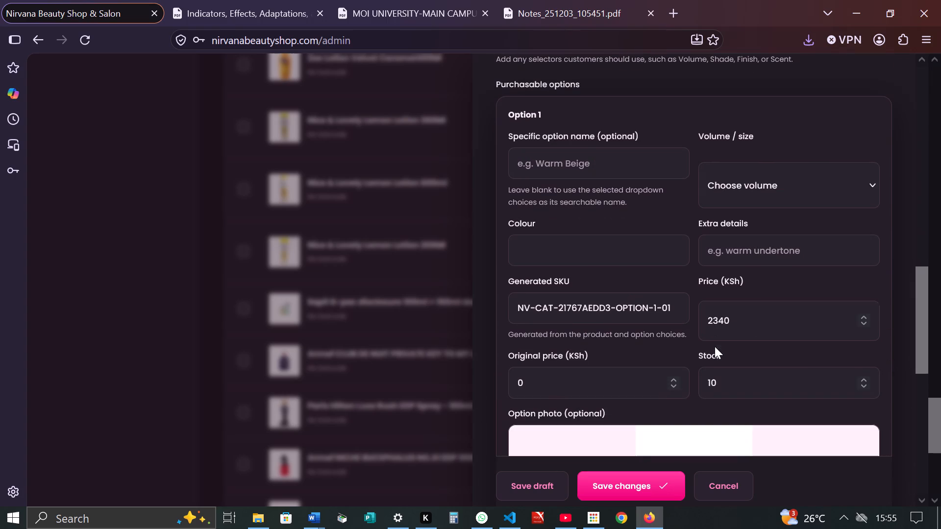
{"action": "left_click", "coordinate": [713, 382]}
{"action": "key", "text": "BackSpace"}
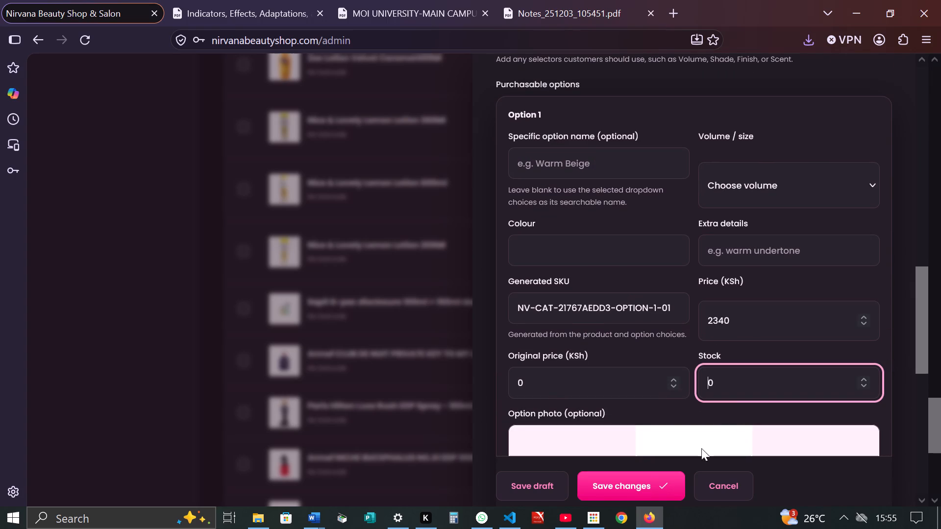
{"action": "left_click", "coordinate": [607, 493]}
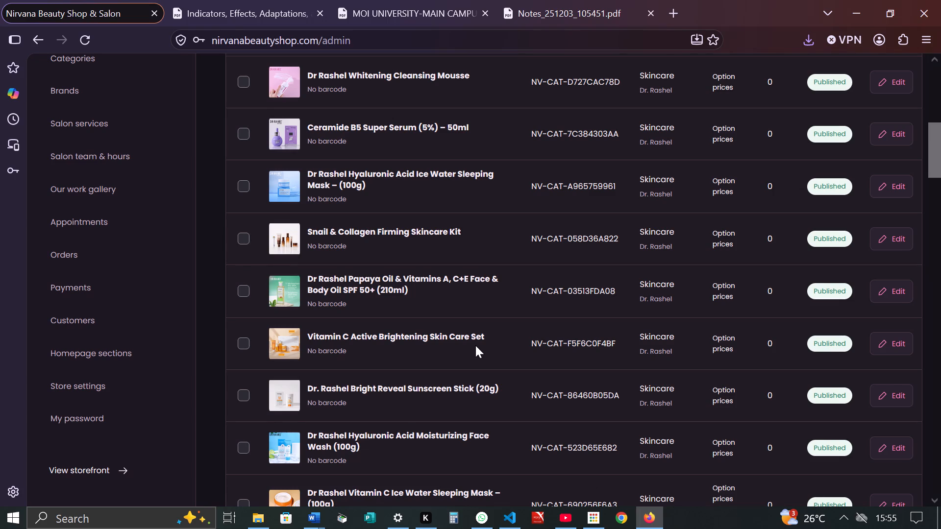
Set Option 1's stock to 0 for the Armaf CLUB DE NUIT PRIVATE KEY TO MY LIFE 100ML and save the changes.
{"action": "scroll", "coordinate": [475, 345], "scroll_direction": "down", "scroll_amount": 6}
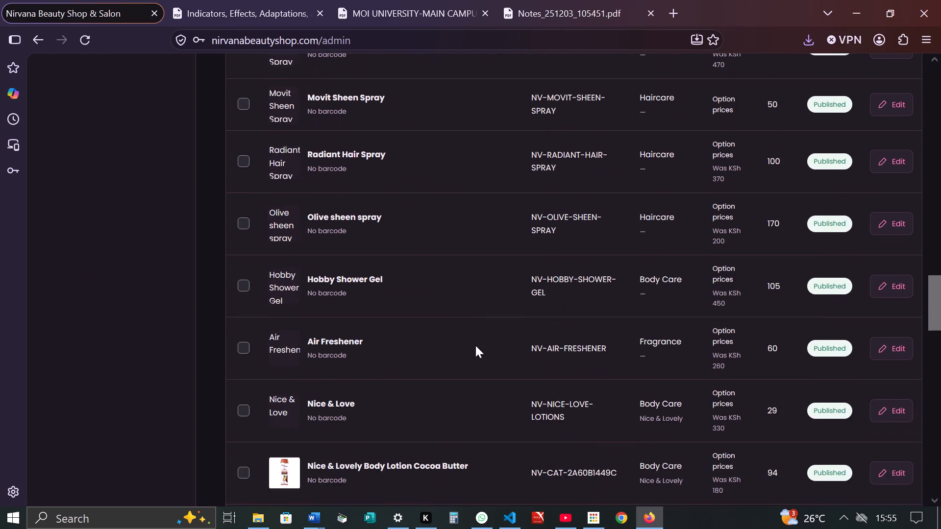
{"action": "scroll", "coordinate": [475, 345], "scroll_direction": "down", "scroll_amount": 3}
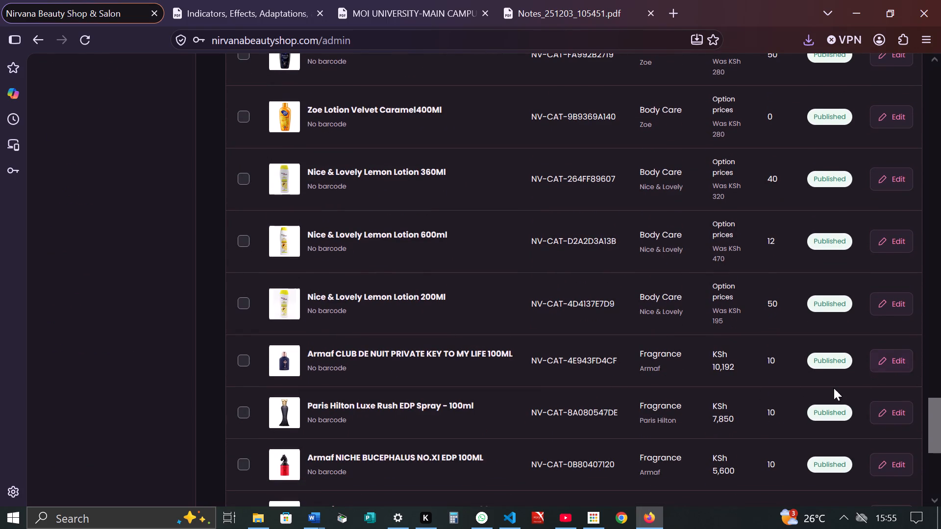
{"action": "left_click", "coordinate": [891, 359]}
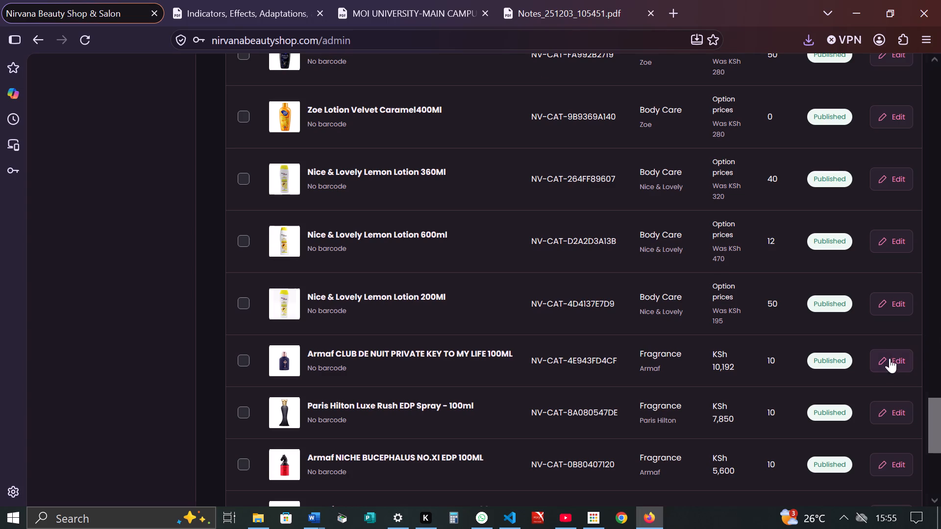
{"action": "scroll", "coordinate": [790, 320], "scroll_direction": "down", "scroll_amount": 1}
{"action": "scroll", "coordinate": [647, 379], "scroll_direction": "down", "scroll_amount": 1}
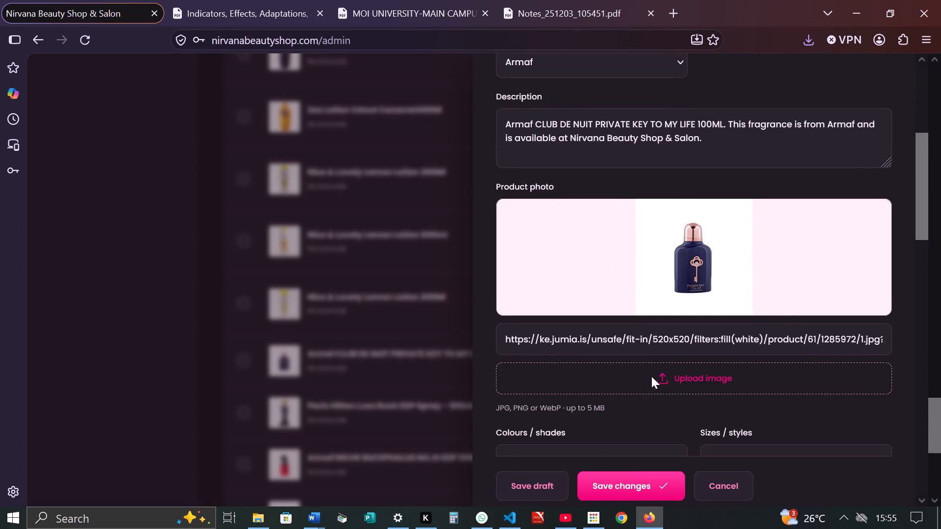
{"action": "scroll", "coordinate": [651, 376], "scroll_direction": "down", "scroll_amount": 1}
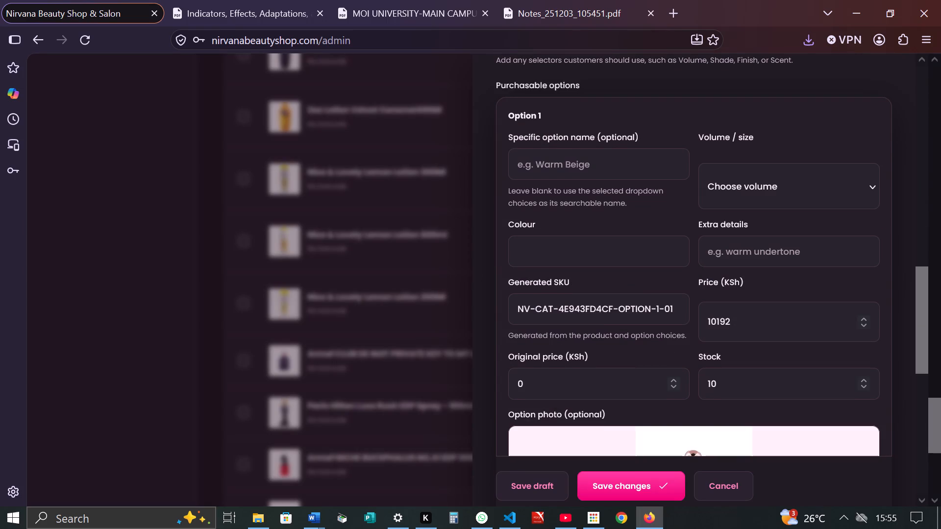
{"action": "left_click", "coordinate": [712, 383]}
{"action": "key", "text": "BackSpace"}
{"action": "left_click", "coordinate": [631, 488]}
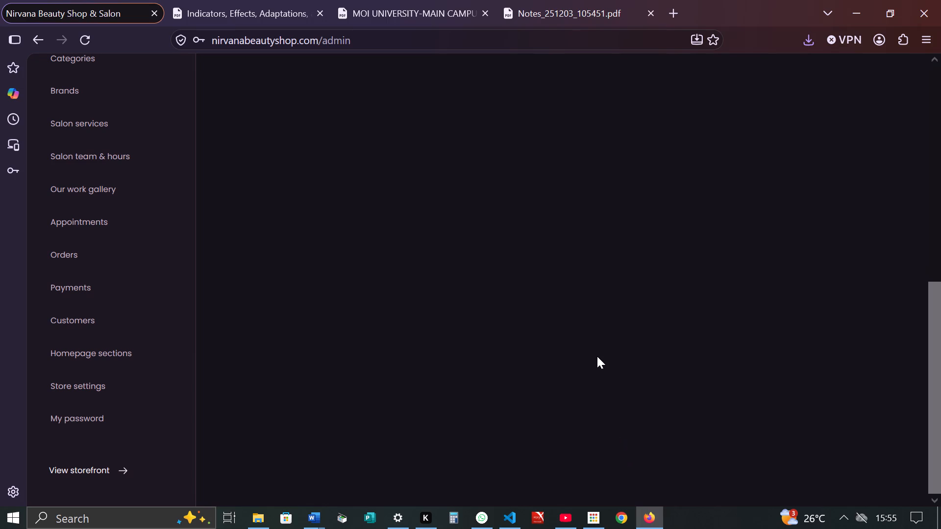
Set Option 1's stock to 0 for the Paris Hilton Luxe Rush EDP Spray - 100ml and save the changes.
{"action": "scroll", "coordinate": [556, 350], "scroll_direction": "down", "scroll_amount": 1}
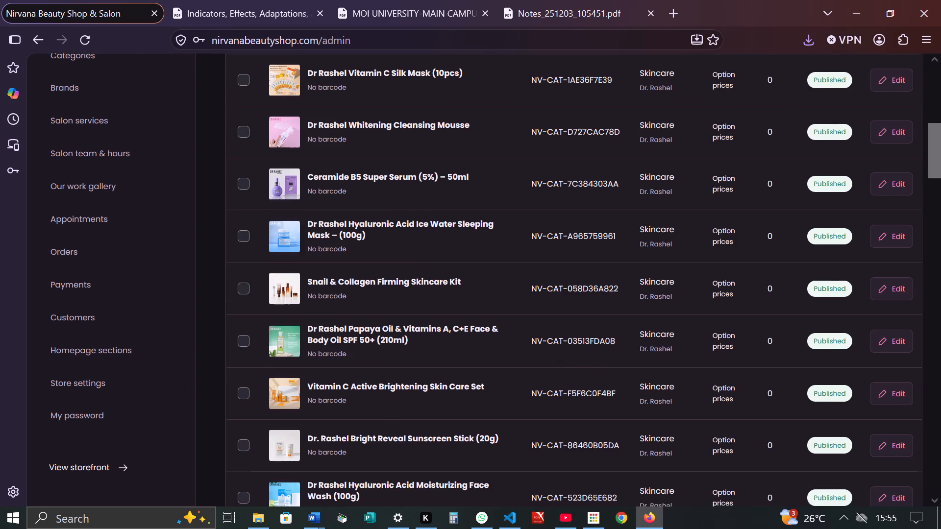
{"action": "scroll", "coordinate": [556, 350], "scroll_direction": "down", "scroll_amount": 6}
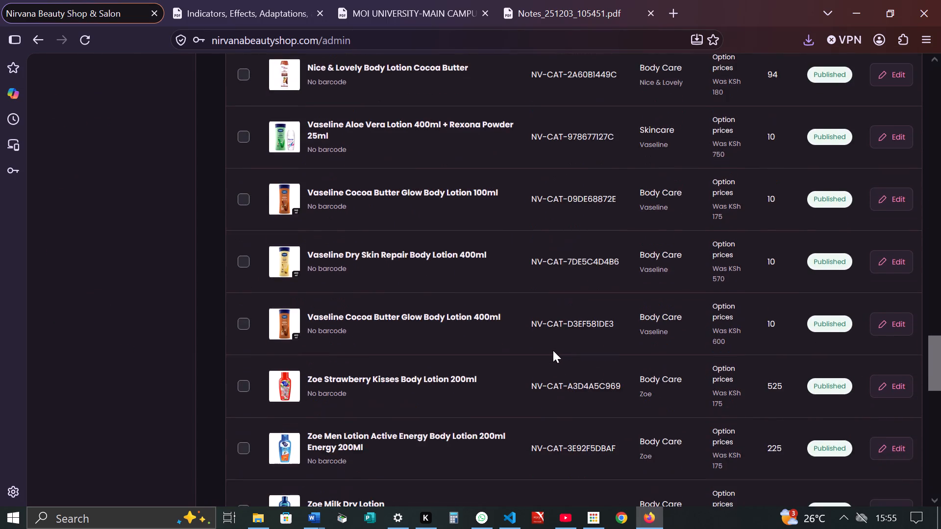
{"action": "scroll", "coordinate": [553, 350], "scroll_direction": "down", "scroll_amount": 3}
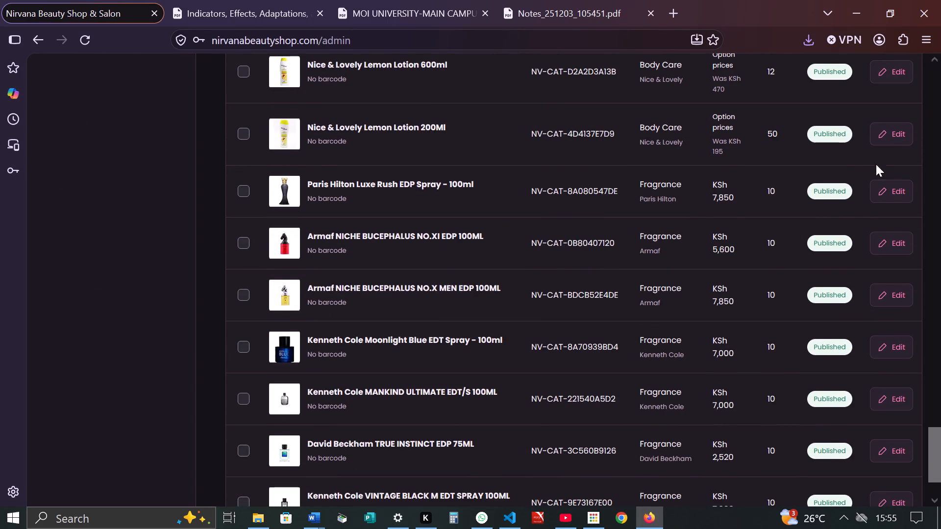
{"action": "left_click", "coordinate": [889, 180]}
{"action": "scroll", "coordinate": [732, 285], "scroll_direction": "down", "scroll_amount": 1}
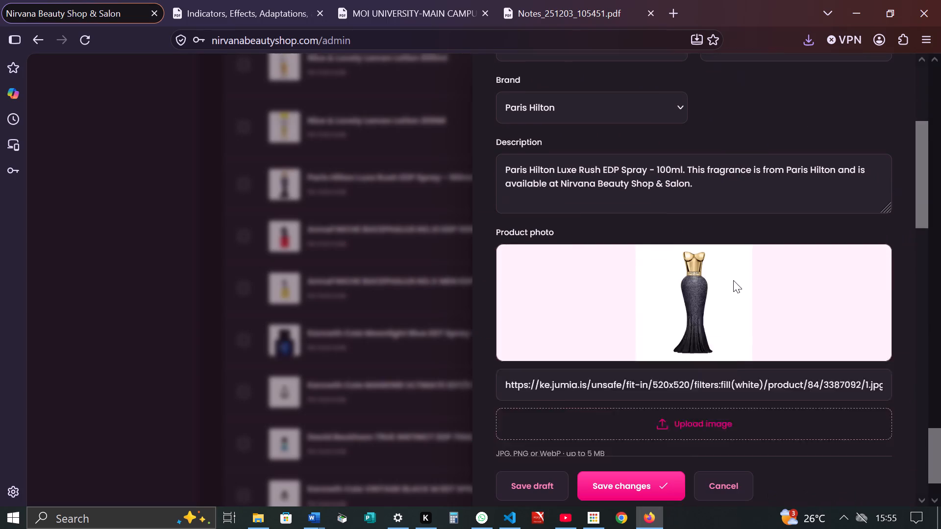
{"action": "scroll", "coordinate": [688, 333], "scroll_direction": "down", "scroll_amount": 3}
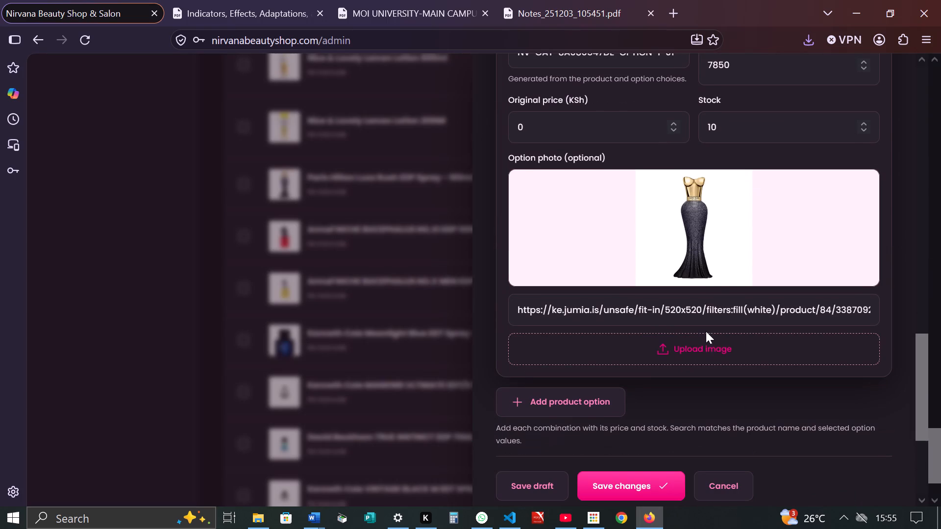
{"action": "left_click", "coordinate": [711, 127]}
{"action": "key", "text": "BackSpace"}
{"action": "left_click", "coordinate": [620, 481]}
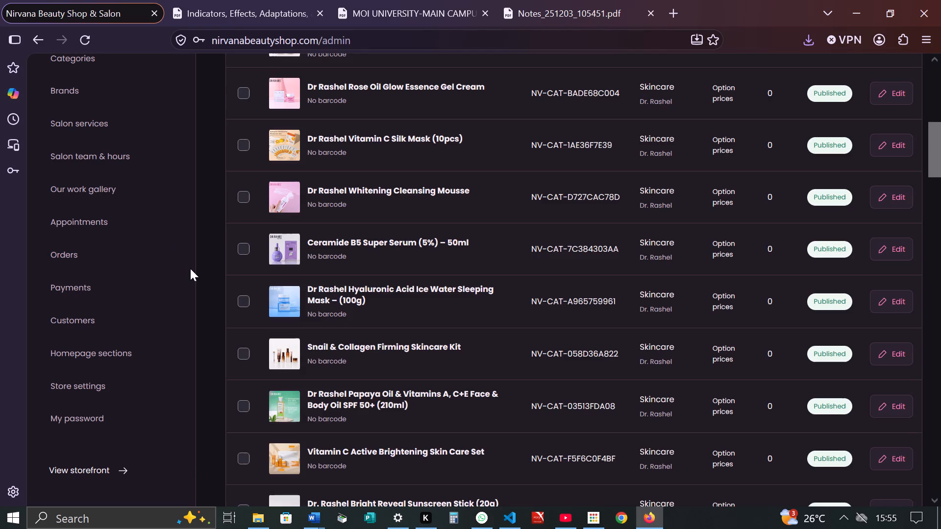
Set Option 1's stock to 0 for the Armaf NICHE BUCEPHALUS NO.XI EDP 100ML and save the changes.
{"action": "scroll", "coordinate": [338, 382], "scroll_direction": "down", "scroll_amount": 3}
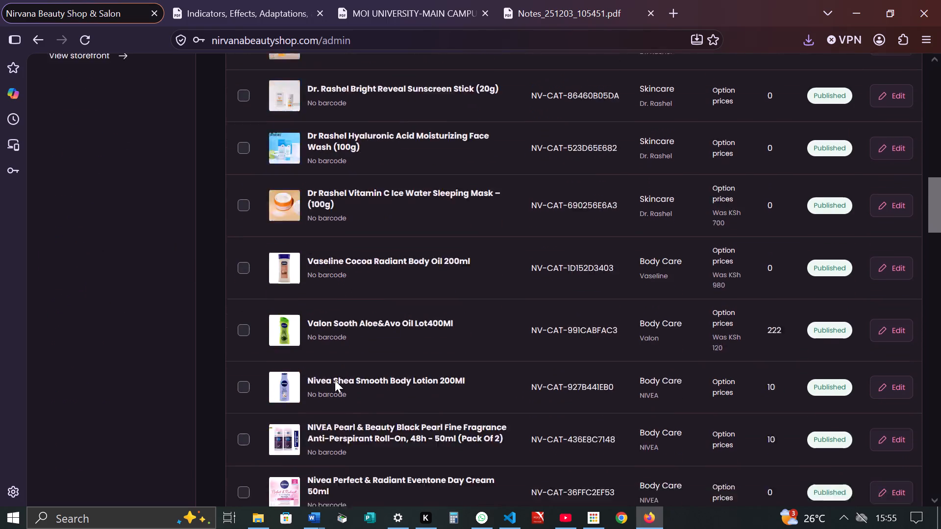
{"action": "scroll", "coordinate": [334, 378], "scroll_direction": "down", "scroll_amount": 5}
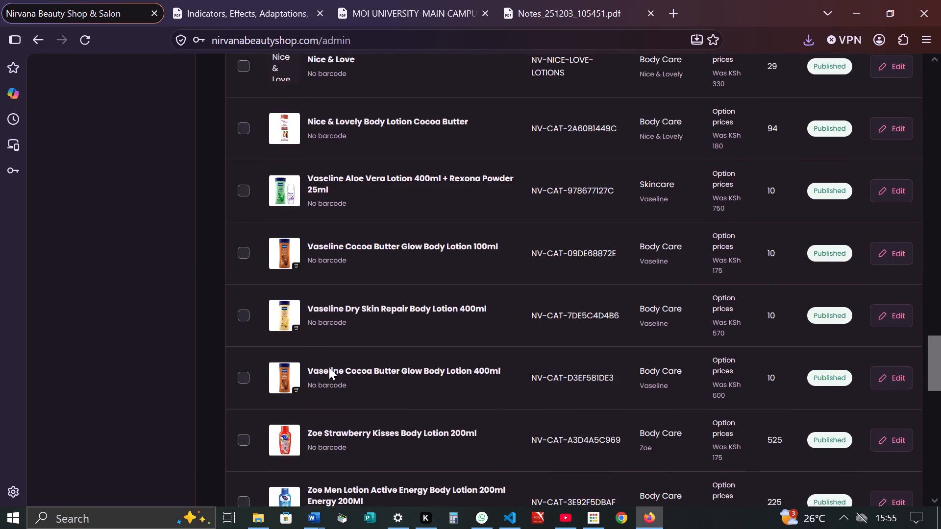
{"action": "scroll", "coordinate": [329, 367], "scroll_direction": "down", "scroll_amount": 2}
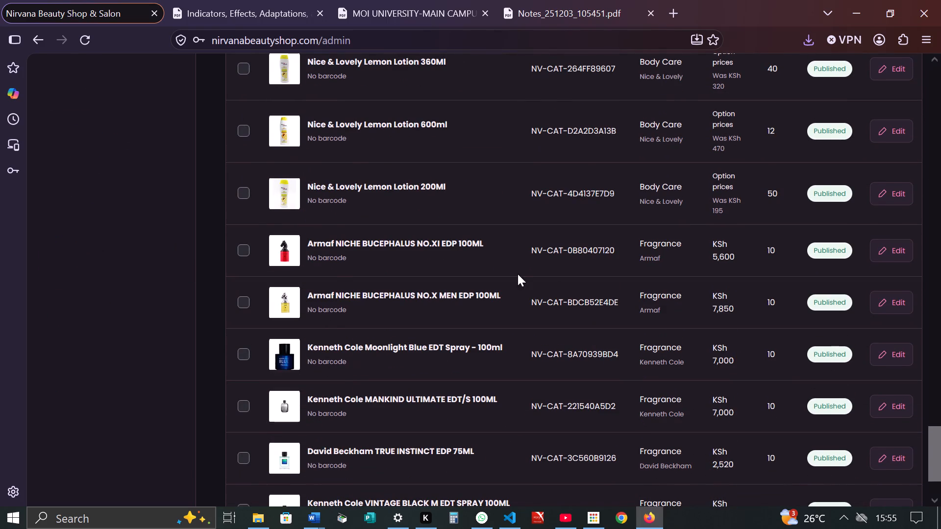
{"action": "left_click", "coordinate": [899, 240]}
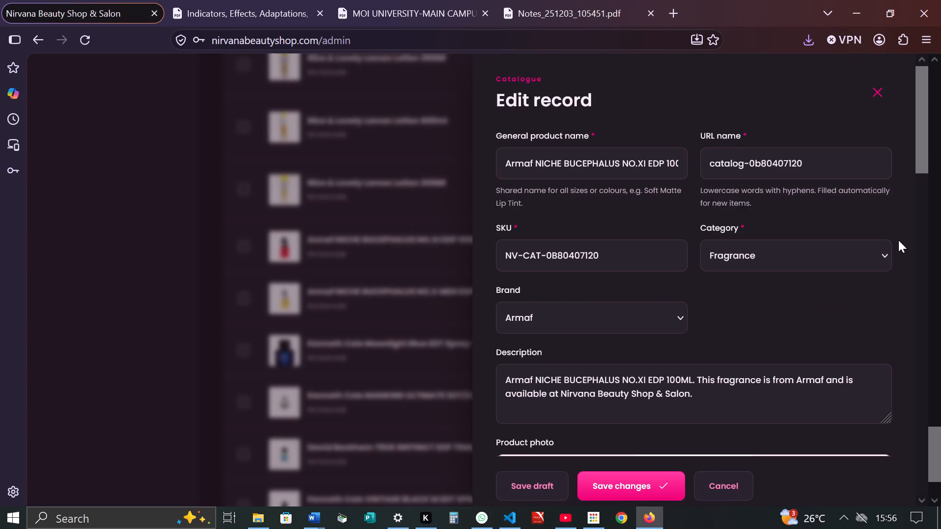
{"action": "scroll", "coordinate": [732, 300], "scroll_direction": "down", "scroll_amount": 1}
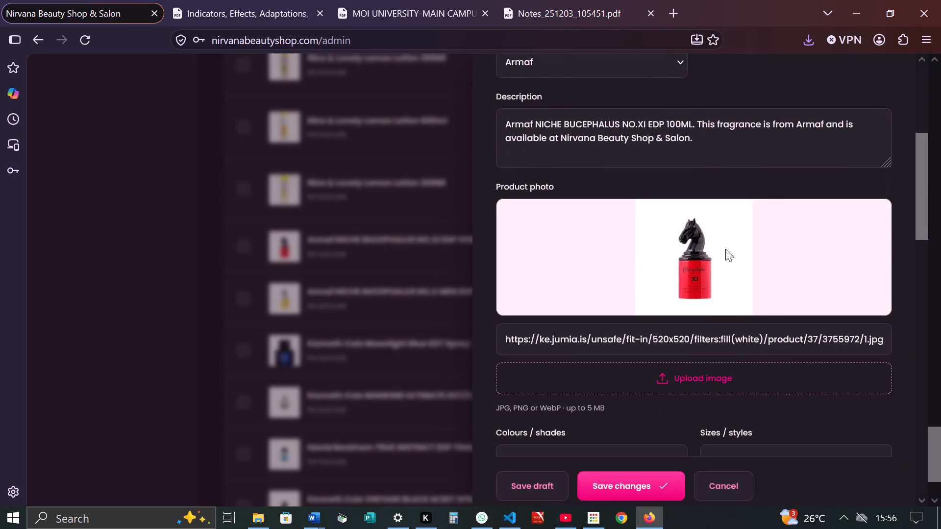
{"action": "scroll", "coordinate": [758, 361], "scroll_direction": "down", "scroll_amount": 2}
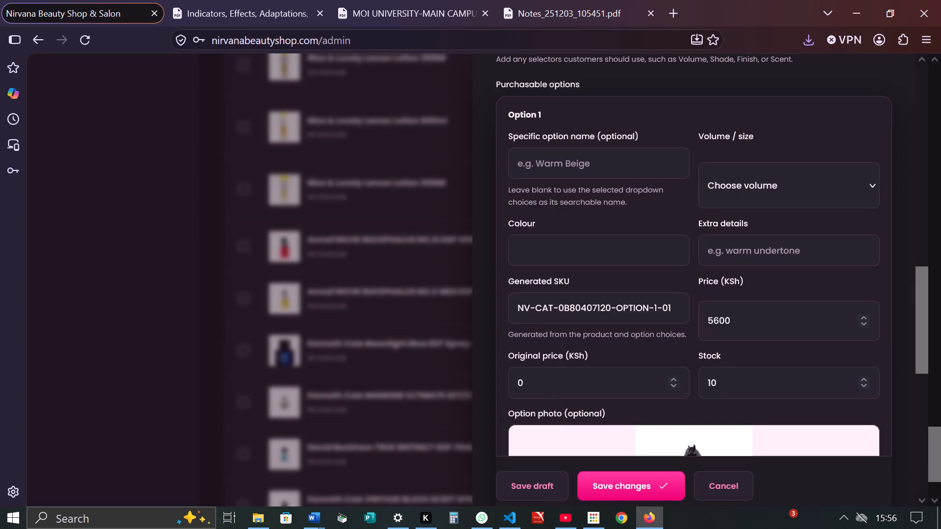
{"action": "left_click", "coordinate": [714, 382]}
{"action": "left_click", "coordinate": [714, 381]}
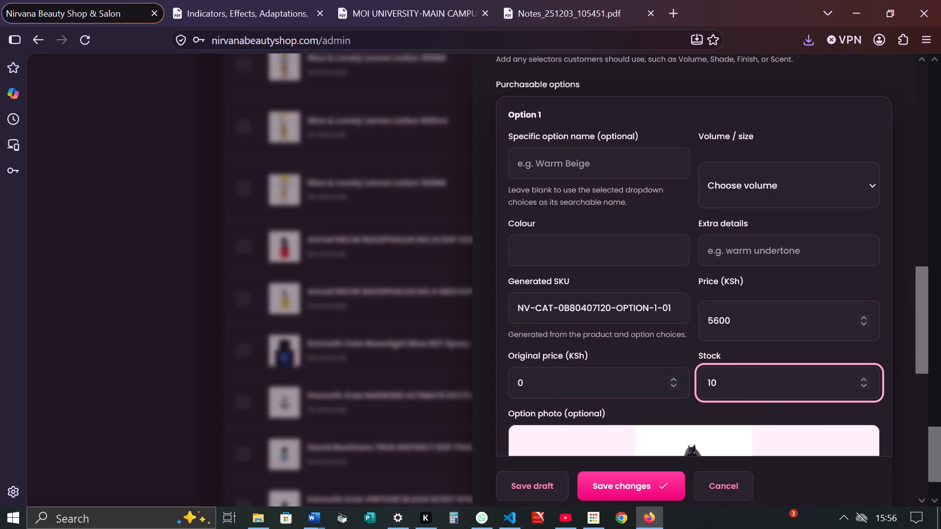
{"action": "left_click", "coordinate": [708, 381]}
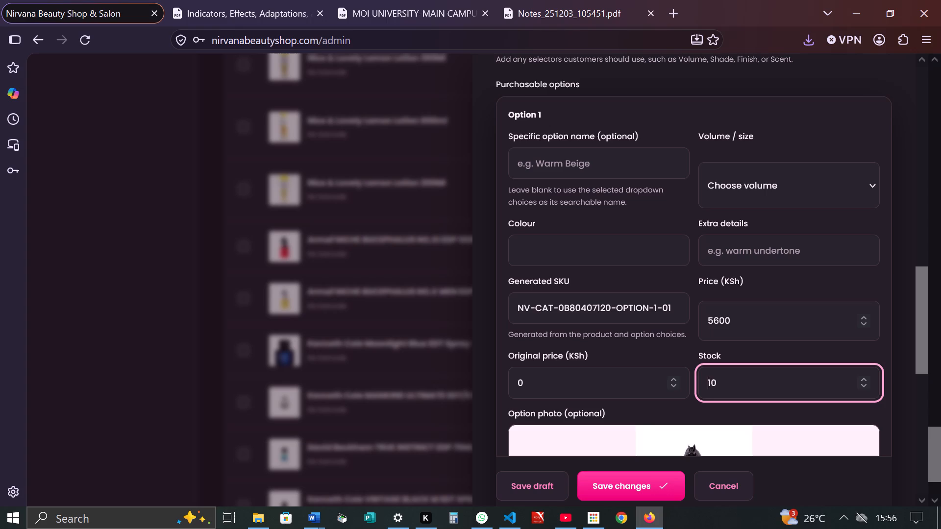
{"action": "key", "text": "Right"}
{"action": "key", "text": "BackSpace"}
{"action": "left_click", "coordinate": [648, 483]}
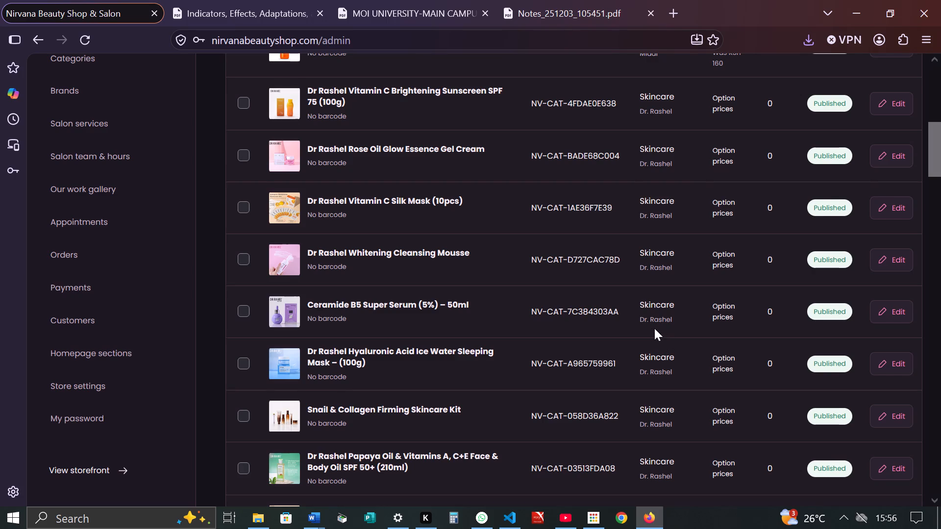
Set Option 1's stock to 0 for the Armaf NICHE BUCEPHALUS NO.X MEN EDP 100ML and save the changes.
{"action": "scroll", "coordinate": [637, 330], "scroll_direction": "down", "scroll_amount": 7}
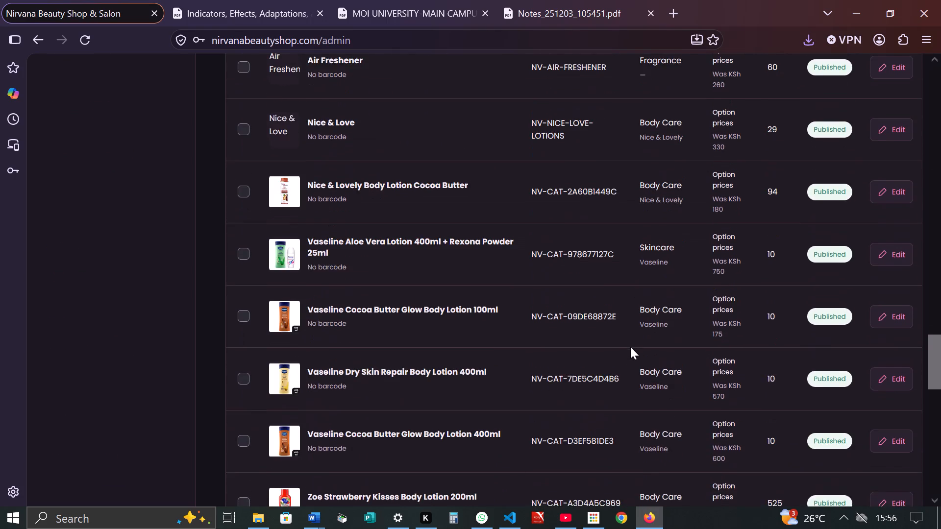
{"action": "scroll", "coordinate": [630, 347], "scroll_direction": "down", "scroll_amount": 3}
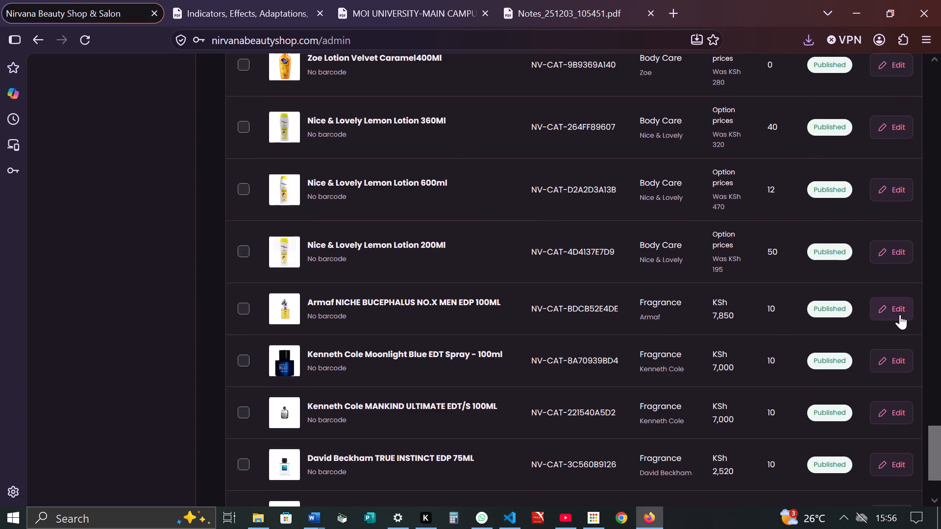
{"action": "left_click", "coordinate": [900, 314]}
{"action": "scroll", "coordinate": [656, 307], "scroll_direction": "down", "scroll_amount": 3}
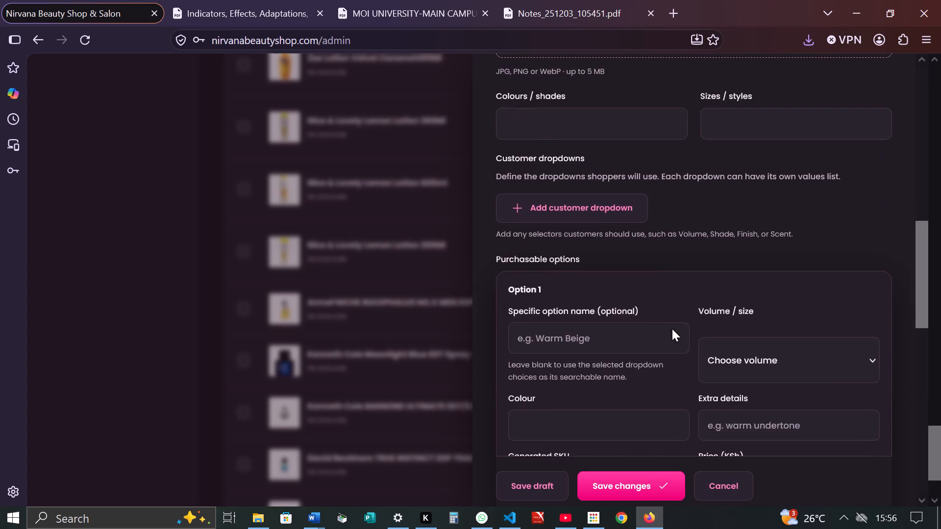
{"action": "left_click", "coordinate": [713, 382]}
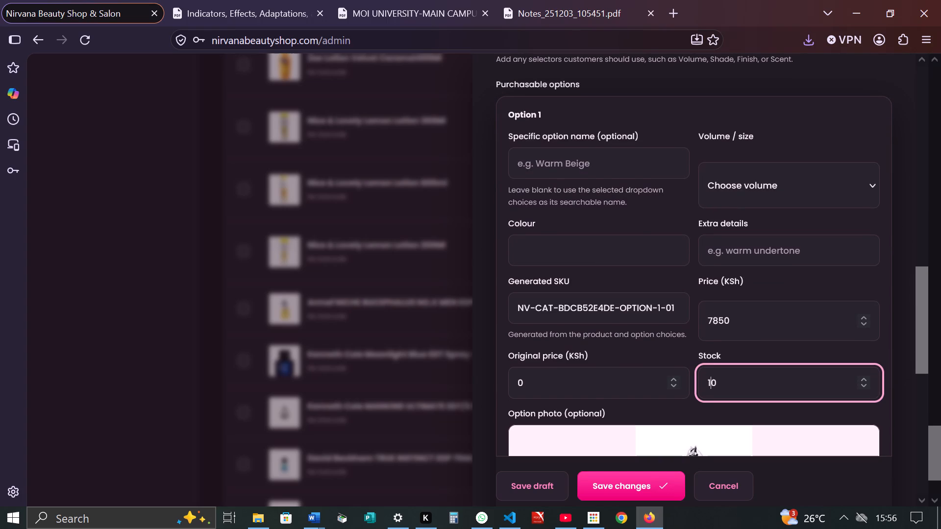
{"action": "key", "text": "BackSpace"}
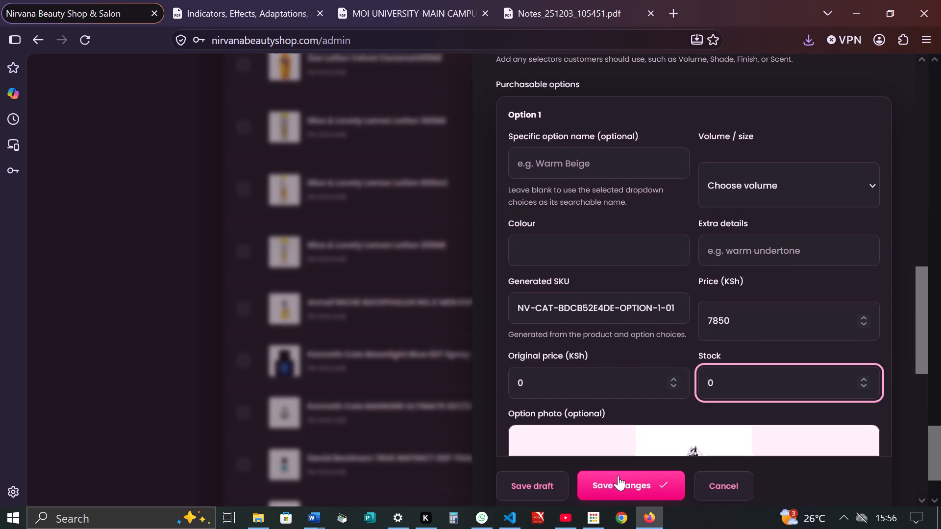
{"action": "left_click", "coordinate": [618, 476]}
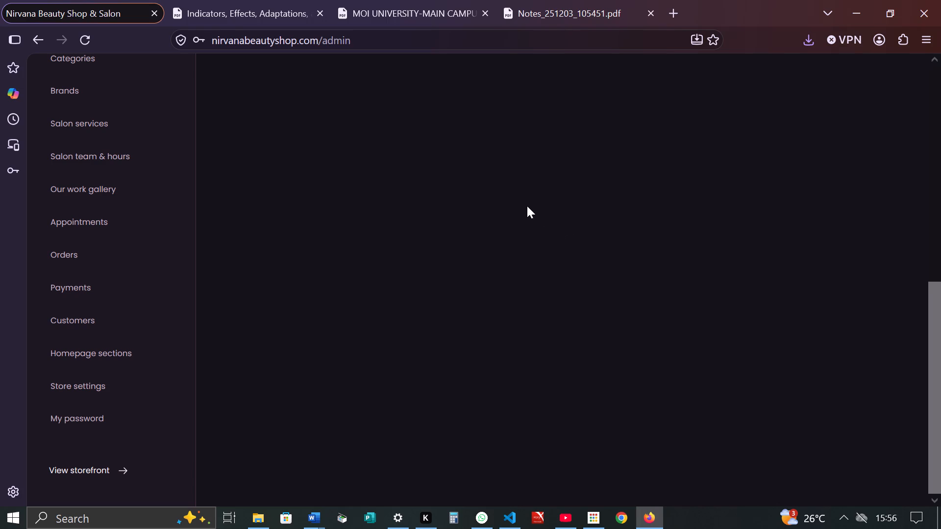
Set Option 1's stock to 0 for the Kenneth Cole Moonlight Blue EDT Spray - 100ml and save the changes.
{"action": "scroll", "coordinate": [525, 255], "scroll_direction": "down", "scroll_amount": 7}
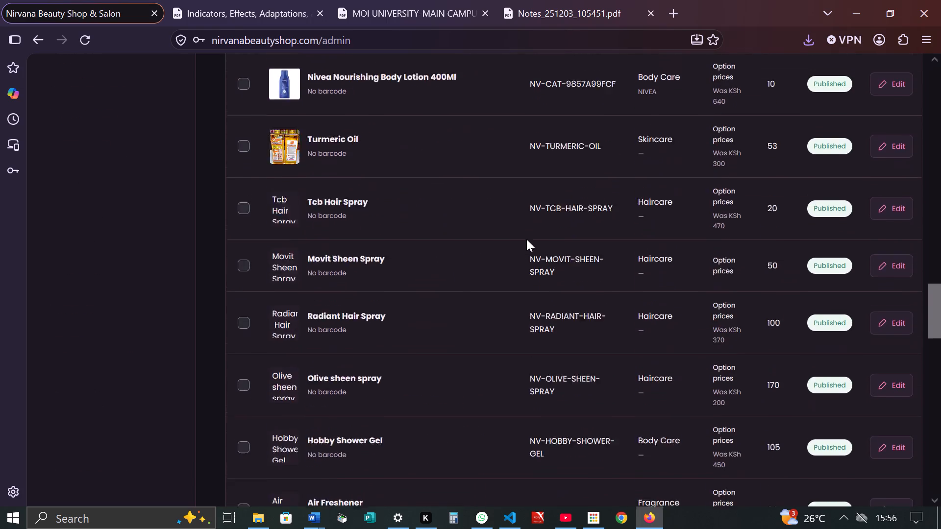
{"action": "scroll", "coordinate": [526, 239], "scroll_direction": "down", "scroll_amount": 3}
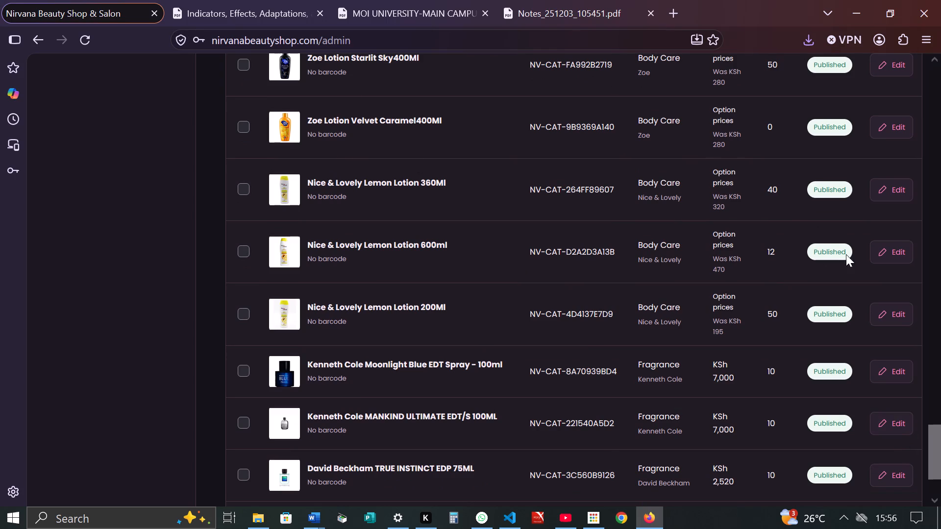
{"action": "left_click", "coordinate": [894, 369]}
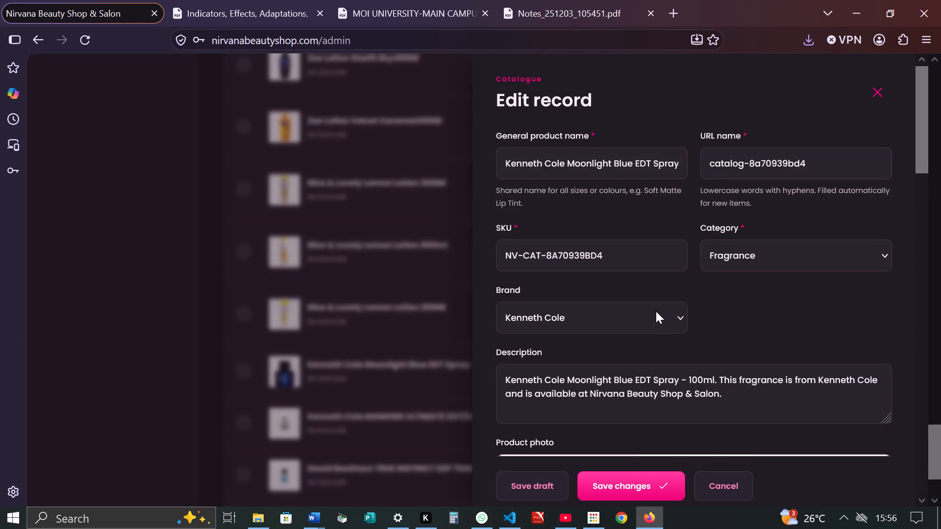
{"action": "scroll", "coordinate": [656, 309], "scroll_direction": "down", "scroll_amount": 1}
{"action": "scroll", "coordinate": [723, 264], "scroll_direction": "down", "scroll_amount": 1}
{"action": "scroll", "coordinate": [682, 288], "scroll_direction": "down", "scroll_amount": 1}
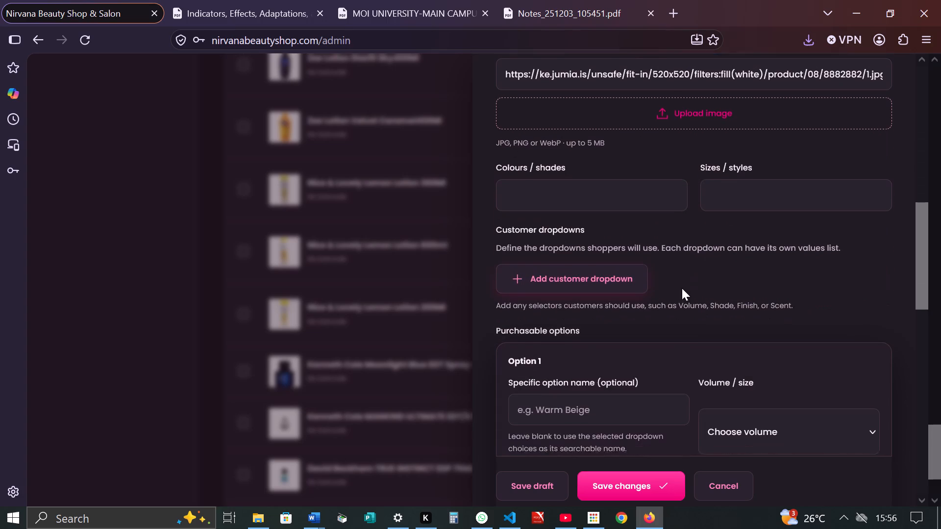
{"action": "scroll", "coordinate": [715, 386], "scroll_direction": "down", "scroll_amount": 2}
{"action": "scroll", "coordinate": [720, 370], "scroll_direction": "up", "scroll_amount": 1}
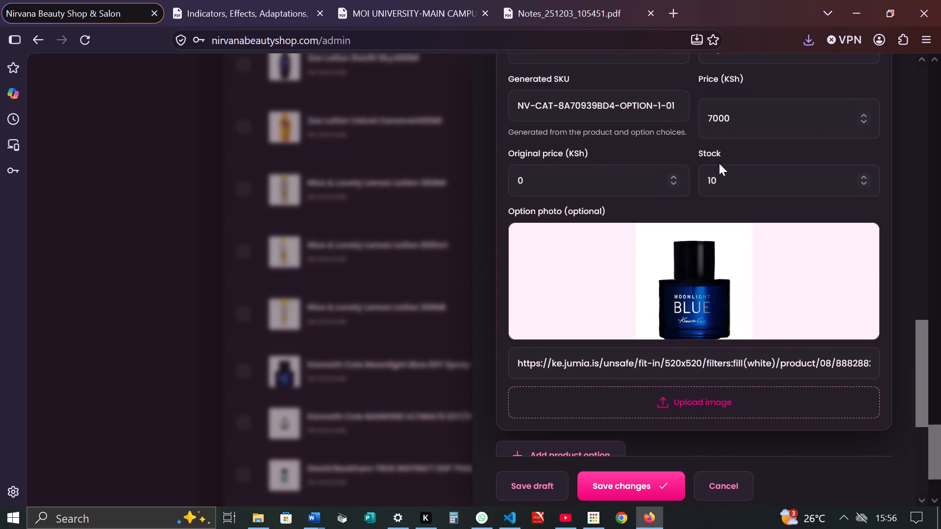
{"action": "left_click", "coordinate": [714, 180]}
{"action": "key", "text": "BackSpace"}
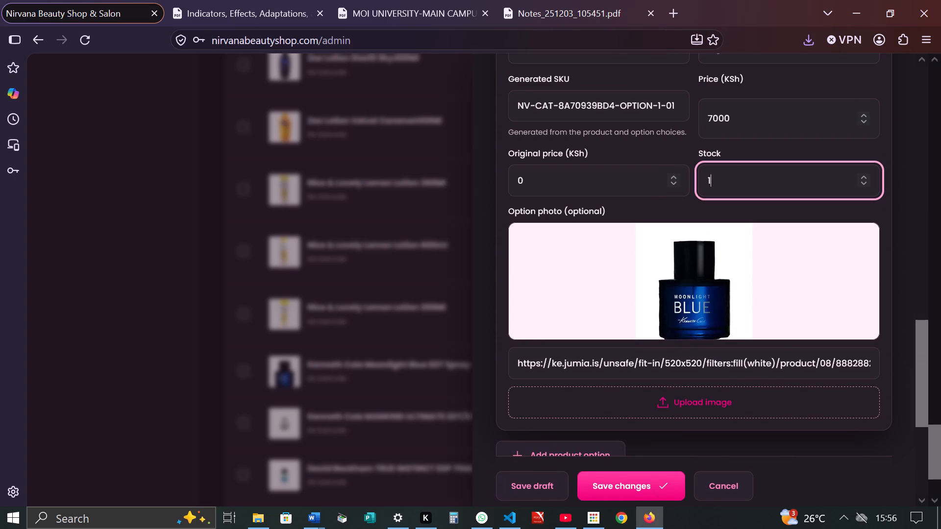
{"action": "key", "text": "BackSpace"}
{"action": "key", "text": "0"}
{"action": "left_click", "coordinate": [634, 483]}
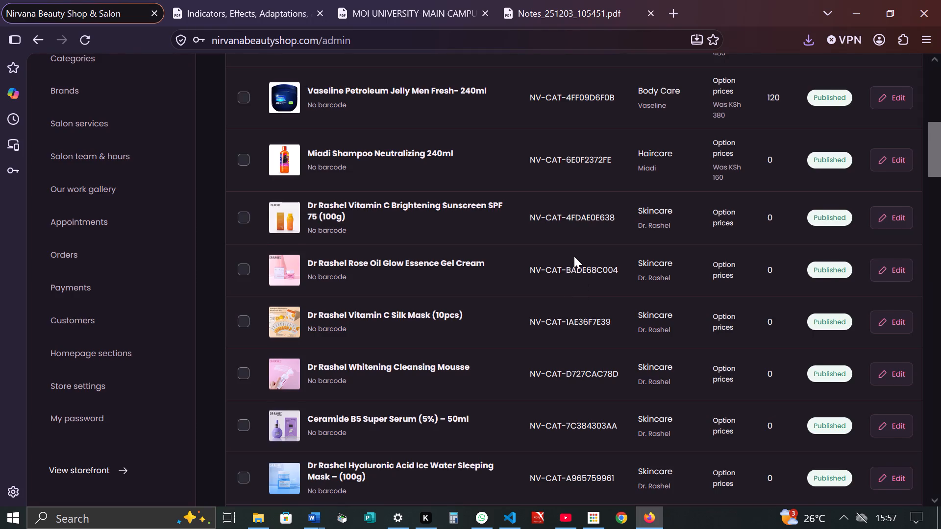
Set Option 1's stock to 0 for the Kenneth Cole MANKIND ULTIMATE EDT/S 100ML and save the changes.
{"action": "scroll", "coordinate": [574, 256], "scroll_direction": "down", "scroll_amount": 5}
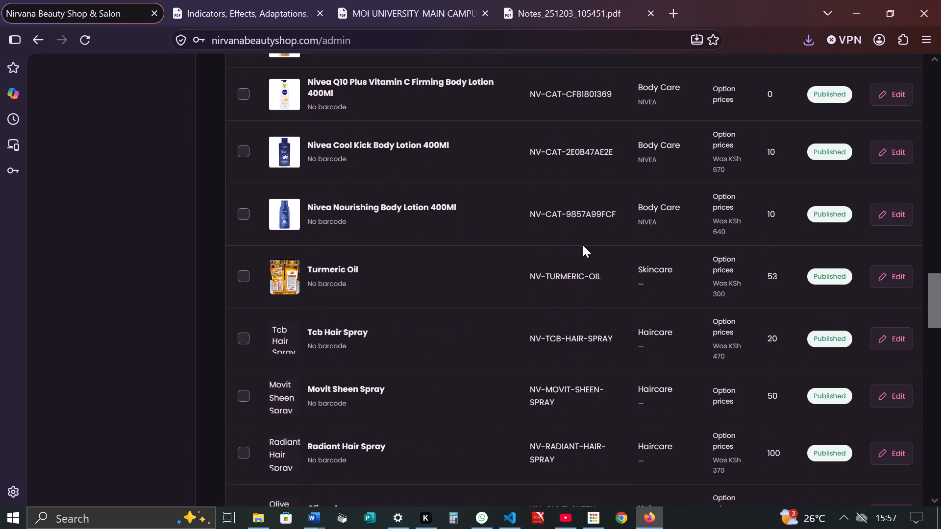
{"action": "scroll", "coordinate": [583, 245], "scroll_direction": "down", "scroll_amount": 5}
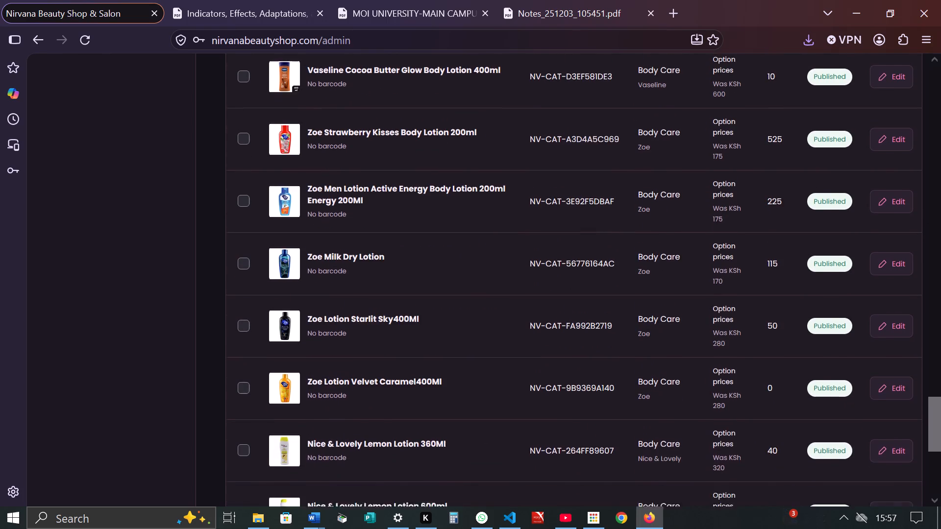
{"action": "scroll", "coordinate": [582, 245], "scroll_direction": "down", "scroll_amount": 2}
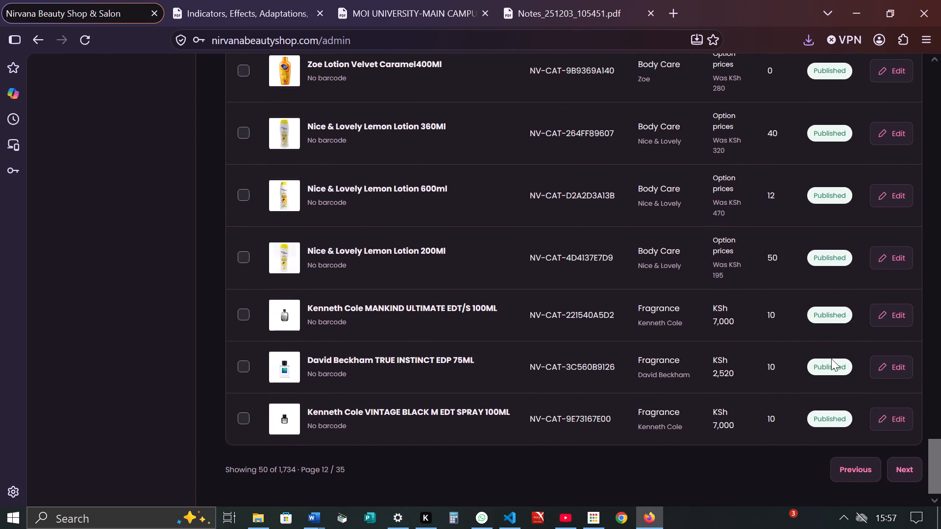
{"action": "left_click", "coordinate": [913, 298]}
{"action": "left_click", "coordinate": [904, 296]}
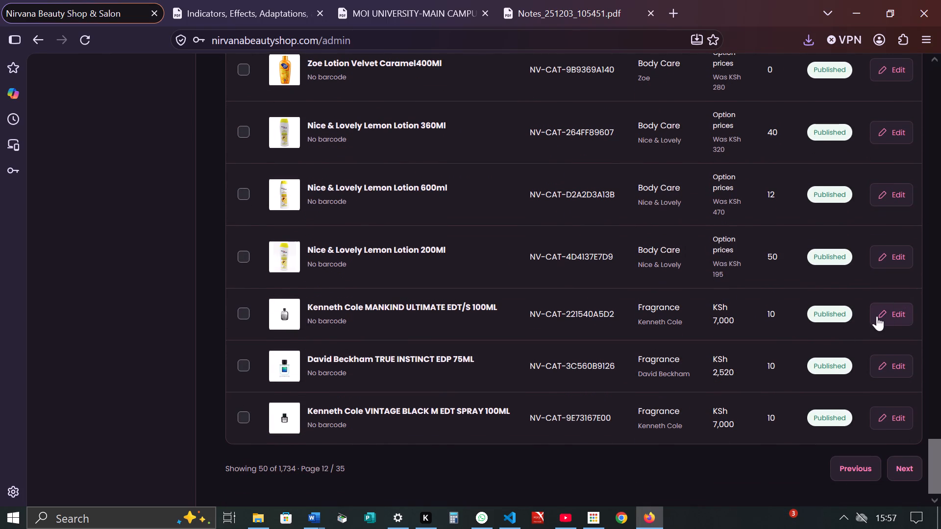
{"action": "left_click", "coordinate": [877, 316]}
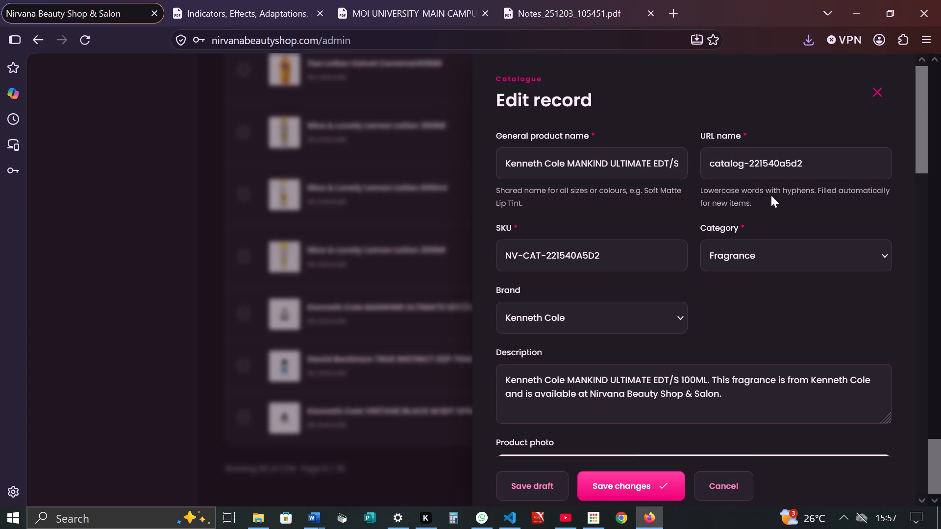
{"action": "scroll", "coordinate": [781, 328], "scroll_direction": "down", "scroll_amount": 1}
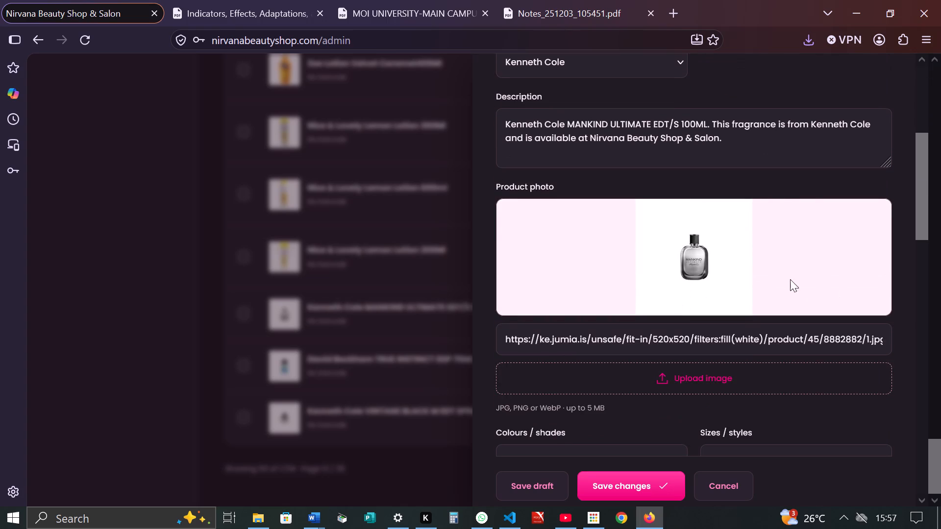
{"action": "scroll", "coordinate": [697, 293], "scroll_direction": "down", "scroll_amount": 2}
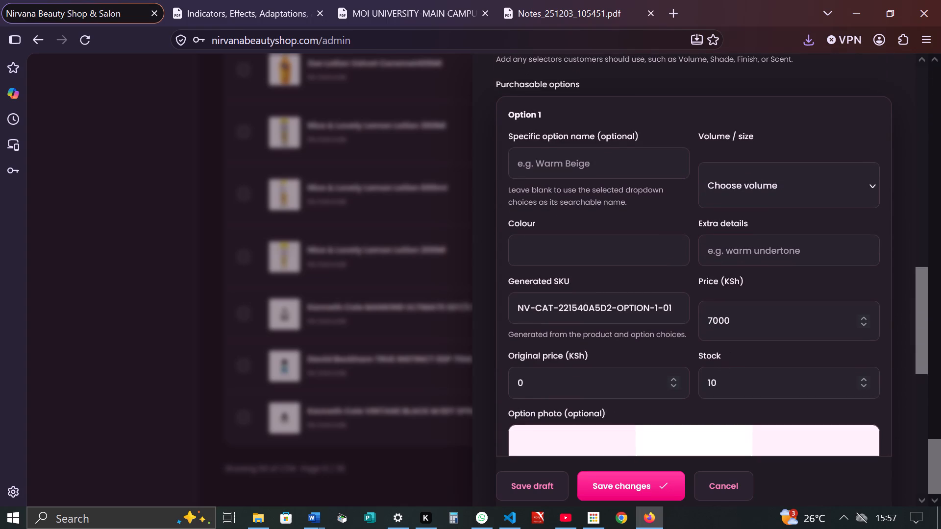
{"action": "left_click", "coordinate": [713, 387]}
{"action": "key", "text": "BackSpace"}
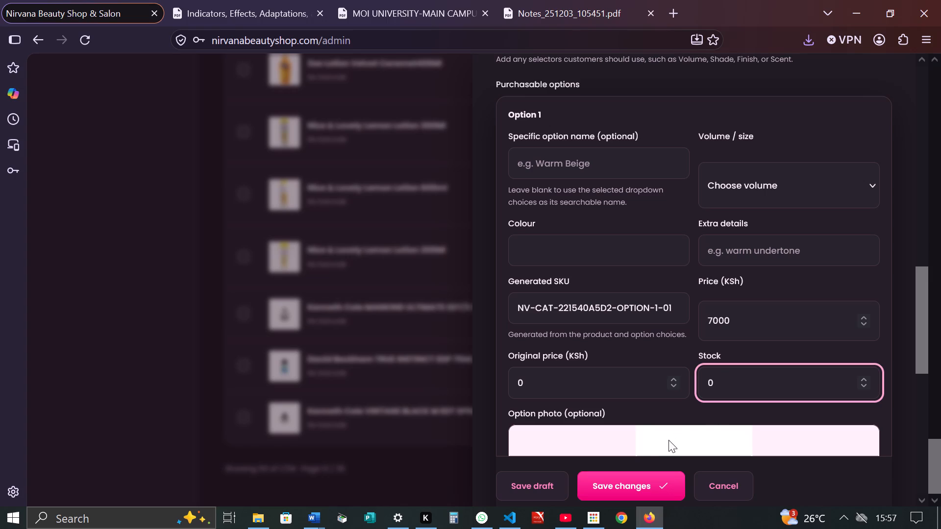
{"action": "left_click", "coordinate": [621, 496]}
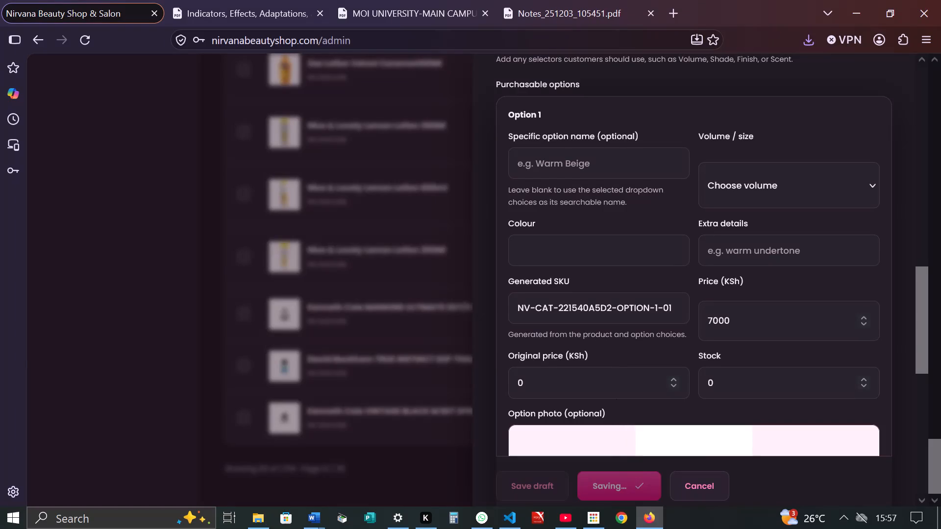
{"action": "scroll", "coordinate": [608, 386], "scroll_direction": "down", "scroll_amount": 1}
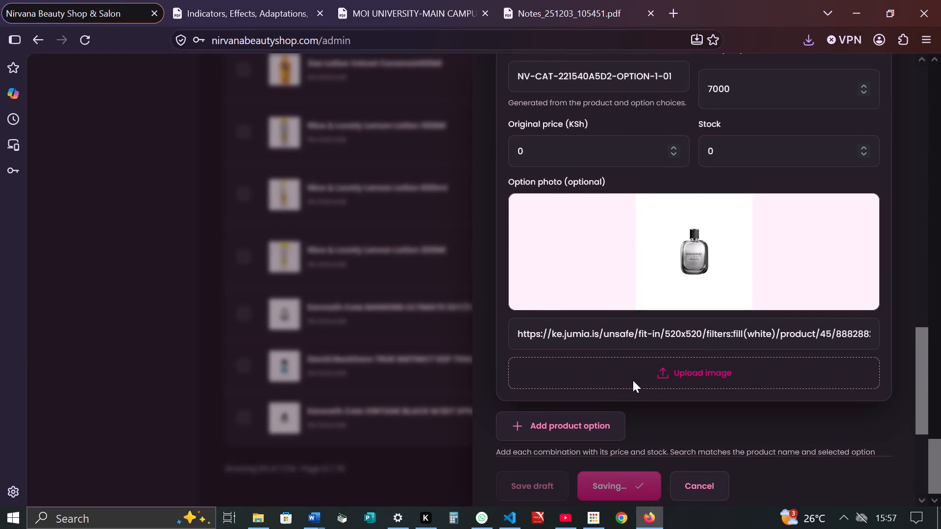
{"action": "scroll", "coordinate": [633, 380], "scroll_direction": "up", "scroll_amount": 1}
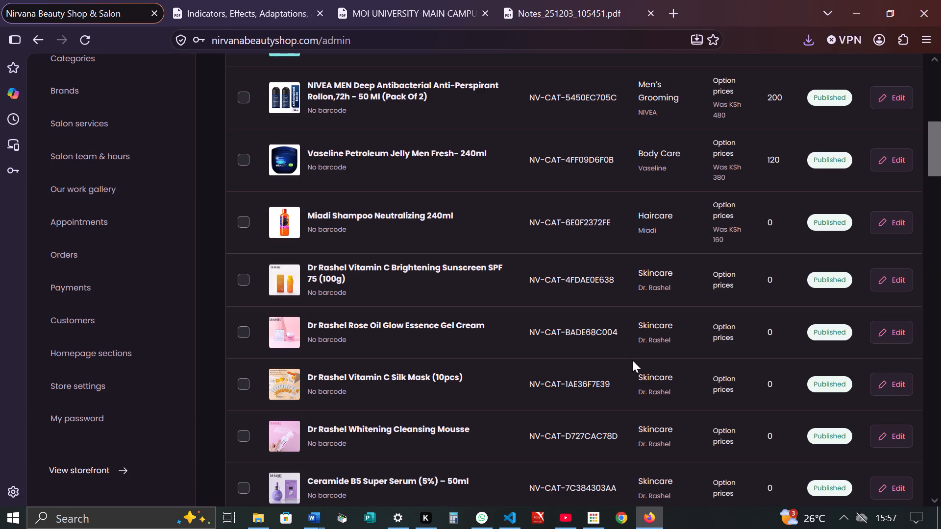
Set Option 1's stock to 0 for the David Beckham TRUE INSTINCT EDP 75ML and save the changes.
{"action": "scroll", "coordinate": [590, 361], "scroll_direction": "down", "scroll_amount": 3}
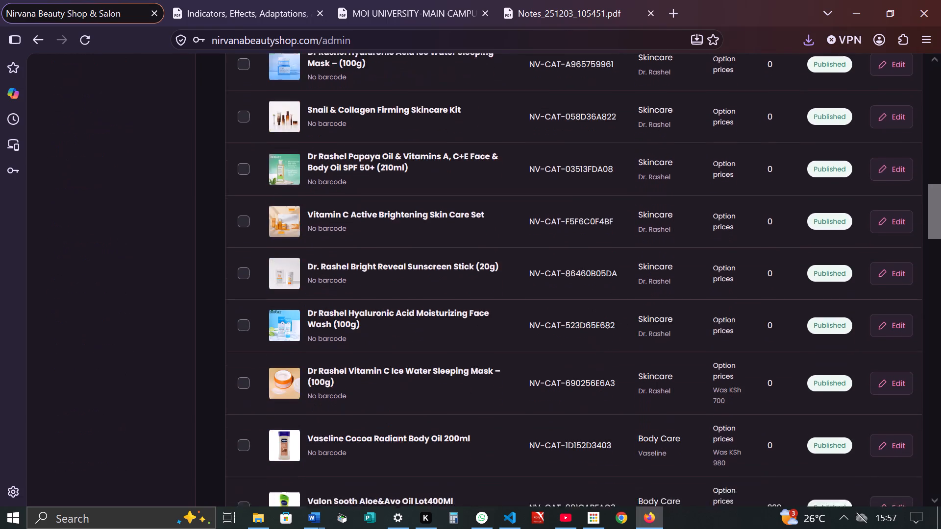
{"action": "scroll", "coordinate": [596, 365], "scroll_direction": "down", "scroll_amount": 7}
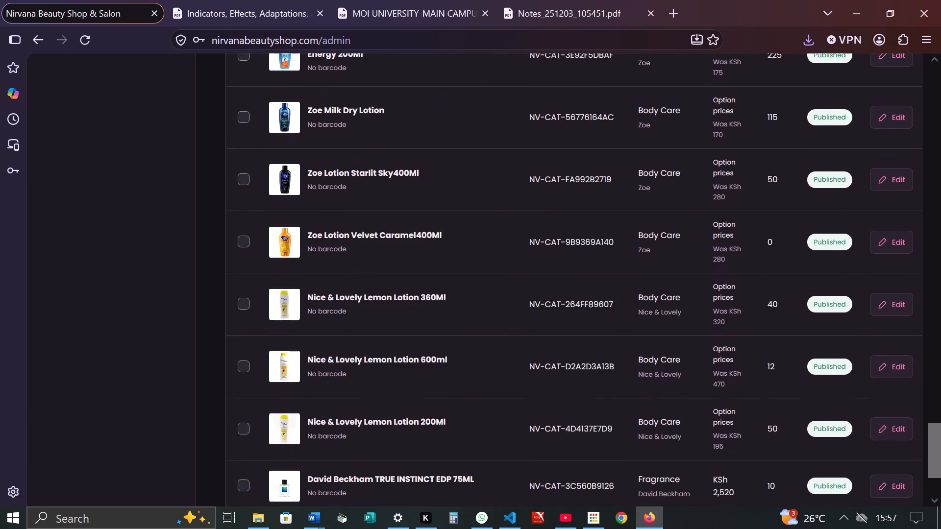
{"action": "scroll", "coordinate": [595, 364], "scroll_direction": "down", "scroll_amount": 2}
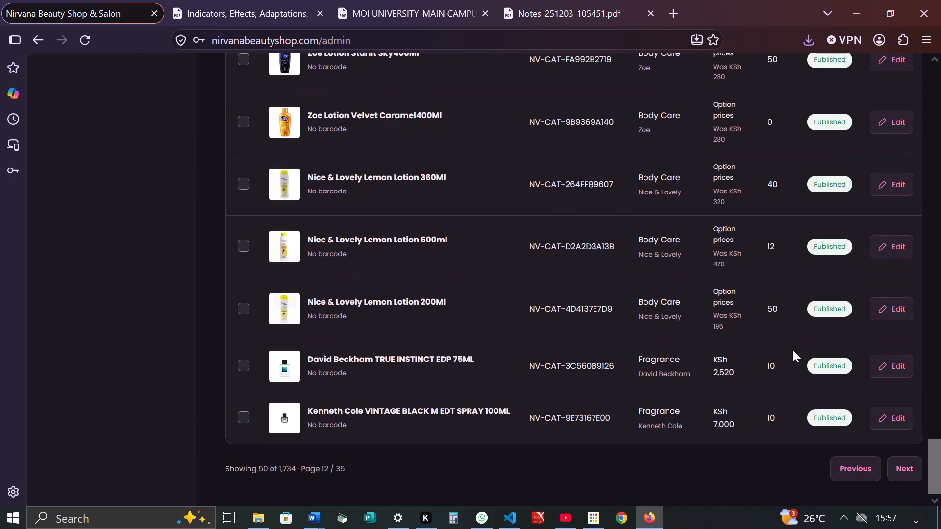
{"action": "left_click", "coordinate": [890, 368]}
{"action": "scroll", "coordinate": [862, 360], "scroll_direction": "down", "scroll_amount": 1}
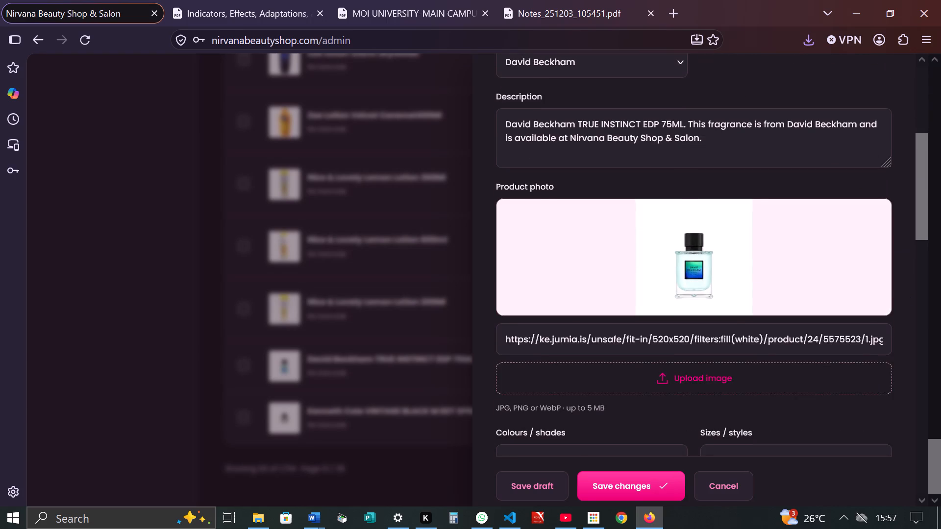
{"action": "scroll", "coordinate": [802, 338], "scroll_direction": "down", "scroll_amount": 2}
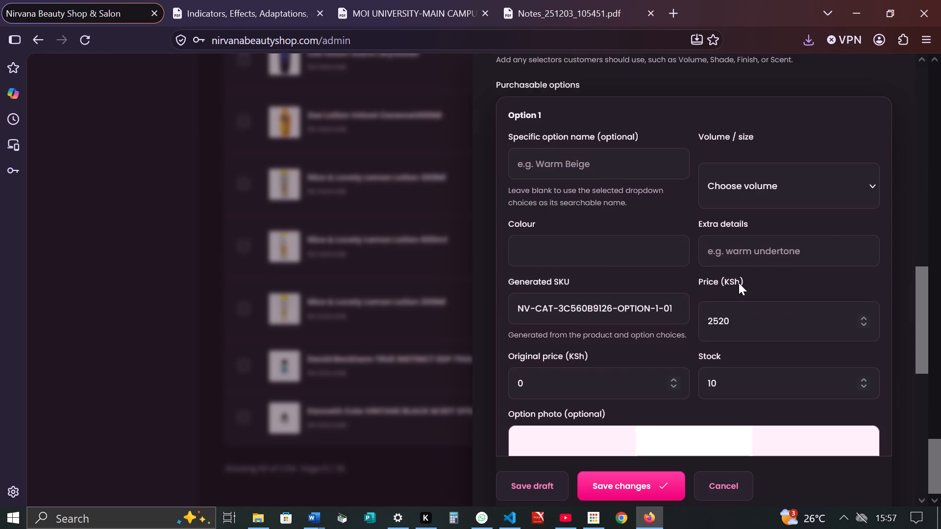
{"action": "left_click", "coordinate": [714, 381]}
{"action": "key", "text": "BackSpace"}
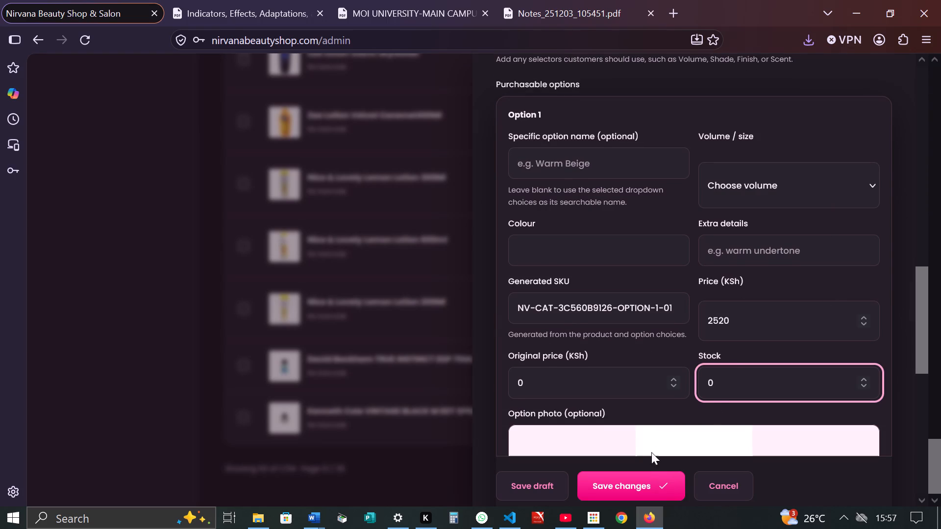
{"action": "left_click", "coordinate": [640, 472]}
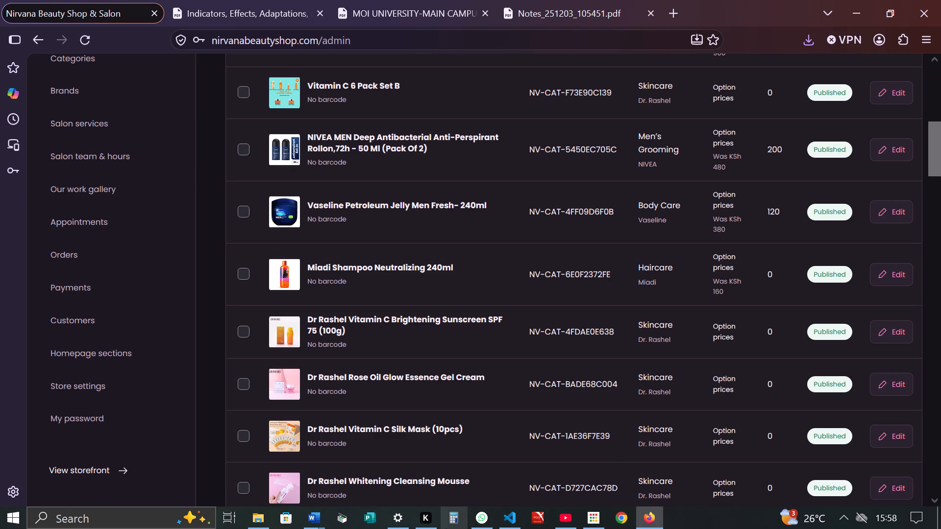
Set Option 1's stock to 0 for the Kenneth Cole VINTAGE BLACK M EDT SPRAY 100ML and save the changes.
{"action": "scroll", "coordinate": [373, 419], "scroll_direction": "down", "scroll_amount": 13}
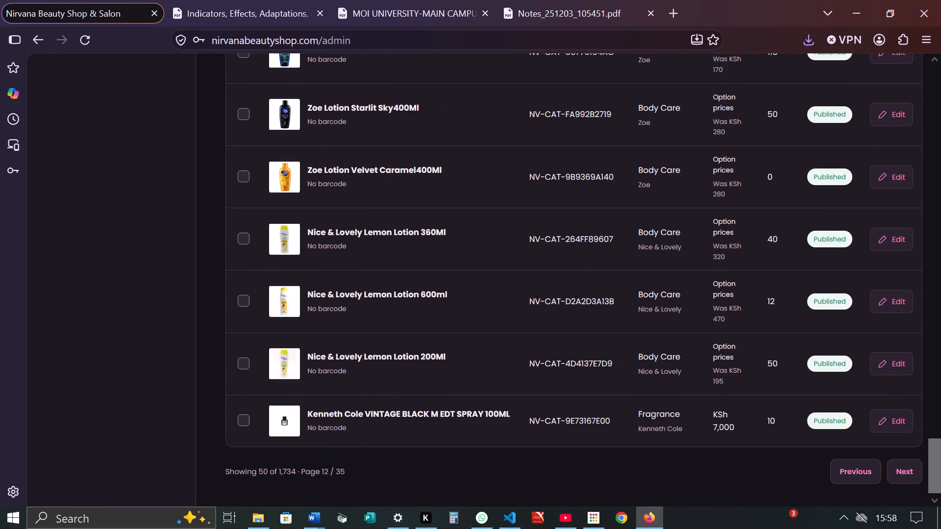
{"action": "left_click", "coordinate": [891, 417]}
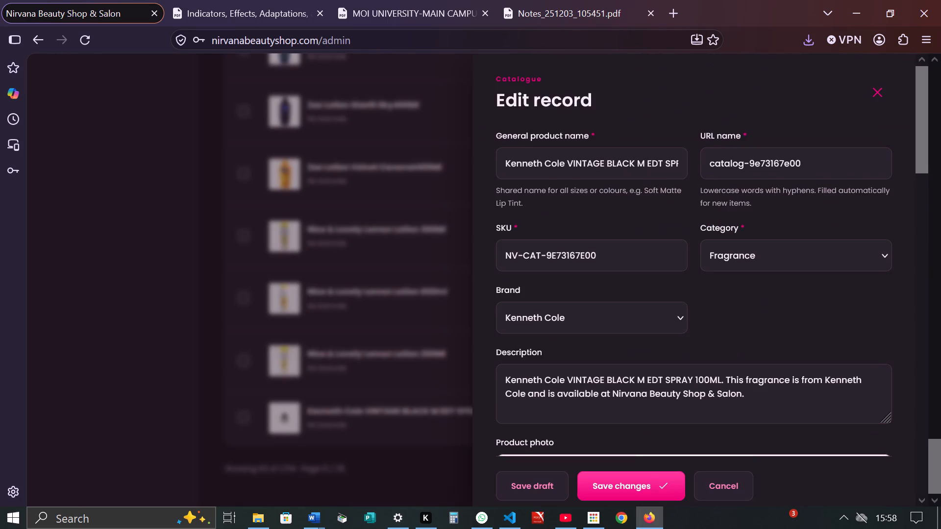
{"action": "scroll", "coordinate": [708, 385], "scroll_direction": "down", "scroll_amount": 1}
{"action": "scroll", "coordinate": [692, 433], "scroll_direction": "down", "scroll_amount": 1}
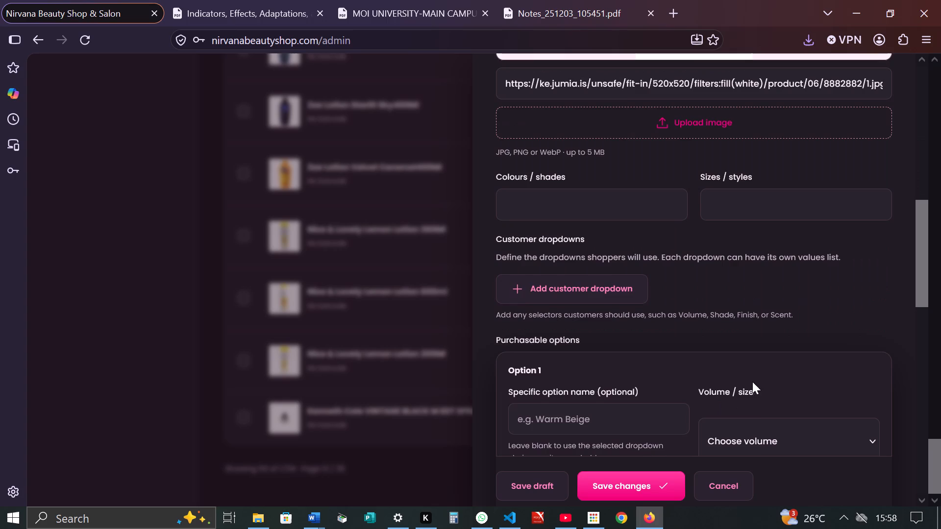
{"action": "scroll", "coordinate": [751, 407], "scroll_direction": "down", "scroll_amount": 2}
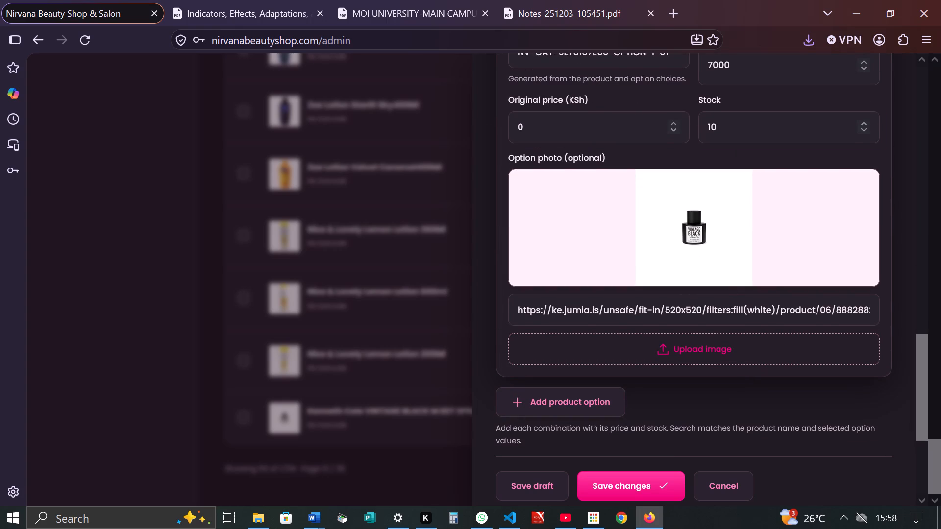
{"action": "left_click", "coordinate": [712, 124]}
{"action": "key", "text": "BackSpace"}
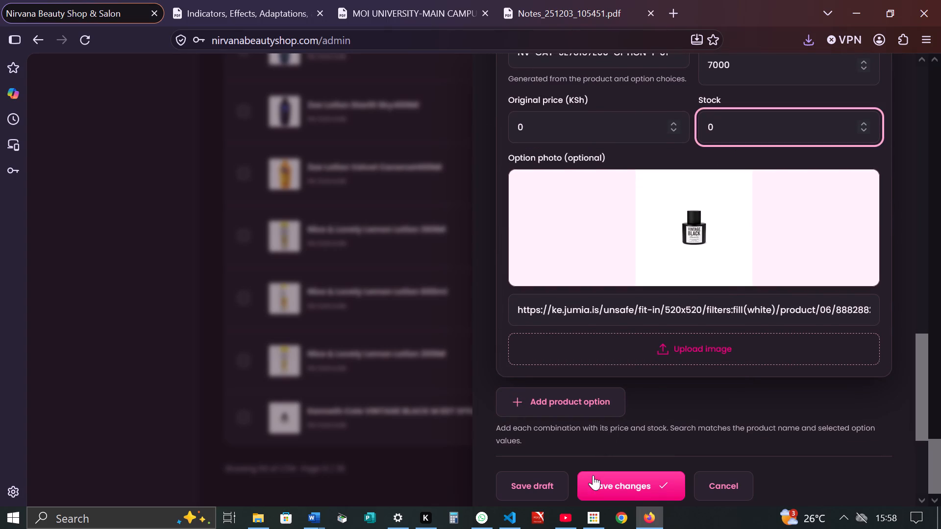
{"action": "left_click", "coordinate": [593, 475]}
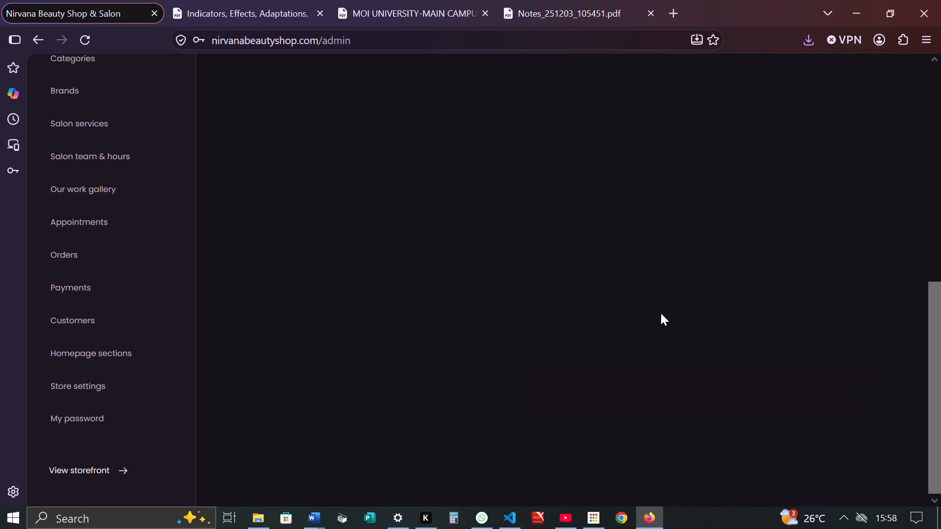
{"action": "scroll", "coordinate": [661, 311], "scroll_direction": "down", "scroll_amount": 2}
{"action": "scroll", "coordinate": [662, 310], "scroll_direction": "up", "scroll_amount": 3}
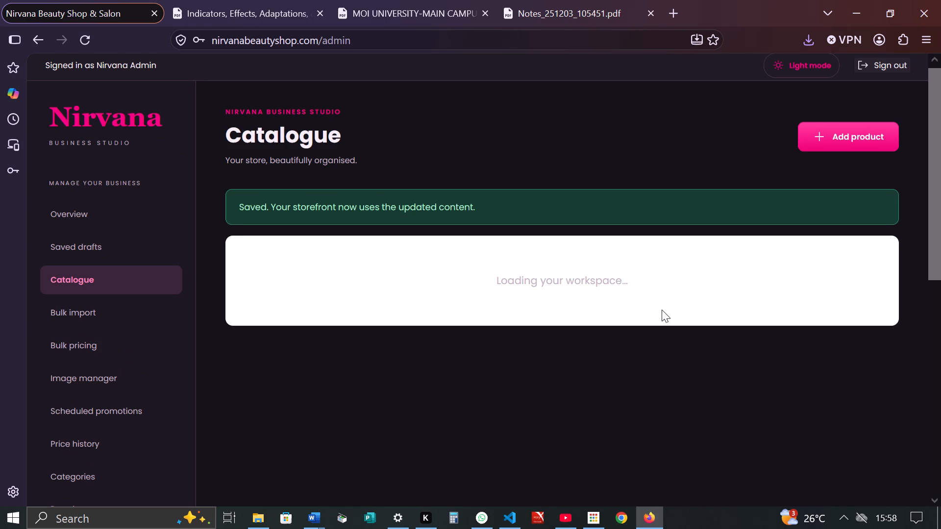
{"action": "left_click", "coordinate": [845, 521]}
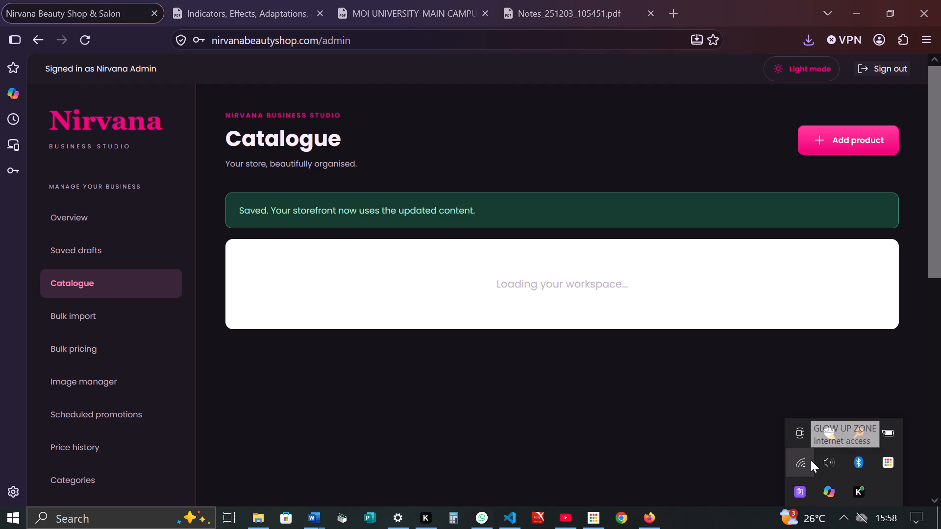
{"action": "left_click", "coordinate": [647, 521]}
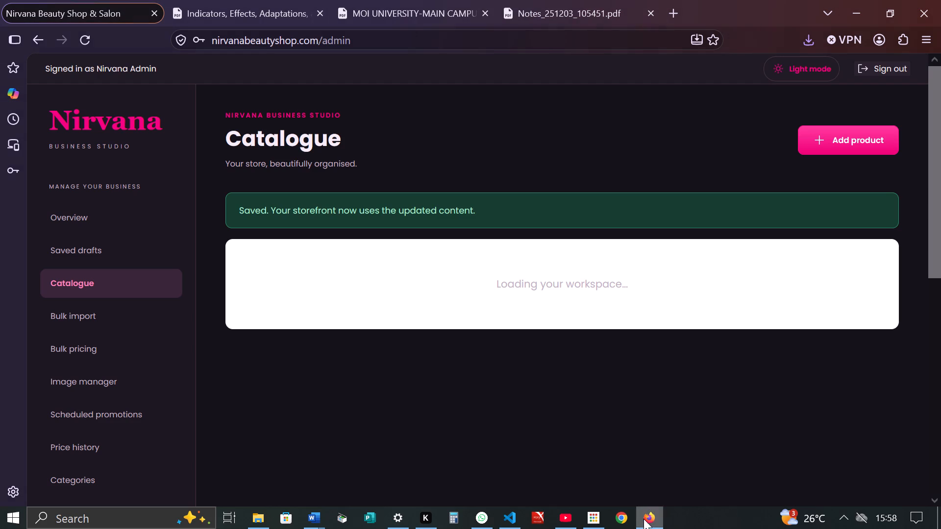
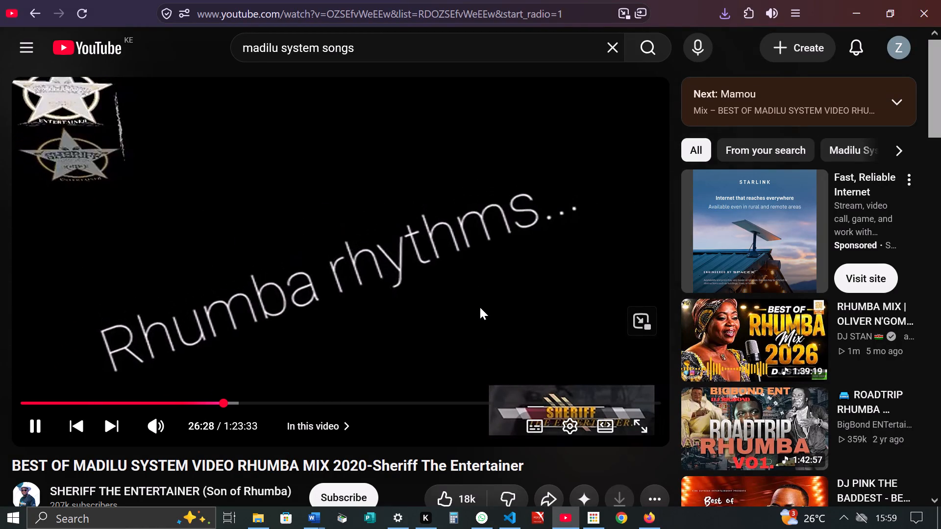
Switch to the Nirvana Beauty Shop admin site in Firefox and reload the page.
{"action": "left_click", "coordinate": [648, 521]}
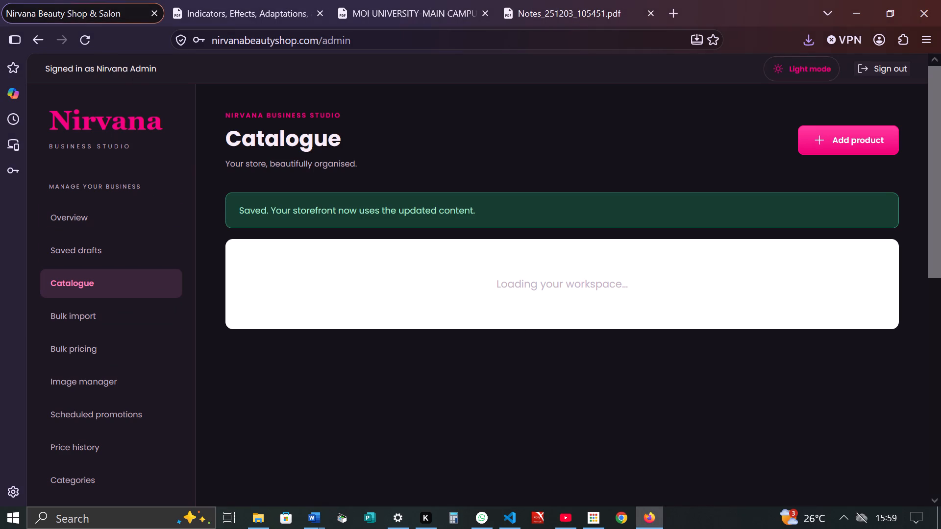
{"action": "left_click", "coordinate": [95, 48]}
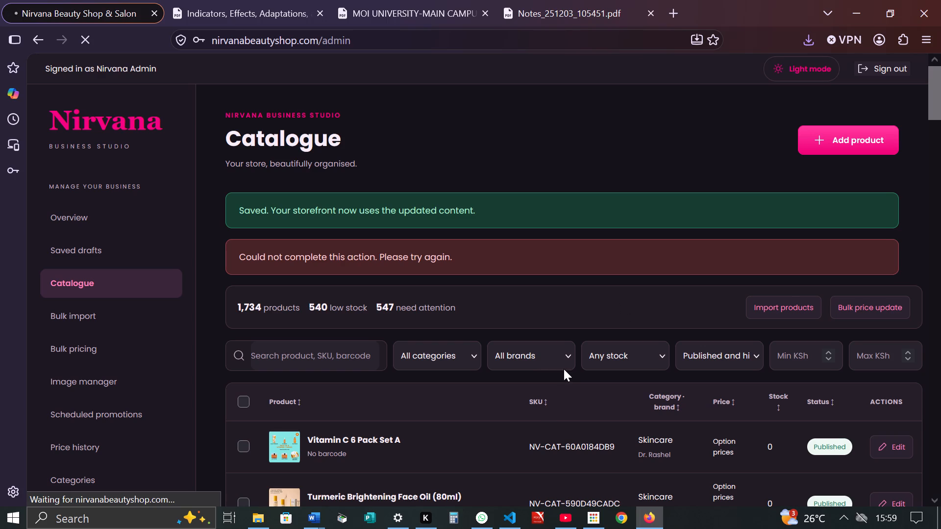
{"action": "scroll", "coordinate": [564, 369], "scroll_direction": "down", "scroll_amount": 6}
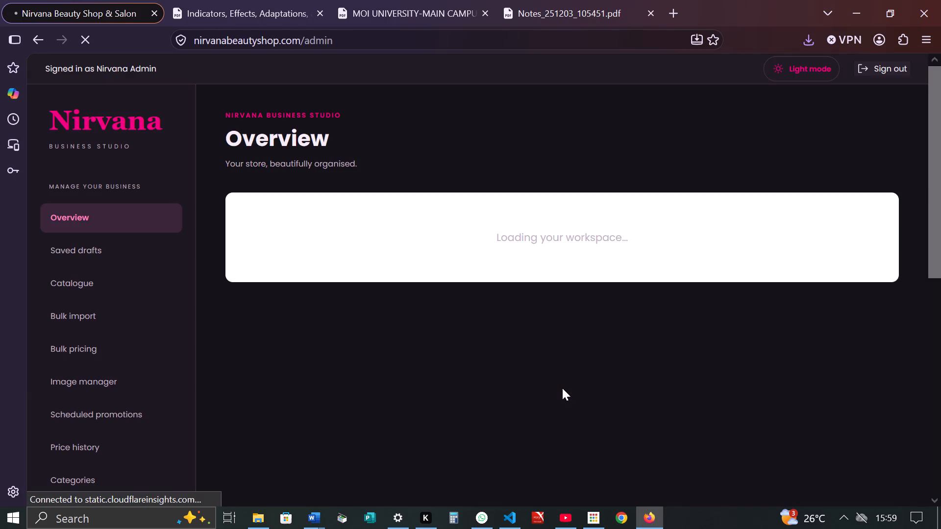
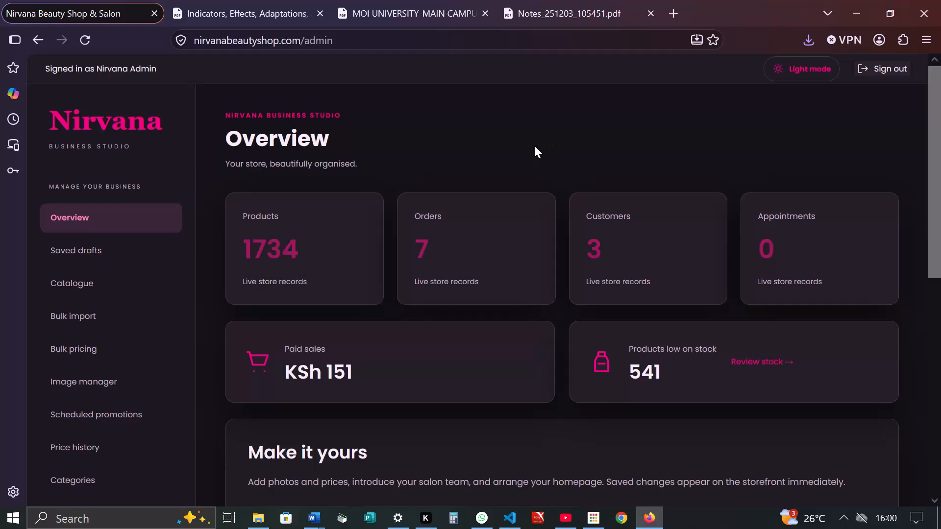
Open the product catalogue and advance through the product listing to page 5.
{"action": "left_click", "coordinate": [91, 288]}
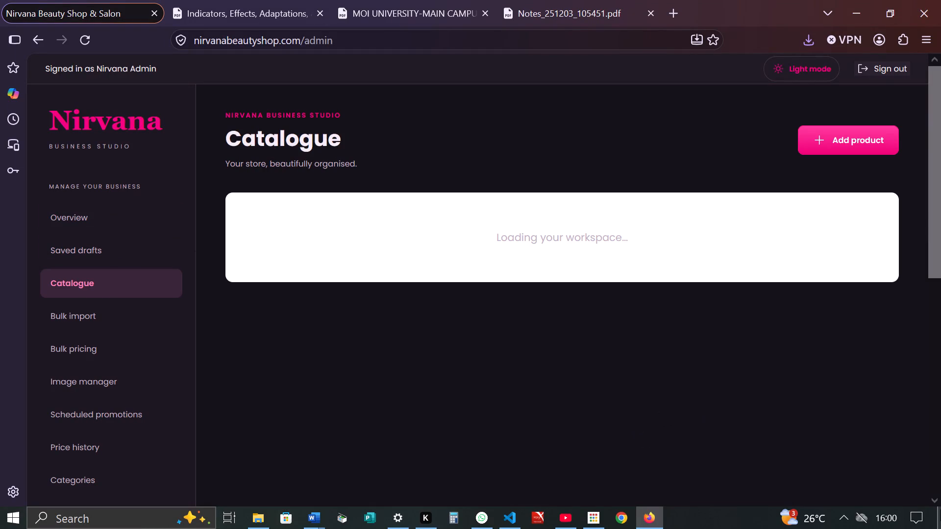
{"action": "scroll", "coordinate": [775, 425], "scroll_direction": "down", "scroll_amount": 8}
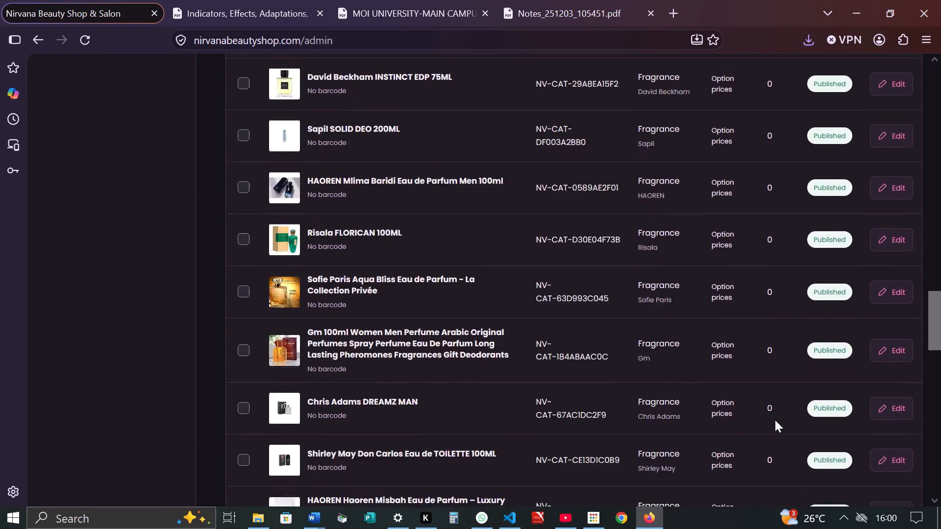
{"action": "scroll", "coordinate": [775, 426], "scroll_direction": "down", "scroll_amount": 7}
{"action": "scroll", "coordinate": [860, 449], "scroll_direction": "down", "scroll_amount": 3}
{"action": "left_click", "coordinate": [907, 471]}
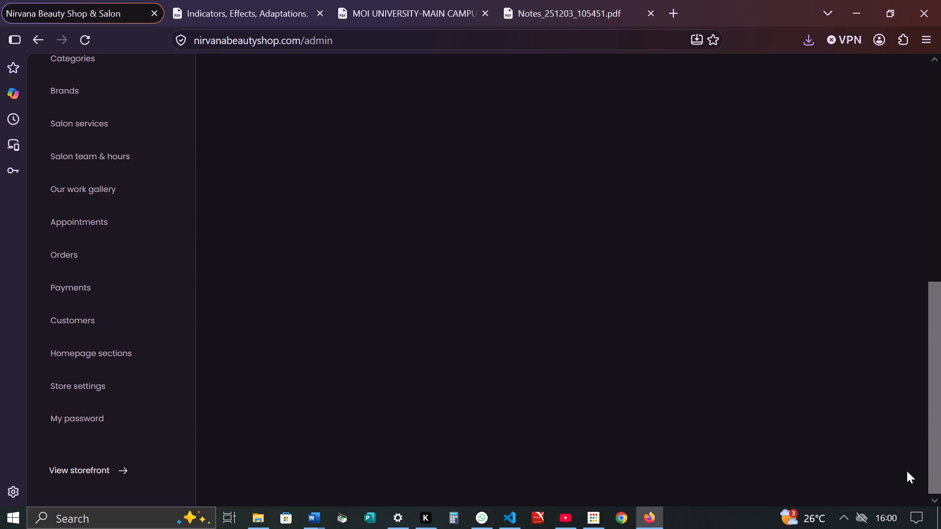
{"action": "scroll", "coordinate": [907, 471], "scroll_direction": "down", "scroll_amount": 2}
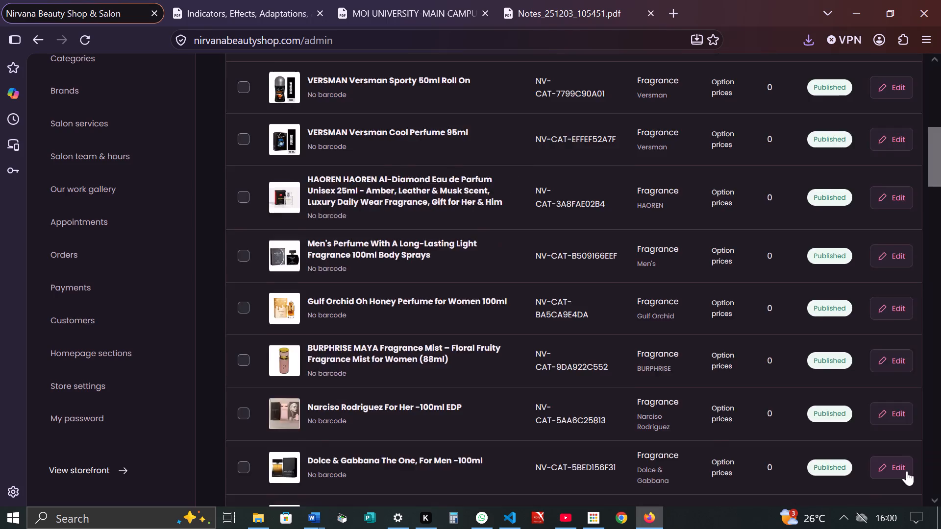
{"action": "scroll", "coordinate": [907, 471], "scroll_direction": "down", "scroll_amount": 14}
{"action": "left_click", "coordinate": [909, 470]}
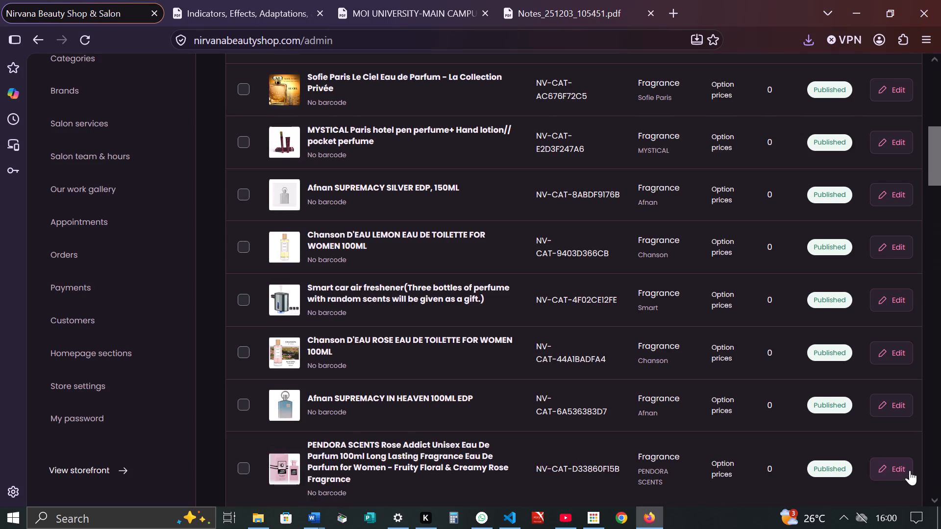
{"action": "scroll", "coordinate": [910, 470], "scroll_direction": "down", "scroll_amount": 10}
{"action": "left_click", "coordinate": [912, 466]}
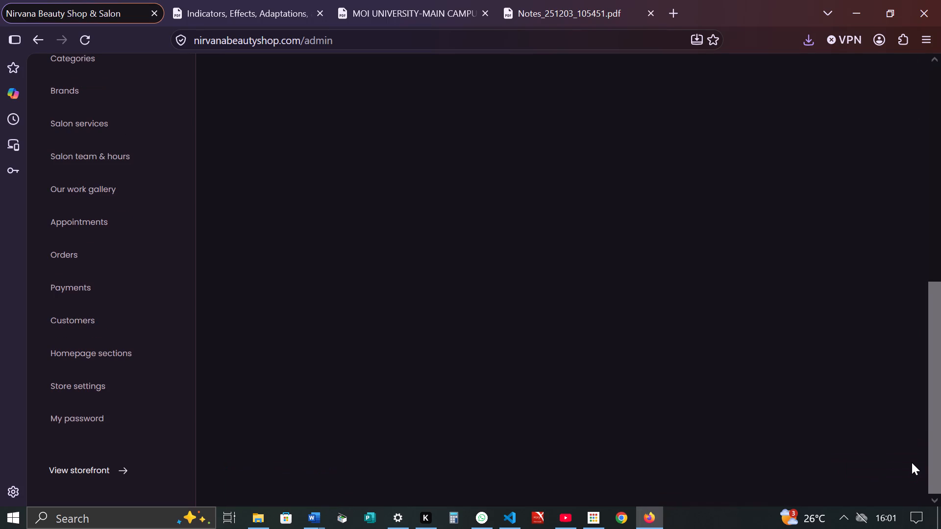
{"action": "scroll", "coordinate": [912, 462], "scroll_direction": "up", "scroll_amount": 1}
{"action": "scroll", "coordinate": [912, 462], "scroll_direction": "down", "scroll_amount": 8}
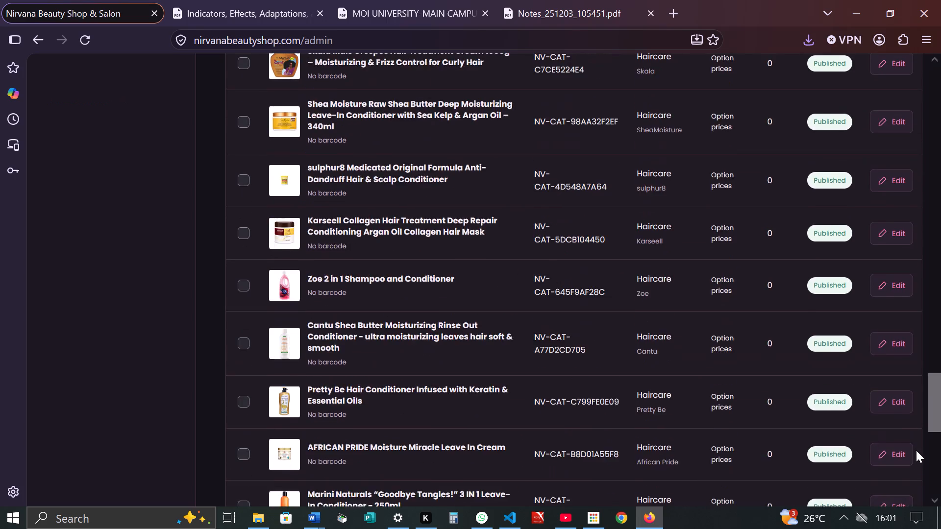
{"action": "scroll", "coordinate": [916, 450], "scroll_direction": "down", "scroll_amount": 2}
{"action": "scroll", "coordinate": [916, 450], "scroll_direction": "up", "scroll_amount": 1}
{"action": "scroll", "coordinate": [916, 450], "scroll_direction": "down", "scroll_amount": 3}
{"action": "left_click", "coordinate": [901, 468]}
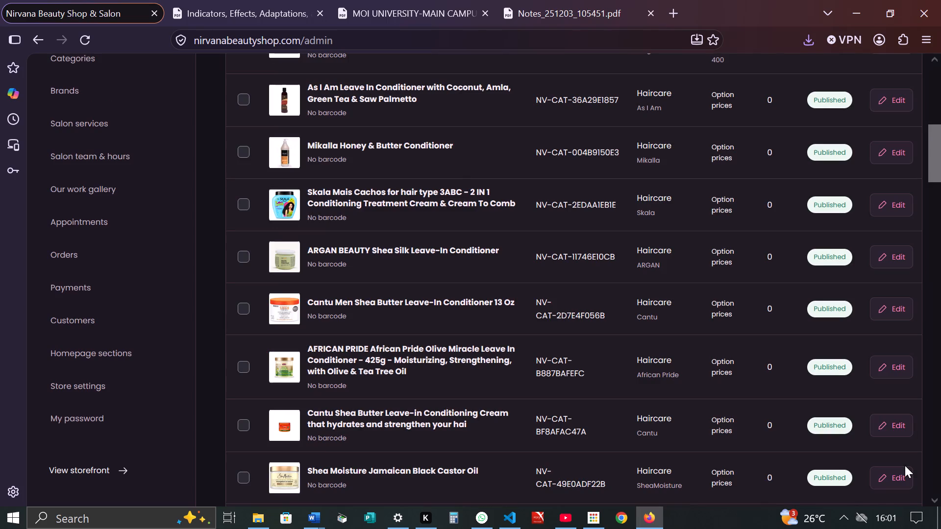
Advance the catalogue listing to page 8, checking the end of each page on the way.
{"action": "scroll", "coordinate": [905, 465], "scroll_direction": "down", "scroll_amount": 11}
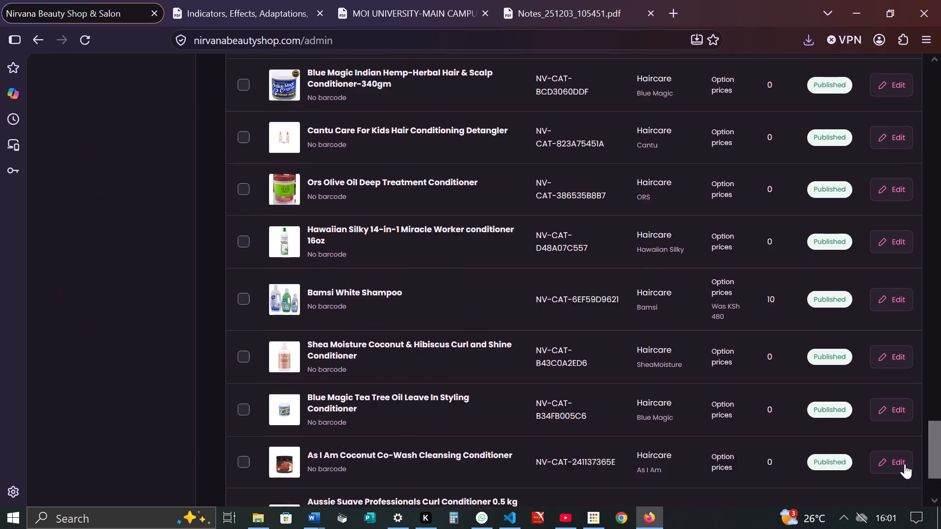
{"action": "scroll", "coordinate": [906, 462], "scroll_direction": "down", "scroll_amount": 4}
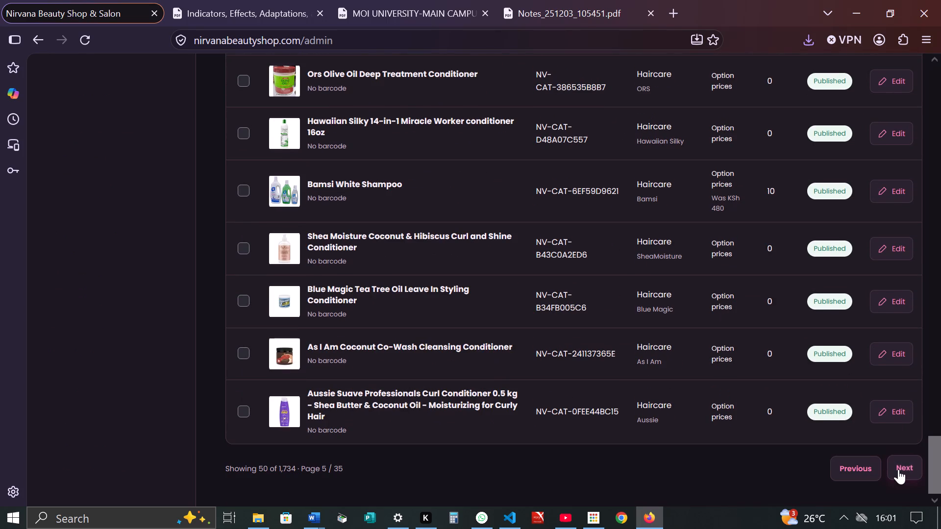
{"action": "left_click", "coordinate": [898, 469]}
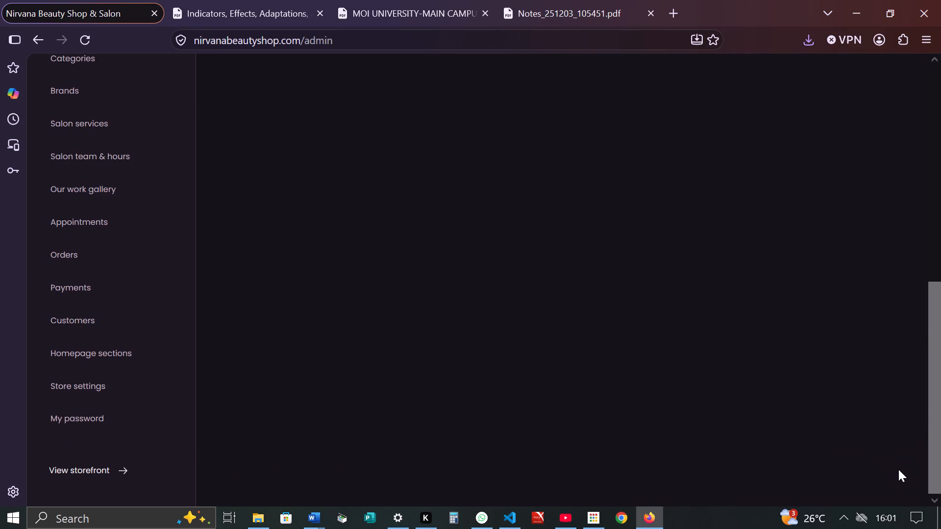
{"action": "scroll", "coordinate": [899, 468], "scroll_direction": "down", "scroll_amount": 8}
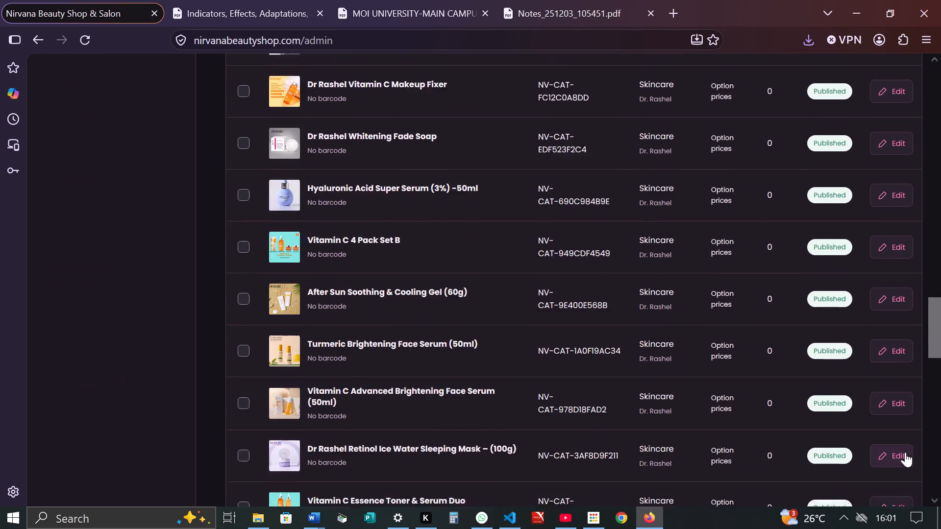
{"action": "scroll", "coordinate": [905, 452], "scroll_direction": "down", "scroll_amount": 2}
{"action": "scroll", "coordinate": [905, 452], "scroll_direction": "up", "scroll_amount": 1}
{"action": "scroll", "coordinate": [905, 452], "scroll_direction": "down", "scroll_amount": 3}
{"action": "left_click", "coordinate": [906, 467]}
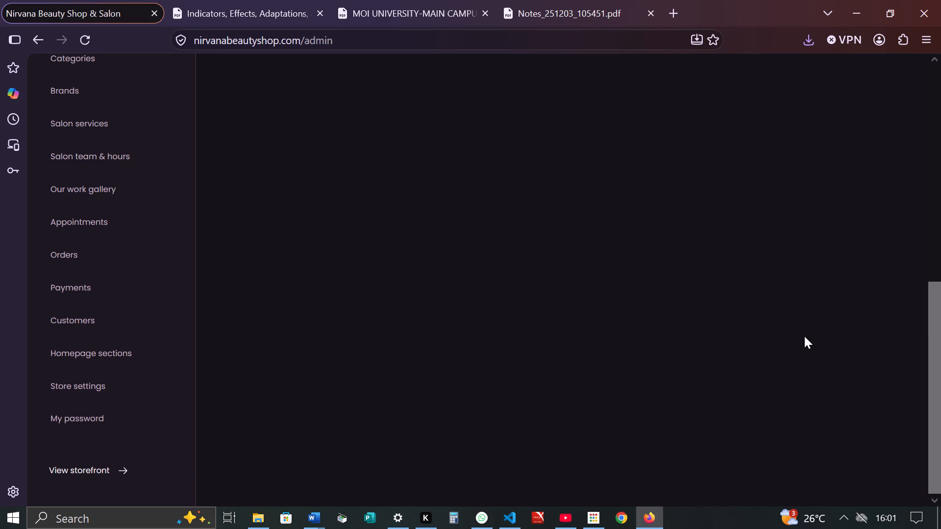
{"action": "scroll", "coordinate": [804, 336], "scroll_direction": "down", "scroll_amount": 13}
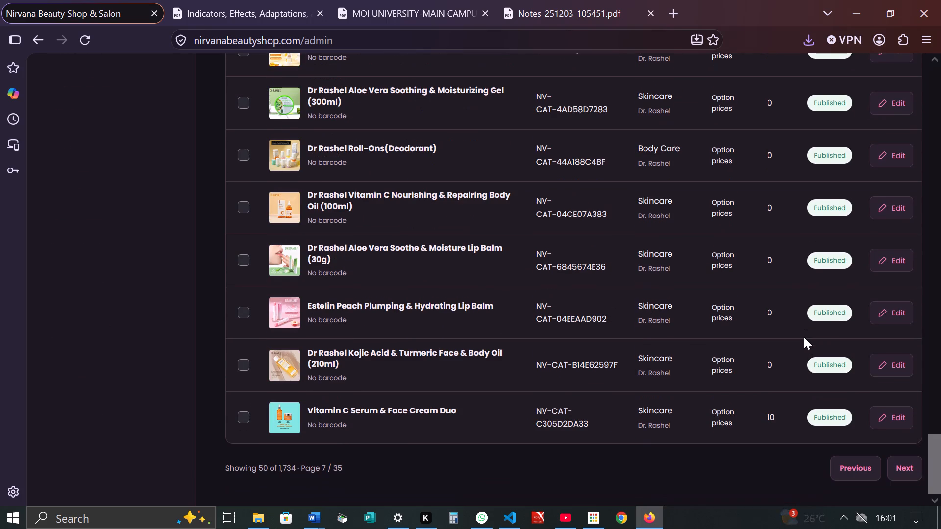
{"action": "scroll", "coordinate": [804, 337], "scroll_direction": "down", "scroll_amount": 5}
{"action": "scroll", "coordinate": [804, 337], "scroll_direction": "up", "scroll_amount": 1}
{"action": "scroll", "coordinate": [804, 337], "scroll_direction": "down", "scroll_amount": 2}
{"action": "left_click", "coordinate": [899, 466]}
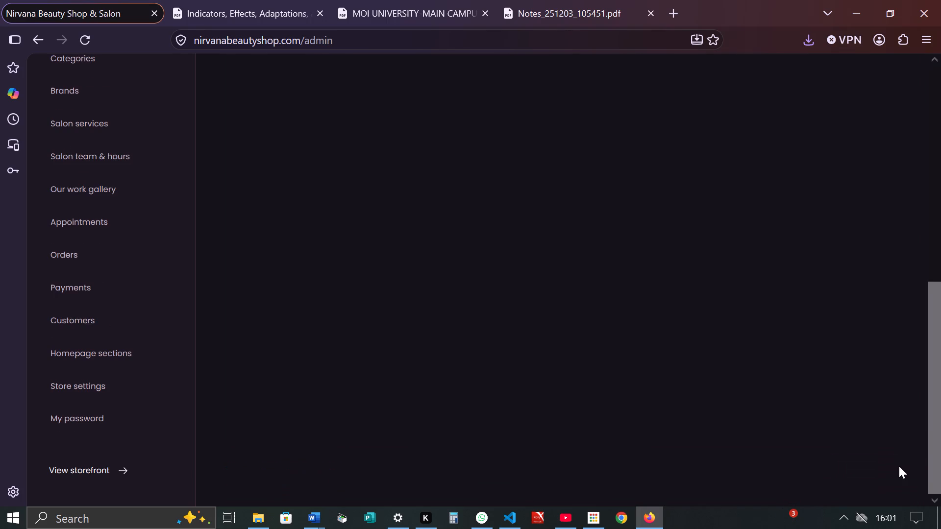
Advance the catalogue listing to page 11, looking over the stock of the listed products.
{"action": "scroll", "coordinate": [901, 456], "scroll_direction": "down", "scroll_amount": 1}
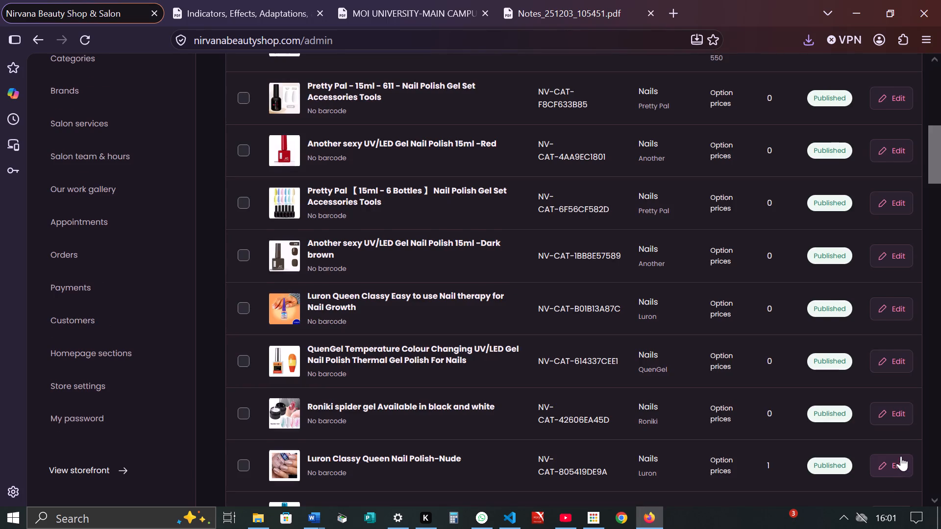
{"action": "scroll", "coordinate": [901, 456], "scroll_direction": "down", "scroll_amount": 8}
{"action": "scroll", "coordinate": [895, 435], "scroll_direction": "up", "scroll_amount": 1}
{"action": "scroll", "coordinate": [895, 435], "scroll_direction": "down", "scroll_amount": 3}
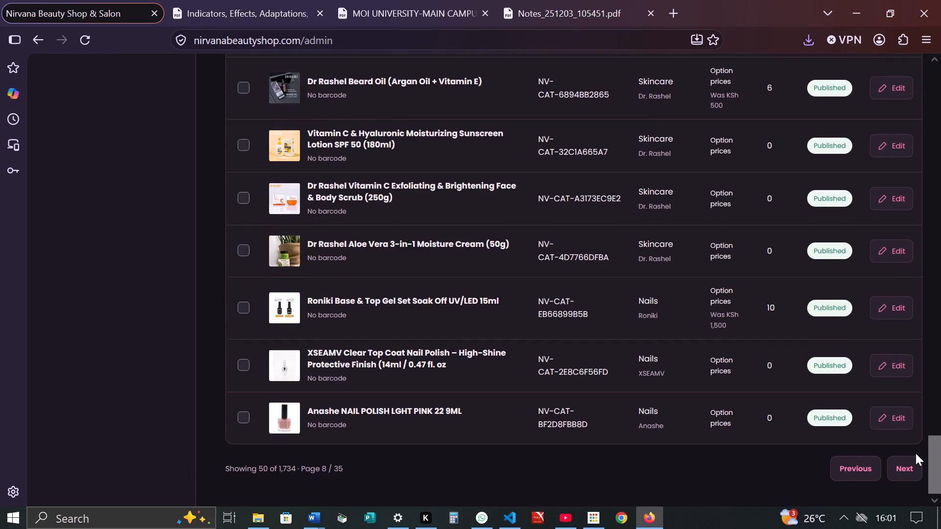
{"action": "left_click", "coordinate": [916, 453]}
{"action": "left_click", "coordinate": [912, 460]}
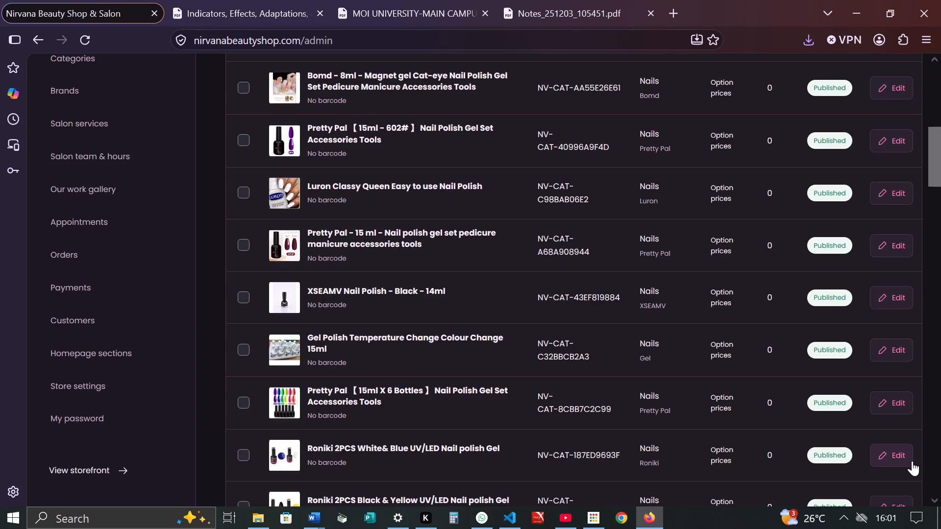
{"action": "scroll", "coordinate": [774, 451], "scroll_direction": "down", "scroll_amount": 12}
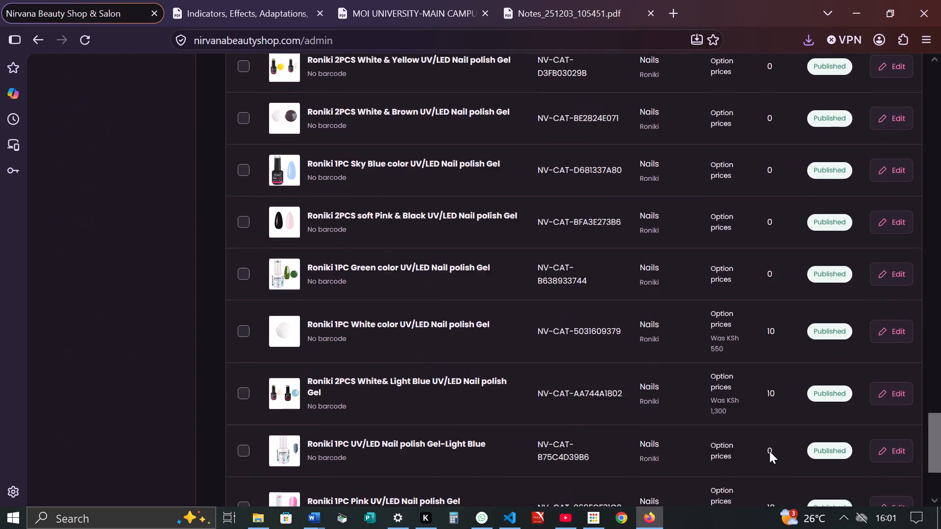
{"action": "scroll", "coordinate": [769, 451], "scroll_direction": "down", "scroll_amount": 3}
{"action": "left_click", "coordinate": [903, 472]}
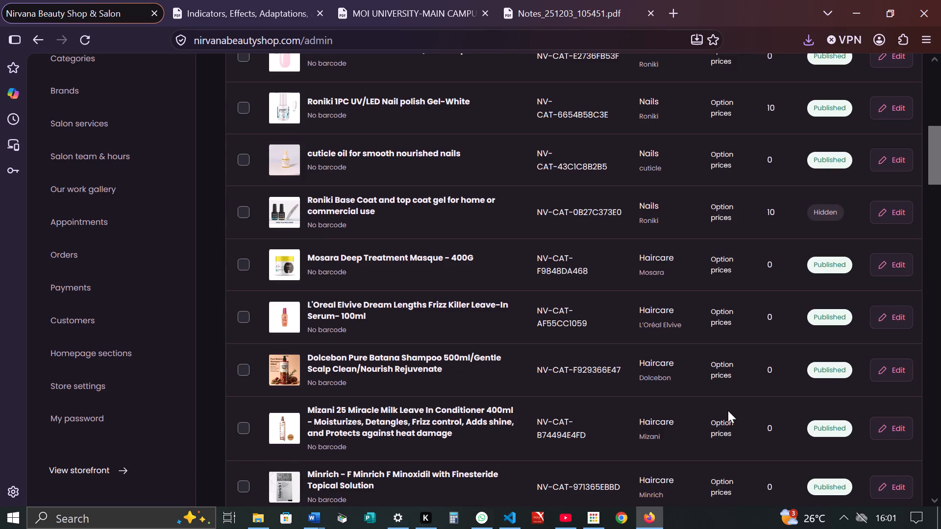
{"action": "scroll", "coordinate": [793, 377], "scroll_direction": "down", "scroll_amount": 5}
{"action": "scroll", "coordinate": [625, 369], "scroll_direction": "down", "scroll_amount": 13}
{"action": "left_click", "coordinate": [899, 470]}
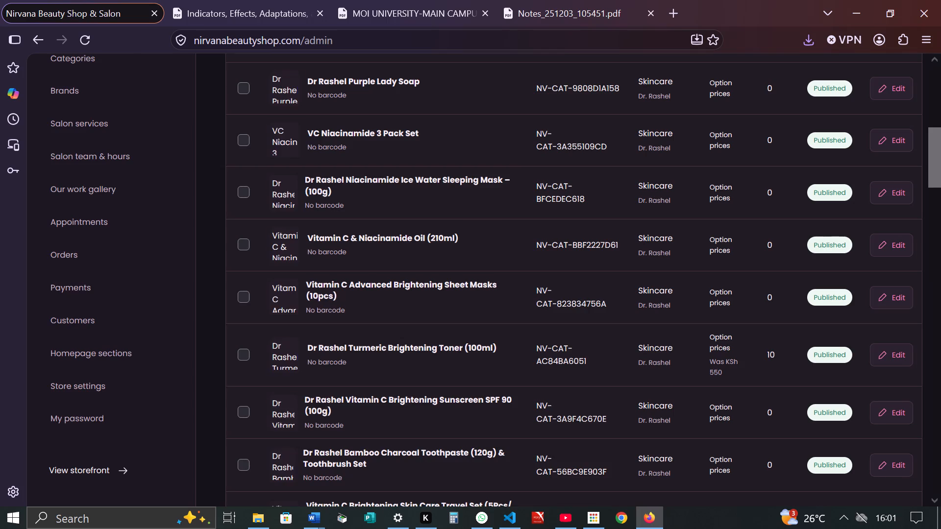
Advance the catalogue listing to page 13 and return to the first product on that page.
{"action": "scroll", "coordinate": [662, 361], "scroll_direction": "down", "scroll_amount": 8}
{"action": "scroll", "coordinate": [663, 359], "scroll_direction": "up", "scroll_amount": 1}
{"action": "scroll", "coordinate": [663, 359], "scroll_direction": "down", "scroll_amount": 8}
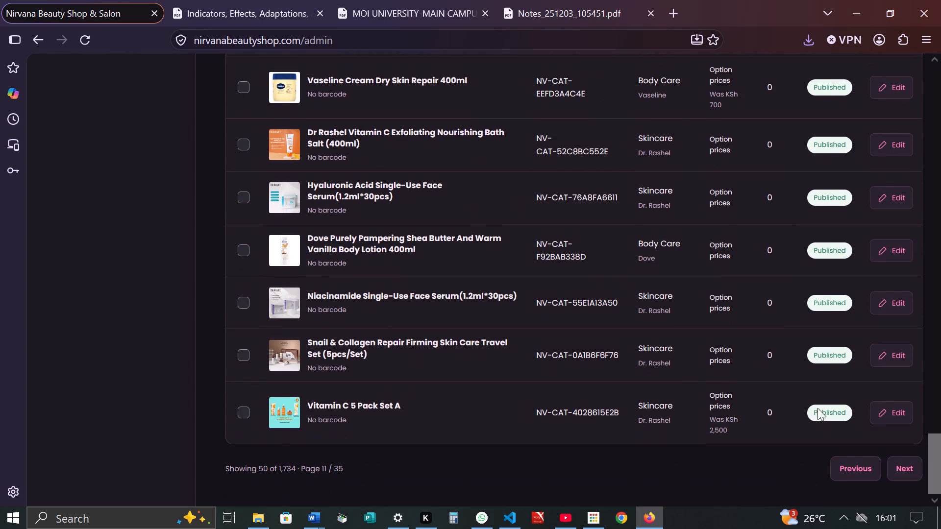
{"action": "left_click", "coordinate": [902, 462]}
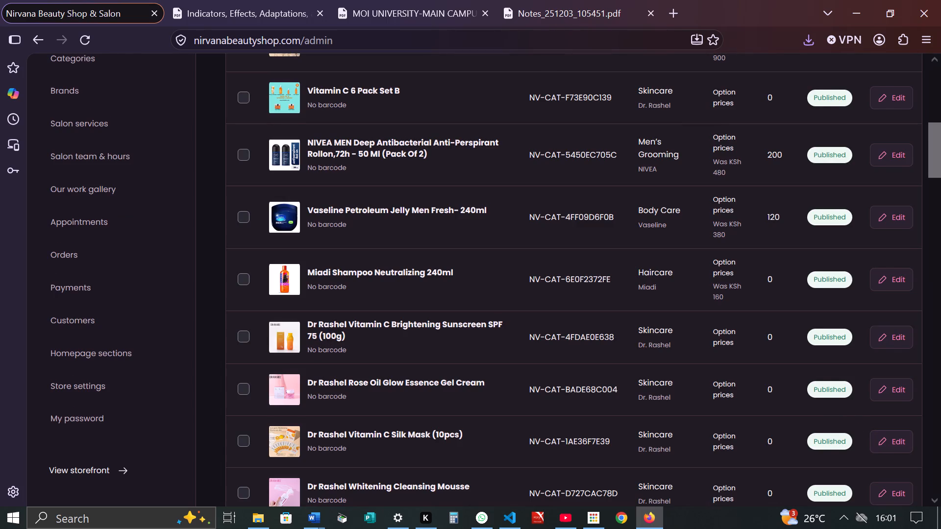
{"action": "scroll", "coordinate": [822, 390], "scroll_direction": "down", "scroll_amount": 12}
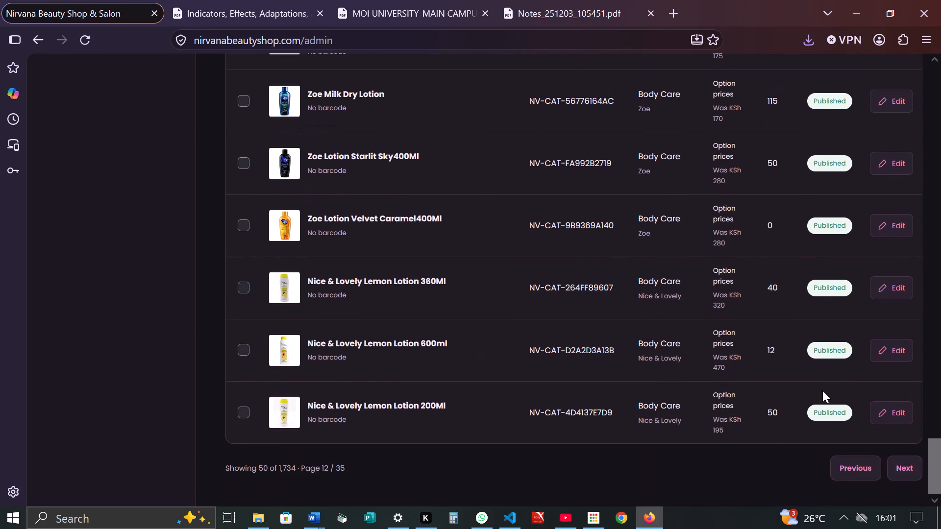
{"action": "left_click", "coordinate": [896, 470]}
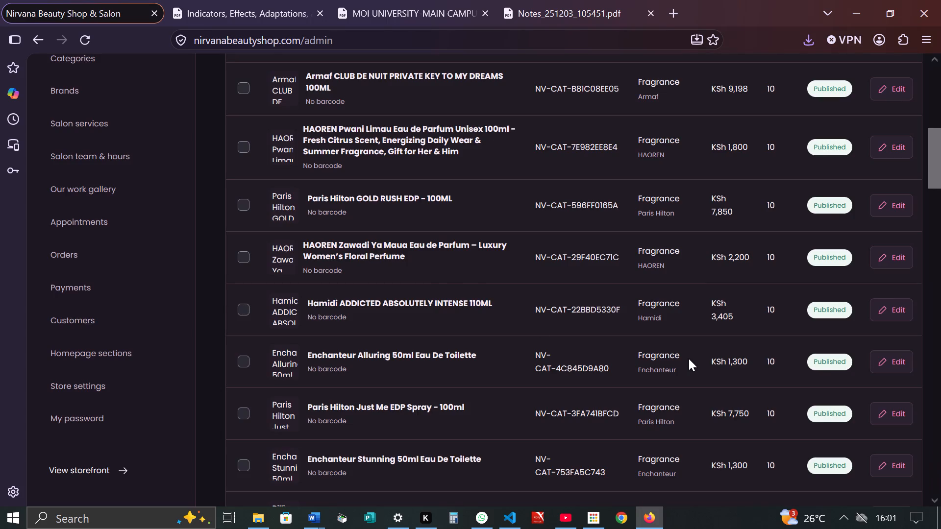
{"action": "scroll", "coordinate": [438, 270], "scroll_direction": "up", "scroll_amount": 3}
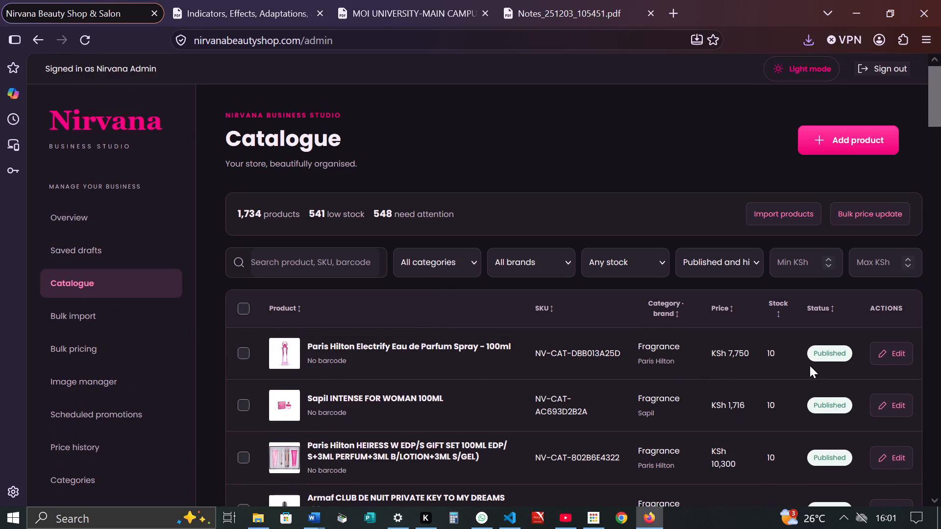
Set the Option 1 stock of Paris Hilton Electrify Eau de Parfum Spray - 100ml to 0 and save the changes.
{"action": "left_click", "coordinate": [890, 353]}
{"action": "scroll", "coordinate": [691, 345], "scroll_direction": "down", "scroll_amount": 2}
{"action": "scroll", "coordinate": [705, 332], "scroll_direction": "up", "scroll_amount": 1}
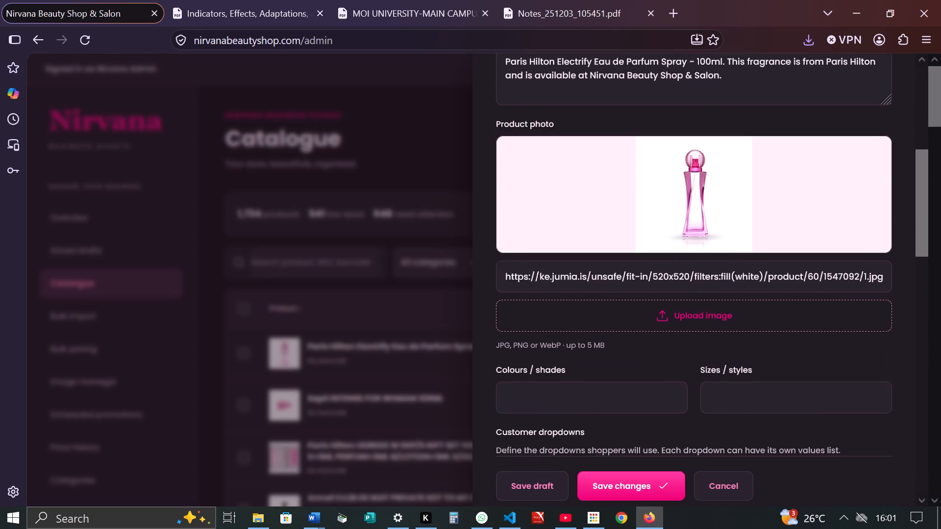
{"action": "scroll", "coordinate": [744, 384], "scroll_direction": "down", "scroll_amount": 2}
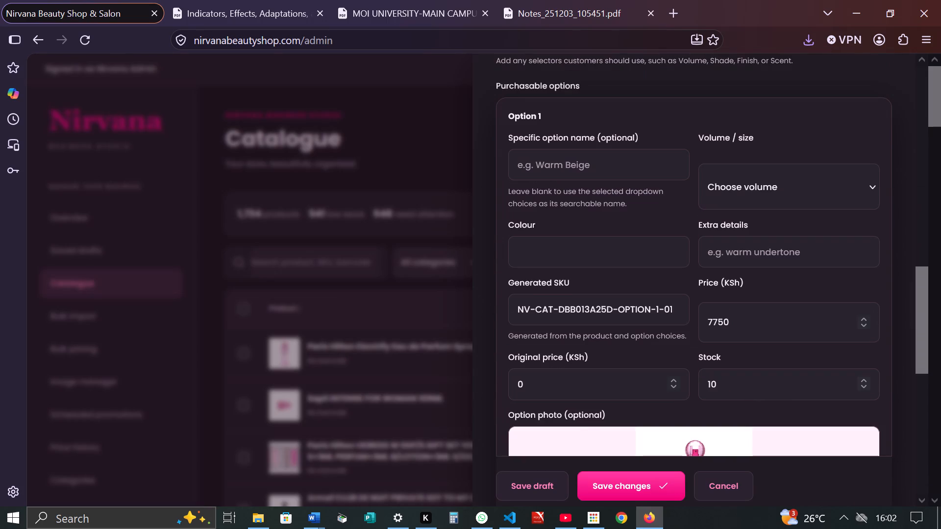
{"action": "left_click", "coordinate": [711, 383]}
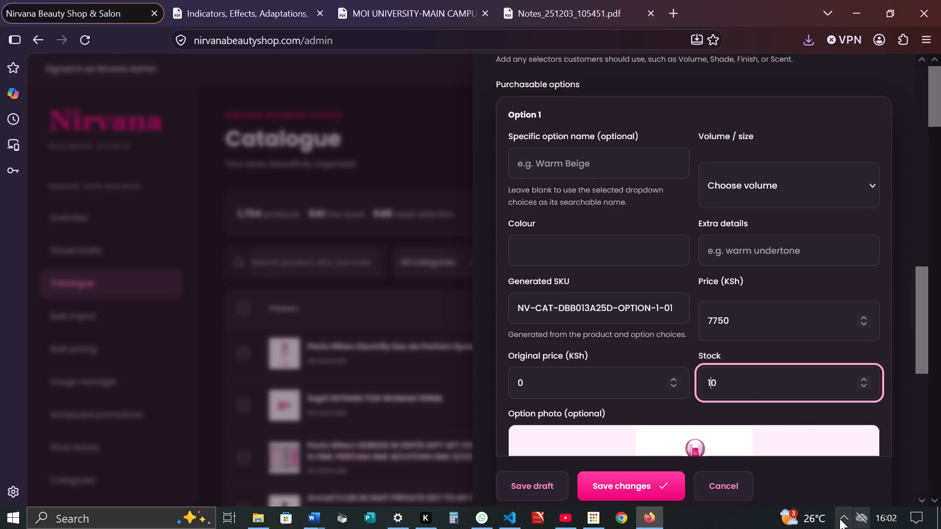
{"action": "key", "text": "BackSpace"}
{"action": "left_click", "coordinate": [638, 481]}
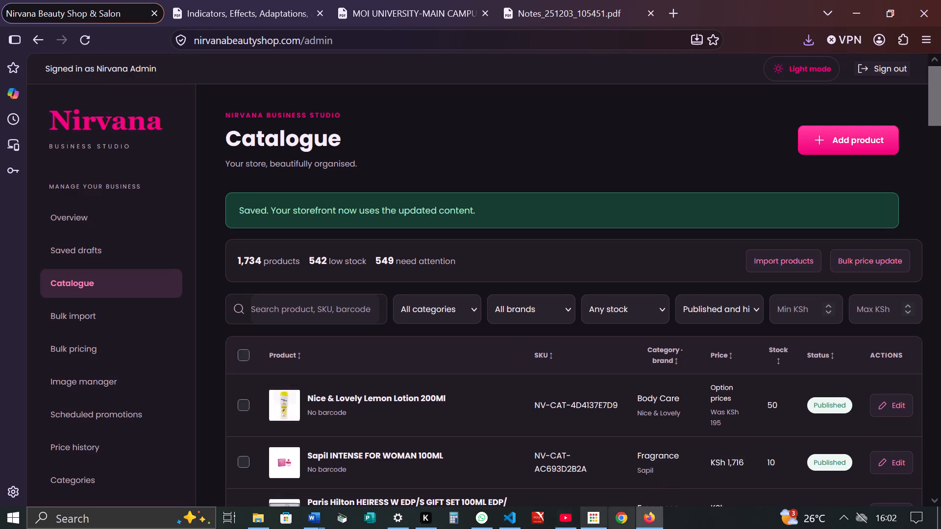
Set the Option 1 stock of Sapil INTENSE FOR WOMAN 100ML to 0 and save the changes.
{"action": "scroll", "coordinate": [621, 308], "scroll_direction": "down", "scroll_amount": 1}
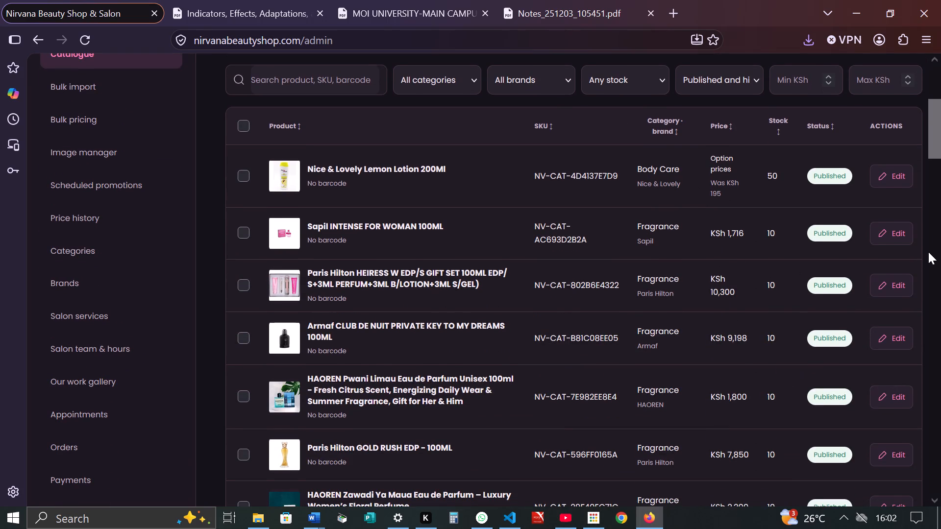
{"action": "left_click", "coordinate": [903, 228]}
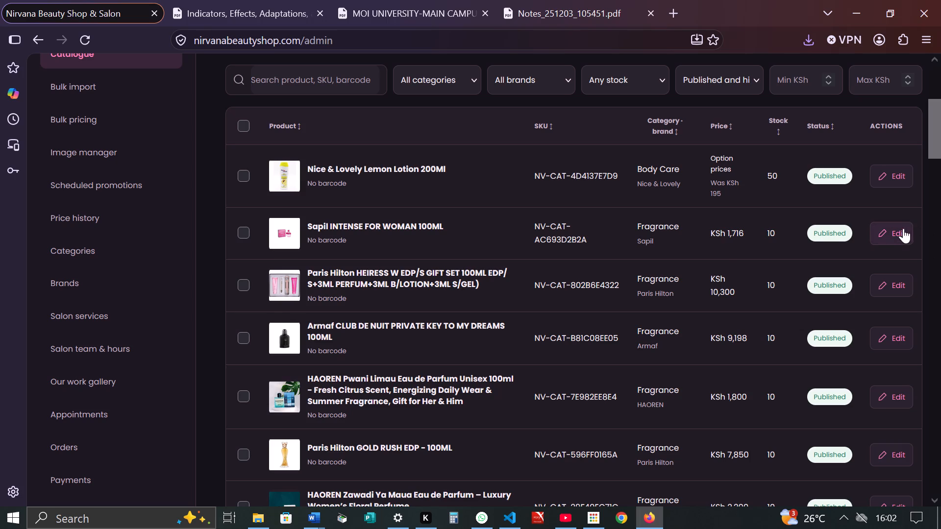
{"action": "scroll", "coordinate": [686, 226], "scroll_direction": "down", "scroll_amount": 2}
{"action": "scroll", "coordinate": [703, 211], "scroll_direction": "up", "scroll_amount": 1}
{"action": "scroll", "coordinate": [706, 225], "scroll_direction": "down", "scroll_amount": 4}
{"action": "scroll", "coordinate": [746, 193], "scroll_direction": "up", "scroll_amount": 1}
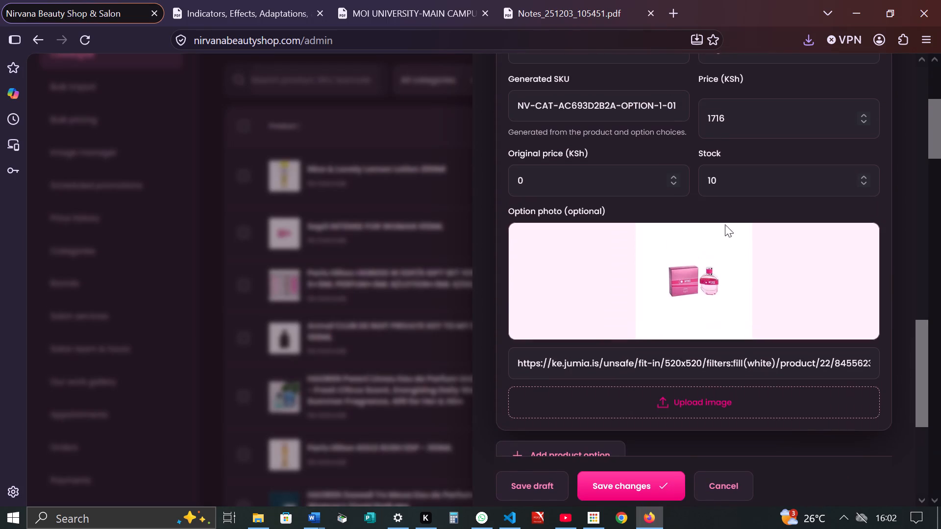
{"action": "left_click", "coordinate": [712, 180]}
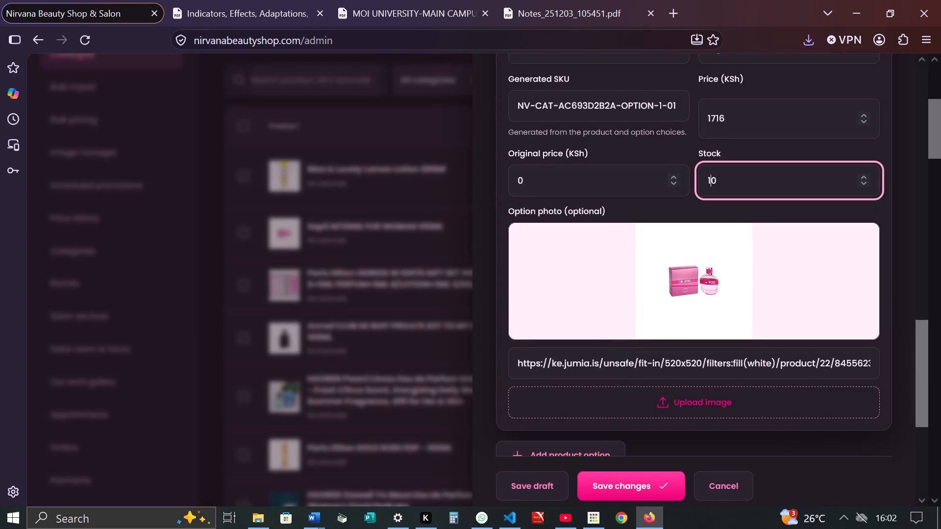
{"action": "key", "text": "BackSpace"}
{"action": "left_click", "coordinate": [605, 480]}
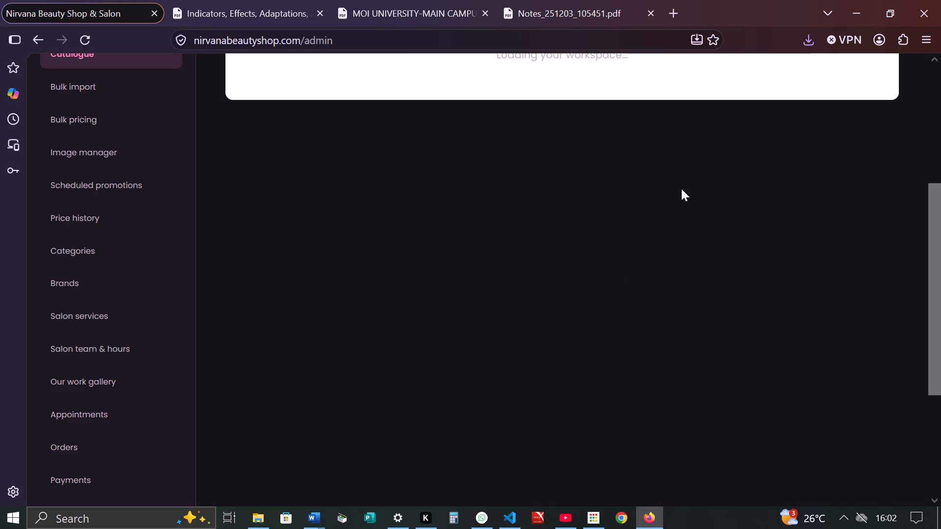
Set the Option 1 stock of the Paris Hilton HEIRESS gift set to 0 and save the changes.
{"action": "scroll", "coordinate": [638, 229], "scroll_direction": "down", "scroll_amount": 1}
{"action": "scroll", "coordinate": [637, 230], "scroll_direction": "up", "scroll_amount": 1}
{"action": "scroll", "coordinate": [637, 230], "scroll_direction": "down", "scroll_amount": 1}
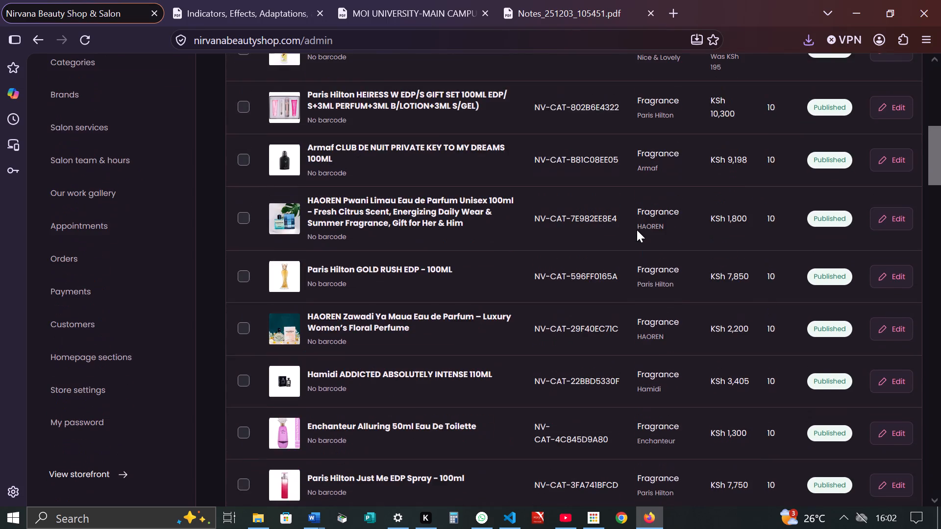
{"action": "scroll", "coordinate": [637, 230], "scroll_direction": "up", "scroll_amount": 1}
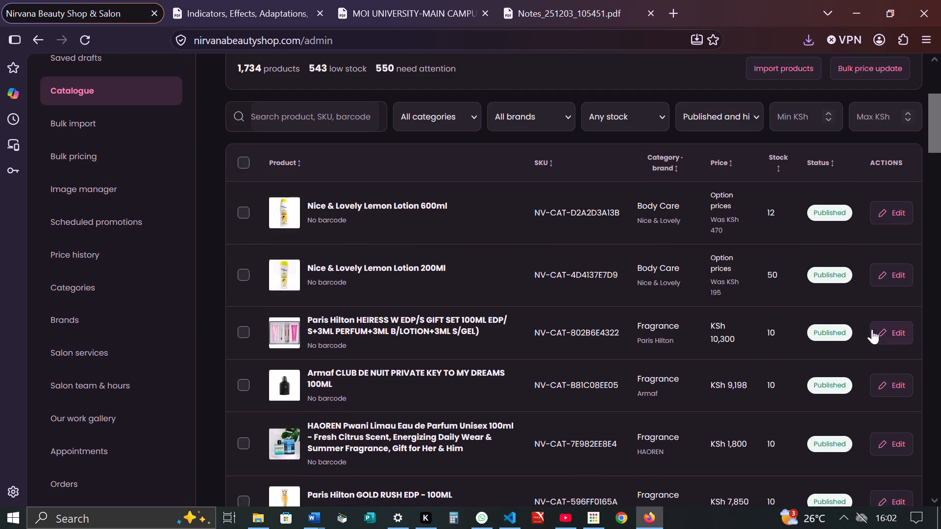
{"action": "left_click", "coordinate": [872, 329]}
{"action": "scroll", "coordinate": [525, 230], "scroll_direction": "down", "scroll_amount": 1}
{"action": "scroll", "coordinate": [706, 299], "scroll_direction": "down", "scroll_amount": 2}
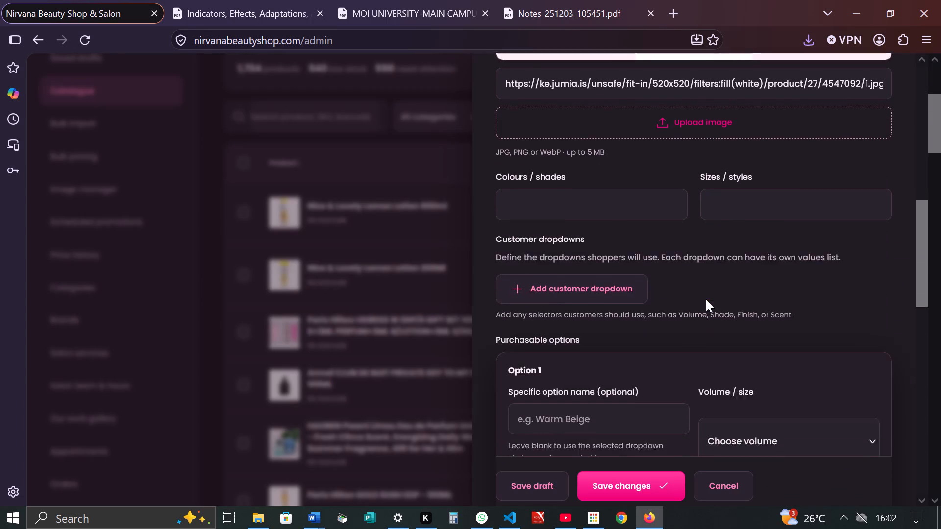
{"action": "scroll", "coordinate": [665, 320], "scroll_direction": "down", "scroll_amount": 1}
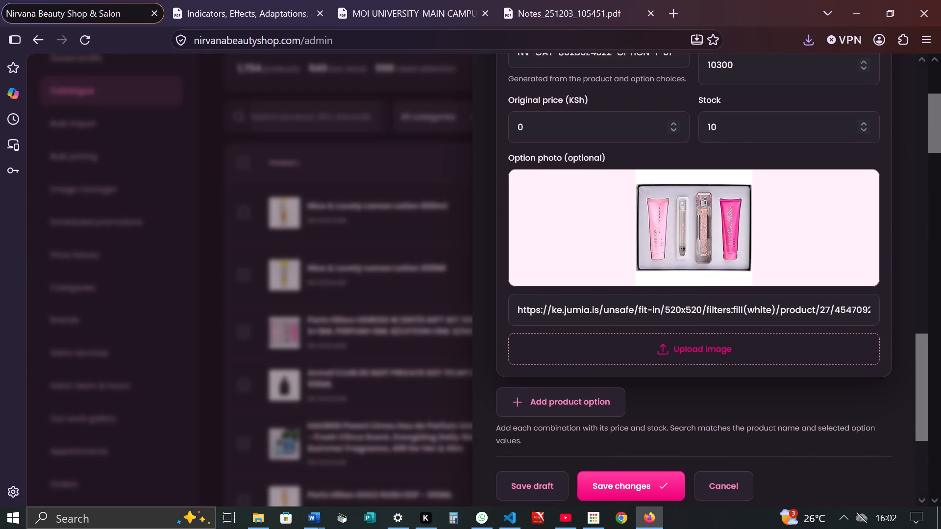
{"action": "left_click", "coordinate": [712, 124]}
{"action": "key", "text": "BackSpace"}
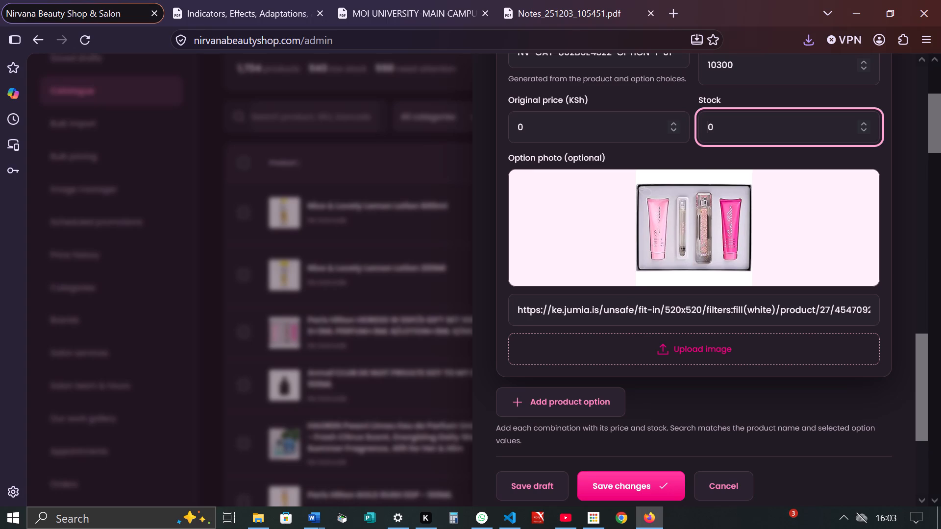
{"action": "scroll", "coordinate": [903, 93], "scroll_direction": "down", "scroll_amount": 2}
{"action": "scroll", "coordinate": [806, 235], "scroll_direction": "up", "scroll_amount": 1}
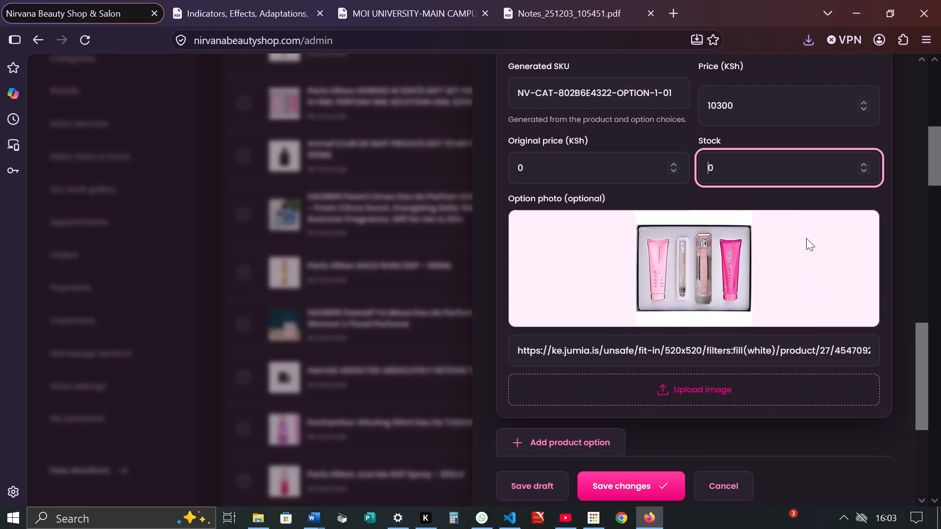
{"action": "left_click", "coordinate": [632, 491]}
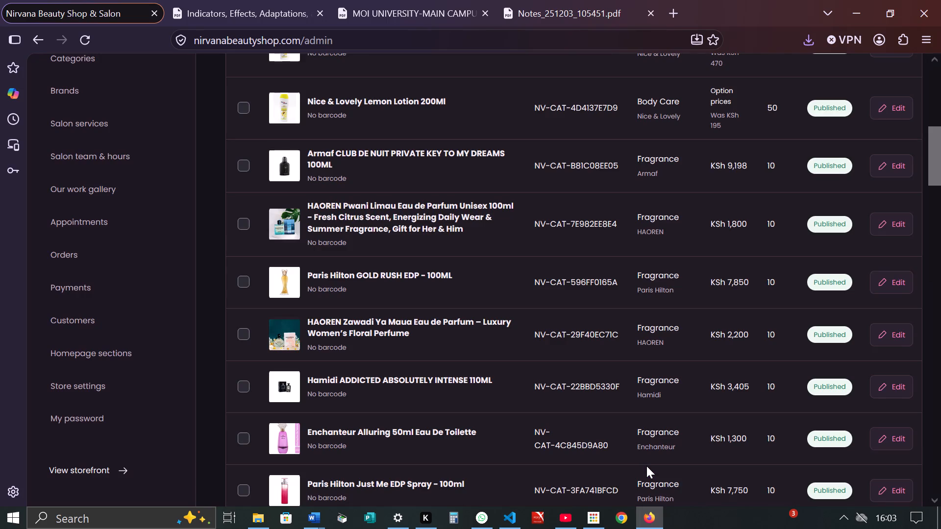
Set the Option 1 stock of Armaf CLUB DE NUIT PRIVATE KEY TO MY DREAMS 100ML to 0 and save the changes.
{"action": "left_click", "coordinate": [909, 154]}
{"action": "scroll", "coordinate": [731, 185], "scroll_direction": "down", "scroll_amount": 1}
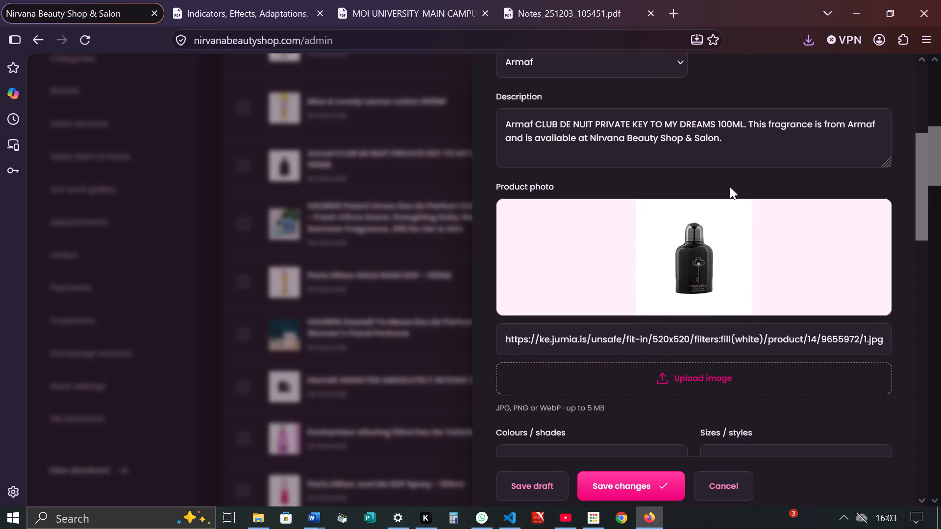
{"action": "scroll", "coordinate": [712, 234], "scroll_direction": "down", "scroll_amount": 2}
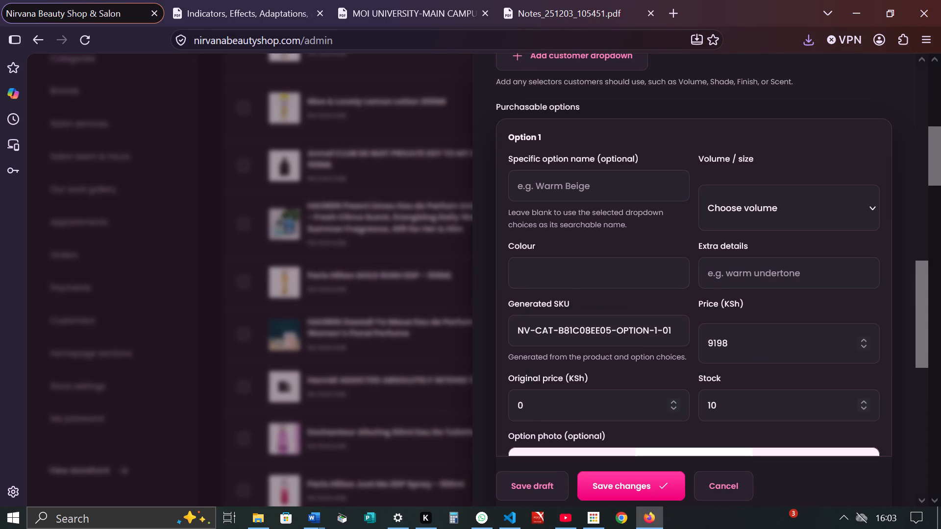
{"action": "left_click", "coordinate": [712, 386]}
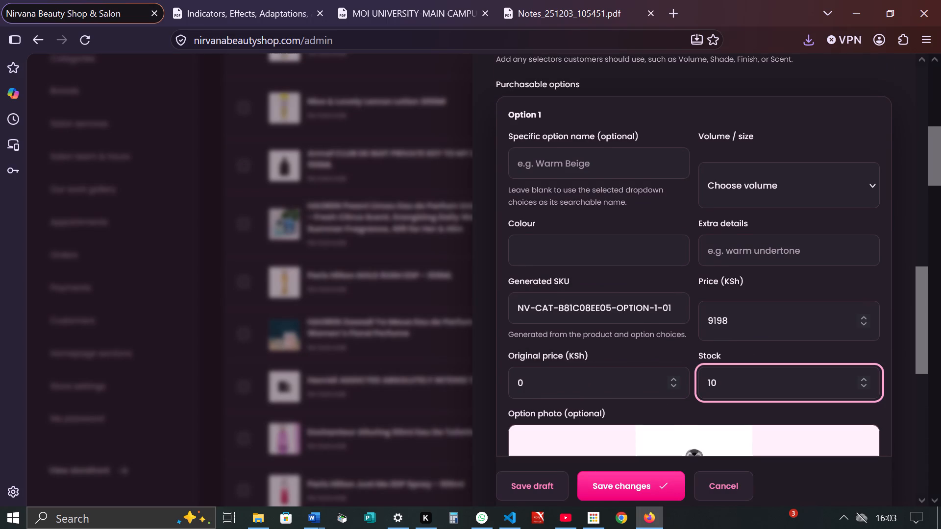
{"action": "key", "text": "BackSpace"}
{"action": "left_click", "coordinate": [636, 478]}
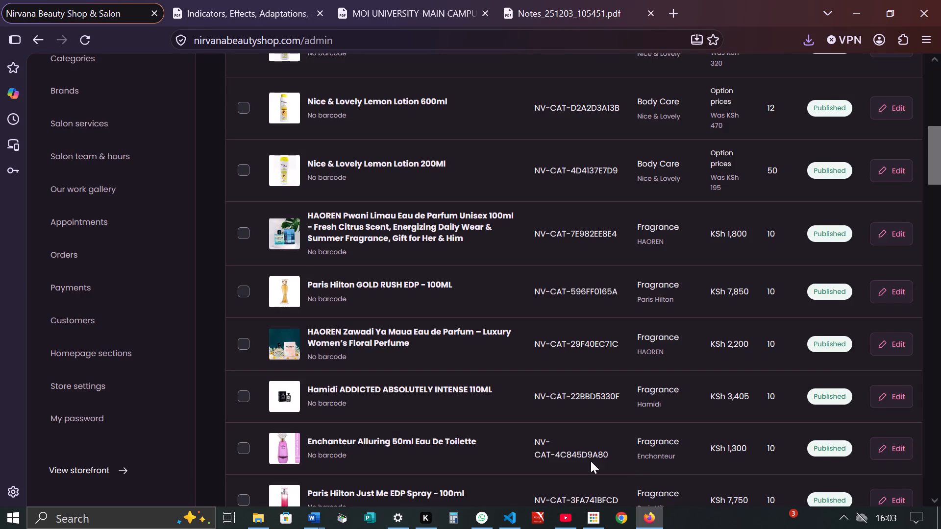
Set the Option 1 stock of HAOREN Pwani Limau Eau de Parfum Unisex 100ml to 0 and save the changes.
{"action": "scroll", "coordinate": [512, 410], "scroll_direction": "down", "scroll_amount": 1}
{"action": "scroll", "coordinate": [525, 386], "scroll_direction": "up", "scroll_amount": 1}
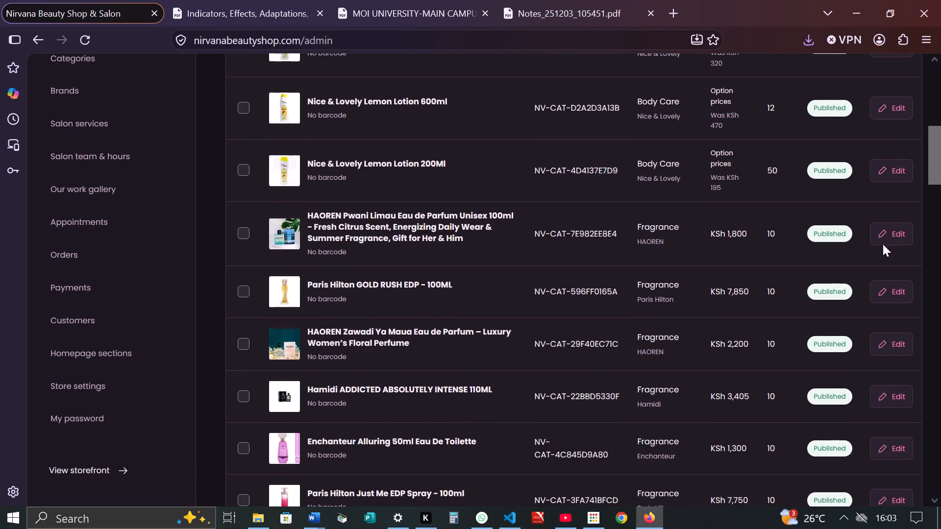
{"action": "left_click", "coordinate": [890, 231]}
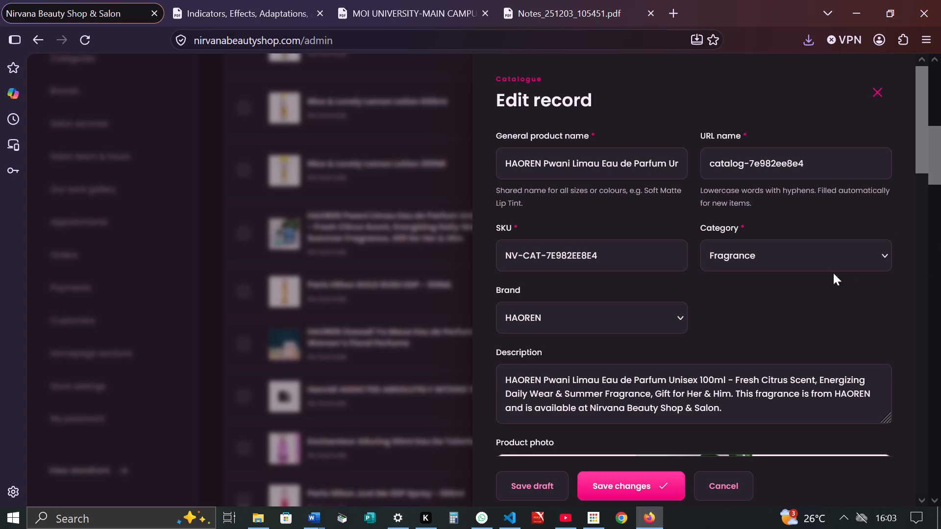
{"action": "scroll", "coordinate": [743, 318], "scroll_direction": "down", "scroll_amount": 3}
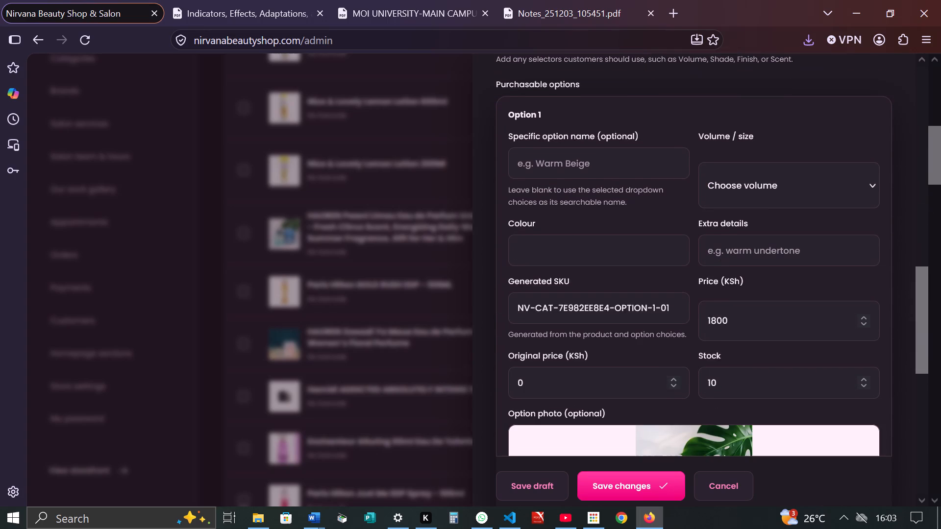
{"action": "left_click", "coordinate": [710, 384]}
{"action": "key", "text": "BackSpace"}
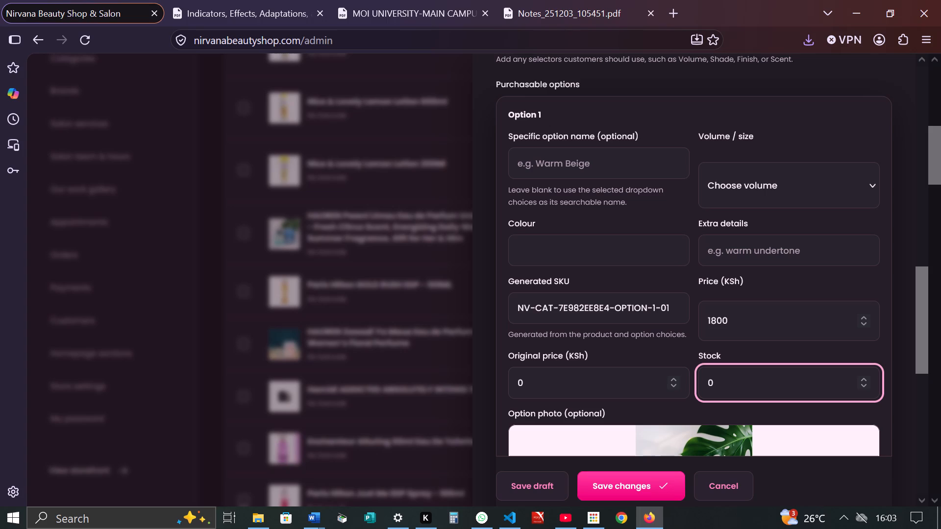
{"action": "left_click", "coordinate": [629, 483]}
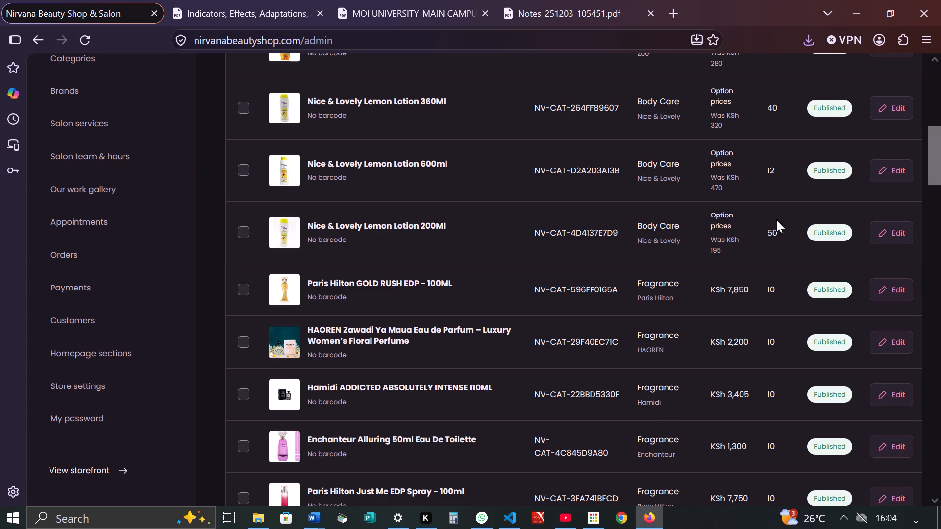
Set the Option 1 stock of Paris Hilton GOLD RUSH EDP - 100ML to 0 and save the changes.
{"action": "left_click", "coordinate": [882, 295]}
{"action": "scroll", "coordinate": [699, 291], "scroll_direction": "down", "scroll_amount": 1}
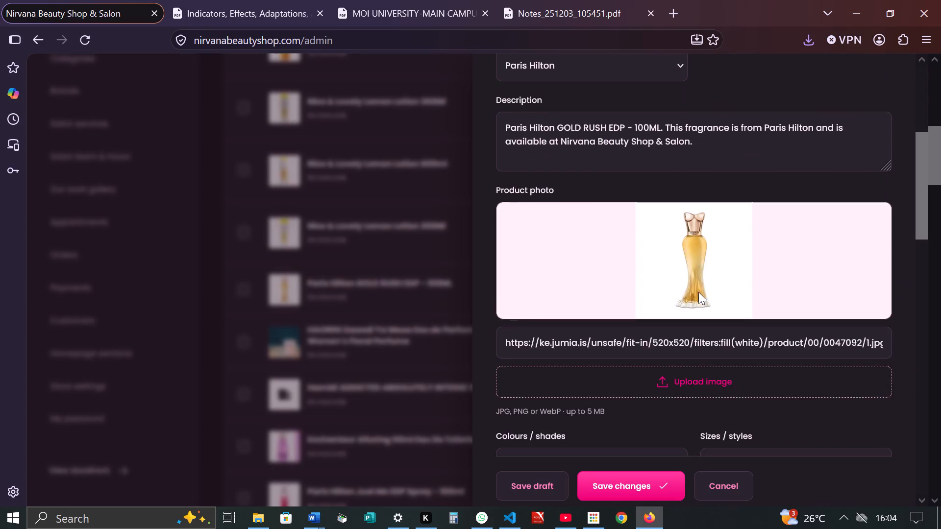
{"action": "scroll", "coordinate": [703, 284], "scroll_direction": "down", "scroll_amount": 2}
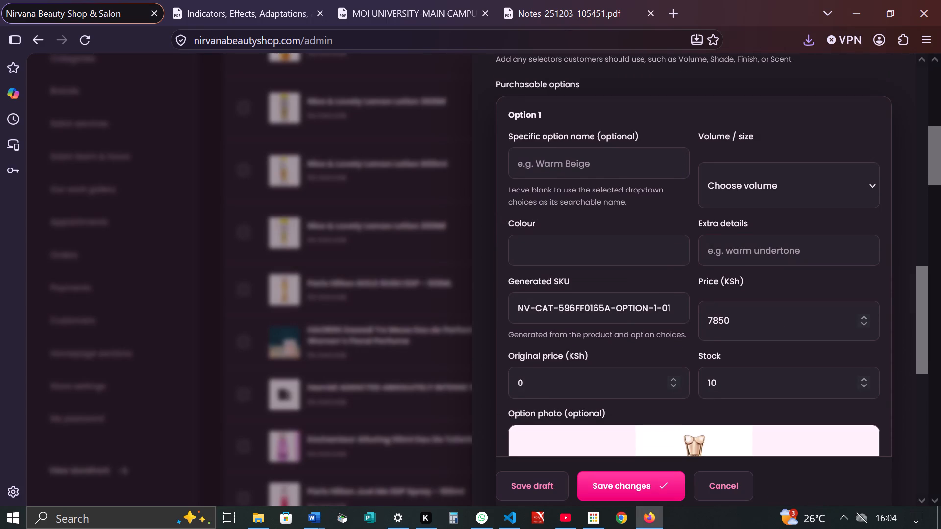
{"action": "left_click", "coordinate": [713, 382]}
{"action": "key", "text": "BackSpace"}
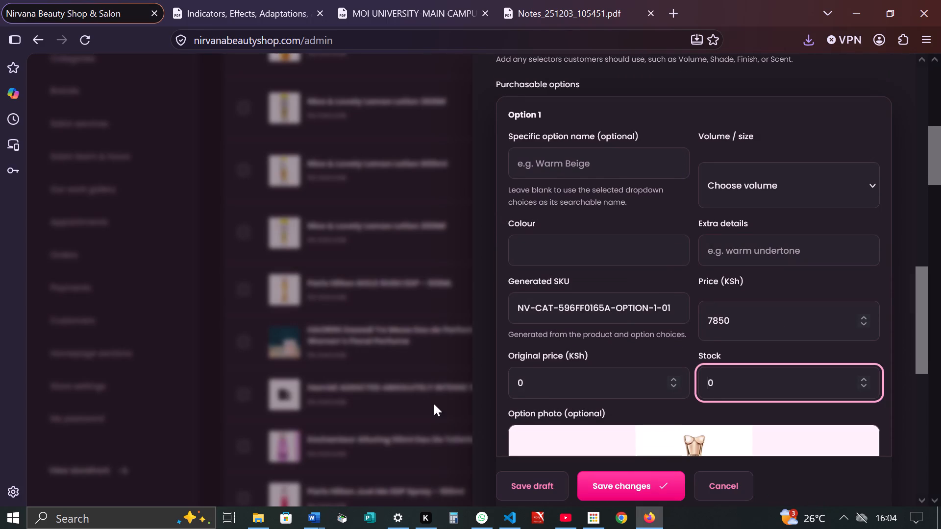
{"action": "left_click", "coordinate": [627, 491]}
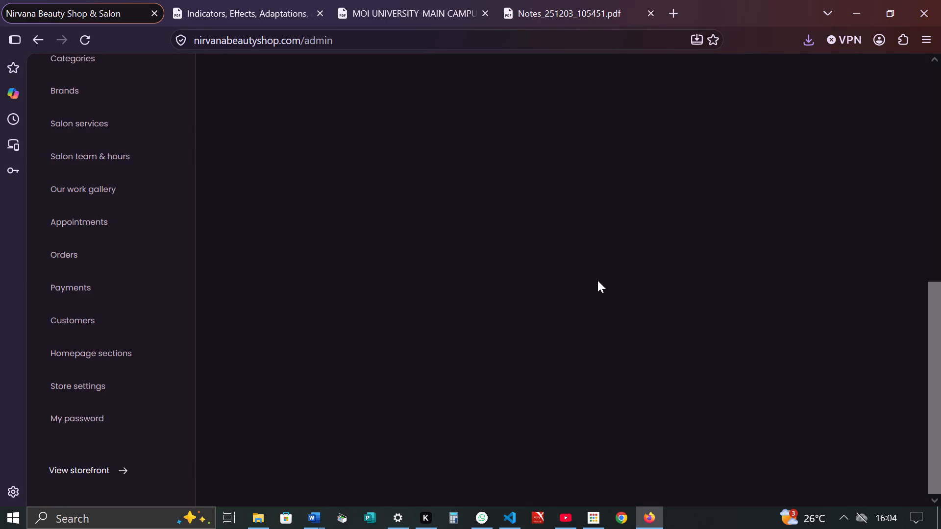
Set the Option 1 stock of HAOREN Zawadi Ya Maua Eau de Parfum to 0 and save the changes.
{"action": "scroll", "coordinate": [591, 294], "scroll_direction": "down", "scroll_amount": 1}
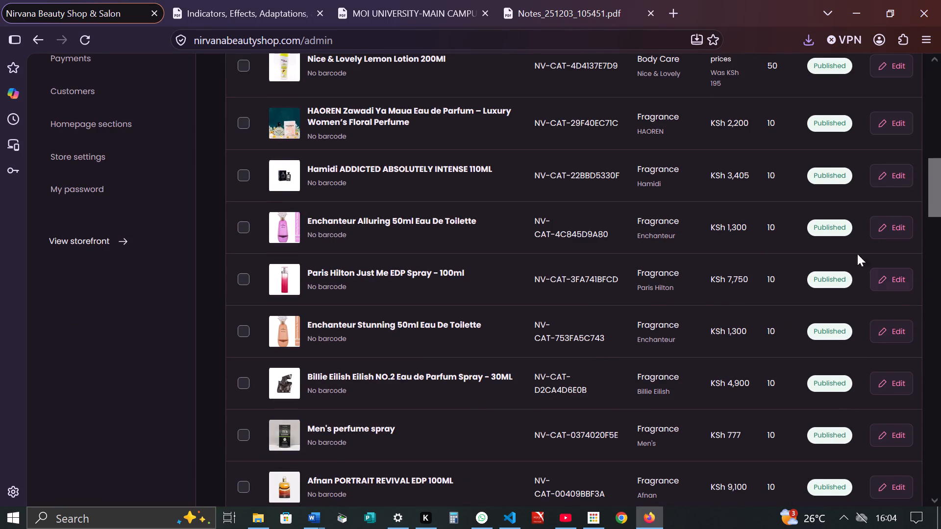
{"action": "left_click", "coordinate": [897, 125]}
{"action": "scroll", "coordinate": [655, 336], "scroll_direction": "down", "scroll_amount": 1}
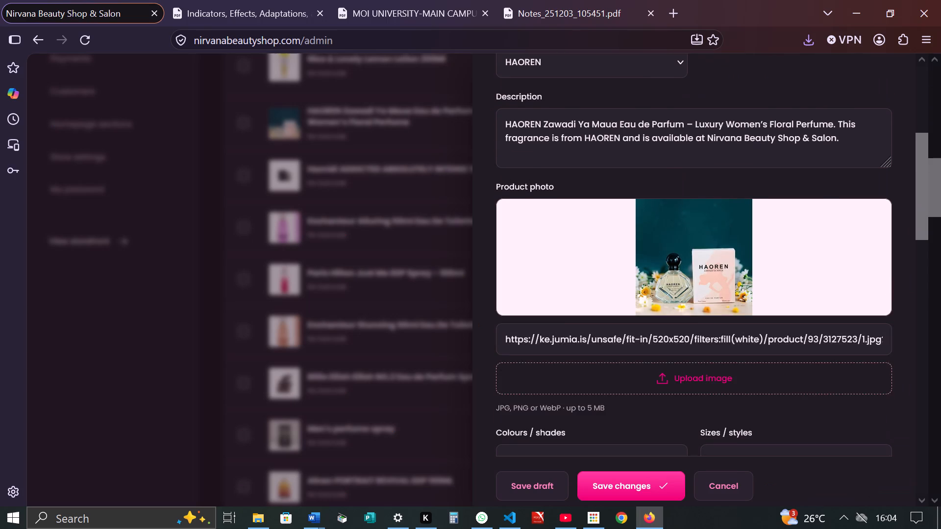
{"action": "scroll", "coordinate": [690, 322], "scroll_direction": "down", "scroll_amount": 2}
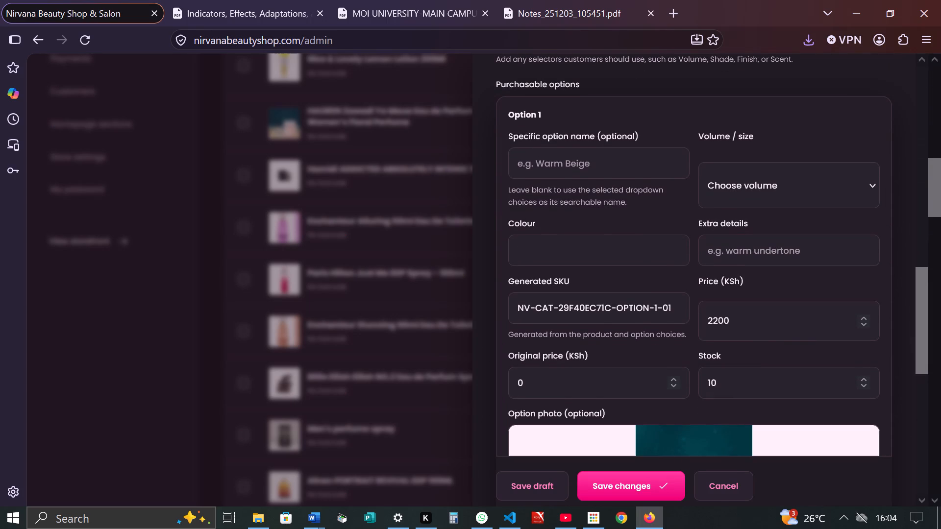
{"action": "left_click", "coordinate": [715, 383]}
{"action": "key", "text": "BackSpace"}
{"action": "key", "text": "BackSpace"}
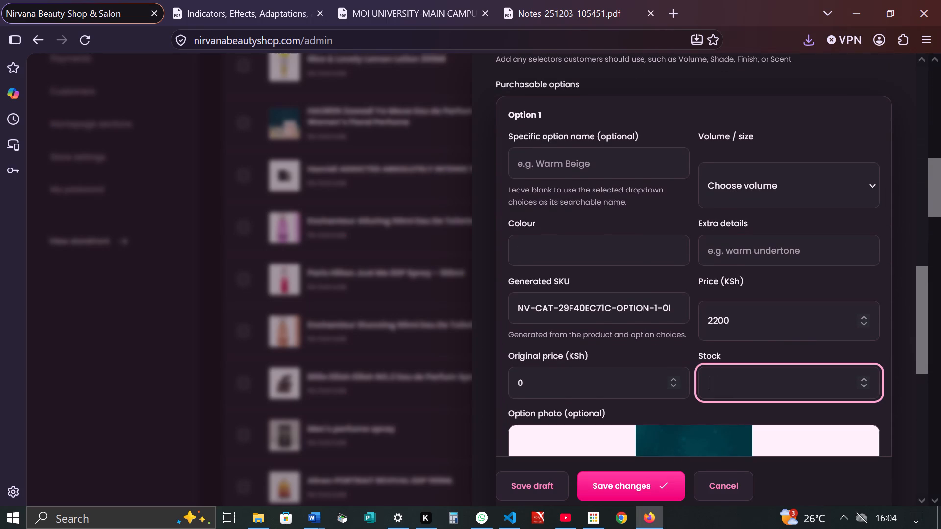
{"action": "key", "text": "0"}
{"action": "left_click", "coordinate": [623, 493]}
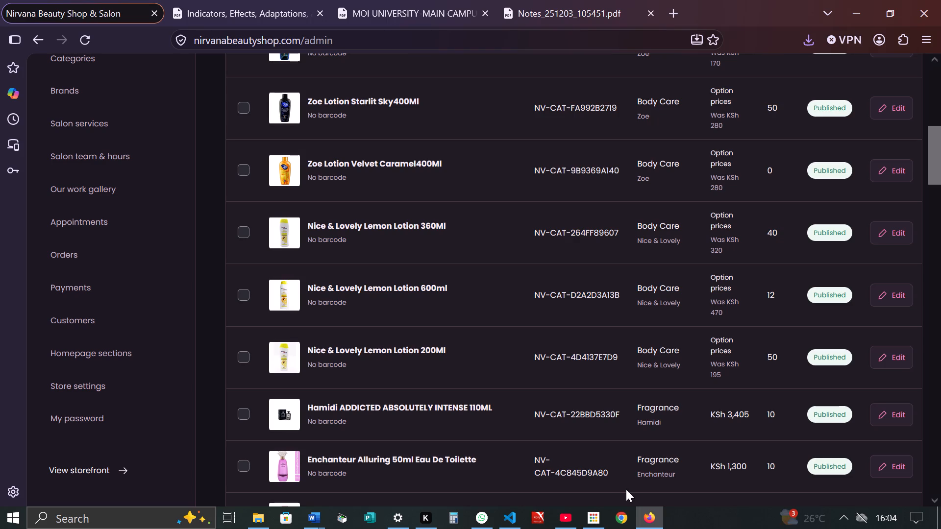
Set the Option 1 stock of Hamidi ADDICTED ABSOLUTELY INTENSE 110ML to 0 and save the changes.
{"action": "left_click", "coordinate": [882, 416]}
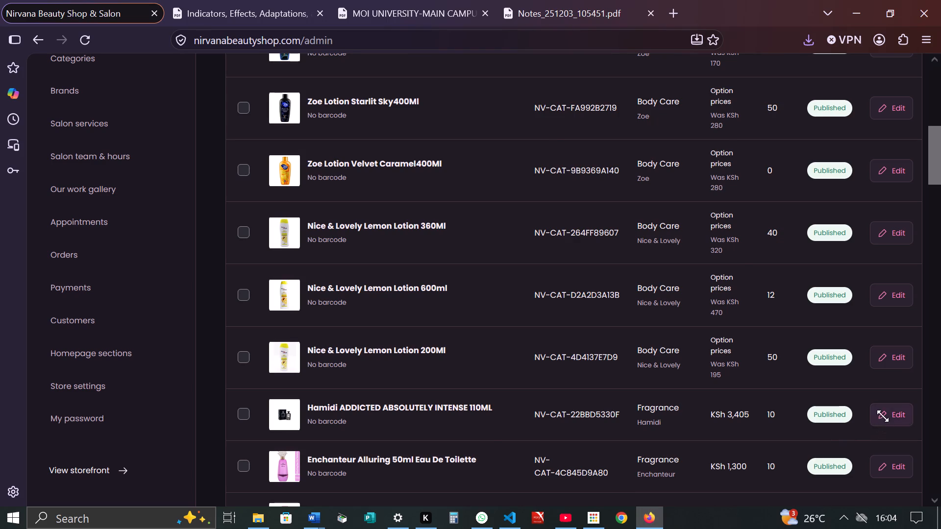
{"action": "scroll", "coordinate": [773, 404], "scroll_direction": "down", "scroll_amount": 3}
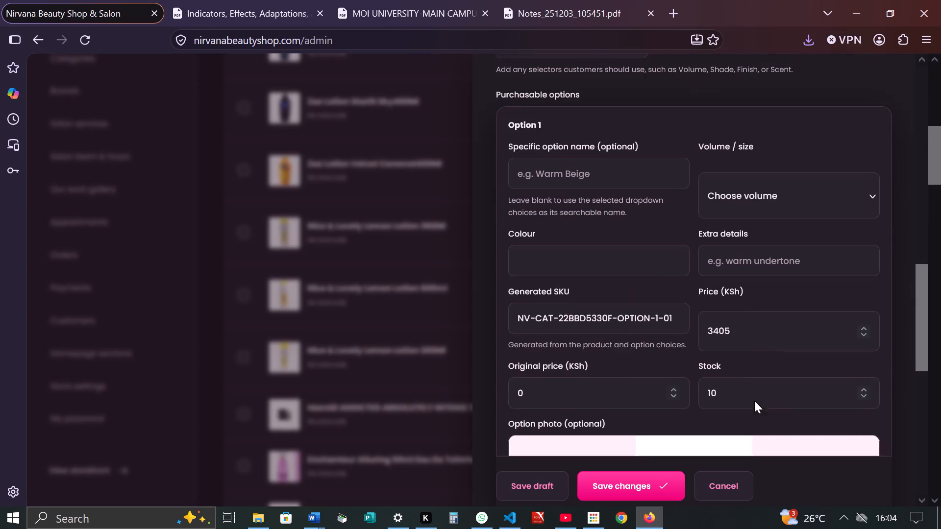
{"action": "left_click_drag", "start_coordinate": [712, 384], "coordinate": [695, 384]}
{"action": "right_click", "coordinate": [705, 386]}
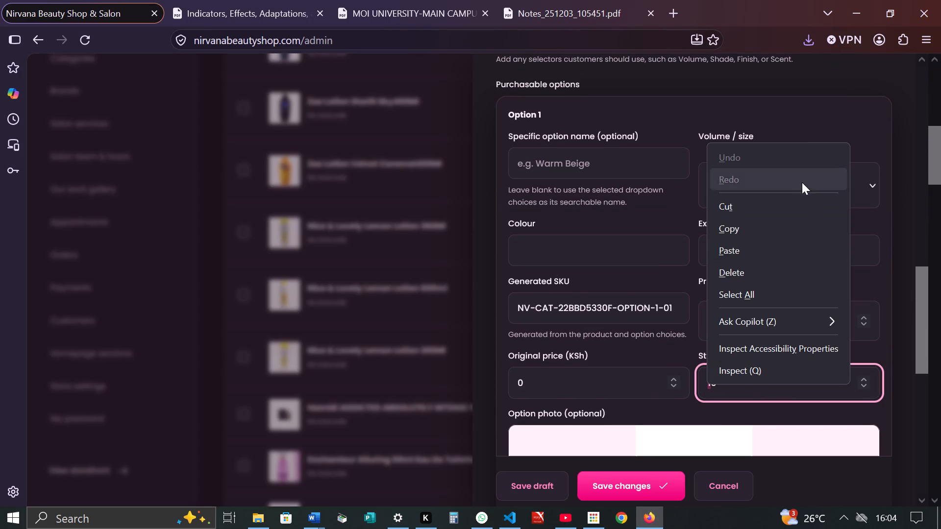
{"action": "left_click", "coordinate": [642, 484]}
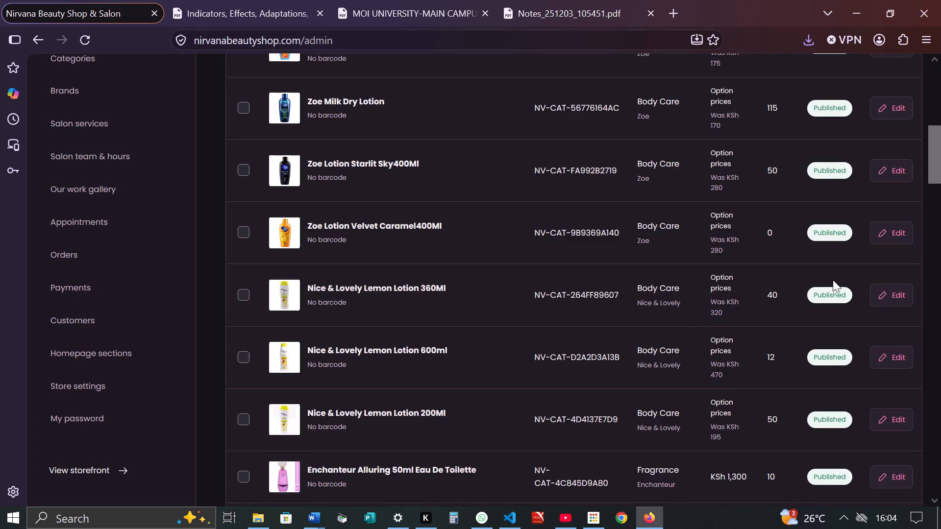
Set the Option 1 stock of Enchanteur Alluring 50ml Eau De Toilette to 0 and save the changes.
{"action": "scroll", "coordinate": [785, 352], "scroll_direction": "down", "scroll_amount": 1}
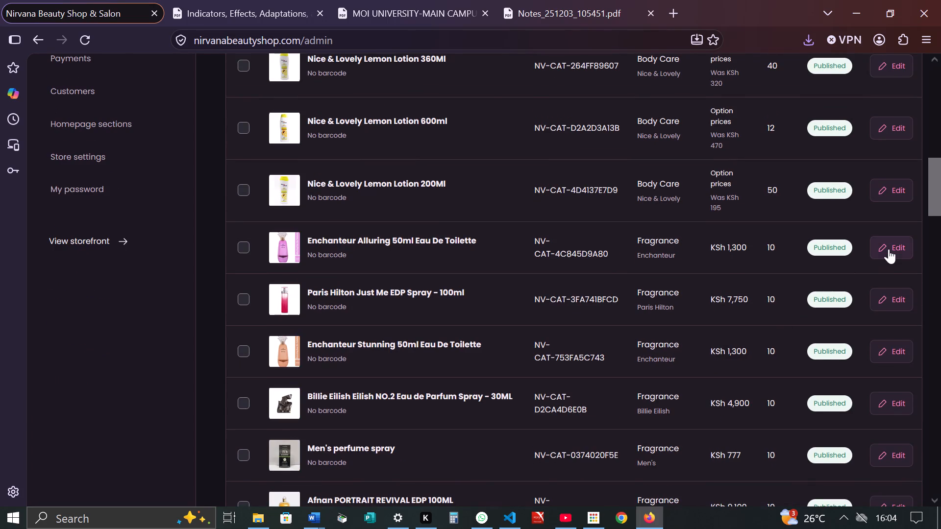
{"action": "left_click", "coordinate": [889, 249]}
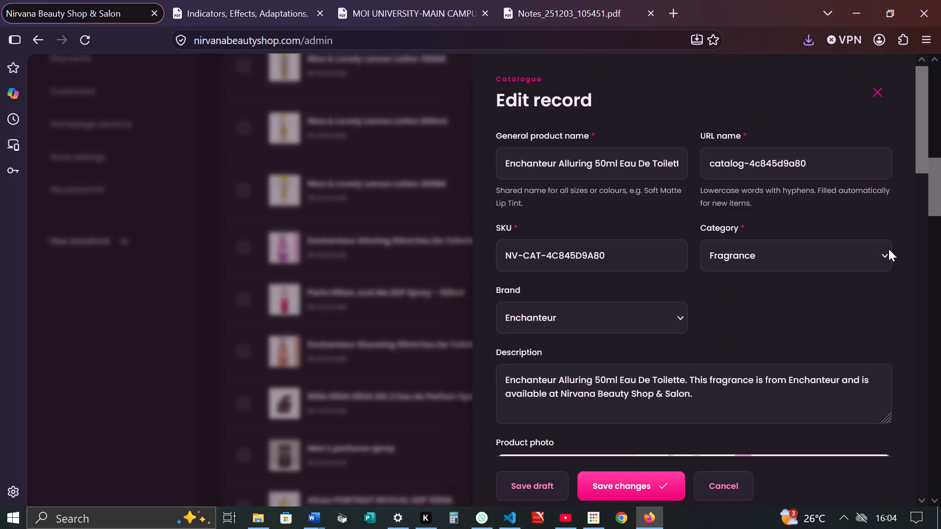
{"action": "scroll", "coordinate": [717, 368], "scroll_direction": "down", "scroll_amount": 1}
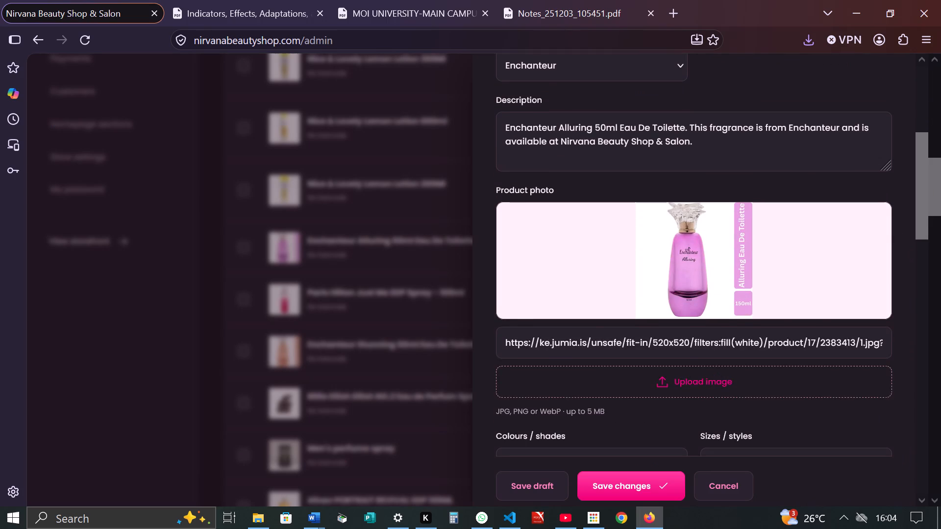
{"action": "scroll", "coordinate": [728, 352], "scroll_direction": "down", "scroll_amount": 3}
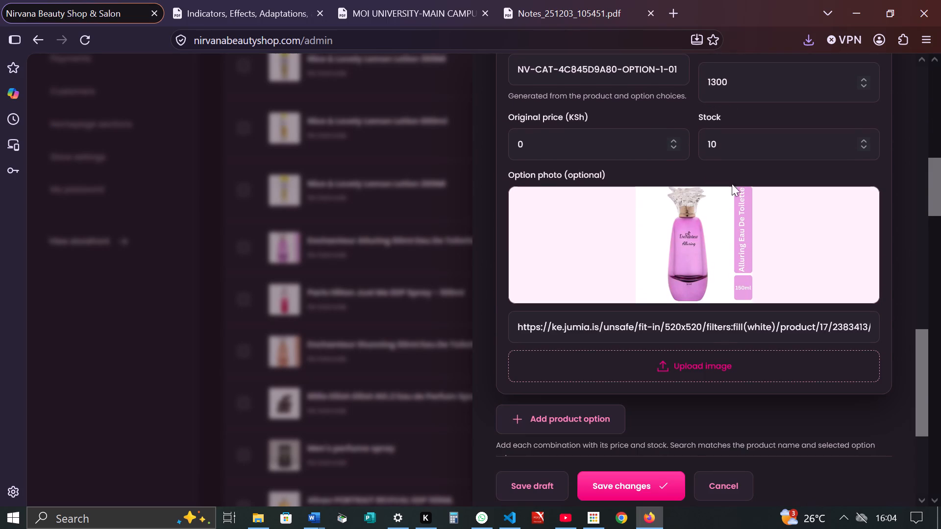
{"action": "left_click", "coordinate": [712, 127]}
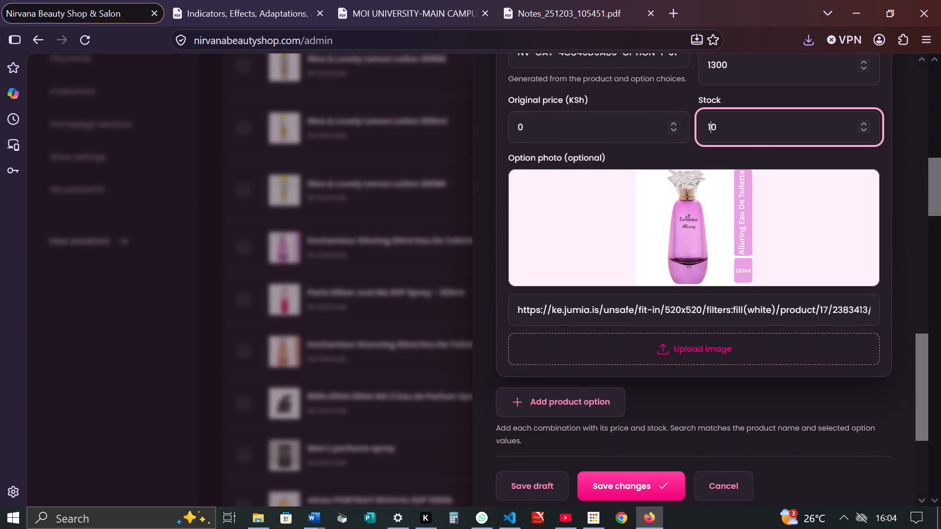
{"action": "key", "text": "BackSpace"}
{"action": "left_click", "coordinate": [649, 486]}
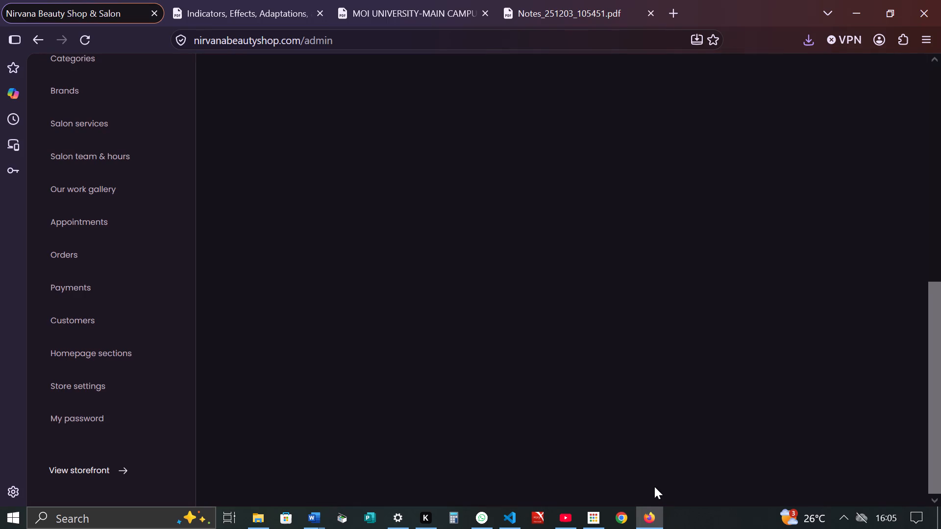
Set the Option 1 stock of Paris Hilton Just Me EDP Spray - 100ml to 0 and save the changes.
{"action": "scroll", "coordinate": [645, 261], "scroll_direction": "down", "scroll_amount": 1}
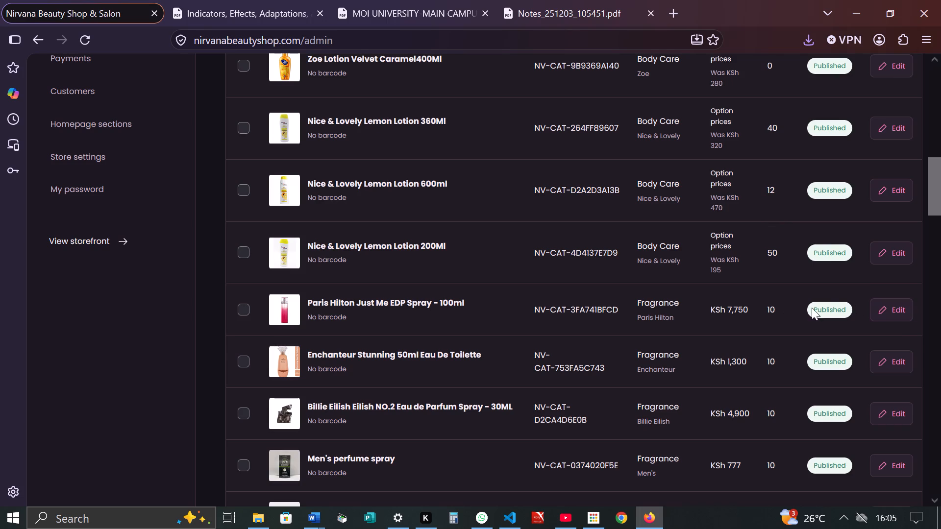
{"action": "left_click", "coordinate": [876, 318]}
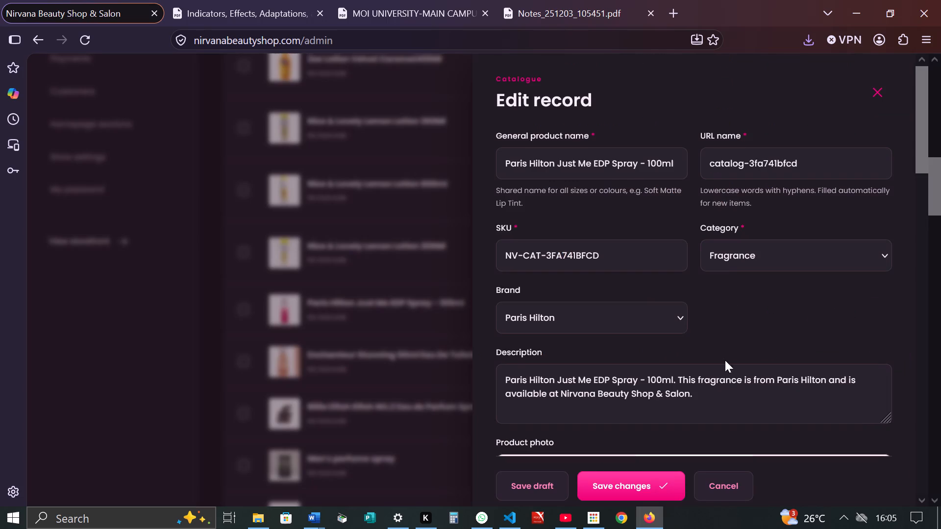
{"action": "scroll", "coordinate": [708, 383], "scroll_direction": "down", "scroll_amount": 1}
{"action": "scroll", "coordinate": [713, 336], "scroll_direction": "down", "scroll_amount": 2}
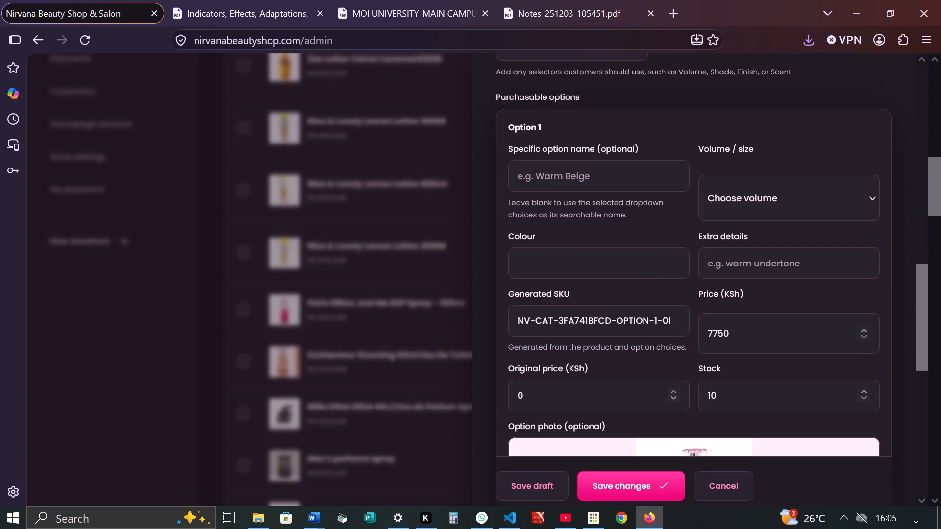
{"action": "left_click", "coordinate": [712, 380]}
{"action": "key", "text": "BackSpace"}
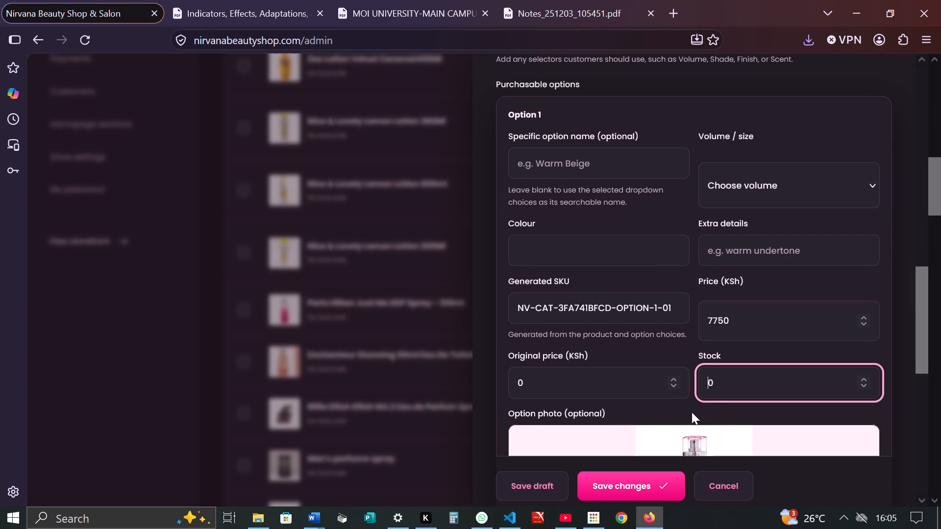
{"action": "left_click", "coordinate": [654, 476]}
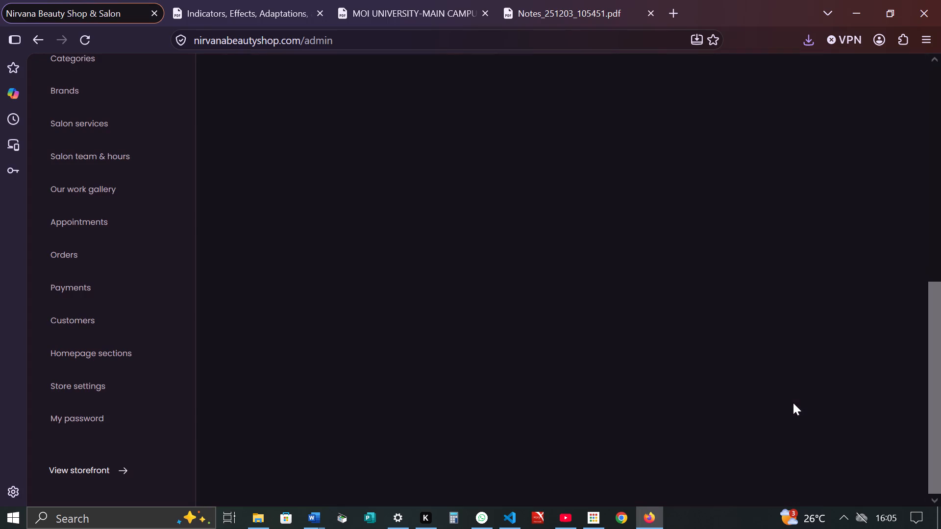
Set the Option 1 stock of Enchanteur Stunning 50ml Eau De Toilette to 0 and save the changes.
{"action": "scroll", "coordinate": [666, 358], "scroll_direction": "down", "scroll_amount": 1}
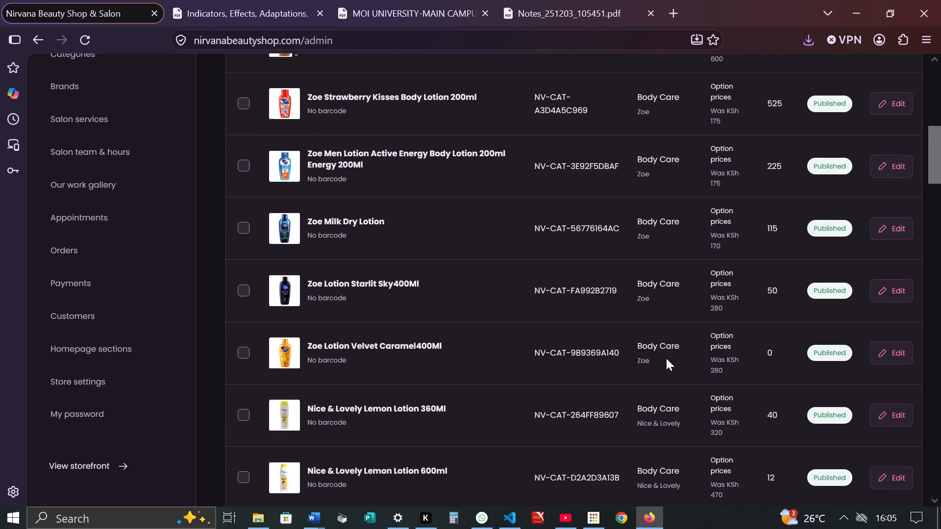
{"action": "left_click", "coordinate": [888, 369]}
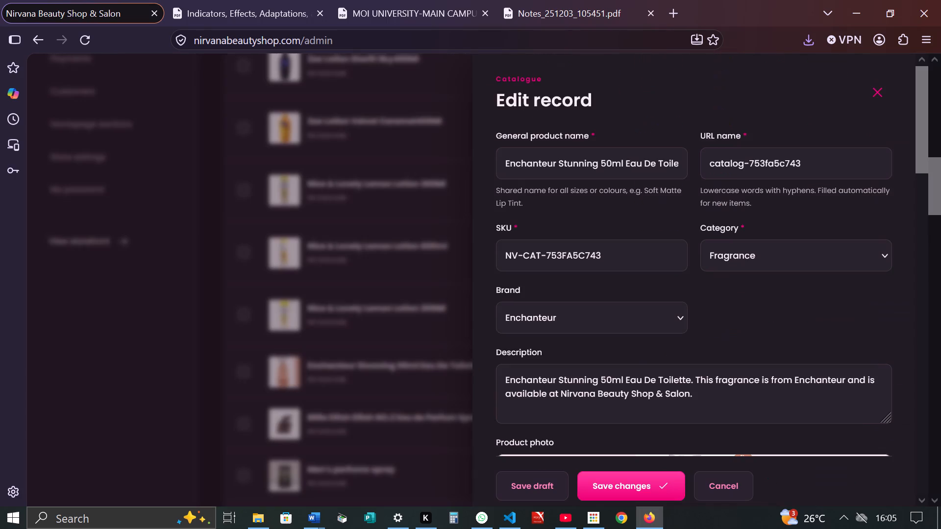
{"action": "scroll", "coordinate": [674, 402], "scroll_direction": "down", "scroll_amount": 1}
{"action": "scroll", "coordinate": [725, 401], "scroll_direction": "down", "scroll_amount": 1}
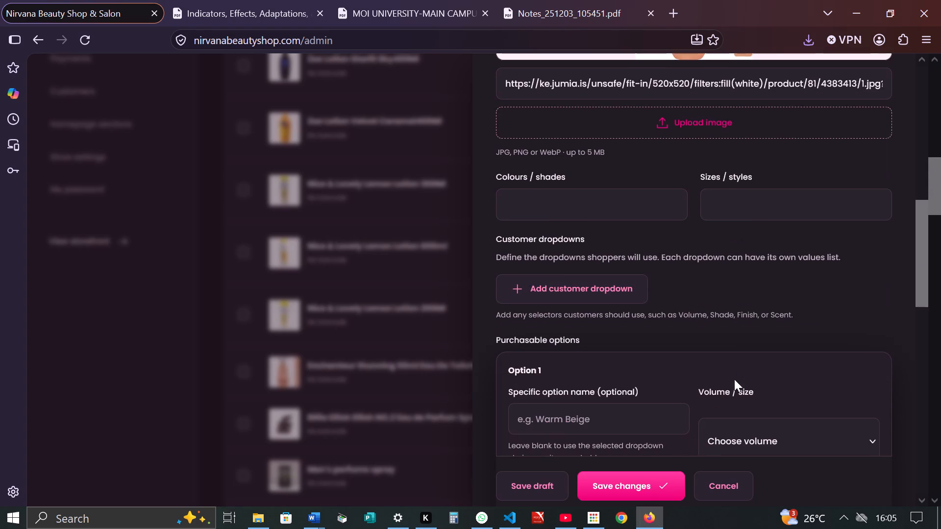
{"action": "scroll", "coordinate": [738, 374], "scroll_direction": "down", "scroll_amount": 1}
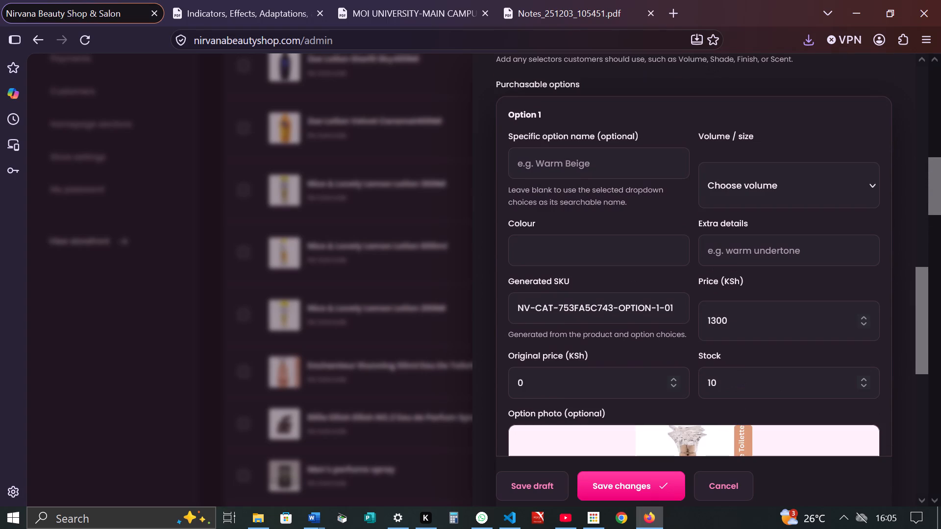
{"action": "left_click", "coordinate": [714, 383]}
{"action": "key", "text": "BackSpace"}
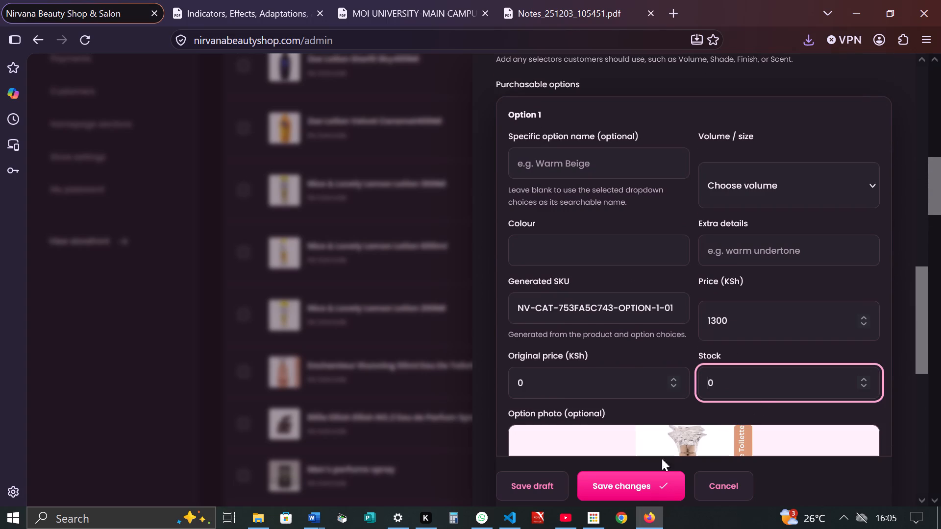
{"action": "left_click", "coordinate": [622, 489]}
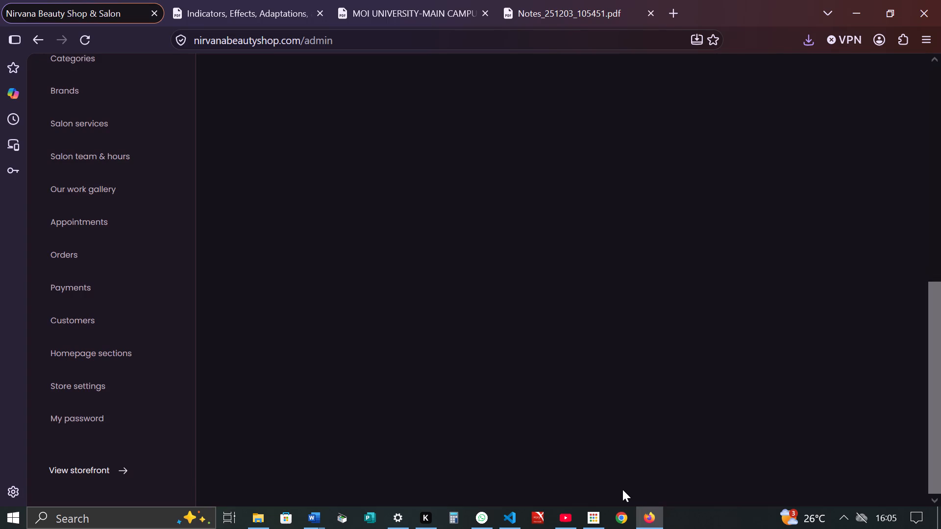
Set the Option 1 stock of Billie Eilish Eilish NO.2 Eau de Parfum Spray - 30ML to 0.
{"action": "scroll", "coordinate": [707, 400], "scroll_direction": "down", "scroll_amount": 1}
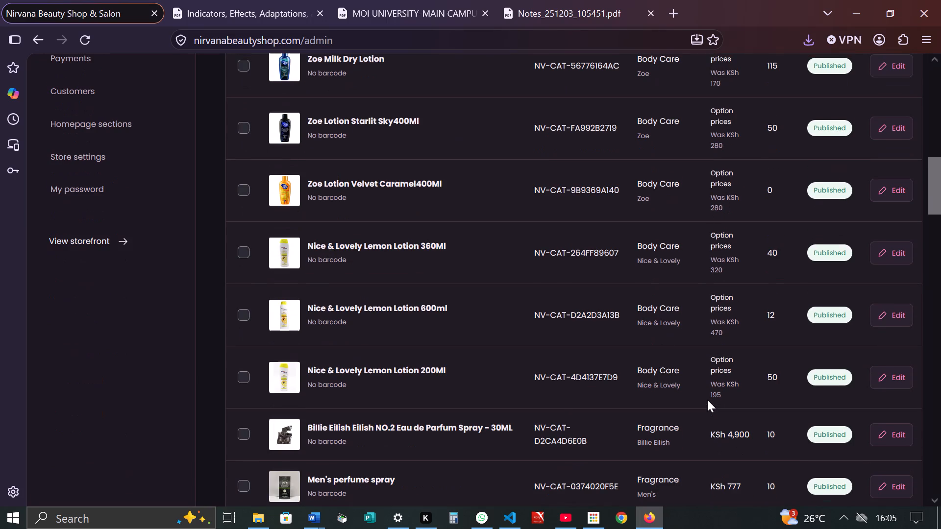
{"action": "left_click", "coordinate": [877, 442]}
{"action": "scroll", "coordinate": [744, 383], "scroll_direction": "down", "scroll_amount": 1}
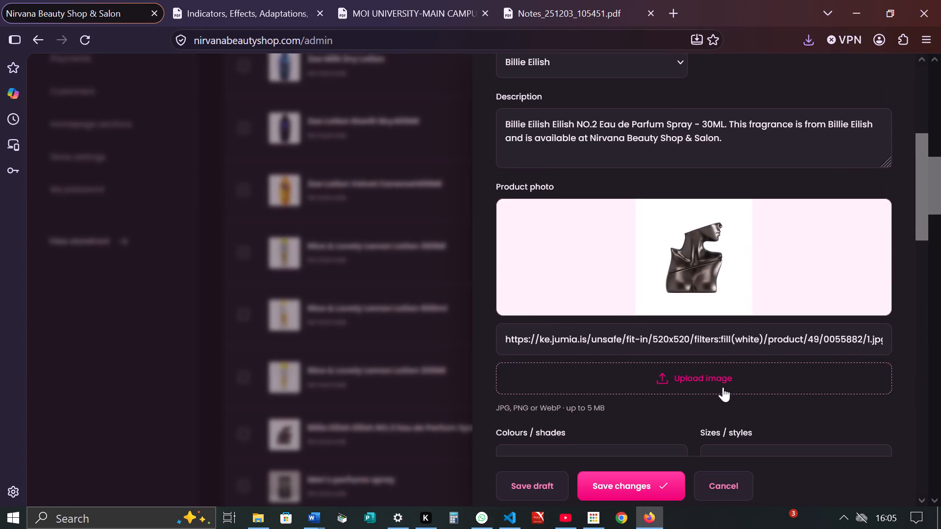
{"action": "scroll", "coordinate": [702, 410], "scroll_direction": "down", "scroll_amount": 2}
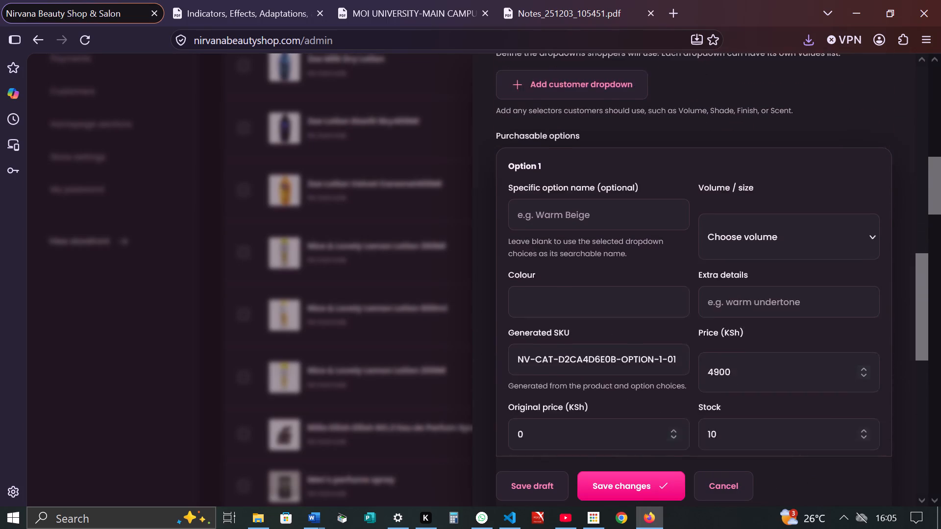
{"action": "left_click", "coordinate": [714, 387]}
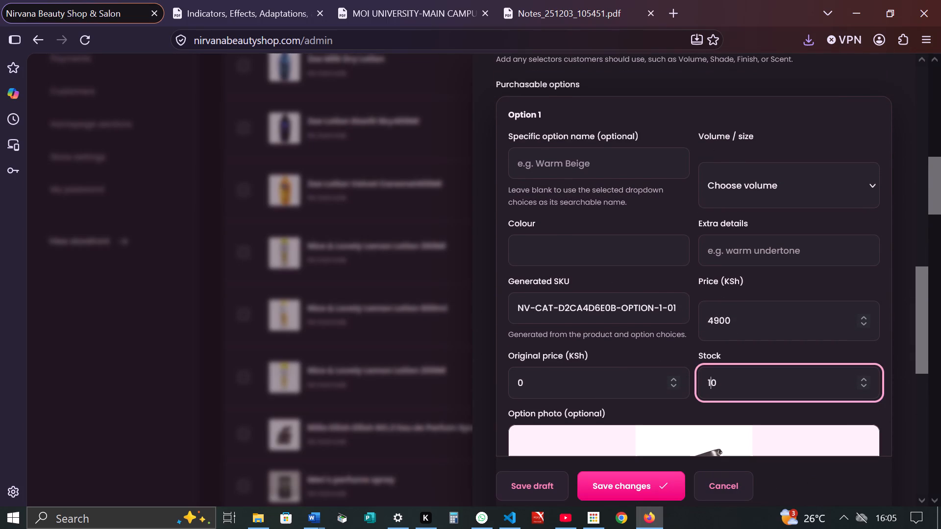
{"action": "key", "text": "BackSpace"}
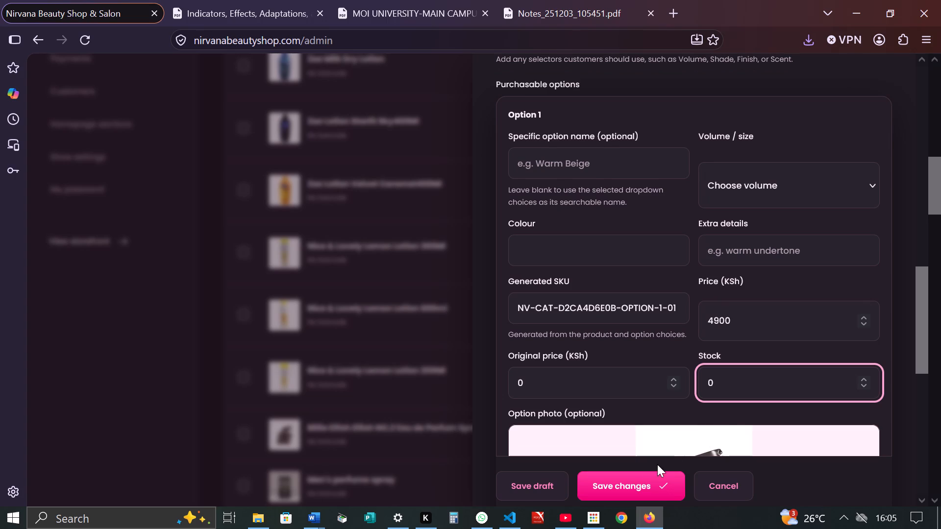
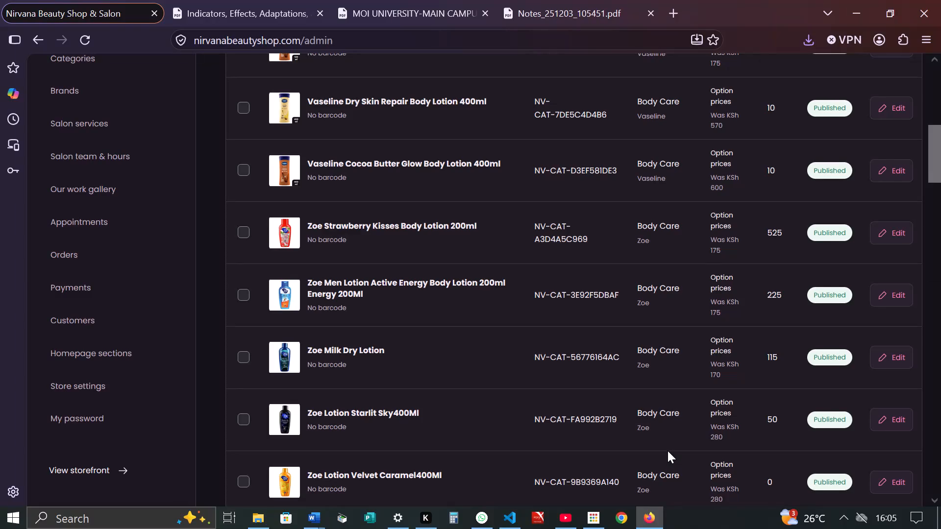
Set the Option 1 stock of Men's perfume spray to 0 and save the changes.
{"action": "scroll", "coordinate": [668, 451], "scroll_direction": "down", "scroll_amount": 2}
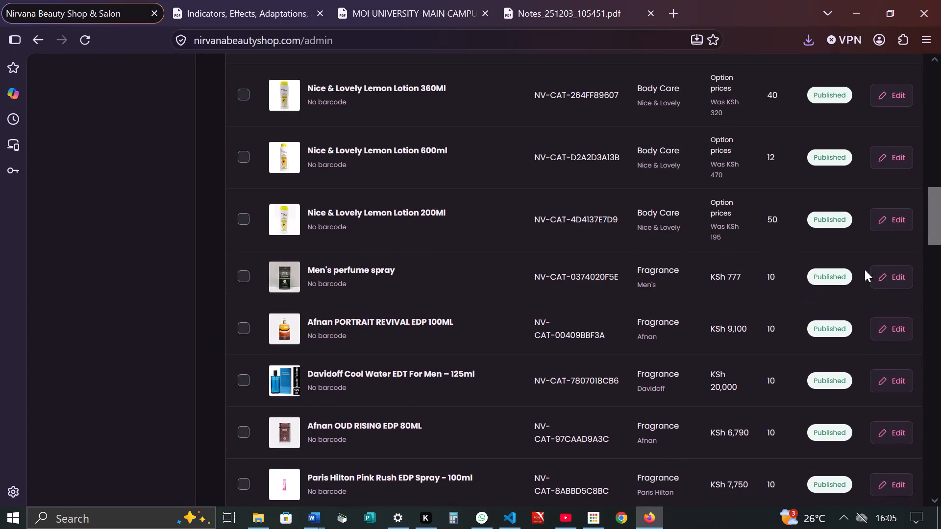
{"action": "left_click", "coordinate": [884, 265]}
{"action": "scroll", "coordinate": [734, 344], "scroll_direction": "down", "scroll_amount": 2}
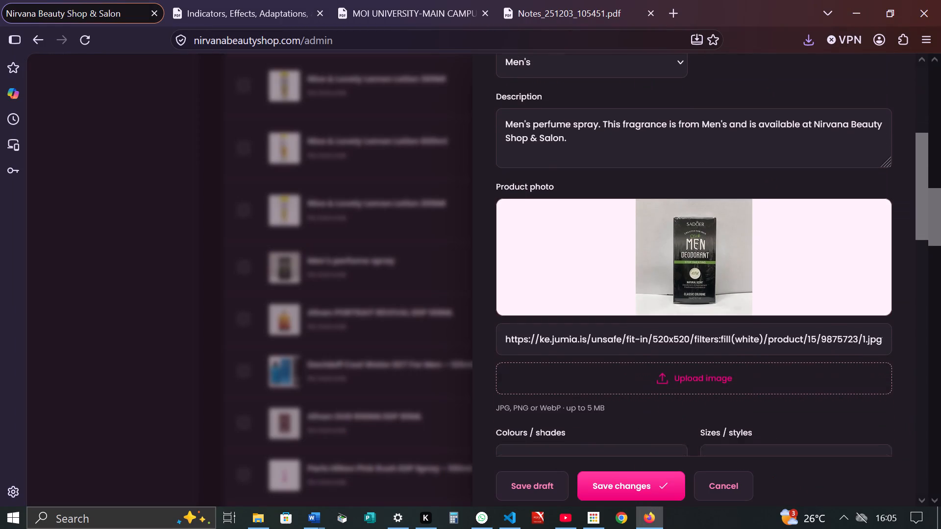
{"action": "scroll", "coordinate": [722, 348], "scroll_direction": "down", "scroll_amount": 1}
{"action": "scroll", "coordinate": [722, 349], "scroll_direction": "up", "scroll_amount": 3}
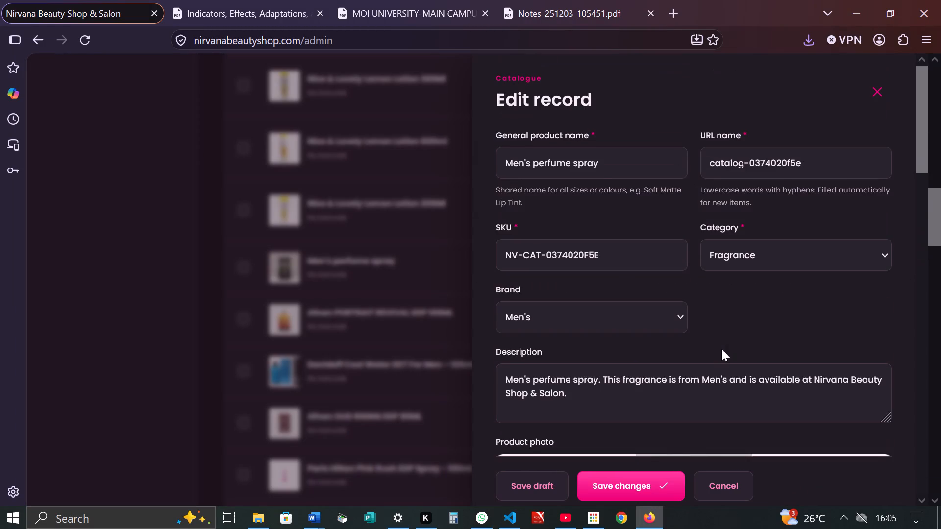
{"action": "scroll", "coordinate": [721, 349], "scroll_direction": "down", "scroll_amount": 1}
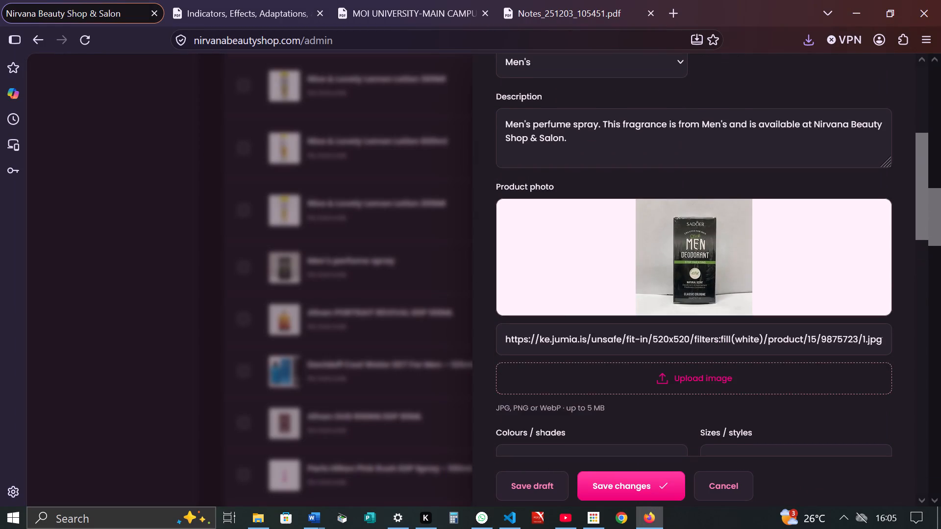
{"action": "scroll", "coordinate": [721, 349], "scroll_direction": "down", "scroll_amount": 2}
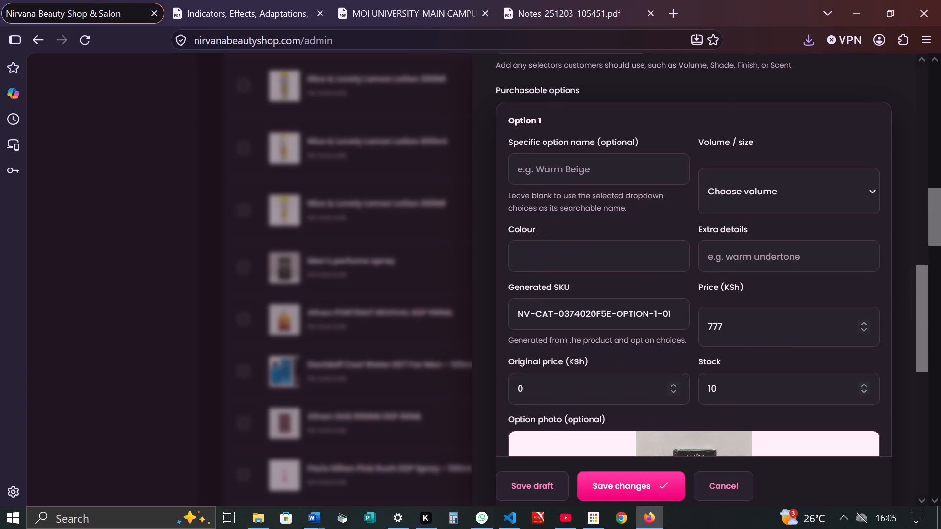
{"action": "left_click", "coordinate": [713, 384]}
{"action": "key", "text": "BackSpace"}
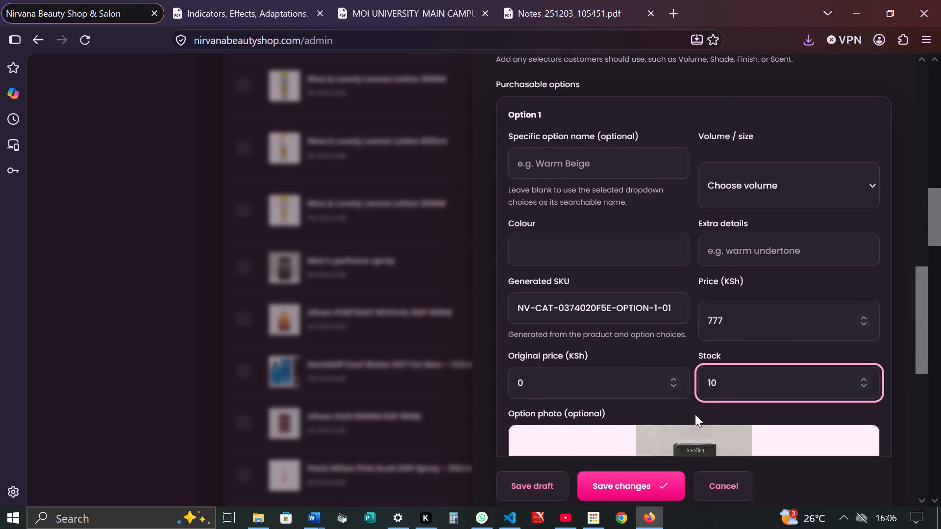
{"action": "left_click", "coordinate": [648, 489]}
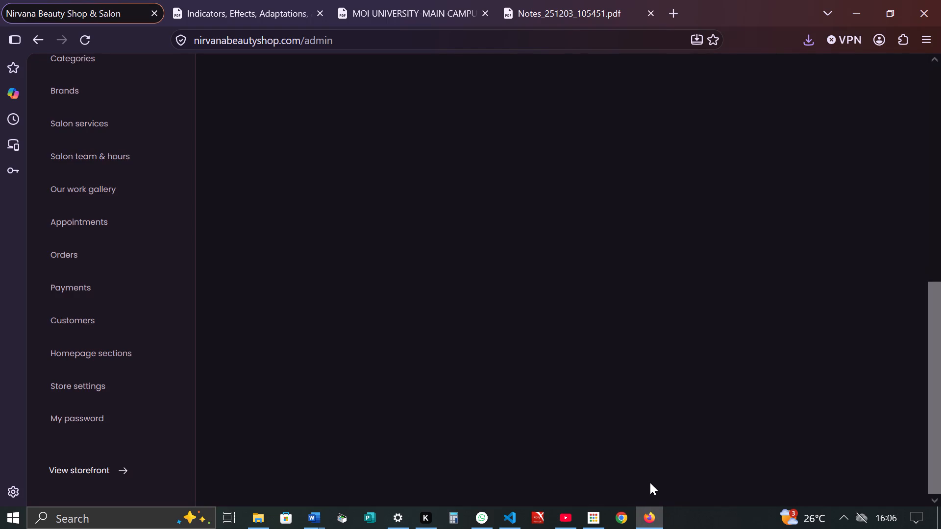
Set the Option 1 stock of Afnan PORTRAIT REVIVAL EDP 100ML to 0 and save the changes.
{"action": "scroll", "coordinate": [601, 411], "scroll_direction": "down", "scroll_amount": 1}
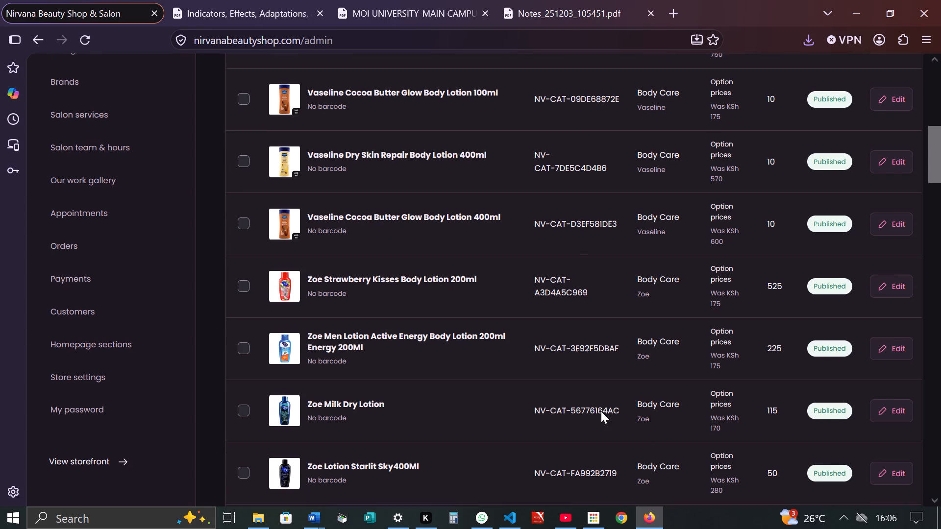
{"action": "scroll", "coordinate": [601, 411], "scroll_direction": "down", "scroll_amount": 1}
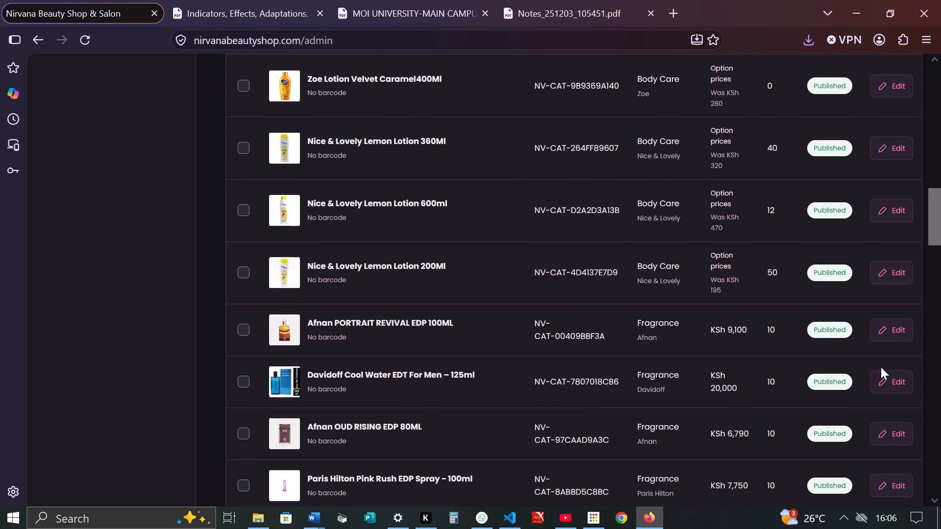
{"action": "left_click", "coordinate": [886, 331]}
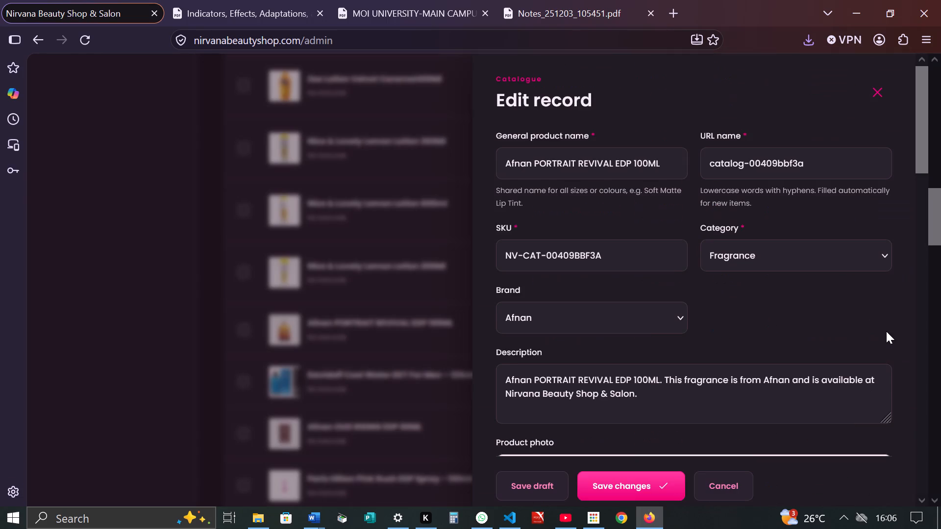
{"action": "scroll", "coordinate": [608, 377], "scroll_direction": "down", "scroll_amount": 1}
{"action": "scroll", "coordinate": [690, 351], "scroll_direction": "down", "scroll_amount": 1}
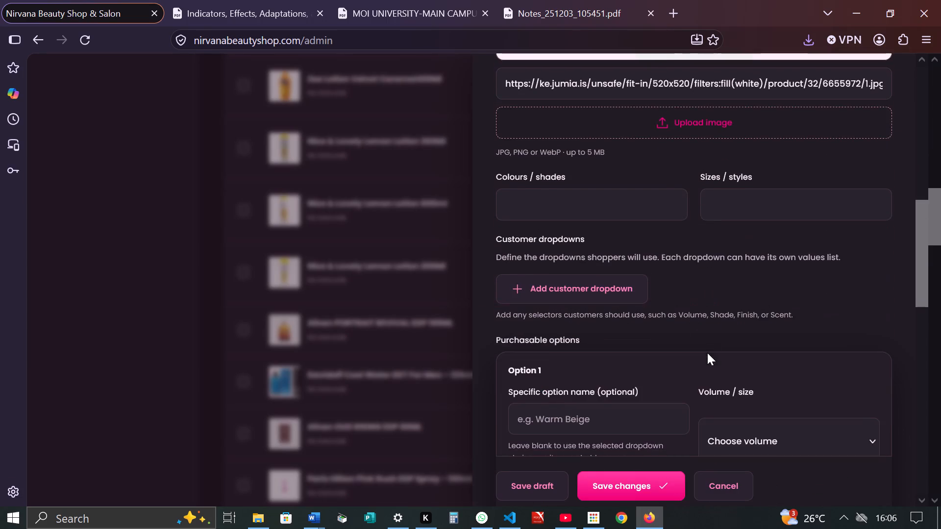
{"action": "scroll", "coordinate": [708, 372], "scroll_direction": "down", "scroll_amount": 1}
{"action": "left_click", "coordinate": [713, 380]}
{"action": "scroll", "coordinate": [713, 380], "scroll_direction": "down", "scroll_amount": 1}
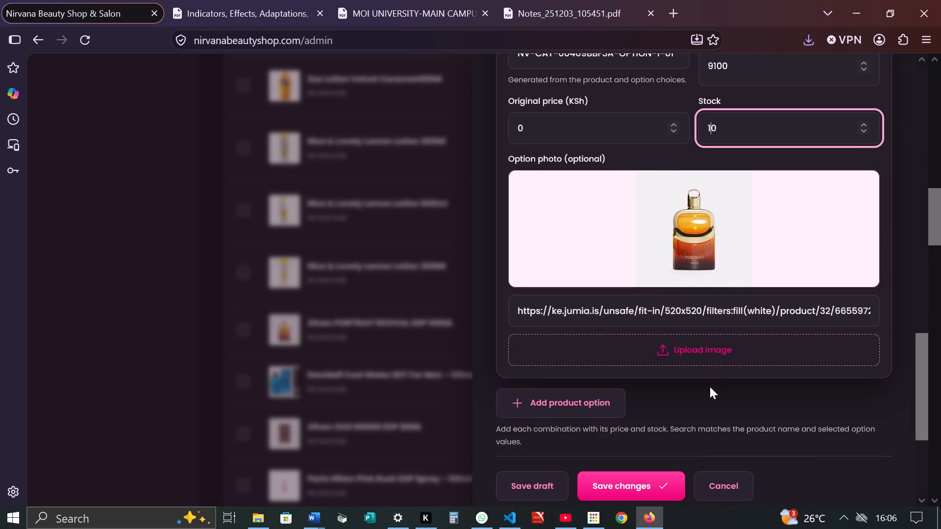
{"action": "key", "text": "BackSpace"}
{"action": "left_click", "coordinate": [647, 470]}
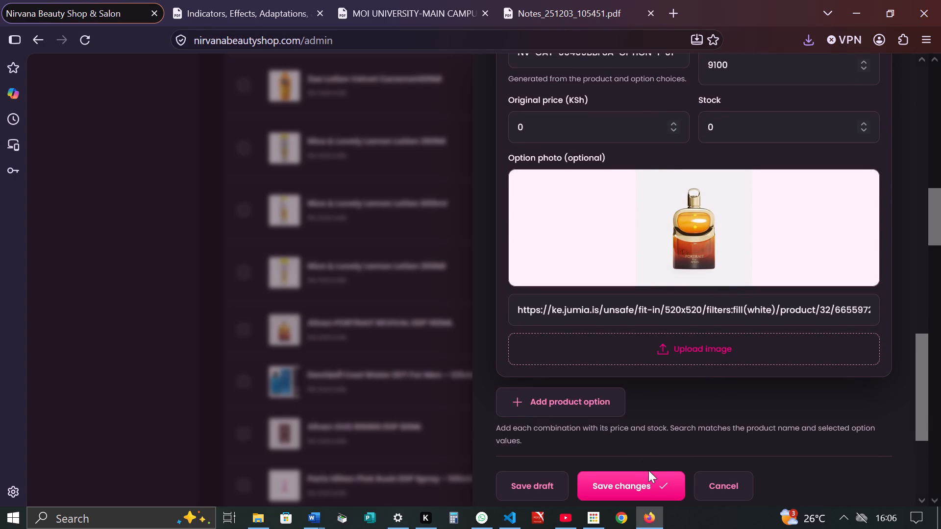
{"action": "left_click", "coordinate": [649, 477]}
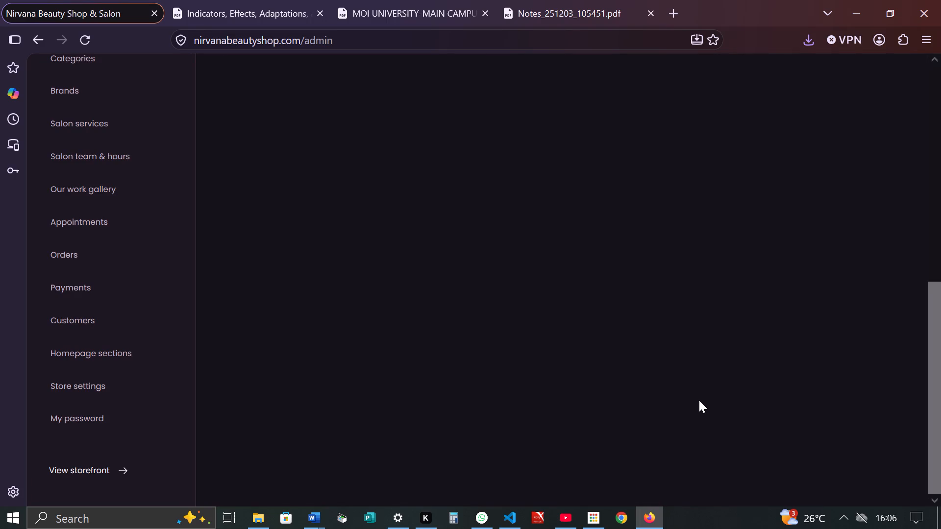
Set the Option 1 stock of Davidoff Cool Water EDT For Men – 125ml to 0 and save the changes.
{"action": "scroll", "coordinate": [699, 397], "scroll_direction": "down", "scroll_amount": 2}
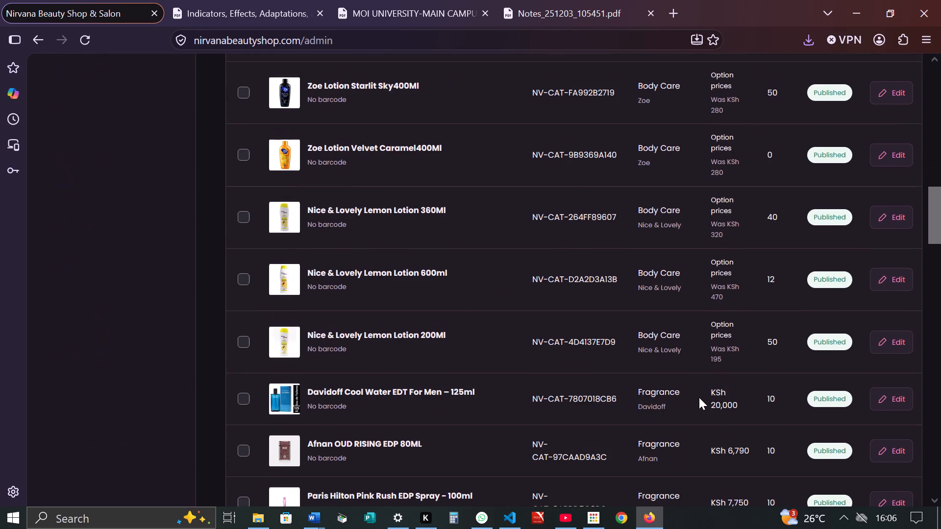
{"action": "left_click", "coordinate": [882, 392]}
{"action": "scroll", "coordinate": [749, 383], "scroll_direction": "down", "scroll_amount": 1}
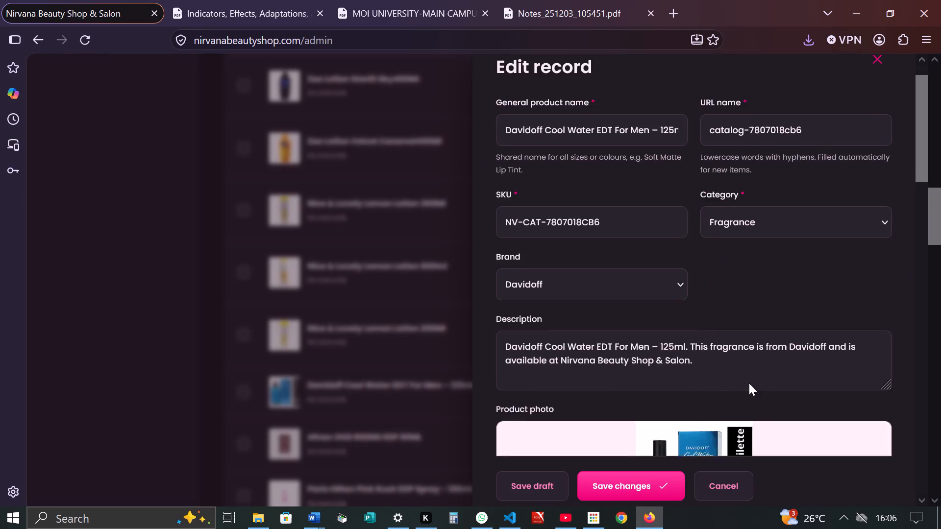
{"action": "scroll", "coordinate": [706, 347], "scroll_direction": "down", "scroll_amount": 3}
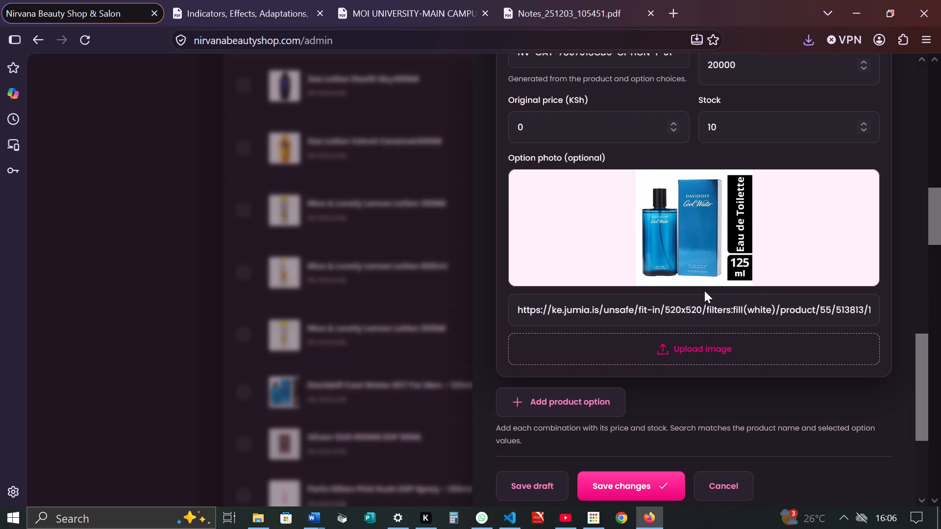
{"action": "left_click", "coordinate": [711, 128]}
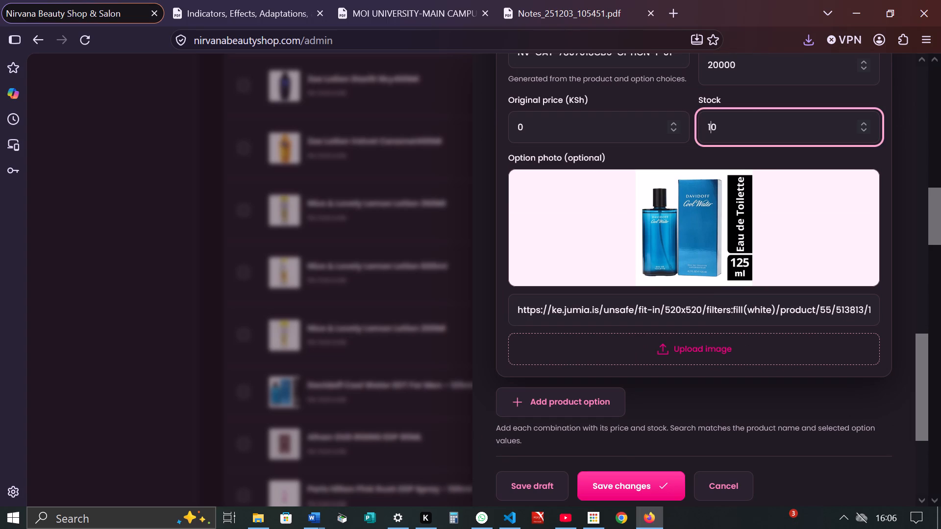
{"action": "key", "text": "BackSpace"}
{"action": "left_click", "coordinate": [651, 488]}
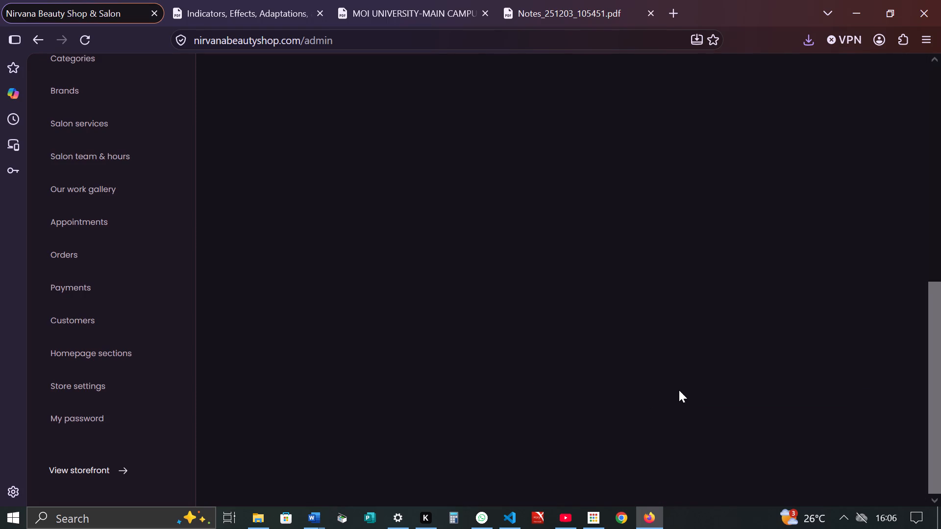
Set the Option 1 stock of Afnan OUD RISING EDP 80ML to 0 and save the changes.
{"action": "scroll", "coordinate": [679, 390], "scroll_direction": "down", "scroll_amount": 2}
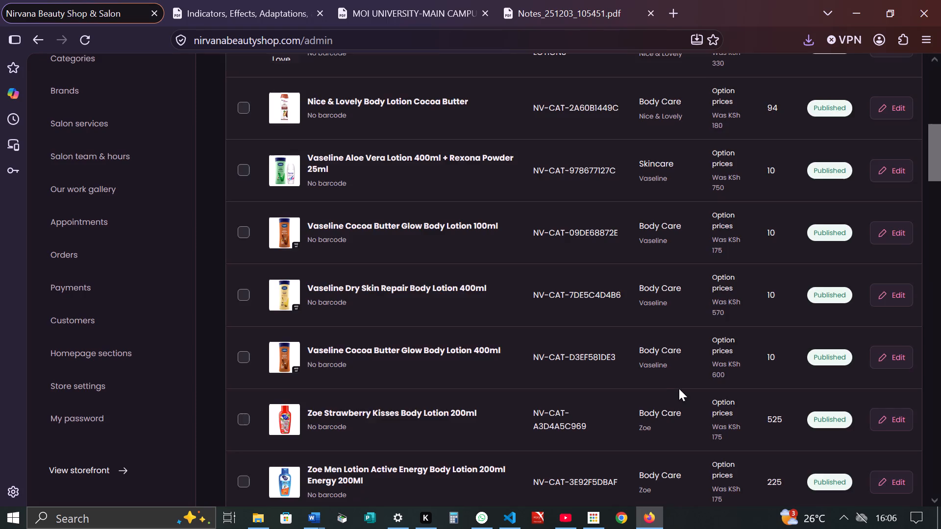
{"action": "scroll", "coordinate": [679, 388], "scroll_direction": "down", "scroll_amount": 8}
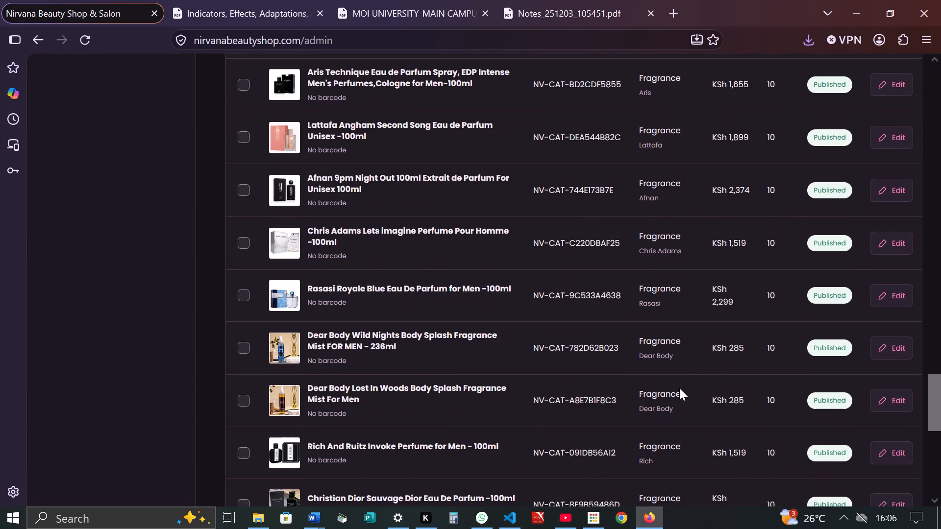
{"action": "scroll", "coordinate": [679, 387], "scroll_direction": "up", "scroll_amount": 2}
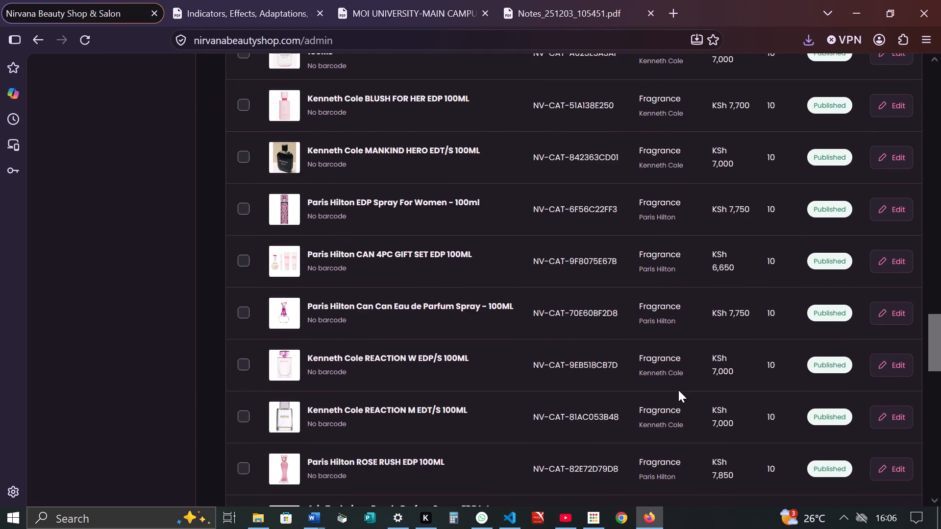
{"action": "scroll", "coordinate": [678, 391], "scroll_direction": "up", "scroll_amount": 3}
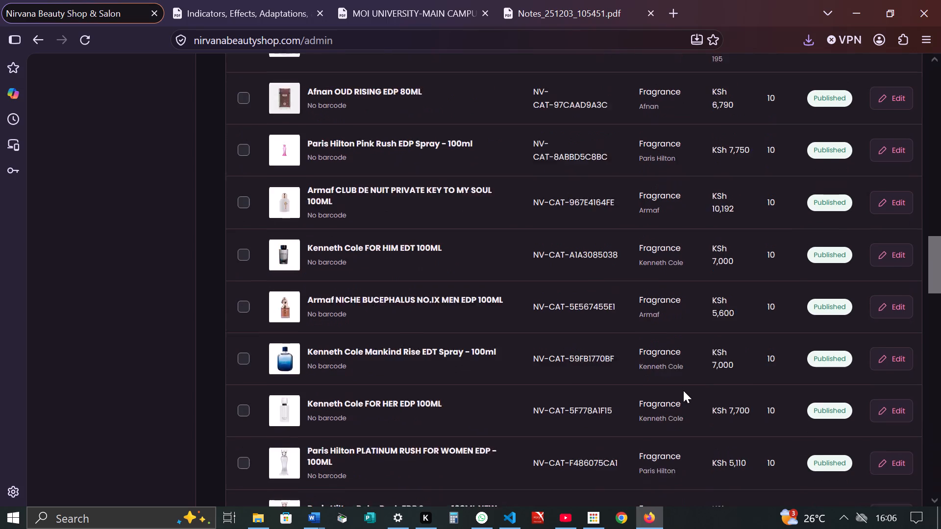
{"action": "left_click", "coordinate": [886, 237]}
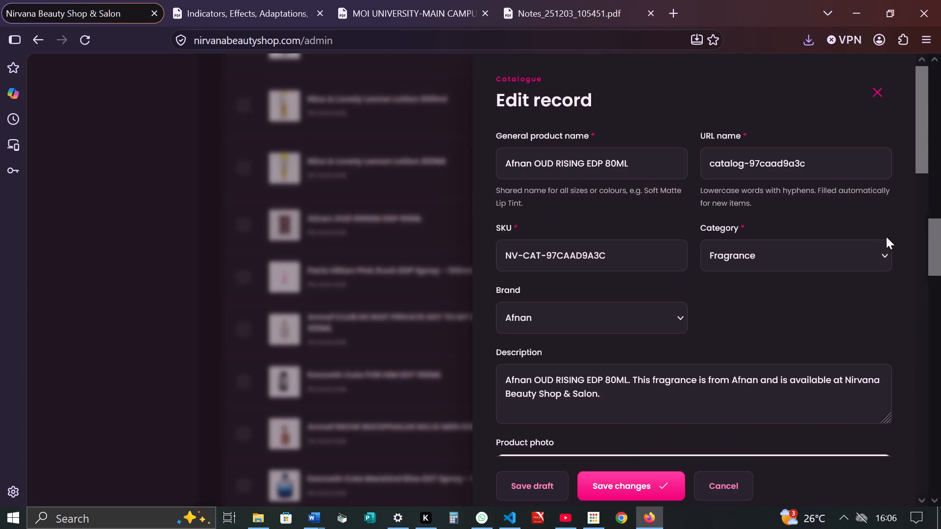
{"action": "scroll", "coordinate": [673, 405], "scroll_direction": "down", "scroll_amount": 1}
{"action": "scroll", "coordinate": [672, 338], "scroll_direction": "down", "scroll_amount": 1}
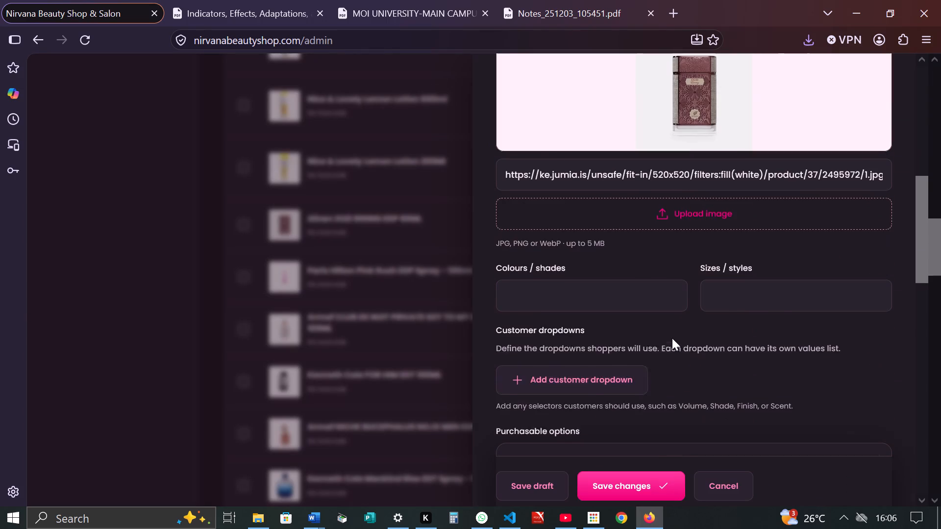
{"action": "scroll", "coordinate": [728, 430], "scroll_direction": "down", "scroll_amount": 1}
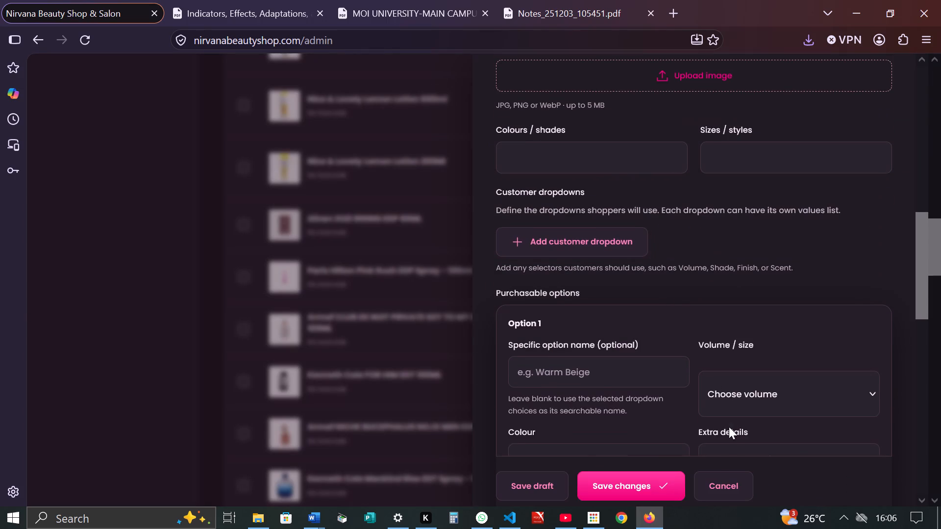
{"action": "left_click", "coordinate": [726, 385]}
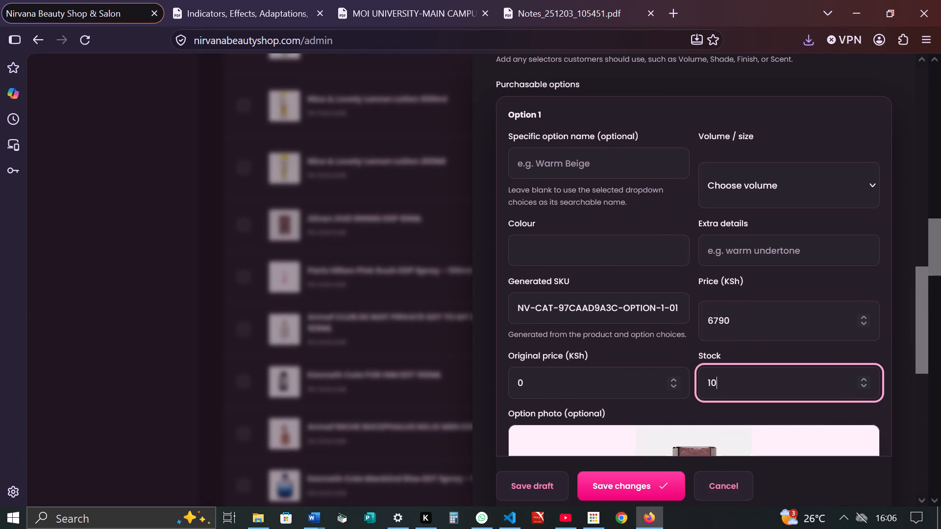
{"action": "key", "text": "BackSpace"}
{"action": "key", "text": "BackSpace"}
{"action": "key", "text": "0"}
{"action": "left_click", "coordinate": [653, 487]}
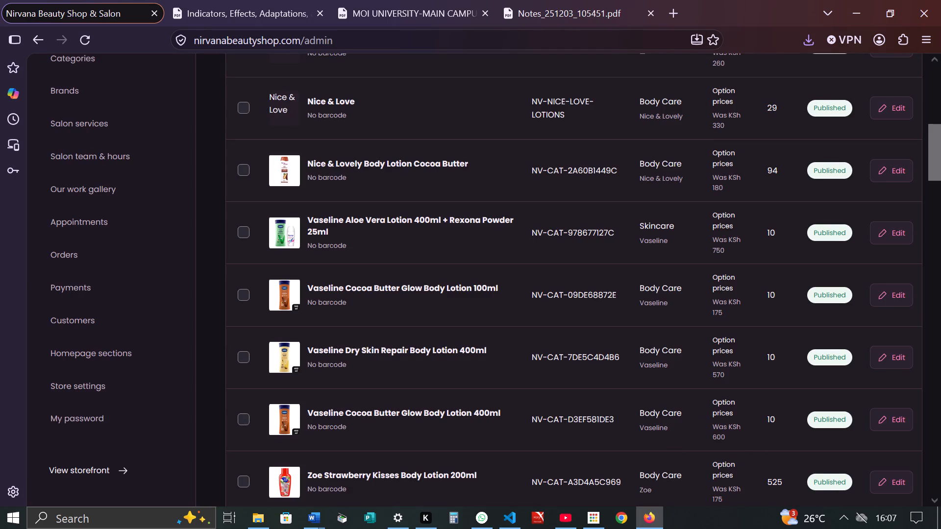
Set the Option 1 stock of Paris Hilton Pink Rush EDP Spray – 100ml to 0 and save the changes.
{"action": "scroll", "coordinate": [661, 423], "scroll_direction": "down", "scroll_amount": 3}
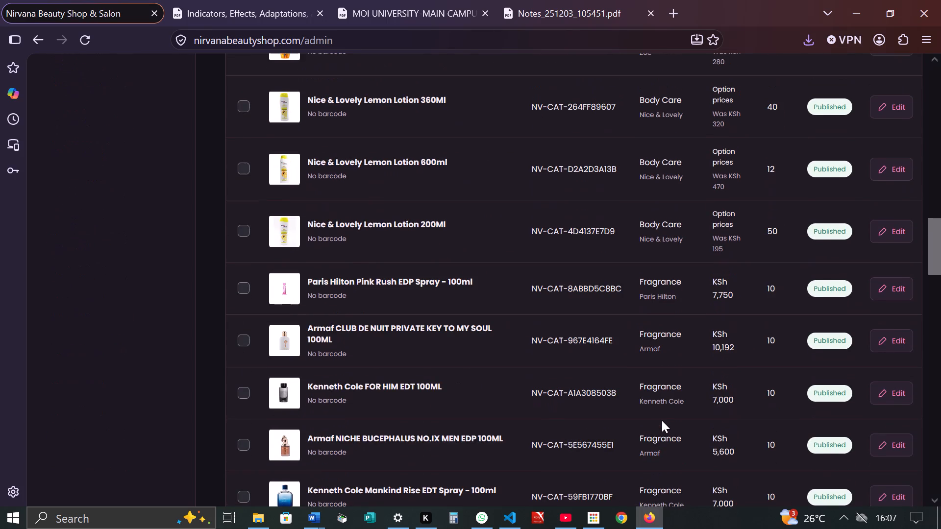
{"action": "left_click", "coordinate": [881, 294]}
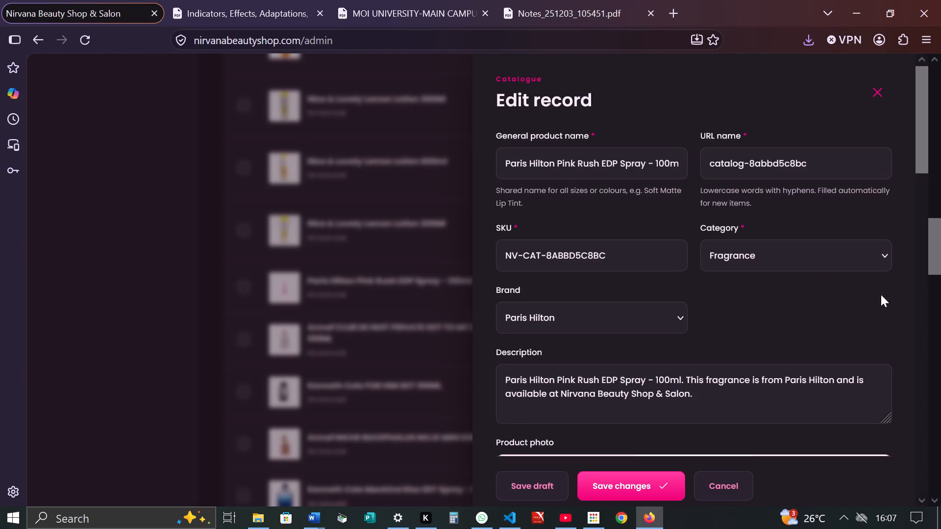
{"action": "scroll", "coordinate": [561, 264], "scroll_direction": "down", "scroll_amount": 1}
{"action": "scroll", "coordinate": [729, 381], "scroll_direction": "down", "scroll_amount": 2}
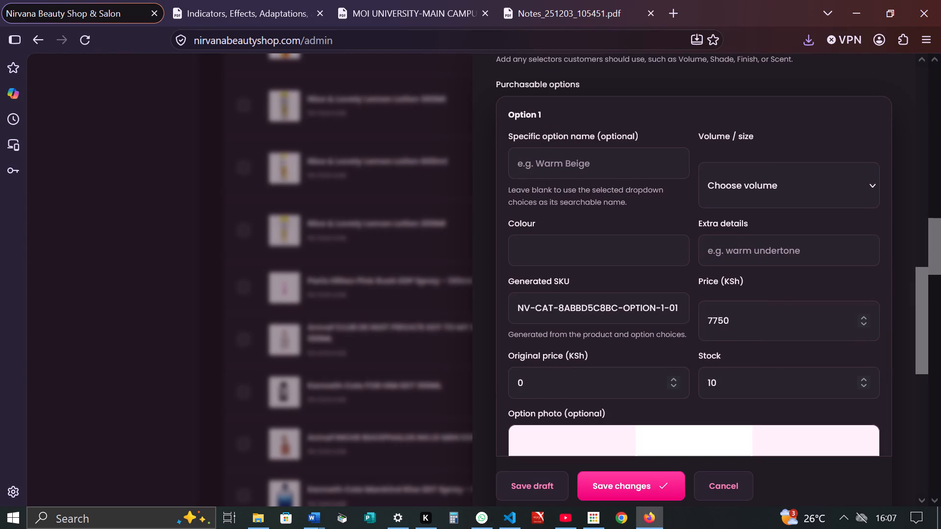
{"action": "left_click", "coordinate": [752, 389]}
{"action": "key", "text": "BackSpace"}
{"action": "key", "text": "BackSpace"}
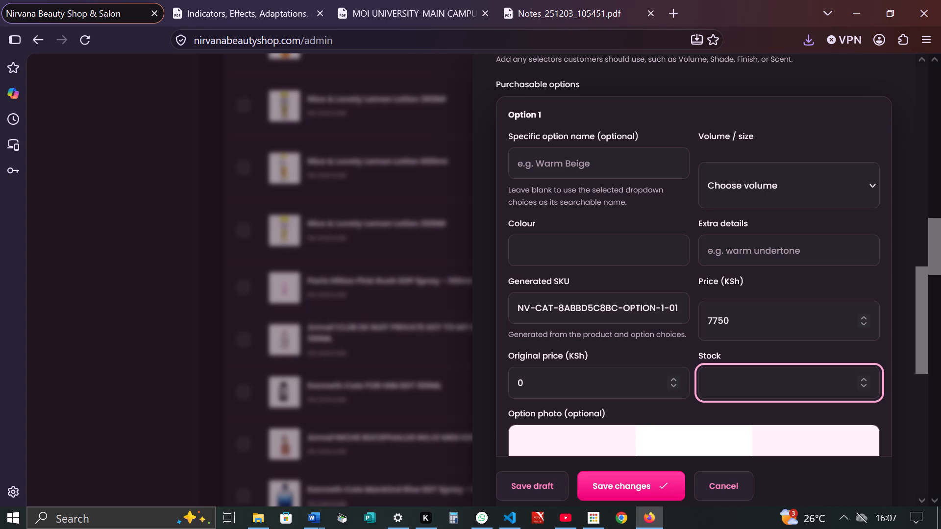
{"action": "key", "text": "0"}
{"action": "left_click", "coordinate": [642, 479]}
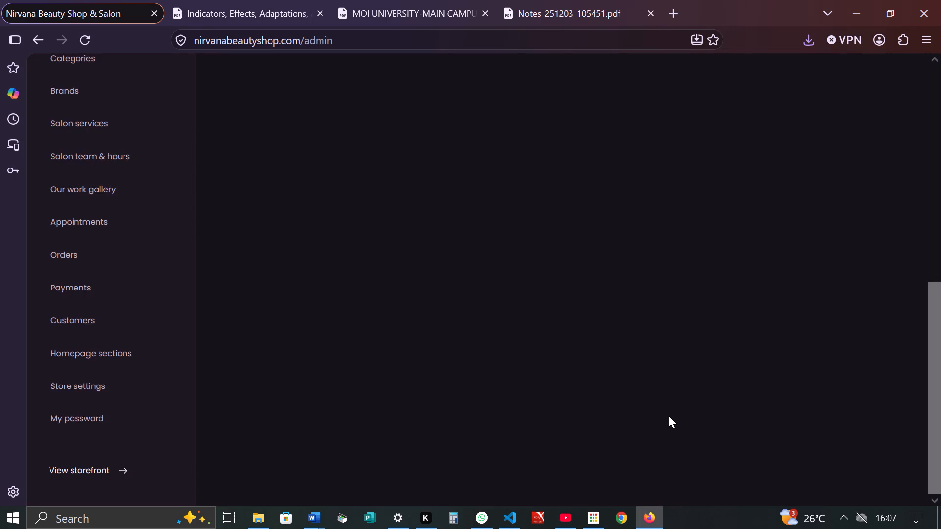
Set the Option 1 stock of Armaf CLUB DE NUIT PRIVATE KEY TO MY SOUL 100ML to 0 and save the changes.
{"action": "scroll", "coordinate": [671, 366], "scroll_direction": "down", "scroll_amount": 2}
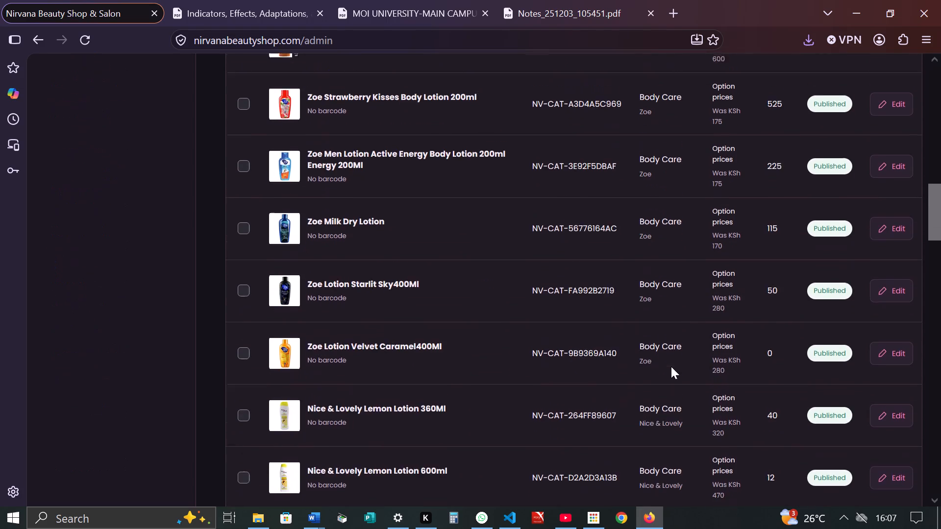
{"action": "scroll", "coordinate": [671, 366], "scroll_direction": "down", "scroll_amount": 1}
{"action": "left_click", "coordinate": [891, 356]}
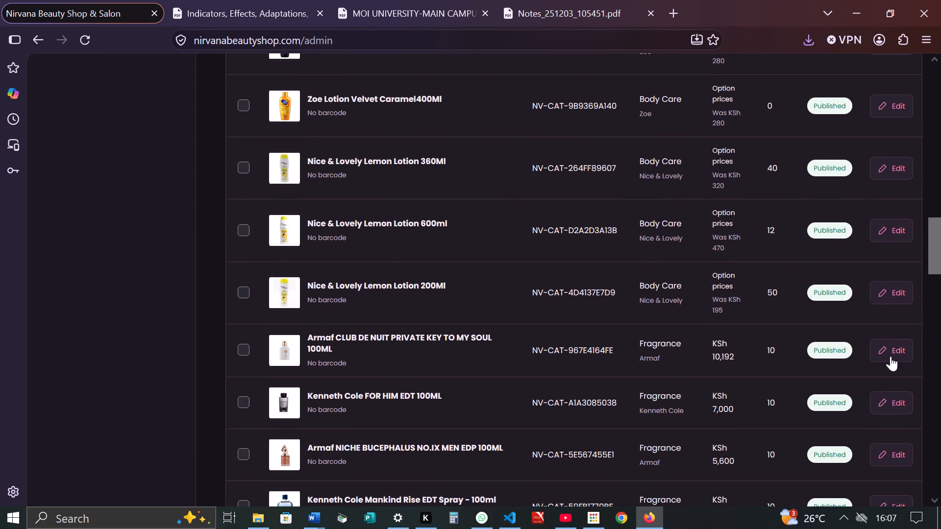
{"action": "scroll", "coordinate": [826, 348], "scroll_direction": "down", "scroll_amount": 1}
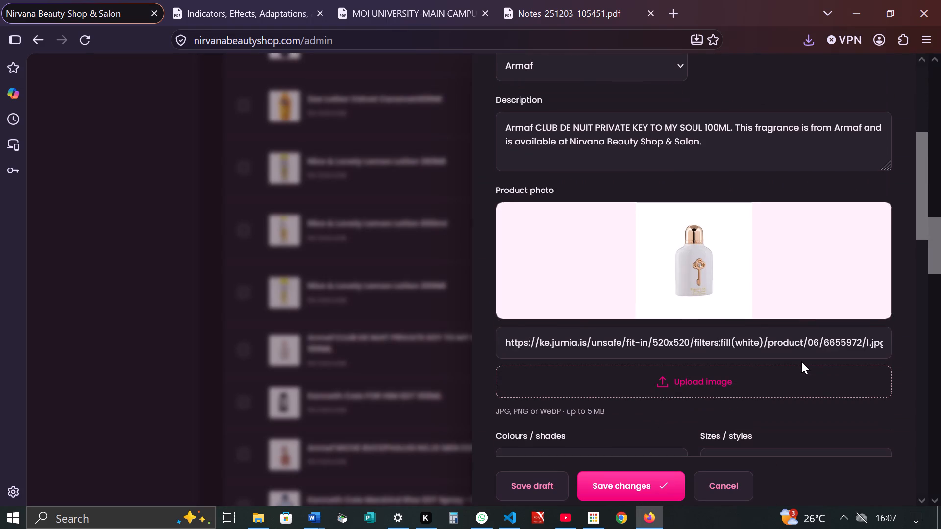
{"action": "scroll", "coordinate": [801, 361], "scroll_direction": "down", "scroll_amount": 2}
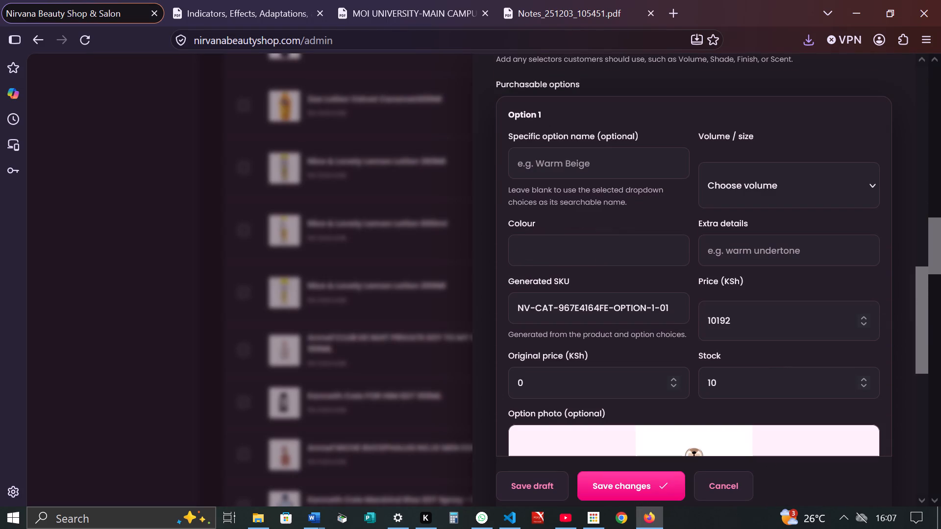
{"action": "left_click", "coordinate": [713, 385]}
{"action": "key", "text": "BackSpace"}
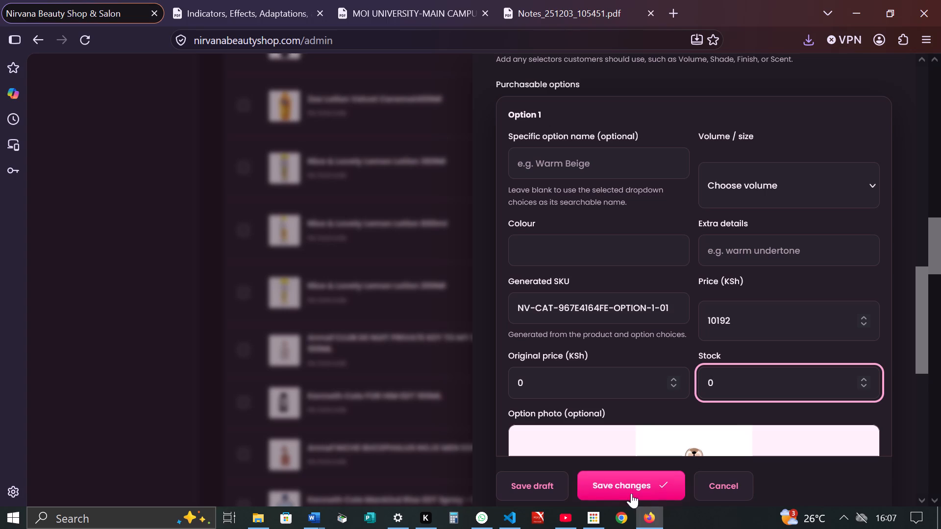
{"action": "left_click", "coordinate": [631, 489]}
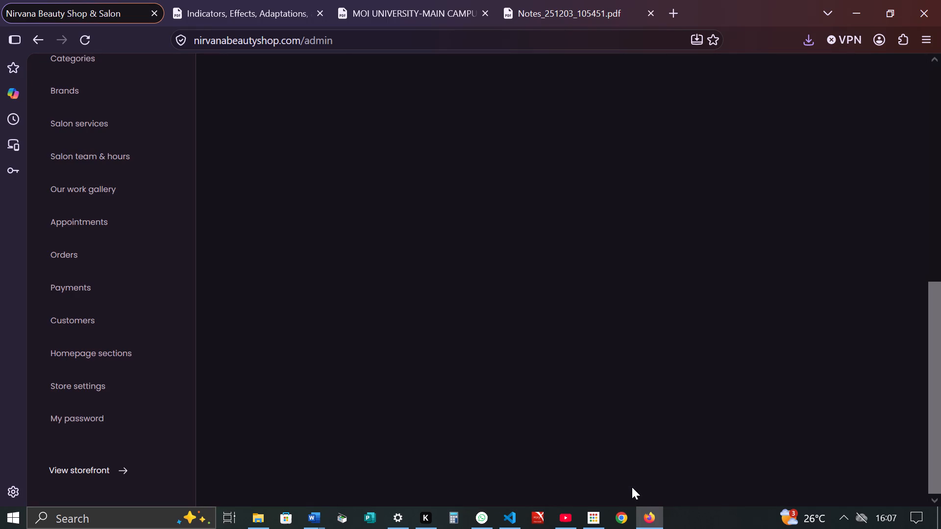
Set the Option 1 stock of Kenneth Cole FOR HIM EDT 100ML to 0 and save the changes.
{"action": "scroll", "coordinate": [632, 487], "scroll_direction": "down", "scroll_amount": 4}
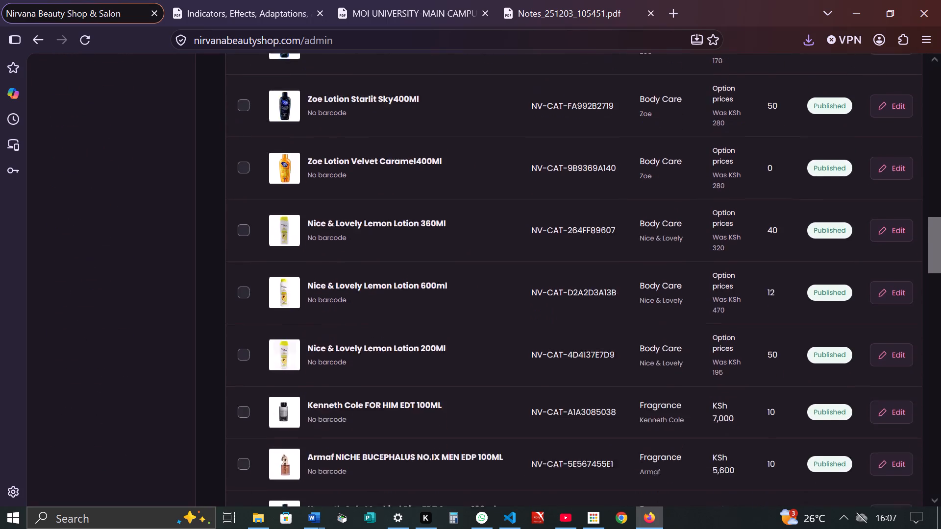
{"action": "scroll", "coordinate": [642, 472], "scroll_direction": "down", "scroll_amount": 1}
{"action": "scroll", "coordinate": [647, 464], "scroll_direction": "up", "scroll_amount": 2}
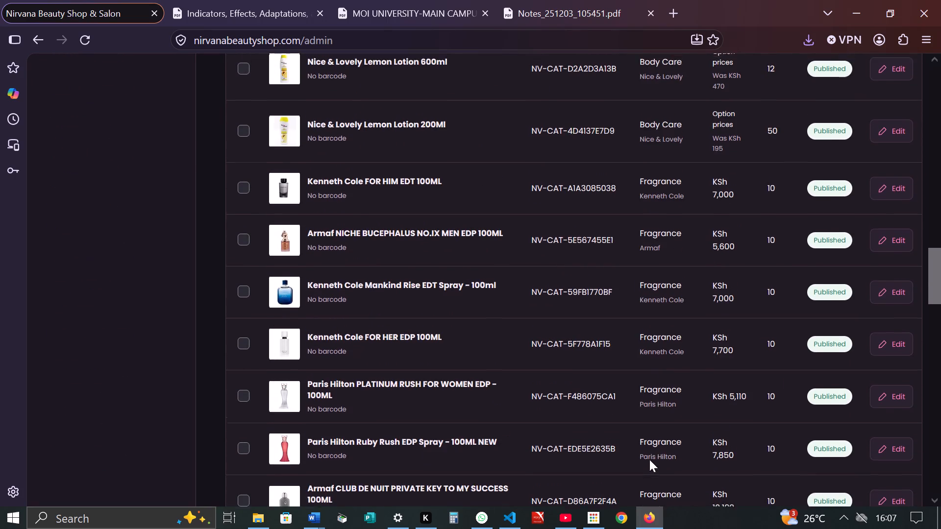
{"action": "scroll", "coordinate": [649, 459], "scroll_direction": "down", "scroll_amount": 1}
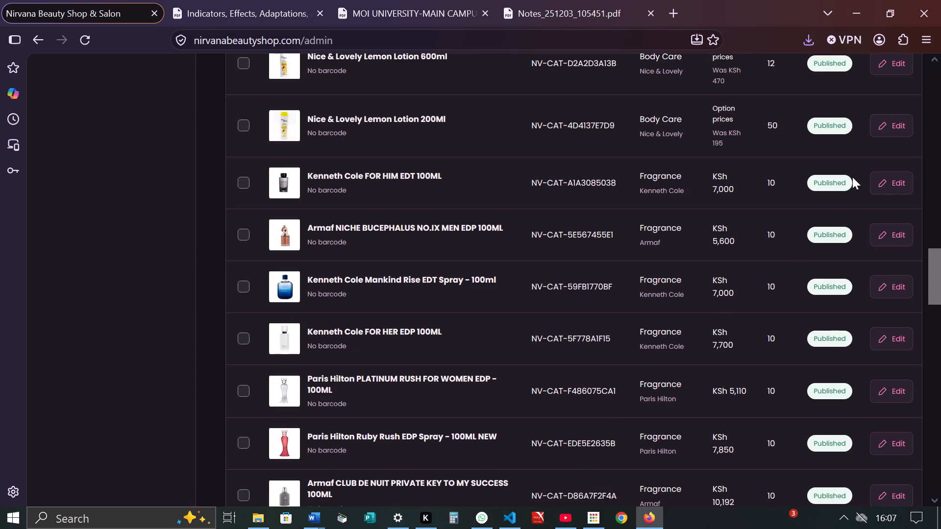
{"action": "left_click", "coordinate": [878, 179]}
{"action": "scroll", "coordinate": [705, 288], "scroll_direction": "down", "scroll_amount": 1}
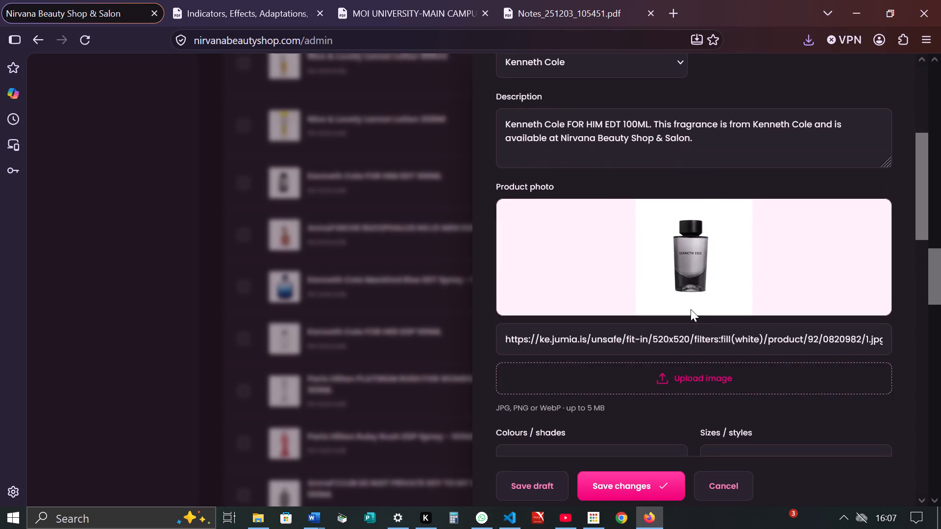
{"action": "scroll", "coordinate": [691, 310], "scroll_direction": "down", "scroll_amount": 3}
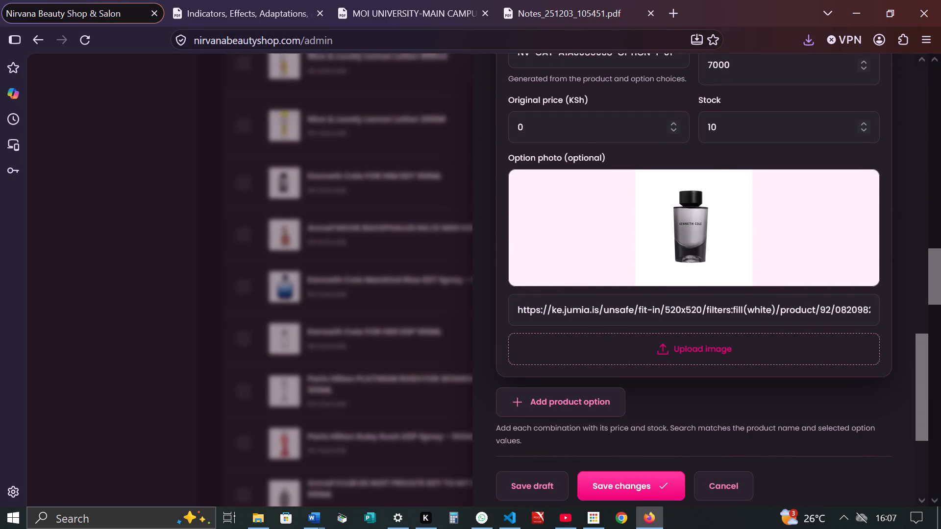
{"action": "left_click", "coordinate": [713, 128]}
{"action": "key", "text": "BackSpace"}
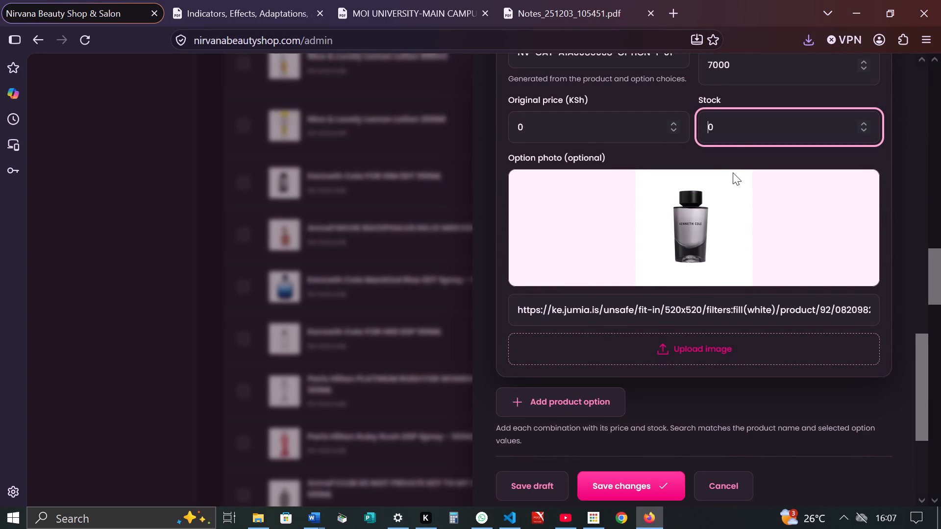
{"action": "left_click", "coordinate": [591, 487]}
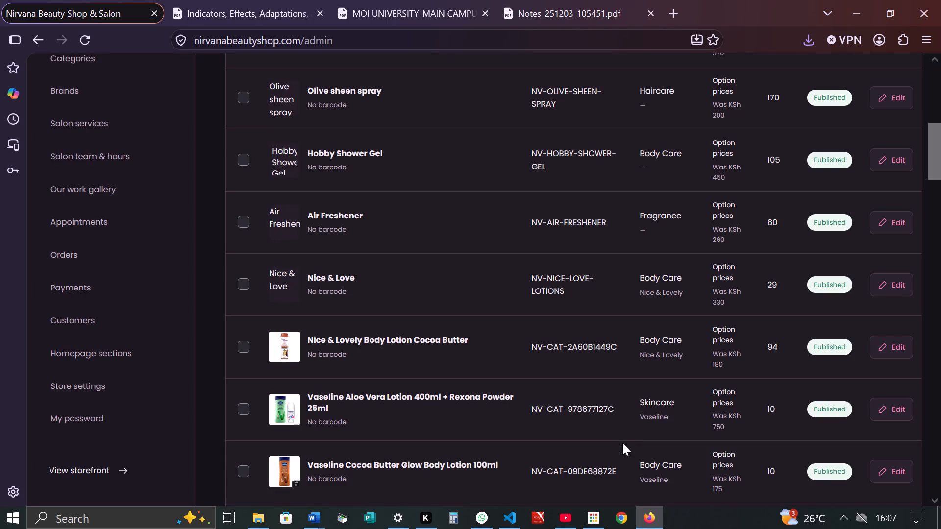
Set the Option 1 stock of Armaf NICHE BUCEPHALUS NO.IX MEN EDP 100ML to 0 and save the changes.
{"action": "scroll", "coordinate": [724, 450], "scroll_direction": "down", "scroll_amount": 2}
{"action": "scroll", "coordinate": [663, 424], "scroll_direction": "down", "scroll_amount": 1}
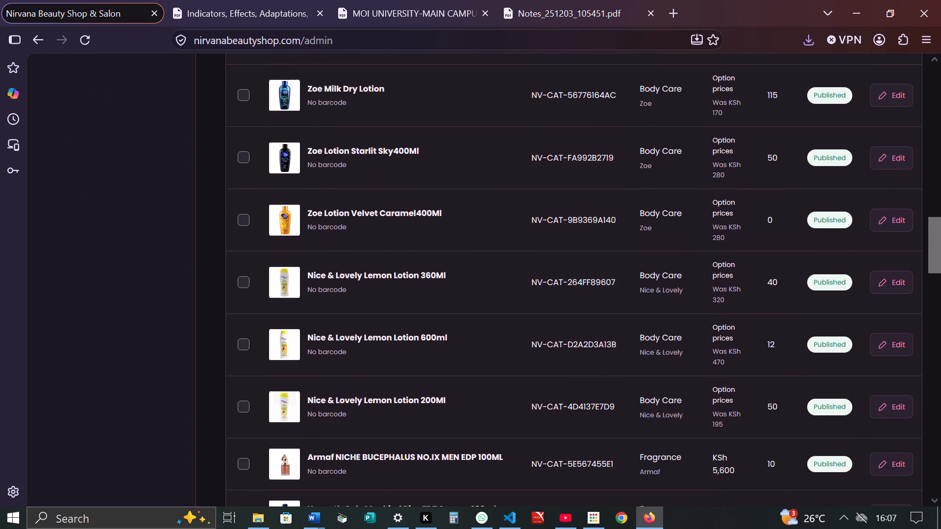
{"action": "scroll", "coordinate": [660, 416], "scroll_direction": "down", "scroll_amount": 2}
{"action": "scroll", "coordinate": [666, 334], "scroll_direction": "up", "scroll_amount": 1}
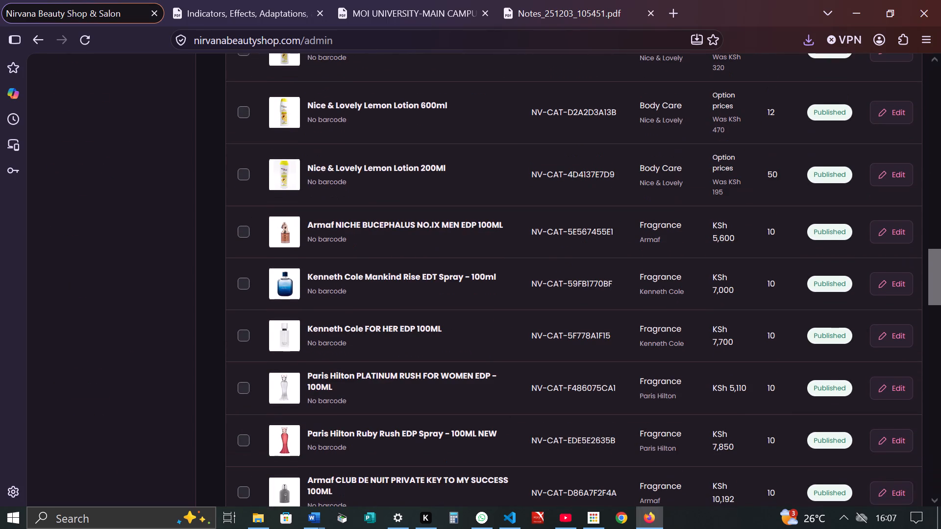
{"action": "left_click", "coordinate": [879, 228]}
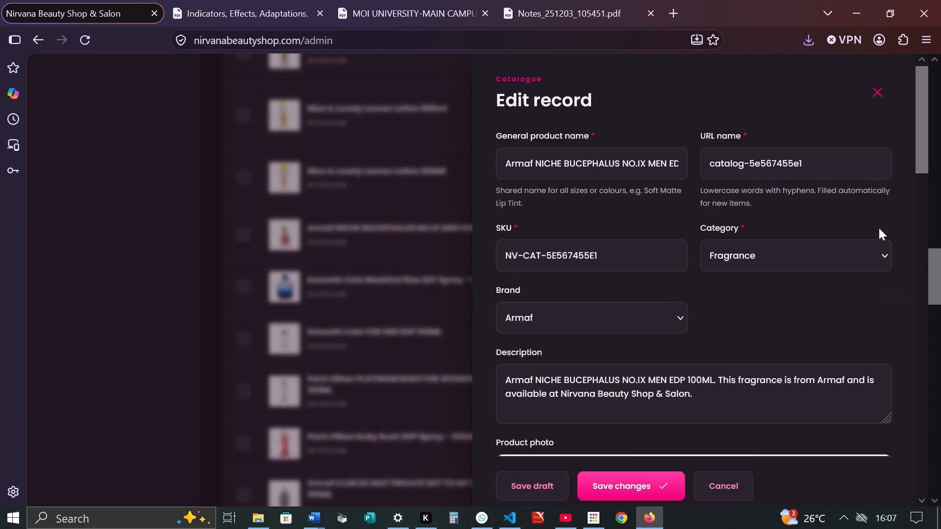
{"action": "scroll", "coordinate": [660, 292], "scroll_direction": "down", "scroll_amount": 1}
{"action": "scroll", "coordinate": [694, 321], "scroll_direction": "down", "scroll_amount": 1}
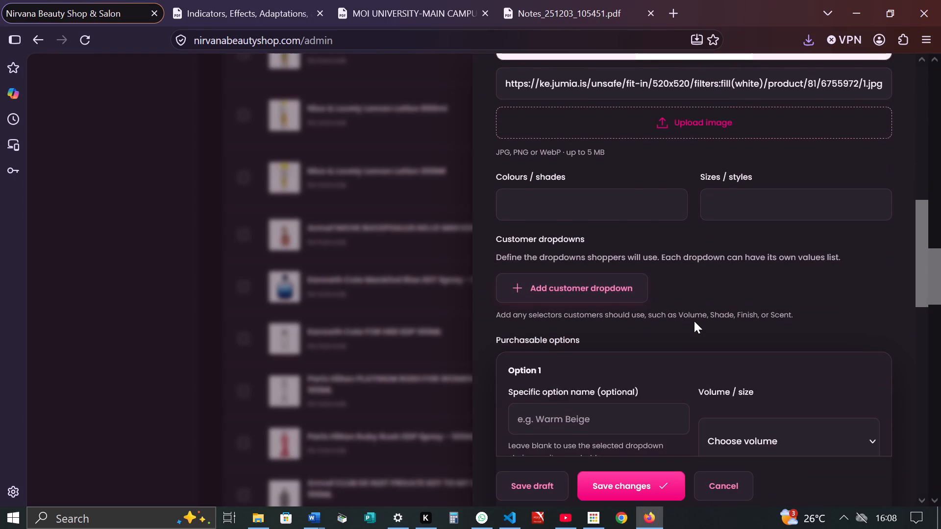
{"action": "scroll", "coordinate": [694, 321], "scroll_direction": "down", "scroll_amount": 1}
{"action": "left_click", "coordinate": [712, 383]}
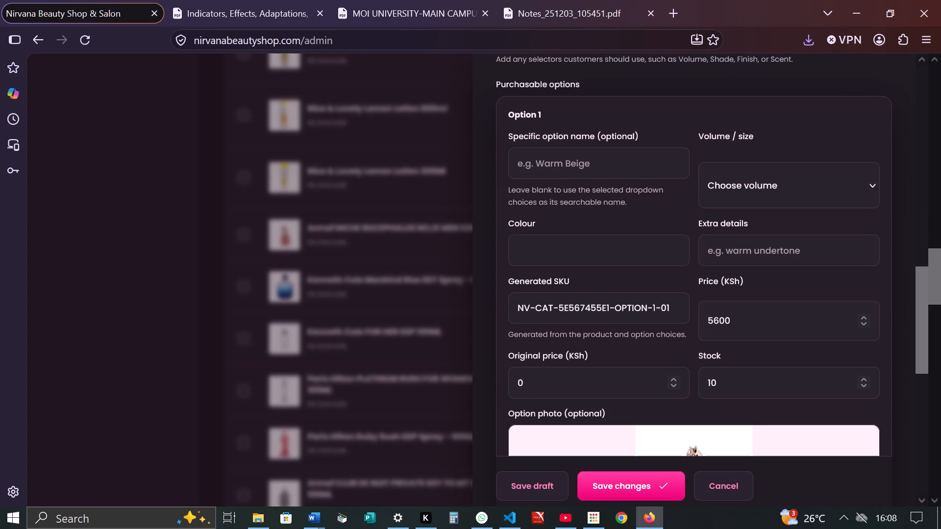
{"action": "key", "text": "BackSpace"}
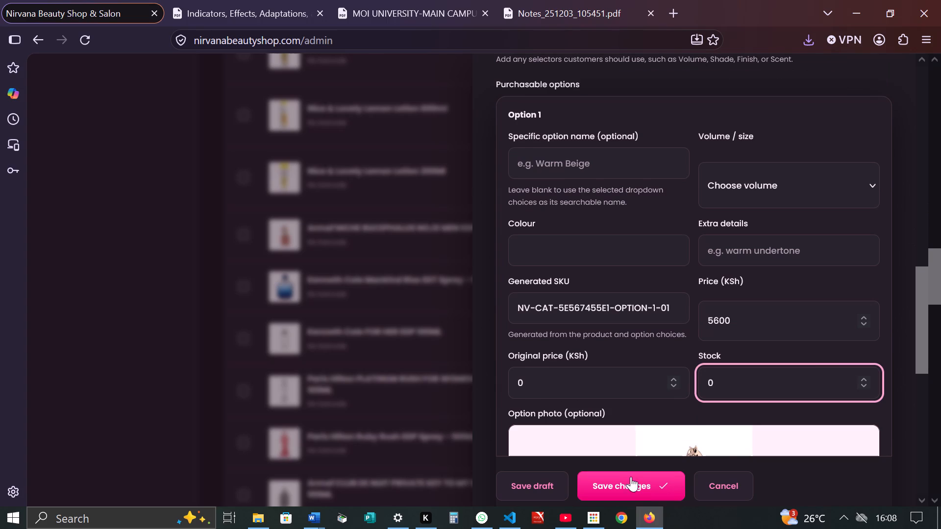
{"action": "left_click", "coordinate": [628, 478]}
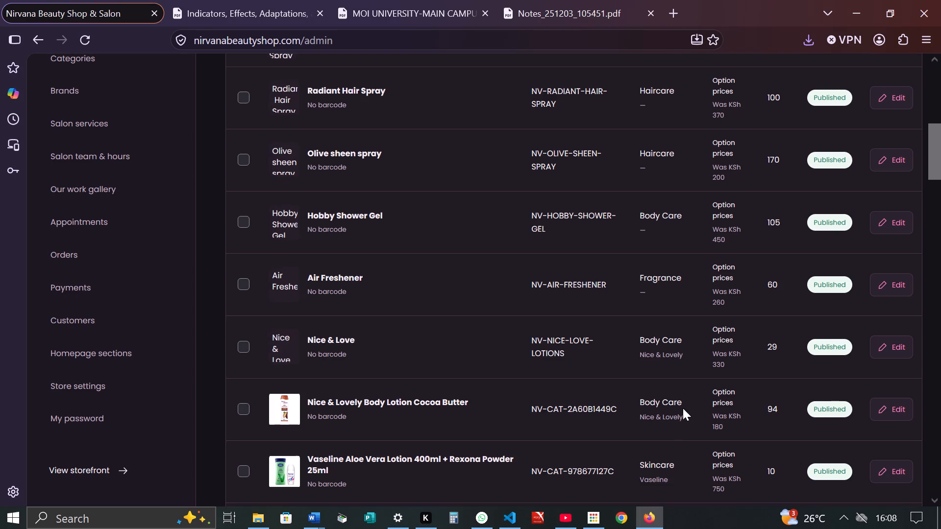
Set the Option 1 stock of Kenneth Cole Mankind Rise EDT Spray – 100ml to 0 and save the changes.
{"action": "scroll", "coordinate": [628, 325], "scroll_direction": "down", "scroll_amount": 3}
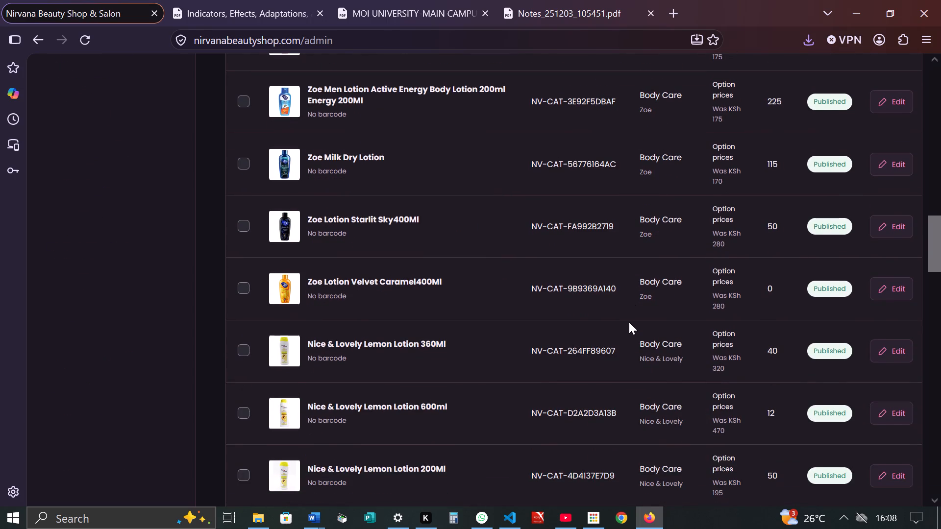
{"action": "scroll", "coordinate": [629, 322], "scroll_direction": "down", "scroll_amount": 1}
{"action": "left_click", "coordinate": [886, 295]}
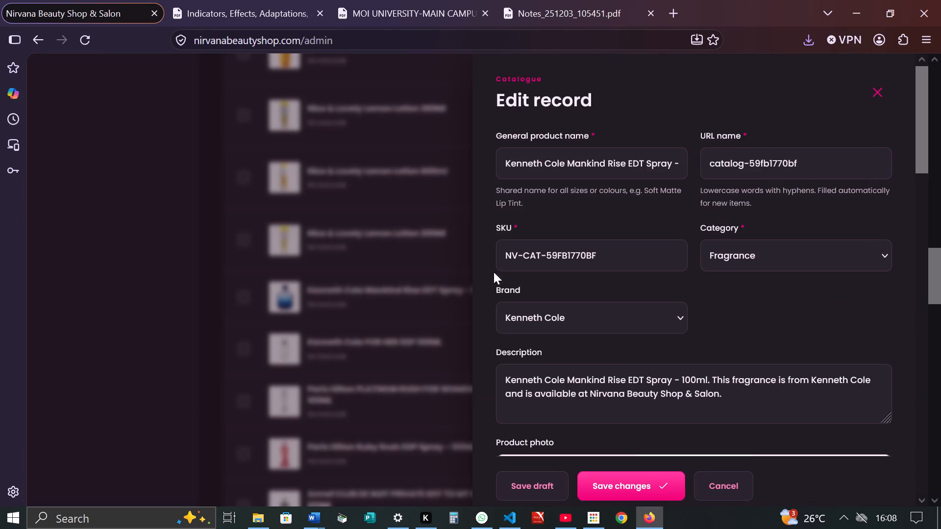
{"action": "scroll", "coordinate": [610, 275], "scroll_direction": "down", "scroll_amount": 2}
{"action": "scroll", "coordinate": [717, 265], "scroll_direction": "up", "scroll_amount": 1}
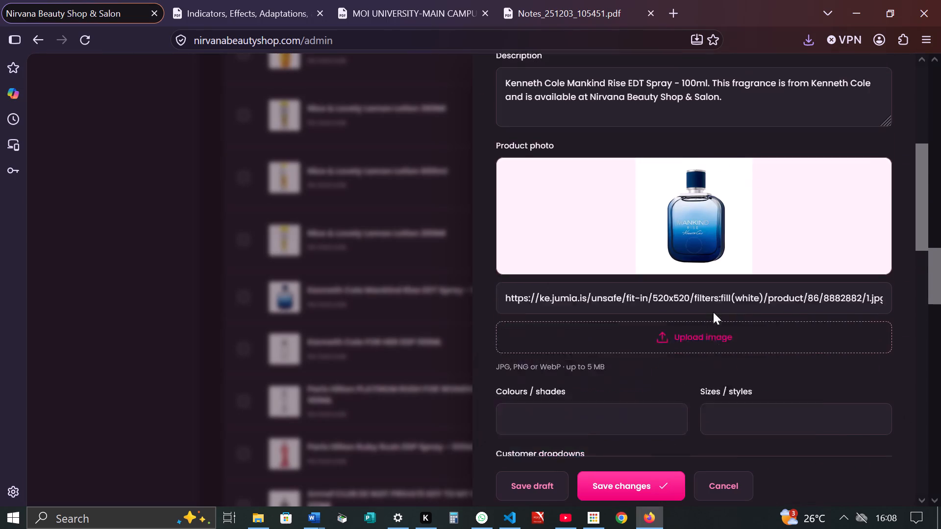
{"action": "scroll", "coordinate": [715, 319], "scroll_direction": "down", "scroll_amount": 4}
{"action": "scroll", "coordinate": [720, 305], "scroll_direction": "up", "scroll_amount": 1}
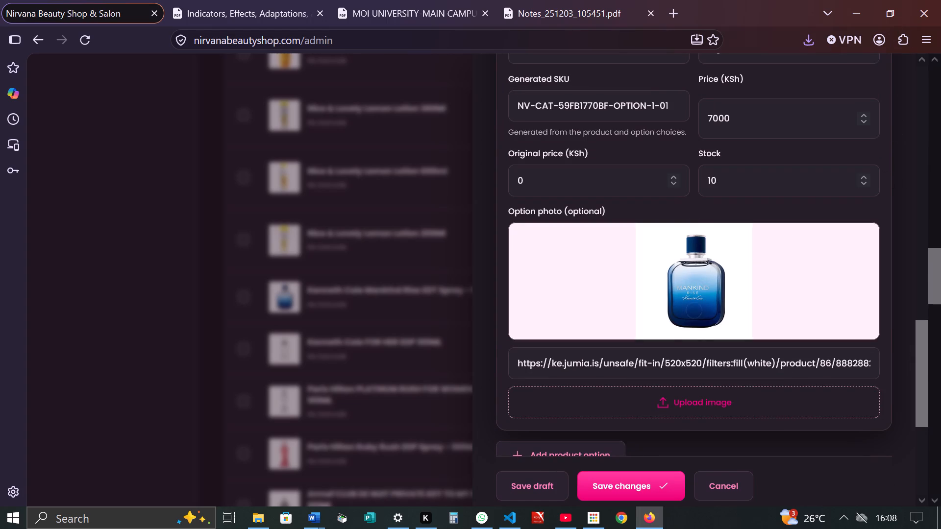
{"action": "left_click", "coordinate": [862, 182]}
{"action": "left_click", "coordinate": [736, 192]}
{"action": "key", "text": "BackSpace"}
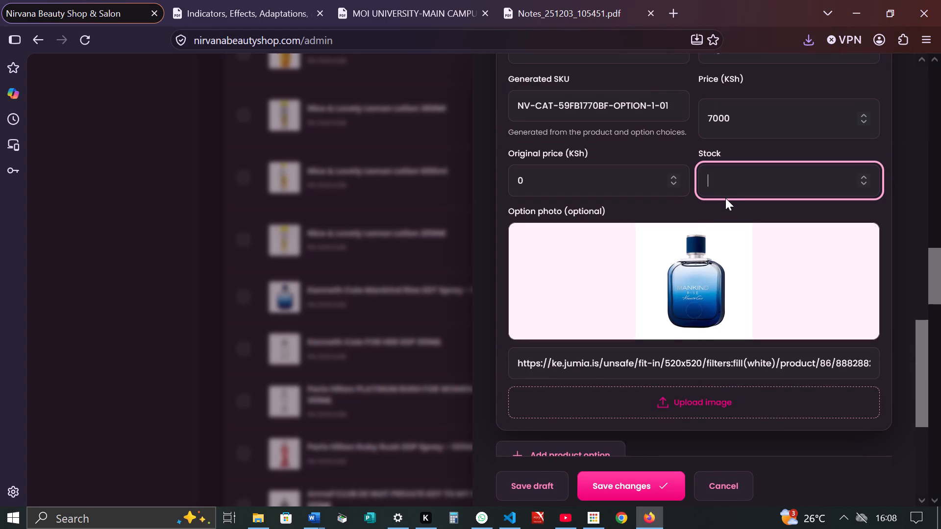
{"action": "key", "text": "0"}
{"action": "left_click", "coordinate": [634, 485]}
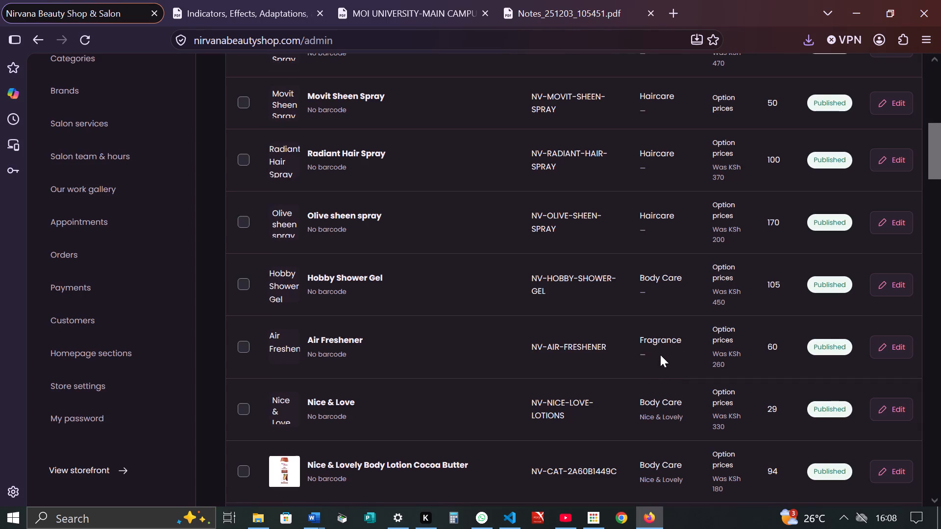
Set the Option 1 stock of Kenneth Cole FOR HER EDP 100ML to 0 and save the changes.
{"action": "scroll", "coordinate": [620, 329], "scroll_direction": "down", "scroll_amount": 3}
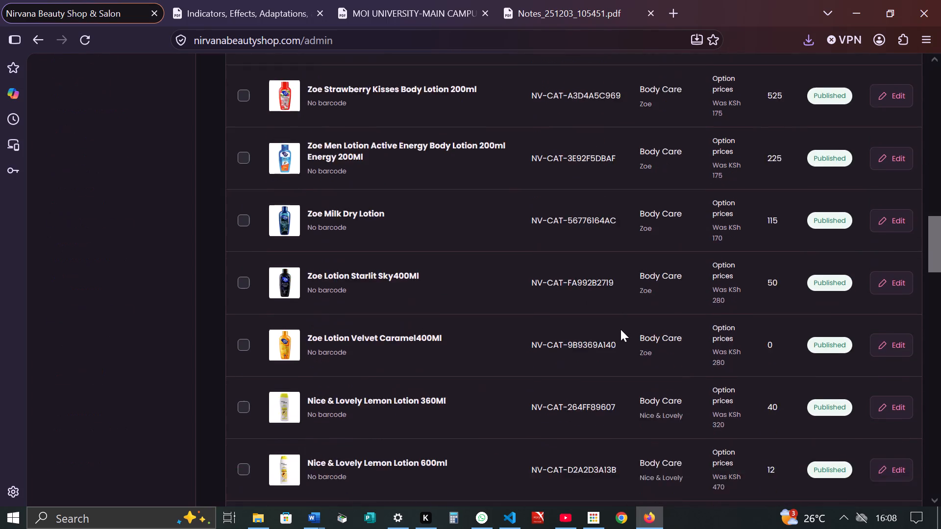
{"action": "scroll", "coordinate": [620, 329], "scroll_direction": "down", "scroll_amount": 2}
{"action": "scroll", "coordinate": [621, 327], "scroll_direction": "up", "scroll_amount": 1}
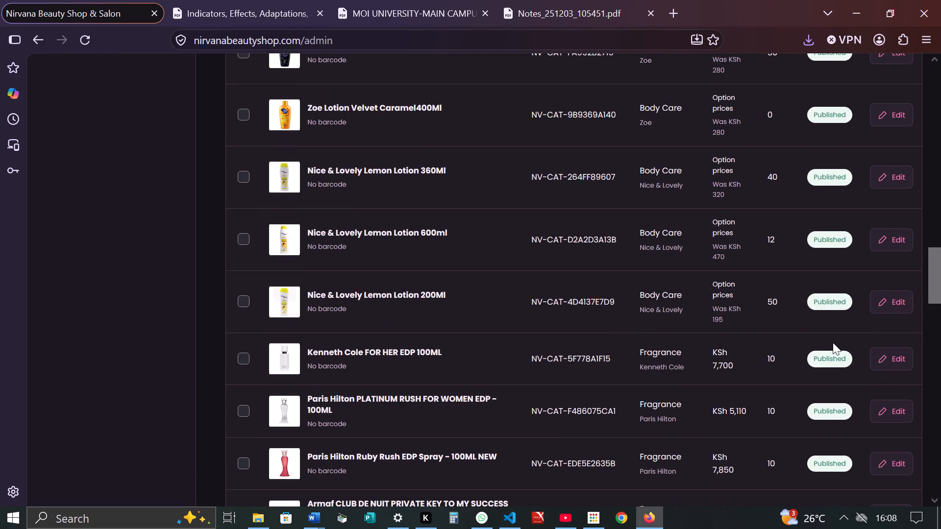
{"action": "left_click", "coordinate": [906, 361]}
{"action": "scroll", "coordinate": [756, 367], "scroll_direction": "down", "scroll_amount": 1}
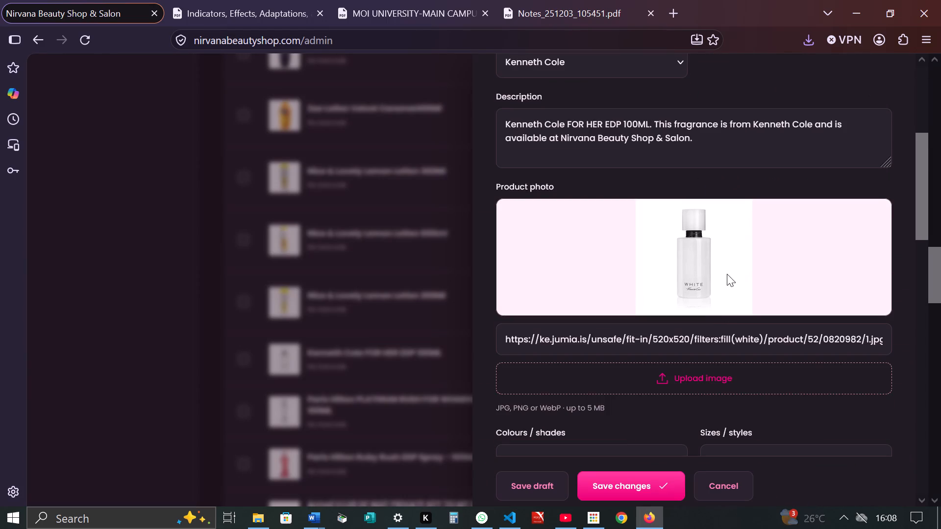
{"action": "scroll", "coordinate": [721, 315], "scroll_direction": "down", "scroll_amount": 3}
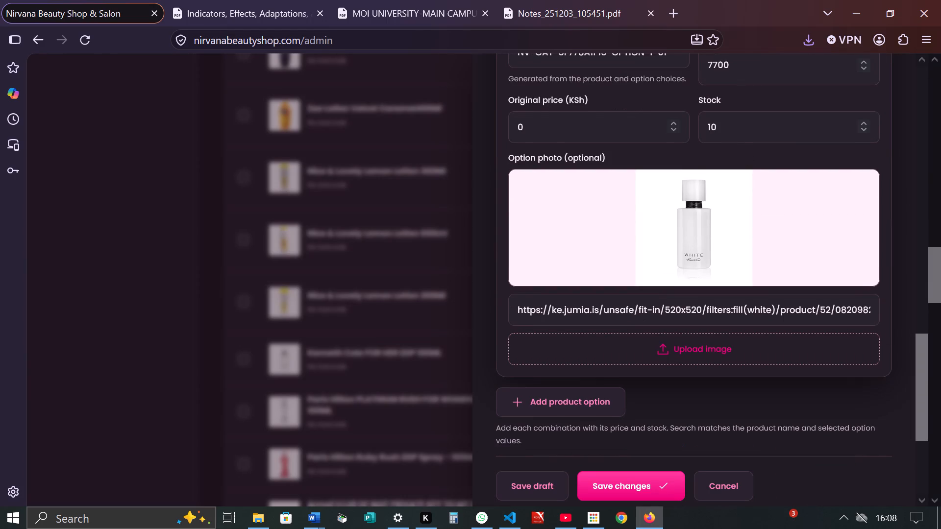
{"action": "left_click", "coordinate": [710, 129]}
{"action": "key", "text": "BackSpace"}
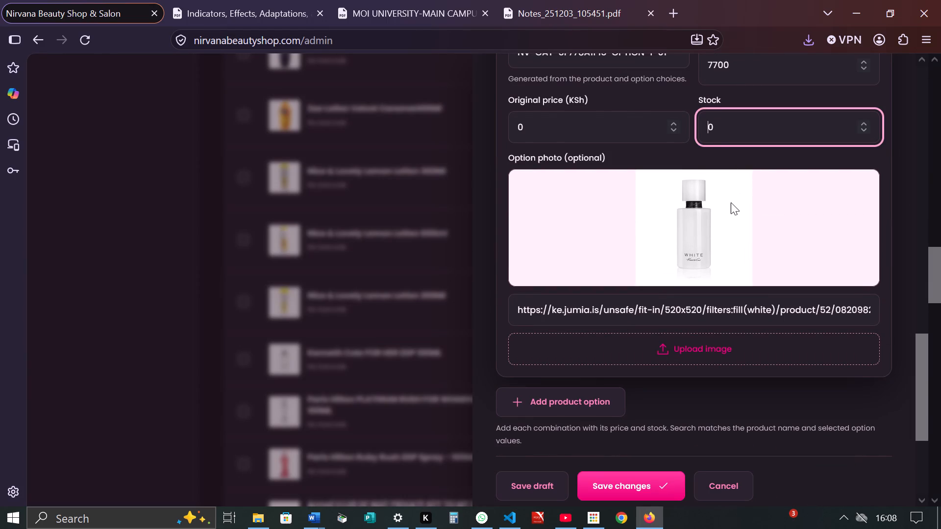
{"action": "left_click", "coordinate": [610, 483]}
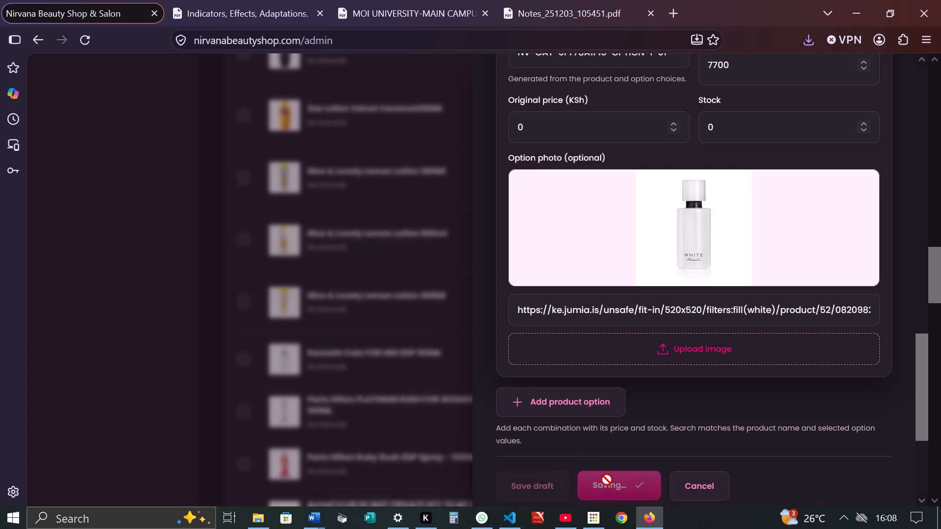
Set the Option 1 stock of Paris Hilton PLATINUM RUSH FOR WOMEN EDP – 100ML to 0 and save the changes.
{"action": "scroll", "coordinate": [599, 412], "scroll_direction": "down", "scroll_amount": 1}
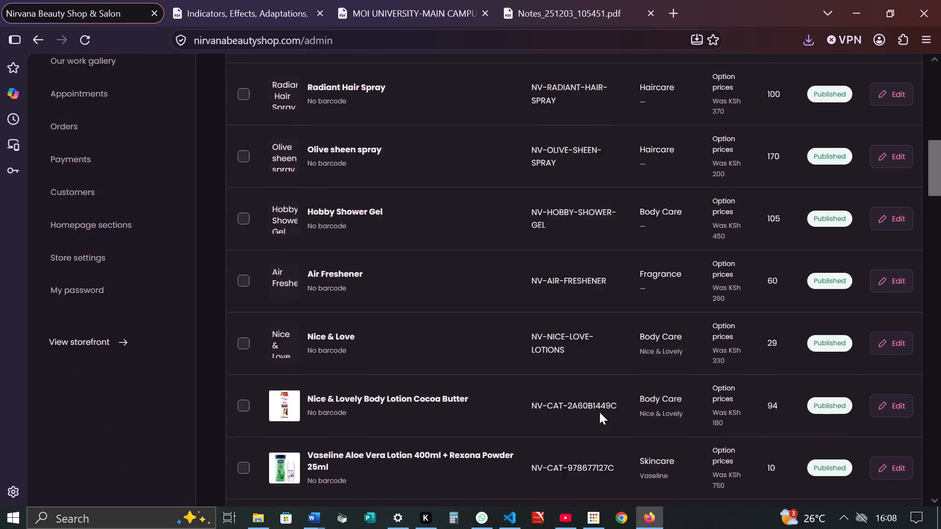
{"action": "scroll", "coordinate": [599, 412], "scroll_direction": "down", "scroll_amount": 4}
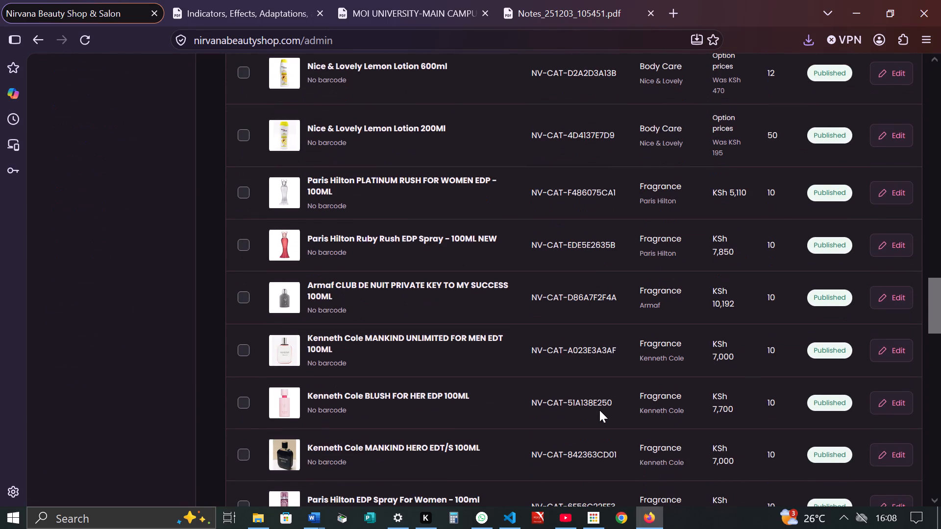
{"action": "left_click", "coordinate": [894, 187]}
{"action": "scroll", "coordinate": [728, 225], "scroll_direction": "down", "scroll_amount": 1}
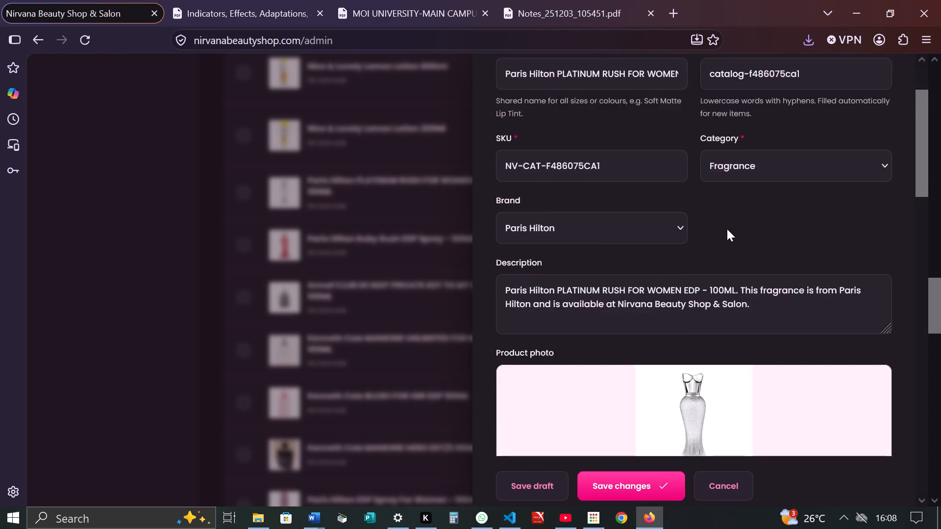
{"action": "scroll", "coordinate": [722, 249], "scroll_direction": "down", "scroll_amount": 3}
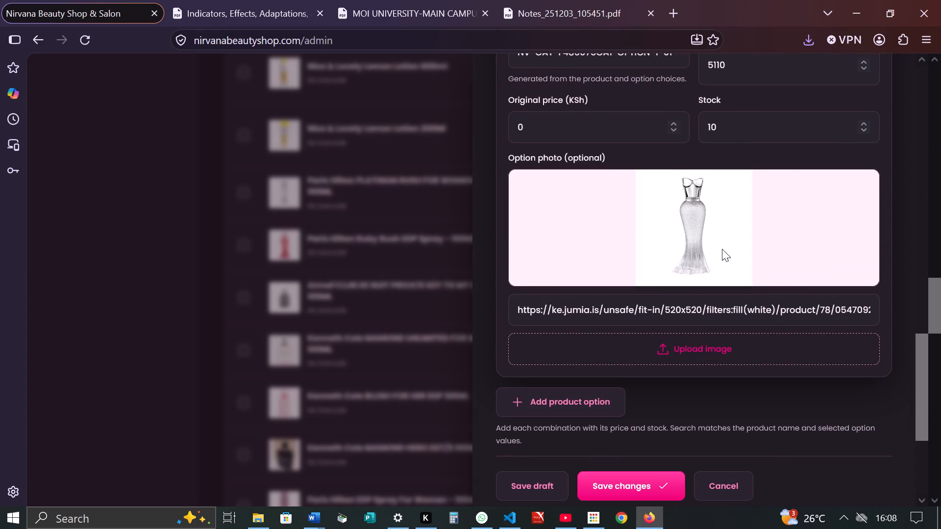
{"action": "left_click", "coordinate": [710, 128]}
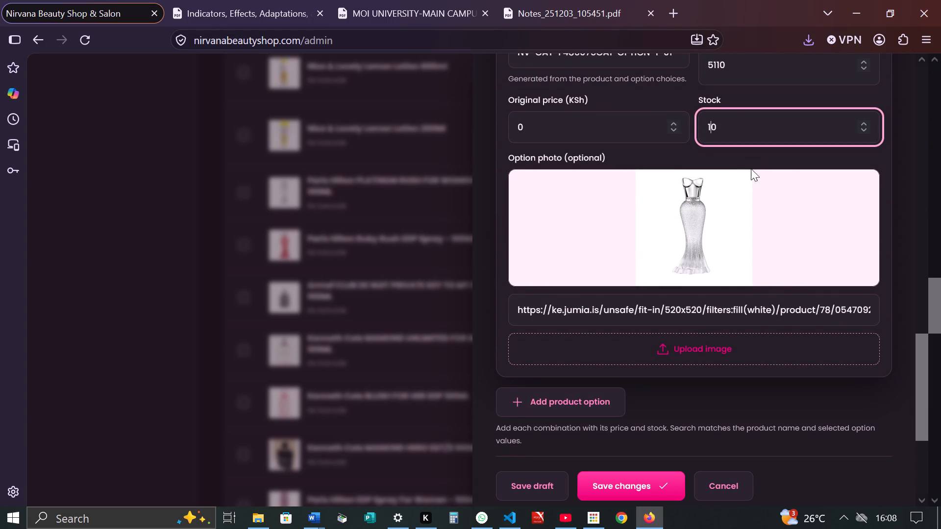
{"action": "key", "text": "BackSpace"}
{"action": "left_click", "coordinate": [624, 489]}
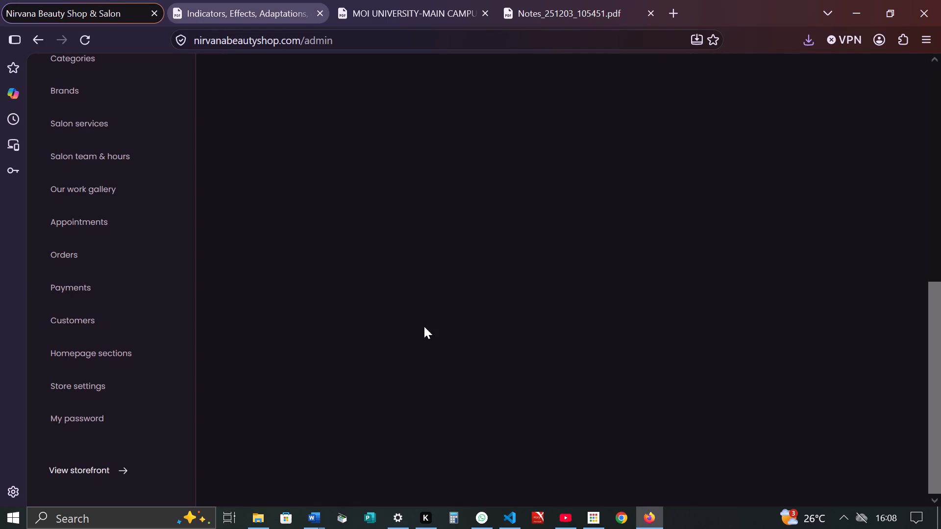
Set the Option 1 stock of Paris Hilton Ruby Rush EDP Spray – 100ML NEW to 0 and save the changes.
{"action": "scroll", "coordinate": [507, 382], "scroll_direction": "down", "scroll_amount": 12}
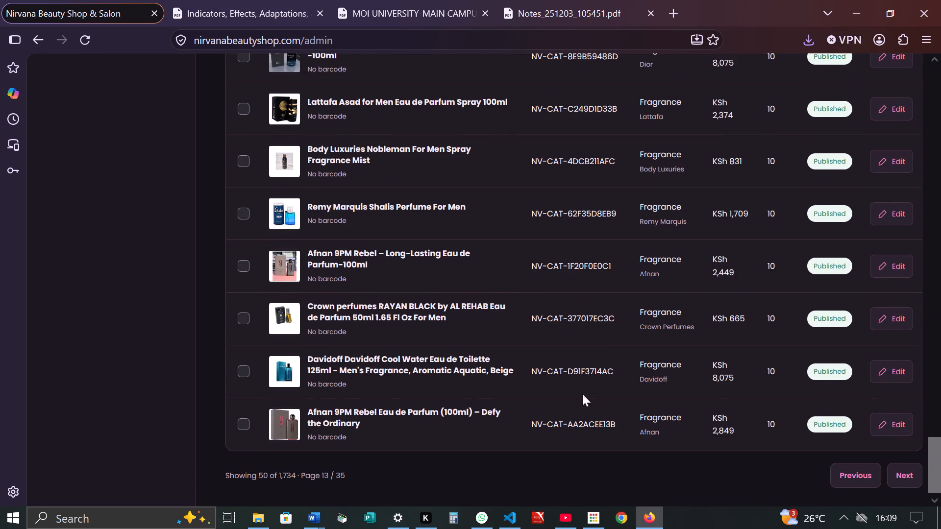
{"action": "scroll", "coordinate": [602, 342], "scroll_direction": "up", "scroll_amount": 4}
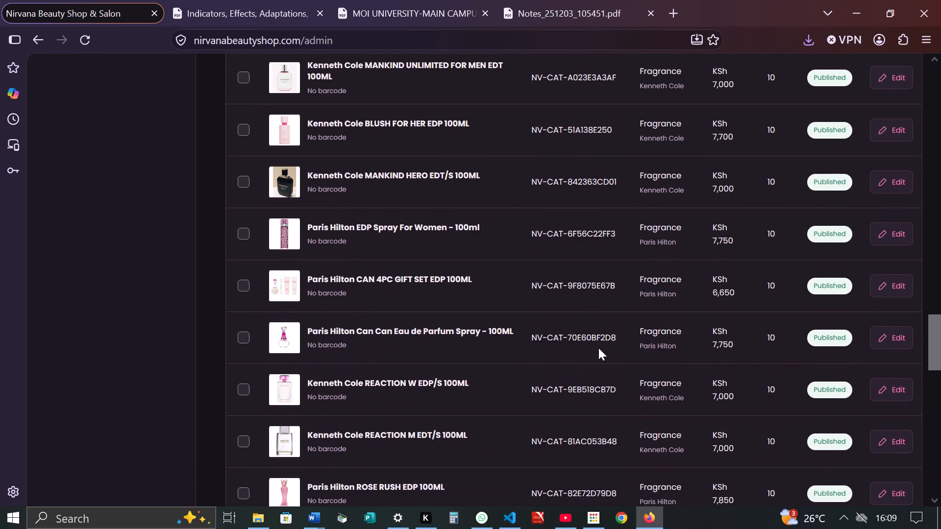
{"action": "scroll", "coordinate": [556, 433], "scroll_direction": "up", "scroll_amount": 1}
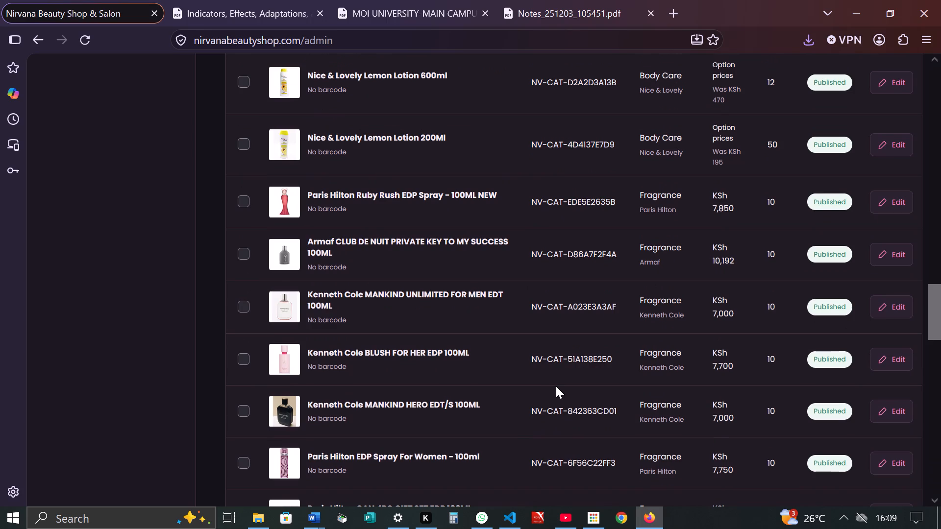
{"action": "left_click", "coordinate": [895, 208]}
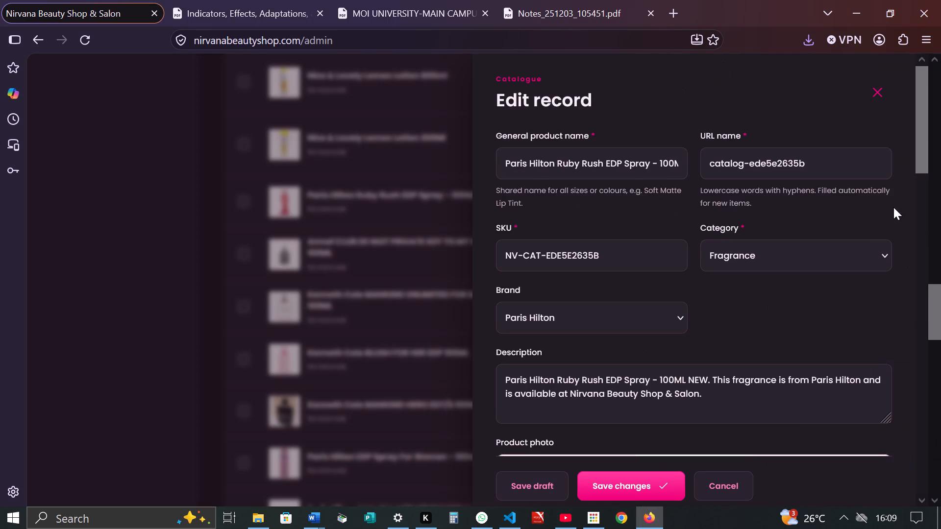
{"action": "scroll", "coordinate": [751, 361], "scroll_direction": "down", "scroll_amount": 1}
{"action": "scroll", "coordinate": [701, 355], "scroll_direction": "down", "scroll_amount": 2}
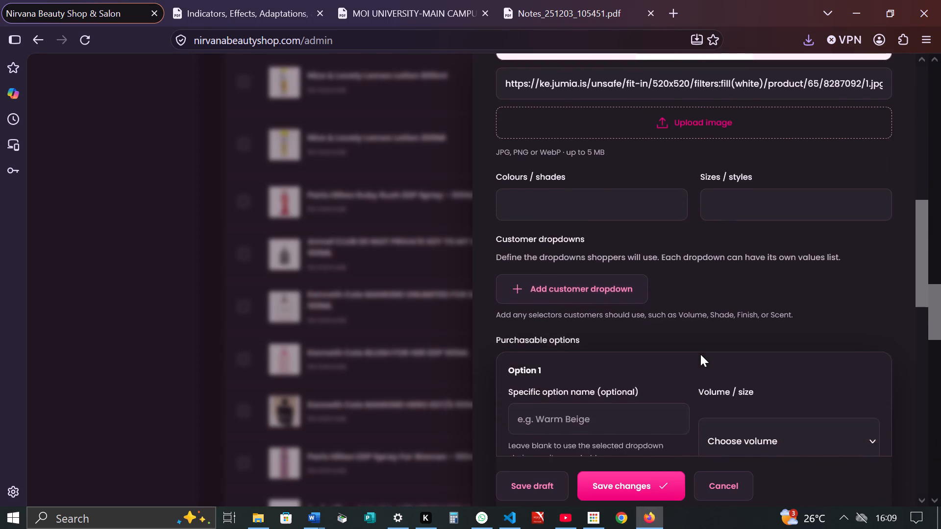
{"action": "scroll", "coordinate": [699, 353], "scroll_direction": "down", "scroll_amount": 1}
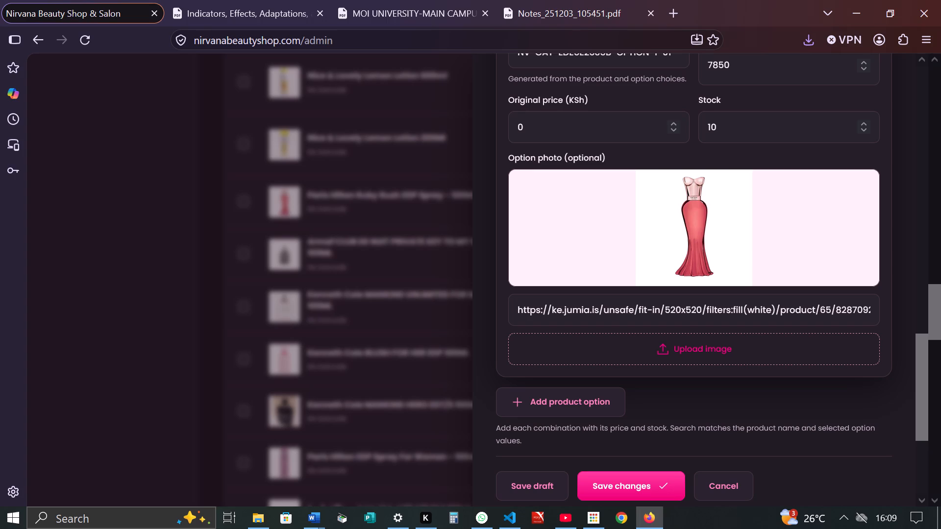
{"action": "left_click_drag", "start_coordinate": [715, 124], "coordinate": [699, 124]}
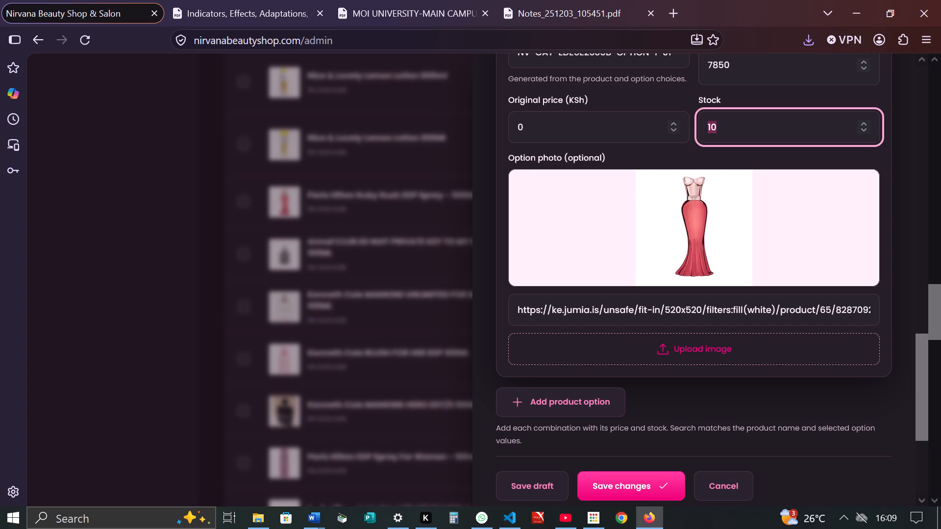
{"action": "right_click", "coordinate": [709, 126]}
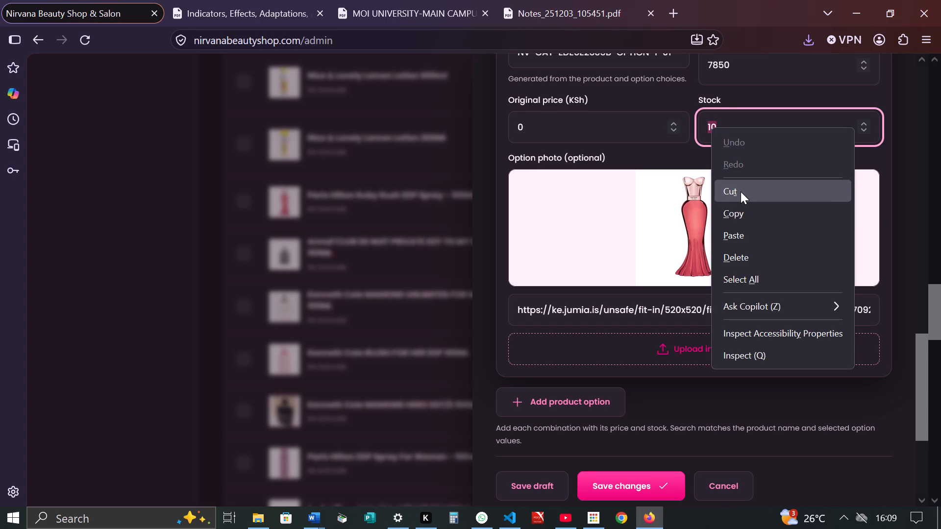
{"action": "left_click", "coordinate": [741, 192]}
{"action": "key", "text": "minus"}
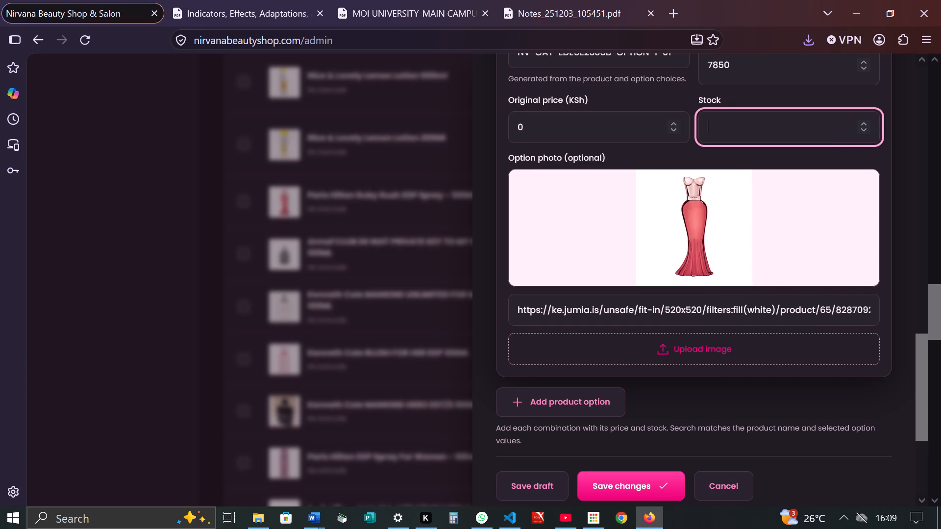
{"action": "key", "text": "BackSpace"}
{"action": "key", "text": "0"}
{"action": "left_click", "coordinate": [648, 482]}
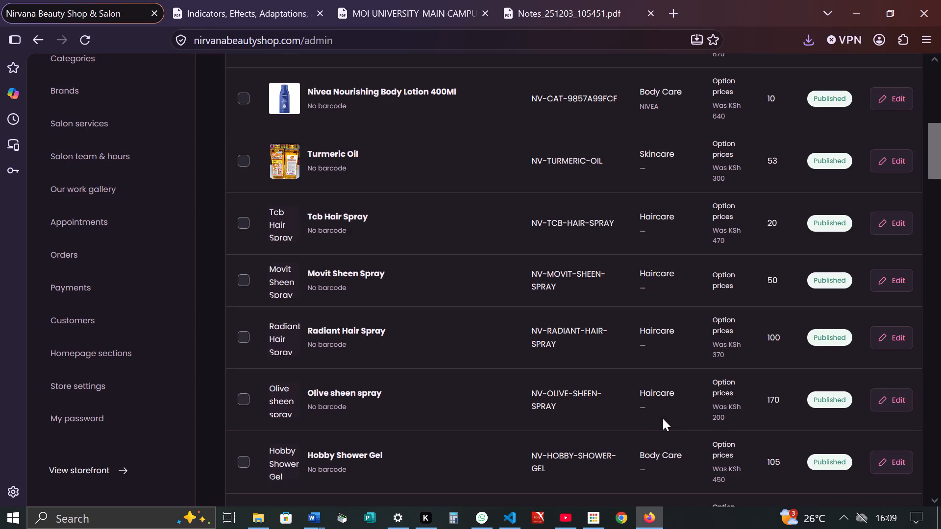
Set the Option 1 stock of Armaf CLUB DE NUIT PRIVATE KEY TO MY SUCCESS 100ML to 0 and save the changes.
{"action": "scroll", "coordinate": [613, 405], "scroll_direction": "down", "scroll_amount": 2}
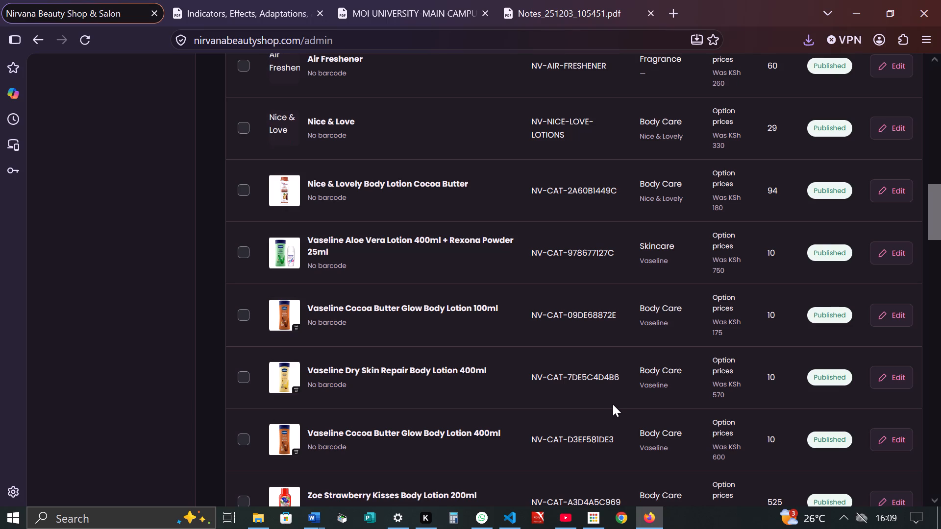
{"action": "scroll", "coordinate": [612, 404], "scroll_direction": "down", "scroll_amount": 4}
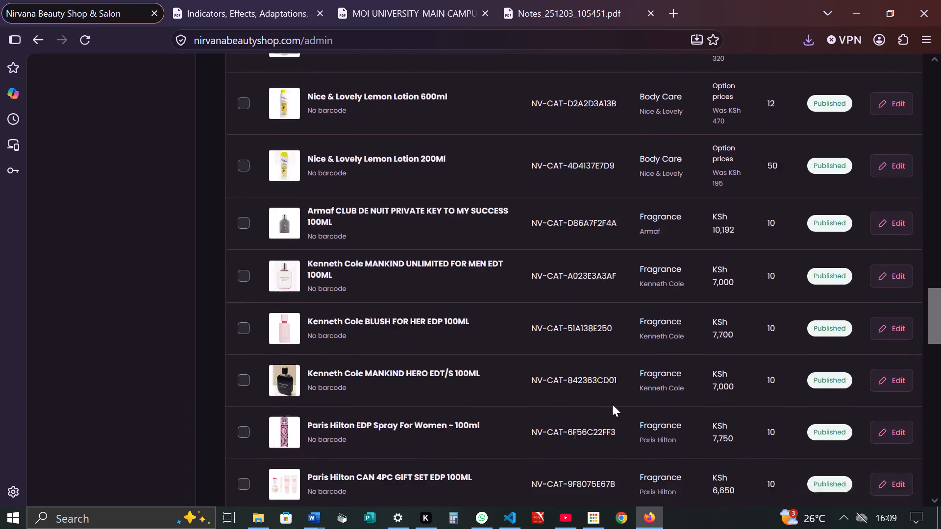
{"action": "scroll", "coordinate": [612, 404], "scroll_direction": "up", "scroll_amount": 1}
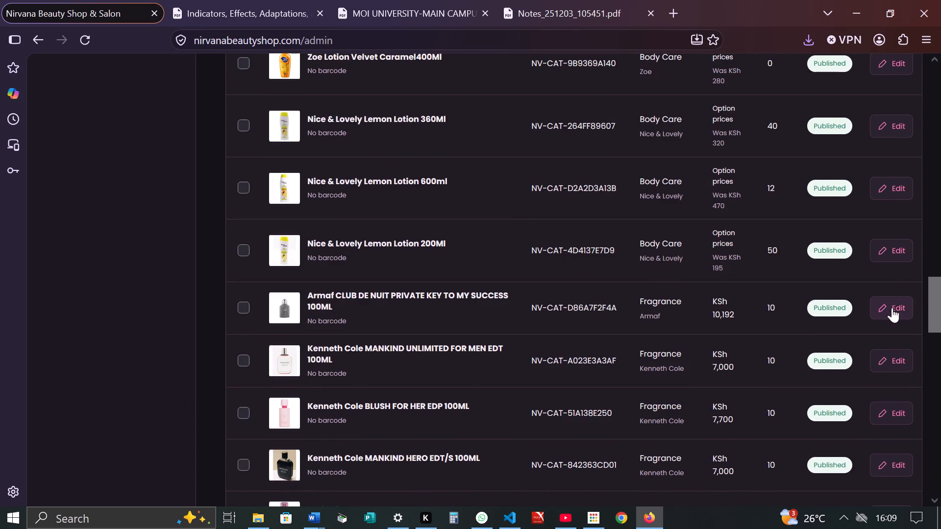
{"action": "left_click", "coordinate": [892, 308]}
{"action": "scroll", "coordinate": [628, 353], "scroll_direction": "down", "scroll_amount": 1}
{"action": "scroll", "coordinate": [688, 303], "scroll_direction": "down", "scroll_amount": 2}
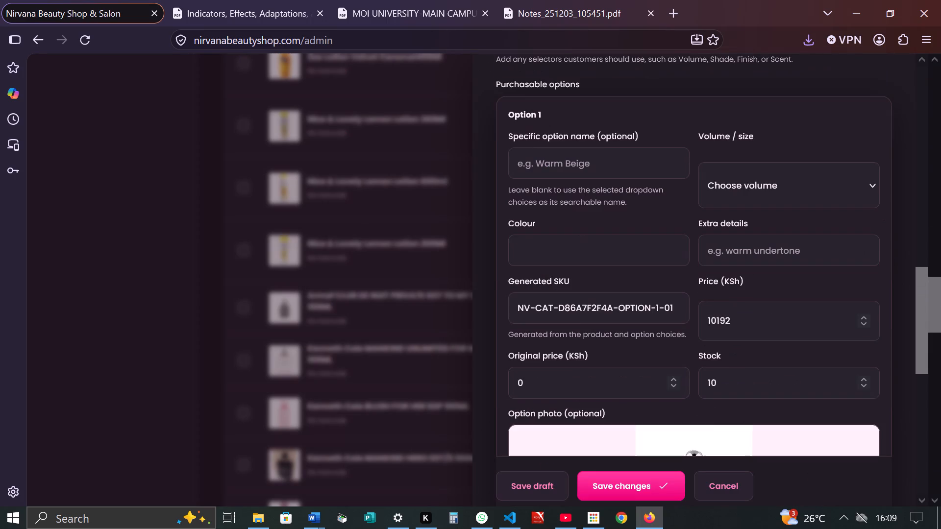
{"action": "left_click", "coordinate": [711, 381]}
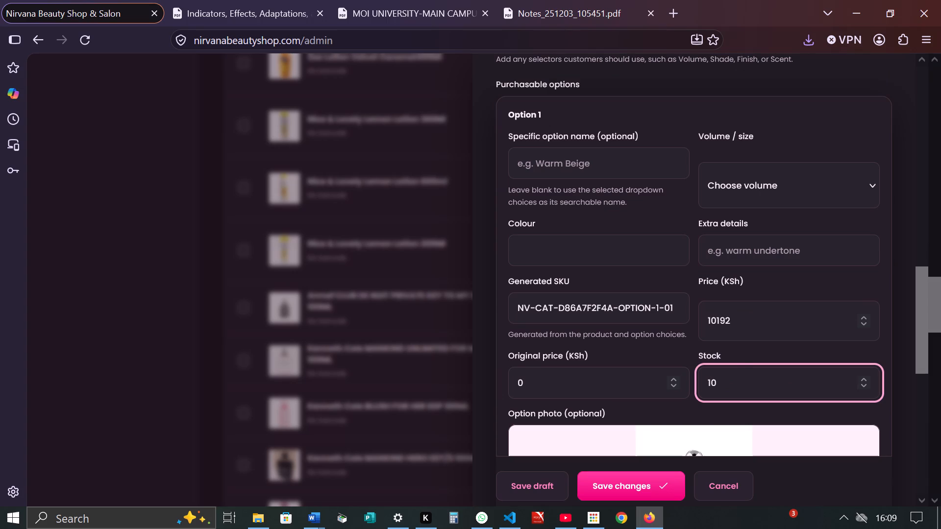
{"action": "key", "text": "BackSpace"}
{"action": "left_click", "coordinate": [650, 473]}
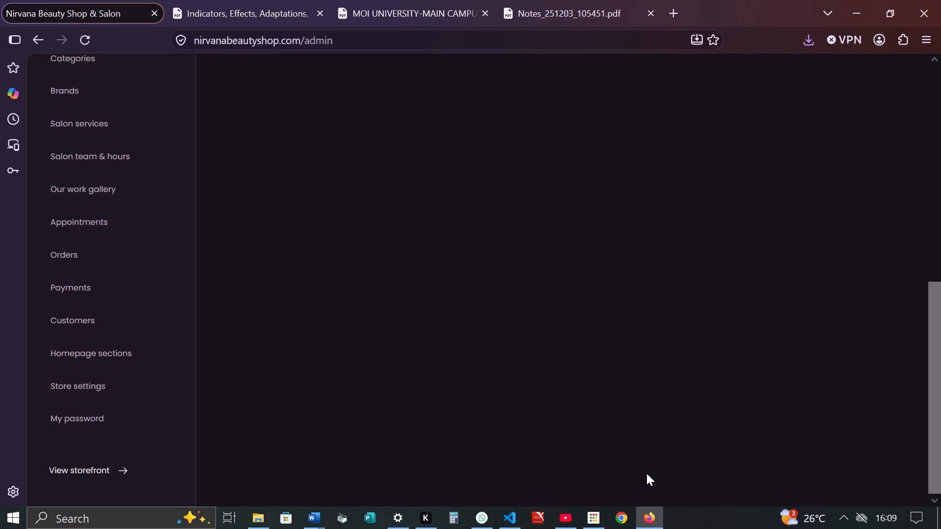
Set the Option 1 stock of Kenneth Cole MANKIND UNLIMITED FOR MEN EDT 100ML to 0 and save the changes.
{"action": "scroll", "coordinate": [592, 400], "scroll_direction": "down", "scroll_amount": 2}
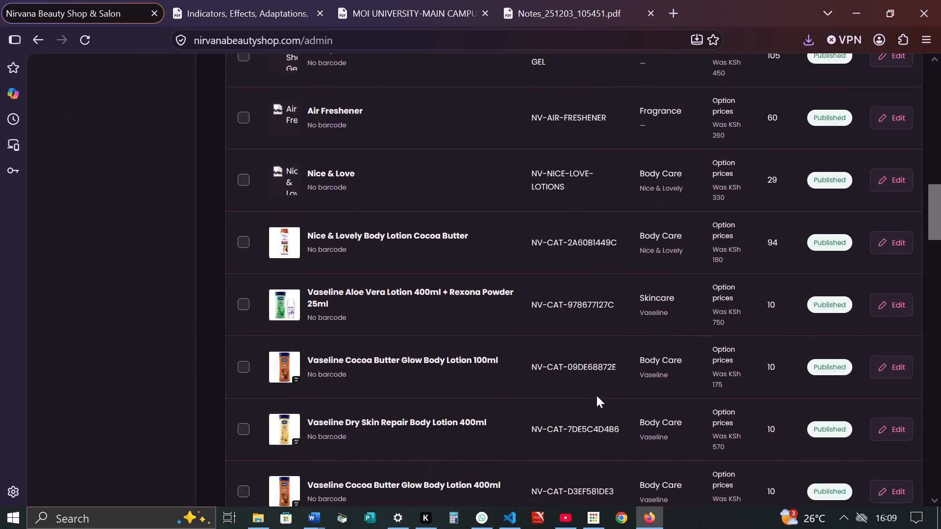
{"action": "scroll", "coordinate": [637, 389], "scroll_direction": "down", "scroll_amount": 1}
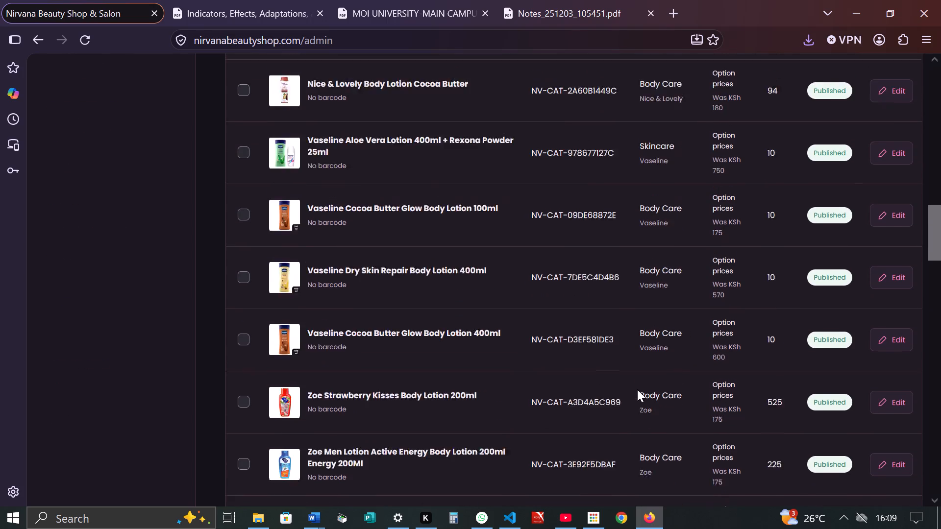
{"action": "scroll", "coordinate": [637, 389], "scroll_direction": "down", "scroll_amount": 2}
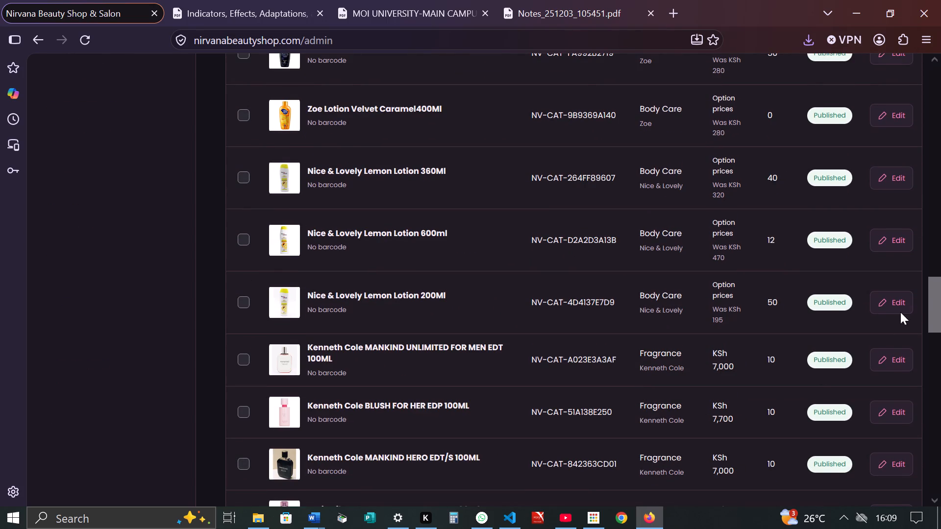
{"action": "left_click", "coordinate": [895, 365]}
{"action": "scroll", "coordinate": [722, 377], "scroll_direction": "down", "scroll_amount": 1}
{"action": "scroll", "coordinate": [685, 317], "scroll_direction": "down", "scroll_amount": 1}
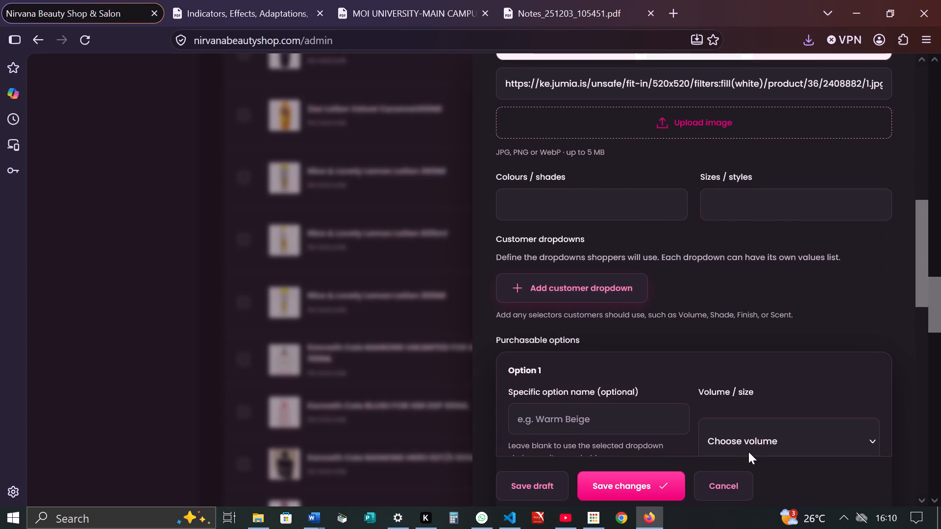
{"action": "scroll", "coordinate": [748, 440], "scroll_direction": "down", "scroll_amount": 2}
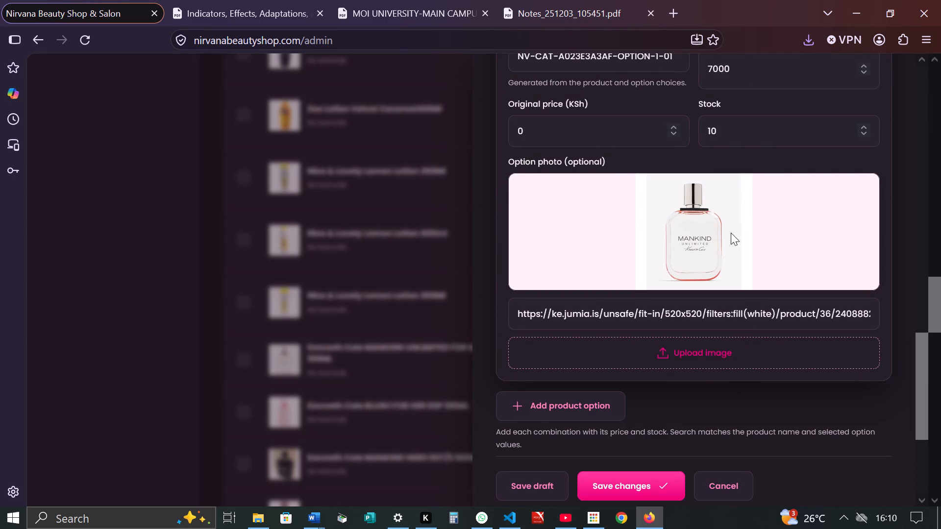
{"action": "left_click", "coordinate": [713, 123]}
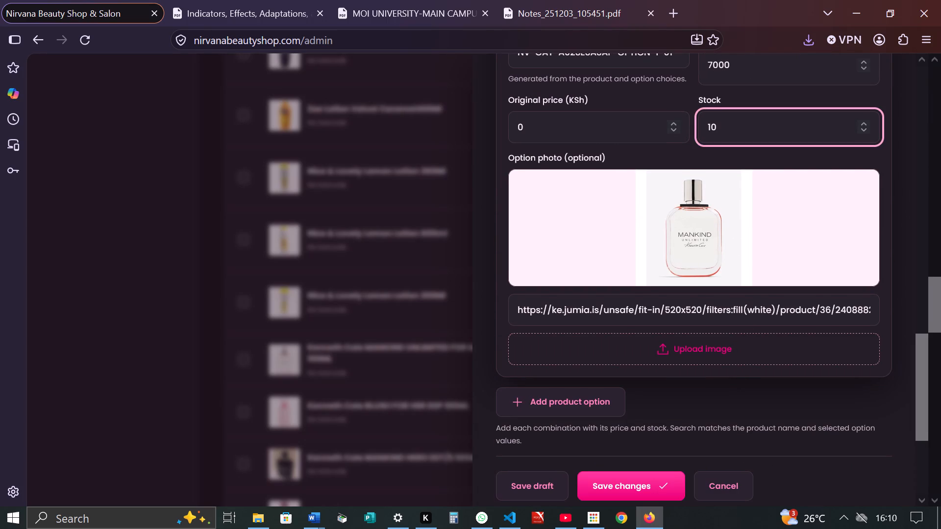
{"action": "key", "text": "BackSpace"}
{"action": "left_click", "coordinate": [619, 479]}
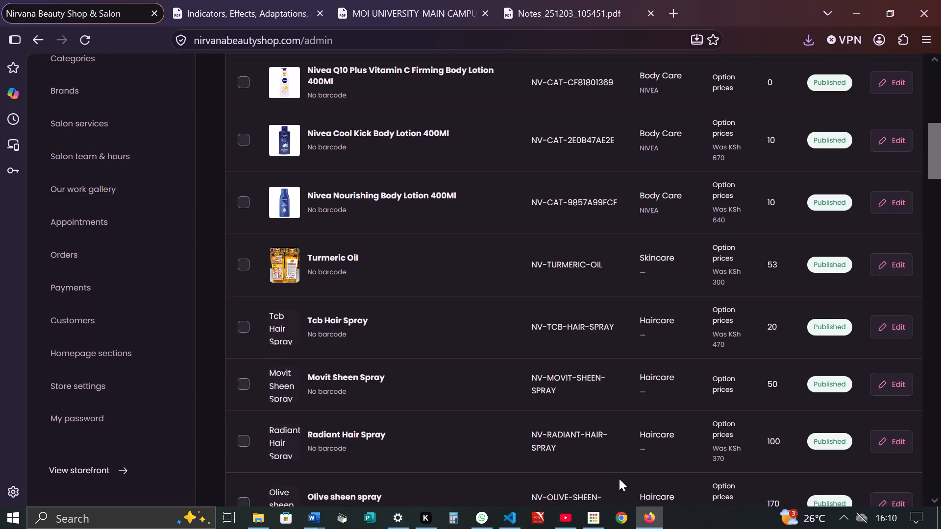
Set the Option 1 stock of Kenneth Cole BLUSH FOR HER EDP 100ML to 0 and save the changes.
{"action": "scroll", "coordinate": [719, 444], "scroll_direction": "down", "scroll_amount": 4}
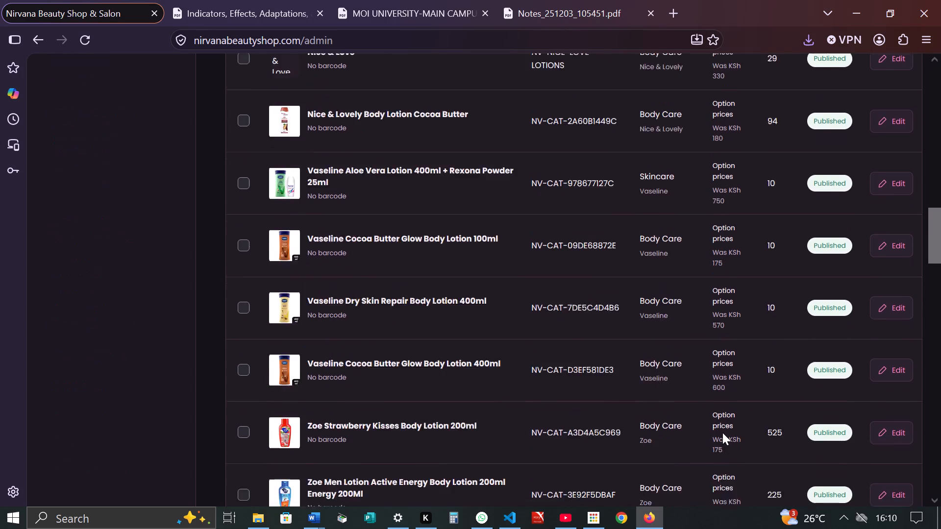
{"action": "scroll", "coordinate": [715, 433], "scroll_direction": "down", "scroll_amount": 1}
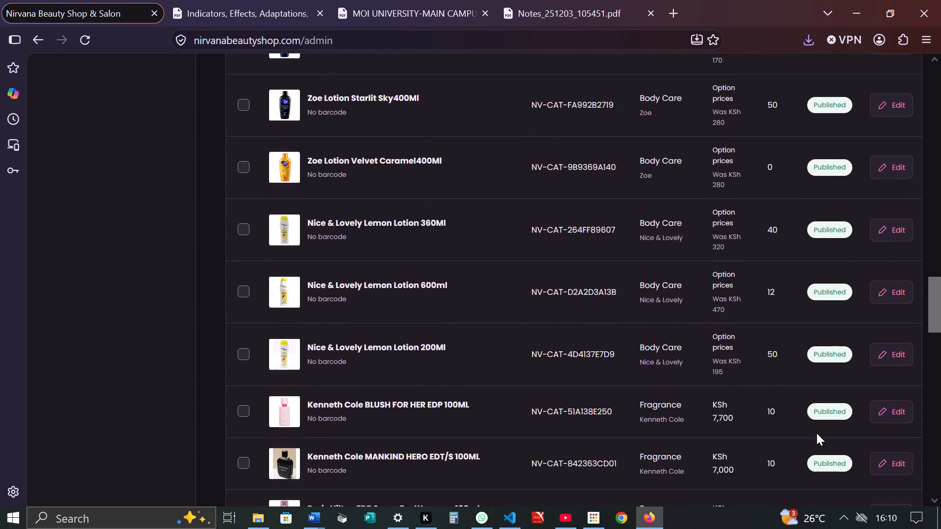
{"action": "left_click", "coordinate": [896, 409]}
{"action": "scroll", "coordinate": [681, 426], "scroll_direction": "down", "scroll_amount": 2}
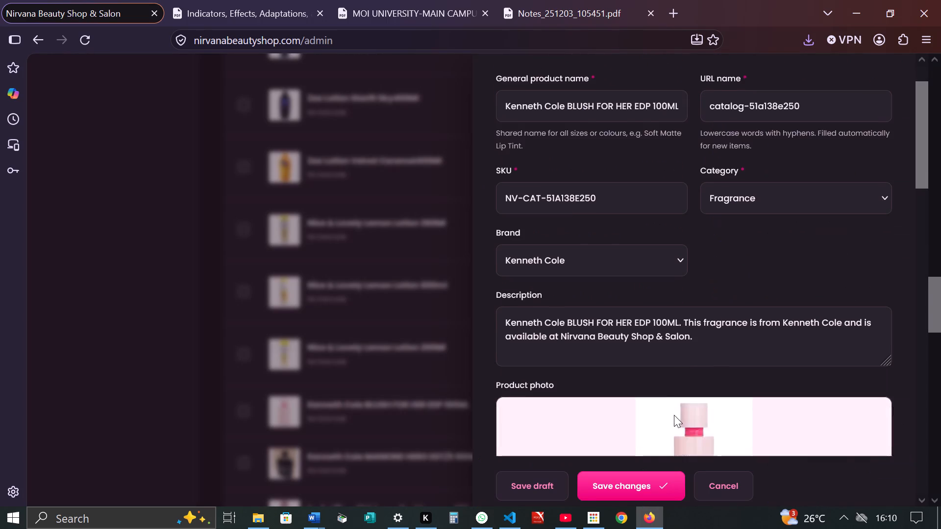
{"action": "scroll", "coordinate": [746, 376], "scroll_direction": "down", "scroll_amount": 1}
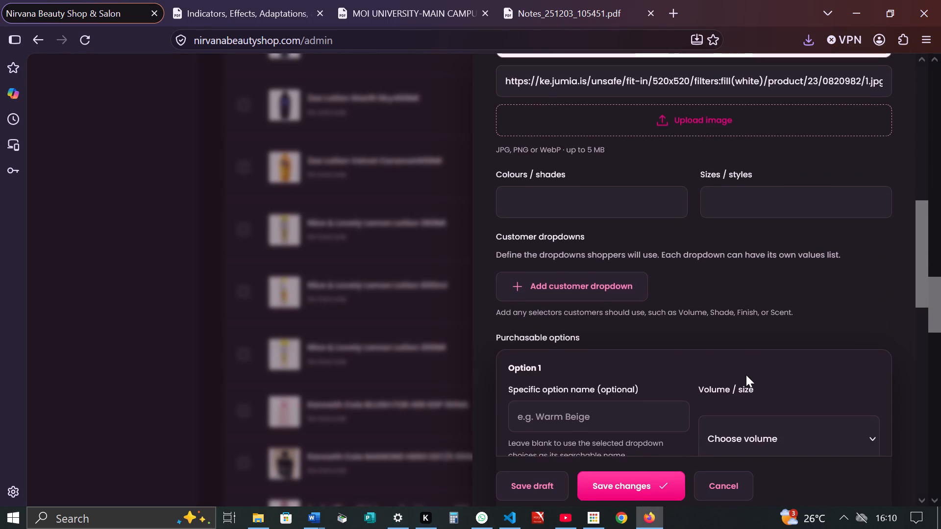
{"action": "left_click", "coordinate": [713, 381]}
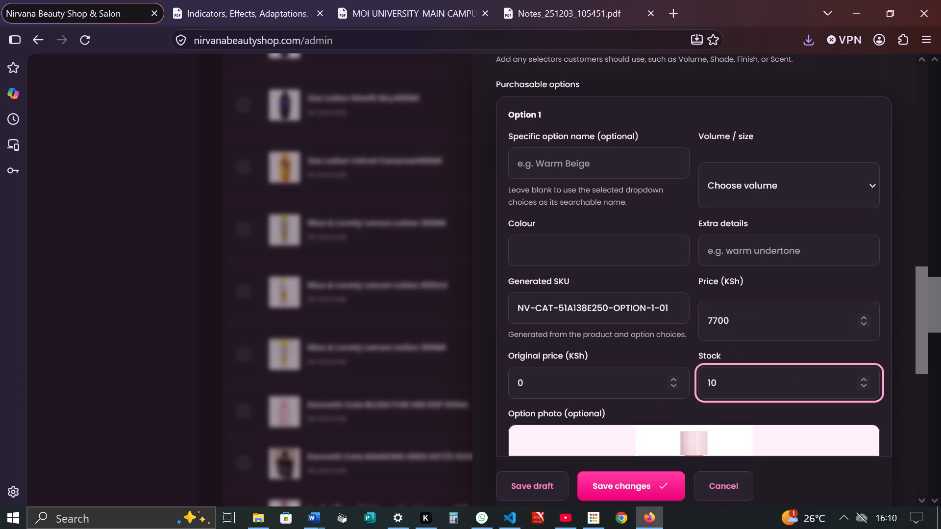
{"action": "key", "text": "BackSpace"}
{"action": "left_click", "coordinate": [643, 486]}
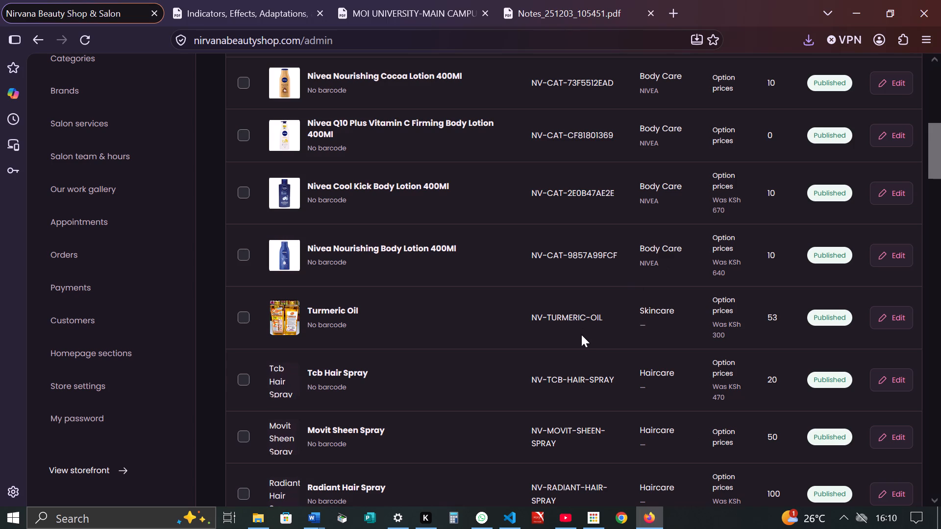
Set the Option 1 stock of Kenneth Cole MANKIND HERO EDT/S 100ML to 0 and save the changes.
{"action": "scroll", "coordinate": [581, 335], "scroll_direction": "down", "scroll_amount": 4}
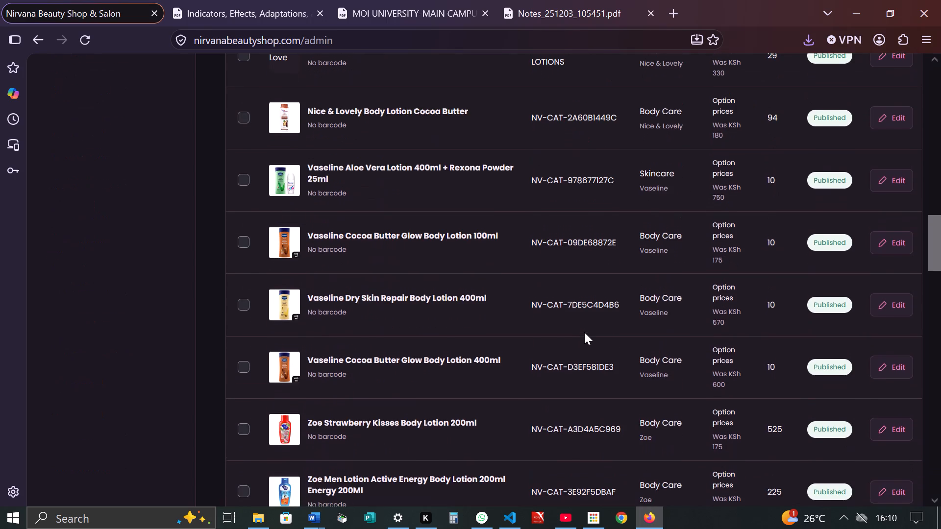
{"action": "scroll", "coordinate": [584, 332], "scroll_direction": "down", "scroll_amount": 1}
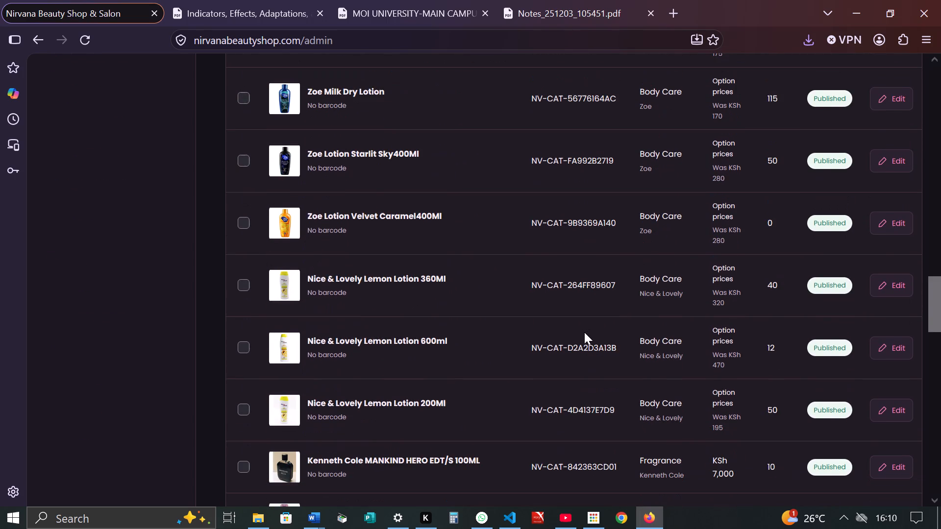
{"action": "scroll", "coordinate": [633, 380], "scroll_direction": "down", "scroll_amount": 1}
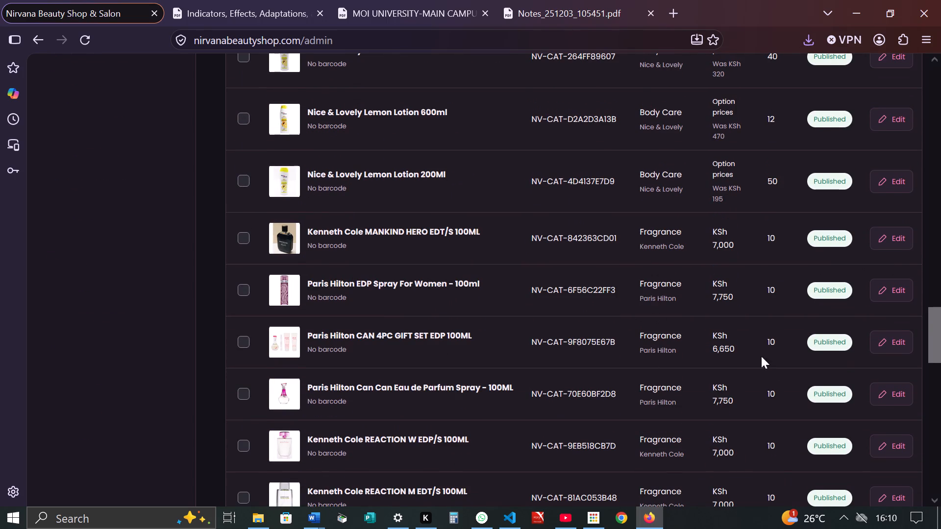
{"action": "left_click", "coordinate": [892, 240]}
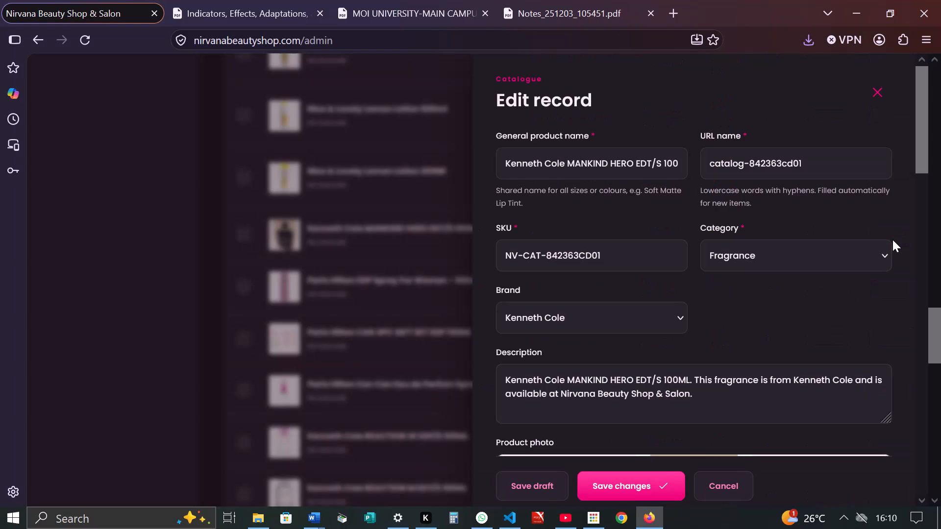
{"action": "scroll", "coordinate": [768, 354], "scroll_direction": "down", "scroll_amount": 2}
{"action": "scroll", "coordinate": [768, 342], "scroll_direction": "up", "scroll_amount": 1}
{"action": "scroll", "coordinate": [768, 356], "scroll_direction": "down", "scroll_amount": 1}
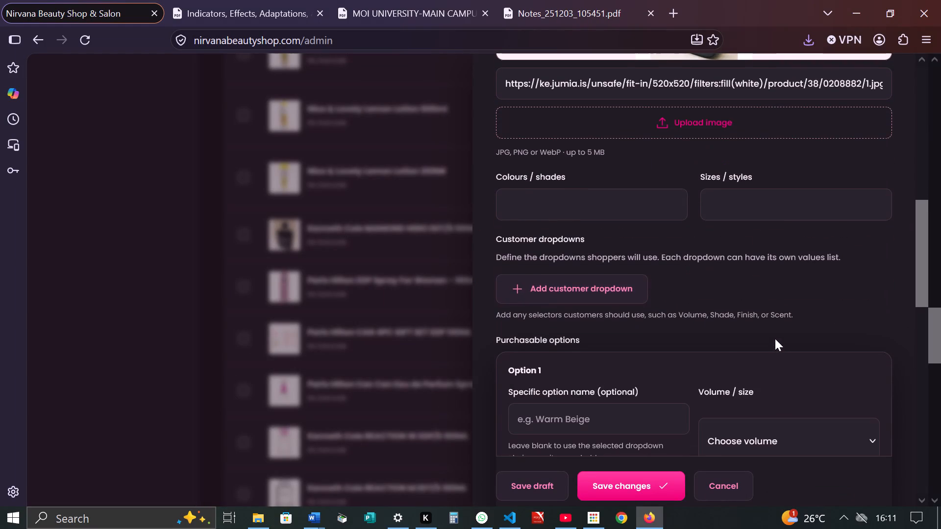
{"action": "scroll", "coordinate": [774, 353], "scroll_direction": "down", "scroll_amount": 2}
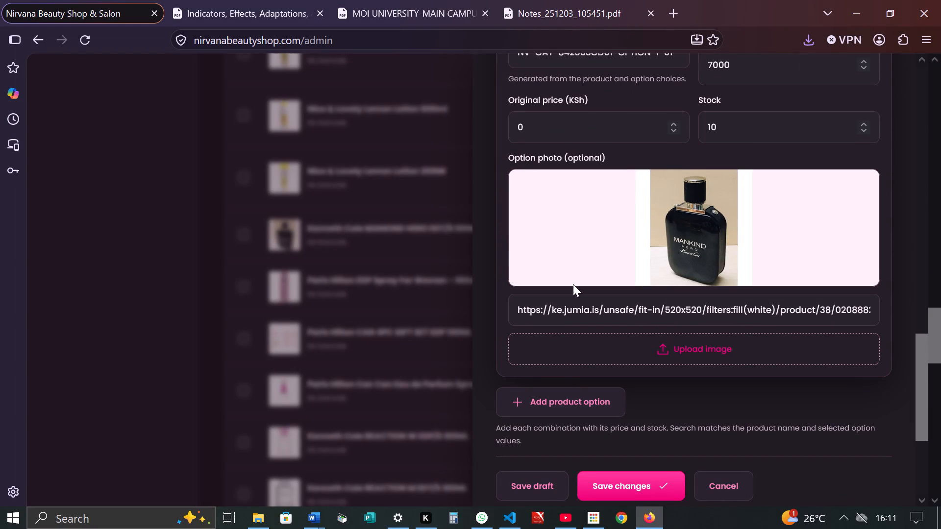
{"action": "left_click", "coordinate": [712, 130]}
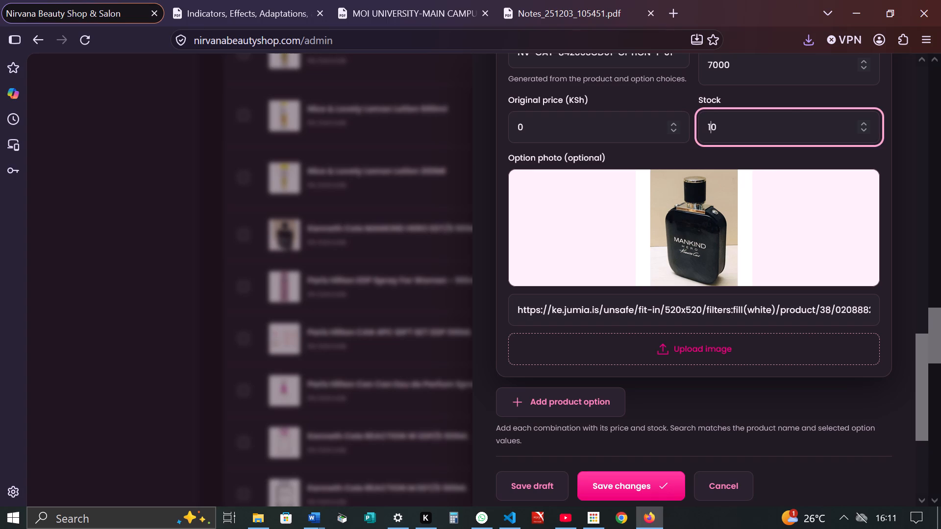
{"action": "key", "text": "BackSpace"}
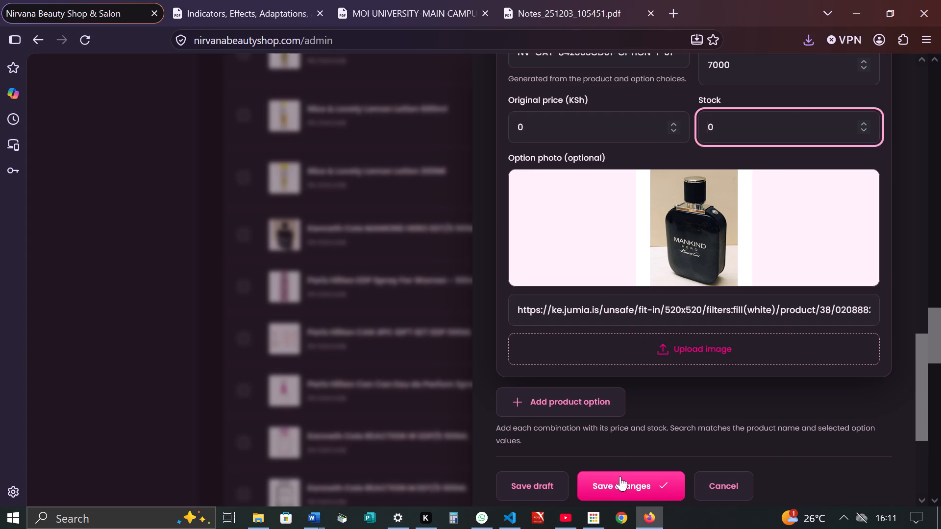
{"action": "left_click", "coordinate": [618, 485]}
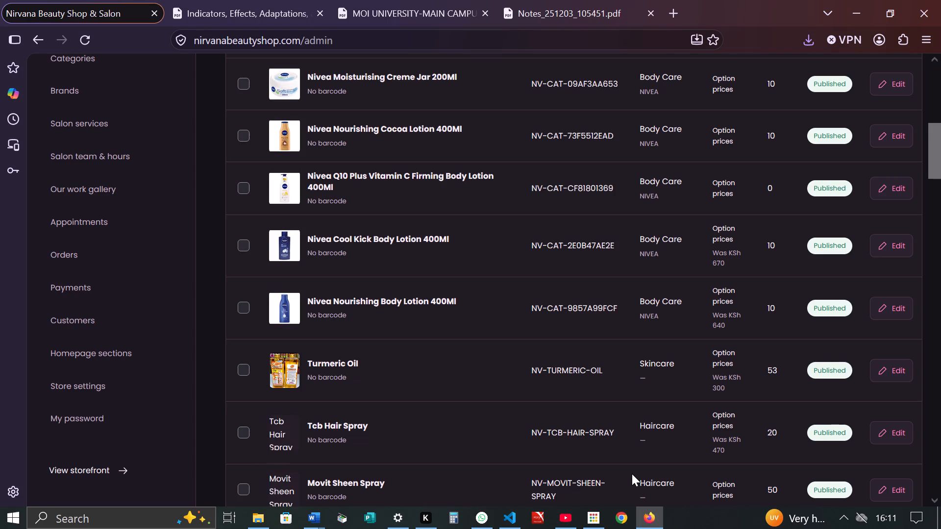
Set the Option 1 stock of Paris Hilton EDP Spray For Women – 100ml to 0 and save the changes.
{"action": "scroll", "coordinate": [658, 235], "scroll_direction": "down", "scroll_amount": 1}
{"action": "scroll", "coordinate": [658, 235], "scroll_direction": "up", "scroll_amount": 1}
{"action": "scroll", "coordinate": [658, 235], "scroll_direction": "down", "scroll_amount": 1}
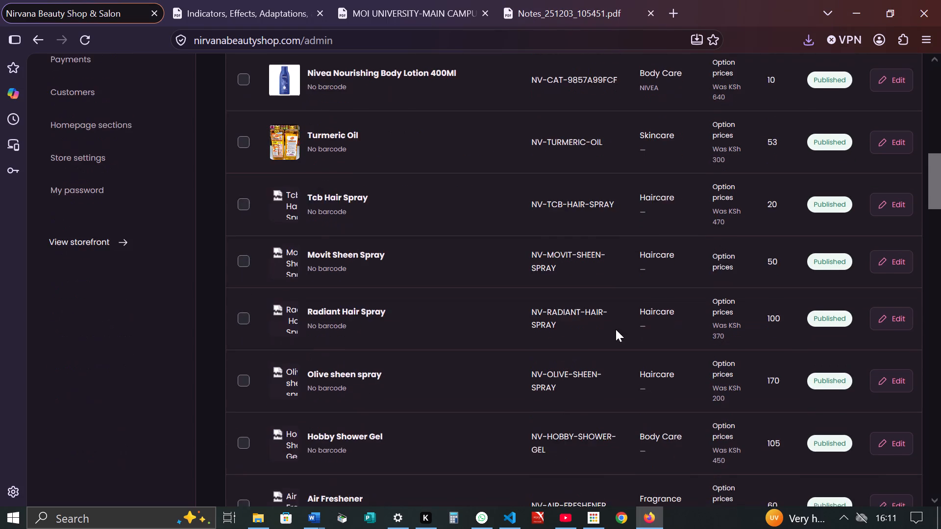
{"action": "scroll", "coordinate": [597, 382], "scroll_direction": "down", "scroll_amount": 8}
{"action": "scroll", "coordinate": [598, 378], "scroll_direction": "up", "scroll_amount": 3}
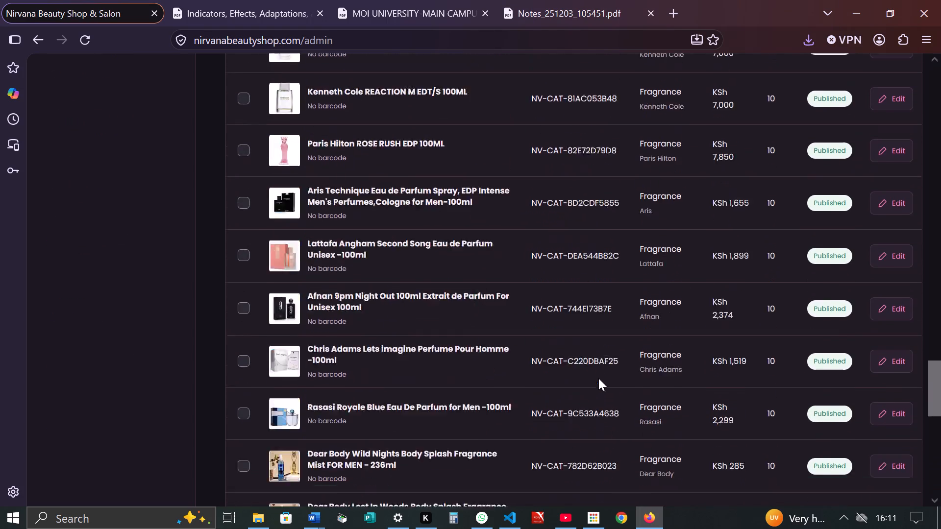
{"action": "scroll", "coordinate": [598, 378], "scroll_direction": "up", "scroll_amount": 1}
{"action": "scroll", "coordinate": [598, 378], "scroll_direction": "down", "scroll_amount": 2}
{"action": "scroll", "coordinate": [645, 379], "scroll_direction": "up", "scroll_amount": 1}
{"action": "left_click", "coordinate": [899, 288]}
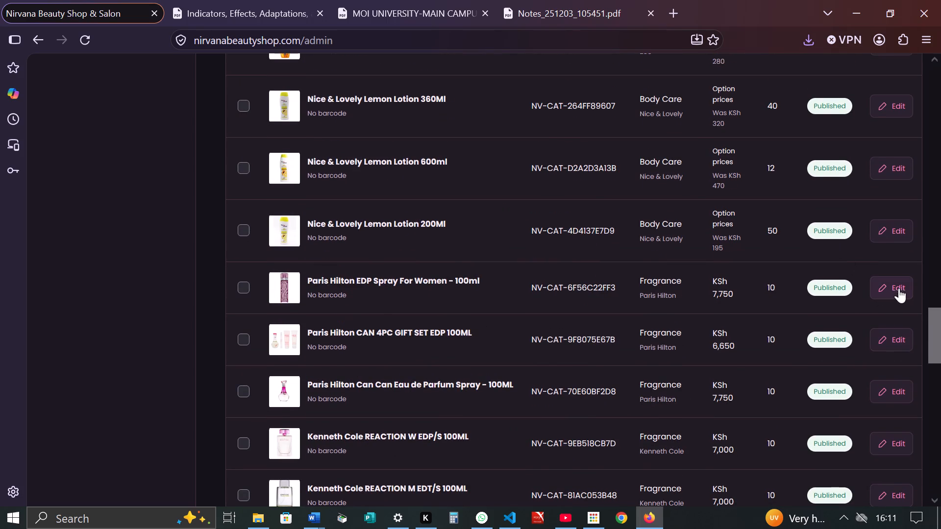
{"action": "scroll", "coordinate": [697, 299], "scroll_direction": "down", "scroll_amount": 1}
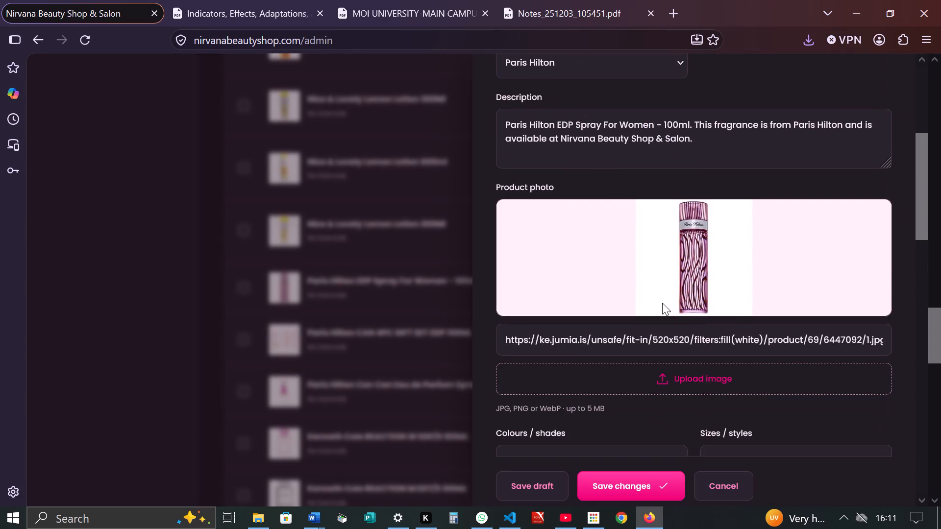
{"action": "scroll", "coordinate": [681, 289], "scroll_direction": "down", "scroll_amount": 2}
{"action": "scroll", "coordinate": [682, 289], "scroll_direction": "up", "scroll_amount": 2}
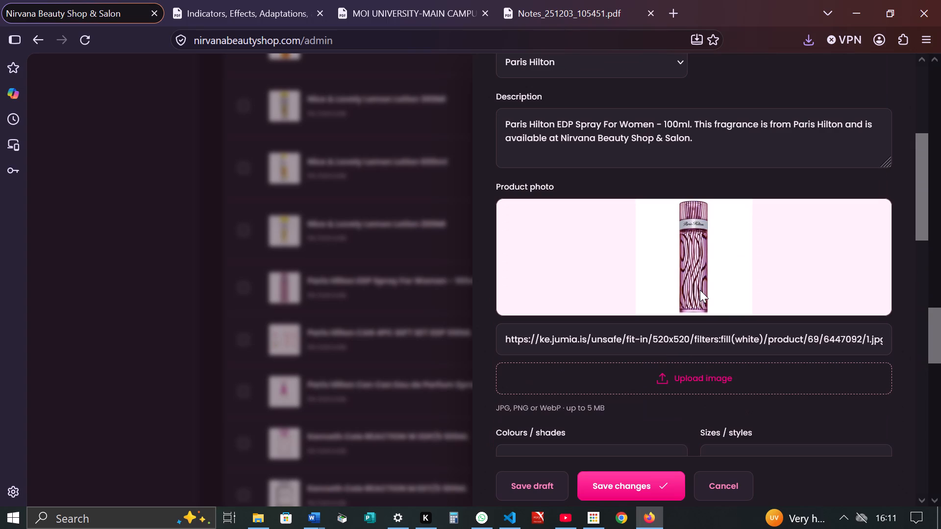
{"action": "scroll", "coordinate": [699, 290], "scroll_direction": "down", "scroll_amount": 2}
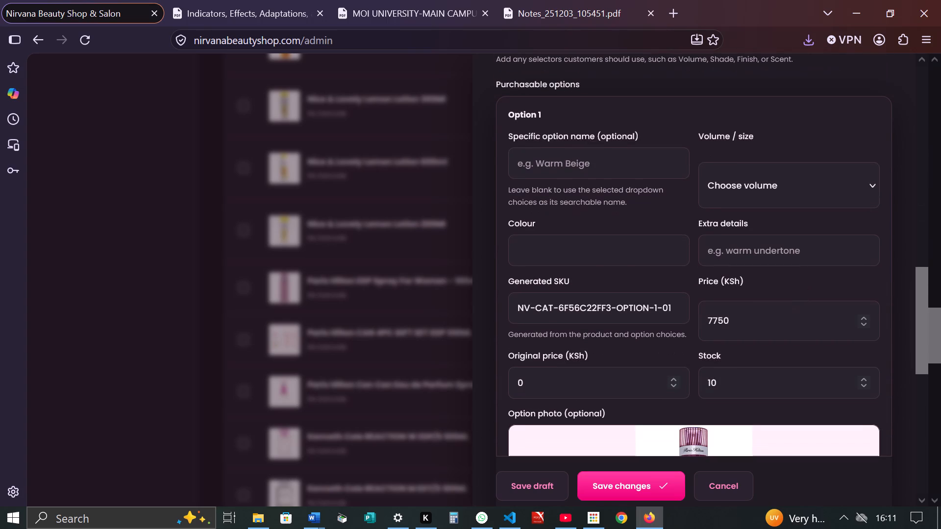
{"action": "left_click", "coordinate": [713, 384]}
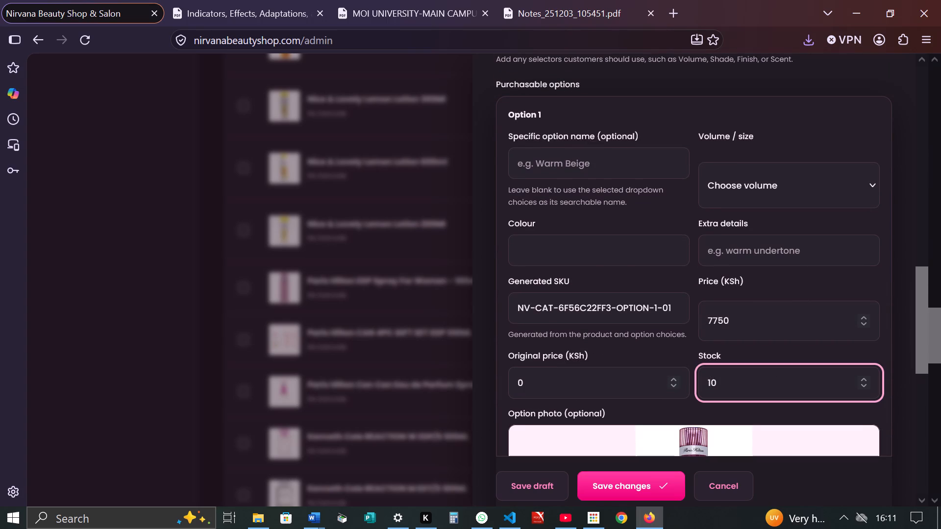
{"action": "key", "text": "BackSpace"}
{"action": "left_click", "coordinate": [649, 484]}
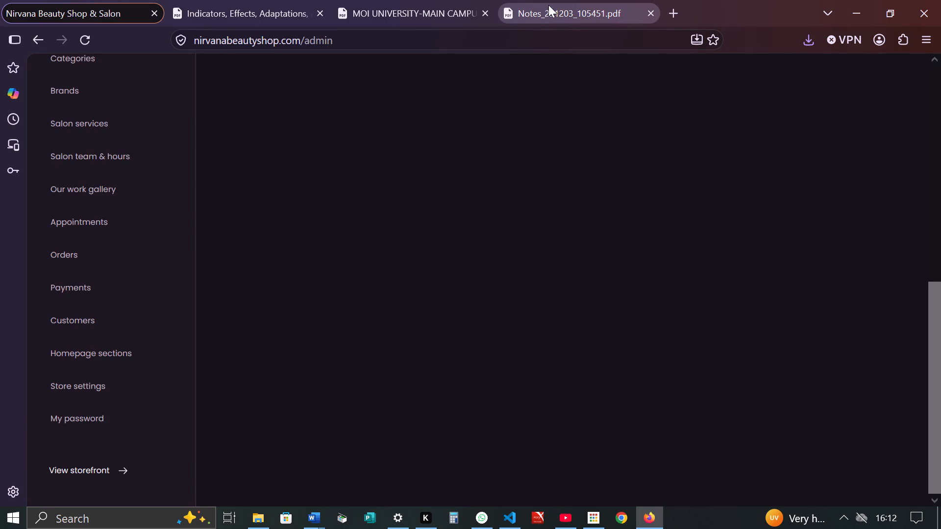
Set the Option 1 stock of Paris Hilton CAN 4PC GIFT SET EDP 100ML to 0 and save the changes.
{"action": "scroll", "coordinate": [616, 199], "scroll_direction": "down", "scroll_amount": 4}
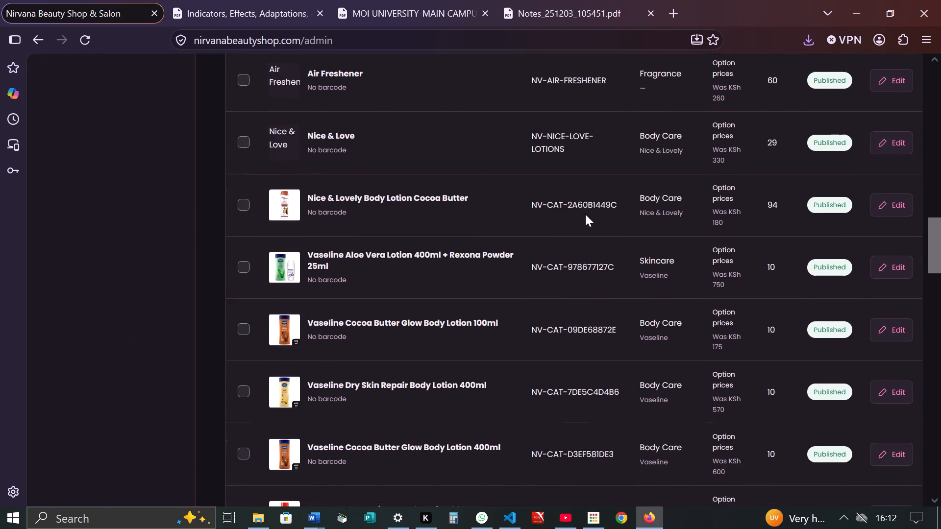
{"action": "scroll", "coordinate": [575, 228], "scroll_direction": "down", "scroll_amount": 3}
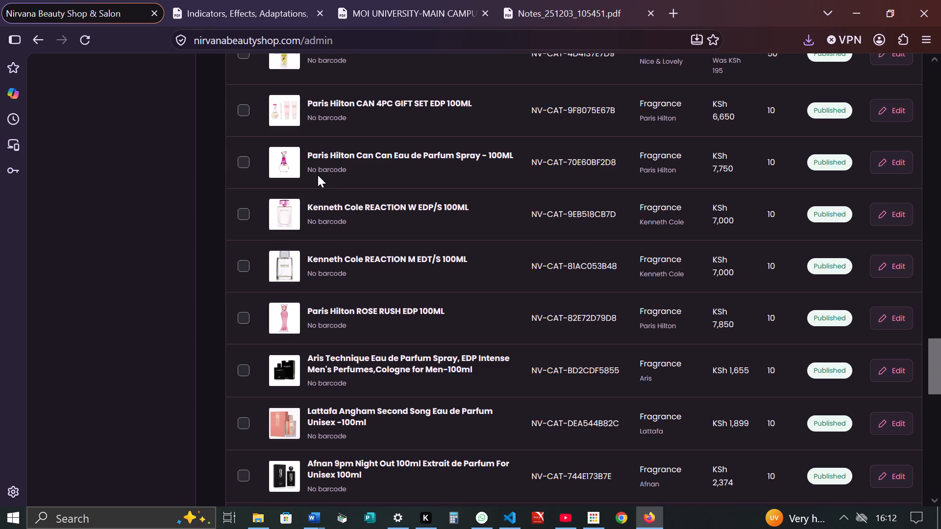
{"action": "scroll", "coordinate": [306, 207], "scroll_direction": "up", "scroll_amount": 1}
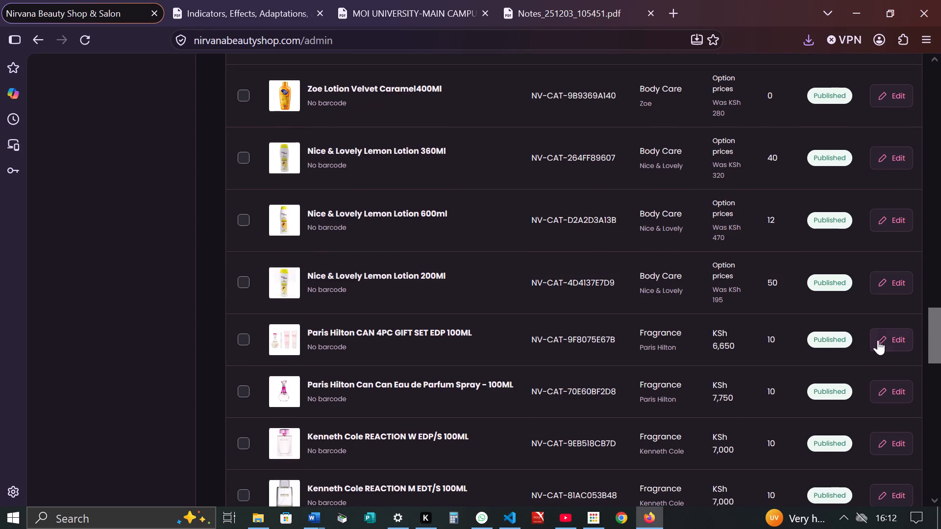
{"action": "left_click", "coordinate": [886, 339]}
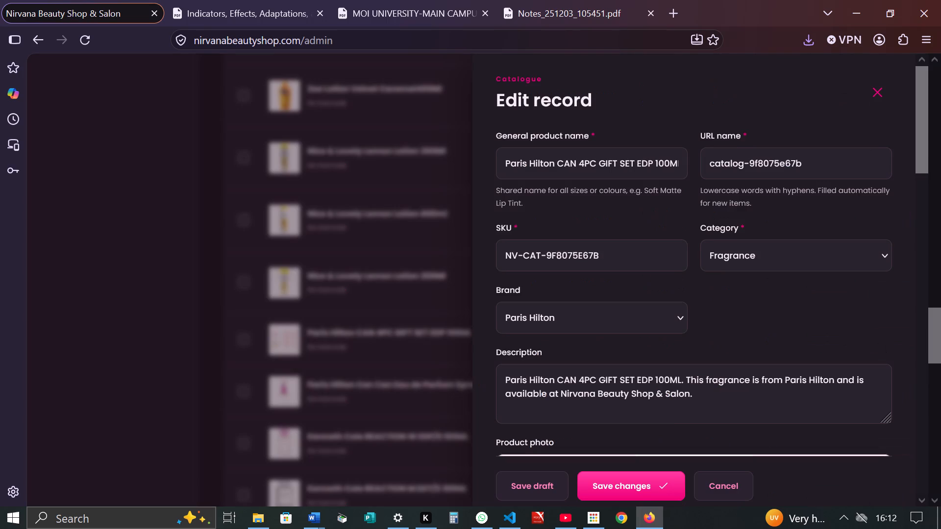
{"action": "scroll", "coordinate": [695, 372], "scroll_direction": "down", "scroll_amount": 1}
{"action": "scroll", "coordinate": [692, 323], "scroll_direction": "down", "scroll_amount": 2}
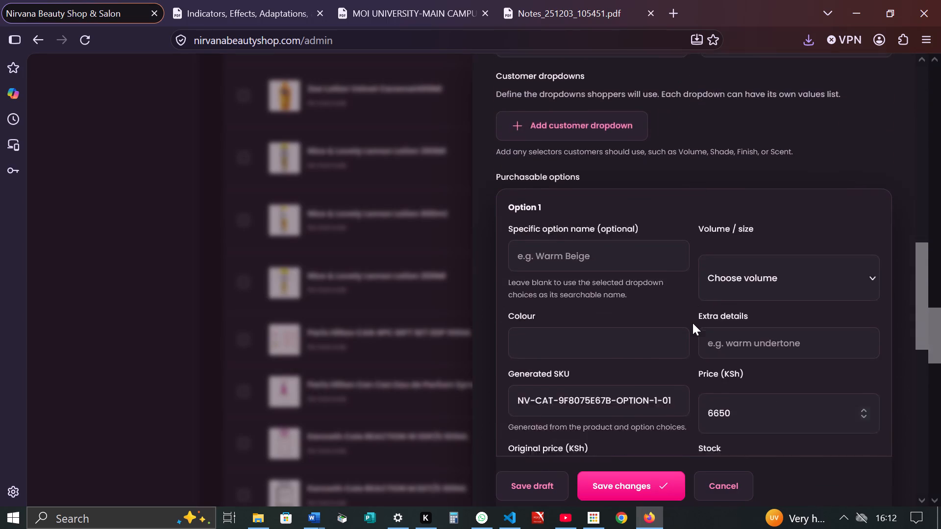
{"action": "left_click", "coordinate": [713, 384]}
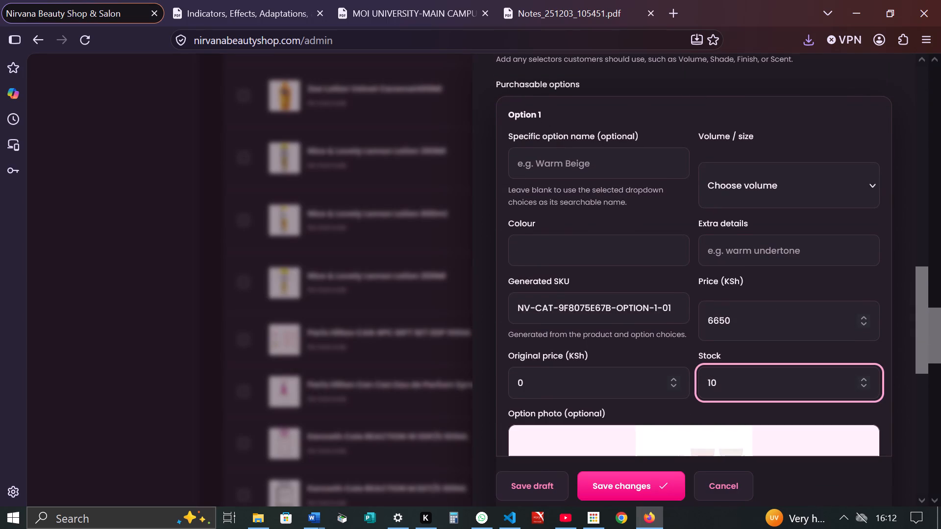
{"action": "key", "text": "BackSpace"}
{"action": "left_click", "coordinate": [635, 496]}
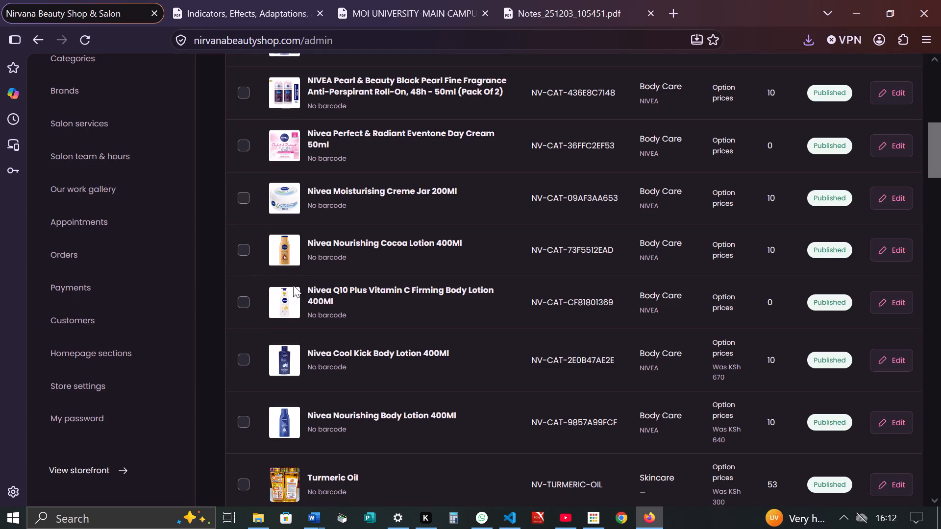
Set the Option 1 stock of Paris Hilton Can Can Eau de Parfum Spray - 100ML to 0 and save the changes.
{"action": "scroll", "coordinate": [319, 306], "scroll_direction": "down", "scroll_amount": 5}
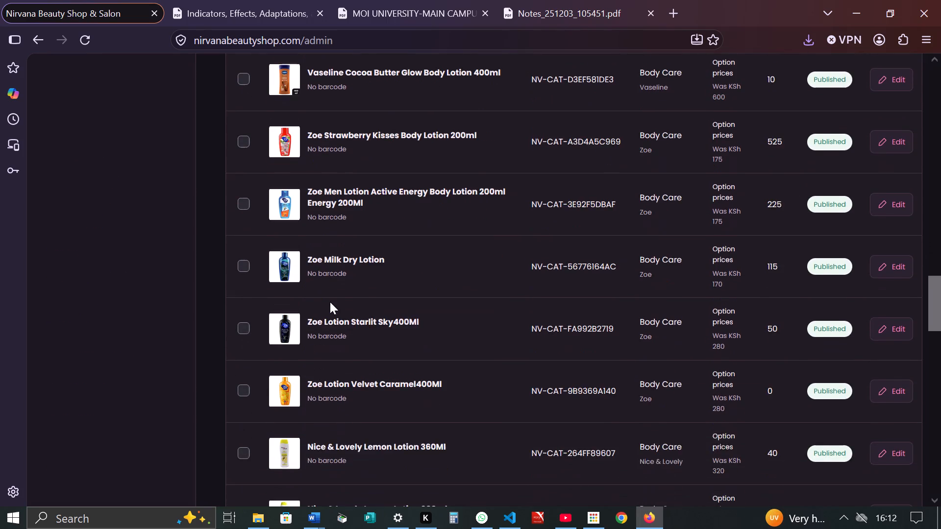
{"action": "scroll", "coordinate": [330, 302], "scroll_direction": "down", "scroll_amount": 1}
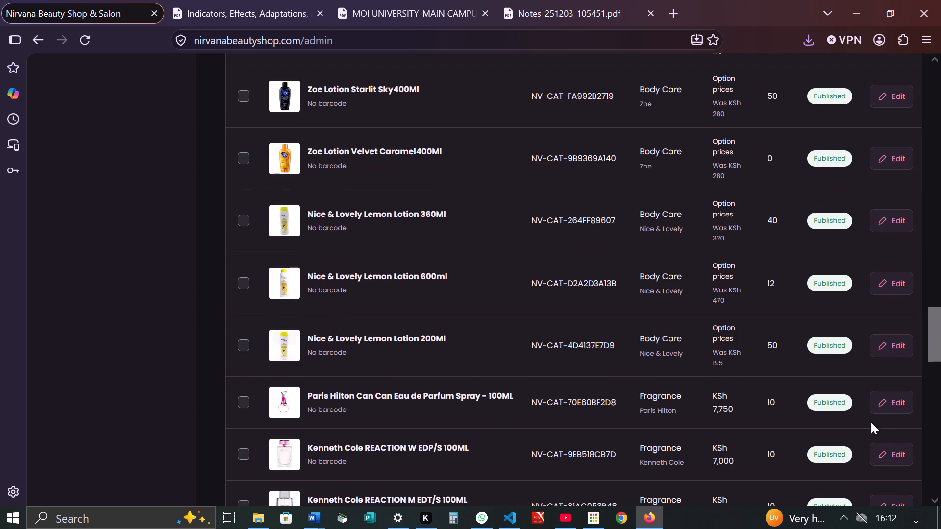
{"action": "left_click", "coordinate": [897, 411]}
{"action": "scroll", "coordinate": [744, 410], "scroll_direction": "down", "scroll_amount": 1}
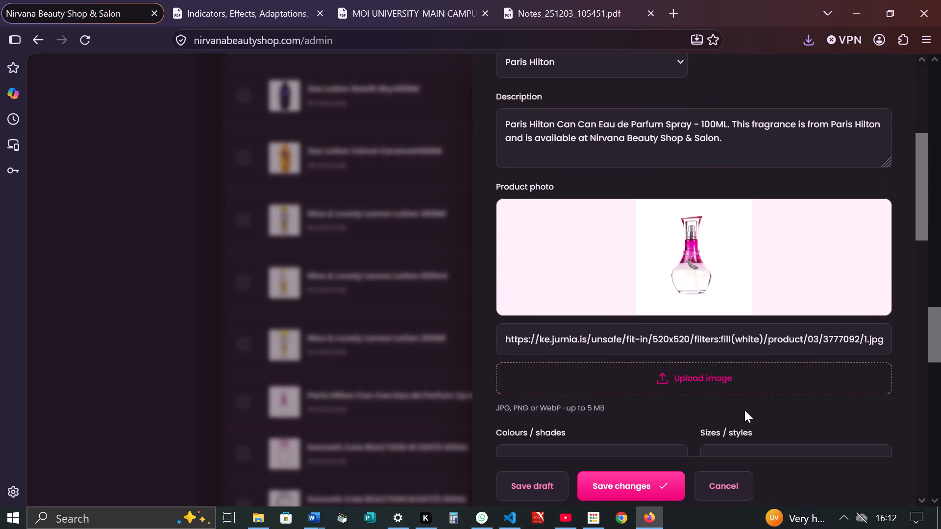
{"action": "scroll", "coordinate": [732, 380], "scroll_direction": "down", "scroll_amount": 3}
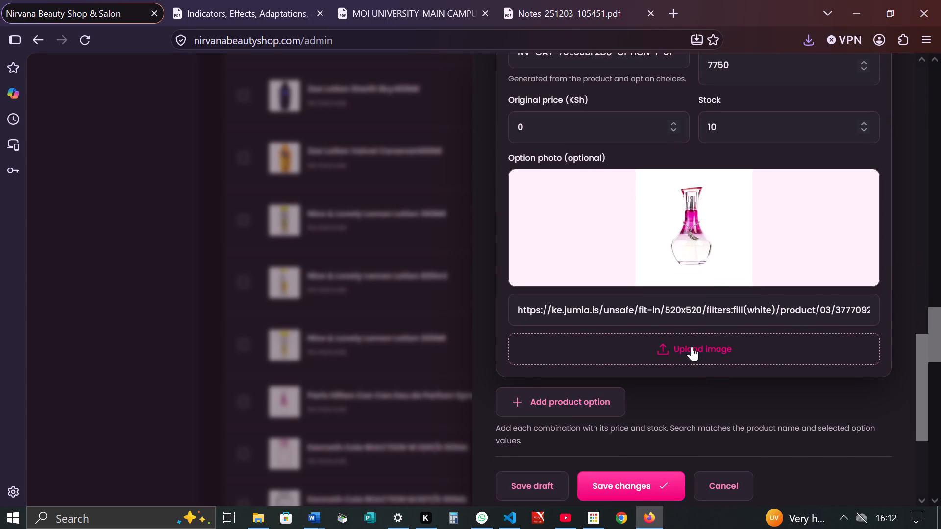
{"action": "left_click", "coordinate": [710, 129]}
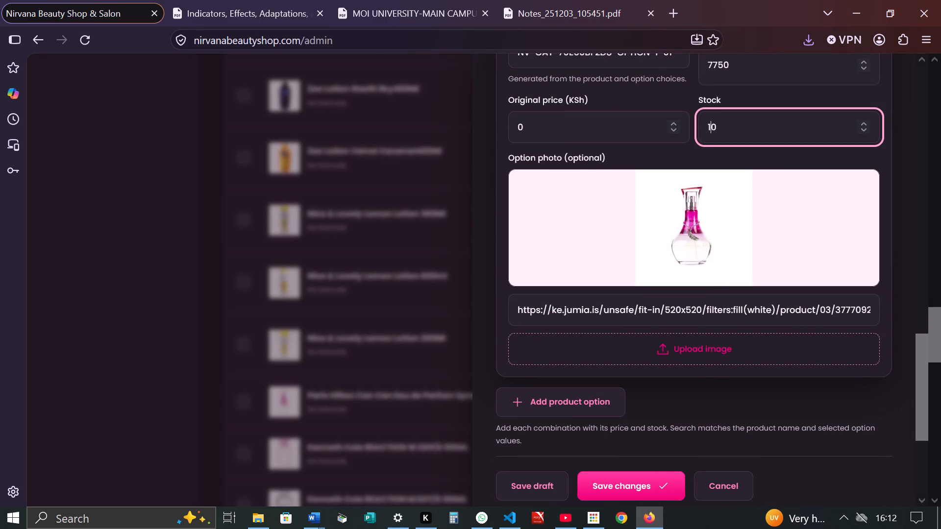
{"action": "key", "text": "BackSpace"}
{"action": "left_click", "coordinate": [614, 487]}
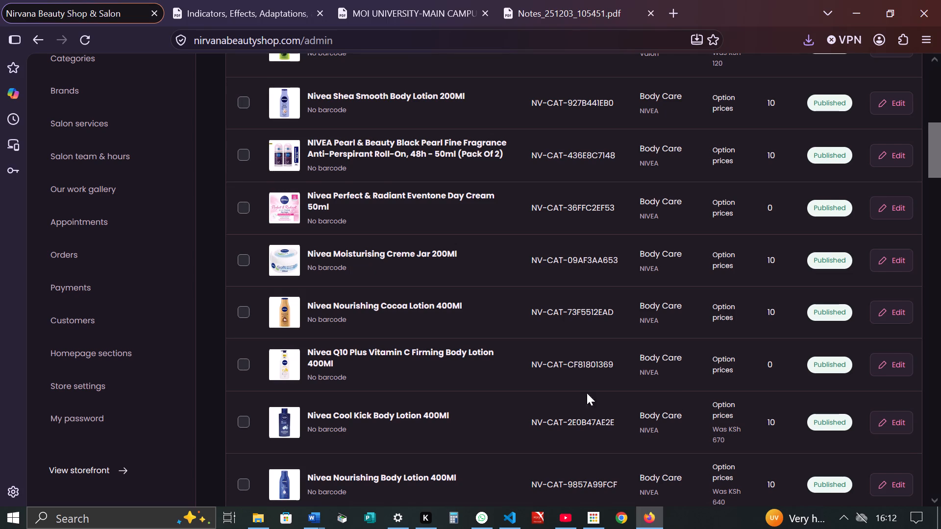
Set the Option 1 stock of Kenneth Cole REACTION W EDP/S 100ML to 0 and save the changes.
{"action": "scroll", "coordinate": [460, 337], "scroll_direction": "down", "scroll_amount": 3}
{"action": "scroll", "coordinate": [498, 315], "scroll_direction": "down", "scroll_amount": 3}
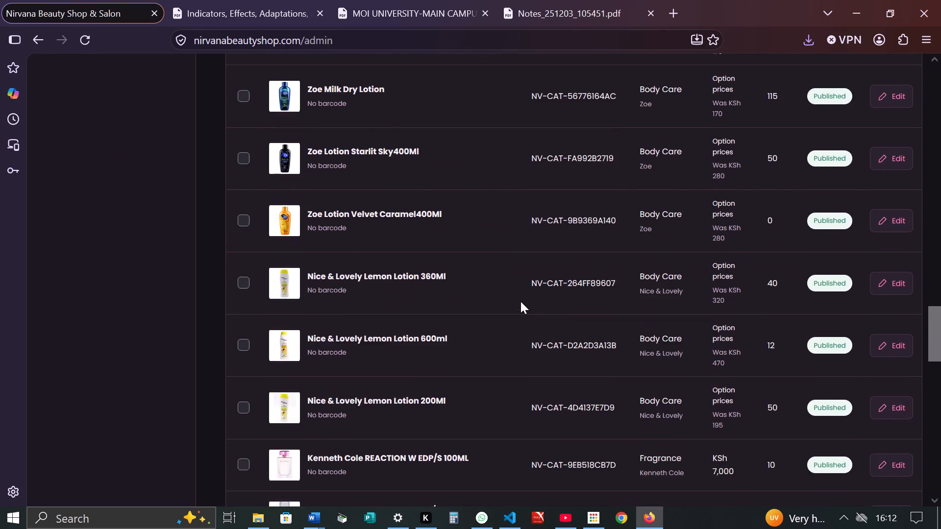
{"action": "scroll", "coordinate": [520, 301], "scroll_direction": "down", "scroll_amount": 1}
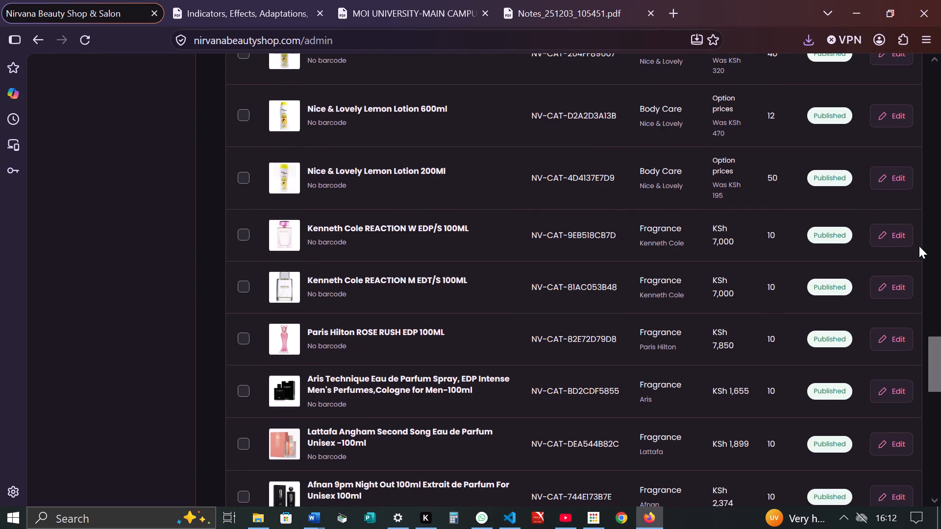
{"action": "left_click", "coordinate": [909, 240]}
{"action": "scroll", "coordinate": [722, 302], "scroll_direction": "down", "scroll_amount": 2}
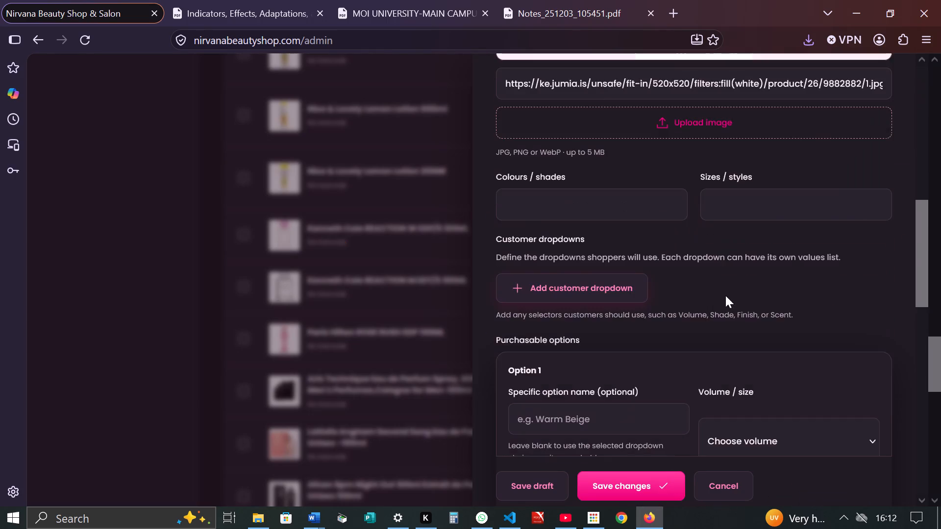
{"action": "scroll", "coordinate": [725, 295], "scroll_direction": "up", "scroll_amount": 1}
{"action": "scroll", "coordinate": [718, 297], "scroll_direction": "down", "scroll_amount": 3}
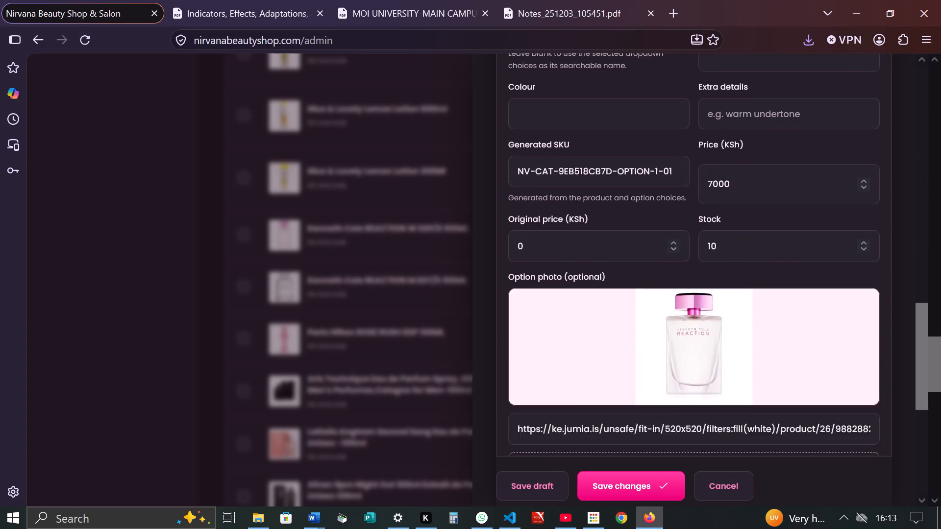
{"action": "scroll", "coordinate": [707, 313], "scroll_direction": "up", "scroll_amount": 1}
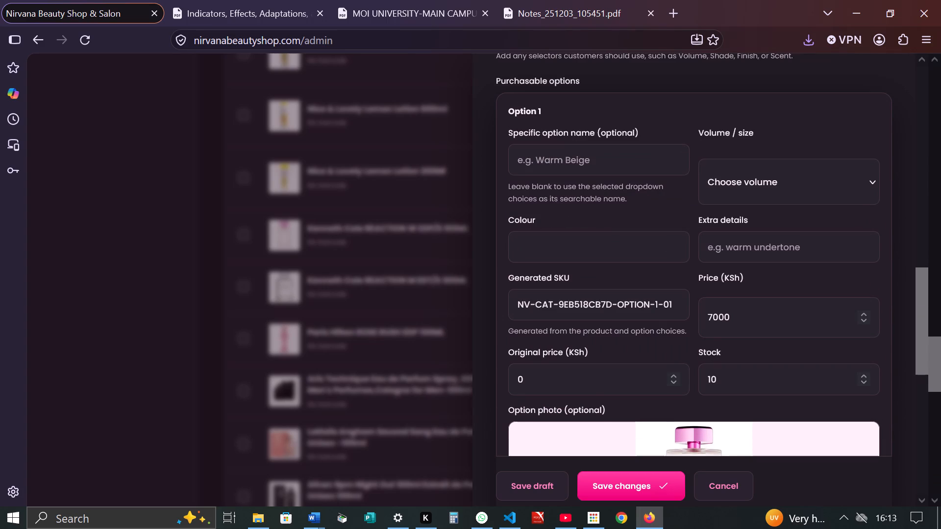
{"action": "left_click", "coordinate": [709, 379]}
{"action": "key", "text": "Right"}
{"action": "key", "text": "BackSpace"}
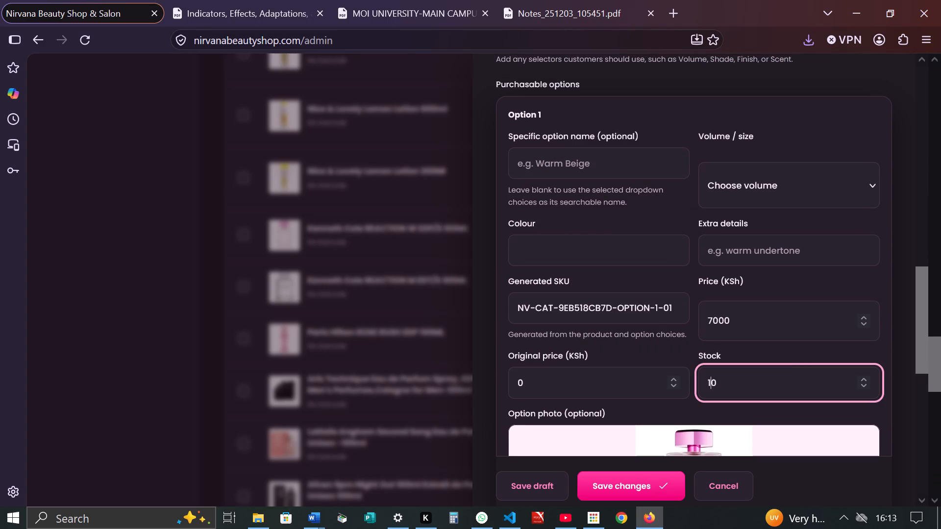
{"action": "left_click", "coordinate": [638, 481]}
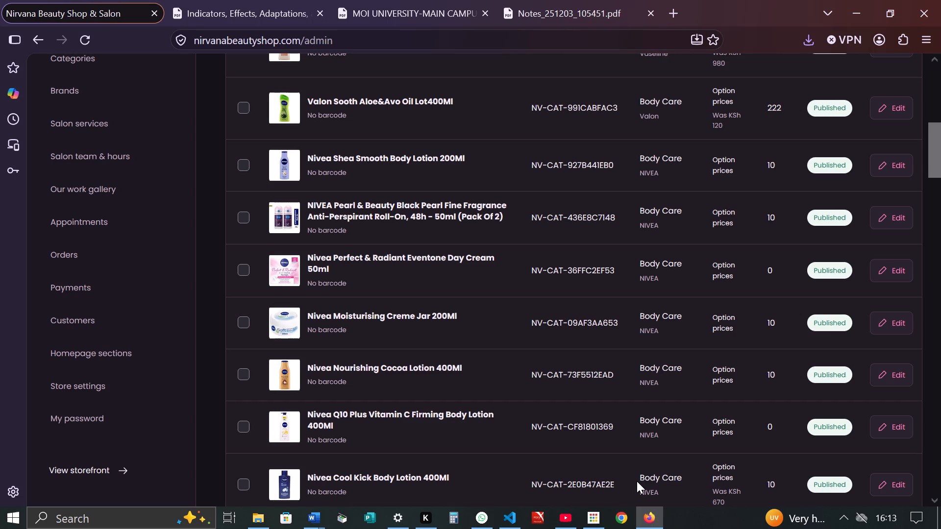
Set the Option 1 stock of Kenneth Cole REACTION M EDT/S 100ML to 0 and save the changes.
{"action": "scroll", "coordinate": [621, 421], "scroll_direction": "down", "scroll_amount": 3}
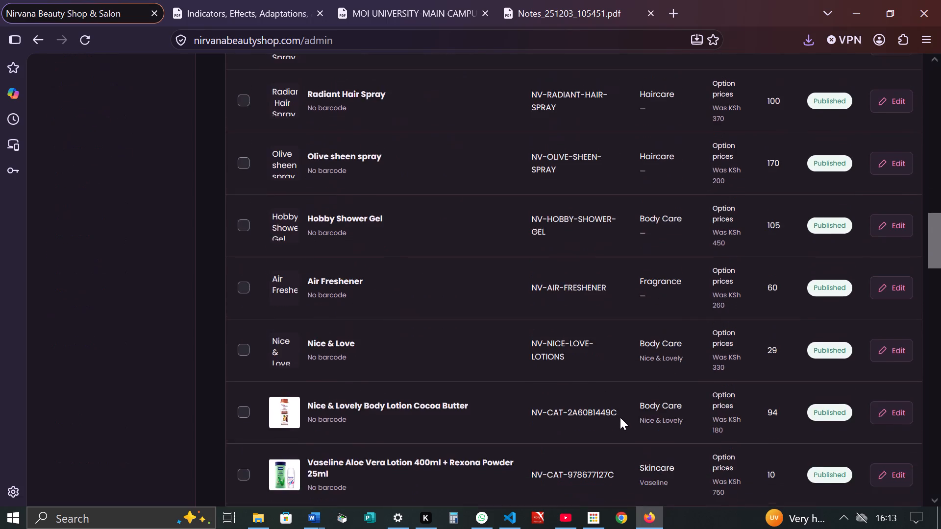
{"action": "scroll", "coordinate": [620, 417], "scroll_direction": "down", "scroll_amount": 4}
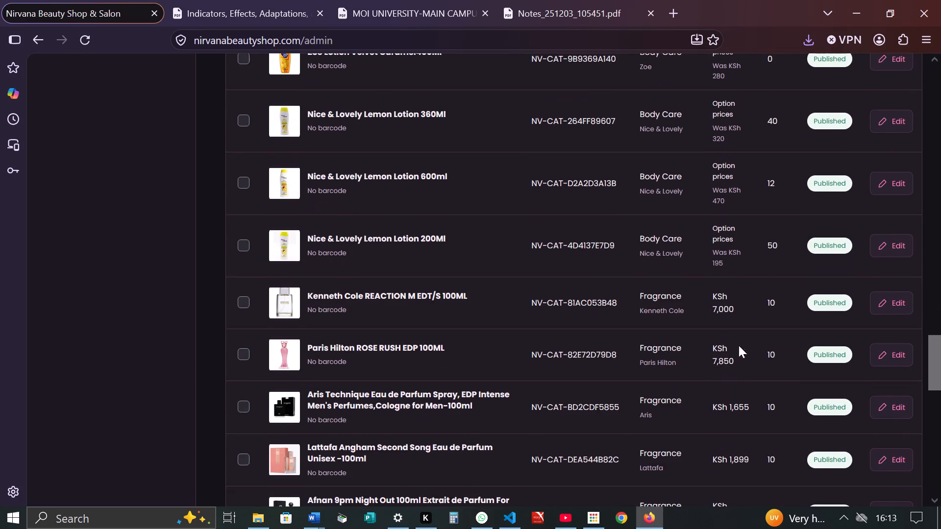
{"action": "left_click", "coordinate": [896, 304]}
{"action": "scroll", "coordinate": [615, 359], "scroll_direction": "down", "scroll_amount": 1}
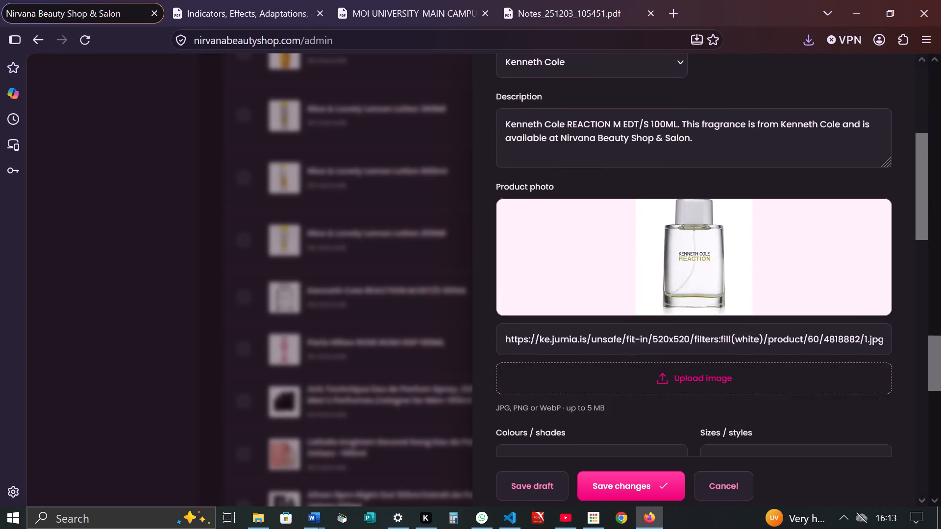
{"action": "scroll", "coordinate": [639, 337], "scroll_direction": "down", "scroll_amount": 2}
{"action": "scroll", "coordinate": [725, 332], "scroll_direction": "down", "scroll_amount": 1}
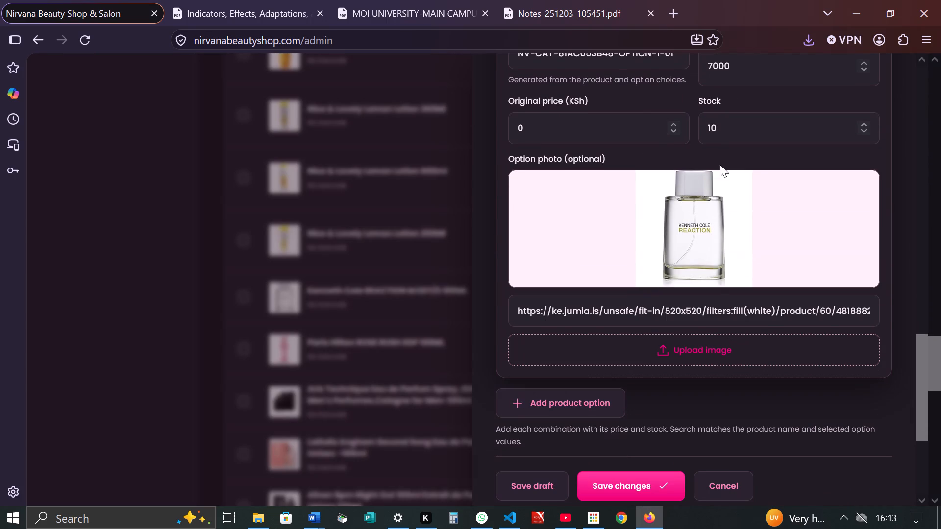
{"action": "left_click", "coordinate": [721, 122]}
{"action": "key", "text": "BackSpace"}
{"action": "key", "text": "BackSpace"}
{"action": "key", "text": "0"}
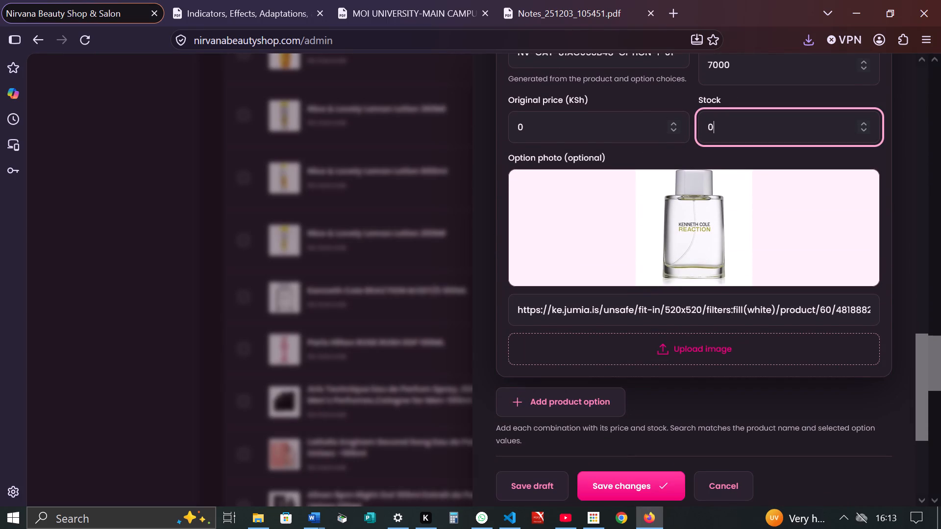
{"action": "left_click", "coordinate": [609, 484]}
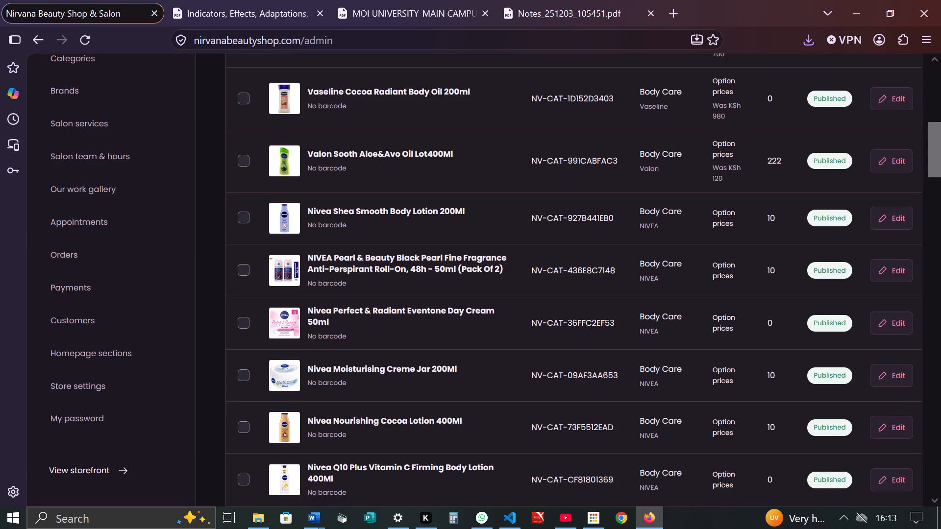
Set the Option 1 stock of Paris Hilton ROSE RUSH EDP 100ML to 0 and save the changes.
{"action": "scroll", "coordinate": [446, 267], "scroll_direction": "down", "scroll_amount": 3}
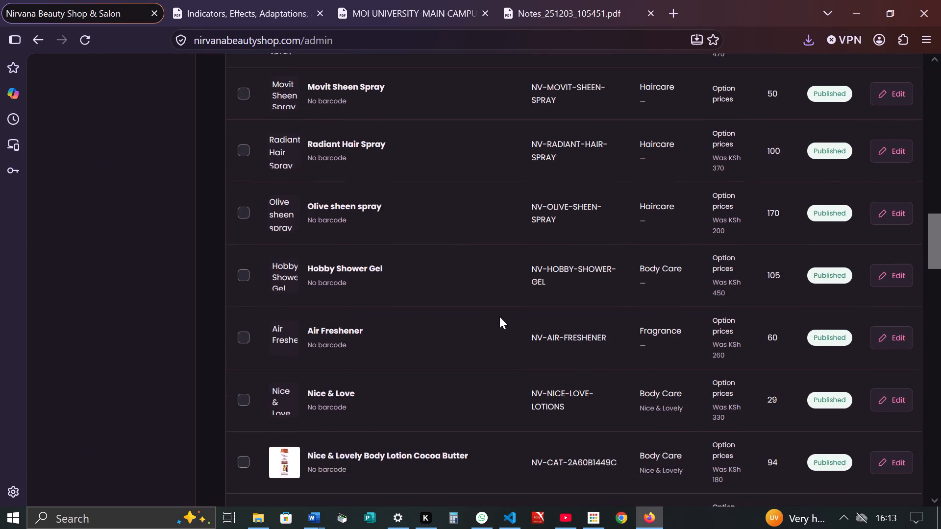
{"action": "scroll", "coordinate": [499, 316], "scroll_direction": "down", "scroll_amount": 3}
{"action": "scroll", "coordinate": [547, 313], "scroll_direction": "down", "scroll_amount": 1}
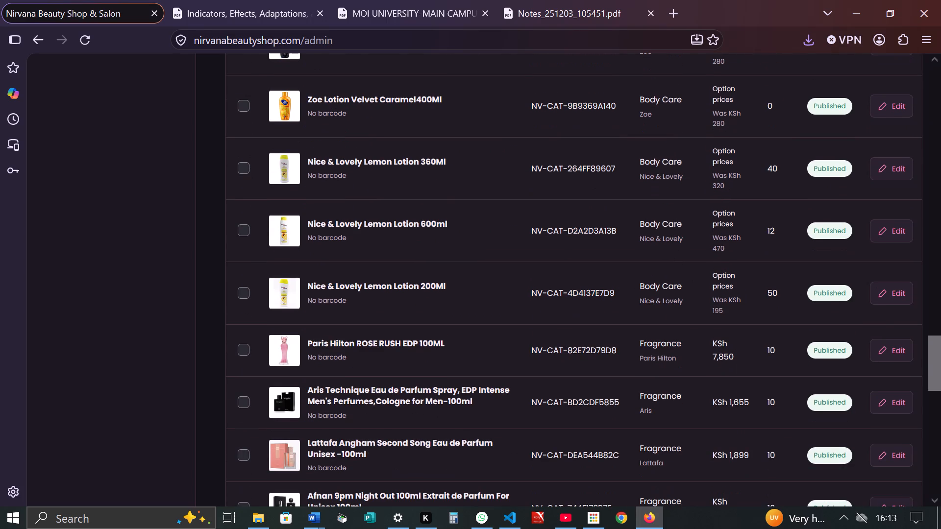
{"action": "left_click", "coordinate": [904, 353]}
{"action": "scroll", "coordinate": [796, 329], "scroll_direction": "down", "scroll_amount": 1}
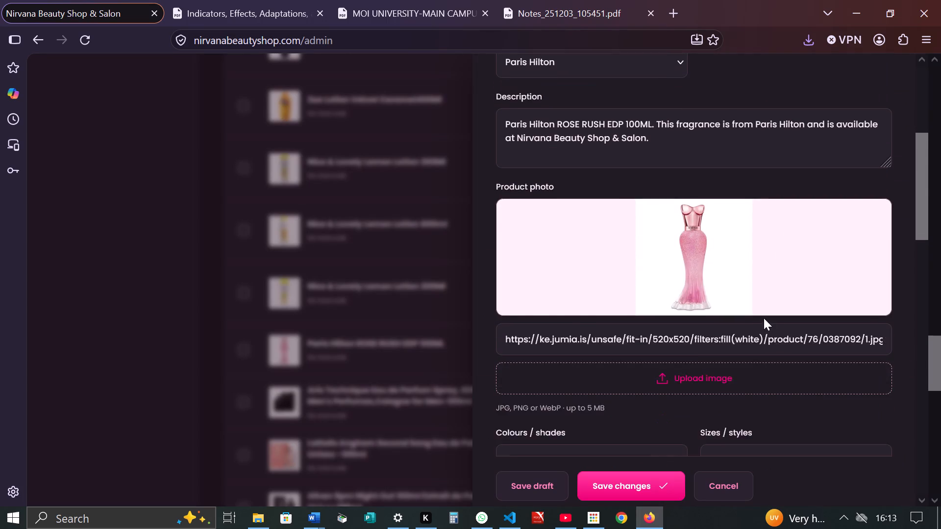
{"action": "scroll", "coordinate": [763, 318], "scroll_direction": "down", "scroll_amount": 2}
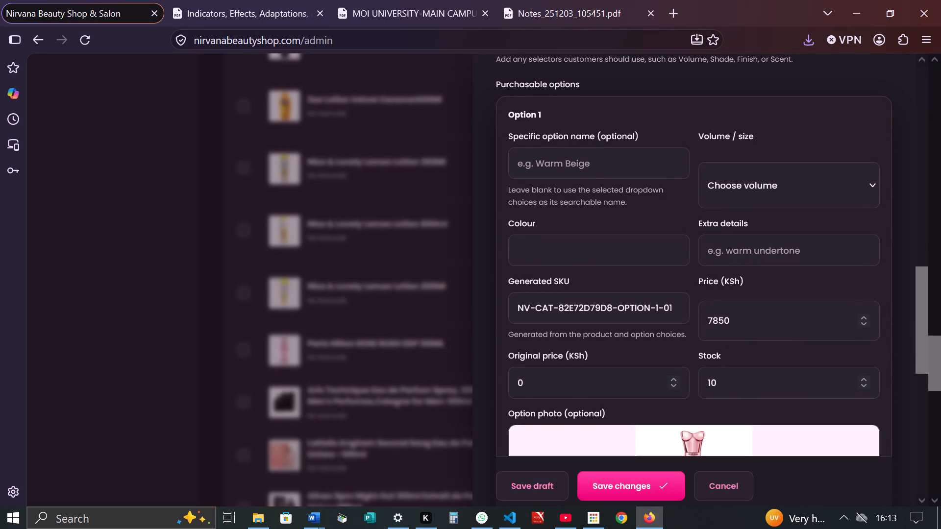
{"action": "left_click", "coordinate": [710, 383]}
{"action": "key", "text": "BackSpace"}
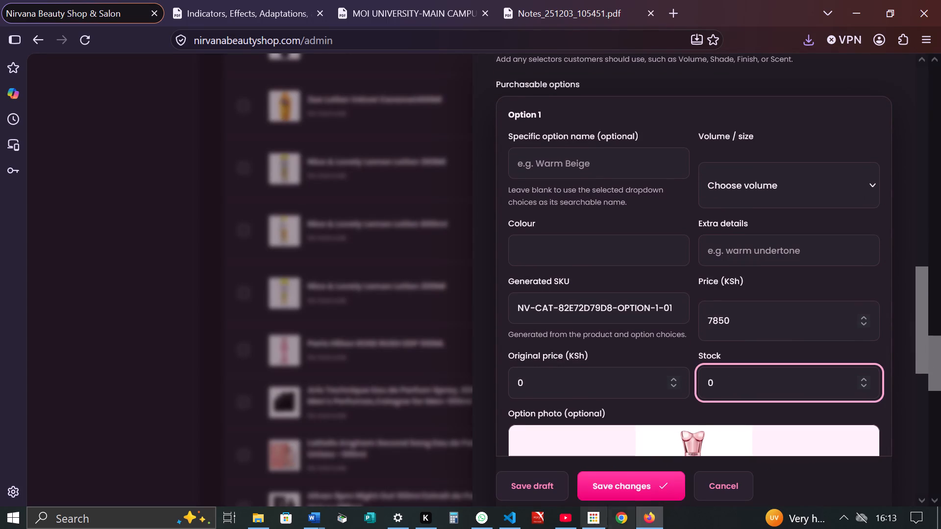
{"action": "left_click", "coordinate": [635, 506]}
{"action": "left_click", "coordinate": [638, 502]}
{"action": "left_click", "coordinate": [641, 491]}
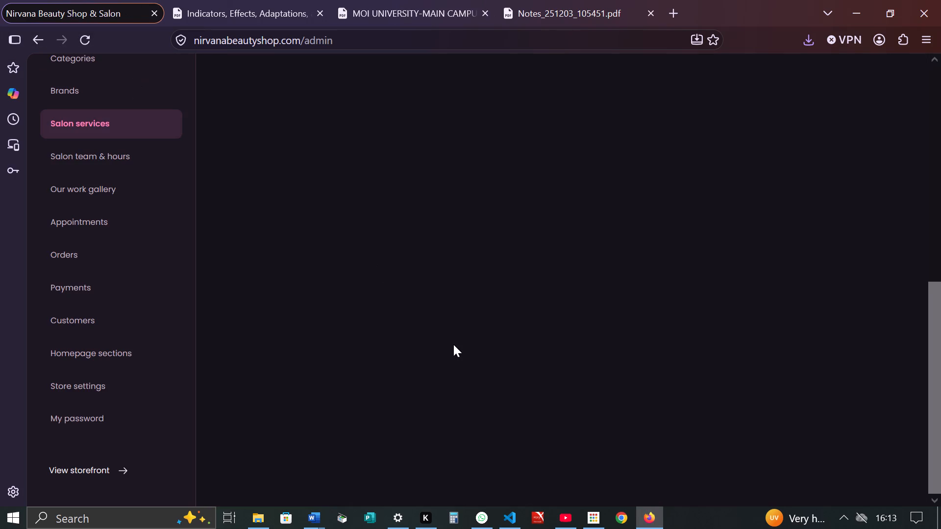
Set the Option 1 stock of Aris Technique Eau de Parfum Spray, EDP Intense Men's 100ml to 0 and save the changes.
{"action": "scroll", "coordinate": [533, 325], "scroll_direction": "down", "scroll_amount": 3}
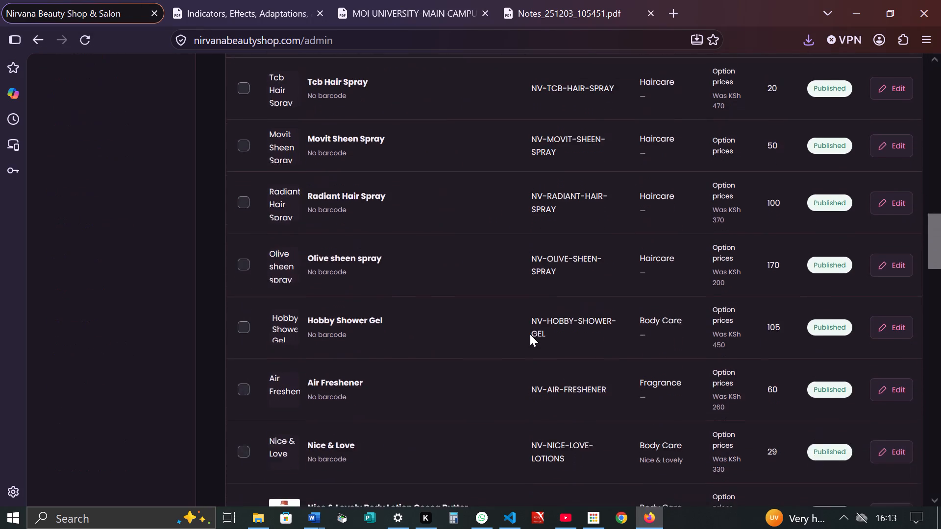
{"action": "scroll", "coordinate": [530, 334], "scroll_direction": "down", "scroll_amount": 4}
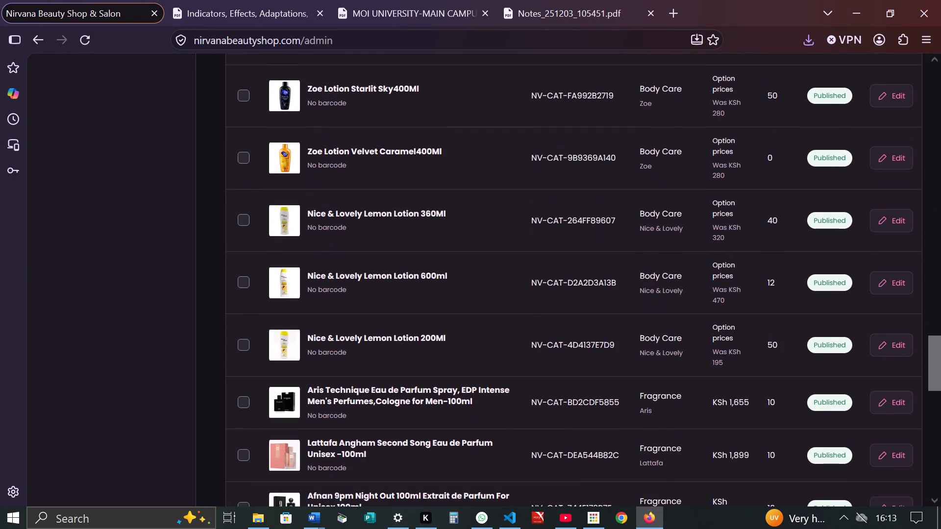
{"action": "left_click", "coordinate": [896, 406]}
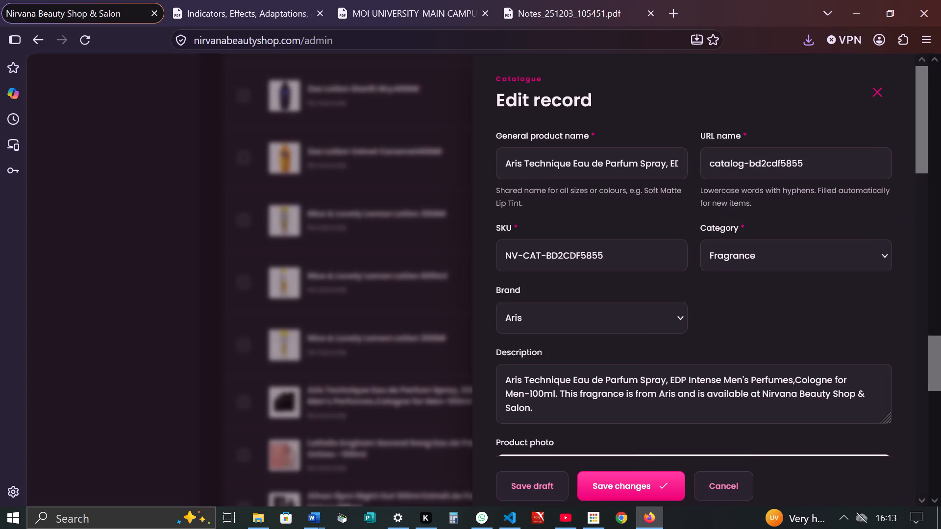
{"action": "scroll", "coordinate": [651, 375], "scroll_direction": "down", "scroll_amount": 3}
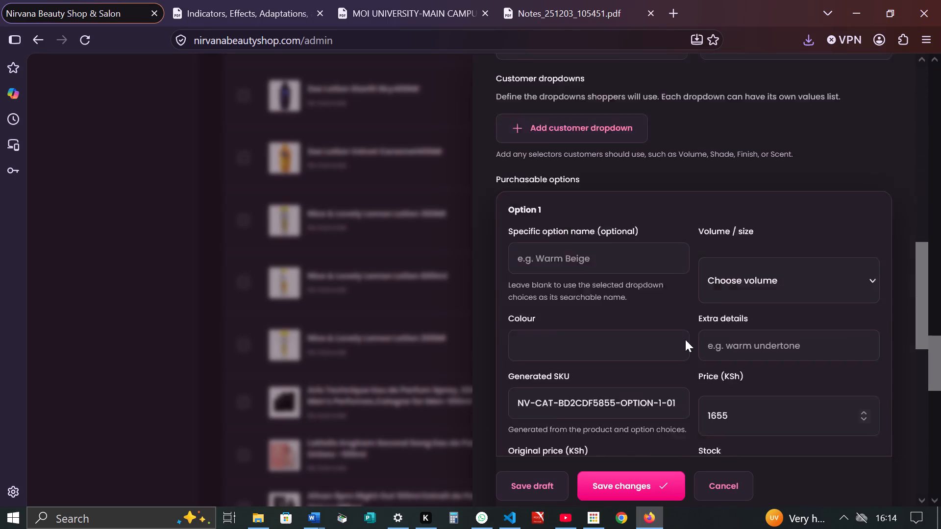
{"action": "left_click", "coordinate": [714, 385]}
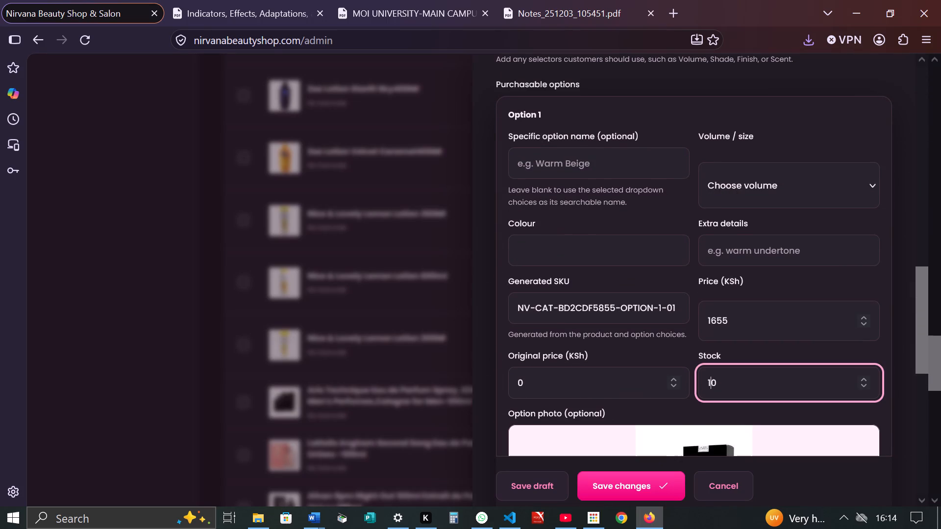
{"action": "key", "text": "BackSpace"}
{"action": "left_click", "coordinate": [610, 492]}
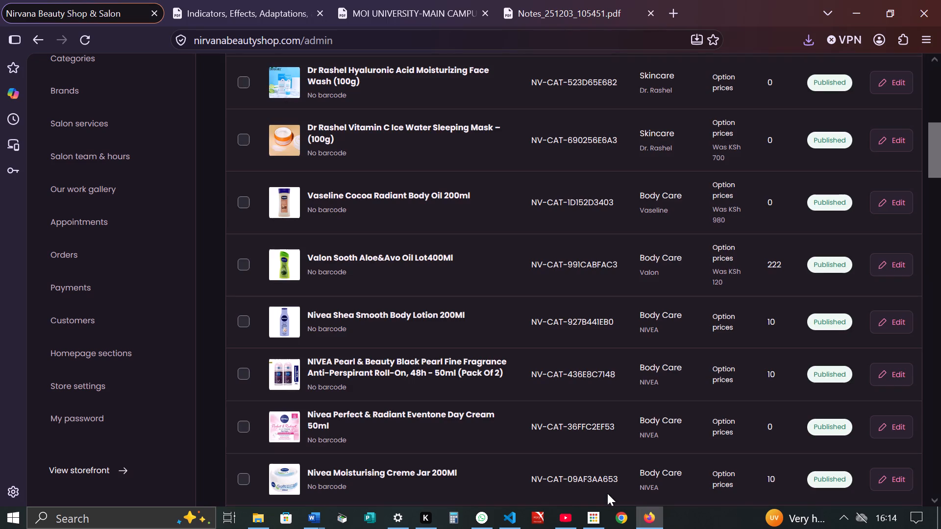
Set the Option 1 stock of Lattafa Angham Second Song Eau de Parfum Unisex -100ml to 0 and save the changes.
{"action": "scroll", "coordinate": [597, 518], "scroll_direction": "down", "scroll_amount": 3}
{"action": "scroll", "coordinate": [630, 399], "scroll_direction": "down", "scroll_amount": 7}
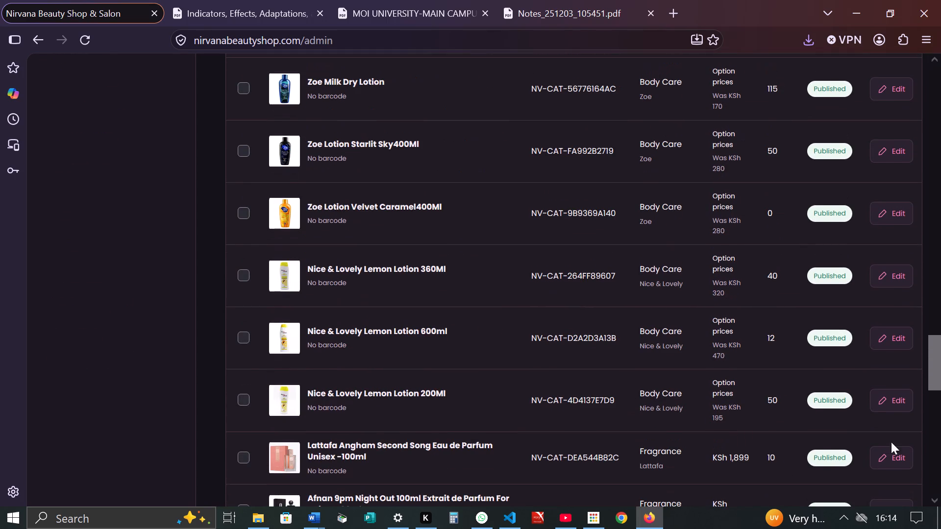
{"action": "left_click", "coordinate": [913, 457]}
{"action": "scroll", "coordinate": [818, 433], "scroll_direction": "down", "scroll_amount": 1}
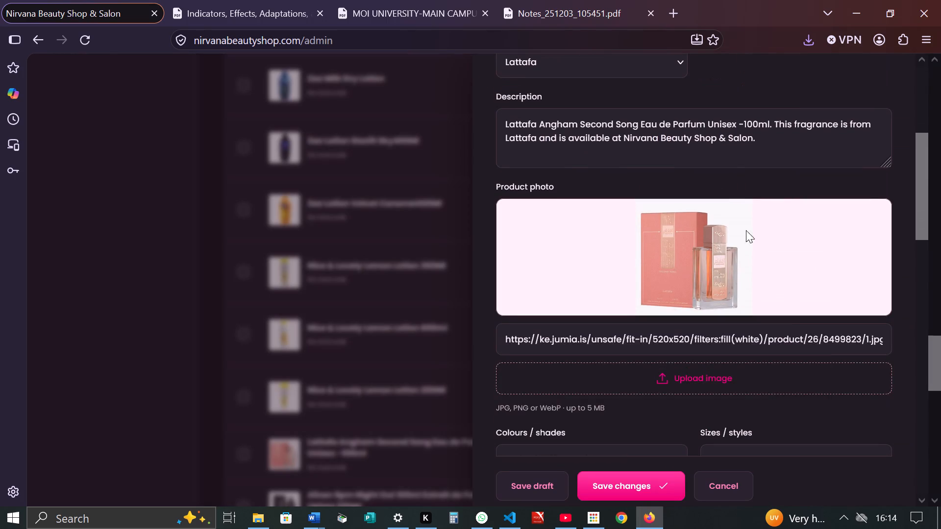
{"action": "scroll", "coordinate": [734, 362], "scroll_direction": "down", "scroll_amount": 2}
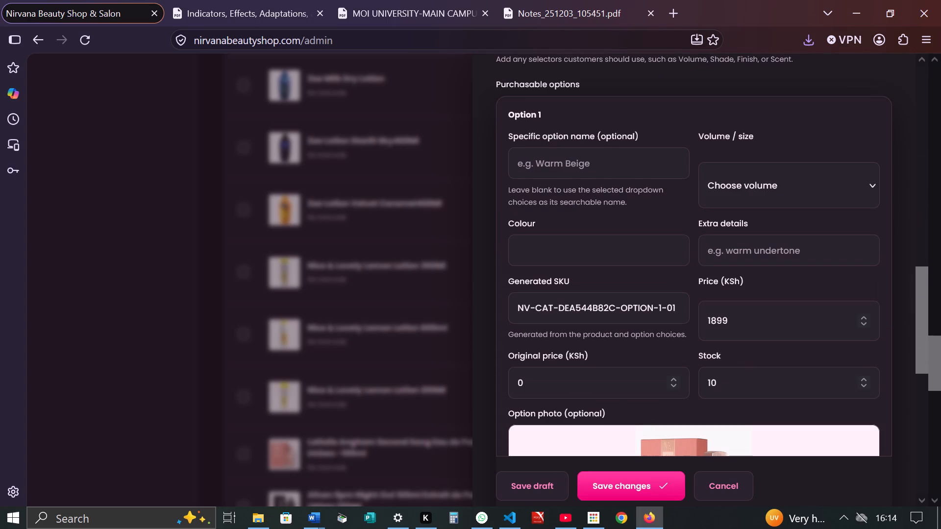
{"action": "left_click", "coordinate": [714, 379]}
{"action": "key", "text": "BackSpace"}
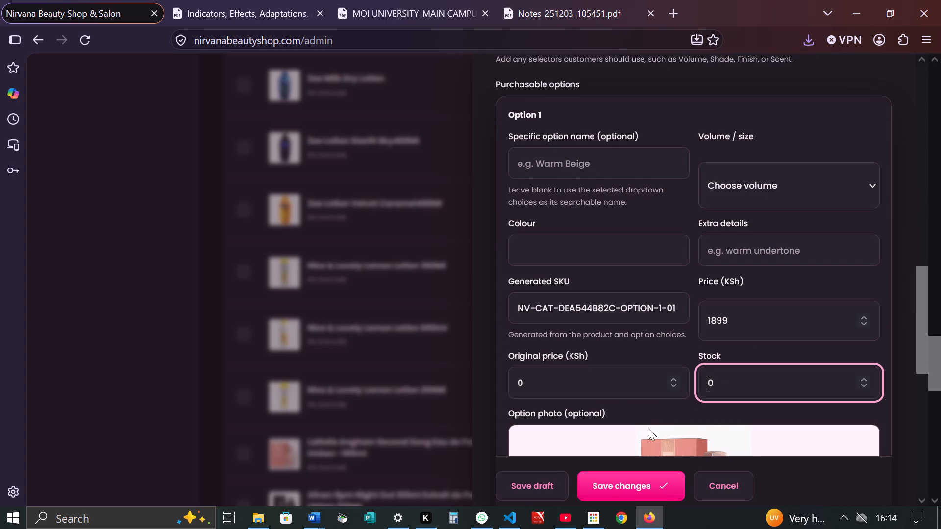
{"action": "left_click", "coordinate": [626, 489]}
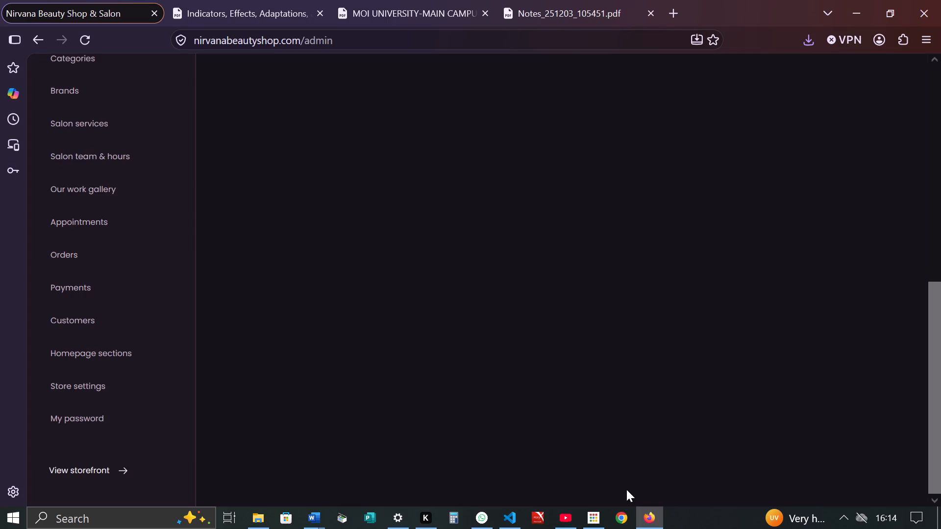
Set the Option 1 stock of Afnan 9pm Night Out 100ml Extrait de Parfum to 0 and save the changes.
{"action": "scroll", "coordinate": [607, 429], "scroll_direction": "down", "scroll_amount": 2}
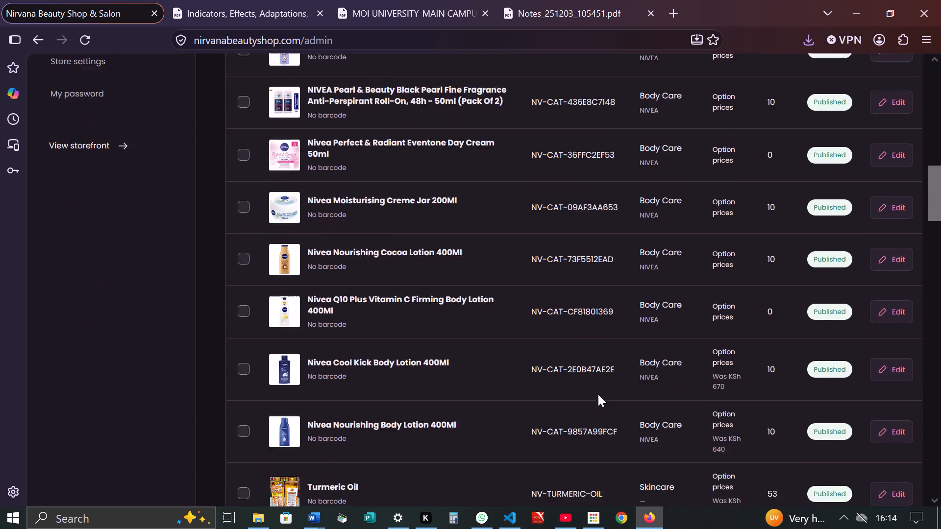
{"action": "scroll", "coordinate": [598, 372], "scroll_direction": "down", "scroll_amount": 6}
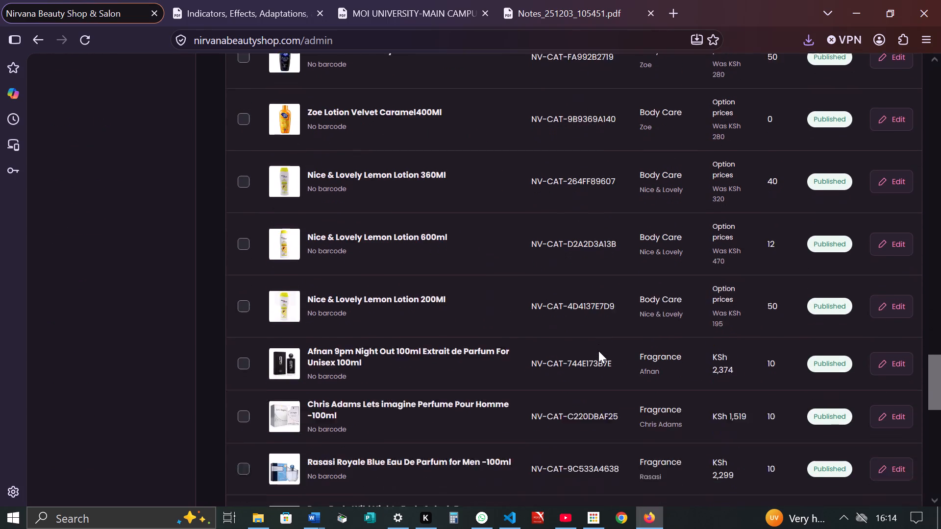
{"action": "left_click", "coordinate": [907, 271]}
{"action": "scroll", "coordinate": [738, 298], "scroll_direction": "down", "scroll_amount": 2}
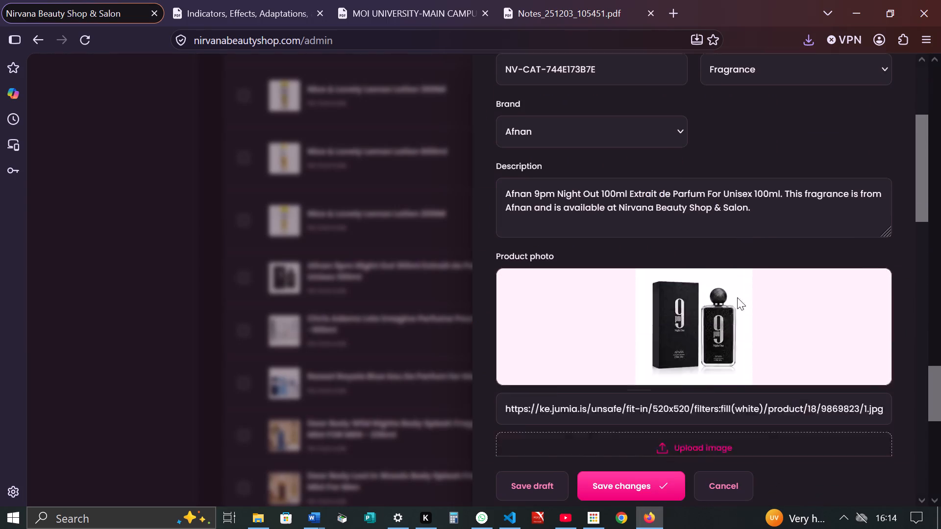
{"action": "scroll", "coordinate": [712, 353], "scroll_direction": "down", "scroll_amount": 1}
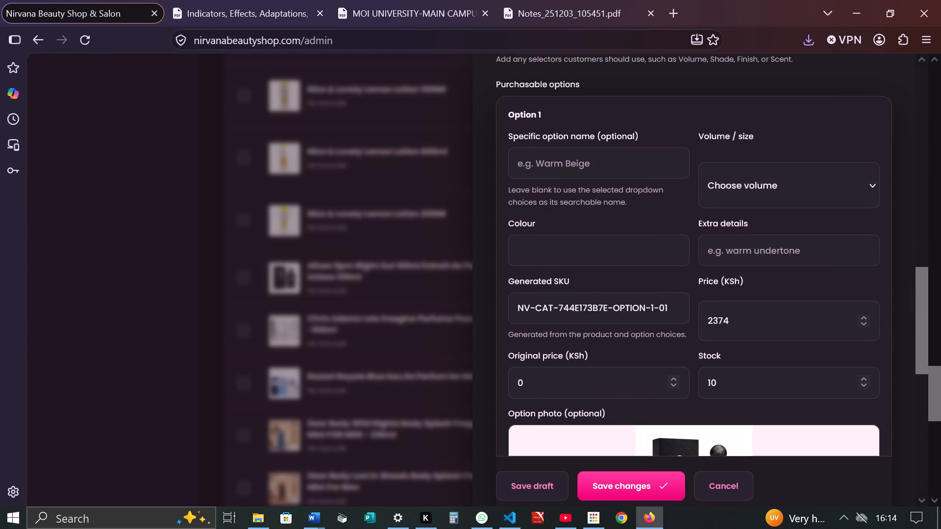
{"action": "left_click", "coordinate": [715, 379]}
{"action": "key", "text": "BackSpace"}
{"action": "key", "text": "BackSpace"}
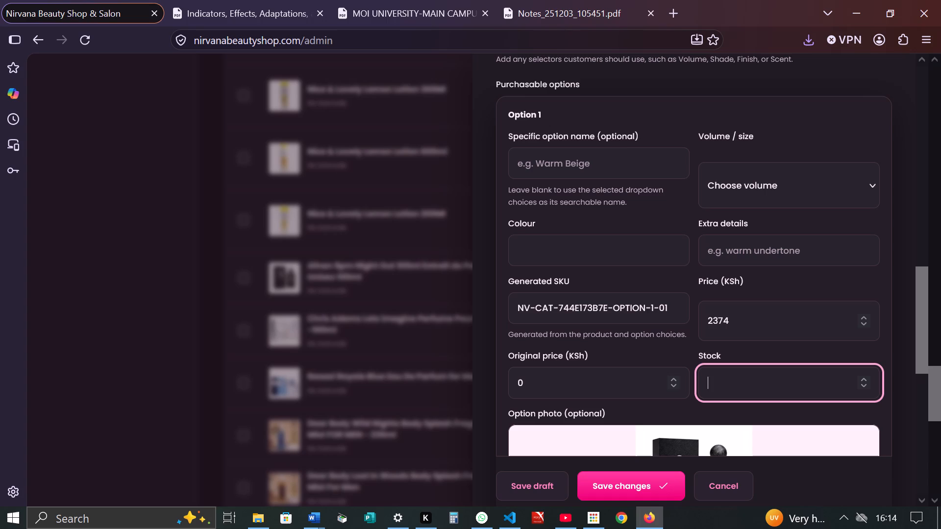
{"action": "key", "text": "0"}
{"action": "left_click", "coordinate": [638, 482]}
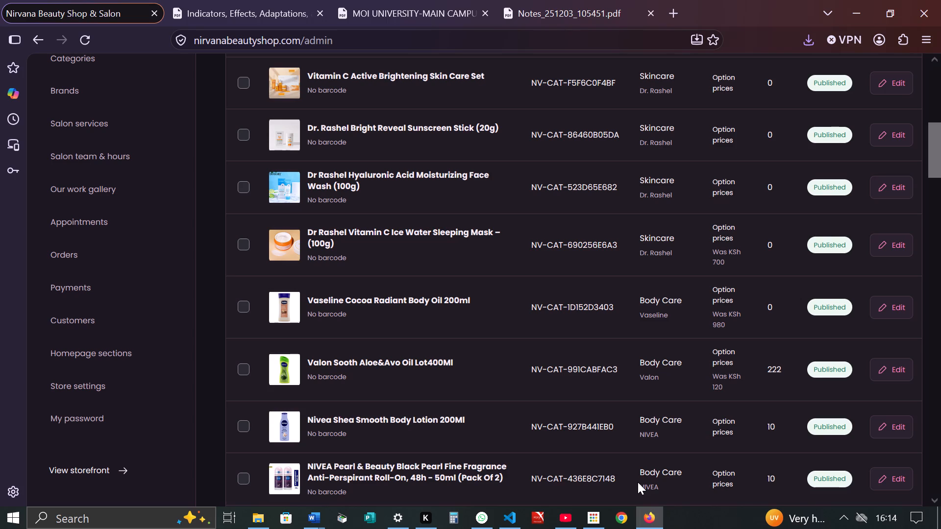
Set the Option 1 stock of Chris Adams Lets imagine Perfume Pour Homme -100ml to 0 and save the changes.
{"action": "scroll", "coordinate": [661, 284], "scroll_direction": "down", "scroll_amount": 2}
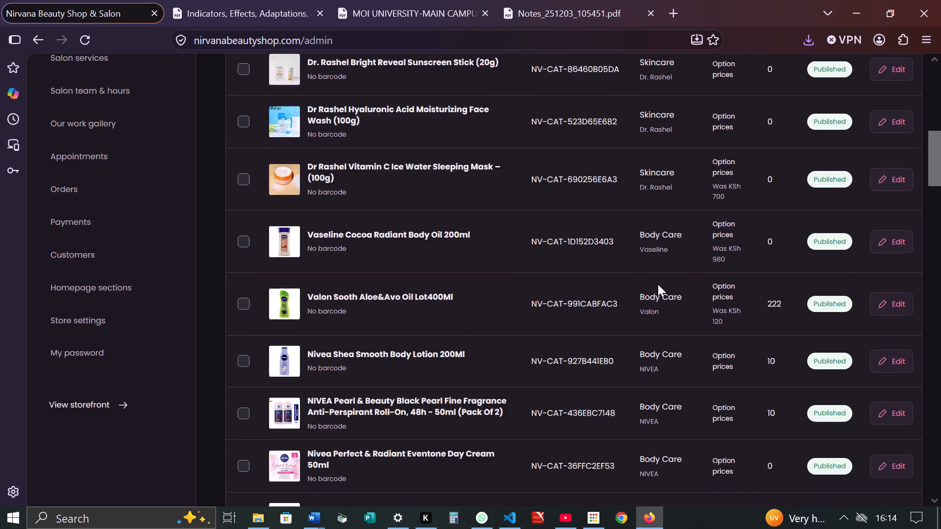
{"action": "scroll", "coordinate": [658, 284], "scroll_direction": "down", "scroll_amount": 7}
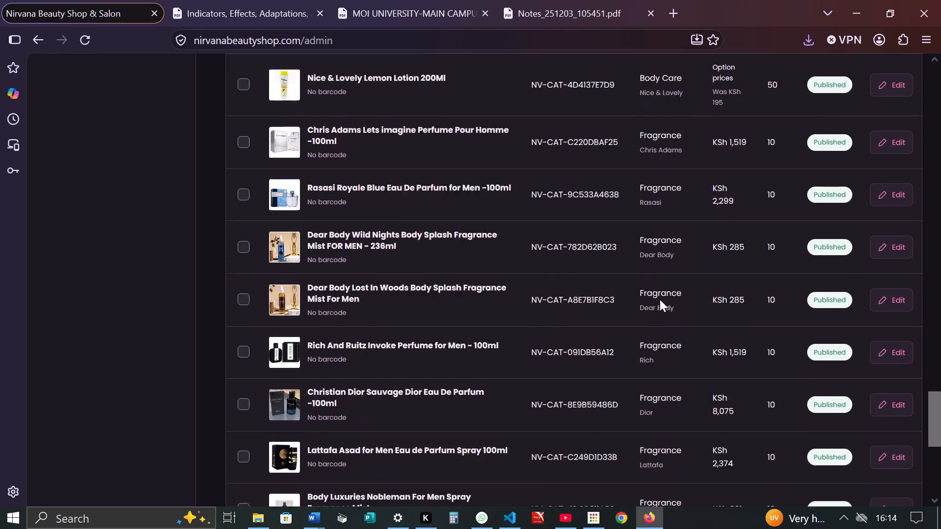
{"action": "scroll", "coordinate": [660, 299], "scroll_direction": "up", "scroll_amount": 1}
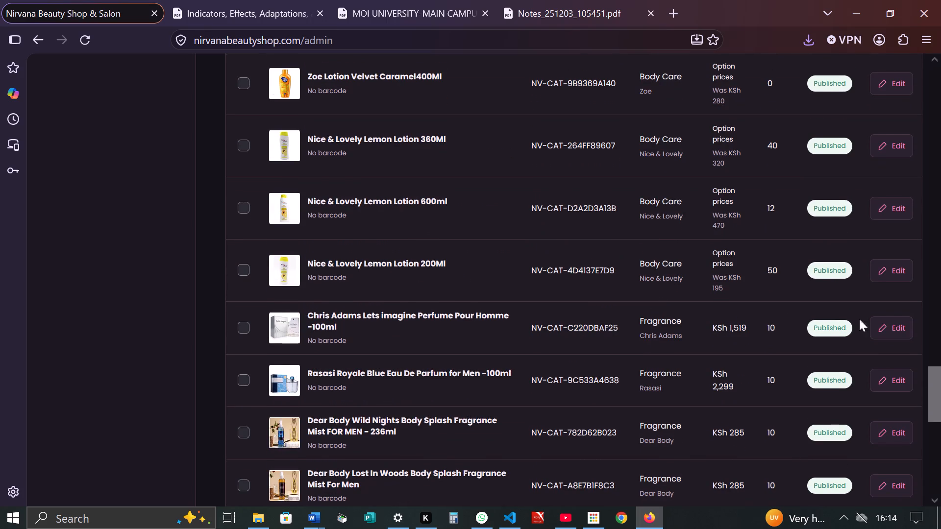
{"action": "left_click", "coordinate": [891, 336]}
{"action": "scroll", "coordinate": [629, 402], "scroll_direction": "down", "scroll_amount": 1}
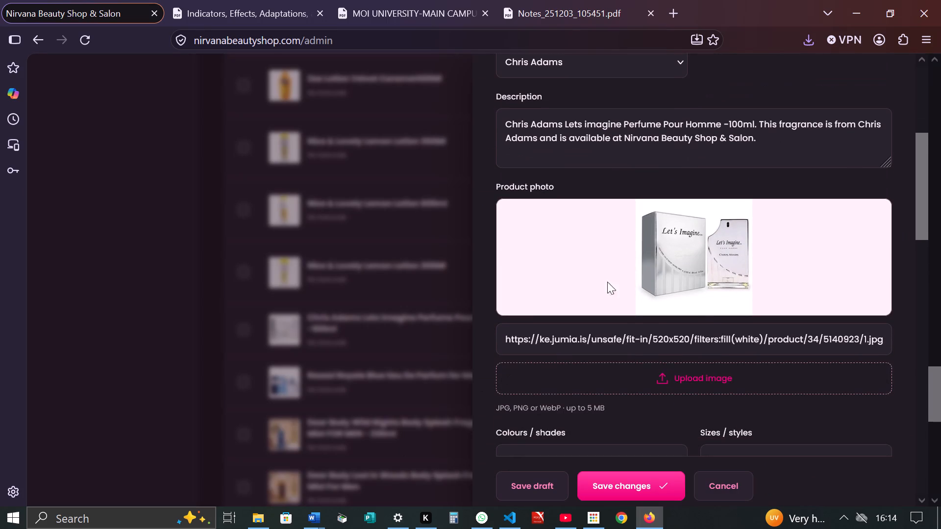
{"action": "scroll", "coordinate": [707, 322], "scroll_direction": "down", "scroll_amount": 2}
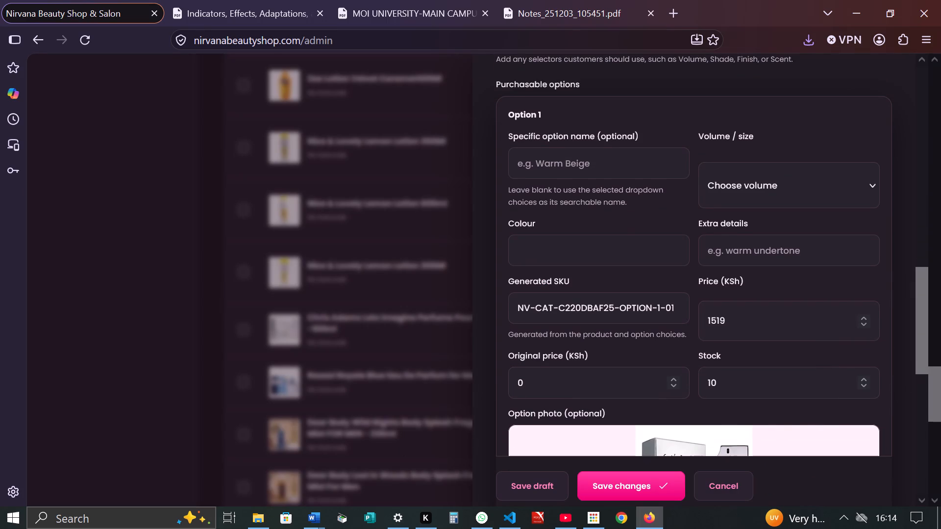
{"action": "left_click", "coordinate": [712, 379]}
{"action": "key", "text": "BackSpace"}
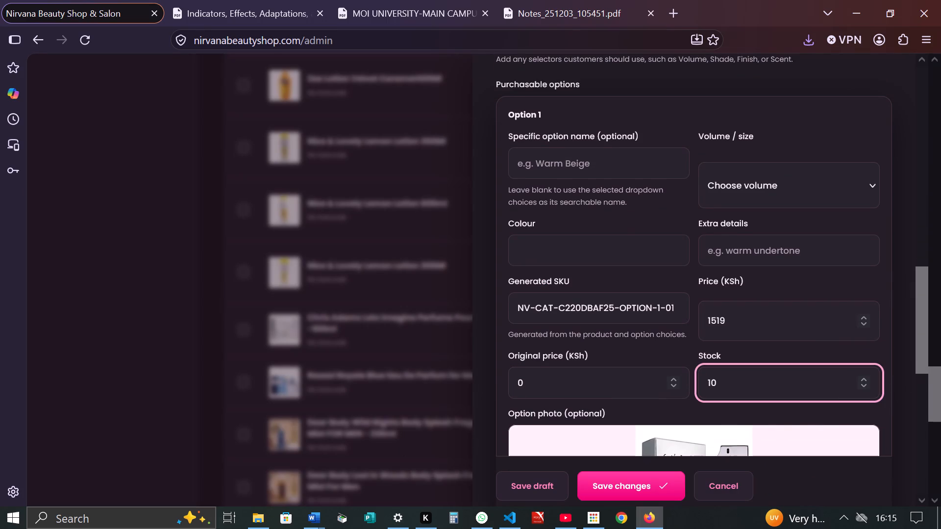
{"action": "left_click", "coordinate": [644, 495]}
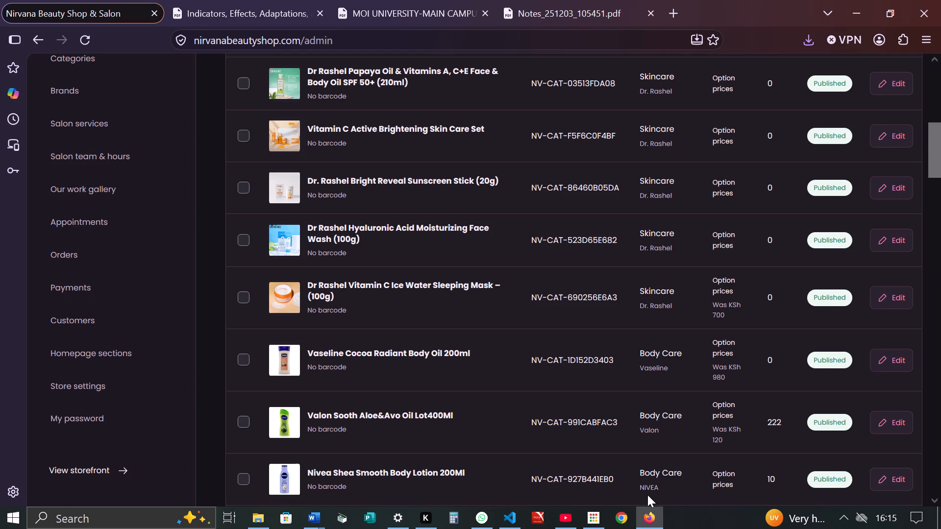
Set the Option 1 stock of Rasasi Royale Blue Eau De Parfum for Men -100ml to 0 and save the changes.
{"action": "scroll", "coordinate": [609, 486], "scroll_direction": "down", "scroll_amount": 3}
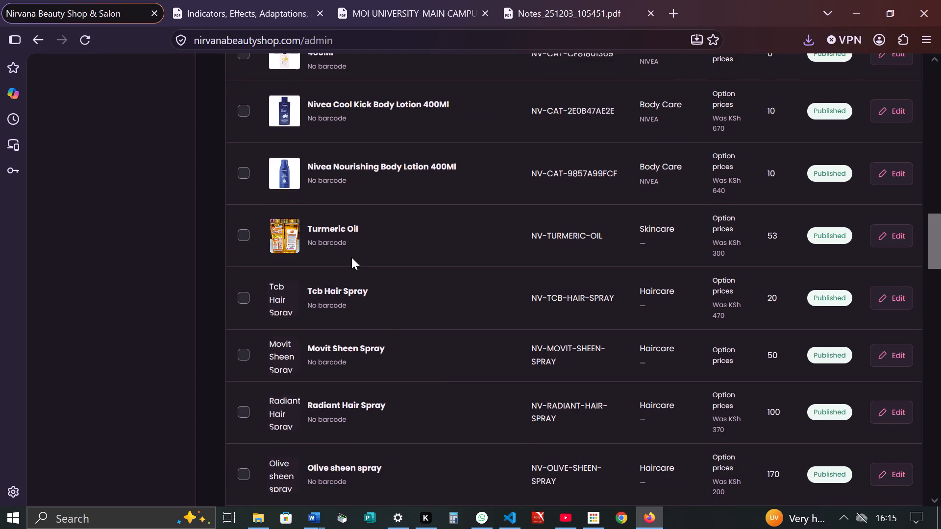
{"action": "scroll", "coordinate": [396, 258], "scroll_direction": "down", "scroll_amount": 4}
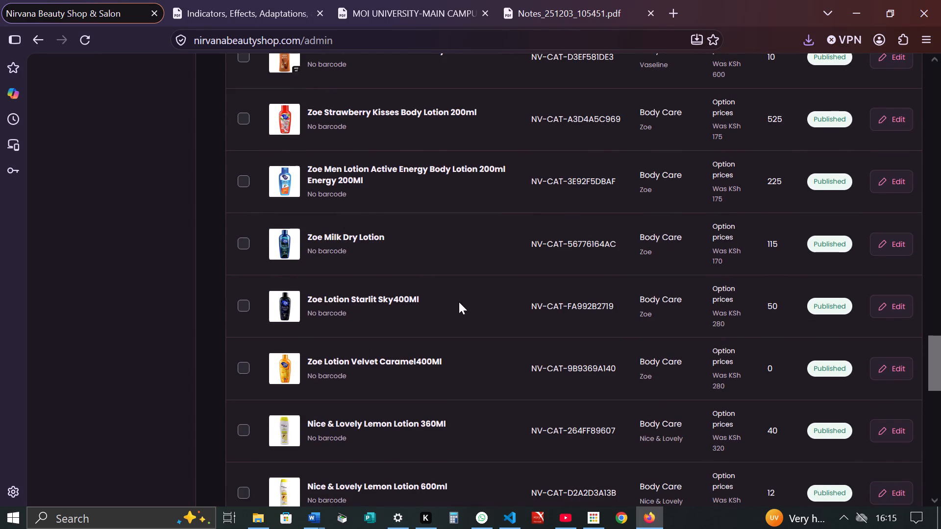
{"action": "scroll", "coordinate": [402, 376], "scroll_direction": "down", "scroll_amount": 2}
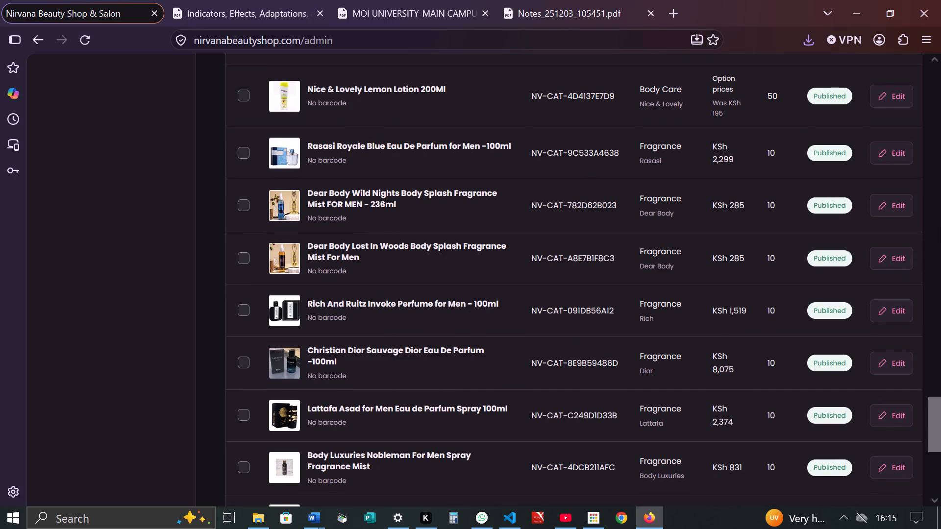
{"action": "left_click", "coordinate": [902, 159]}
{"action": "scroll", "coordinate": [565, 299], "scroll_direction": "down", "scroll_amount": 1}
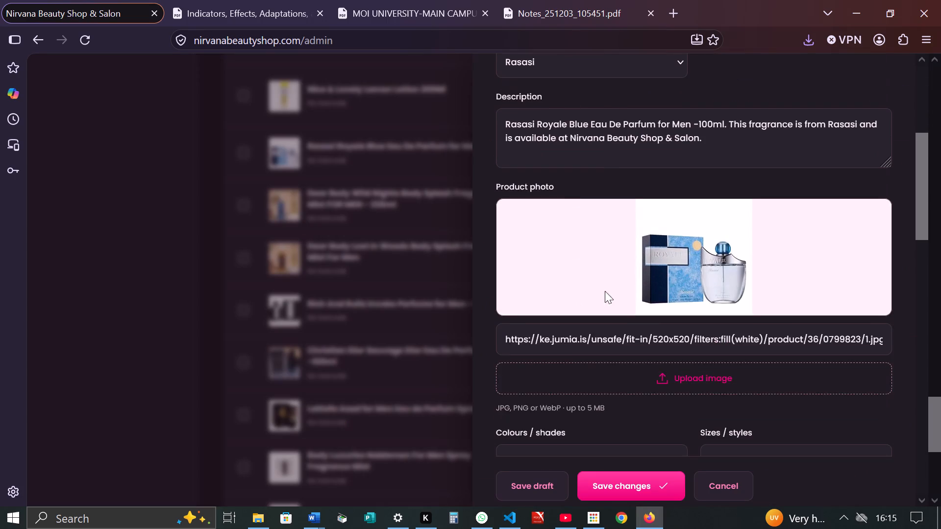
{"action": "scroll", "coordinate": [788, 303], "scroll_direction": "down", "scroll_amount": 2}
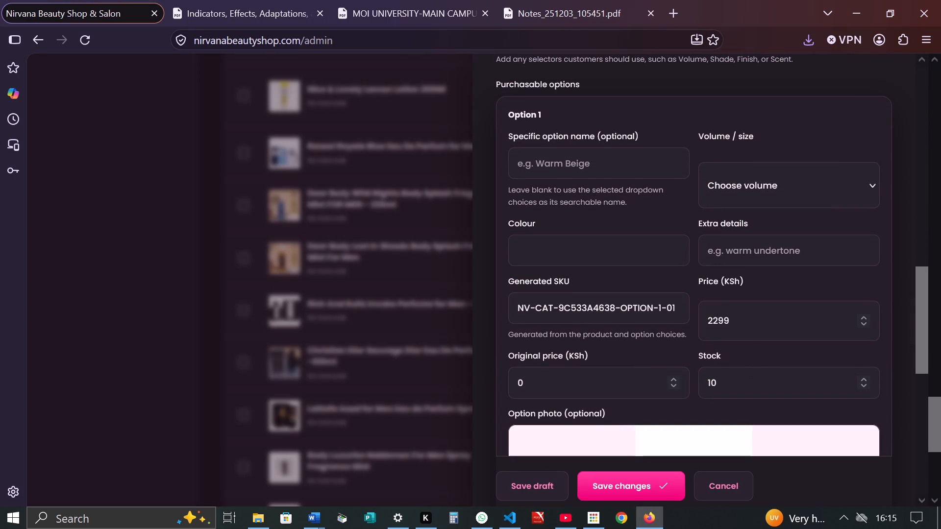
{"action": "left_click", "coordinate": [714, 387]}
{"action": "key", "text": "BackSpace"}
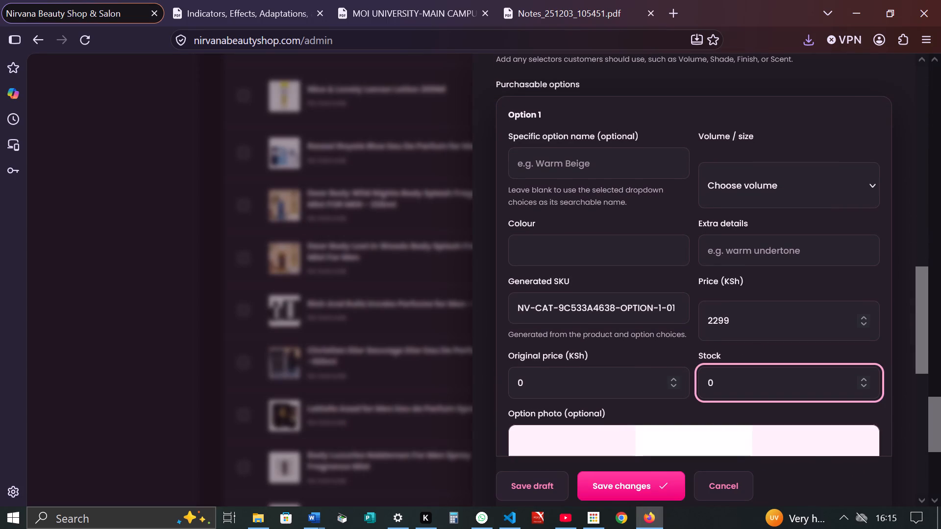
{"action": "left_click", "coordinate": [625, 489]}
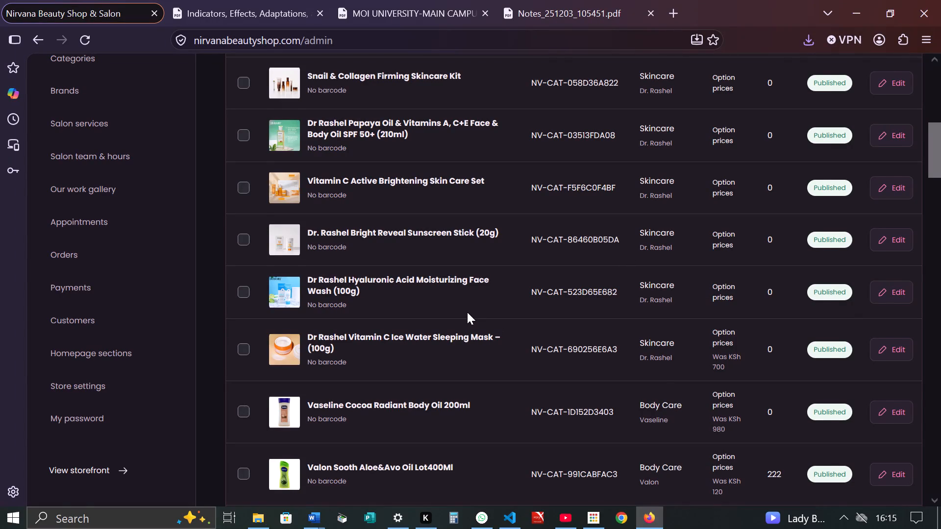
Open the Dear Body Wild Nights Body Splash Fragrance Mist FOR MEN - 236ml record for editing and look through its details.
{"action": "scroll", "coordinate": [467, 312], "scroll_direction": "up", "scroll_amount": 1}
{"action": "scroll", "coordinate": [423, 321], "scroll_direction": "down", "scroll_amount": 3}
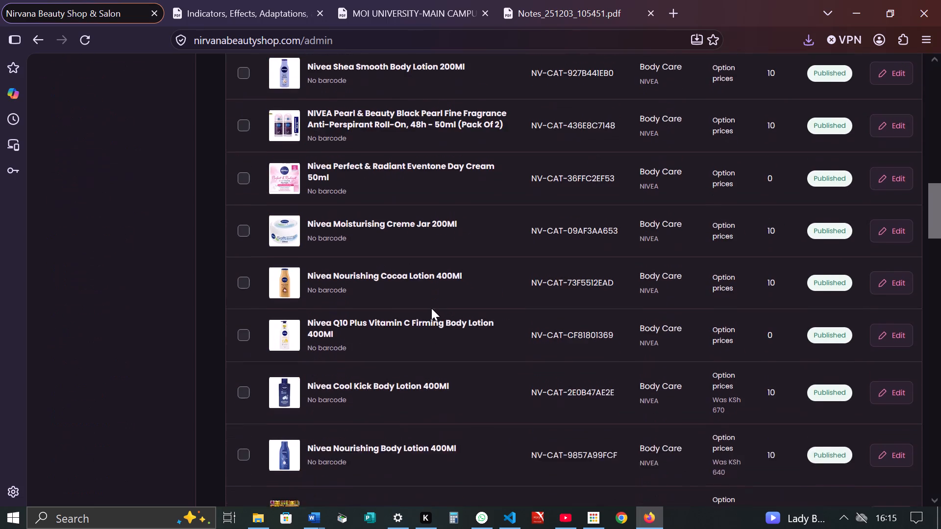
{"action": "scroll", "coordinate": [431, 308], "scroll_direction": "down", "scroll_amount": 5}
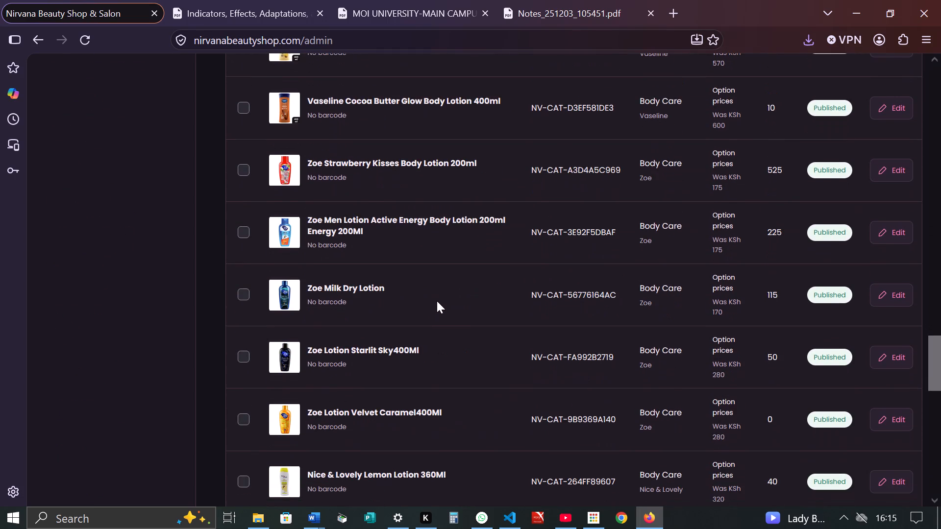
{"action": "scroll", "coordinate": [437, 301], "scroll_direction": "down", "scroll_amount": 2}
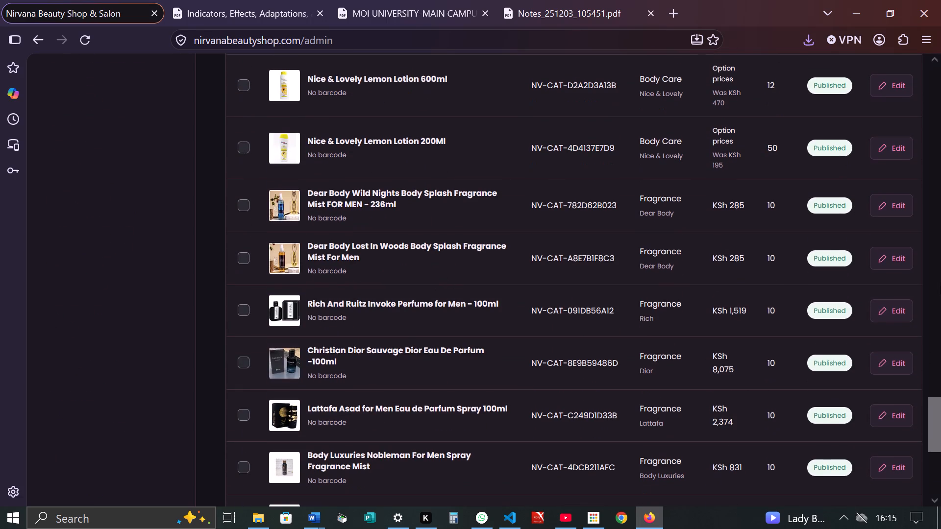
{"action": "left_click", "coordinate": [886, 200]}
{"action": "scroll", "coordinate": [728, 306], "scroll_direction": "down", "scroll_amount": 2}
{"action": "scroll", "coordinate": [721, 310], "scroll_direction": "up", "scroll_amount": 1}
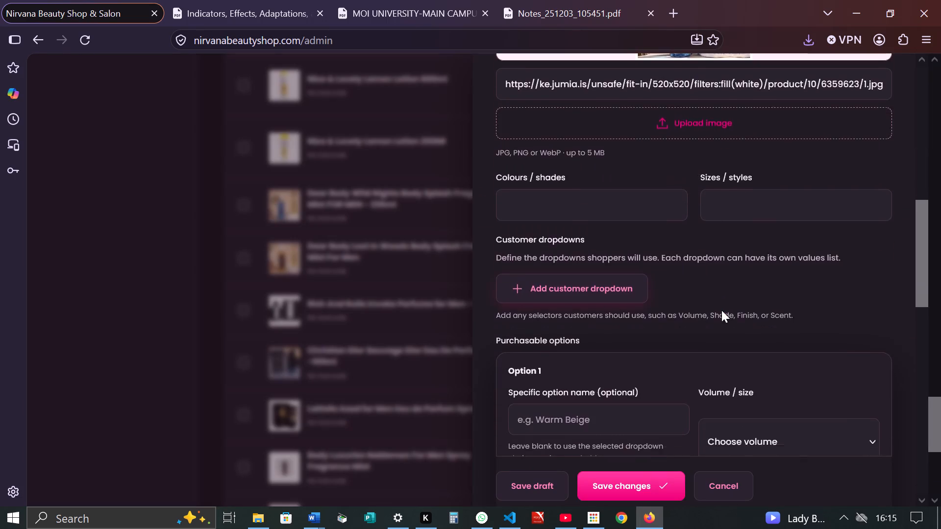
{"action": "scroll", "coordinate": [721, 310], "scroll_direction": "up", "scroll_amount": 1}
{"action": "scroll", "coordinate": [739, 338], "scroll_direction": "down", "scroll_amount": 1}
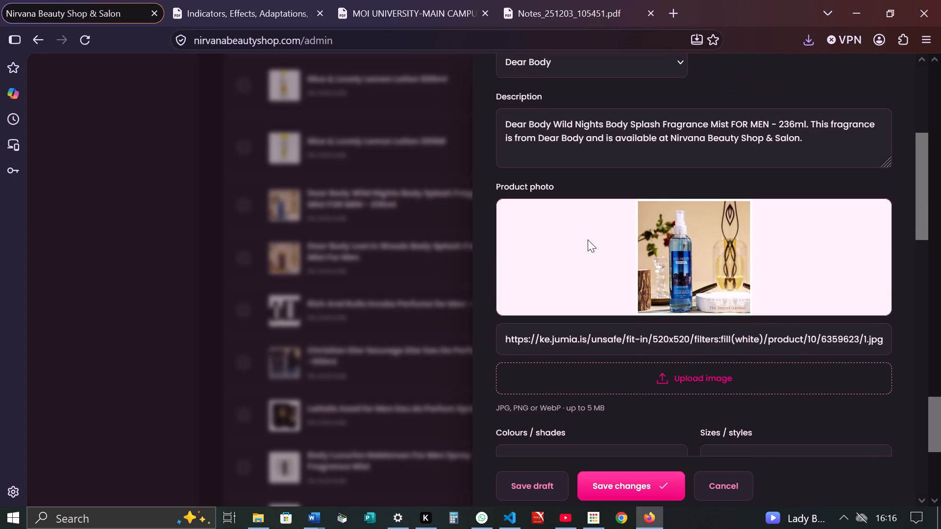
{"action": "scroll", "coordinate": [811, 237], "scroll_direction": "up", "scroll_amount": 1}
{"action": "scroll", "coordinate": [815, 275], "scroll_direction": "down", "scroll_amount": 1}
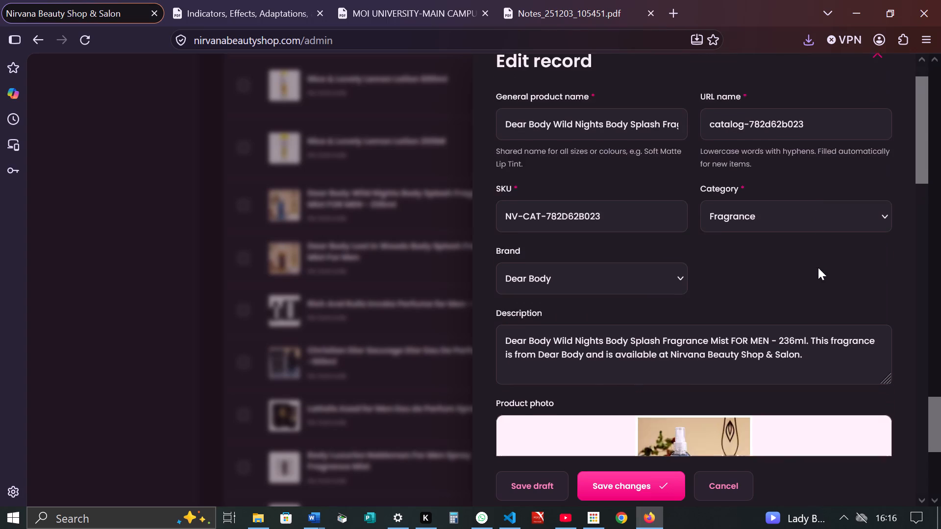
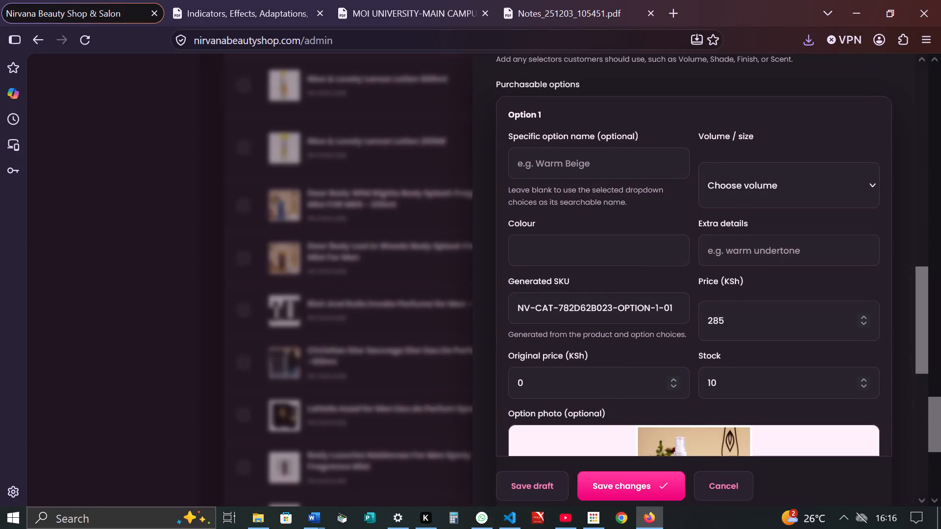
Set the Option 1 price of Dear Body Wild Nights Body Splash to KSh 300 and its original price to KSh 330.
{"action": "left_click", "coordinate": [743, 321]}
{"action": "key", "text": "BackSpace"}
{"action": "key", "text": "BackSpace"}
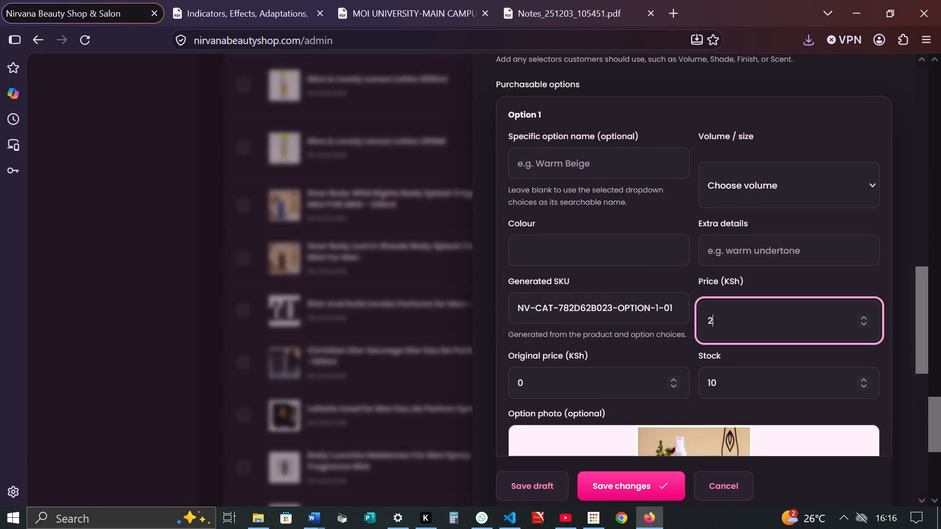
{"action": "key", "text": "BackSpace"}
{"action": "key", "text": "3"}
{"action": "type", "text": "00"}
{"action": "left_click", "coordinate": [561, 385]}
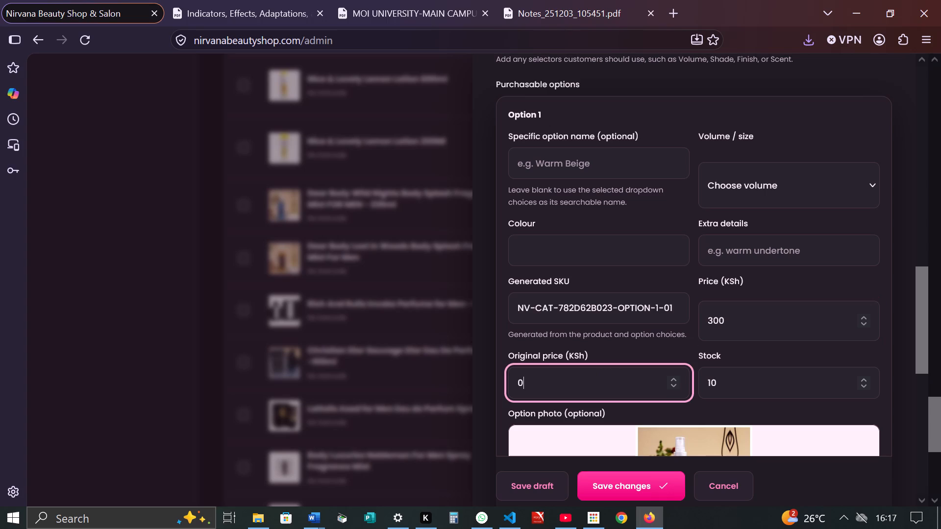
{"action": "key", "text": "BackSpace"}
{"action": "type", "text": "33"}
{"action": "key", "text": "0"}
Set the Option 1 stock of Dear Body Wild Nights Body Splash to 5 and save the changes.
{"action": "left_click", "coordinate": [710, 373]}
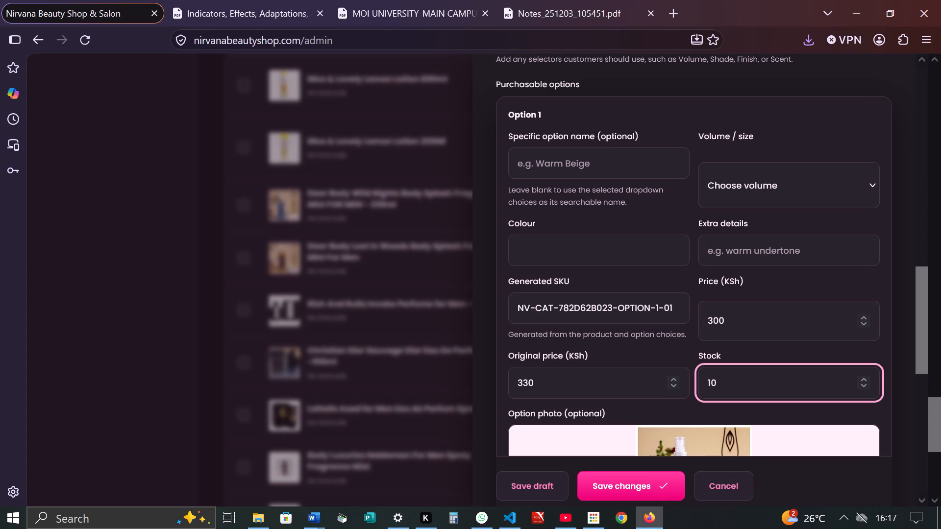
{"action": "left_click", "coordinate": [732, 381]}
{"action": "key", "text": "BackSpace"}
{"action": "key", "text": "BackSpace"}
{"action": "key", "text": "5"}
{"action": "left_click", "coordinate": [614, 485]}
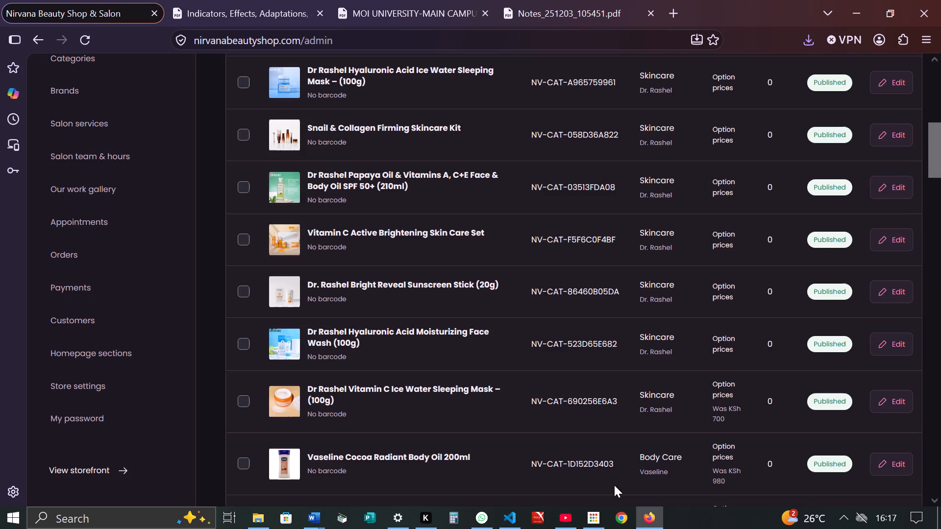
Open the Dear Body Lost In Woods Body Splash Fragrance Mist For Men record and set its Option 1 price to KSh 300.
{"action": "scroll", "coordinate": [685, 434], "scroll_direction": "down", "scroll_amount": 4}
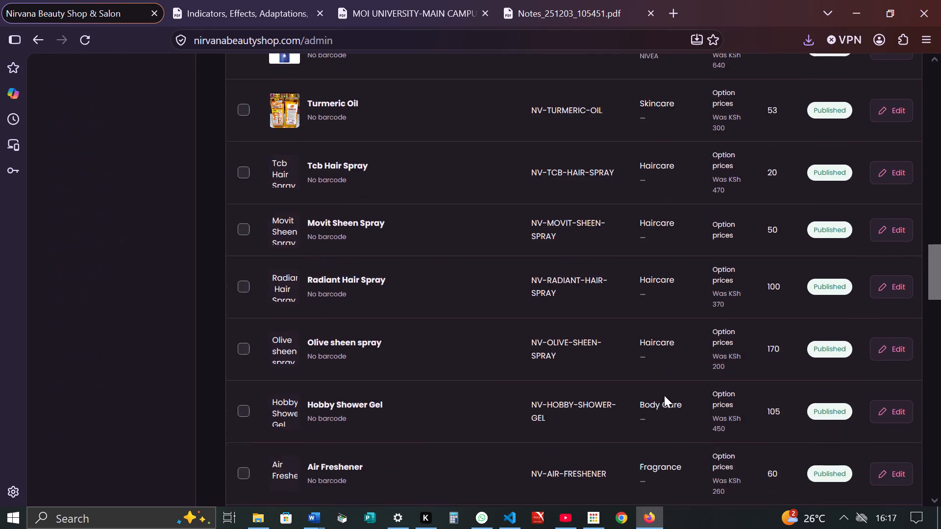
{"action": "scroll", "coordinate": [663, 394], "scroll_direction": "down", "scroll_amount": 4}
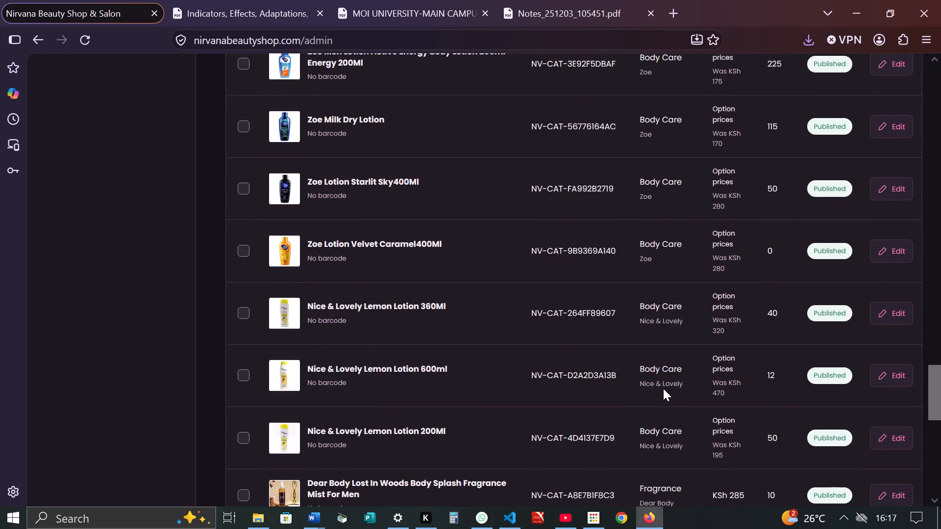
{"action": "scroll", "coordinate": [663, 388], "scroll_direction": "down", "scroll_amount": 1}
{"action": "left_click", "coordinate": [891, 252]}
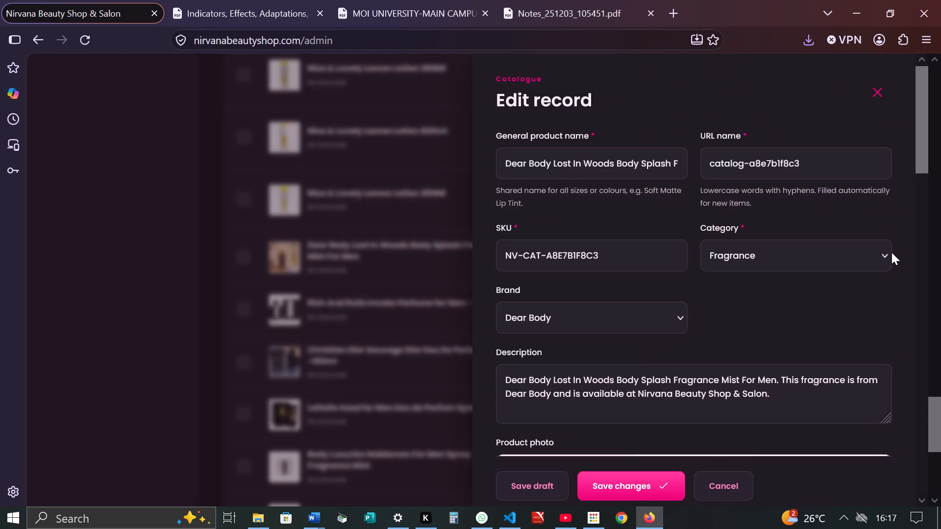
{"action": "scroll", "coordinate": [764, 273], "scroll_direction": "down", "scroll_amount": 1}
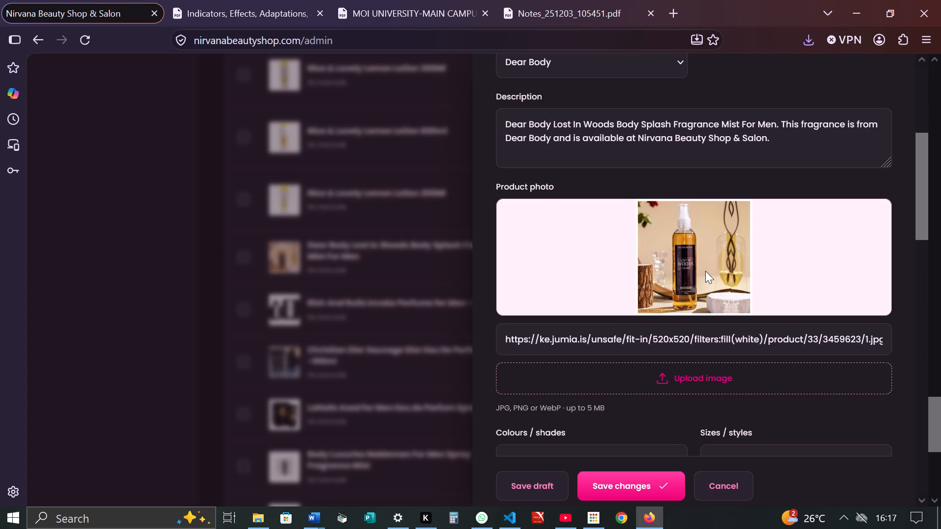
{"action": "scroll", "coordinate": [736, 247], "scroll_direction": "down", "scroll_amount": 1}
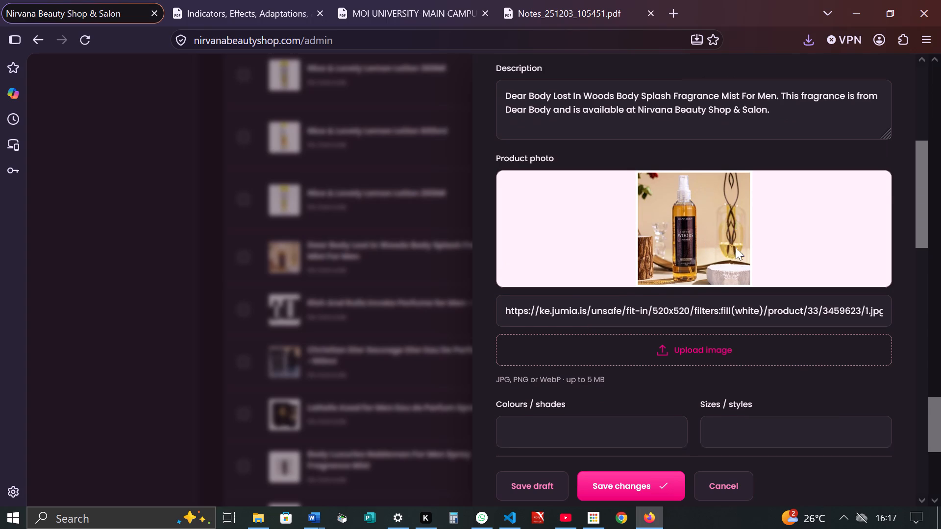
{"action": "scroll", "coordinate": [734, 380], "scroll_direction": "down", "scroll_amount": 1}
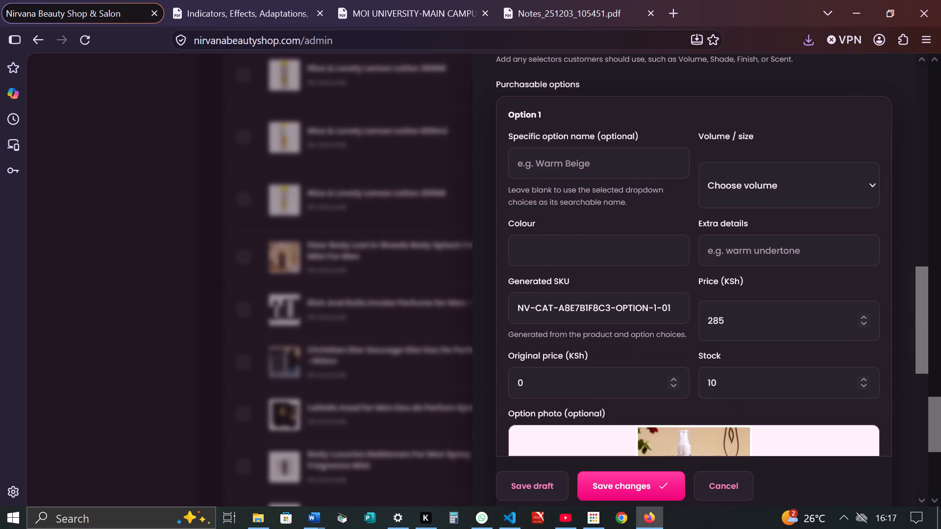
{"action": "left_click_drag", "start_coordinate": [739, 327], "coordinate": [692, 309]}
{"action": "key", "text": "BackSpace"}
{"action": "key", "text": "3"}
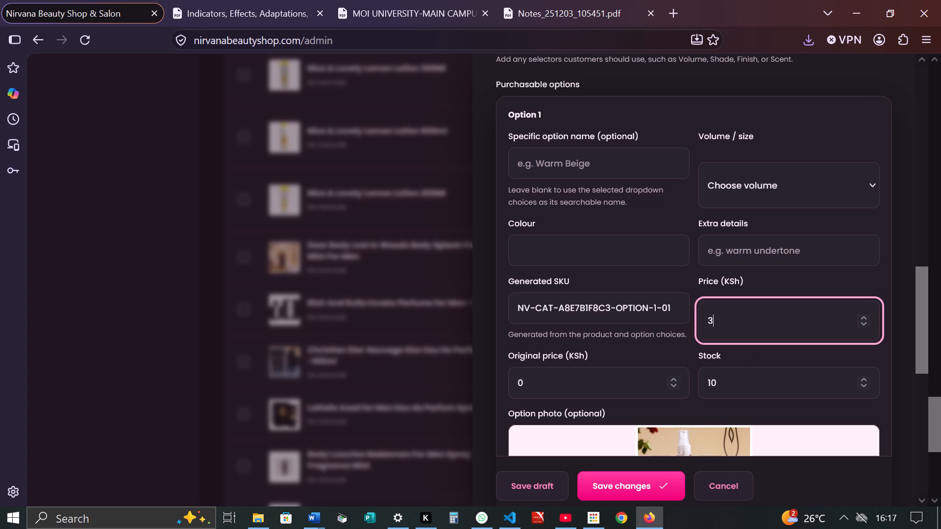
{"action": "type", "text": "00"}
Set the Option 1 original price of Dear Body Lost In Woods Body Splash to KSh 330 and save the changes.
{"action": "left_click", "coordinate": [517, 379]}
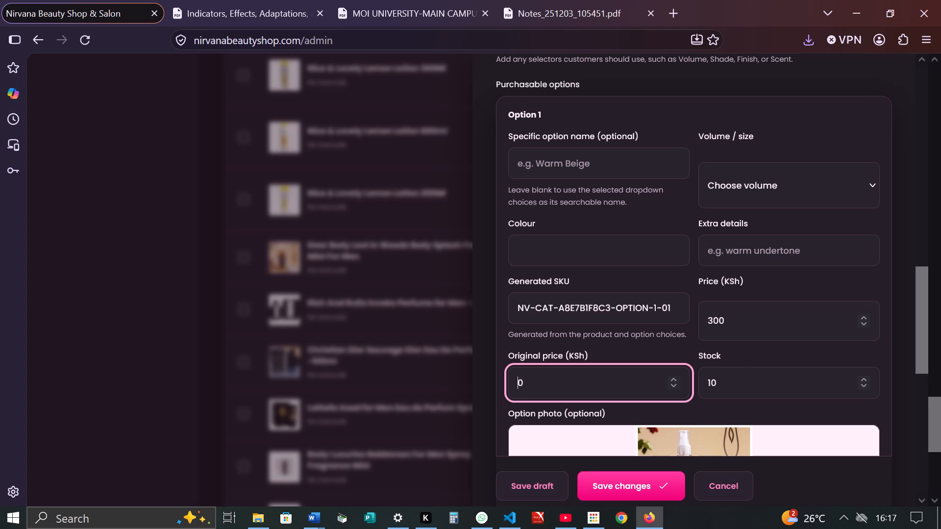
{"action": "key", "text": "Right"}
{"action": "key", "text": "BackSpace"}
{"action": "type", "text": "330"}
{"action": "left_click", "coordinate": [738, 373]}
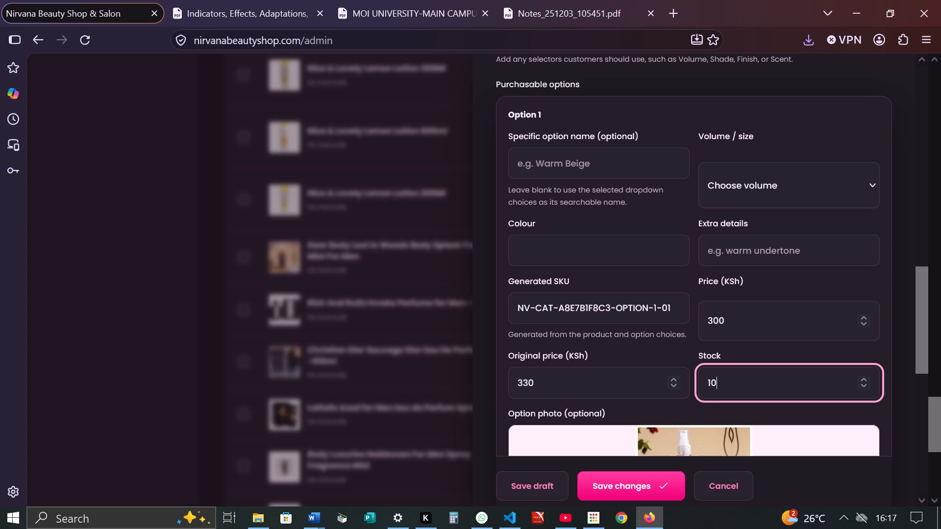
{"action": "left_click", "coordinate": [649, 467]}
{"action": "left_click", "coordinate": [636, 483]}
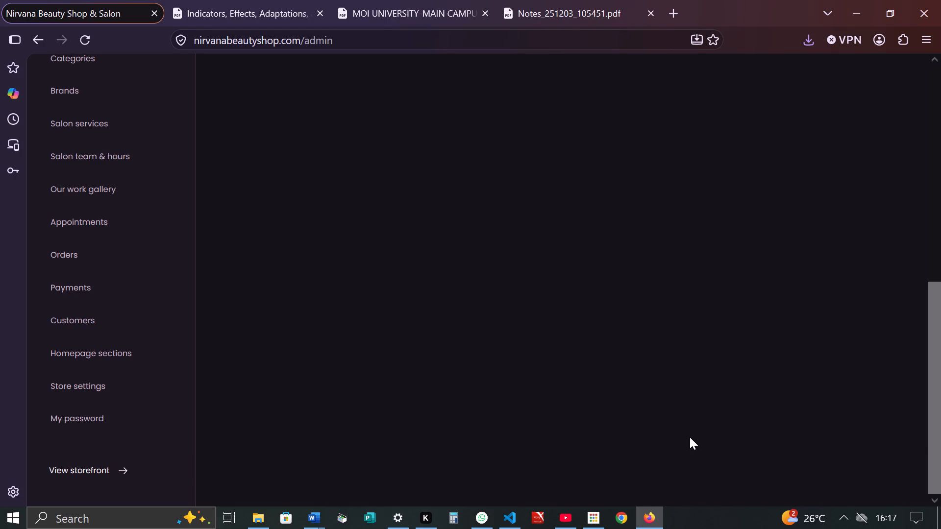
Set the Option 1 stock of Rich And Ruitz Invoke Perfume for Men - 100ml to 0 and save the changes.
{"action": "scroll", "coordinate": [528, 327], "scroll_direction": "down", "scroll_amount": 3}
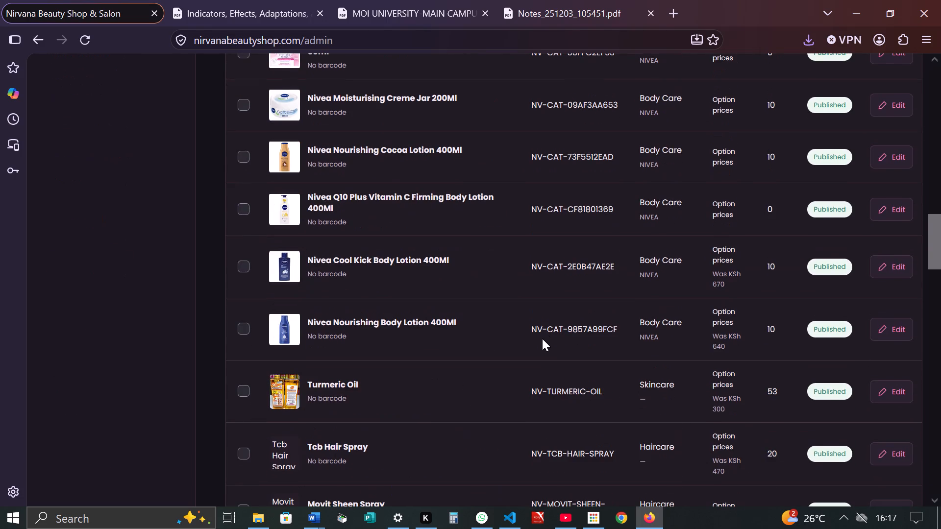
{"action": "scroll", "coordinate": [542, 338], "scroll_direction": "down", "scroll_amount": 5}
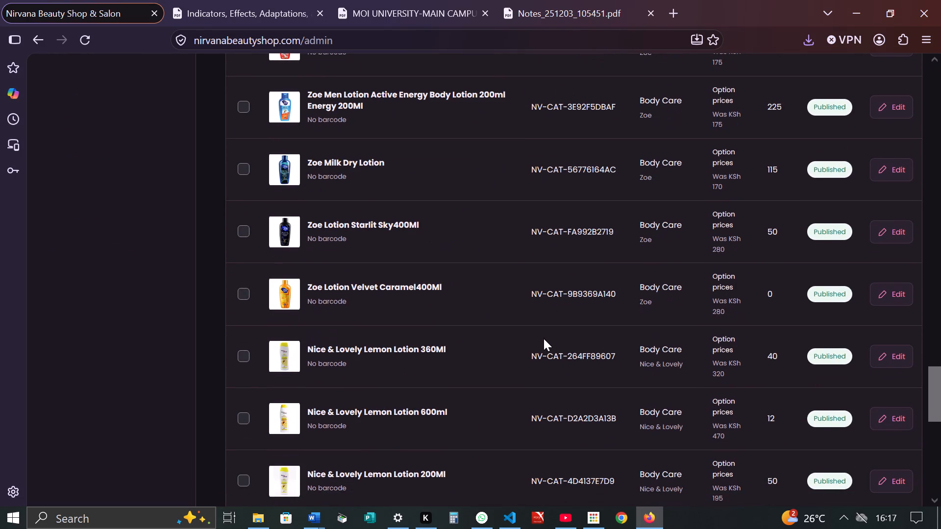
{"action": "scroll", "coordinate": [544, 338], "scroll_direction": "down", "scroll_amount": 1}
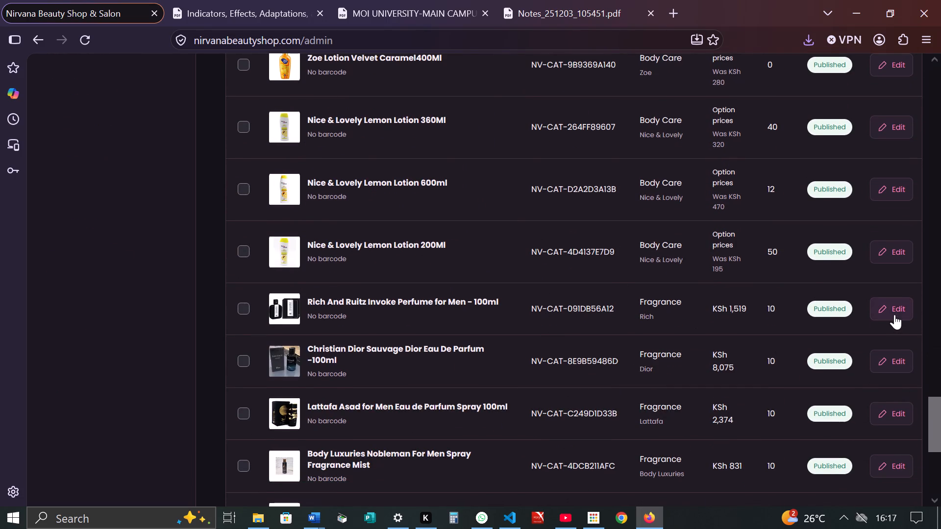
{"action": "left_click", "coordinate": [894, 314]}
{"action": "scroll", "coordinate": [711, 355], "scroll_direction": "down", "scroll_amount": 1}
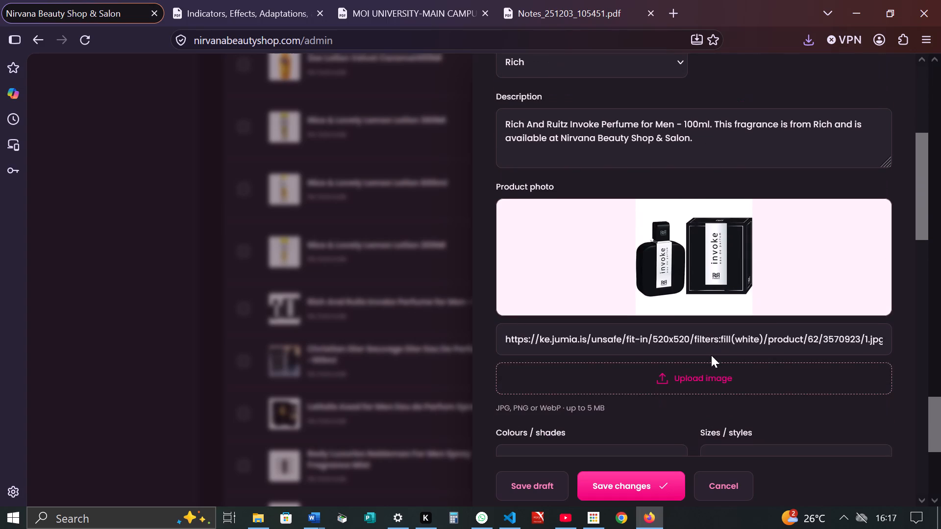
{"action": "scroll", "coordinate": [711, 355], "scroll_direction": "down", "scroll_amount": 4}
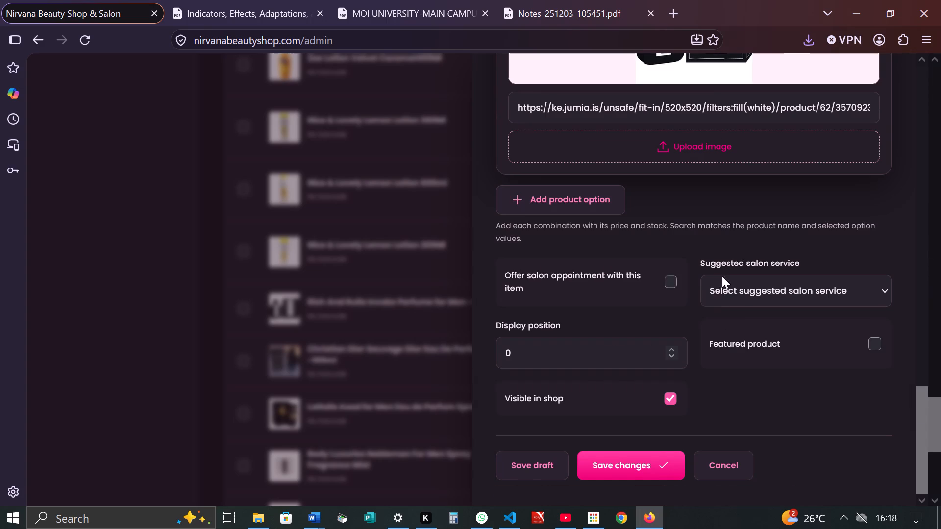
{"action": "scroll", "coordinate": [738, 261], "scroll_direction": "up", "scroll_amount": 1}
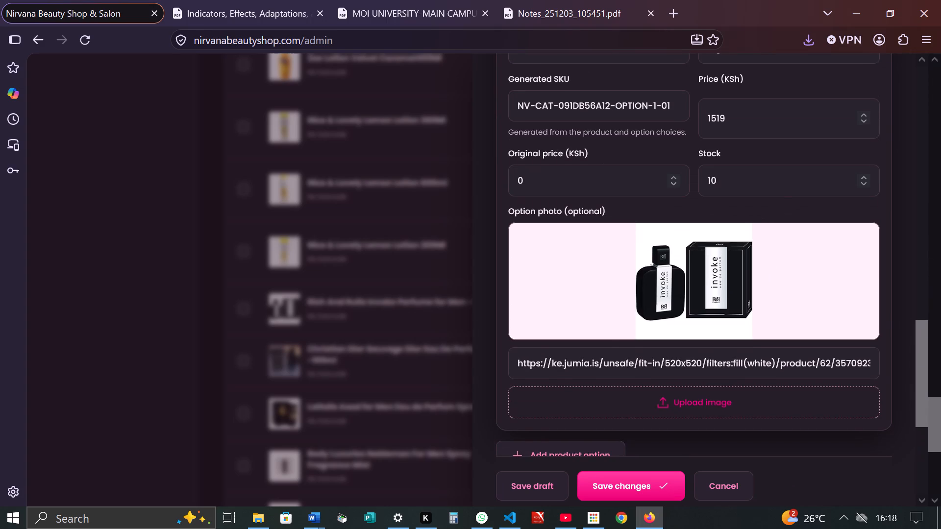
{"action": "left_click", "coordinate": [713, 177]}
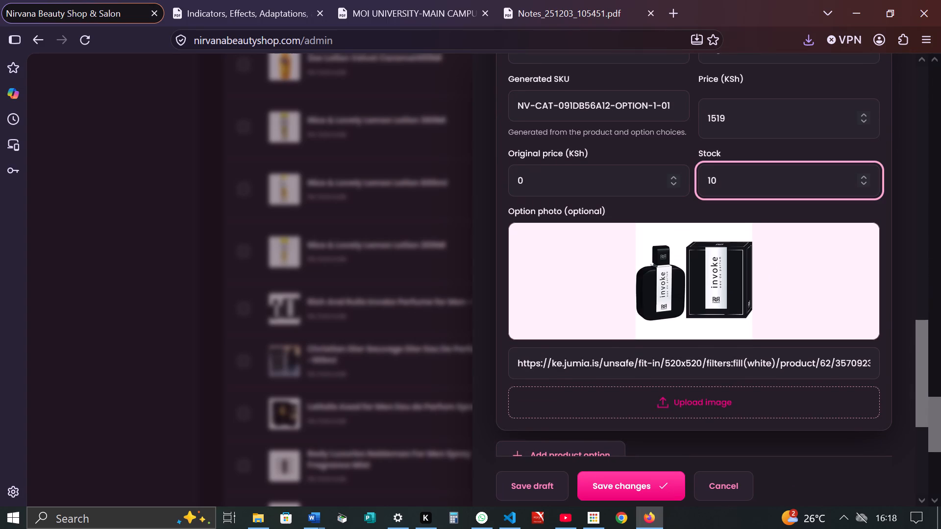
{"action": "key", "text": "BackSpace"}
{"action": "left_click", "coordinate": [611, 487]}
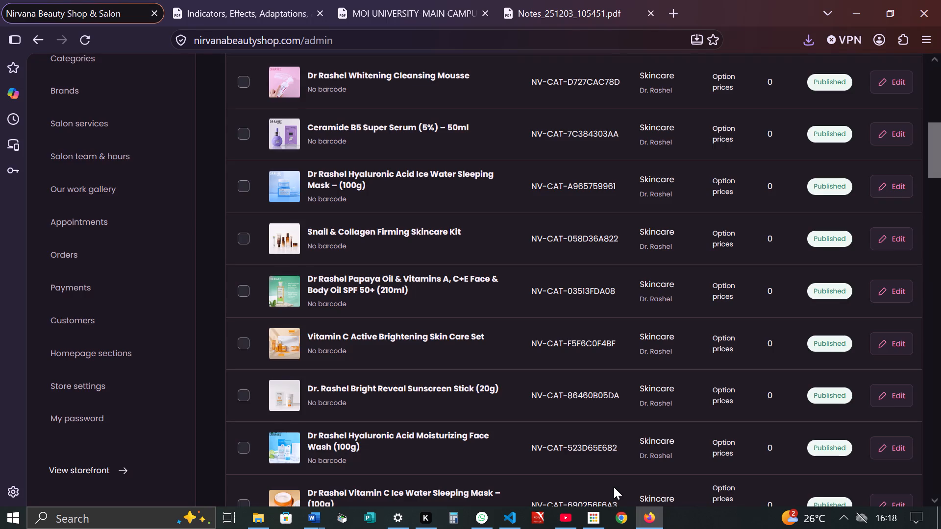
Set the Option 1 stock of Christian Dior Sauvage Dior Eau De Parfum -100ml to 0 and save the changes.
{"action": "scroll", "coordinate": [624, 478], "scroll_direction": "down", "scroll_amount": 1}
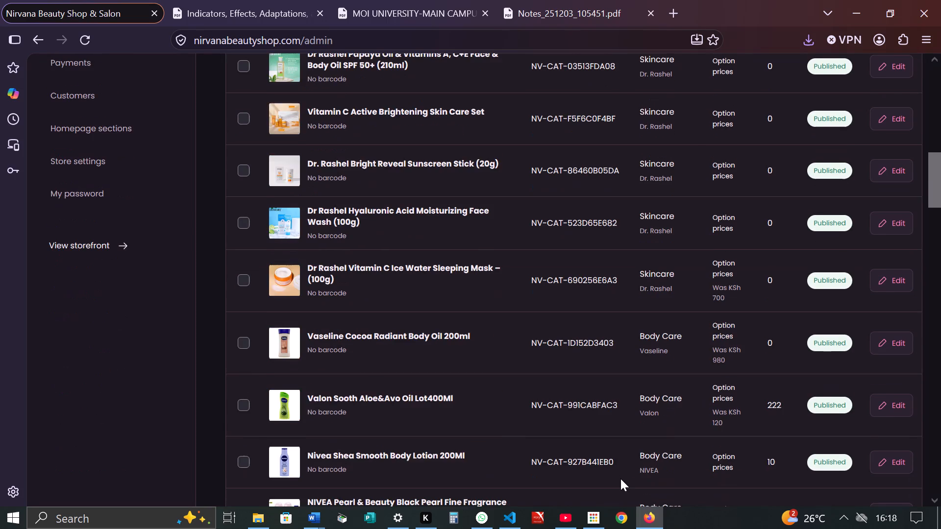
{"action": "scroll", "coordinate": [620, 479], "scroll_direction": "down", "scroll_amount": 4}
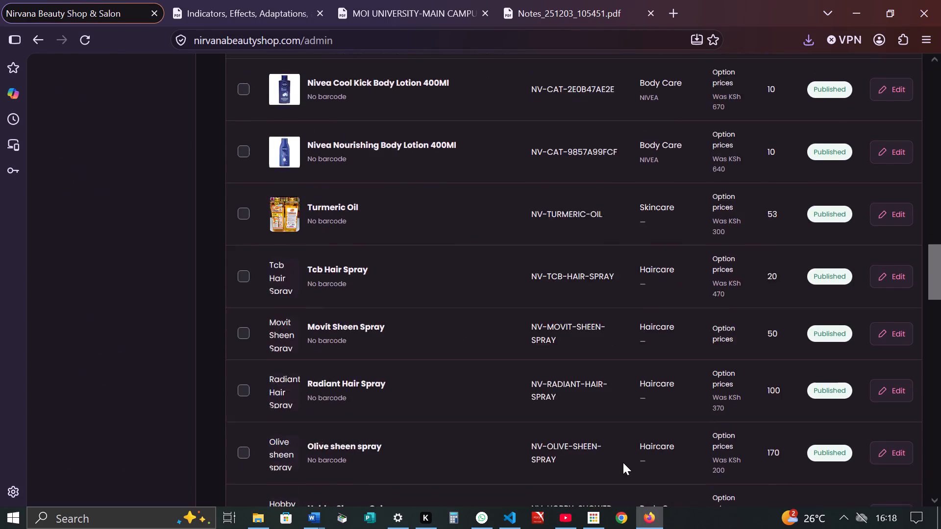
{"action": "scroll", "coordinate": [623, 462], "scroll_direction": "down", "scroll_amount": 3}
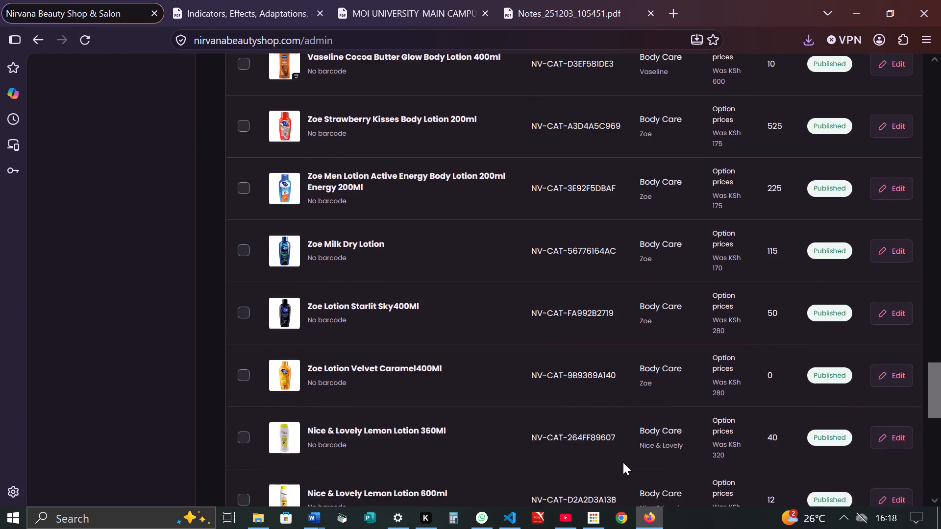
{"action": "scroll", "coordinate": [624, 460], "scroll_direction": "down", "scroll_amount": 1}
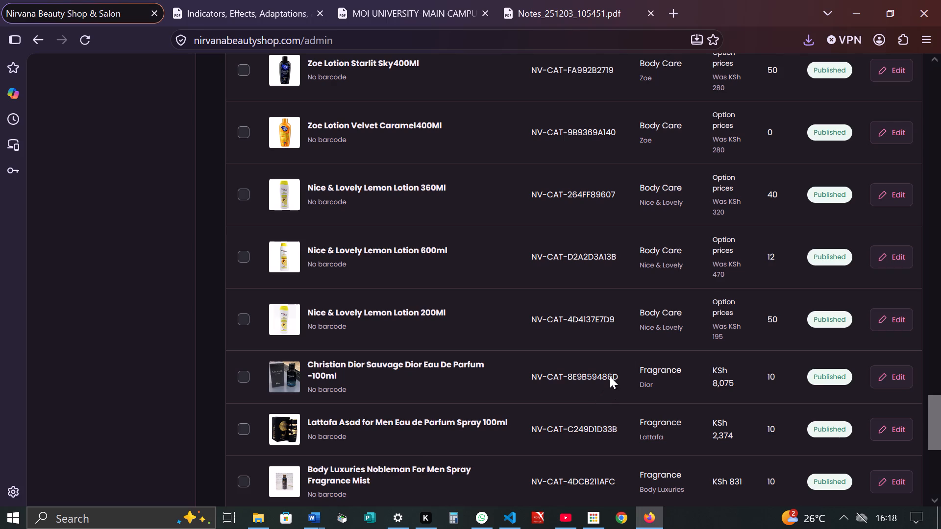
{"action": "left_click", "coordinate": [878, 355]}
{"action": "scroll", "coordinate": [795, 329], "scroll_direction": "down", "scroll_amount": 1}
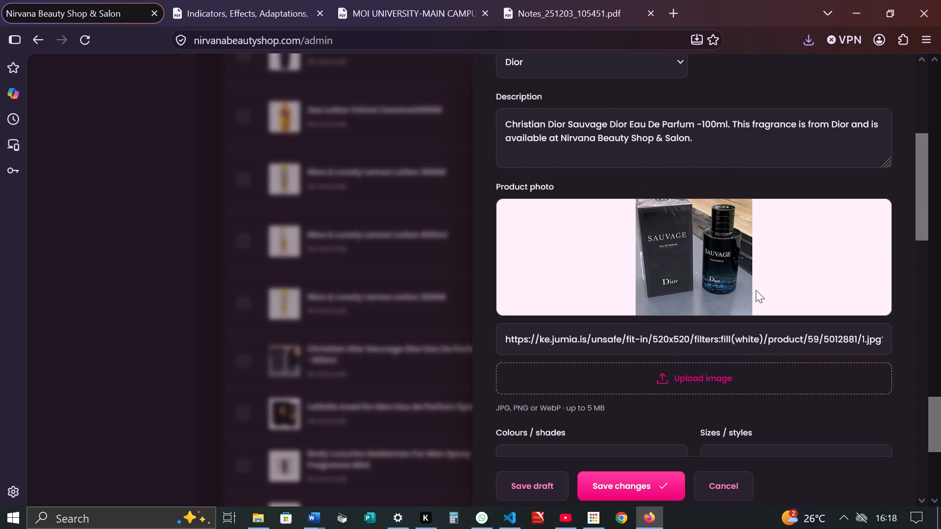
{"action": "scroll", "coordinate": [750, 289], "scroll_direction": "down", "scroll_amount": 2}
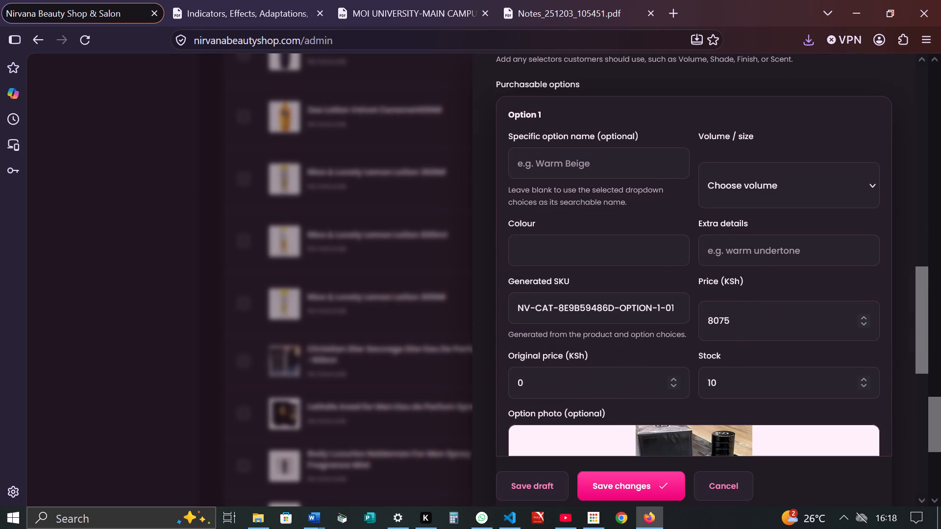
{"action": "triple_click", "coordinate": [860, 386]}
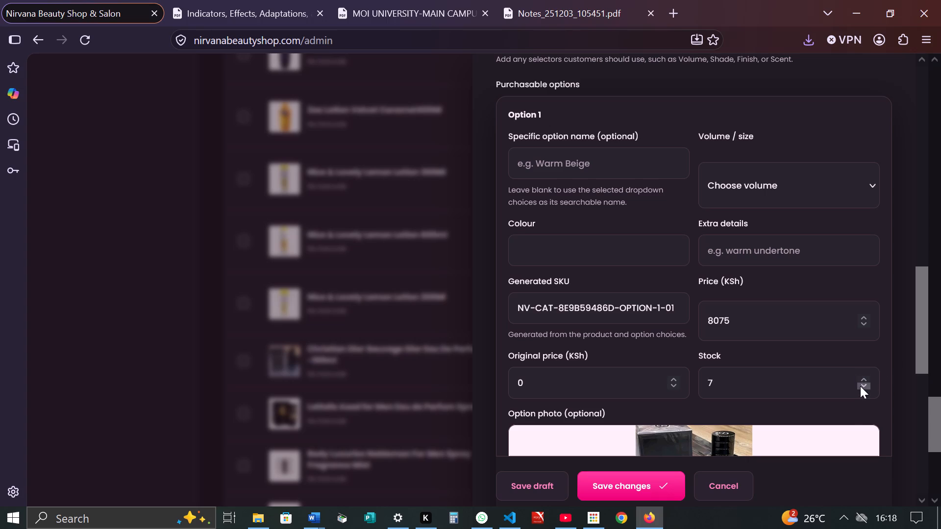
{"action": "triple_click", "coordinate": [860, 386]}
{"action": "triple_click", "coordinate": [860, 386]}
{"action": "left_click", "coordinate": [860, 386]}
{"action": "left_click", "coordinate": [637, 473]}
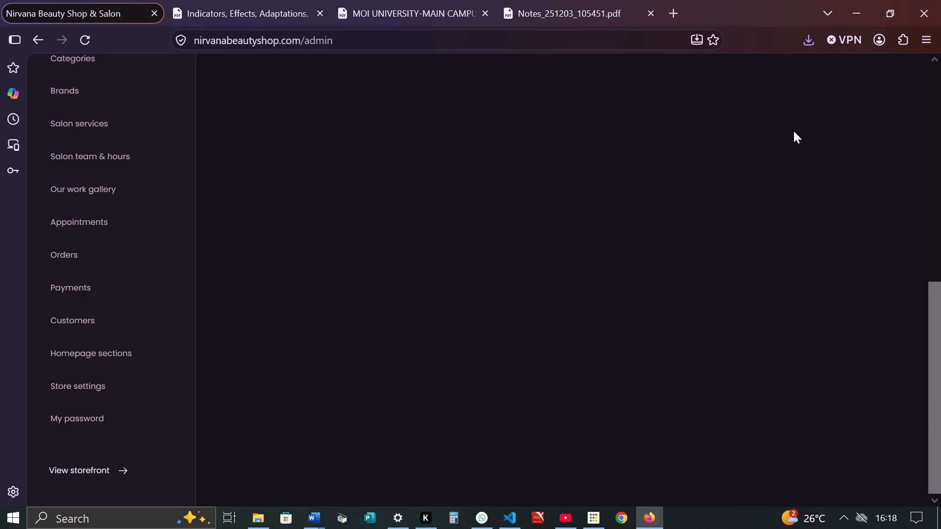
Set the Option 1 stock of Lattafa Asad for Men Eau de Parfum Spray 100ml to 0 and save the changes.
{"action": "scroll", "coordinate": [564, 180], "scroll_direction": "up", "scroll_amount": 1}
{"action": "scroll", "coordinate": [564, 182], "scroll_direction": "down", "scroll_amount": 2}
{"action": "scroll", "coordinate": [592, 234], "scroll_direction": "down", "scroll_amount": 2}
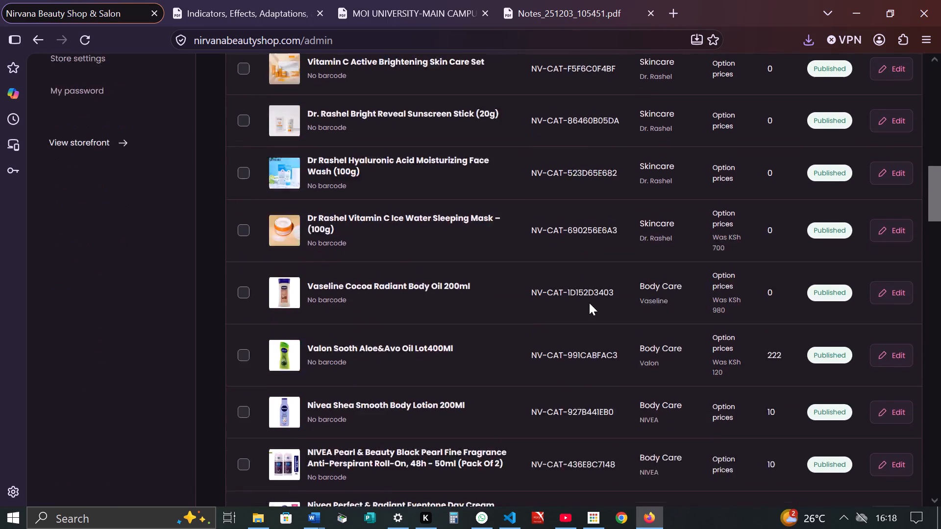
{"action": "scroll", "coordinate": [589, 303], "scroll_direction": "down", "scroll_amount": 6}
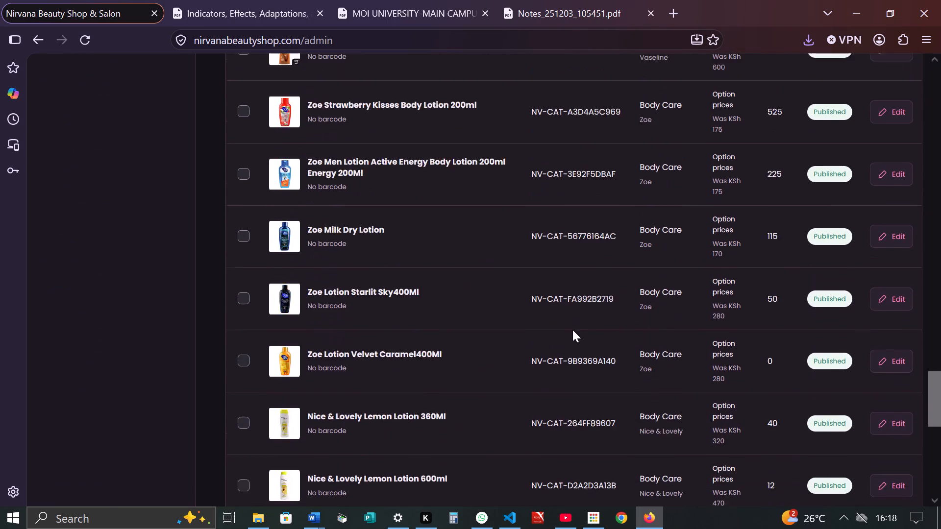
{"action": "scroll", "coordinate": [572, 330], "scroll_direction": "down", "scroll_amount": 1}
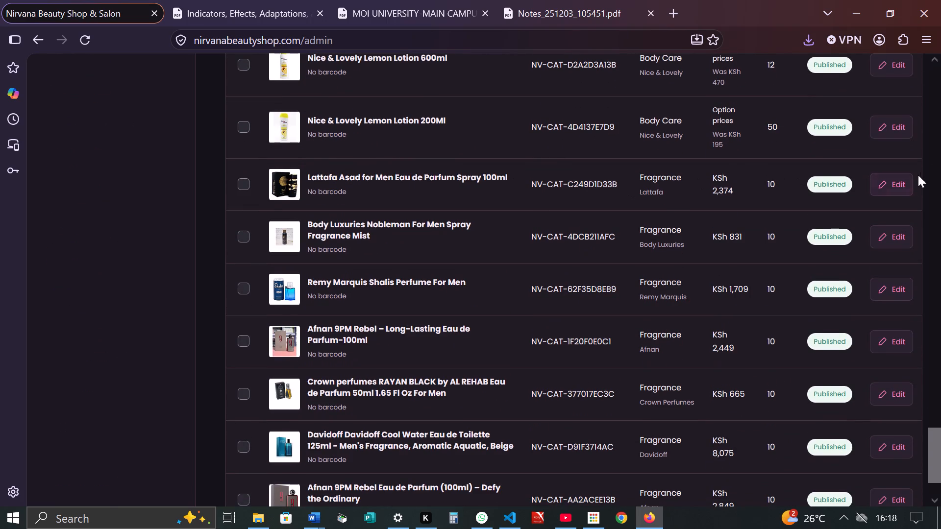
{"action": "left_click", "coordinate": [906, 181]}
{"action": "scroll", "coordinate": [688, 289], "scroll_direction": "down", "scroll_amount": 1}
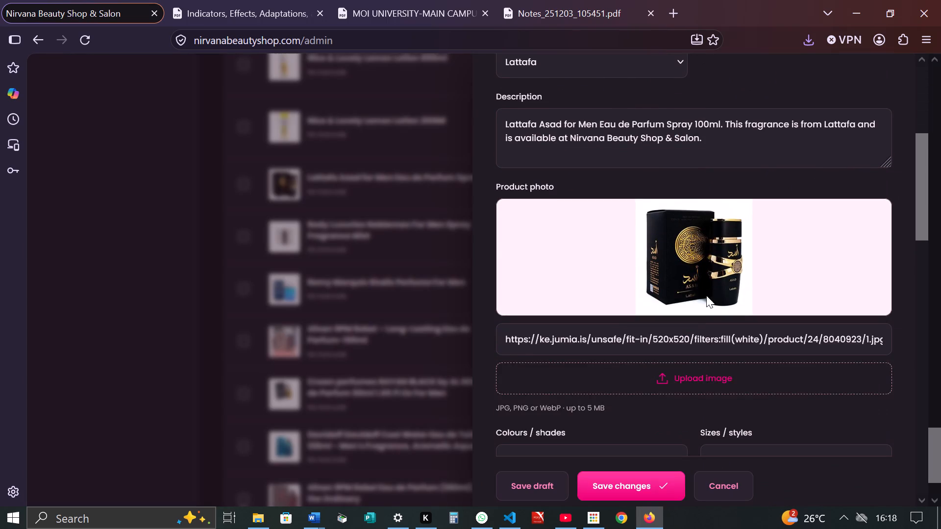
{"action": "scroll", "coordinate": [706, 295], "scroll_direction": "down", "scroll_amount": 2}
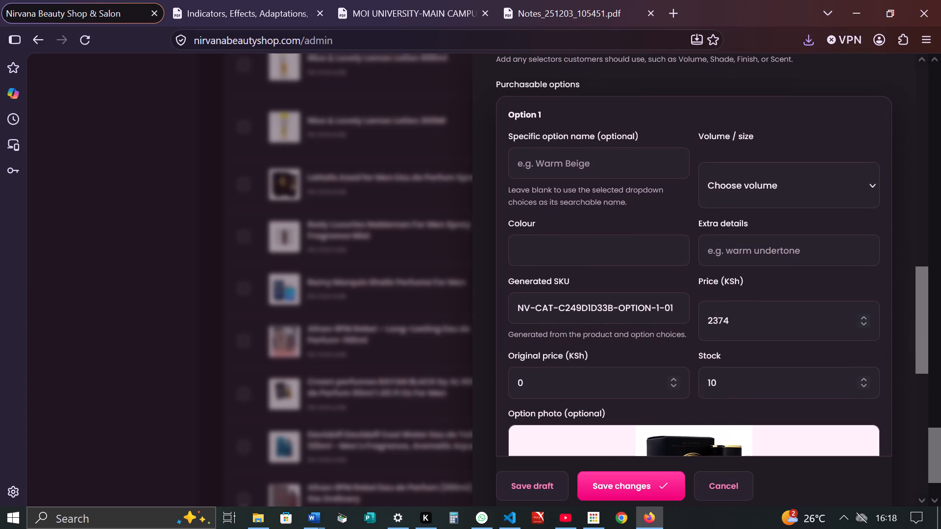
{"action": "left_click", "coordinate": [710, 383]}
{"action": "key", "text": "BackSpace"}
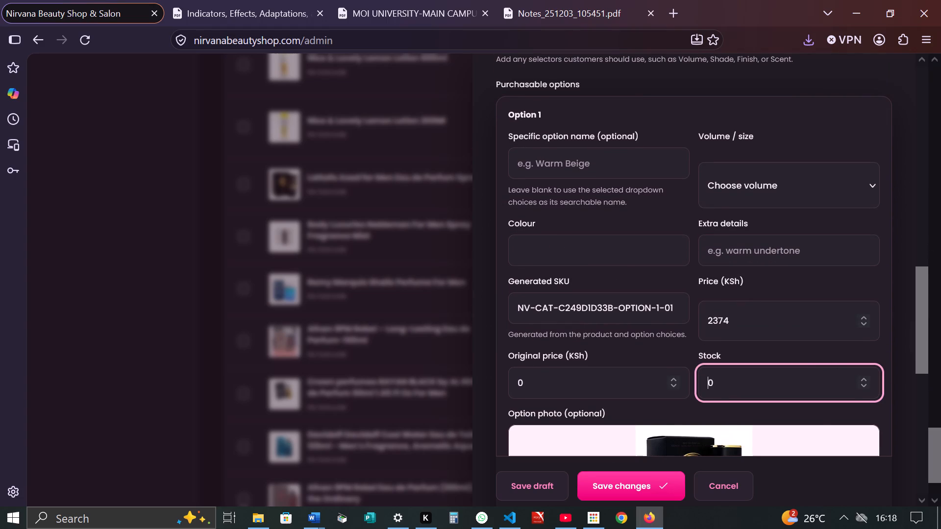
{"action": "left_click", "coordinate": [664, 485]}
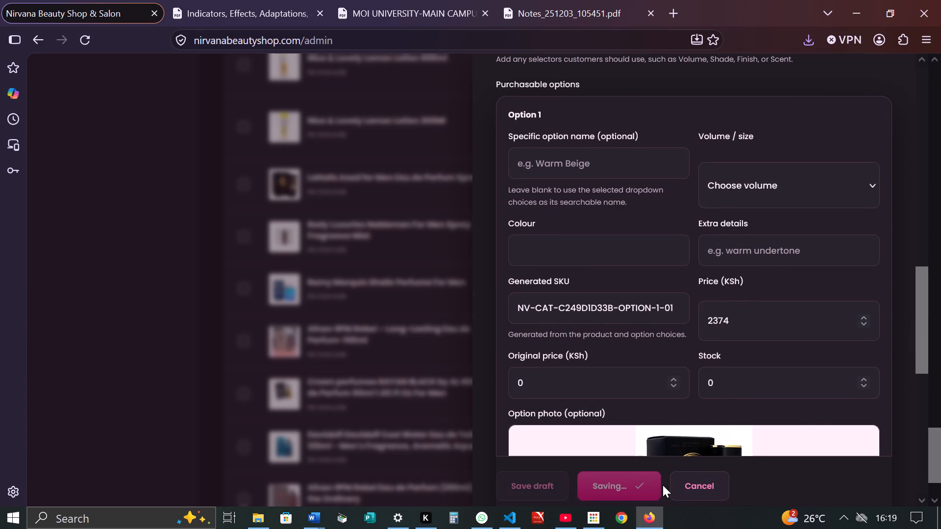
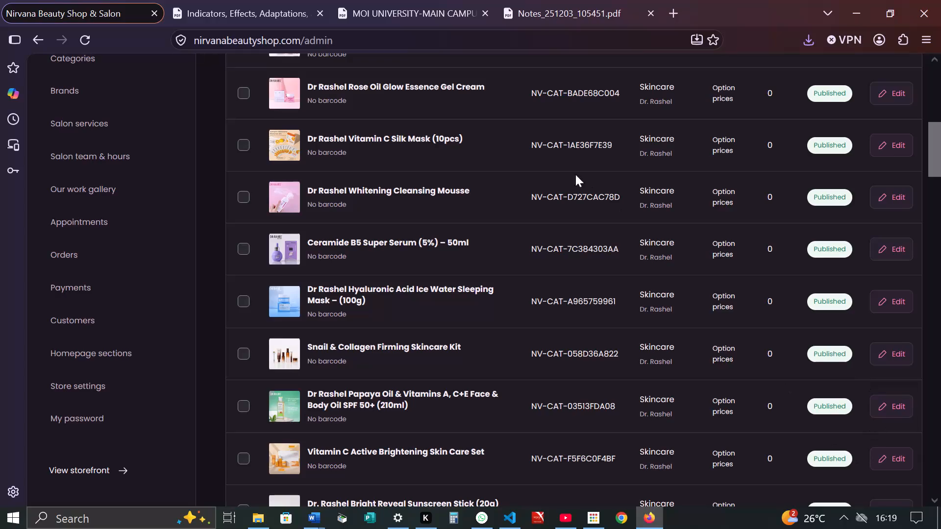
Open the Body Luxuries Nobleman For Men Spray Fragrance Mist listing for editing.
{"action": "scroll", "coordinate": [390, 226], "scroll_direction": "up", "scroll_amount": 1}
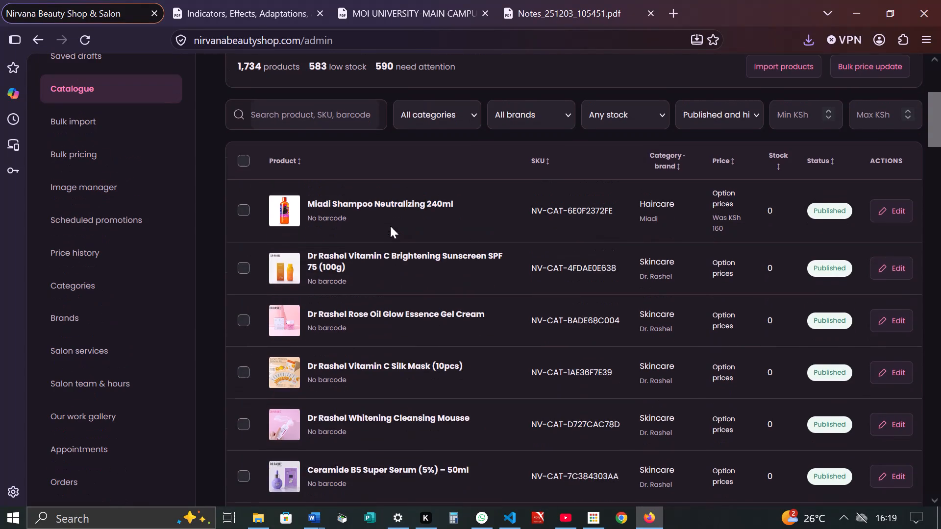
{"action": "scroll", "coordinate": [450, 327], "scroll_direction": "down", "scroll_amount": 4}
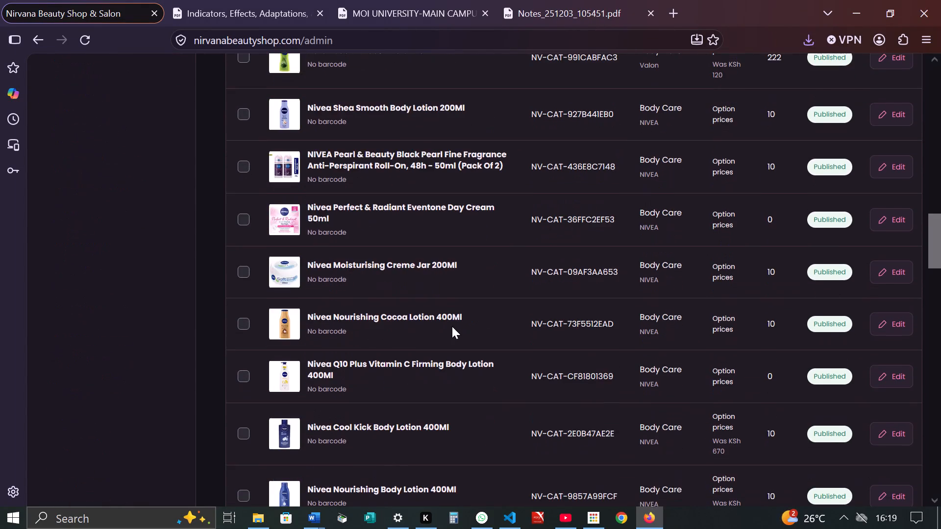
{"action": "scroll", "coordinate": [452, 326], "scroll_direction": "down", "scroll_amount": 3}
{"action": "scroll", "coordinate": [419, 378], "scroll_direction": "down", "scroll_amount": 2}
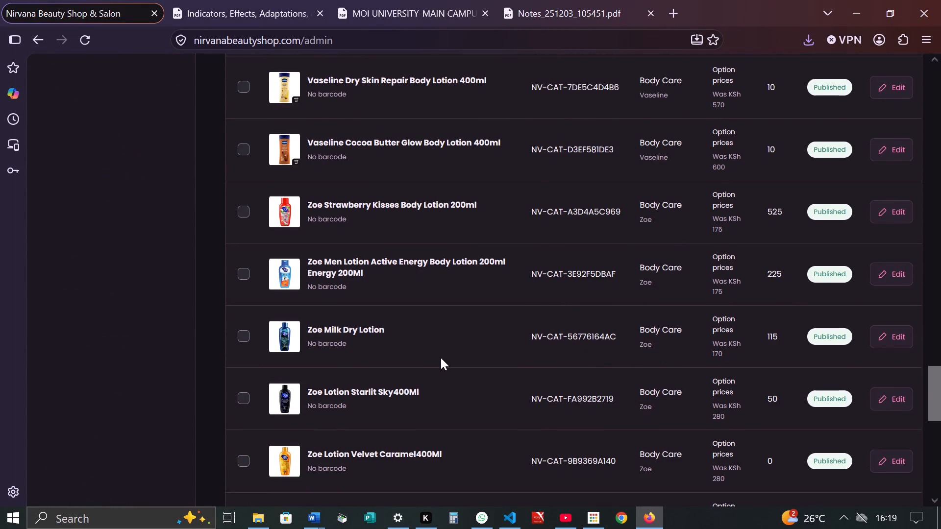
{"action": "scroll", "coordinate": [441, 358], "scroll_direction": "down", "scroll_amount": 1}
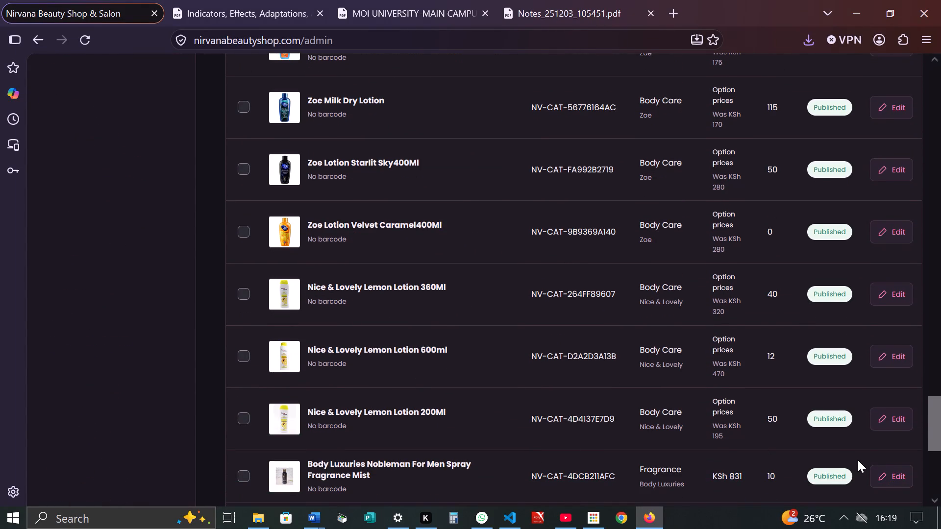
{"action": "left_click", "coordinate": [885, 473]}
Set the Option 1 stock of Body Luxuries Nobleman For Men Spray Fragrance Mist to 0 and save the changes.
{"action": "scroll", "coordinate": [570, 404], "scroll_direction": "down", "scroll_amount": 1}
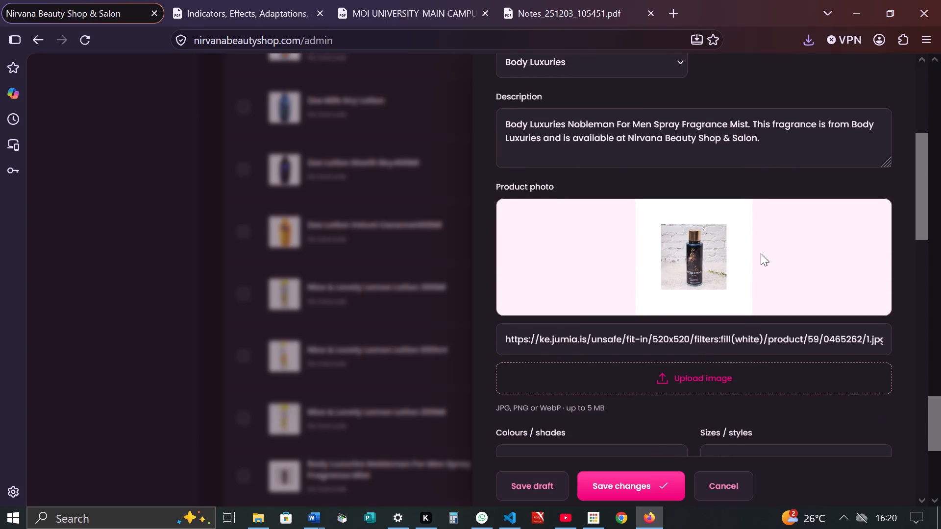
{"action": "scroll", "coordinate": [764, 248], "scroll_direction": "down", "scroll_amount": 3}
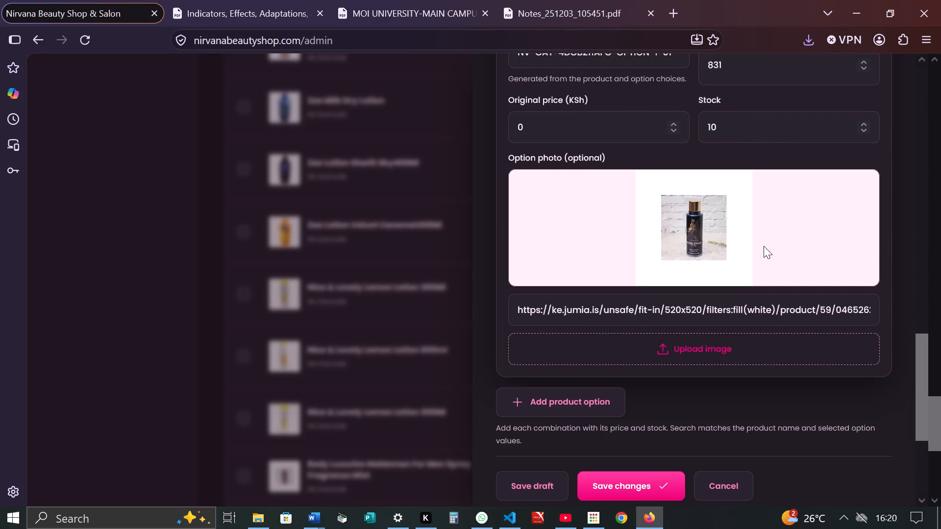
{"action": "scroll", "coordinate": [763, 244], "scroll_direction": "up", "scroll_amount": 2}
{"action": "scroll", "coordinate": [763, 244], "scroll_direction": "down", "scroll_amount": 2}
{"action": "left_click", "coordinate": [711, 128]}
{"action": "key", "text": "BackSpace"}
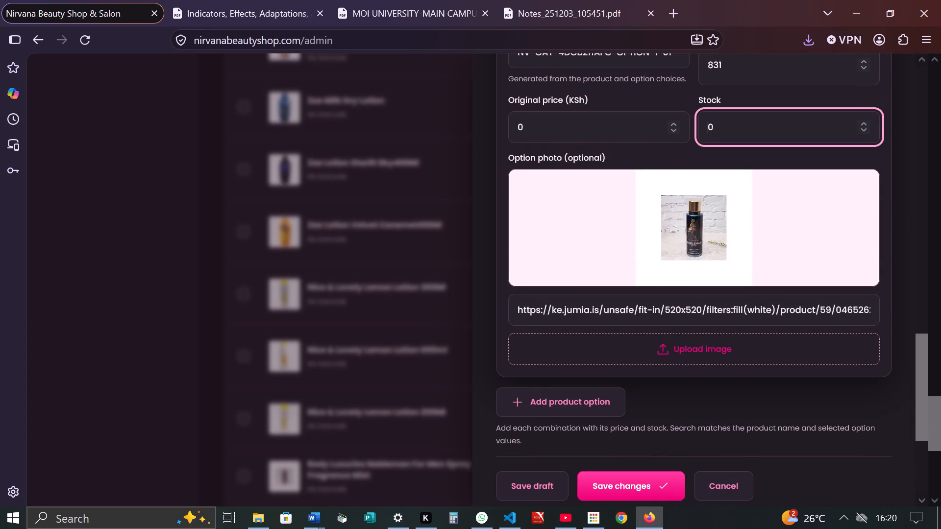
{"action": "left_click", "coordinate": [624, 481]}
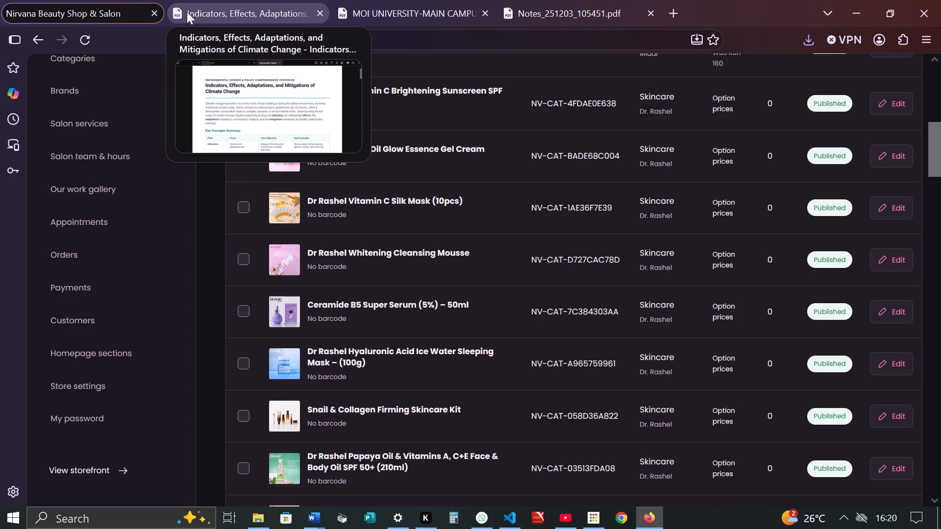
Open the Remy Marquis Shalis Perfume For Men listing, set its Option 1 stock to 0 and save the changes.
{"action": "scroll", "coordinate": [421, 238], "scroll_direction": "down", "scroll_amount": 4}
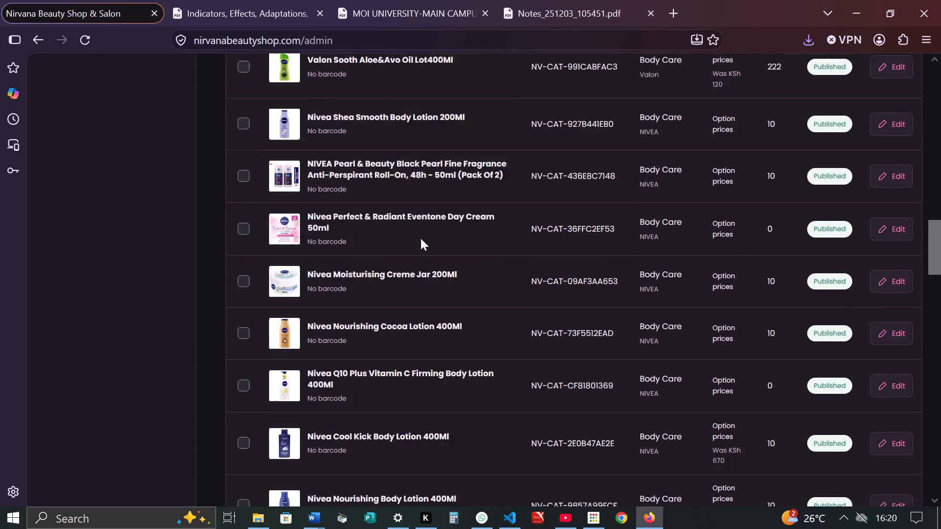
{"action": "scroll", "coordinate": [421, 238], "scroll_direction": "down", "scroll_amount": 6}
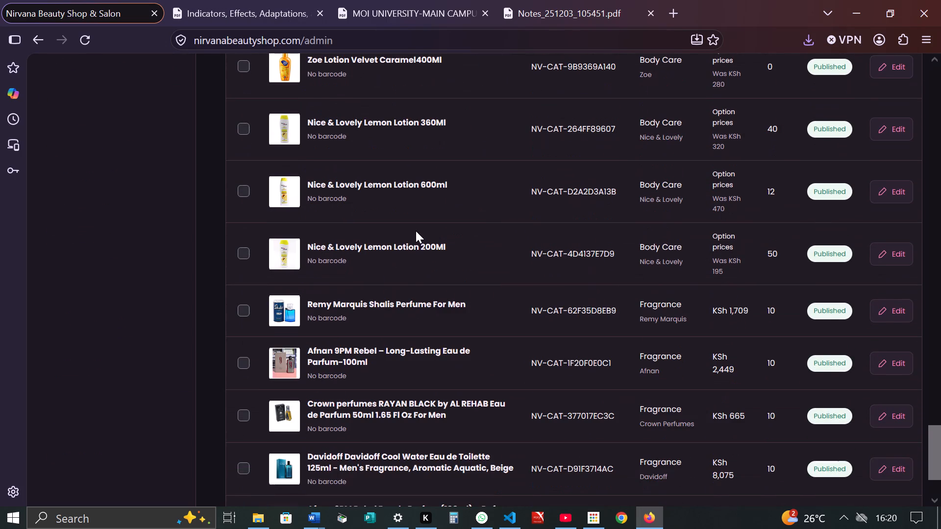
{"action": "scroll", "coordinate": [413, 223], "scroll_direction": "down", "scroll_amount": 1}
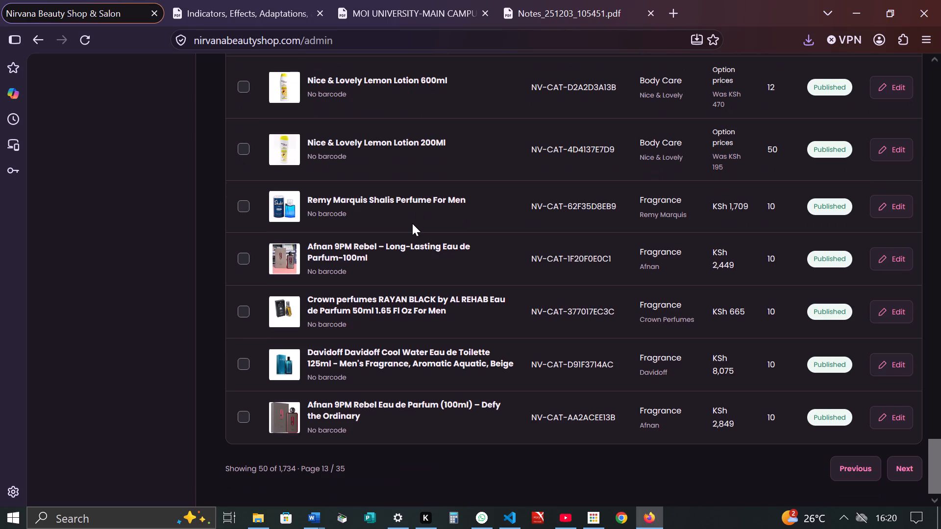
{"action": "scroll", "coordinate": [467, 203], "scroll_direction": "down", "scroll_amount": 2}
{"action": "left_click", "coordinate": [887, 204]}
{"action": "scroll", "coordinate": [602, 373], "scroll_direction": "down", "scroll_amount": 1}
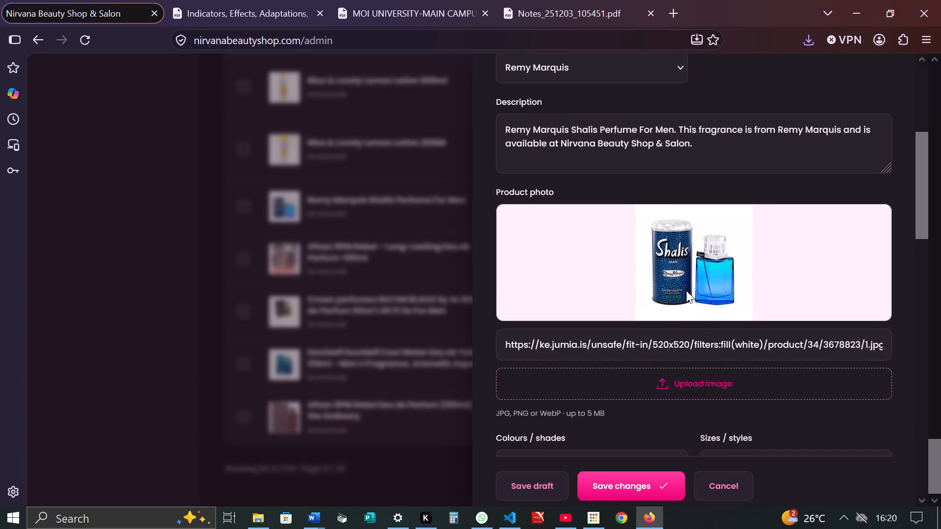
{"action": "scroll", "coordinate": [684, 373], "scroll_direction": "down", "scroll_amount": 1}
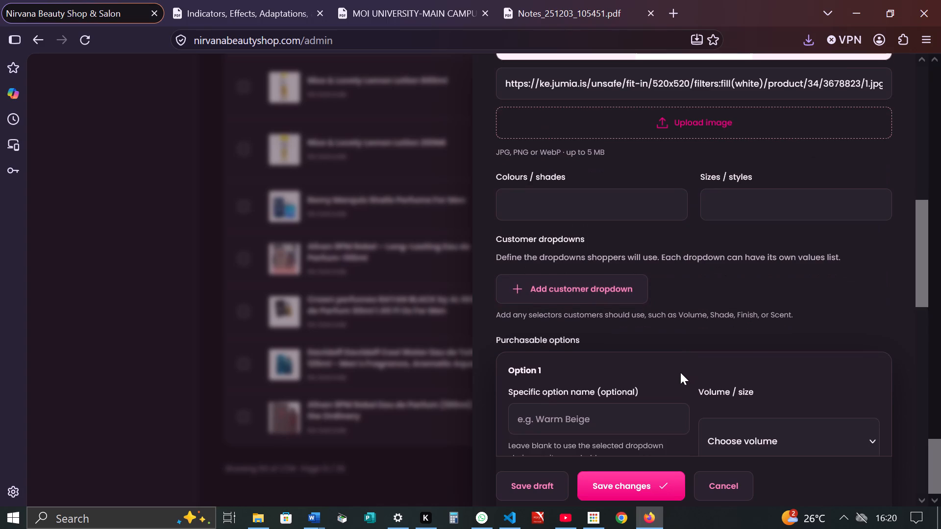
{"action": "scroll", "coordinate": [711, 366], "scroll_direction": "down", "scroll_amount": 1}
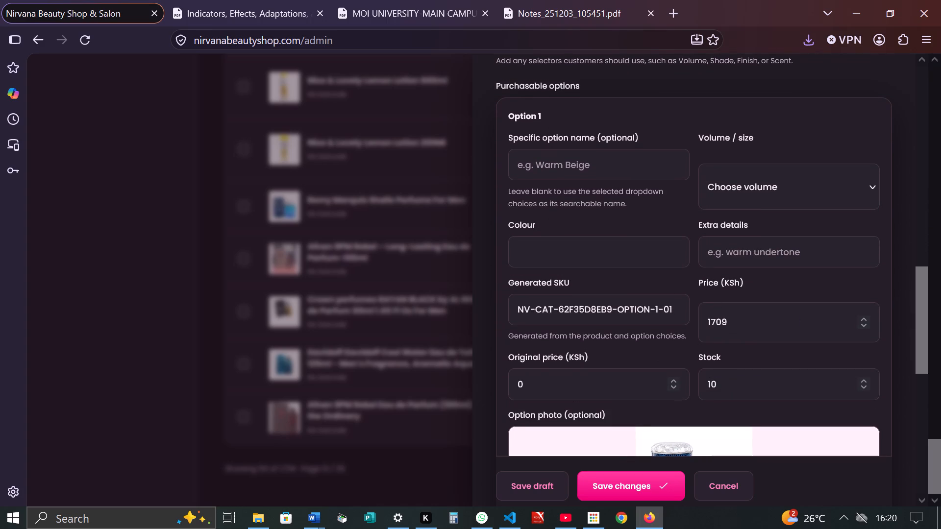
{"action": "left_click", "coordinate": [711, 382]}
{"action": "key", "text": "BackSpace"}
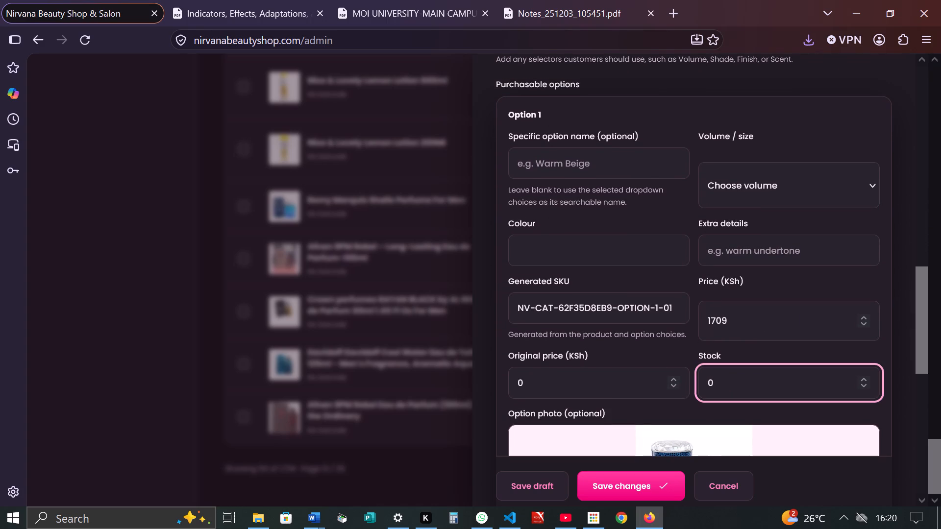
{"action": "left_click", "coordinate": [666, 483]}
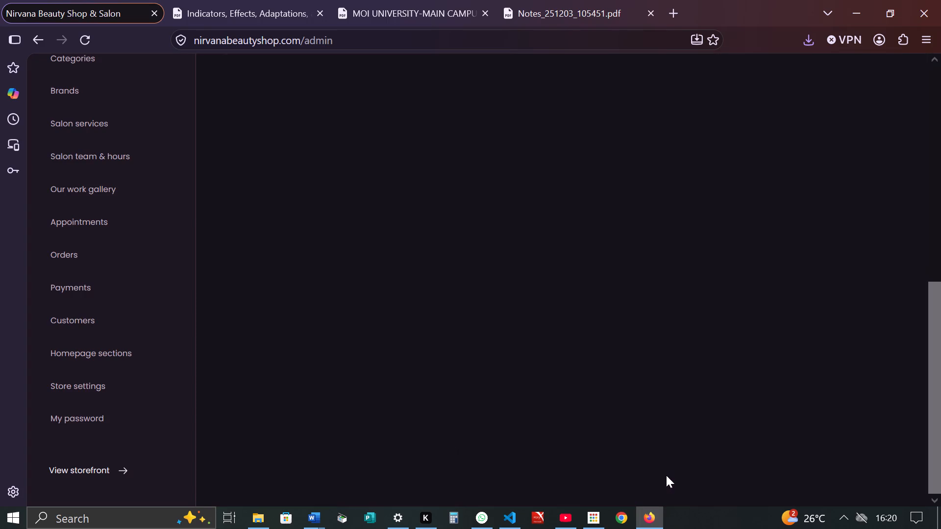
Set the Option 1 stock of Afnan 9PM Rebel – Long-Lasting Eau de Parfum-100ml to 0 and save the changes.
{"action": "scroll", "coordinate": [616, 366], "scroll_direction": "down", "scroll_amount": 1}
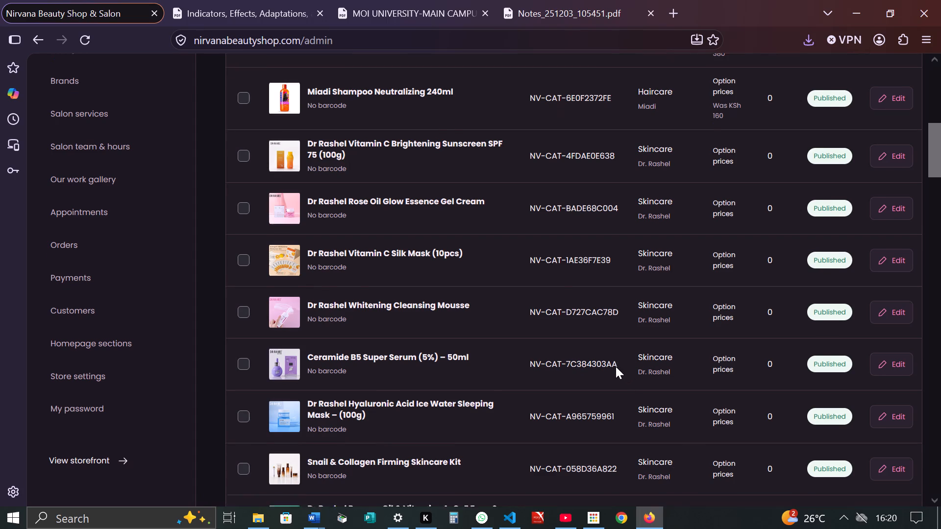
{"action": "scroll", "coordinate": [616, 366], "scroll_direction": "down", "scroll_amount": 3}
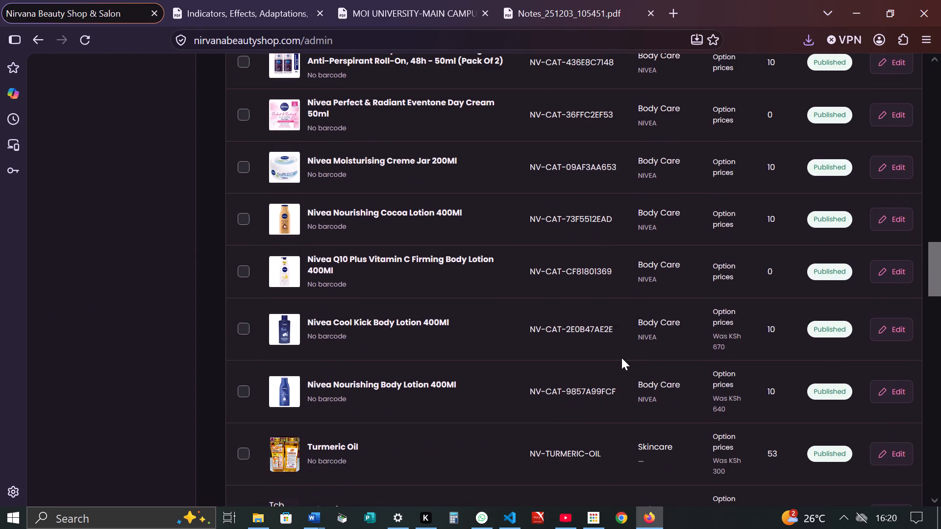
{"action": "scroll", "coordinate": [714, 305], "scroll_direction": "down", "scroll_amount": 2}
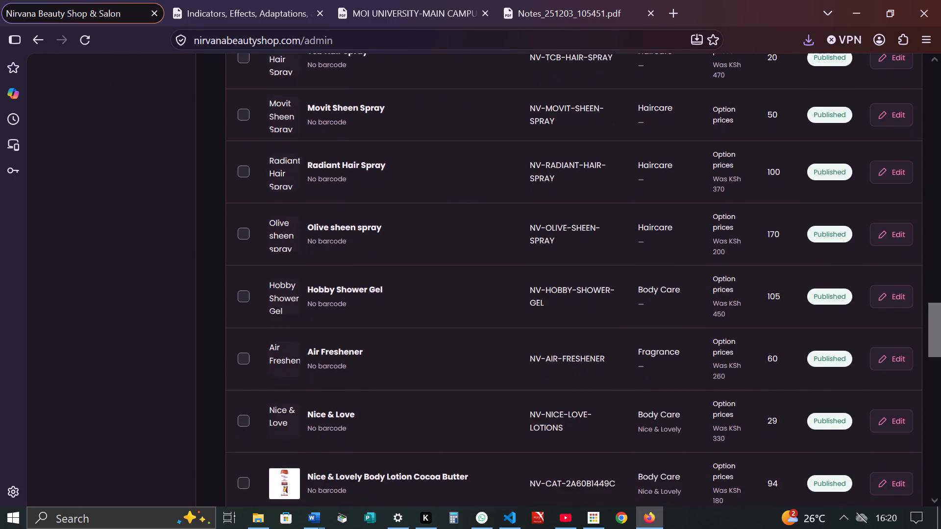
{"action": "scroll", "coordinate": [773, 410], "scroll_direction": "down", "scroll_amount": 2}
{"action": "scroll", "coordinate": [694, 333], "scroll_direction": "down", "scroll_amount": 2}
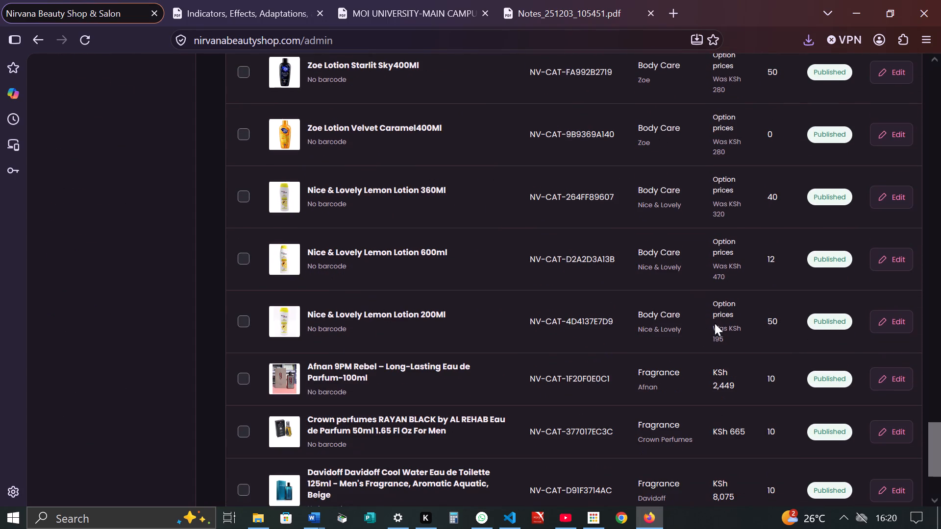
{"action": "left_click", "coordinate": [873, 365]}
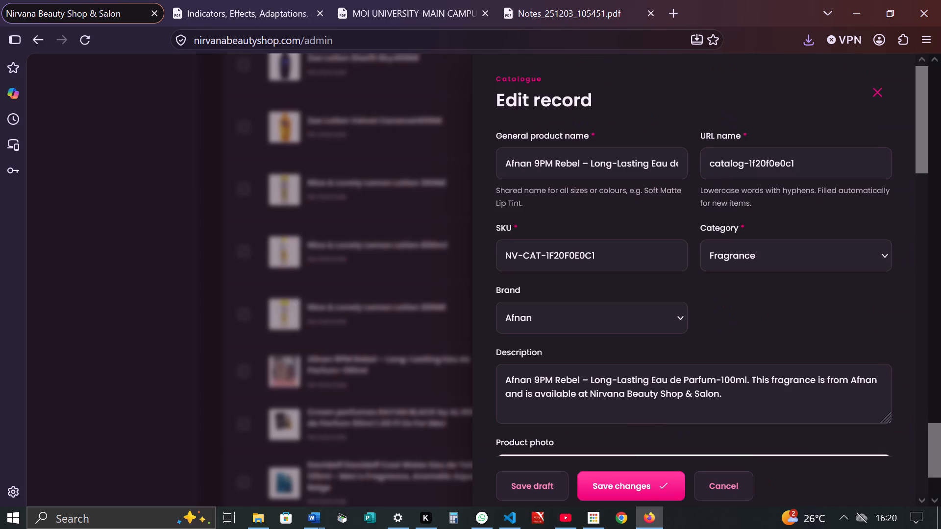
{"action": "scroll", "coordinate": [722, 346], "scroll_direction": "down", "scroll_amount": 1}
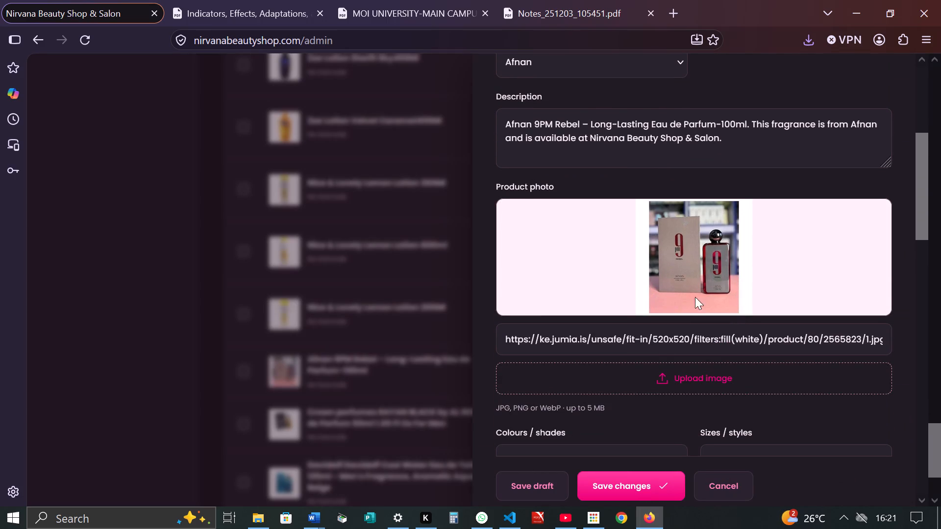
{"action": "scroll", "coordinate": [684, 299], "scroll_direction": "down", "scroll_amount": 2}
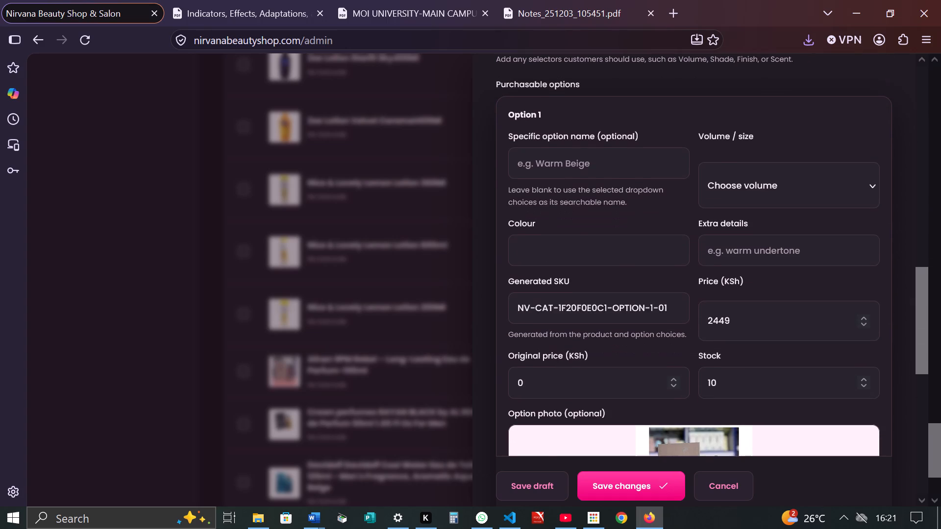
{"action": "scroll", "coordinate": [684, 299], "scroll_direction": "down", "scroll_amount": 1}
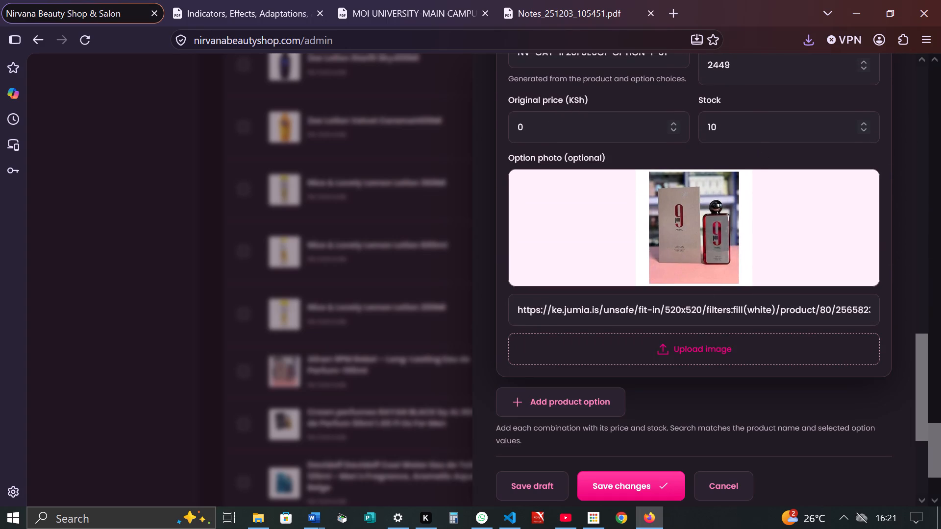
{"action": "left_click", "coordinate": [711, 131]}
{"action": "key", "text": "BackSpace"}
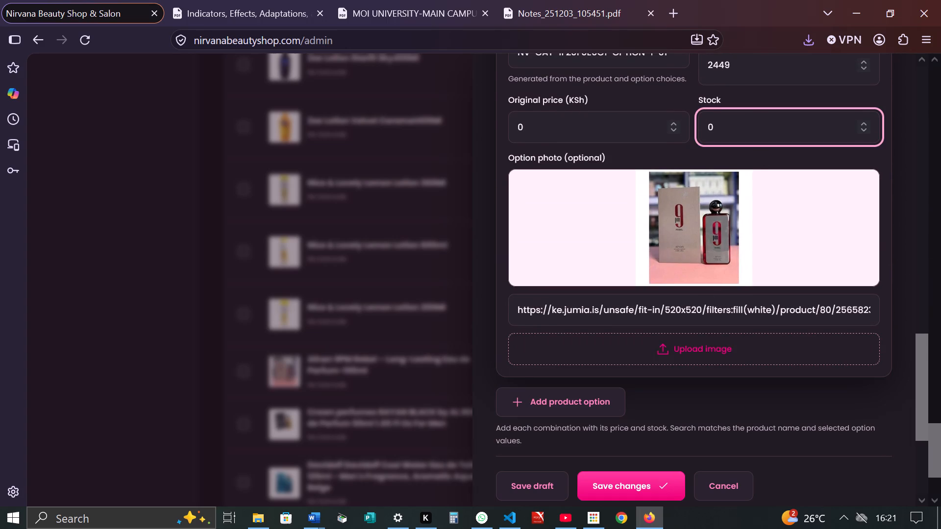
{"action": "left_click", "coordinate": [611, 478]}
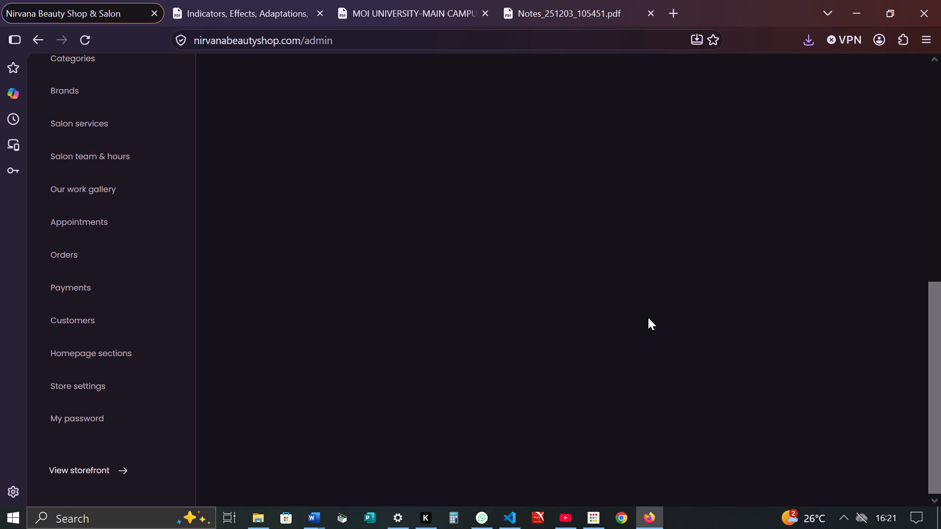
Set the Option 1 price of Crown perfumes RAYAN BLACK by AL REHAB Eau de Parfum 50ml to KSh 350.
{"action": "scroll", "coordinate": [425, 294], "scroll_direction": "down", "scroll_amount": 1}
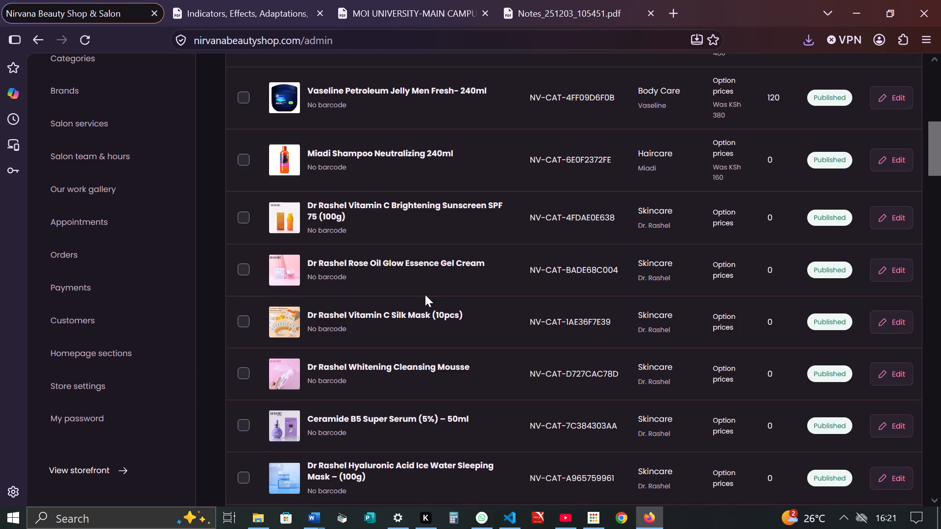
{"action": "scroll", "coordinate": [425, 294], "scroll_direction": "down", "scroll_amount": 5}
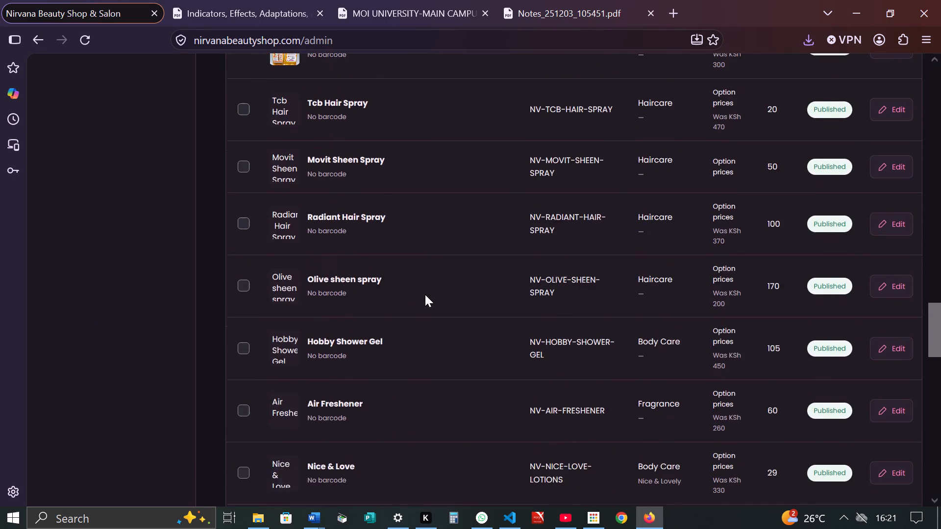
{"action": "scroll", "coordinate": [425, 294], "scroll_direction": "down", "scroll_amount": 3}
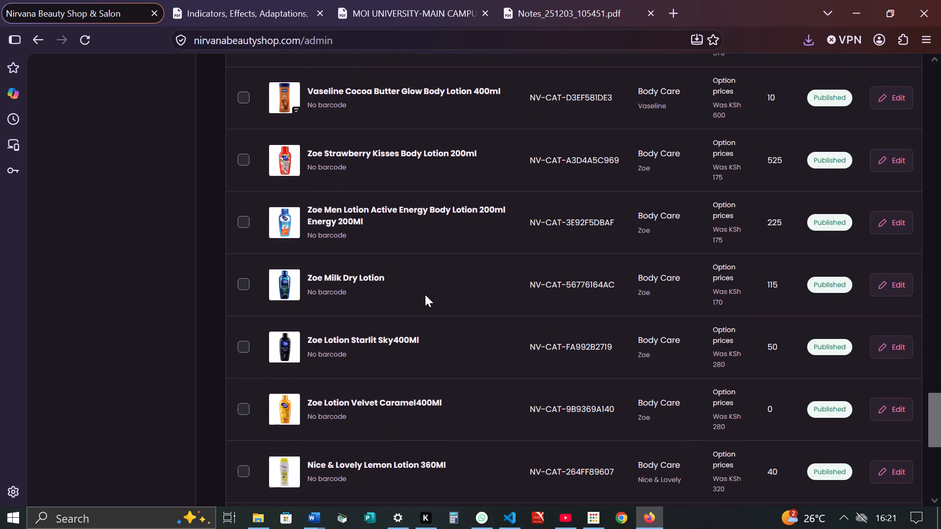
{"action": "scroll", "coordinate": [425, 294], "scroll_direction": "down", "scroll_amount": 2}
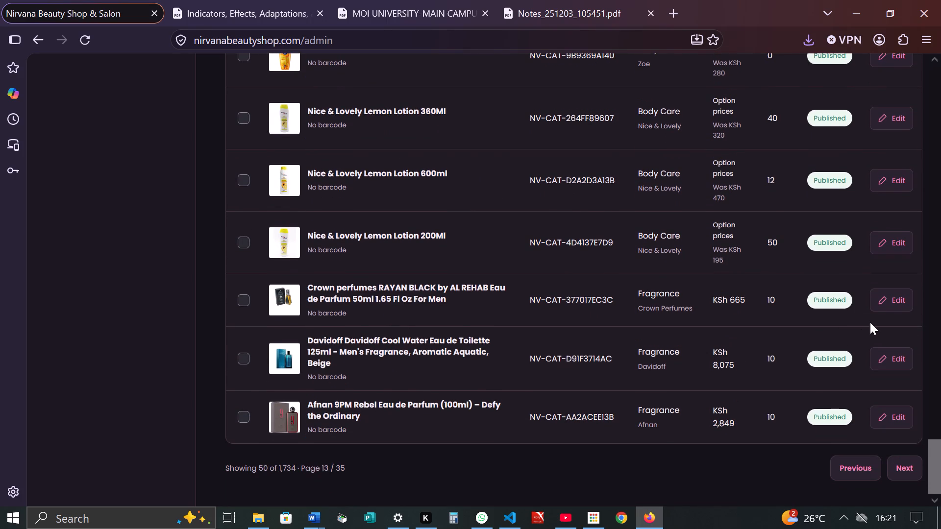
{"action": "left_click", "coordinate": [888, 296]}
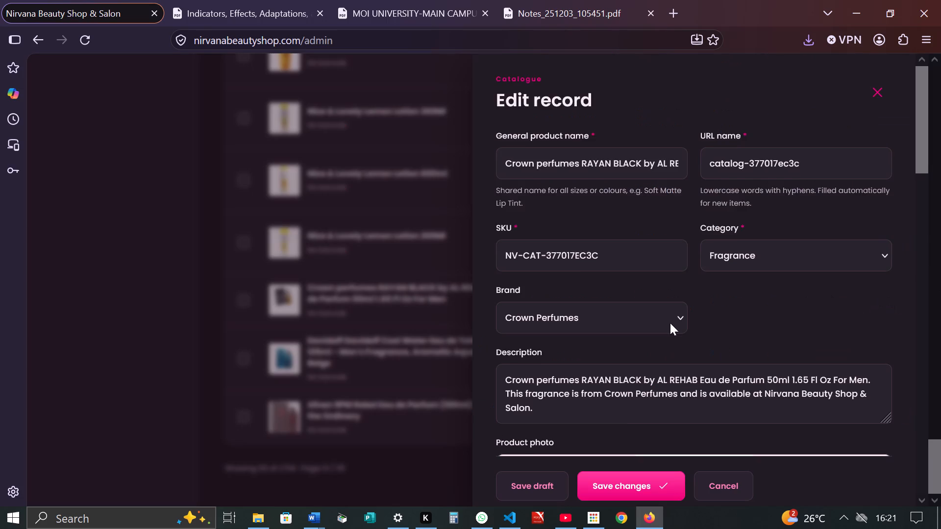
{"action": "scroll", "coordinate": [670, 323], "scroll_direction": "down", "scroll_amount": 1}
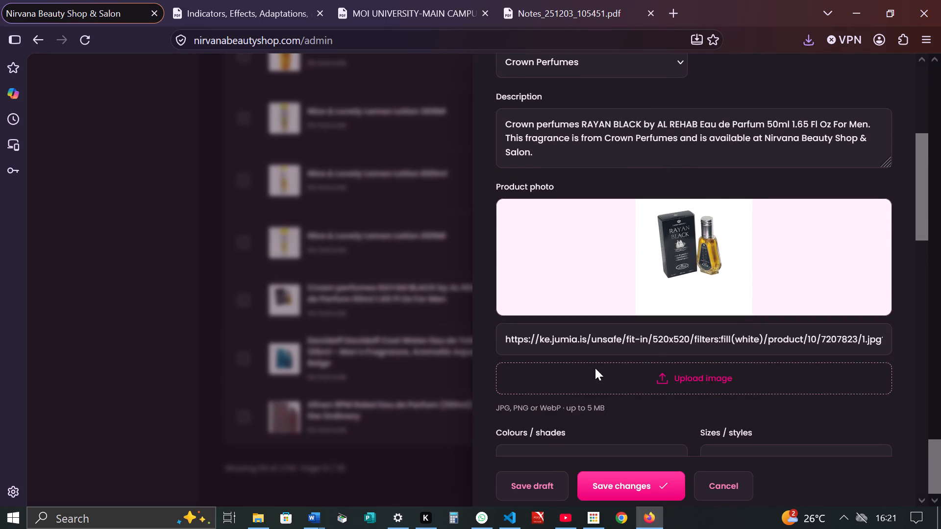
{"action": "scroll", "coordinate": [634, 389], "scroll_direction": "down", "scroll_amount": 1}
{"action": "scroll", "coordinate": [717, 367], "scroll_direction": "down", "scroll_amount": 1}
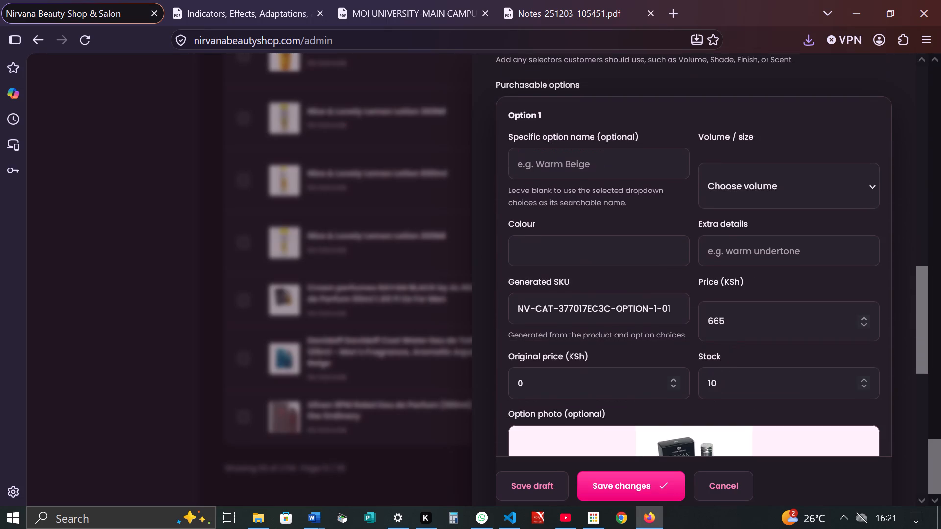
{"action": "left_click", "coordinate": [729, 325]}
{"action": "key", "text": "BackSpace"}
{"action": "key", "text": "BackSpace"}
{"action": "key", "text": "BackSpace"}
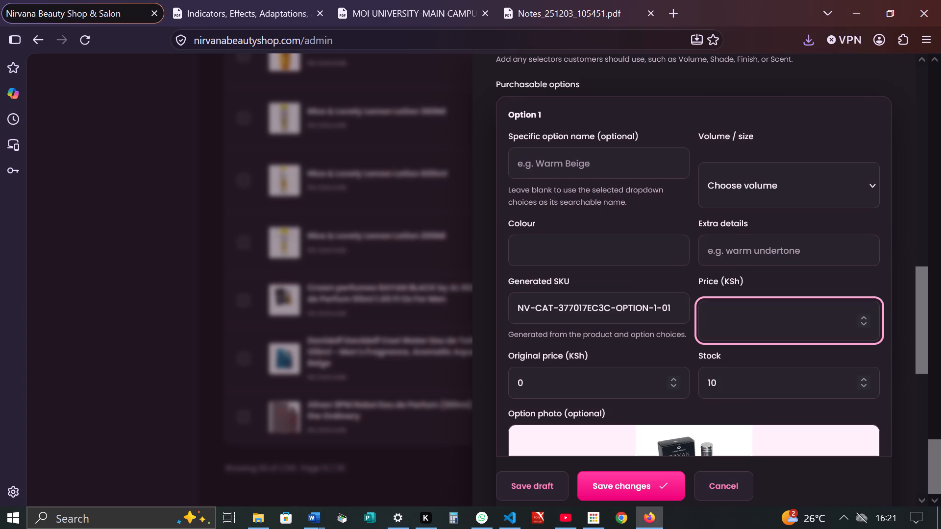
{"action": "type", "text": "50"}
{"action": "key", "text": "BackSpace"}
{"action": "key", "text": "BackSpace"}
{"action": "type", "text": "350"}
Set the Option 1 original price of the Crown perfumes RAYAN BLACK listing to KSh 380.
{"action": "left_click", "coordinate": [531, 390]}
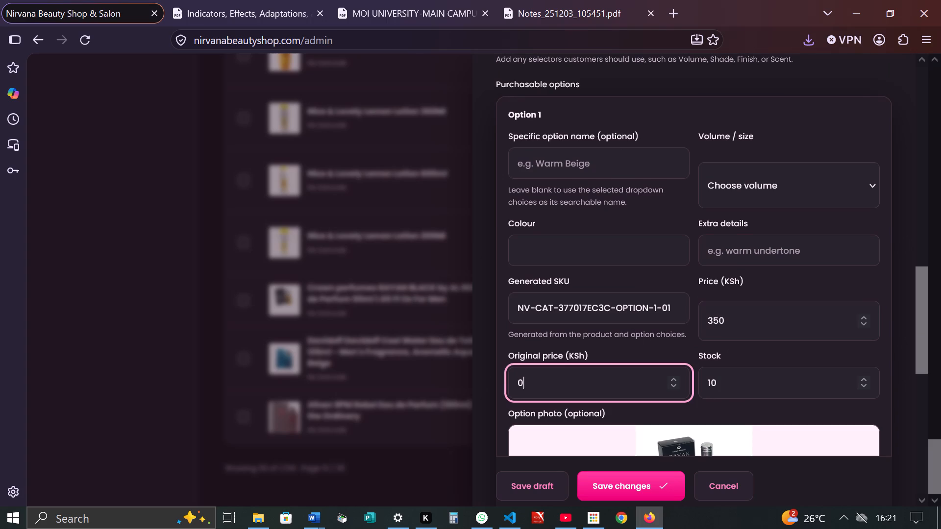
{"action": "key", "text": "BackSpace"}
{"action": "type", "text": "380"}
Set the Option 1 stock of the Crown perfumes RAYAN BLACK listing to 50 and save the changes.
{"action": "left_click", "coordinate": [763, 391]}
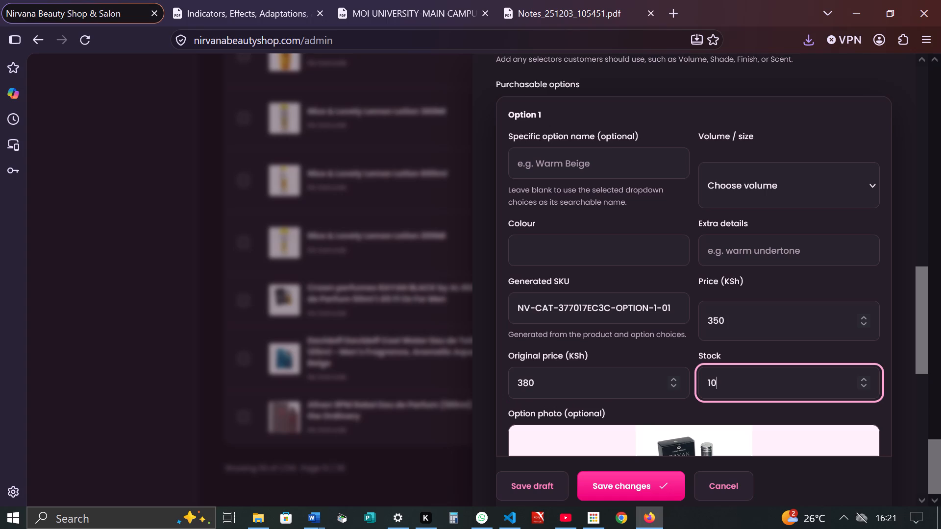
{"action": "key", "text": "BackSpace"}
{"action": "key", "text": "BackSpace"}
{"action": "type", "text": "50"}
{"action": "left_click", "coordinate": [657, 490]}
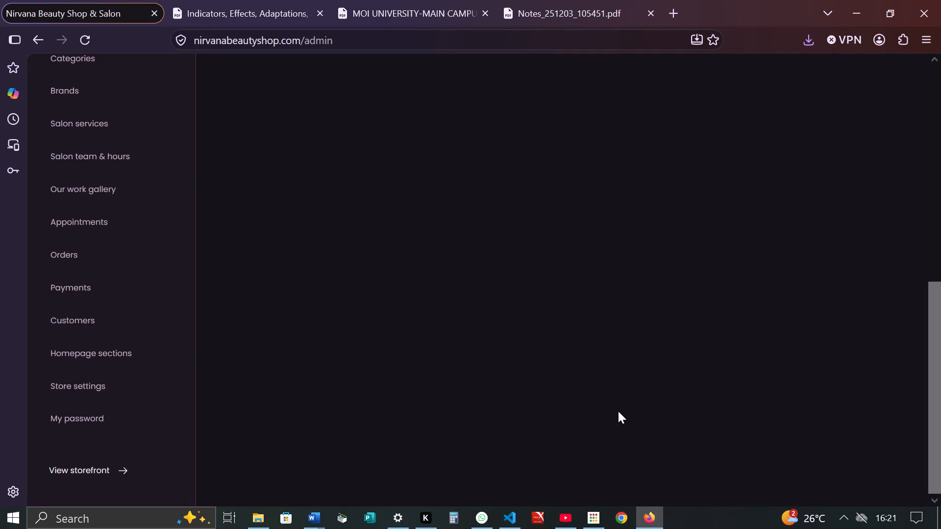
Set the Option 1 stock of Davidoff Cool Water Eau de Toilette 125ml to 0 and save the changes.
{"action": "scroll", "coordinate": [508, 369], "scroll_direction": "down", "scroll_amount": 1}
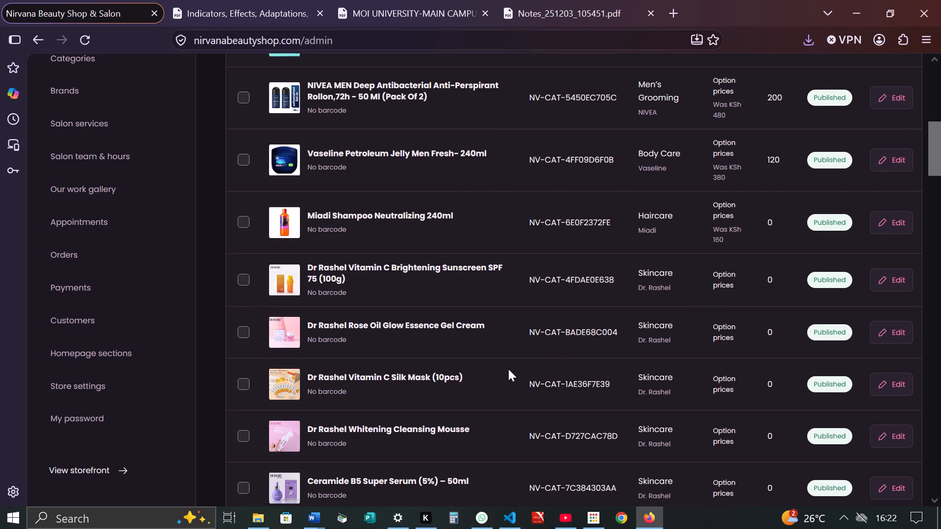
{"action": "scroll", "coordinate": [508, 369], "scroll_direction": "down", "scroll_amount": 6}
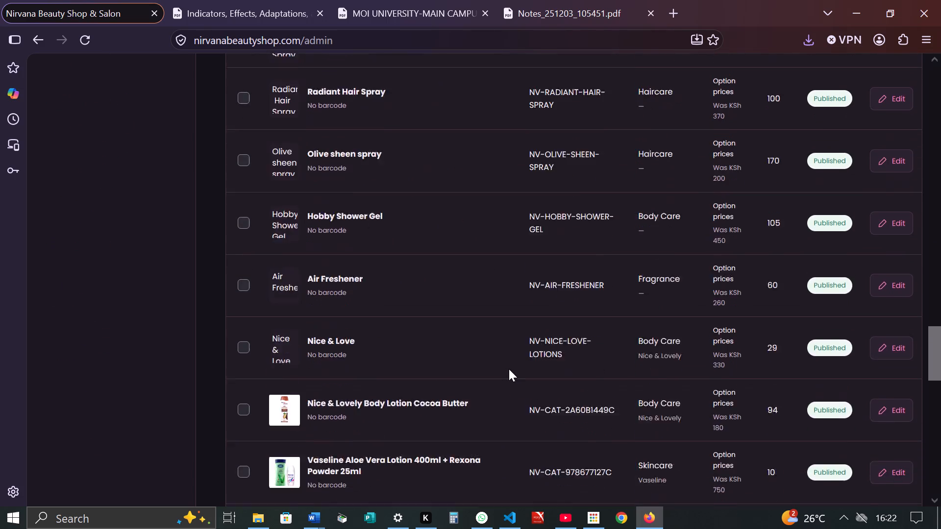
{"action": "scroll", "coordinate": [509, 368], "scroll_direction": "down", "scroll_amount": 5}
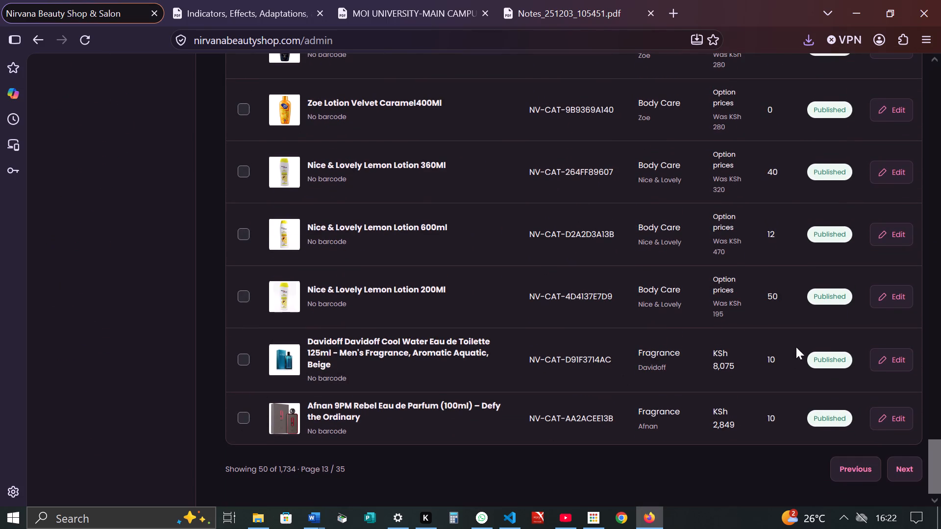
{"action": "left_click", "coordinate": [878, 357]}
{"action": "scroll", "coordinate": [762, 389], "scroll_direction": "down", "scroll_amount": 5}
{"action": "scroll", "coordinate": [761, 382], "scroll_direction": "up", "scroll_amount": 1}
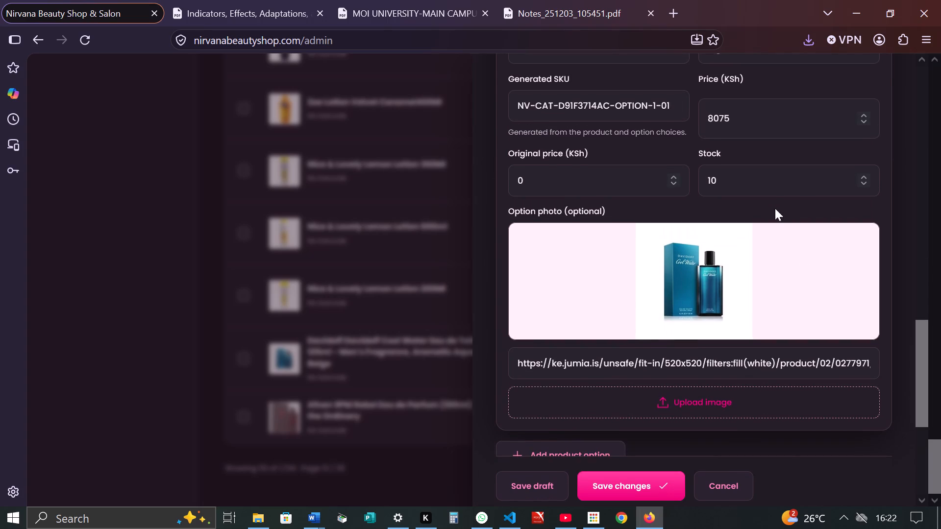
{"action": "left_click", "coordinate": [712, 179]}
{"action": "key", "text": "BackSpace"}
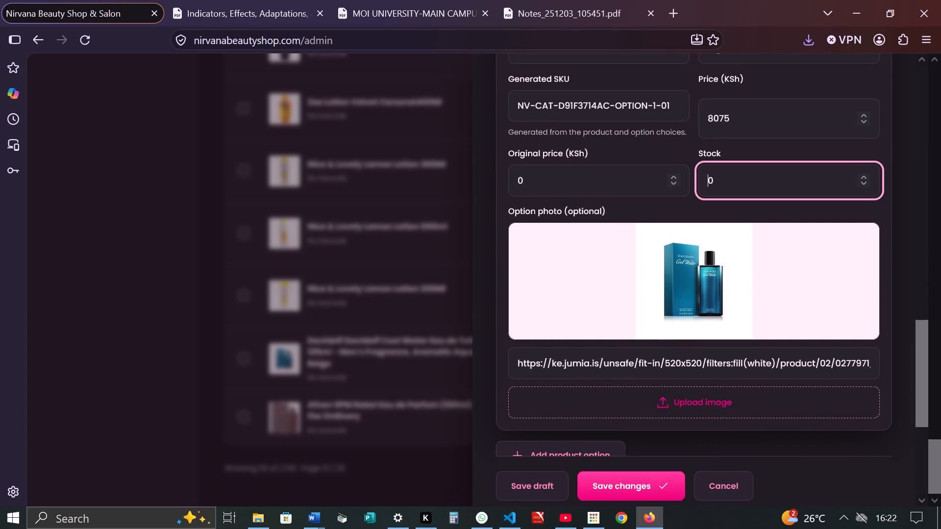
{"action": "left_click", "coordinate": [603, 484]}
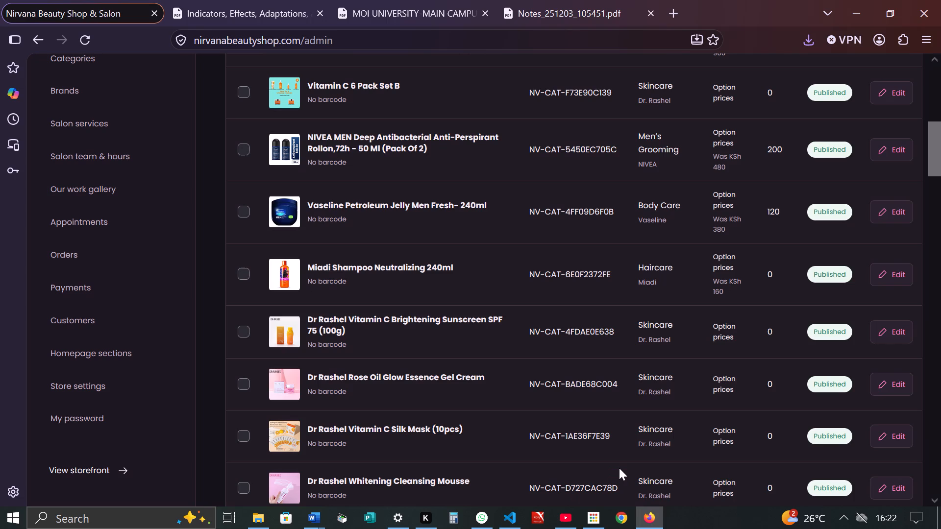
Set the Option 1 stock of Afnan 9PM Rebel Eau de Parfum (100ml) – Defy the Ordinary to 0 and save the changes.
{"action": "scroll", "coordinate": [568, 420], "scroll_direction": "down", "scroll_amount": 7}
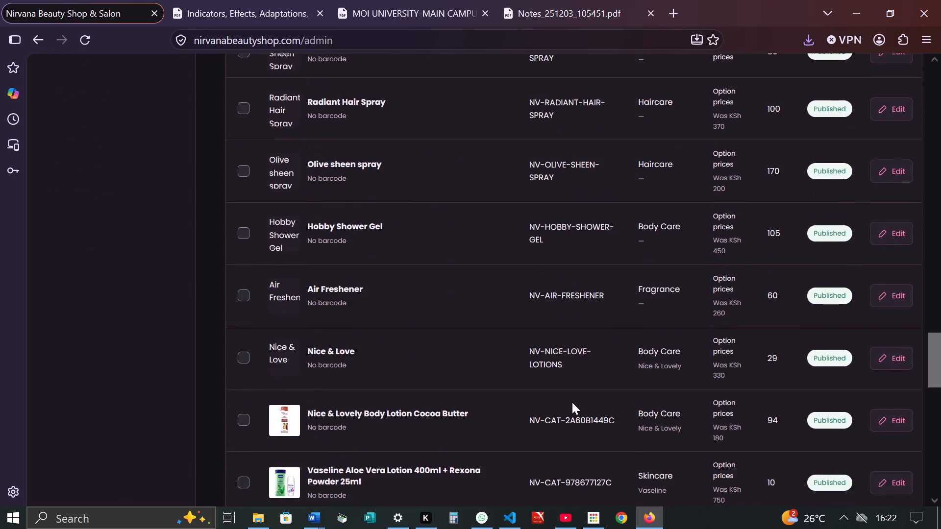
{"action": "scroll", "coordinate": [572, 402], "scroll_direction": "down", "scroll_amount": 5}
{"action": "left_click", "coordinate": [898, 411]}
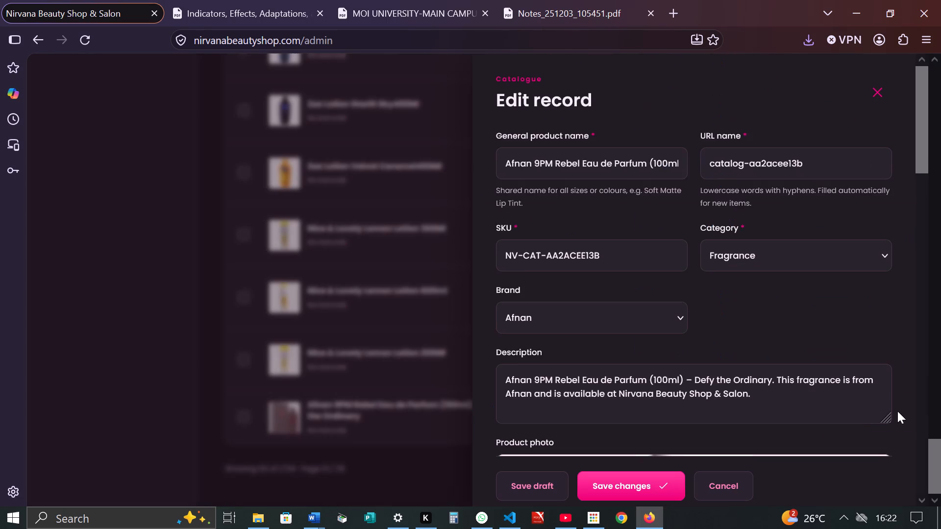
{"action": "scroll", "coordinate": [751, 371], "scroll_direction": "down", "scroll_amount": 1}
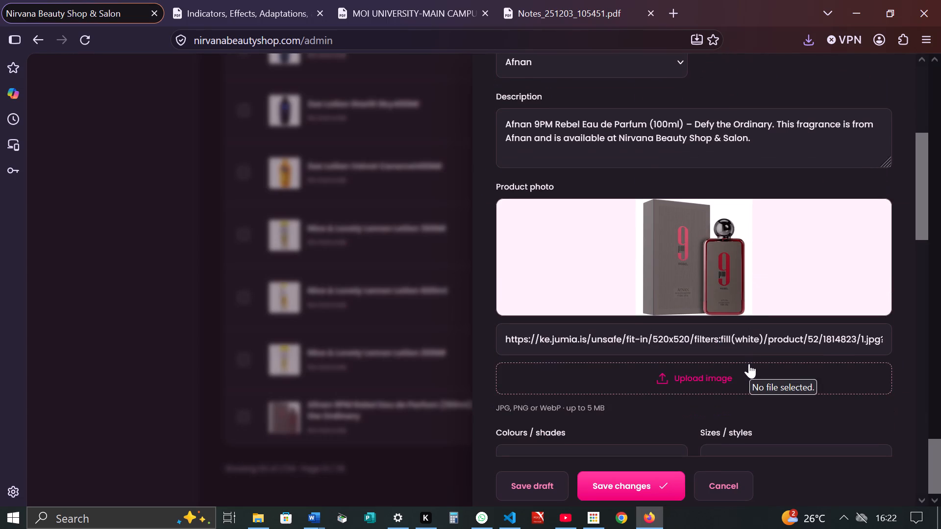
{"action": "scroll", "coordinate": [747, 347], "scroll_direction": "down", "scroll_amount": 2}
{"action": "left_click", "coordinate": [710, 383]}
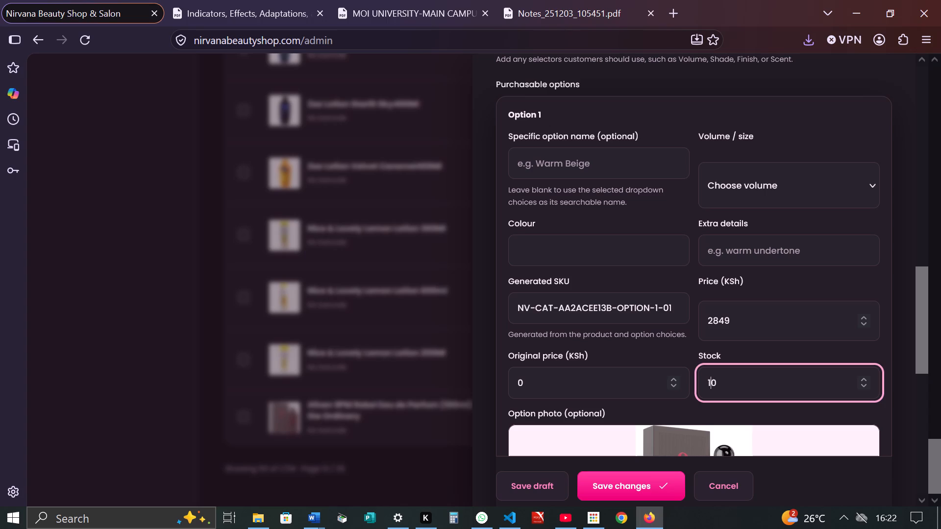
{"action": "key", "text": "BackSpace"}
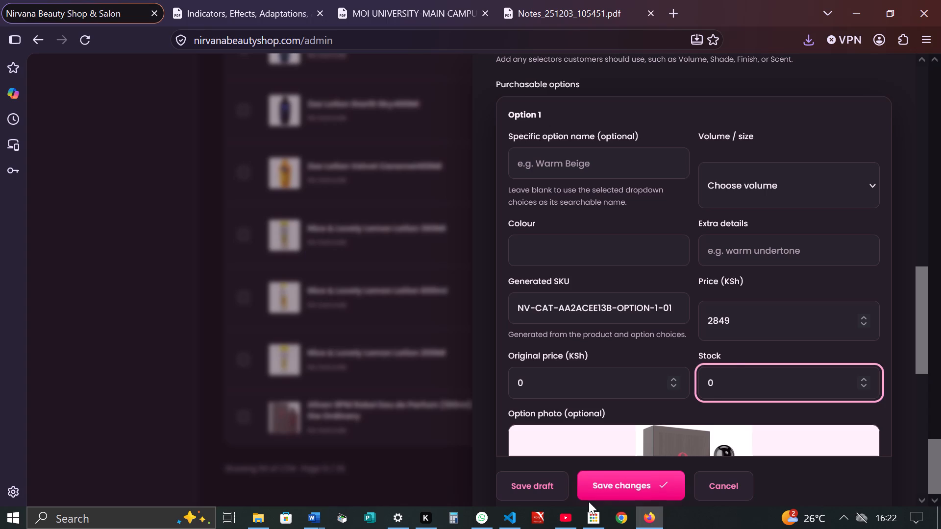
{"action": "left_click", "coordinate": [610, 481]}
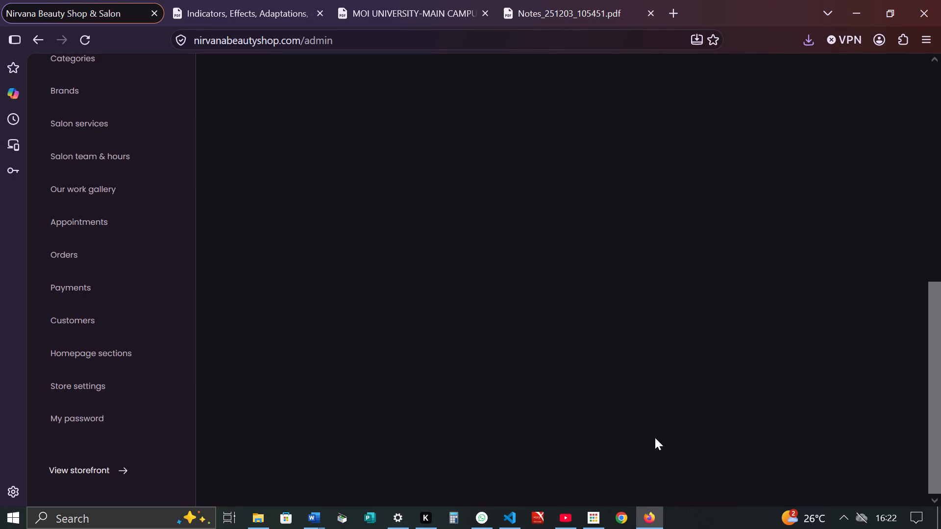
Look through the rest of catalogue page 13 and go on to the following page of listings.
{"action": "scroll", "coordinate": [655, 420], "scroll_direction": "up", "scroll_amount": 2}
{"action": "scroll", "coordinate": [655, 418], "scroll_direction": "down", "scroll_amount": 7}
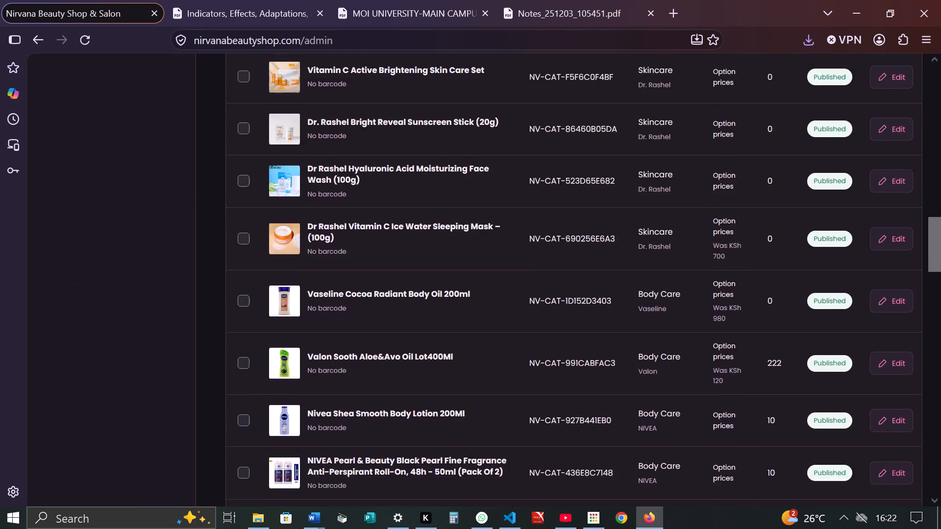
{"action": "scroll", "coordinate": [655, 418], "scroll_direction": "down", "scroll_amount": 1}
{"action": "scroll", "coordinate": [655, 418], "scroll_direction": "up", "scroll_amount": 1}
{"action": "scroll", "coordinate": [655, 418], "scroll_direction": "down", "scroll_amount": 8}
{"action": "scroll", "coordinate": [655, 418], "scroll_direction": "up", "scroll_amount": 1}
{"action": "scroll", "coordinate": [655, 418], "scroll_direction": "down", "scroll_amount": 4}
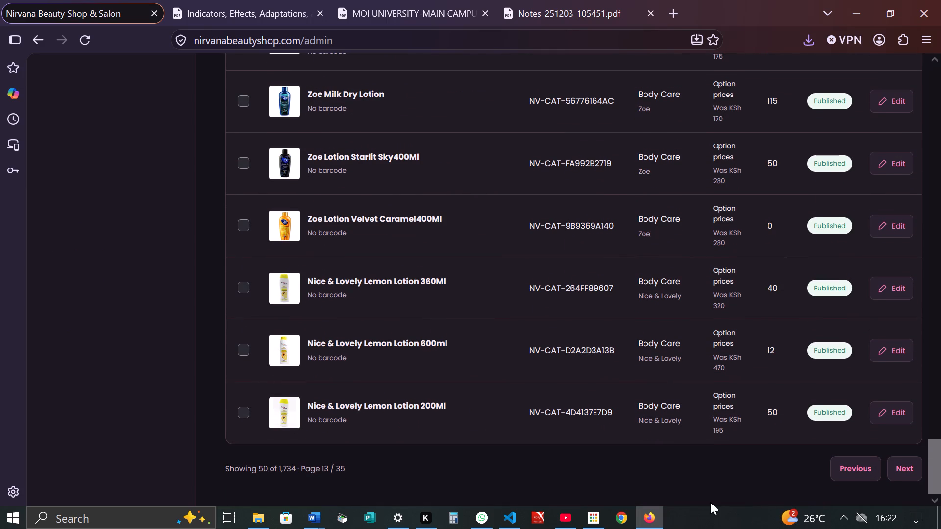
{"action": "left_click", "coordinate": [903, 465]}
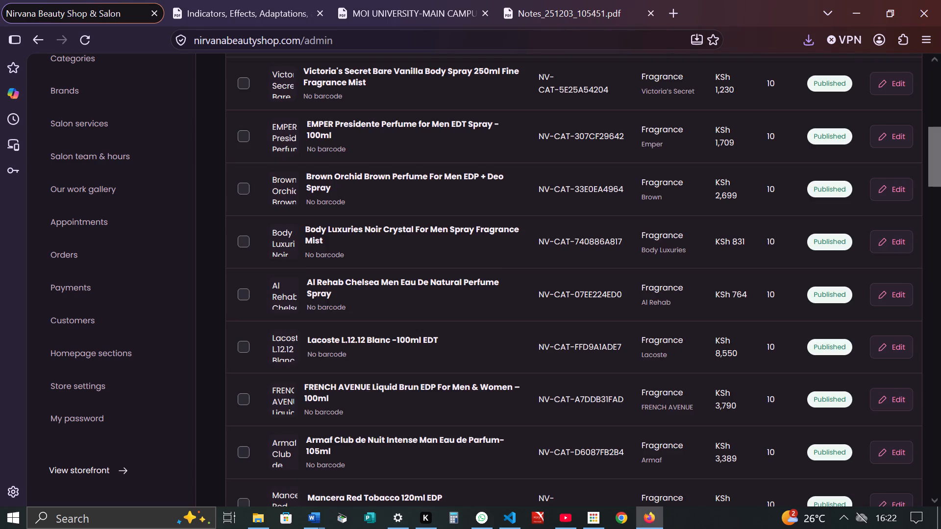
Set the Option 1 stock of Luxury Perfume 35ml Travel Spray Long Lasting for Business & Party to 0 and save the changes.
{"action": "scroll", "coordinate": [680, 330], "scroll_direction": "up", "scroll_amount": 3}
{"action": "scroll", "coordinate": [679, 331], "scroll_direction": "down", "scroll_amount": 1}
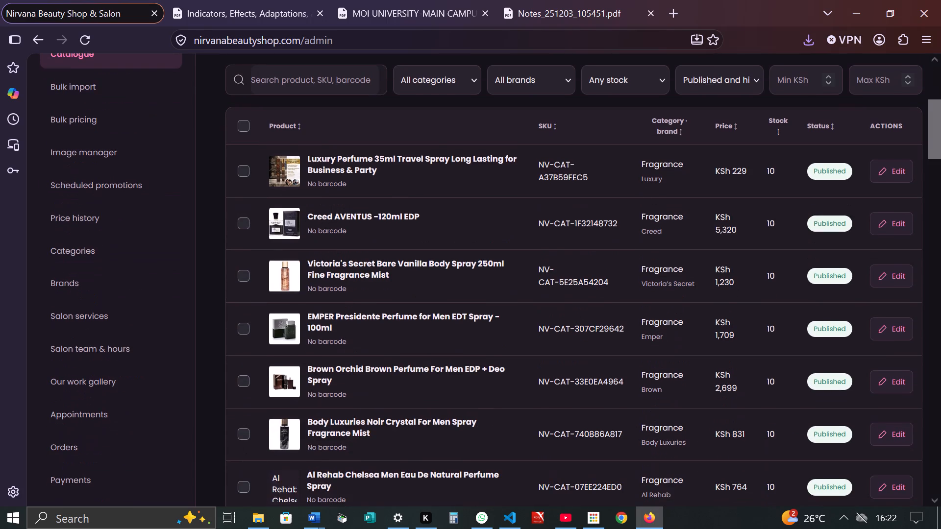
{"action": "left_click", "coordinate": [887, 171]}
{"action": "scroll", "coordinate": [701, 265], "scroll_direction": "down", "scroll_amount": 2}
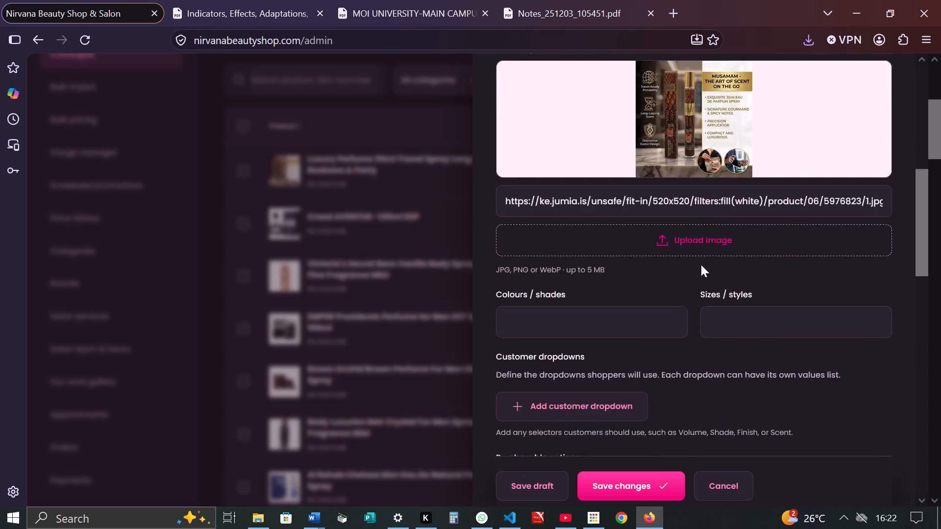
{"action": "scroll", "coordinate": [701, 264], "scroll_direction": "up", "scroll_amount": 1}
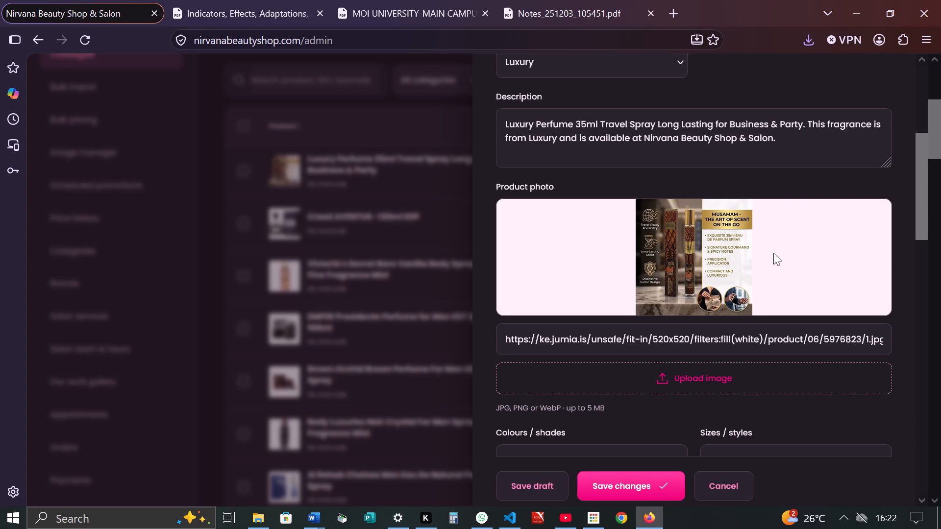
{"action": "scroll", "coordinate": [700, 346], "scroll_direction": "down", "scroll_amount": 2}
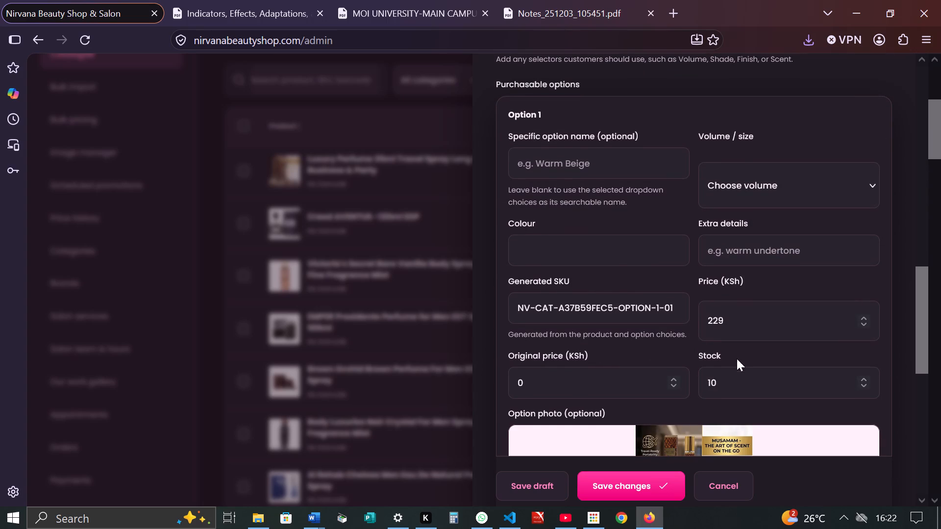
{"action": "left_click", "coordinate": [713, 386]}
{"action": "key", "text": "BackSpace"}
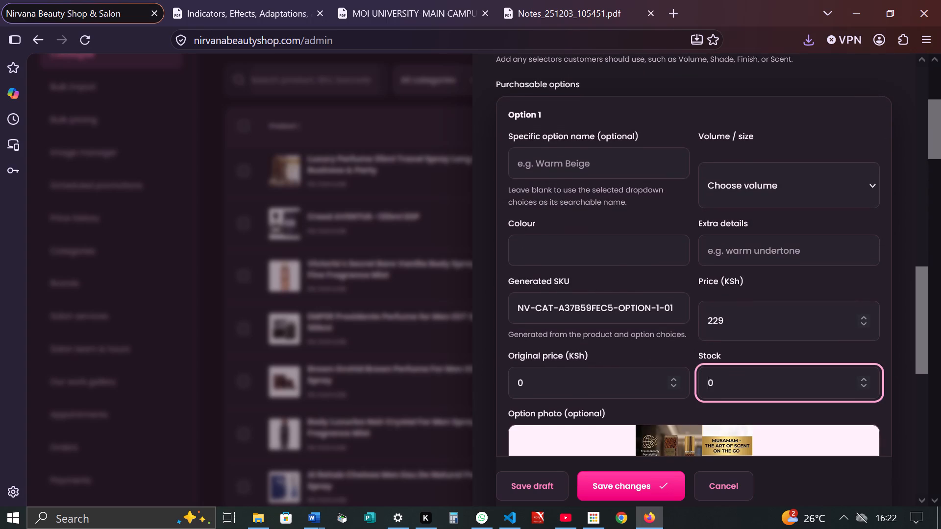
{"action": "left_click", "coordinate": [615, 492]}
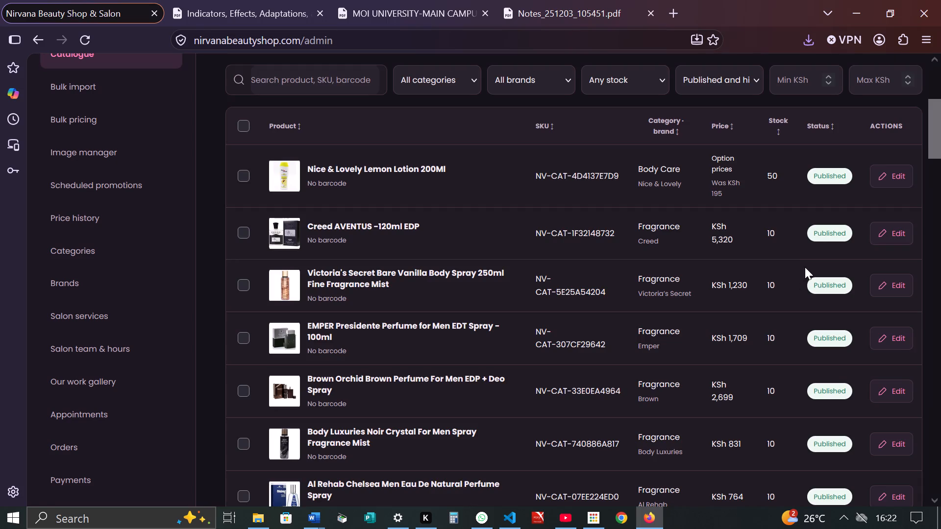
Set the Option 1 stock of Creed AVENTUS -120ml EDP to 0 and save the changes.
{"action": "left_click", "coordinate": [891, 237]}
{"action": "scroll", "coordinate": [722, 341], "scroll_direction": "down", "scroll_amount": 1}
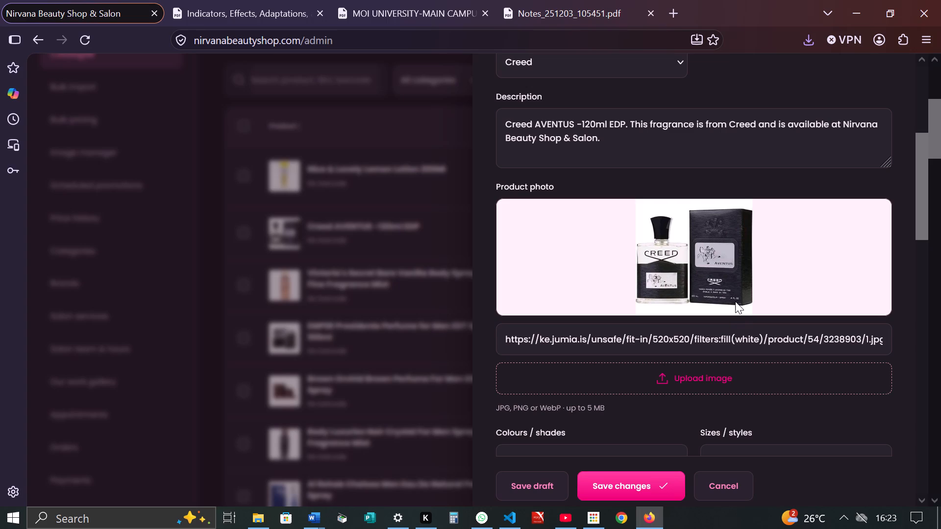
{"action": "scroll", "coordinate": [733, 306], "scroll_direction": "down", "scroll_amount": 3}
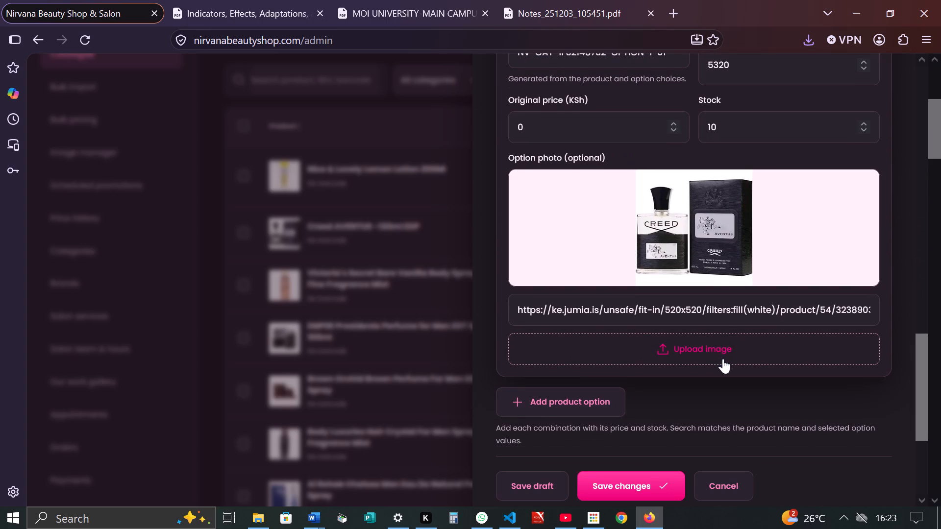
{"action": "left_click", "coordinate": [711, 124]}
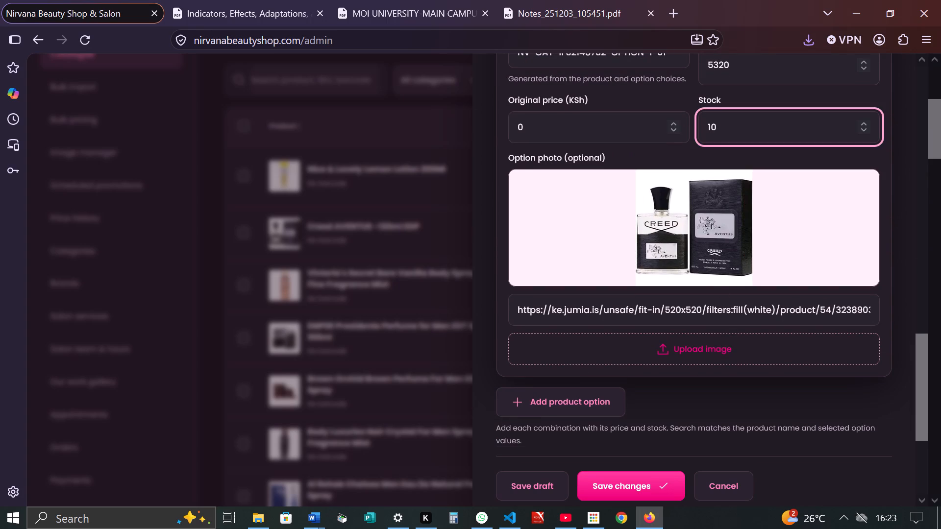
{"action": "key", "text": "BackSpace"}
{"action": "left_click", "coordinate": [635, 485]}
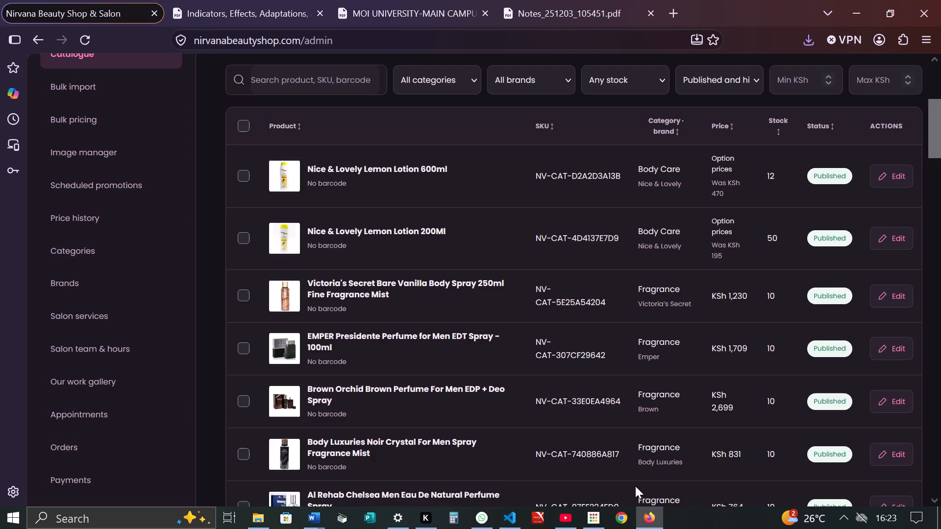
Set the Option 1 stock of Victoria's Secret Bare Vanilla Body Spray 250ml Fine Fragrance Mist to 0 and save the changes.
{"action": "scroll", "coordinate": [607, 384], "scroll_direction": "down", "scroll_amount": 1}
{"action": "scroll", "coordinate": [607, 383], "scroll_direction": "up", "scroll_amount": 1}
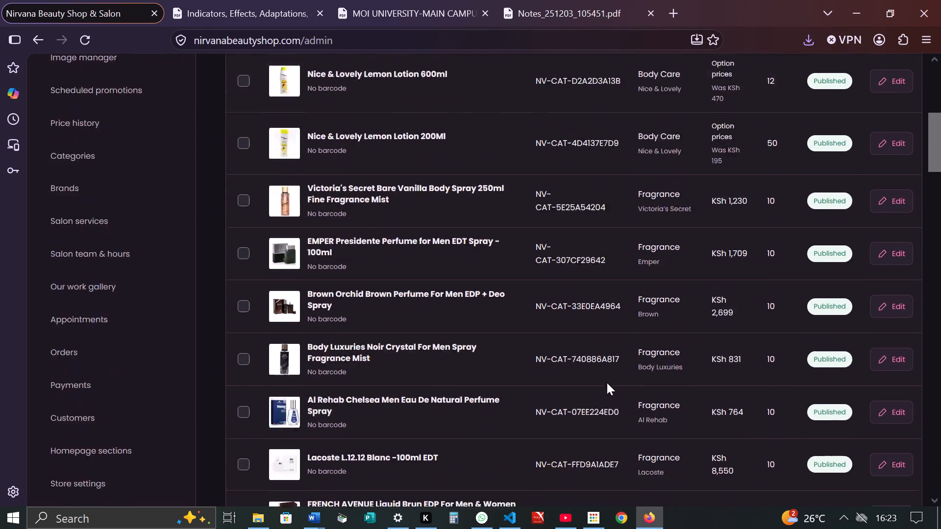
{"action": "left_click", "coordinate": [878, 297]}
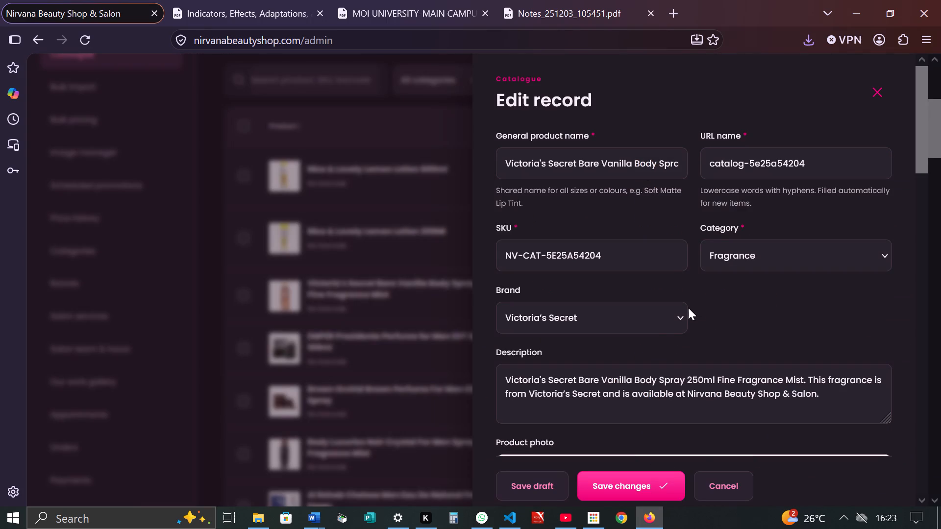
{"action": "scroll", "coordinate": [623, 340], "scroll_direction": "down", "scroll_amount": 1}
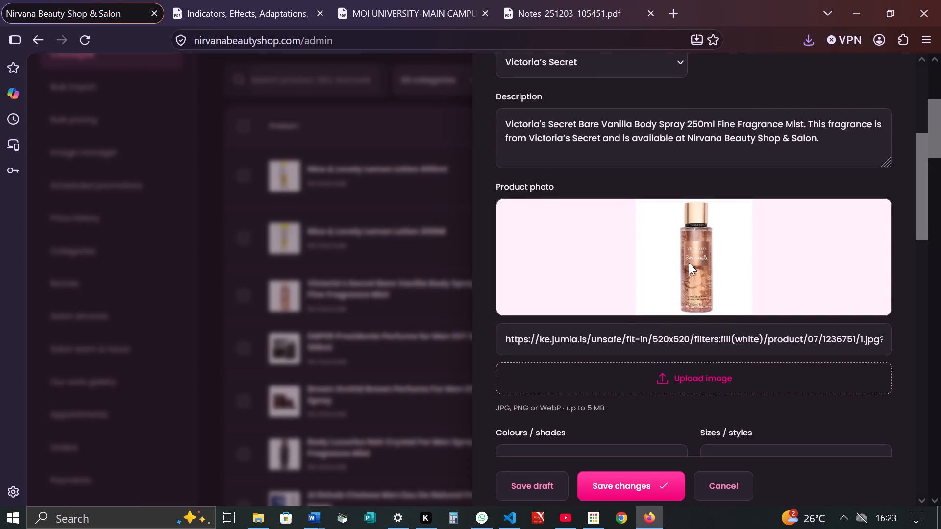
{"action": "scroll", "coordinate": [688, 263], "scroll_direction": "down", "scroll_amount": 2}
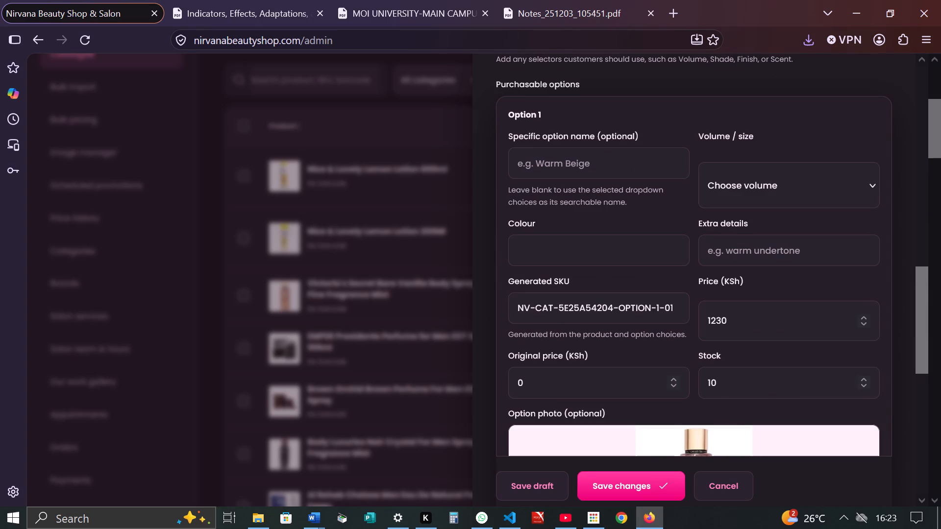
{"action": "left_click", "coordinate": [710, 381]}
{"action": "key", "text": "BackSpace"}
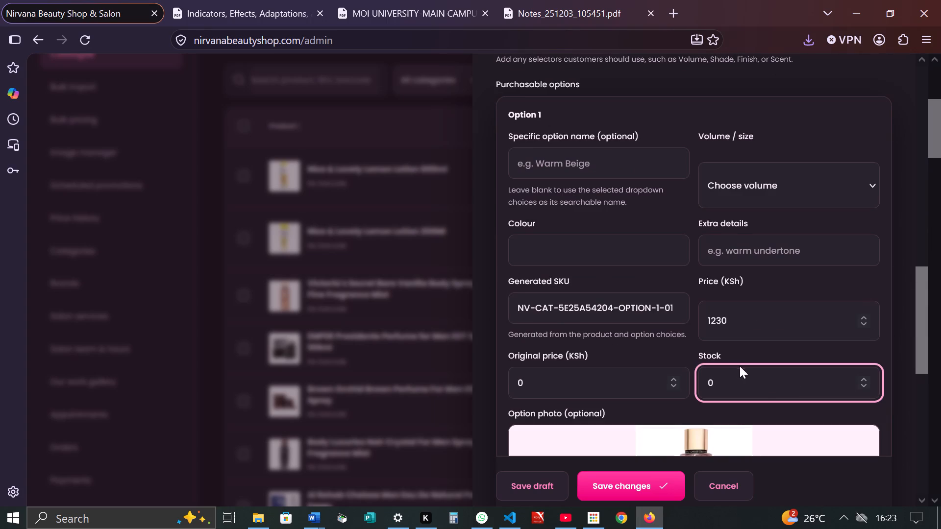
{"action": "left_click", "coordinate": [600, 478]}
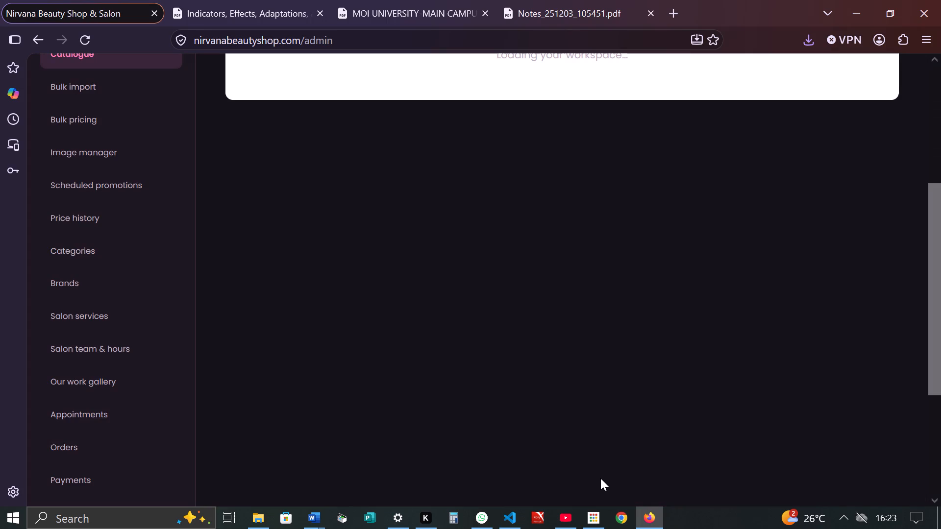
Set the Option 1 stock of EMPER Presidente Perfume for Men EDT Spray - 100ml to 0 and save the changes.
{"action": "scroll", "coordinate": [627, 443], "scroll_direction": "down", "scroll_amount": 1}
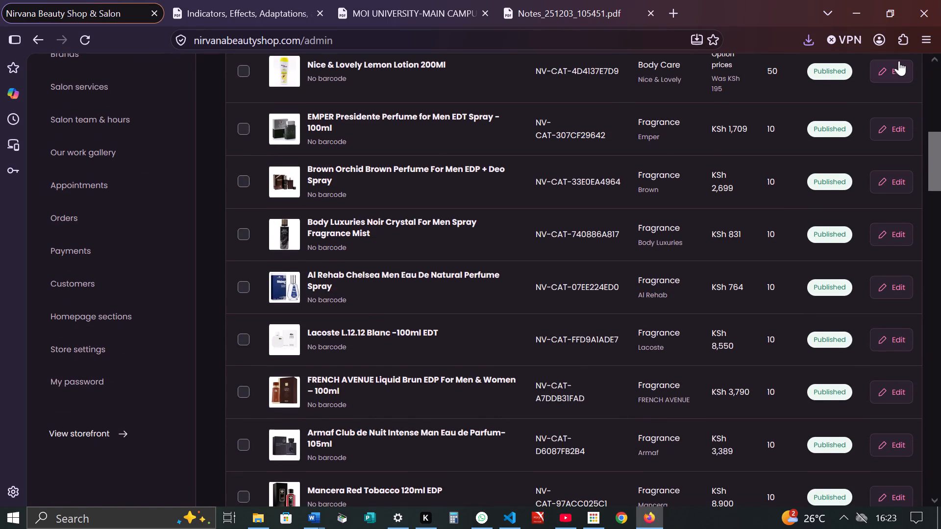
{"action": "left_click", "coordinate": [890, 131]}
{"action": "scroll", "coordinate": [789, 190], "scroll_direction": "down", "scroll_amount": 1}
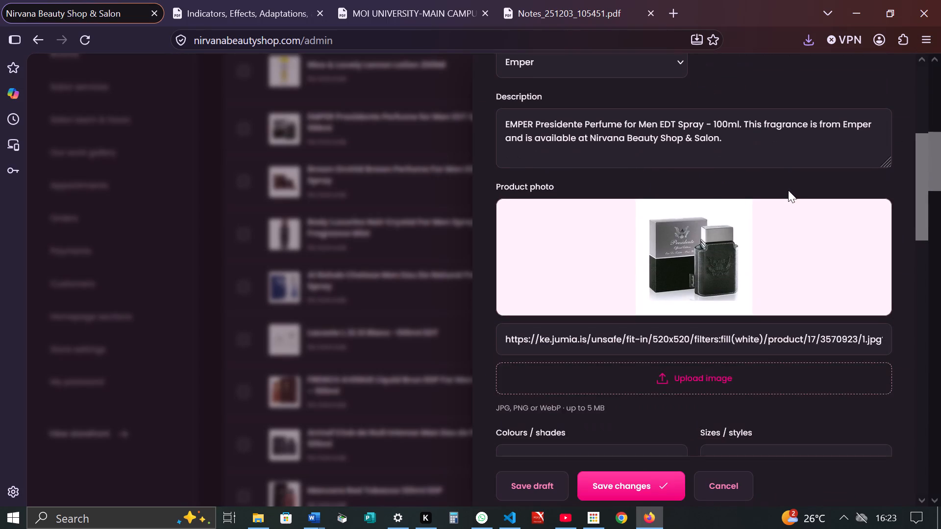
{"action": "scroll", "coordinate": [787, 192], "scroll_direction": "down", "scroll_amount": 2}
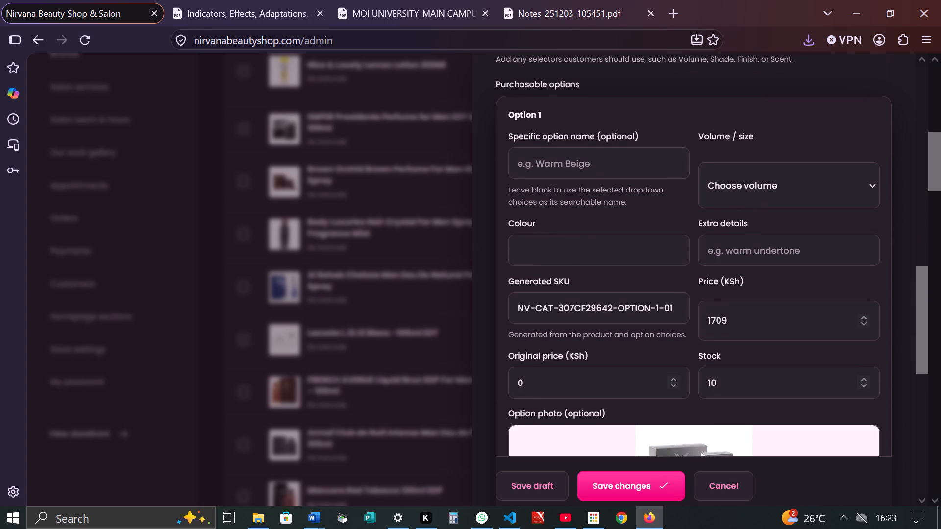
{"action": "left_click", "coordinate": [710, 387]}
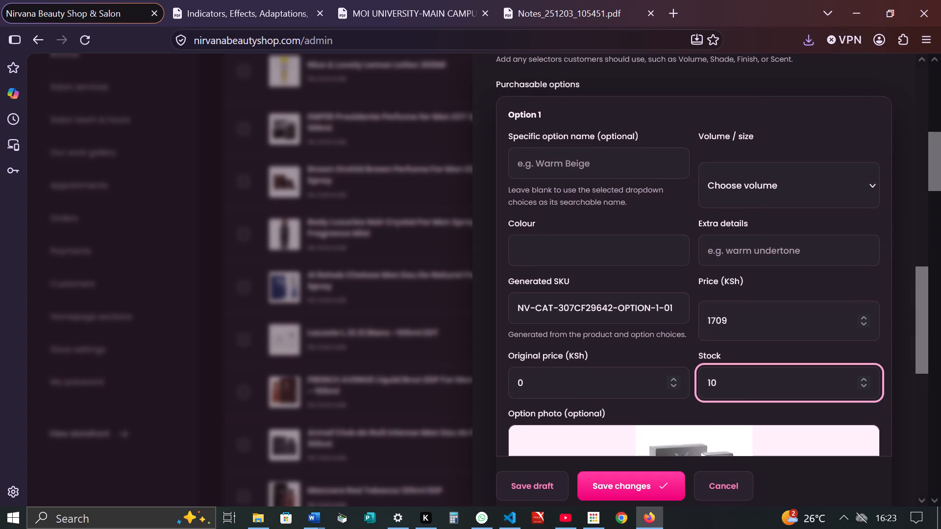
{"action": "key", "text": "BackSpace"}
{"action": "left_click", "coordinate": [626, 489]}
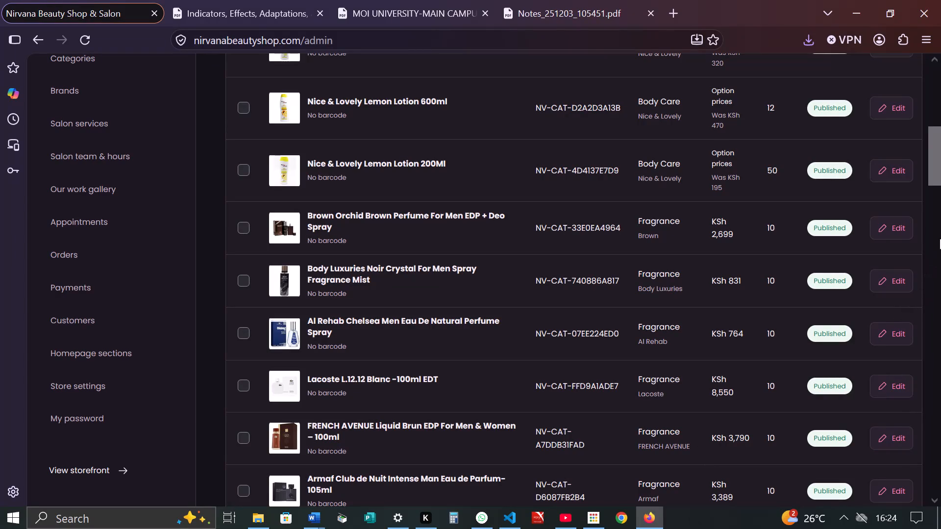
Set the Option 1 stock of Brown Orchid Brown Perfume For Men EDP + Deo Spray to 0 and save the changes.
{"action": "left_click", "coordinate": [895, 216]}
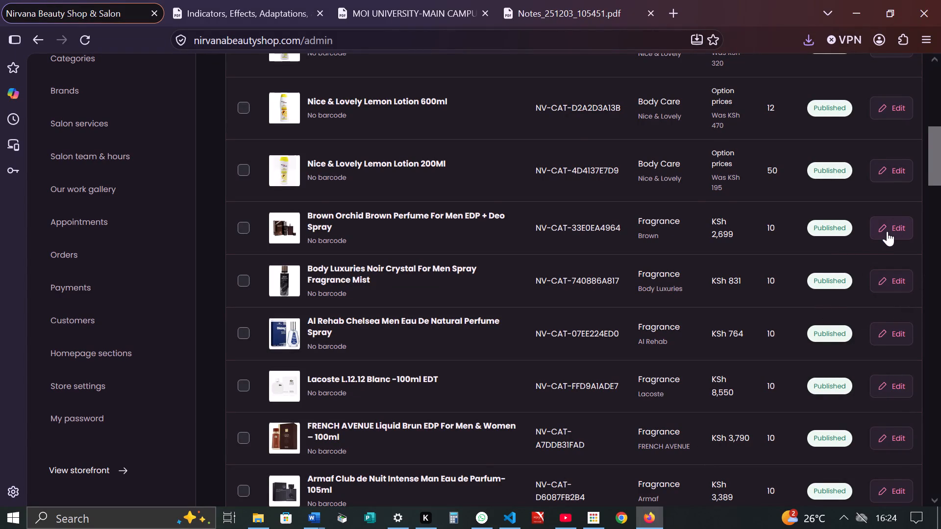
{"action": "left_click", "coordinate": [887, 232]}
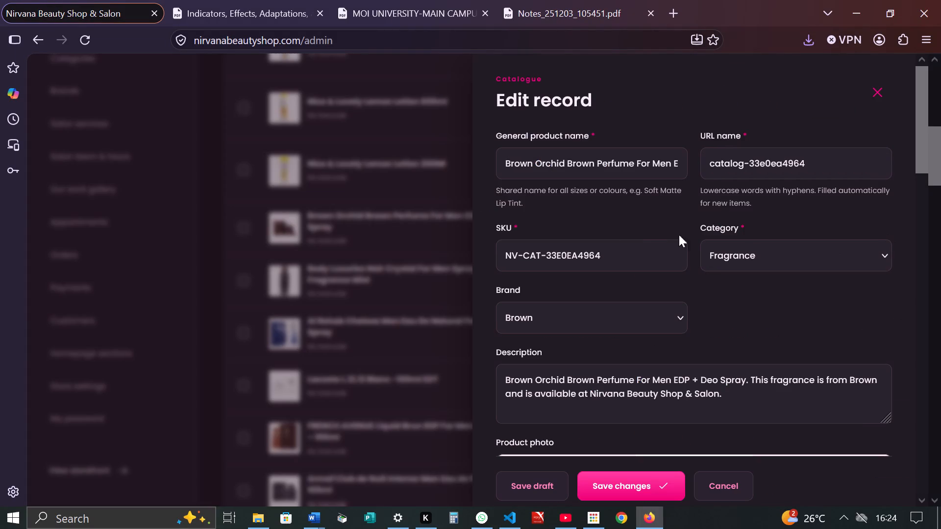
{"action": "scroll", "coordinate": [585, 349], "scroll_direction": "down", "scroll_amount": 1}
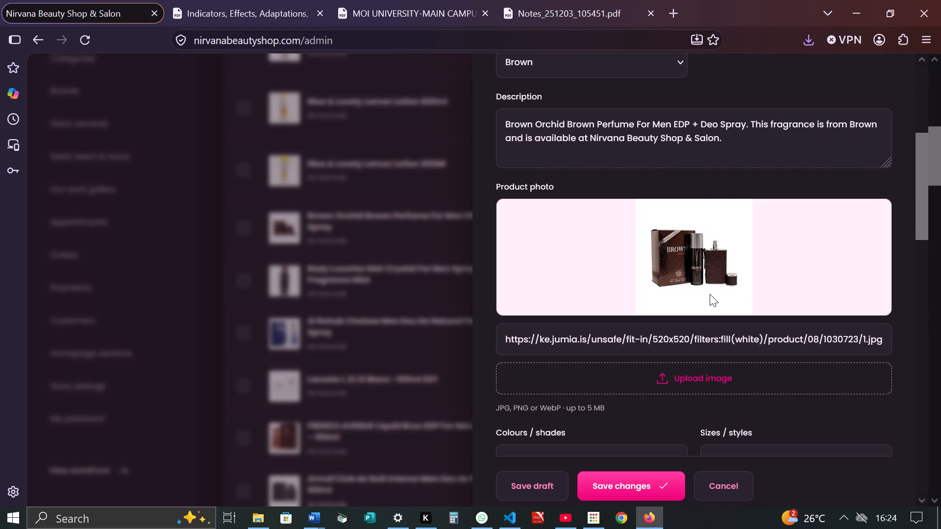
{"action": "scroll", "coordinate": [692, 286], "scroll_direction": "down", "scroll_amount": 1}
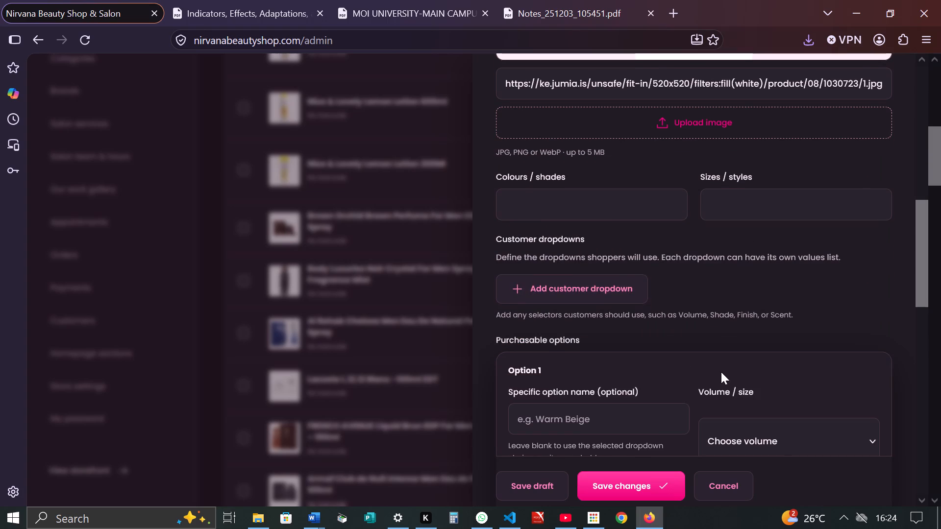
{"action": "scroll", "coordinate": [721, 372], "scroll_direction": "down", "scroll_amount": 1}
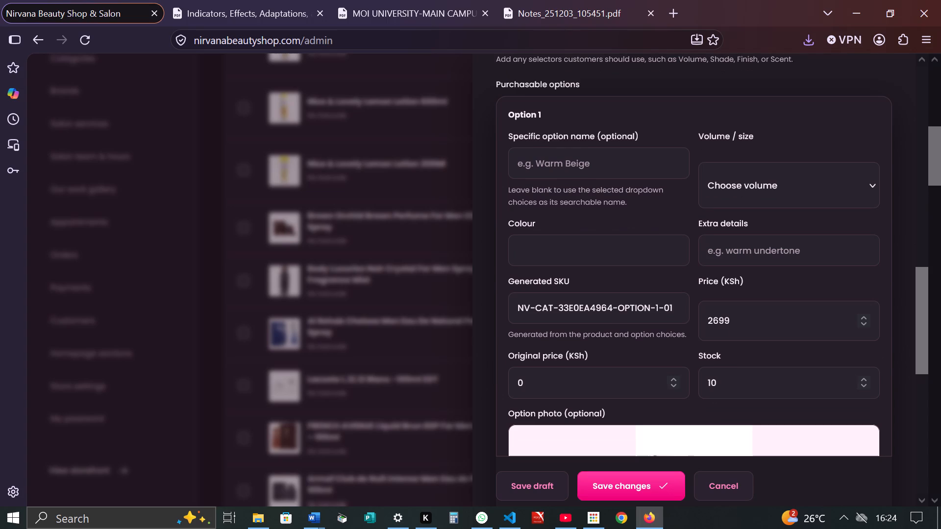
{"action": "left_click", "coordinate": [712, 387]}
{"action": "key", "text": "BackSpace"}
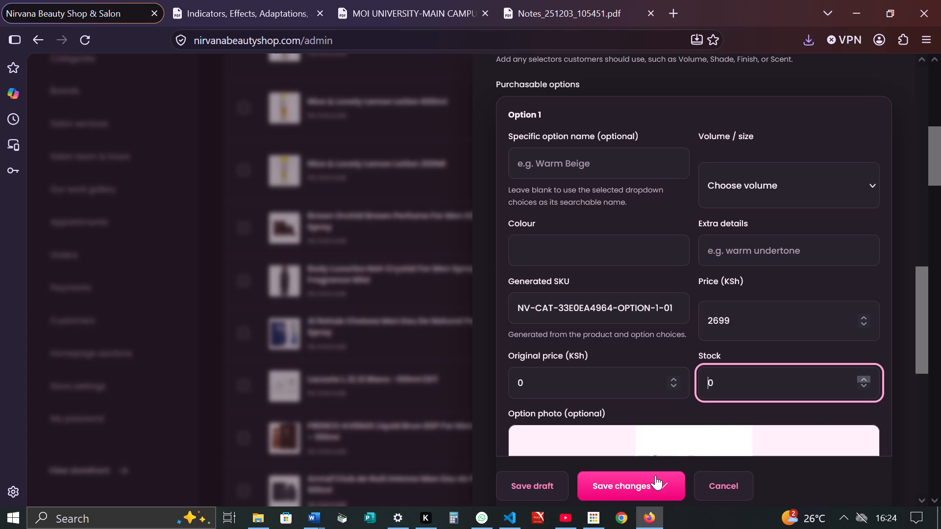
{"action": "left_click", "coordinate": [631, 481]}
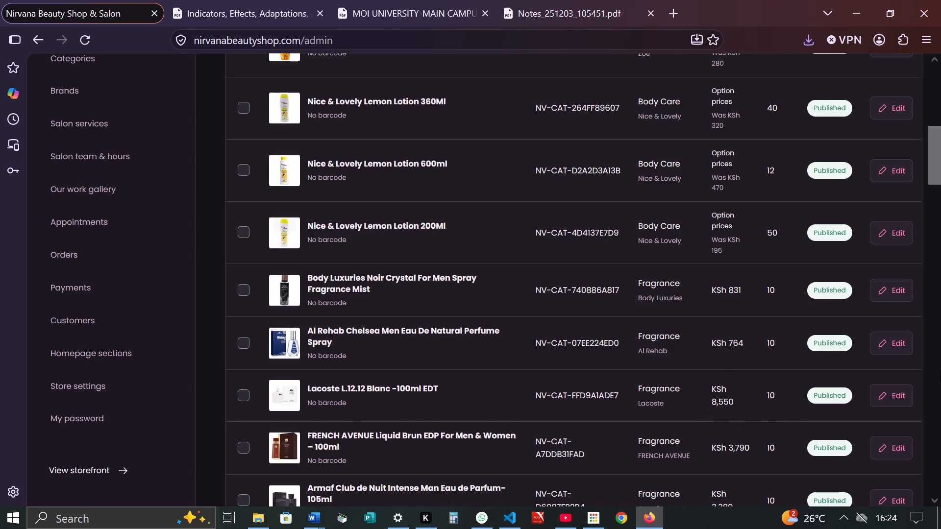
Set the Option 1 stock of Body Luxuries Noir Crystal For Men Spray Fragrance Mist to 0 and save the changes.
{"action": "left_click", "coordinate": [885, 295]}
{"action": "scroll", "coordinate": [611, 320], "scroll_direction": "down", "scroll_amount": 1}
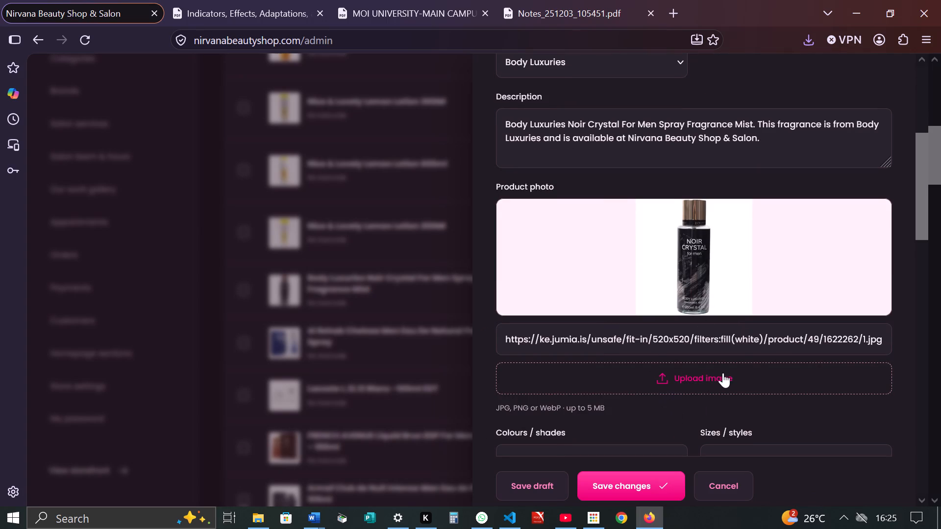
{"action": "scroll", "coordinate": [733, 327], "scroll_direction": "down", "scroll_amount": 2}
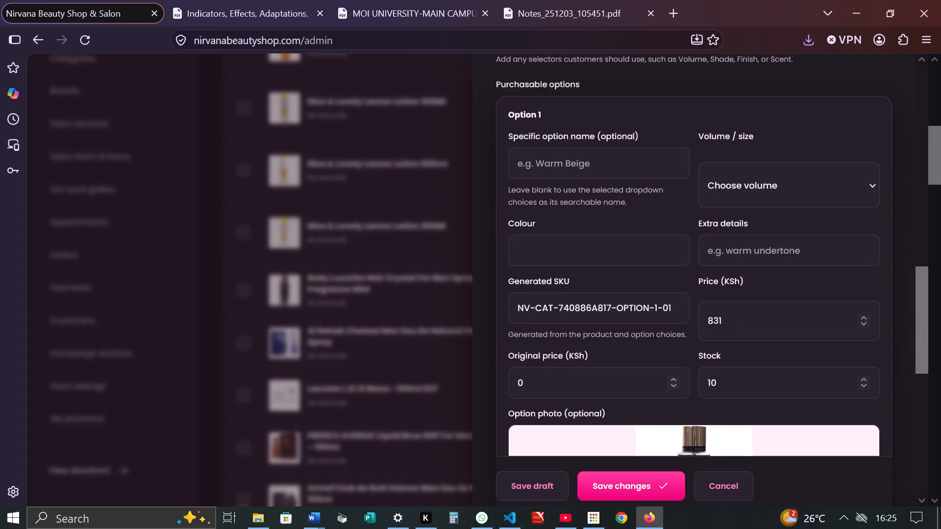
{"action": "left_click", "coordinate": [714, 383]}
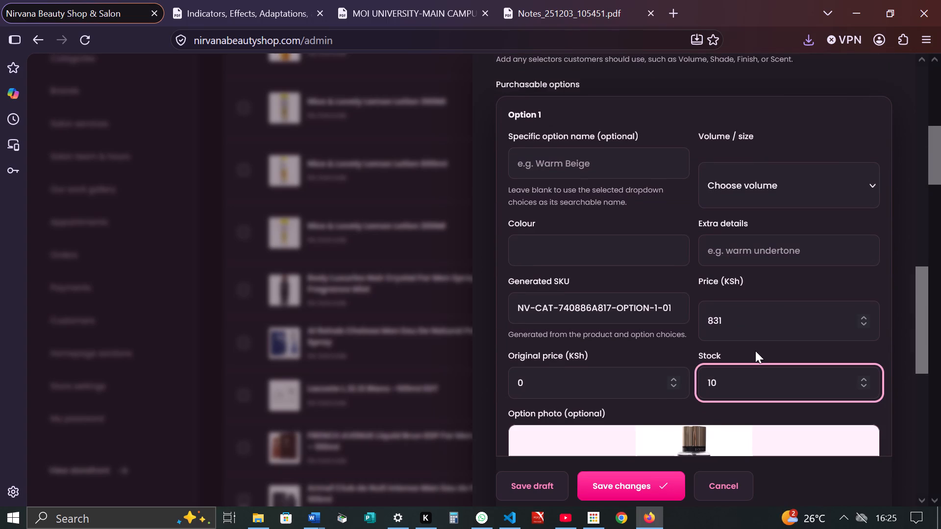
{"action": "key", "text": "BackSpace"}
{"action": "left_click", "coordinate": [609, 485]}
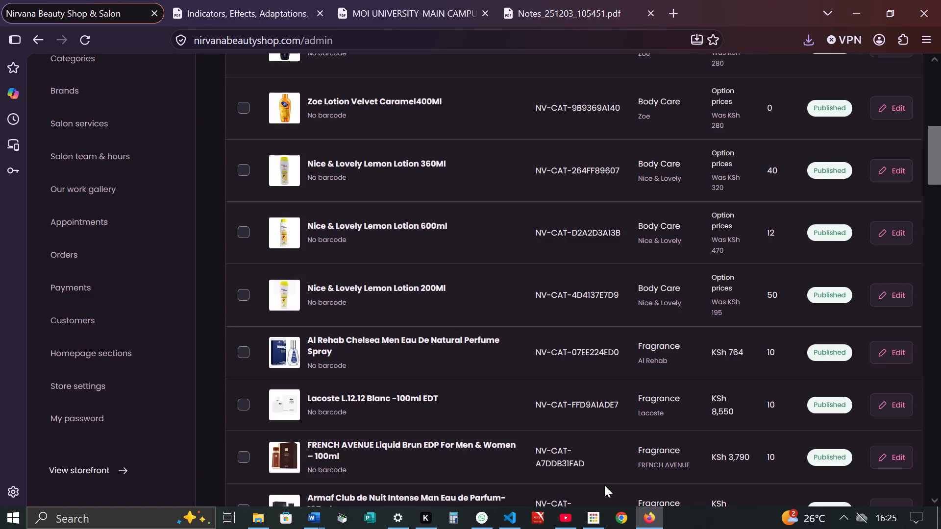
For Al Rehab Chelsea Men Eau De Natural Perfume Spray, set the Option 1 price to KSh 350 and original price to KSh 380.
{"action": "left_click", "coordinate": [885, 350]}
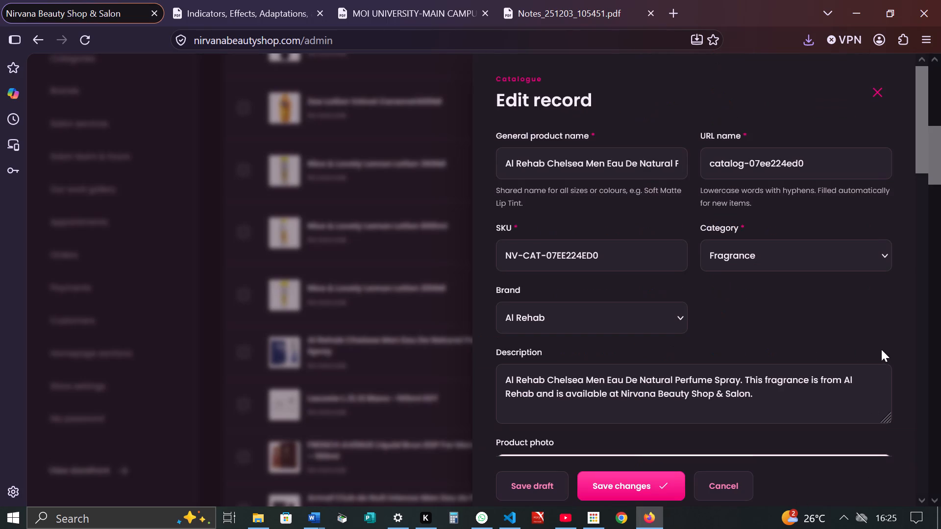
{"action": "scroll", "coordinate": [739, 321], "scroll_direction": "down", "scroll_amount": 1}
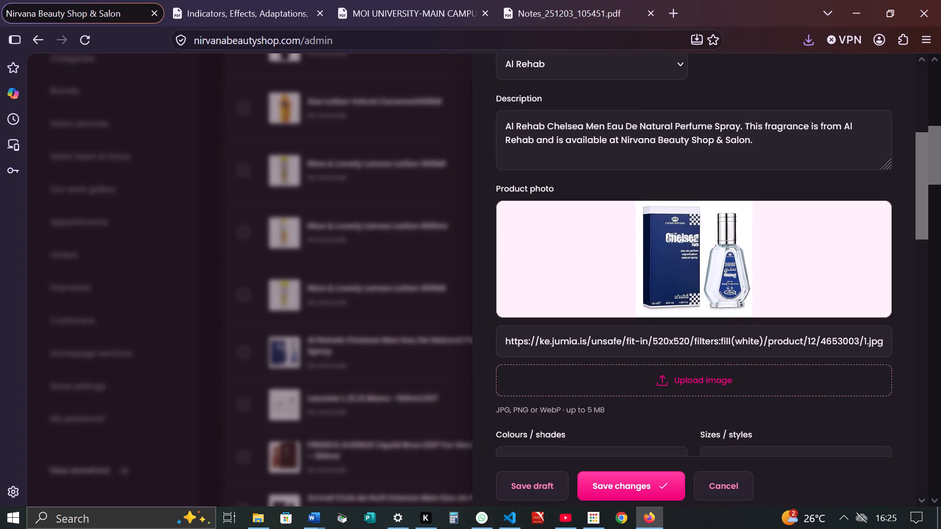
{"action": "scroll", "coordinate": [719, 331], "scroll_direction": "down", "scroll_amount": 1}
{"action": "scroll", "coordinate": [726, 372], "scroll_direction": "down", "scroll_amount": 1}
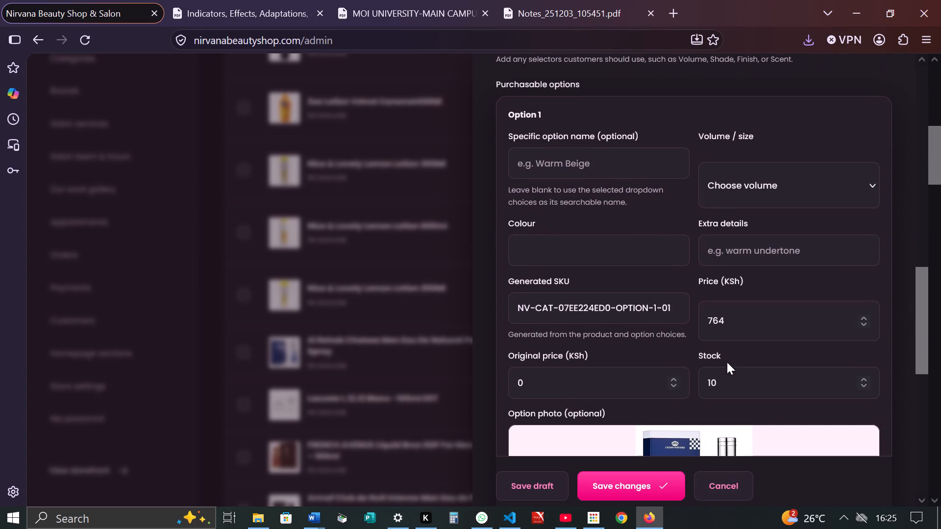
{"action": "left_click", "coordinate": [725, 321]}
{"action": "key", "text": "BackSpace"}
{"action": "key", "text": "BackSpace"}
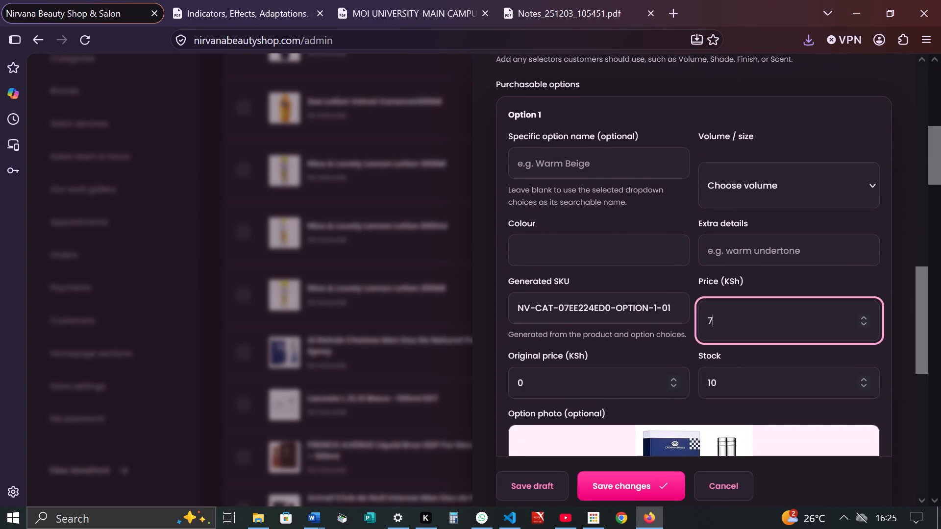
{"action": "key", "text": "BackSpace"}
{"action": "type", "text": "350"}
{"action": "left_click", "coordinate": [564, 387]}
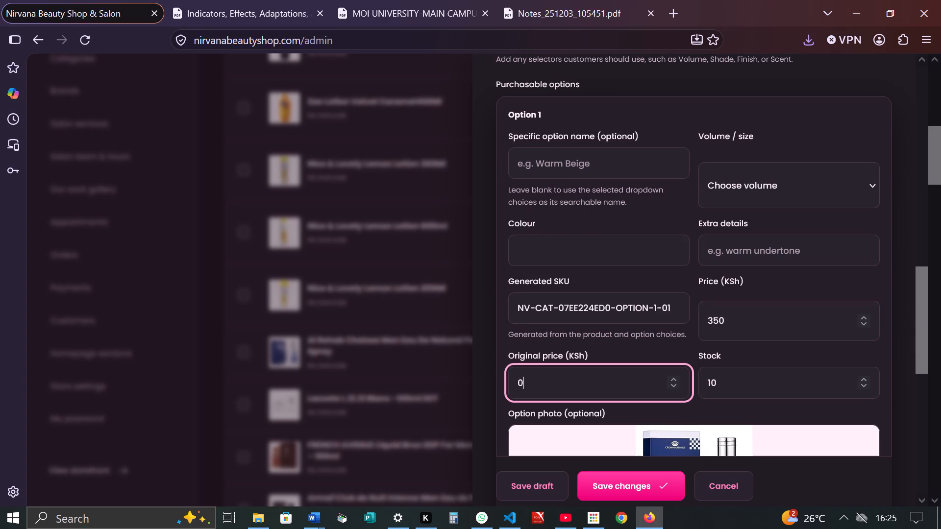
{"action": "key", "text": "BackSpace"}
{"action": "key", "text": "3"}
{"action": "type", "text": "80"}
Set the Option 1 stock of Al Rehab Chelsea Men Eau De Natural Perfume Spray to 15 and save the changes.
{"action": "left_click", "coordinate": [758, 390]}
{"action": "key", "text": "BackSpace"}
{"action": "key", "text": "BackSpace"}
{"action": "type", "text": "15"}
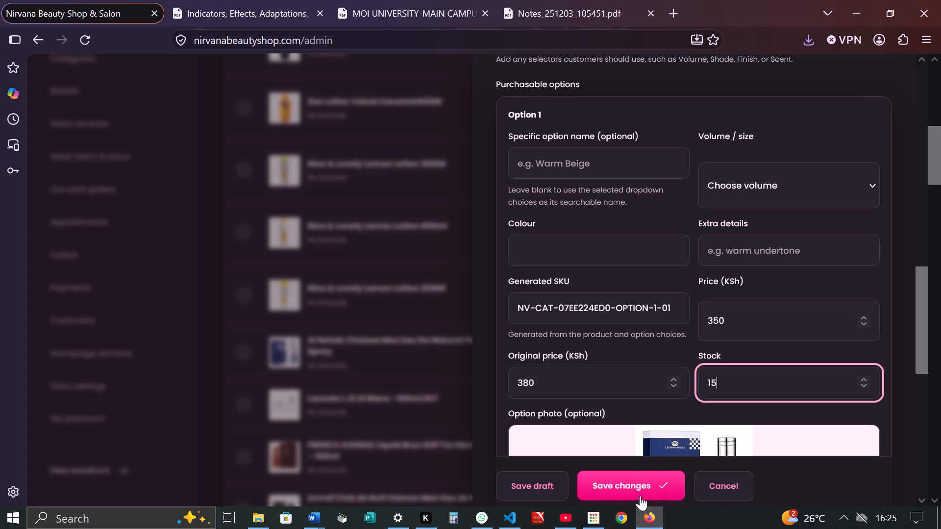
{"action": "left_click", "coordinate": [641, 489]}
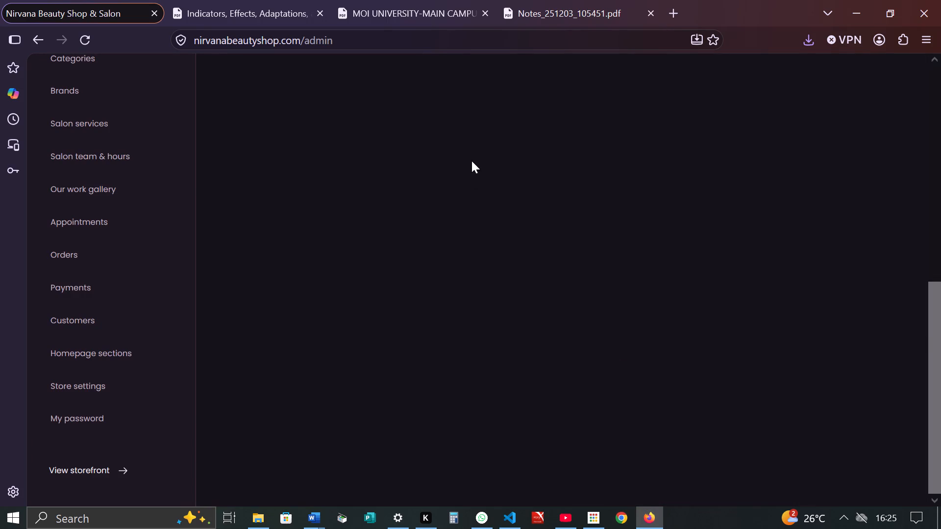
Set the Option 1 stock of Lacoste L.12.12 Blanc -100ml EDT to 0 and save the changes.
{"action": "scroll", "coordinate": [636, 332], "scroll_direction": "down", "scroll_amount": 1}
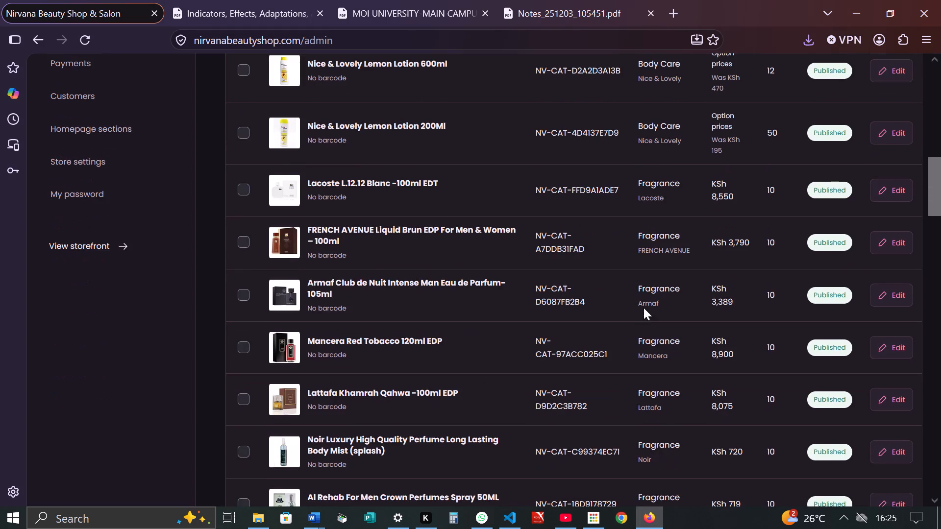
{"action": "left_click", "coordinate": [899, 180]}
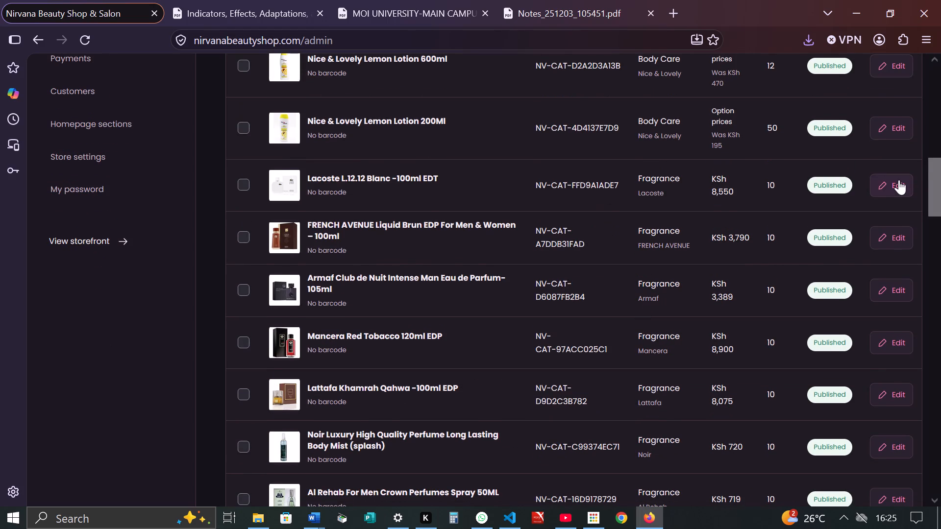
{"action": "scroll", "coordinate": [624, 223], "scroll_direction": "down", "scroll_amount": 2}
{"action": "scroll", "coordinate": [683, 225], "scroll_direction": "up", "scroll_amount": 2}
{"action": "scroll", "coordinate": [689, 238], "scroll_direction": "down", "scroll_amount": 1}
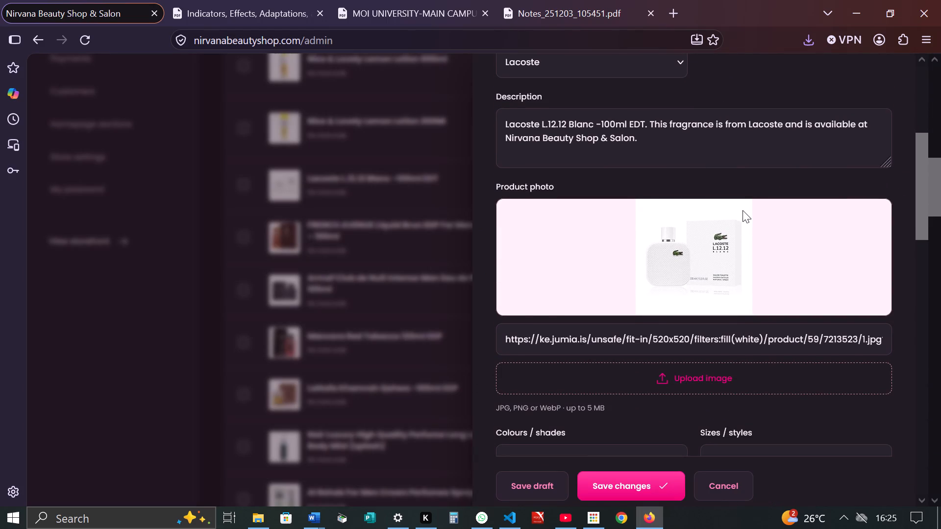
{"action": "scroll", "coordinate": [689, 264], "scroll_direction": "down", "scroll_amount": 1}
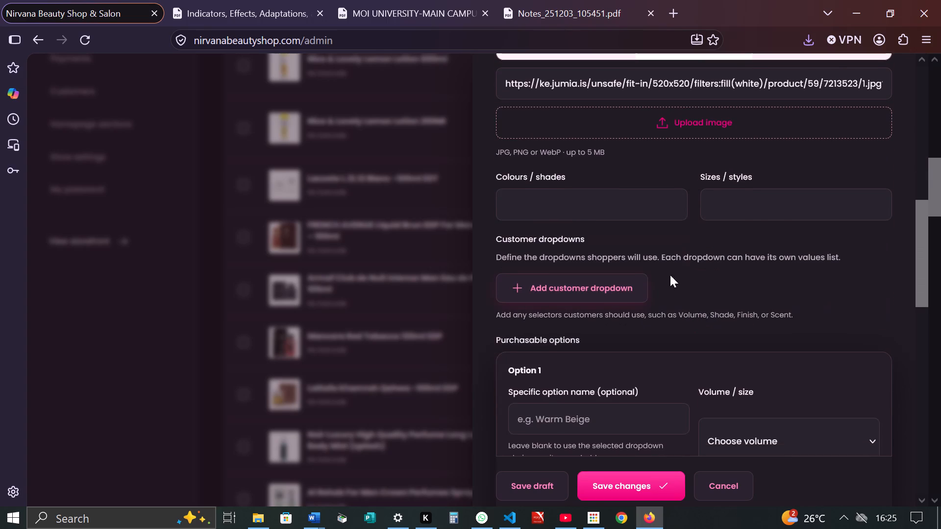
{"action": "scroll", "coordinate": [658, 318], "scroll_direction": "down", "scroll_amount": 1}
{"action": "left_click", "coordinate": [714, 387]}
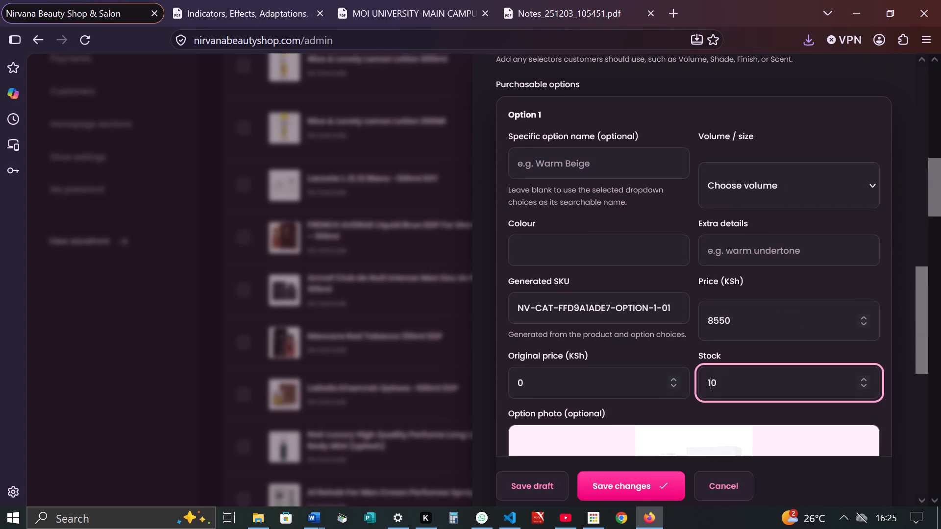
{"action": "key", "text": "BackSpace"}
{"action": "left_click", "coordinate": [650, 485]}
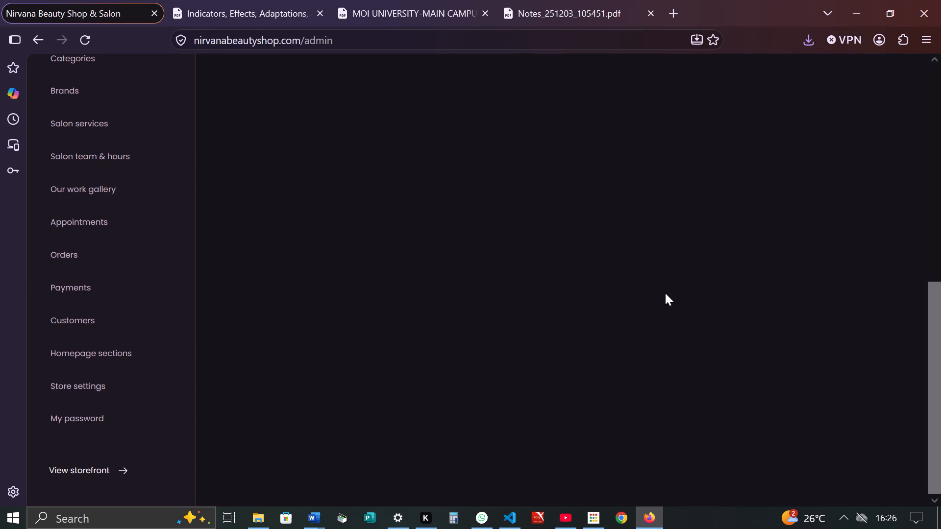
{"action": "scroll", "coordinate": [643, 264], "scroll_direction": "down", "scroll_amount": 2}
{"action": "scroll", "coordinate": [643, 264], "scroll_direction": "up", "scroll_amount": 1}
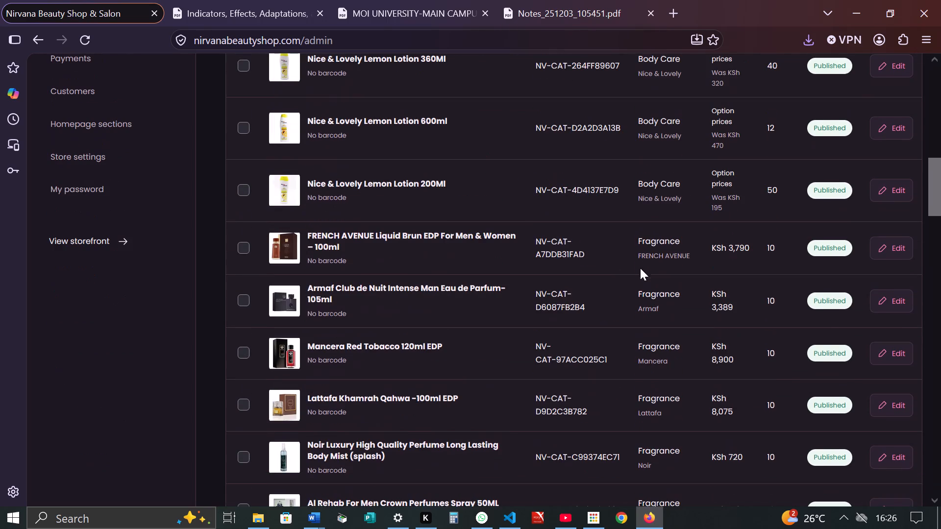
Set the Option 1 stock of FRENCH AVENUE Liquid Brun EDP For Men & Women – 100ml to 0 and save the changes.
{"action": "left_click", "coordinate": [902, 249]}
{"action": "scroll", "coordinate": [701, 358], "scroll_direction": "down", "scroll_amount": 1}
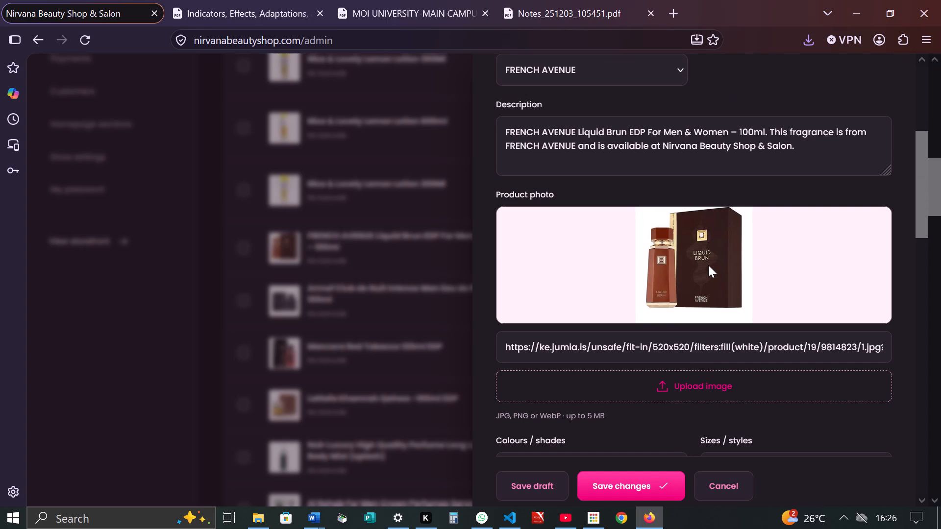
{"action": "scroll", "coordinate": [694, 331], "scroll_direction": "down", "scroll_amount": 2}
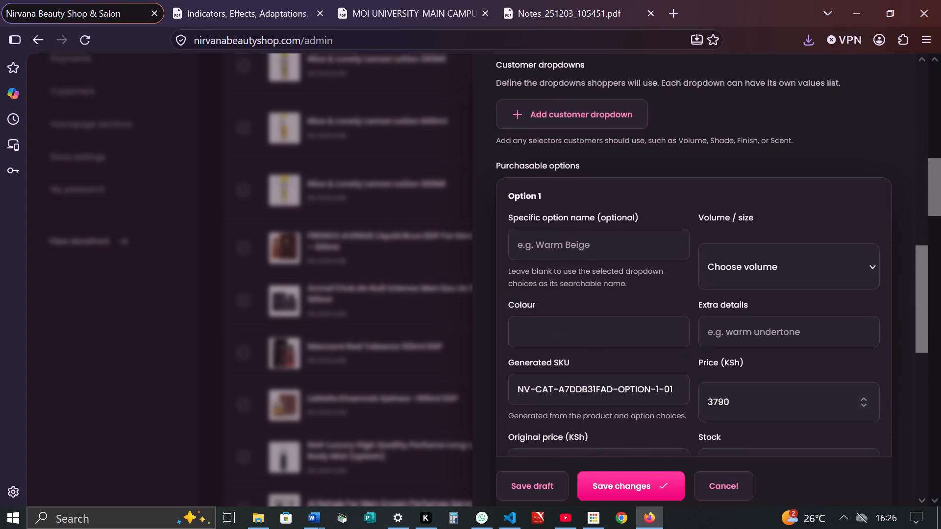
{"action": "scroll", "coordinate": [810, 398], "scroll_direction": "down", "scroll_amount": 1}
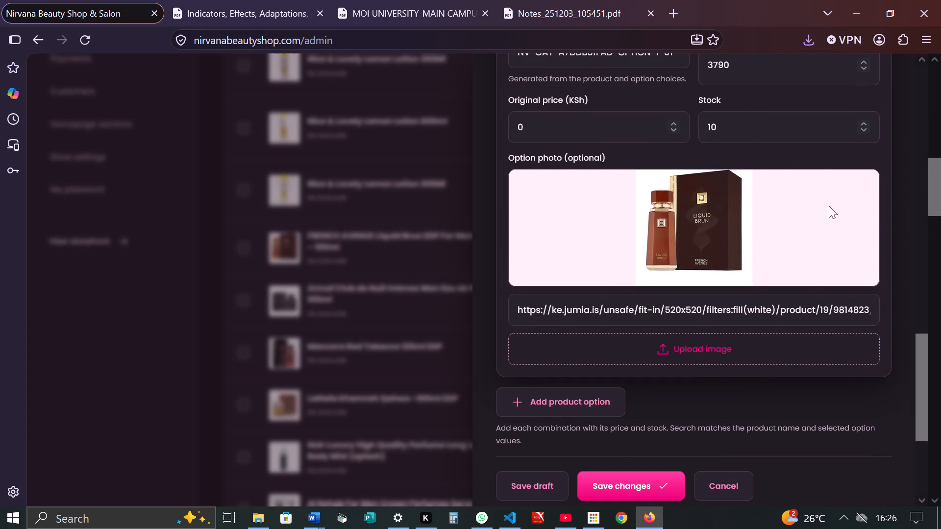
{"action": "left_click", "coordinate": [710, 126]}
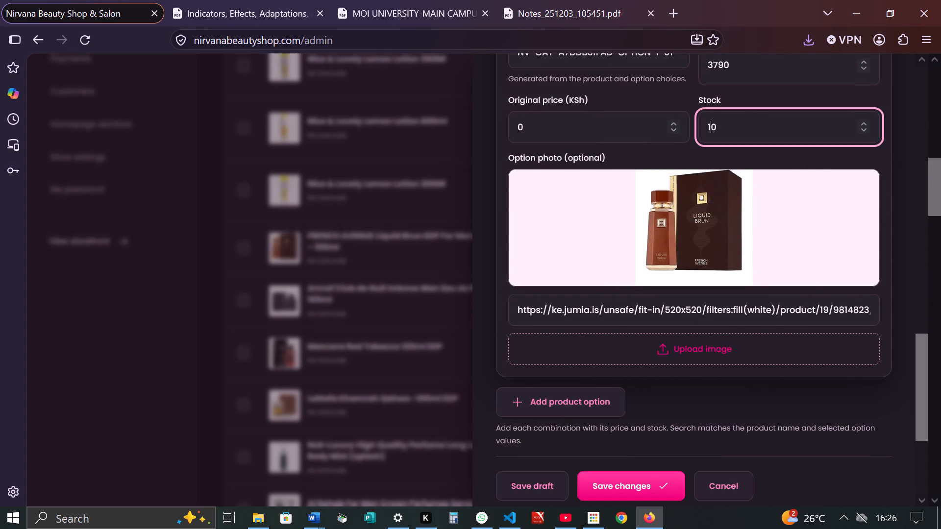
{"action": "key", "text": "BackSpace"}
{"action": "left_click", "coordinate": [627, 485]}
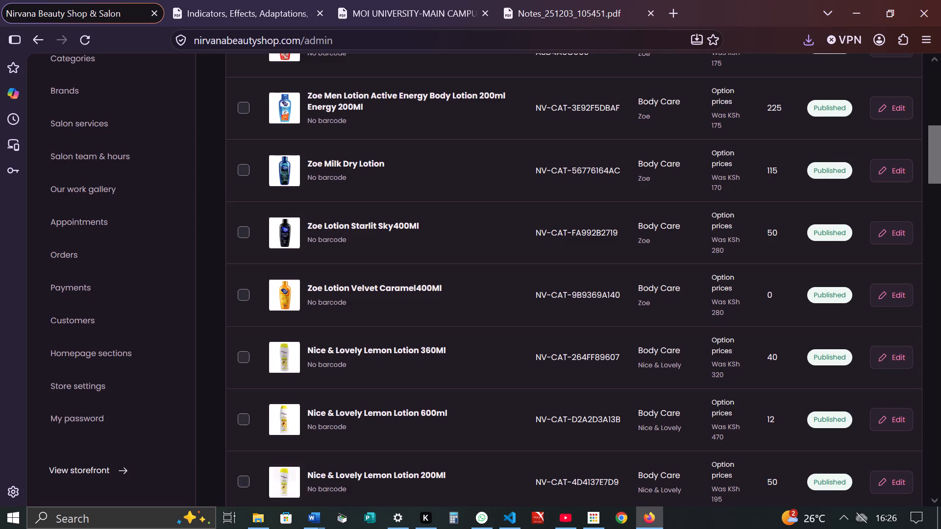
Set the Option 1 stock of Armaf Club de Nuit Intense Man Eau de Parfum- 105ml to 0 and save the changes.
{"action": "scroll", "coordinate": [752, 342], "scroll_direction": "down", "scroll_amount": 2}
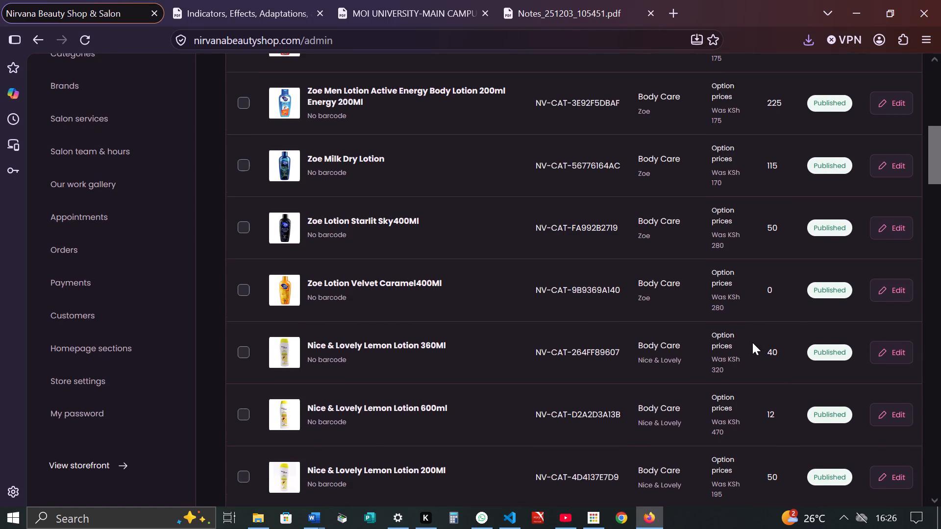
{"action": "scroll", "coordinate": [792, 210], "scroll_direction": "up", "scroll_amount": 1}
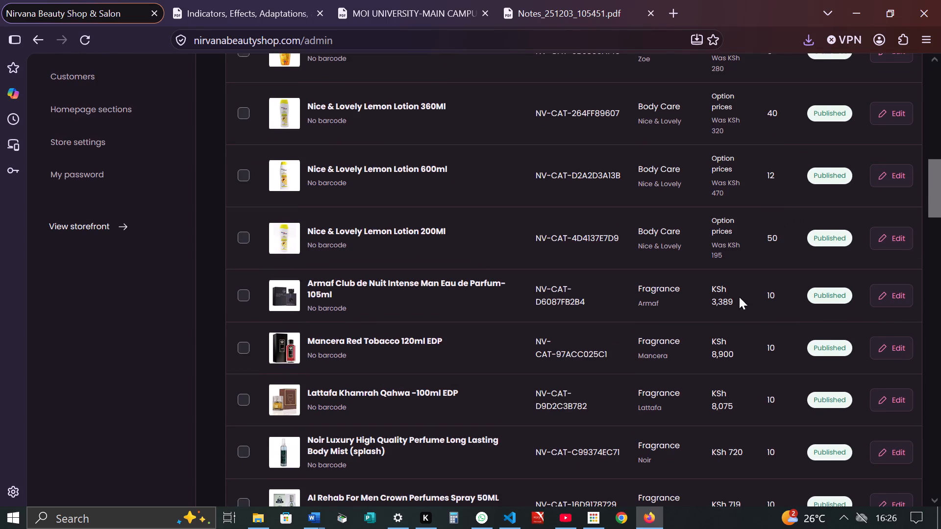
{"action": "left_click", "coordinate": [900, 301]}
{"action": "scroll", "coordinate": [704, 292], "scroll_direction": "down", "scroll_amount": 1}
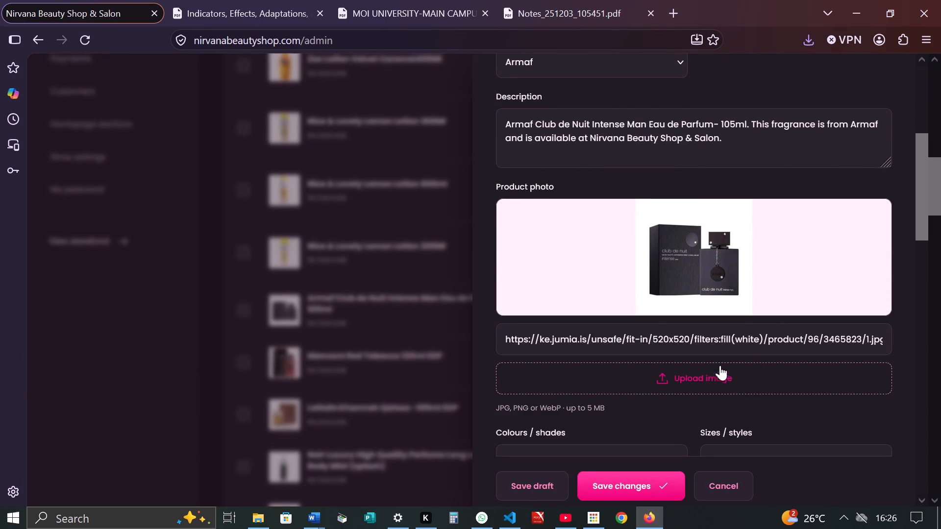
{"action": "scroll", "coordinate": [776, 369], "scroll_direction": "down", "scroll_amount": 1}
{"action": "scroll", "coordinate": [819, 334], "scroll_direction": "down", "scroll_amount": 1}
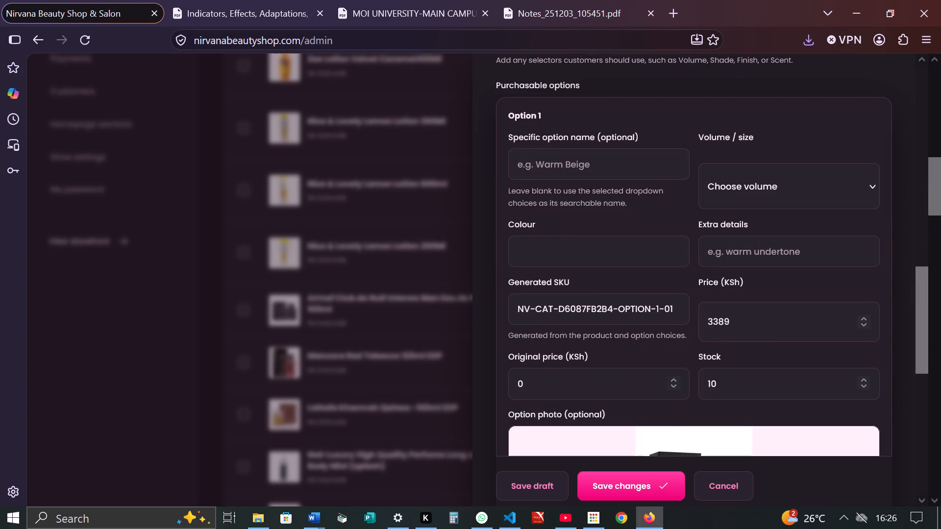
{"action": "left_click", "coordinate": [713, 378]}
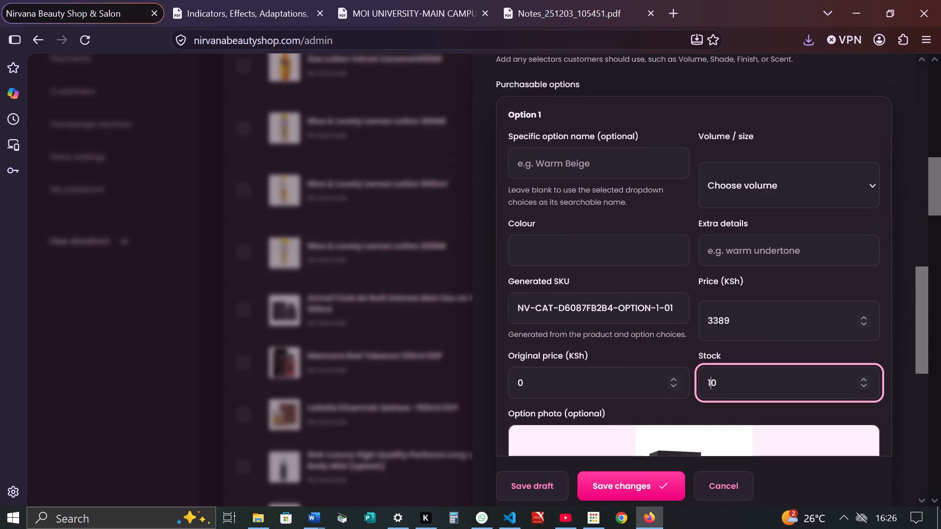
{"action": "key", "text": "BackSpace"}
{"action": "left_click", "coordinate": [580, 486]}
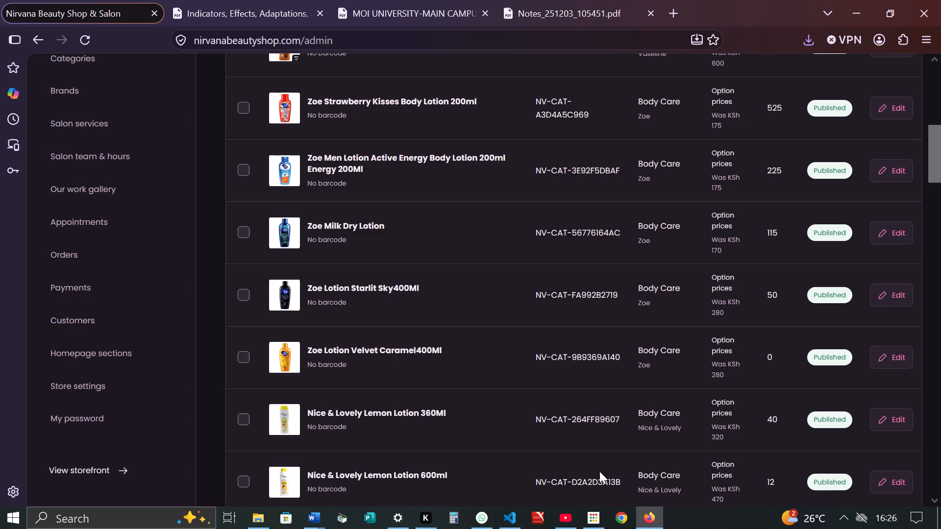
Set the Option 1 stock of Mancera Red Tobacco 120ml EDP to 0 and save the changes.
{"action": "scroll", "coordinate": [681, 375], "scroll_direction": "down", "scroll_amount": 1}
{"action": "left_click", "coordinate": [877, 369]}
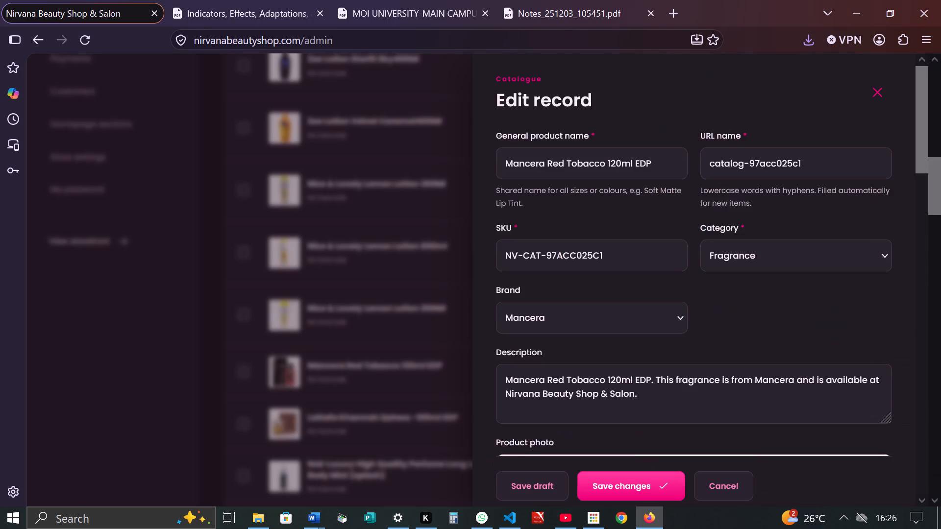
{"action": "scroll", "coordinate": [701, 377], "scroll_direction": "down", "scroll_amount": 1}
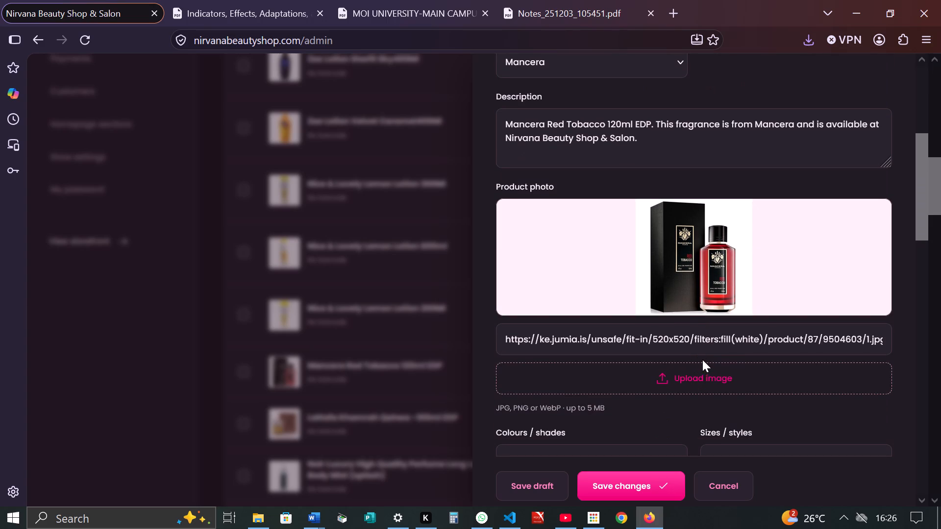
{"action": "scroll", "coordinate": [715, 375], "scroll_direction": "down", "scroll_amount": 2}
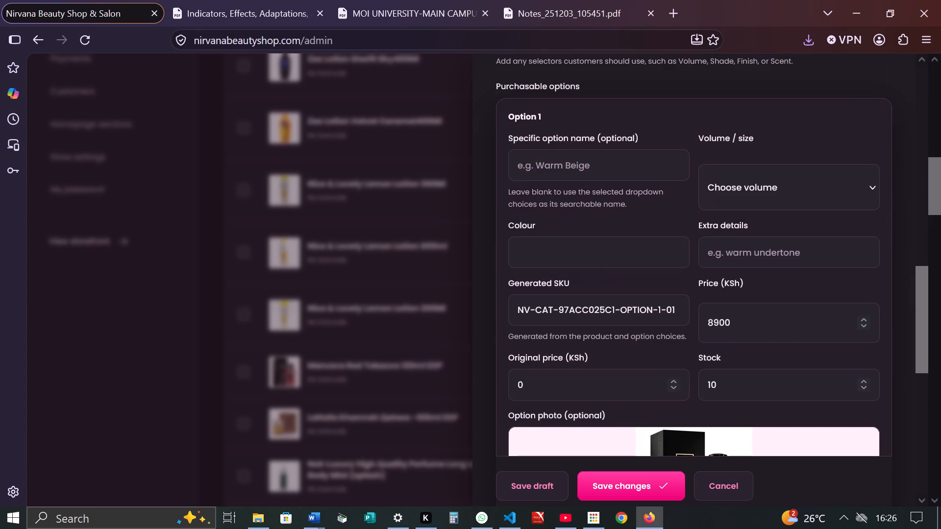
{"action": "left_click", "coordinate": [711, 380]}
{"action": "key", "text": "BackSpace"}
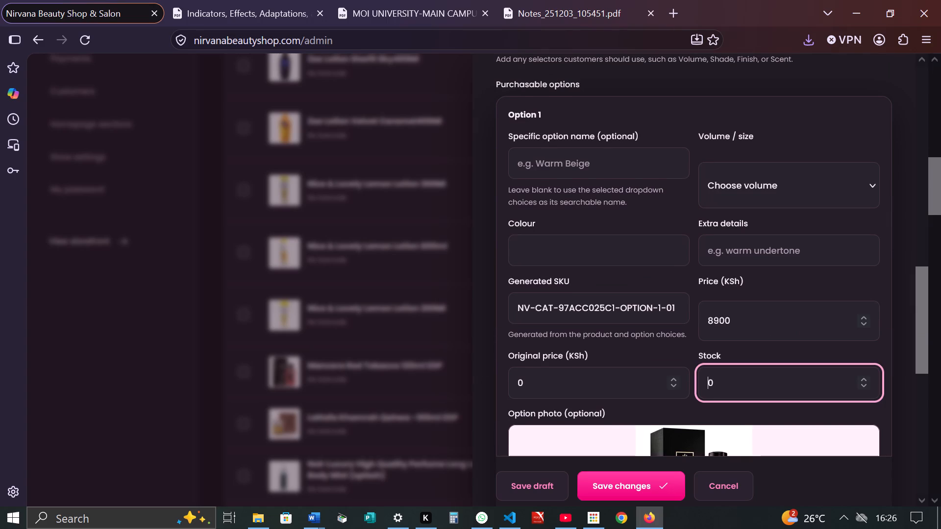
{"action": "left_click", "coordinate": [622, 491]}
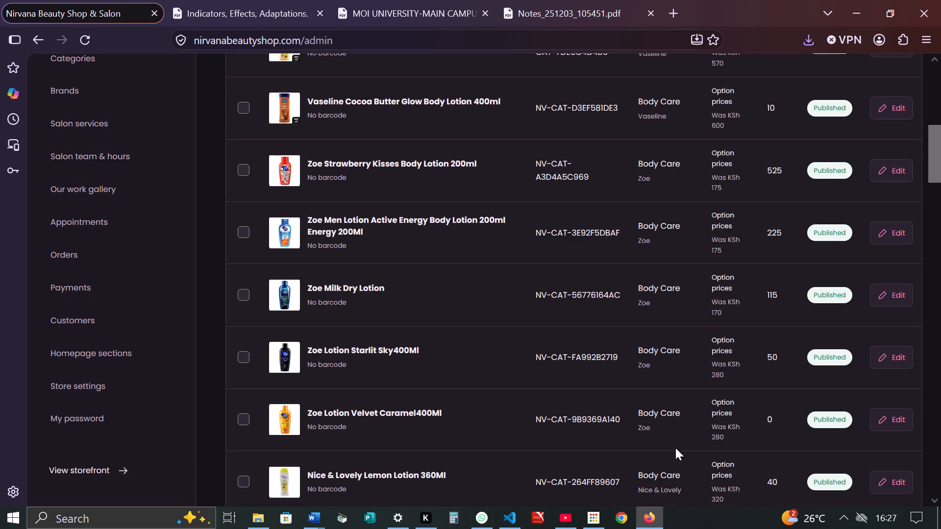
Set the Option 1 stock of Lattafa Khamrah Qahwa -100ml EDP to 0 and save the changes.
{"action": "scroll", "coordinate": [497, 357], "scroll_direction": "down", "scroll_amount": 1}
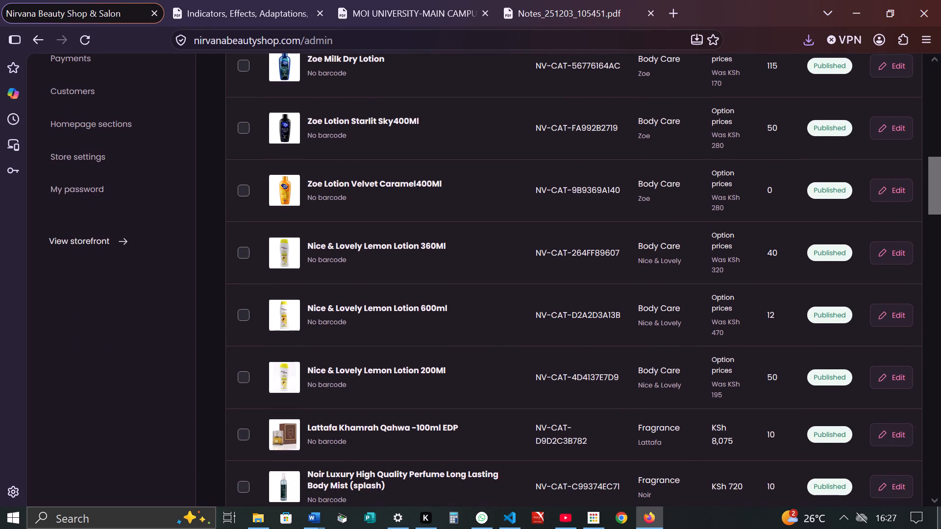
{"action": "left_click", "coordinate": [886, 443]}
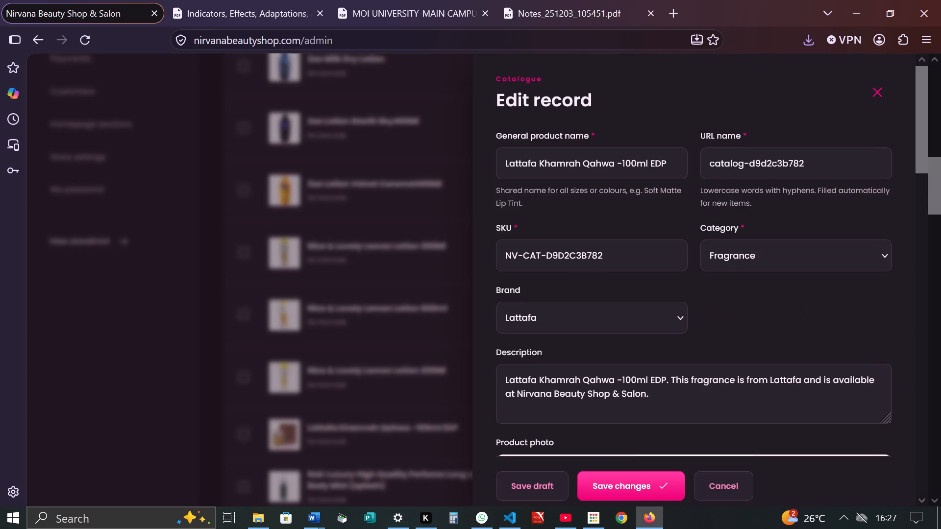
{"action": "scroll", "coordinate": [679, 392], "scroll_direction": "down", "scroll_amount": 1}
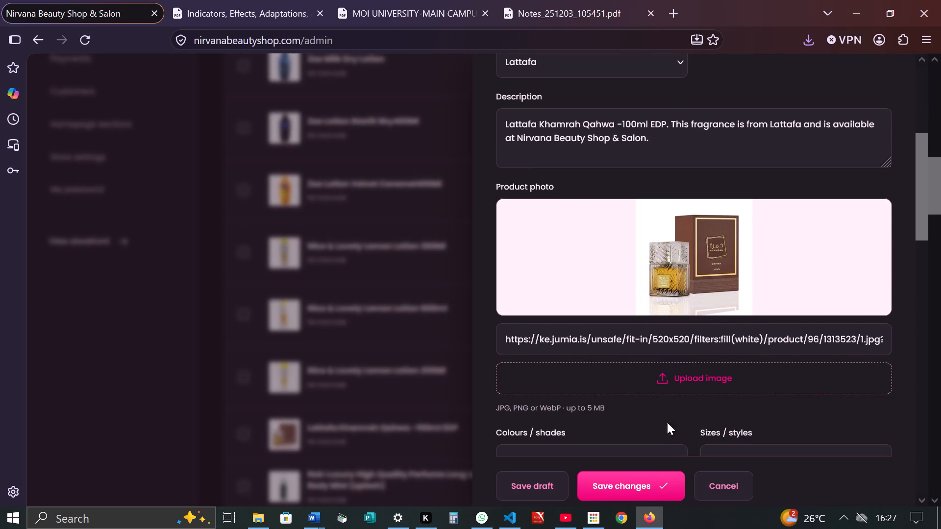
{"action": "scroll", "coordinate": [672, 423], "scroll_direction": "down", "scroll_amount": 1}
{"action": "scroll", "coordinate": [716, 398], "scroll_direction": "down", "scroll_amount": 1}
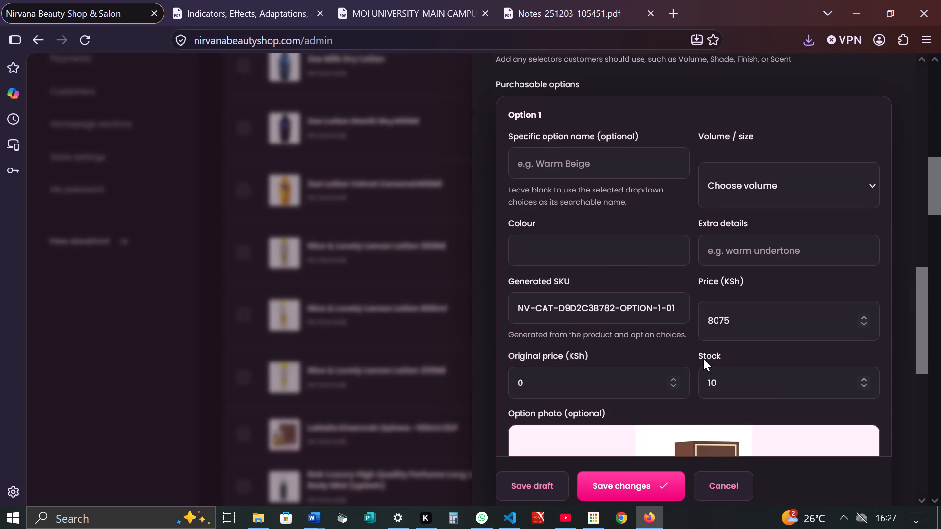
{"action": "left_click", "coordinate": [713, 388]}
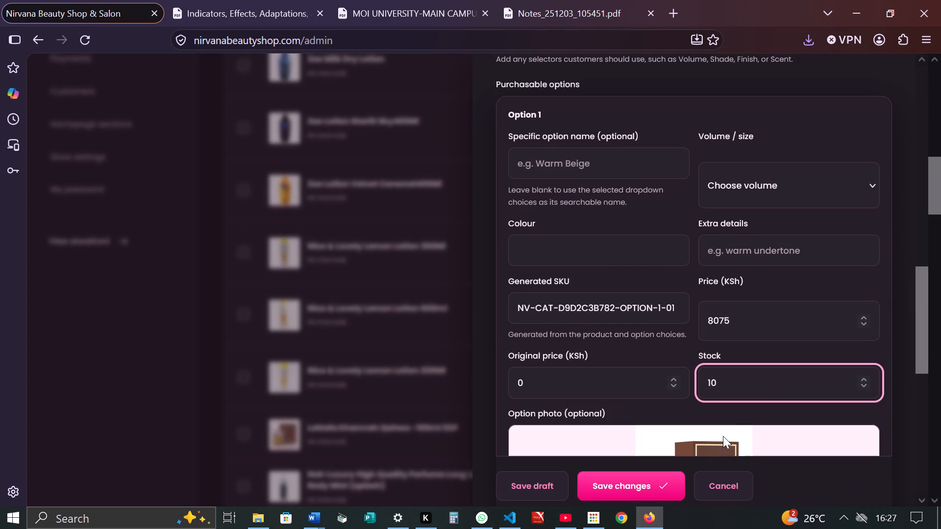
{"action": "key", "text": "BackSpace"}
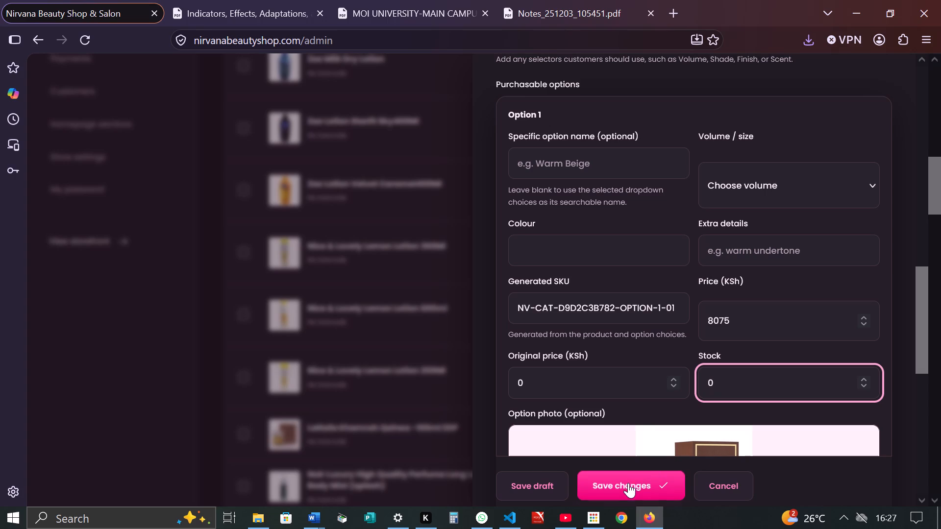
{"action": "left_click", "coordinate": [628, 483]}
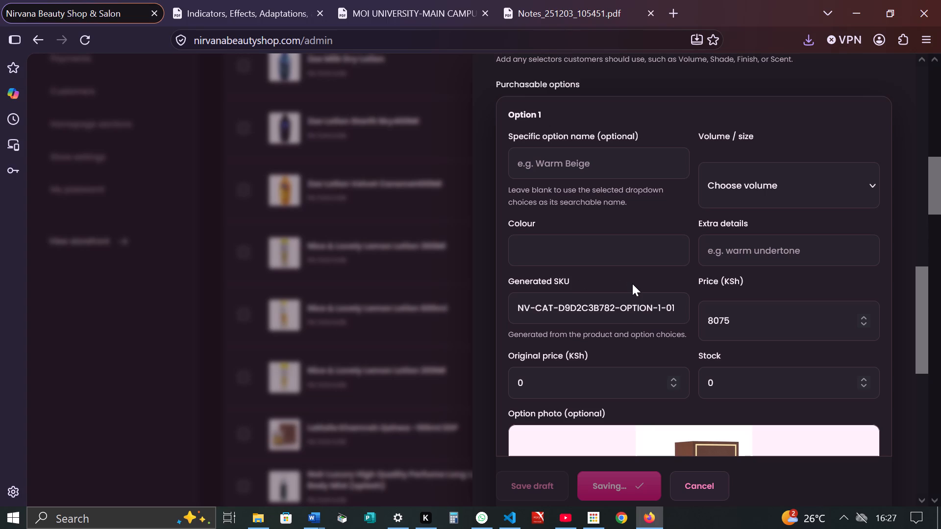
{"action": "scroll", "coordinate": [632, 284], "scroll_direction": "up", "scroll_amount": 1}
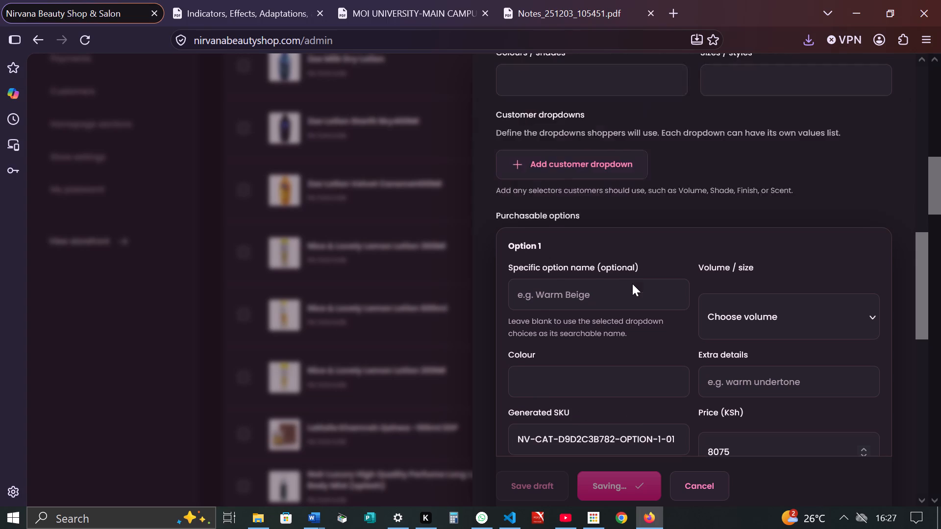
{"action": "scroll", "coordinate": [632, 284], "scroll_direction": "up", "scroll_amount": 1}
For Noir Luxury High Quality Perfume Long Lasting Body Mist (splash), set the Option 1 price to KSh 300 and original price to KSh 330.
{"action": "scroll", "coordinate": [632, 284], "scroll_direction": "down", "scroll_amount": 4}
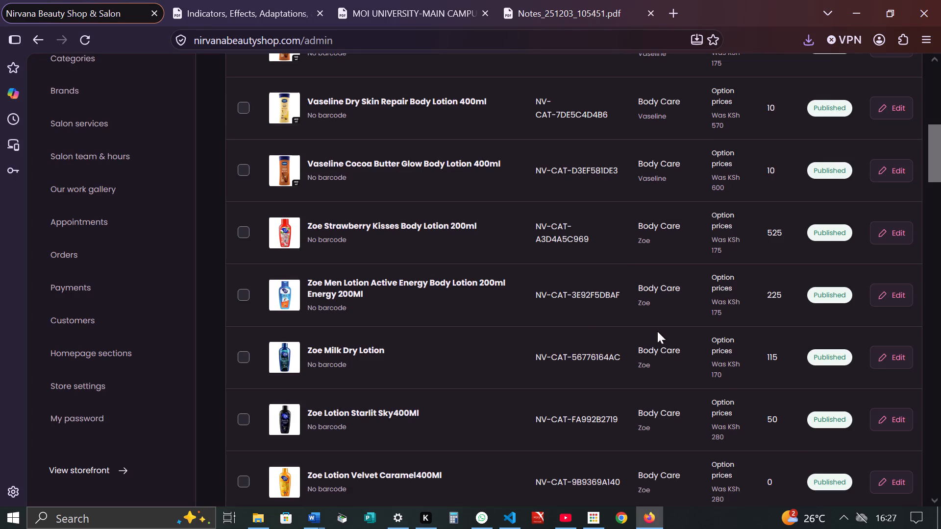
{"action": "scroll", "coordinate": [624, 264], "scroll_direction": "down", "scroll_amount": 2}
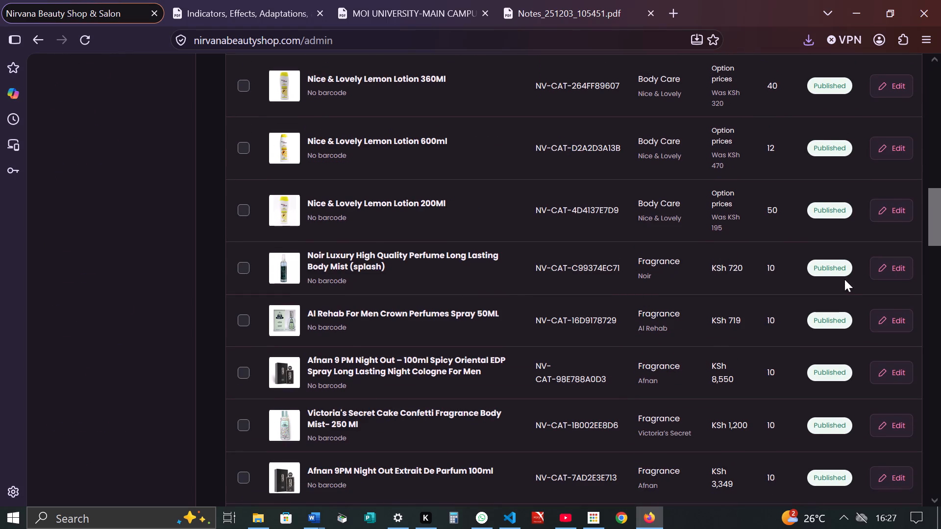
{"action": "left_click", "coordinate": [874, 264]}
{"action": "scroll", "coordinate": [738, 372], "scroll_direction": "down", "scroll_amount": 1}
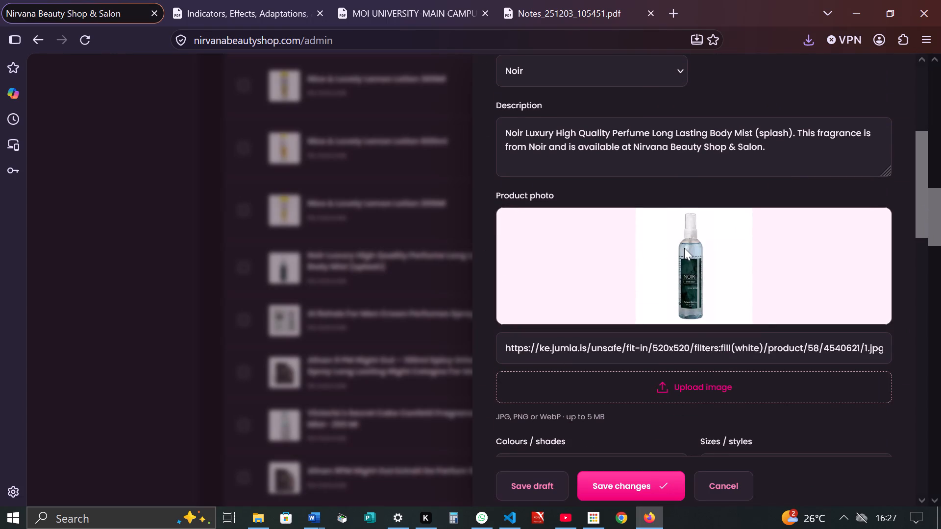
{"action": "scroll", "coordinate": [695, 327], "scroll_direction": "down", "scroll_amount": 2}
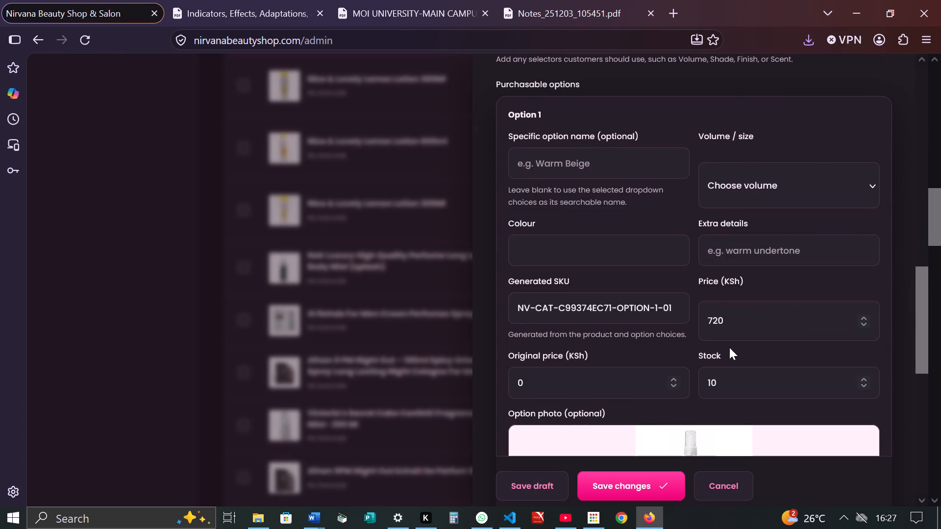
{"action": "left_click", "coordinate": [725, 323]}
{"action": "key", "text": "BackSpace"}
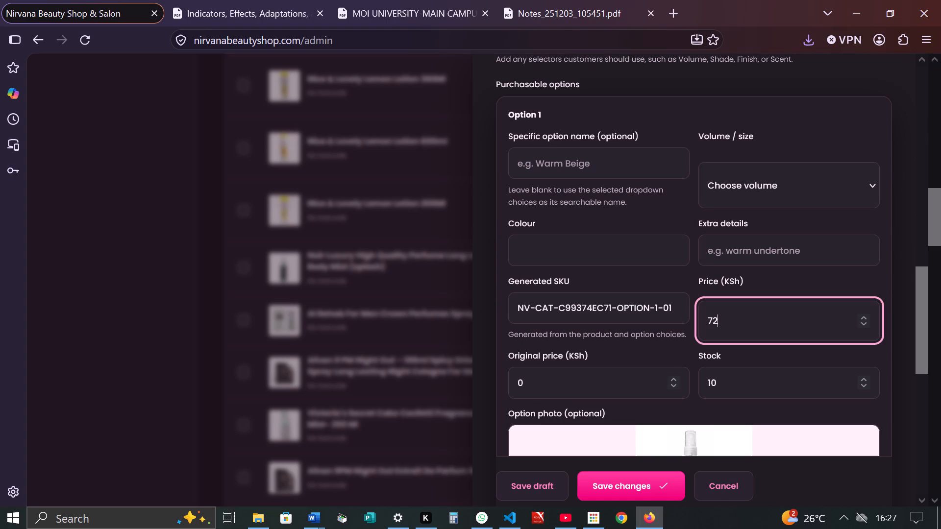
{"action": "key", "text": "BackSpace"}
{"action": "key", "text": "BackSpace"}
{"action": "key", "text": "BackSpace"}
{"action": "type", "text": "350"}
{"action": "key", "text": "BackSpace"}
{"action": "key", "text": "BackSpace"}
{"action": "type", "text": "00"}
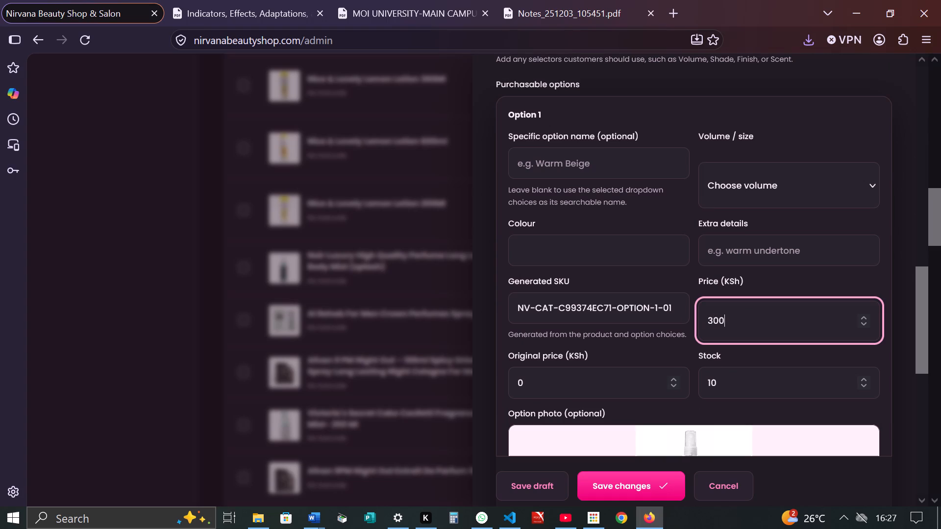
{"action": "left_click", "coordinate": [564, 396]}
{"action": "key", "text": "BackSpace"}
{"action": "type", "text": "330"}
Set the Option 1 stock of Noir Luxury High Quality Perfume Long Lasting Body Mist (splash) to 2 and save the changes.
{"action": "left_click", "coordinate": [761, 392]}
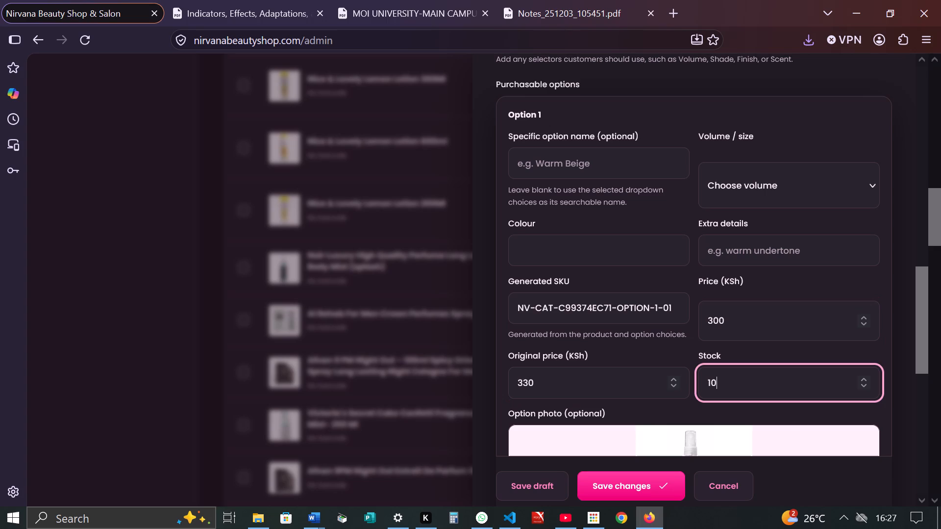
{"action": "key", "text": "BackSpace"}
{"action": "key", "text": "BackSpace"}
{"action": "key", "text": "2"}
{"action": "left_click", "coordinate": [650, 486]}
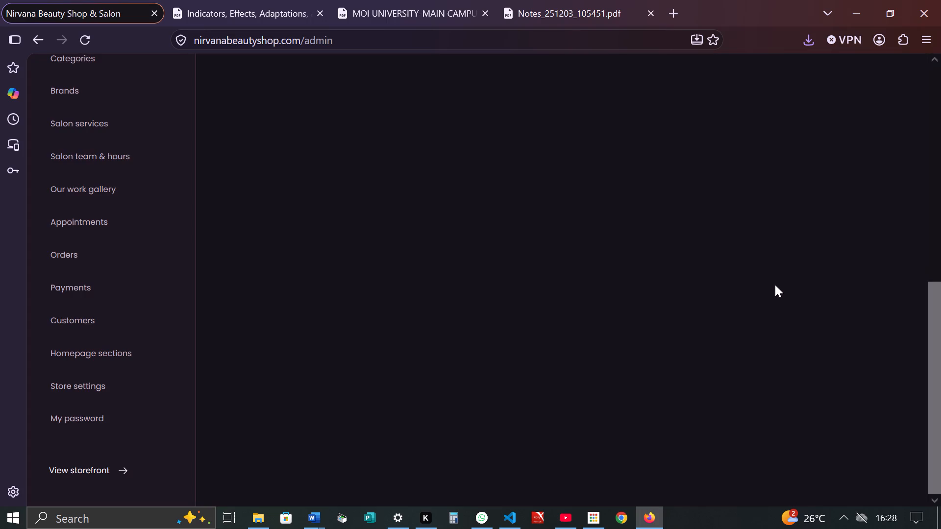
Set the Option 1 stock of Al Rehab For Men Crown Perfumes Spray 50ML to 0 and save the changes.
{"action": "scroll", "coordinate": [621, 333], "scroll_direction": "down", "scroll_amount": 1}
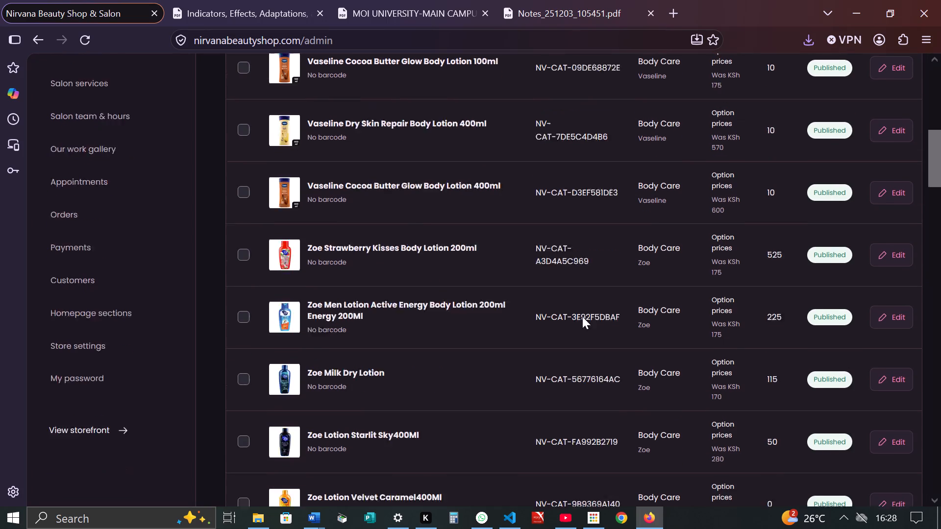
{"action": "scroll", "coordinate": [569, 298], "scroll_direction": "down", "scroll_amount": 1}
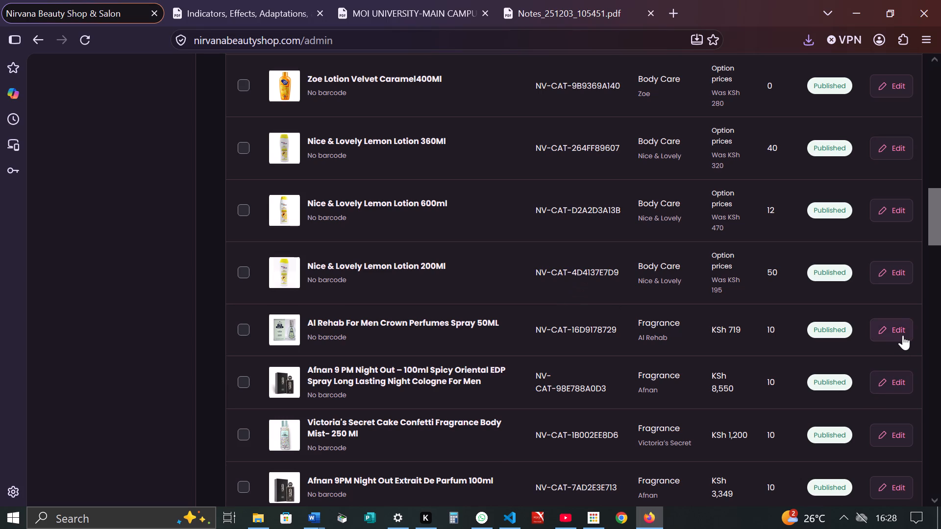
{"action": "left_click", "coordinate": [903, 335]}
{"action": "scroll", "coordinate": [715, 344], "scroll_direction": "down", "scroll_amount": 1}
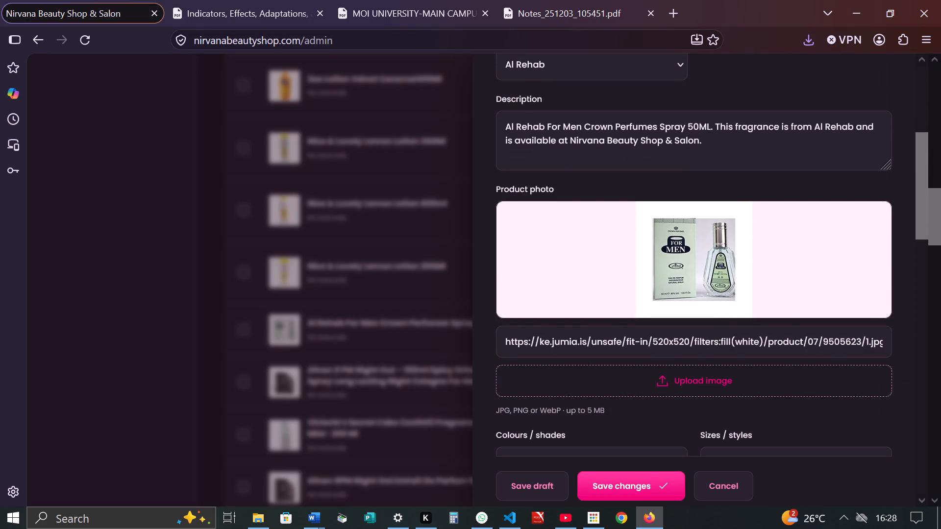
{"action": "scroll", "coordinate": [715, 342], "scroll_direction": "down", "scroll_amount": 2}
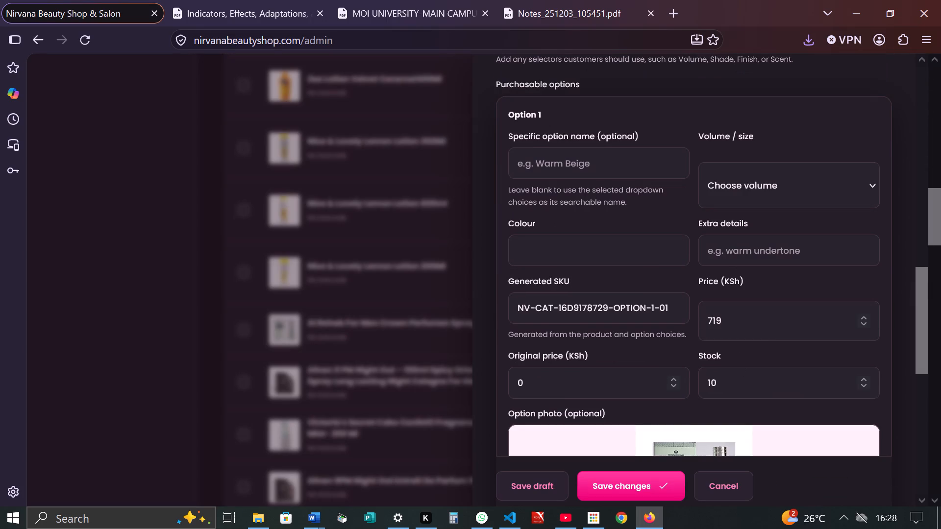
{"action": "left_click", "coordinate": [715, 385]}
{"action": "key", "text": "BackSpace"}
{"action": "key", "text": "BackSpace"}
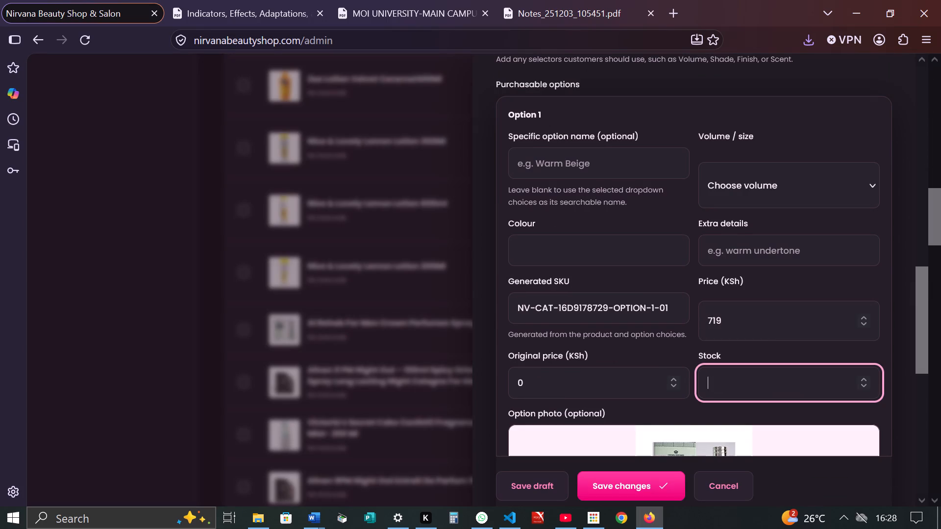
{"action": "key", "text": "0"}
{"action": "left_click", "coordinate": [638, 485]}
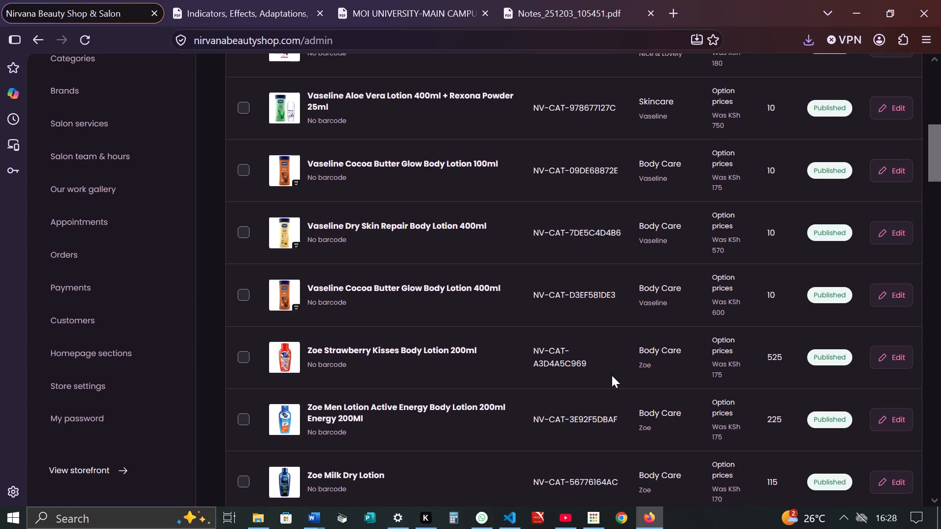
Set the Option 1 stock of Afnan 9 PM Night Out – 100ml Spicy Oriental EDP Spray to 0 and save the changes.
{"action": "scroll", "coordinate": [620, 364], "scroll_direction": "down", "scroll_amount": 2}
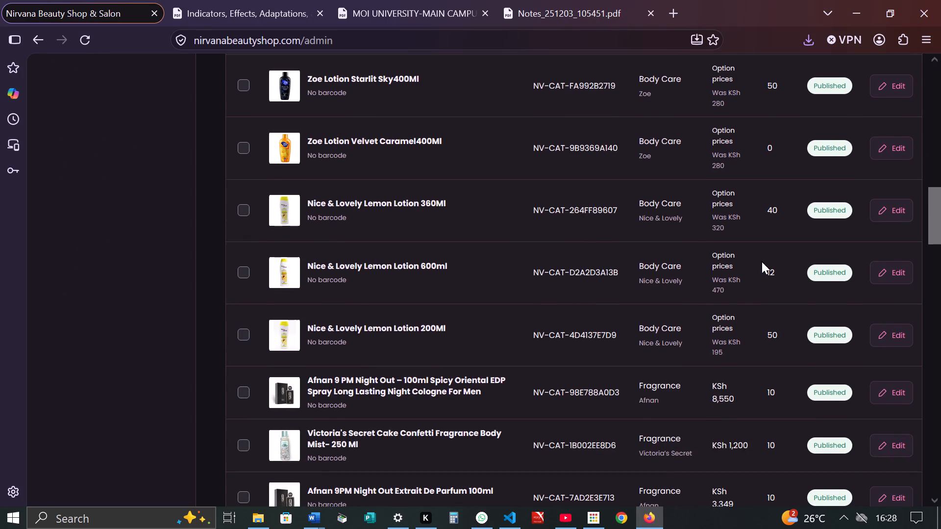
{"action": "left_click", "coordinate": [891, 389]}
{"action": "scroll", "coordinate": [713, 387], "scroll_direction": "down", "scroll_amount": 1}
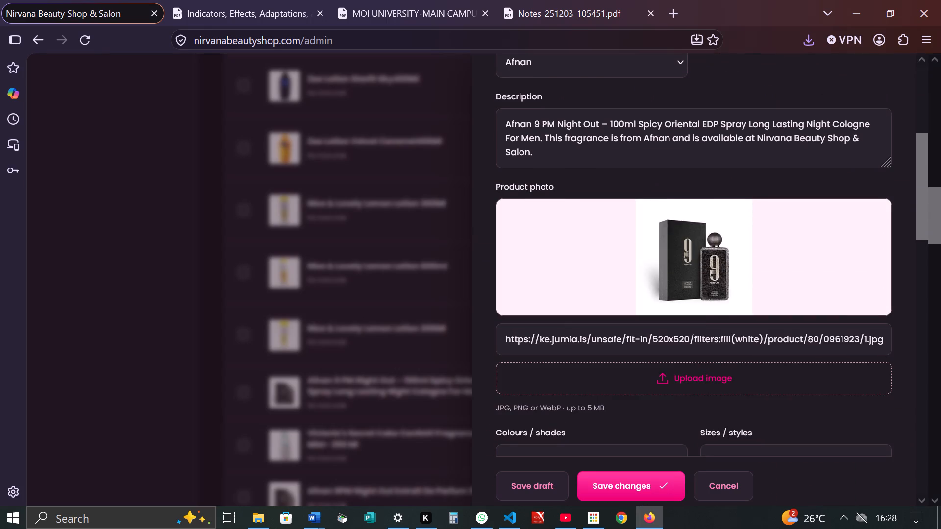
{"action": "scroll", "coordinate": [696, 340], "scroll_direction": "down", "scroll_amount": 2}
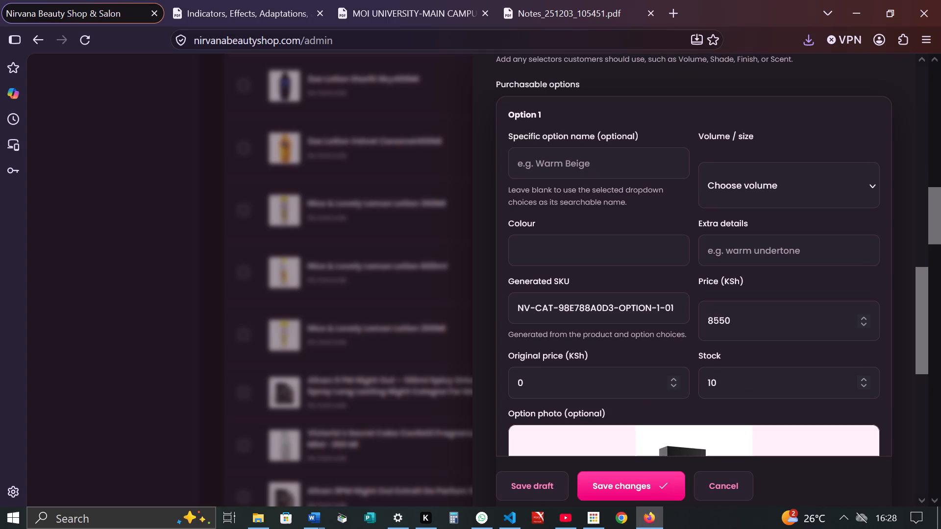
{"action": "left_click", "coordinate": [713, 382]}
{"action": "key", "text": "BackSpace"}
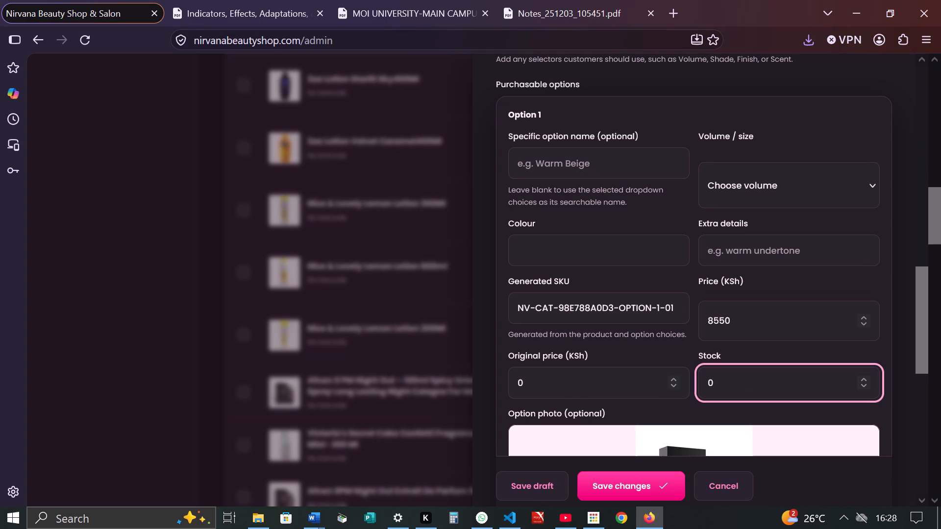
{"action": "left_click", "coordinate": [675, 479]}
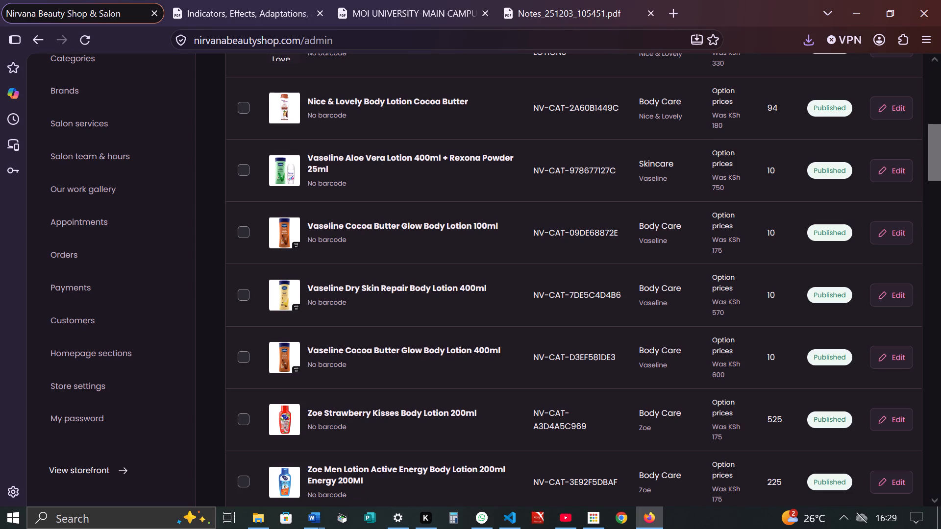
Set the Option 1 stock of Victoria's Secret Cake Confetti Fragrance Body Mist- 250 Ml to 0 and save the changes.
{"action": "scroll", "coordinate": [677, 430], "scroll_direction": "down", "scroll_amount": 1}
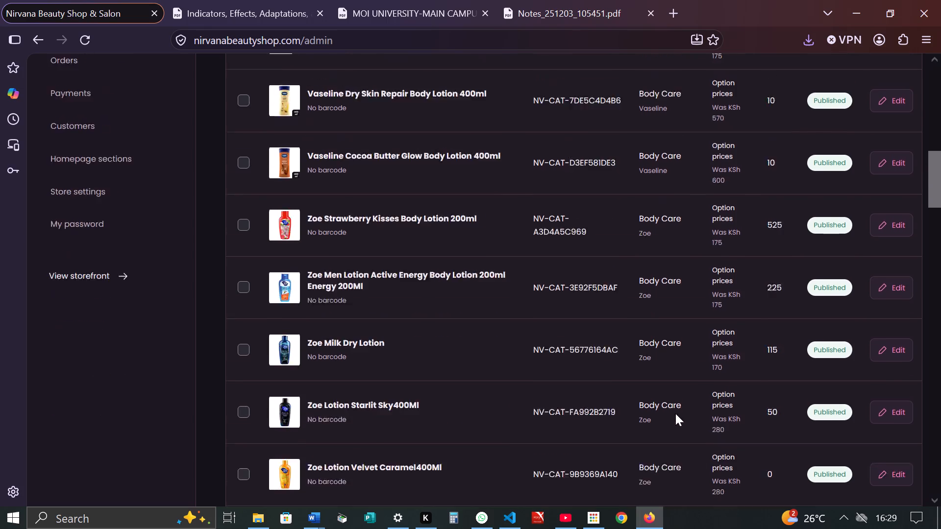
{"action": "scroll", "coordinate": [634, 362], "scroll_direction": "down", "scroll_amount": 1}
{"action": "scroll", "coordinate": [701, 347], "scroll_direction": "down", "scroll_amount": 1}
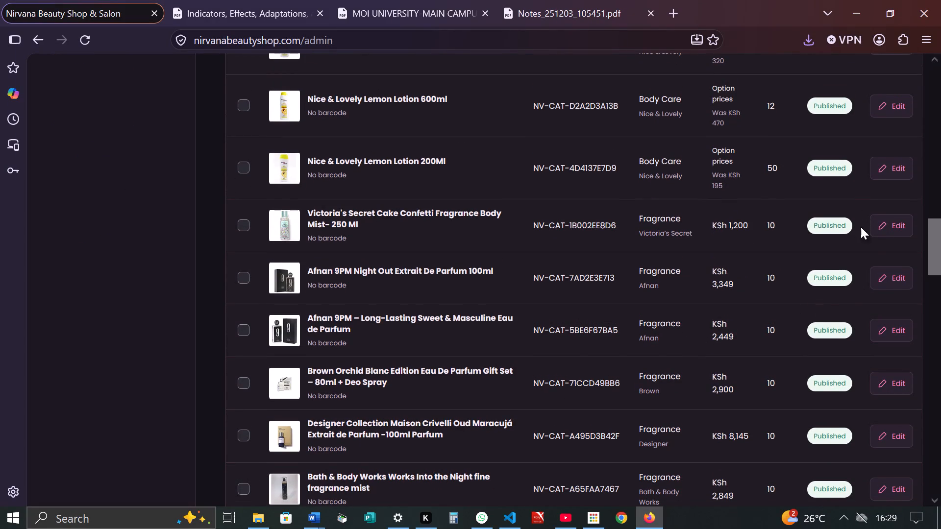
{"action": "left_click", "coordinate": [883, 217]}
{"action": "scroll", "coordinate": [776, 270], "scroll_direction": "down", "scroll_amount": 1}
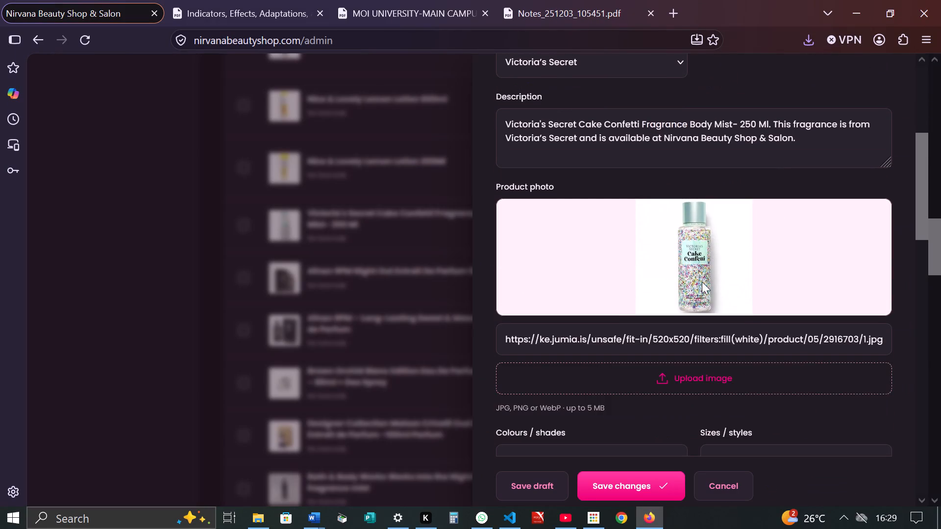
{"action": "scroll", "coordinate": [702, 282], "scroll_direction": "down", "scroll_amount": 1}
{"action": "scroll", "coordinate": [702, 282], "scroll_direction": "up", "scroll_amount": 1}
{"action": "scroll", "coordinate": [702, 282], "scroll_direction": "down", "scroll_amount": 3}
{"action": "left_click", "coordinate": [711, 132]}
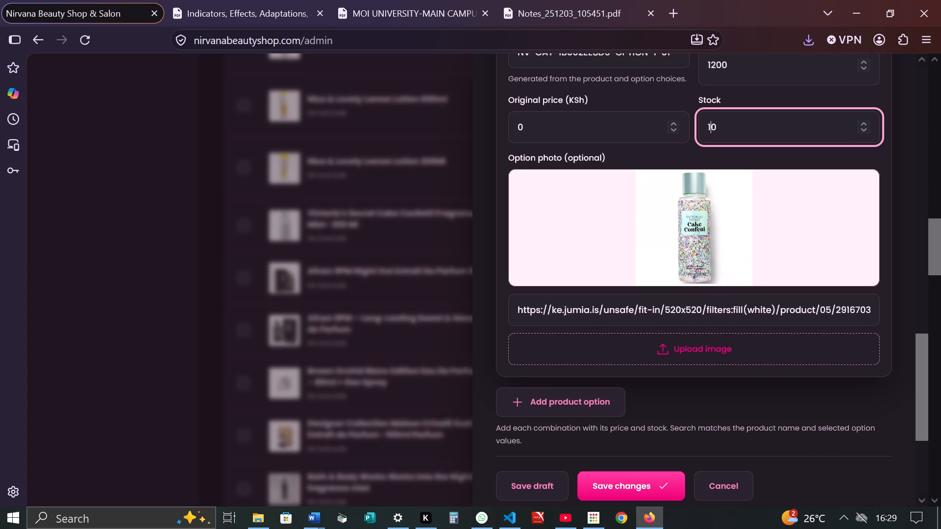
{"action": "key", "text": "BackSpace"}
{"action": "left_click", "coordinate": [626, 478]}
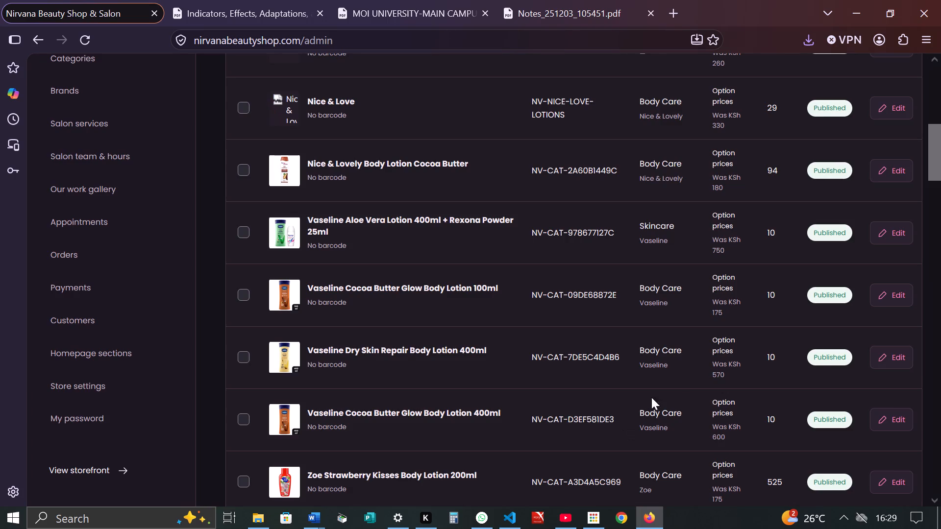
Set the Option 1 stock of Afnan 9PM Night Out Extrait De Parfum 100ml to 0 and save the changes.
{"action": "scroll", "coordinate": [694, 399], "scroll_direction": "down", "scroll_amount": 2}
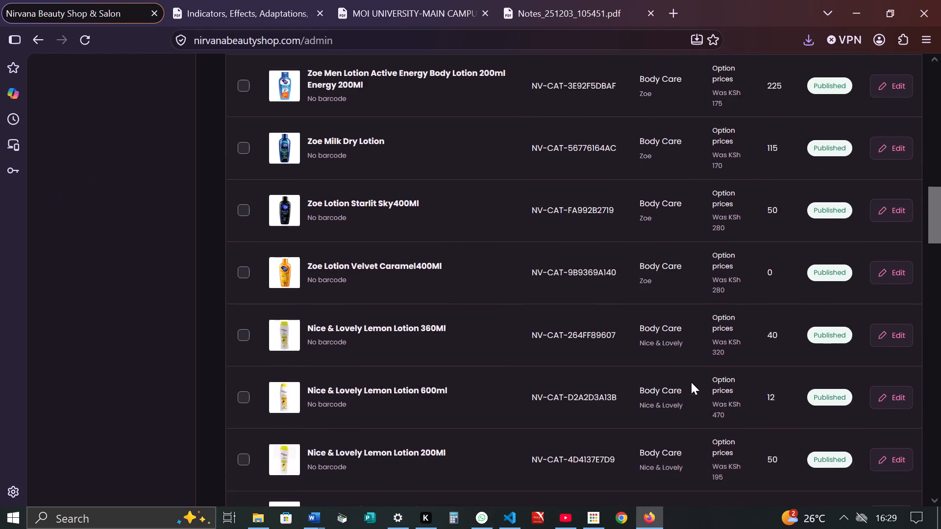
{"action": "scroll", "coordinate": [737, 391], "scroll_direction": "down", "scroll_amount": 1}
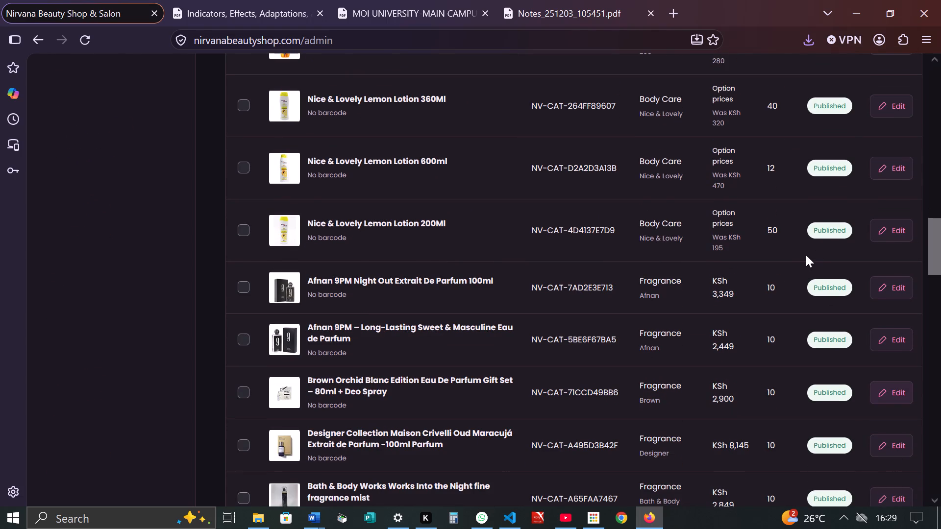
{"action": "left_click", "coordinate": [883, 287]}
{"action": "scroll", "coordinate": [697, 338], "scroll_direction": "down", "scroll_amount": 1}
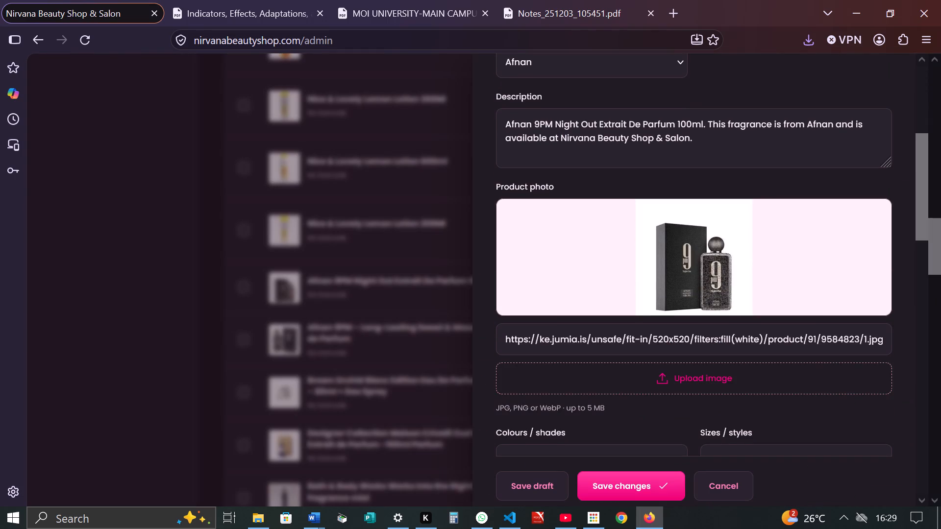
{"action": "scroll", "coordinate": [718, 344], "scroll_direction": "down", "scroll_amount": 2}
{"action": "left_click", "coordinate": [709, 377]}
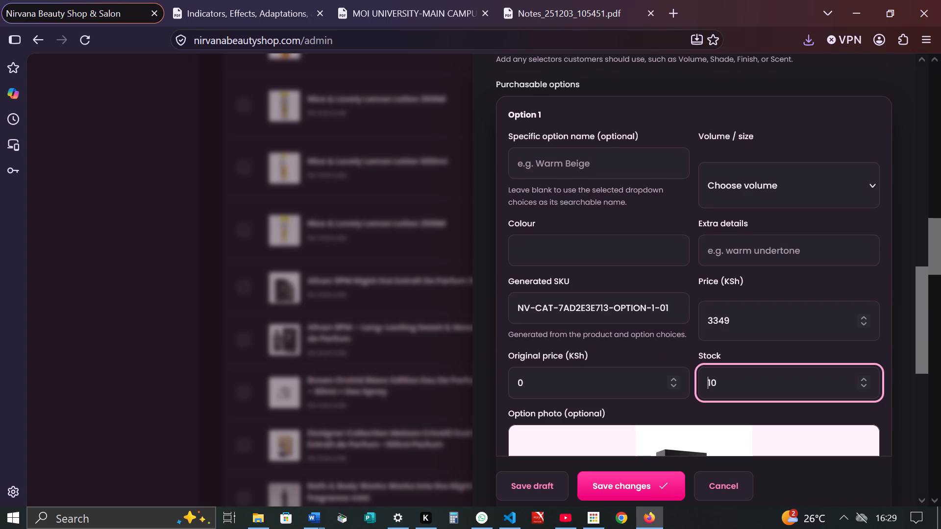
{"action": "key", "text": "Right"}
{"action": "key", "text": "BackSpace"}
{"action": "left_click", "coordinate": [641, 494]}
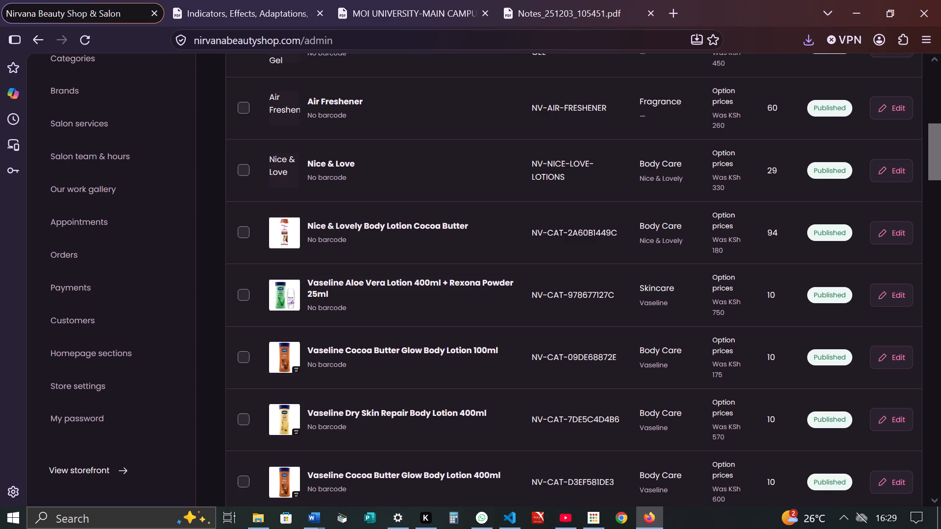
Set the Option 1 stock of Afnan 9PM – Long-Lasting Sweet & Masculine Eau de Parfum to 0 and save the changes.
{"action": "scroll", "coordinate": [638, 355], "scroll_direction": "down", "scroll_amount": 3}
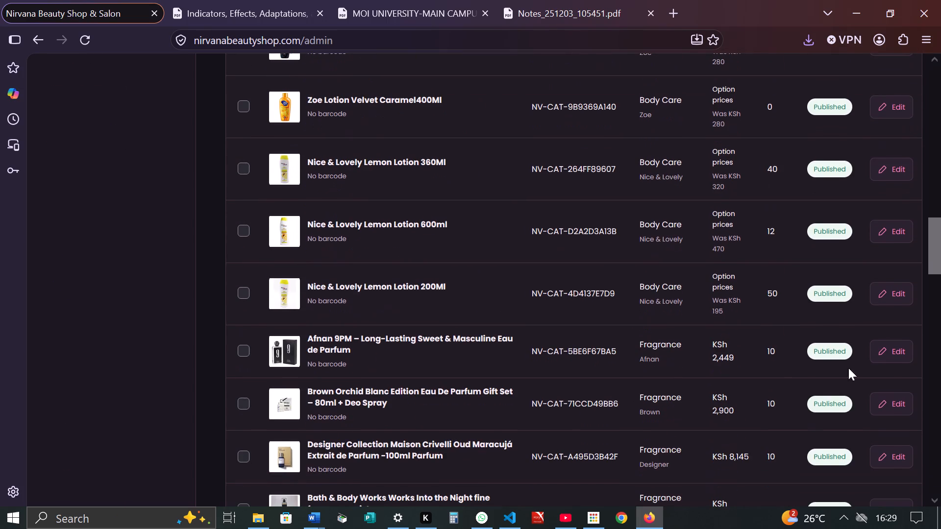
{"action": "left_click", "coordinate": [900, 351]}
{"action": "scroll", "coordinate": [767, 348], "scroll_direction": "down", "scroll_amount": 1}
{"action": "scroll", "coordinate": [686, 337], "scroll_direction": "down", "scroll_amount": 1}
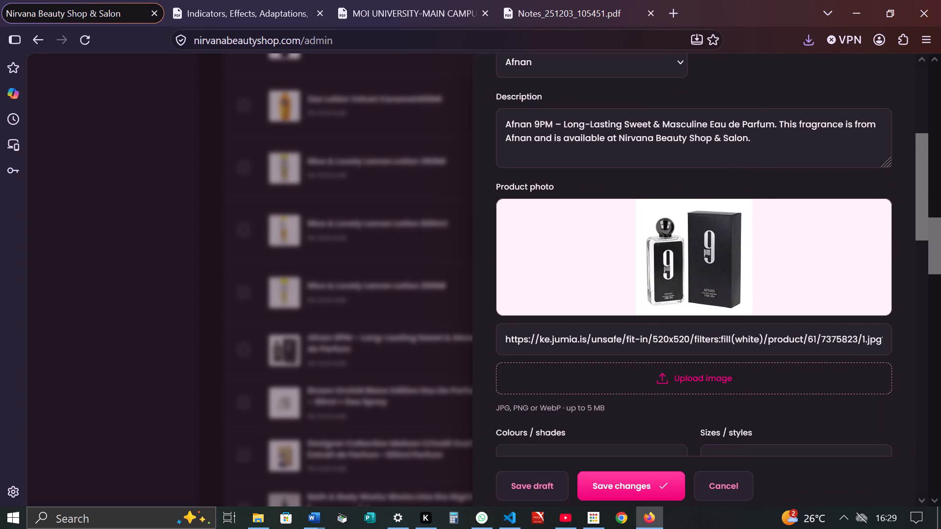
{"action": "scroll", "coordinate": [699, 386], "scroll_direction": "down", "scroll_amount": 1}
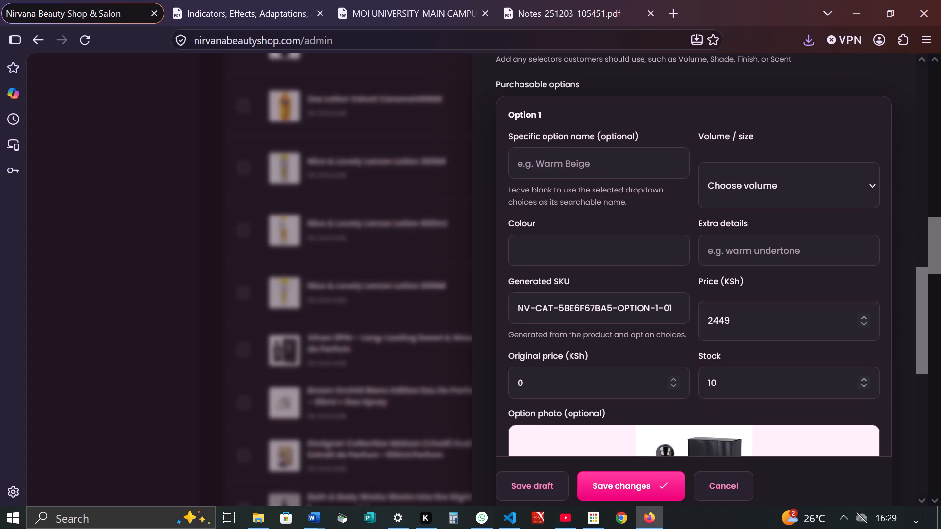
{"action": "left_click", "coordinate": [712, 382]}
{"action": "key", "text": "BackSpace"}
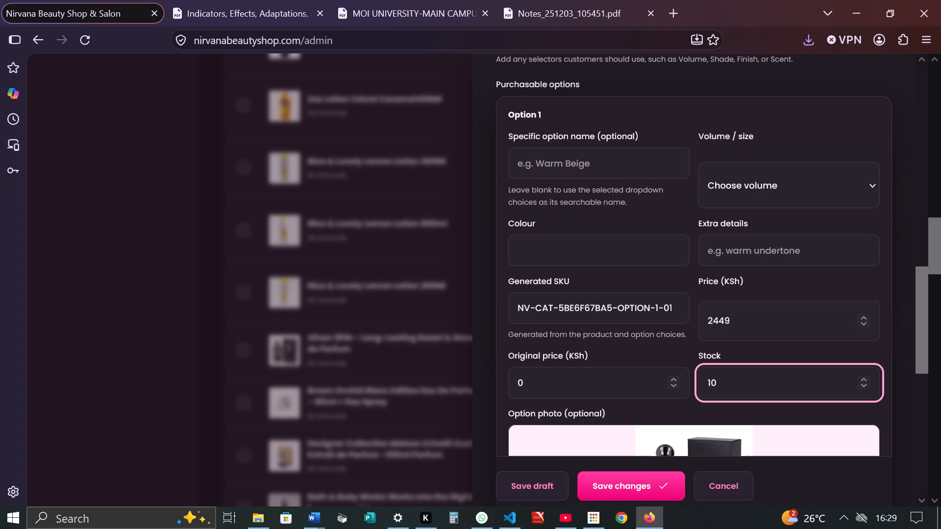
{"action": "left_click", "coordinate": [651, 484]}
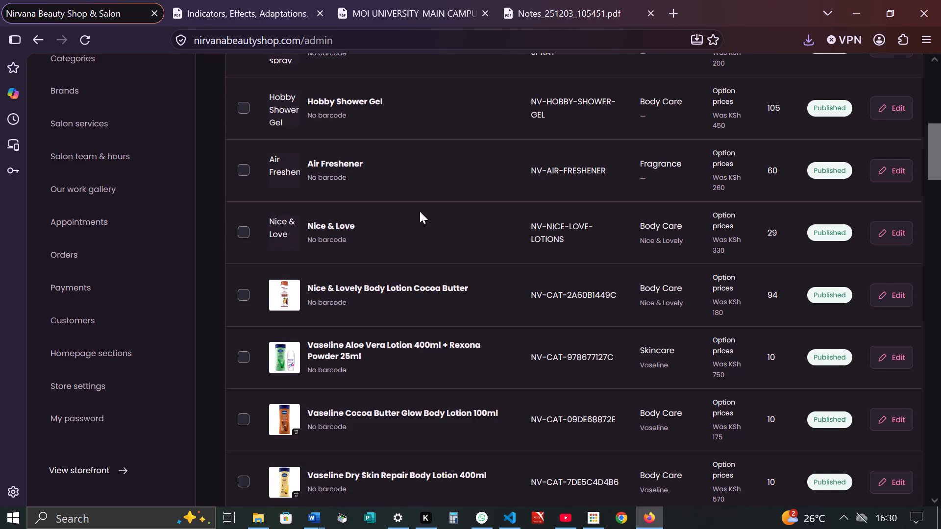
Set the Option 1 stock of Brown Orchid Blanc Edition Eau De Parfum Gift Set – 80ml + Deo Spray to 0 and save the changes.
{"action": "scroll", "coordinate": [481, 273], "scroll_direction": "down", "scroll_amount": 4}
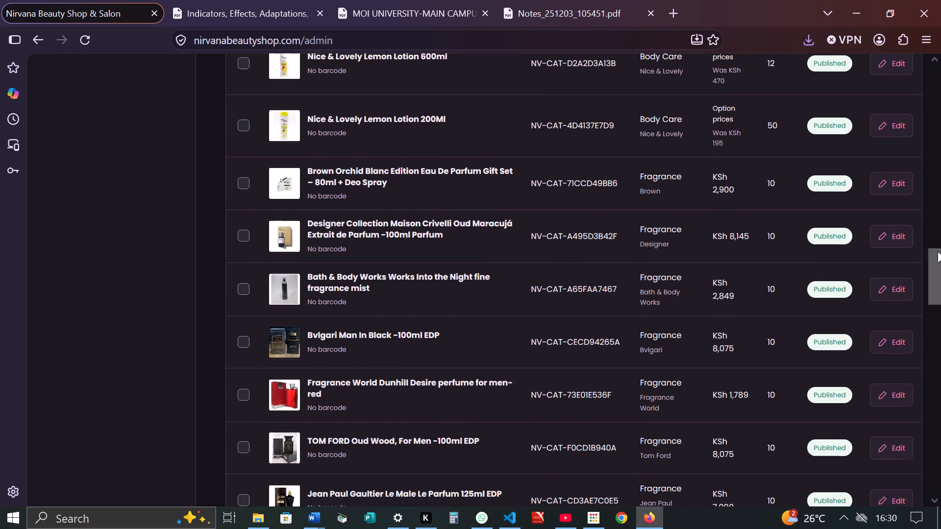
{"action": "left_click", "coordinate": [893, 178]}
{"action": "scroll", "coordinate": [607, 253], "scroll_direction": "down", "scroll_amount": 1}
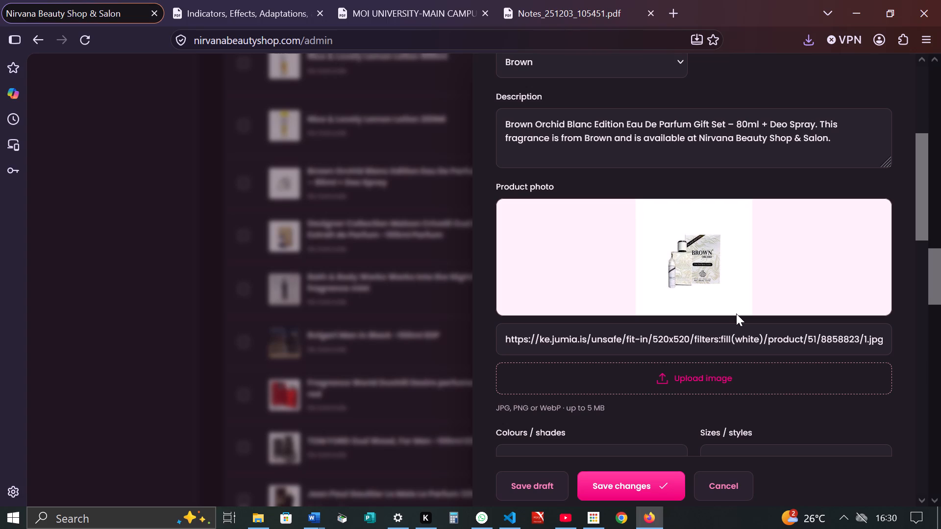
{"action": "scroll", "coordinate": [676, 374], "scroll_direction": "down", "scroll_amount": 2}
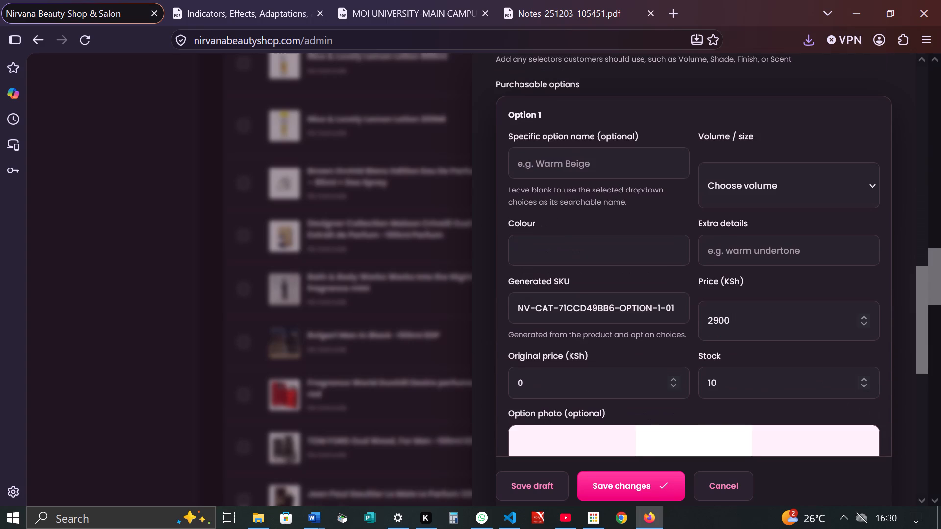
{"action": "left_click", "coordinate": [713, 379]}
{"action": "key", "text": "BackSpace"}
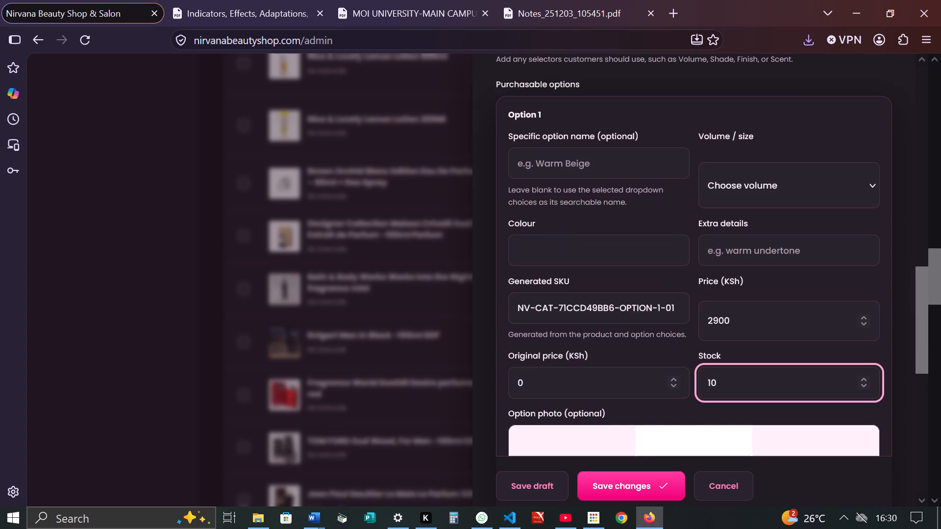
{"action": "left_click", "coordinate": [631, 477]}
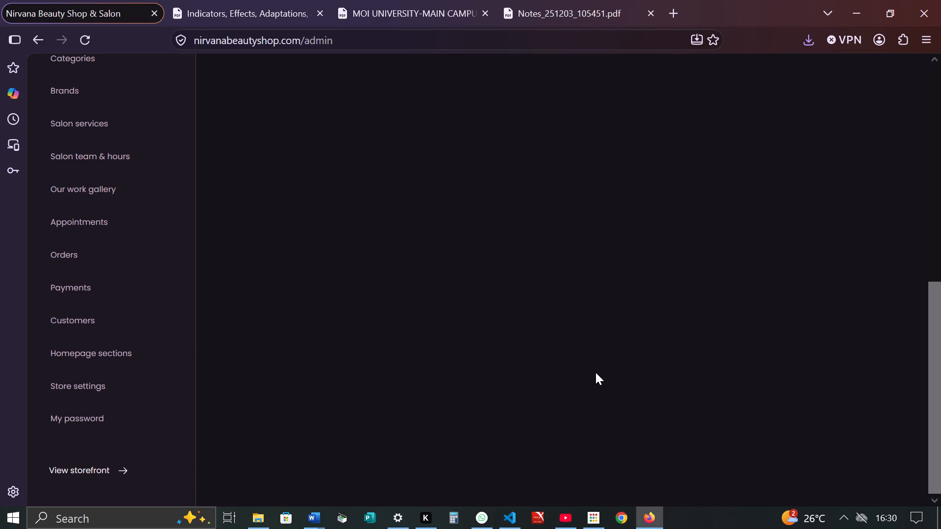
Set the Option 1 stock of Bvlgari Man In Black -100ml EDP to 0 and save the changes.
{"action": "scroll", "coordinate": [658, 351], "scroll_direction": "down", "scroll_amount": 5}
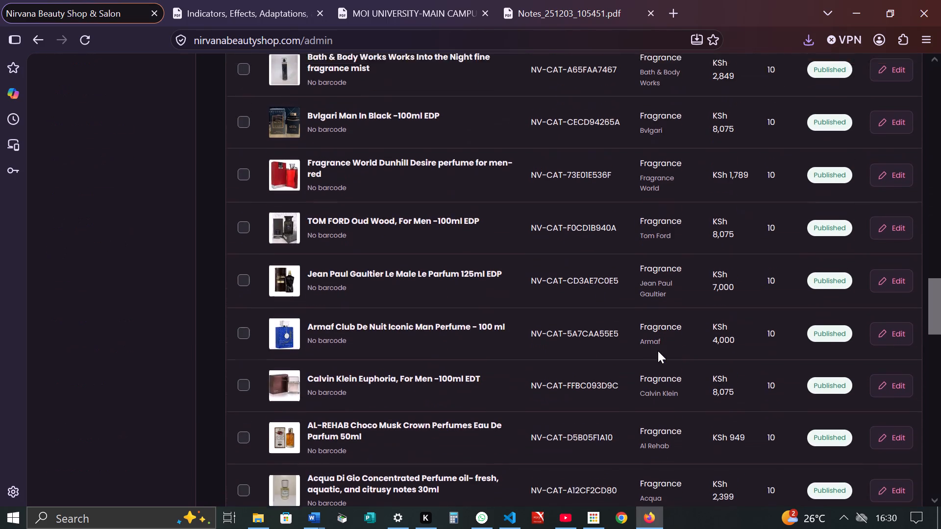
{"action": "left_click", "coordinate": [892, 106]}
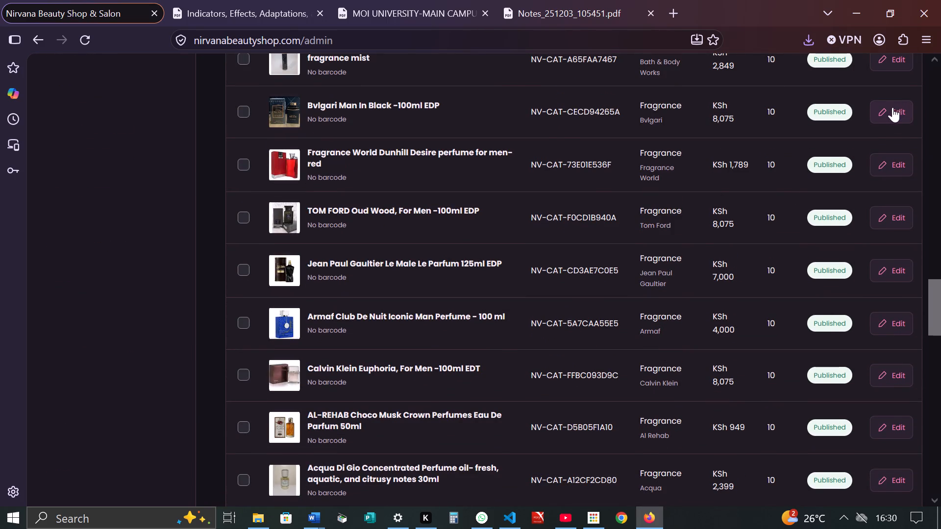
{"action": "scroll", "coordinate": [664, 431], "scroll_direction": "down", "scroll_amount": 1}
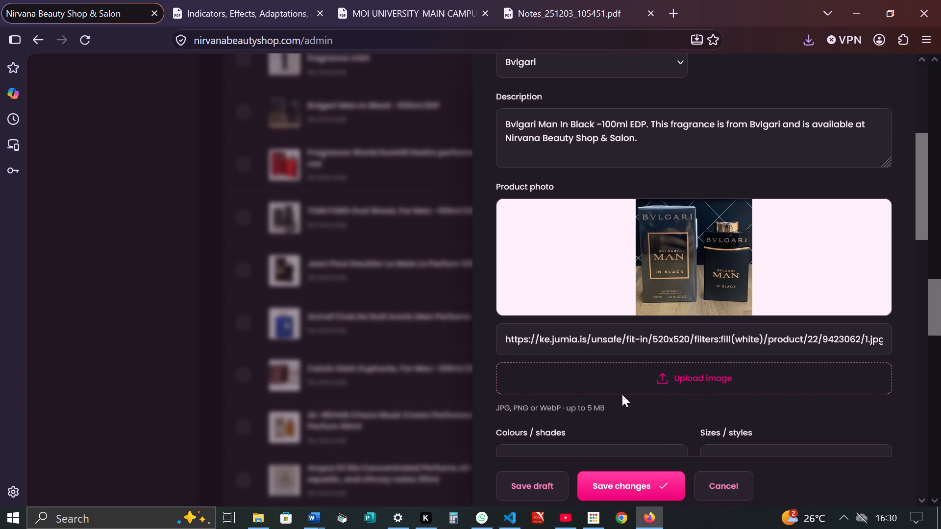
{"action": "scroll", "coordinate": [715, 391], "scroll_direction": "down", "scroll_amount": 2}
{"action": "left_click", "coordinate": [711, 381]}
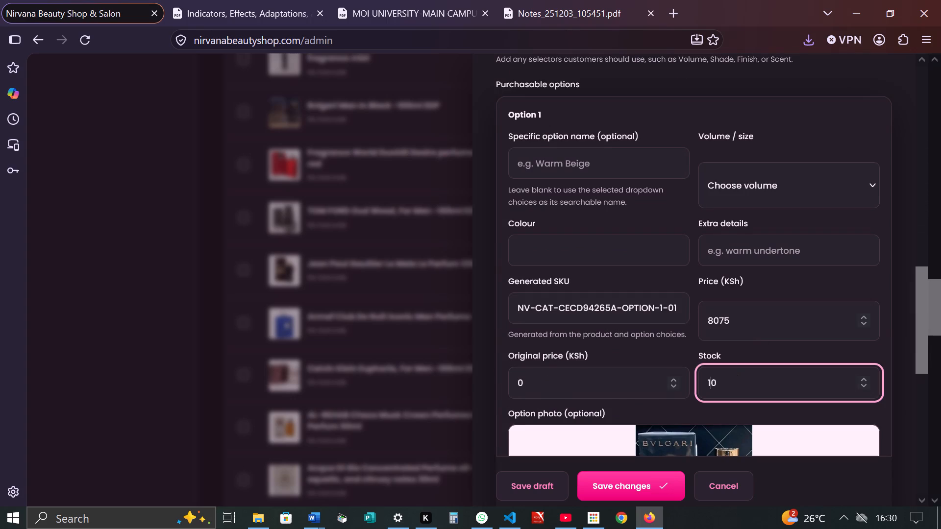
{"action": "key", "text": "BackSpace"}
{"action": "left_click", "coordinate": [644, 479]}
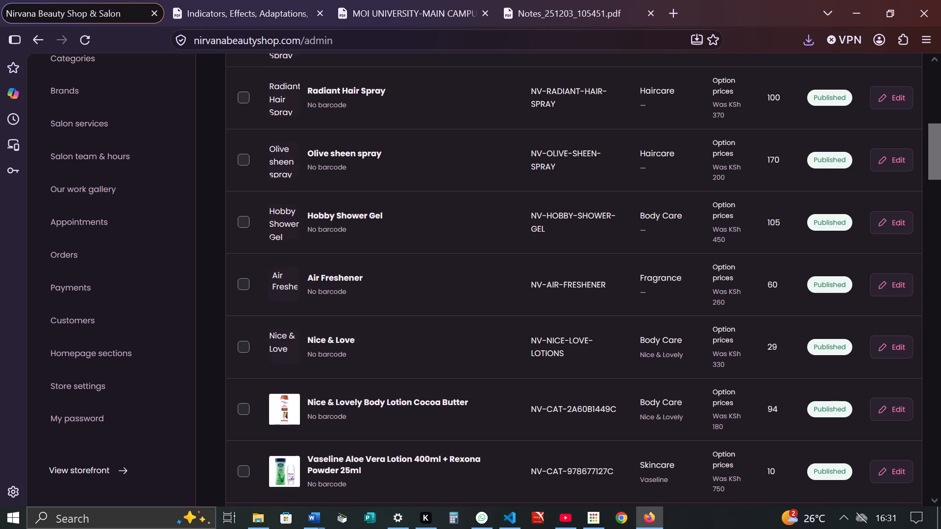
Set the Option 1 stock of Designer Collection Maison Crivelli Oud Maracujá Extrait de Parfum -100ml to 0 and save the changes.
{"action": "scroll", "coordinate": [458, 386], "scroll_direction": "down", "scroll_amount": 2}
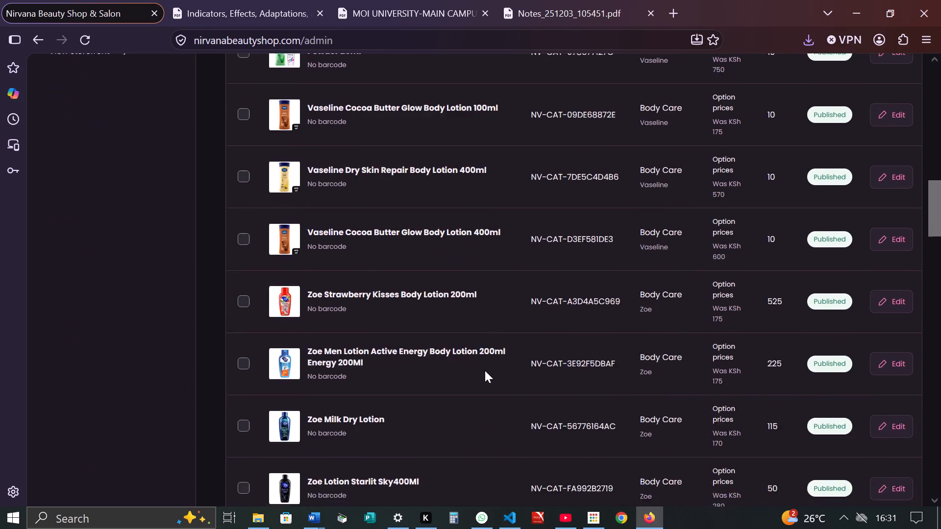
{"action": "scroll", "coordinate": [485, 370], "scroll_direction": "down", "scroll_amount": 3}
{"action": "scroll", "coordinate": [498, 361], "scroll_direction": "up", "scroll_amount": 1}
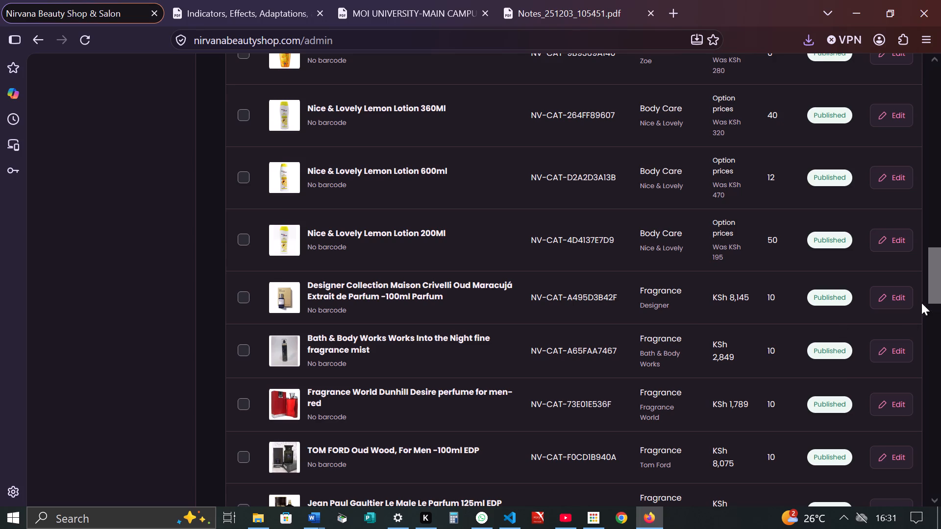
{"action": "left_click", "coordinate": [906, 301]}
{"action": "scroll", "coordinate": [680, 376], "scroll_direction": "down", "scroll_amount": 1}
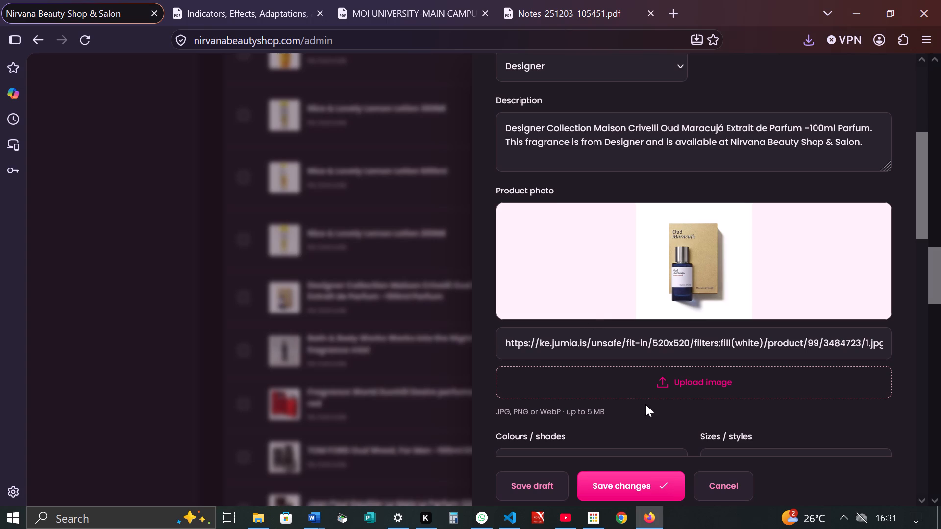
{"action": "scroll", "coordinate": [645, 404], "scroll_direction": "down", "scroll_amount": 2}
{"action": "left_click", "coordinate": [714, 381]}
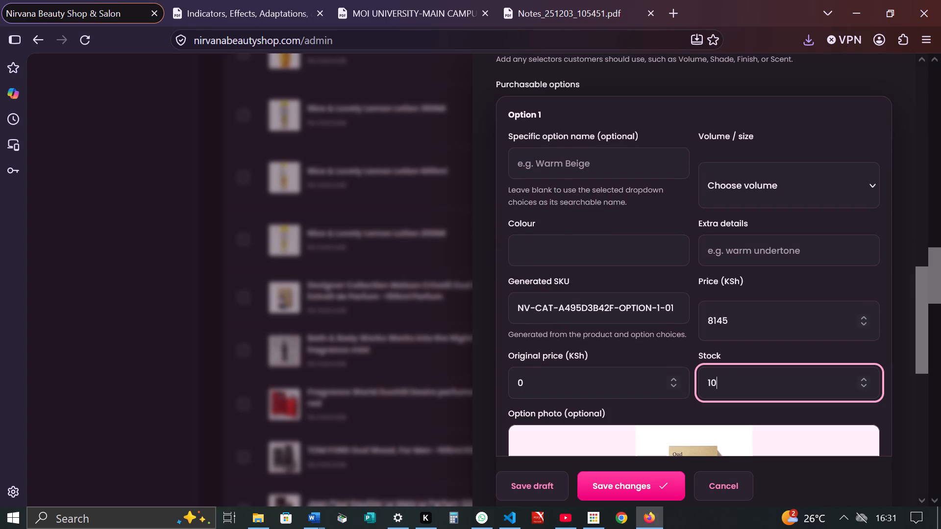
{"action": "key", "text": "BackSpace"}
{"action": "key", "text": "BackSpace"}
{"action": "key", "text": "0"}
{"action": "left_click", "coordinate": [611, 488]}
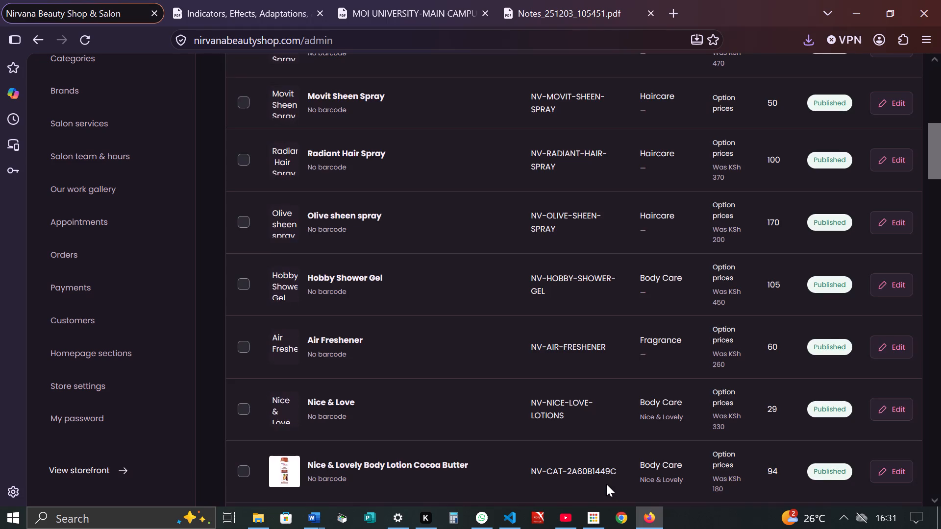
Set the Option 1 stock of Bath & Body Works Into the Night fine fragrance mist to 0 and save the changes.
{"action": "scroll", "coordinate": [532, 240], "scroll_direction": "down", "scroll_amount": 2}
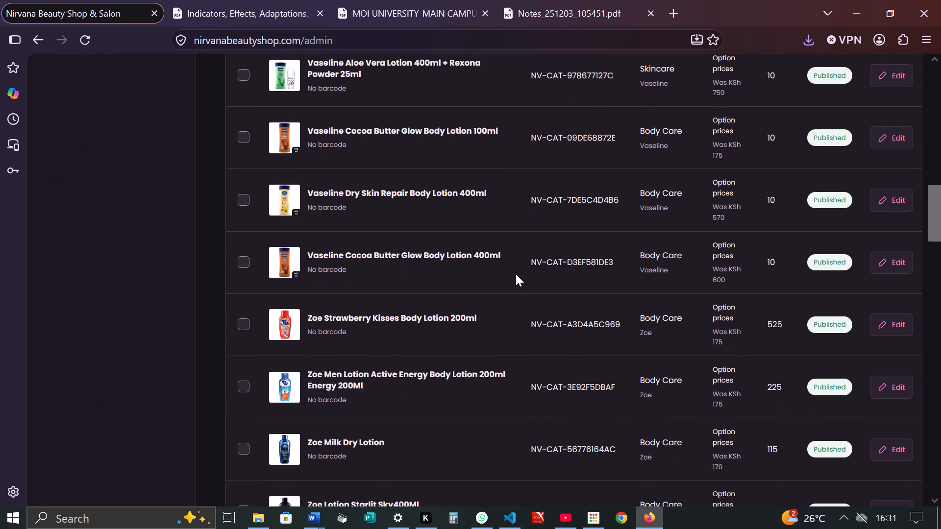
{"action": "scroll", "coordinate": [507, 280], "scroll_direction": "down", "scroll_amount": 1}
{"action": "scroll", "coordinate": [562, 315], "scroll_direction": "down", "scroll_amount": 1}
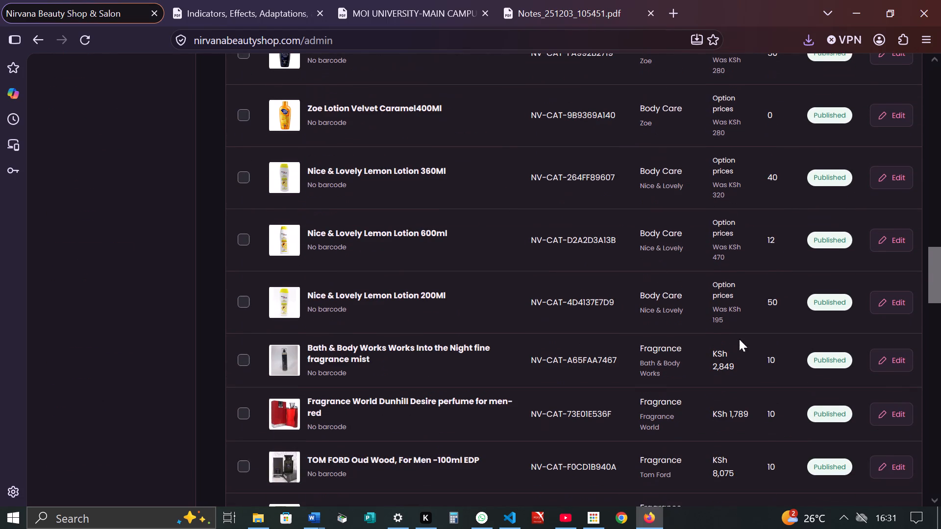
{"action": "left_click", "coordinate": [896, 363]}
{"action": "scroll", "coordinate": [727, 381], "scroll_direction": "down", "scroll_amount": 1}
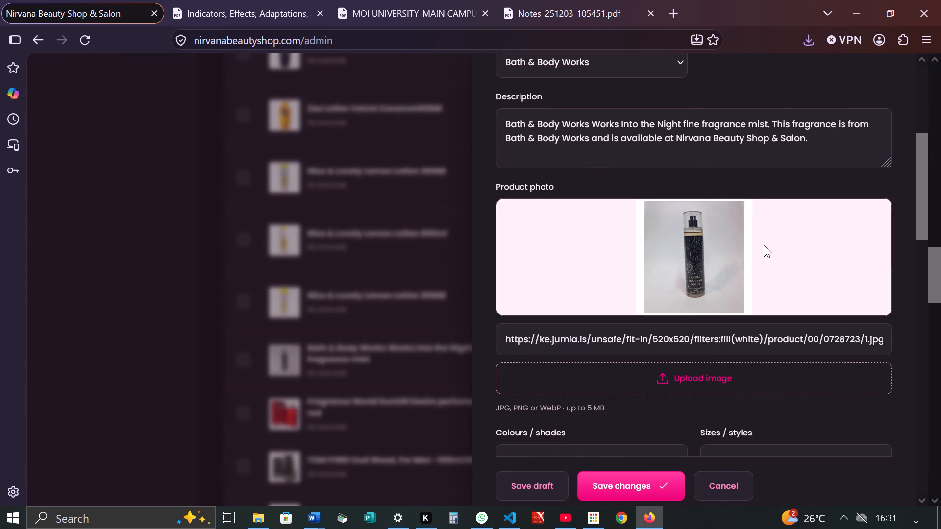
{"action": "scroll", "coordinate": [710, 252], "scroll_direction": "down", "scroll_amount": 1}
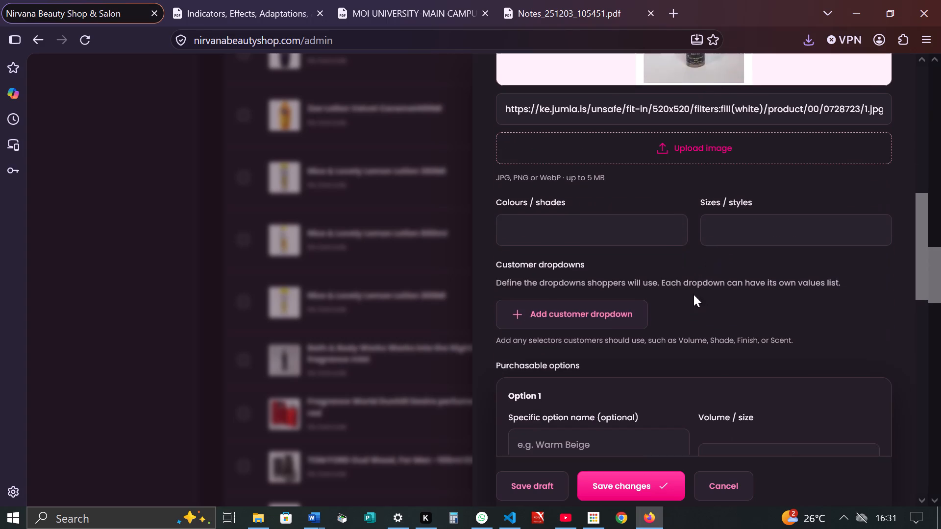
{"action": "scroll", "coordinate": [747, 291], "scroll_direction": "down", "scroll_amount": 1}
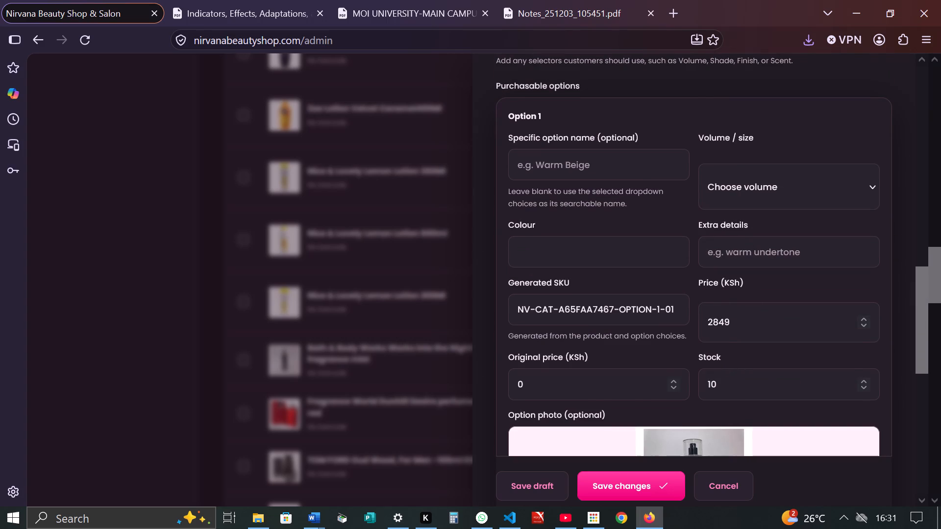
{"action": "left_click", "coordinate": [712, 379]}
{"action": "key", "text": "BackSpace"}
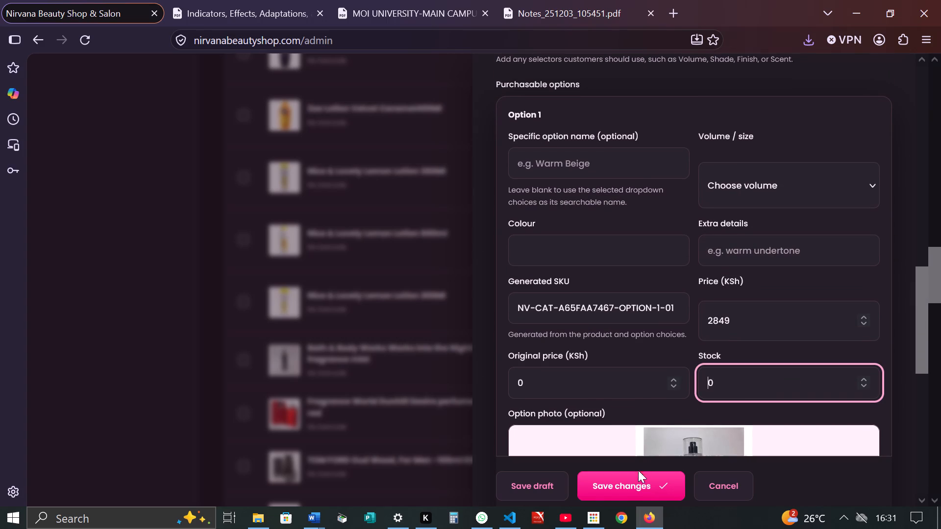
{"action": "left_click", "coordinate": [639, 484]}
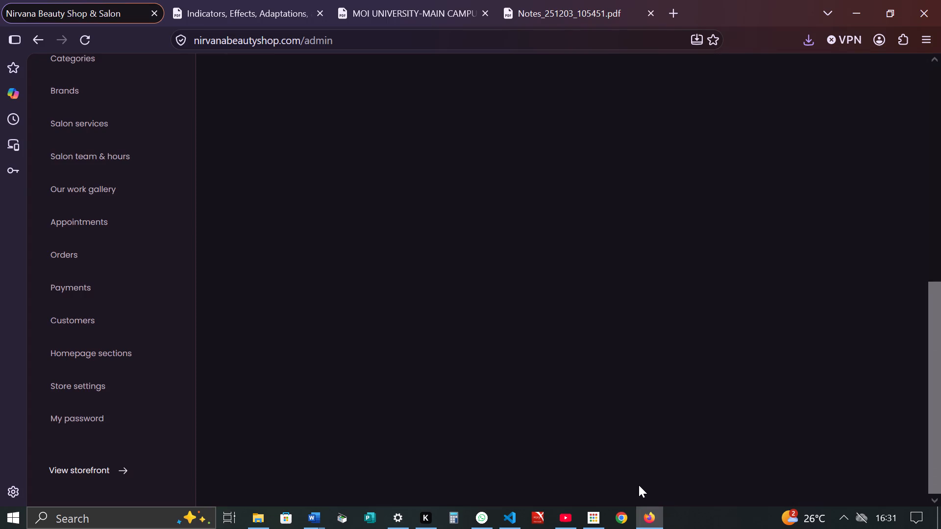
Set the Option 1 stock of Fragrance World Dunhill Desire perfume for men-red to 0 and save the changes.
{"action": "scroll", "coordinate": [462, 408], "scroll_direction": "down", "scroll_amount": 3}
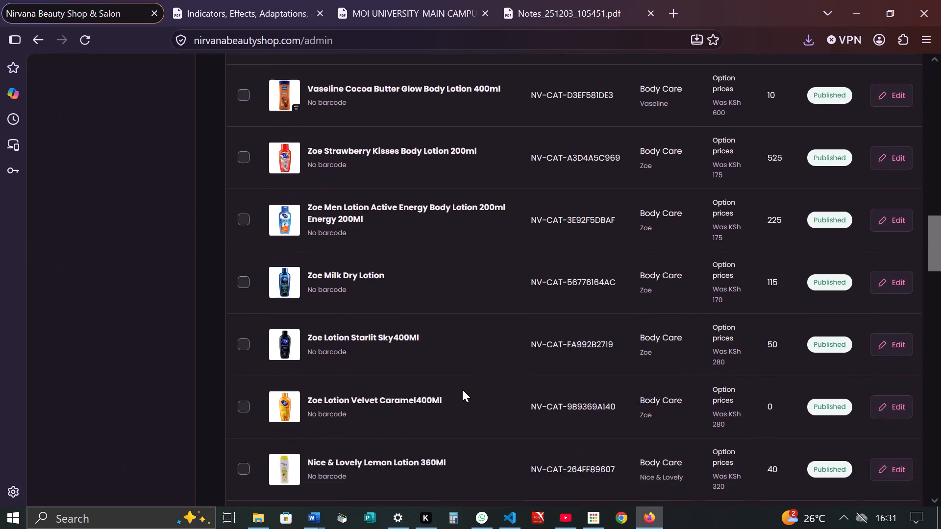
{"action": "scroll", "coordinate": [502, 414], "scroll_direction": "down", "scroll_amount": 1}
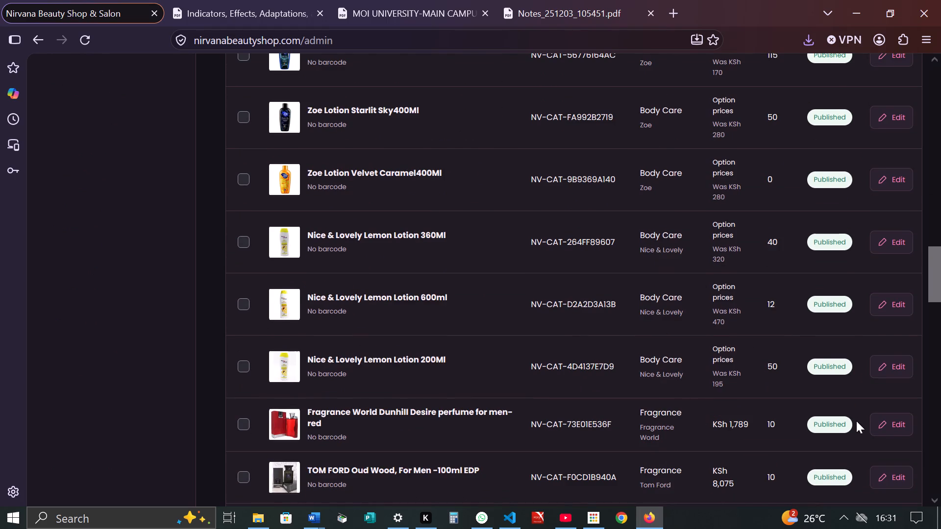
{"action": "left_click", "coordinate": [897, 421]}
{"action": "scroll", "coordinate": [660, 424], "scroll_direction": "down", "scroll_amount": 1}
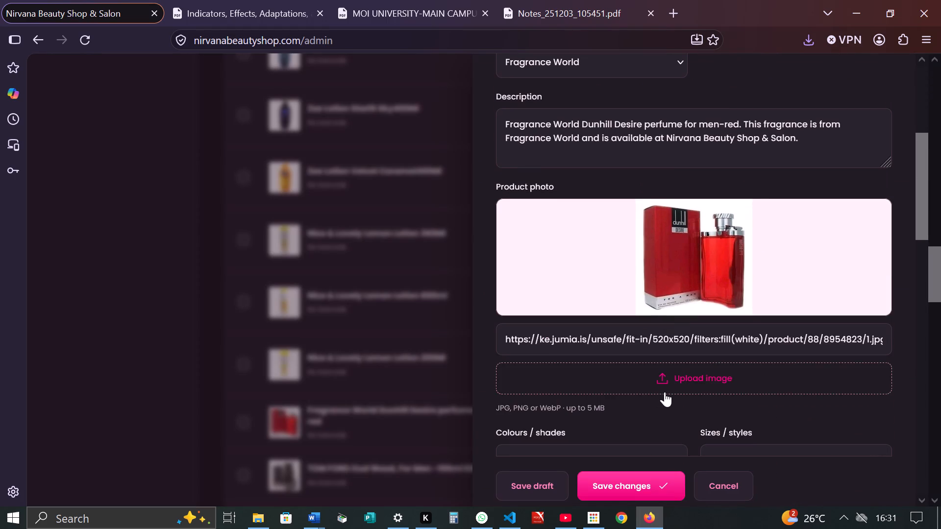
{"action": "scroll", "coordinate": [668, 388], "scroll_direction": "down", "scroll_amount": 2}
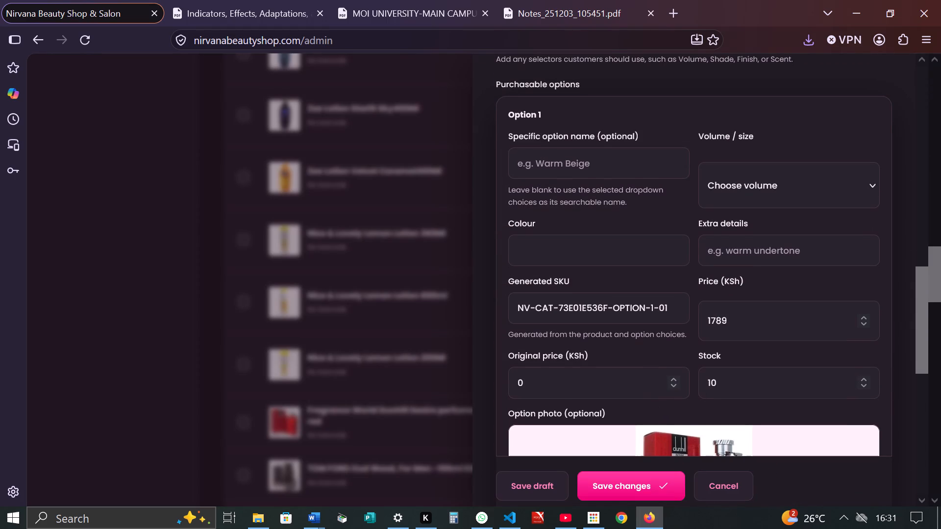
{"action": "left_click", "coordinate": [710, 382]}
{"action": "key", "text": "BackSpace"}
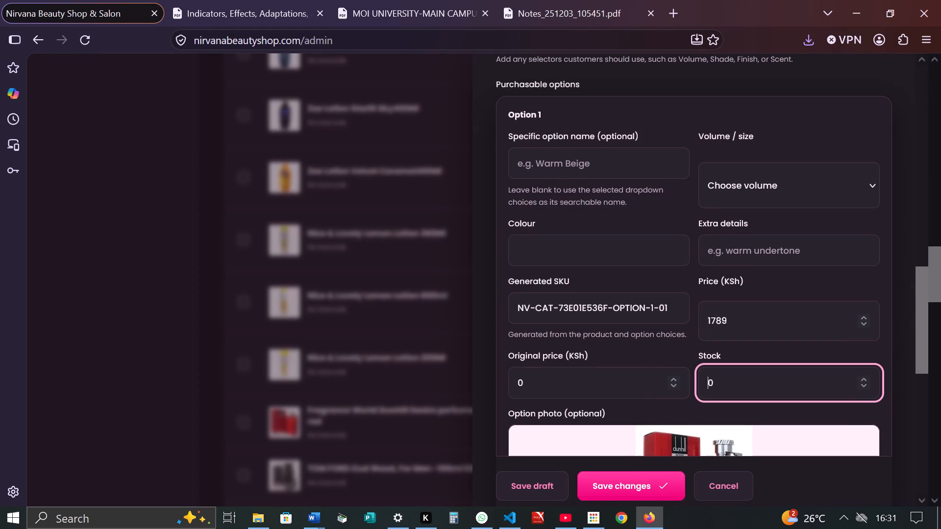
{"action": "left_click", "coordinate": [631, 481]}
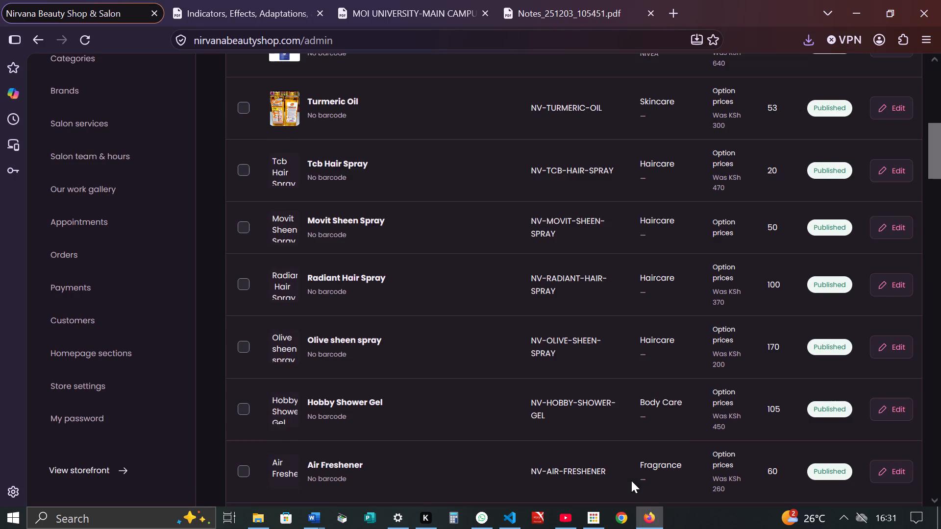
Set the Option 1 stock of TOM FORD Oud Wood, For Men -100ml EDP to 0 and save the changes.
{"action": "scroll", "coordinate": [672, 419], "scroll_direction": "down", "scroll_amount": 5}
{"action": "left_click", "coordinate": [904, 258]}
{"action": "scroll", "coordinate": [494, 375], "scroll_direction": "down", "scroll_amount": 2}
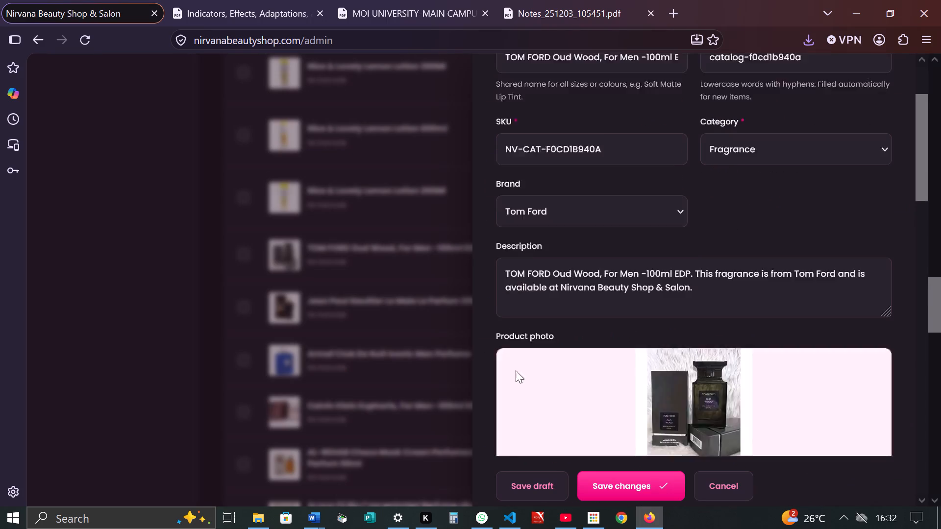
{"action": "scroll", "coordinate": [593, 343], "scroll_direction": "up", "scroll_amount": 1}
{"action": "scroll", "coordinate": [597, 344], "scroll_direction": "down", "scroll_amount": 2}
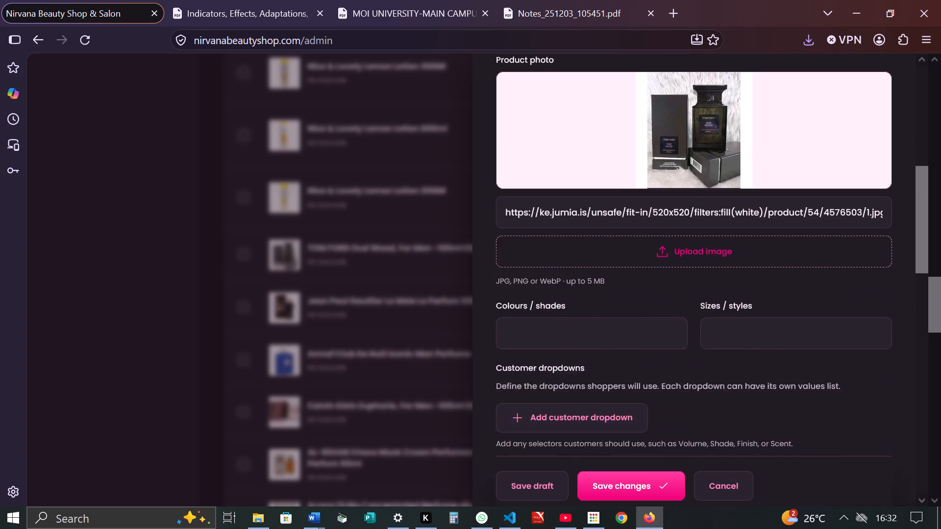
{"action": "scroll", "coordinate": [723, 351], "scroll_direction": "down", "scroll_amount": 1}
{"action": "left_click", "coordinate": [713, 125]}
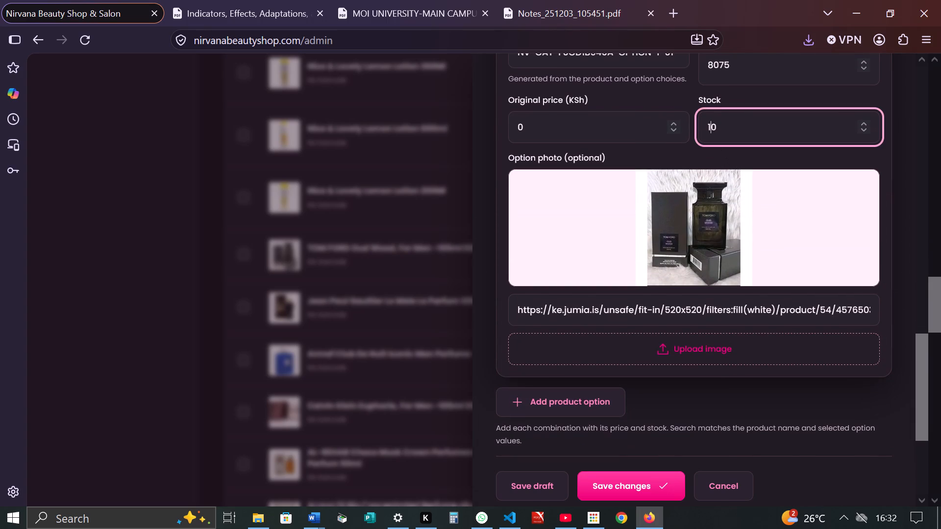
{"action": "key", "text": "BackSpace"}
{"action": "left_click", "coordinate": [634, 481]}
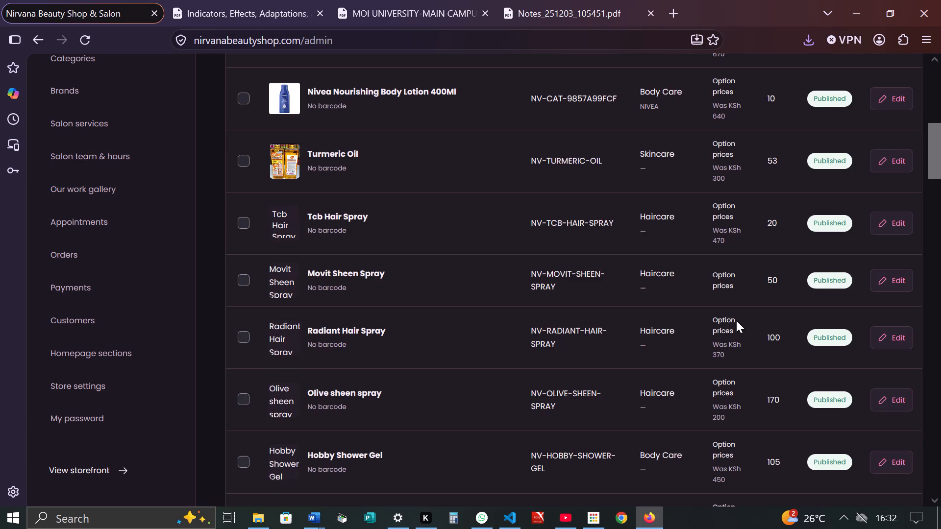
Set the Option 1 stock of Armaf Club De Nuit Iconic Man Perfume - 100 ml to 0 and save the changes.
{"action": "scroll", "coordinate": [644, 337], "scroll_direction": "down", "scroll_amount": 4}
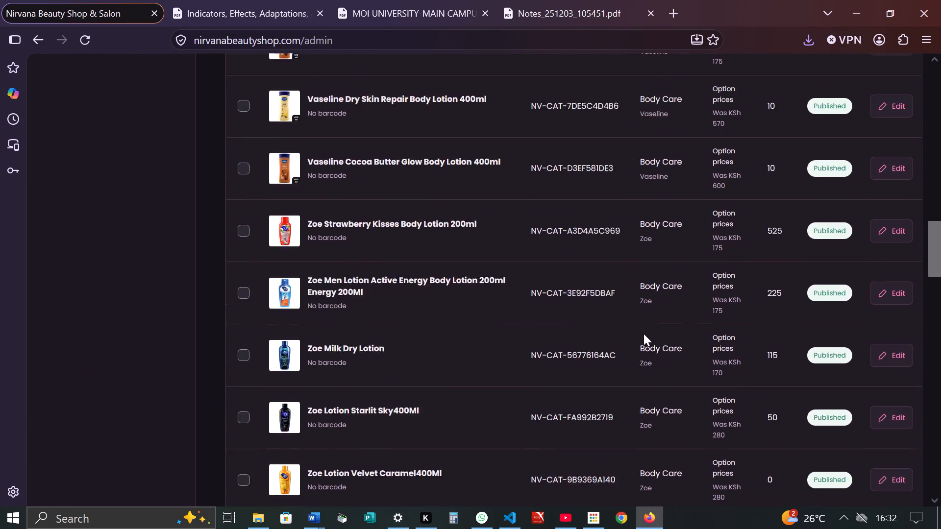
{"action": "scroll", "coordinate": [644, 334], "scroll_direction": "down", "scroll_amount": 3}
{"action": "scroll", "coordinate": [646, 330], "scroll_direction": "up", "scroll_amount": 1}
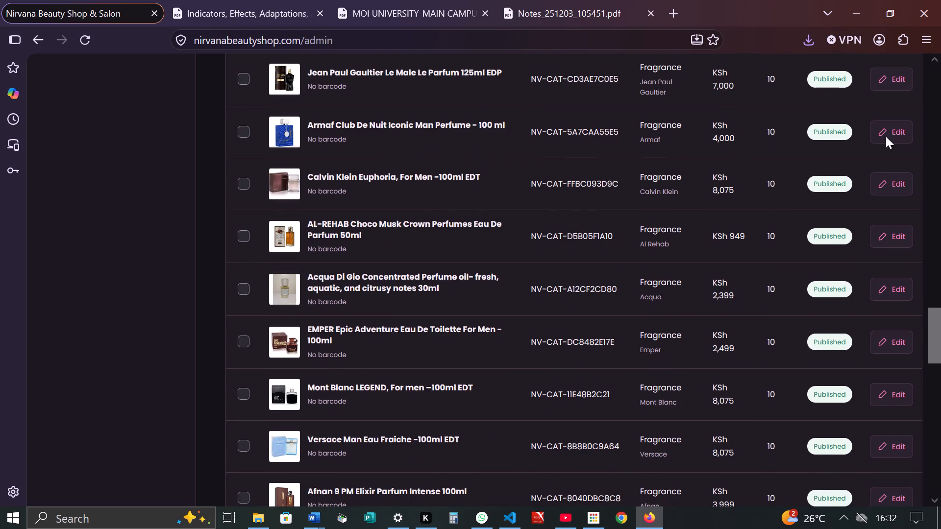
{"action": "left_click", "coordinate": [880, 132]}
{"action": "scroll", "coordinate": [772, 306], "scroll_direction": "down", "scroll_amount": 1}
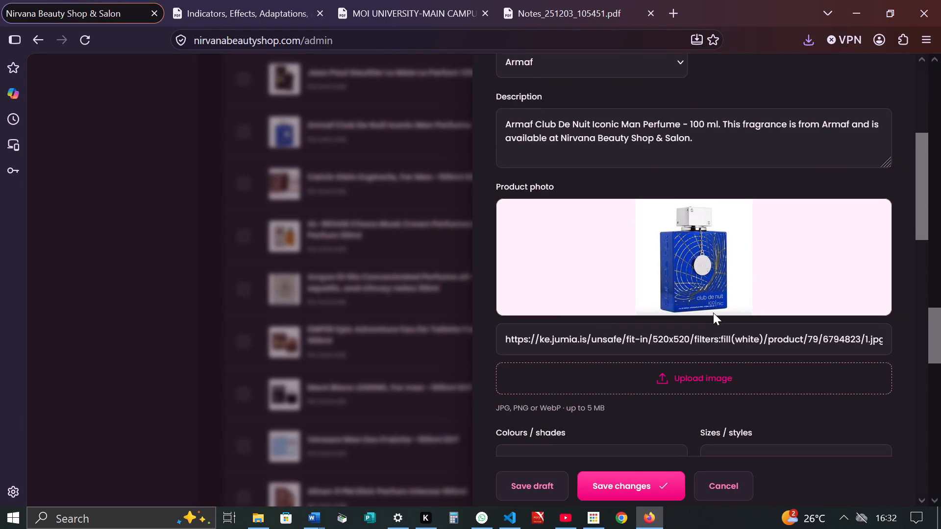
{"action": "scroll", "coordinate": [708, 351], "scroll_direction": "down", "scroll_amount": 3}
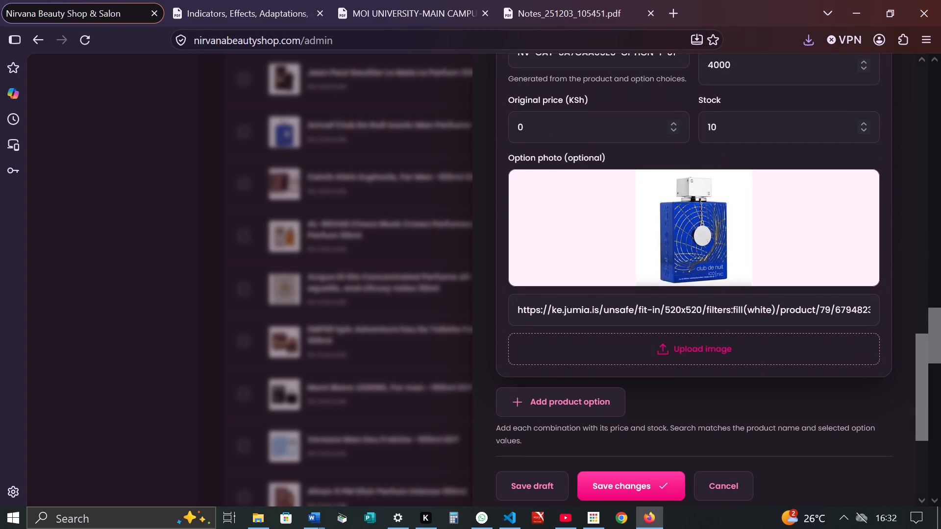
{"action": "left_click", "coordinate": [713, 127]}
{"action": "key", "text": "BackSpace"}
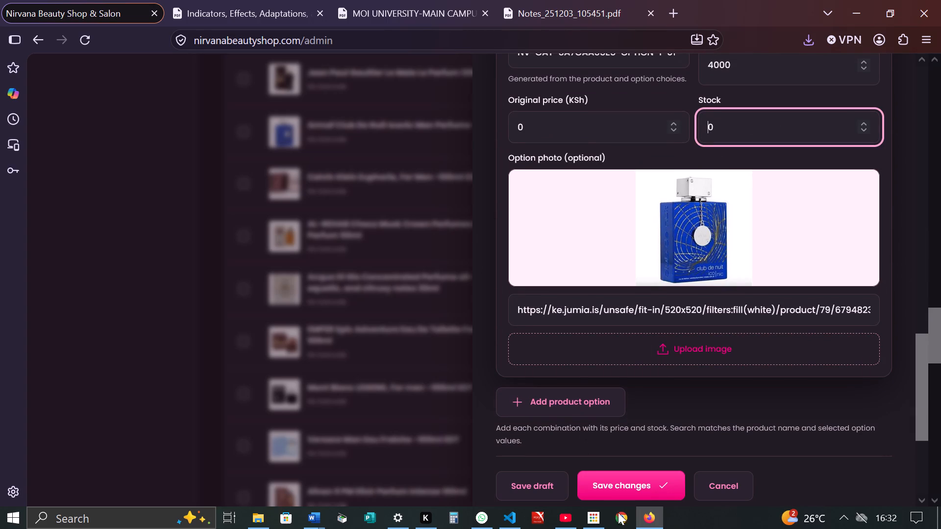
{"action": "left_click", "coordinate": [620, 493]}
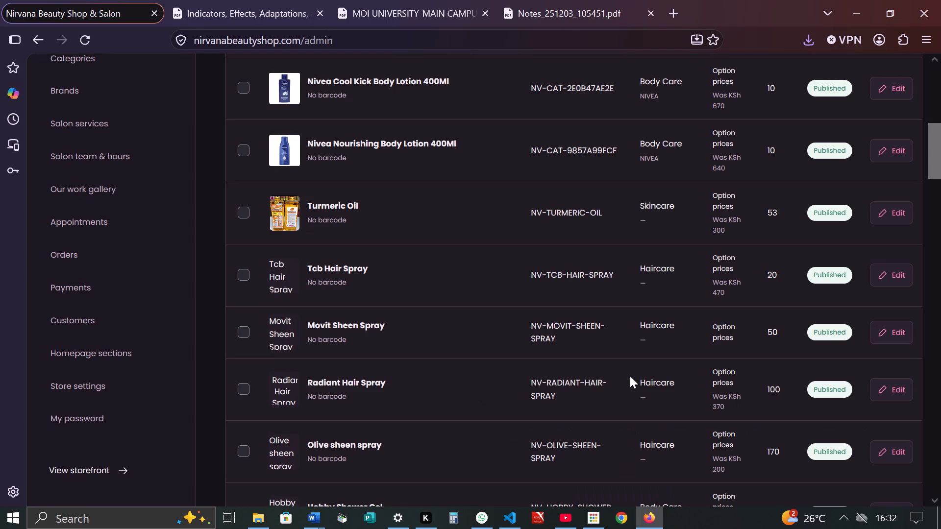
Set the Option 1 stock of Jean Paul Gaultier Le Male Le Parfum 125ml EDP to 0 and save the changes.
{"action": "scroll", "coordinate": [630, 376], "scroll_direction": "down", "scroll_amount": 3}
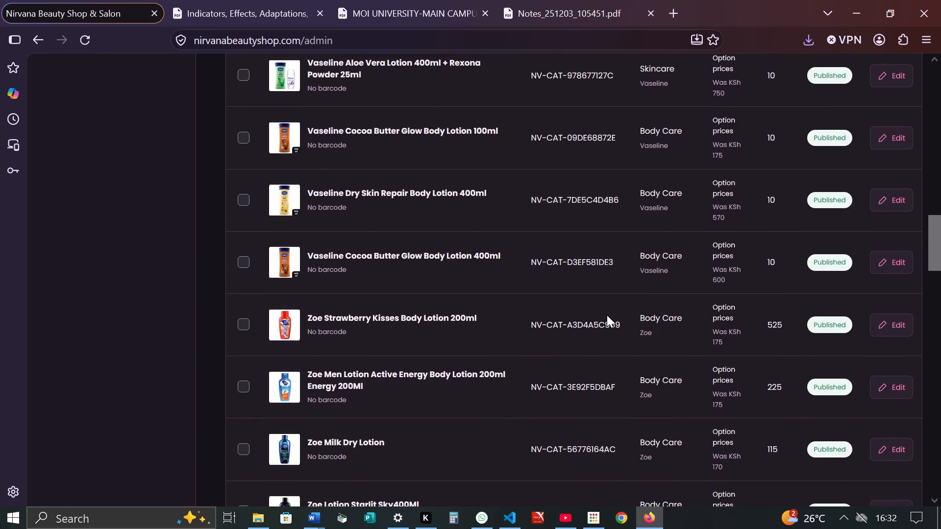
{"action": "scroll", "coordinate": [607, 315], "scroll_direction": "down", "scroll_amount": 2}
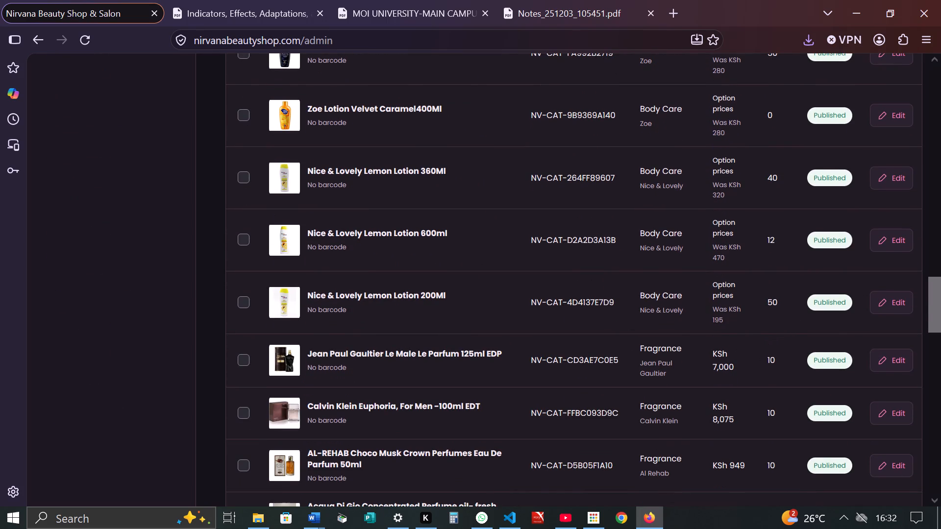
{"action": "left_click", "coordinate": [891, 356]}
{"action": "scroll", "coordinate": [744, 331], "scroll_direction": "down", "scroll_amount": 1}
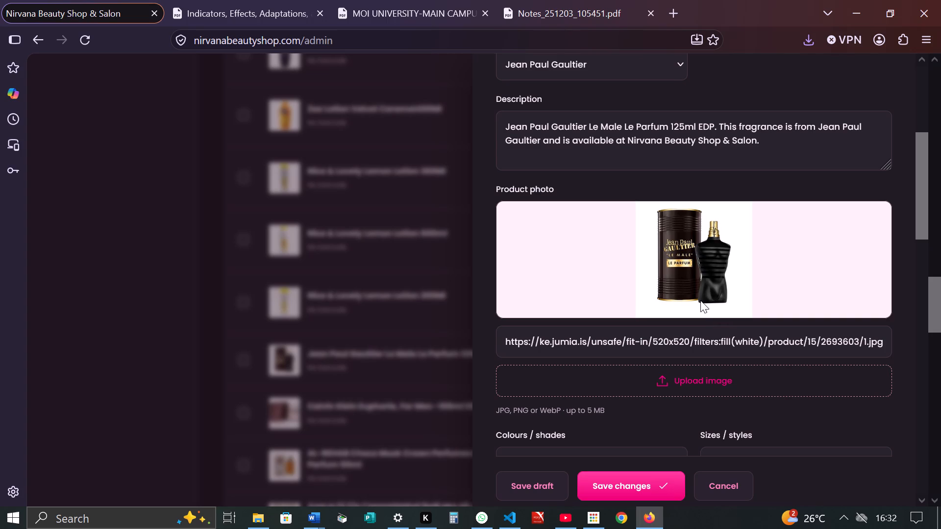
{"action": "scroll", "coordinate": [700, 300], "scroll_direction": "down", "scroll_amount": 2}
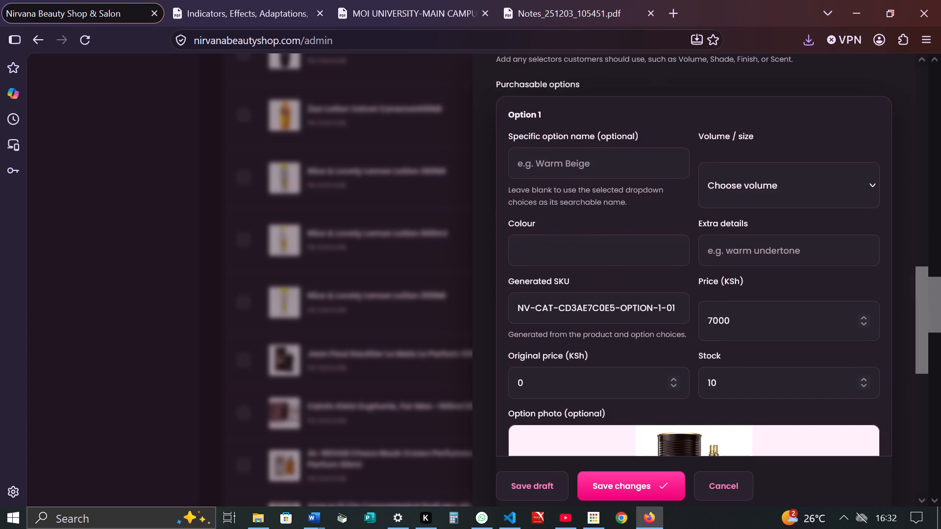
{"action": "left_click", "coordinate": [711, 378]}
{"action": "key", "text": "BackSpace"}
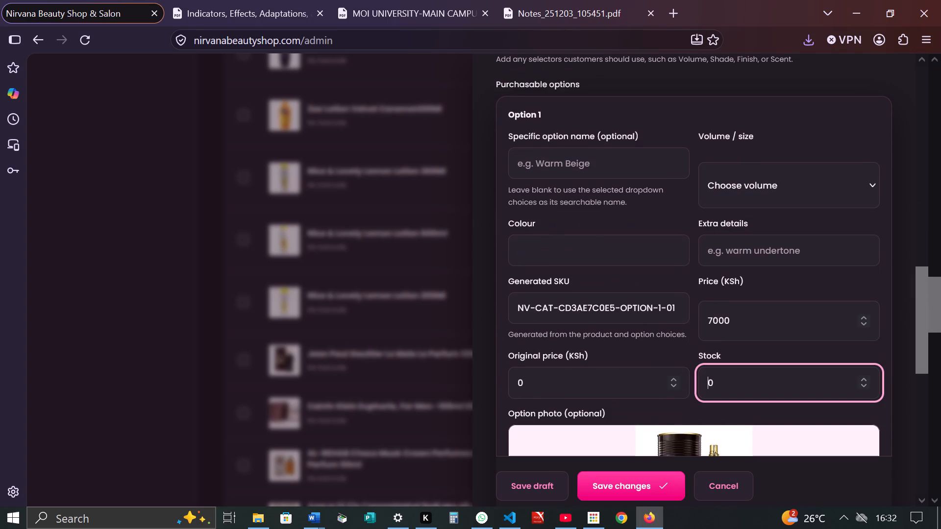
{"action": "left_click", "coordinate": [648, 483]}
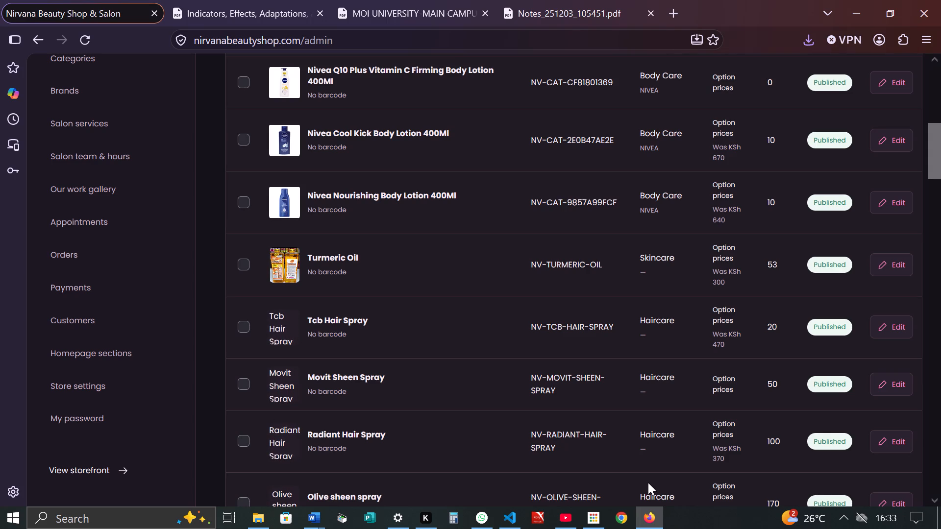
Set the Option 1 stock of Calvin Klein Euphoria, For Men -100ml EDT to 0 and save the changes.
{"action": "scroll", "coordinate": [585, 438], "scroll_direction": "down", "scroll_amount": 1}
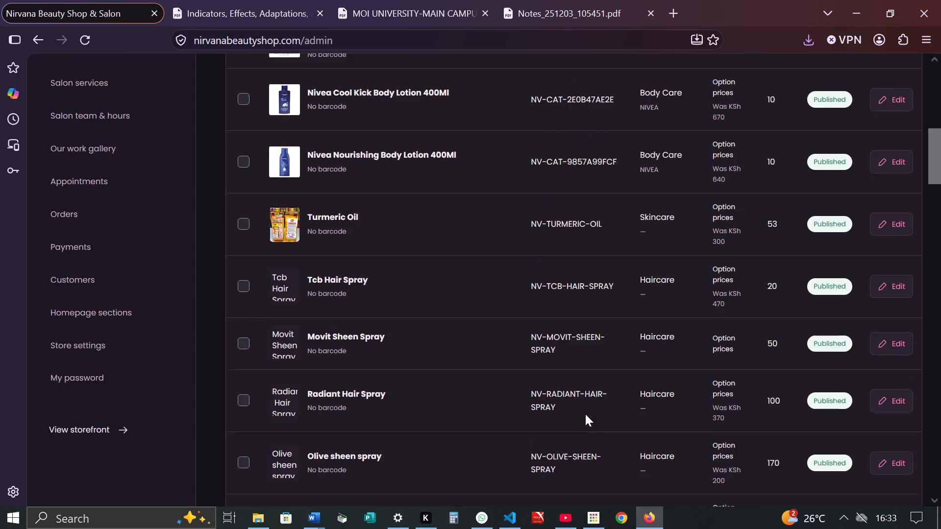
{"action": "scroll", "coordinate": [585, 414], "scroll_direction": "down", "scroll_amount": 2}
{"action": "scroll", "coordinate": [604, 363], "scroll_direction": "down", "scroll_amount": 2}
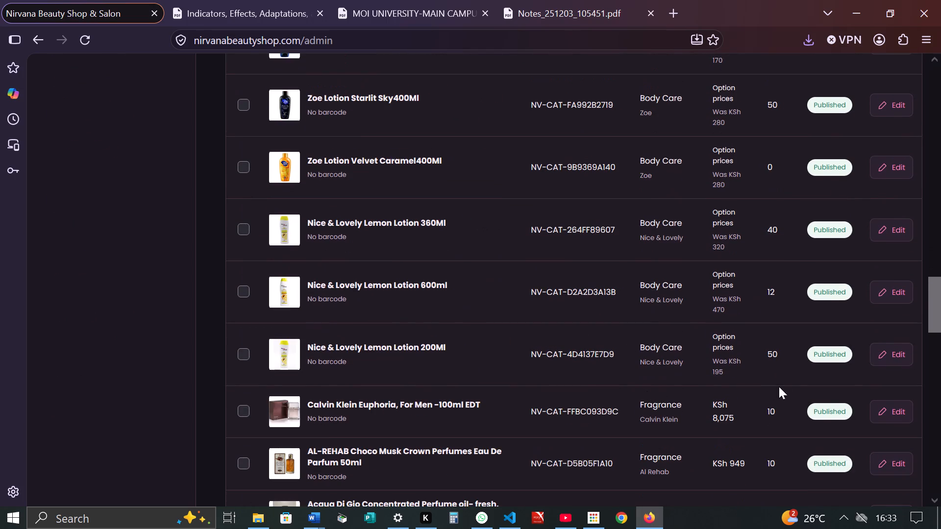
{"action": "left_click", "coordinate": [888, 403]}
{"action": "scroll", "coordinate": [763, 367], "scroll_direction": "down", "scroll_amount": 1}
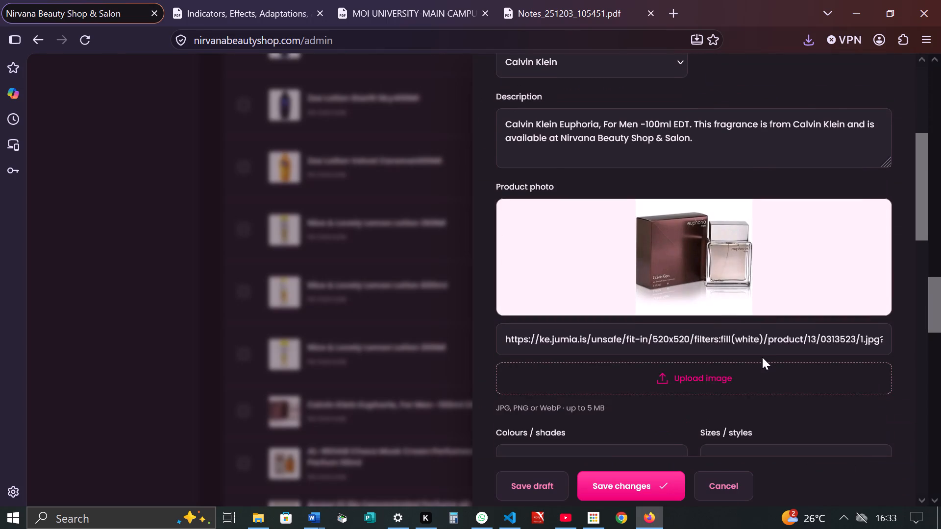
{"action": "scroll", "coordinate": [761, 359], "scroll_direction": "down", "scroll_amount": 2}
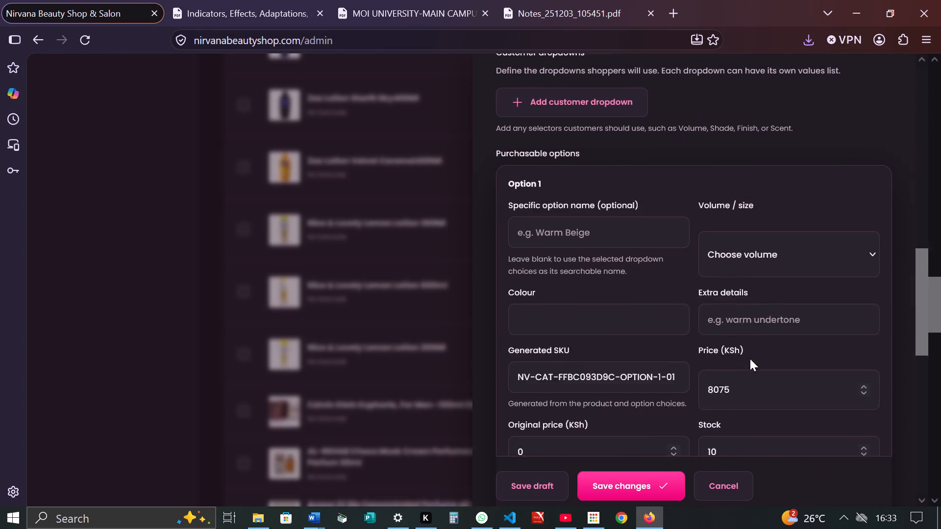
{"action": "left_click", "coordinate": [711, 385]}
{"action": "key", "text": "BackSpace"}
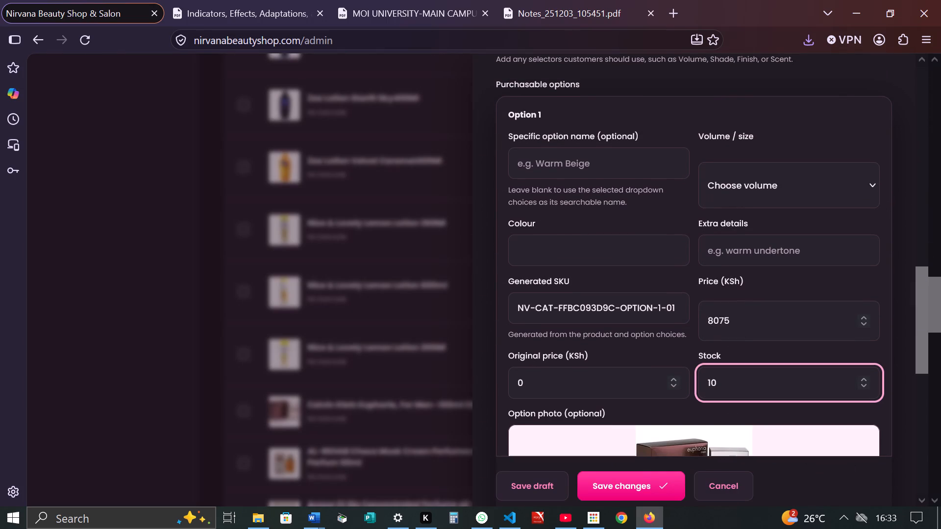
{"action": "left_click", "coordinate": [617, 484]}
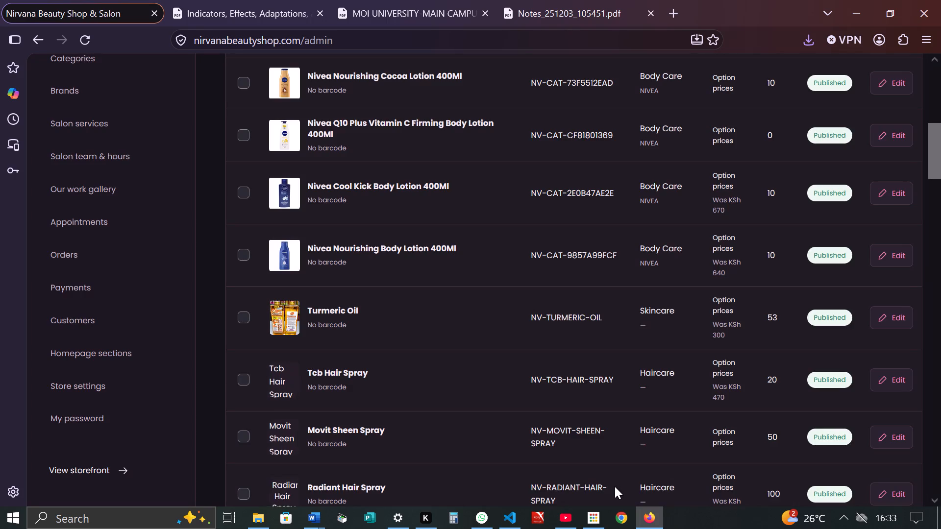
Set the Option 1 price of AL-REHAB Choco Musk Crown Perfumes Eau De Parfum 50ml to KSh 350 and its original price to KSh 380.
{"action": "scroll", "coordinate": [558, 307], "scroll_direction": "down", "scroll_amount": 2}
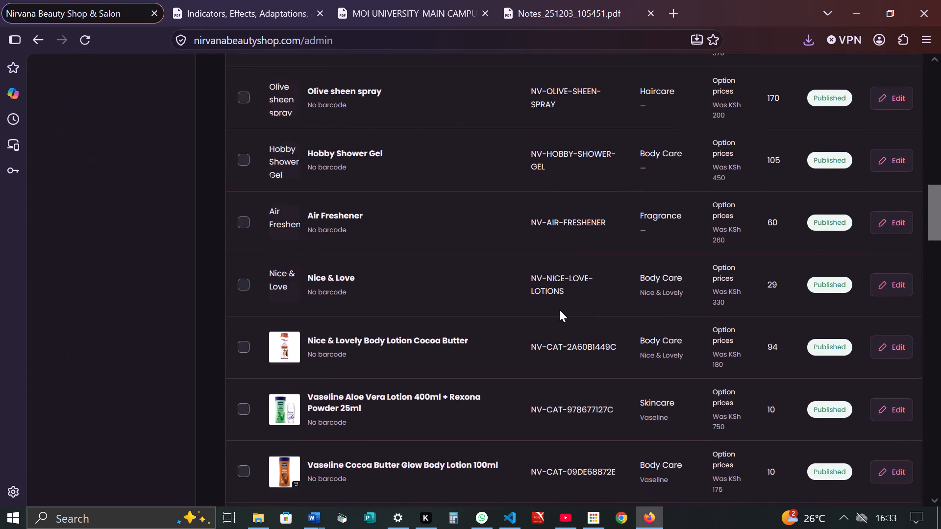
{"action": "scroll", "coordinate": [559, 310], "scroll_direction": "down", "scroll_amount": 2}
{"action": "scroll", "coordinate": [605, 329], "scroll_direction": "down", "scroll_amount": 2}
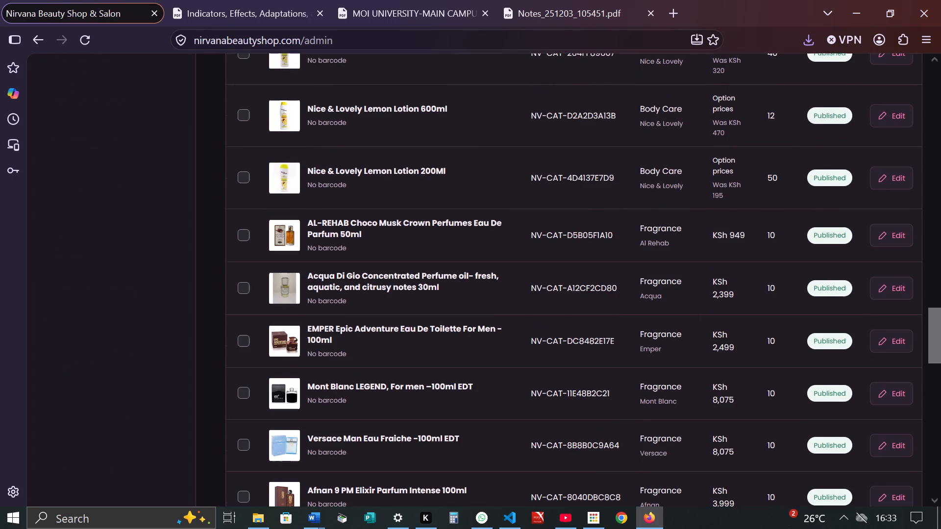
{"action": "left_click", "coordinate": [896, 229]}
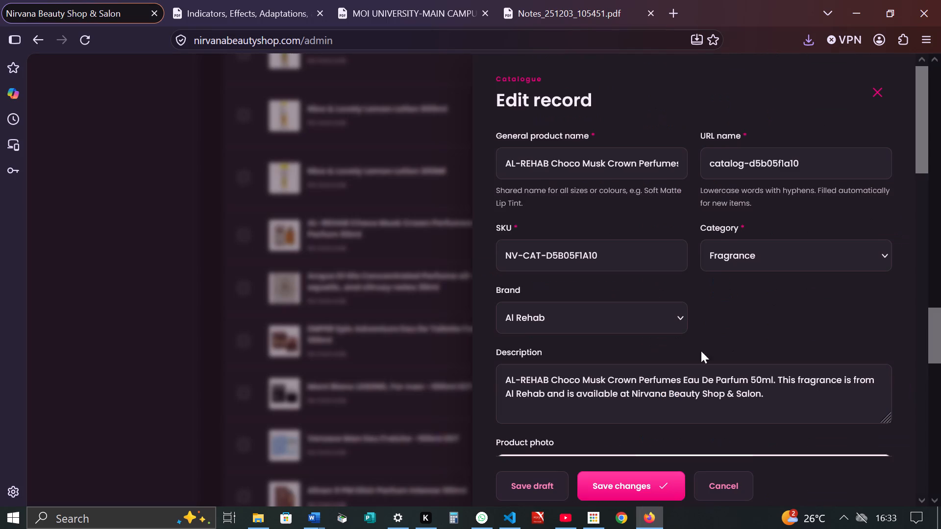
{"action": "scroll", "coordinate": [671, 368], "scroll_direction": "down", "scroll_amount": 1}
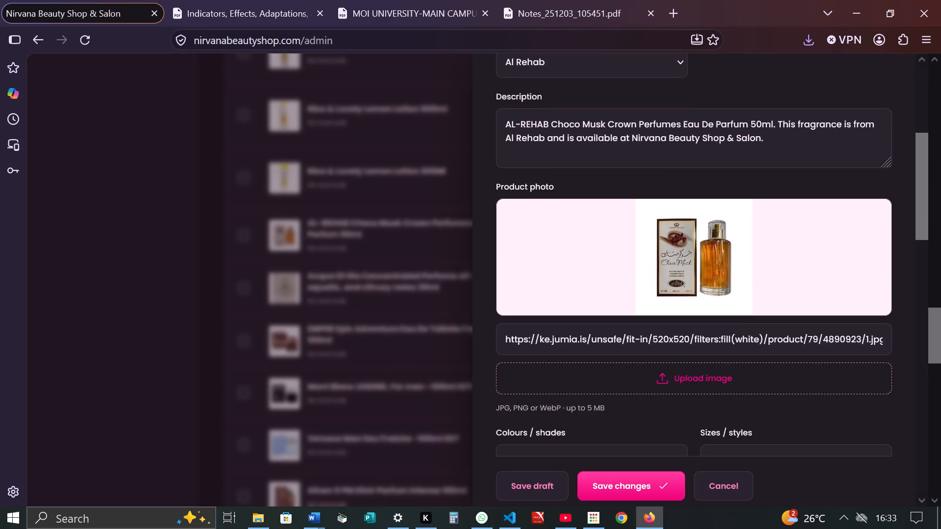
{"action": "scroll", "coordinate": [709, 347], "scroll_direction": "down", "scroll_amount": 2}
{"action": "left_click", "coordinate": [732, 316]}
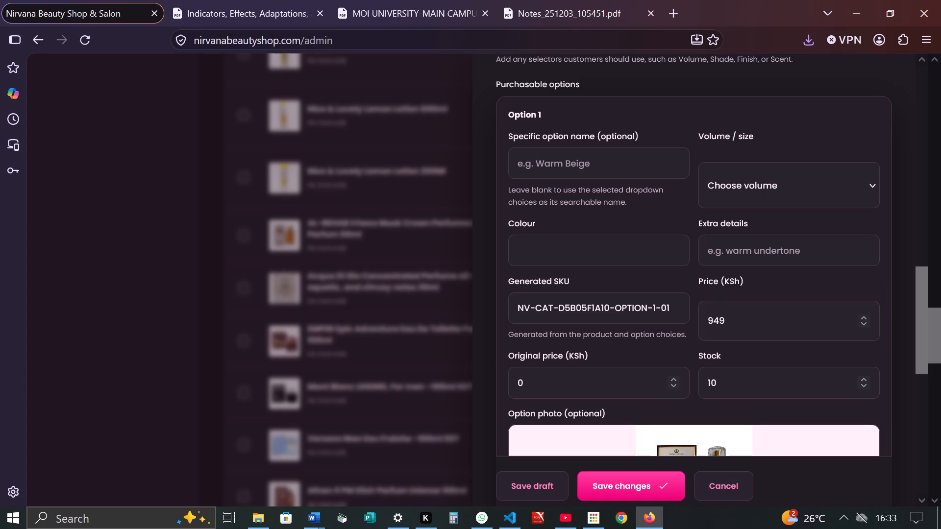
{"action": "key", "text": "BackSpace"}
{"action": "key", "text": "BackSpace"}
{"action": "key", "text": "BackSpace"}
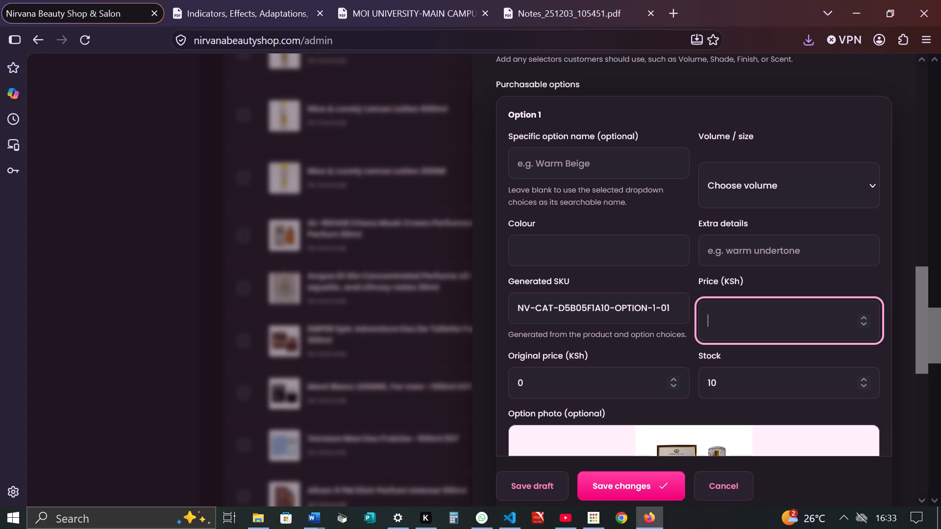
{"action": "type", "text": "350"}
{"action": "left_click", "coordinate": [570, 394]}
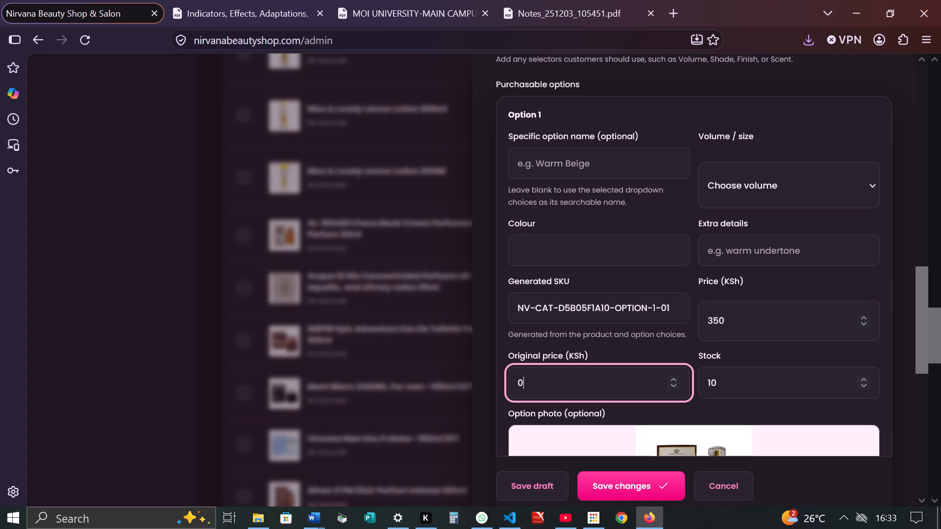
{"action": "key", "text": "BackSpace"}
{"action": "type", "text": "380"}
Set the Option 1 stock of the AL-REHAB Choco Musk perfume to 0 and save the changes.
{"action": "left_click", "coordinate": [735, 387]}
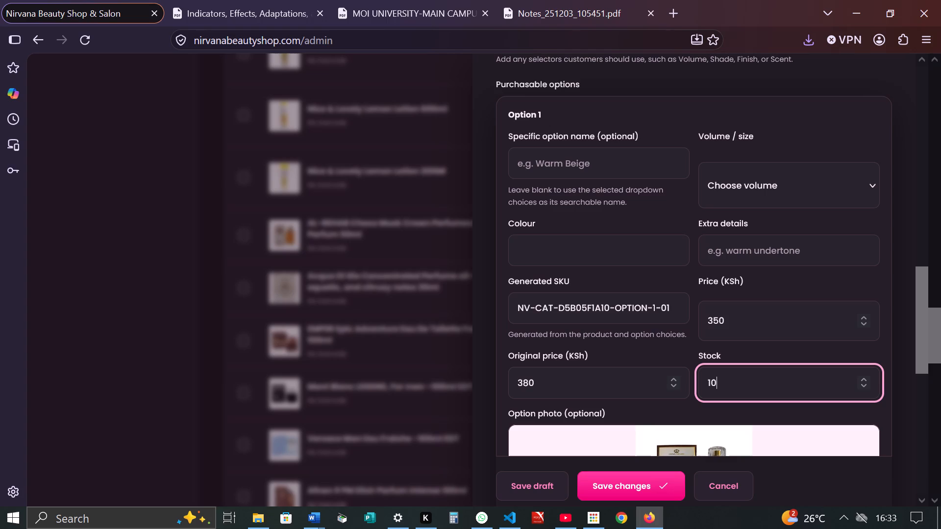
{"action": "scroll", "coordinate": [736, 384], "scroll_direction": "up", "scroll_amount": 2}
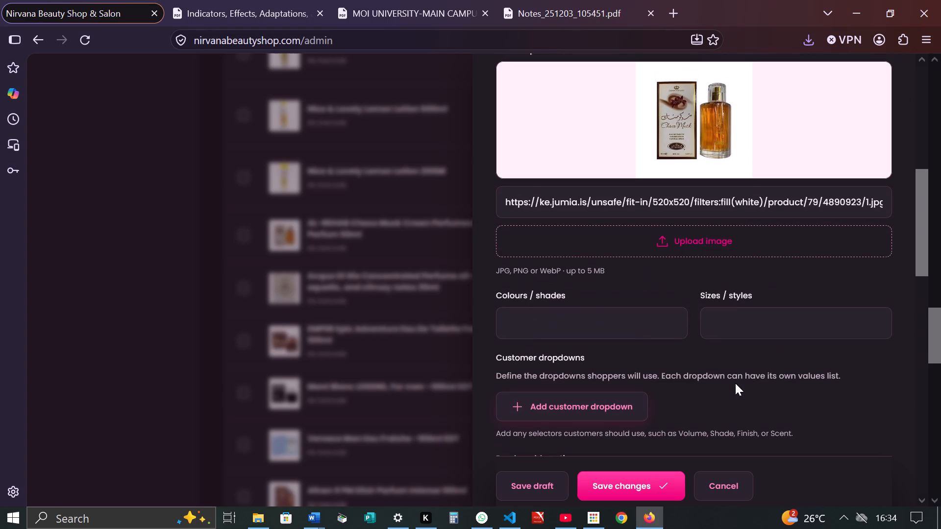
{"action": "scroll", "coordinate": [735, 383], "scroll_direction": "down", "scroll_amount": 2}
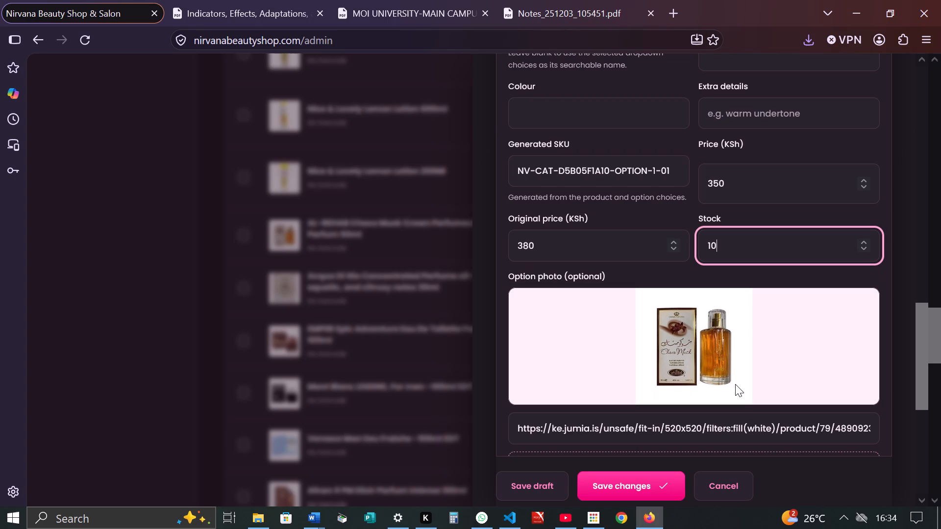
{"action": "scroll", "coordinate": [738, 369], "scroll_direction": "up", "scroll_amount": 3}
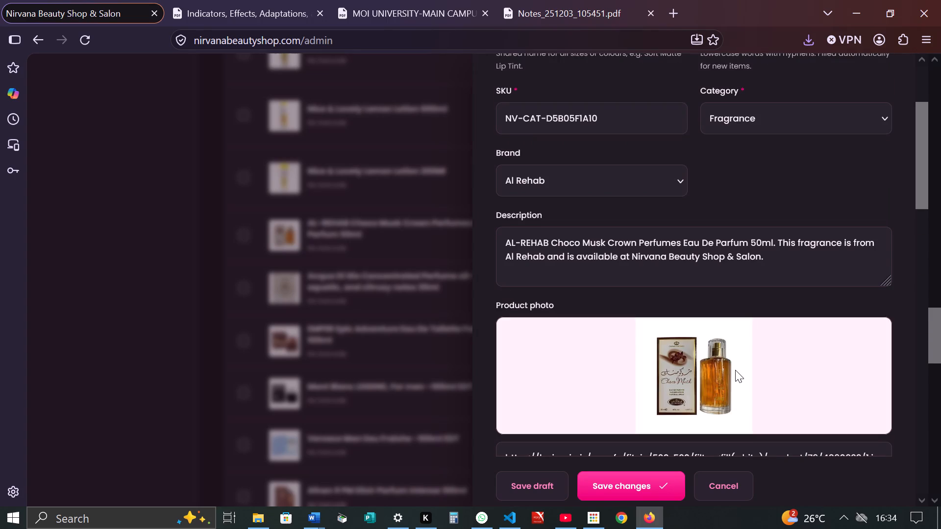
{"action": "scroll", "coordinate": [735, 370], "scroll_direction": "up", "scroll_amount": 1}
{"action": "scroll", "coordinate": [735, 370], "scroll_direction": "down", "scroll_amount": 1}
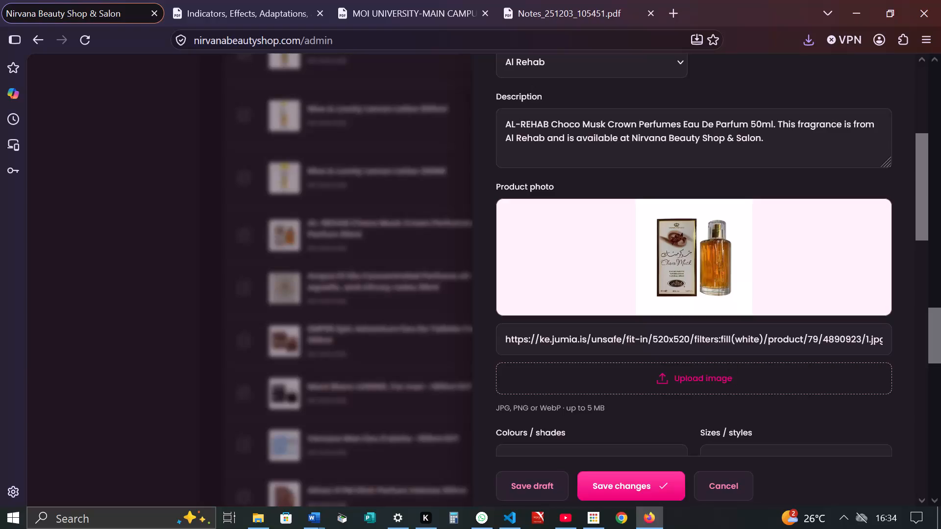
{"action": "scroll", "coordinate": [697, 351], "scroll_direction": "down", "scroll_amount": 1}
{"action": "scroll", "coordinate": [698, 351], "scroll_direction": "up", "scroll_amount": 1}
{"action": "scroll", "coordinate": [698, 347], "scroll_direction": "down", "scroll_amount": 2}
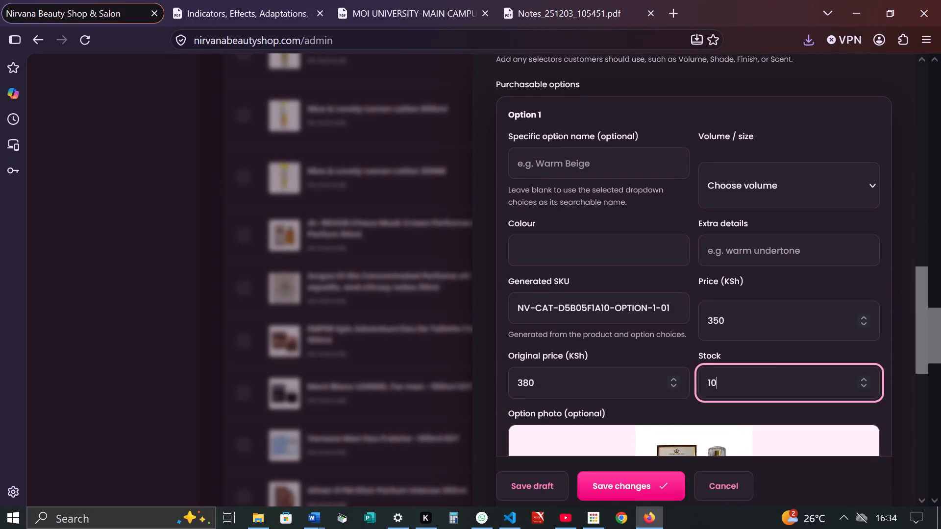
{"action": "key", "text": "BackSpace"}
{"action": "key", "text": "BackSpace"}
{"action": "key", "text": "0"}
{"action": "left_click", "coordinate": [624, 480]}
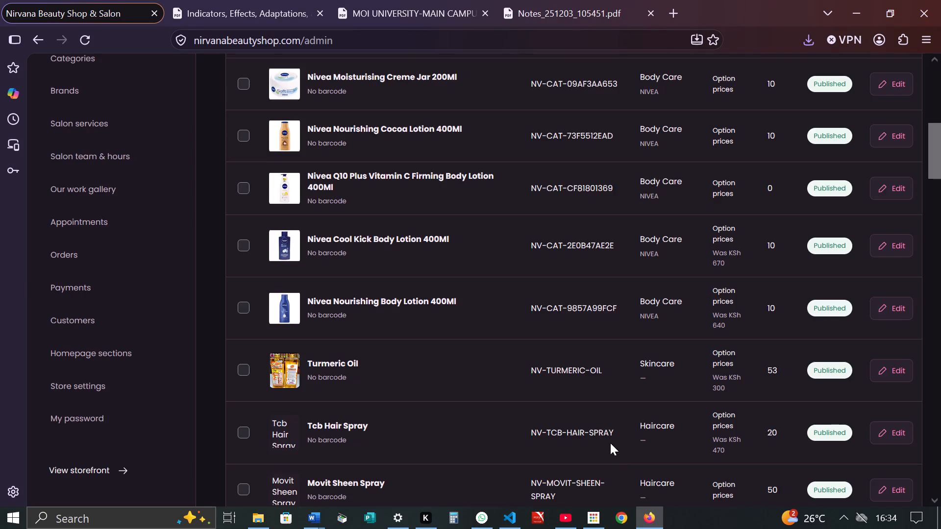
Set the Option 1 stock of Acqua Di Gio Concentrated Perfume oil 30ml to 0 and save the changes.
{"action": "scroll", "coordinate": [614, 430], "scroll_direction": "down", "scroll_amount": 5}
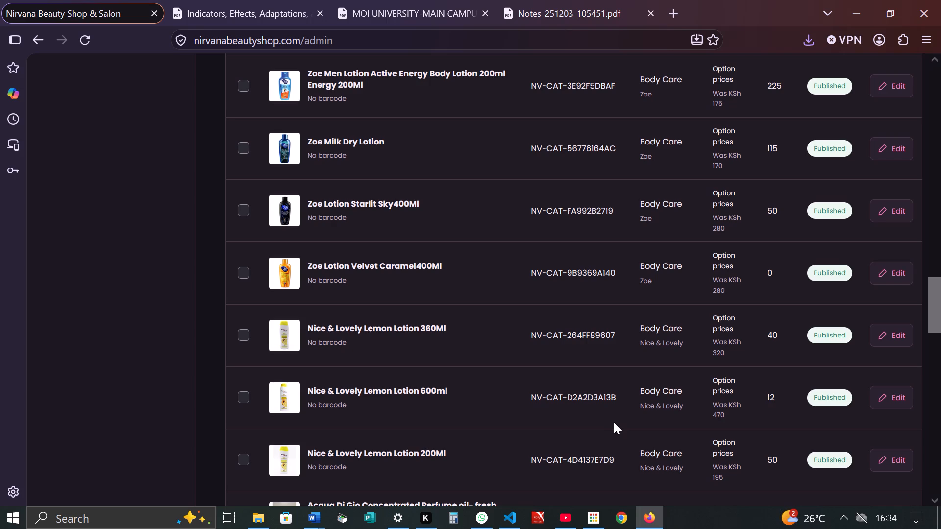
{"action": "scroll", "coordinate": [404, 354], "scroll_direction": "down", "scroll_amount": 1}
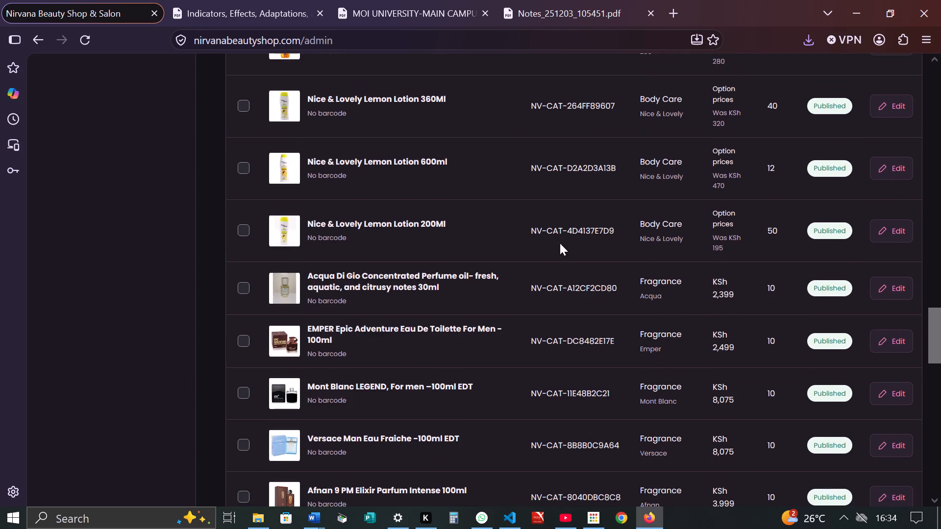
{"action": "left_click", "coordinate": [897, 286]}
{"action": "scroll", "coordinate": [576, 337], "scroll_direction": "down", "scroll_amount": 1}
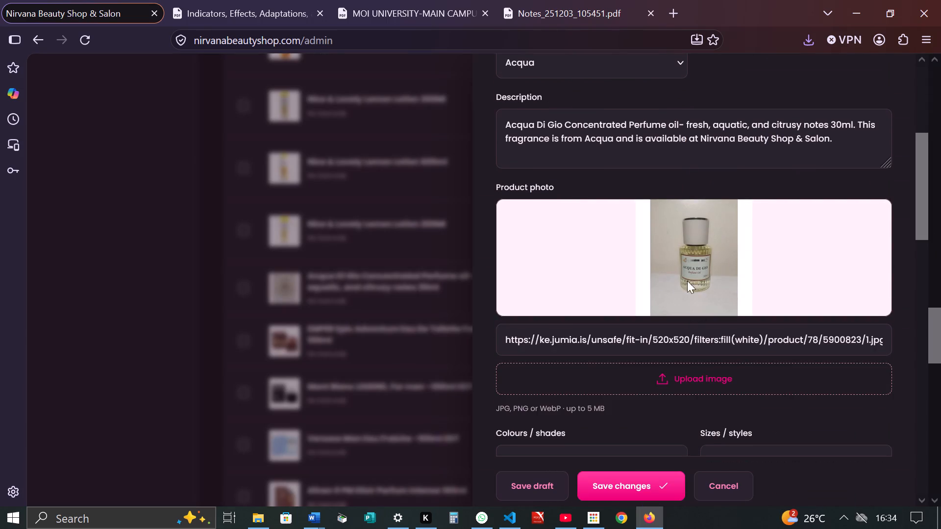
{"action": "scroll", "coordinate": [708, 300], "scroll_direction": "down", "scroll_amount": 2}
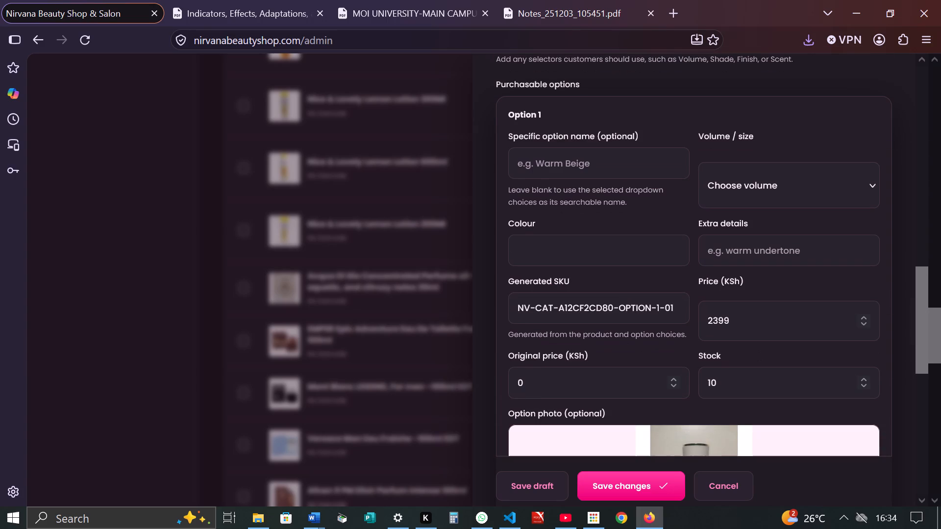
{"action": "left_click", "coordinate": [712, 386]}
{"action": "key", "text": "BackSpace"}
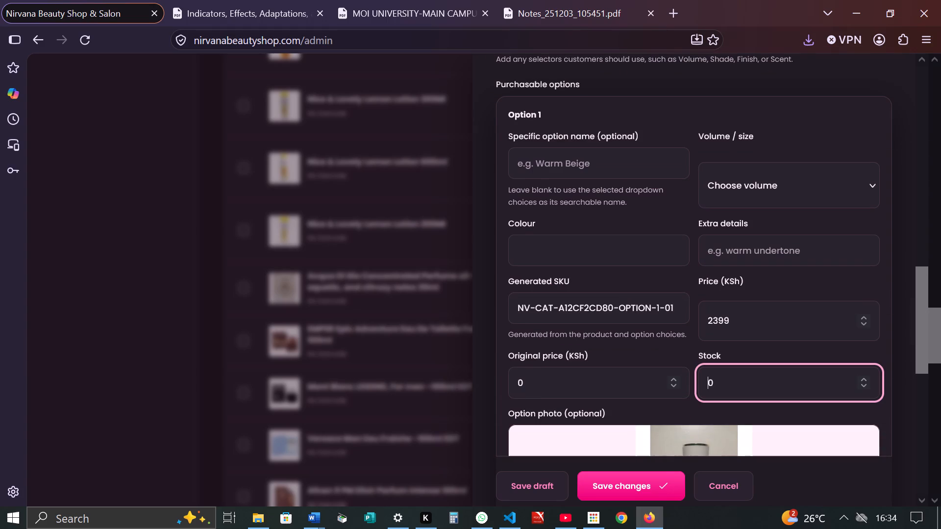
{"action": "left_click", "coordinate": [644, 481]}
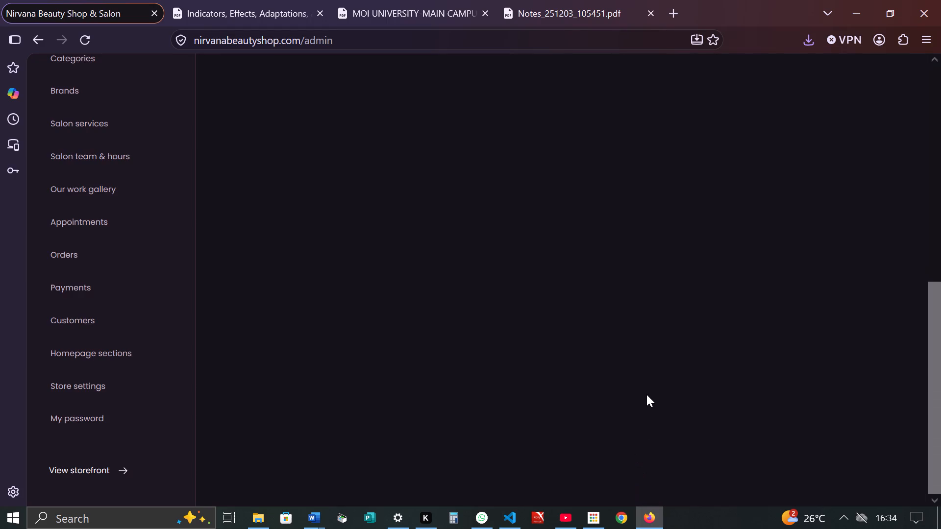
Set the Option 1 stock of EMPER Epic Adventure Eau De Toilette For Men 100ml to 0 and save the changes.
{"action": "scroll", "coordinate": [647, 389], "scroll_direction": "down", "scroll_amount": 3}
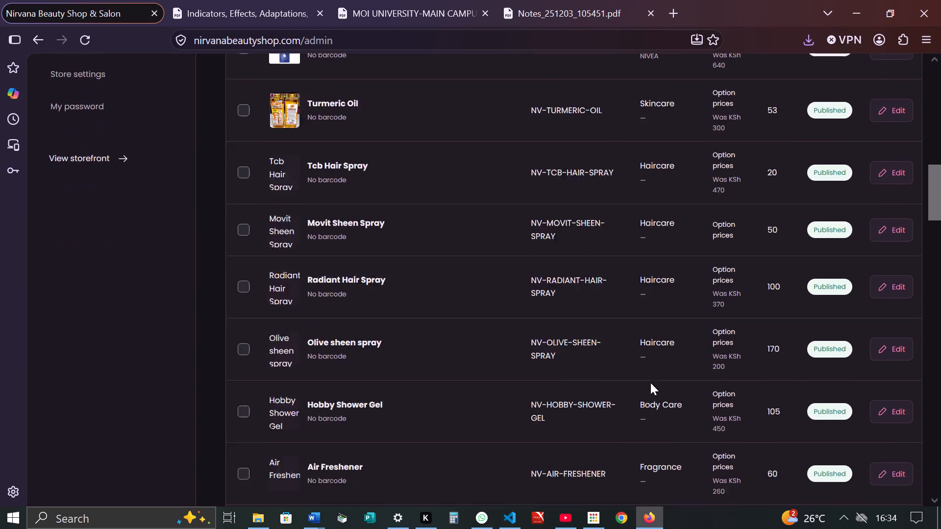
{"action": "scroll", "coordinate": [650, 383], "scroll_direction": "down", "scroll_amount": 3}
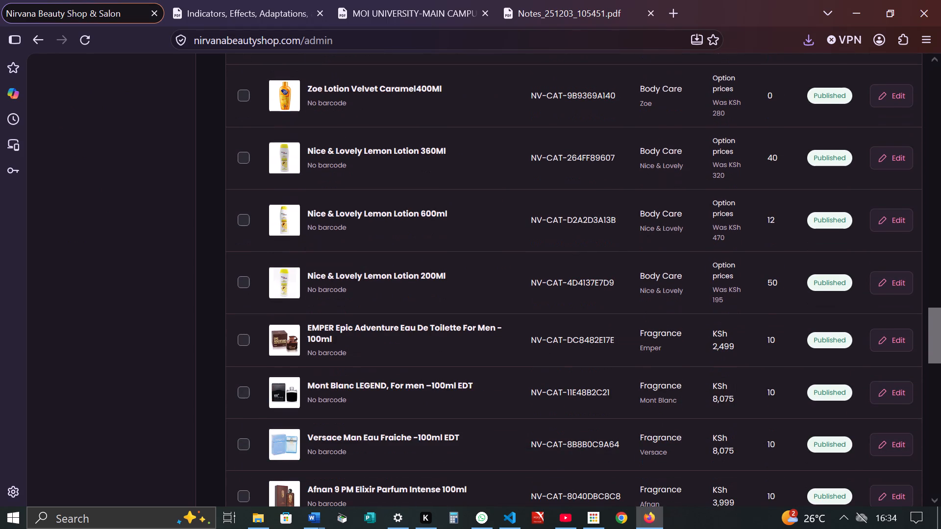
{"action": "left_click", "coordinate": [887, 346]}
{"action": "scroll", "coordinate": [763, 357], "scroll_direction": "down", "scroll_amount": 1}
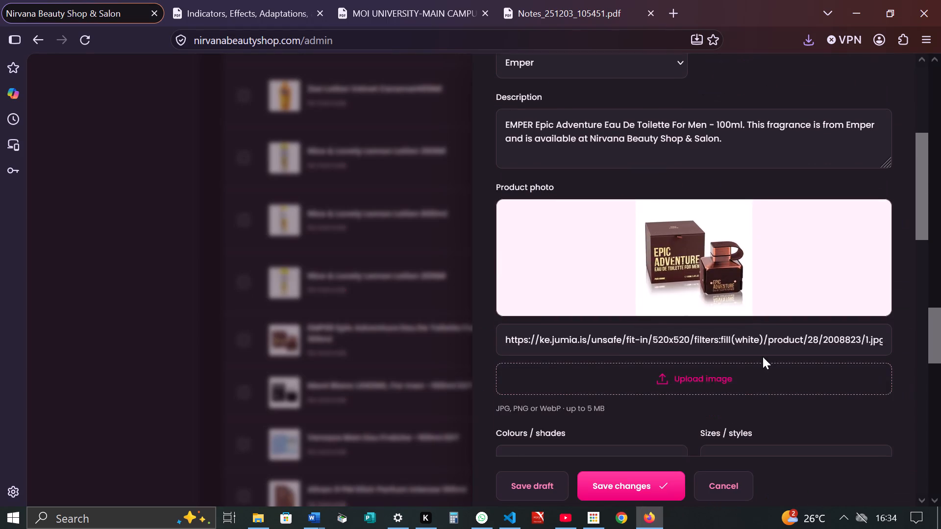
{"action": "scroll", "coordinate": [763, 357], "scroll_direction": "down", "scroll_amount": 2}
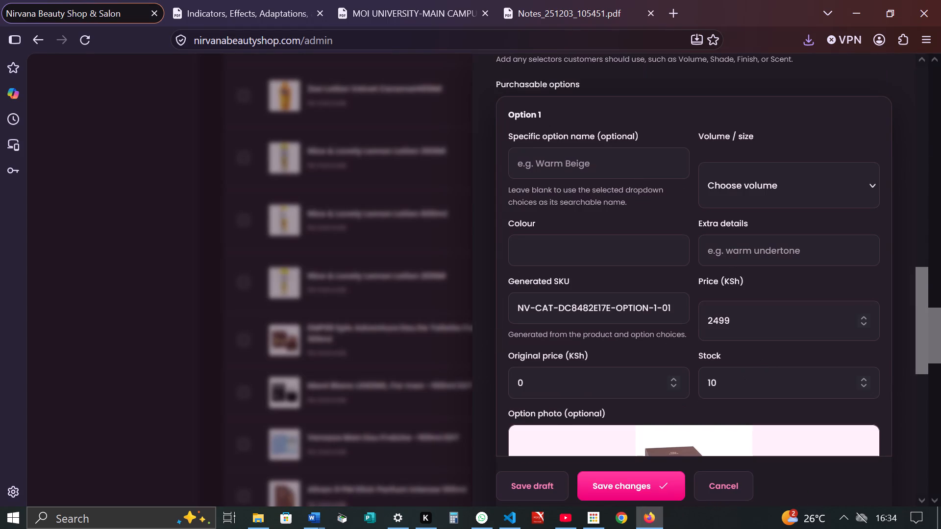
{"action": "left_click", "coordinate": [712, 384]}
{"action": "key", "text": "BackSpace"}
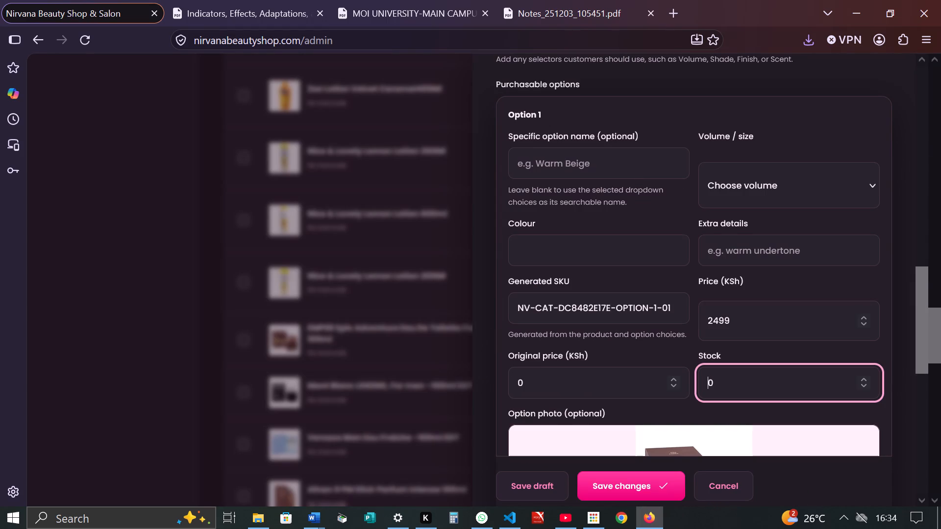
{"action": "left_click", "coordinate": [632, 498]}
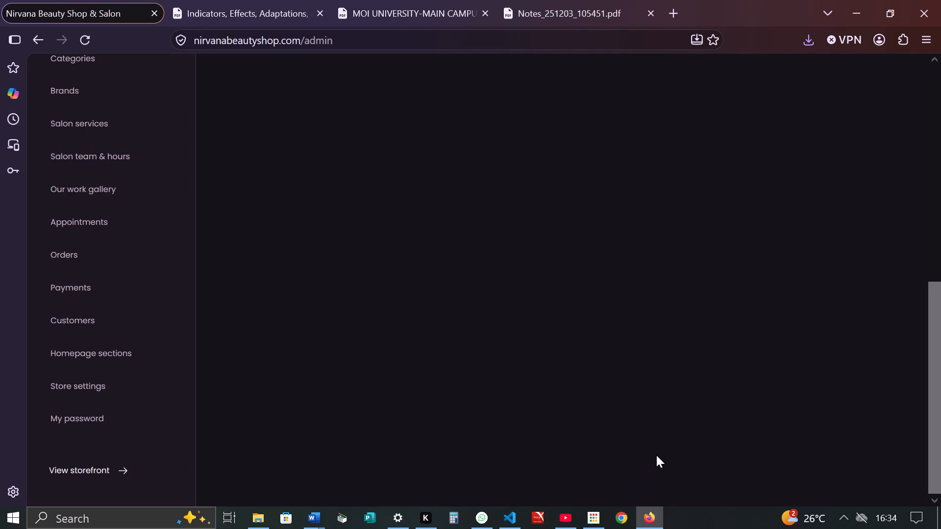
Set the Option 1 stock of Mont Blanc LEGEND, For men 100ml EDT to 0 and save the changes.
{"action": "scroll", "coordinate": [701, 429], "scroll_direction": "down", "scroll_amount": 2}
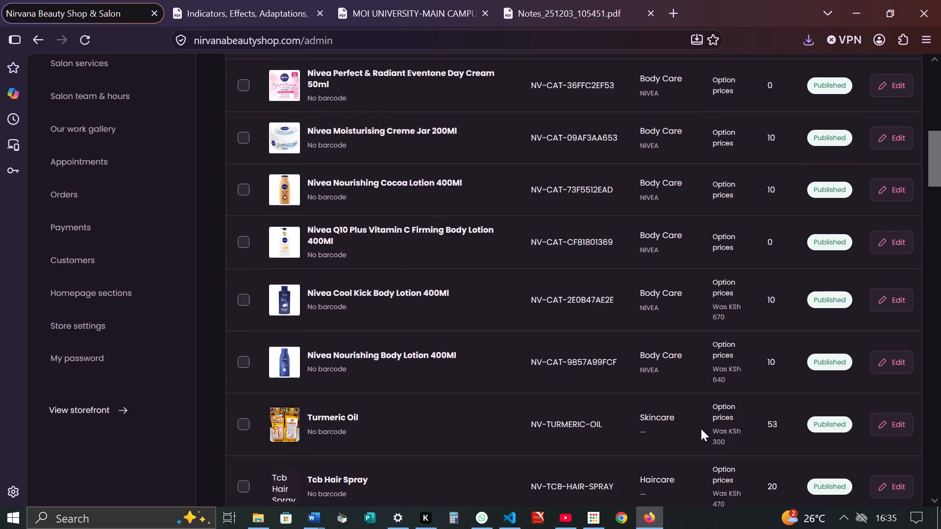
{"action": "scroll", "coordinate": [702, 426], "scroll_direction": "down", "scroll_amount": 2}
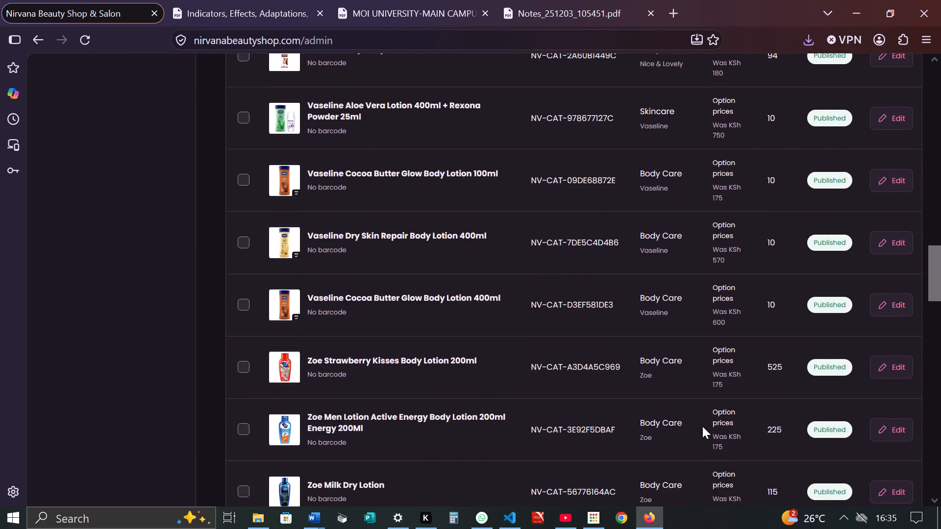
{"action": "scroll", "coordinate": [702, 426], "scroll_direction": "down", "scroll_amount": 2}
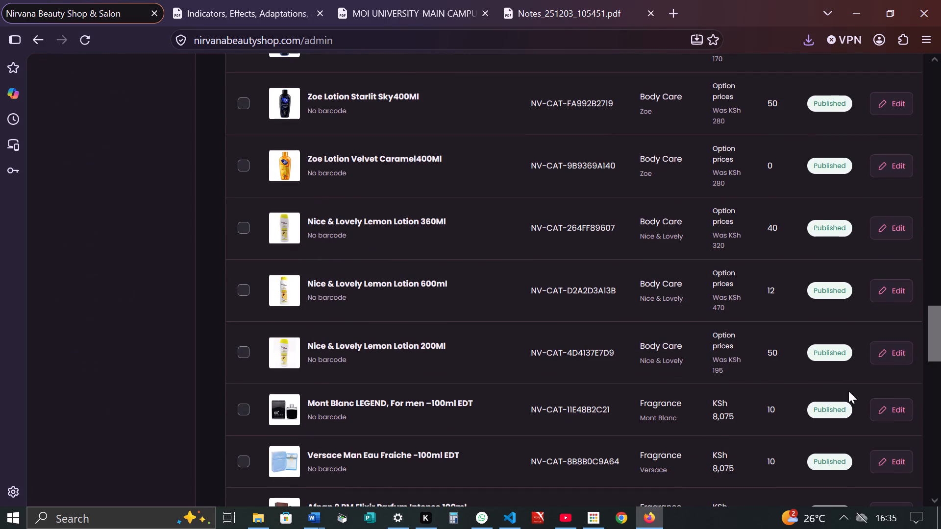
{"action": "left_click", "coordinate": [879, 396]}
{"action": "scroll", "coordinate": [702, 396], "scroll_direction": "down", "scroll_amount": 2}
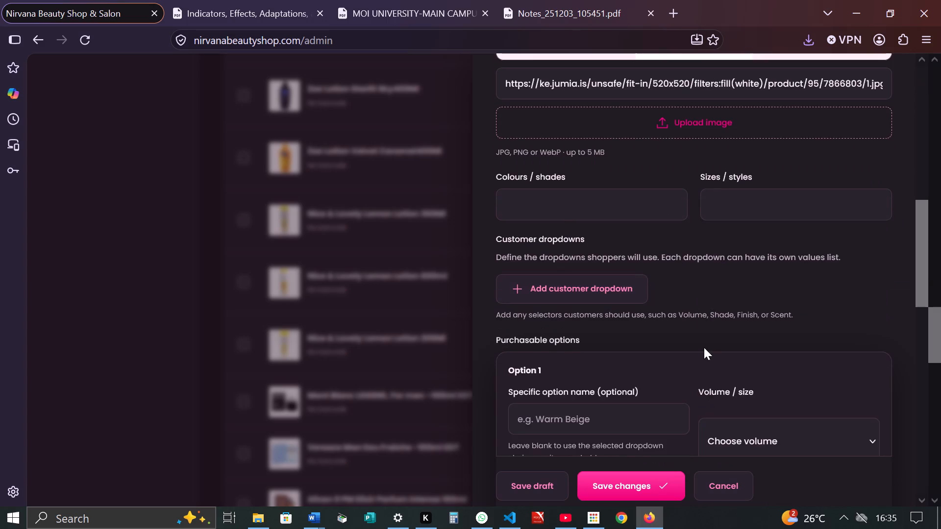
{"action": "scroll", "coordinate": [704, 347], "scroll_direction": "up", "scroll_amount": 1}
{"action": "scroll", "coordinate": [704, 347], "scroll_direction": "down", "scroll_amount": 2}
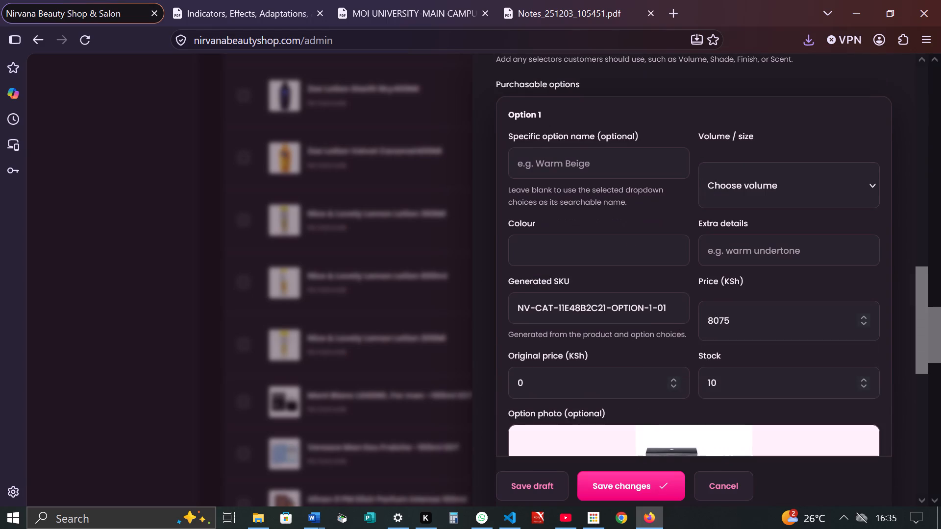
{"action": "left_click", "coordinate": [711, 380]}
{"action": "key", "text": "BackSpace"}
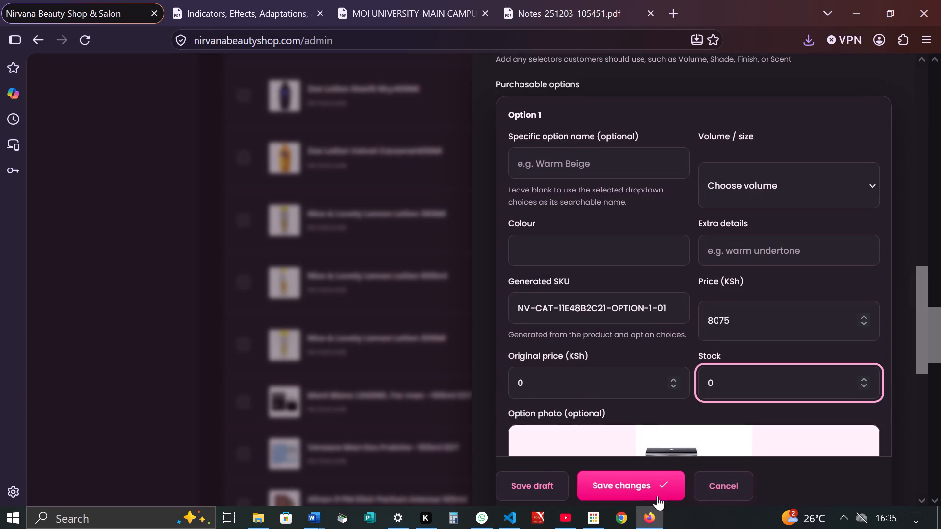
{"action": "left_click", "coordinate": [644, 486]}
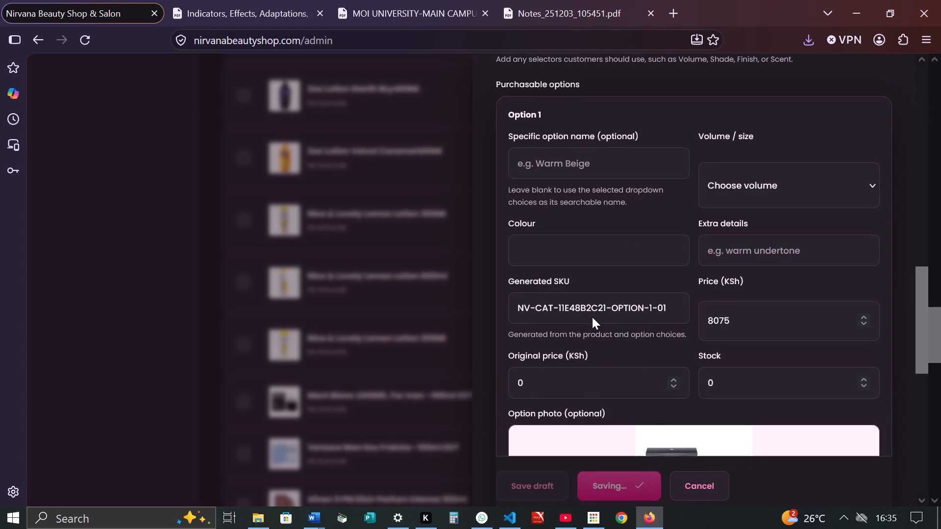
Set the Option 1 stock of Afnan 9 PM Elixir Parfum Intense 100ml to 0 and save the changes.
{"action": "scroll", "coordinate": [708, 363], "scroll_direction": "down", "scroll_amount": 1}
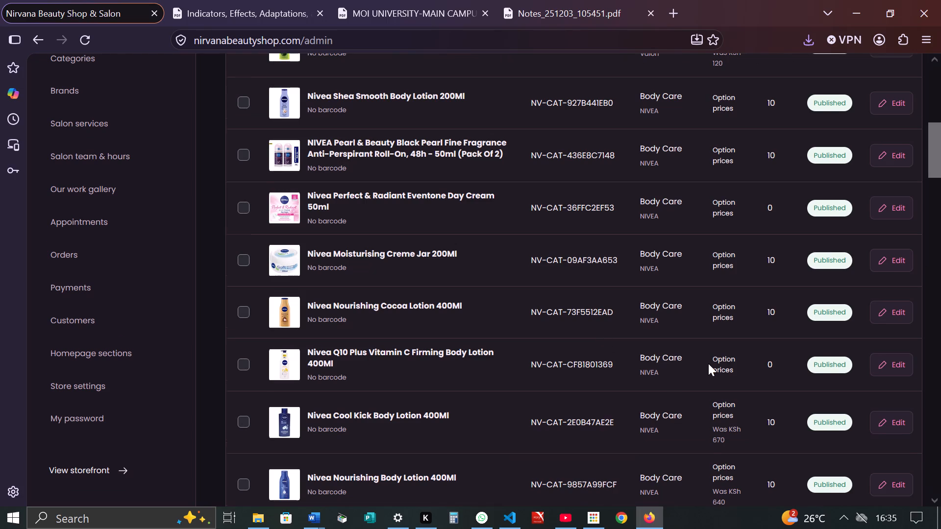
{"action": "scroll", "coordinate": [708, 363], "scroll_direction": "down", "scroll_amount": 2}
{"action": "scroll", "coordinate": [666, 362], "scroll_direction": "down", "scroll_amount": 3}
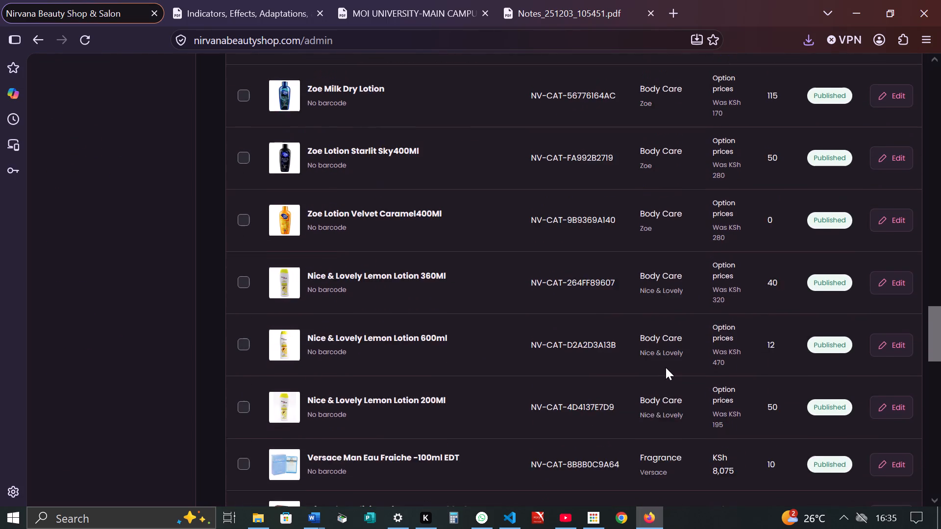
{"action": "scroll", "coordinate": [666, 367], "scroll_direction": "down", "scroll_amount": 1}
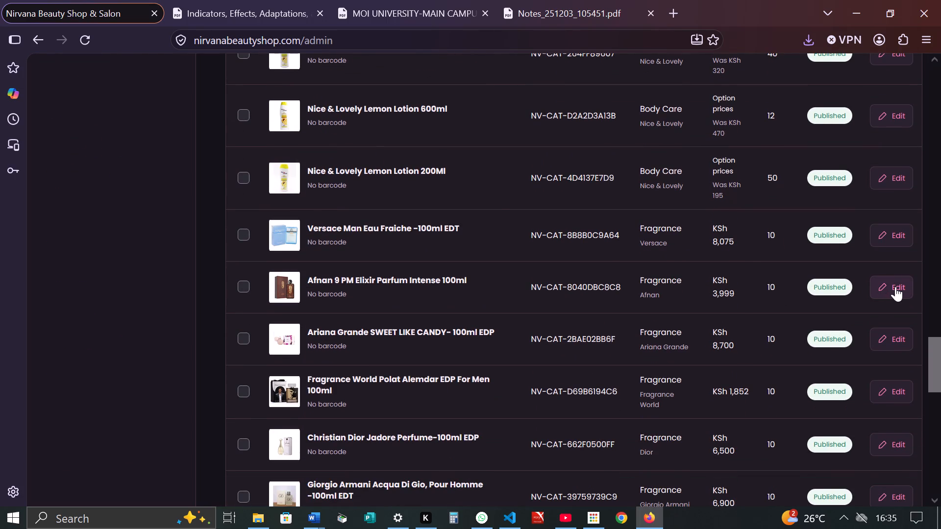
{"action": "left_click", "coordinate": [895, 287]}
{"action": "scroll", "coordinate": [722, 369], "scroll_direction": "down", "scroll_amount": 4}
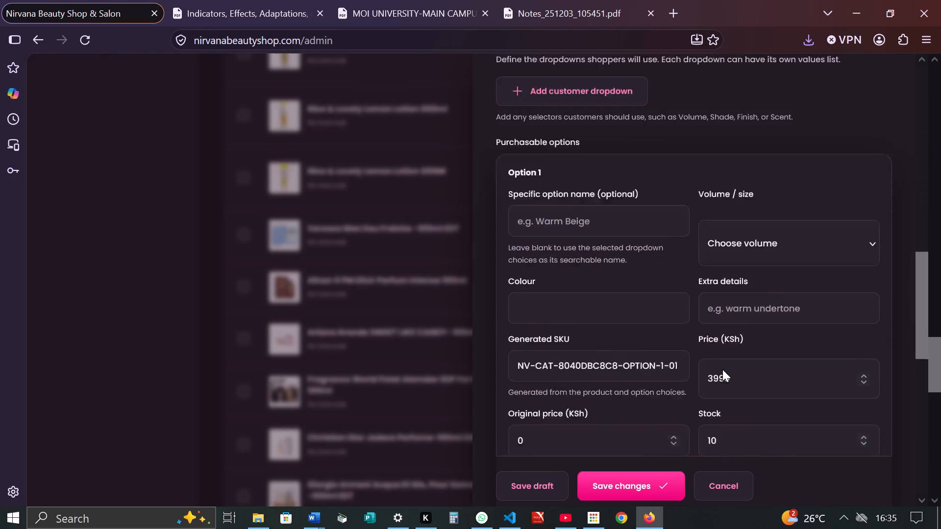
{"action": "left_click", "coordinate": [713, 126]}
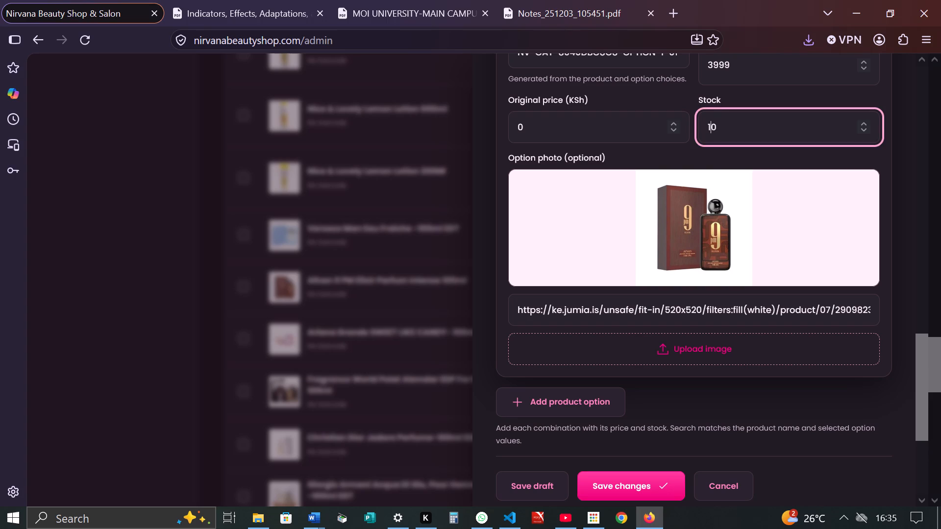
{"action": "key", "text": "bracketright"}
{"action": "key", "text": "BackSpace"}
{"action": "key", "text": "BackSpace"}
{"action": "left_click", "coordinate": [625, 479]}
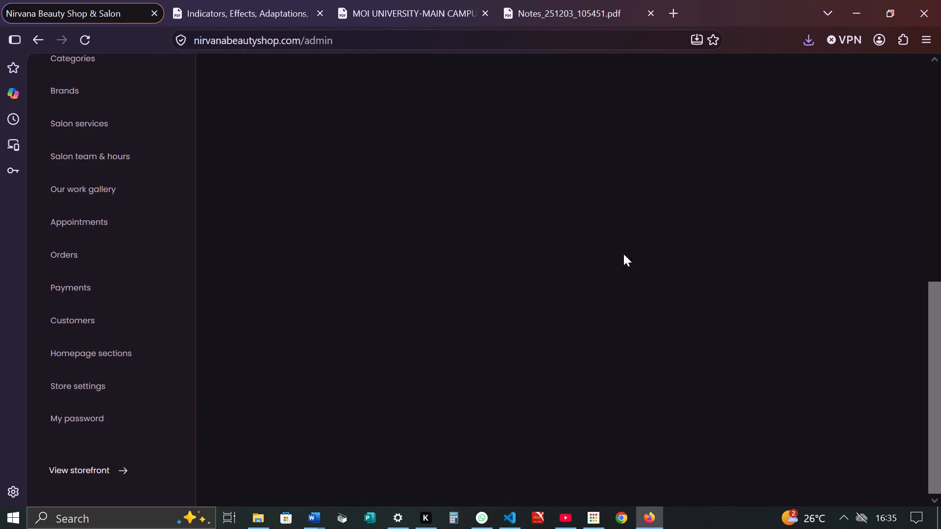
Set the Option 1 stock of Versace Man Eau Fraiche 100ml EDT to 0 and save the changes.
{"action": "scroll", "coordinate": [585, 327], "scroll_direction": "down", "scroll_amount": 6}
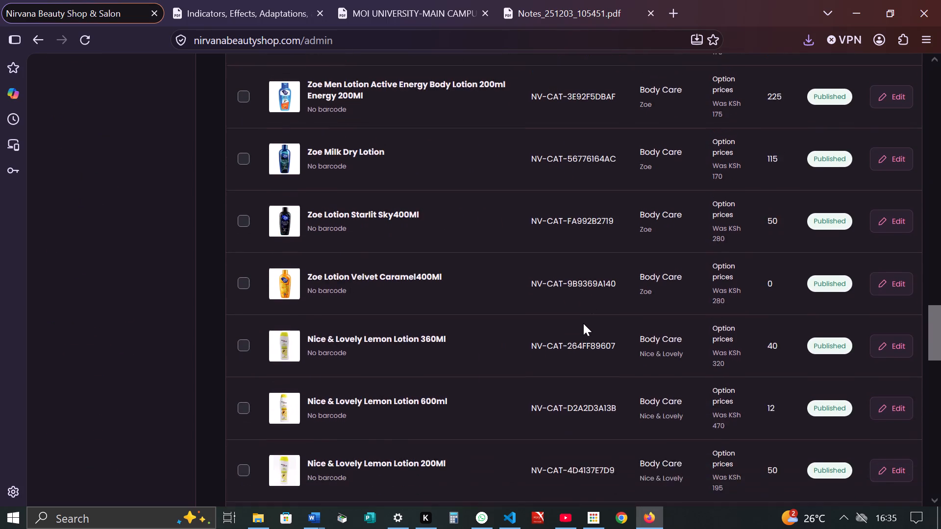
{"action": "scroll", "coordinate": [583, 323], "scroll_direction": "down", "scroll_amount": 1}
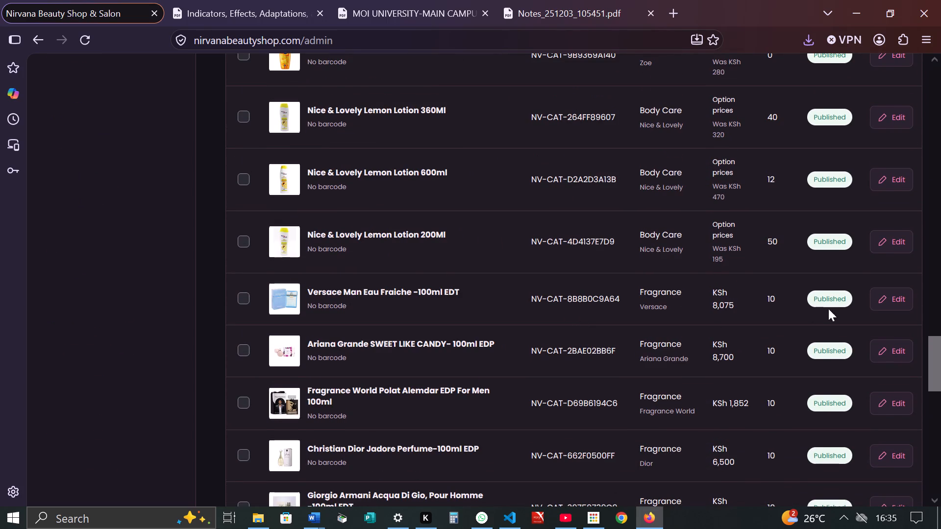
{"action": "left_click", "coordinate": [880, 300]}
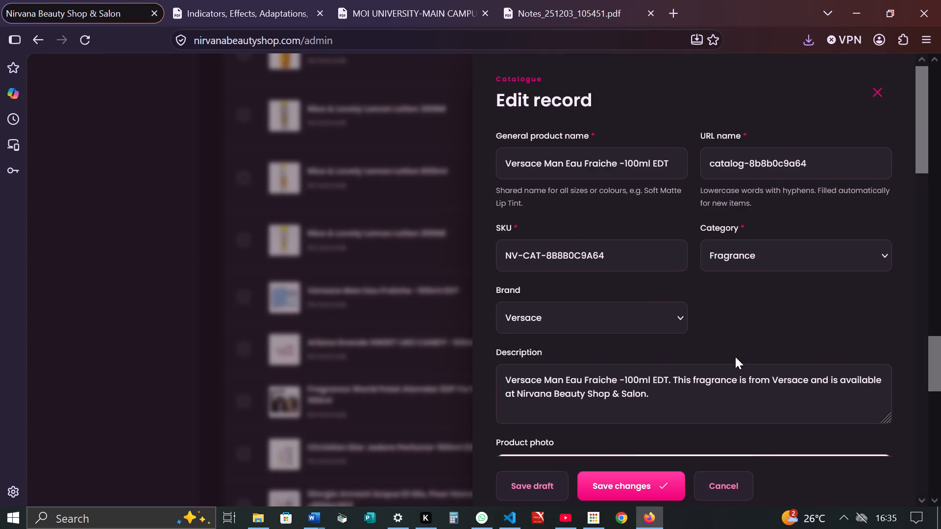
{"action": "scroll", "coordinate": [735, 357], "scroll_direction": "down", "scroll_amount": 4}
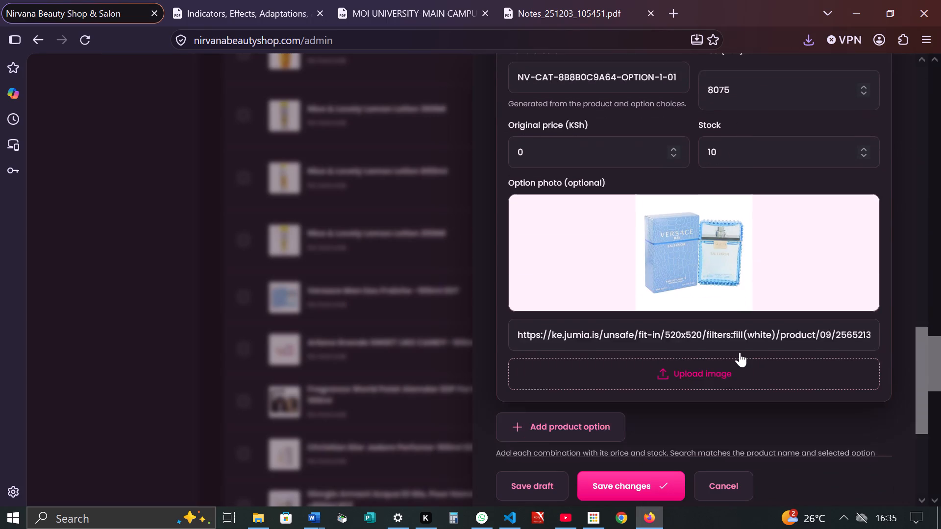
{"action": "left_click", "coordinate": [711, 126]}
{"action": "key", "text": "BackSpace"}
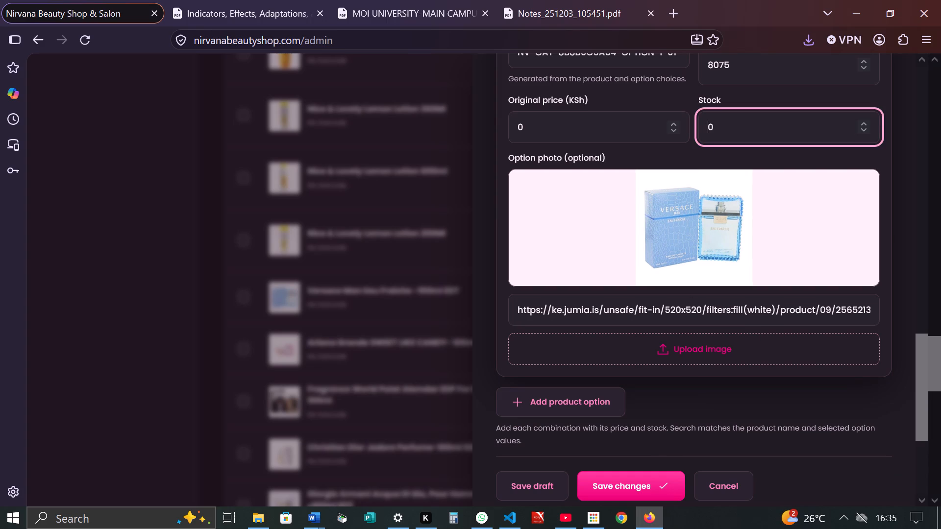
{"action": "left_click", "coordinate": [629, 481]}
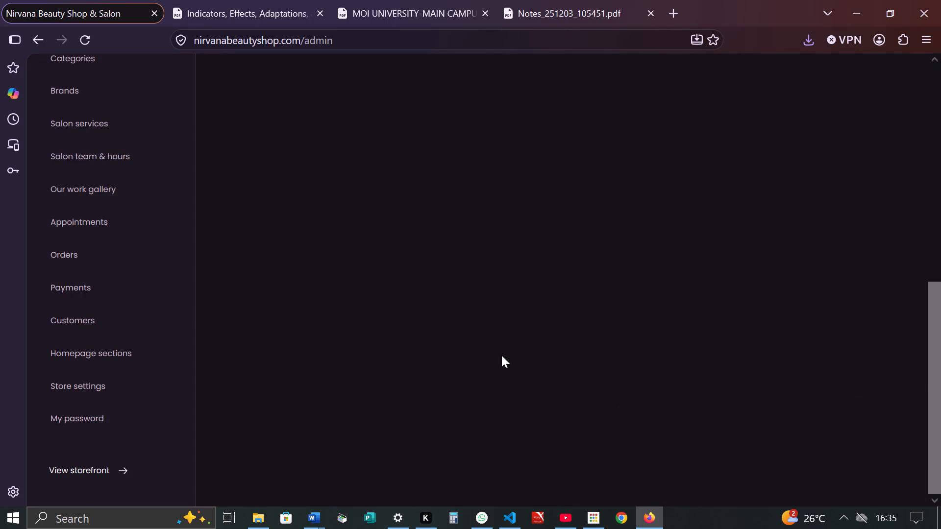
Set the Option 1 stock of Ariana Grande SWEET LIKE CANDY- 100ml EDP to 0 and save the changes.
{"action": "scroll", "coordinate": [471, 342], "scroll_direction": "down", "scroll_amount": 5}
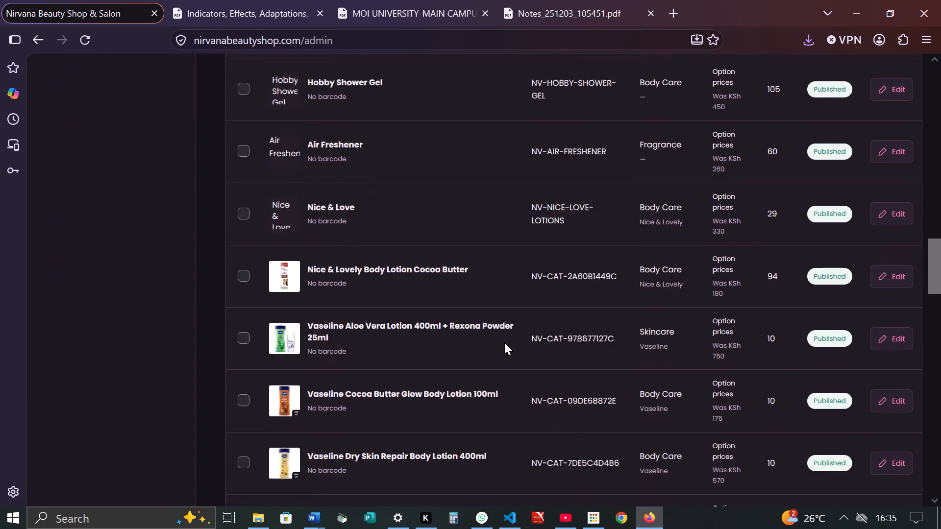
{"action": "scroll", "coordinate": [504, 342], "scroll_direction": "down", "scroll_amount": 2}
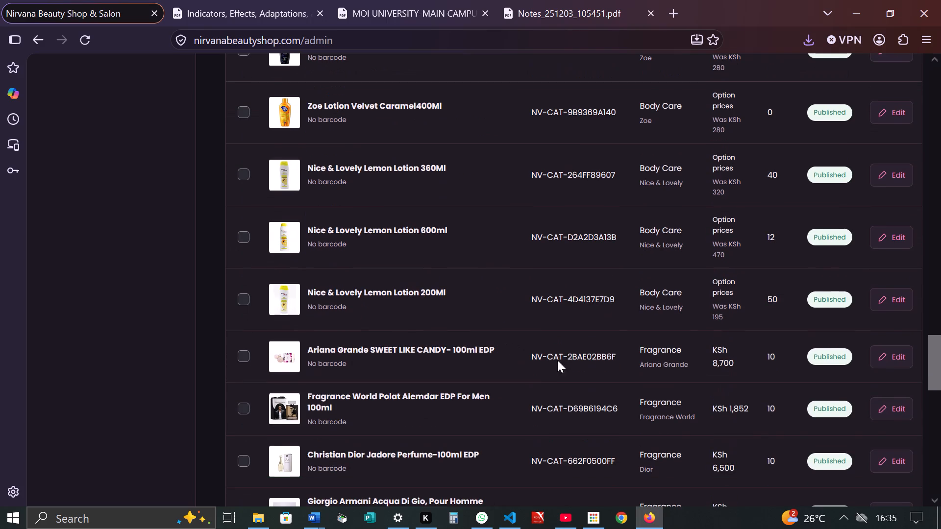
{"action": "left_click", "coordinate": [905, 355]}
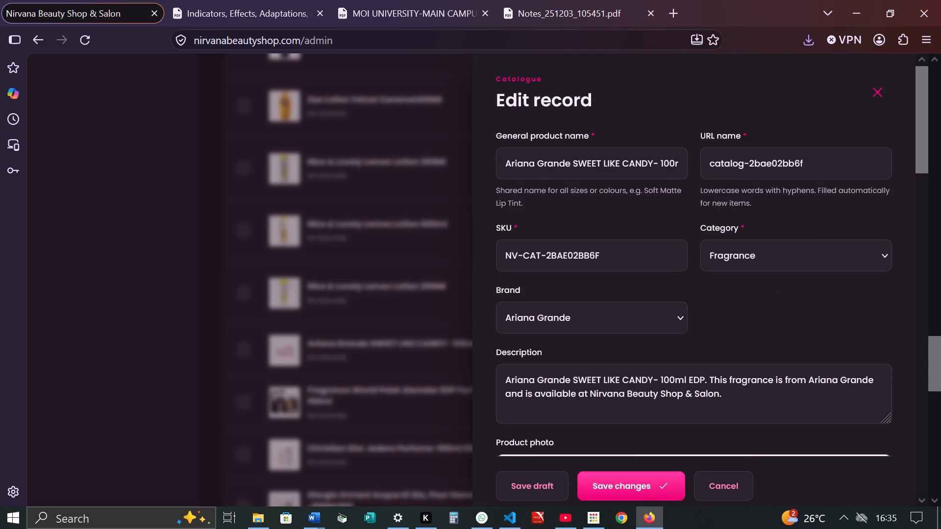
{"action": "scroll", "coordinate": [749, 397], "scroll_direction": "down", "scroll_amount": 1}
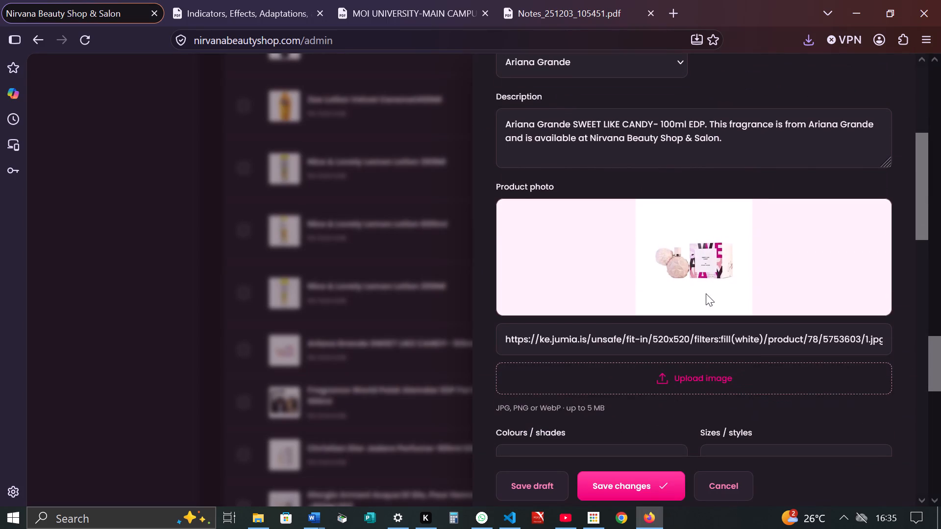
{"action": "scroll", "coordinate": [707, 294], "scroll_direction": "down", "scroll_amount": 2}
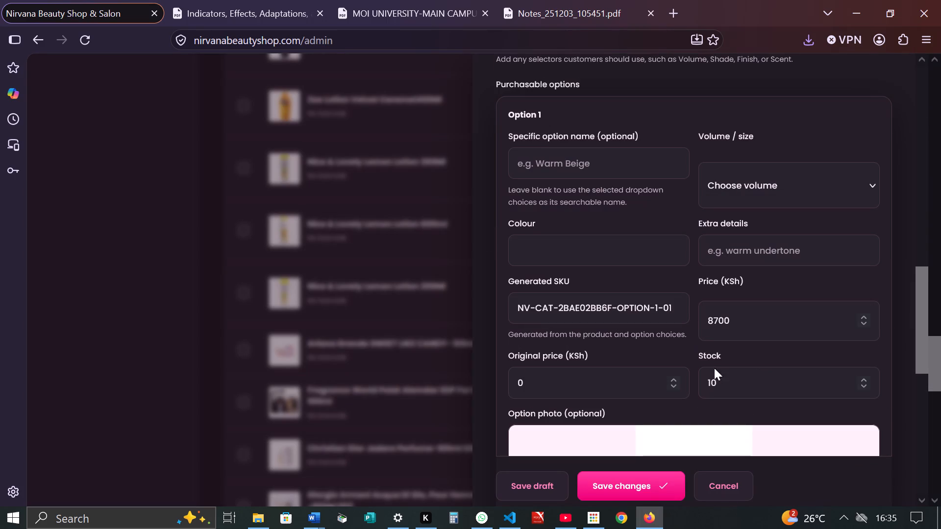
{"action": "left_click", "coordinate": [712, 379]}
{"action": "key", "text": "BackSpace"}
{"action": "left_click", "coordinate": [646, 492]}
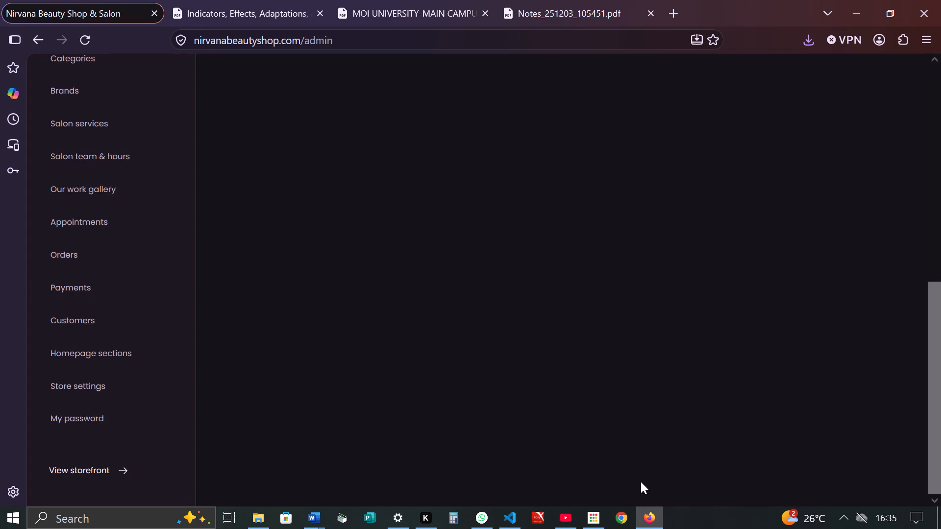
Set the Option 1 stock of Fragrance World Polat Alemdar EDP For Men 100ml to 0 and save the changes.
{"action": "scroll", "coordinate": [623, 381], "scroll_direction": "down", "scroll_amount": 4}
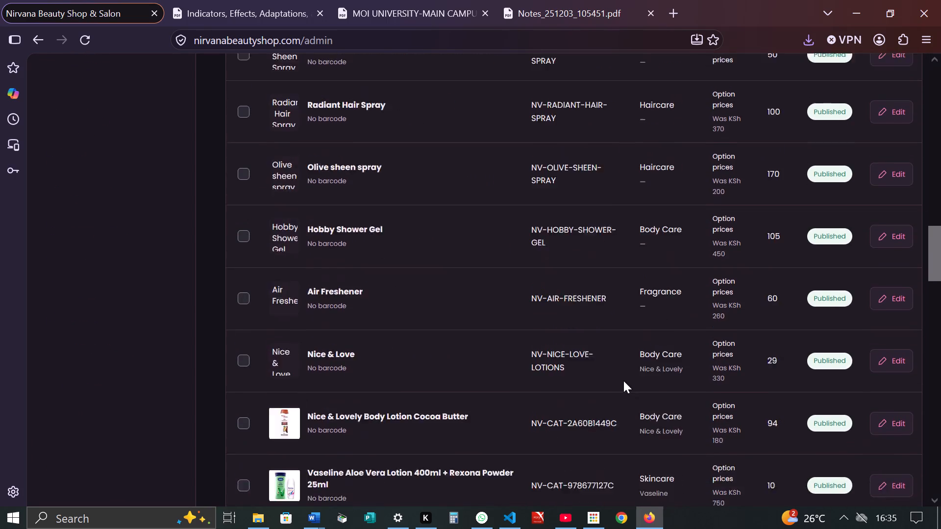
{"action": "scroll", "coordinate": [623, 381], "scroll_direction": "down", "scroll_amount": 3}
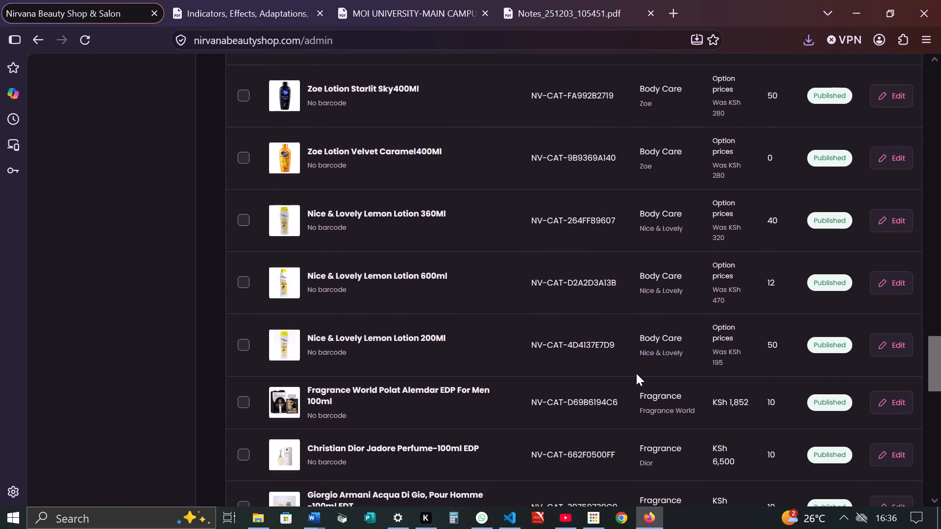
{"action": "left_click", "coordinate": [885, 409]}
{"action": "scroll", "coordinate": [750, 397], "scroll_direction": "down", "scroll_amount": 1}
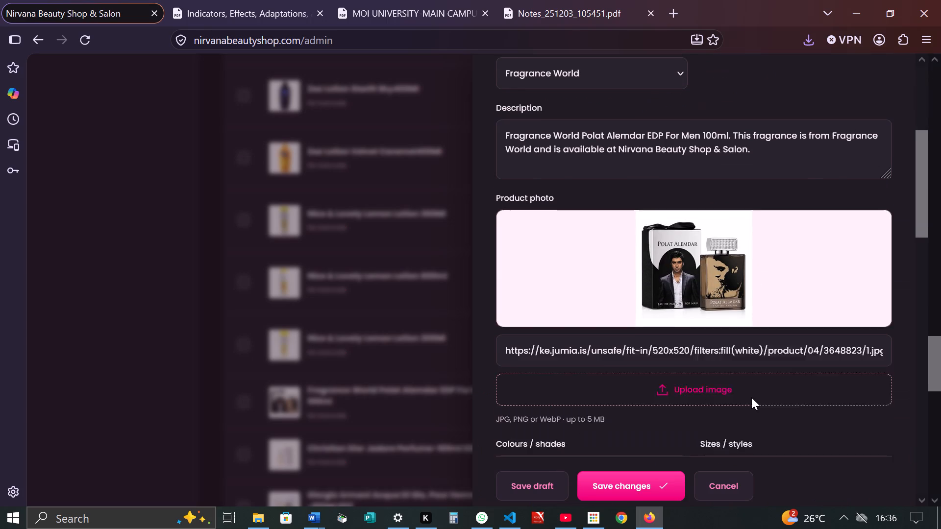
{"action": "scroll", "coordinate": [752, 397], "scroll_direction": "down", "scroll_amount": 1}
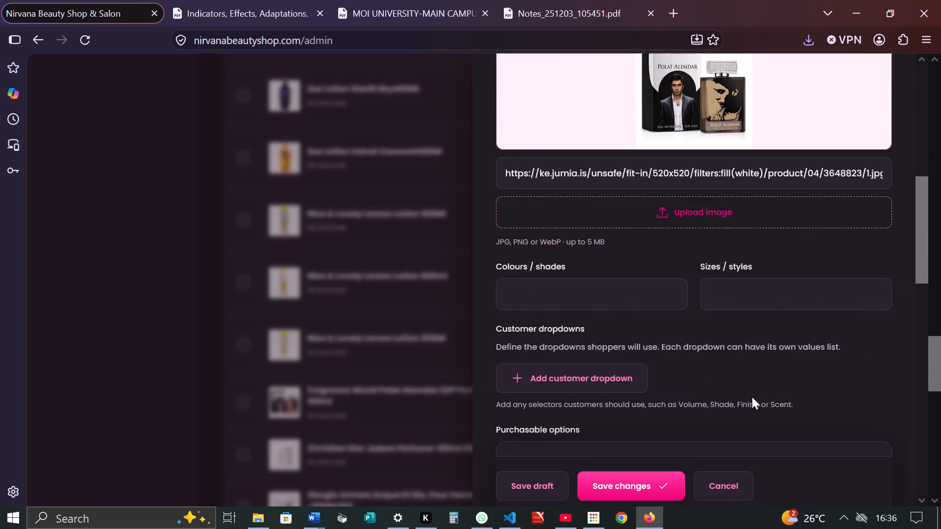
{"action": "scroll", "coordinate": [749, 396], "scroll_direction": "down", "scroll_amount": 2}
{"action": "left_click", "coordinate": [710, 122]}
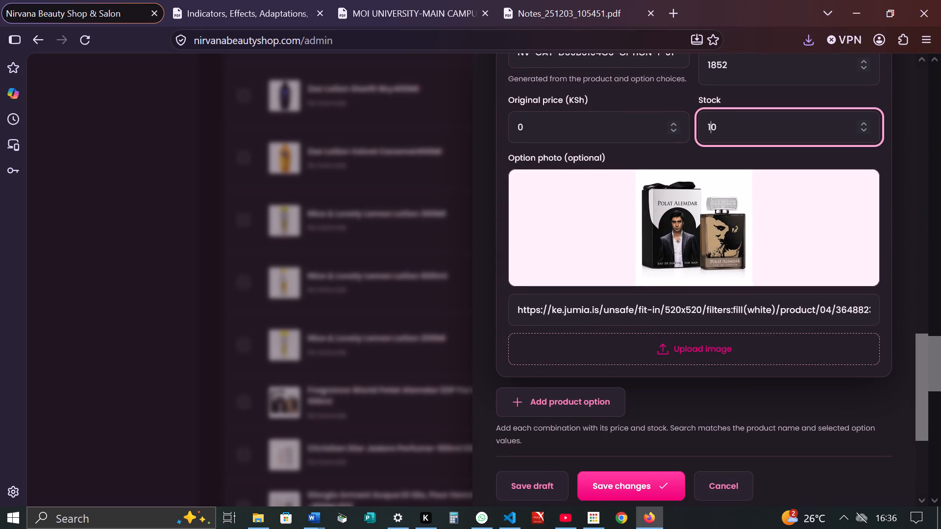
{"action": "key", "text": "BackSpace"}
{"action": "left_click", "coordinate": [645, 477]}
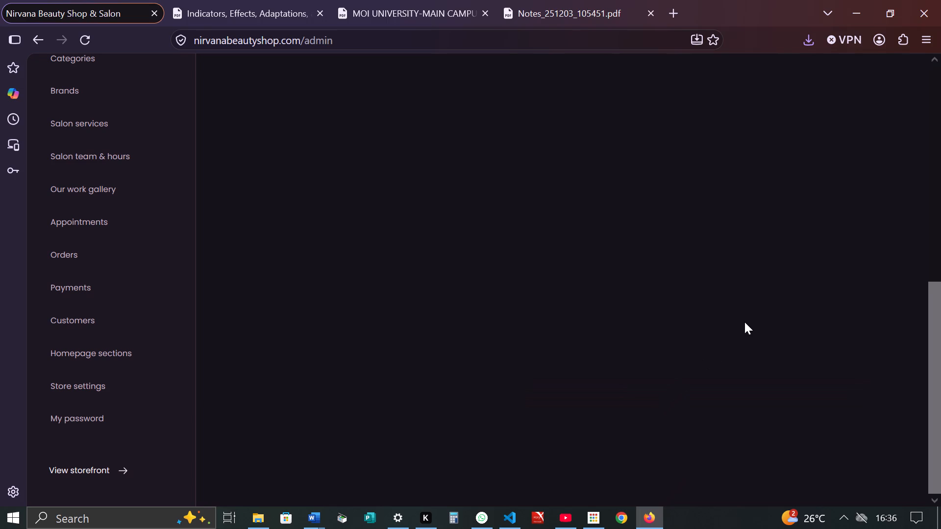
Set the Option 1 stock of Christian Dior Jadore Perfume-100ml EDP to 0 and save the changes.
{"action": "scroll", "coordinate": [744, 322], "scroll_direction": "down", "scroll_amount": 6}
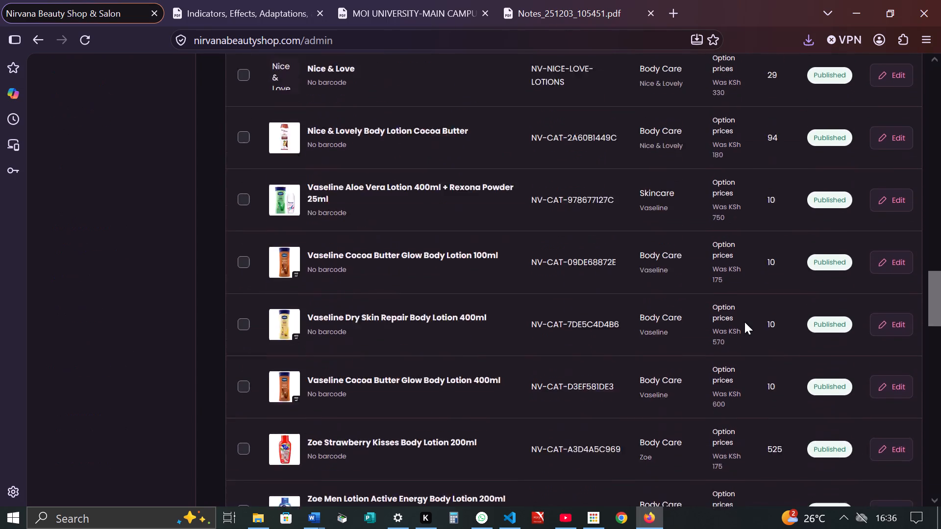
{"action": "scroll", "coordinate": [744, 322], "scroll_direction": "down", "scroll_amount": 2}
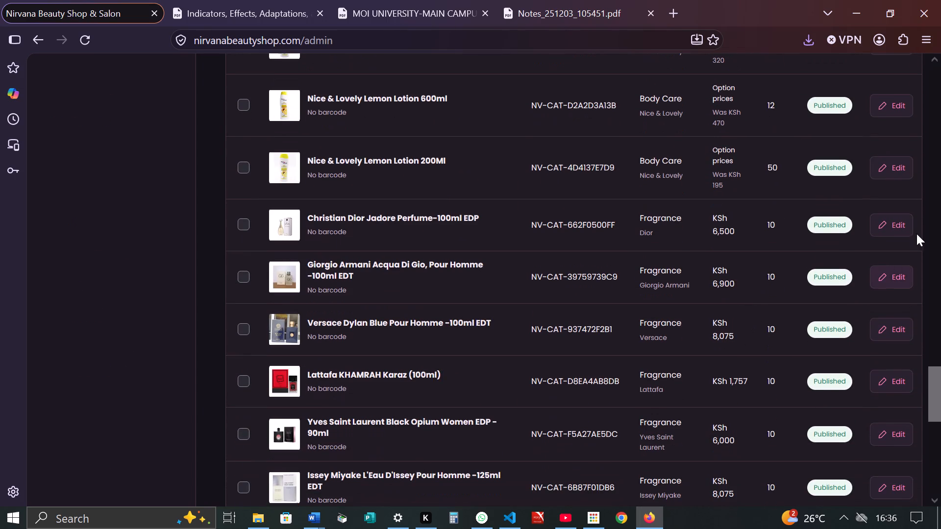
{"action": "left_click", "coordinate": [891, 216]}
{"action": "scroll", "coordinate": [775, 340], "scroll_direction": "down", "scroll_amount": 1}
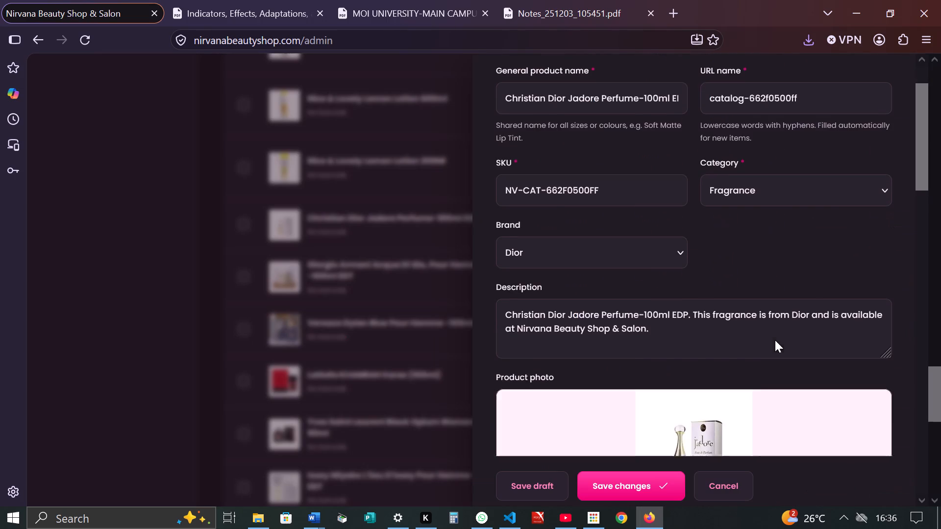
{"action": "scroll", "coordinate": [775, 340], "scroll_direction": "down", "scroll_amount": 2}
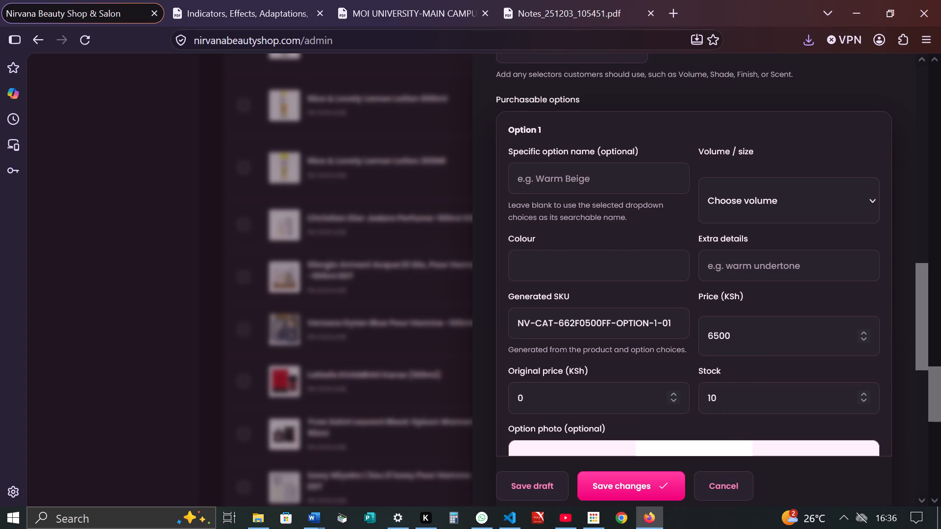
{"action": "left_click", "coordinate": [714, 384]}
{"action": "key", "text": "BackSpace"}
{"action": "left_click", "coordinate": [638, 485]}
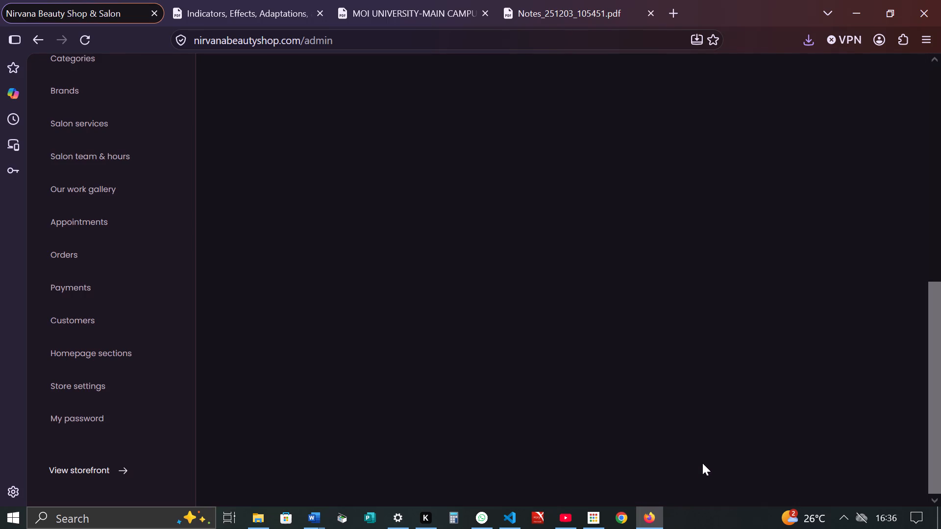
Set the Option 1 stock of Giorgio Armani Acqua Di Gio, Pour Homme -100ml EDT to 0 and save the changes.
{"action": "scroll", "coordinate": [711, 422], "scroll_direction": "down", "scroll_amount": 2}
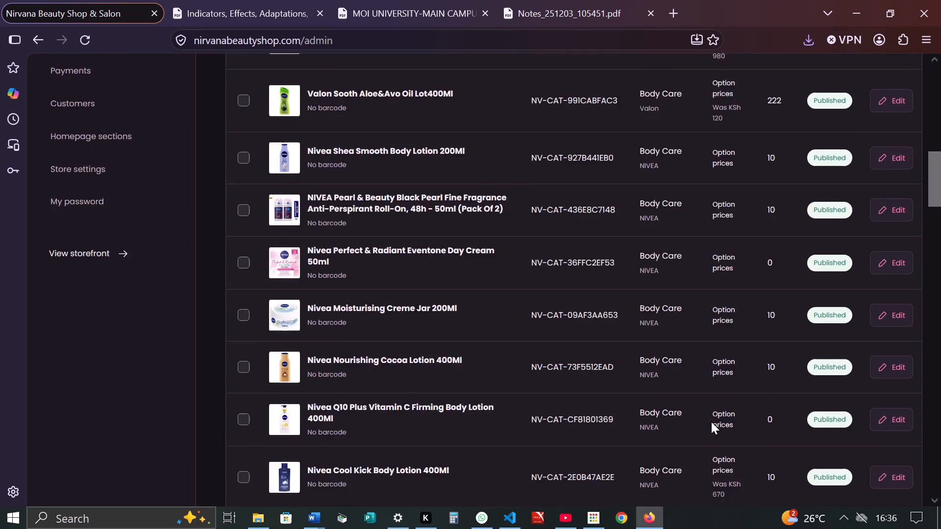
{"action": "scroll", "coordinate": [711, 422], "scroll_direction": "down", "scroll_amount": 5}
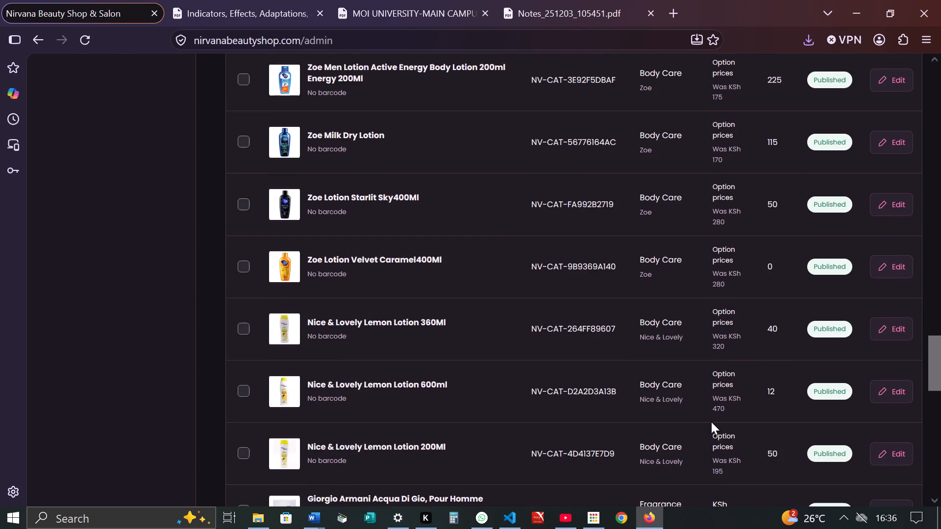
{"action": "scroll", "coordinate": [711, 422], "scroll_direction": "down", "scroll_amount": 1}
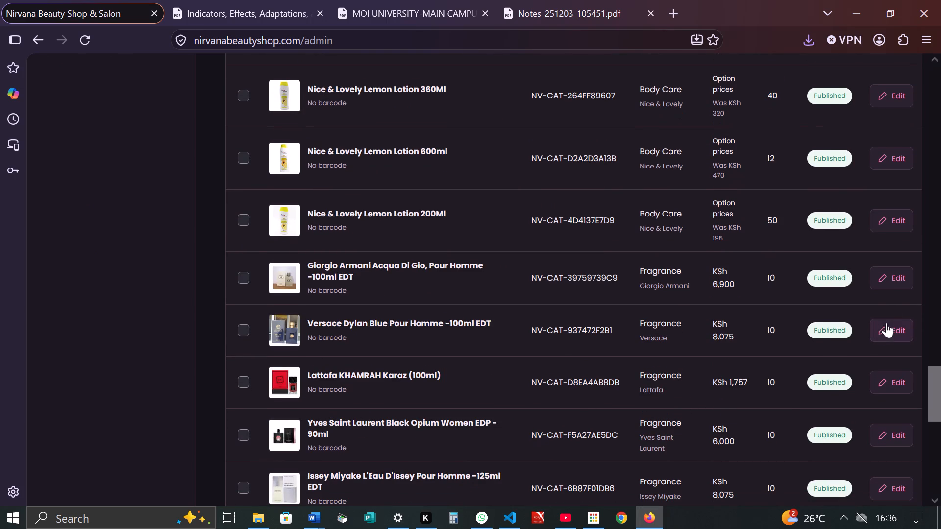
{"action": "left_click", "coordinate": [895, 281]}
{"action": "scroll", "coordinate": [775, 337], "scroll_direction": "down", "scroll_amount": 1}
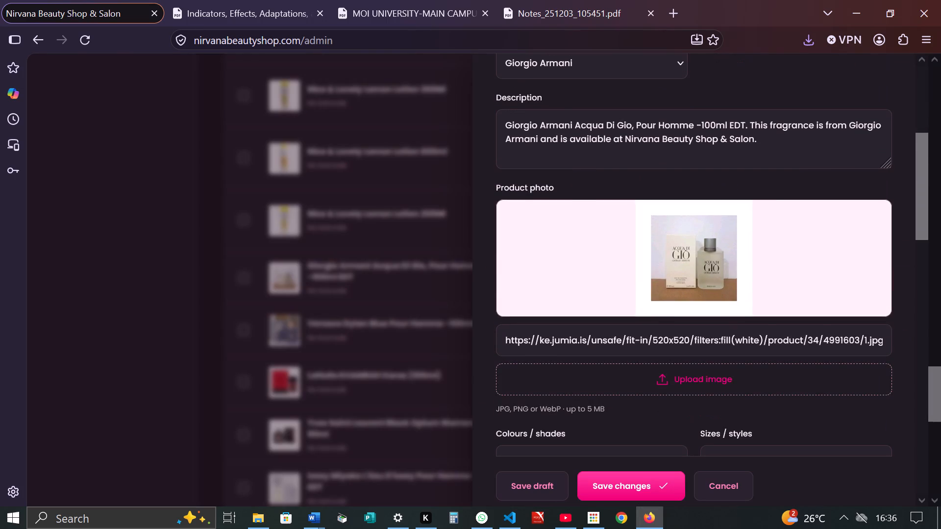
{"action": "scroll", "coordinate": [714, 324], "scroll_direction": "down", "scroll_amount": 3}
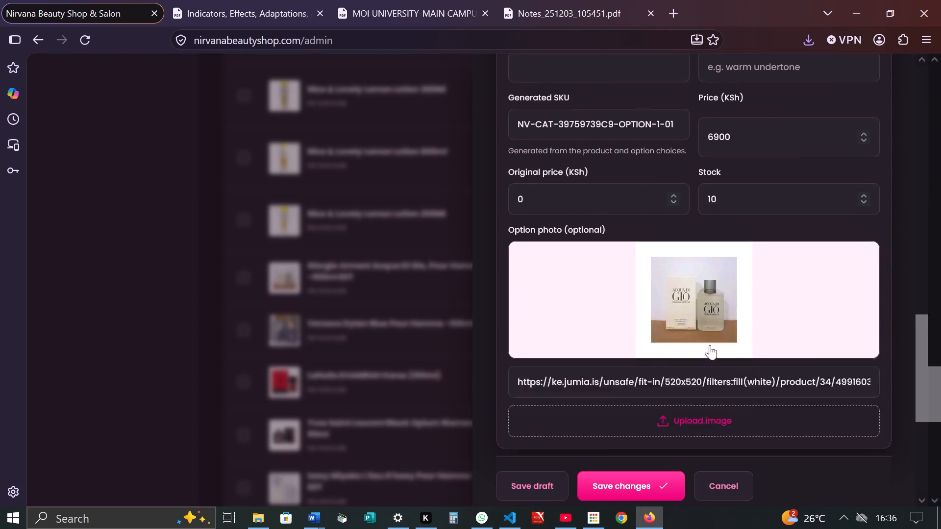
{"action": "left_click", "coordinate": [711, 128]}
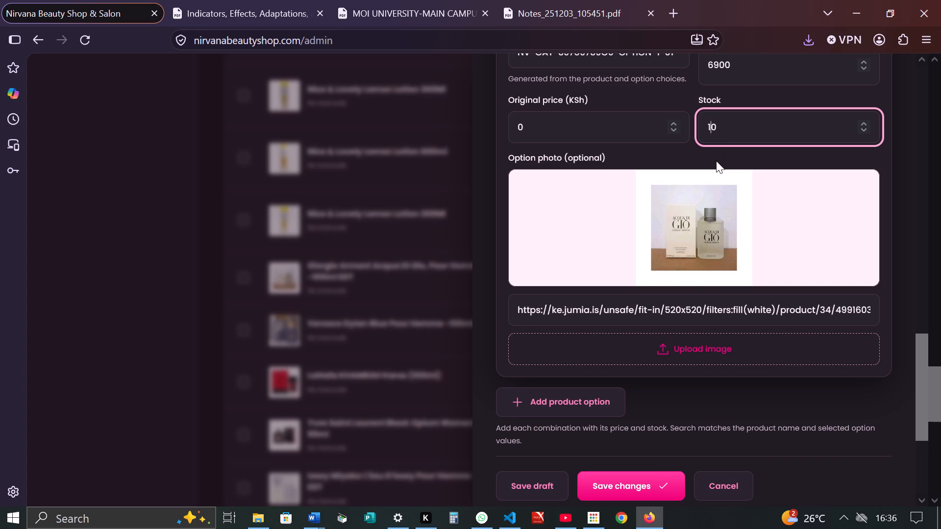
{"action": "key", "text": "BackSpace"}
{"action": "left_click", "coordinate": [644, 483]}
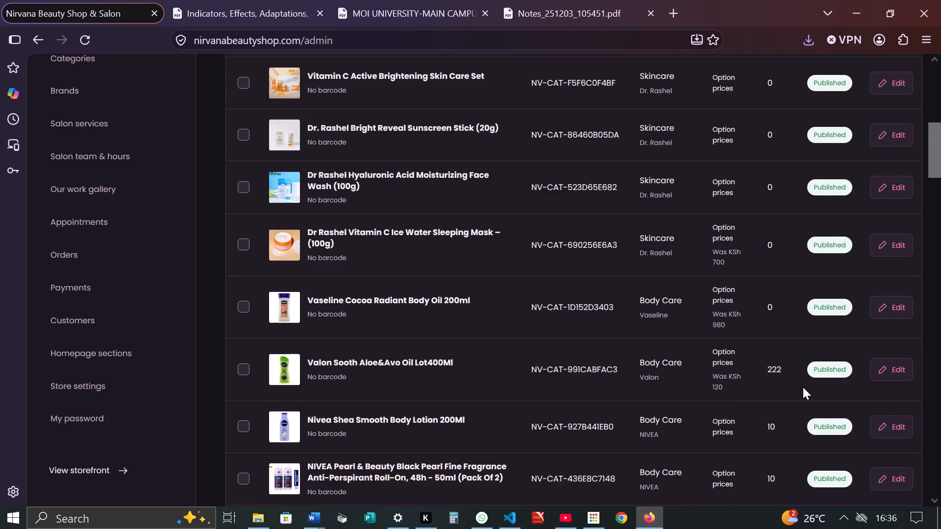
Set the Option 1 stock of Versace Dylan Blue Pour Homme -100ml EDT to 0 and save the changes.
{"action": "scroll", "coordinate": [803, 386], "scroll_direction": "down", "scroll_amount": 7}
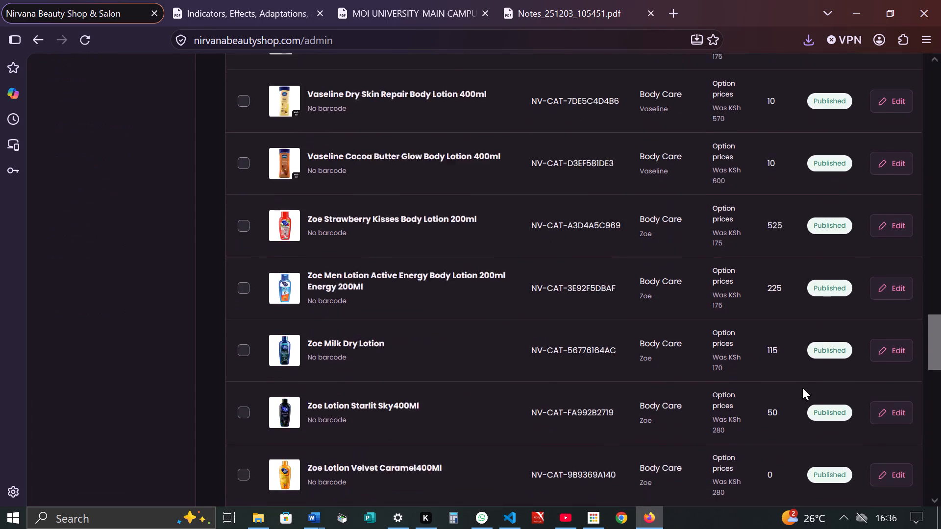
{"action": "scroll", "coordinate": [802, 387], "scroll_direction": "down", "scroll_amount": 1}
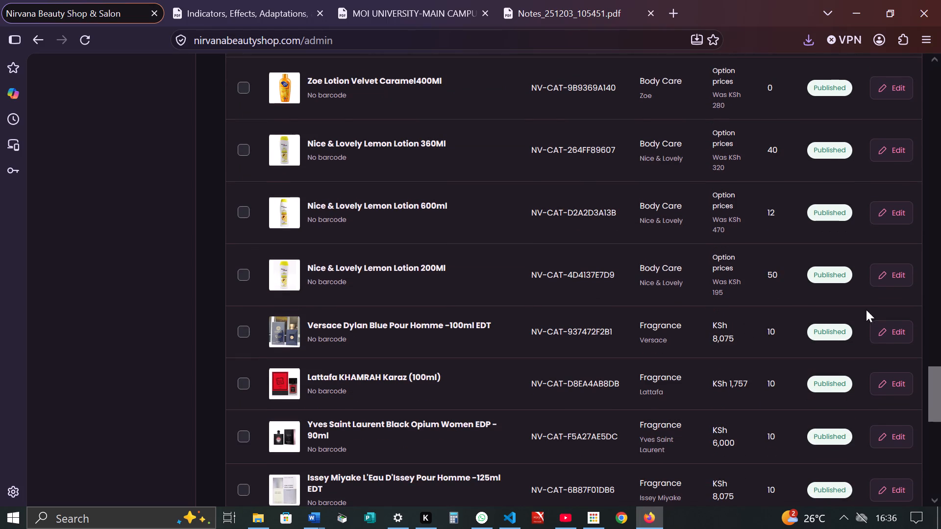
{"action": "left_click", "coordinate": [892, 334]}
{"action": "scroll", "coordinate": [744, 375], "scroll_direction": "down", "scroll_amount": 2}
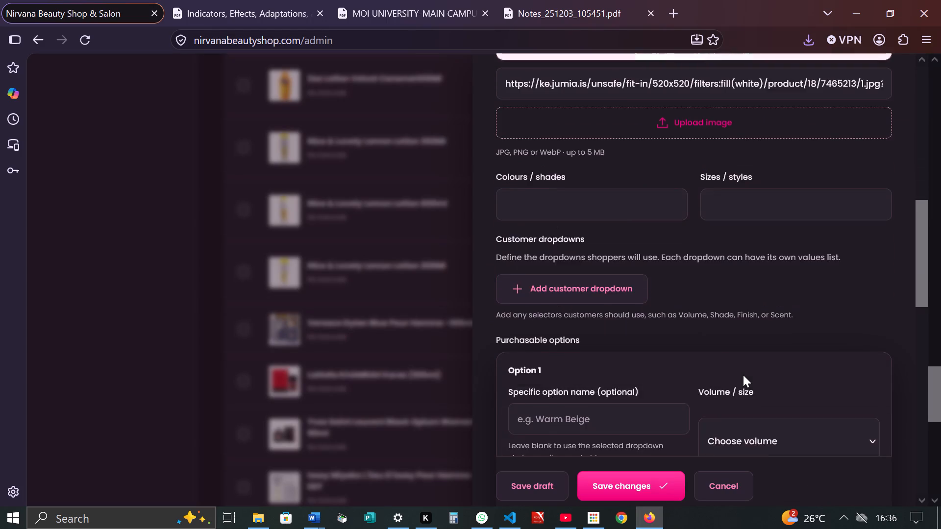
{"action": "scroll", "coordinate": [743, 374], "scroll_direction": "up", "scroll_amount": 1}
{"action": "scroll", "coordinate": [743, 373], "scroll_direction": "down", "scroll_amount": 2}
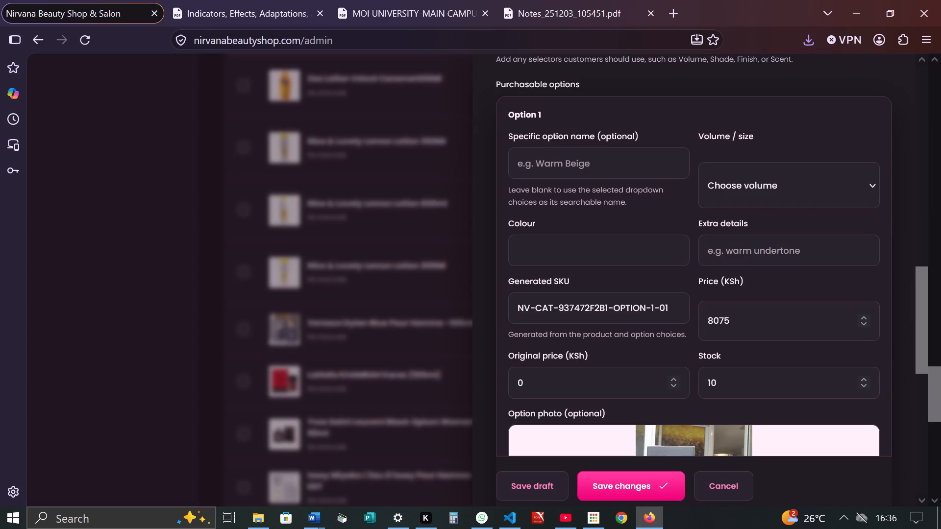
{"action": "left_click", "coordinate": [714, 380]}
{"action": "key", "text": "BackSpace"}
{"action": "left_click", "coordinate": [643, 486]}
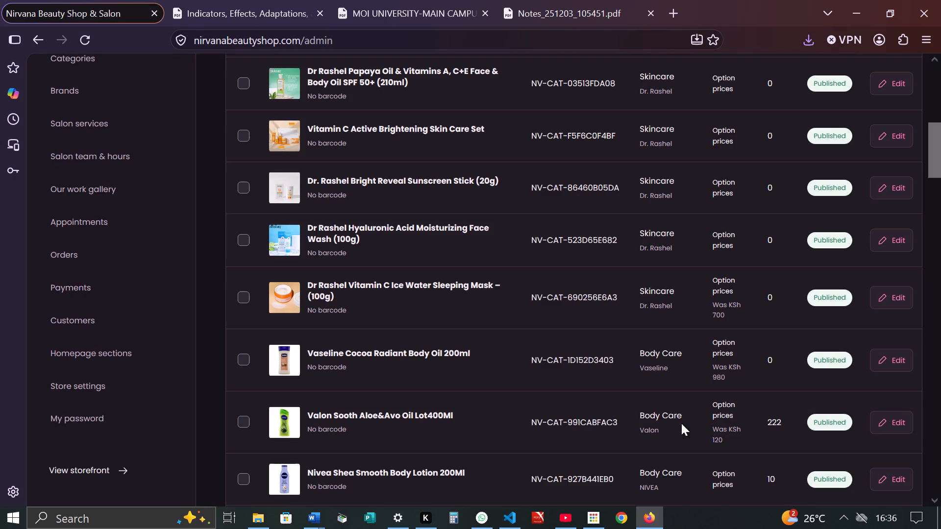
Set the Option 1 stock of Lattafa KHAMRAH Karaz (100ml) to 0 and save the changes.
{"action": "scroll", "coordinate": [684, 417], "scroll_direction": "down", "scroll_amount": 4}
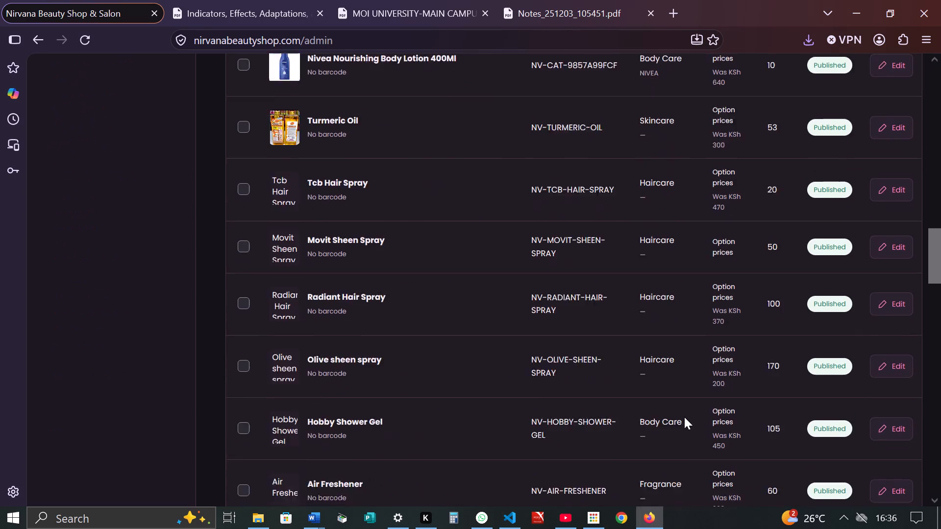
{"action": "scroll", "coordinate": [684, 417], "scroll_direction": "down", "scroll_amount": 4}
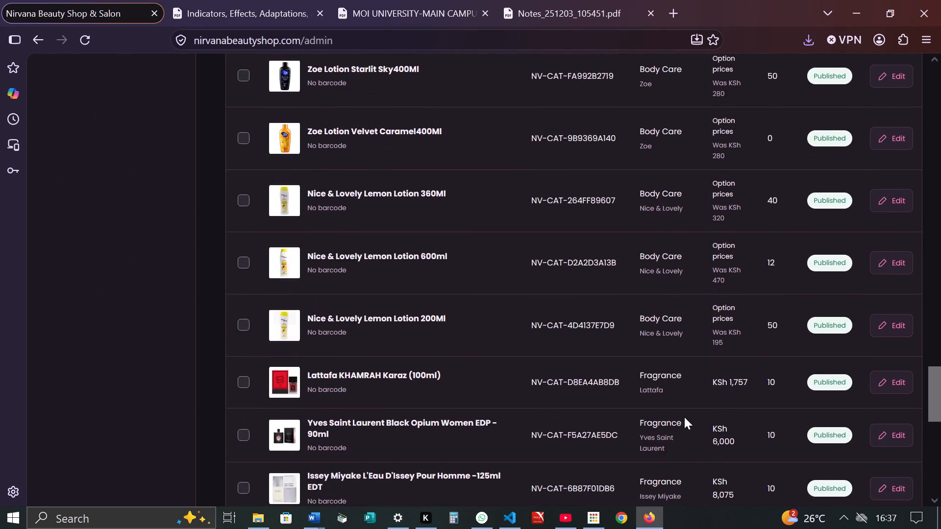
{"action": "left_click", "coordinate": [887, 375]}
{"action": "scroll", "coordinate": [799, 376], "scroll_direction": "down", "scroll_amount": 1}
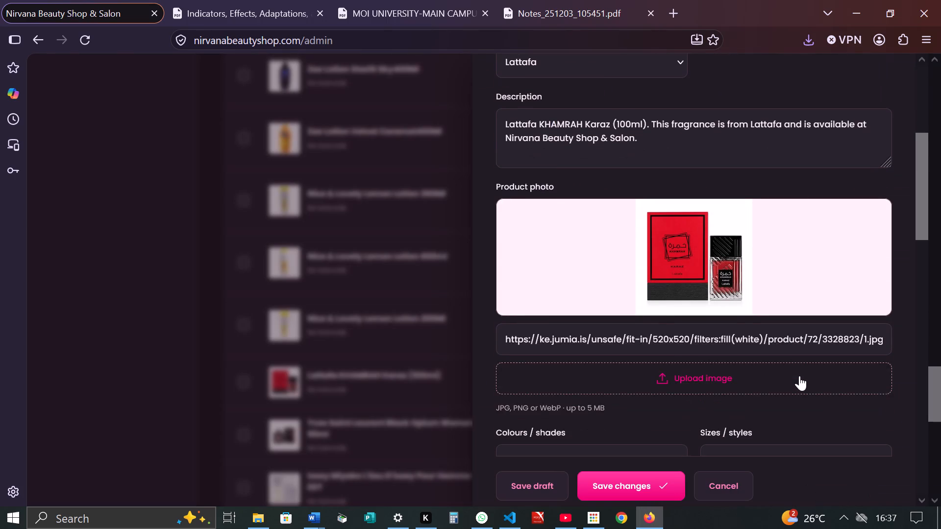
{"action": "scroll", "coordinate": [799, 376], "scroll_direction": "down", "scroll_amount": 2}
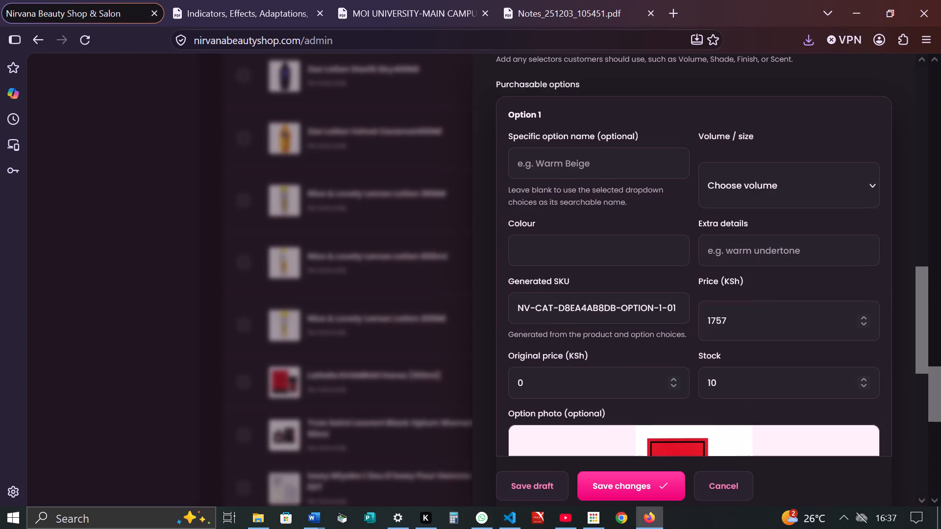
{"action": "left_click", "coordinate": [712, 380]}
{"action": "key", "text": "BackSpace"}
{"action": "left_click", "coordinate": [664, 481]}
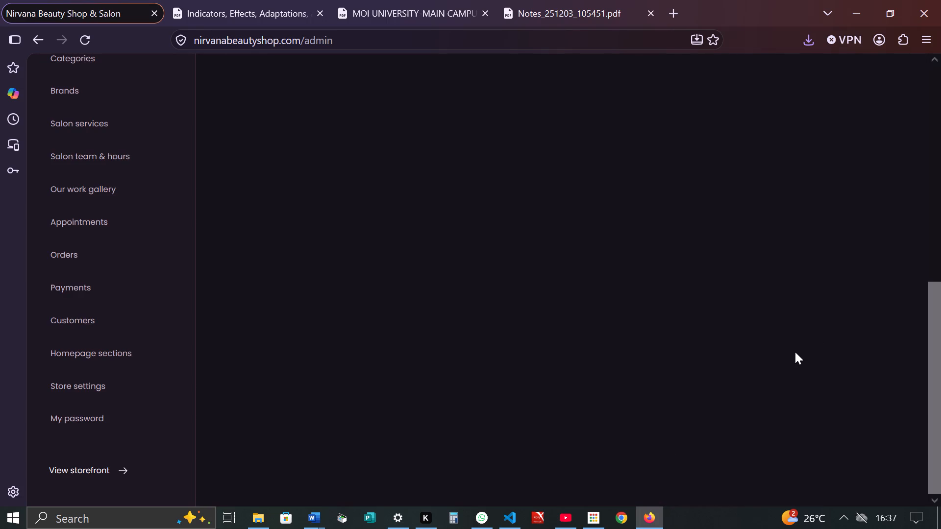
Set the Option 1 stock of Yves Saint Laurent Black Opium Women EDP - 90ml to 0 and save the changes.
{"action": "scroll", "coordinate": [795, 352], "scroll_direction": "down", "scroll_amount": 4}
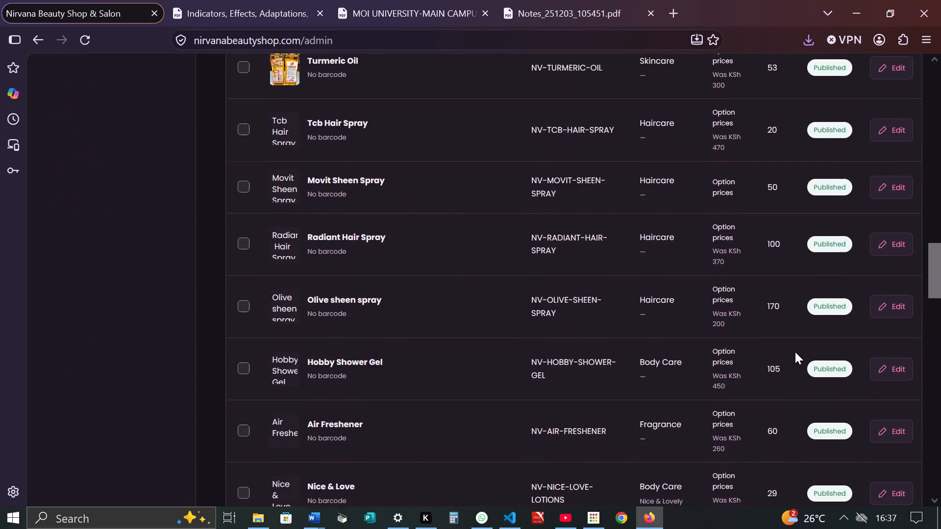
{"action": "scroll", "coordinate": [795, 352], "scroll_direction": "down", "scroll_amount": 5}
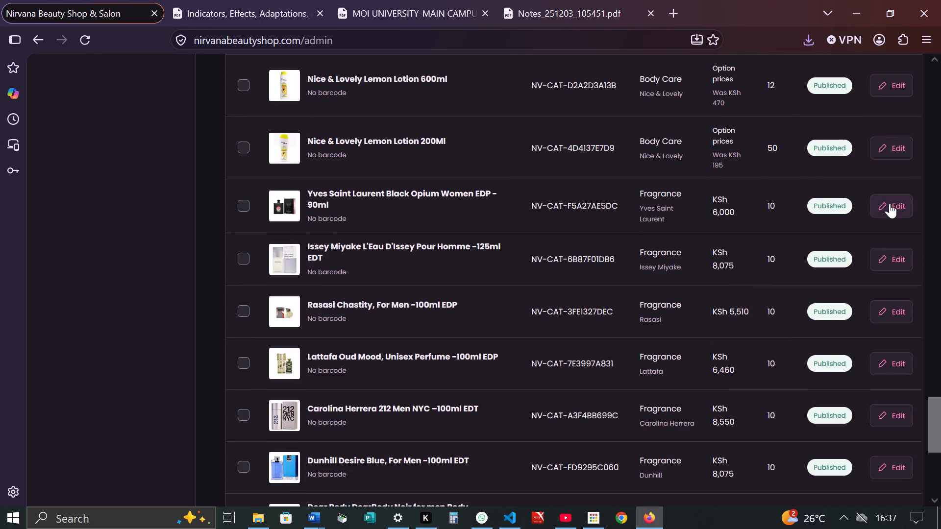
{"action": "left_click", "coordinate": [890, 203]}
{"action": "scroll", "coordinate": [730, 287], "scroll_direction": "down", "scroll_amount": 2}
{"action": "scroll", "coordinate": [730, 287], "scroll_direction": "up", "scroll_amount": 2}
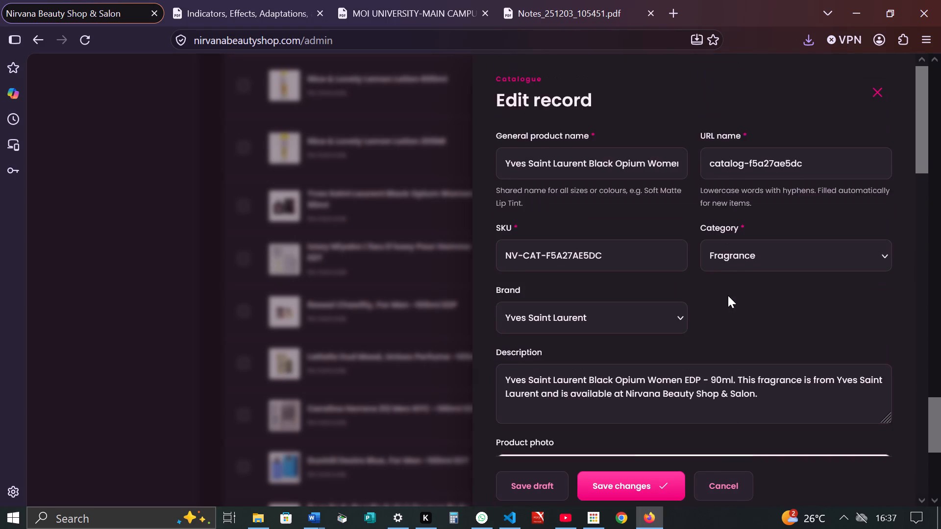
{"action": "scroll", "coordinate": [728, 295], "scroll_direction": "down", "scroll_amount": 4}
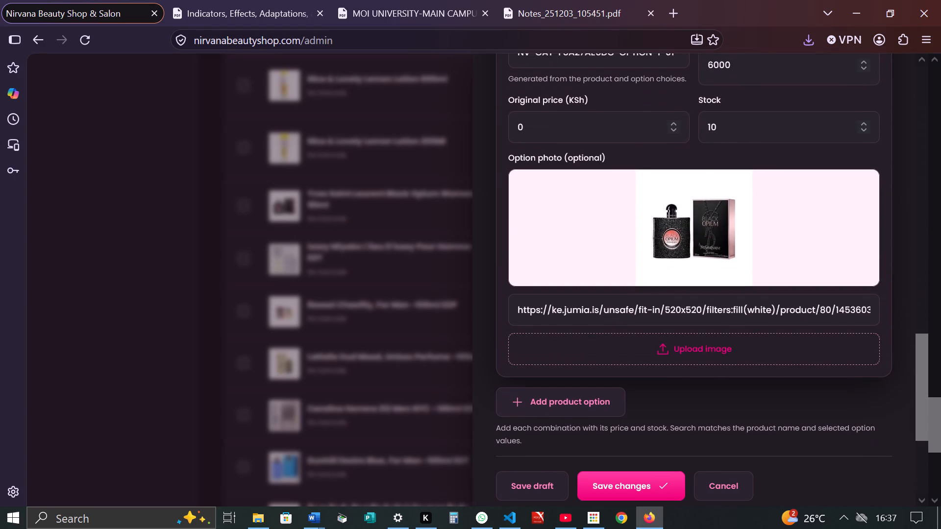
{"action": "left_click", "coordinate": [712, 128]}
{"action": "key", "text": "BackSpace"}
{"action": "left_click", "coordinate": [637, 479]}
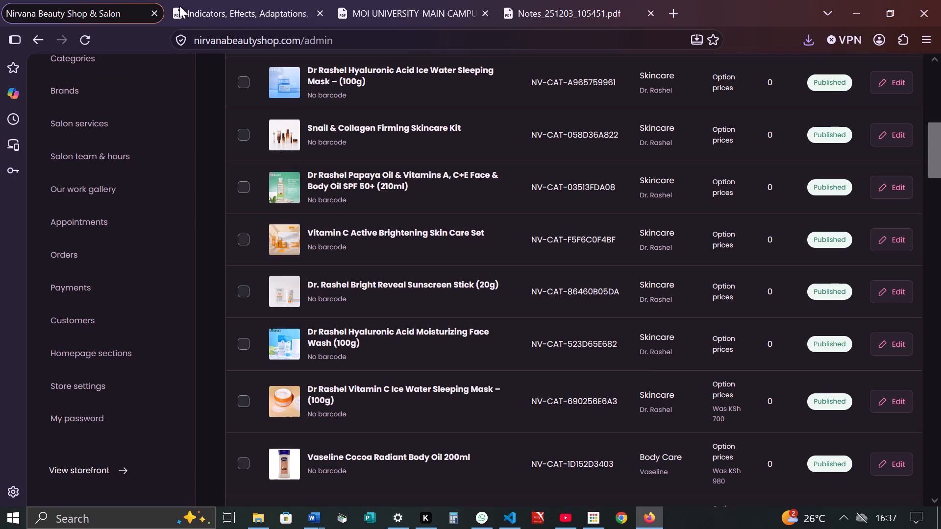
Set the Option 1 stock of Issey Miyake L'Eau D'Issey Pour Homme -125ml EDT to 0 and save the changes.
{"action": "scroll", "coordinate": [183, 83], "scroll_direction": "down", "scroll_amount": 1}
{"action": "scroll", "coordinate": [388, 274], "scroll_direction": "down", "scroll_amount": 3}
{"action": "scroll", "coordinate": [330, 293], "scroll_direction": "down", "scroll_amount": 1}
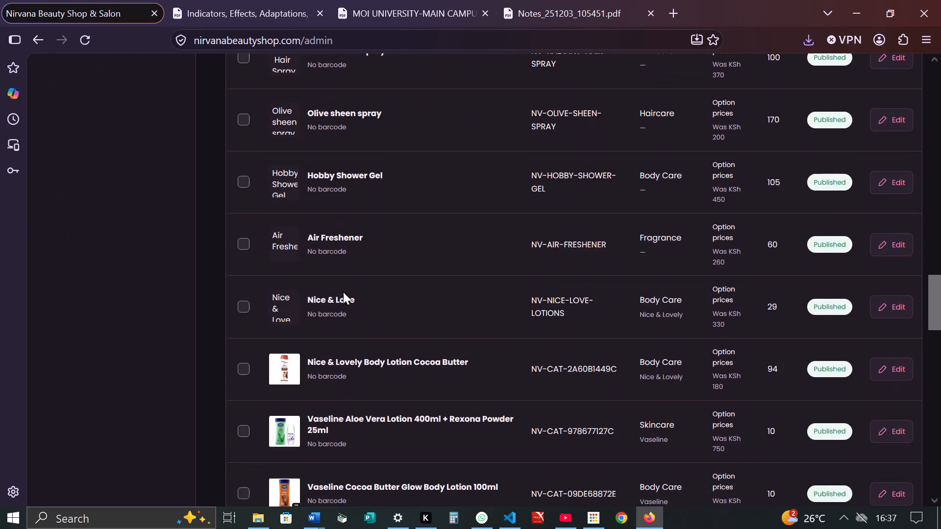
{"action": "scroll", "coordinate": [375, 305], "scroll_direction": "down", "scroll_amount": 1}
{"action": "scroll", "coordinate": [307, 313], "scroll_direction": "down", "scroll_amount": 2}
{"action": "scroll", "coordinate": [361, 337], "scroll_direction": "down", "scroll_amount": 1}
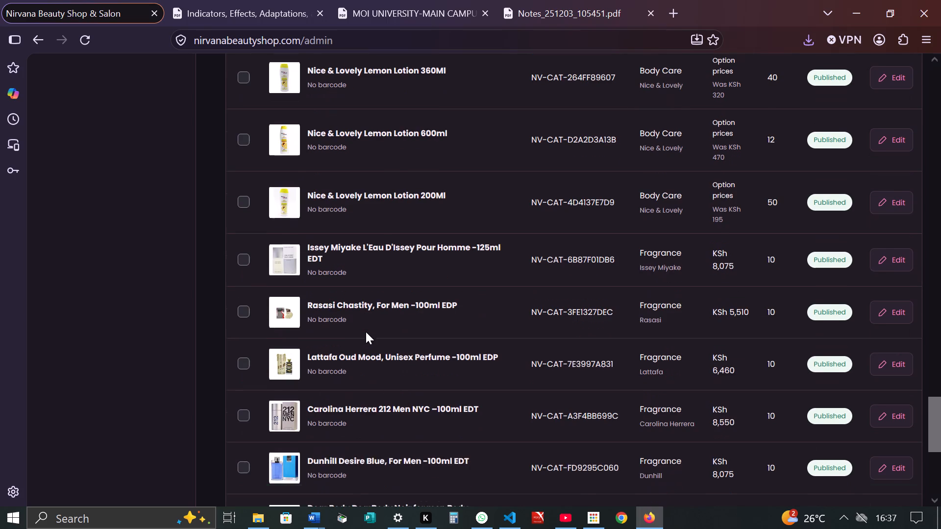
{"action": "left_click", "coordinate": [894, 265]}
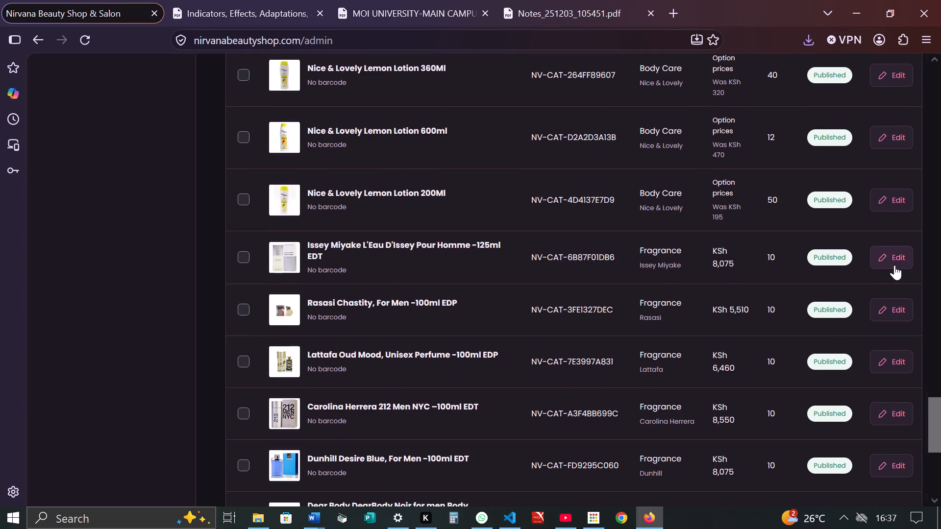
{"action": "scroll", "coordinate": [834, 301], "scroll_direction": "down", "scroll_amount": 1}
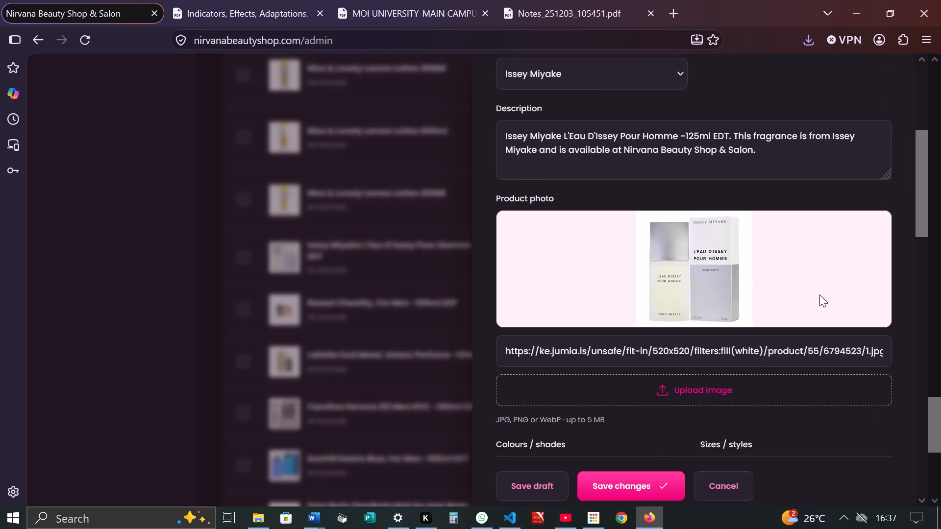
{"action": "scroll", "coordinate": [819, 294], "scroll_direction": "down", "scroll_amount": 2}
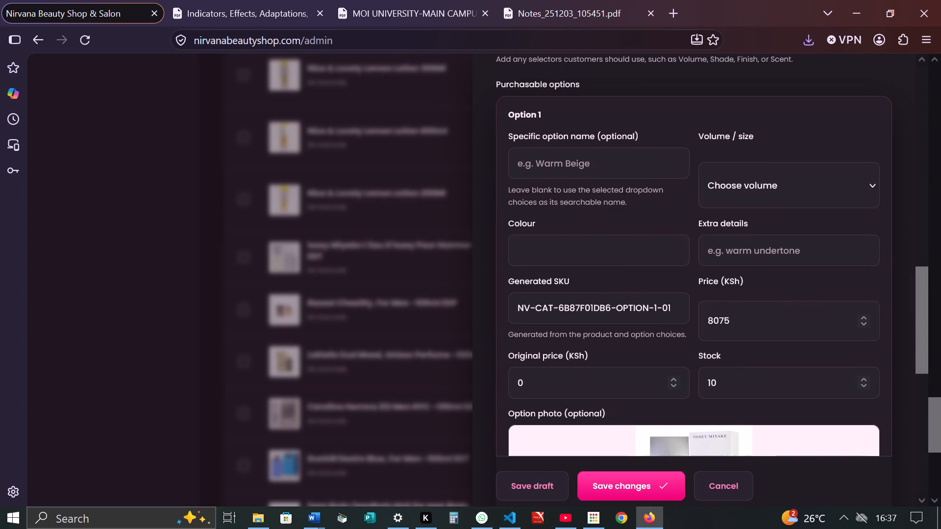
{"action": "left_click", "coordinate": [712, 384]}
{"action": "key", "text": "BackSpace"}
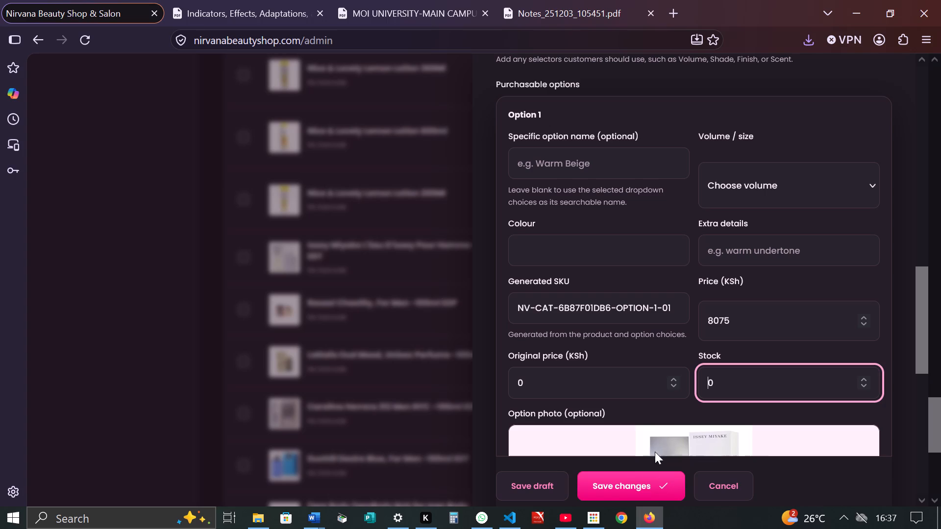
{"action": "left_click", "coordinate": [636, 499]}
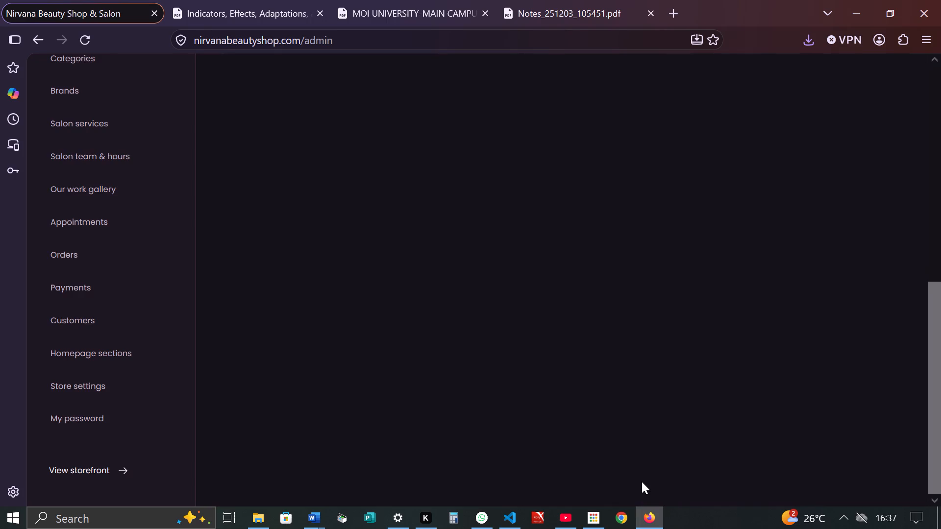
Set the Option 1 stock of Rasasi Chastity, For Men -100ml EDP to 0 and save the changes.
{"action": "scroll", "coordinate": [630, 404], "scroll_direction": "down", "scroll_amount": 1}
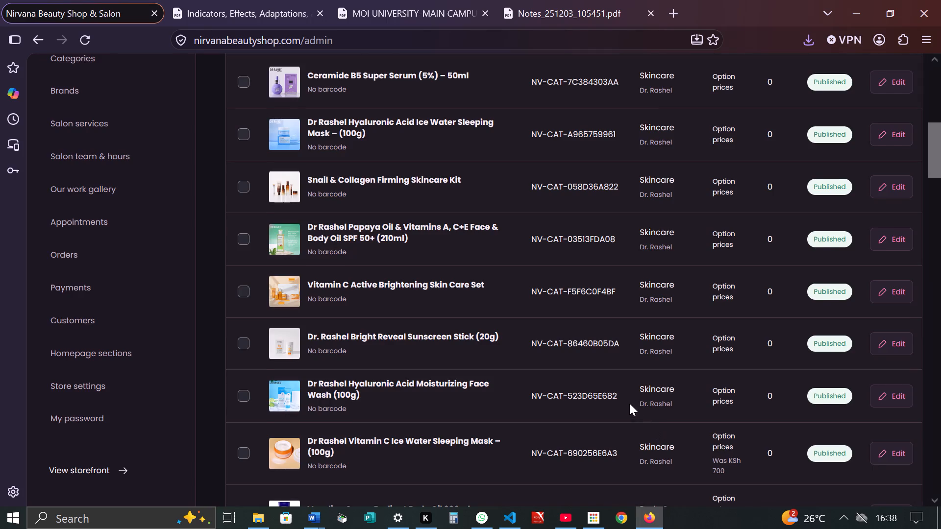
{"action": "scroll", "coordinate": [629, 403], "scroll_direction": "down", "scroll_amount": 5}
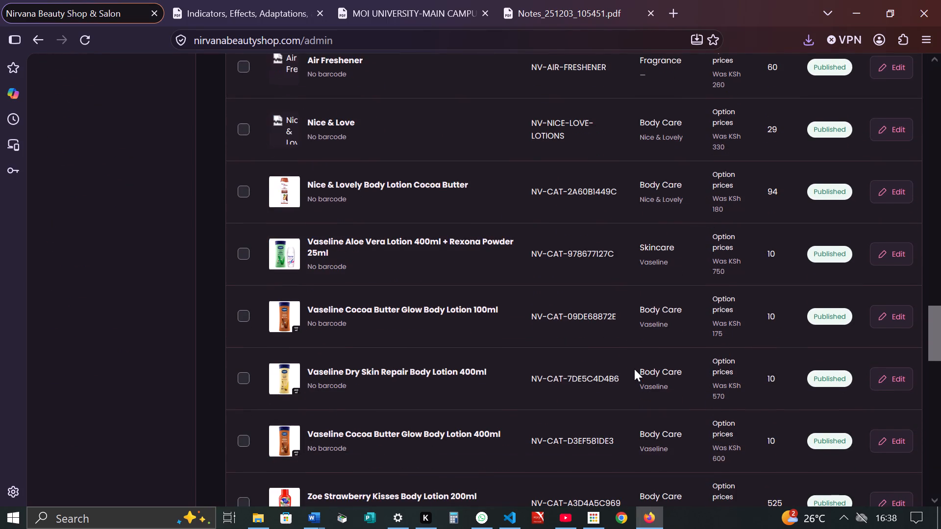
{"action": "scroll", "coordinate": [634, 369], "scroll_direction": "down", "scroll_amount": 3}
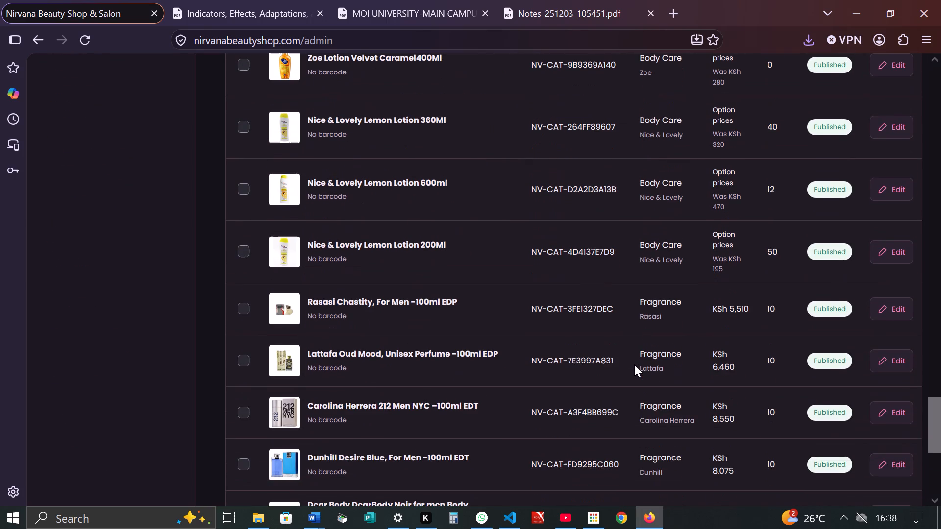
{"action": "left_click", "coordinate": [878, 309]}
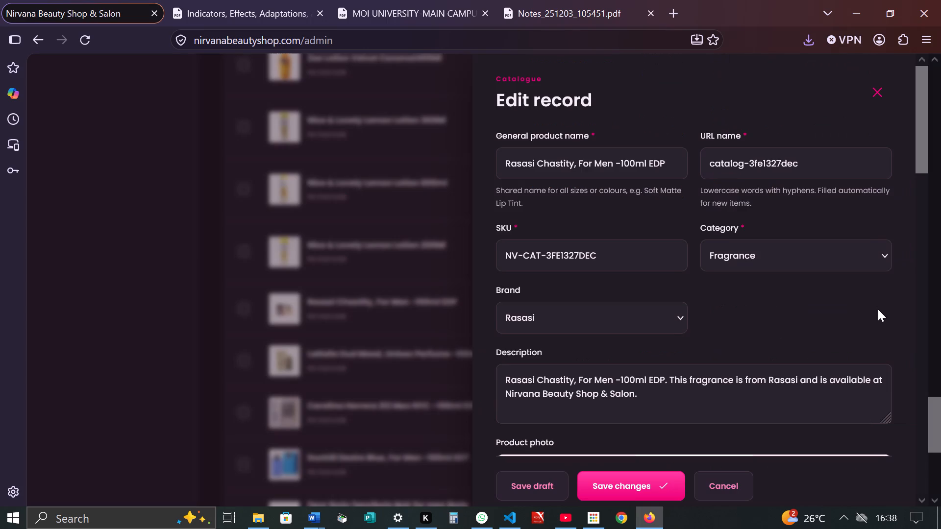
{"action": "scroll", "coordinate": [846, 314], "scroll_direction": "down", "scroll_amount": 1}
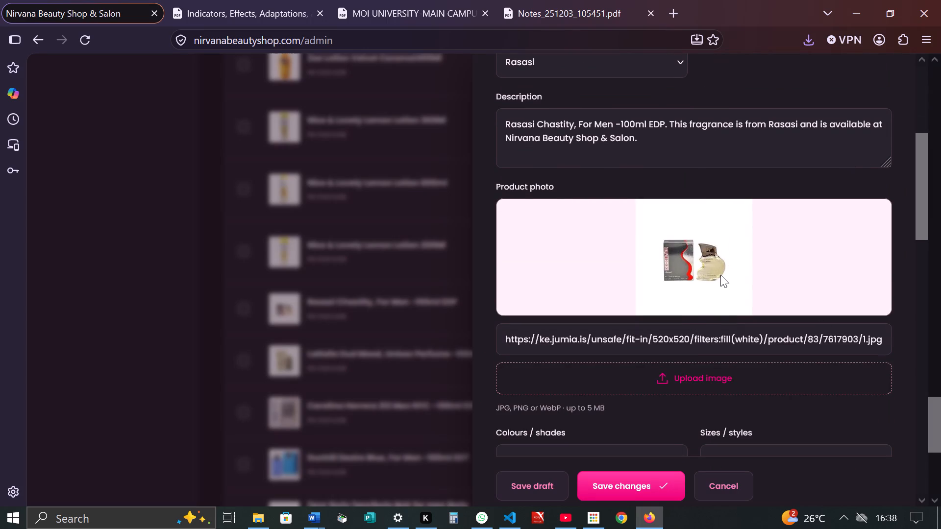
{"action": "scroll", "coordinate": [720, 275], "scroll_direction": "down", "scroll_amount": 2}
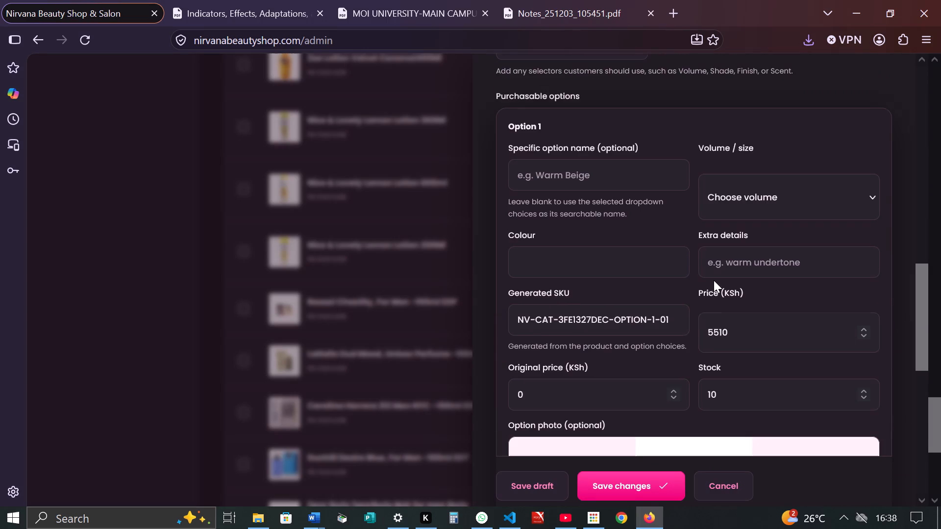
{"action": "left_click", "coordinate": [712, 389]}
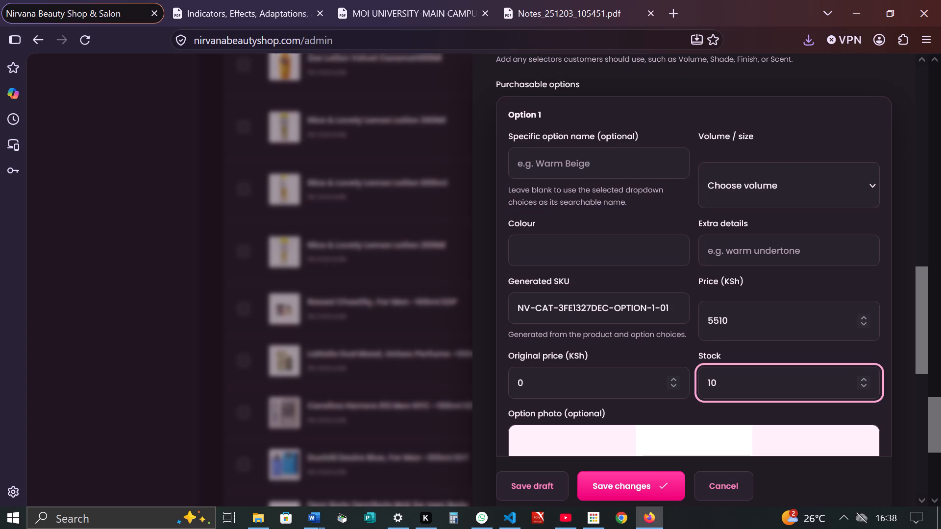
{"action": "key", "text": "BackSpace"}
{"action": "left_click", "coordinate": [638, 479]}
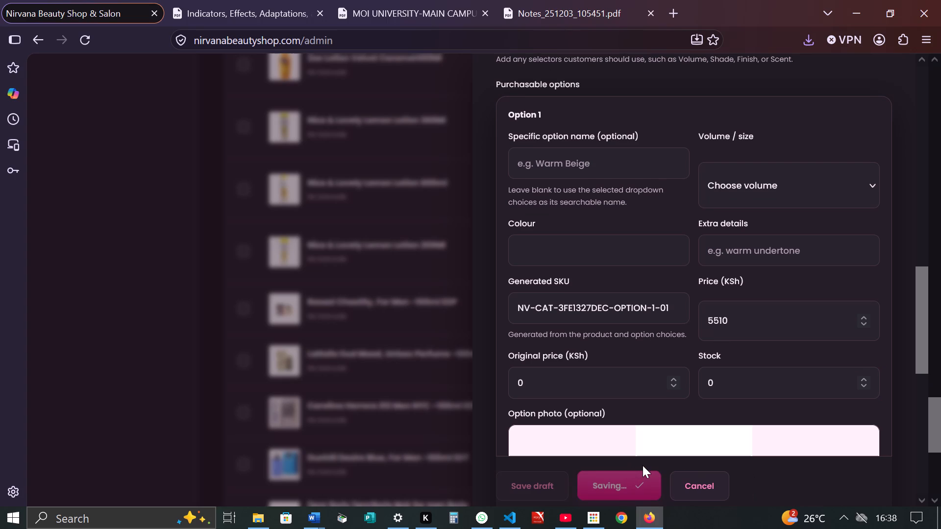
Set the Option 1 stock of Lattafa Oud Mood, Unisex Perfume -100ml EDP to 0 and save the changes.
{"action": "scroll", "coordinate": [561, 394], "scroll_direction": "down", "scroll_amount": 1}
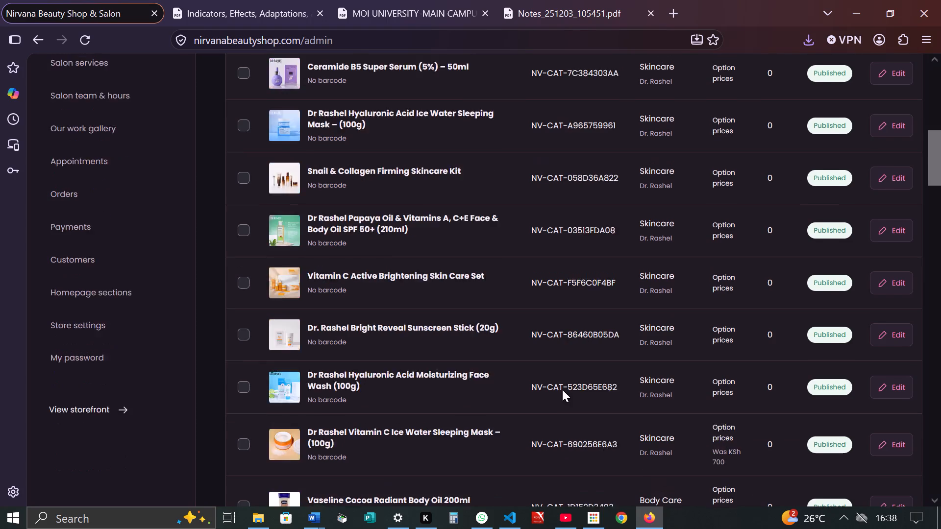
{"action": "scroll", "coordinate": [564, 355], "scroll_direction": "down", "scroll_amount": 4}
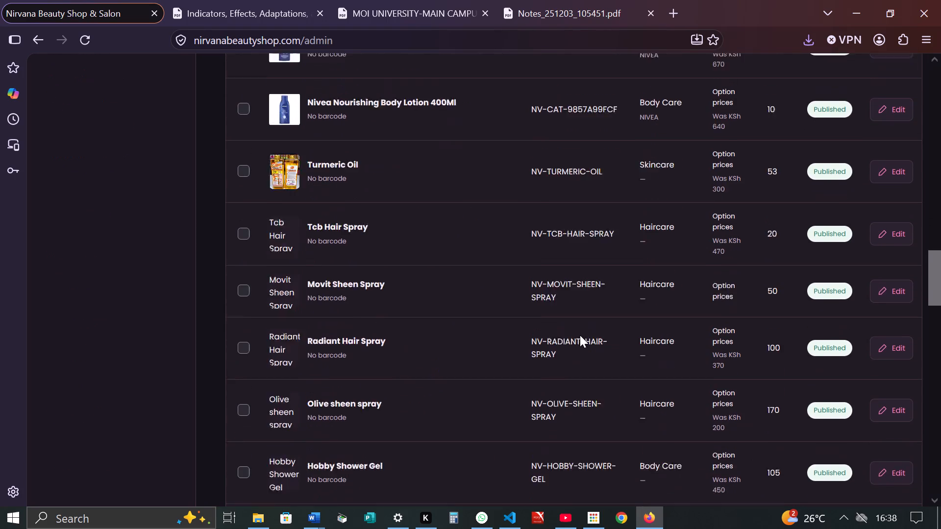
{"action": "scroll", "coordinate": [612, 345], "scroll_direction": "down", "scroll_amount": 4}
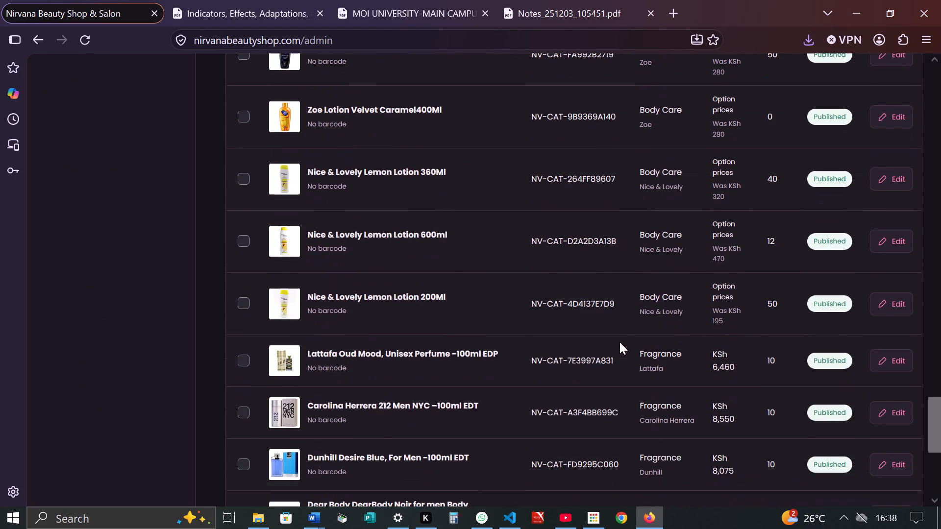
{"action": "left_click", "coordinate": [899, 365]}
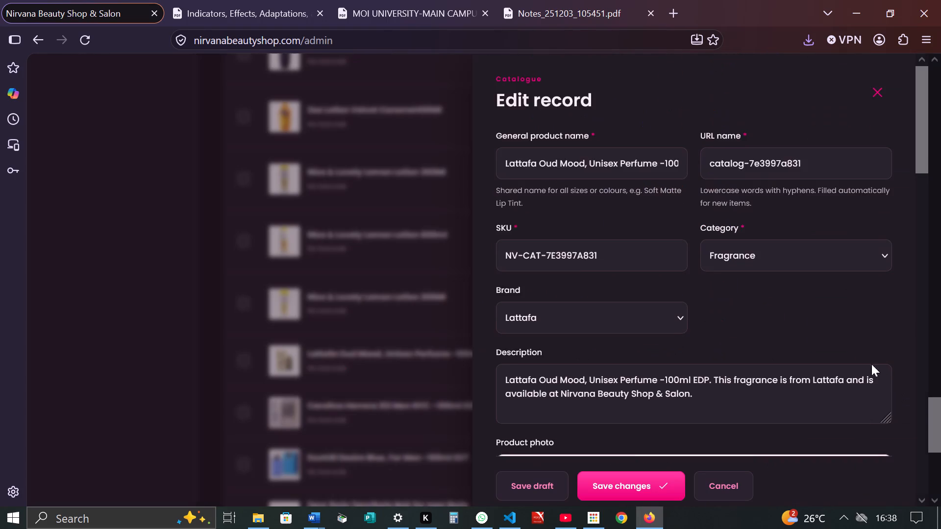
{"action": "scroll", "coordinate": [716, 395], "scroll_direction": "down", "scroll_amount": 1}
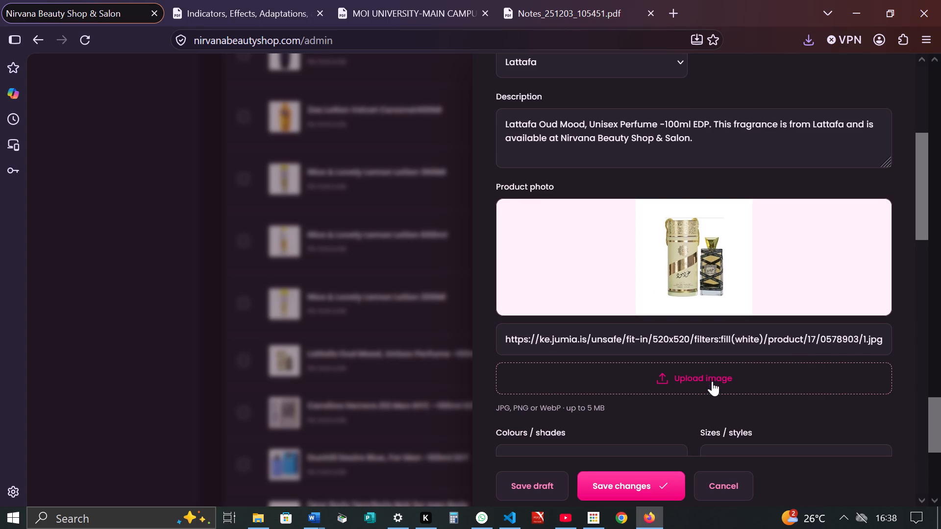
{"action": "scroll", "coordinate": [716, 384], "scroll_direction": "down", "scroll_amount": 2}
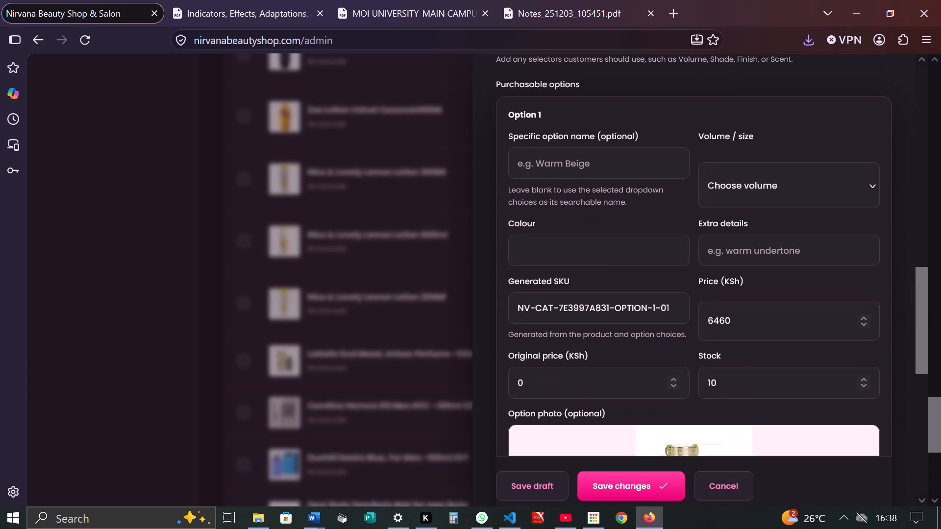
{"action": "left_click", "coordinate": [711, 384]}
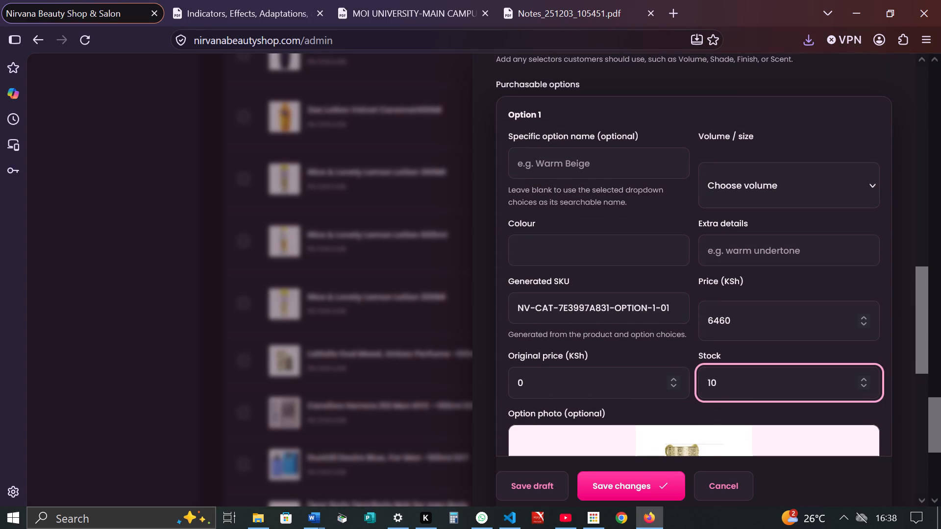
{"action": "key", "text": "BackSpace"}
{"action": "left_click", "coordinate": [641, 482]}
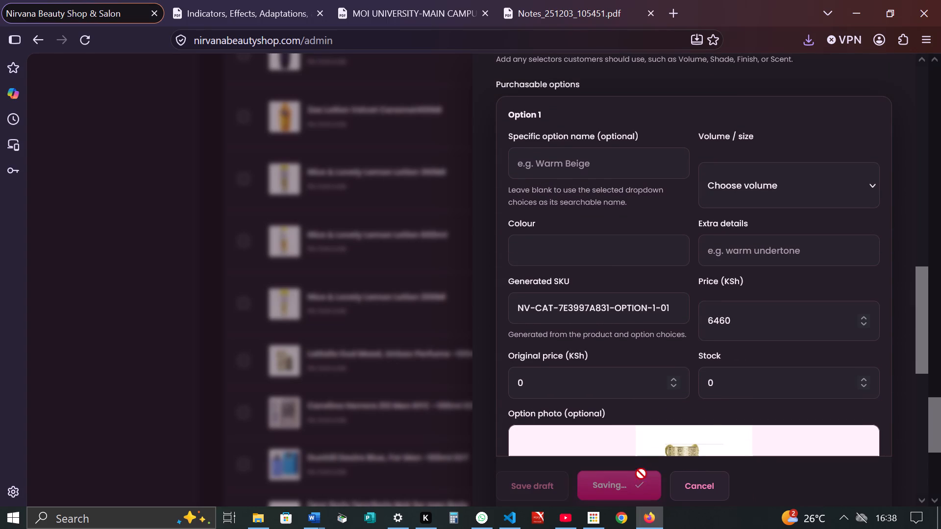
Set the Option 1 stock of Carolina Herrera 212 Men NYC –100ml EDT to 0 and save the changes.
{"action": "scroll", "coordinate": [664, 439], "scroll_direction": "down", "scroll_amount": 5}
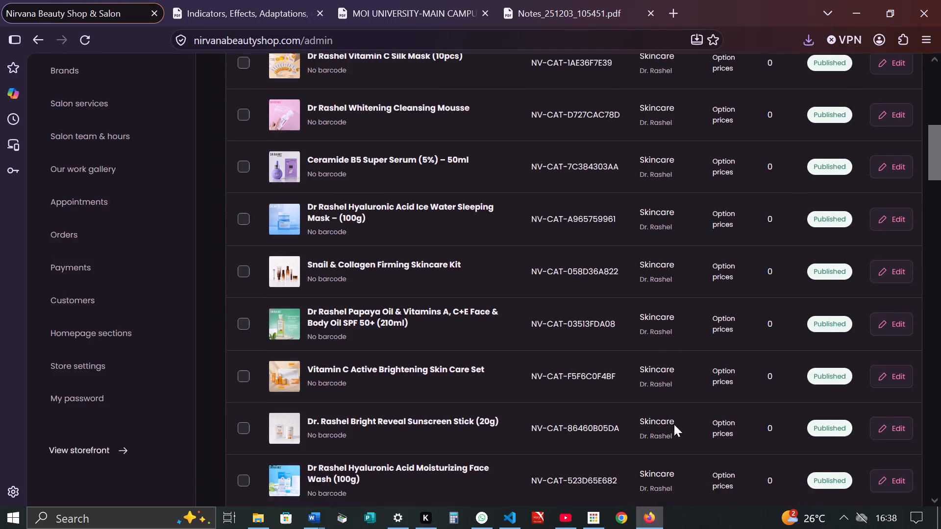
{"action": "scroll", "coordinate": [674, 424], "scroll_direction": "down", "scroll_amount": 6}
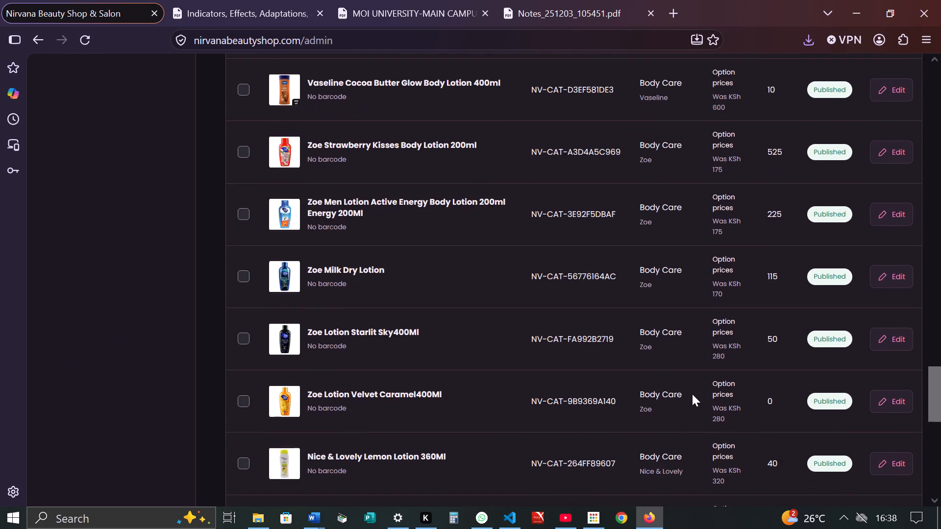
{"action": "scroll", "coordinate": [692, 394], "scroll_direction": "up", "scroll_amount": 1}
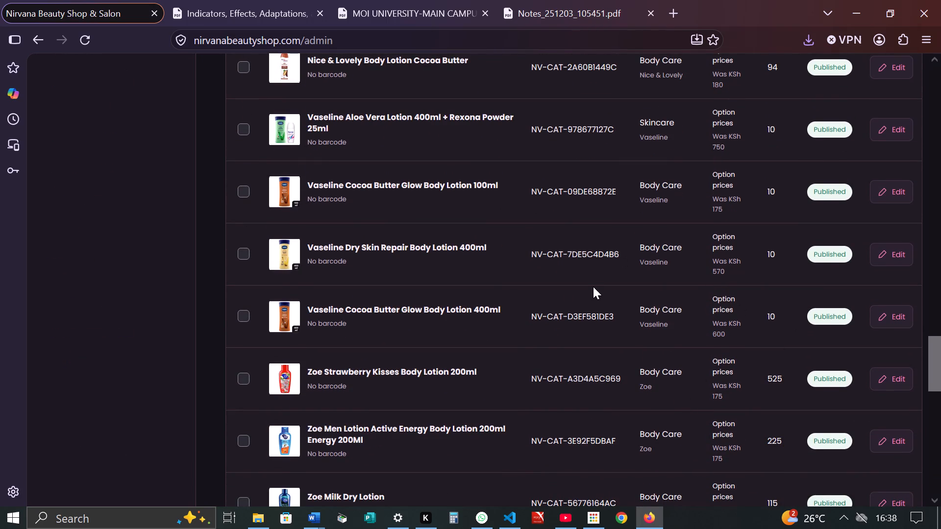
{"action": "scroll", "coordinate": [606, 305], "scroll_direction": "down", "scroll_amount": 1}
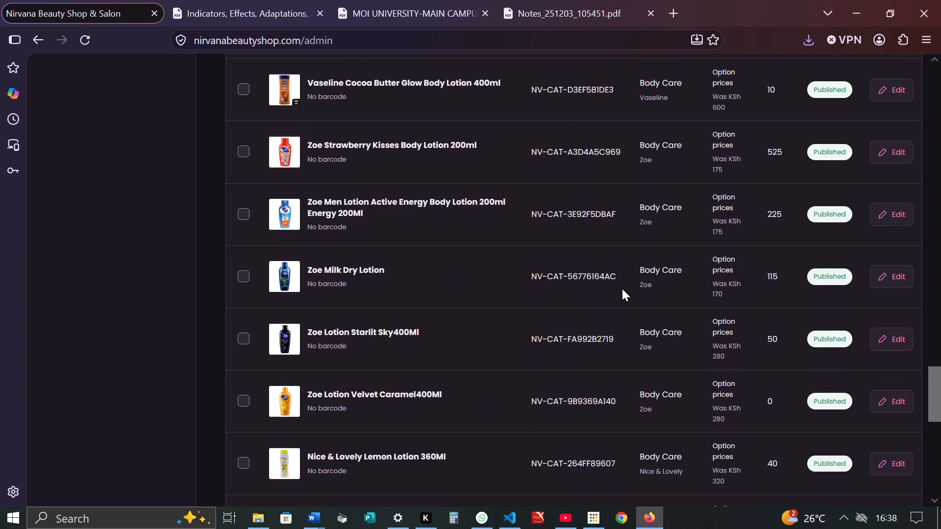
{"action": "scroll", "coordinate": [633, 334], "scroll_direction": "down", "scroll_amount": 1}
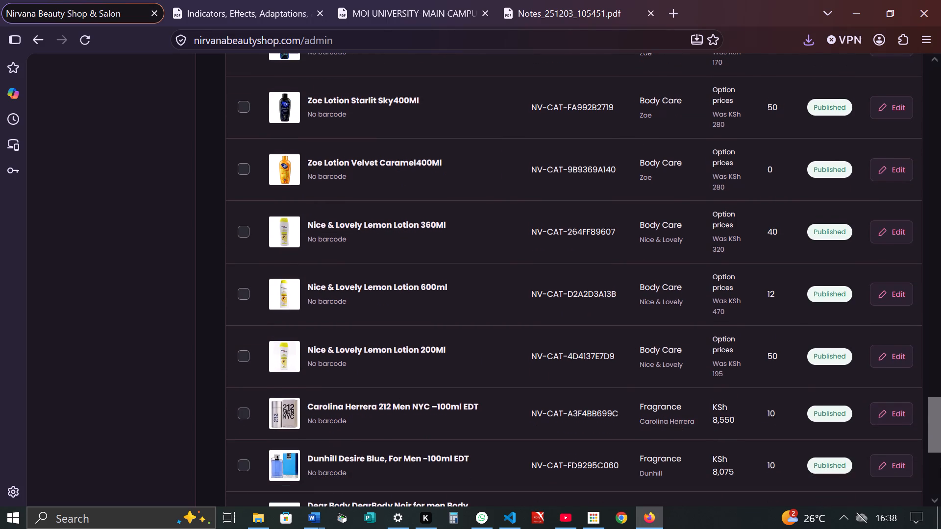
{"action": "left_click", "coordinate": [903, 419]}
{"action": "scroll", "coordinate": [637, 384], "scroll_direction": "down", "scroll_amount": 1}
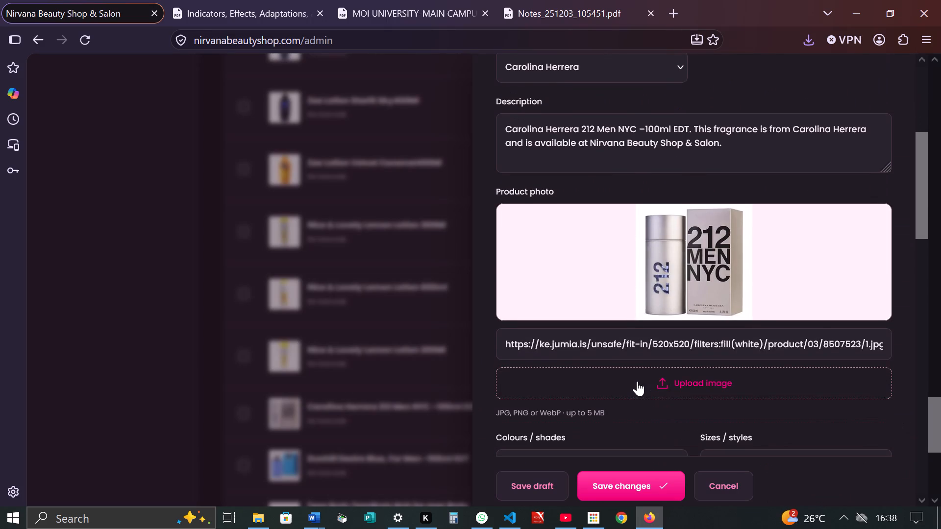
{"action": "scroll", "coordinate": [747, 351], "scroll_direction": "down", "scroll_amount": 1}
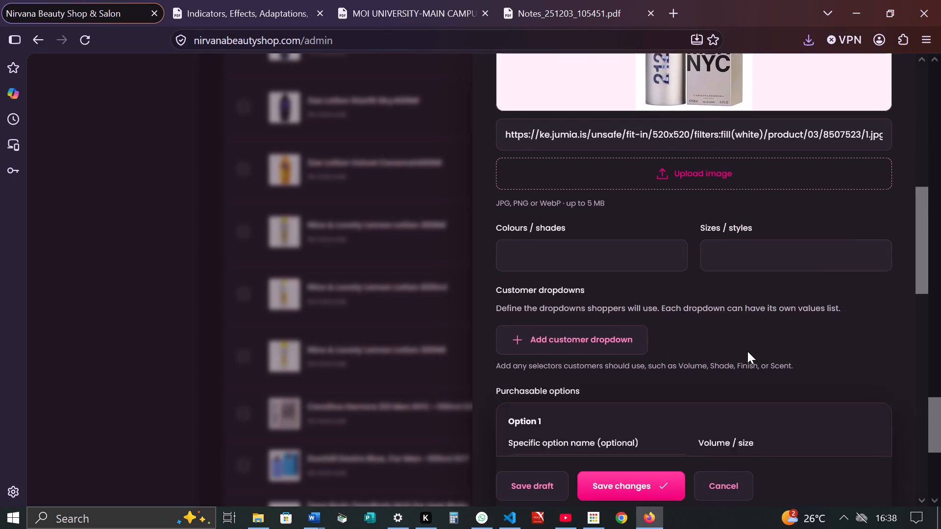
{"action": "scroll", "coordinate": [735, 383], "scroll_direction": "down", "scroll_amount": 1}
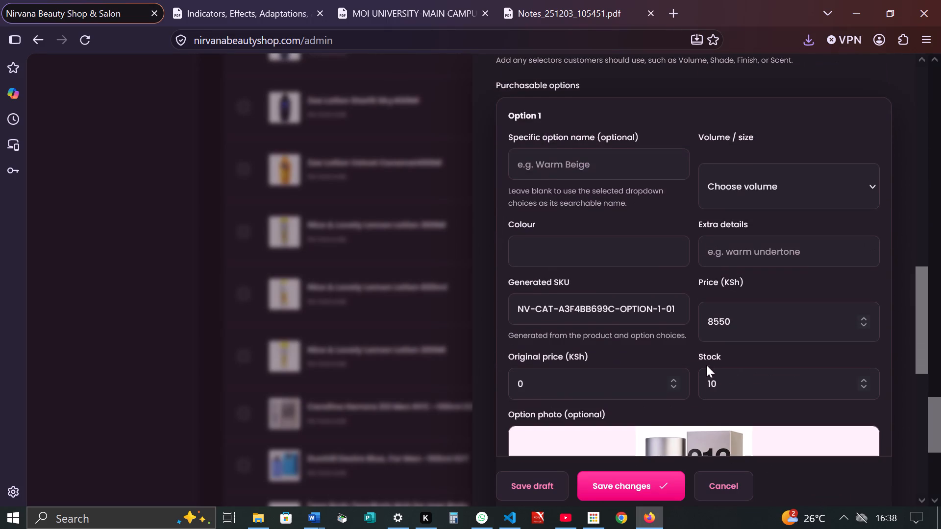
{"action": "left_click", "coordinate": [712, 383]}
{"action": "key", "text": "BackSpace"}
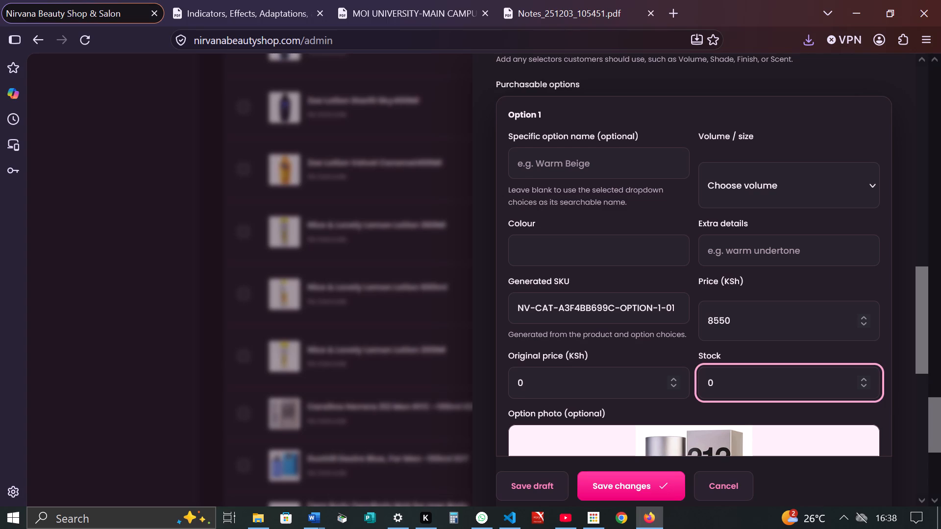
{"action": "left_click", "coordinate": [647, 485]}
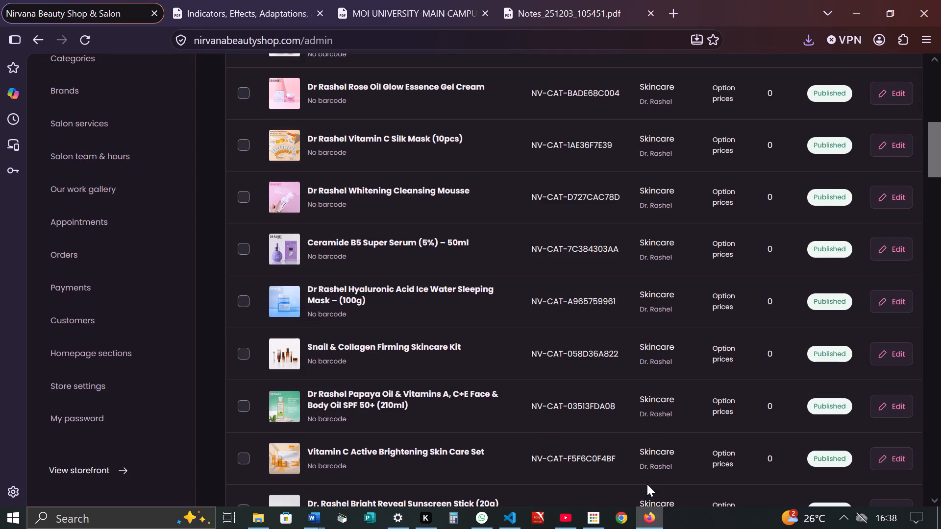
Open the Dunhill Desire Blue, For Men -100ml EDT record for editing and go toward its purchasable options.
{"action": "scroll", "coordinate": [619, 499], "scroll_direction": "down", "scroll_amount": 2}
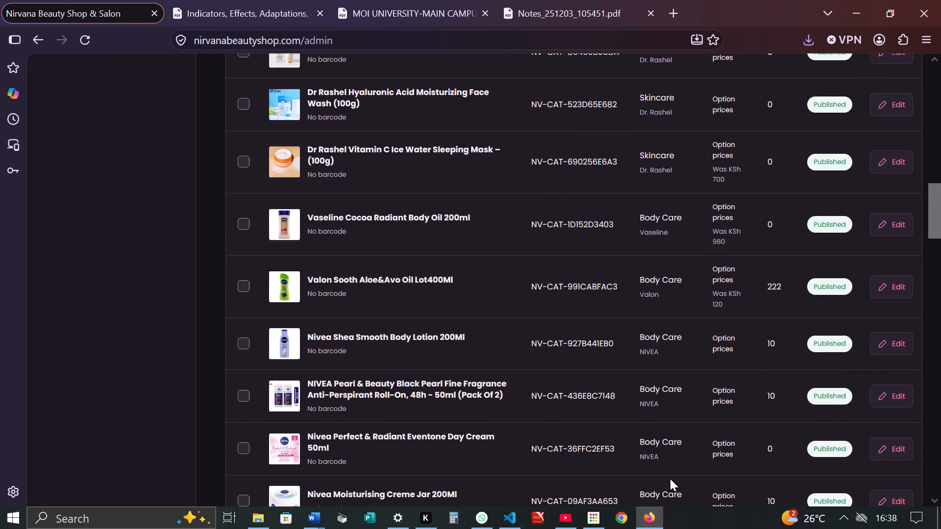
{"action": "scroll", "coordinate": [670, 479], "scroll_direction": "down", "scroll_amount": 1}
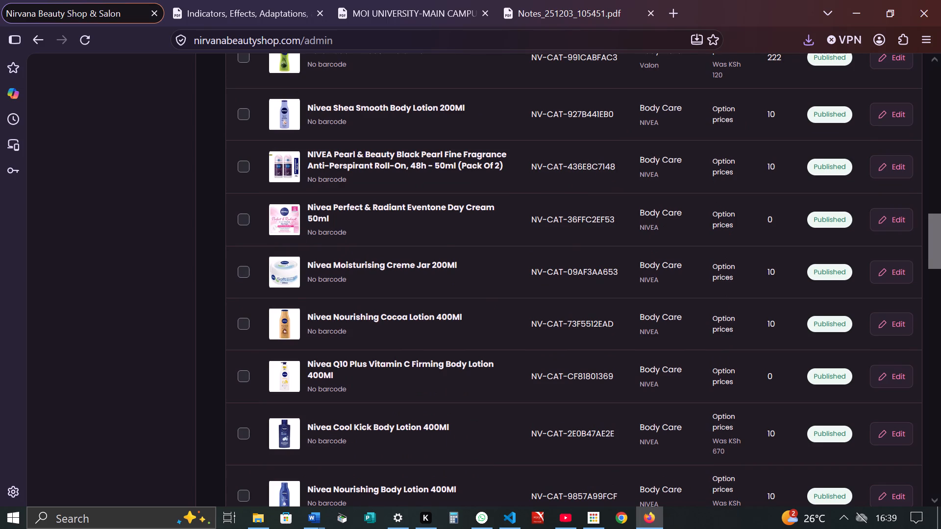
{"action": "scroll", "coordinate": [692, 507], "scroll_direction": "down", "scroll_amount": 3}
{"action": "scroll", "coordinate": [611, 435], "scroll_direction": "down", "scroll_amount": 4}
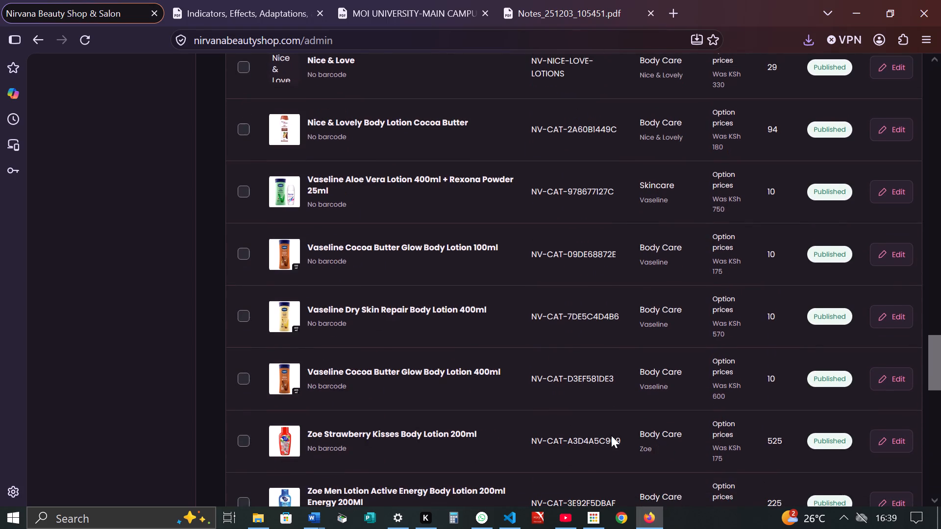
{"action": "scroll", "coordinate": [612, 431], "scroll_direction": "down", "scroll_amount": 3}
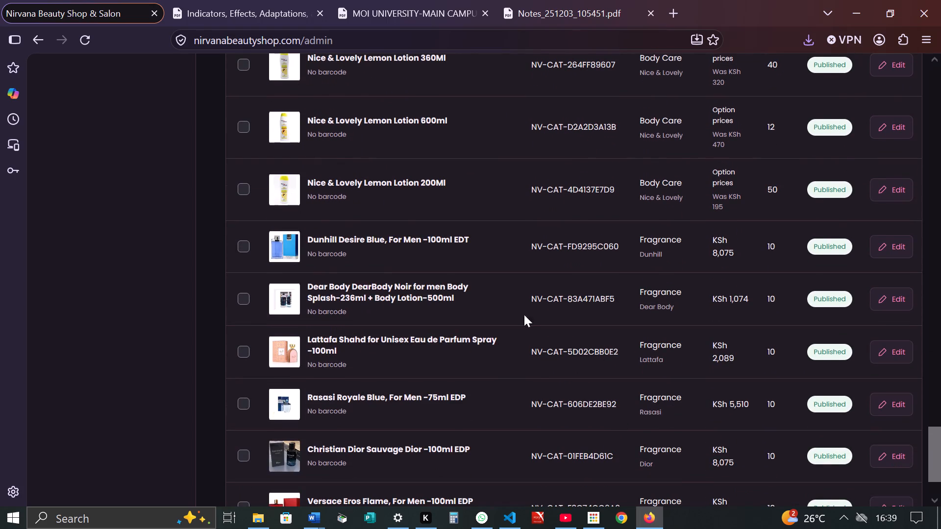
{"action": "left_click", "coordinate": [905, 250]}
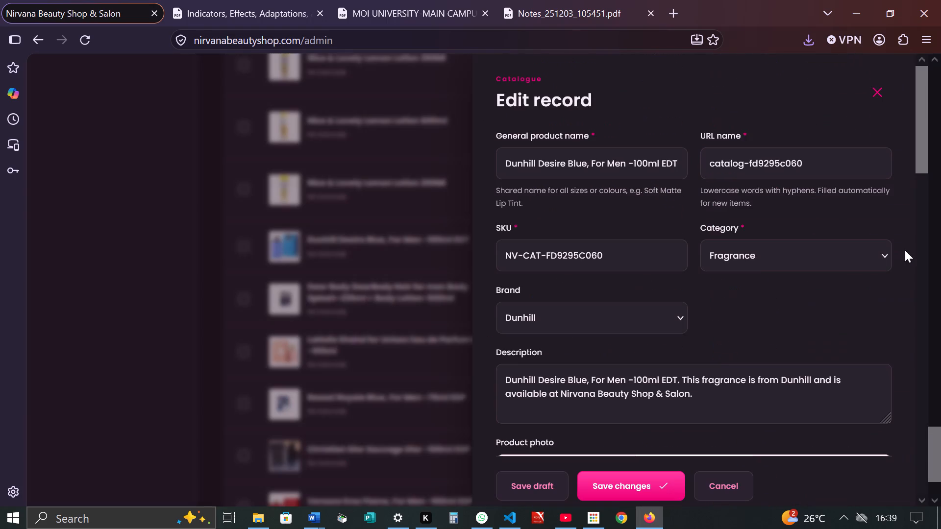
{"action": "scroll", "coordinate": [634, 353], "scroll_direction": "down", "scroll_amount": 1}
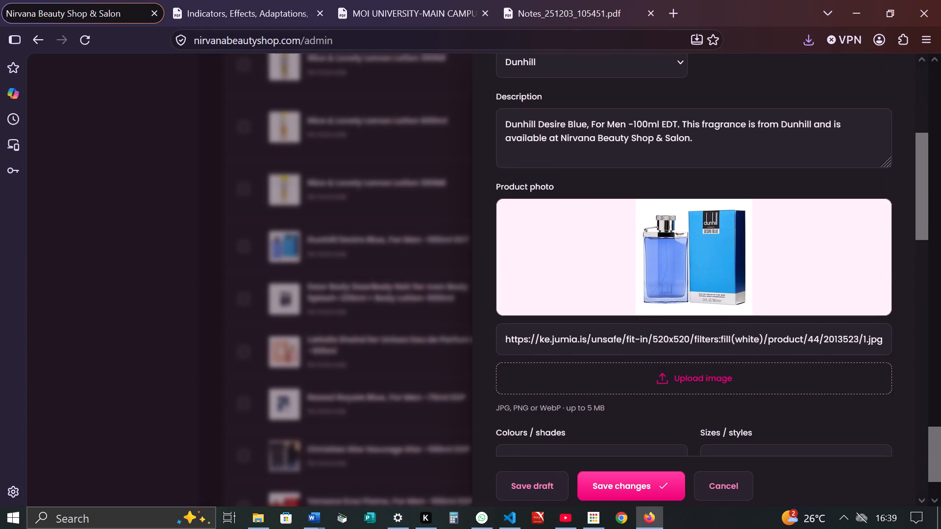
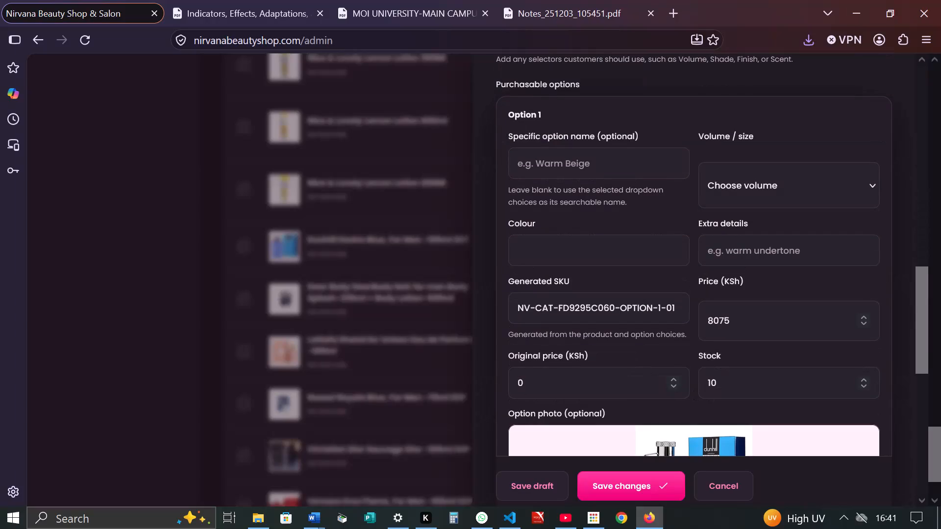
Set the Option 1 stock of Dunhill Desire Blue, For Men -100ml EDT to 0 and save the changes.
{"action": "left_click", "coordinate": [713, 389]}
{"action": "key", "text": "BackSpace"}
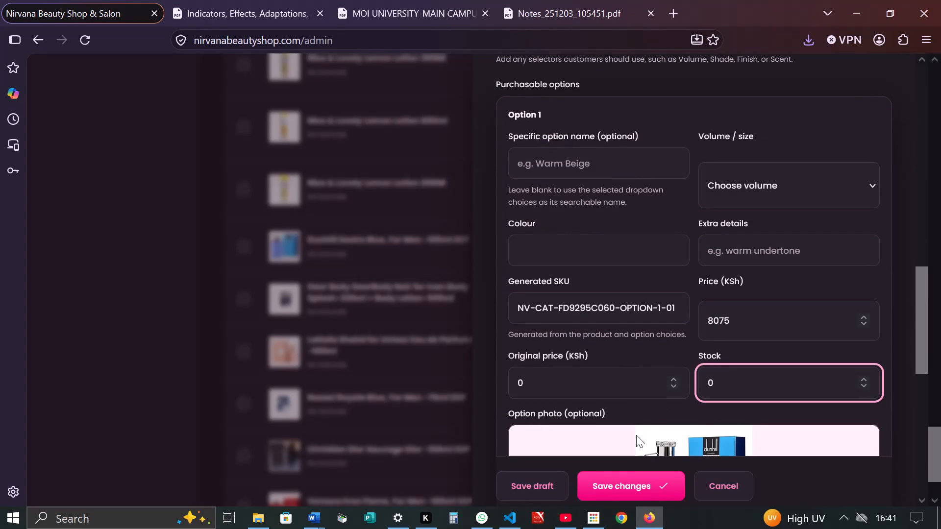
{"action": "left_click", "coordinate": [606, 479]}
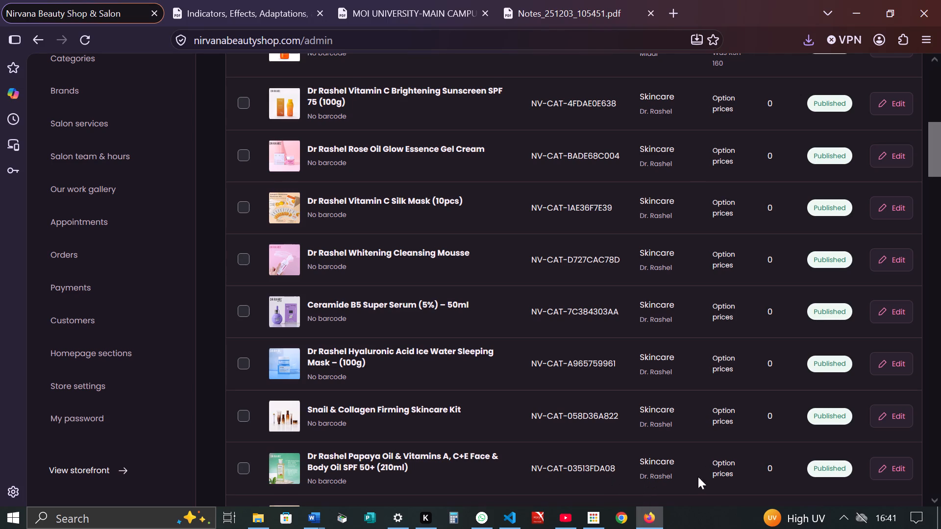
Set the Option 1 stock of the Dear Body Noir for men Body Splash-236ml + Body Lotion-500ml to 0 and save the changes.
{"action": "scroll", "coordinate": [715, 396], "scroll_direction": "down", "scroll_amount": 1}
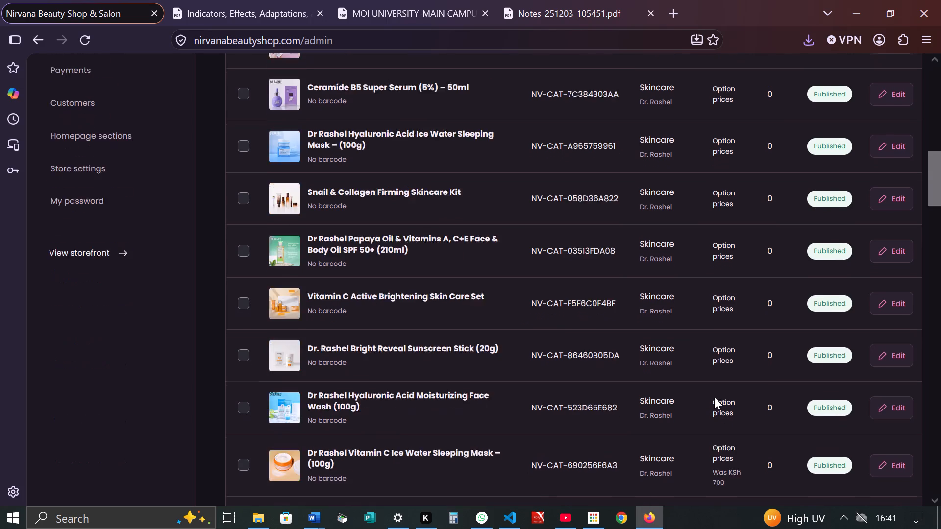
{"action": "scroll", "coordinate": [714, 397], "scroll_direction": "down", "scroll_amount": 6}
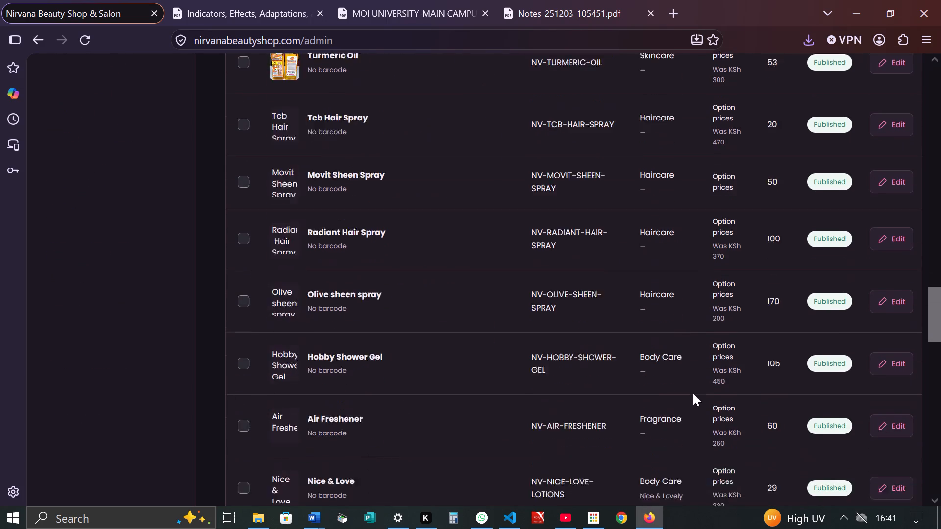
{"action": "scroll", "coordinate": [722, 381], "scroll_direction": "down", "scroll_amount": 2}
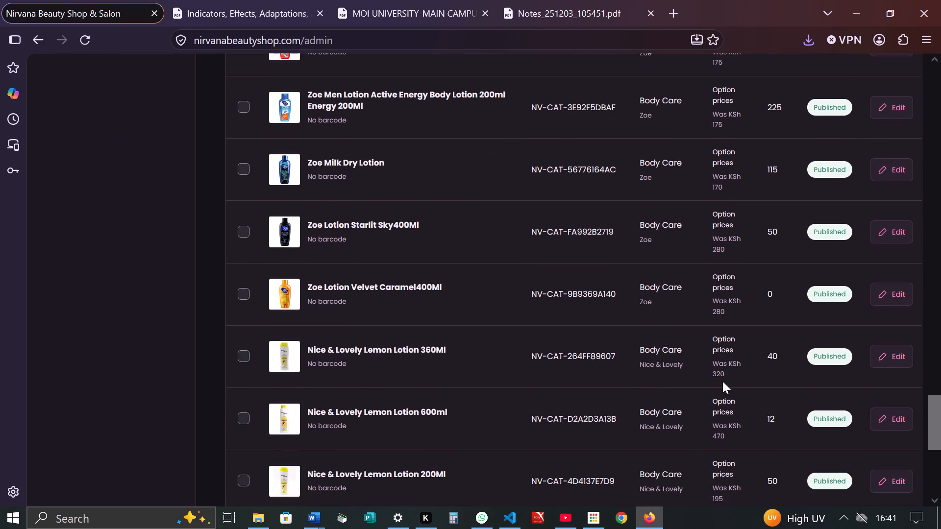
{"action": "scroll", "coordinate": [646, 392], "scroll_direction": "down", "scroll_amount": 1}
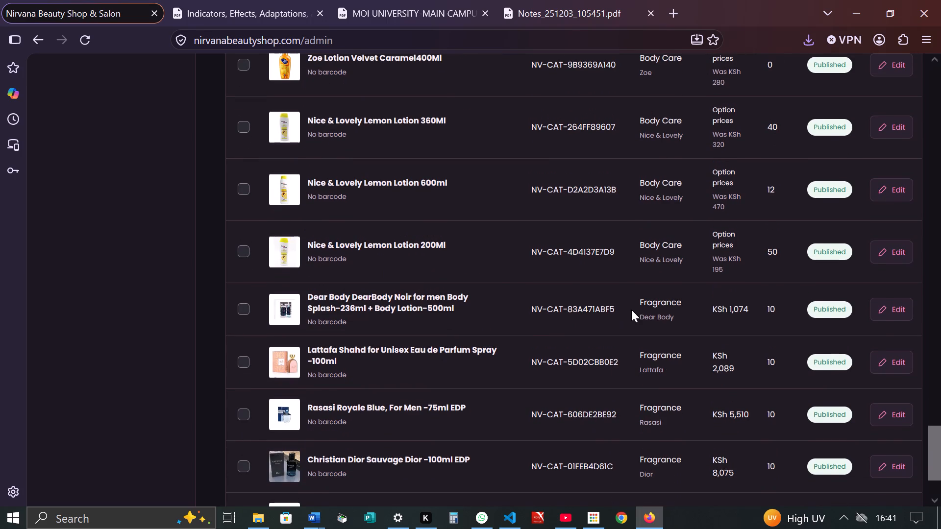
{"action": "left_click", "coordinate": [881, 313]}
{"action": "scroll", "coordinate": [672, 319], "scroll_direction": "down", "scroll_amount": 1}
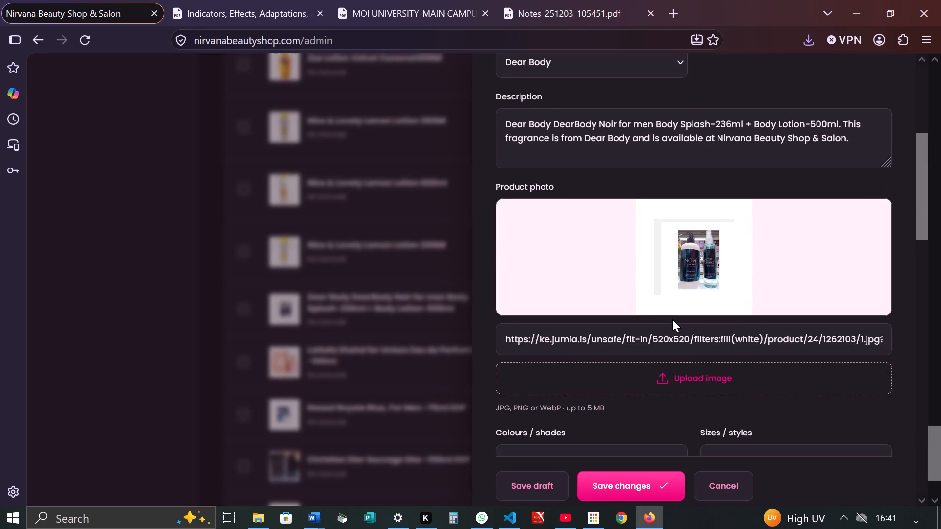
{"action": "scroll", "coordinate": [671, 318], "scroll_direction": "down", "scroll_amount": 1}
{"action": "scroll", "coordinate": [671, 318], "scroll_direction": "up", "scroll_amount": 1}
{"action": "scroll", "coordinate": [584, 323], "scroll_direction": "down", "scroll_amount": 1}
{"action": "scroll", "coordinate": [640, 409], "scroll_direction": "down", "scroll_amount": 1}
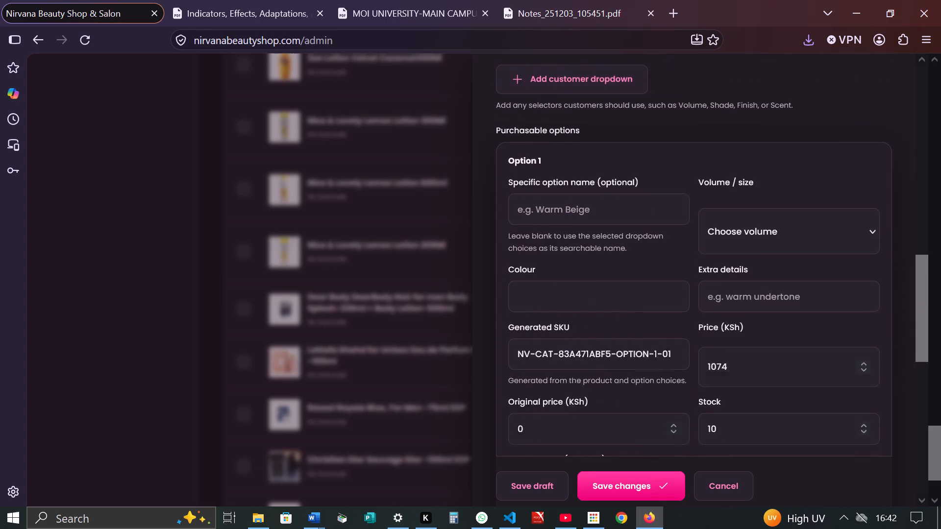
{"action": "left_click", "coordinate": [712, 385]}
{"action": "key", "text": "BackSpace"}
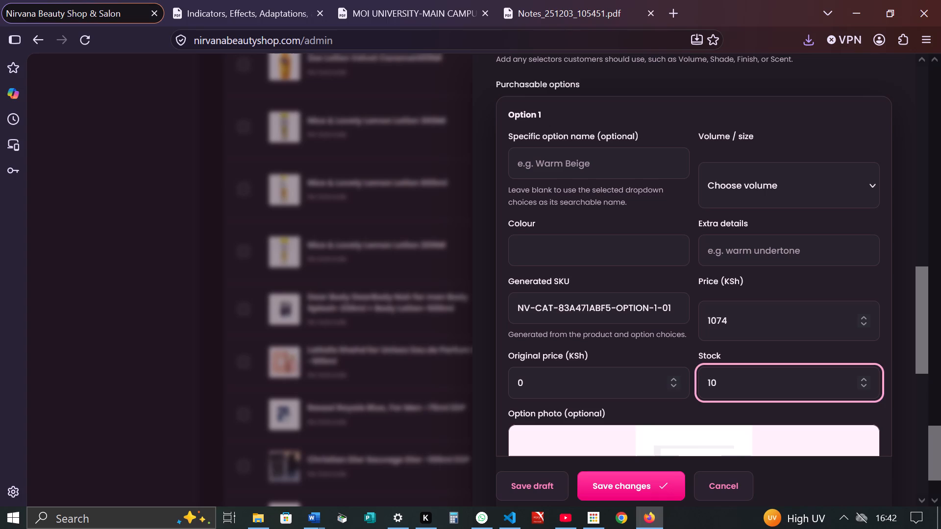
{"action": "left_click", "coordinate": [648, 475]}
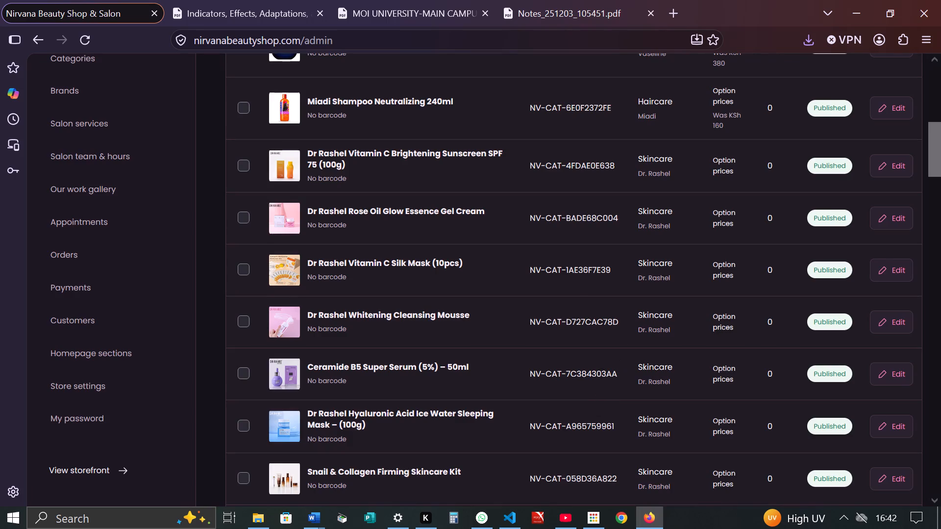
Set the Option 1 stock of Lattafa Shahd for Unisex Eau de Parfum Spray -100ml to 0 and save the changes.
{"action": "scroll", "coordinate": [466, 348], "scroll_direction": "down", "scroll_amount": 4}
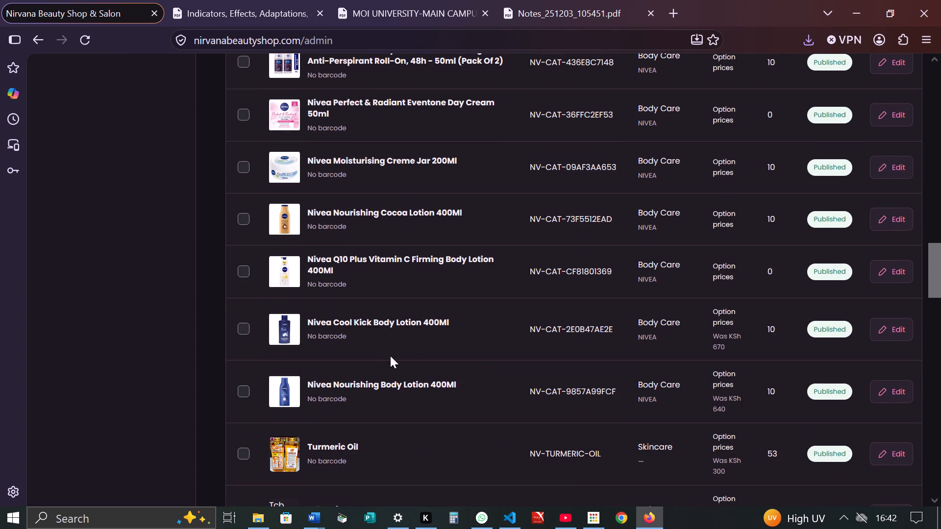
{"action": "scroll", "coordinate": [391, 356], "scroll_direction": "down", "scroll_amount": 2}
{"action": "scroll", "coordinate": [490, 354], "scroll_direction": "down", "scroll_amount": 1}
{"action": "scroll", "coordinate": [437, 367], "scroll_direction": "down", "scroll_amount": 1}
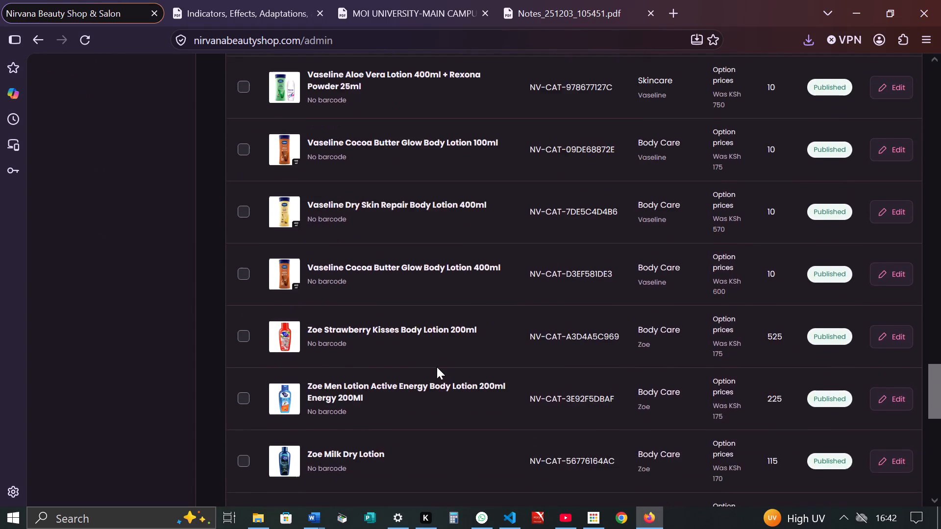
{"action": "scroll", "coordinate": [437, 367], "scroll_direction": "down", "scroll_amount": 2}
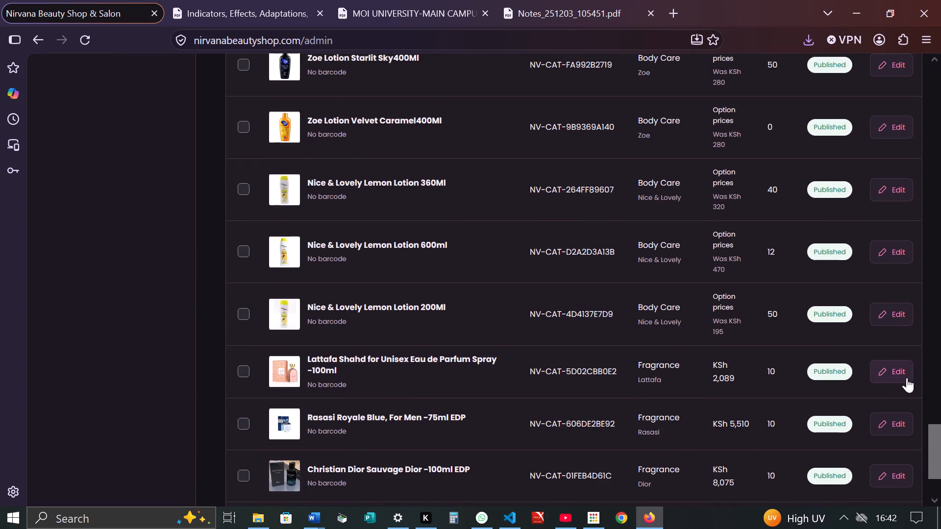
{"action": "left_click", "coordinate": [897, 375]}
{"action": "scroll", "coordinate": [696, 376], "scroll_direction": "down", "scroll_amount": 1}
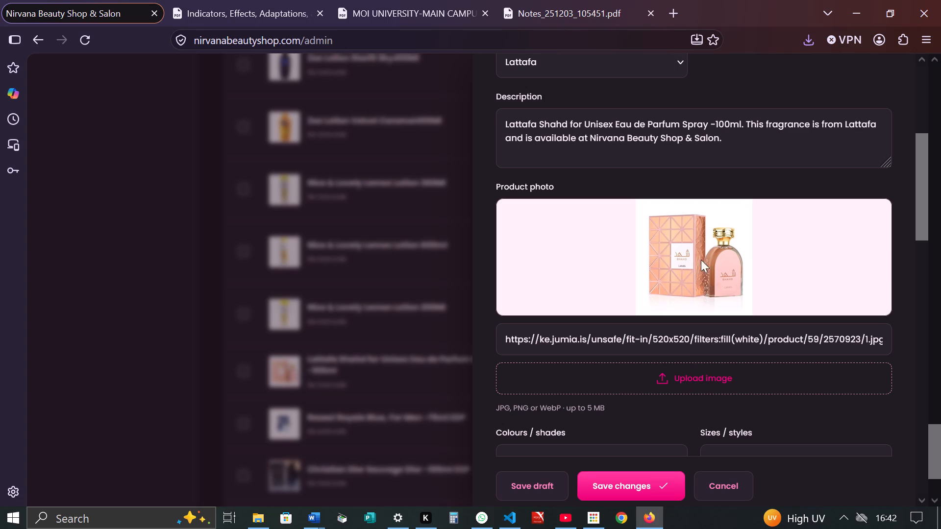
{"action": "scroll", "coordinate": [719, 313], "scroll_direction": "down", "scroll_amount": 2}
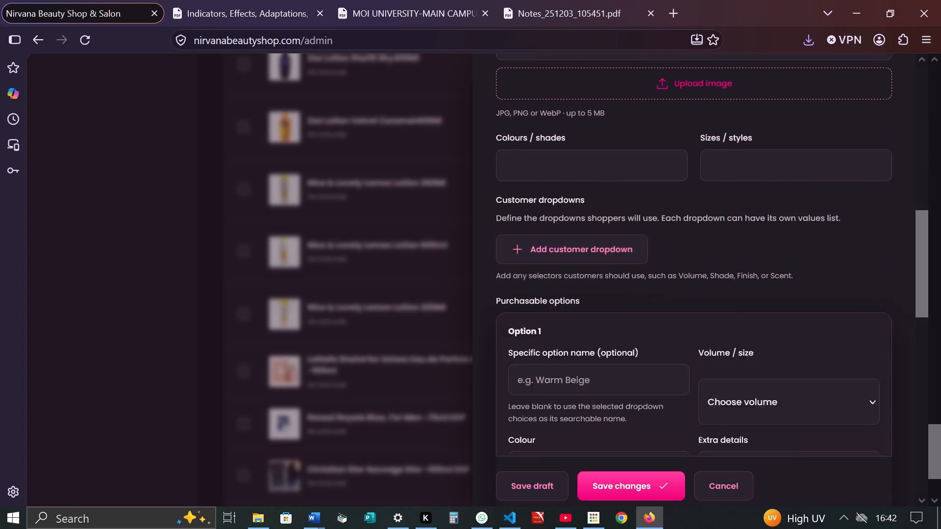
{"action": "left_click", "coordinate": [710, 381]}
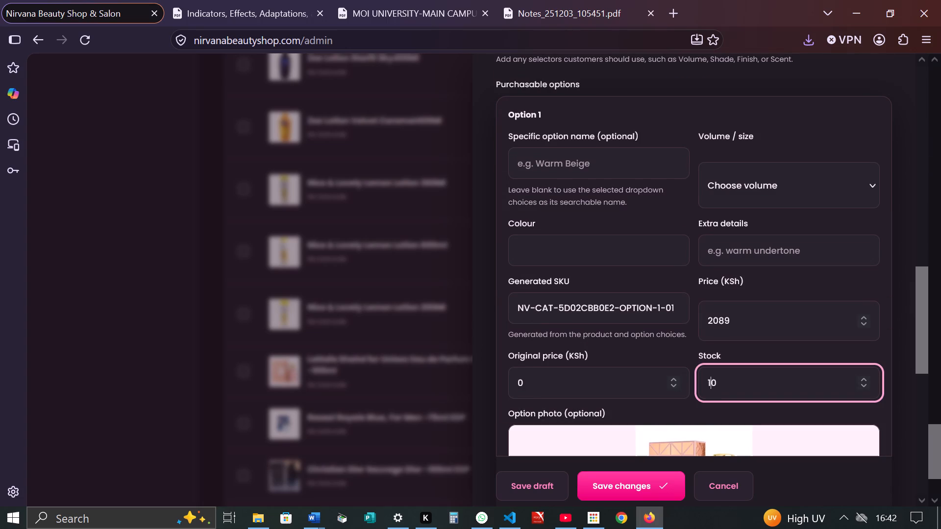
{"action": "key", "text": "BackSpace"}
{"action": "left_click", "coordinate": [613, 489]}
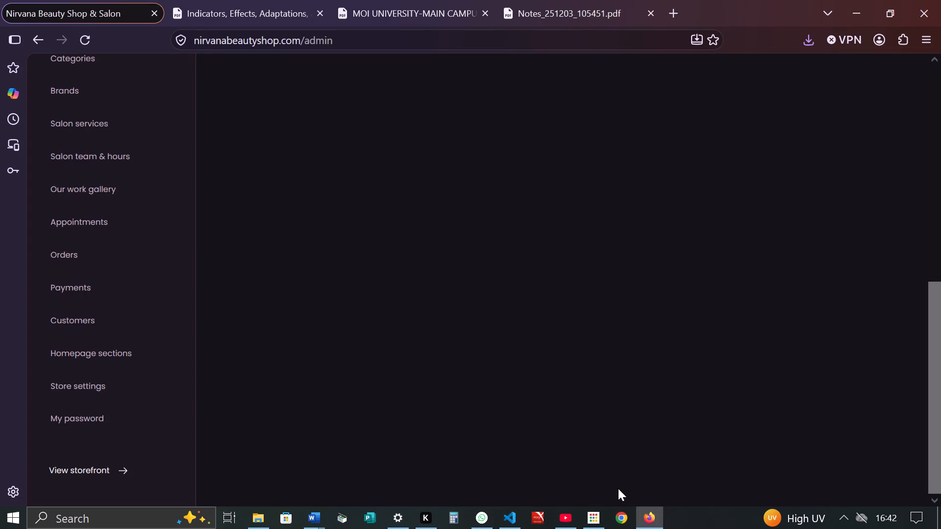
Set the Option 1 stock of Rasasi Royale Blue, For Men -75ml EDP to 0 and save the changes.
{"action": "scroll", "coordinate": [601, 459], "scroll_direction": "down", "scroll_amount": 1}
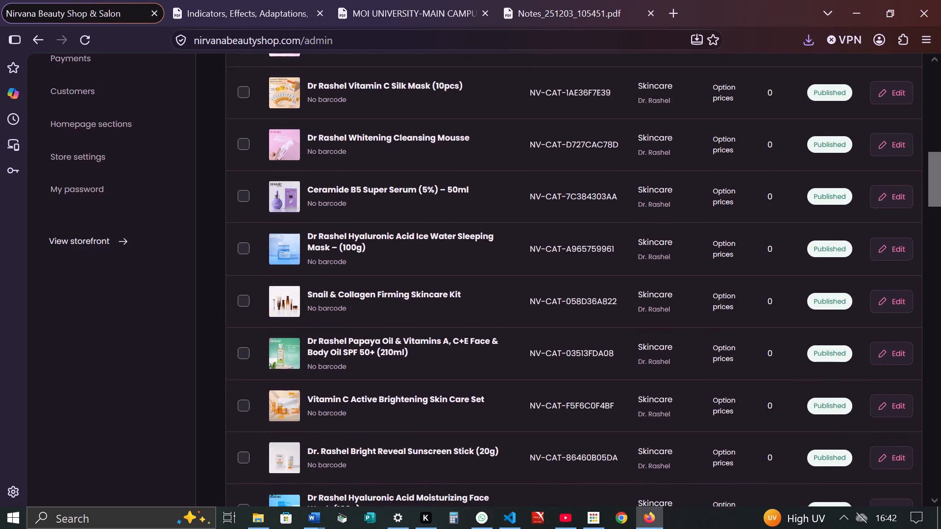
{"action": "scroll", "coordinate": [603, 454], "scroll_direction": "down", "scroll_amount": 5}
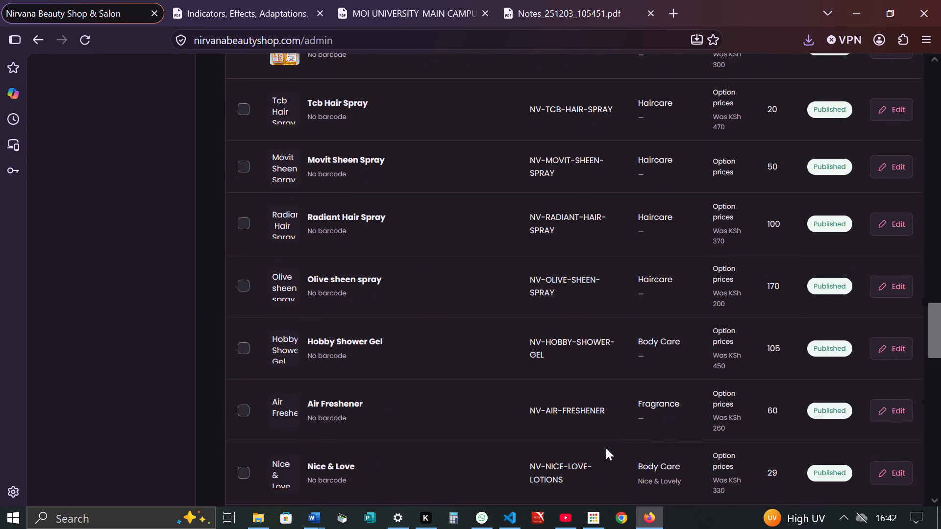
{"action": "scroll", "coordinate": [609, 441], "scroll_direction": "down", "scroll_amount": 1}
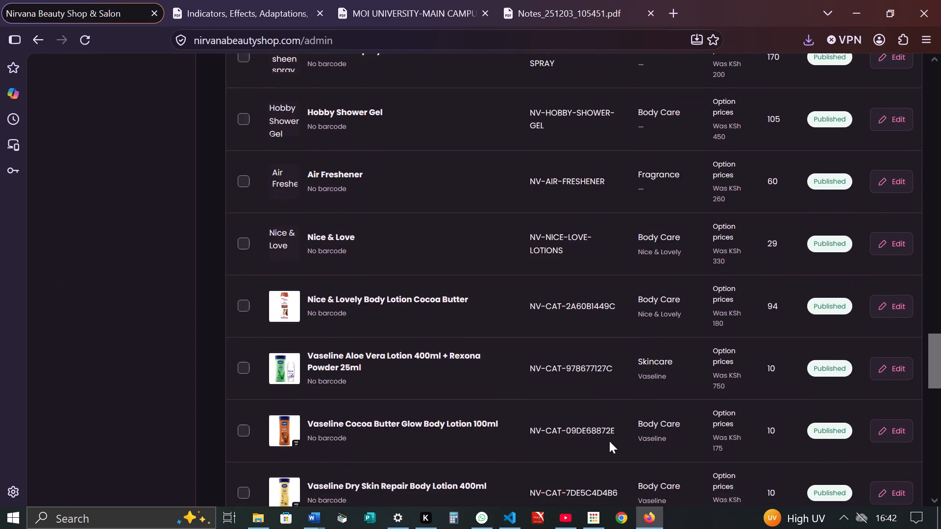
{"action": "scroll", "coordinate": [609, 441], "scroll_direction": "down", "scroll_amount": 4}
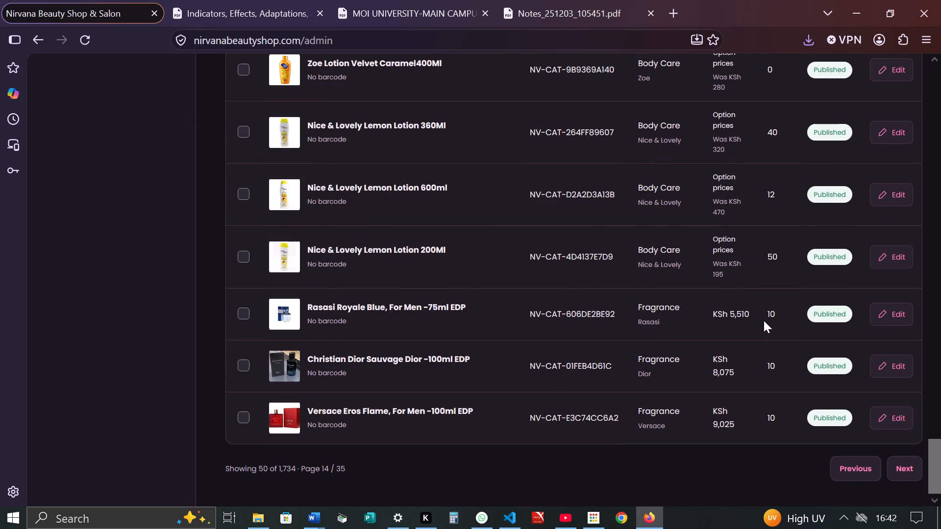
{"action": "left_click", "coordinate": [901, 311]}
{"action": "scroll", "coordinate": [703, 331], "scroll_direction": "down", "scroll_amount": 3}
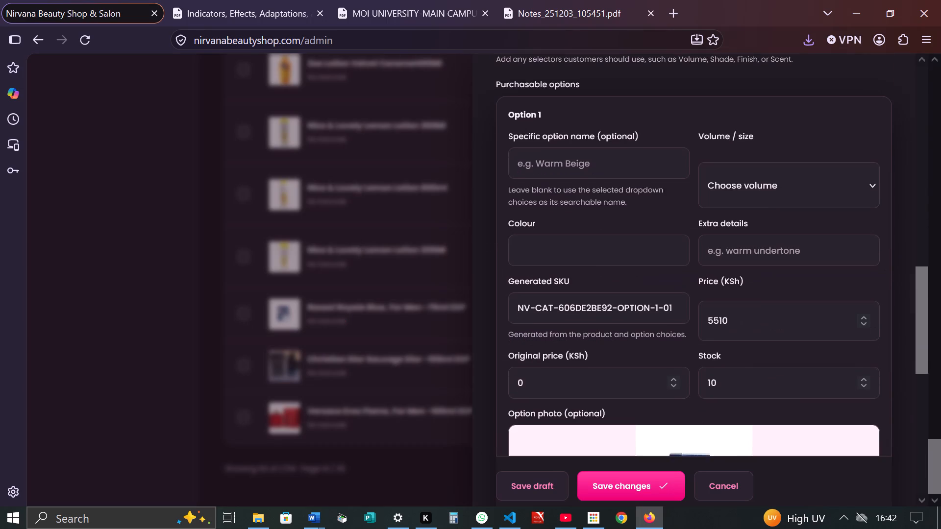
{"action": "scroll", "coordinate": [699, 335], "scroll_direction": "down", "scroll_amount": 1}
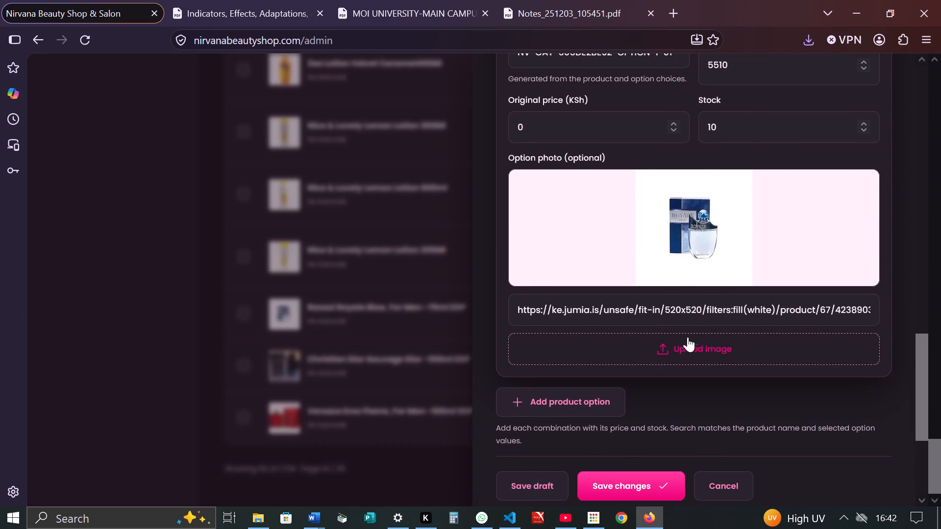
{"action": "left_click", "coordinate": [713, 123]}
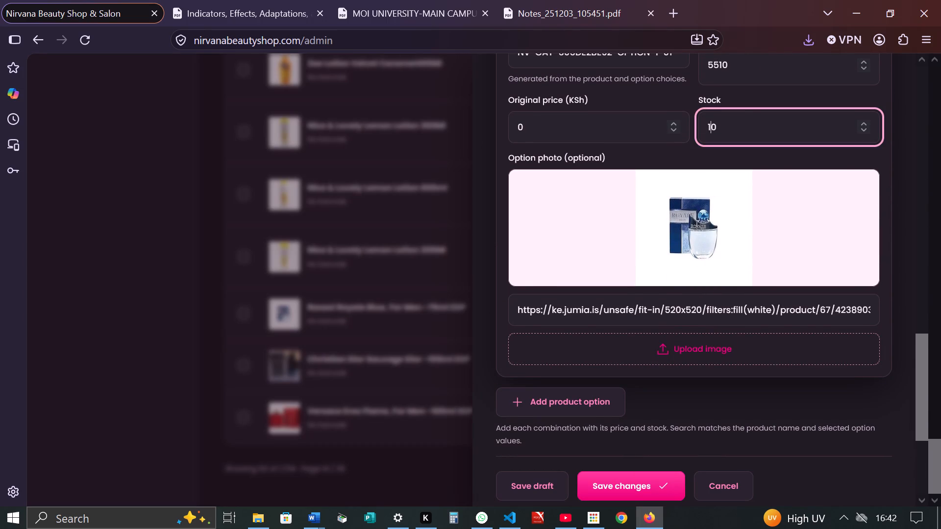
{"action": "key", "text": "BackSpace"}
{"action": "left_click", "coordinate": [641, 493]}
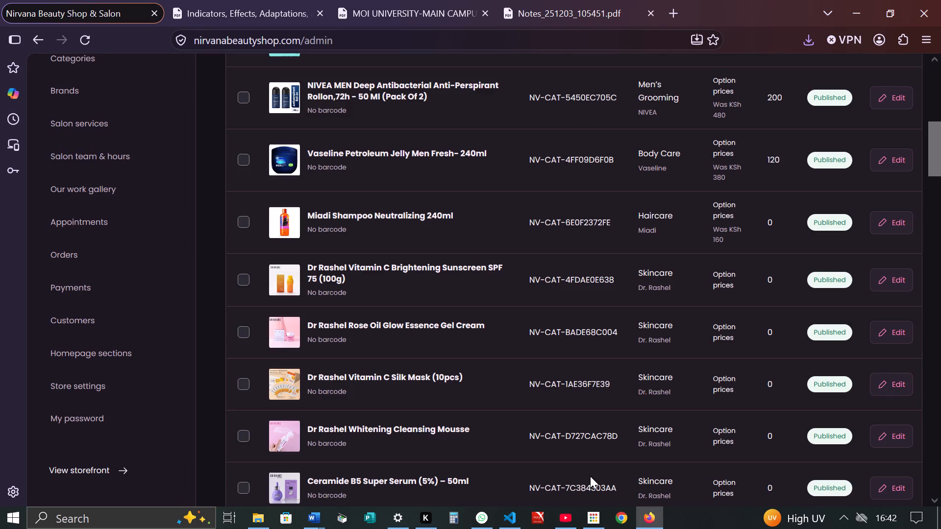
Set the Option 1 stock of Christian Dior Sauvage Dior -100ml EDP to 0 and save the changes.
{"action": "scroll", "coordinate": [466, 374], "scroll_direction": "down", "scroll_amount": 4}
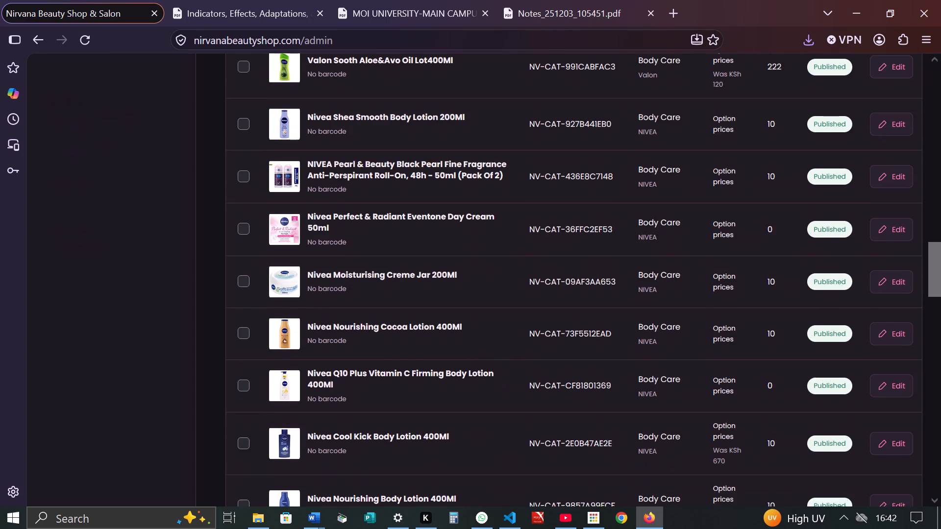
{"action": "scroll", "coordinate": [329, 387], "scroll_direction": "down", "scroll_amount": 2}
{"action": "scroll", "coordinate": [405, 414], "scroll_direction": "down", "scroll_amount": 4}
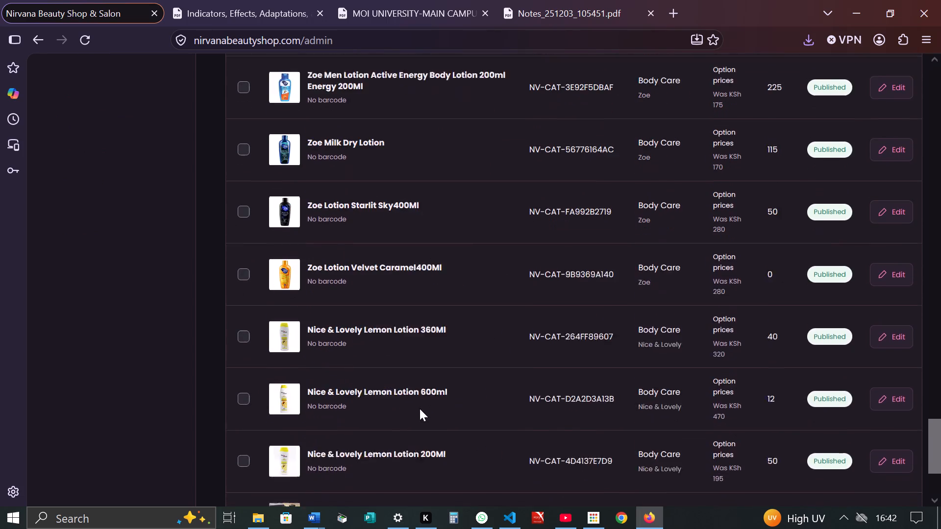
{"action": "scroll", "coordinate": [414, 414], "scroll_direction": "down", "scroll_amount": 2}
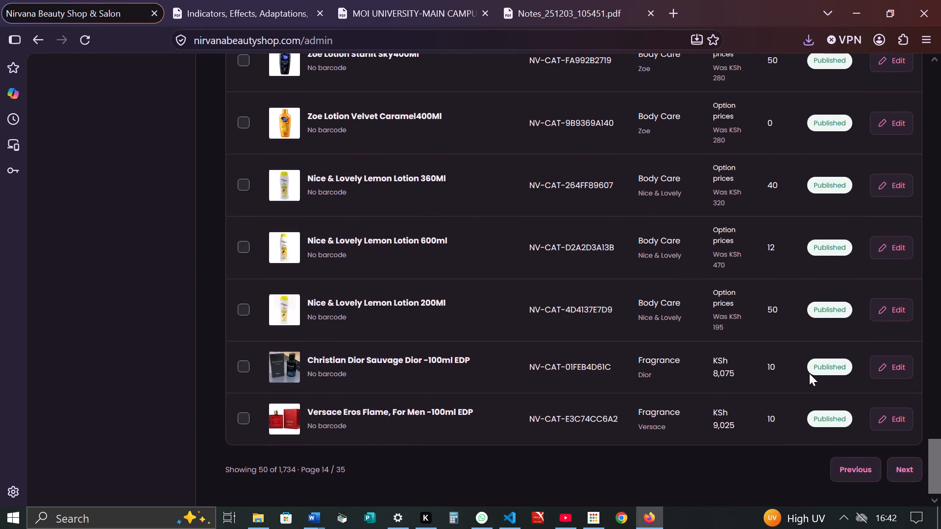
{"action": "left_click", "coordinate": [890, 365]}
{"action": "scroll", "coordinate": [625, 391], "scroll_direction": "down", "scroll_amount": 2}
{"action": "scroll", "coordinate": [665, 370], "scroll_direction": "up", "scroll_amount": 1}
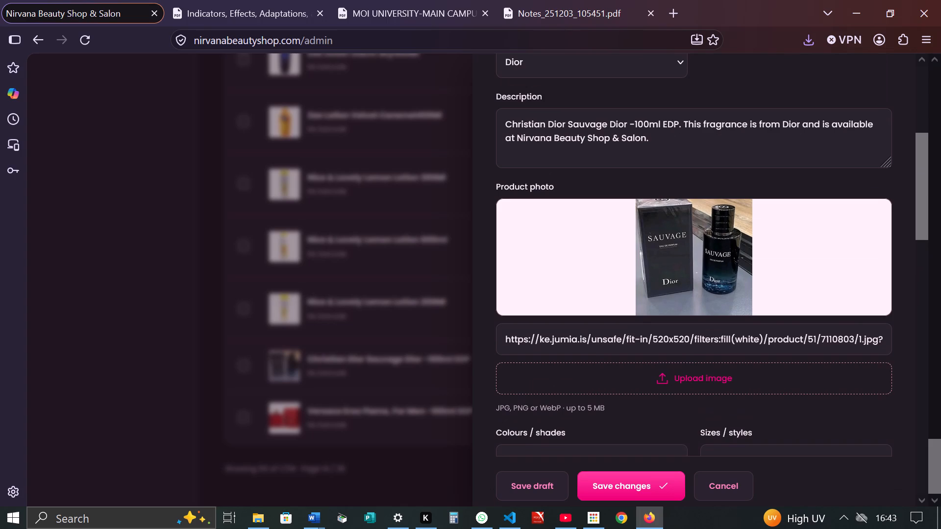
{"action": "scroll", "coordinate": [678, 371], "scroll_direction": "down", "scroll_amount": 2}
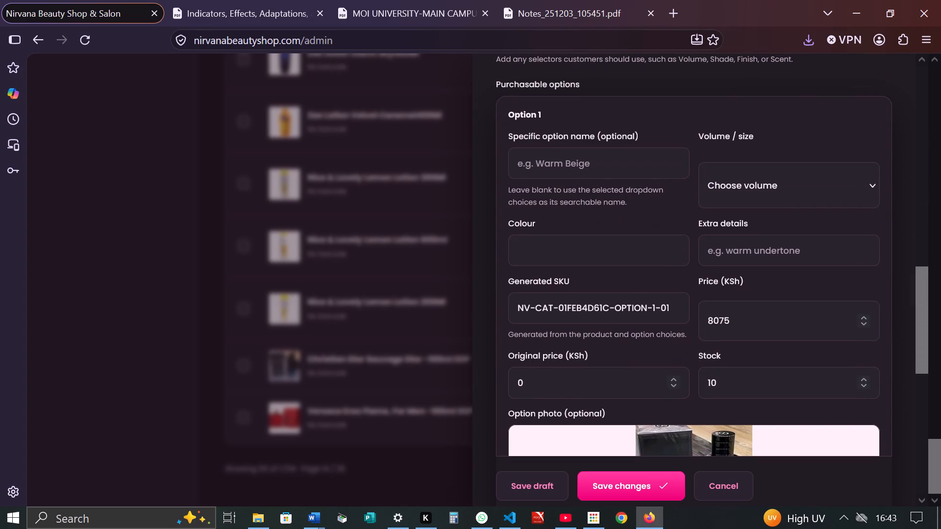
{"action": "left_click", "coordinate": [712, 382]}
{"action": "key", "text": "BackSpace"}
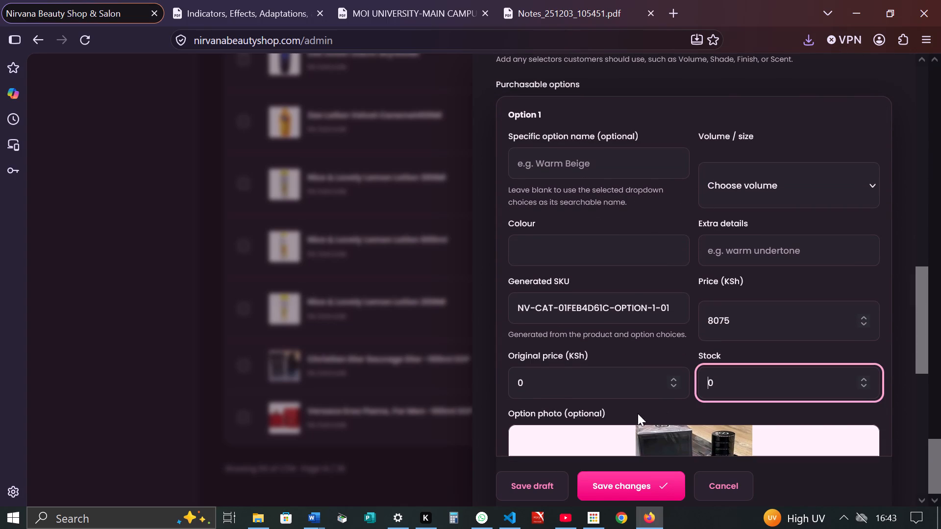
{"action": "left_click", "coordinate": [626, 495]}
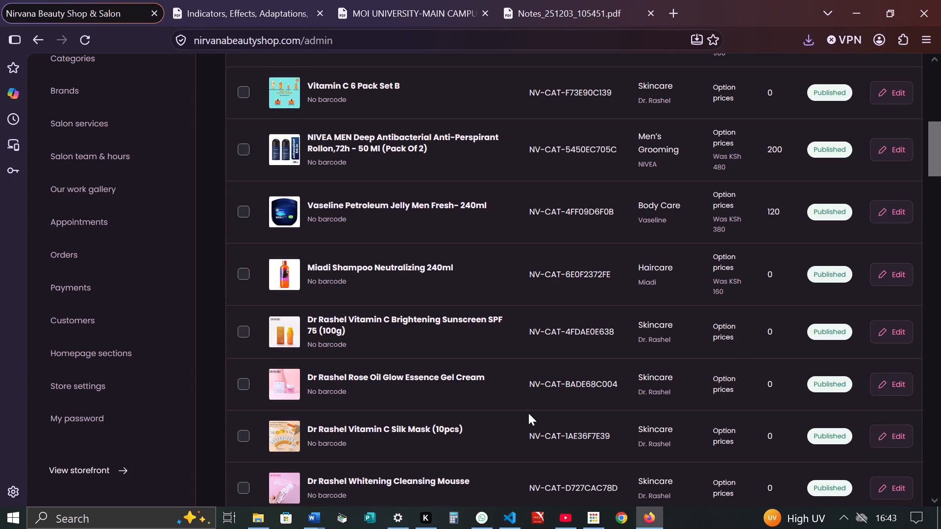
Set the Option 1 stock of Versace Eros Flame, For Men -100ml EDP to 0 and save the changes.
{"action": "scroll", "coordinate": [528, 413], "scroll_direction": "down", "scroll_amount": 3}
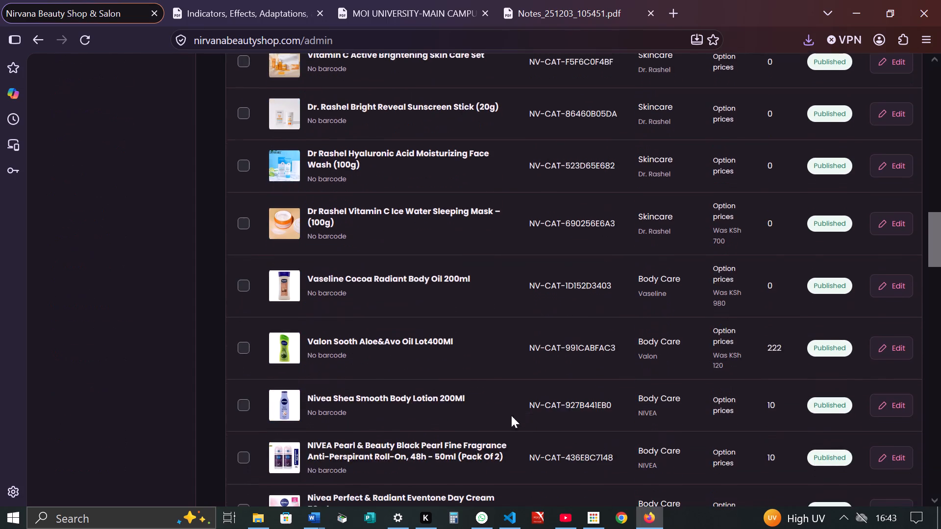
{"action": "scroll", "coordinate": [402, 418], "scroll_direction": "down", "scroll_amount": 6}
{"action": "scroll", "coordinate": [447, 442], "scroll_direction": "down", "scroll_amount": 3}
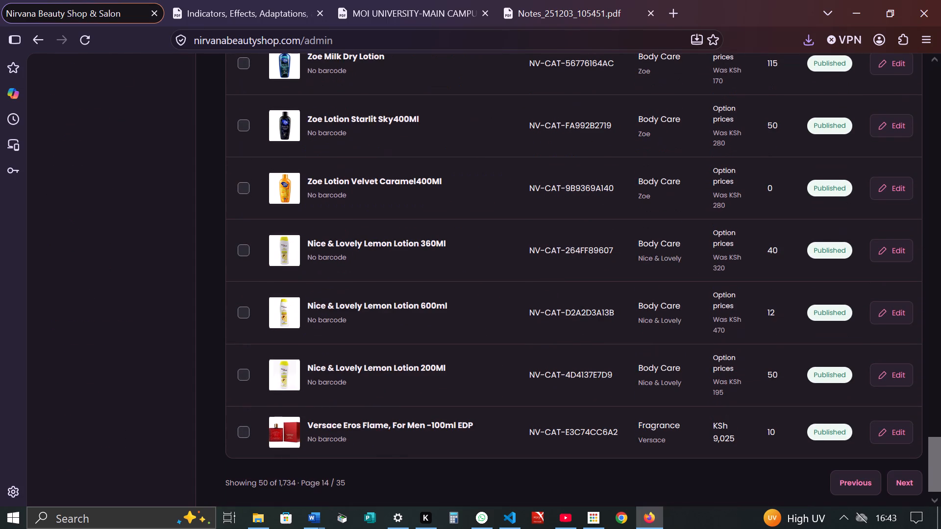
{"action": "left_click", "coordinate": [897, 411]}
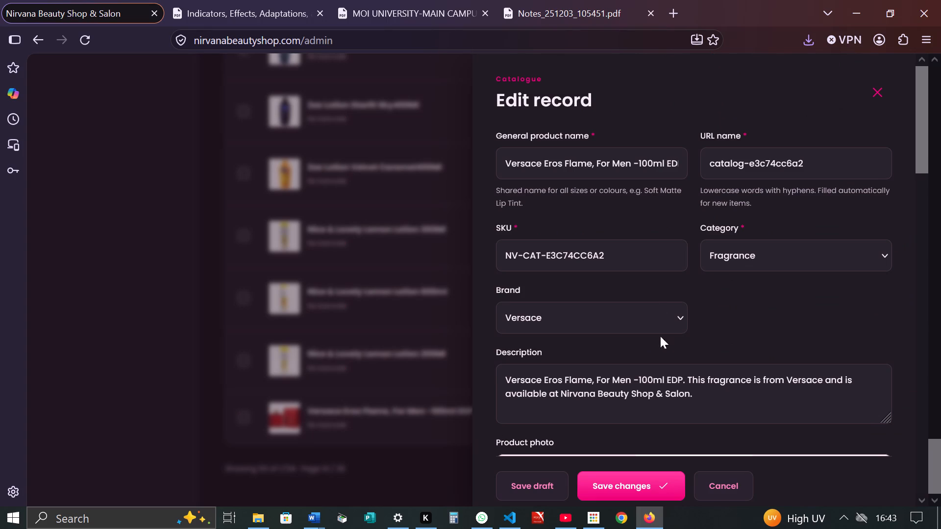
{"action": "scroll", "coordinate": [670, 343], "scroll_direction": "down", "scroll_amount": 2}
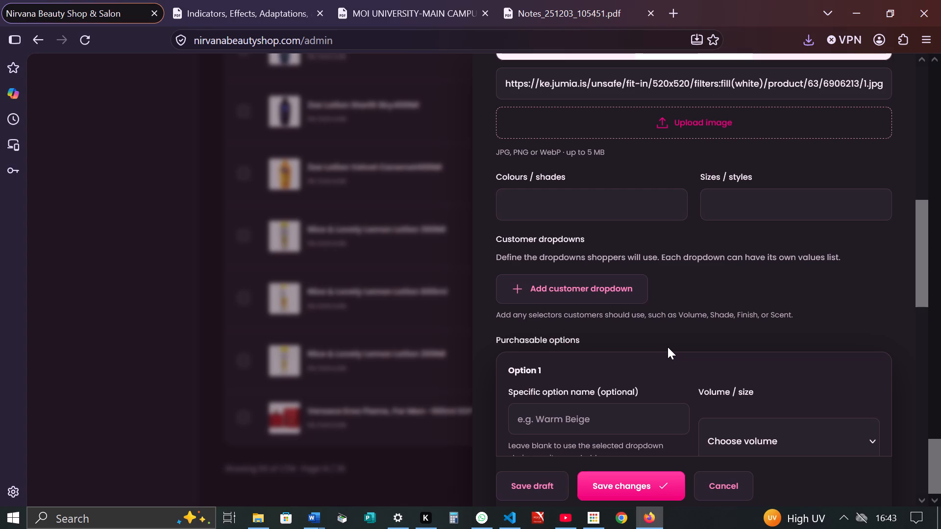
{"action": "scroll", "coordinate": [719, 315], "scroll_direction": "down", "scroll_amount": 1}
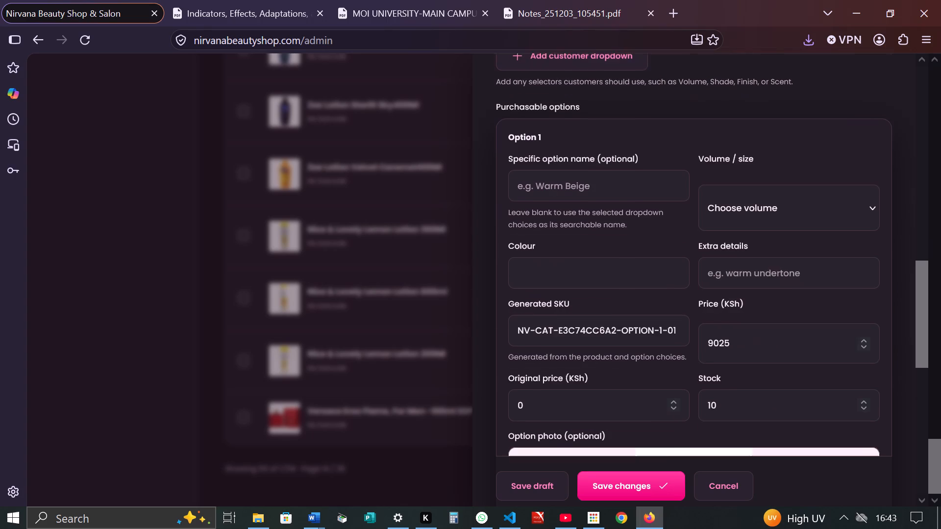
{"action": "scroll", "coordinate": [744, 325], "scroll_direction": "down", "scroll_amount": 1}
{"action": "left_click", "coordinate": [714, 122]}
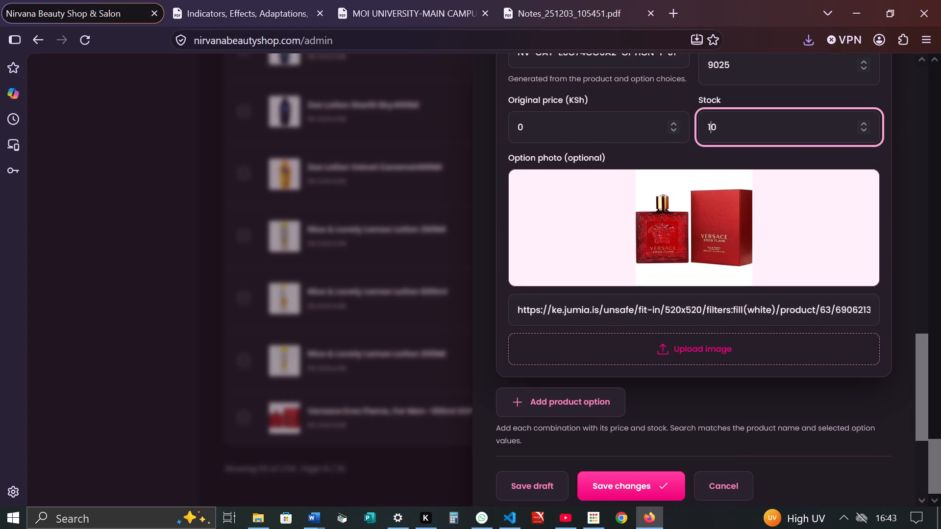
{"action": "key", "text": "BackSpace"}
{"action": "left_click", "coordinate": [614, 483]}
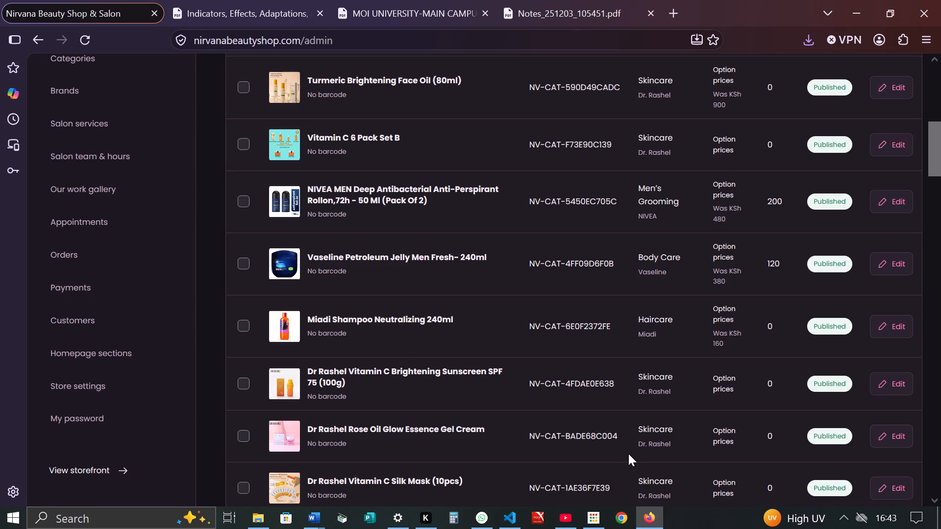
Check the rest of catalogue page 14 for remaining fragrances and advance to the following page of products.
{"action": "scroll", "coordinate": [433, 336], "scroll_direction": "down", "scroll_amount": 2}
{"action": "scroll", "coordinate": [534, 313], "scroll_direction": "down", "scroll_amount": 7}
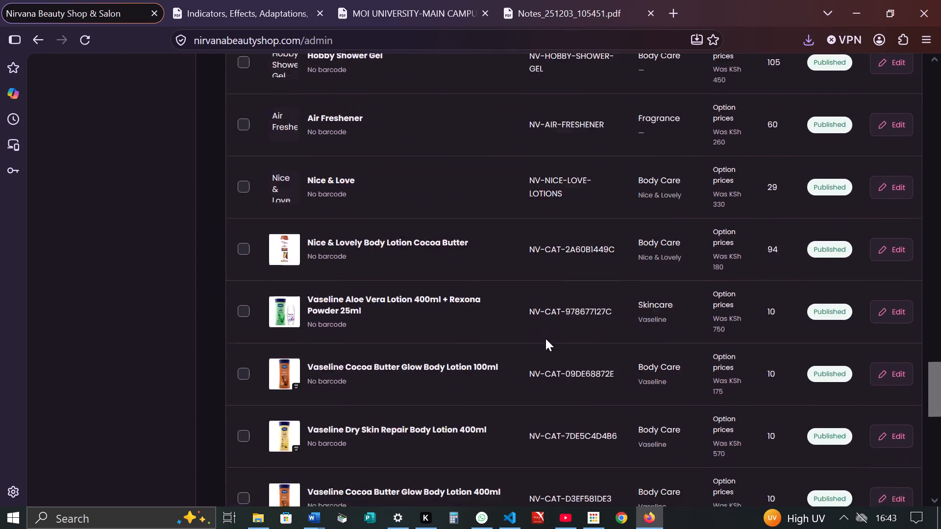
{"action": "scroll", "coordinate": [545, 338], "scroll_direction": "down", "scroll_amount": 2}
{"action": "scroll", "coordinate": [547, 345], "scroll_direction": "up", "scroll_amount": 1}
{"action": "scroll", "coordinate": [547, 345], "scroll_direction": "down", "scroll_amount": 3}
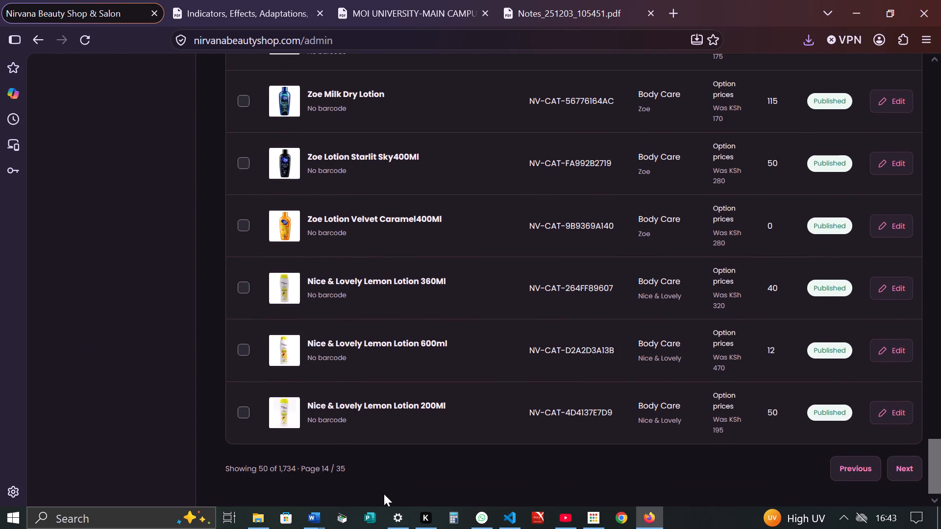
{"action": "left_click", "coordinate": [908, 471]}
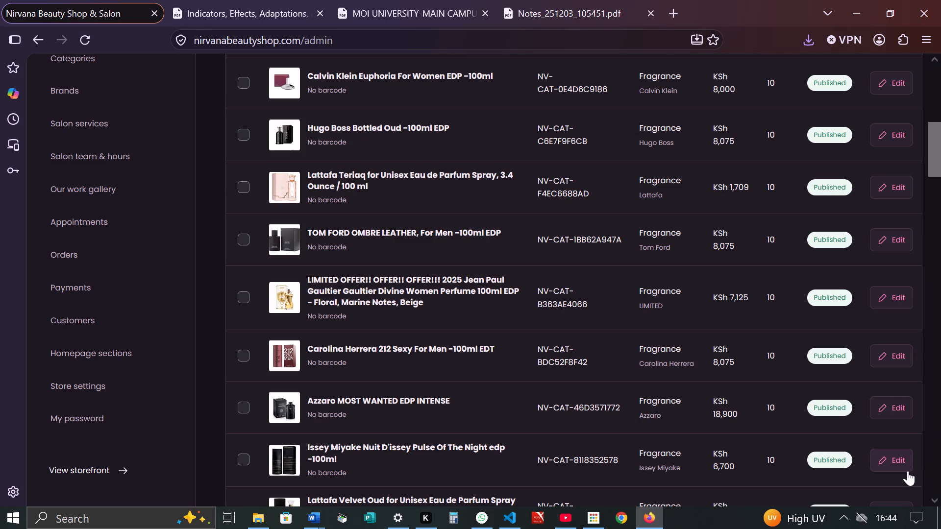
Set the Option 1 stock of EMPER Unplugged Men -80ml EDP to 0 and save the changes.
{"action": "scroll", "coordinate": [624, 251], "scroll_direction": "up", "scroll_amount": 1}
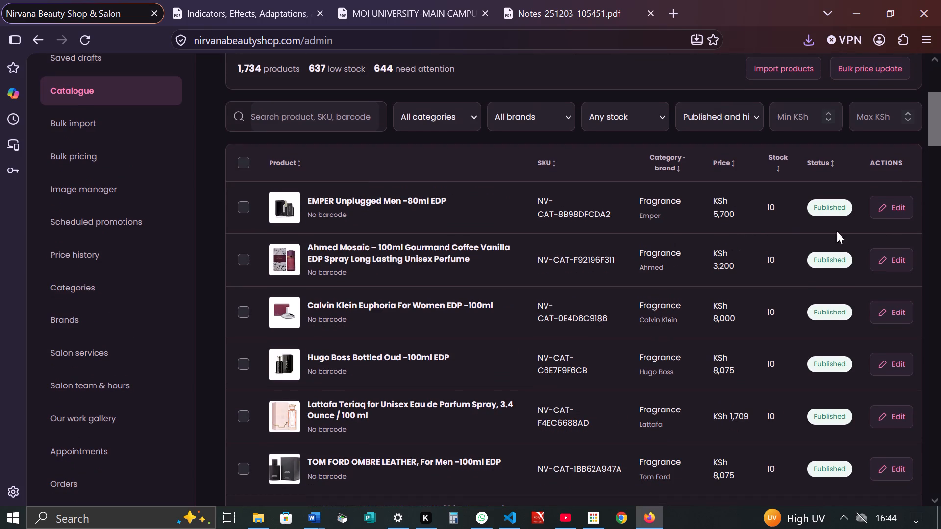
{"action": "left_click", "coordinate": [898, 210]}
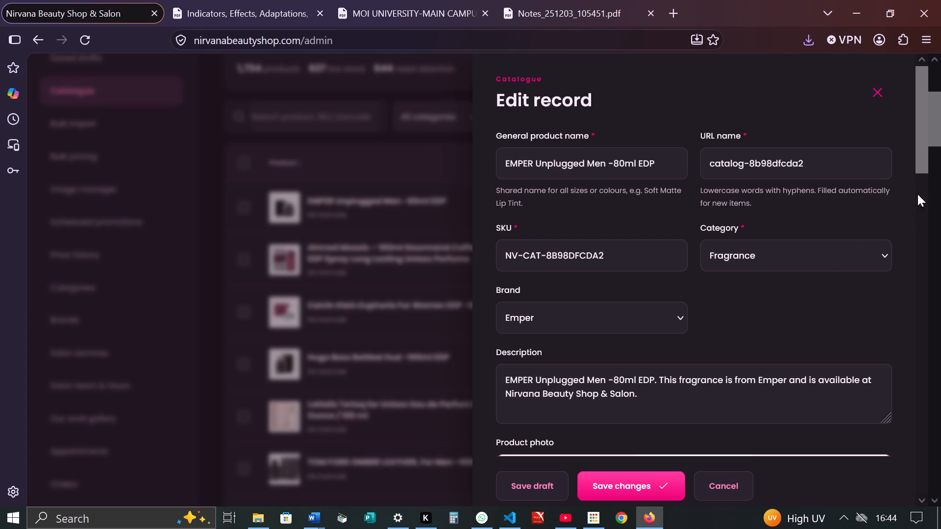
{"action": "scroll", "coordinate": [713, 315], "scroll_direction": "down", "scroll_amount": 1}
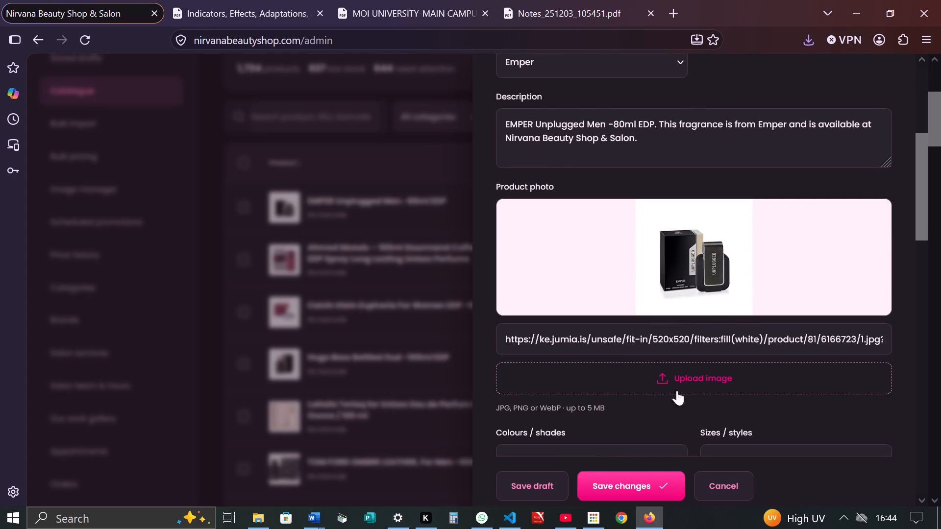
{"action": "scroll", "coordinate": [723, 405], "scroll_direction": "down", "scroll_amount": 3}
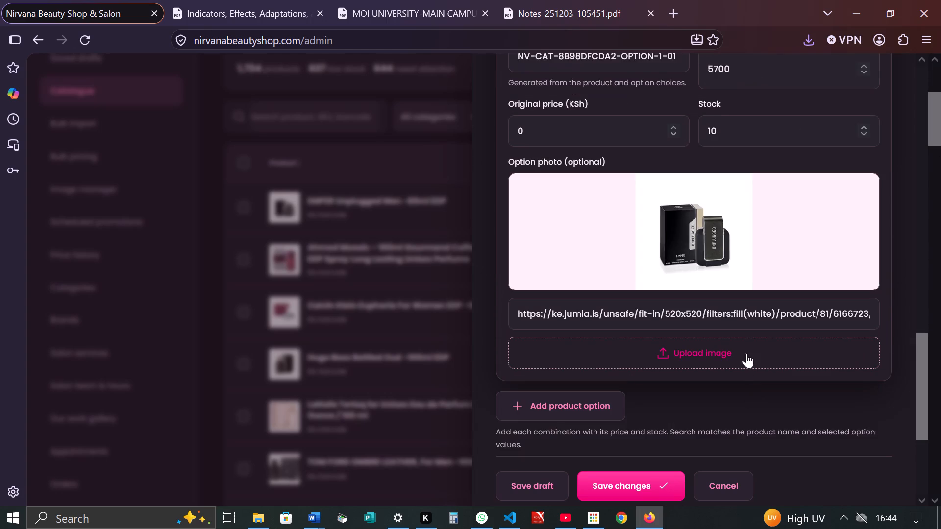
{"action": "scroll", "coordinate": [753, 233], "scroll_direction": "up", "scroll_amount": 1}
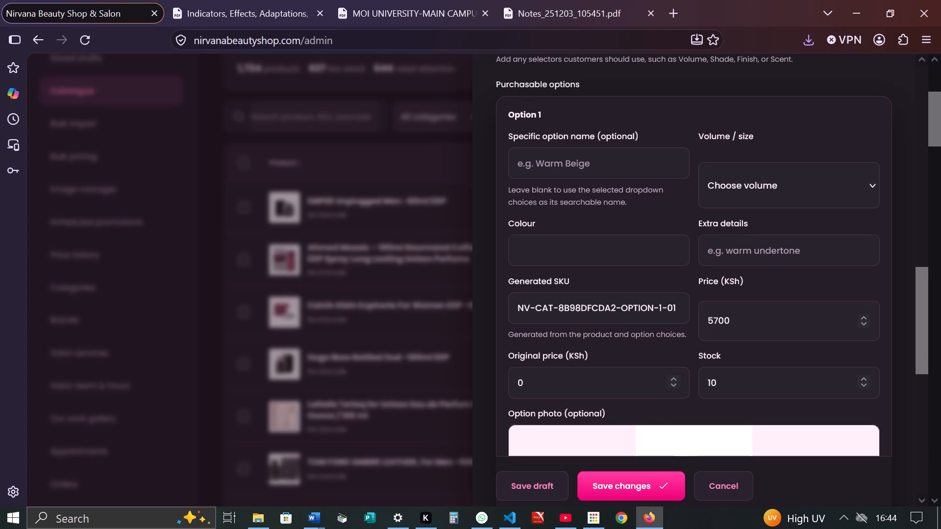
{"action": "left_click", "coordinate": [711, 385]}
{"action": "key", "text": "BackSpace"}
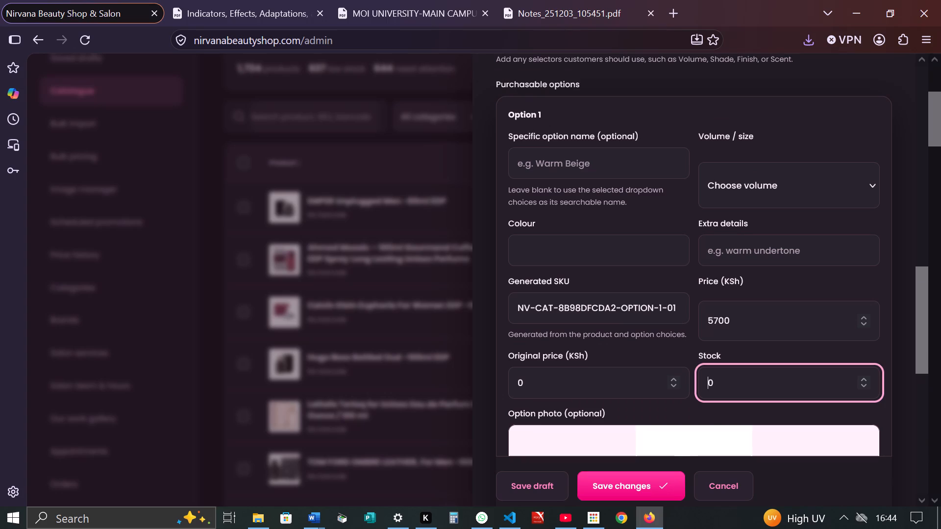
{"action": "left_click", "coordinate": [636, 496]}
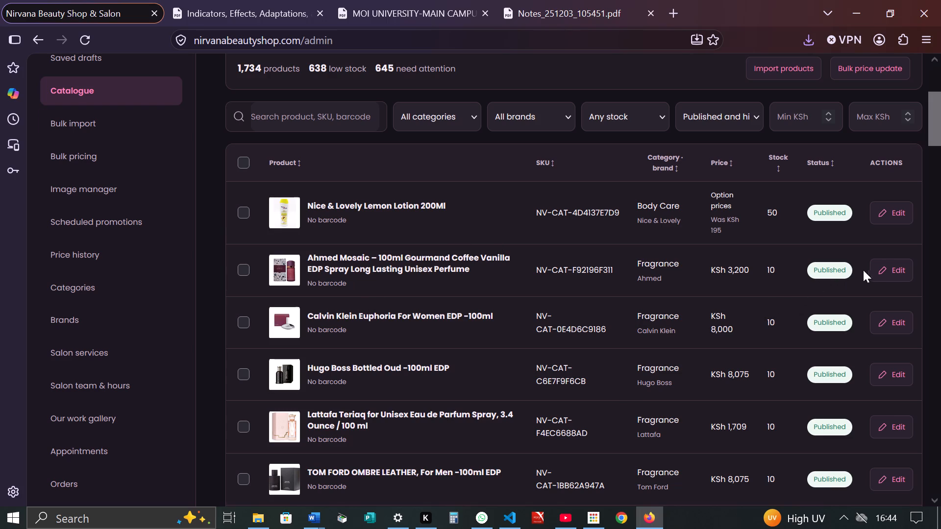
Set the Option 1 stock of the Ahmed Mosaic 100ml Gourmand Coffee Vanilla EDP Spray to 0 and save the changes.
{"action": "left_click", "coordinate": [887, 269]}
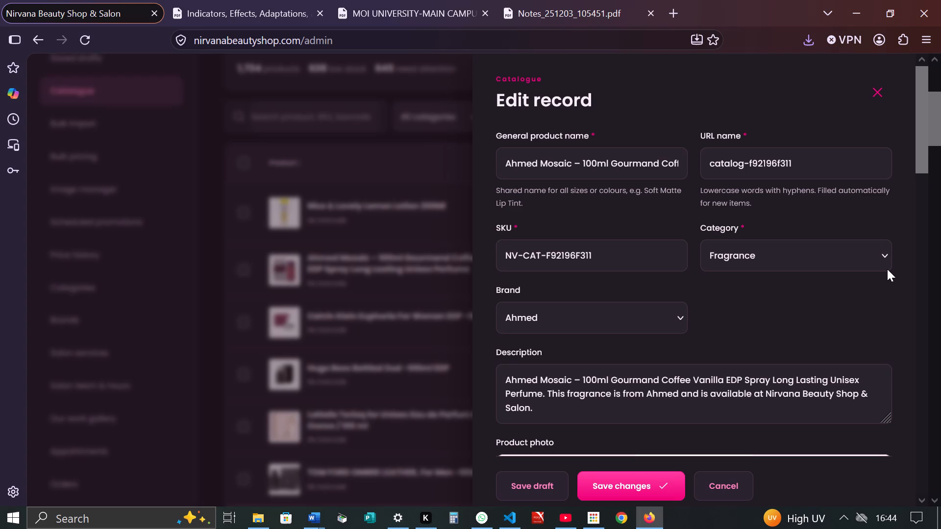
{"action": "scroll", "coordinate": [712, 255], "scroll_direction": "down", "scroll_amount": 1}
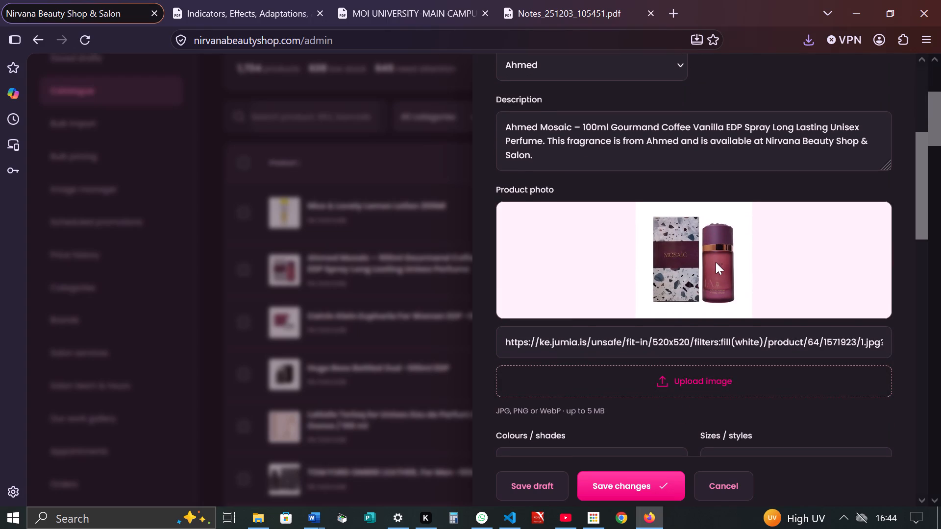
{"action": "scroll", "coordinate": [669, 302], "scroll_direction": "down", "scroll_amount": 1}
{"action": "scroll", "coordinate": [671, 303], "scroll_direction": "up", "scroll_amount": 1}
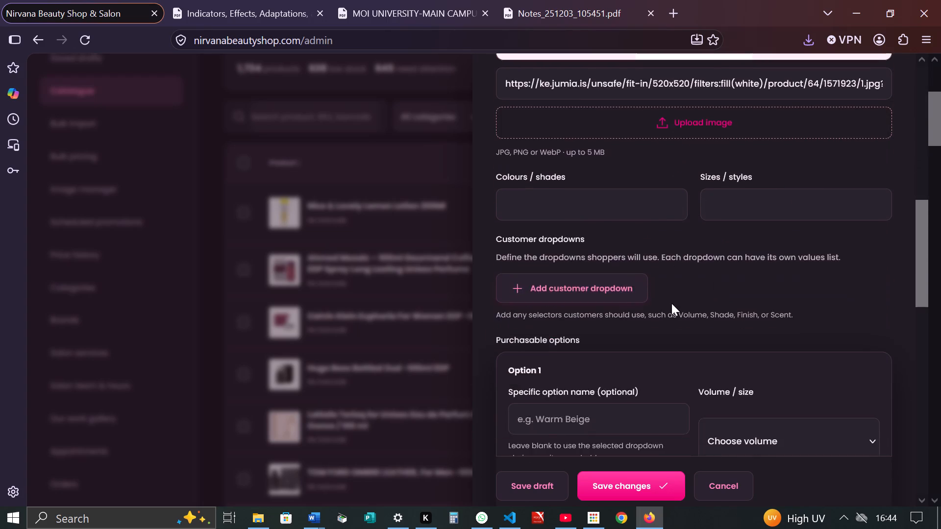
{"action": "scroll", "coordinate": [680, 325], "scroll_direction": "down", "scroll_amount": 3}
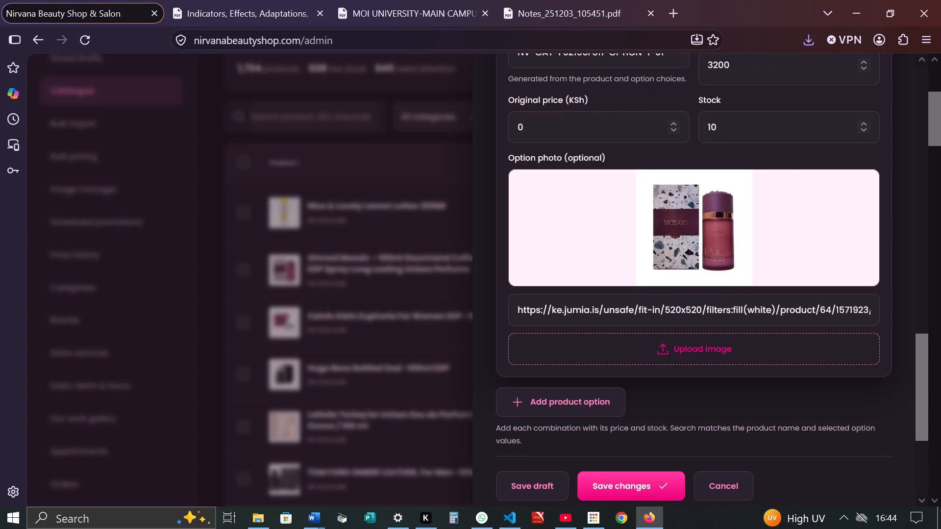
{"action": "left_click", "coordinate": [713, 125]}
{"action": "key", "text": "BackSpace"}
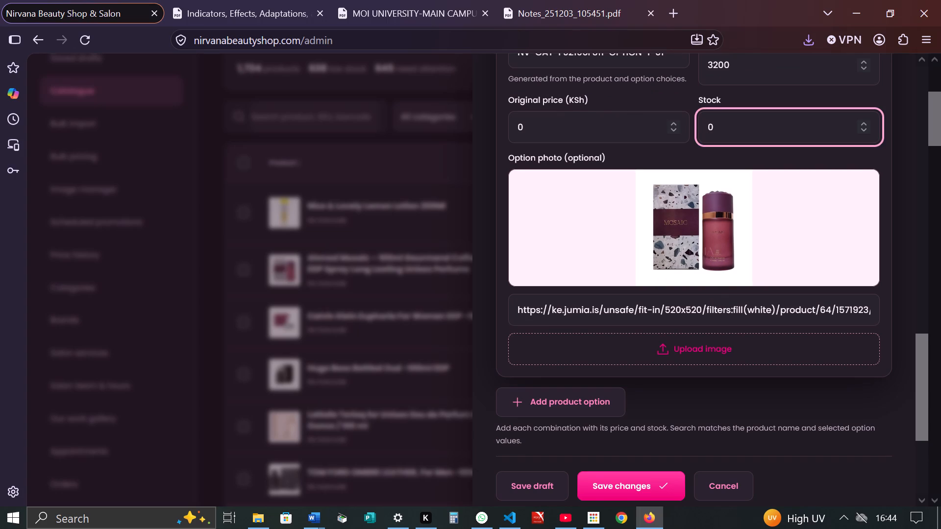
{"action": "left_click", "coordinate": [613, 494]}
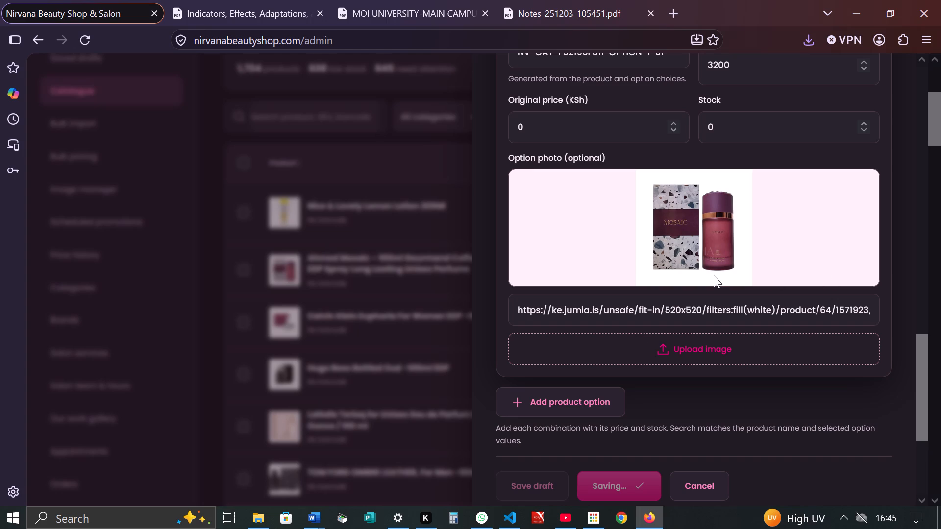
Set the Option 1 stock of Calvin Klein Euphoria For Women EDP -100ml to 0 and save the changes.
{"action": "scroll", "coordinate": [711, 270], "scroll_direction": "down", "scroll_amount": 2}
{"action": "scroll", "coordinate": [739, 323], "scroll_direction": "up", "scroll_amount": 1}
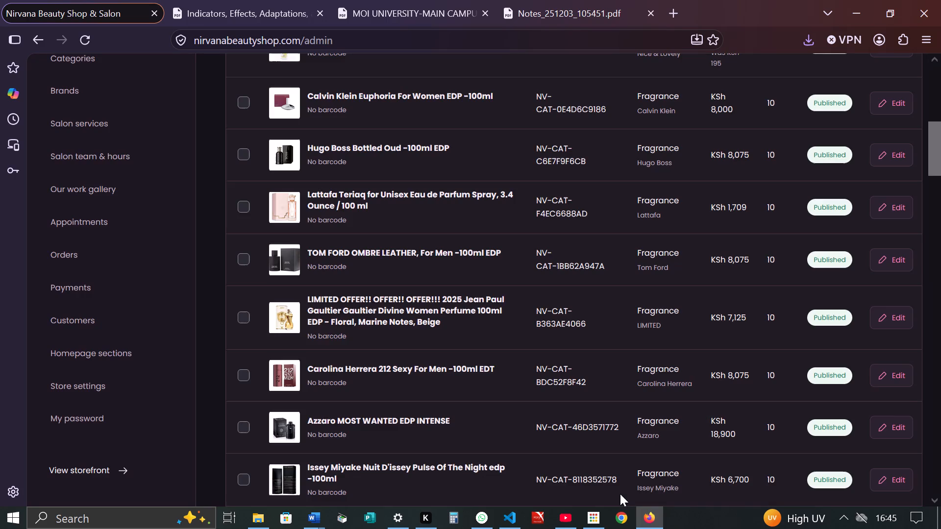
{"action": "scroll", "coordinate": [744, 347], "scroll_direction": "up", "scroll_amount": 1}
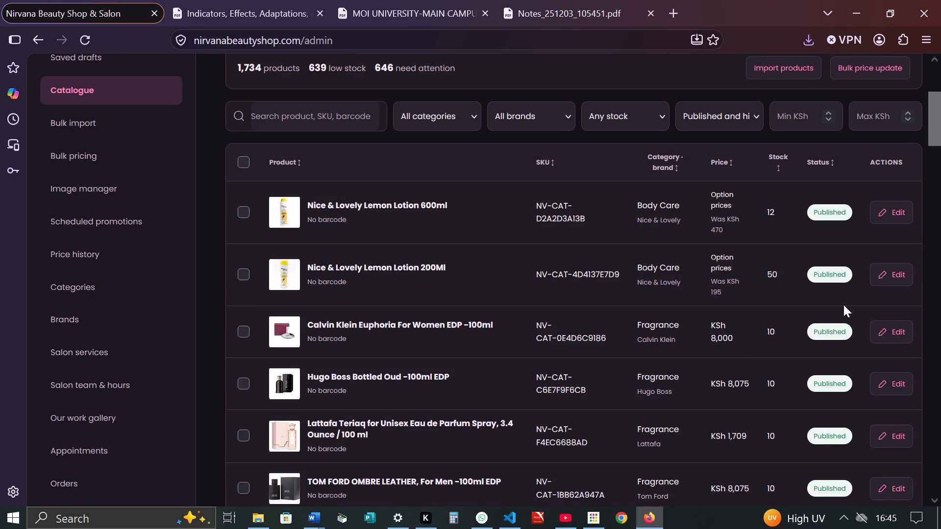
{"action": "left_click", "coordinate": [885, 327]}
{"action": "scroll", "coordinate": [644, 352], "scroll_direction": "down", "scroll_amount": 1}
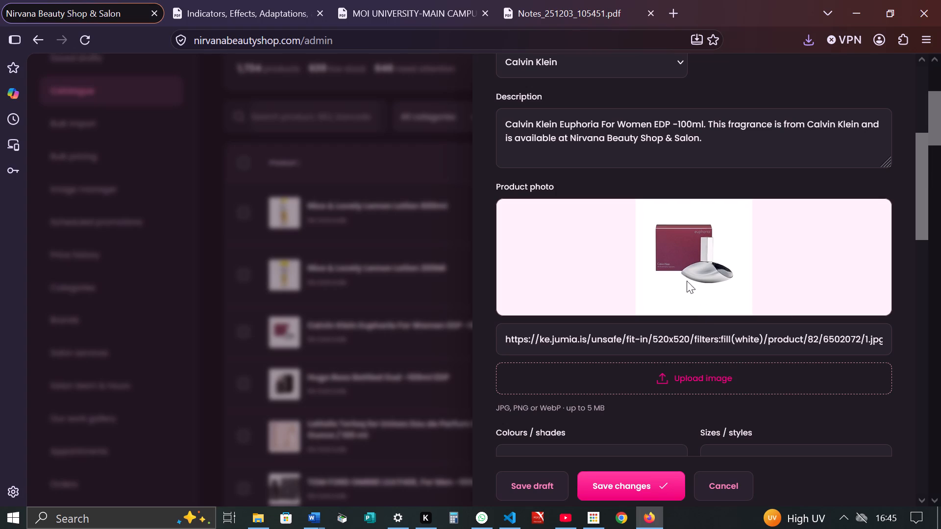
{"action": "scroll", "coordinate": [738, 326], "scroll_direction": "down", "scroll_amount": 1}
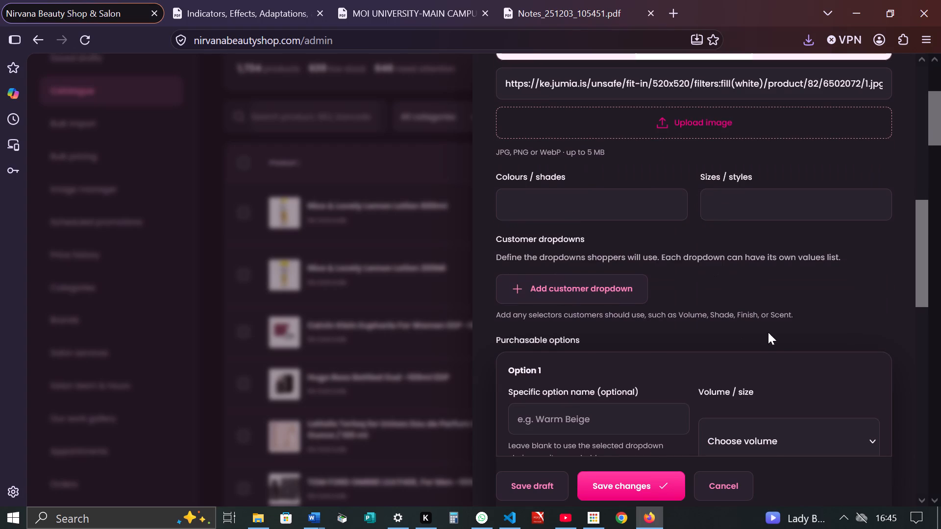
{"action": "scroll", "coordinate": [802, 350], "scroll_direction": "up", "scroll_amount": 1}
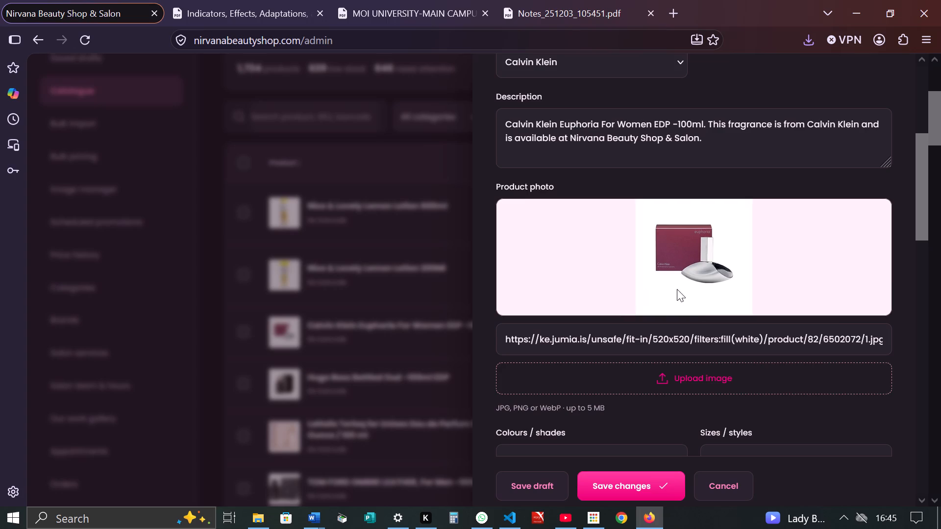
{"action": "scroll", "coordinate": [691, 388], "scroll_direction": "down", "scroll_amount": 3}
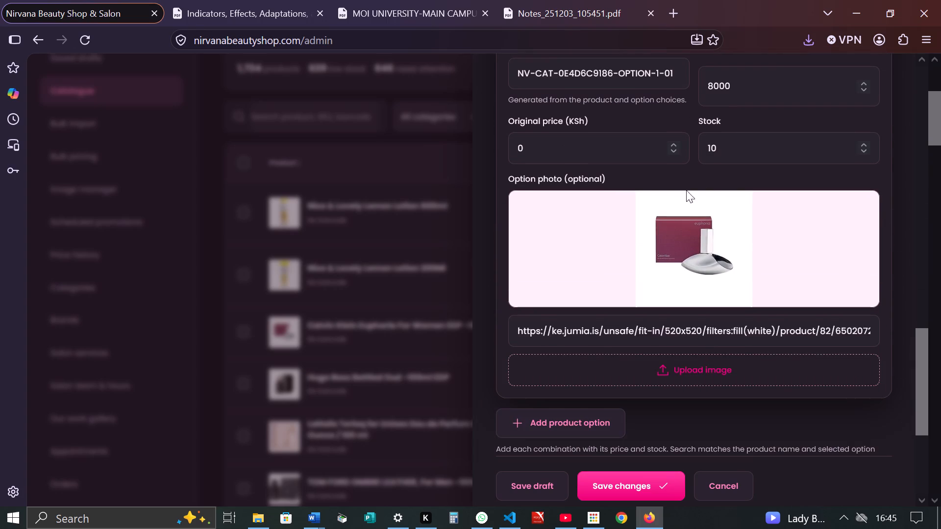
{"action": "left_click", "coordinate": [711, 123]}
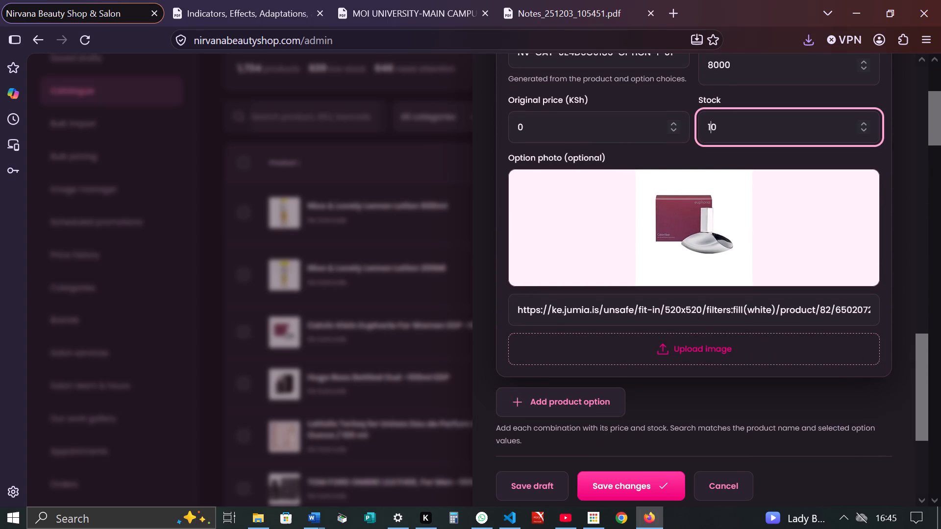
{"action": "key", "text": "BackSpace"}
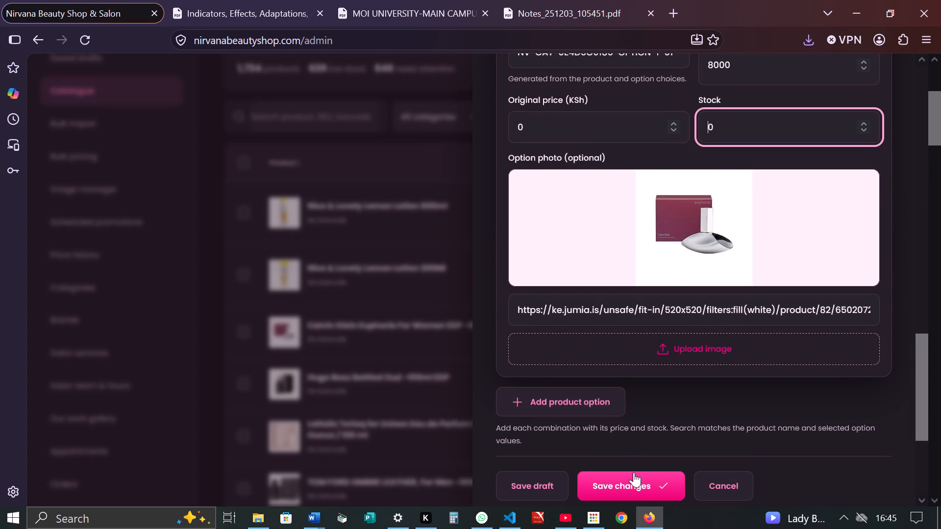
{"action": "left_click", "coordinate": [630, 481]}
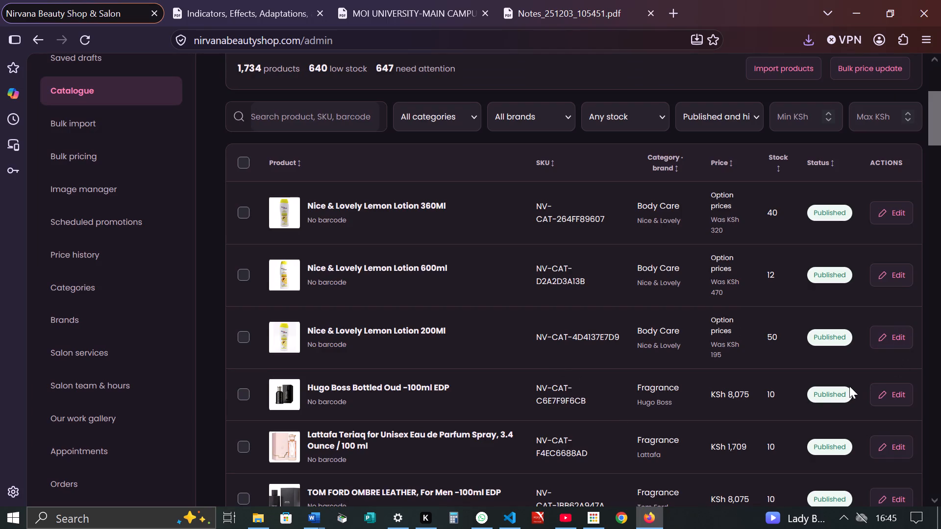
Set the Option 1 stock of Hugo Boss Bottled Oud -100ml EDP to 0 and save the changes.
{"action": "left_click", "coordinate": [885, 392]}
{"action": "scroll", "coordinate": [727, 374], "scroll_direction": "down", "scroll_amount": 1}
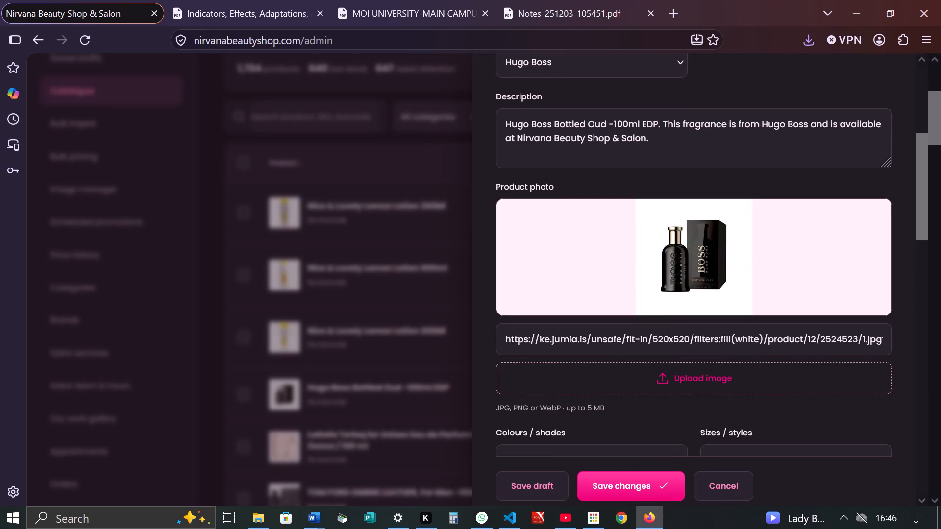
{"action": "scroll", "coordinate": [736, 350], "scroll_direction": "down", "scroll_amount": 1}
{"action": "scroll", "coordinate": [741, 428], "scroll_direction": "down", "scroll_amount": 1}
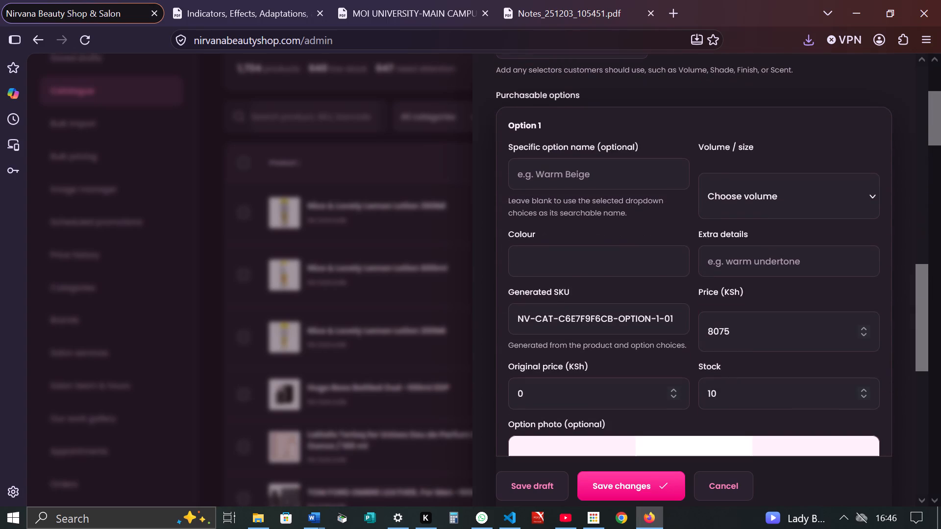
{"action": "left_click", "coordinate": [713, 385]}
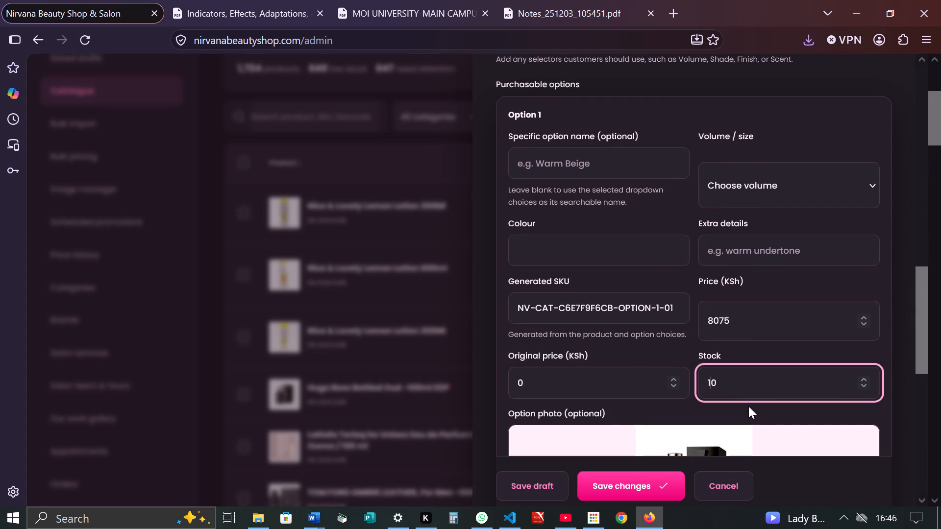
{"action": "key", "text": "BackSpace"}
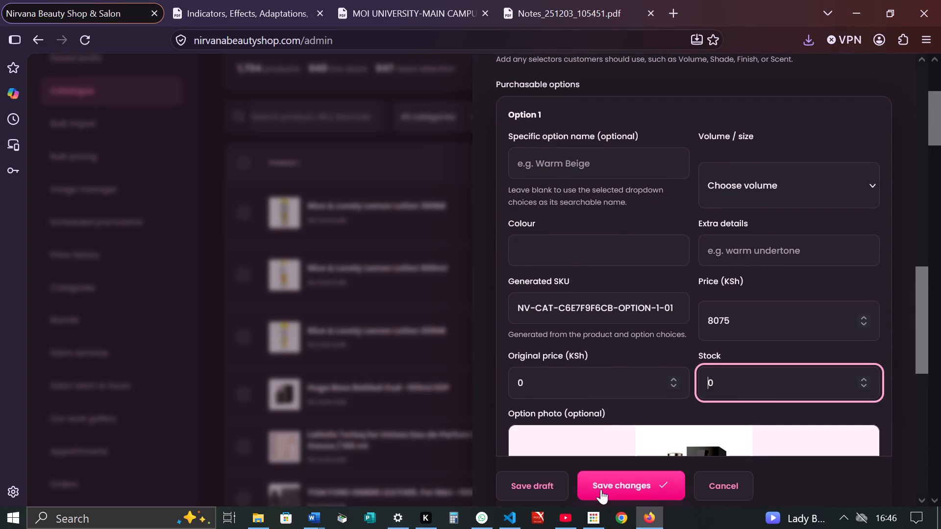
{"action": "left_click", "coordinate": [601, 489]}
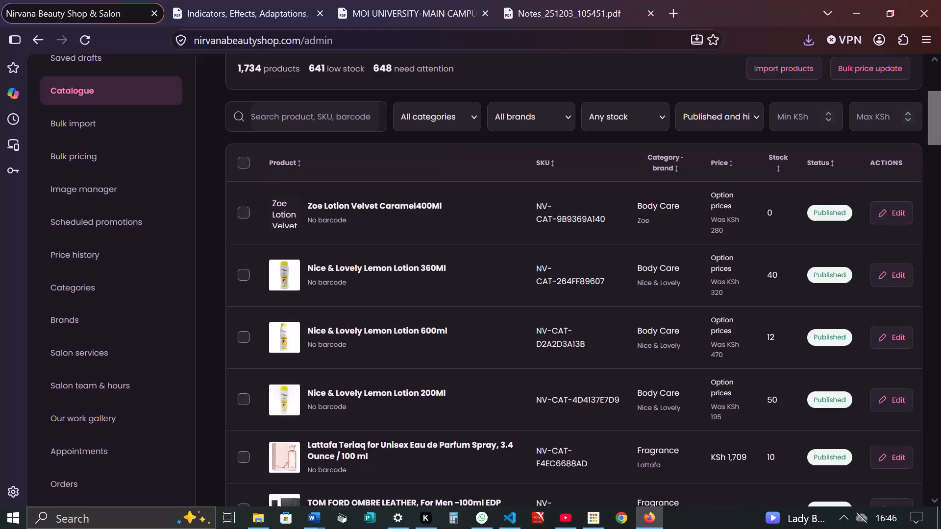
Set the Option 1 stock of the Lattafa Teriaq for Unisex Eau de Parfum Spray 100 ml to 0 and save the changes.
{"action": "scroll", "coordinate": [597, 359], "scroll_direction": "down", "scroll_amount": 1}
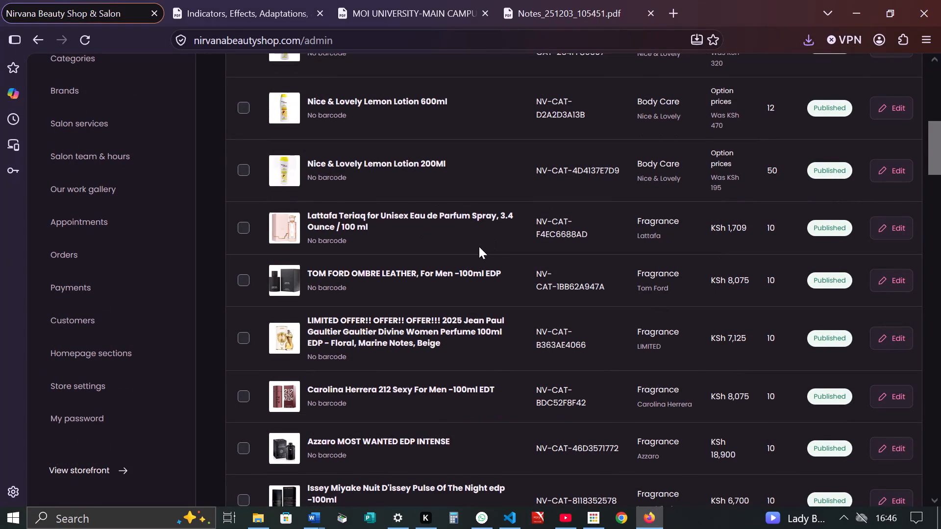
{"action": "left_click", "coordinate": [889, 234]}
{"action": "scroll", "coordinate": [688, 308], "scroll_direction": "down", "scroll_amount": 1}
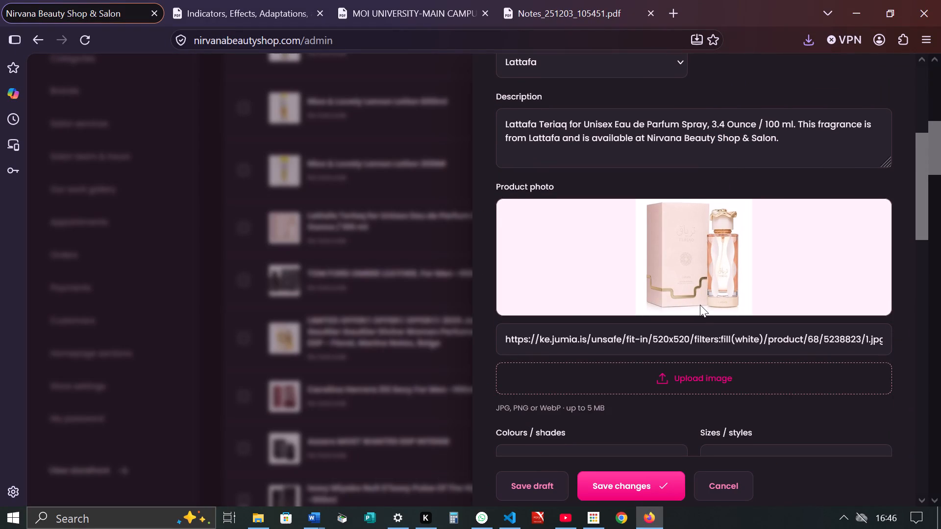
{"action": "scroll", "coordinate": [722, 354], "scroll_direction": "down", "scroll_amount": 3}
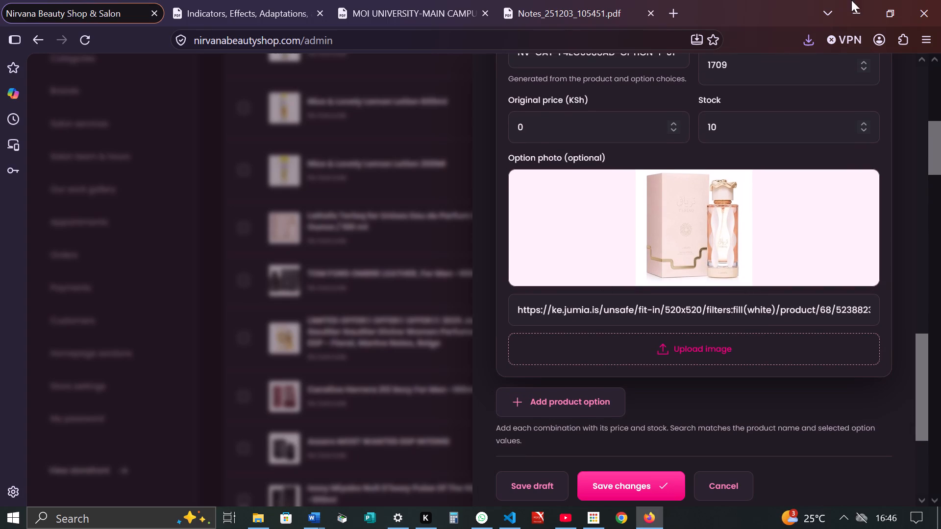
{"action": "left_click", "coordinate": [712, 127]}
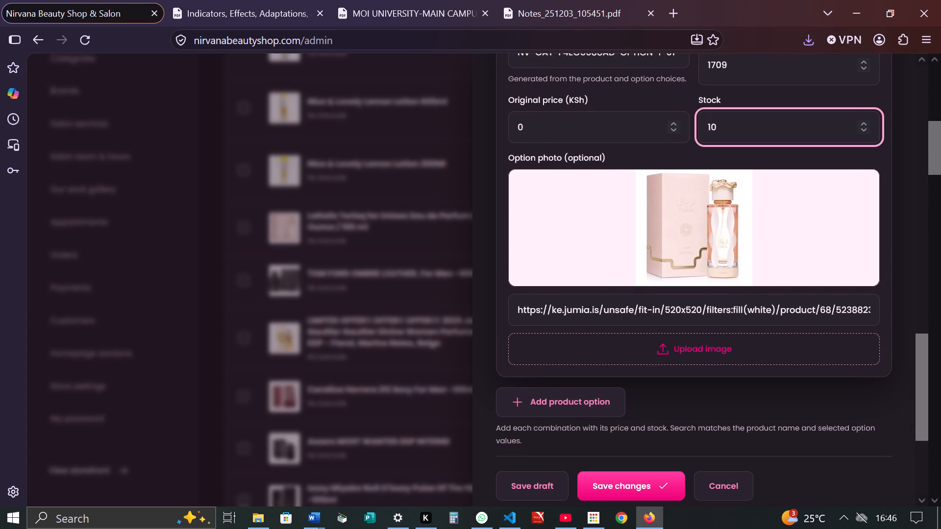
{"action": "key", "text": "BackSpace"}
{"action": "left_click", "coordinate": [608, 488]}
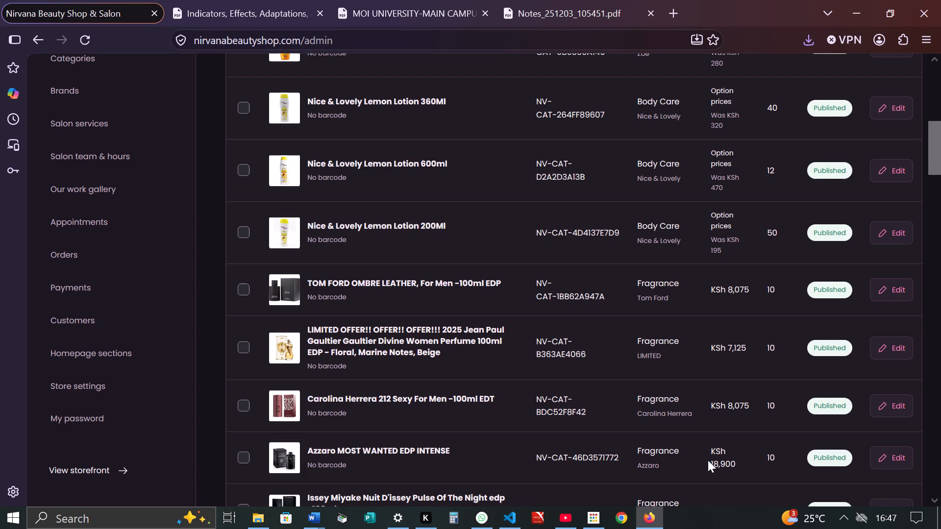
Set the Option 1 stock of TOM FORD OMBRE LEATHER, For Men -100ml EDP to 0 and save the changes.
{"action": "left_click", "coordinate": [892, 286]}
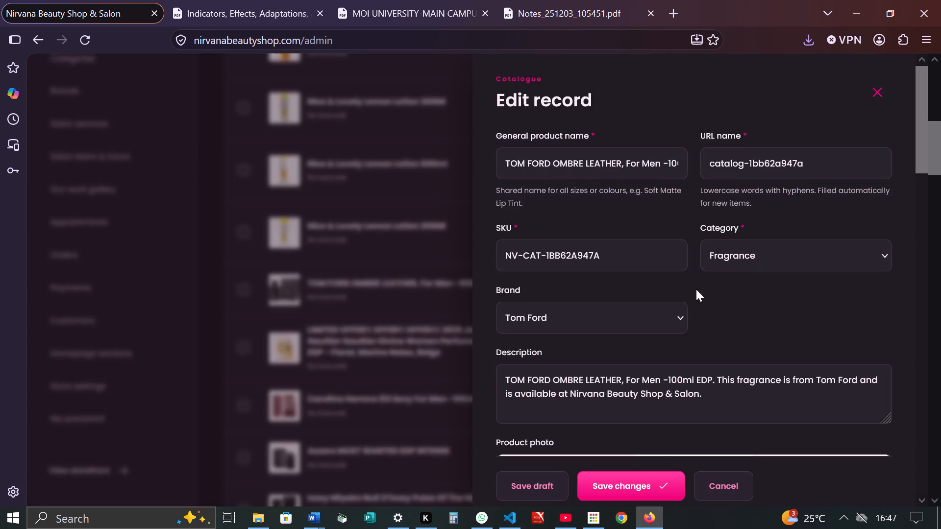
{"action": "scroll", "coordinate": [696, 289], "scroll_direction": "down", "scroll_amount": 1}
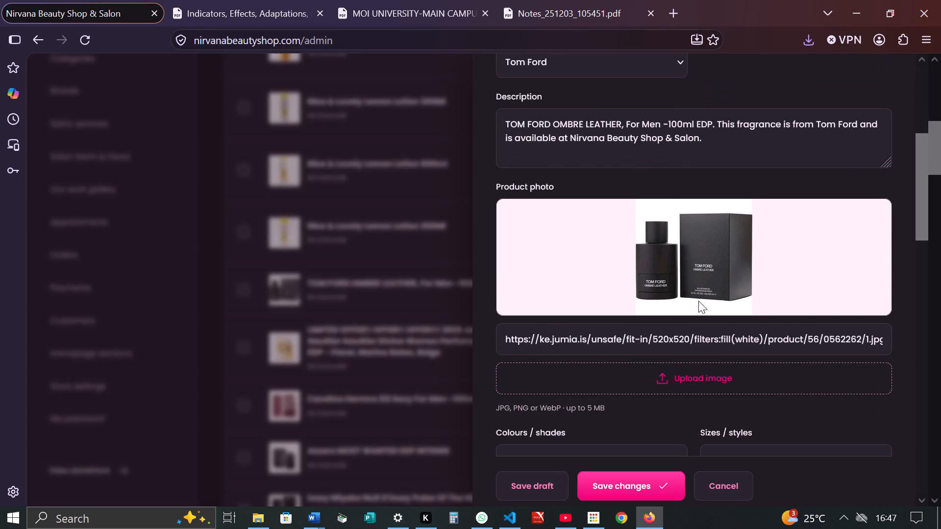
{"action": "scroll", "coordinate": [699, 299], "scroll_direction": "down", "scroll_amount": 1}
{"action": "scroll", "coordinate": [709, 340], "scroll_direction": "down", "scroll_amount": 2}
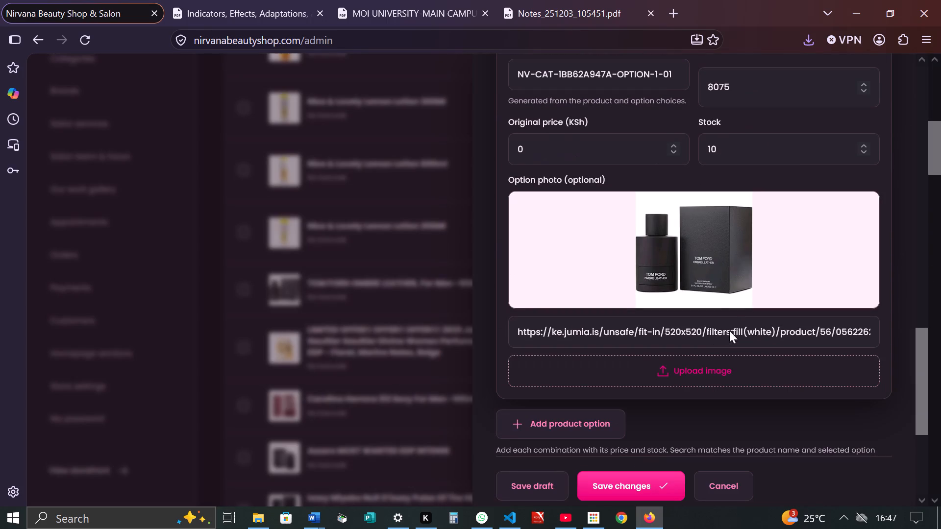
{"action": "scroll", "coordinate": [732, 366], "scroll_direction": "down", "scroll_amount": 1}
{"action": "scroll", "coordinate": [768, 312], "scroll_direction": "up", "scroll_amount": 1}
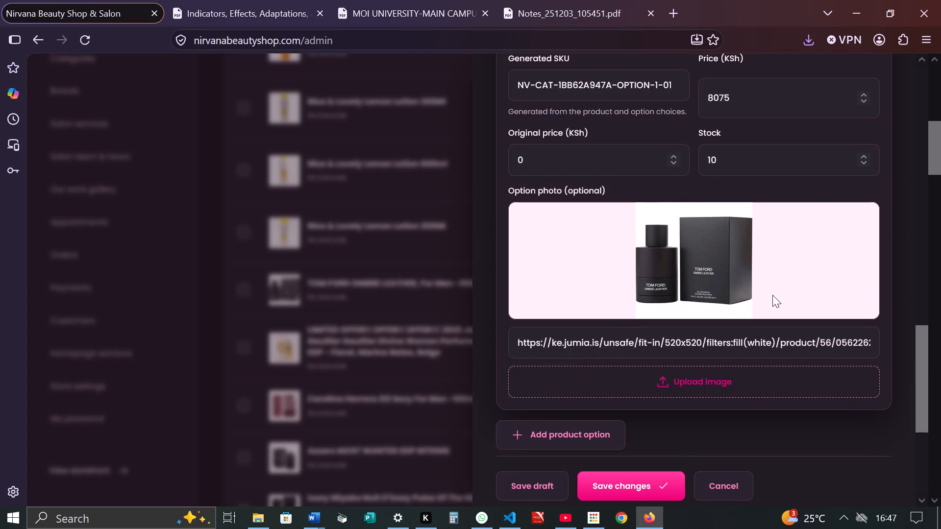
{"action": "left_click", "coordinate": [714, 179]}
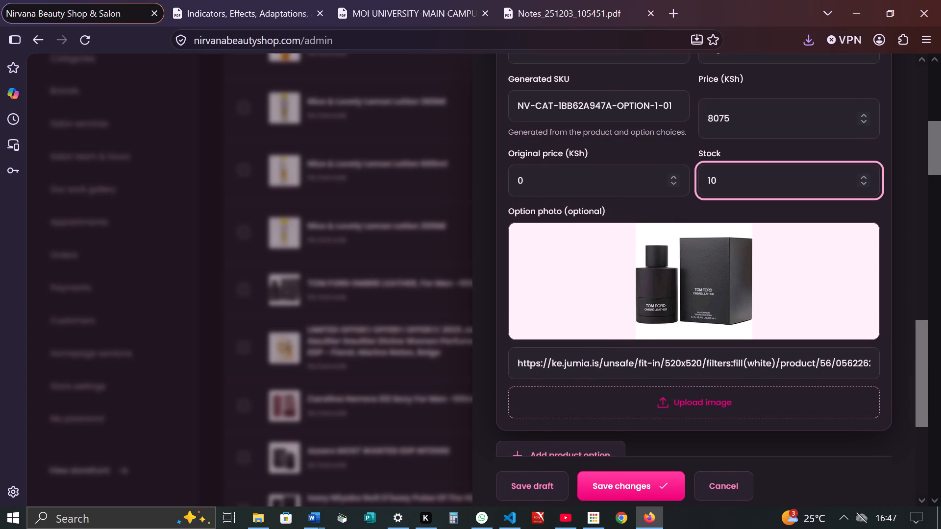
{"action": "key", "text": "BackSpace"}
{"action": "key", "text": "BackSpace"}
{"action": "key", "text": "0"}
{"action": "left_click", "coordinate": [625, 484]}
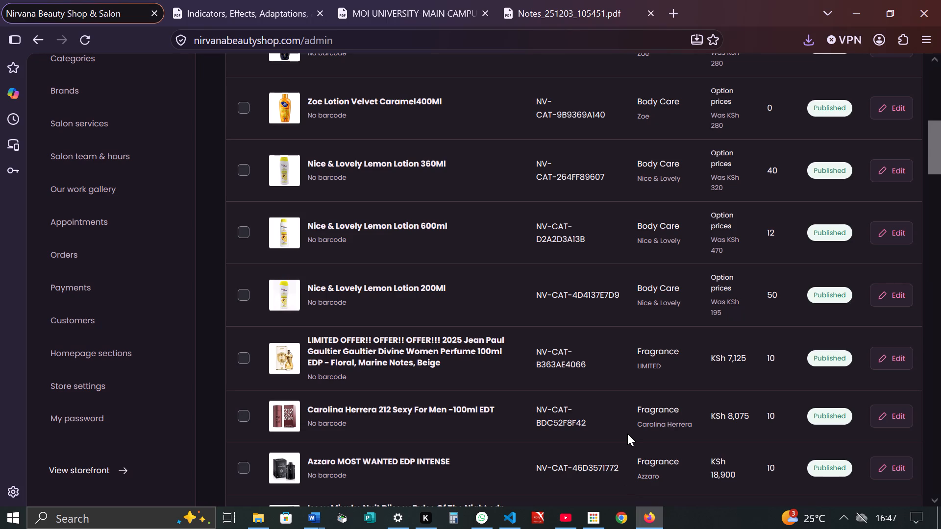
Set the Option 1 stock of the 2025 Jean Paul Gaultier Divine Women Perfume 100ml EDP to 0 and save the changes.
{"action": "left_click", "coordinate": [912, 361]}
{"action": "scroll", "coordinate": [764, 384], "scroll_direction": "down", "scroll_amount": 1}
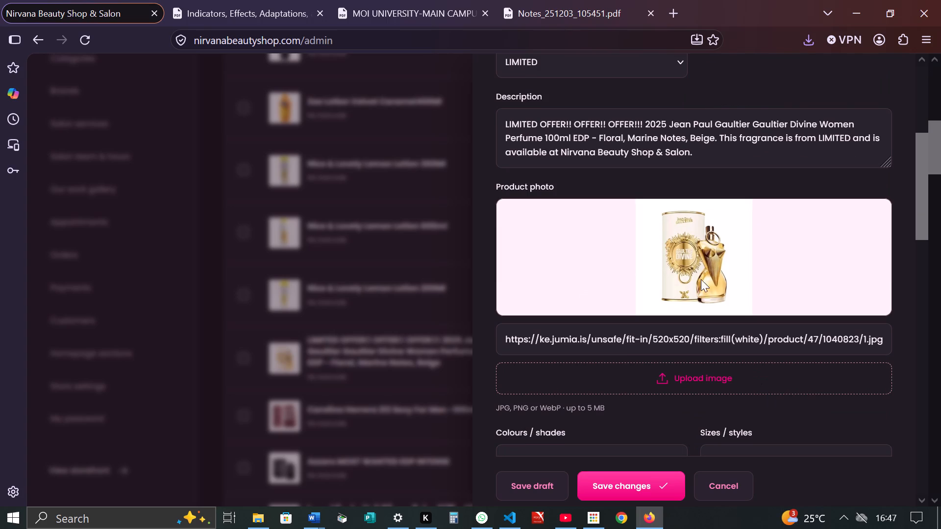
{"action": "scroll", "coordinate": [709, 271], "scroll_direction": "down", "scroll_amount": 1}
{"action": "scroll", "coordinate": [707, 322], "scroll_direction": "down", "scroll_amount": 1}
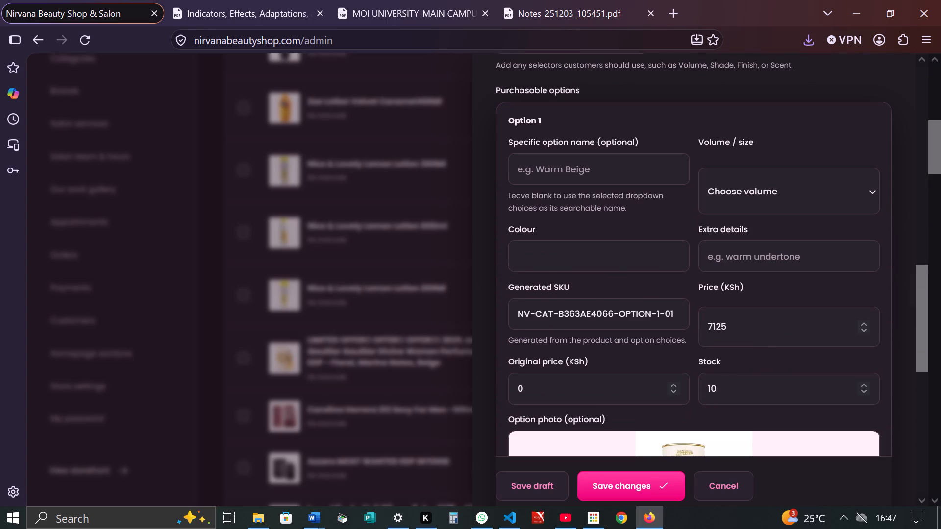
{"action": "left_click", "coordinate": [711, 387]}
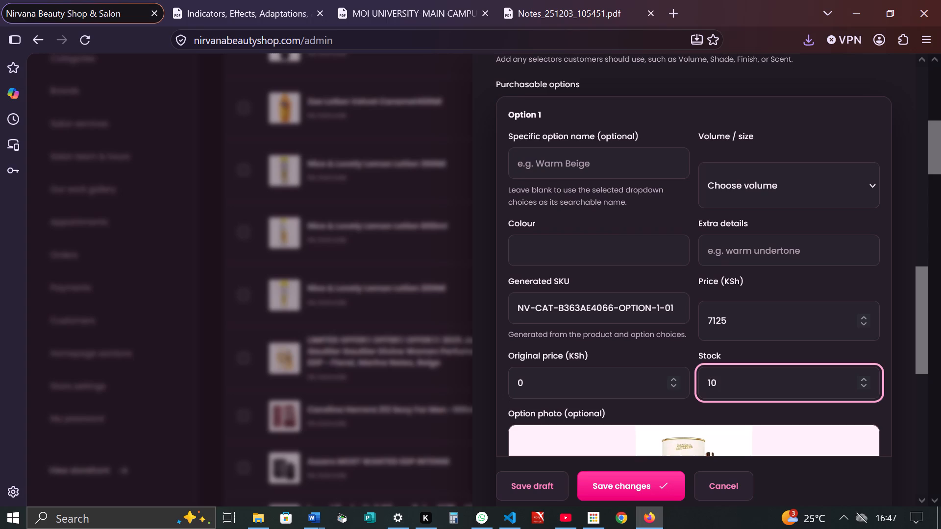
{"action": "key", "text": "BackSpace"}
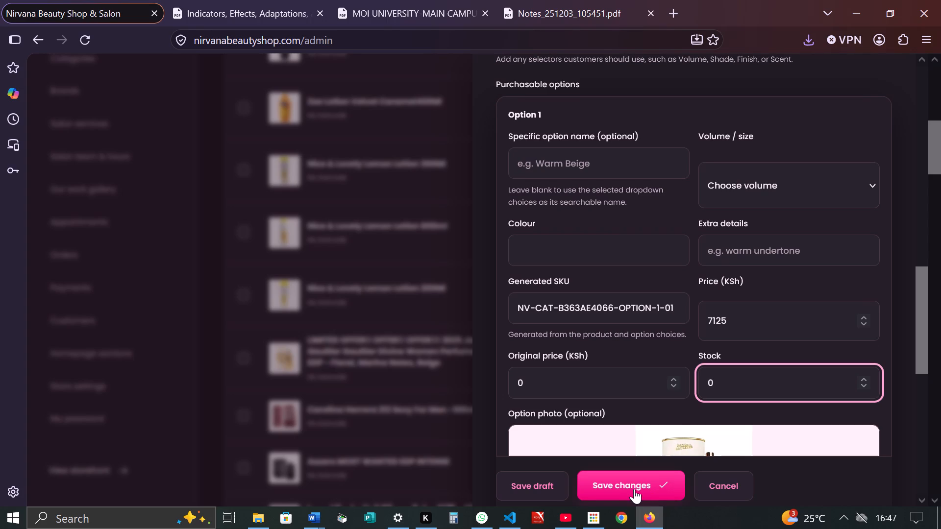
{"action": "left_click", "coordinate": [634, 489]}
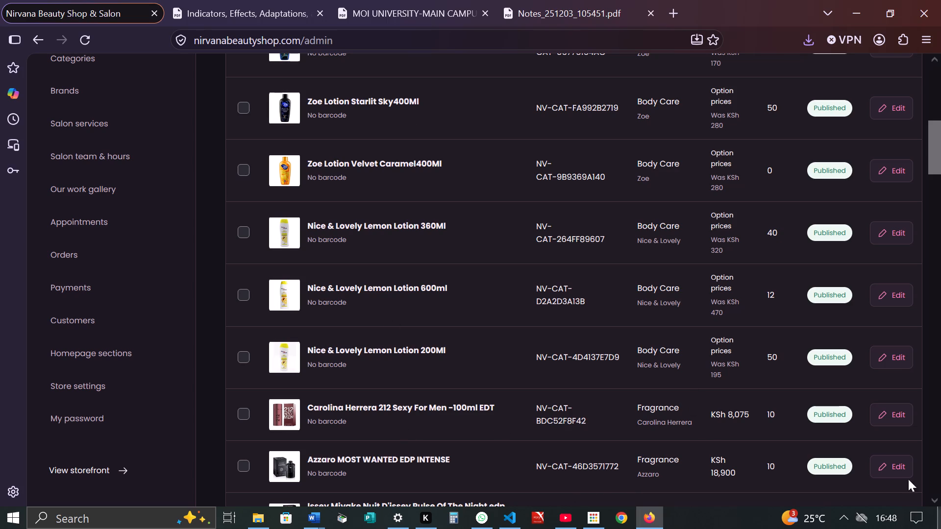
Open the Carolina Herrera 212 Sexy For Men -100ml EDT record for editing.
{"action": "left_click", "coordinate": [895, 425]}
{"action": "scroll", "coordinate": [504, 390], "scroll_direction": "down", "scroll_amount": 1}
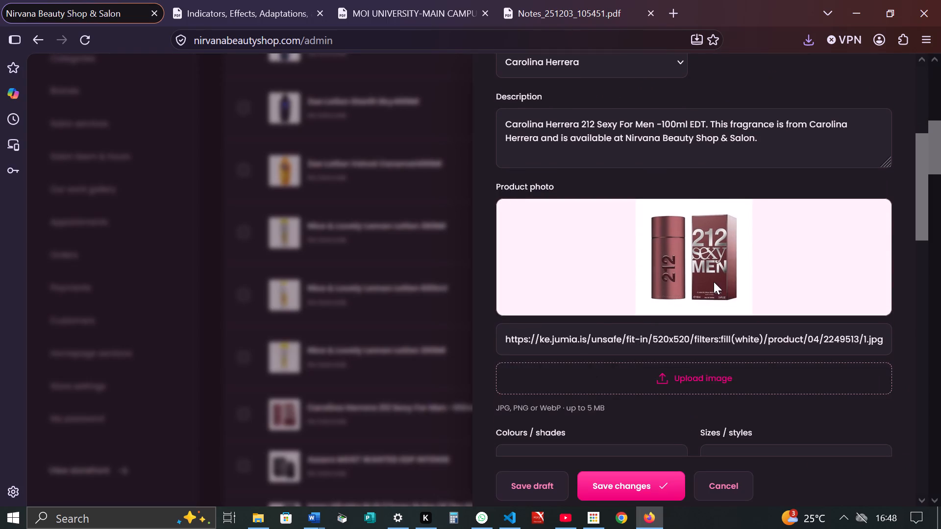
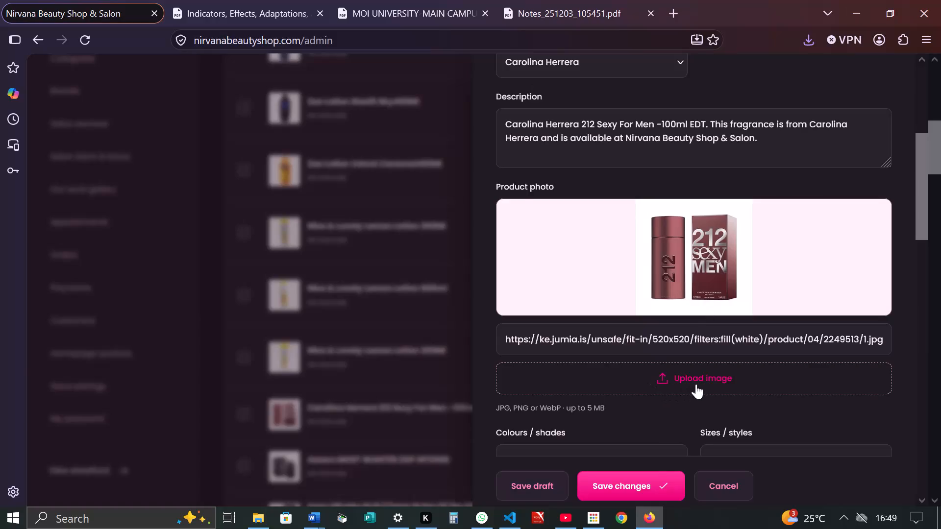
Set the Option 1 stock of Carolina Herrera 212 Sexy For Men -100ml EDT to 0 and save the changes.
{"action": "scroll", "coordinate": [696, 384], "scroll_direction": "down", "scroll_amount": 1}
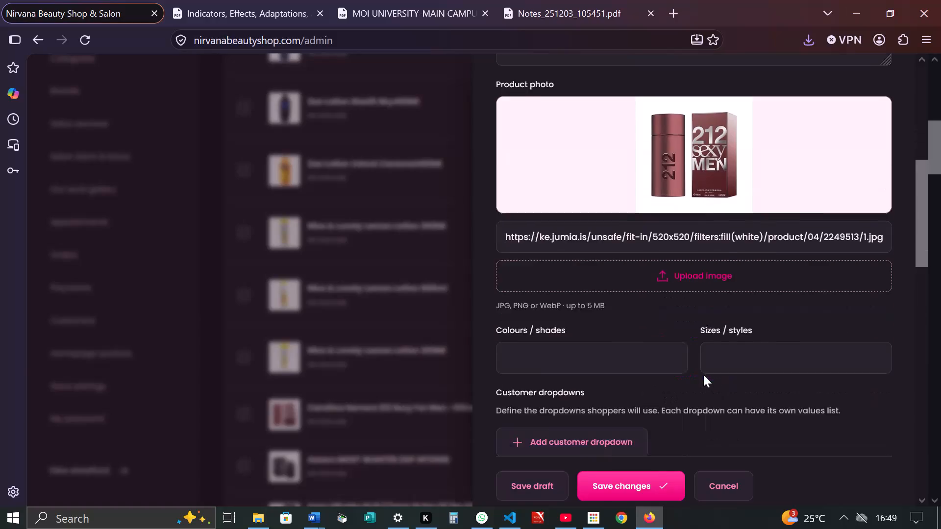
{"action": "scroll", "coordinate": [744, 334], "scroll_direction": "down", "scroll_amount": 1}
{"action": "left_click", "coordinate": [729, 380]}
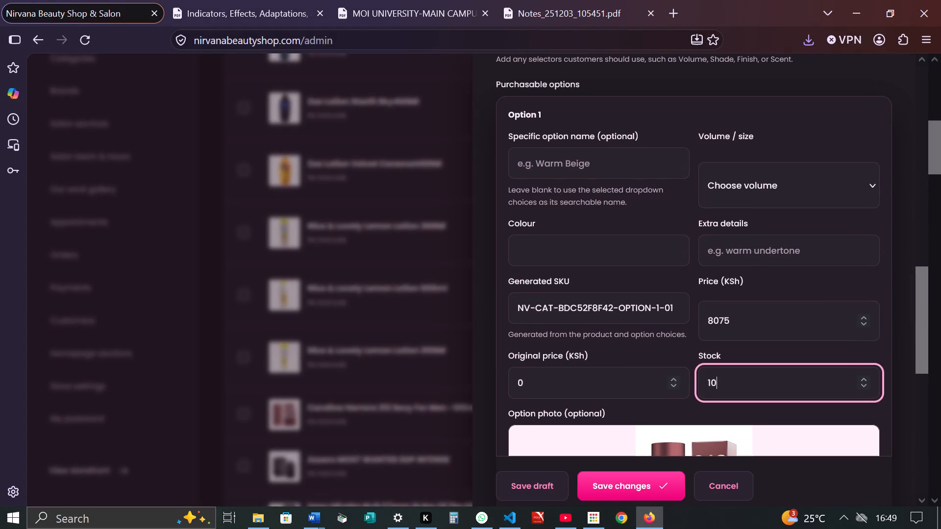
{"action": "key", "text": "BackSpace"}
{"action": "key", "text": "BackSpace"}
{"action": "key", "text": "0"}
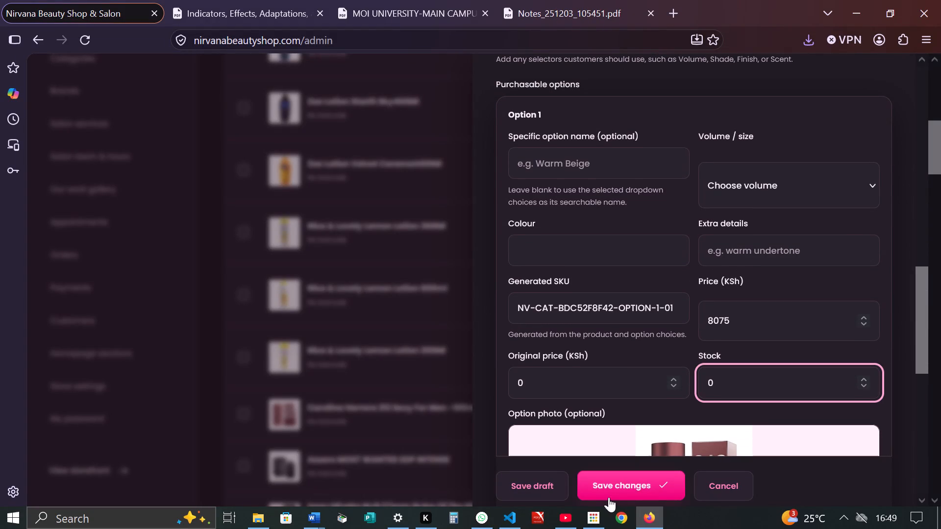
{"action": "left_click", "coordinate": [622, 486]}
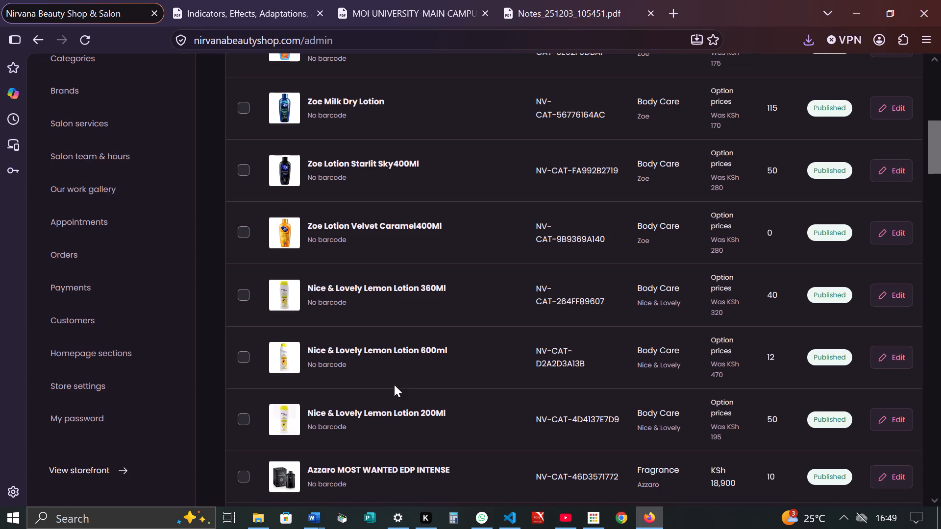
Set the Option 1 stock of Azzaro MOST WANTED EDP INTENSE to 0 and save the changes.
{"action": "left_click", "coordinate": [881, 475]}
{"action": "scroll", "coordinate": [781, 431], "scroll_direction": "down", "scroll_amount": 1}
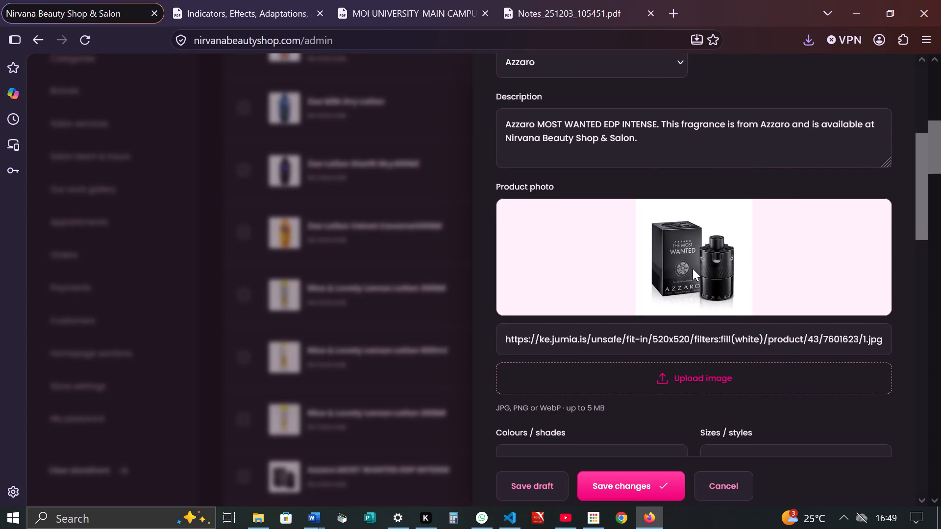
{"action": "scroll", "coordinate": [793, 384], "scroll_direction": "down", "scroll_amount": 2}
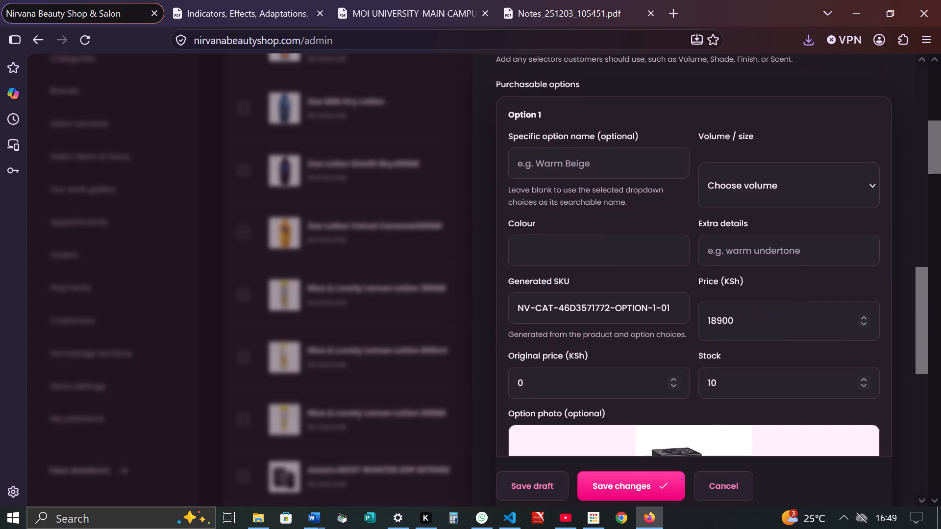
{"action": "left_click", "coordinate": [713, 382]}
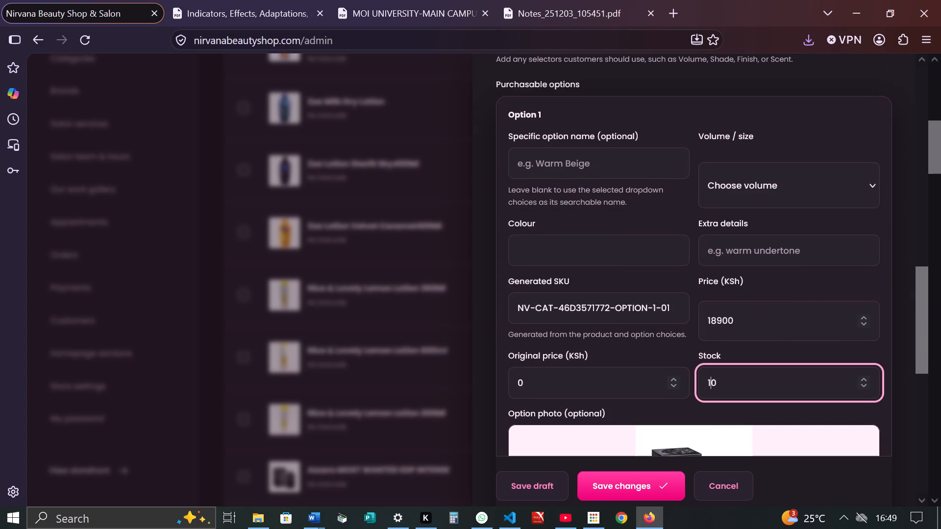
{"action": "key", "text": "BackSpace"}
{"action": "left_click", "coordinate": [631, 498]}
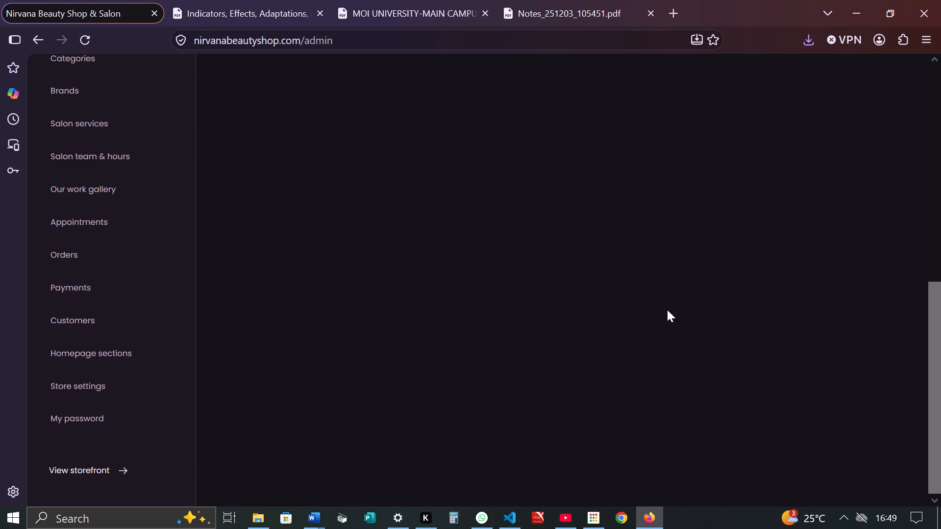
Set the Option 1 stock of Issey Miyake Nuit D'issey Pulse Of The Night edp -100ml to 0 and save the changes.
{"action": "scroll", "coordinate": [596, 335], "scroll_direction": "down", "scroll_amount": 1}
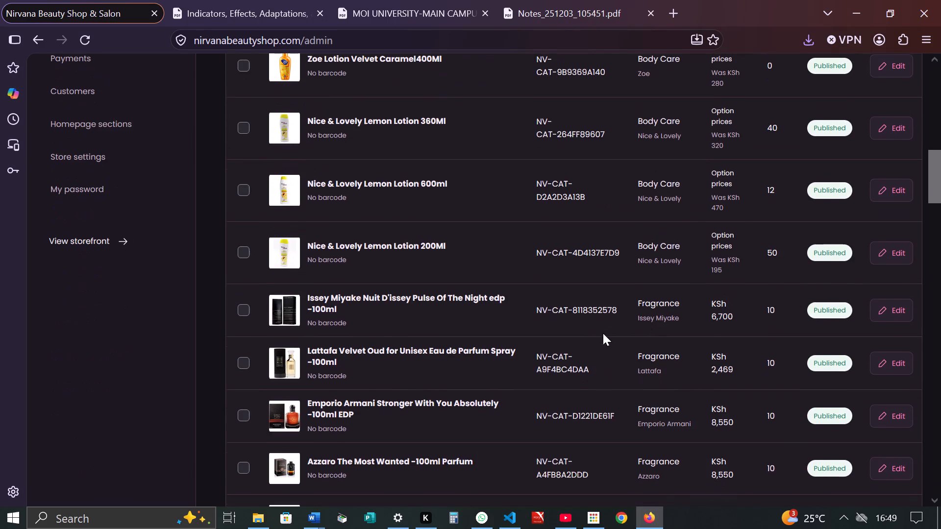
{"action": "left_click", "coordinate": [895, 316]}
{"action": "scroll", "coordinate": [711, 352], "scroll_direction": "down", "scroll_amount": 1}
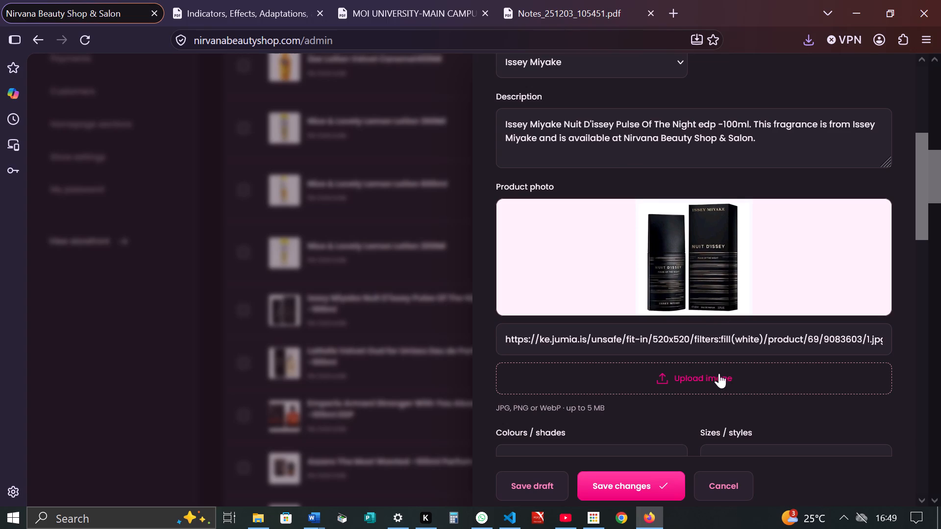
{"action": "scroll", "coordinate": [719, 385], "scroll_direction": "down", "scroll_amount": 2}
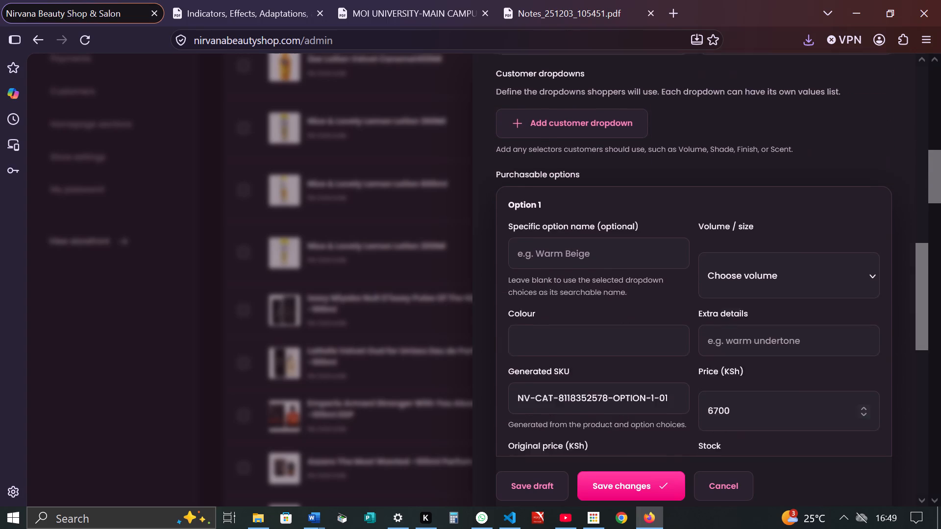
{"action": "left_click", "coordinate": [713, 381]}
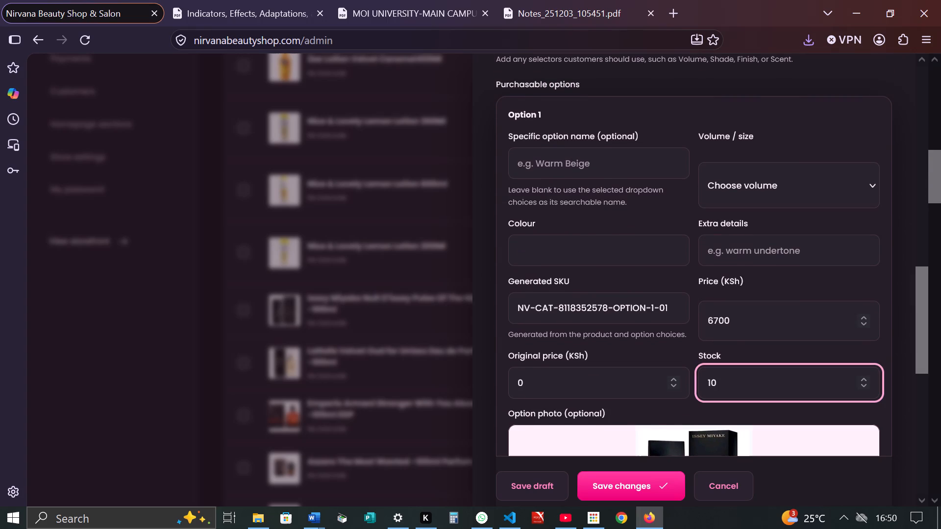
{"action": "key", "text": "BackSpace"}
{"action": "left_click", "coordinate": [657, 481]}
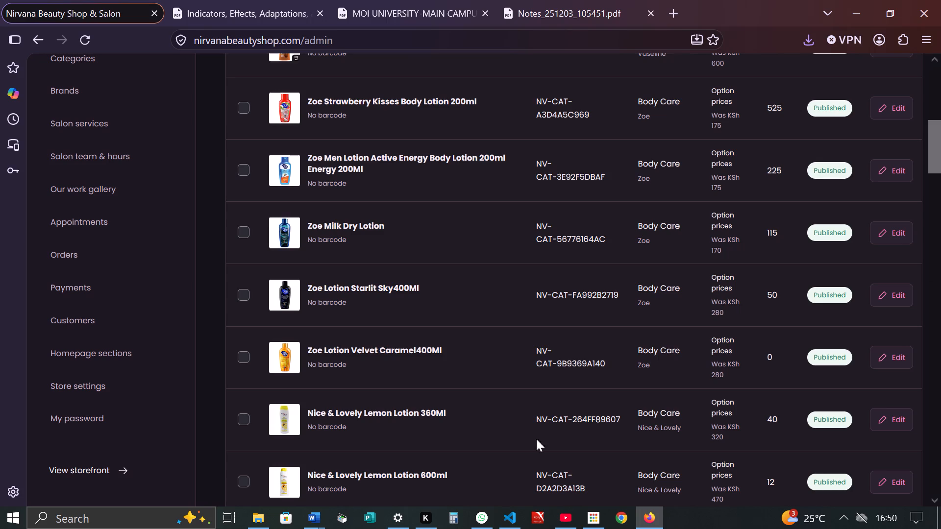
Set the Option 1 stock of Lattafa Velvet Oud for Unisex Eau de Parfum Spray -100ml to 0 and save the changes.
{"action": "scroll", "coordinate": [518, 422], "scroll_direction": "down", "scroll_amount": 1}
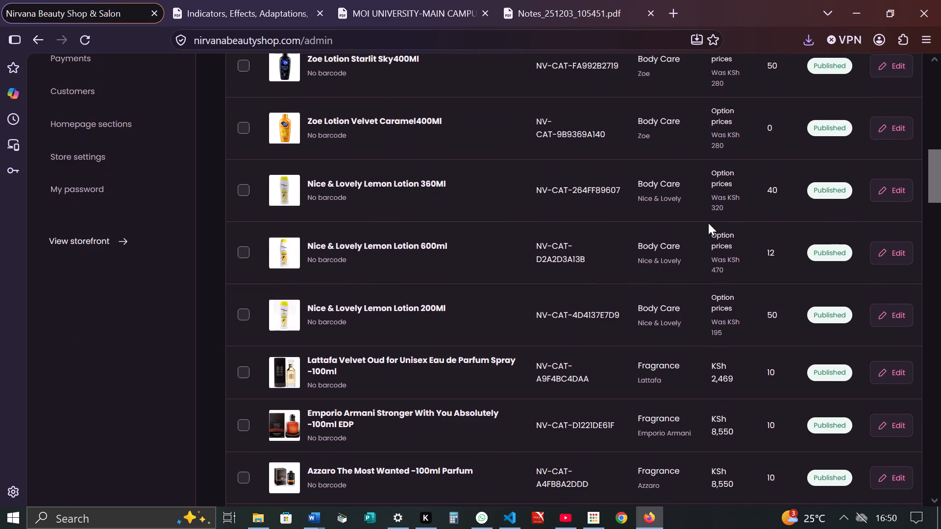
{"action": "left_click", "coordinate": [898, 371]}
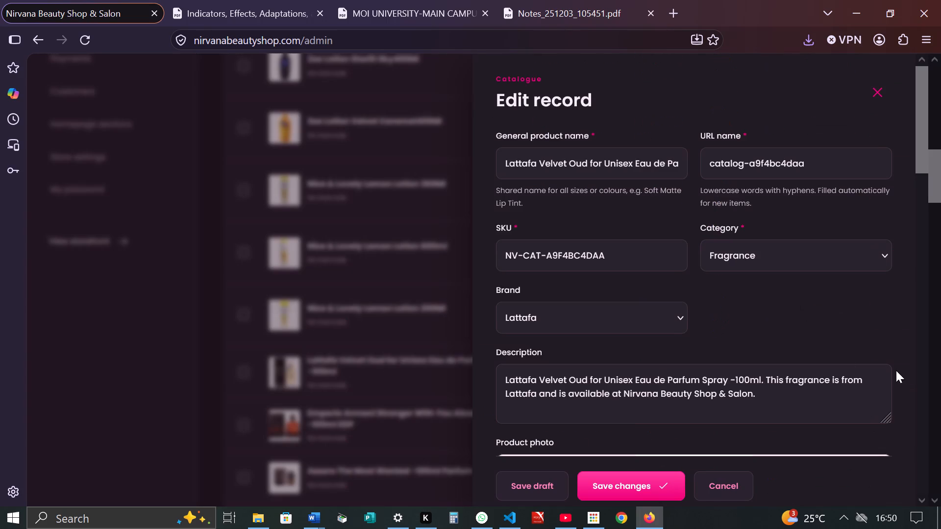
{"action": "scroll", "coordinate": [592, 338], "scroll_direction": "down", "scroll_amount": 1}
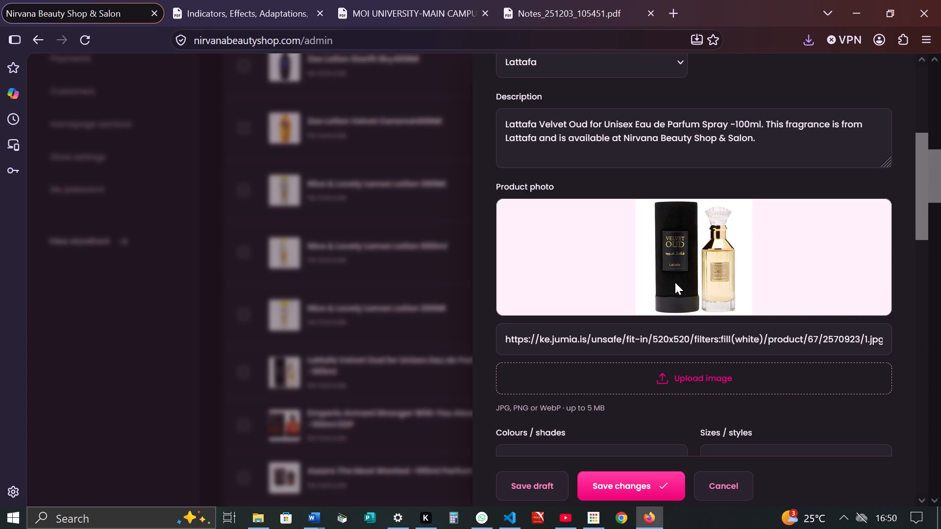
{"action": "scroll", "coordinate": [744, 388], "scroll_direction": "down", "scroll_amount": 2}
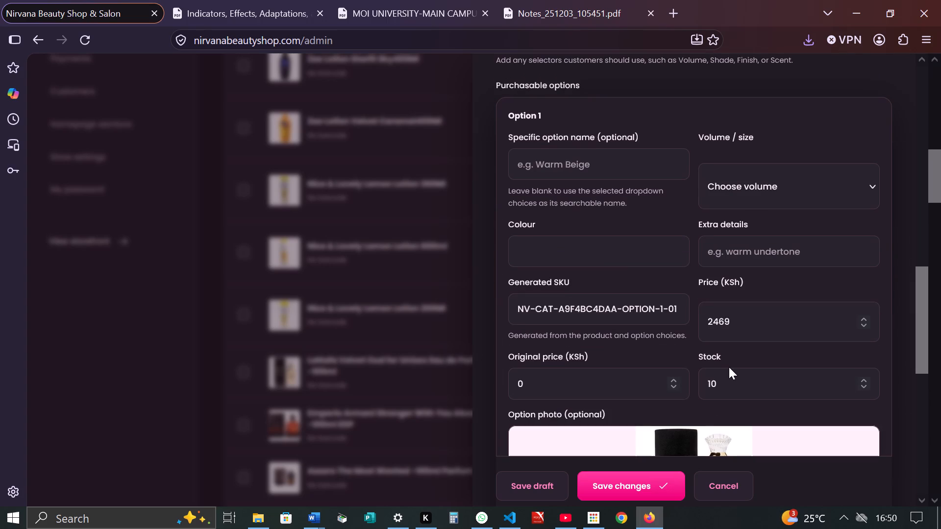
{"action": "left_click", "coordinate": [711, 380]}
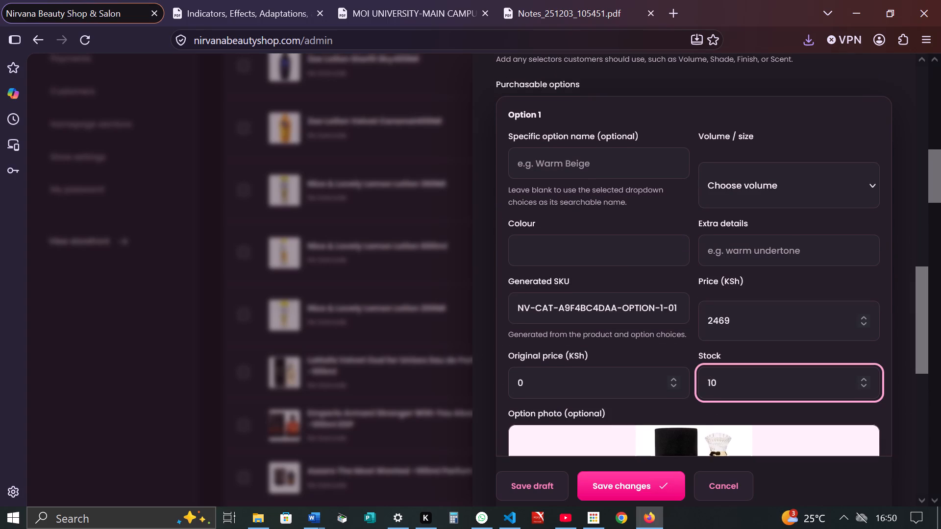
{"action": "key", "text": "BackSpace"}
{"action": "left_click", "coordinate": [618, 478]}
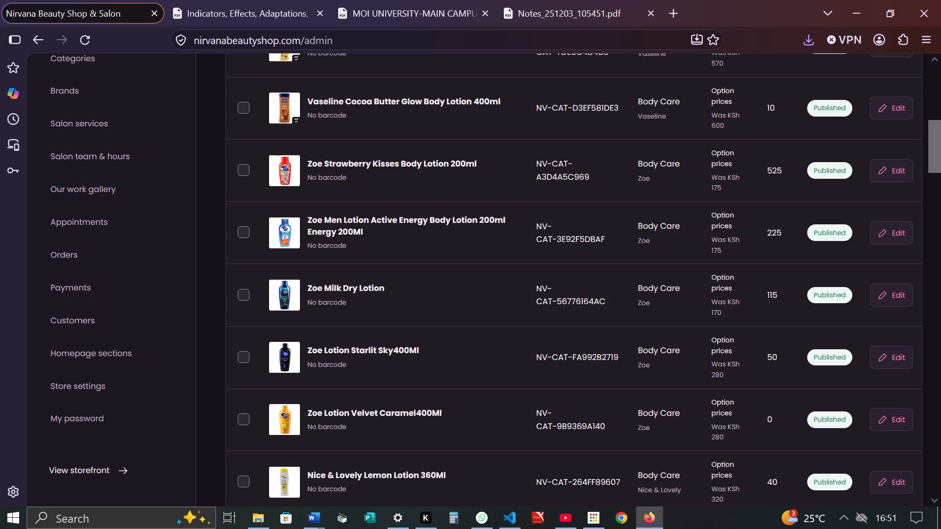
Set the Option 1 stock of Emporio Armani Stronger With You Absolutely -100ml EDP to 0 and save the changes.
{"action": "scroll", "coordinate": [633, 402], "scroll_direction": "down", "scroll_amount": 1}
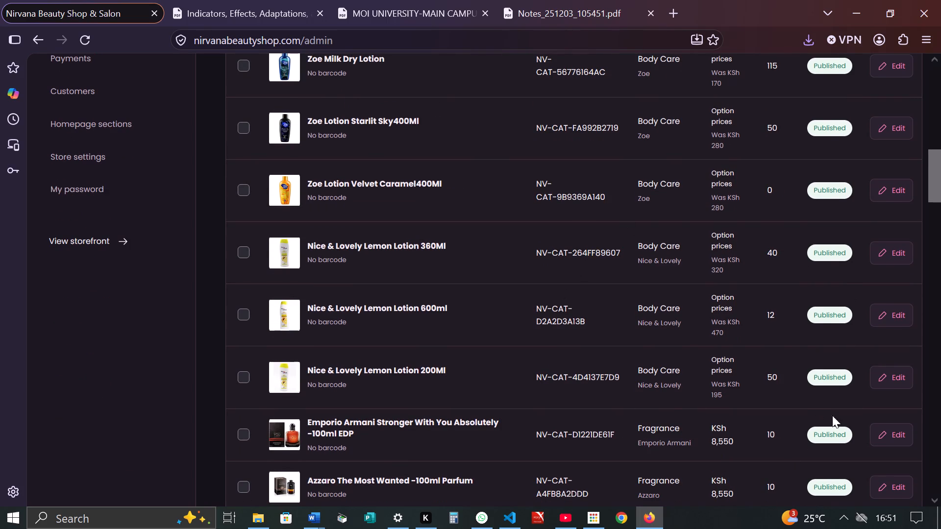
{"action": "left_click", "coordinate": [887, 441]}
{"action": "scroll", "coordinate": [615, 352], "scroll_direction": "down", "scroll_amount": 1}
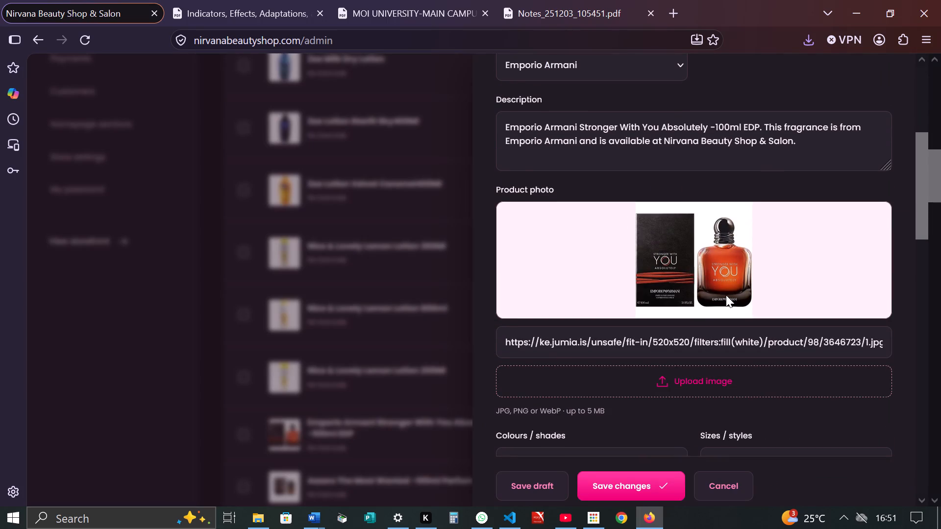
{"action": "scroll", "coordinate": [666, 327], "scroll_direction": "down", "scroll_amount": 1}
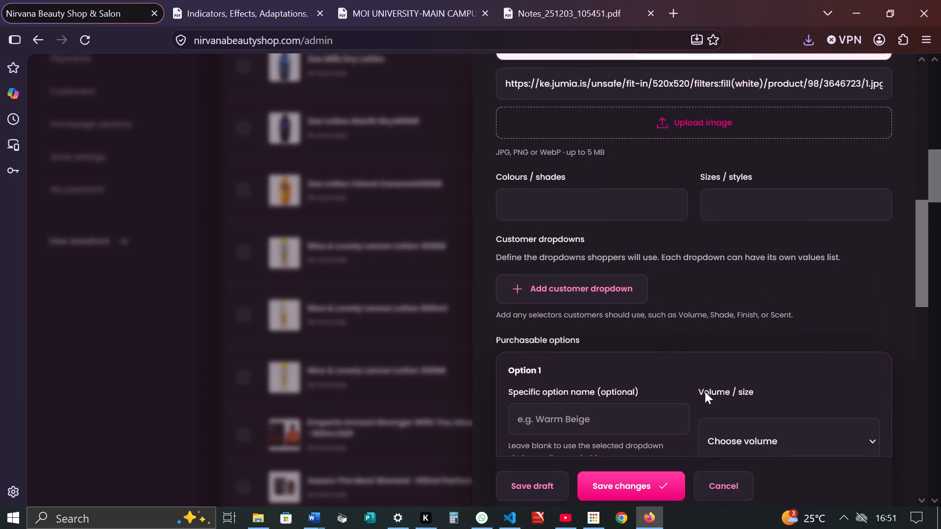
{"action": "scroll", "coordinate": [722, 396], "scroll_direction": "down", "scroll_amount": 1}
{"action": "left_click", "coordinate": [712, 384]}
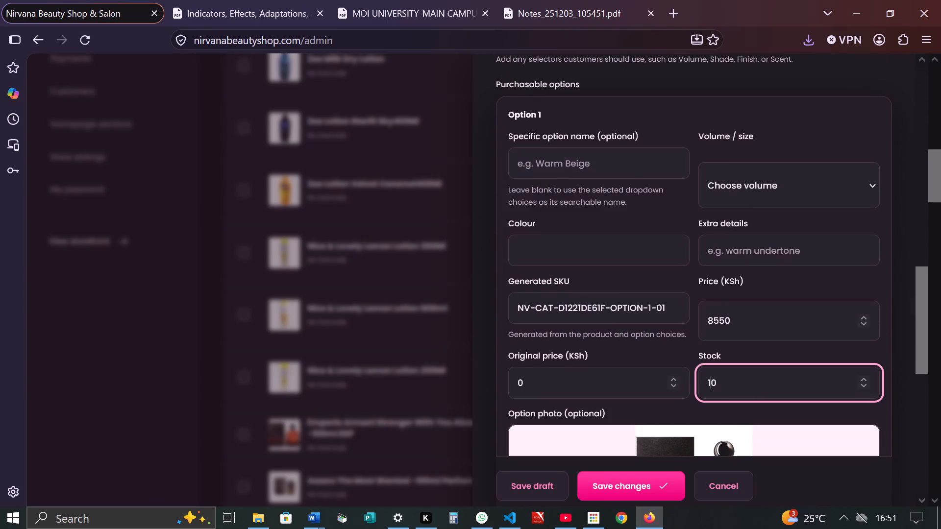
{"action": "key", "text": "BackSpace"}
{"action": "left_click", "coordinate": [605, 489]}
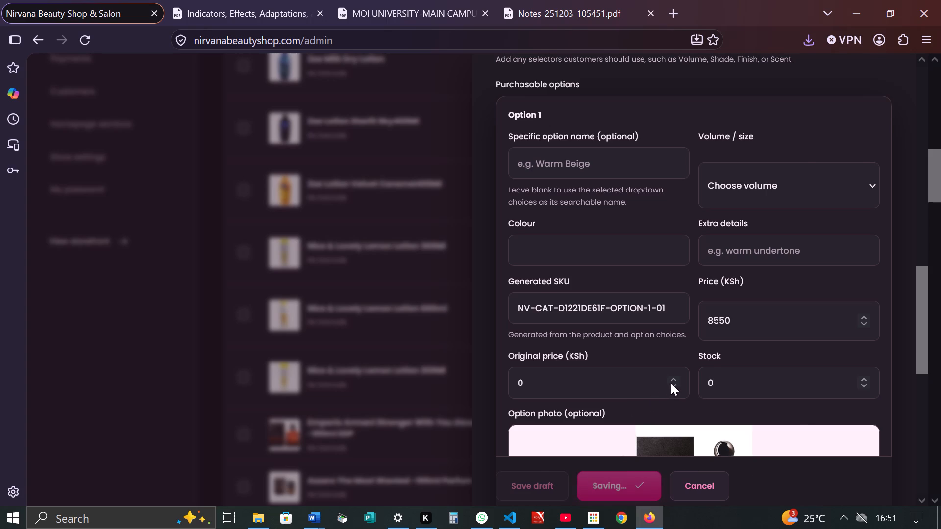
Set the Option 1 stock of Azzaro The Most Wanted -100ml Parfum to 0 and save the changes.
{"action": "scroll", "coordinate": [660, 386], "scroll_direction": "down", "scroll_amount": 1}
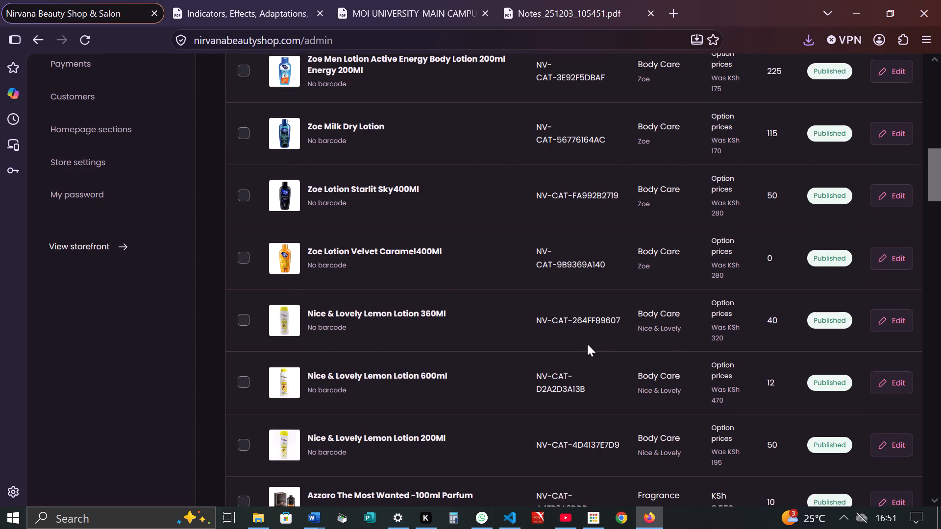
{"action": "left_click", "coordinate": [891, 494]}
{"action": "scroll", "coordinate": [739, 437], "scroll_direction": "down", "scroll_amount": 1}
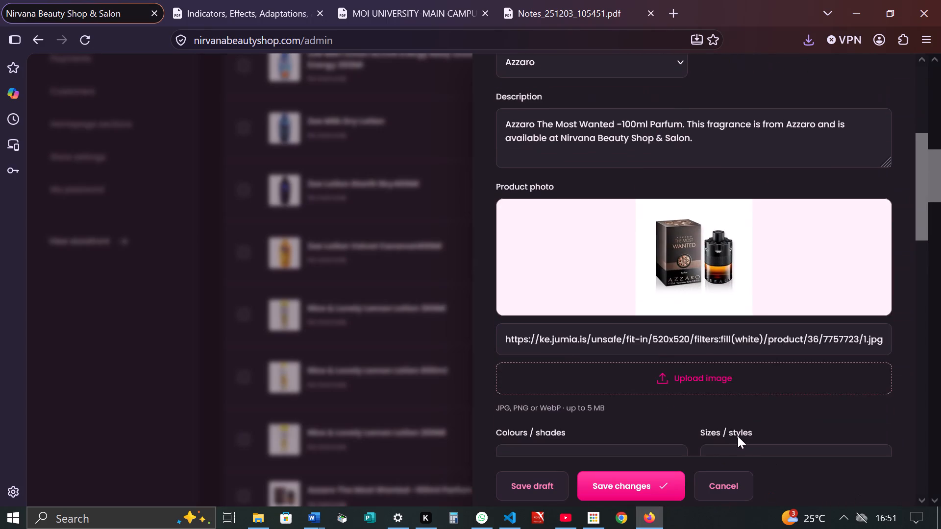
{"action": "scroll", "coordinate": [733, 334], "scroll_direction": "down", "scroll_amount": 2}
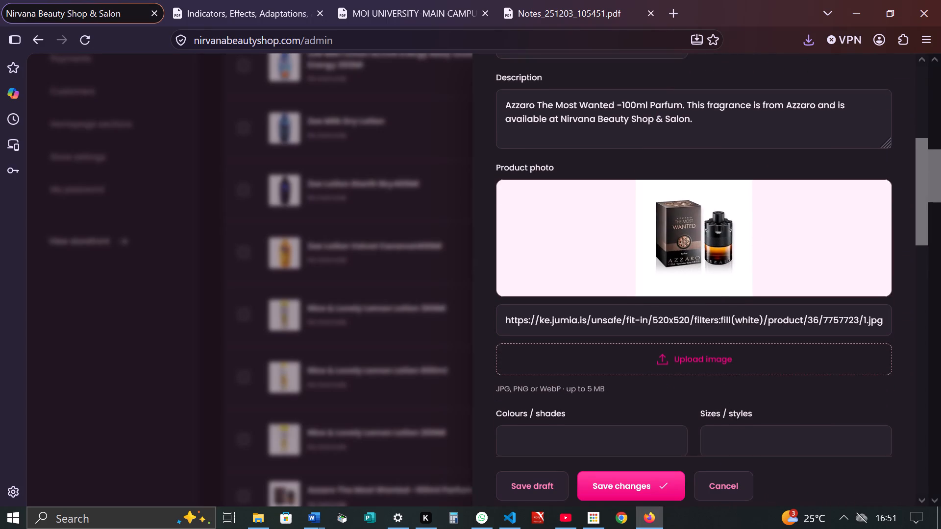
{"action": "left_click", "coordinate": [711, 386]}
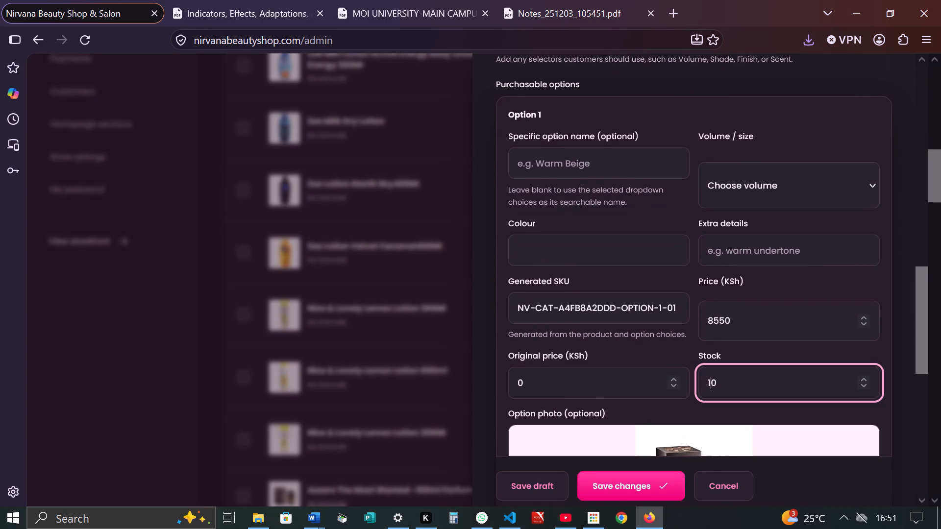
{"action": "key", "text": "BackSpace"}
{"action": "left_click", "coordinate": [623, 483]}
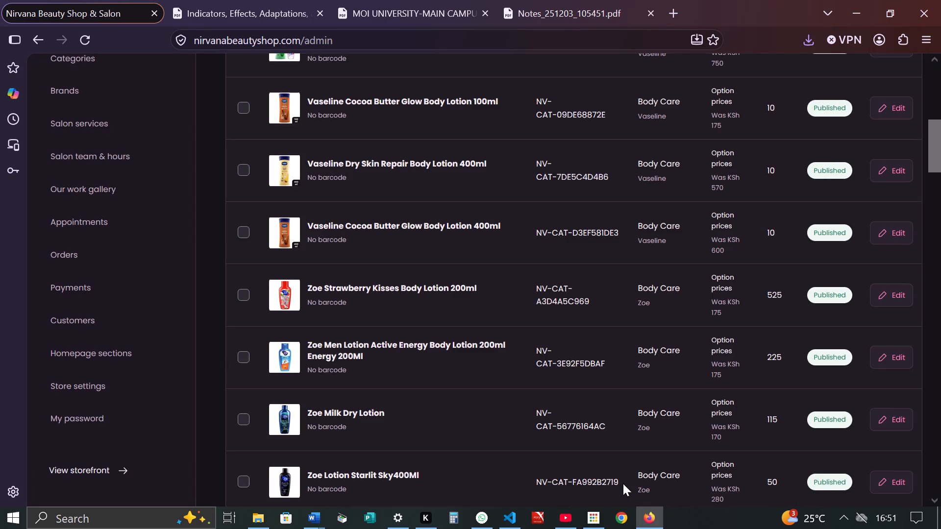
Set the Option 1 stock of Paco Rabanne Invictus Legend -100ml EDP to 0 and save the changes.
{"action": "scroll", "coordinate": [491, 439], "scroll_direction": "down", "scroll_amount": 2}
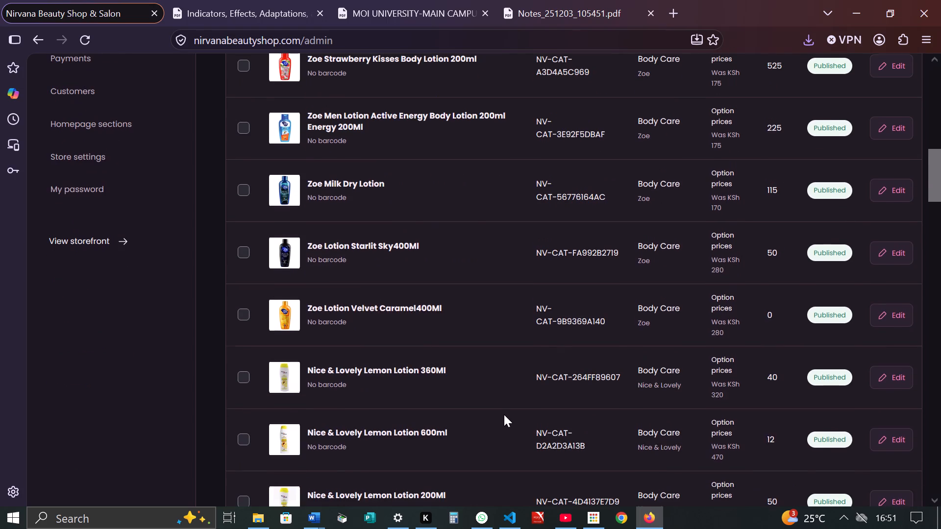
{"action": "left_click", "coordinate": [892, 340]}
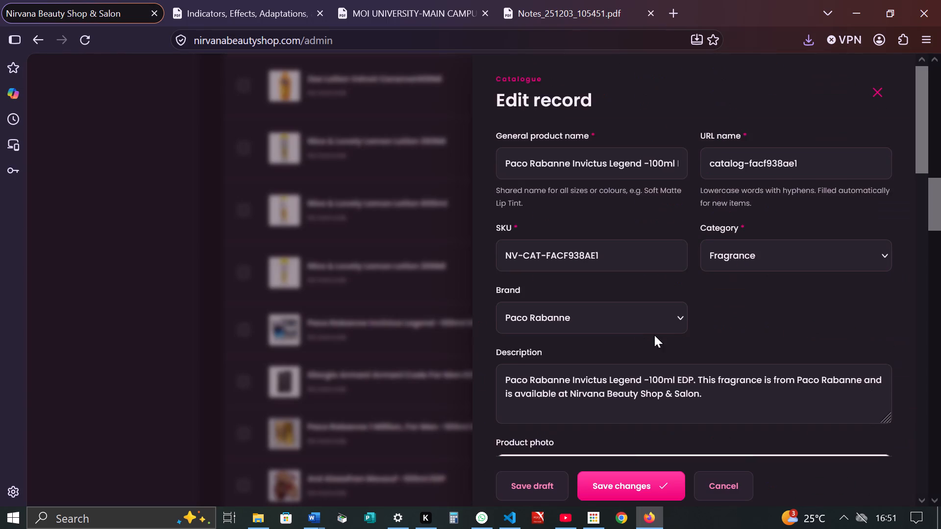
{"action": "scroll", "coordinate": [654, 335], "scroll_direction": "down", "scroll_amount": 1}
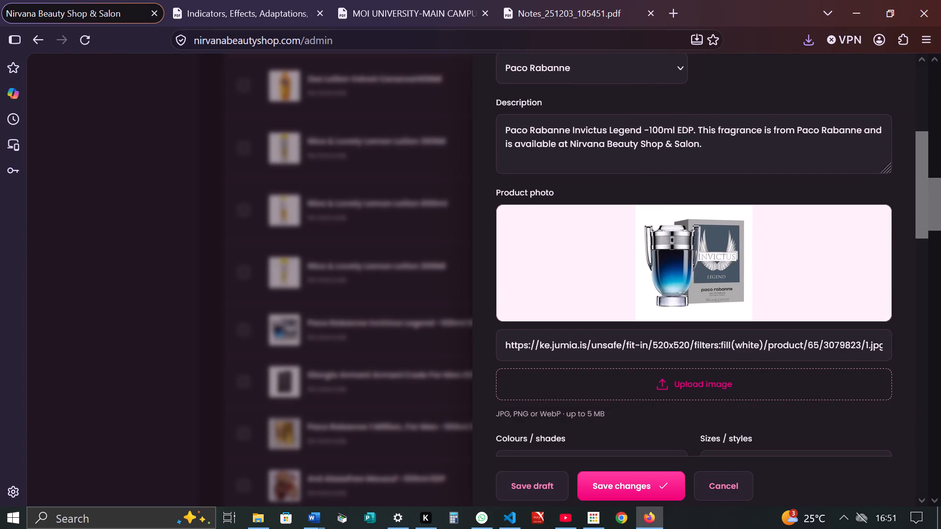
{"action": "scroll", "coordinate": [703, 368], "scroll_direction": "down", "scroll_amount": 2}
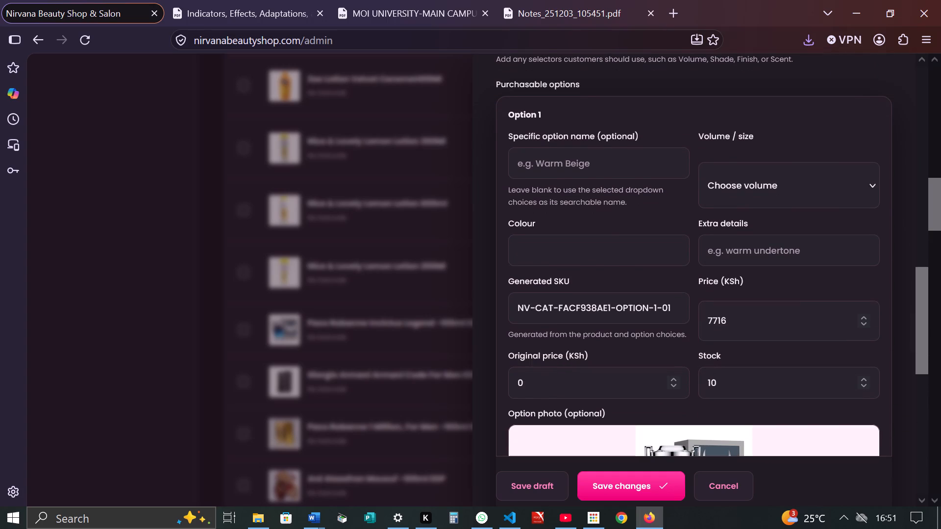
{"action": "left_click", "coordinate": [713, 387]}
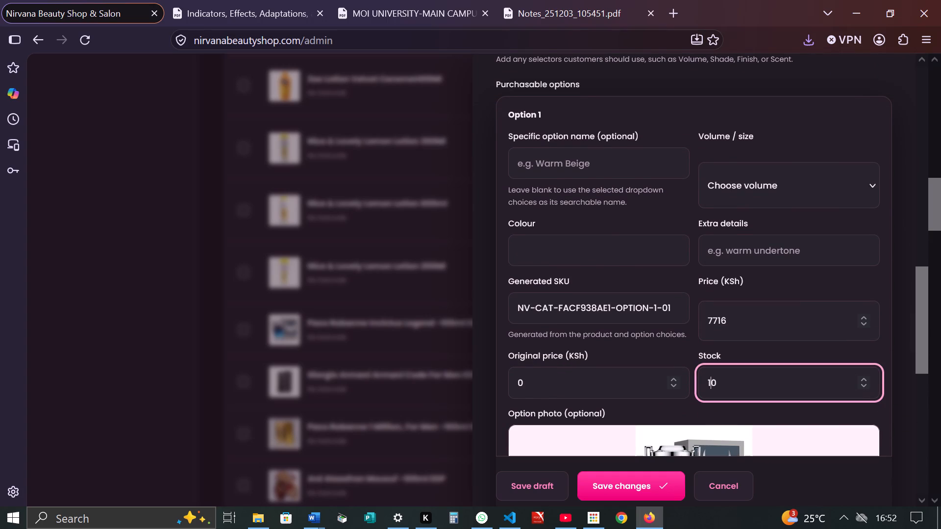
{"action": "key", "text": "BackSpace"}
{"action": "left_click", "coordinate": [608, 489]}
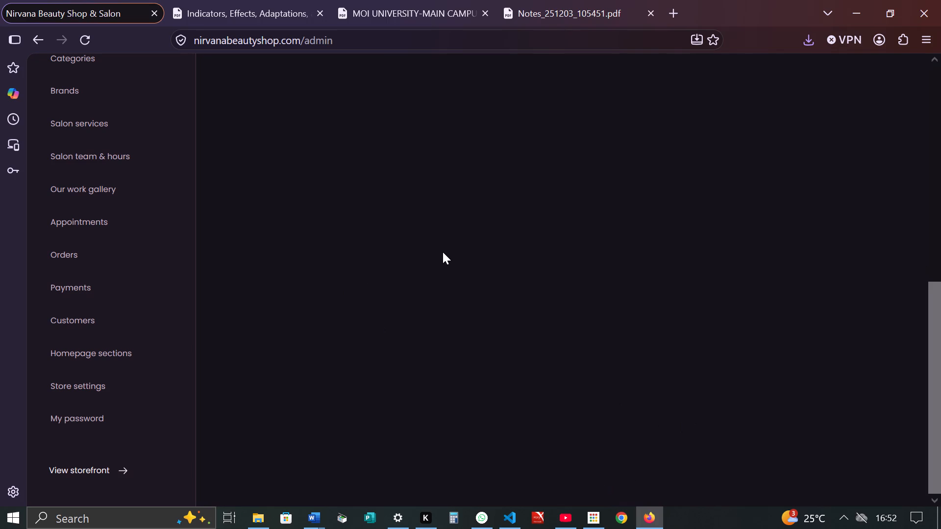
Set the Option 1 stock of Giorgio Armani Armani Code For Men EDT –75ml to 0 and save the changes.
{"action": "scroll", "coordinate": [432, 263], "scroll_direction": "down", "scroll_amount": 1}
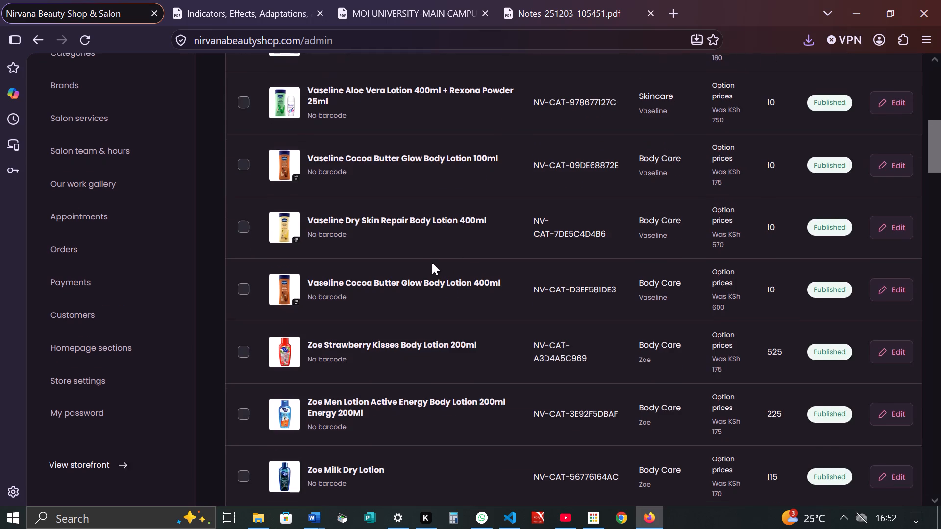
{"action": "scroll", "coordinate": [432, 263], "scroll_direction": "down", "scroll_amount": 1}
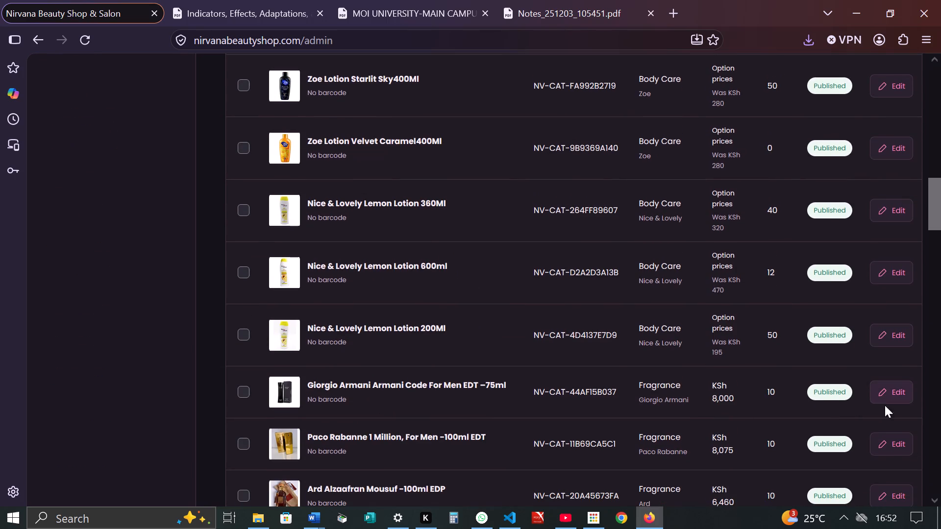
{"action": "left_click", "coordinate": [898, 400]}
{"action": "scroll", "coordinate": [703, 376], "scroll_direction": "down", "scroll_amount": 1}
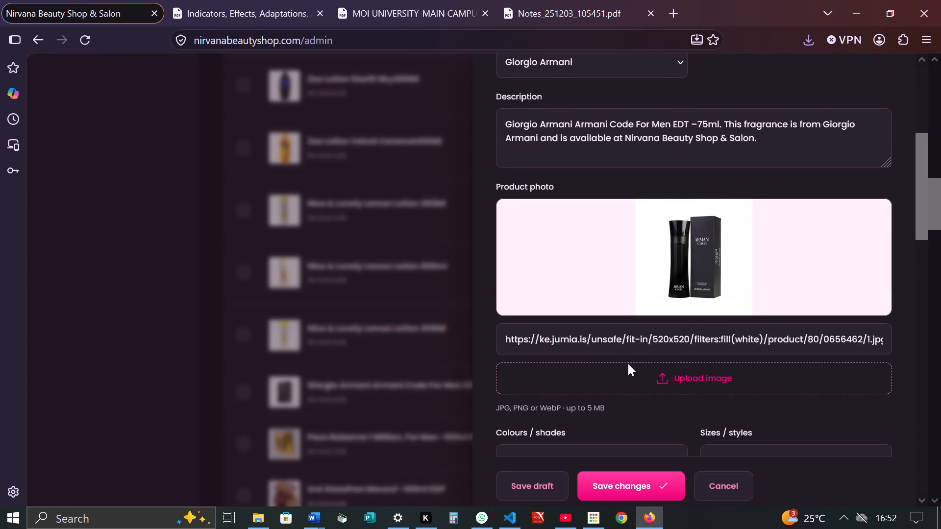
{"action": "scroll", "coordinate": [624, 375], "scroll_direction": "down", "scroll_amount": 2}
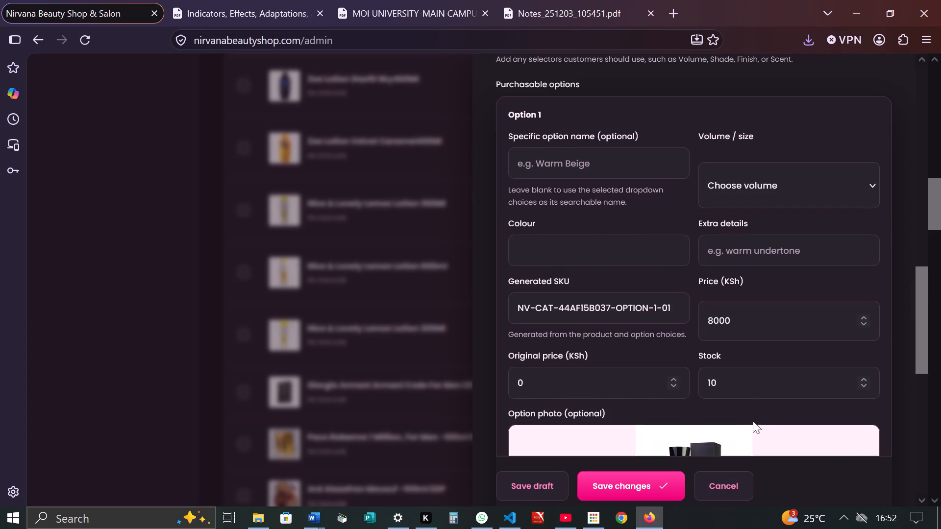
{"action": "left_click", "coordinate": [713, 387]}
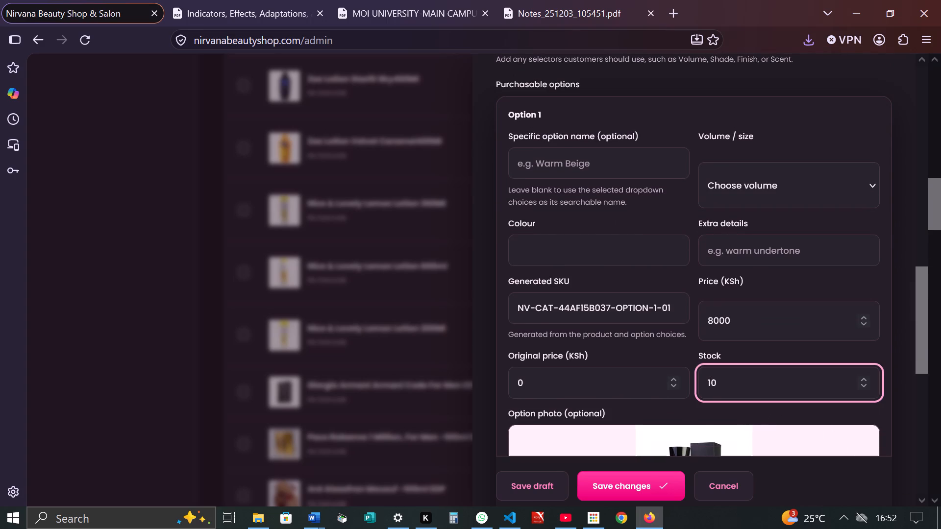
{"action": "key", "text": "BackSpace"}
{"action": "left_click", "coordinate": [605, 479]}
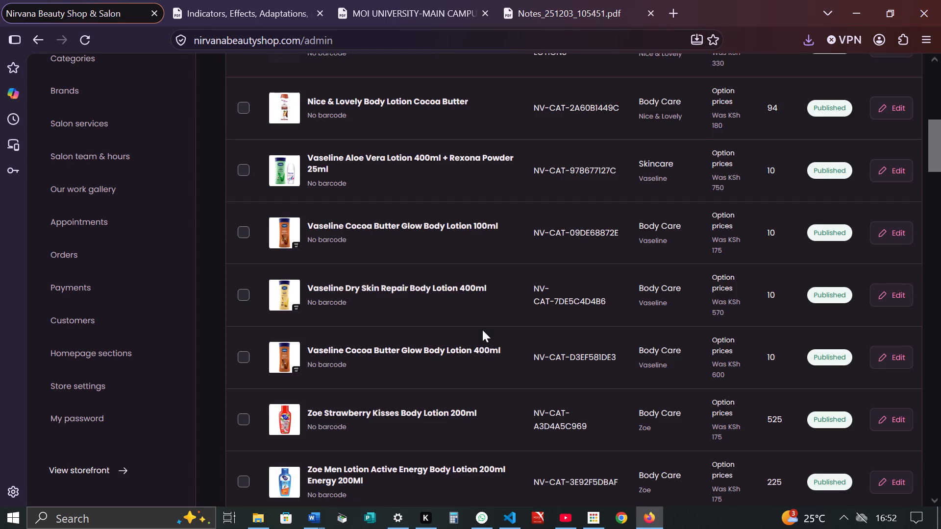
Set the Option 1 stock of Ard Alzaafran Mousuf -100ml EDP to 0 and save the changes.
{"action": "scroll", "coordinate": [448, 326], "scroll_direction": "down", "scroll_amount": 3}
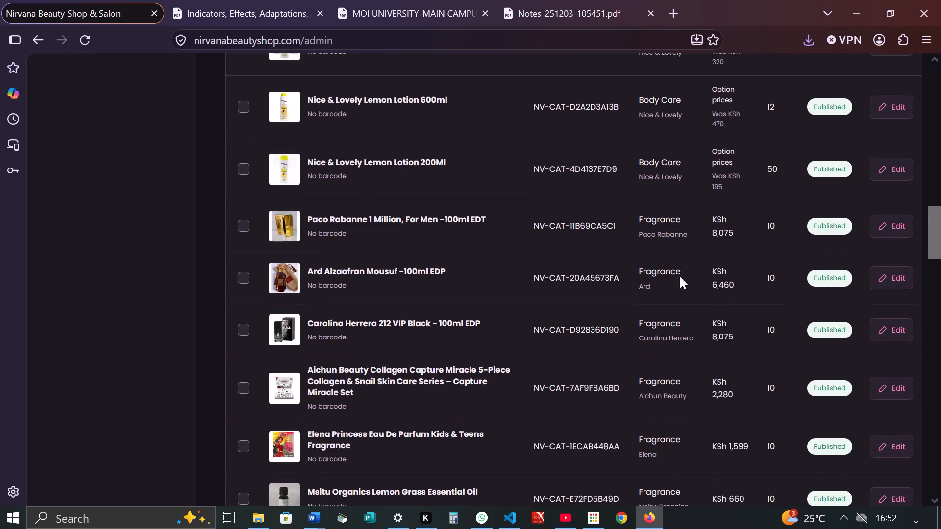
{"action": "left_click", "coordinate": [889, 276]}
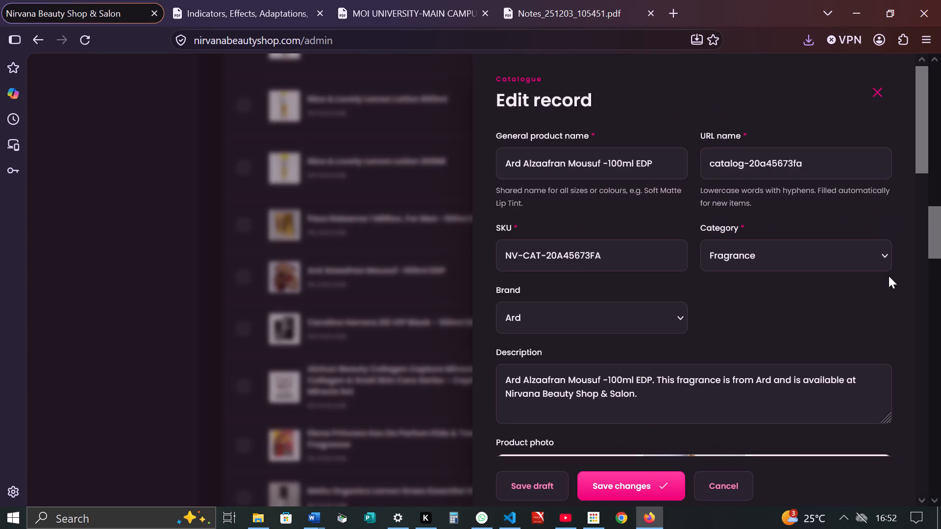
{"action": "scroll", "coordinate": [584, 314], "scroll_direction": "down", "scroll_amount": 1}
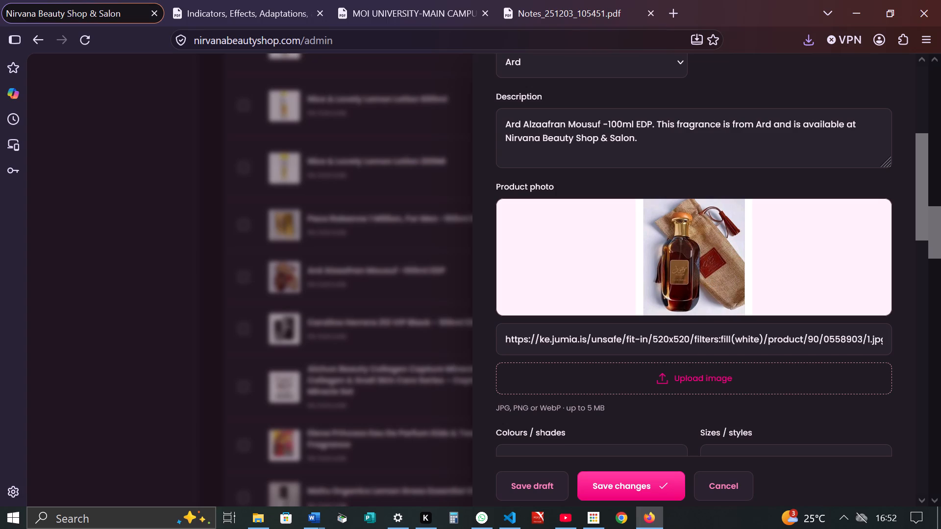
{"action": "scroll", "coordinate": [706, 328], "scroll_direction": "down", "scroll_amount": 2}
{"action": "scroll", "coordinate": [673, 375], "scroll_direction": "down", "scroll_amount": 1}
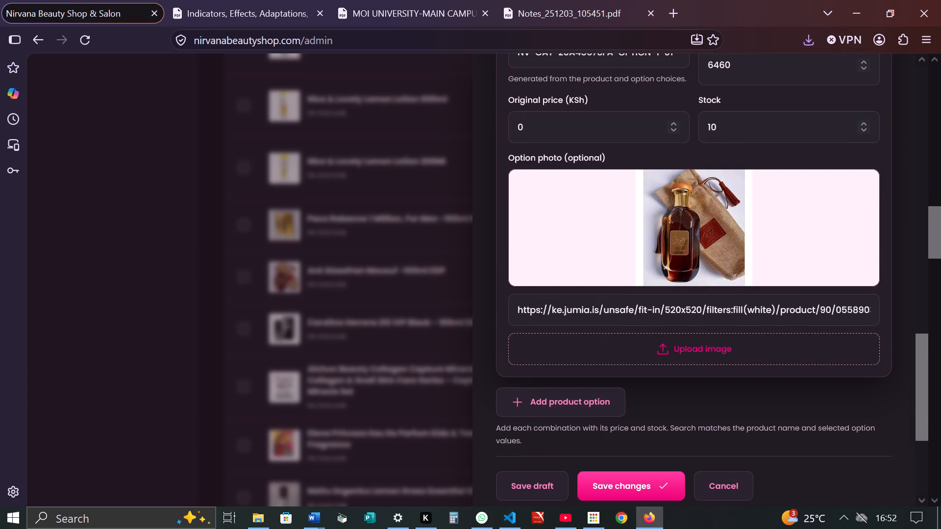
{"action": "left_click", "coordinate": [713, 132]}
{"action": "key", "text": "BackSpace"}
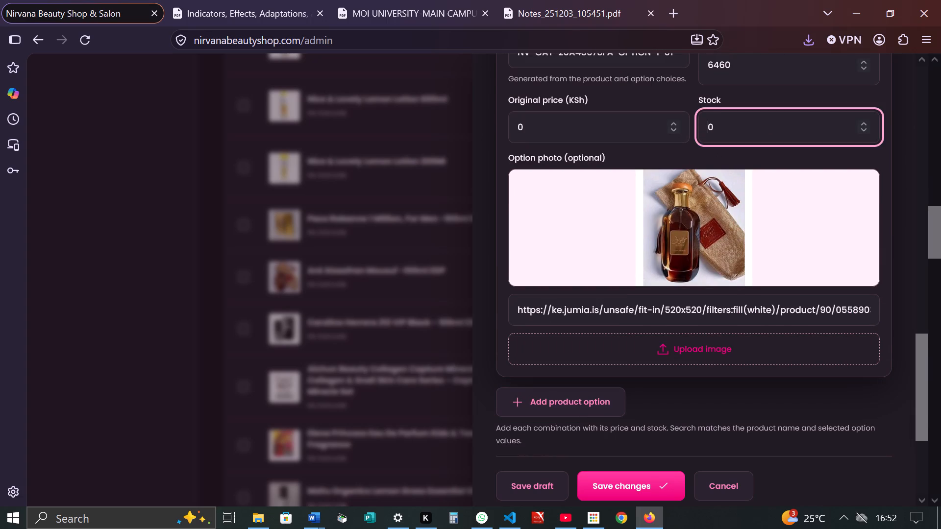
{"action": "left_click", "coordinate": [632, 484]}
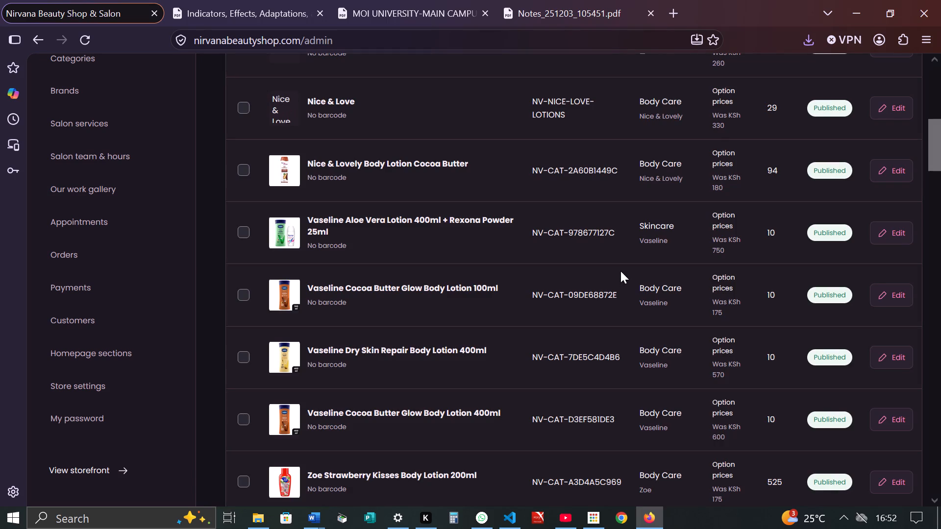
Set the Option 1 stock of Paco Rabanne 1 Million, For Men -100ml EDT to 0 and save the changes.
{"action": "scroll", "coordinate": [446, 272], "scroll_direction": "down", "scroll_amount": 3}
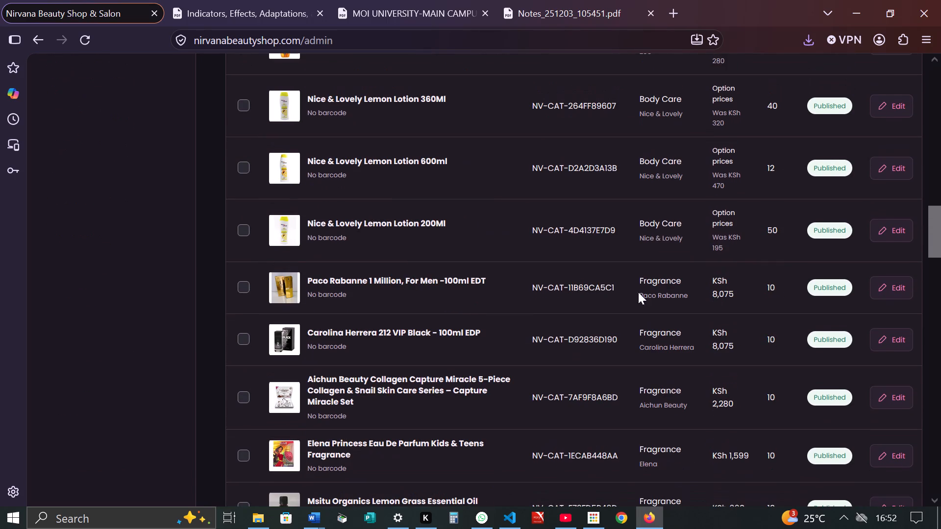
{"action": "left_click_drag", "start_coordinate": [889, 297], "coordinate": [921, 300]}
{"action": "left_click", "coordinate": [899, 288]}
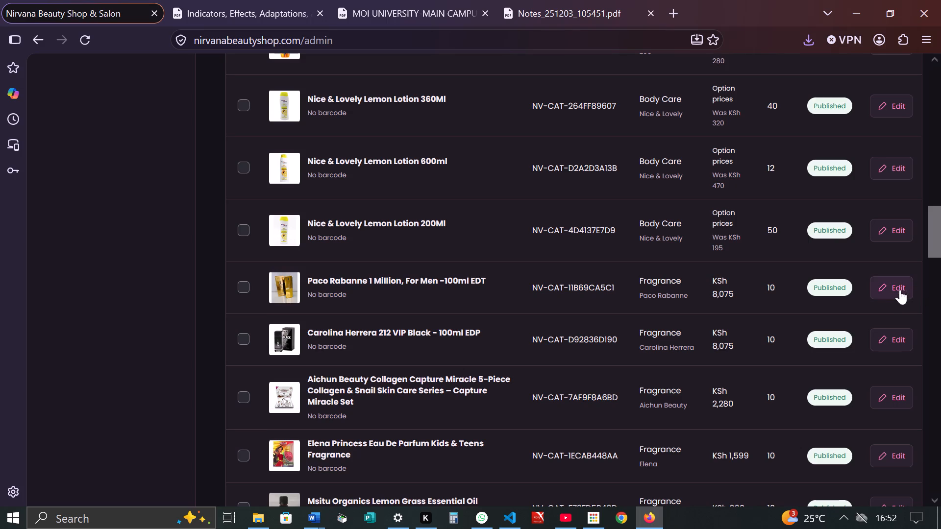
{"action": "scroll", "coordinate": [590, 289], "scroll_direction": "down", "scroll_amount": 1}
{"action": "scroll", "coordinate": [737, 375], "scroll_direction": "down", "scroll_amount": 1}
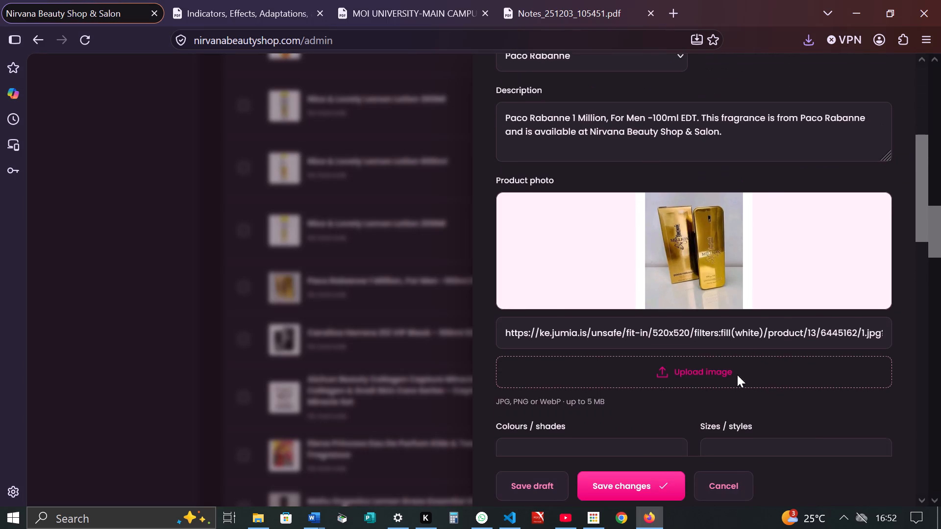
{"action": "scroll", "coordinate": [748, 371], "scroll_direction": "down", "scroll_amount": 2}
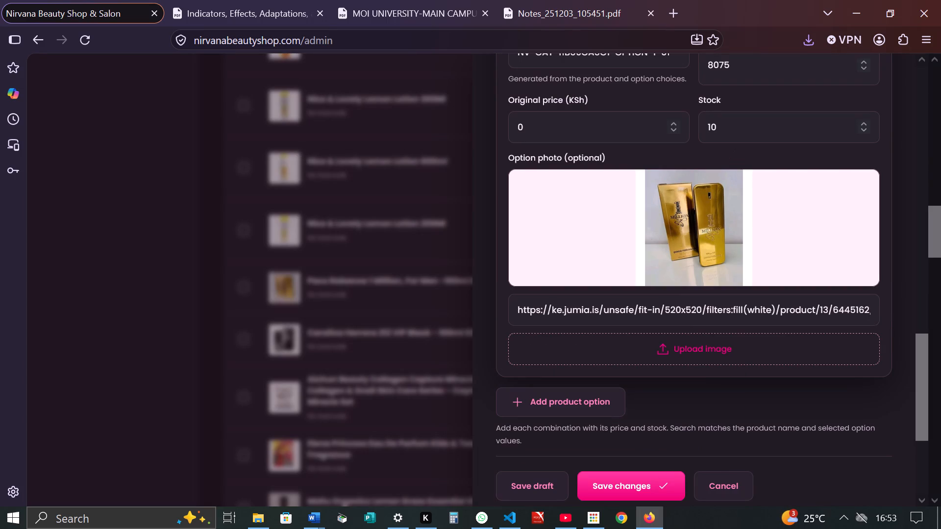
{"action": "left_click", "coordinate": [711, 132]}
{"action": "key", "text": "BackSpace"}
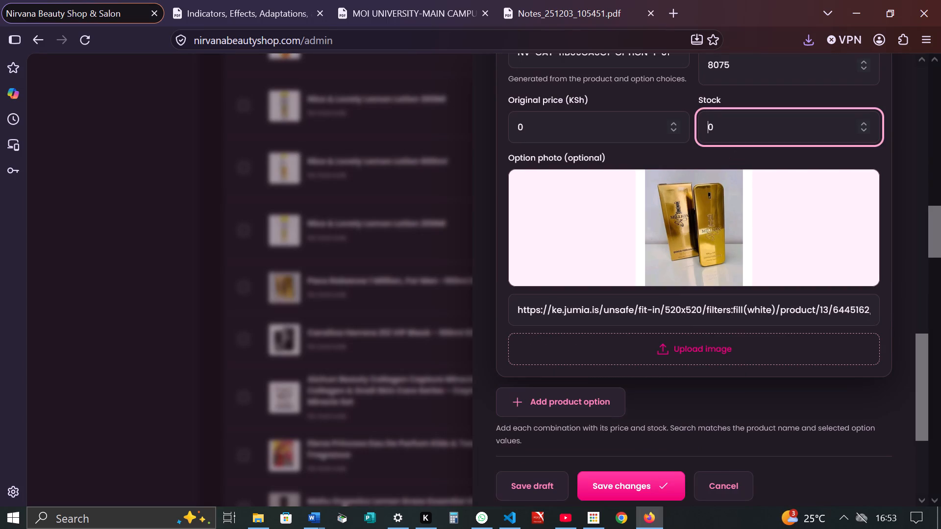
{"action": "left_click", "coordinate": [620, 482]}
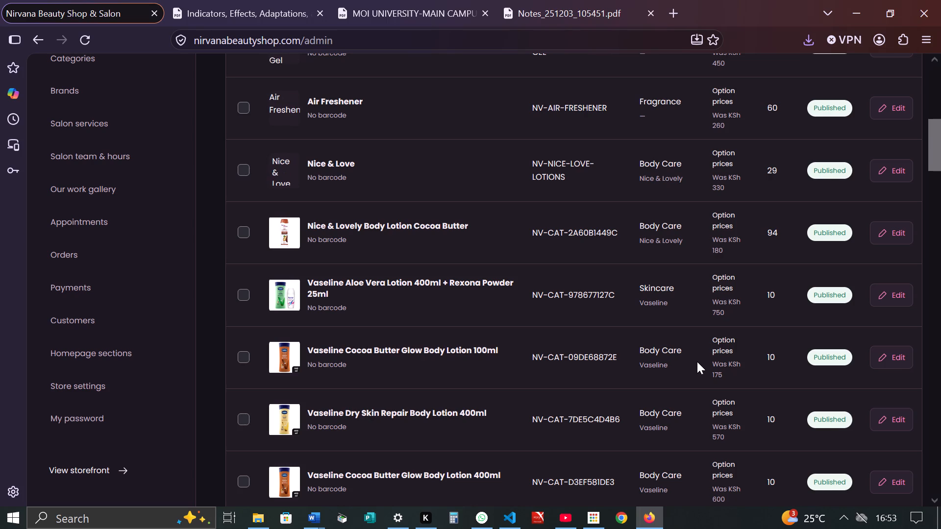
Set the Option 1 stock of Carolina Herrera 212 VIP Black - 100ml EDP to 0 and save the changes.
{"action": "scroll", "coordinate": [556, 358], "scroll_direction": "down", "scroll_amount": 3}
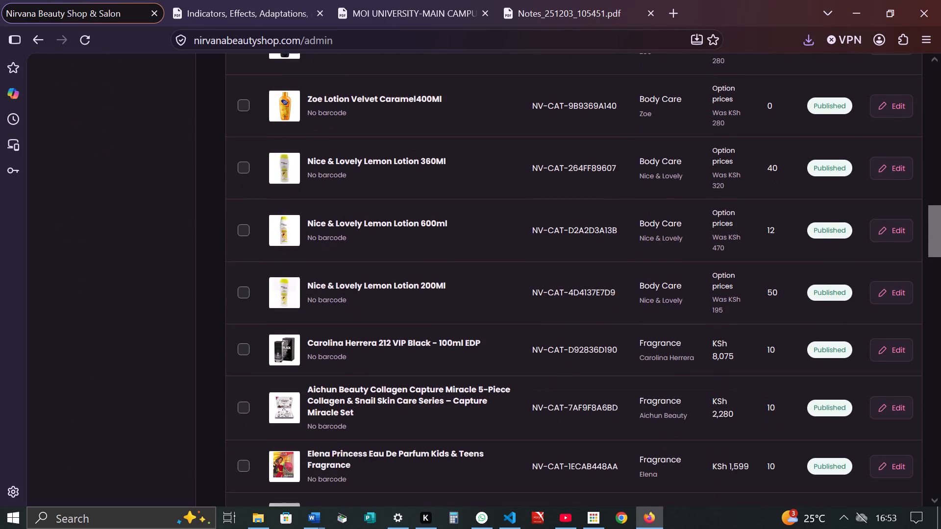
{"action": "left_click", "coordinate": [896, 354]}
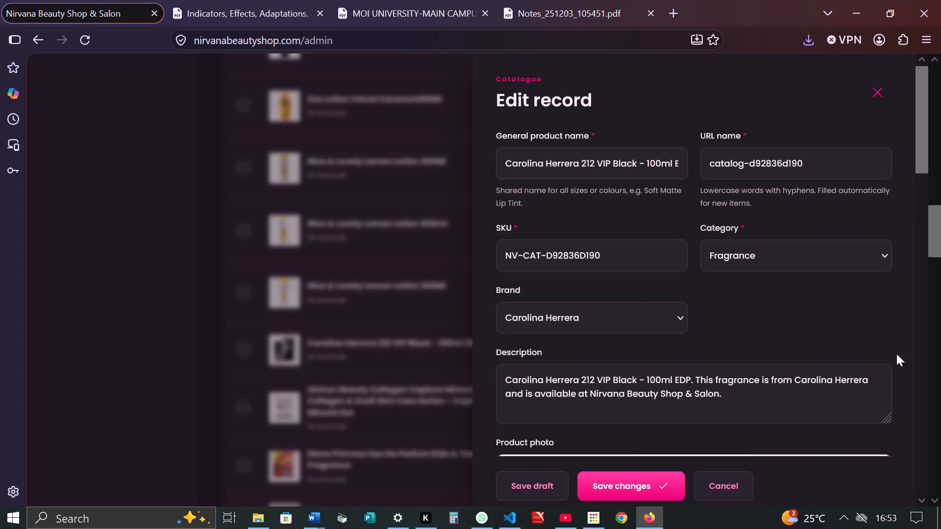
{"action": "scroll", "coordinate": [711, 356], "scroll_direction": "down", "scroll_amount": 1}
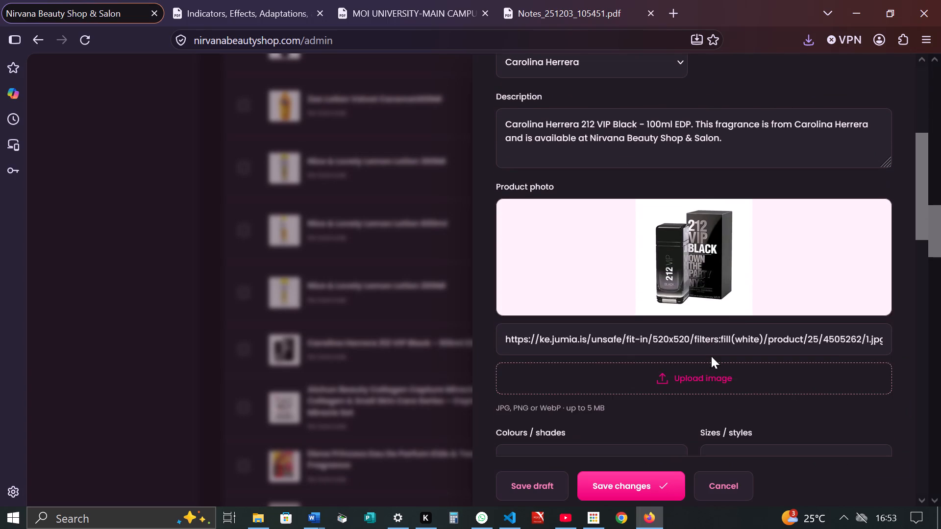
{"action": "scroll", "coordinate": [642, 360], "scroll_direction": "down", "scroll_amount": 2}
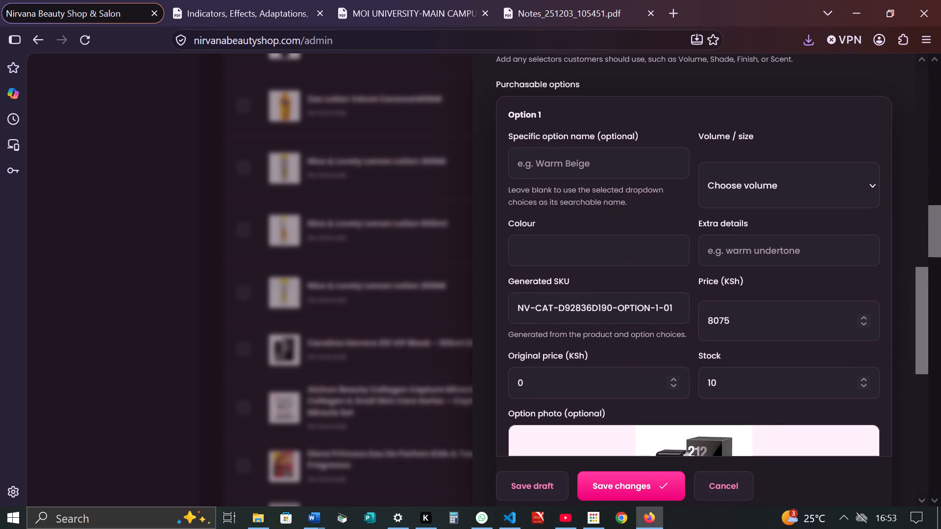
{"action": "left_click", "coordinate": [710, 384]}
{"action": "key", "text": "BackSpace"}
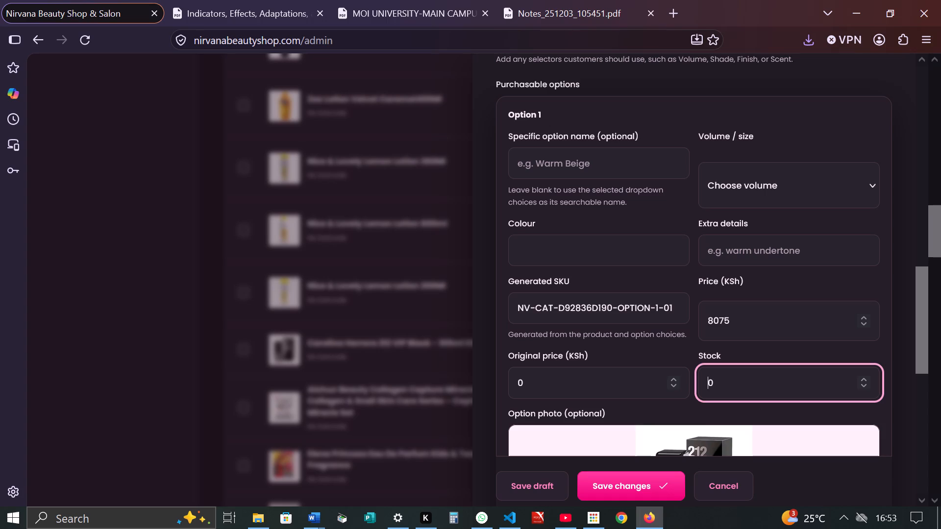
{"action": "left_click", "coordinate": [615, 489]}
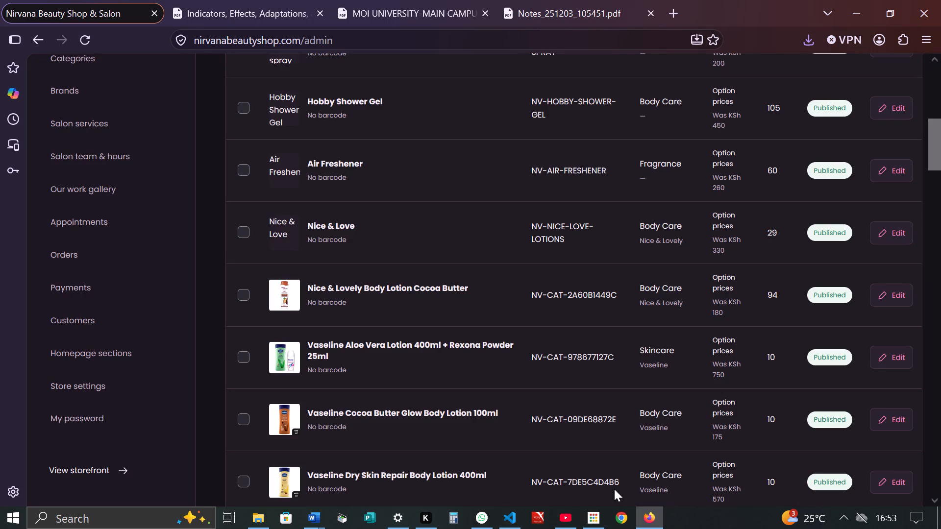
Set the Option 1 stock of the Aichun Beauty Collagen Capture Miracle 5-Piece set to 0 and save the changes.
{"action": "scroll", "coordinate": [610, 402], "scroll_direction": "down", "scroll_amount": 1}
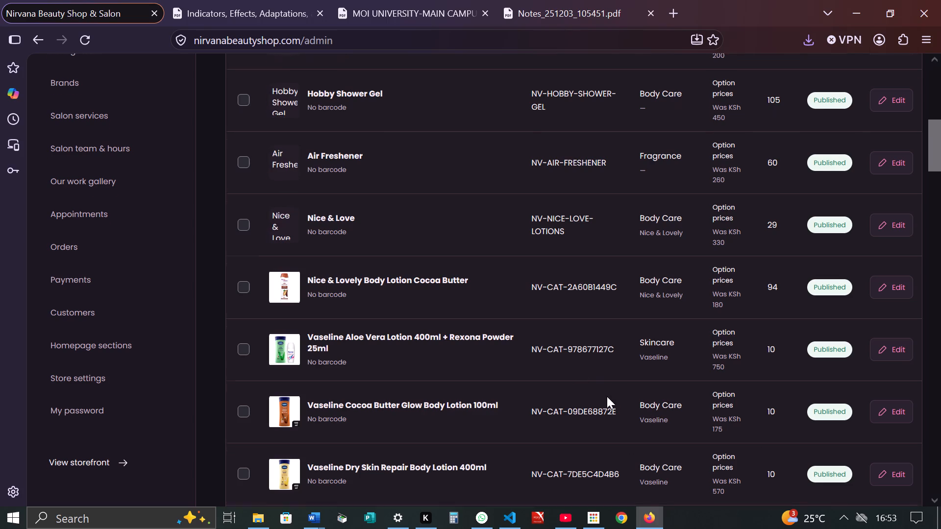
{"action": "scroll", "coordinate": [607, 396], "scroll_direction": "down", "scroll_amount": 3}
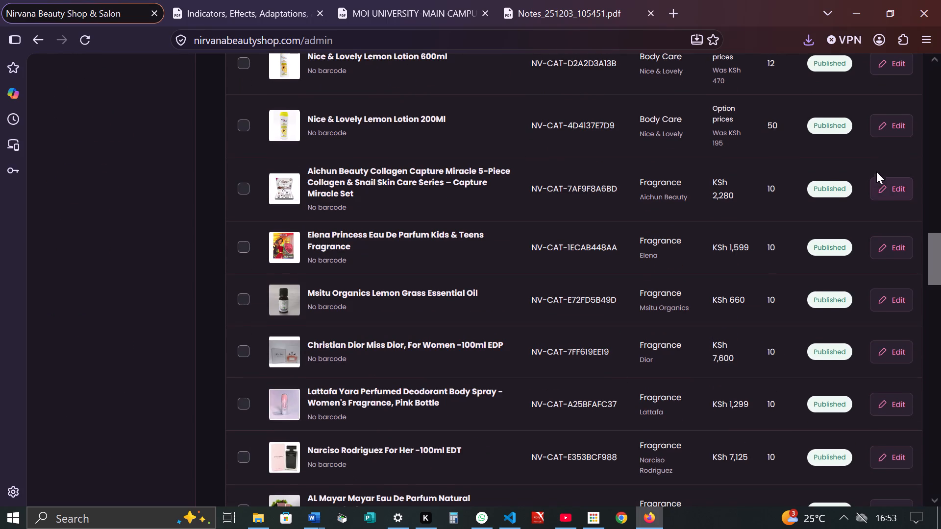
{"action": "left_click", "coordinate": [889, 189]}
{"action": "scroll", "coordinate": [596, 412], "scroll_direction": "down", "scroll_amount": 1}
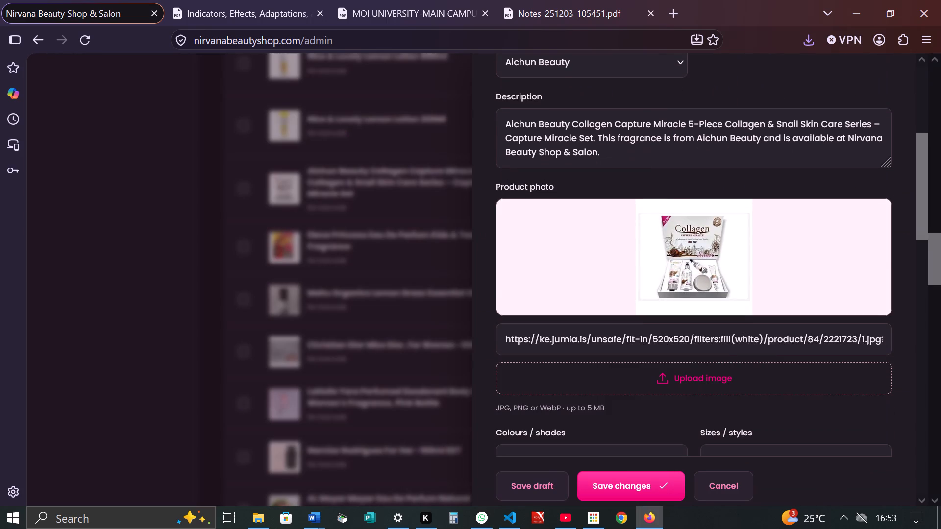
{"action": "scroll", "coordinate": [735, 350], "scroll_direction": "down", "scroll_amount": 1}
{"action": "scroll", "coordinate": [747, 388], "scroll_direction": "down", "scroll_amount": 1}
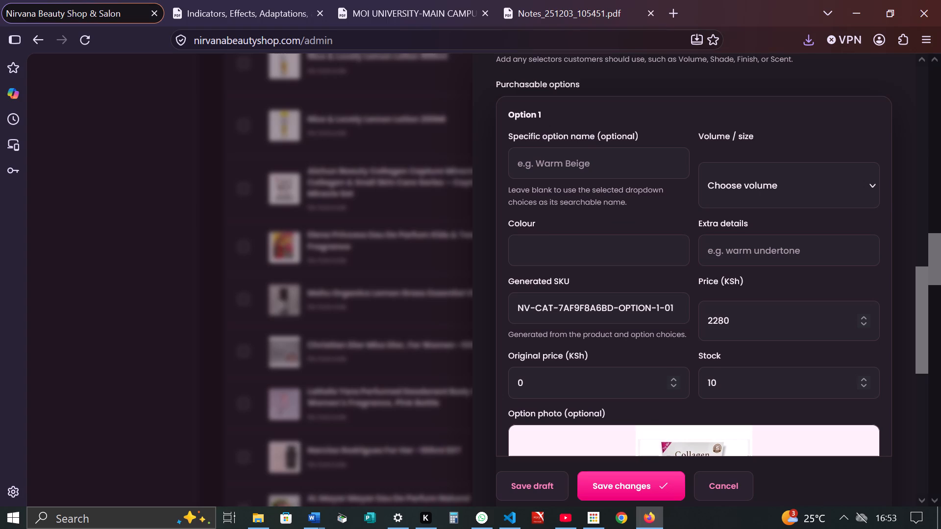
{"action": "left_click", "coordinate": [713, 383]}
{"action": "key", "text": "BackSpace"}
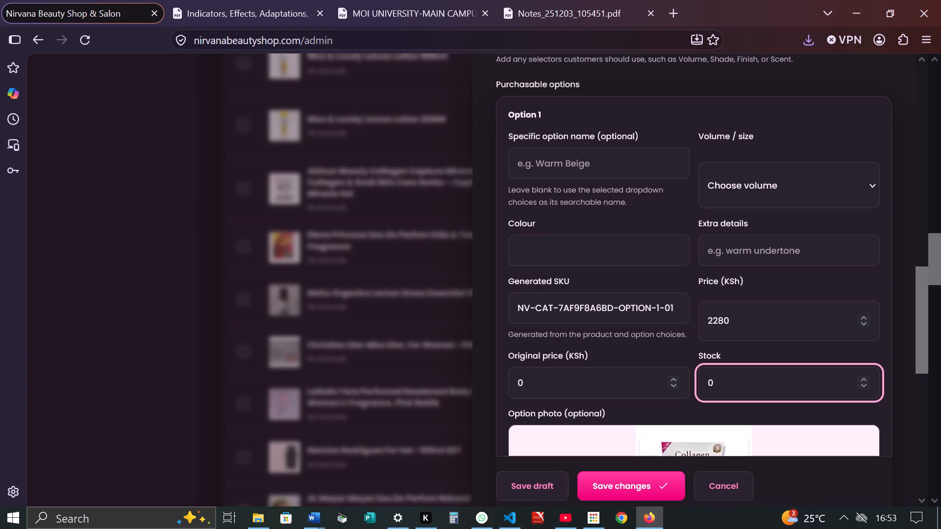
{"action": "left_click", "coordinate": [632, 488]}
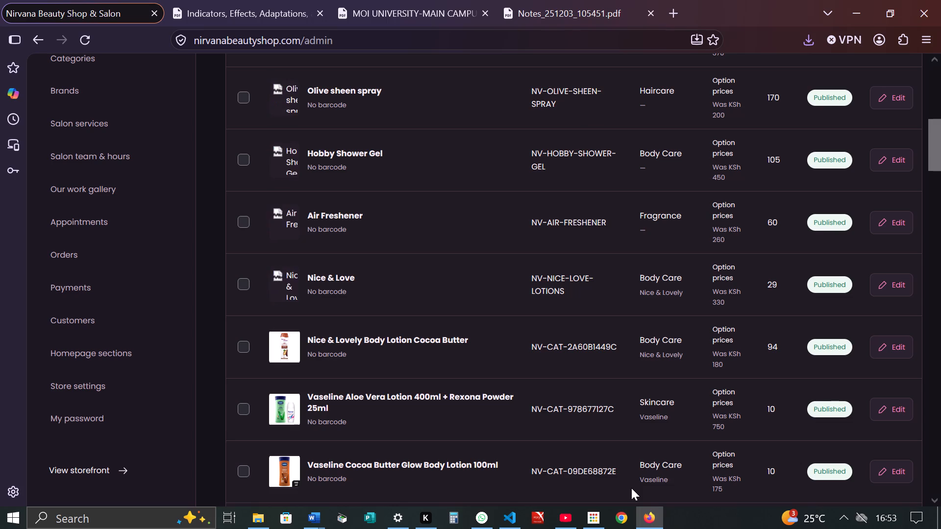
Open the Elena Princess Eau De Parfum Kids & Teens Fragrance record for editing.
{"action": "scroll", "coordinate": [661, 358], "scroll_direction": "down", "scroll_amount": 5}
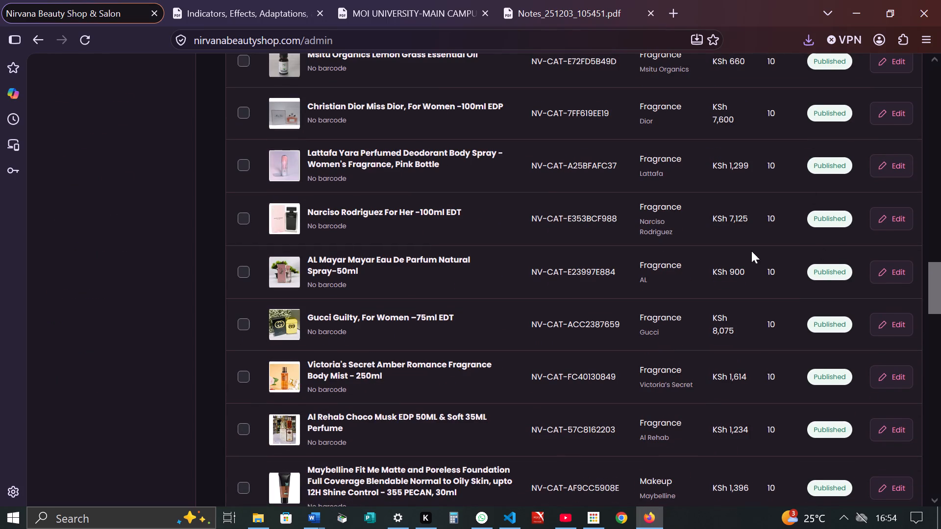
{"action": "scroll", "coordinate": [783, 178], "scroll_direction": "up", "scroll_amount": 1}
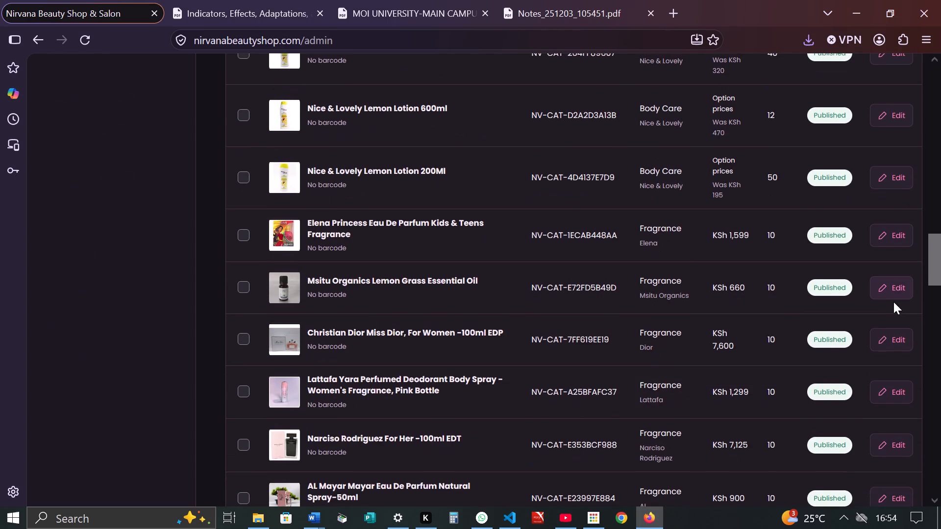
{"action": "left_click", "coordinate": [898, 227]}
{"action": "scroll", "coordinate": [717, 262], "scroll_direction": "down", "scroll_amount": 1}
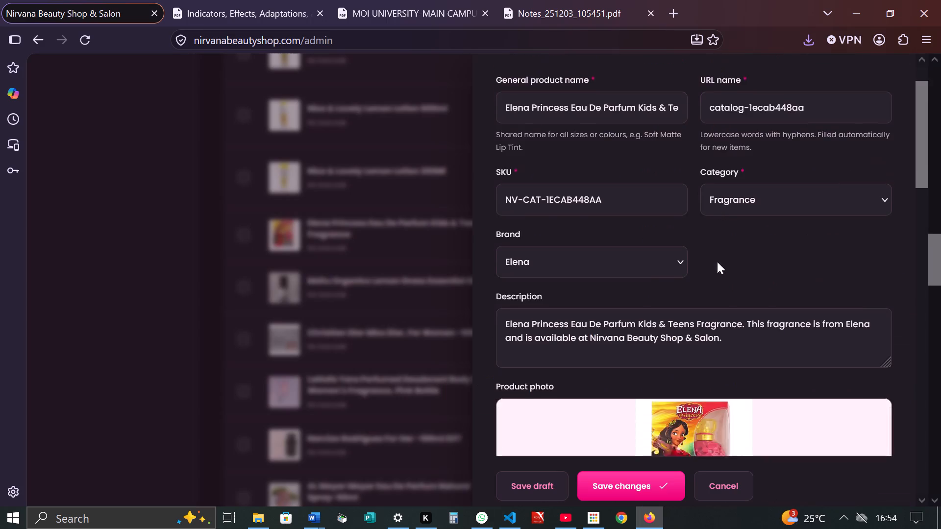
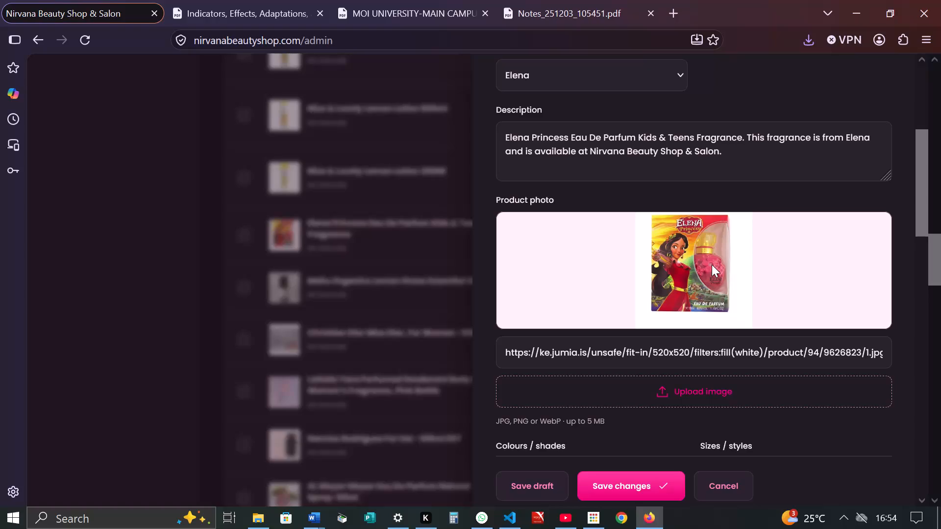
Set the option stock of the Elena Princess Eau De Parfum Kids & Teens Fragrance to 0 and save the record.
{"action": "scroll", "coordinate": [705, 330], "scroll_direction": "down", "scroll_amount": 2}
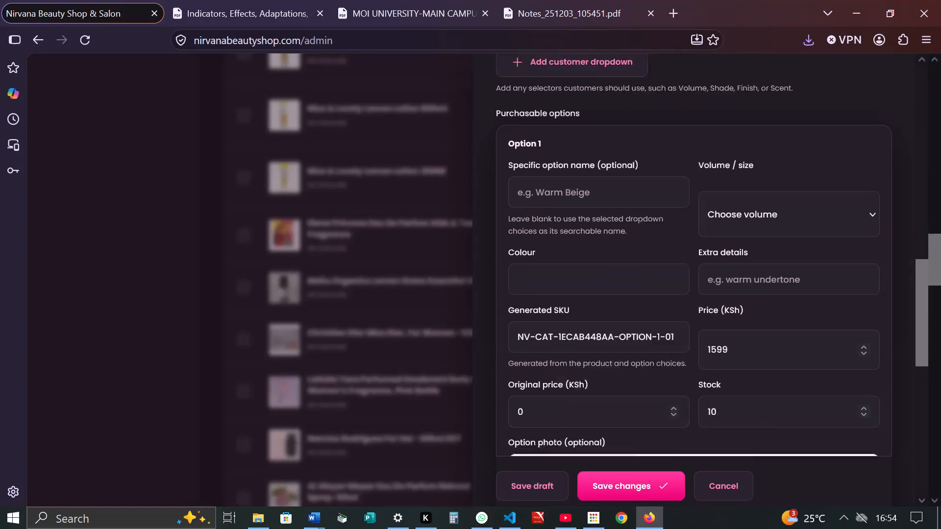
{"action": "left_click", "coordinate": [712, 382]}
{"action": "key", "text": "BackSpace"}
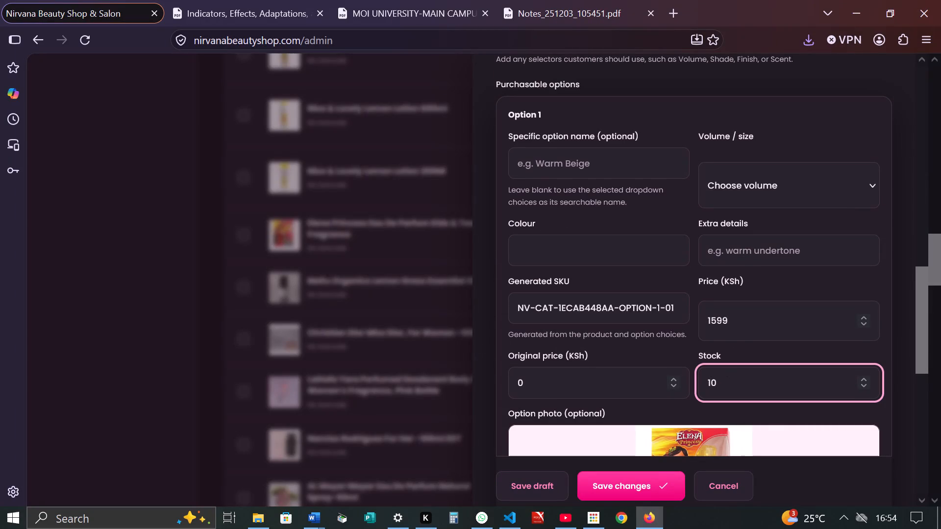
{"action": "left_click", "coordinate": [616, 493]}
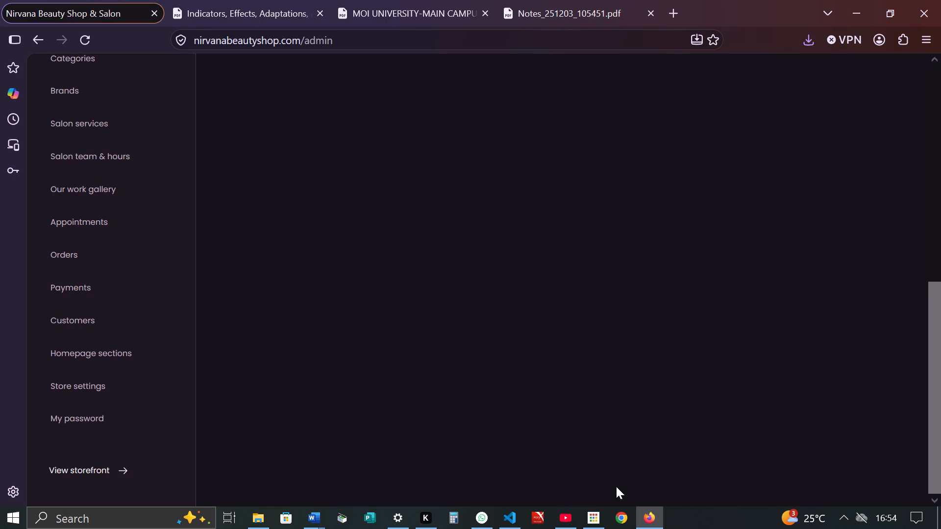
Open the Msitu Organics Lemon Grass Essential Oil record, set its Option 1 stock to 0 and save the changes.
{"action": "scroll", "coordinate": [521, 346], "scroll_direction": "down", "scroll_amount": 1}
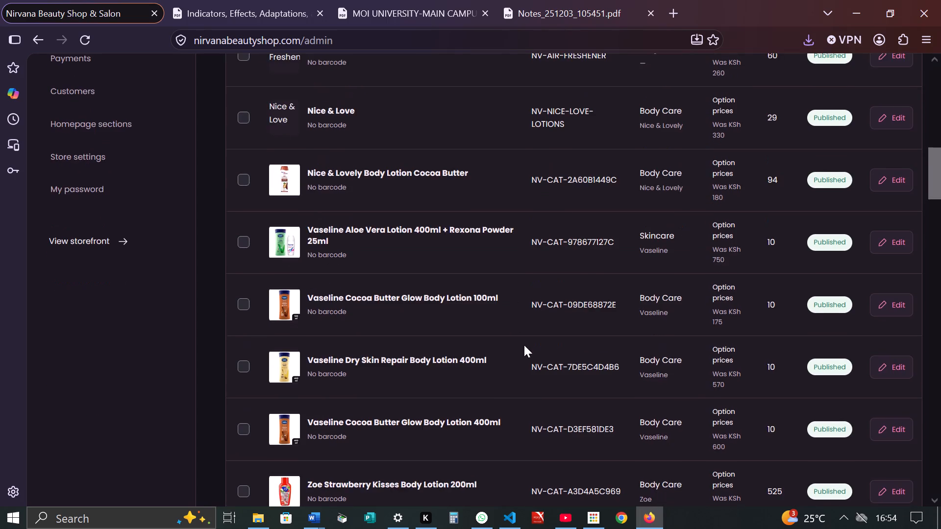
{"action": "scroll", "coordinate": [520, 335], "scroll_direction": "down", "scroll_amount": 3}
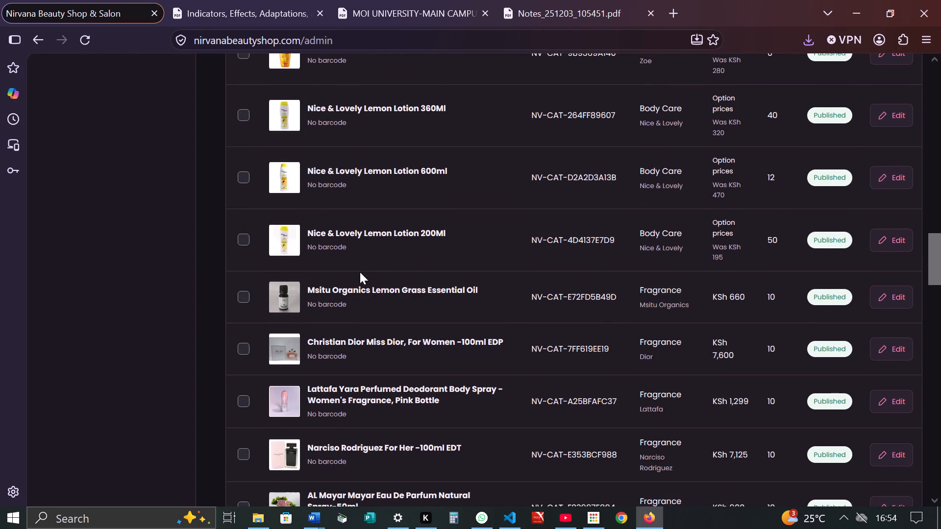
{"action": "left_click", "coordinate": [885, 302]}
{"action": "scroll", "coordinate": [609, 331], "scroll_direction": "down", "scroll_amount": 1}
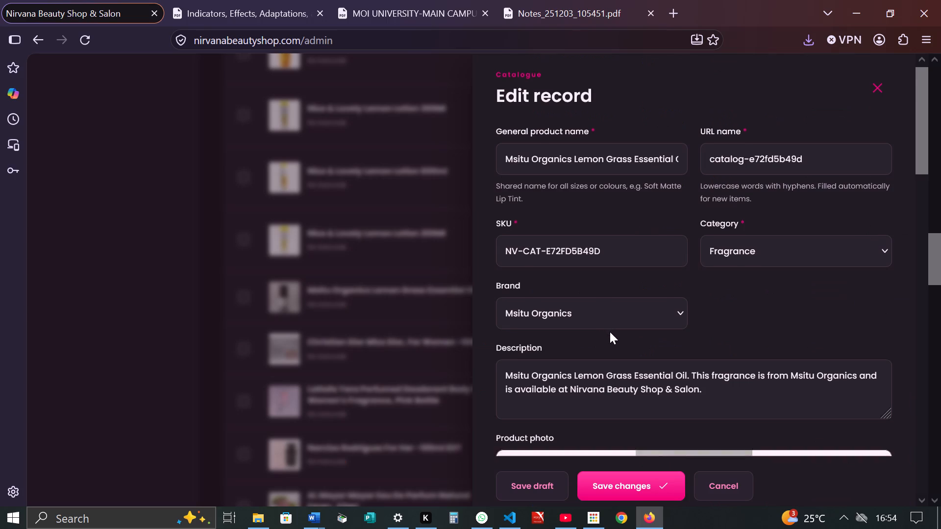
{"action": "scroll", "coordinate": [912, 406], "scroll_direction": "down", "scroll_amount": 2}
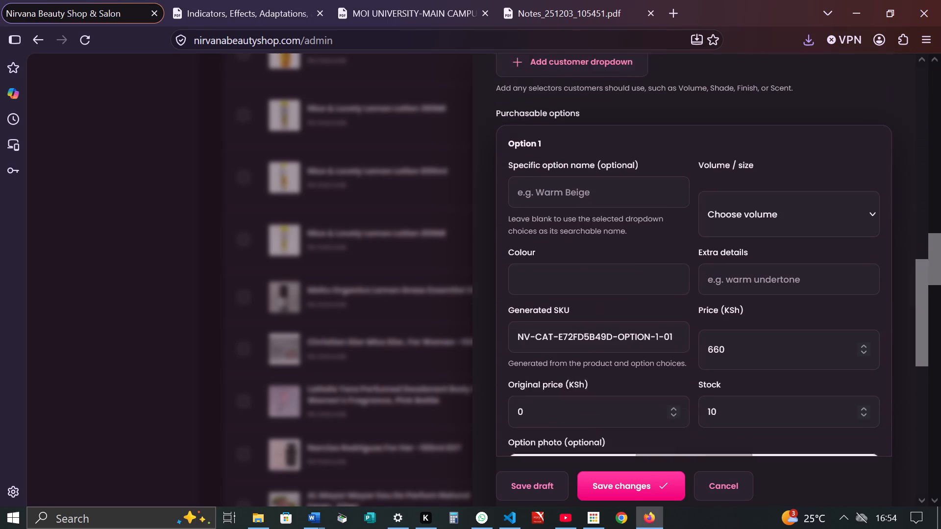
{"action": "left_click", "coordinate": [714, 383]}
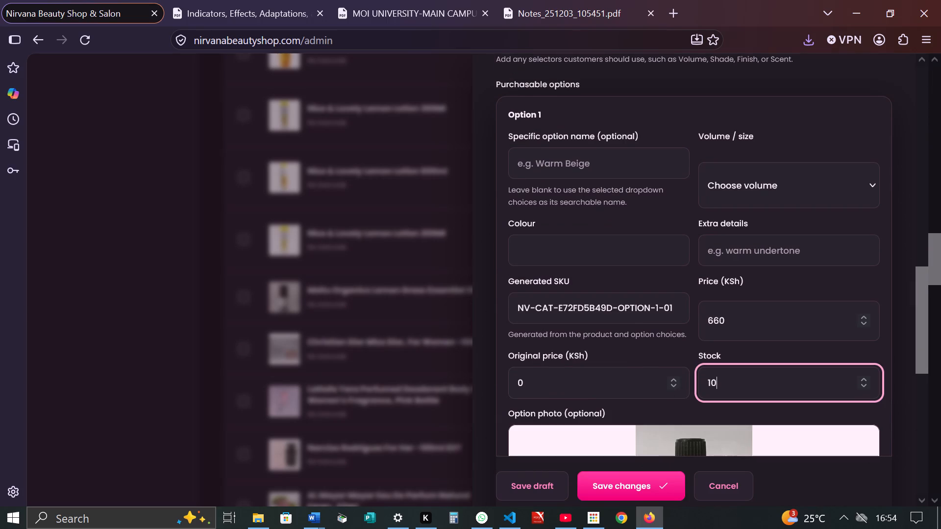
{"action": "key", "text": "BackSpace"}
{"action": "key", "text": "BackSpace"}
{"action": "key", "text": "0"}
{"action": "left_click", "coordinate": [640, 480]}
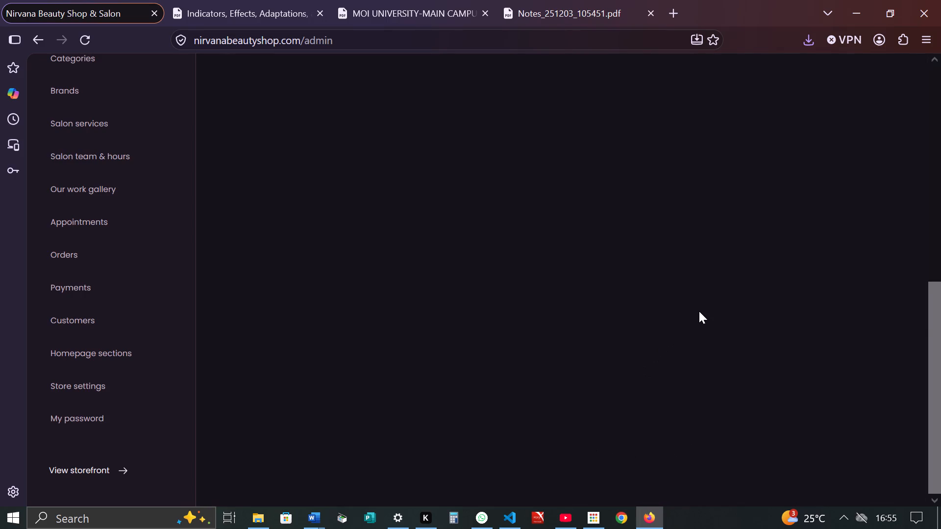
Open the Christian Dior Miss Dior, For Women -100ml EDP record, set its Option 1 stock to 0 and save the changes.
{"action": "scroll", "coordinate": [699, 311], "scroll_direction": "down", "scroll_amount": 2}
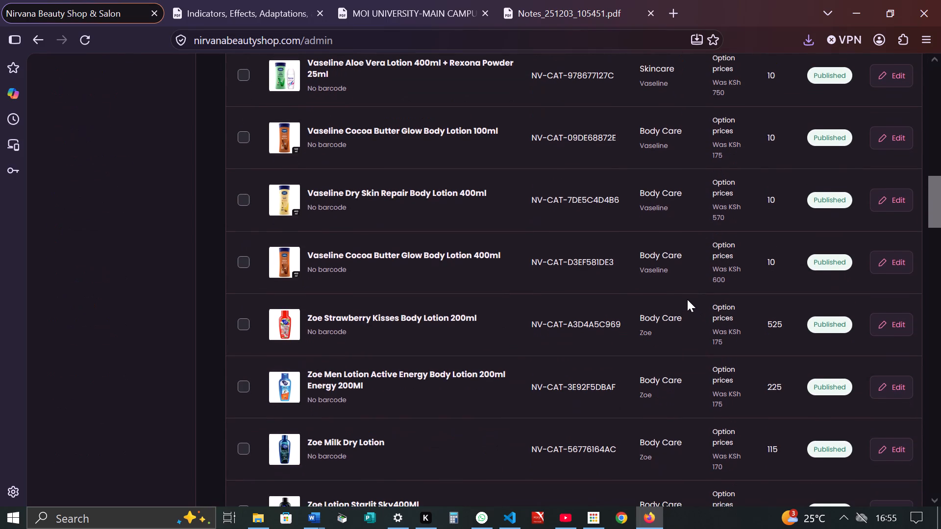
{"action": "scroll", "coordinate": [670, 352], "scroll_direction": "down", "scroll_amount": 3}
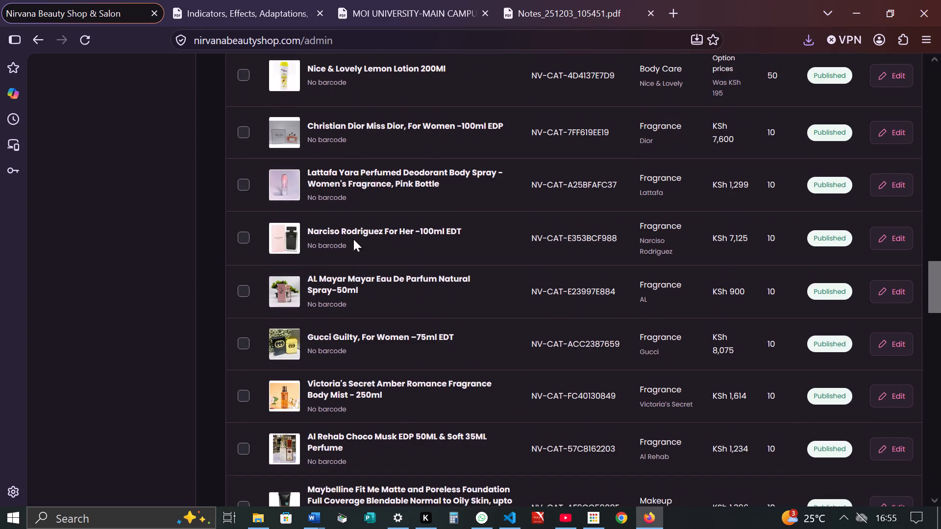
{"action": "left_click", "coordinate": [891, 129]}
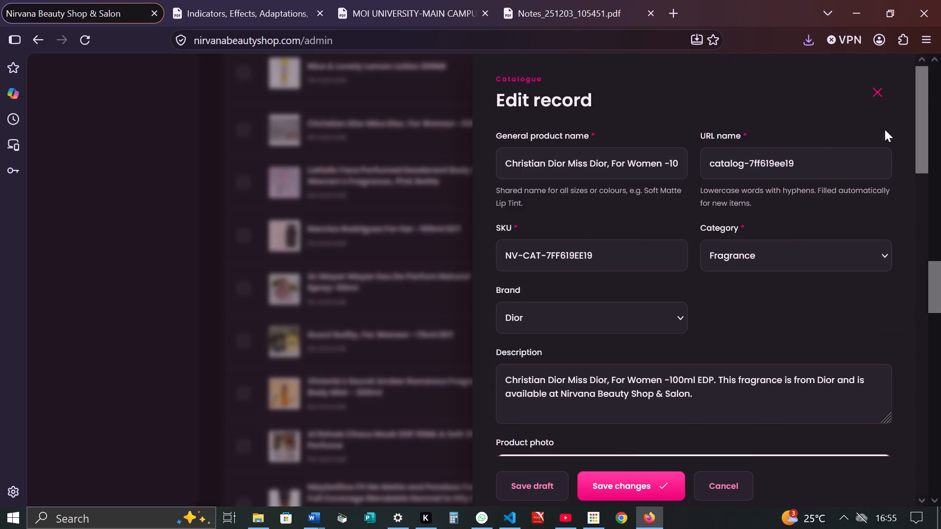
{"action": "scroll", "coordinate": [604, 274], "scroll_direction": "down", "scroll_amount": 1}
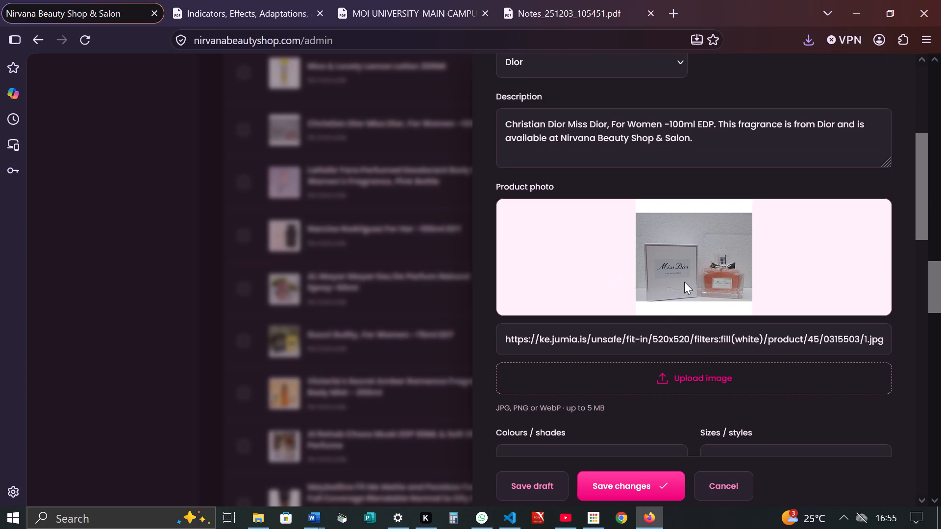
{"action": "scroll", "coordinate": [664, 306], "scroll_direction": "down", "scroll_amount": 2}
{"action": "scroll", "coordinate": [689, 390], "scroll_direction": "down", "scroll_amount": 1}
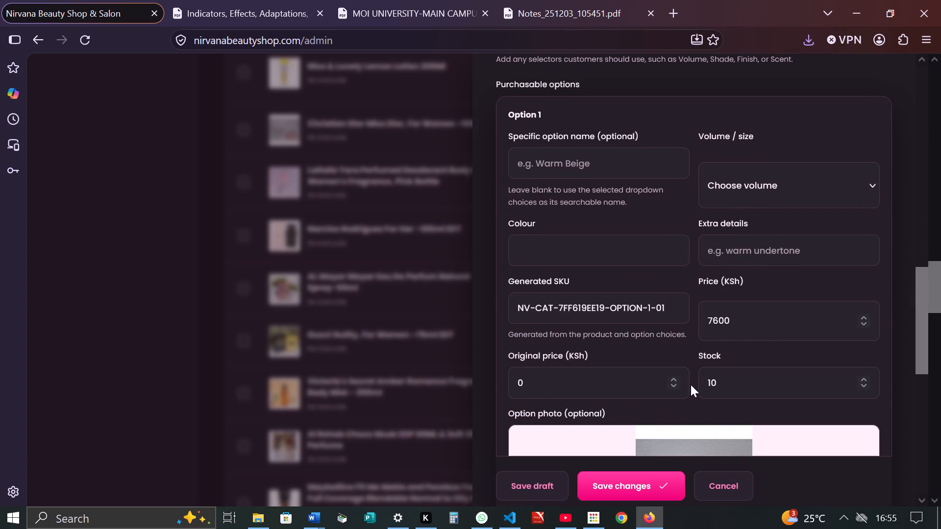
{"action": "scroll", "coordinate": [717, 320], "scroll_direction": "up", "scroll_amount": 1}
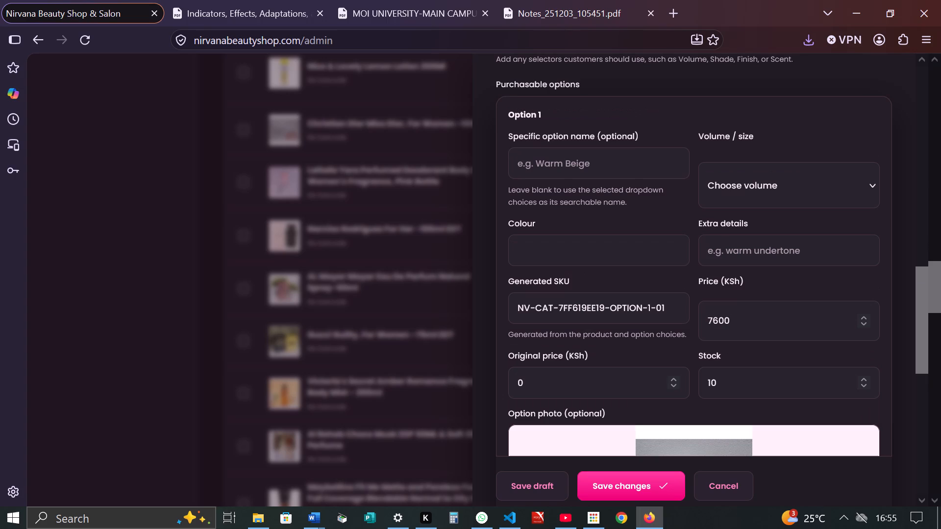
{"action": "left_click", "coordinate": [711, 381]}
{"action": "key", "text": "BackSpace"}
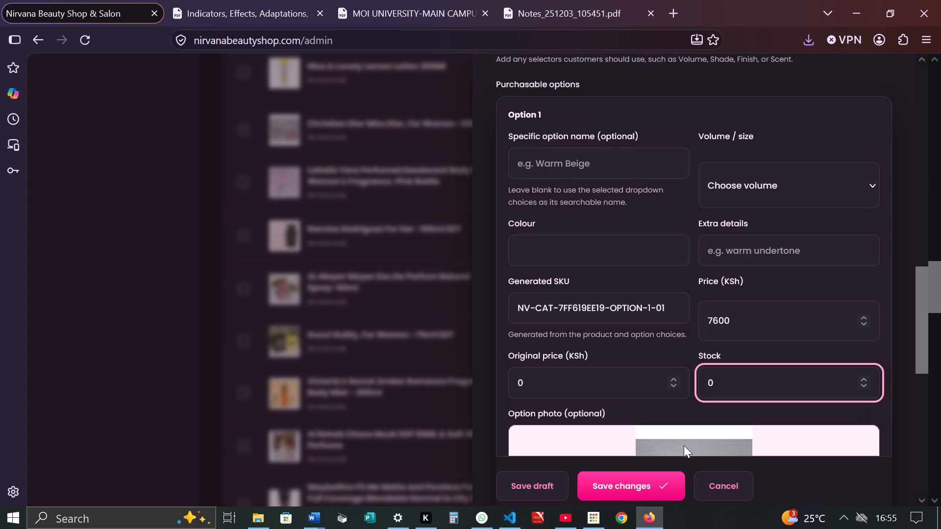
{"action": "left_click", "coordinate": [607, 489]}
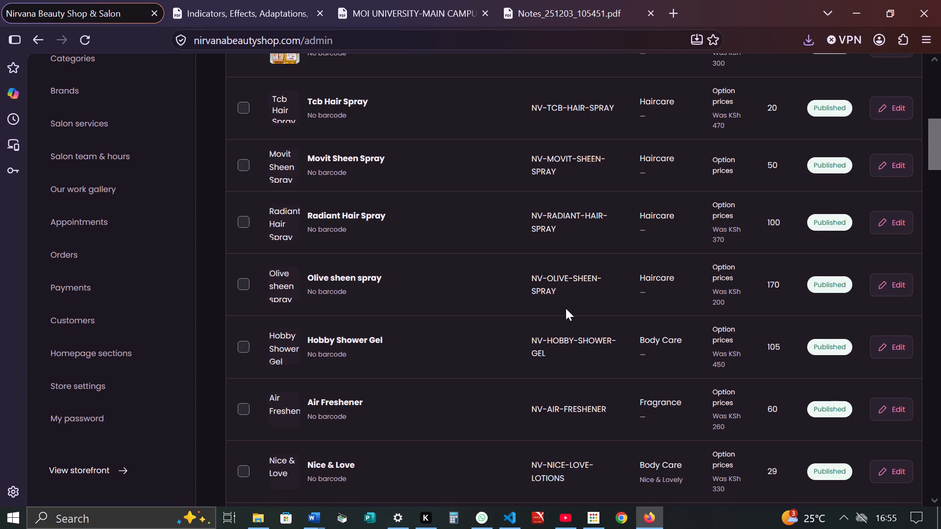
Open the Lattafa Yara Perfumed Deodorant Body Spray record, set its Option 1 stock to 0 and save the changes.
{"action": "scroll", "coordinate": [564, 309], "scroll_direction": "down", "scroll_amount": 3}
{"action": "scroll", "coordinate": [717, 365], "scroll_direction": "down", "scroll_amount": 2}
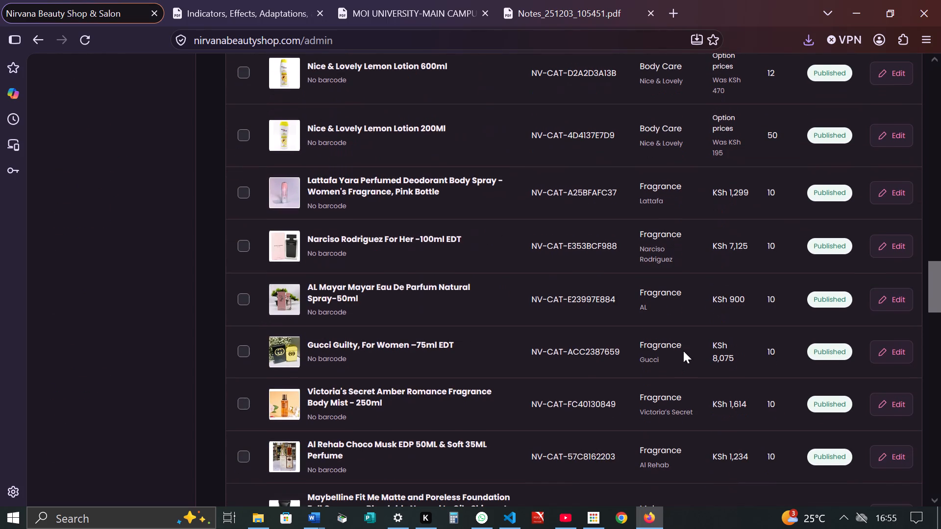
{"action": "left_click", "coordinate": [896, 199]}
{"action": "scroll", "coordinate": [726, 280], "scroll_direction": "down", "scroll_amount": 1}
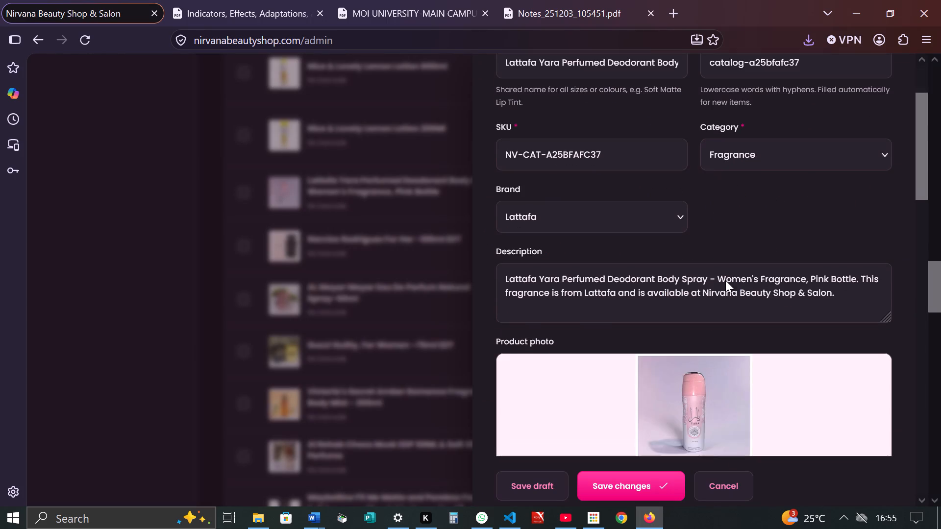
{"action": "scroll", "coordinate": [718, 292], "scroll_direction": "down", "scroll_amount": 2}
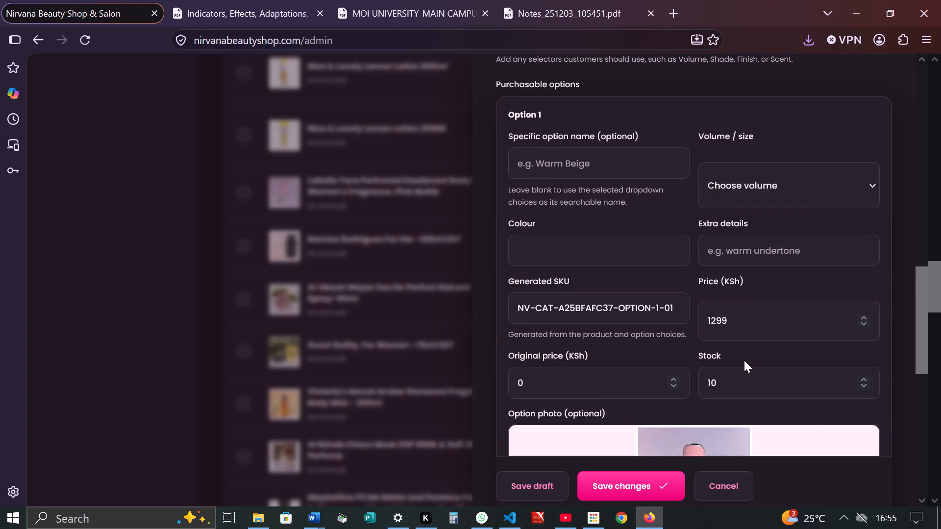
{"action": "left_click", "coordinate": [711, 382]}
{"action": "key", "text": "BackSpace"}
{"action": "left_click", "coordinate": [640, 481]}
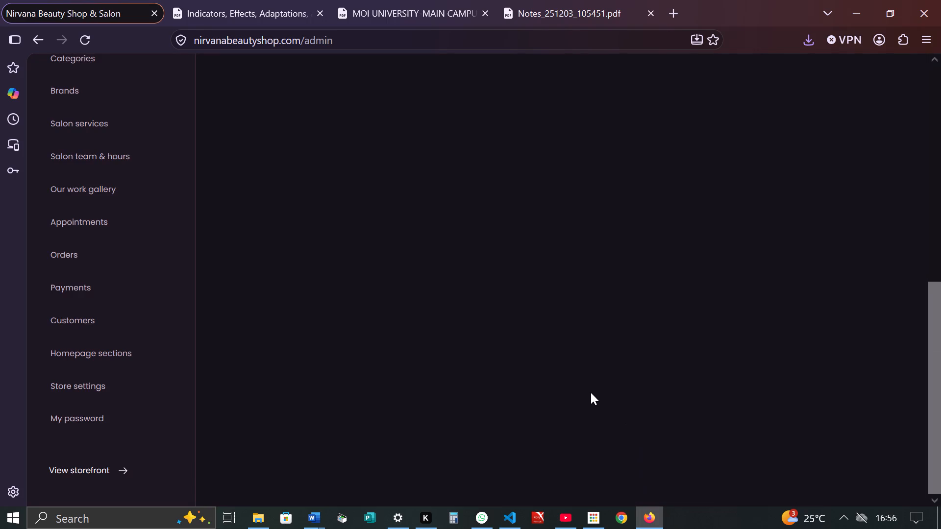
Open the Gucci Guilty, For Women –75ml EDT record, set its option stock to 0 and save the changes.
{"action": "scroll", "coordinate": [592, 350], "scroll_direction": "down", "scroll_amount": 6}
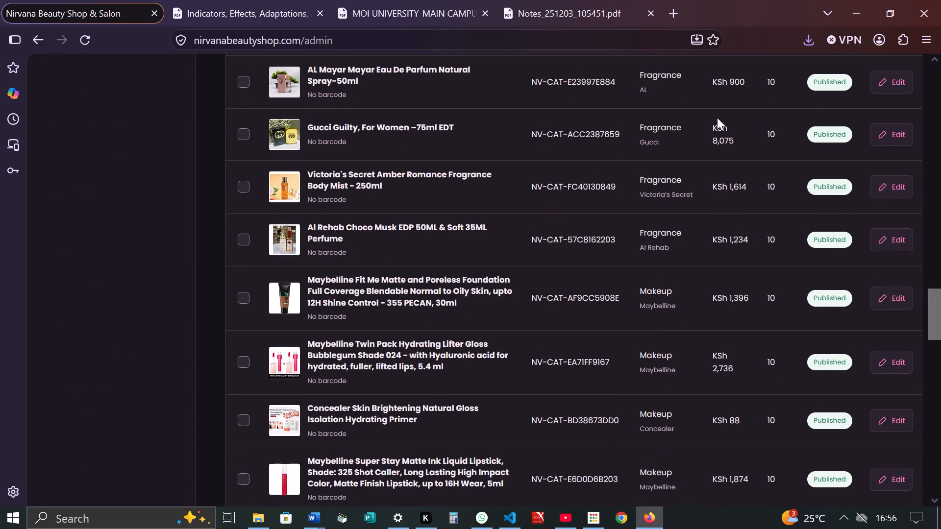
{"action": "left_click", "coordinate": [904, 133]}
{"action": "scroll", "coordinate": [725, 384], "scroll_direction": "down", "scroll_amount": 1}
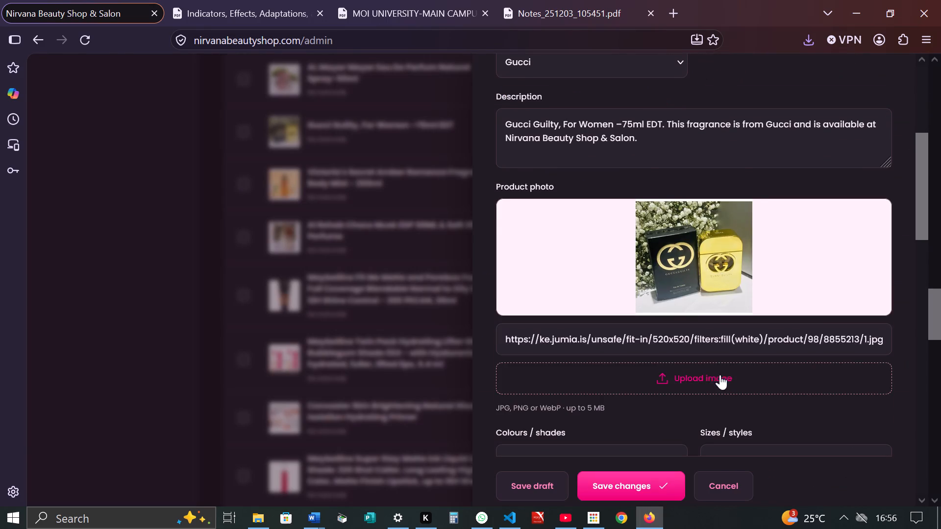
{"action": "scroll", "coordinate": [708, 297], "scroll_direction": "down", "scroll_amount": 1}
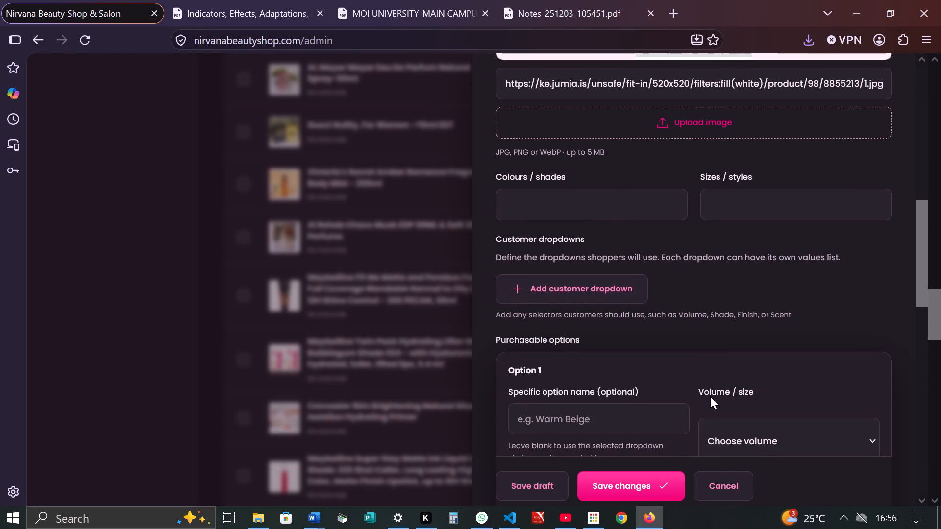
{"action": "scroll", "coordinate": [712, 391], "scroll_direction": "down", "scroll_amount": 2}
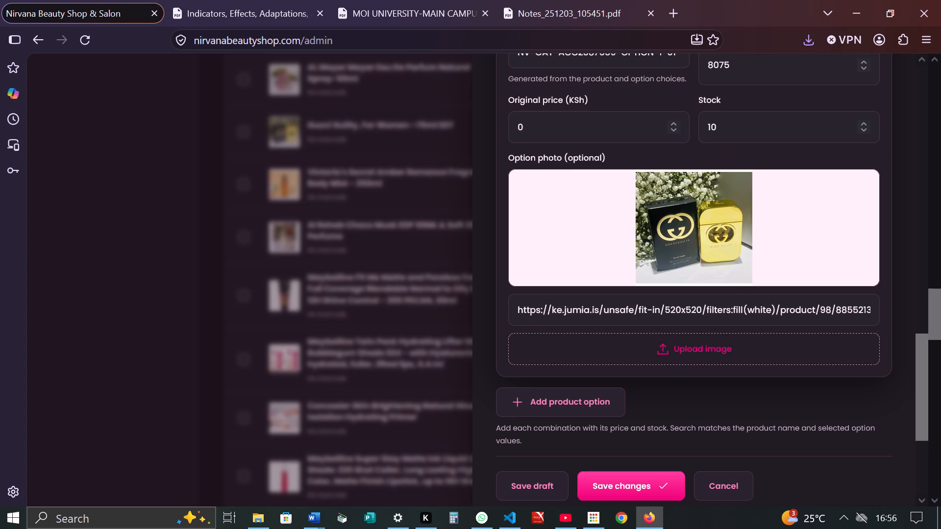
{"action": "left_click", "coordinate": [711, 127]}
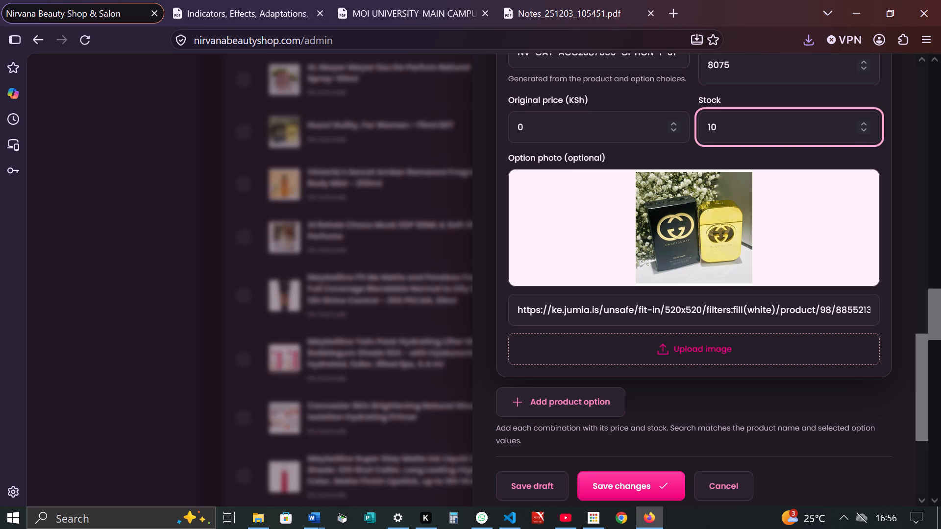
{"action": "key", "text": "BackSpace"}
{"action": "left_click", "coordinate": [633, 482]}
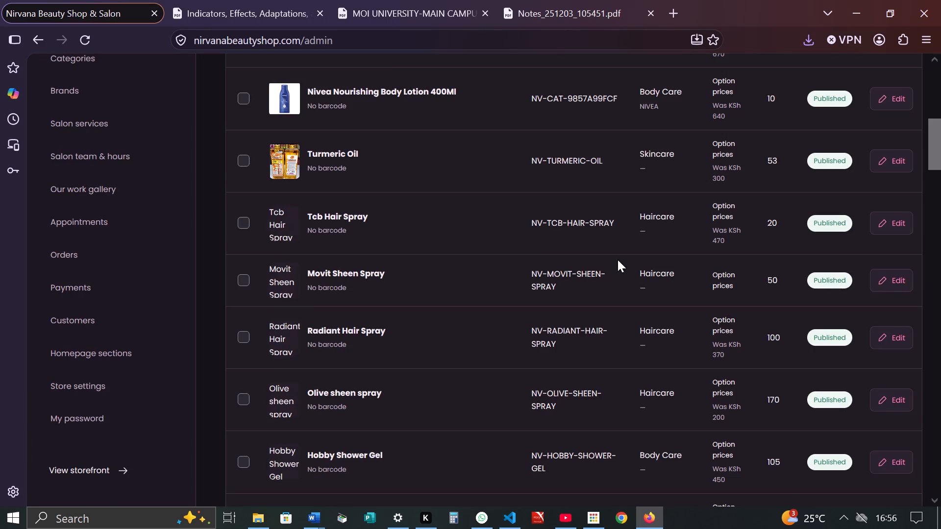
Open the Narciso Rodriguez For Her -100ml EDT record, set its Option 1 stock to 0 and save the changes.
{"action": "scroll", "coordinate": [576, 266], "scroll_direction": "up", "scroll_amount": 1}
{"action": "scroll", "coordinate": [576, 271], "scroll_direction": "down", "scroll_amount": 2}
{"action": "scroll", "coordinate": [579, 272], "scroll_direction": "up", "scroll_amount": 1}
{"action": "scroll", "coordinate": [583, 271], "scroll_direction": "down", "scroll_amount": 3}
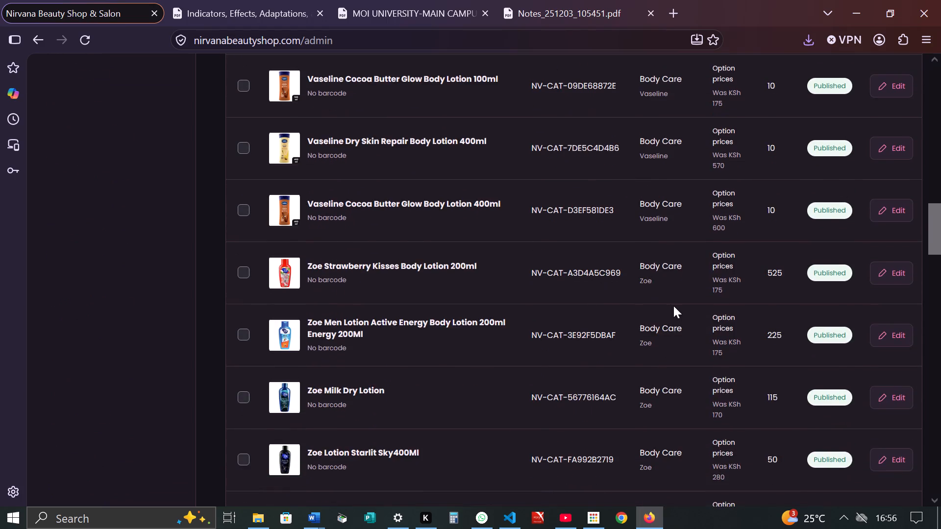
{"action": "scroll", "coordinate": [673, 306], "scroll_direction": "down", "scroll_amount": 2}
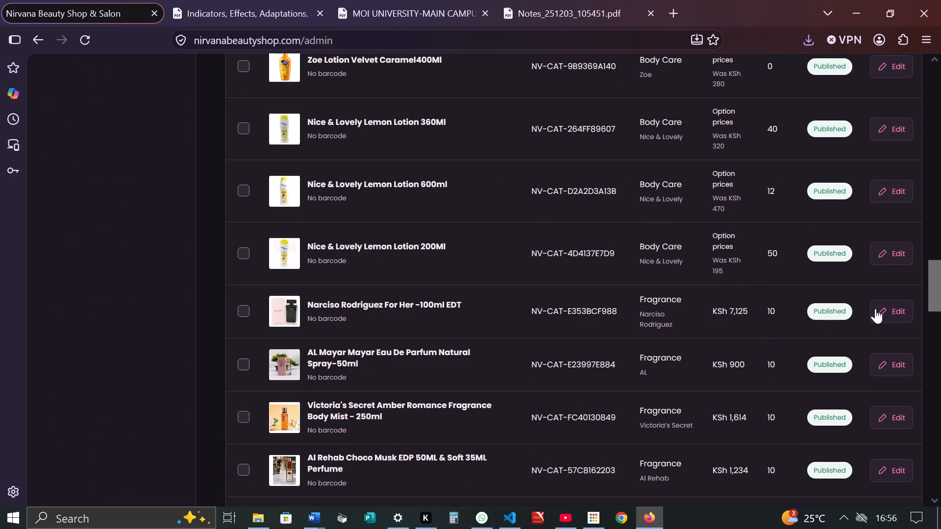
{"action": "left_click", "coordinate": [879, 305]}
{"action": "scroll", "coordinate": [649, 334], "scroll_direction": "down", "scroll_amount": 1}
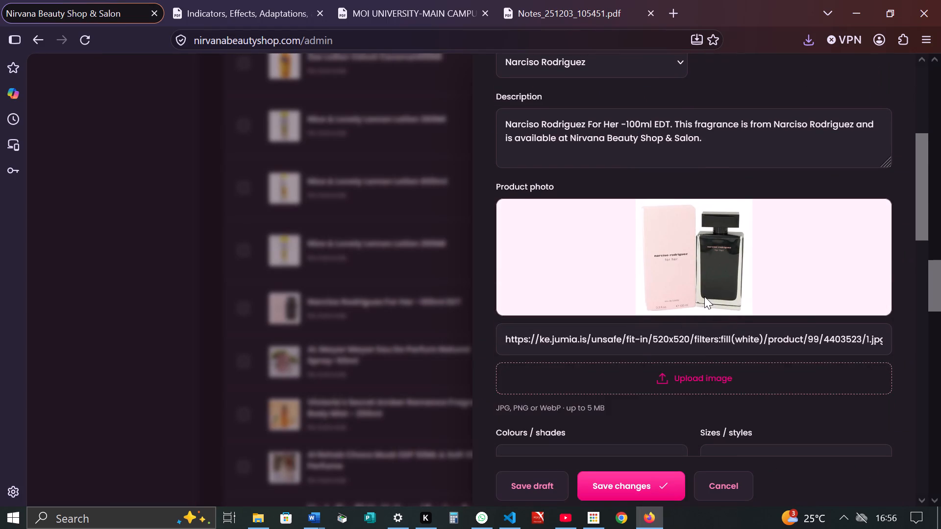
{"action": "scroll", "coordinate": [666, 372], "scroll_direction": "down", "scroll_amount": 2}
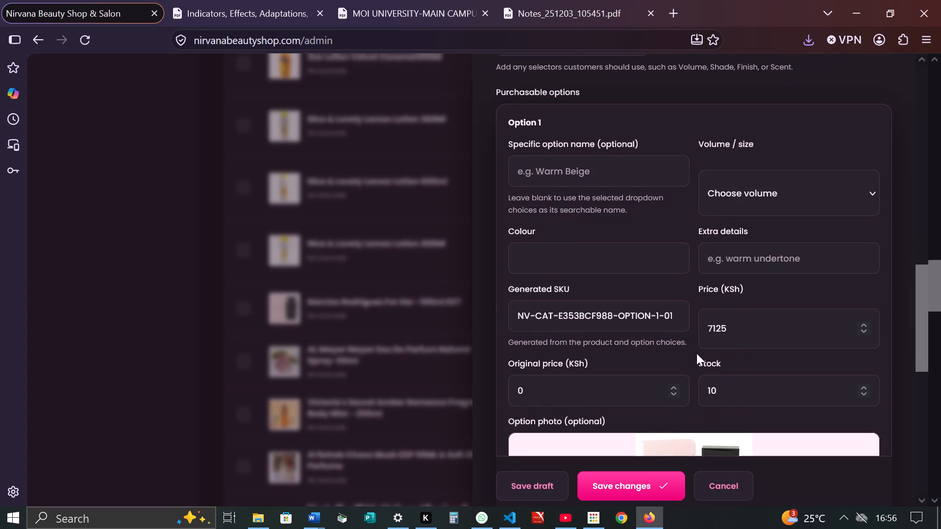
{"action": "left_click", "coordinate": [710, 385]}
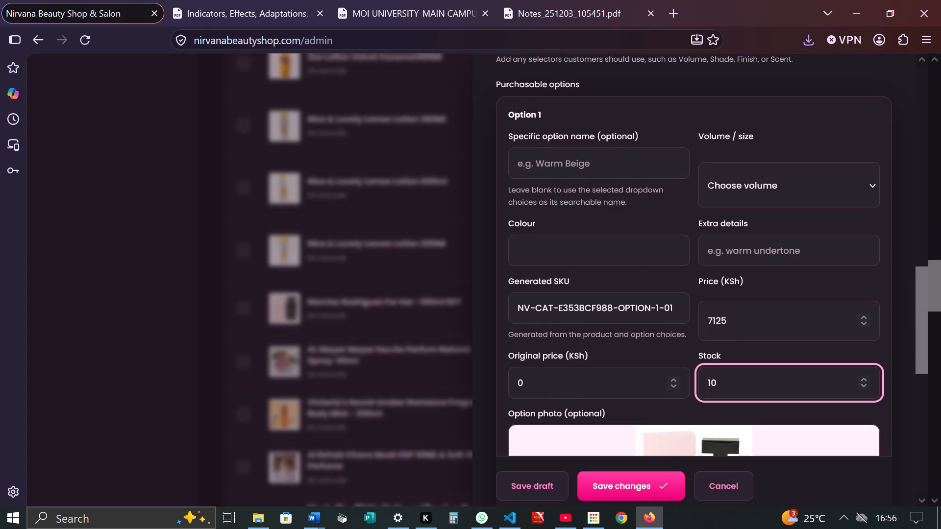
{"action": "key", "text": "BackSpace"}
{"action": "left_click", "coordinate": [658, 480]}
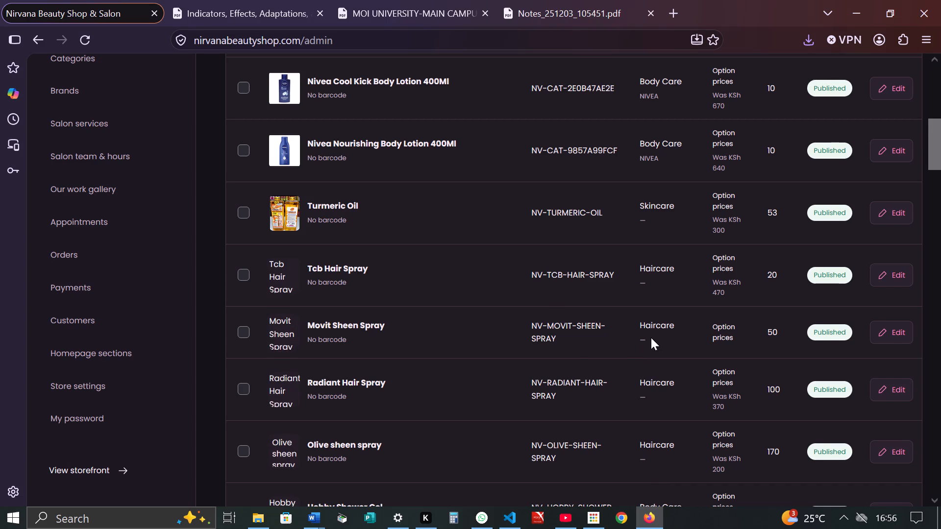
Open the AL Mayar Mayar Eau De Parfum Natural Spray-50ml record, set its Option 1 stock to 0 and save the changes.
{"action": "scroll", "coordinate": [652, 336], "scroll_direction": "down", "scroll_amount": 5}
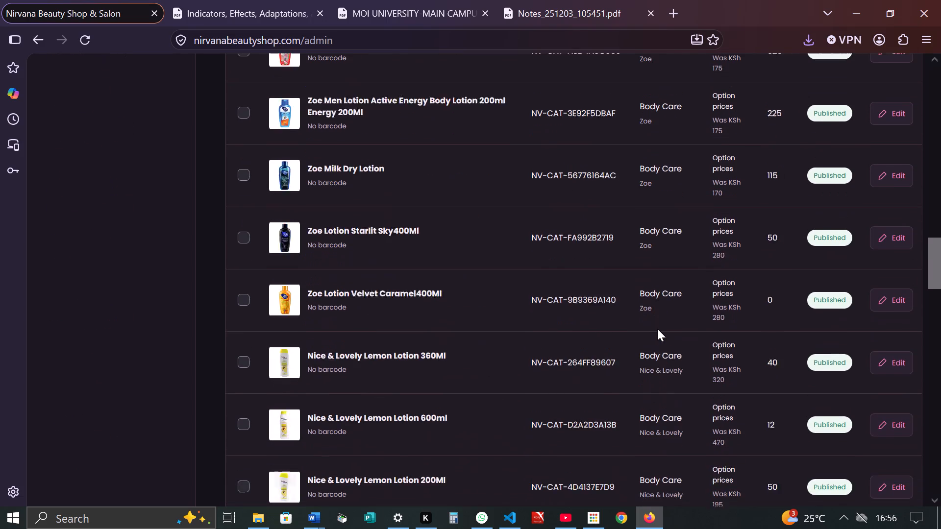
{"action": "left_click", "coordinate": [885, 362]}
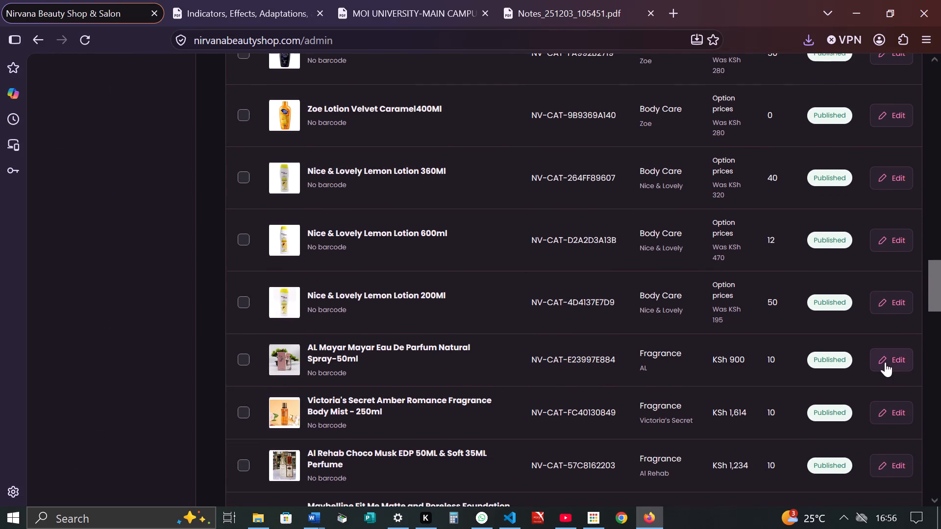
{"action": "scroll", "coordinate": [699, 357], "scroll_direction": "down", "scroll_amount": 1}
{"action": "scroll", "coordinate": [685, 273], "scroll_direction": "down", "scroll_amount": 1}
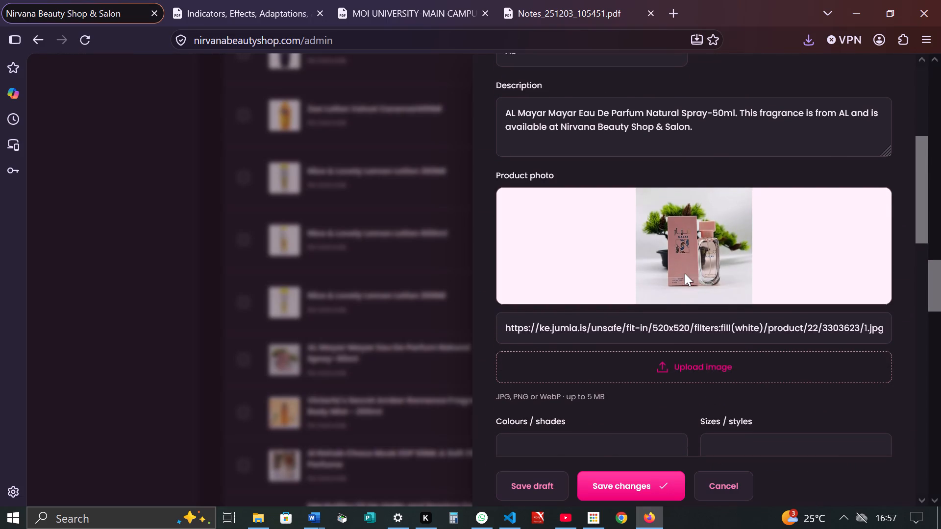
{"action": "scroll", "coordinate": [735, 329], "scroll_direction": "down", "scroll_amount": 1}
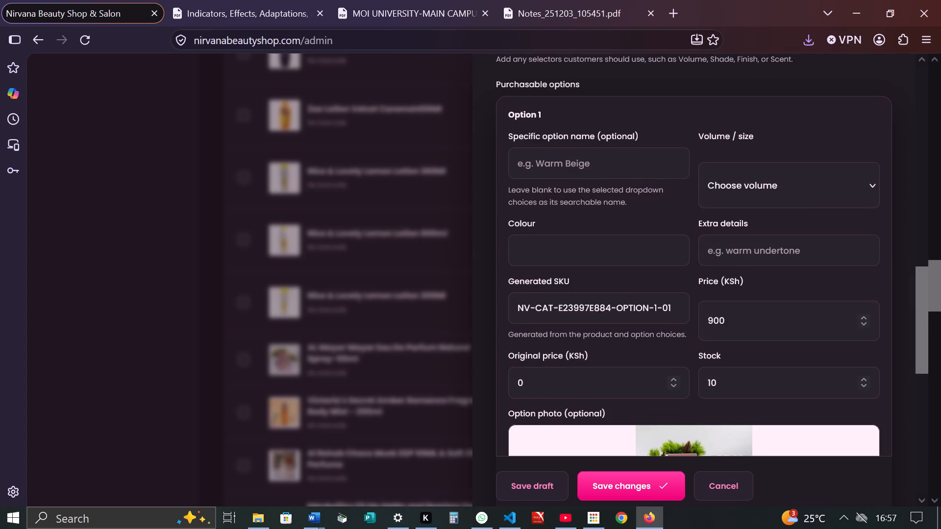
{"action": "left_click", "coordinate": [712, 385]}
{"action": "scroll", "coordinate": [748, 347], "scroll_direction": "up", "scroll_amount": 1}
{"action": "scroll", "coordinate": [745, 345], "scroll_direction": "down", "scroll_amount": 2}
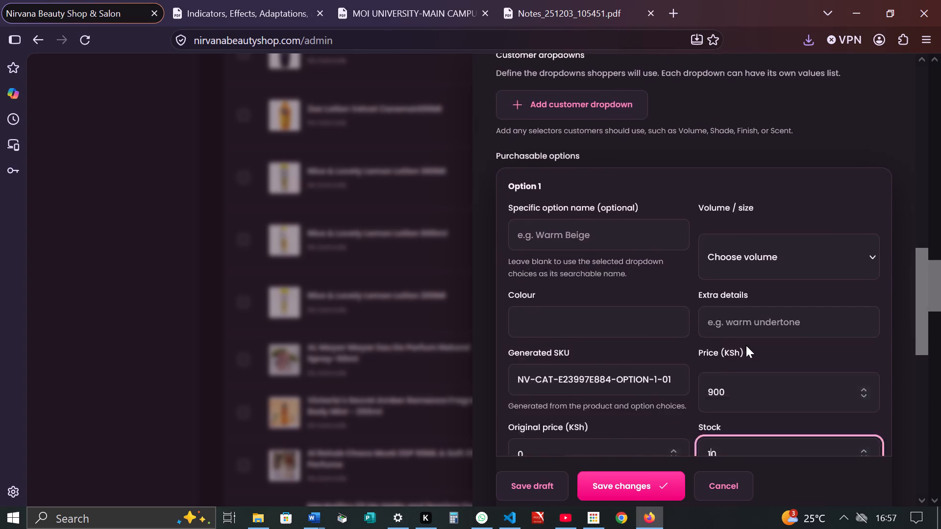
{"action": "scroll", "coordinate": [746, 345], "scroll_direction": "down", "scroll_amount": 1}
{"action": "scroll", "coordinate": [743, 345], "scroll_direction": "up", "scroll_amount": 1}
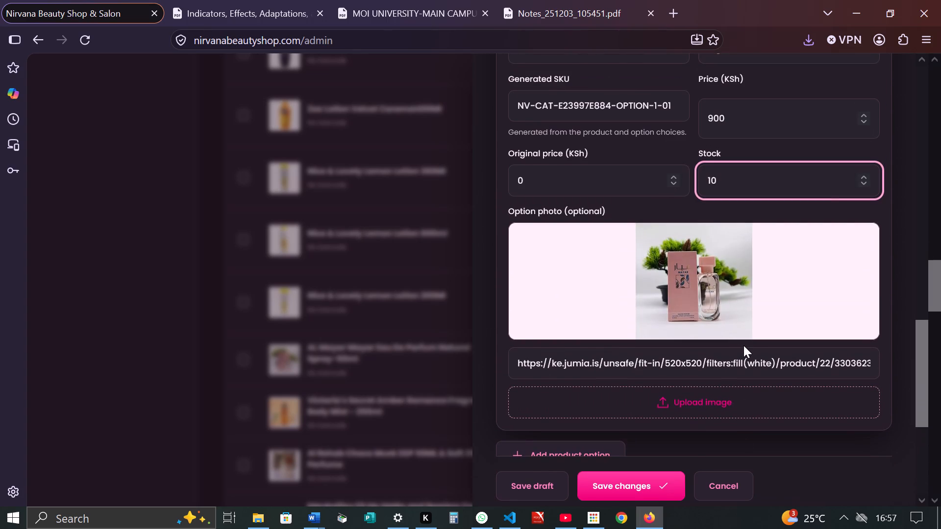
{"action": "key", "text": "BackSpace"}
{"action": "left_click", "coordinate": [624, 481]}
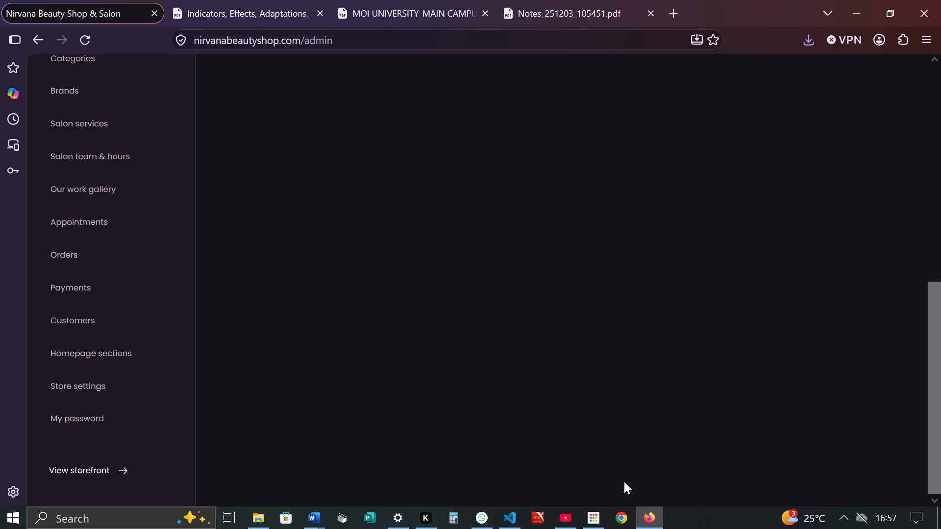
Open the Victoria's Secret Amber Romance Fragrance Body Mist - 250ml record, set its Option 1 stock to 0 and save the changes.
{"action": "scroll", "coordinate": [619, 418], "scroll_direction": "down", "scroll_amount": 1}
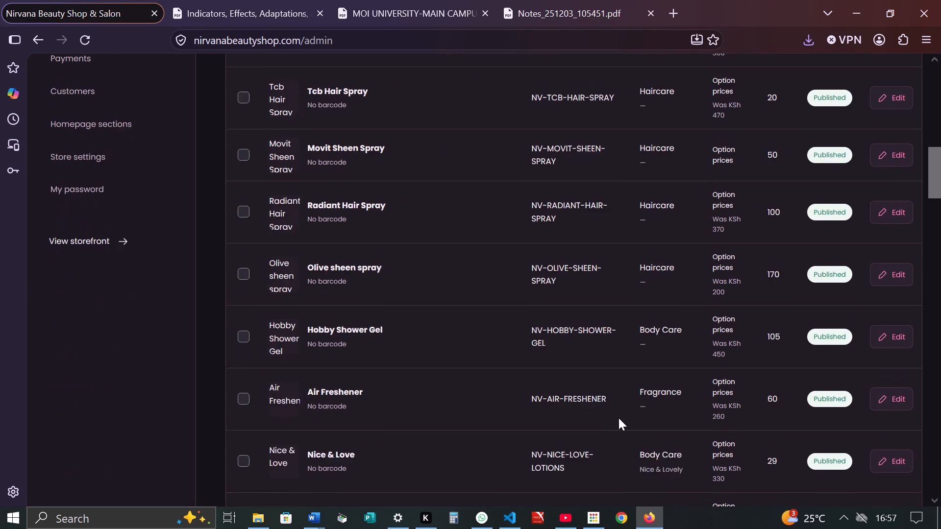
{"action": "scroll", "coordinate": [619, 418], "scroll_direction": "down", "scroll_amount": 3}
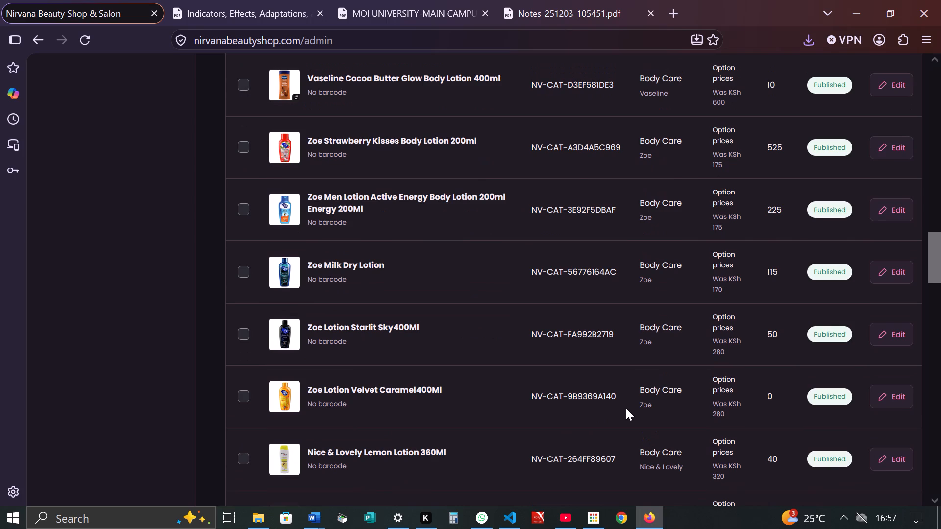
{"action": "scroll", "coordinate": [637, 377], "scroll_direction": "down", "scroll_amount": 1}
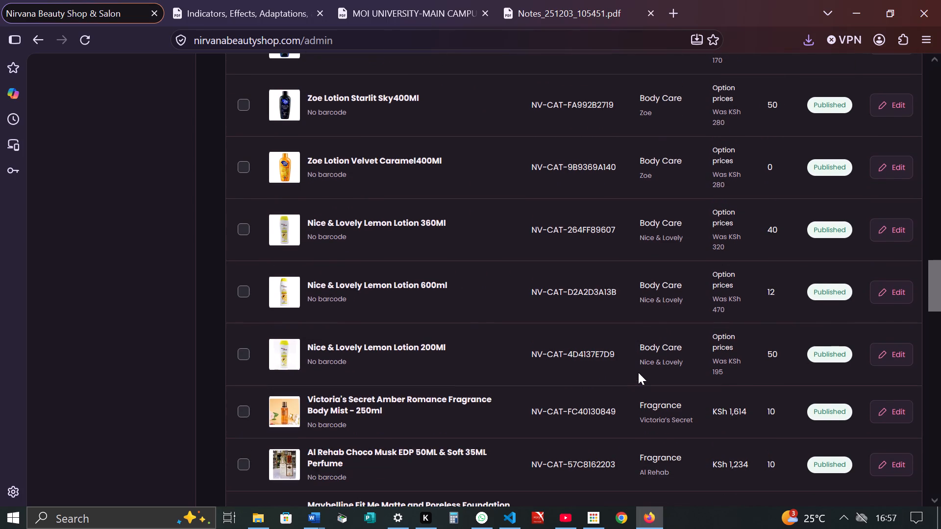
{"action": "left_click", "coordinate": [877, 403]}
{"action": "scroll", "coordinate": [731, 385], "scroll_direction": "down", "scroll_amount": 1}
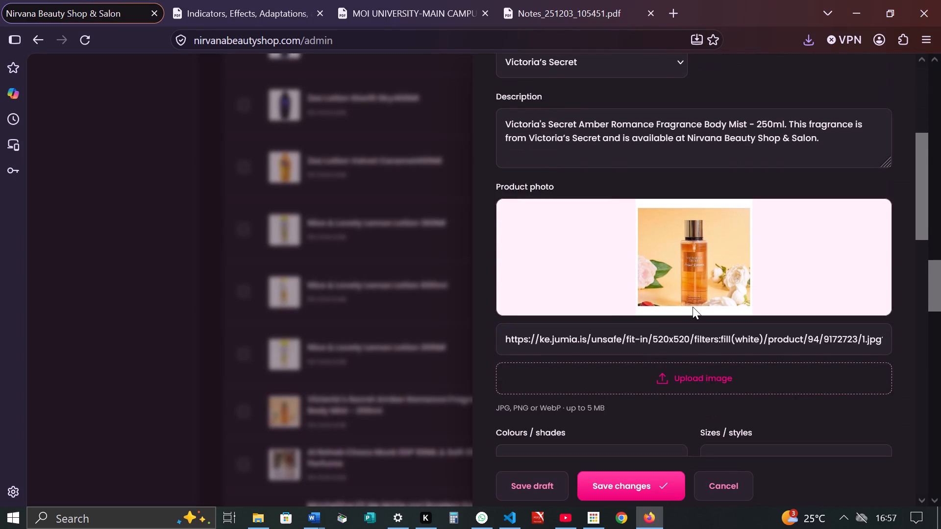
{"action": "scroll", "coordinate": [719, 307], "scroll_direction": "down", "scroll_amount": 2}
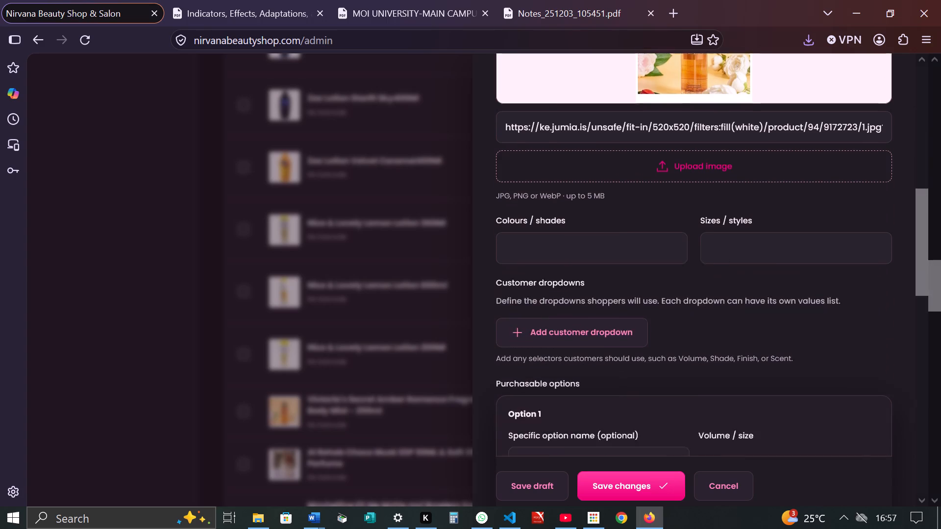
{"action": "left_click", "coordinate": [710, 383]}
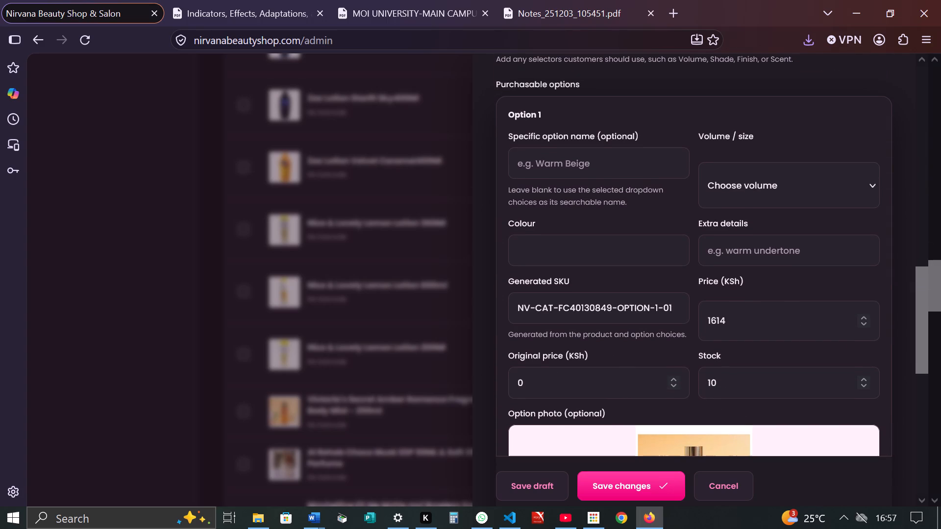
{"action": "key", "text": "BackSpace"}
{"action": "left_click", "coordinate": [610, 493]}
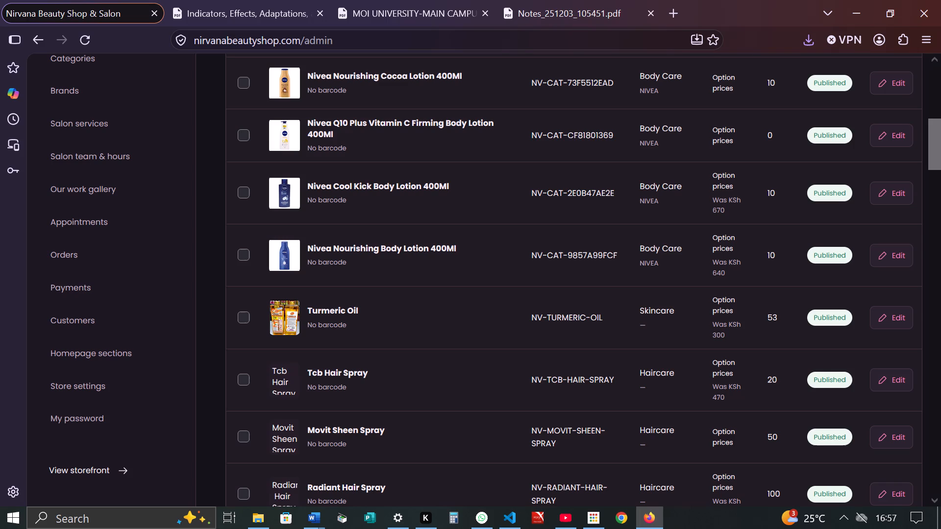
Open the Al Rehab Choco Musk EDP 50ML & Soft 35ML Perfume record, set its Option 1 stock to 0 and save the changes.
{"action": "scroll", "coordinate": [696, 366], "scroll_direction": "down", "scroll_amount": 5}
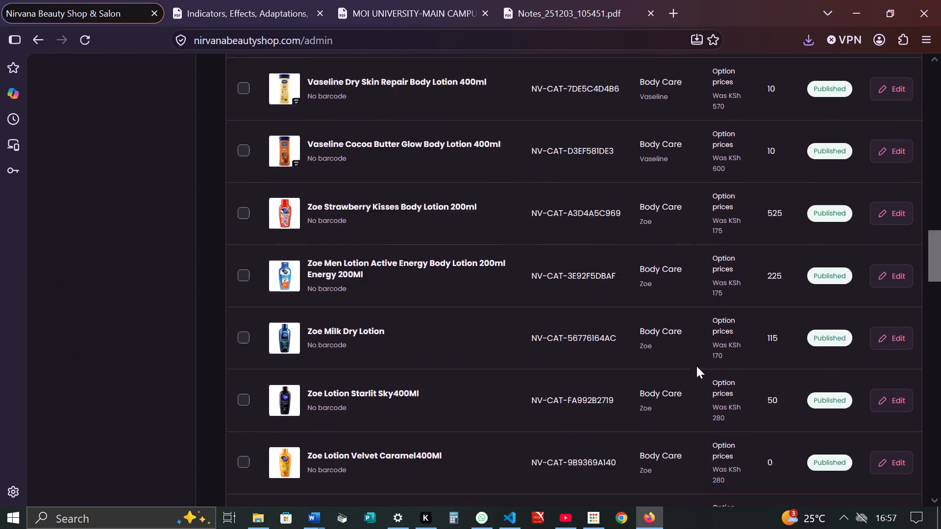
{"action": "scroll", "coordinate": [696, 366], "scroll_direction": "down", "scroll_amount": 1}
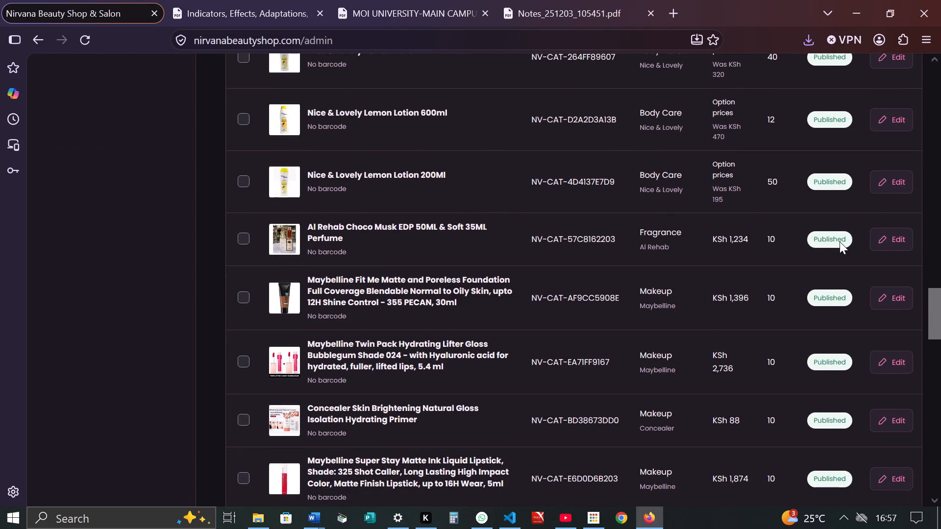
{"action": "left_click", "coordinate": [892, 243]}
{"action": "scroll", "coordinate": [670, 318], "scroll_direction": "down", "scroll_amount": 2}
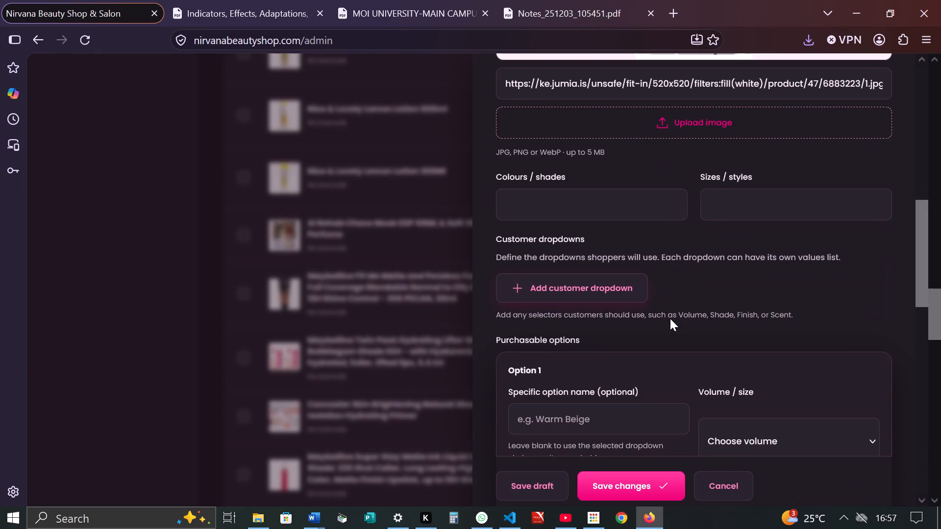
{"action": "scroll", "coordinate": [666, 324], "scroll_direction": "up", "scroll_amount": 1}
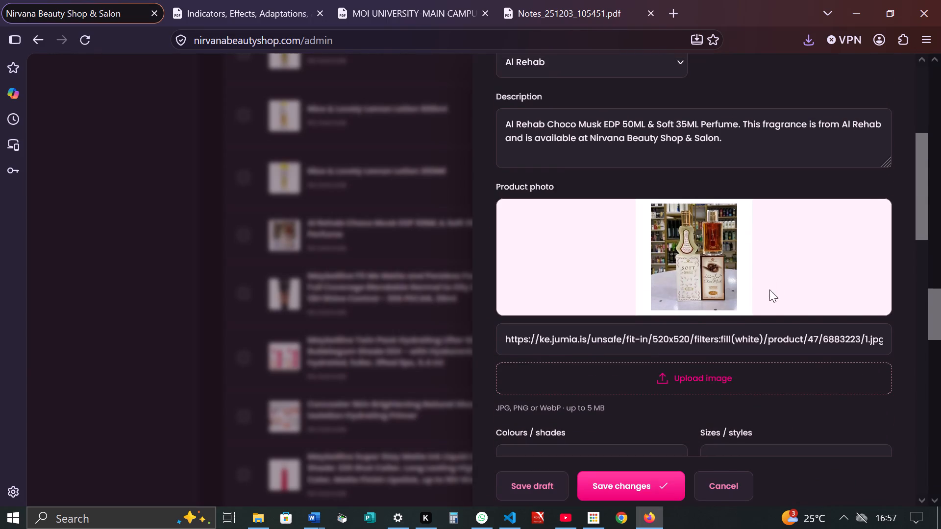
{"action": "scroll", "coordinate": [747, 305], "scroll_direction": "down", "scroll_amount": 1}
{"action": "scroll", "coordinate": [704, 359], "scroll_direction": "down", "scroll_amount": 2}
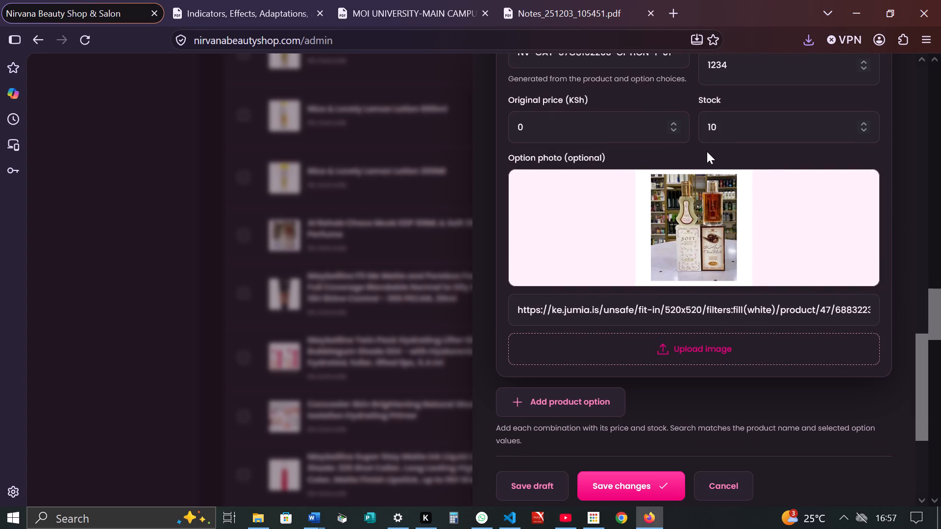
{"action": "left_click", "coordinate": [712, 130]}
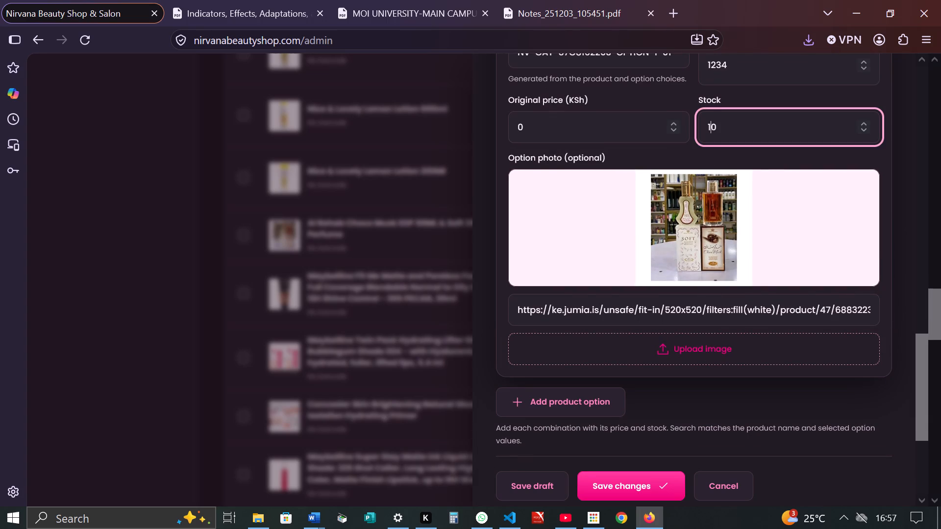
{"action": "key", "text": "BackSpace"}
{"action": "left_click", "coordinate": [625, 483]}
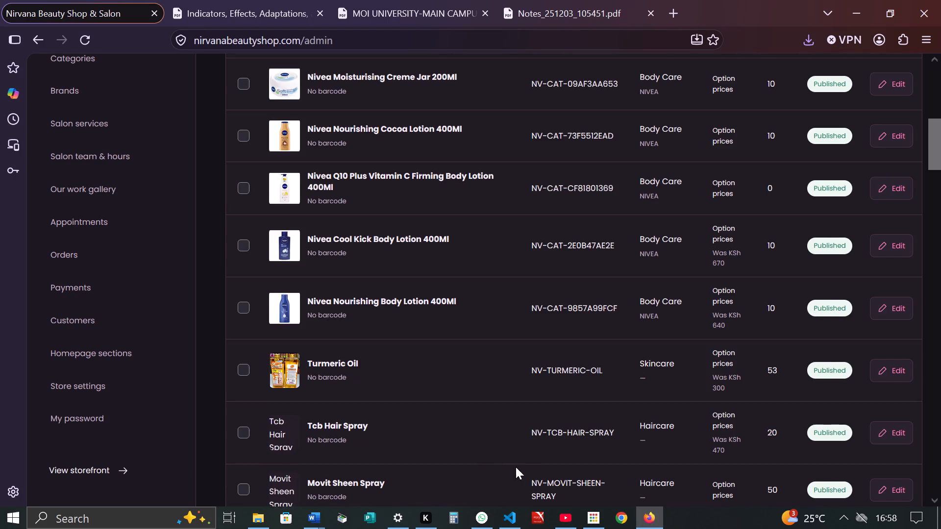
Open the Maybelline Fit Me Matte and Poreless Foundation 355 PECAN record and set Option 1's price to 150 and original price to 180 KSh.
{"action": "scroll", "coordinate": [520, 458], "scroll_direction": "down", "scroll_amount": 3}
{"action": "scroll", "coordinate": [548, 412], "scroll_direction": "down", "scroll_amount": 3}
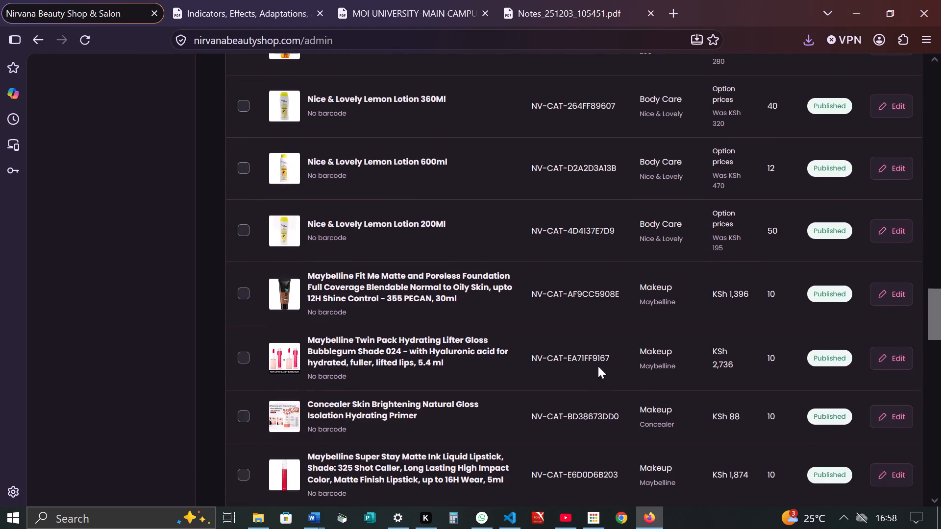
{"action": "scroll", "coordinate": [598, 366], "scroll_direction": "down", "scroll_amount": 1}
{"action": "scroll", "coordinate": [599, 364], "scroll_direction": "up", "scroll_amount": 1}
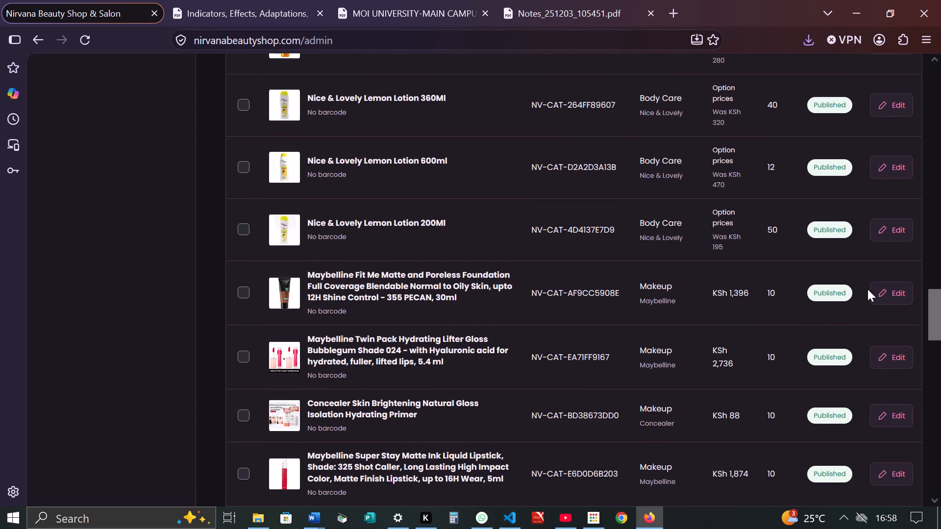
{"action": "left_click", "coordinate": [876, 290]}
{"action": "scroll", "coordinate": [798, 313], "scroll_direction": "down", "scroll_amount": 1}
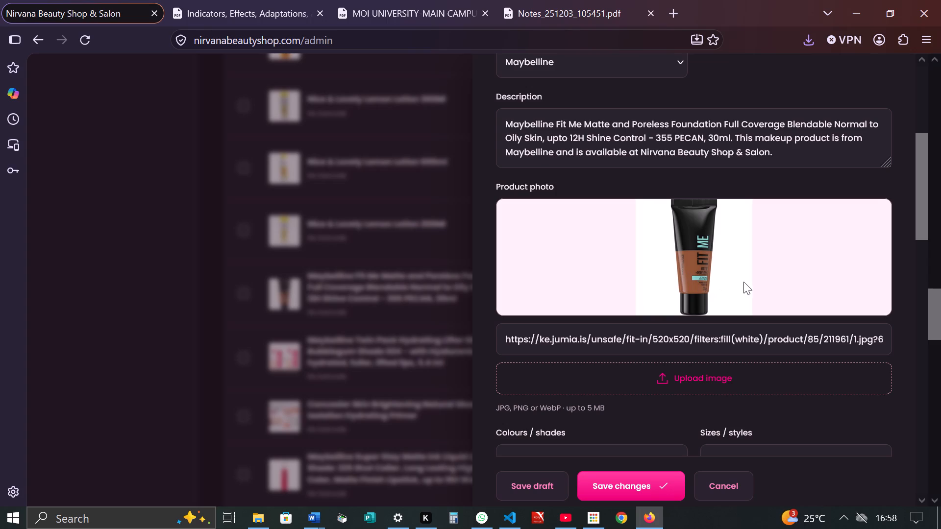
{"action": "scroll", "coordinate": [730, 321], "scroll_direction": "down", "scroll_amount": 1}
{"action": "scroll", "coordinate": [746, 409], "scroll_direction": "down", "scroll_amount": 1}
{"action": "left_click", "coordinate": [732, 321]}
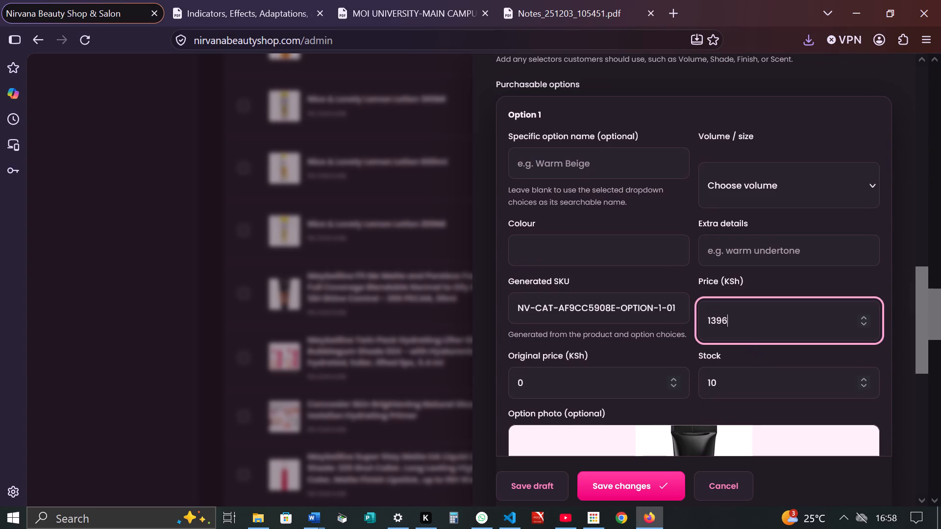
{"action": "key", "text": "BackSpace"}
{"action": "key", "text": "BackSpace"}
{"action": "key", "text": "BackSpace"}
{"action": "type", "text": "50"}
{"action": "left_click", "coordinate": [550, 373]}
{"action": "key", "text": "BackSpace"}
{"action": "type", "text": "180"}
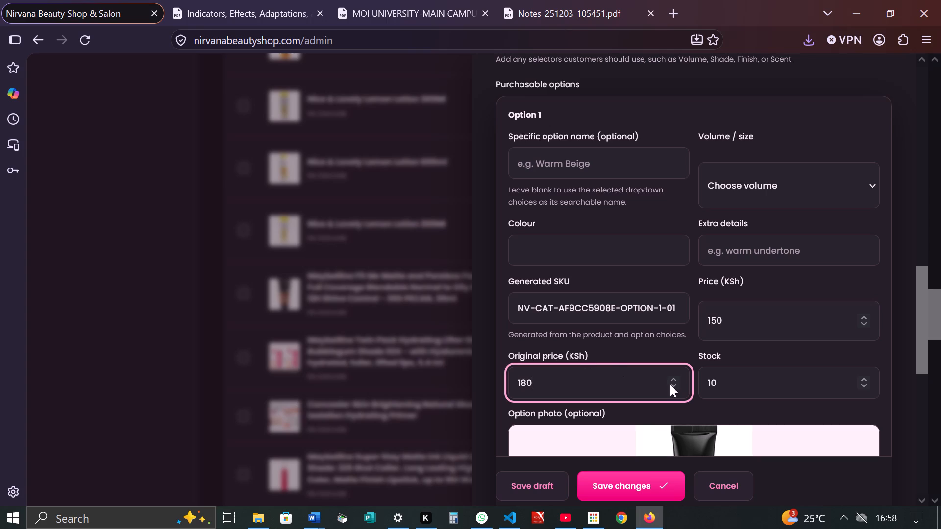
Set the foundation's Option 1 stock to 50 and save the changes.
{"action": "left_click", "coordinate": [712, 382]}
{"action": "key", "text": "BackSpace"}
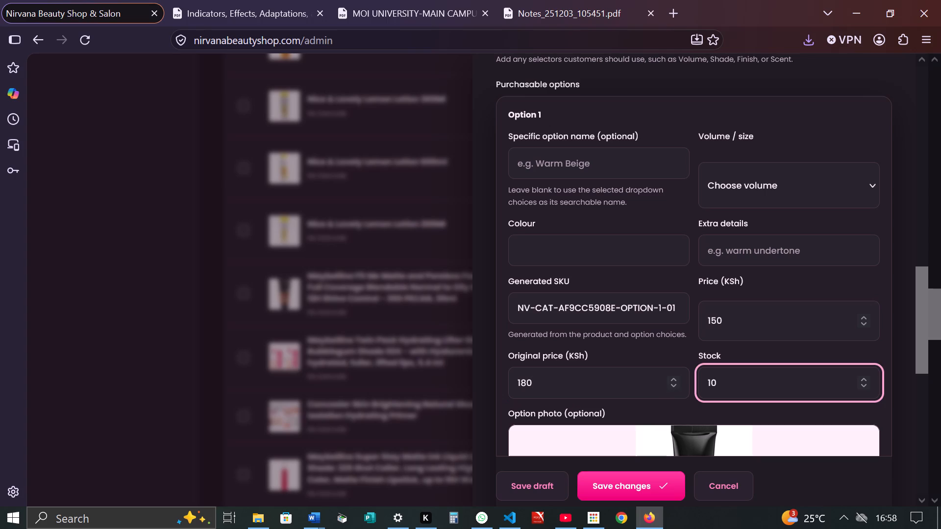
{"action": "key", "text": "6"}
{"action": "key", "text": "BackSpace"}
{"action": "key", "text": "5"}
{"action": "left_click", "coordinate": [627, 474]}
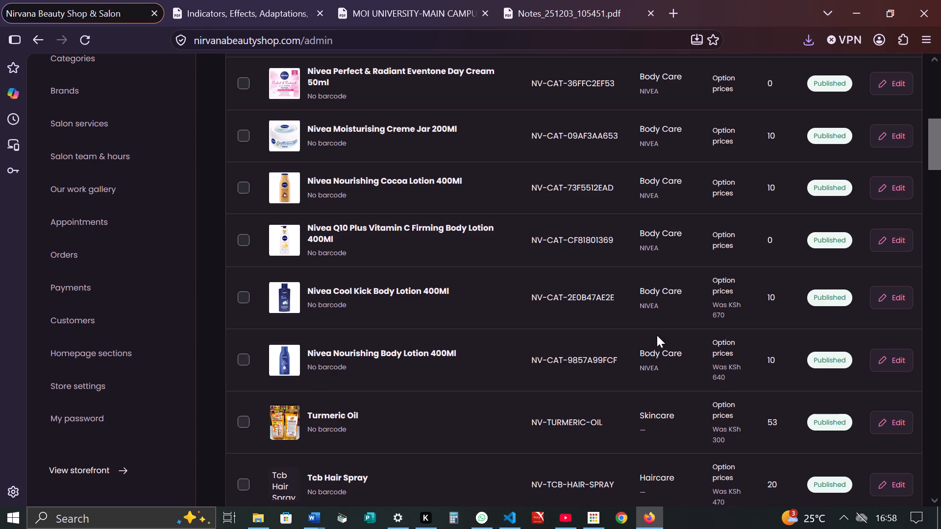
Open the Maybelline Twin Pack Hydrating Lifter Gloss Bubblegum Shade 024 record, set its Option 1 stock to 0 and save the changes.
{"action": "scroll", "coordinate": [653, 335], "scroll_direction": "down", "scroll_amount": 1}
{"action": "scroll", "coordinate": [612, 330], "scroll_direction": "down", "scroll_amount": 4}
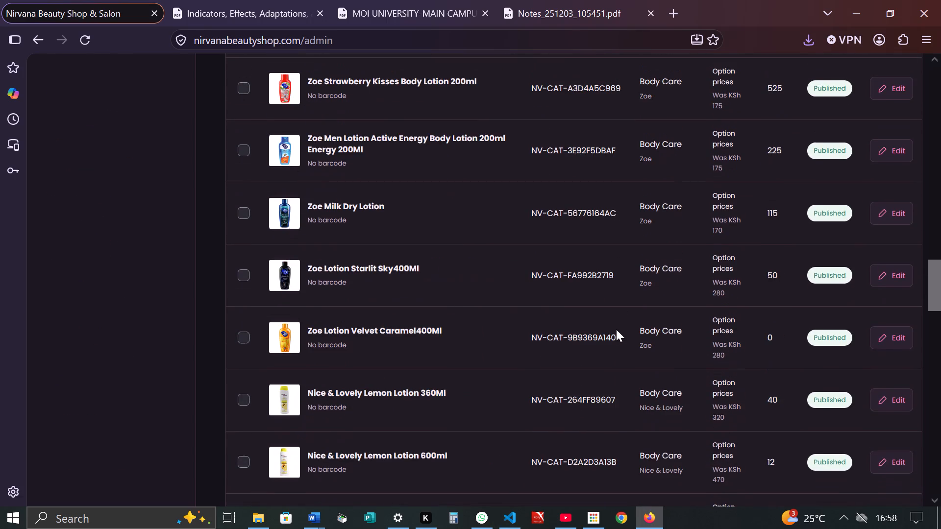
{"action": "scroll", "coordinate": [602, 332], "scroll_direction": "down", "scroll_amount": 1}
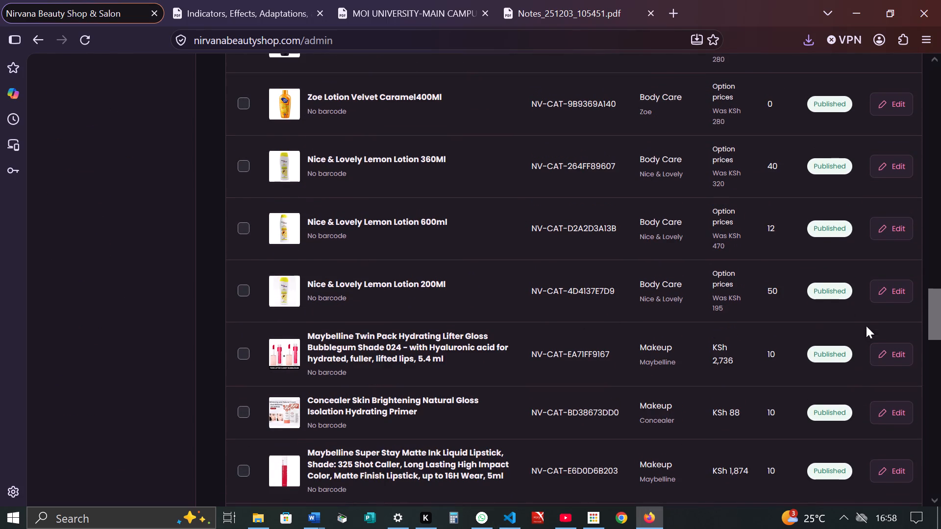
{"action": "left_click", "coordinate": [881, 346]}
{"action": "scroll", "coordinate": [742, 331], "scroll_direction": "down", "scroll_amount": 1}
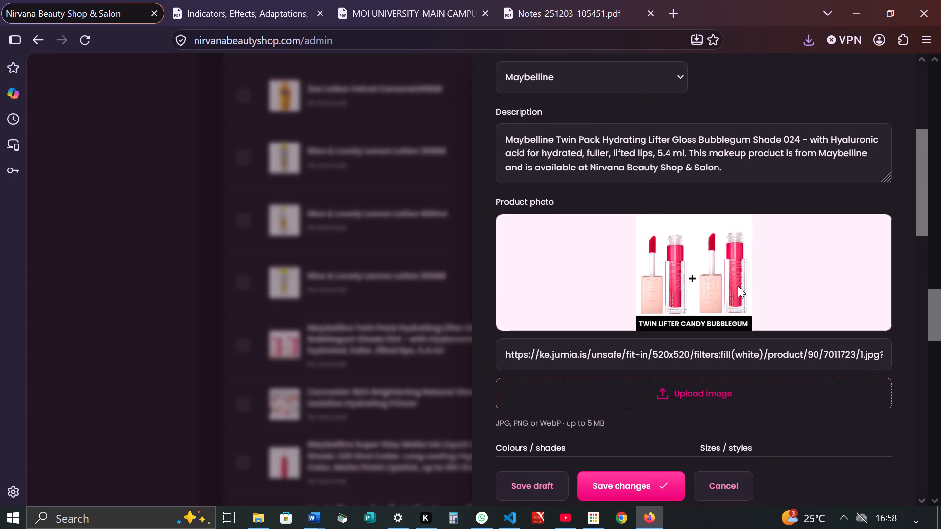
{"action": "scroll", "coordinate": [738, 286], "scroll_direction": "down", "scroll_amount": 1}
{"action": "scroll", "coordinate": [729, 291], "scroll_direction": "up", "scroll_amount": 1}
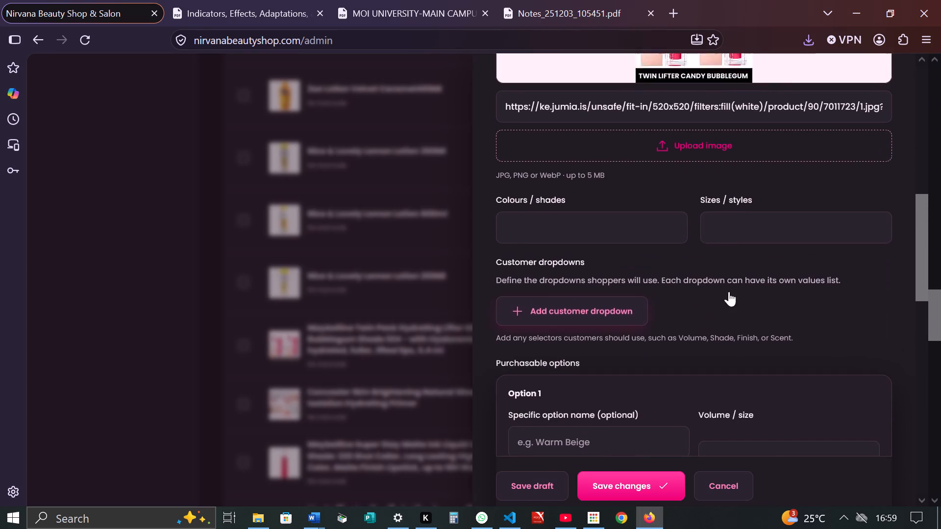
{"action": "scroll", "coordinate": [726, 293], "scroll_direction": "down", "scroll_amount": 2}
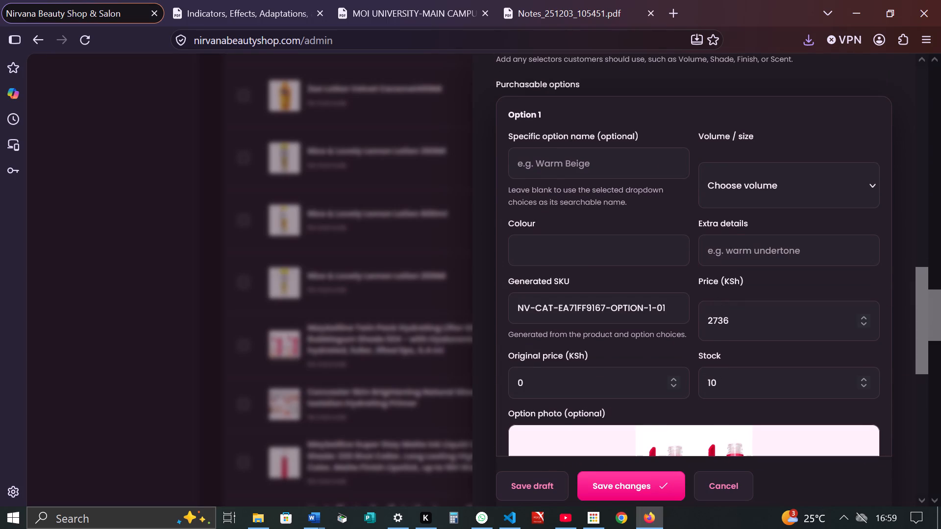
{"action": "left_click", "coordinate": [712, 384]}
{"action": "key", "text": "BackSpace"}
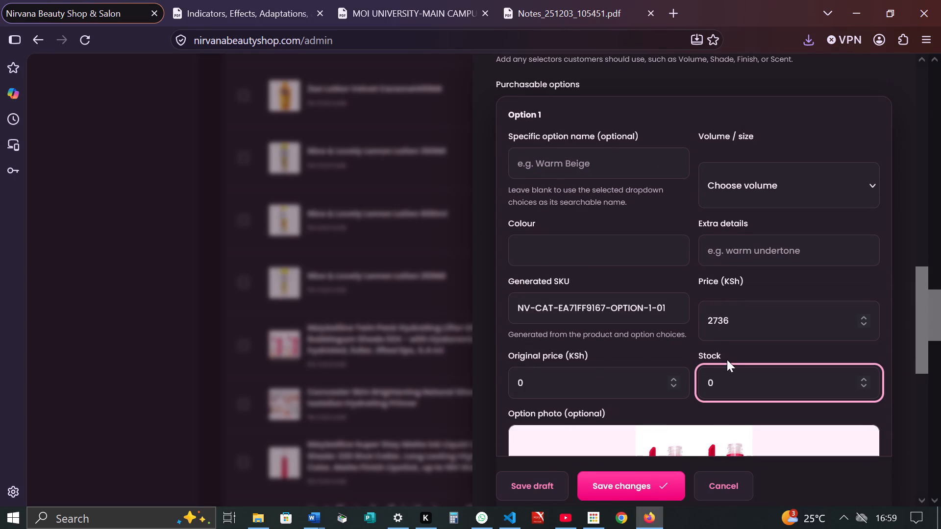
{"action": "left_click", "coordinate": [613, 486]}
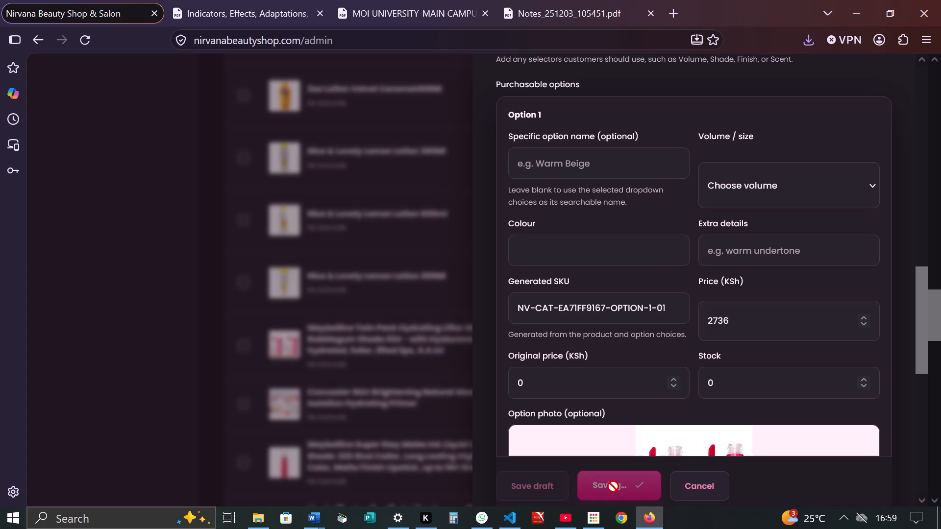
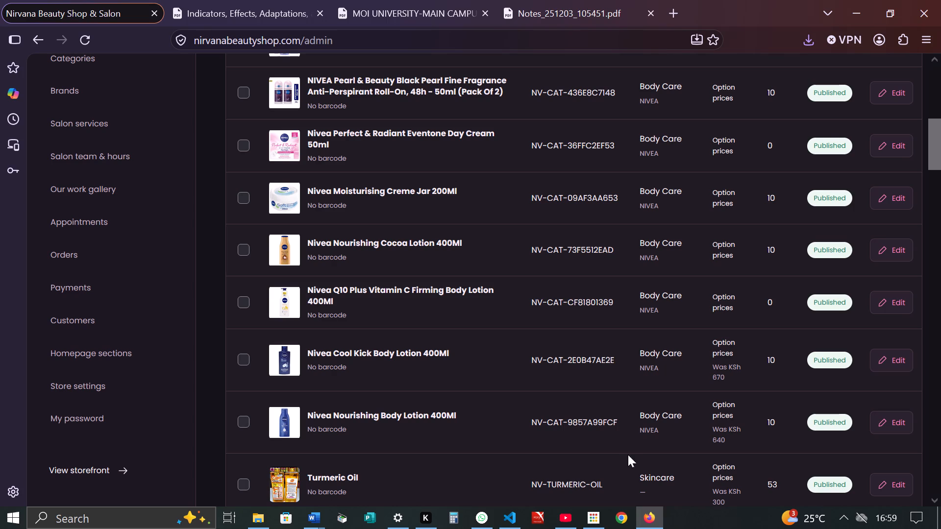
Open the Concealer Skin Brightening Natural Gloss Isolation Hydrating Primer record, set its Option 1 stock to 0 and save the changes.
{"action": "scroll", "coordinate": [572, 482], "scroll_direction": "down", "scroll_amount": 1}
{"action": "scroll", "coordinate": [549, 448], "scroll_direction": "down", "scroll_amount": 3}
{"action": "scroll", "coordinate": [518, 384], "scroll_direction": "down", "scroll_amount": 2}
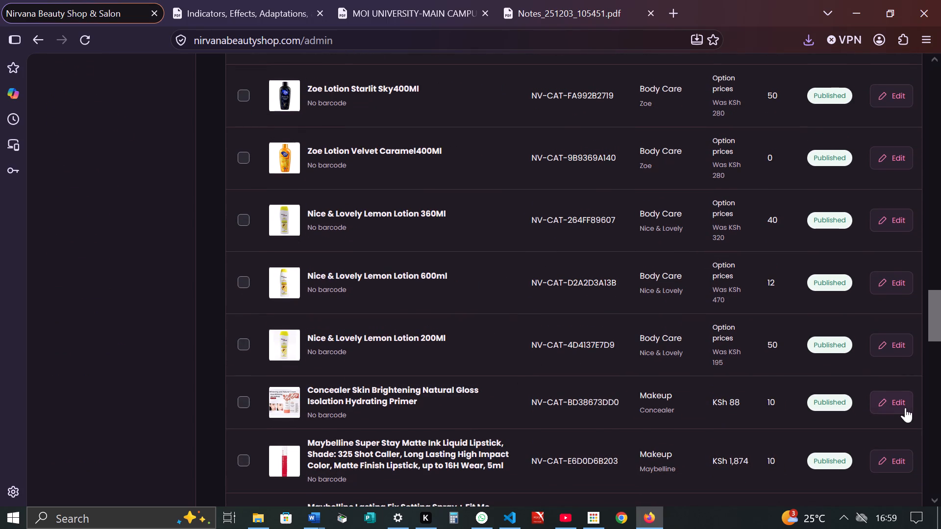
{"action": "left_click", "coordinate": [905, 408]}
{"action": "scroll", "coordinate": [559, 376], "scroll_direction": "down", "scroll_amount": 1}
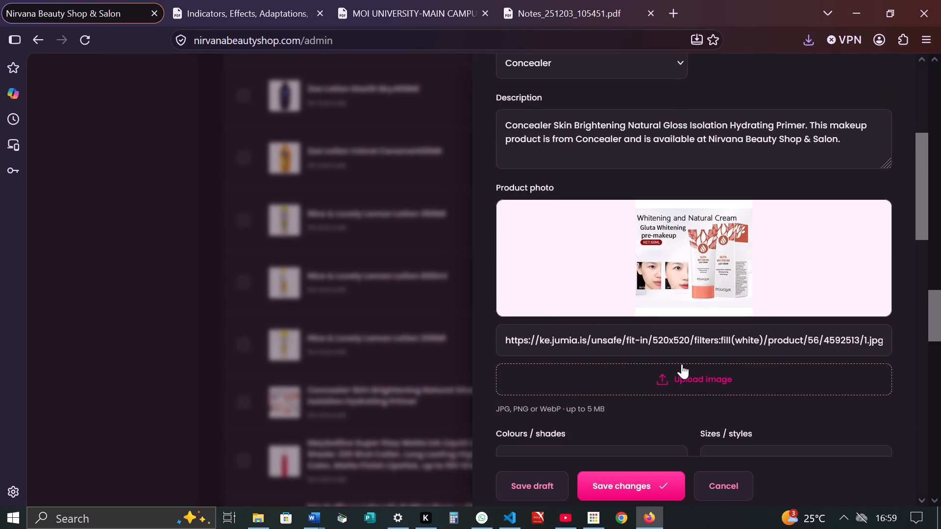
{"action": "scroll", "coordinate": [682, 364], "scroll_direction": "down", "scroll_amount": 2}
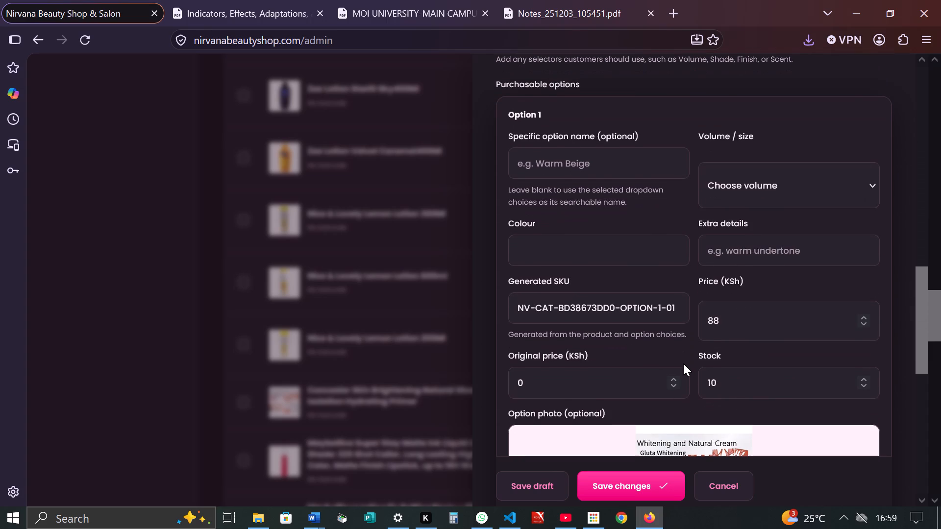
{"action": "scroll", "coordinate": [683, 363], "scroll_direction": "up", "scroll_amount": 2}
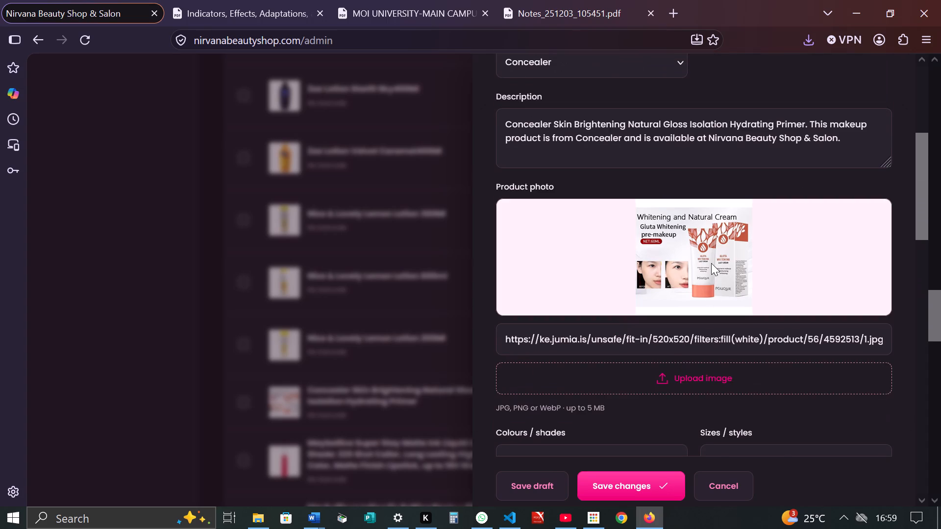
{"action": "scroll", "coordinate": [740, 304], "scroll_direction": "down", "scroll_amount": 2}
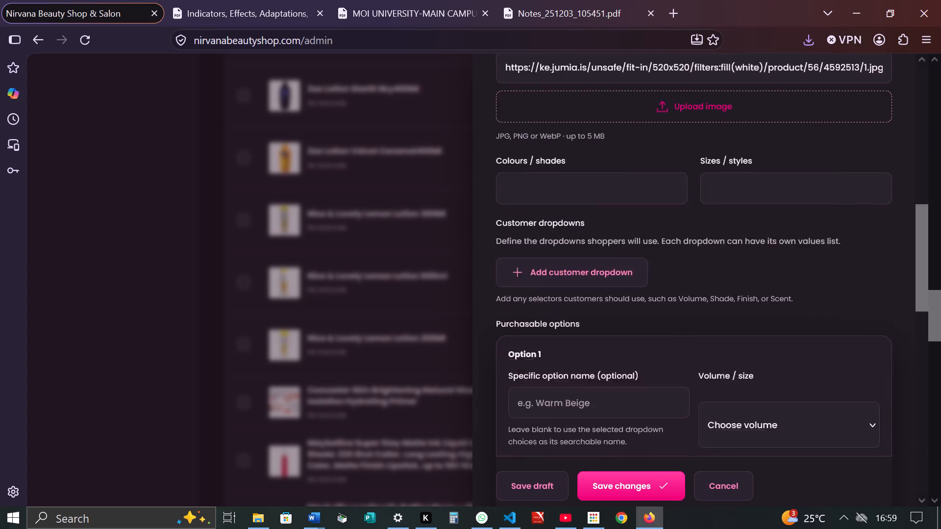
{"action": "left_click", "coordinate": [712, 386]}
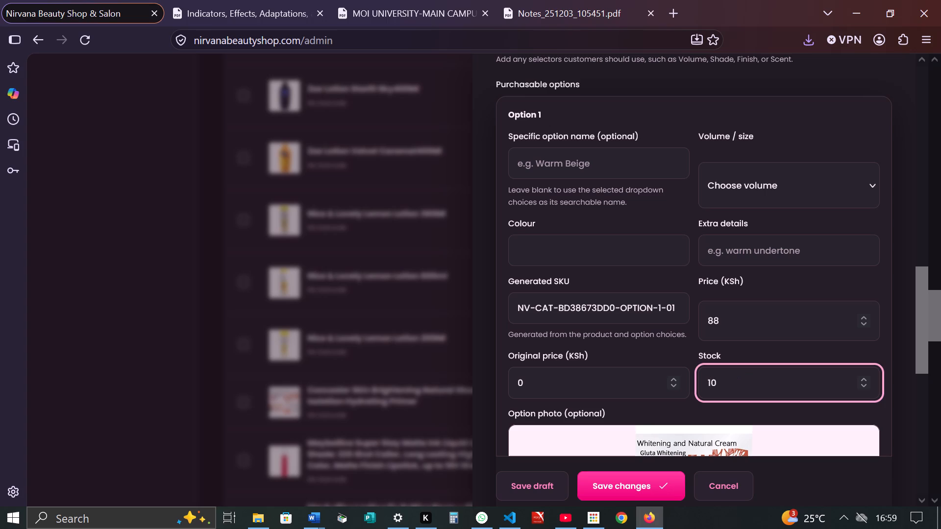
{"action": "key", "text": "BackSpace"}
{"action": "left_click", "coordinate": [657, 474]}
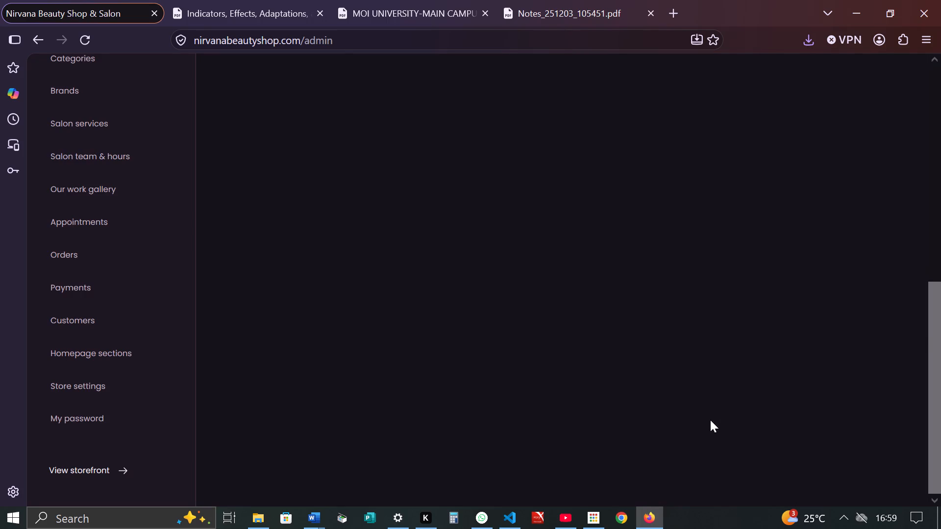
Open the Maybelline Super Stay Matte Ink Liquid Lipstick 325 Shot Caller record, set its Option 1 stock to 0 and save the changes.
{"action": "scroll", "coordinate": [609, 388], "scroll_direction": "down", "scroll_amount": 5}
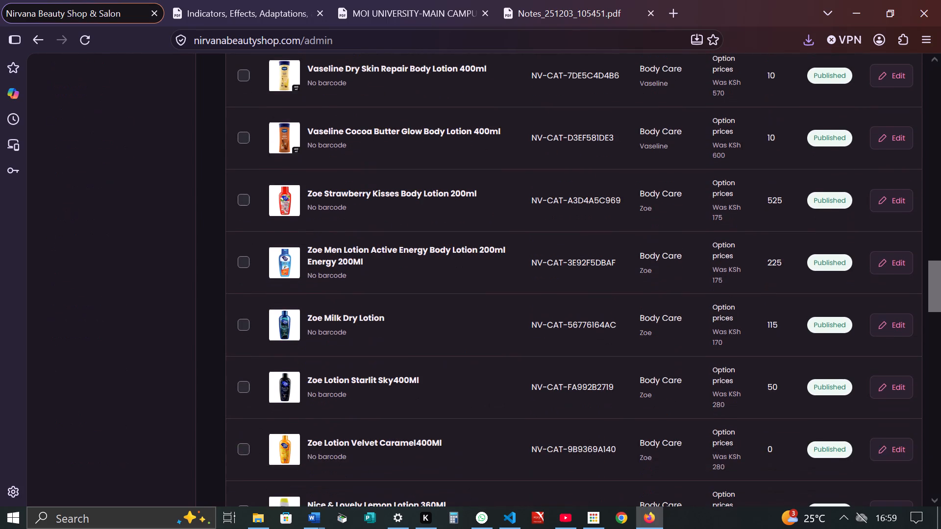
{"action": "scroll", "coordinate": [608, 387], "scroll_direction": "down", "scroll_amount": 2}
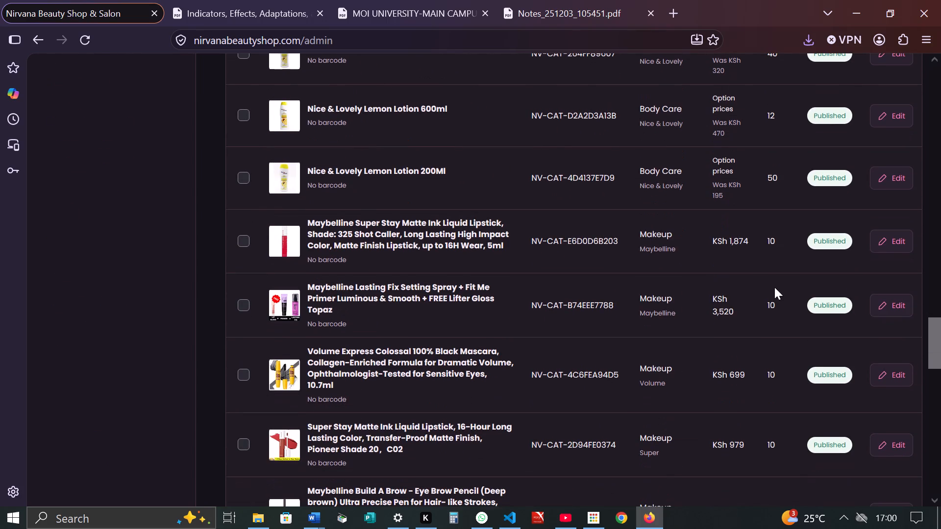
{"action": "left_click", "coordinate": [880, 244]}
{"action": "scroll", "coordinate": [657, 324], "scroll_direction": "down", "scroll_amount": 2}
{"action": "scroll", "coordinate": [657, 324], "scroll_direction": "up", "scroll_amount": 1}
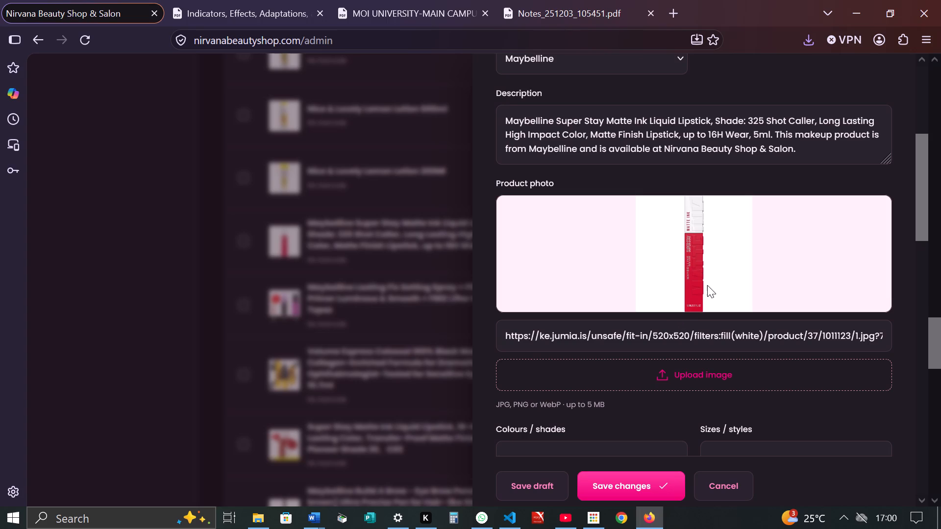
{"action": "scroll", "coordinate": [691, 334], "scroll_direction": "down", "scroll_amount": 1}
{"action": "scroll", "coordinate": [726, 417], "scroll_direction": "down", "scroll_amount": 1}
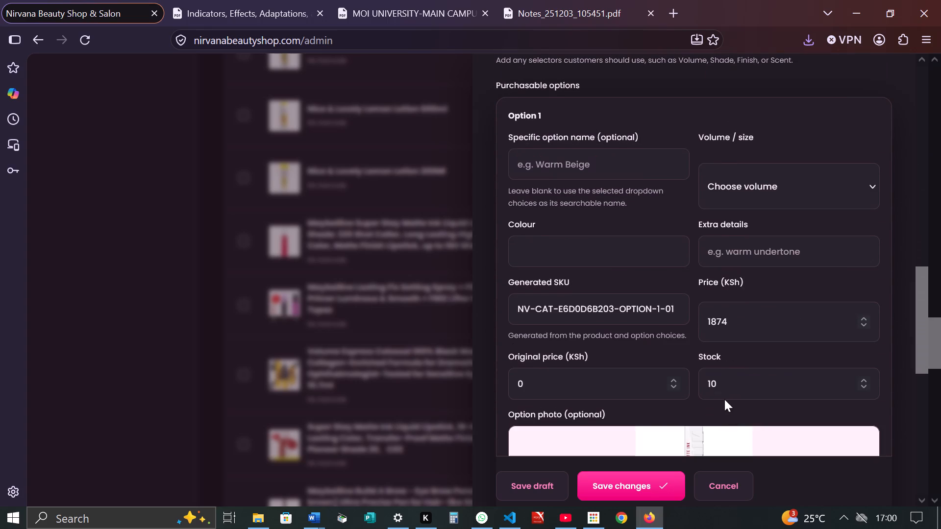
{"action": "left_click", "coordinate": [713, 384]}
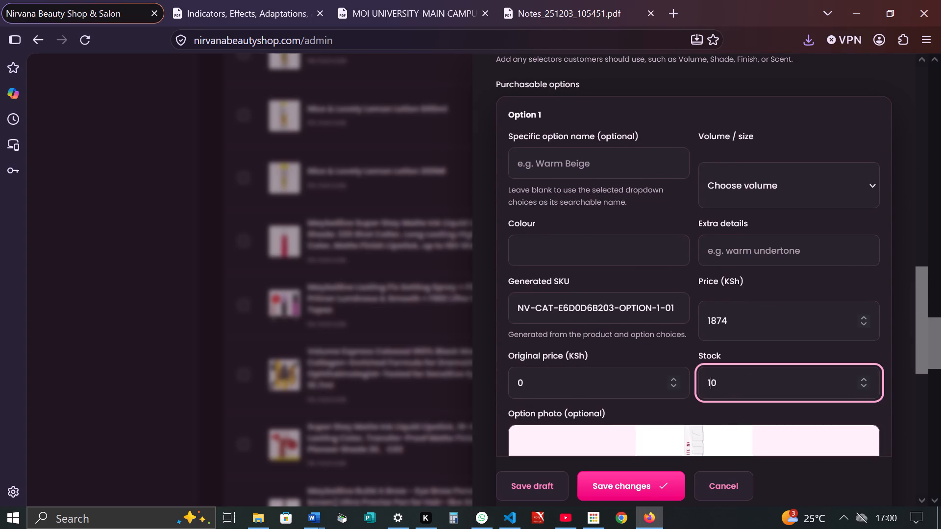
{"action": "key", "text": "BackSpace"}
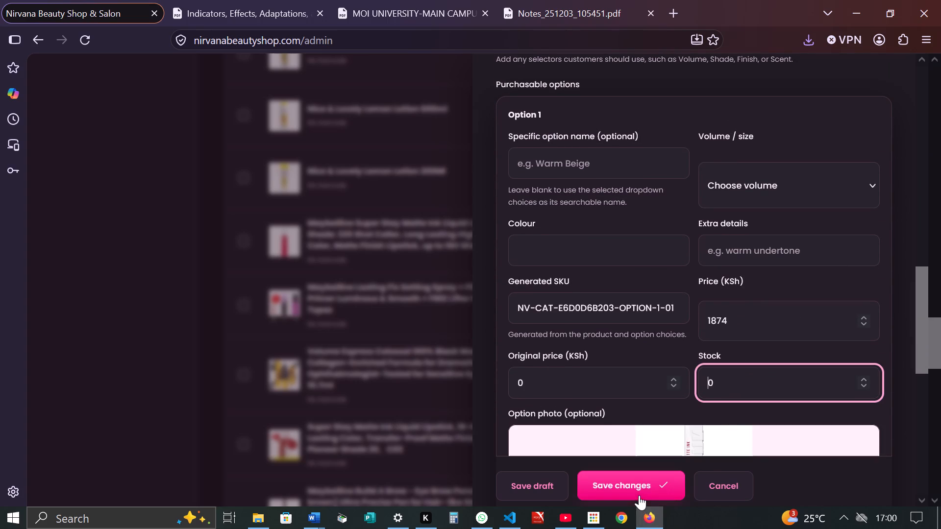
{"action": "left_click", "coordinate": [639, 495]}
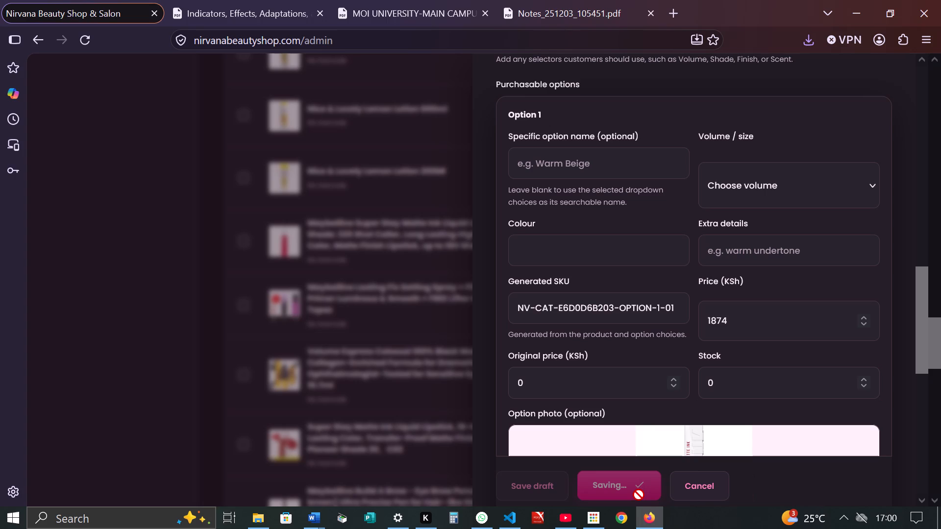
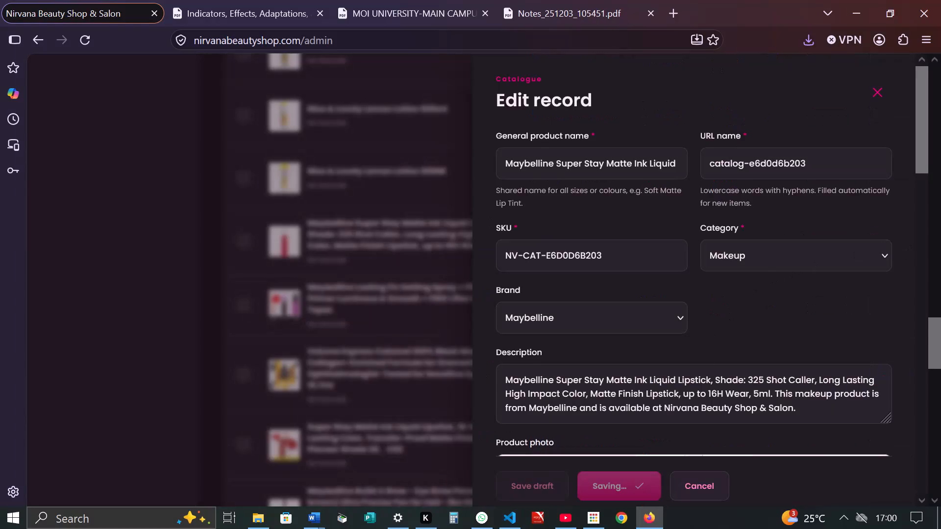
Set the Option 1 stock of the open Maybelline Super Stay Matte Ink 325 Shot Caller record to 0 and submit the changes.
{"action": "scroll", "coordinate": [692, 372], "scroll_direction": "down", "scroll_amount": 1}
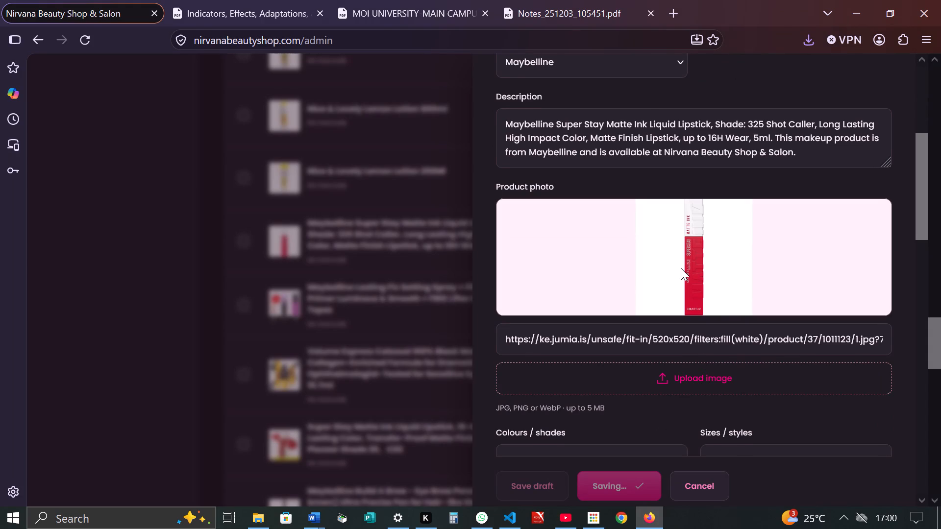
{"action": "scroll", "coordinate": [681, 268], "scroll_direction": "down", "scroll_amount": 2}
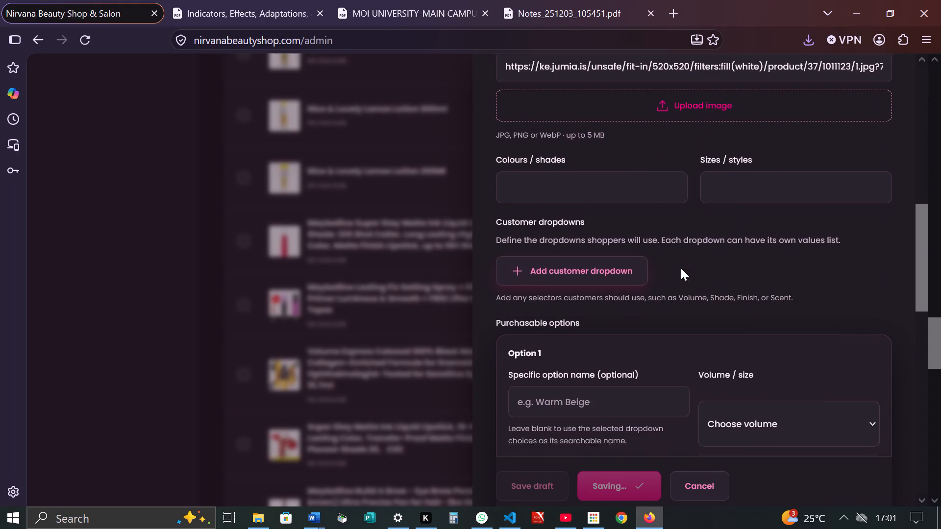
{"action": "scroll", "coordinate": [707, 378], "scroll_direction": "down", "scroll_amount": 1}
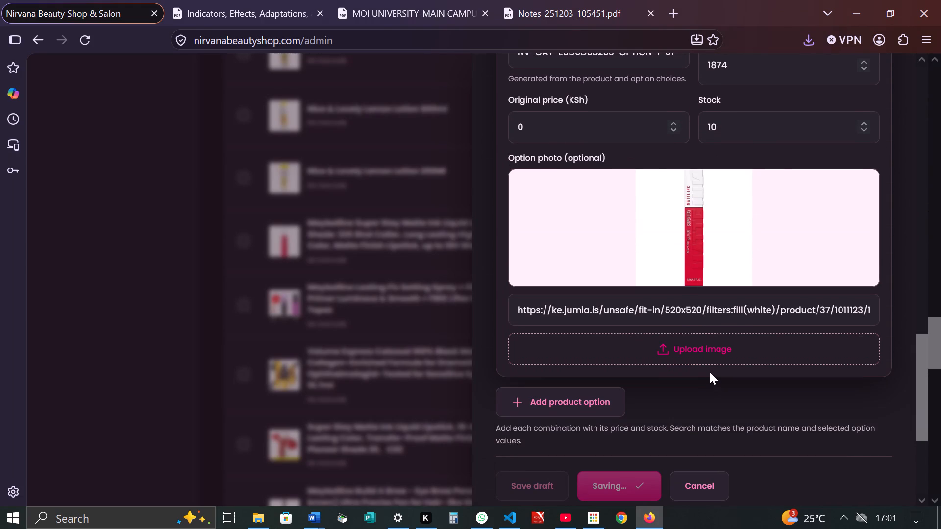
{"action": "left_click", "coordinate": [713, 128]}
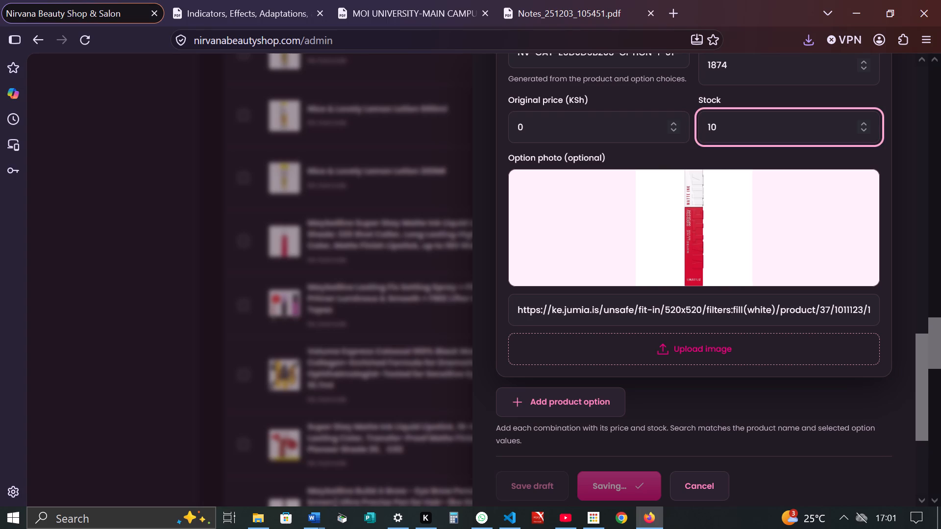
{"action": "key", "text": "BackSpace"}
{"action": "scroll", "coordinate": [666, 398], "scroll_direction": "down", "scroll_amount": 1}
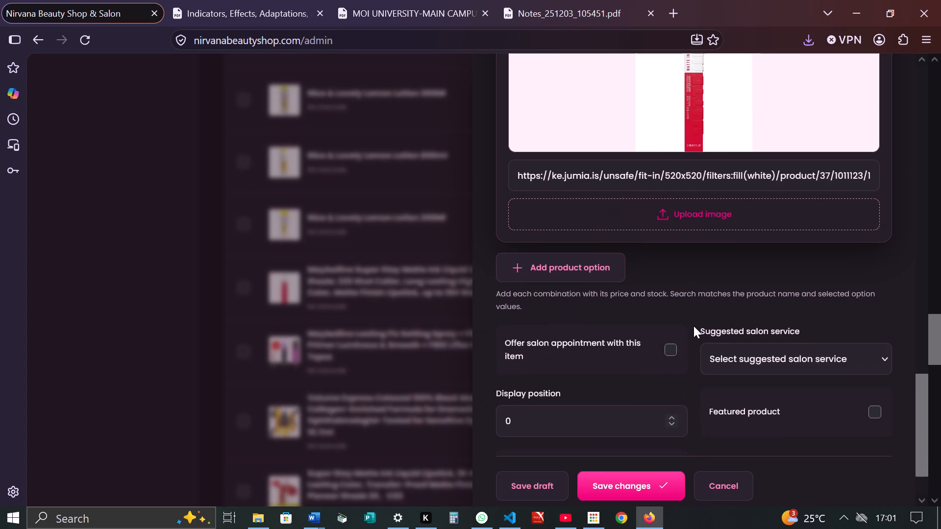
{"action": "left_click", "coordinate": [609, 491]}
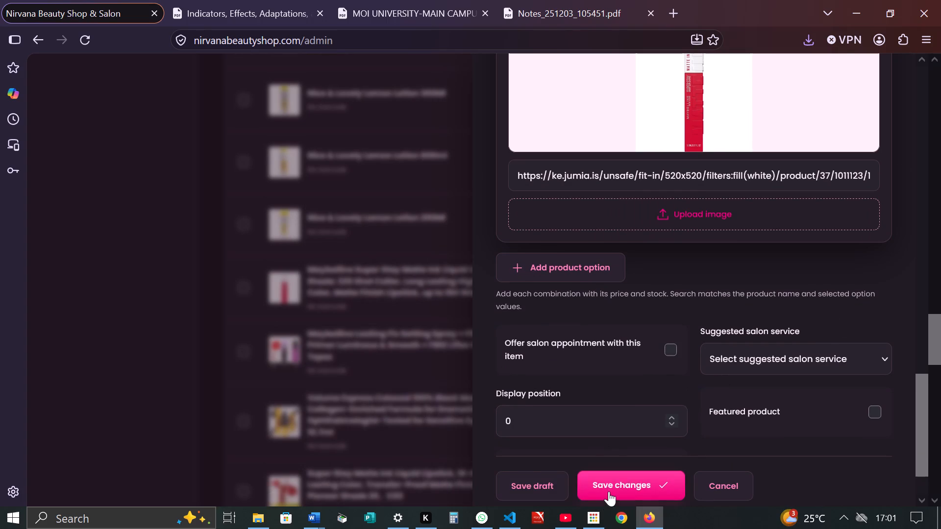
Shorten the general product name of the 325 Shot Caller lipstick by deleting "stick, Shade: 32" and save the changes.
{"action": "scroll", "coordinate": [679, 384], "scroll_direction": "up", "scroll_amount": 5}
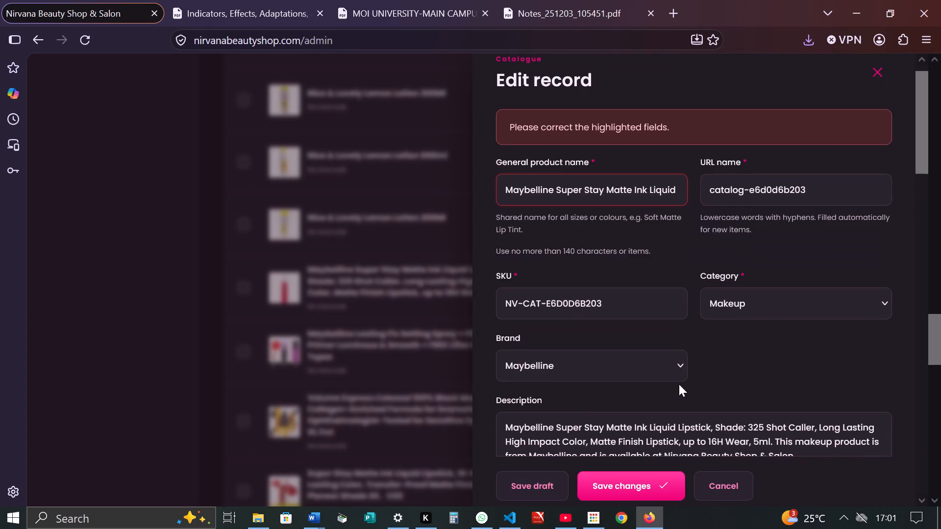
{"action": "left_click", "coordinate": [658, 215]}
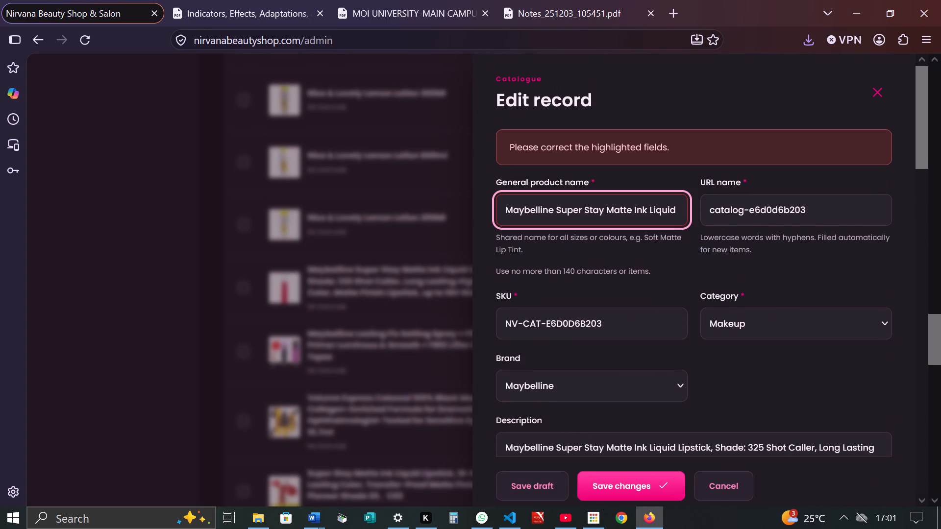
{"action": "key", "text": "Right"}
{"action": "key", "text": "Right"}
{"action": "key", "text": "Right"}
{"action": "key", "text": "Right"}
{"action": "key", "text": "Right"}
{"action": "key", "text": "Right"}
{"action": "key", "text": "Right"}
{"action": "key", "text": "Right"}
{"action": "key", "text": "Right"}
{"action": "key", "text": "Right"}
{"action": "key", "text": "Right"}
{"action": "key", "text": "Right"}
{"action": "key", "text": "Right"}
{"action": "key", "text": "Right"}
{"action": "key", "text": "Right"}
{"action": "key", "text": "Right"}
{"action": "key", "text": "Right"}
{"action": "key", "text": "Right"}
{"action": "key", "text": "Right"}
{"action": "key", "text": "Right"}
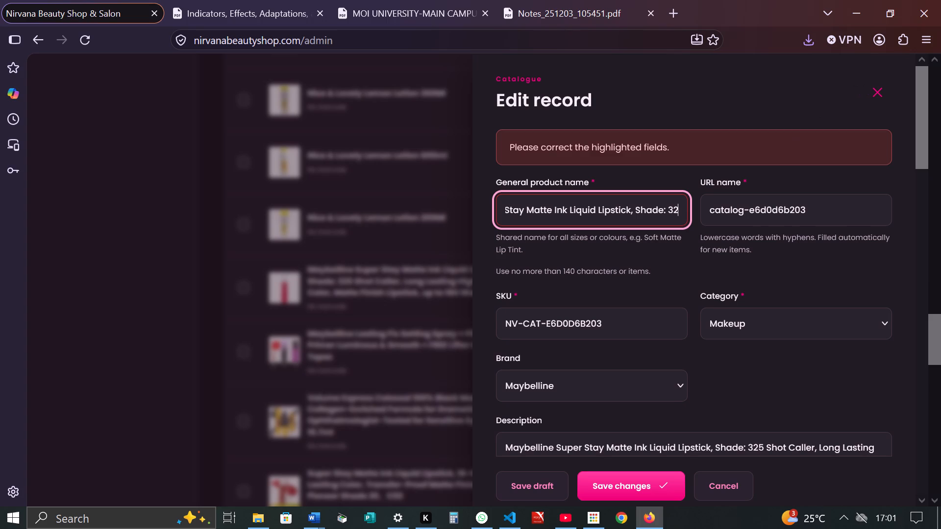
{"action": "left_click_drag", "start_coordinate": [680, 214], "coordinate": [693, 216]}
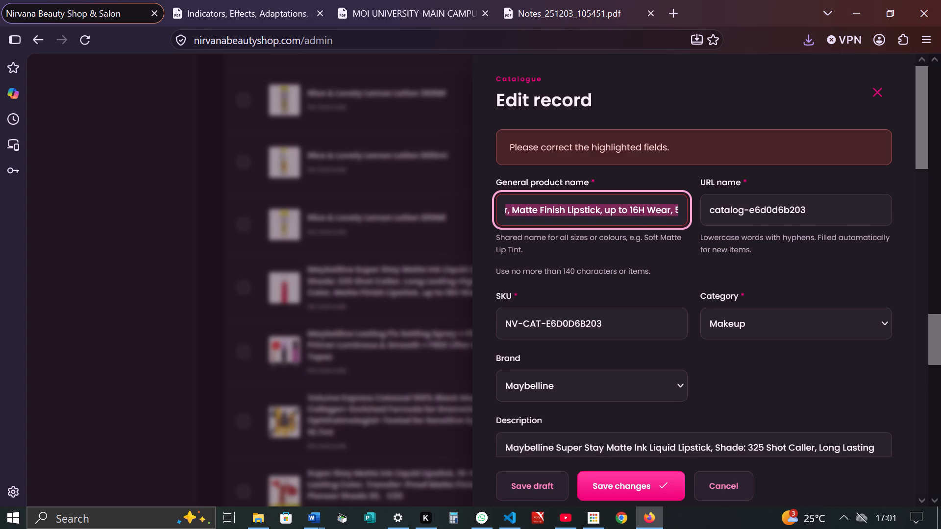
{"action": "left_click_drag", "start_coordinate": [693, 216], "coordinate": [612, 341]}
{"action": "key", "text": "BackSpace"}
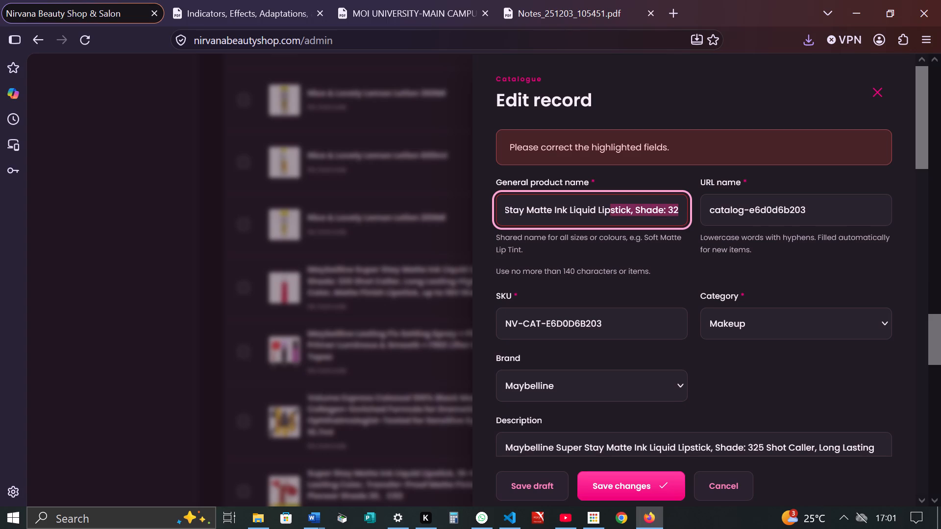
{"action": "left_click_drag", "start_coordinate": [612, 341], "coordinate": [611, 495]}
{"action": "left_click", "coordinate": [611, 495]}
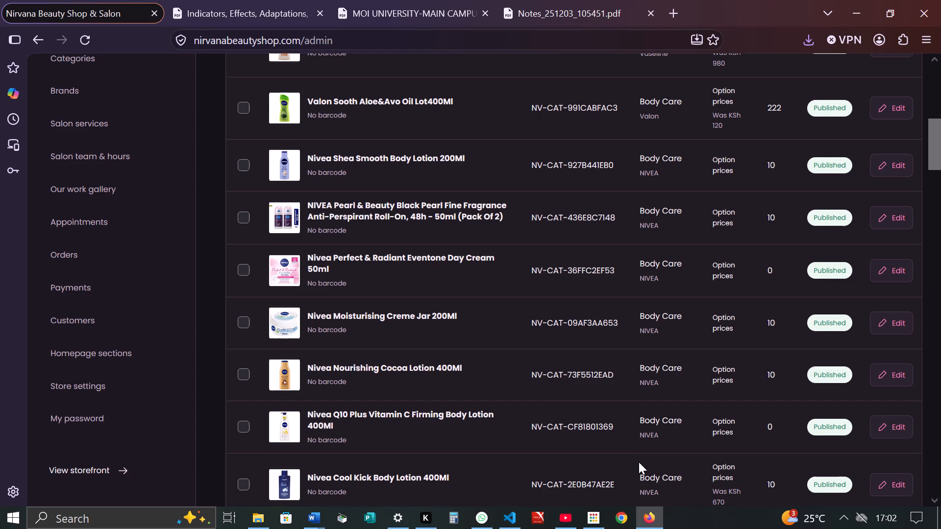
Open the Maybelline Lasting Fix Setting Spray + Fit Me Primer record, set its Option 1 stock to 0 and save the changes.
{"action": "scroll", "coordinate": [679, 412], "scroll_direction": "up", "scroll_amount": 1}
{"action": "scroll", "coordinate": [659, 423], "scroll_direction": "down", "scroll_amount": 6}
{"action": "scroll", "coordinate": [562, 407], "scroll_direction": "down", "scroll_amount": 1}
{"action": "scroll", "coordinate": [562, 407], "scroll_direction": "up", "scroll_amount": 2}
{"action": "scroll", "coordinate": [562, 407], "scroll_direction": "down", "scroll_amount": 6}
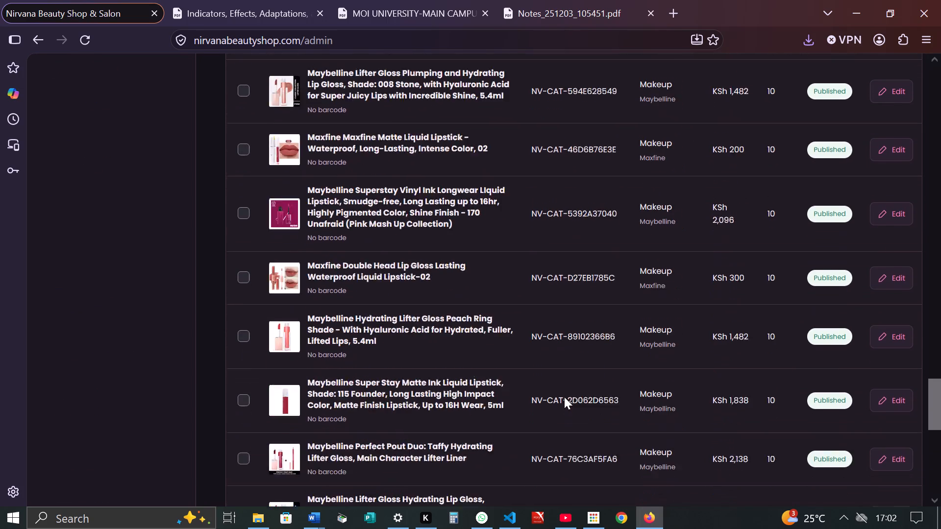
{"action": "scroll", "coordinate": [602, 318], "scroll_direction": "up", "scroll_amount": 1}
{"action": "scroll", "coordinate": [528, 224], "scroll_direction": "up", "scroll_amount": 1}
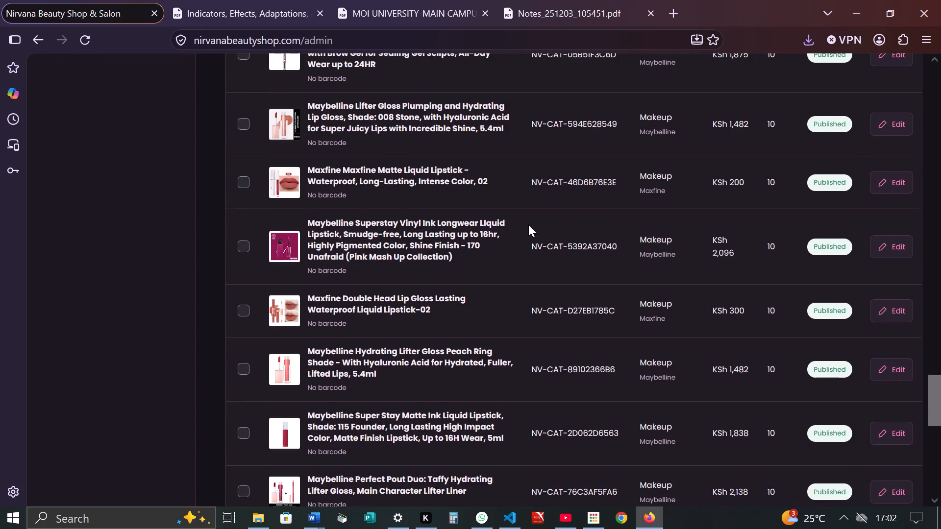
{"action": "scroll", "coordinate": [346, 203], "scroll_direction": "up", "scroll_amount": 1}
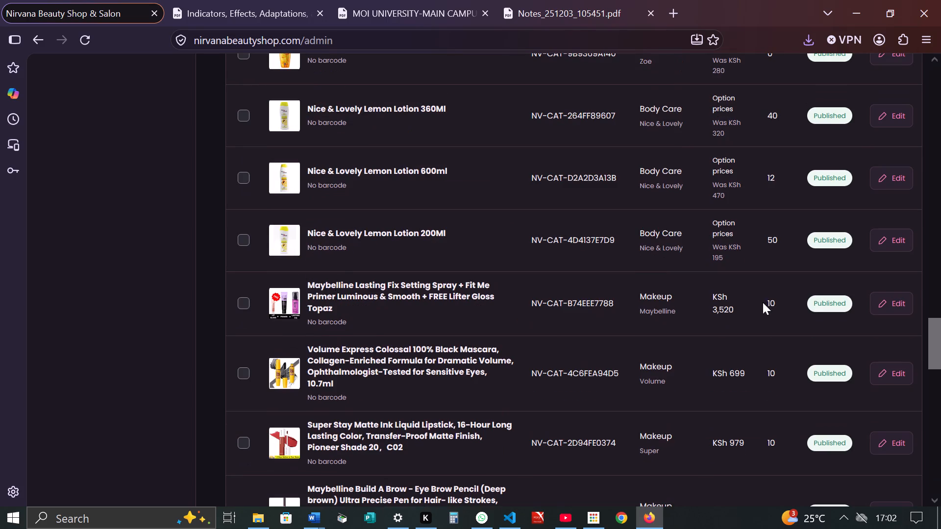
{"action": "left_click", "coordinate": [882, 301]}
{"action": "scroll", "coordinate": [539, 321], "scroll_direction": "down", "scroll_amount": 1}
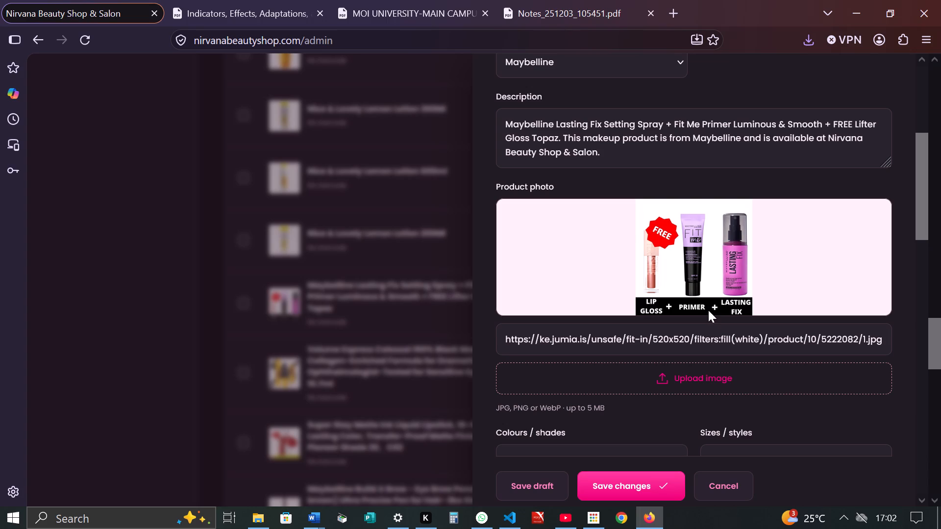
{"action": "scroll", "coordinate": [708, 310], "scroll_direction": "down", "scroll_amount": 2}
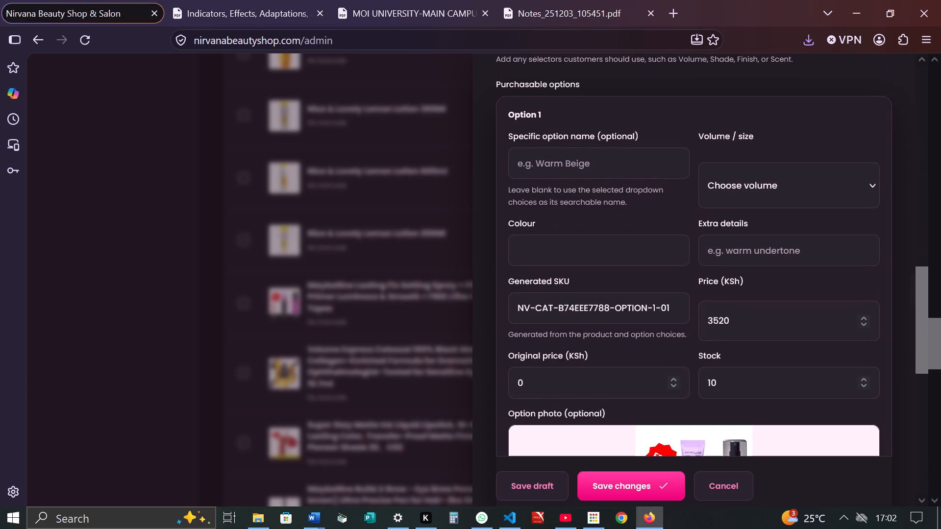
{"action": "left_click", "coordinate": [713, 386]}
{"action": "key", "text": "BackSpace"}
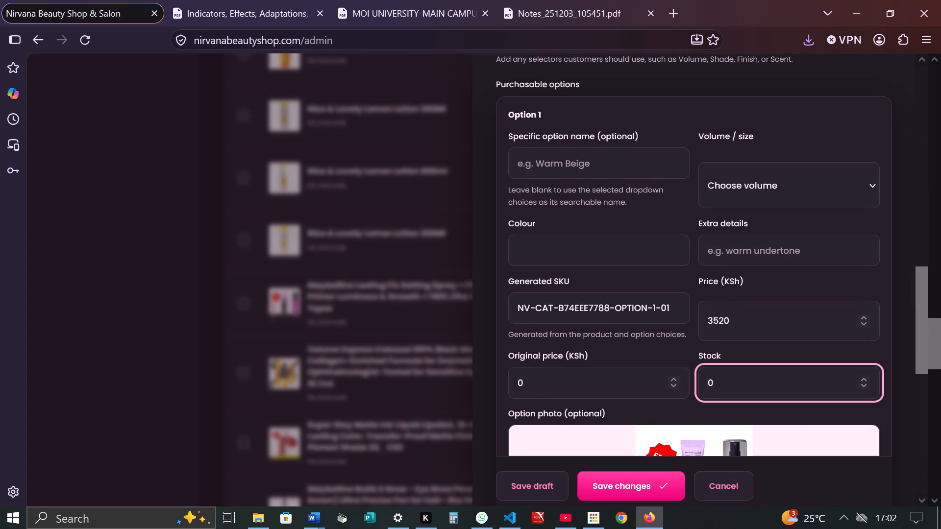
{"action": "left_click", "coordinate": [658, 483]}
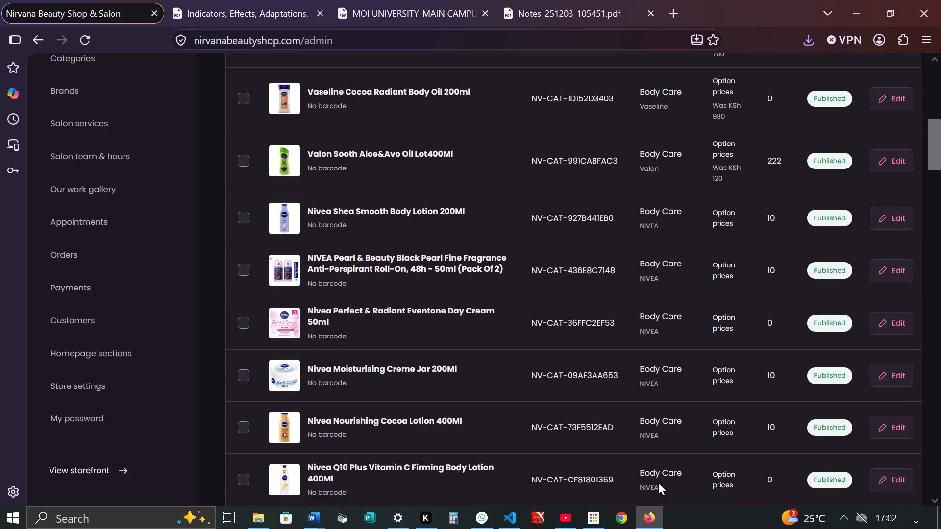
Open the Volume Express Colossal 100% Black Mascara record, set its Option 1 stock to 0 and save the changes.
{"action": "scroll", "coordinate": [581, 400], "scroll_direction": "down", "scroll_amount": 2}
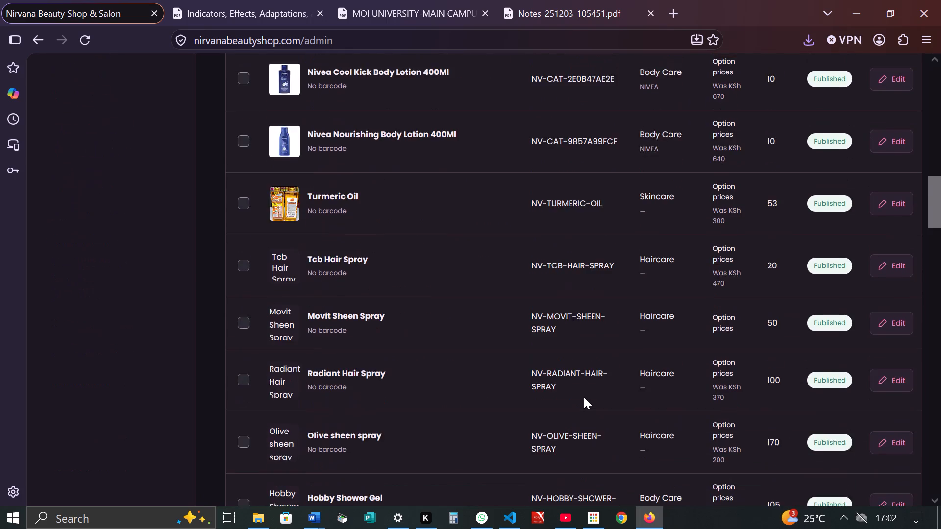
{"action": "scroll", "coordinate": [584, 397], "scroll_direction": "down", "scroll_amount": 4}
{"action": "scroll", "coordinate": [625, 372], "scroll_direction": "down", "scroll_amount": 1}
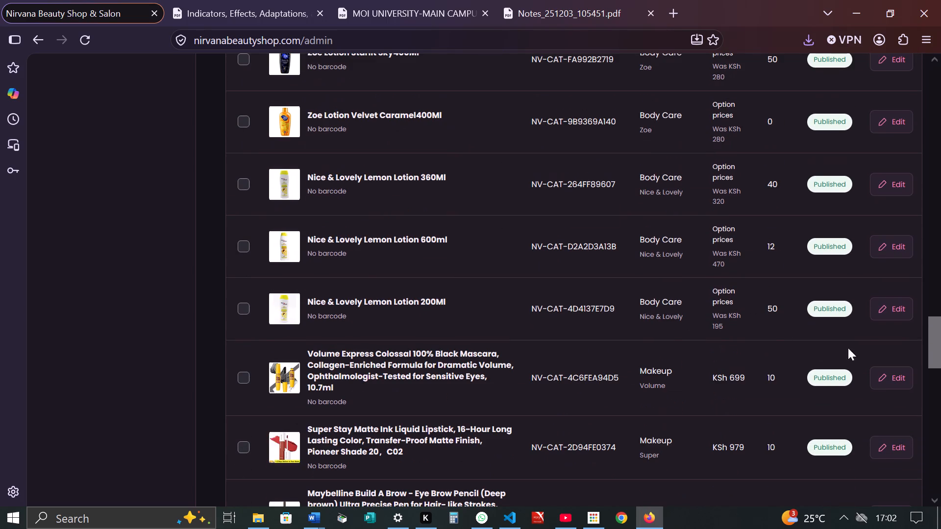
{"action": "left_click", "coordinate": [902, 358]}
{"action": "scroll", "coordinate": [702, 379], "scroll_direction": "down", "scroll_amount": 1}
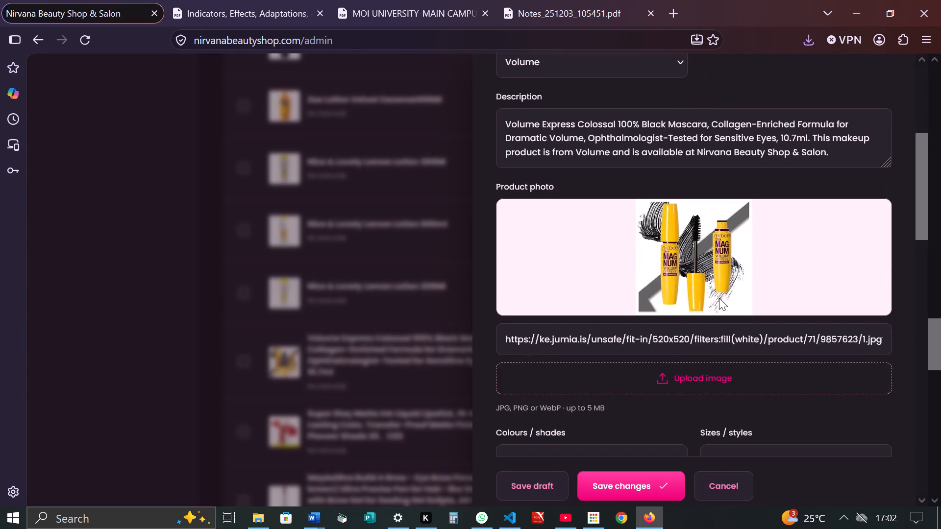
{"action": "scroll", "coordinate": [719, 298], "scroll_direction": "down", "scroll_amount": 1}
{"action": "scroll", "coordinate": [705, 393], "scroll_direction": "down", "scroll_amount": 1}
{"action": "left_click", "coordinate": [711, 380]}
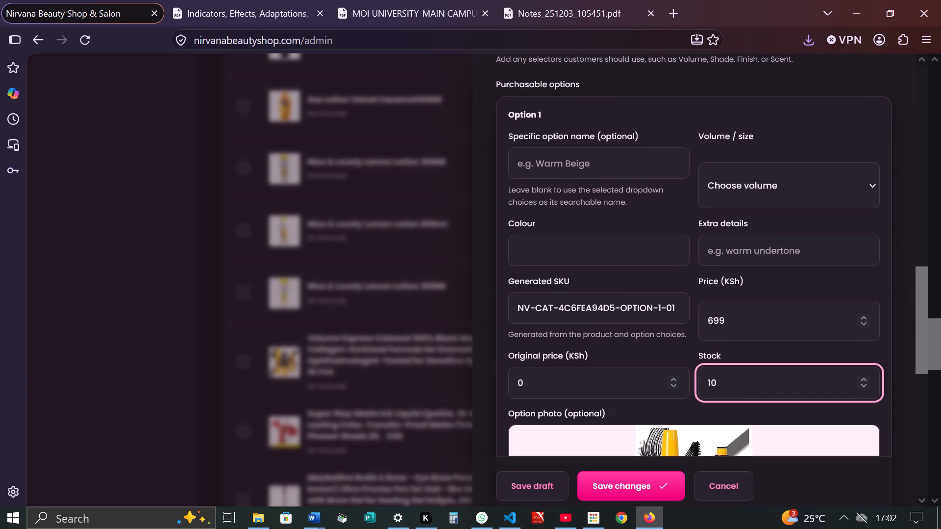
{"action": "key", "text": "BackSpace"}
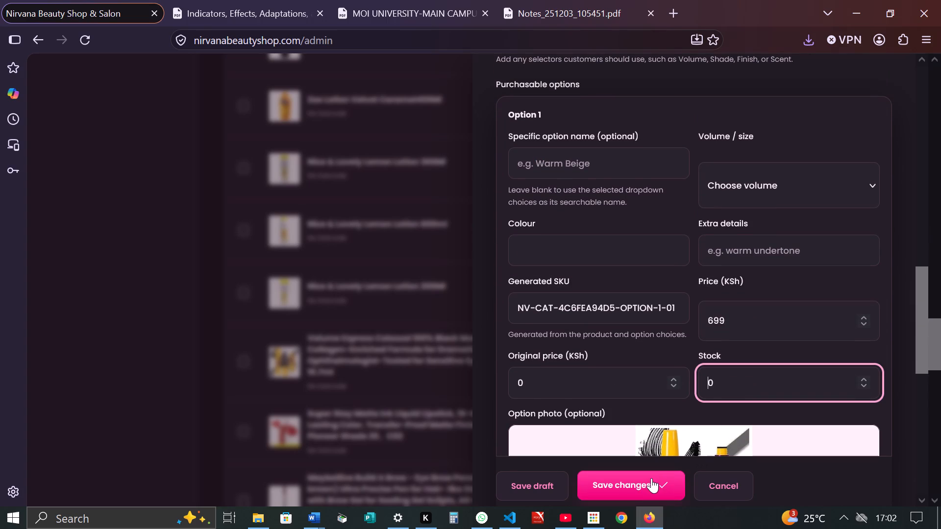
{"action": "left_click", "coordinate": [651, 478]}
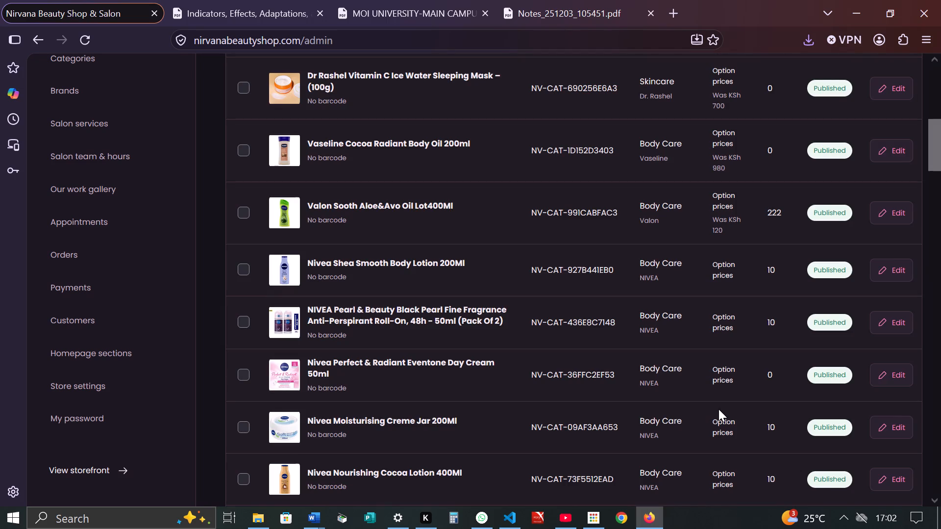
Open the Super Stay Matte Ink Liquid Lipstick Pioneer Shade 20, C02 record, set its Option 1 stock to 0 and save the changes.
{"action": "scroll", "coordinate": [625, 338], "scroll_direction": "down", "scroll_amount": 2}
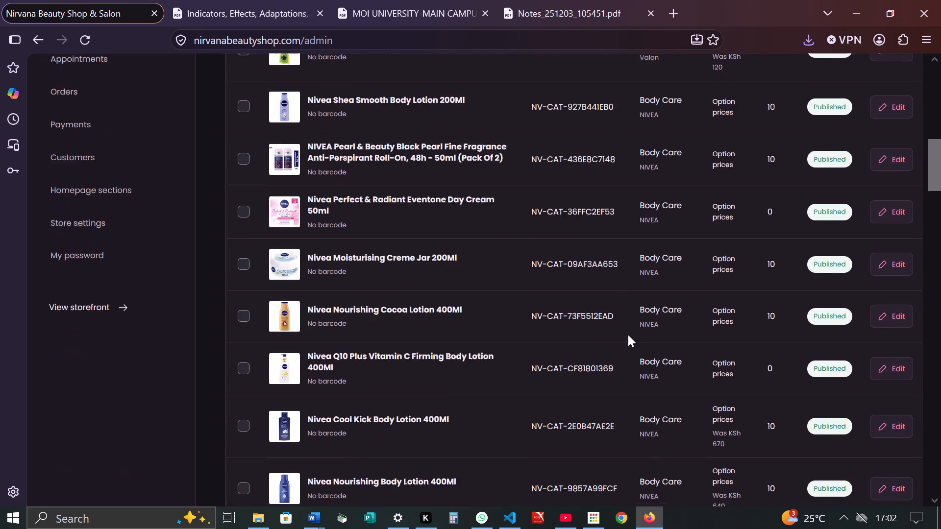
{"action": "scroll", "coordinate": [628, 335], "scroll_direction": "down", "scroll_amount": 5}
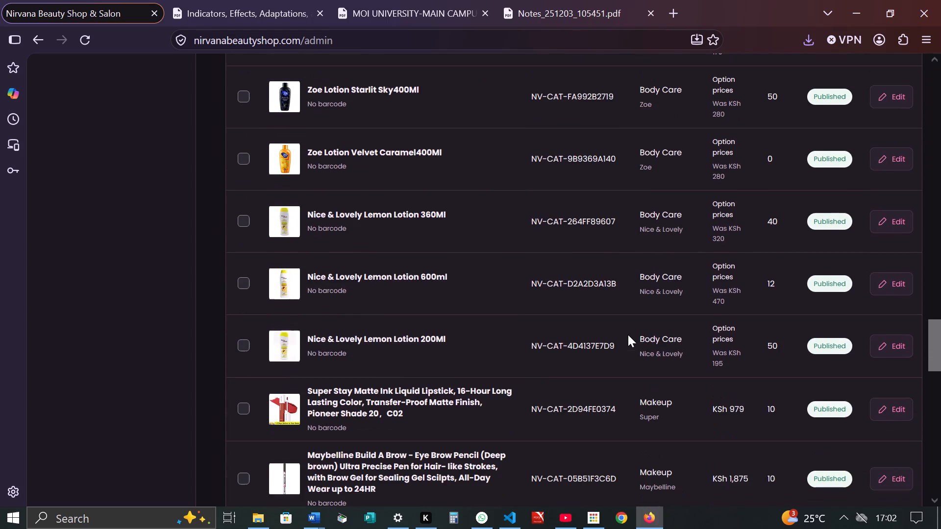
{"action": "left_click", "coordinate": [875, 403]}
{"action": "scroll", "coordinate": [730, 377], "scroll_direction": "down", "scroll_amount": 1}
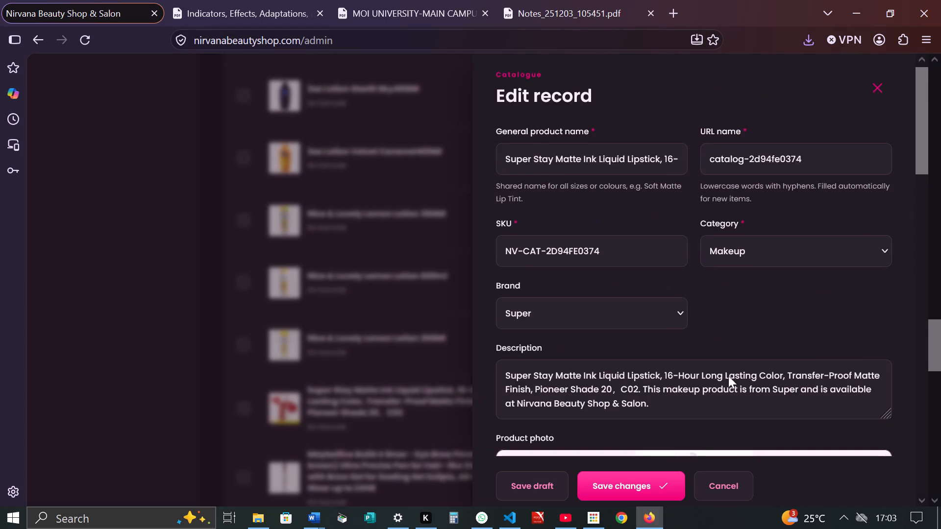
{"action": "scroll", "coordinate": [727, 374], "scroll_direction": "down", "scroll_amount": 2}
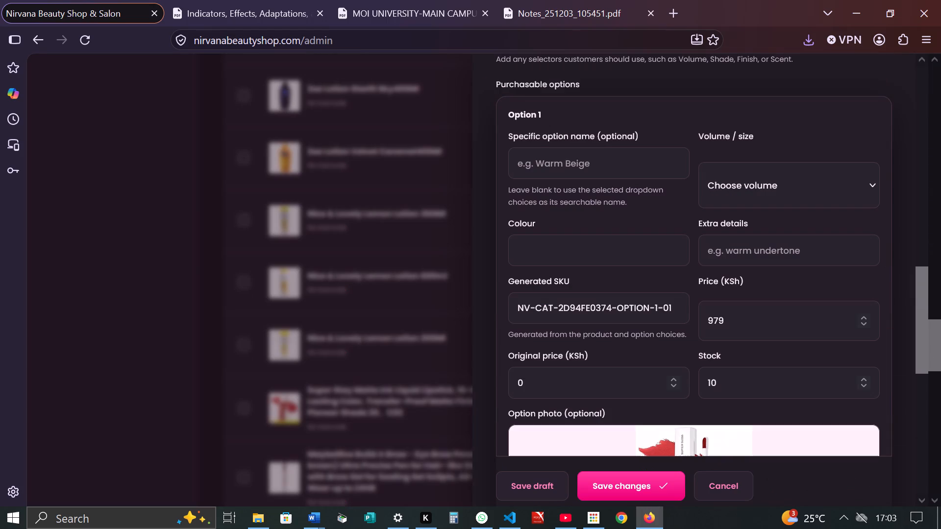
{"action": "left_click", "coordinate": [711, 383]}
{"action": "key", "text": "BackSpace"}
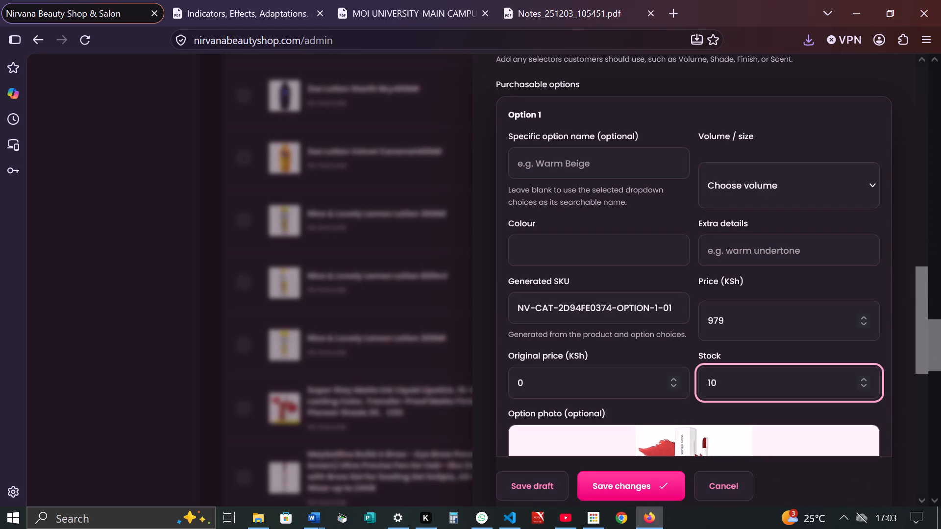
{"action": "left_click", "coordinate": [600, 494]}
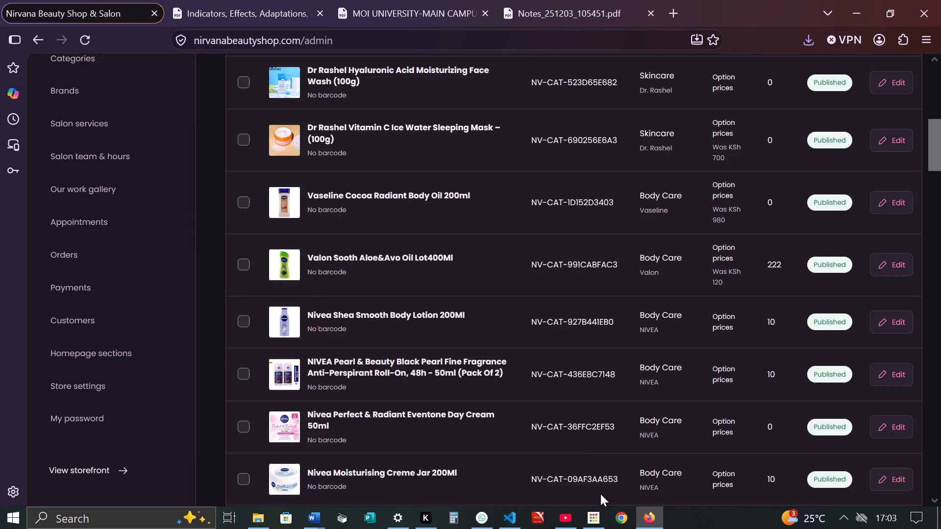
Open the Maybelline Build A Brow Eye Brow Pencil (Deep brown) record, set its Option 1 stock to 0 and save the changes.
{"action": "scroll", "coordinate": [495, 340], "scroll_direction": "down", "scroll_amount": 2}
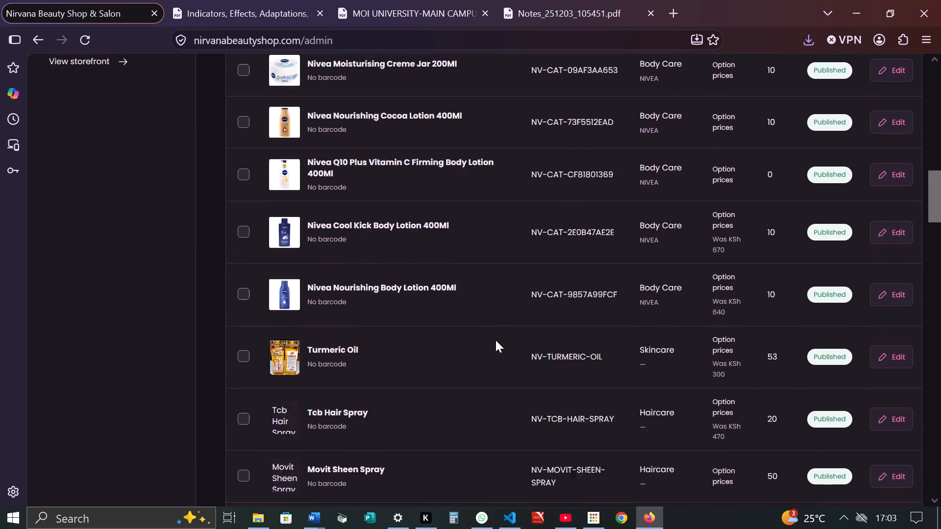
{"action": "scroll", "coordinate": [495, 340], "scroll_direction": "down", "scroll_amount": 4}
{"action": "scroll", "coordinate": [425, 399], "scroll_direction": "down", "scroll_amount": 2}
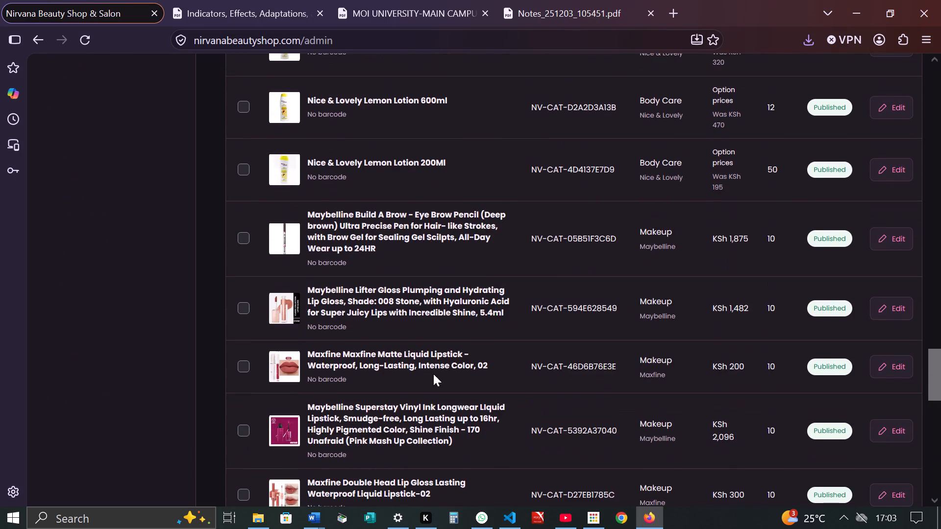
{"action": "left_click", "coordinate": [882, 235]}
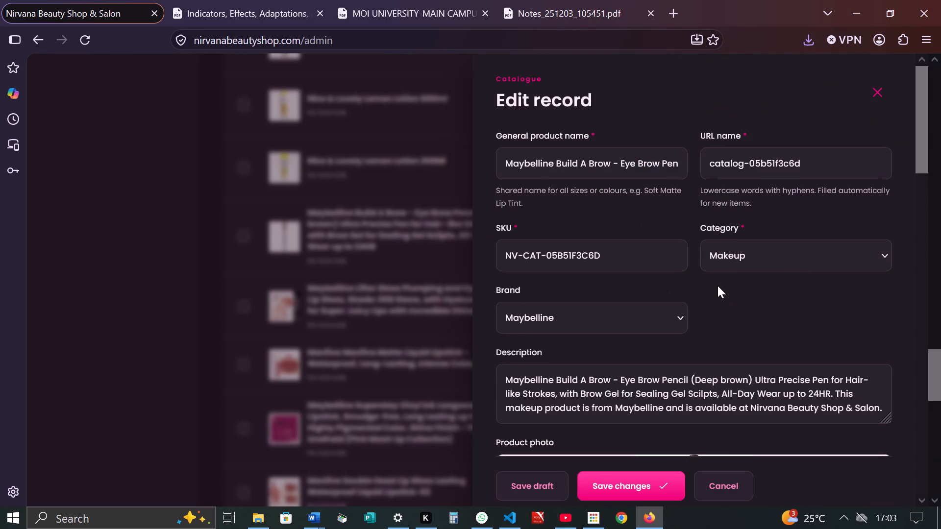
{"action": "scroll", "coordinate": [718, 286], "scroll_direction": "down", "scroll_amount": 1}
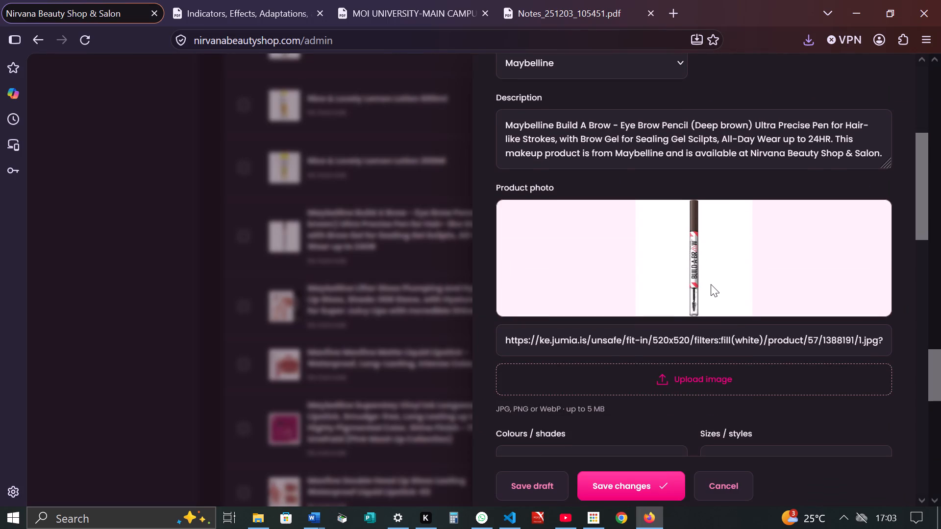
{"action": "scroll", "coordinate": [706, 289], "scroll_direction": "down", "scroll_amount": 1}
{"action": "scroll", "coordinate": [672, 337], "scroll_direction": "down", "scroll_amount": 2}
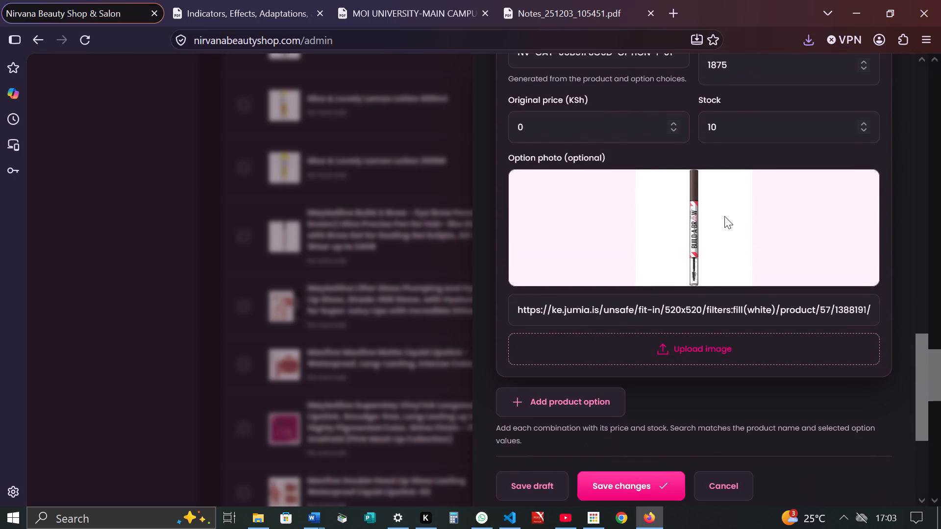
{"action": "left_click", "coordinate": [711, 130]}
{"action": "key", "text": "BackSpace"}
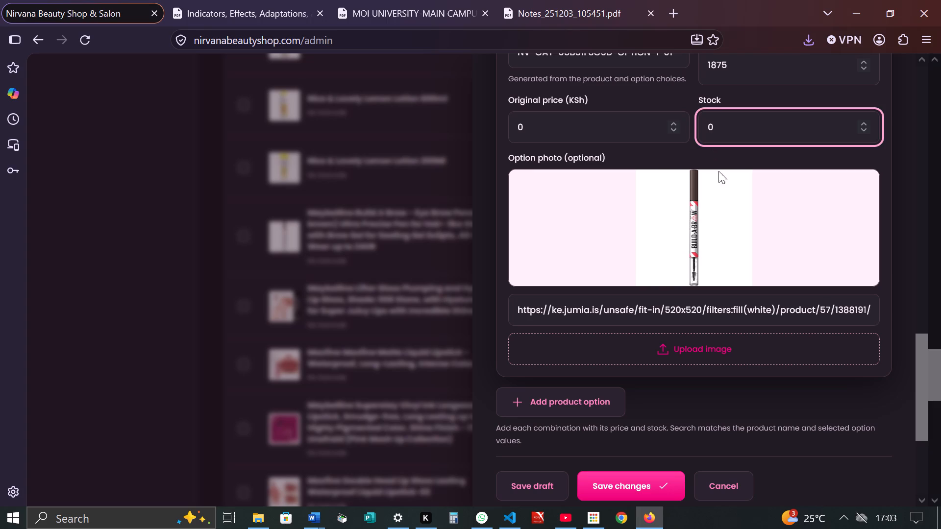
{"action": "left_click", "coordinate": [628, 478]}
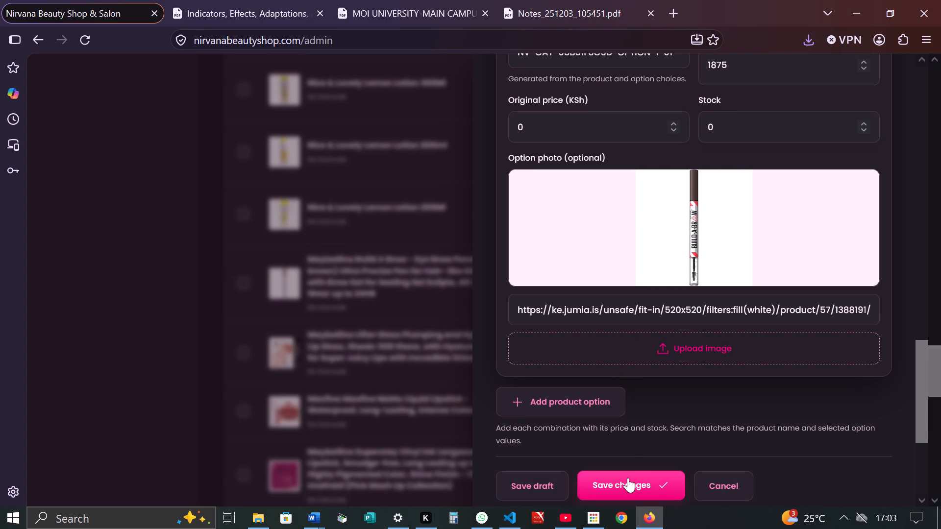
{"action": "left_click", "coordinate": [629, 487]}
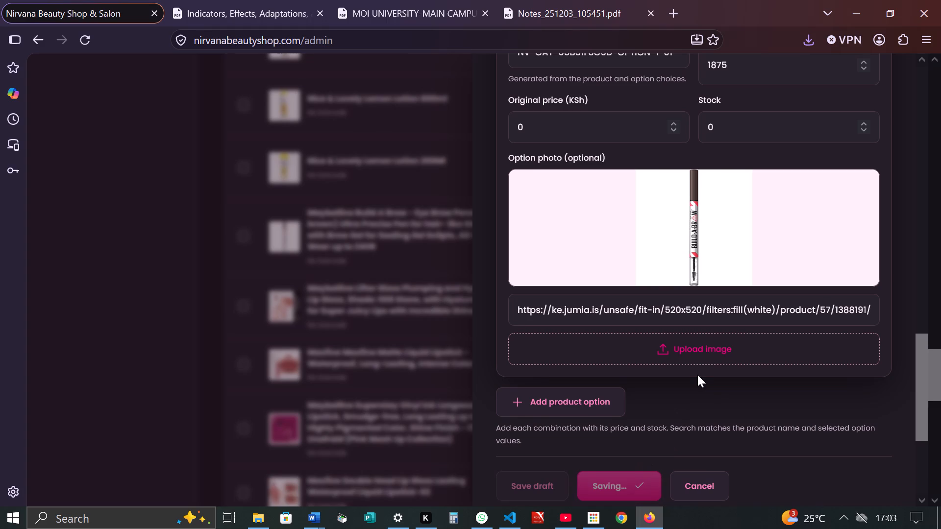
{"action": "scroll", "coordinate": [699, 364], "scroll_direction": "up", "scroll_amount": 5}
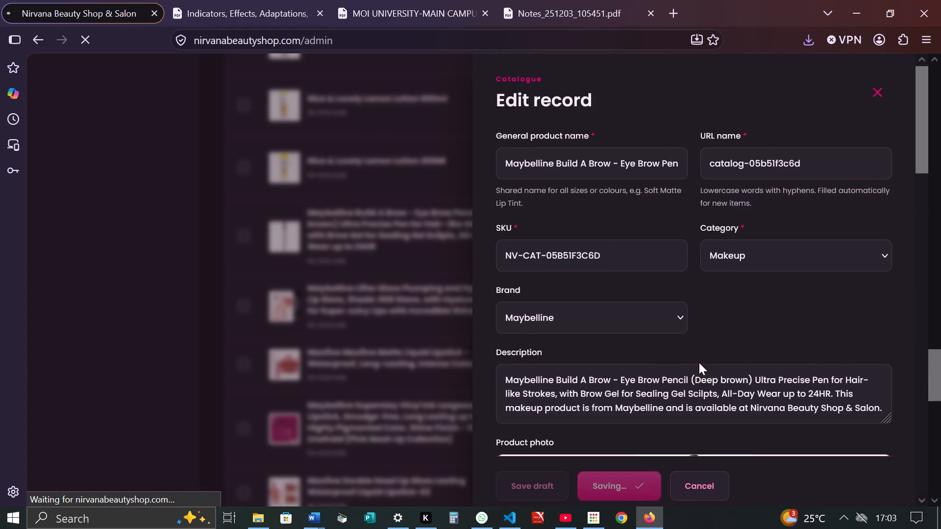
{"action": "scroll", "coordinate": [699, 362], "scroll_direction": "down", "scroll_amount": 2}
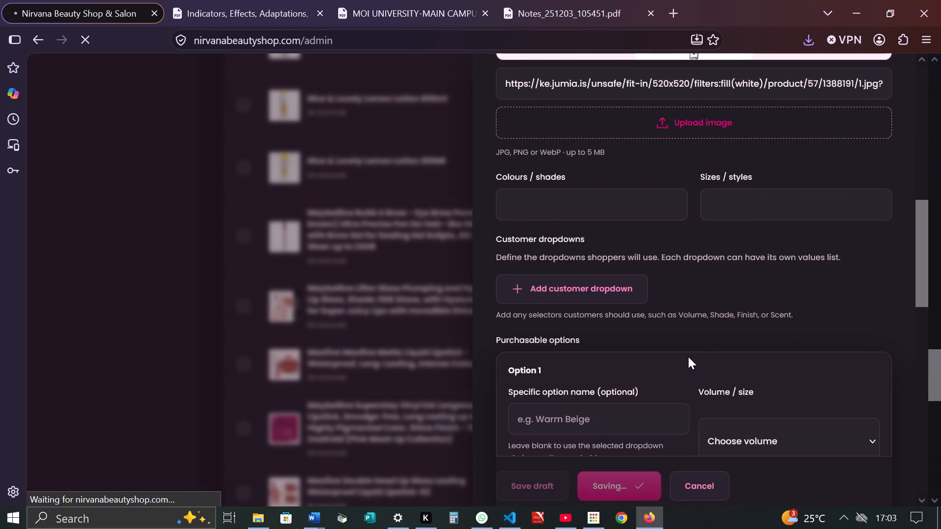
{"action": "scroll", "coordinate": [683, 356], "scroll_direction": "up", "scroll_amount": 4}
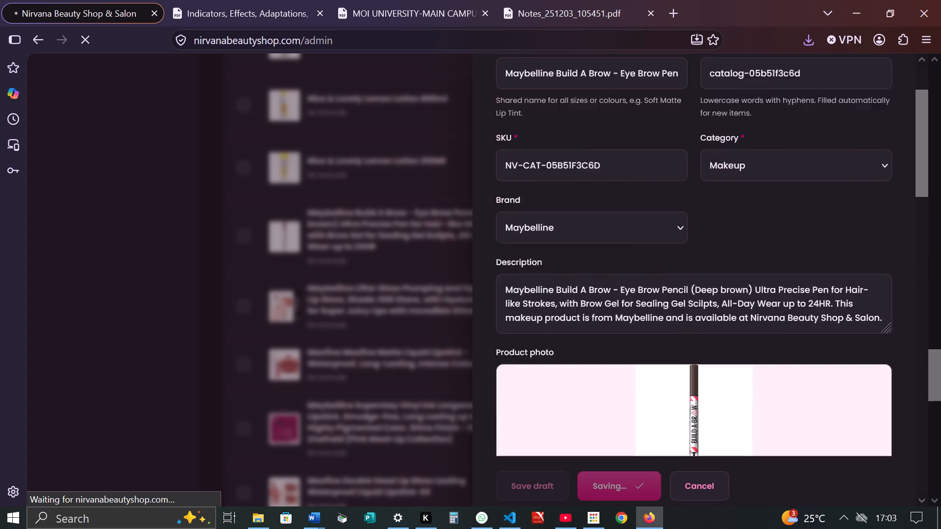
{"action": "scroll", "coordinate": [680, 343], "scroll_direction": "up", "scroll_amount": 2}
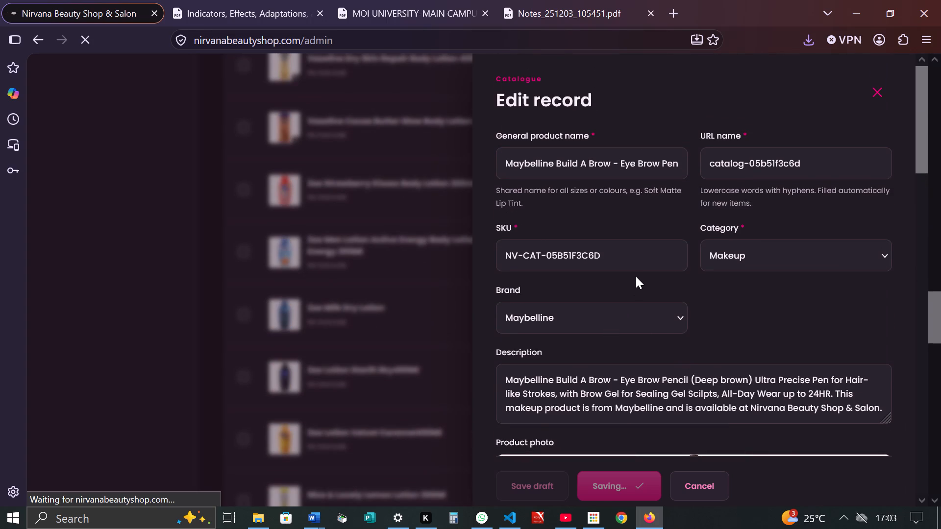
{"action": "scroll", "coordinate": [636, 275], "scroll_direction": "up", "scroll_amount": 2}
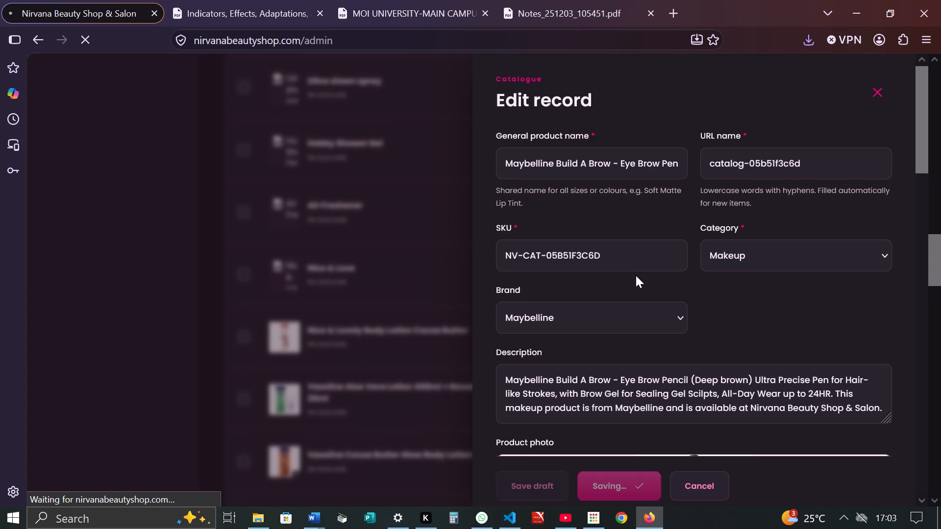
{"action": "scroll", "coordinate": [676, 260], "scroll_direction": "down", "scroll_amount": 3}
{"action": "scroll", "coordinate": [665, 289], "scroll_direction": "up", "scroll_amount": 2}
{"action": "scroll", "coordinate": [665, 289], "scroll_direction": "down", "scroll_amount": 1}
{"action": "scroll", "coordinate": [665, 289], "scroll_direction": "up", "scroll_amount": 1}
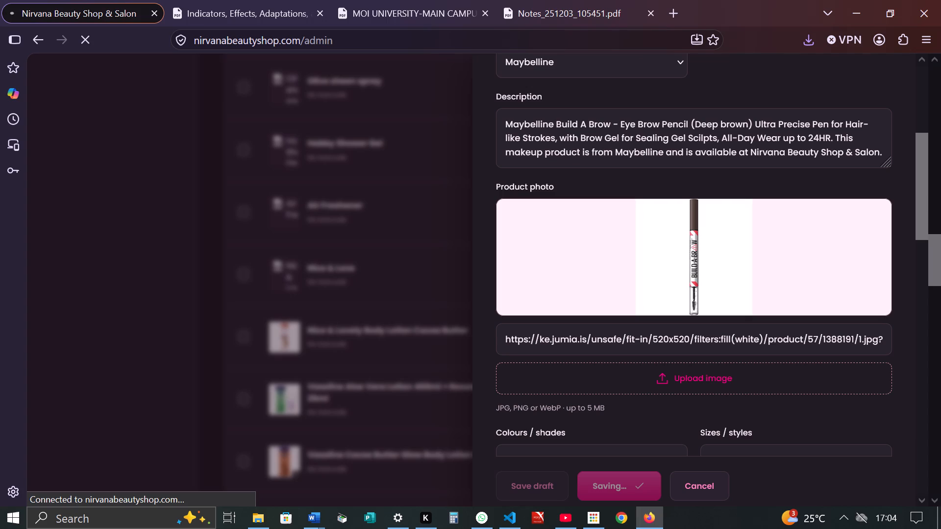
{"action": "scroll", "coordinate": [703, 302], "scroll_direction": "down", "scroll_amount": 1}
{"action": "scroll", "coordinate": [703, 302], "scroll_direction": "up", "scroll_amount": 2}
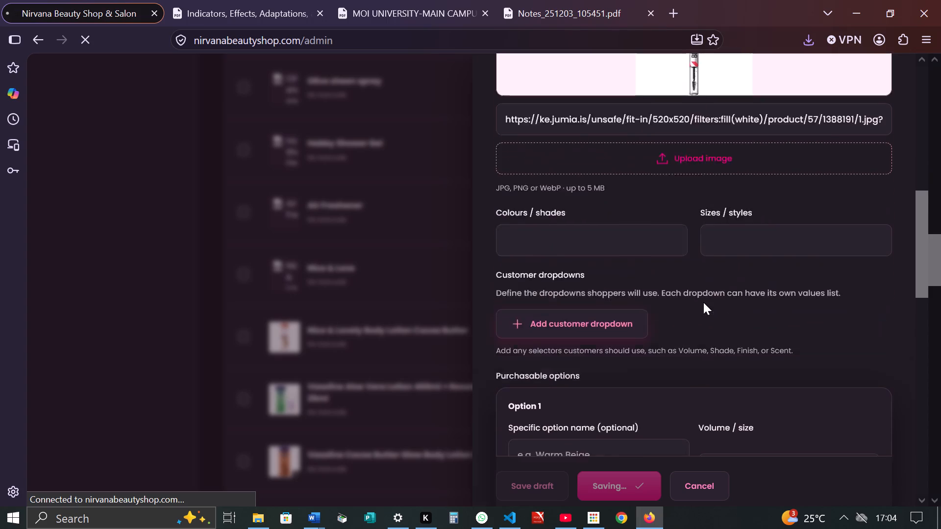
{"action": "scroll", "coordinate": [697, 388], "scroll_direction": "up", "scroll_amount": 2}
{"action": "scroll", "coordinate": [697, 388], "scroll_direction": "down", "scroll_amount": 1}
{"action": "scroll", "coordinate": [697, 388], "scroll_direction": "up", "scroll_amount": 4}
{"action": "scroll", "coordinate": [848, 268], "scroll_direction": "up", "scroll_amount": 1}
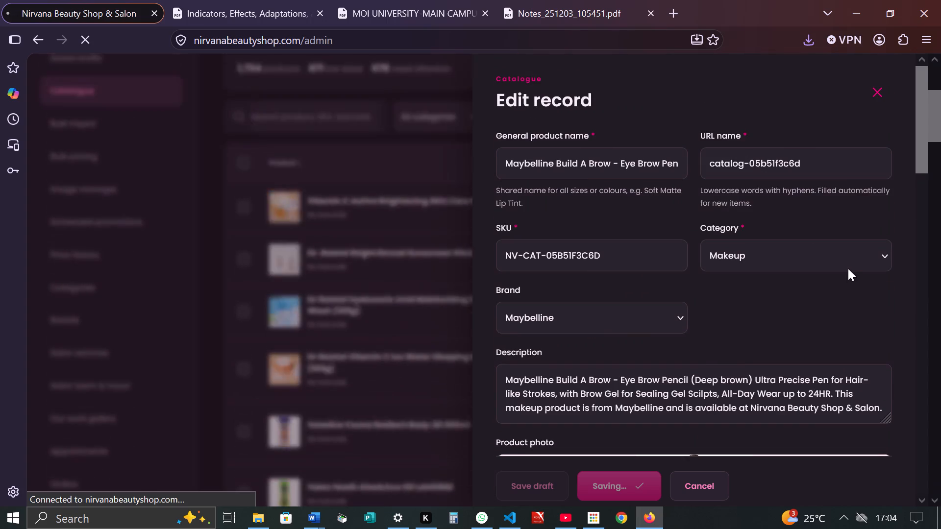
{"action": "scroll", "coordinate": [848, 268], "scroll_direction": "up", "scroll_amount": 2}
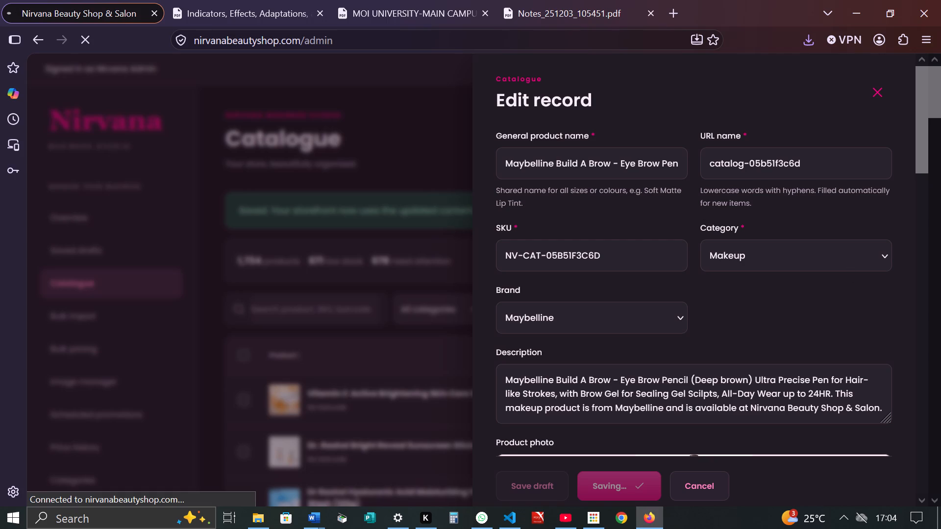
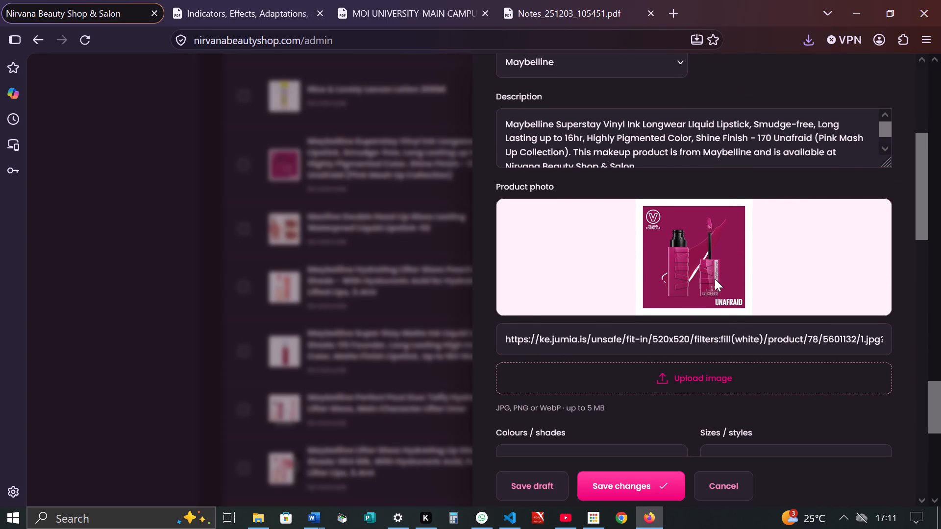
Set the Option 1 stock of the Maybelline Superstay Vinyl Ink 170 Unafraid record to 0 and try to save the changes.
{"action": "scroll", "coordinate": [715, 279], "scroll_direction": "down", "scroll_amount": 3}
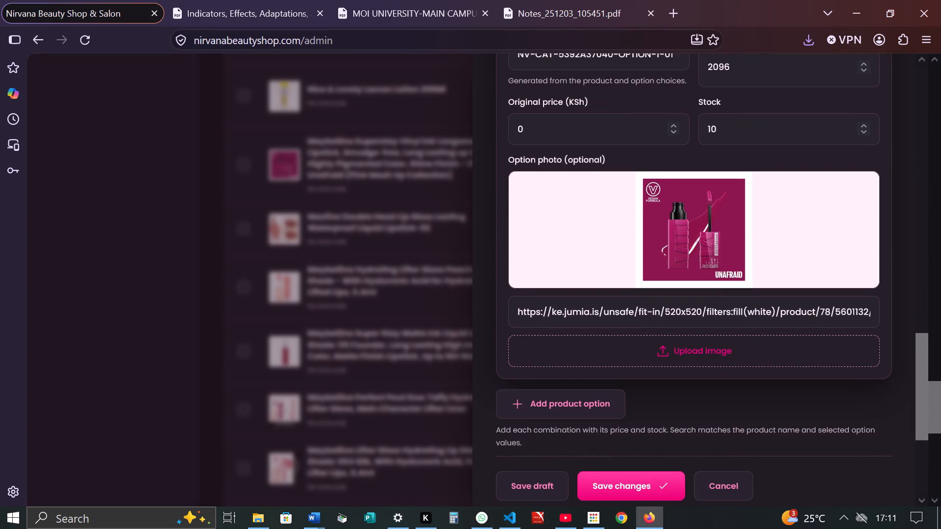
{"action": "left_click", "coordinate": [710, 129]}
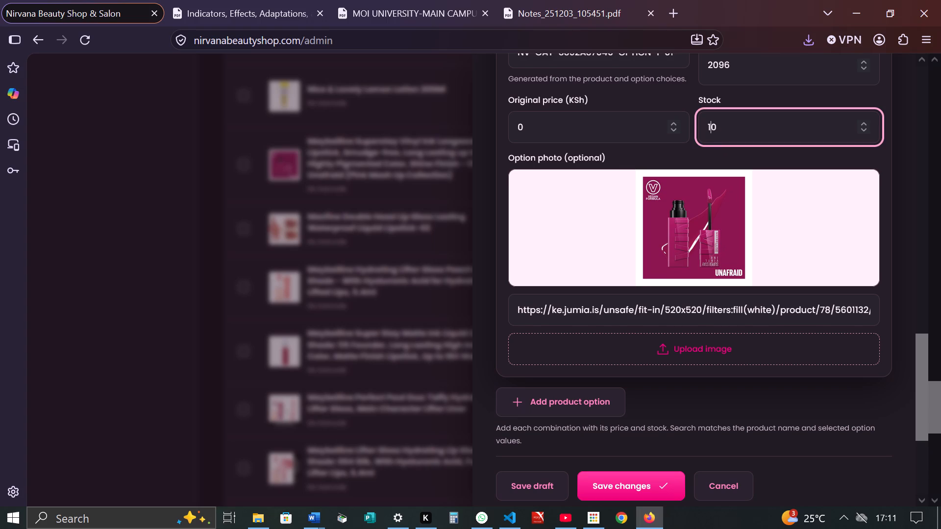
{"action": "key", "text": "BackSpace"}
{"action": "left_click", "coordinate": [623, 475]}
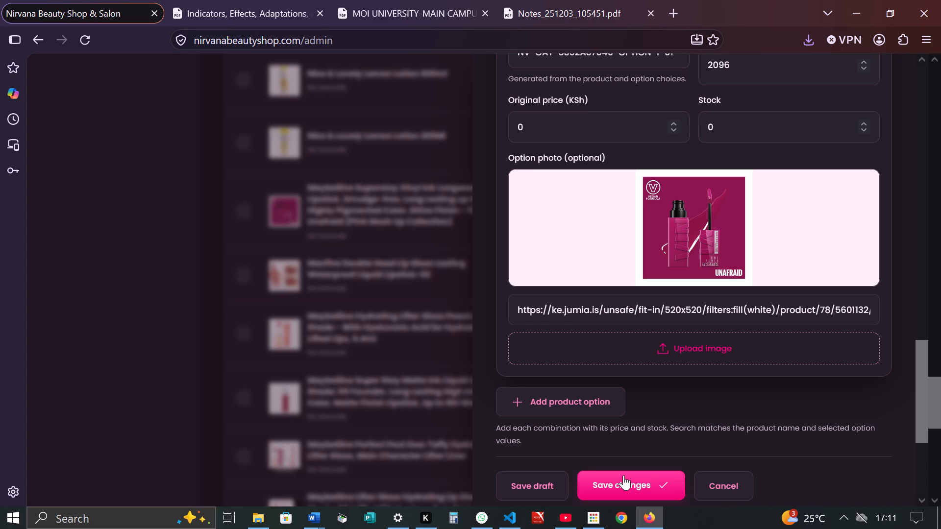
{"action": "scroll", "coordinate": [693, 398], "scroll_direction": "down", "scroll_amount": 2}
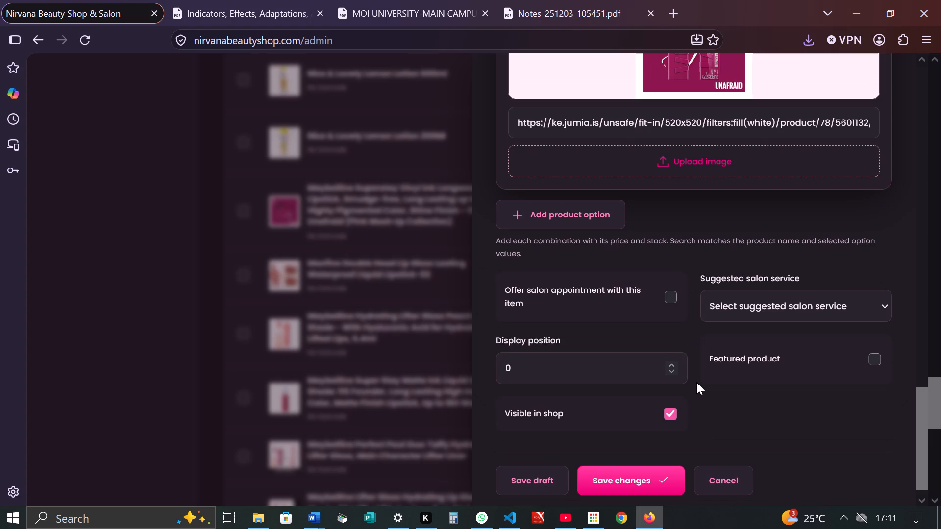
{"action": "scroll", "coordinate": [704, 370], "scroll_direction": "down", "scroll_amount": 1}
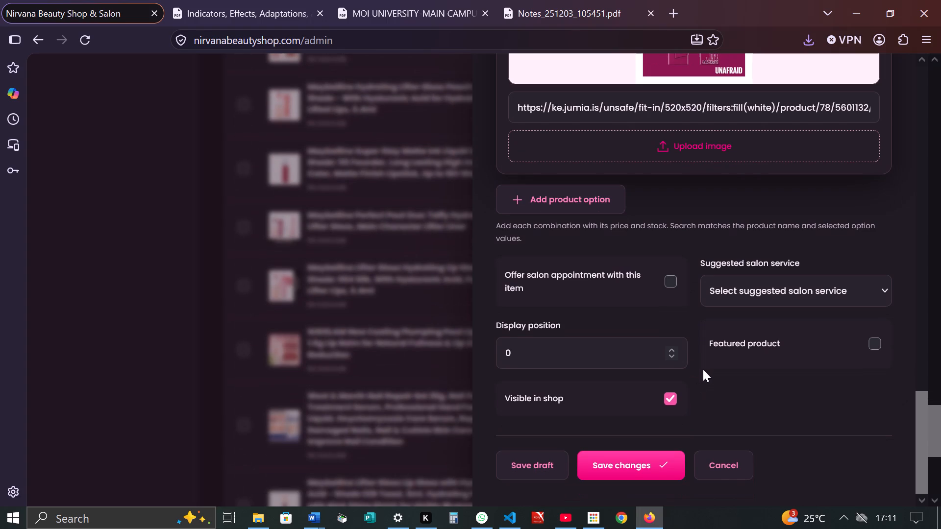
{"action": "scroll", "coordinate": [765, 282], "scroll_direction": "up", "scroll_amount": 1}
{"action": "scroll", "coordinate": [744, 309], "scroll_direction": "down", "scroll_amount": 1}
{"action": "left_click", "coordinate": [651, 462]}
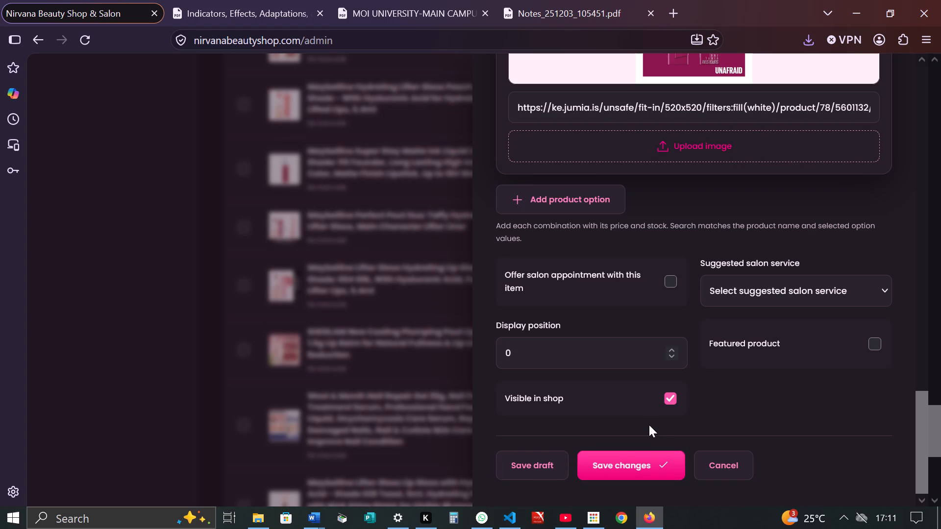
{"action": "scroll", "coordinate": [649, 424], "scroll_direction": "down", "scroll_amount": 1}
{"action": "scroll", "coordinate": [650, 329], "scroll_direction": "up", "scroll_amount": 7}
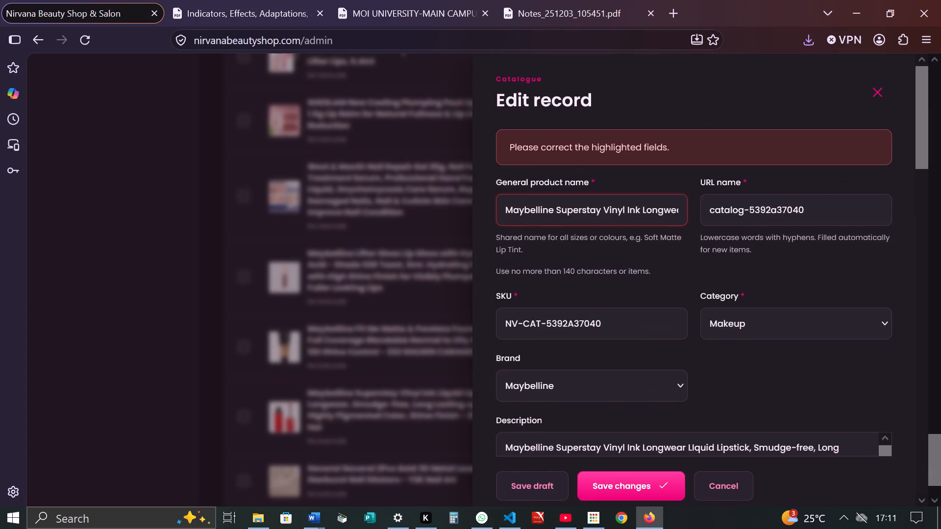
Shorten the record's general product name so it ends after "Longwear LIquid Lipstick", removing the rest of the text, and save the changes.
{"action": "left_click", "coordinate": [674, 208]}
{"action": "key", "text": "Right"}
{"action": "key", "text": "Right"}
{"action": "key", "text": "Right"}
{"action": "key", "text": "Right"}
{"action": "key", "text": "Right"}
{"action": "key", "text": "Right"}
{"action": "key", "text": "Right"}
{"action": "key", "text": "Right"}
{"action": "key", "text": "Right"}
{"action": "key", "text": "Right"}
{"action": "key", "text": "Right"}
{"action": "key", "text": "Right"}
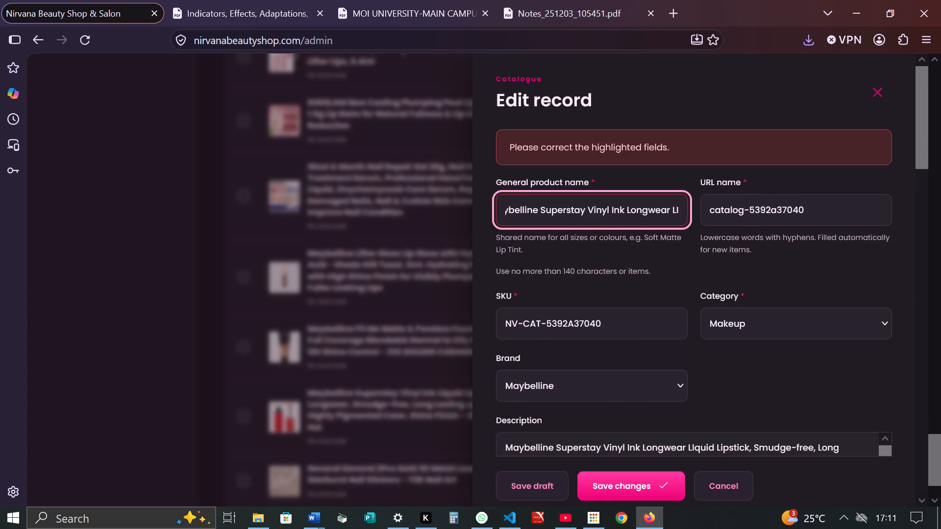
{"action": "key", "text": "Right"}
{"action": "key", "text": "Right"}
{"action": "key", "text": "Right"}
{"action": "key", "text": "Right"}
{"action": "key", "text": "Right"}
{"action": "key", "text": "Right"}
{"action": "key", "text": "Right"}
{"action": "key", "text": "Right"}
{"action": "key", "text": "Right"}
{"action": "key", "text": "Right"}
{"action": "key", "text": "Right"}
{"action": "key", "text": "Right"}
{"action": "key", "text": "Right"}
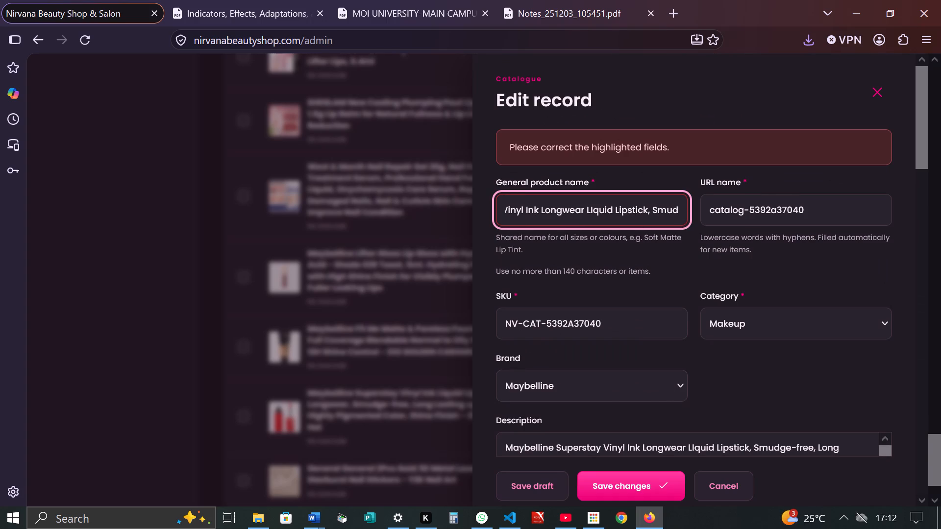
{"action": "left_click_drag", "start_coordinate": [648, 208], "coordinate": [696, 209]}
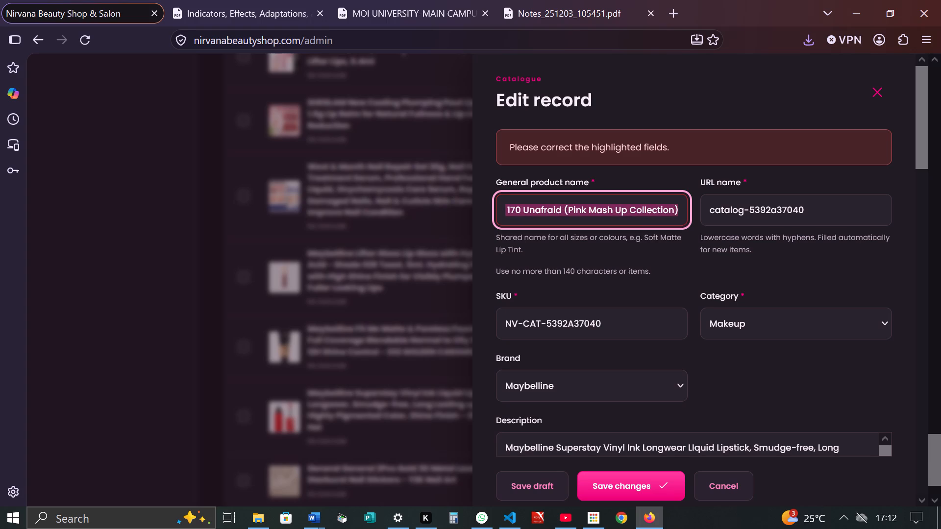
{"action": "left_click_drag", "start_coordinate": [696, 209], "coordinate": [680, 471]}
{"action": "key", "text": "BackSpace"}
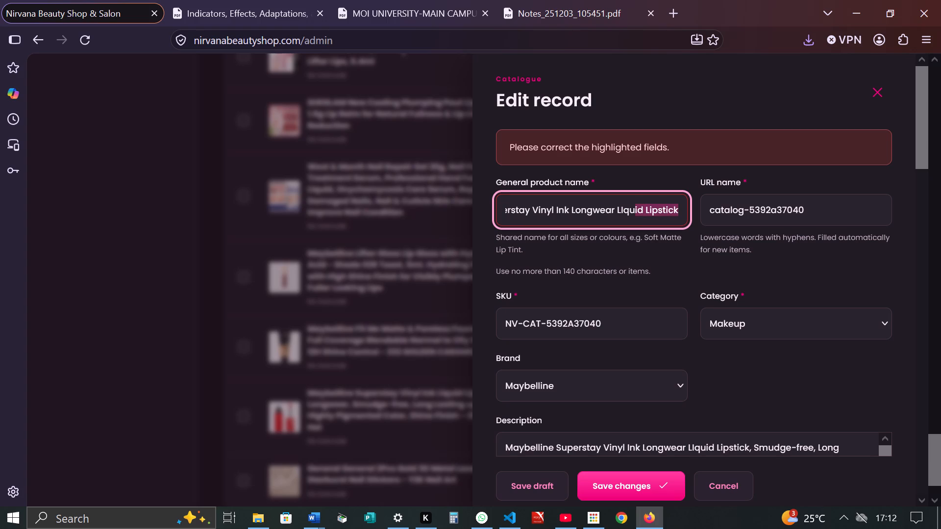
{"action": "left_click_drag", "start_coordinate": [680, 471], "coordinate": [655, 499]}
{"action": "left_click", "coordinate": [654, 494]}
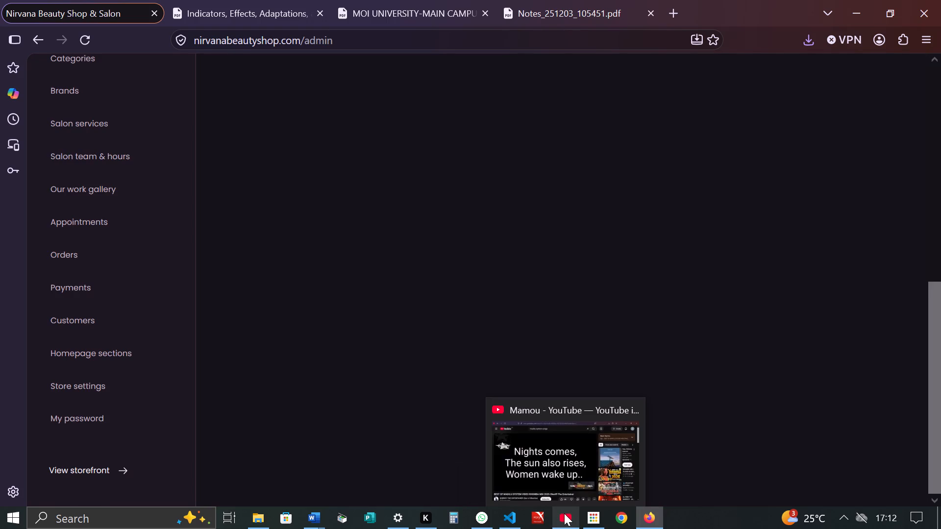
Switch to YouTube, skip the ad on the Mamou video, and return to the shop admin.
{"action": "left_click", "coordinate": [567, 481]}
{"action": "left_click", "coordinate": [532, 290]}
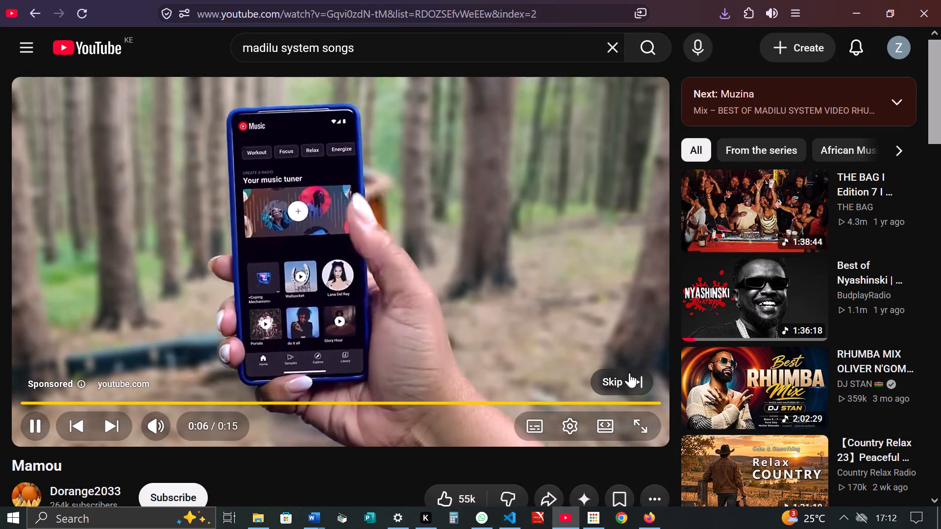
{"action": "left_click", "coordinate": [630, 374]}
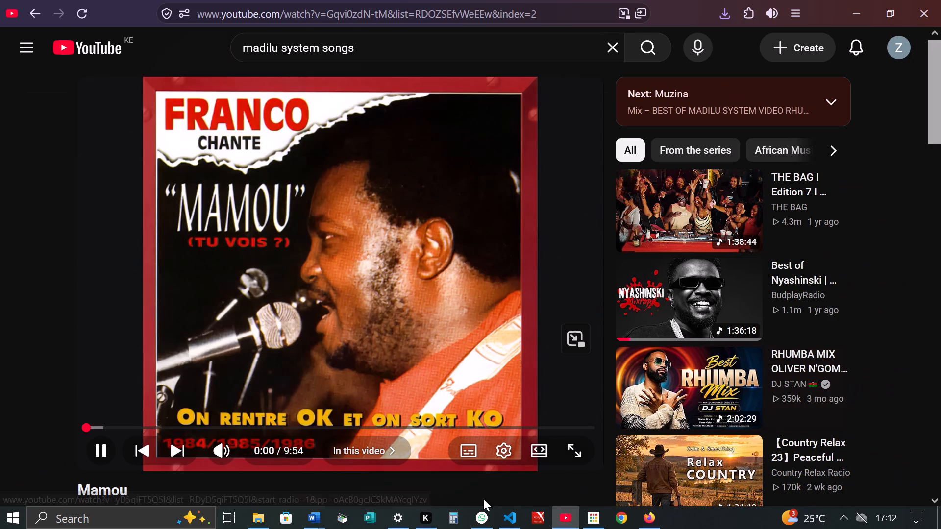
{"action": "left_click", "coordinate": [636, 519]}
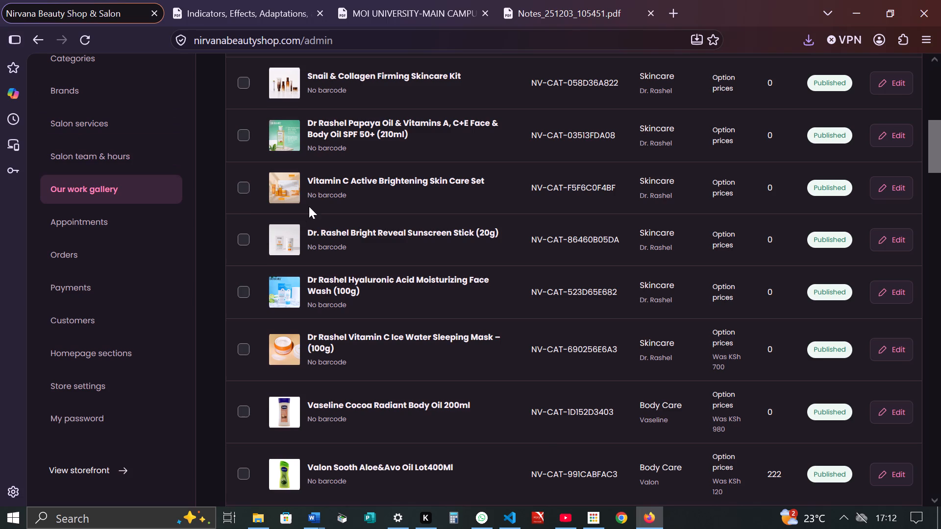
Open the Maxfine Double Head Lip Gloss Lasting Waterproof Liquid Lipstick-02 record, set its Option 1 stock to 0 and save the changes.
{"action": "scroll", "coordinate": [469, 337], "scroll_direction": "down", "scroll_amount": 3}
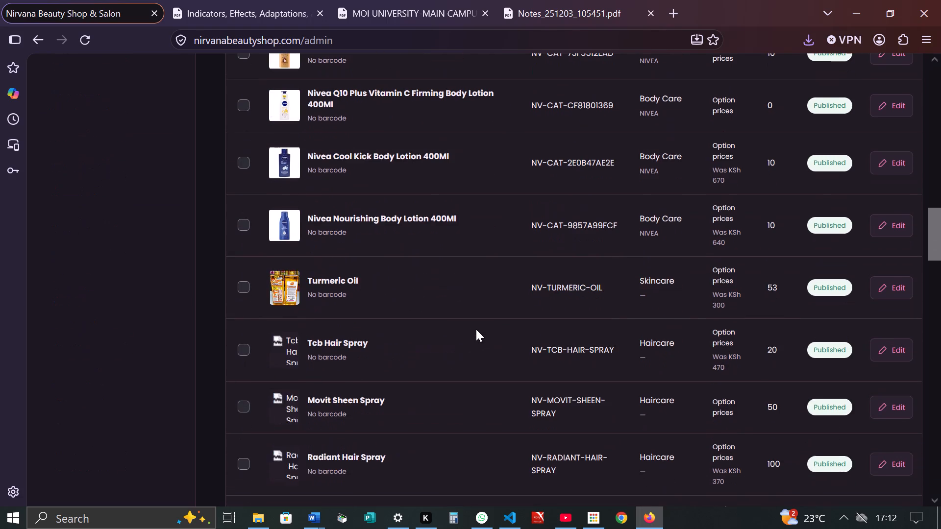
{"action": "scroll", "coordinate": [477, 328], "scroll_direction": "down", "scroll_amount": 1}
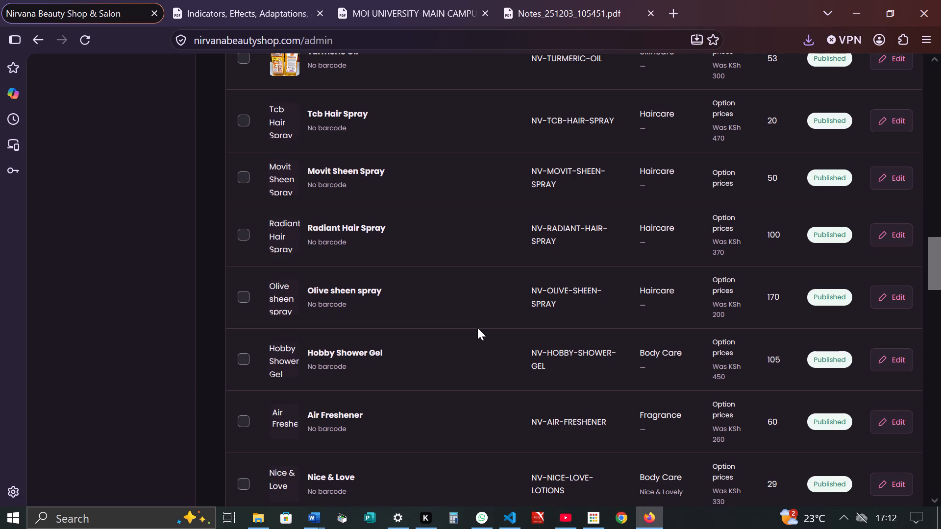
{"action": "scroll", "coordinate": [584, 277], "scroll_direction": "down", "scroll_amount": 5}
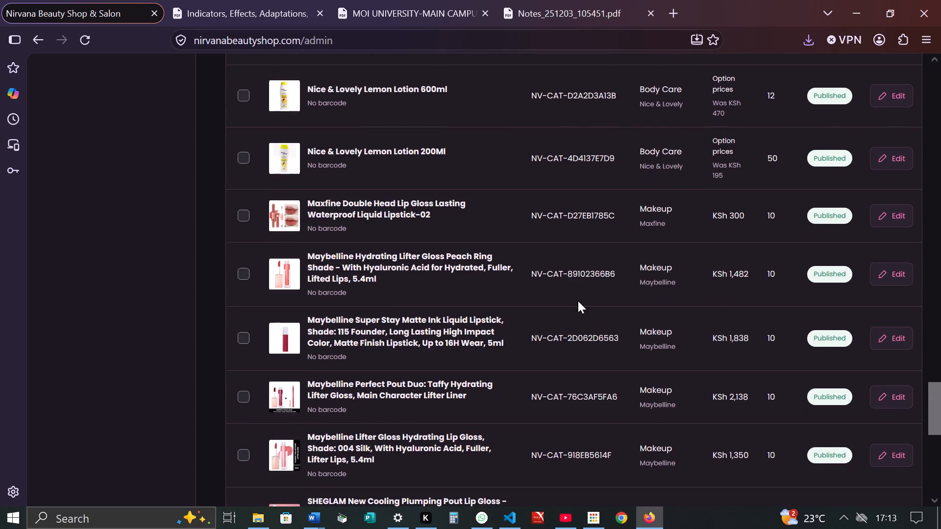
{"action": "scroll", "coordinate": [531, 336], "scroll_direction": "down", "scroll_amount": 1}
{"action": "scroll", "coordinate": [679, 220], "scroll_direction": "up", "scroll_amount": 2}
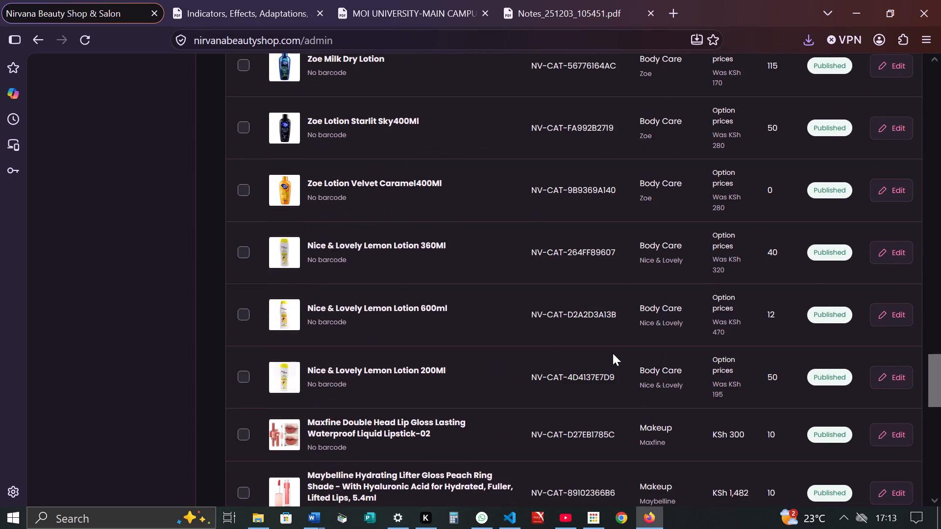
{"action": "left_click", "coordinate": [897, 434]}
{"action": "scroll", "coordinate": [704, 389], "scroll_direction": "down", "scroll_amount": 1}
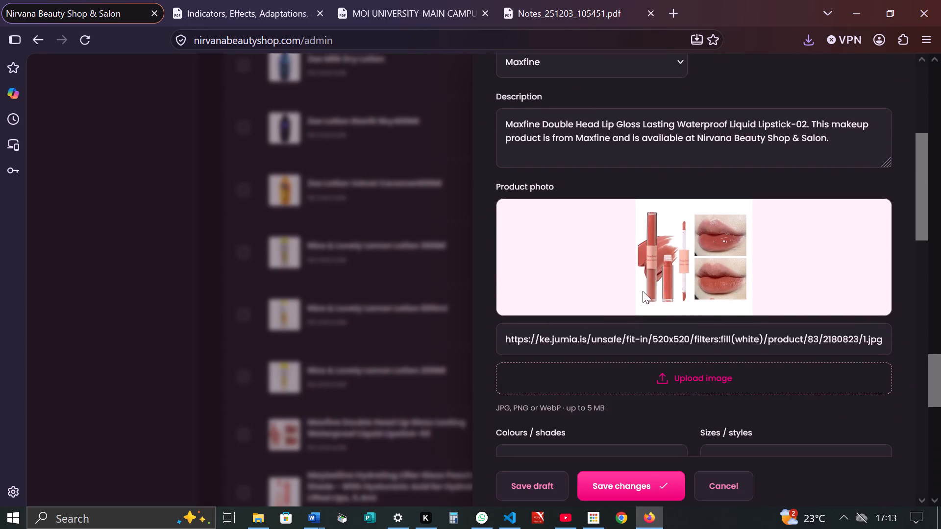
{"action": "scroll", "coordinate": [682, 307], "scroll_direction": "down", "scroll_amount": 3}
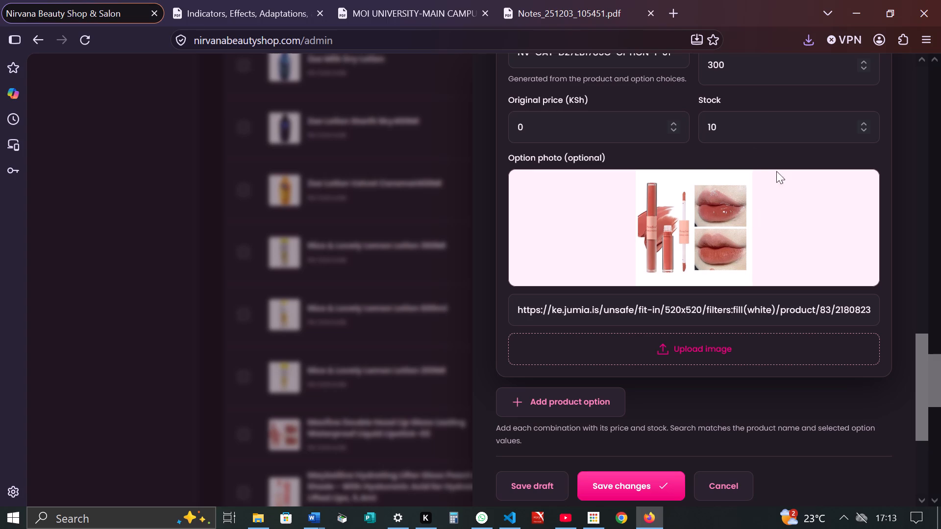
{"action": "left_click", "coordinate": [714, 128]}
{"action": "key", "text": "BackSpace"}
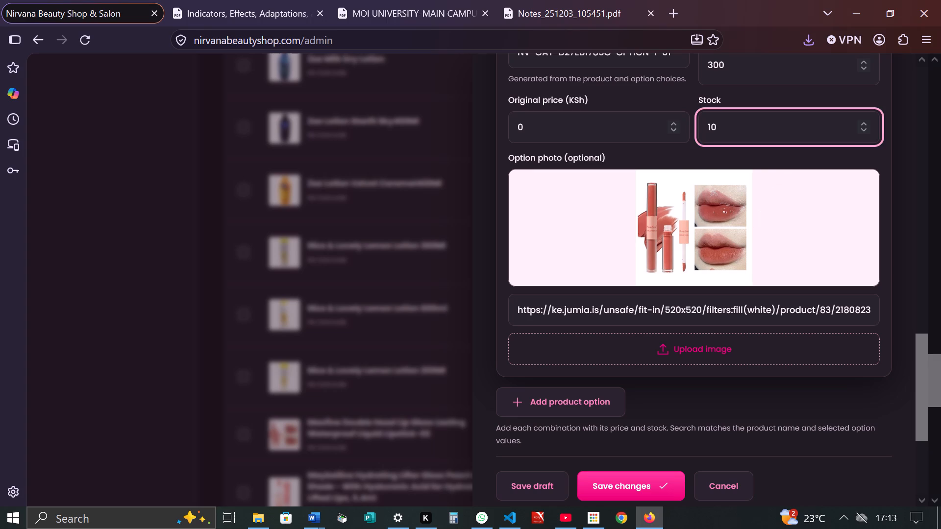
{"action": "left_click", "coordinate": [614, 498]}
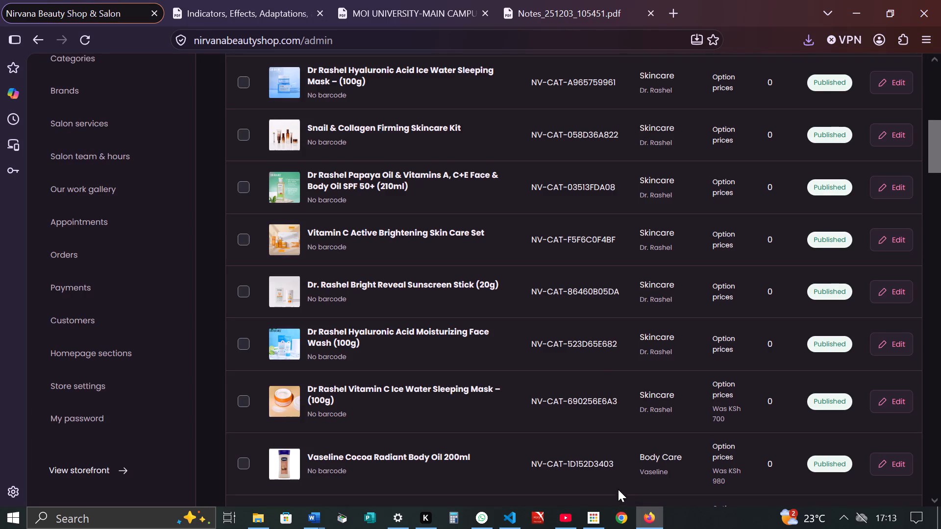
Open the SHEGLAM New Cooling Plumping Pout Lip Gloss record, set its Option 1 stock to 0 and save the changes.
{"action": "scroll", "coordinate": [595, 361], "scroll_direction": "down", "scroll_amount": 4}
{"action": "scroll", "coordinate": [648, 345], "scroll_direction": "down", "scroll_amount": 3}
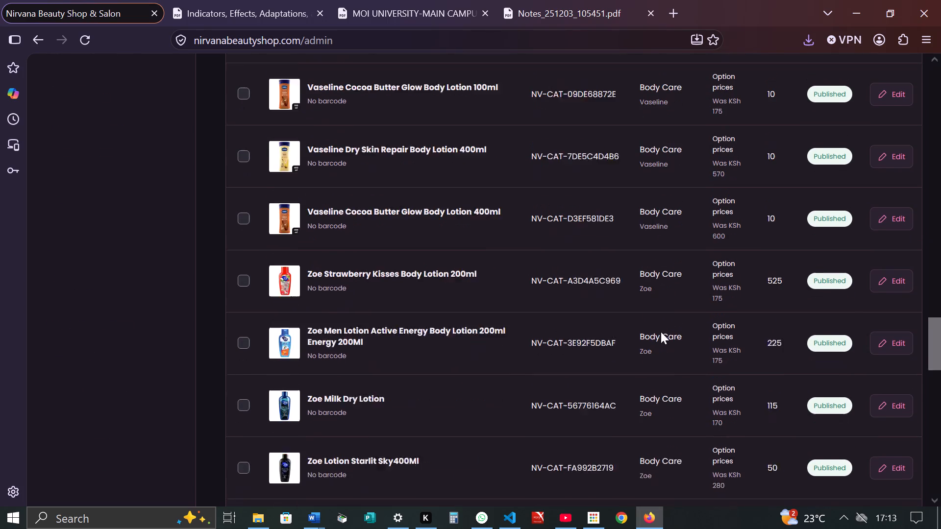
{"action": "scroll", "coordinate": [742, 388], "scroll_direction": "down", "scroll_amount": 2}
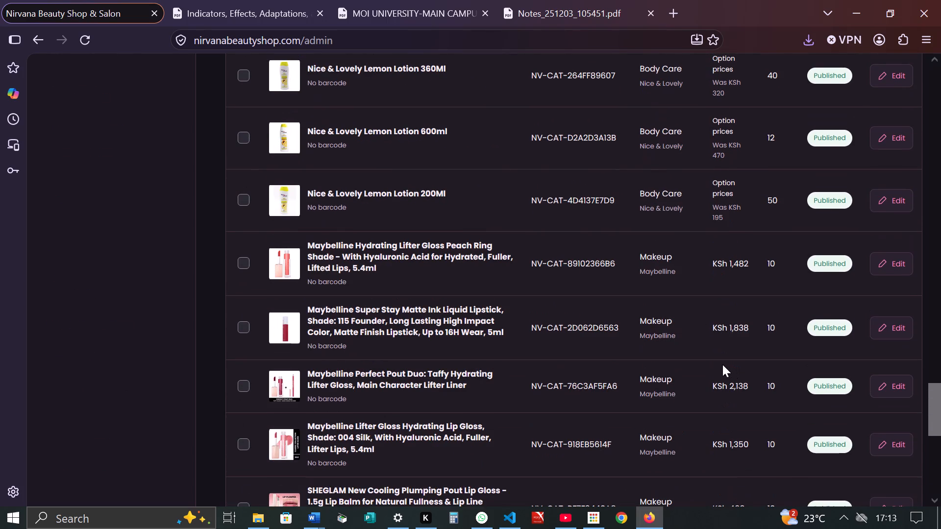
{"action": "scroll", "coordinate": [668, 374], "scroll_direction": "down", "scroll_amount": 1}
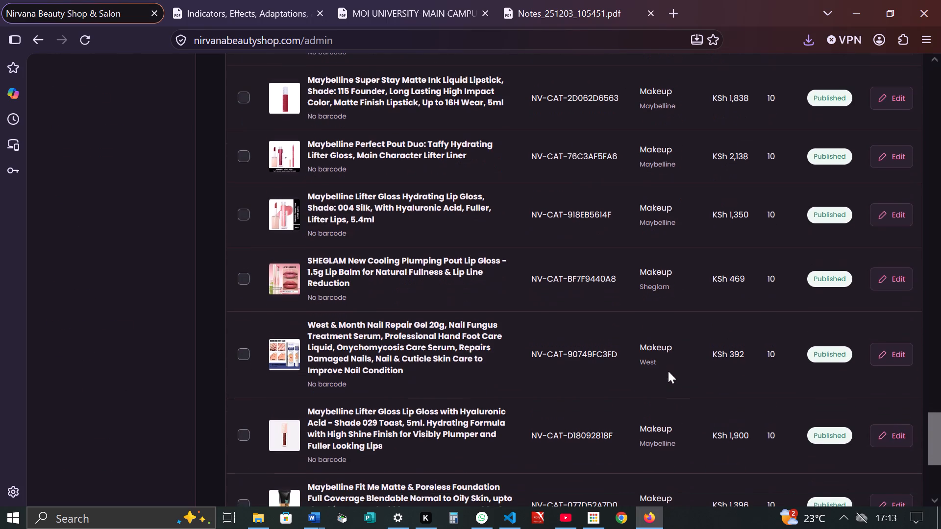
{"action": "left_click", "coordinate": [897, 282]}
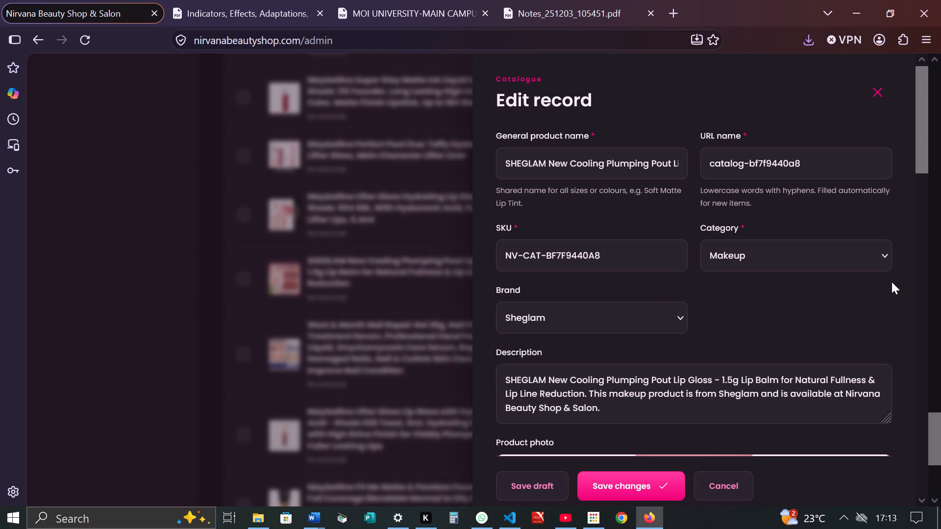
{"action": "scroll", "coordinate": [660, 370], "scroll_direction": "down", "scroll_amount": 1}
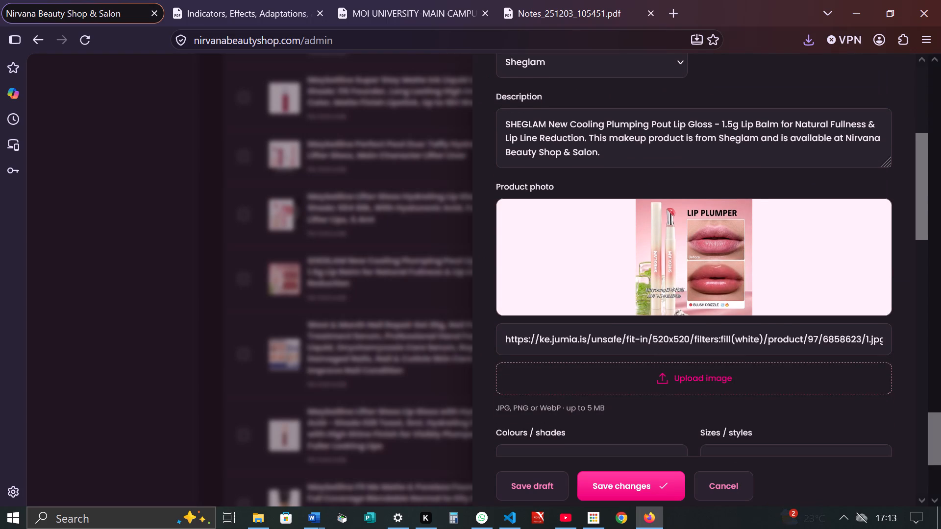
{"action": "scroll", "coordinate": [719, 339], "scroll_direction": "down", "scroll_amount": 3}
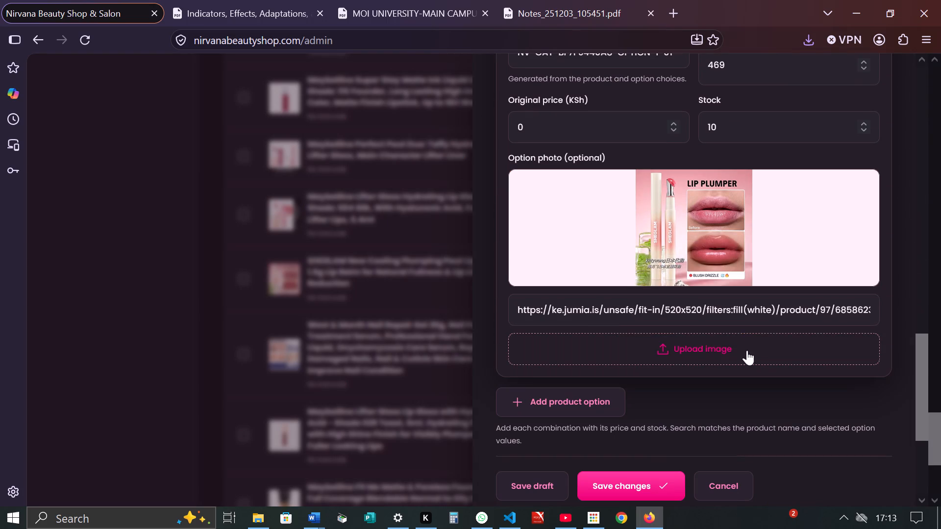
{"action": "left_click", "coordinate": [711, 128]}
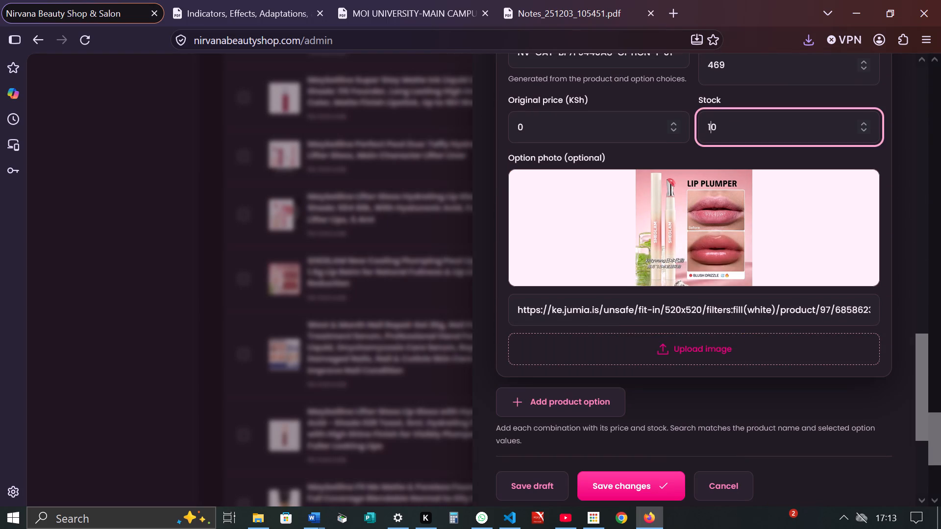
{"action": "key", "text": "BackSpace"}
{"action": "left_click", "coordinate": [612, 480]}
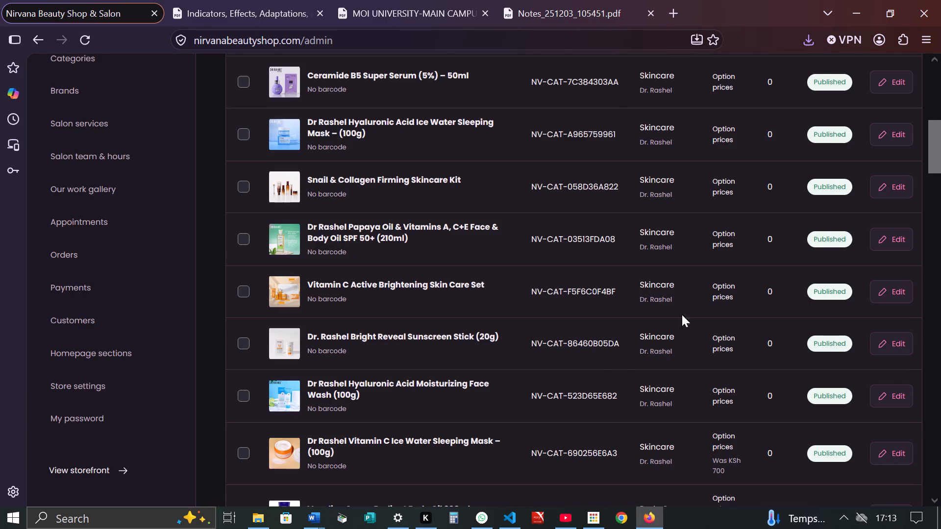
Open the Maybelline Hydrating Lifter Gloss Peach Ring Shade record, set its Option 1 stock to 0 and save the changes.
{"action": "scroll", "coordinate": [599, 301], "scroll_direction": "down", "scroll_amount": 7}
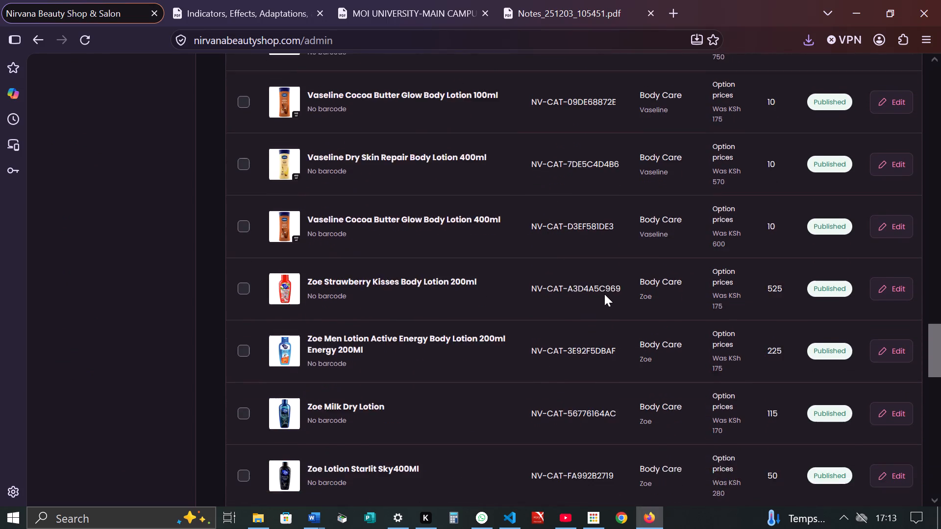
{"action": "scroll", "coordinate": [604, 294], "scroll_direction": "down", "scroll_amount": 2}
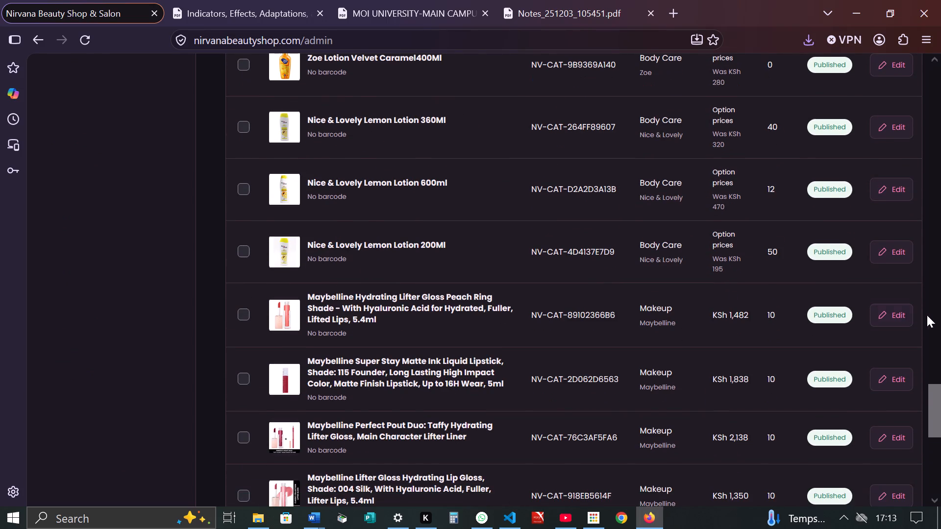
{"action": "left_click", "coordinate": [903, 314]}
{"action": "scroll", "coordinate": [781, 330], "scroll_direction": "down", "scroll_amount": 1}
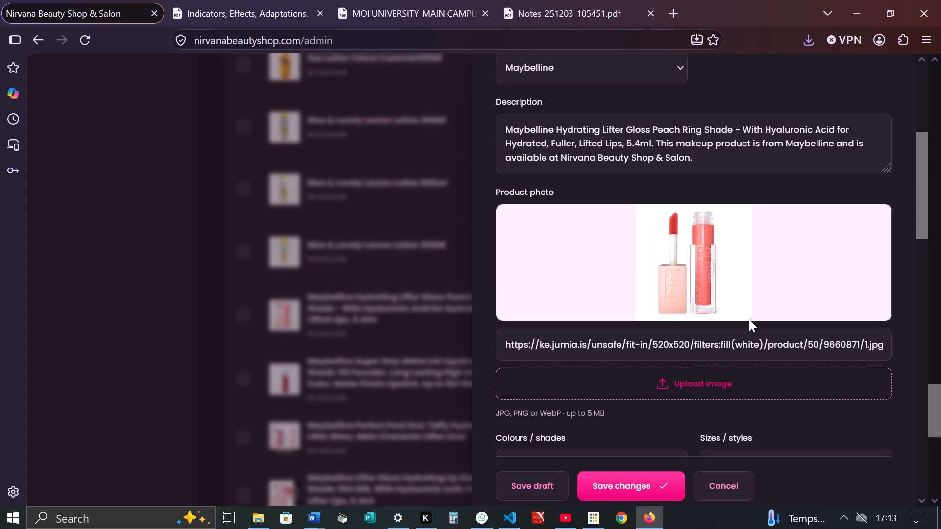
{"action": "scroll", "coordinate": [749, 319], "scroll_direction": "down", "scroll_amount": 2}
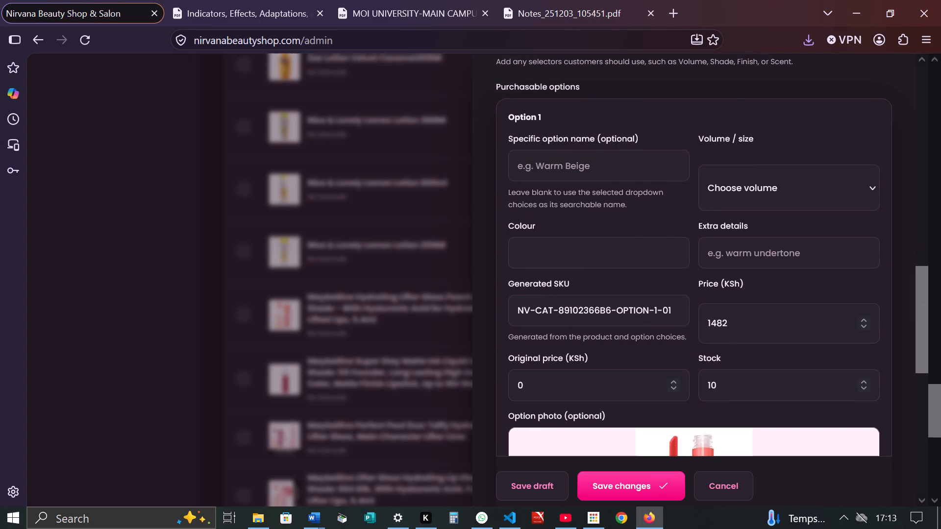
{"action": "left_click", "coordinate": [712, 382]}
{"action": "key", "text": "BackSpace"}
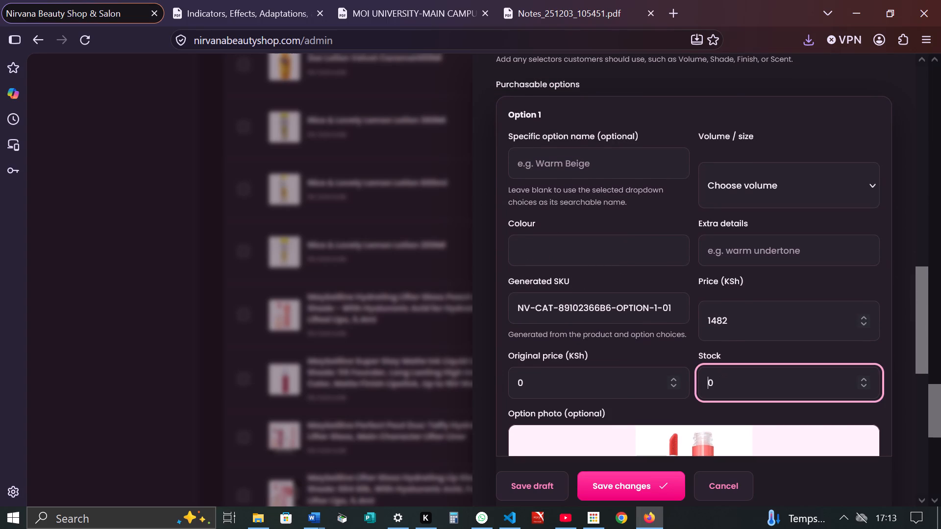
{"action": "left_click", "coordinate": [623, 495]}
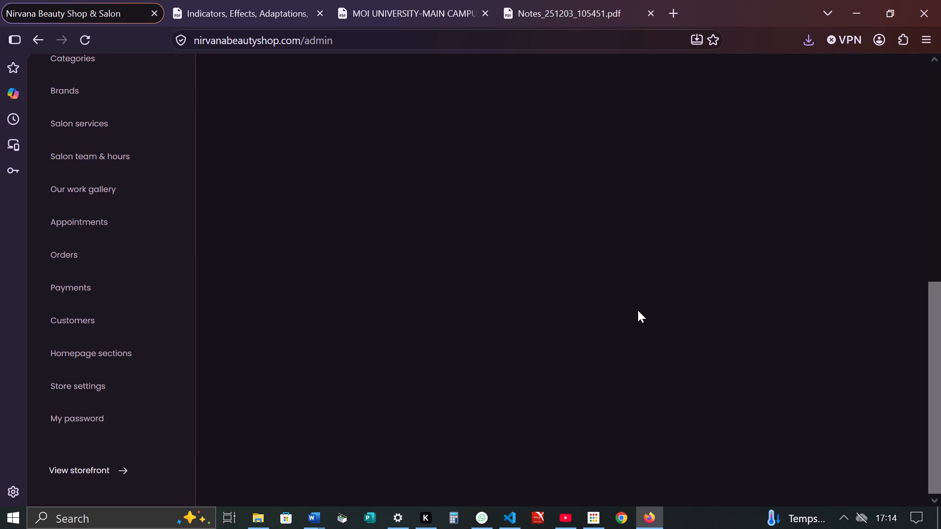
Open the Maybelline Super Stay Matte Ink Liquid Lipstick, Shade 115 Founder record, set its Option 1 stock to 0 and try to save.
{"action": "scroll", "coordinate": [642, 304], "scroll_direction": "down", "scroll_amount": 1}
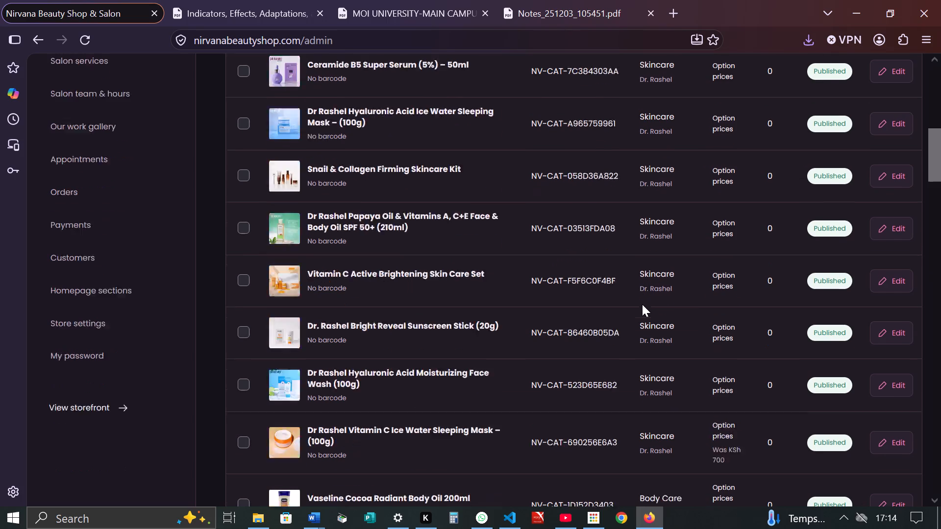
{"action": "scroll", "coordinate": [642, 304], "scroll_direction": "down", "scroll_amount": 6}
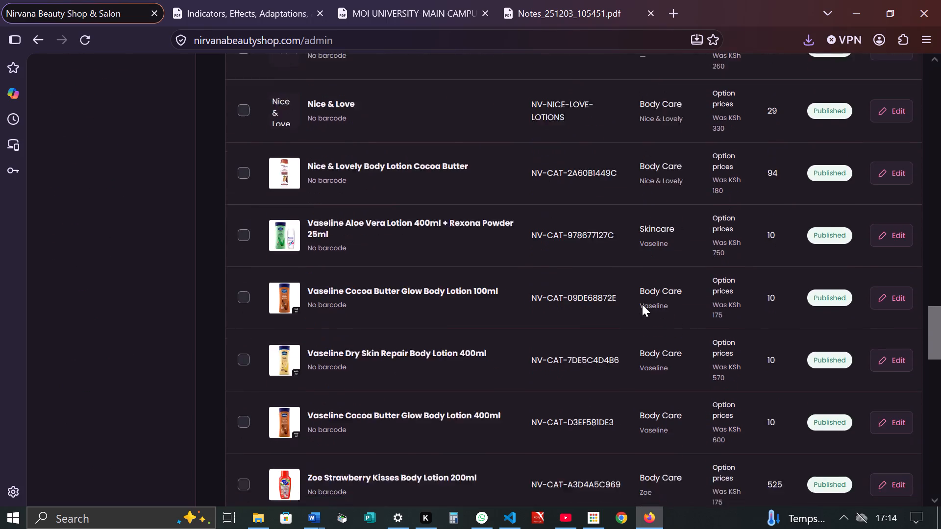
{"action": "scroll", "coordinate": [642, 304], "scroll_direction": "down", "scroll_amount": 2}
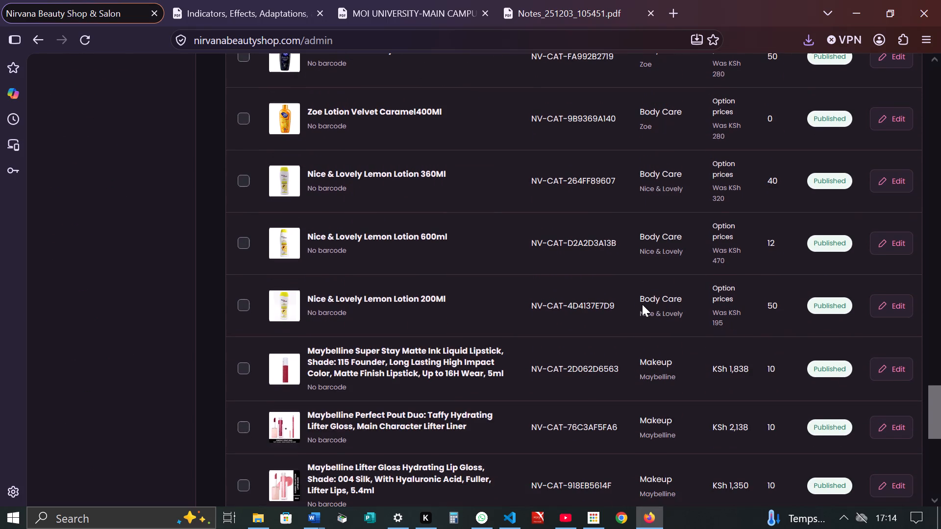
{"action": "scroll", "coordinate": [642, 304], "scroll_direction": "down", "scroll_amount": 1}
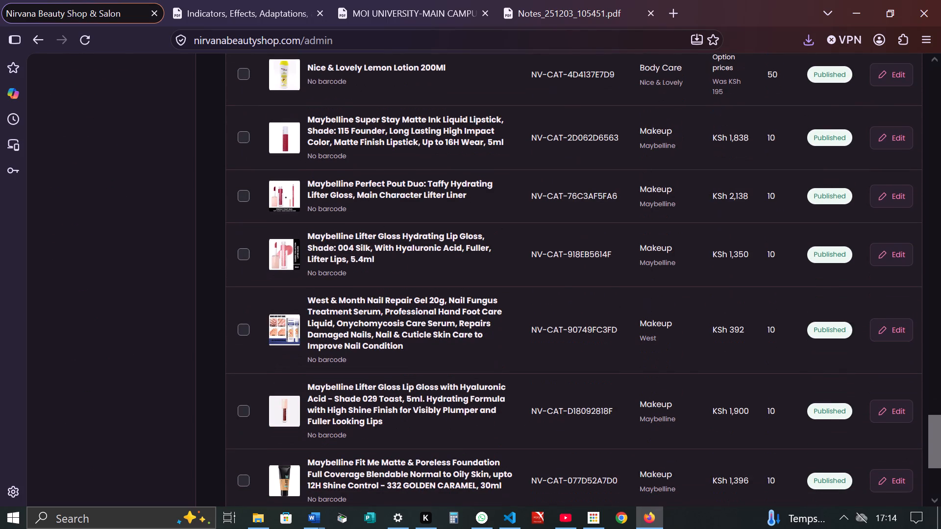
{"action": "left_click", "coordinate": [897, 138]}
{"action": "scroll", "coordinate": [721, 255], "scroll_direction": "down", "scroll_amount": 1}
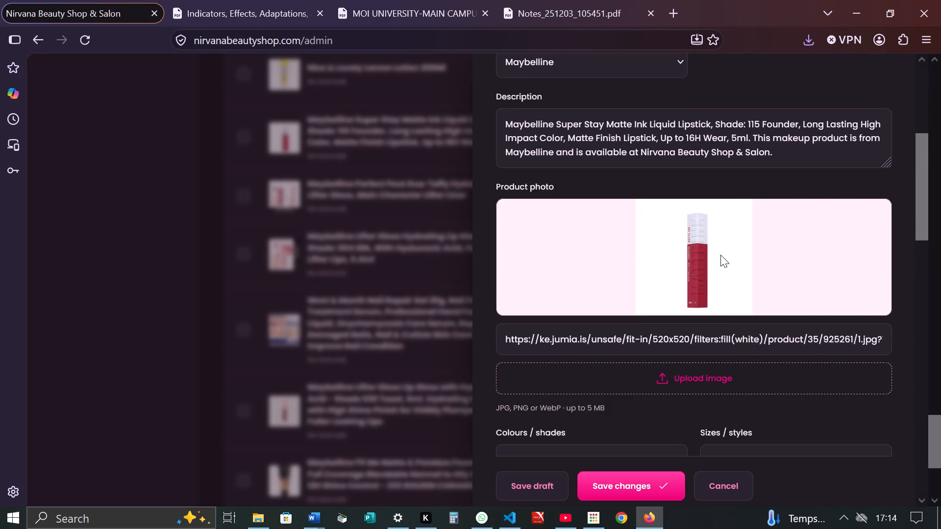
{"action": "scroll", "coordinate": [682, 326], "scroll_direction": "down", "scroll_amount": 2}
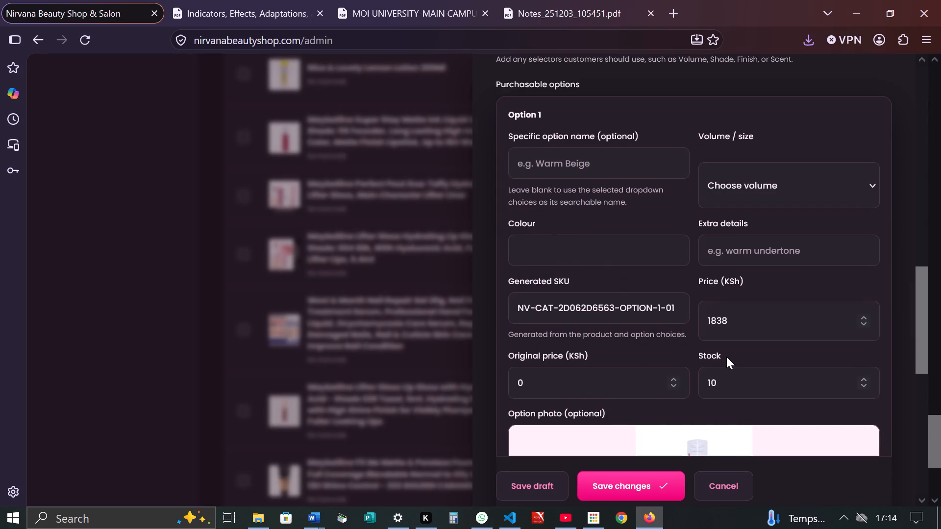
{"action": "left_click", "coordinate": [714, 383]}
{"action": "key", "text": "BackSpace"}
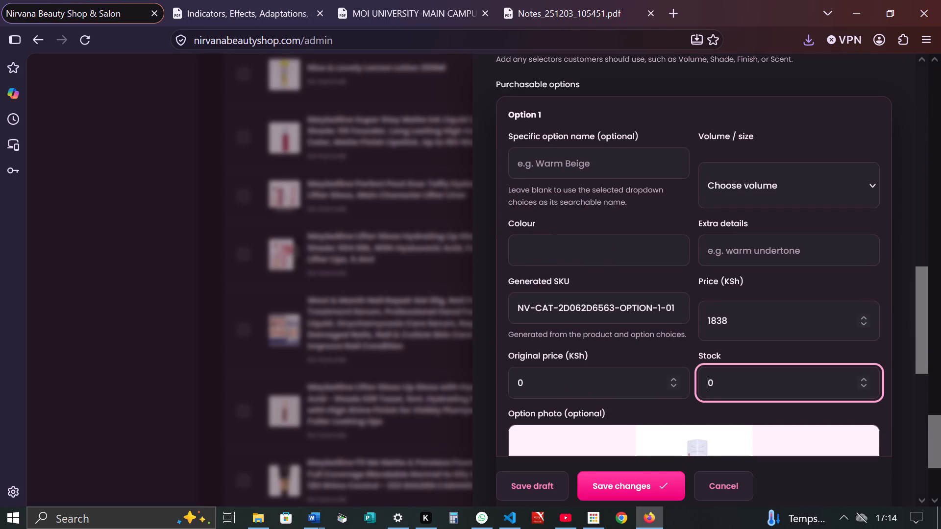
{"action": "left_click", "coordinate": [649, 477]}
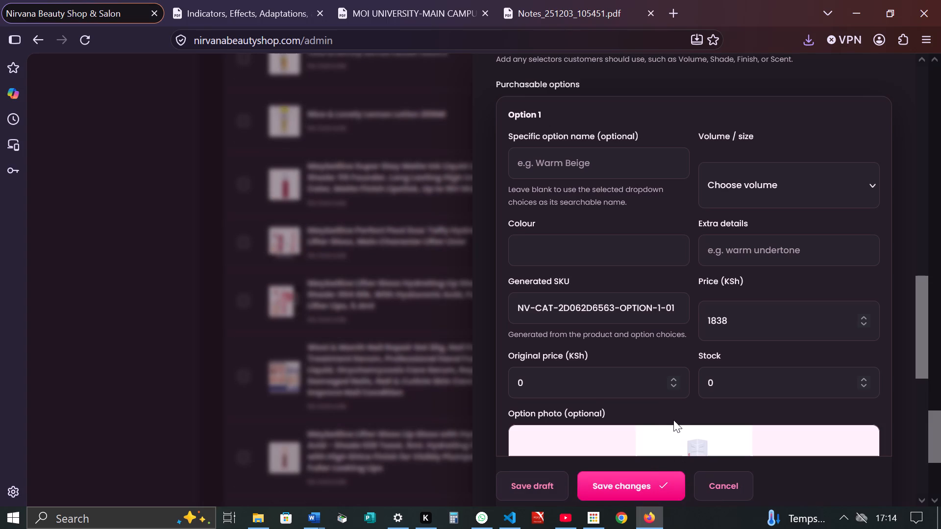
Shorten the record's general product name to "Maybelline Super Stay Matte Ink Liquid", removing the rest of the text, and save the changes.
{"action": "scroll", "coordinate": [705, 314], "scroll_direction": "up", "scroll_amount": 4}
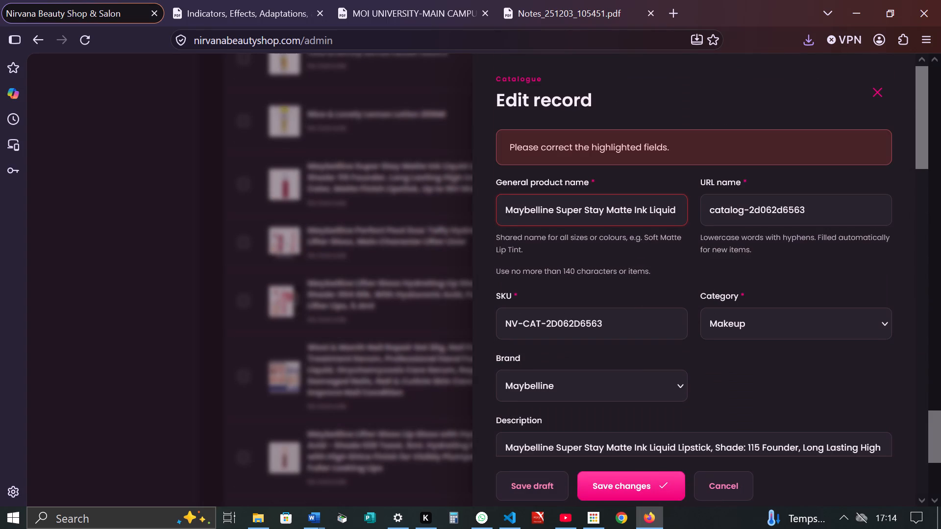
{"action": "left_click_drag", "start_coordinate": [676, 213], "coordinate": [690, 216]}
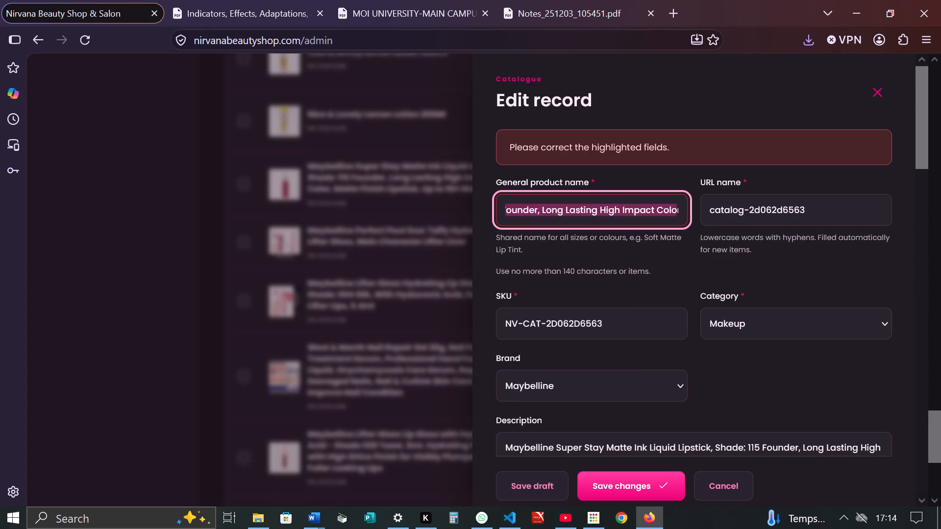
{"action": "left_click_drag", "start_coordinate": [690, 216], "coordinate": [691, 216]}
{"action": "key", "text": "BackSpace"}
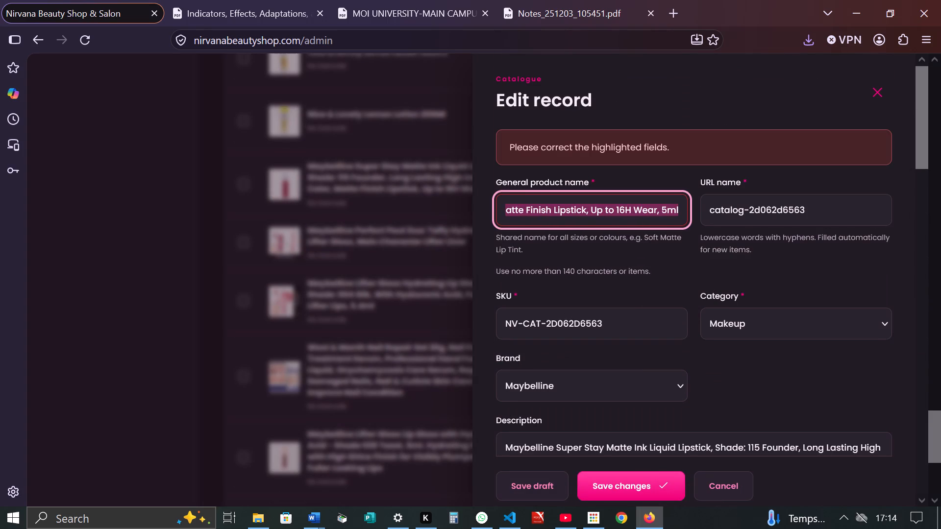
{"action": "left_click_drag", "start_coordinate": [691, 216], "coordinate": [642, 491]}
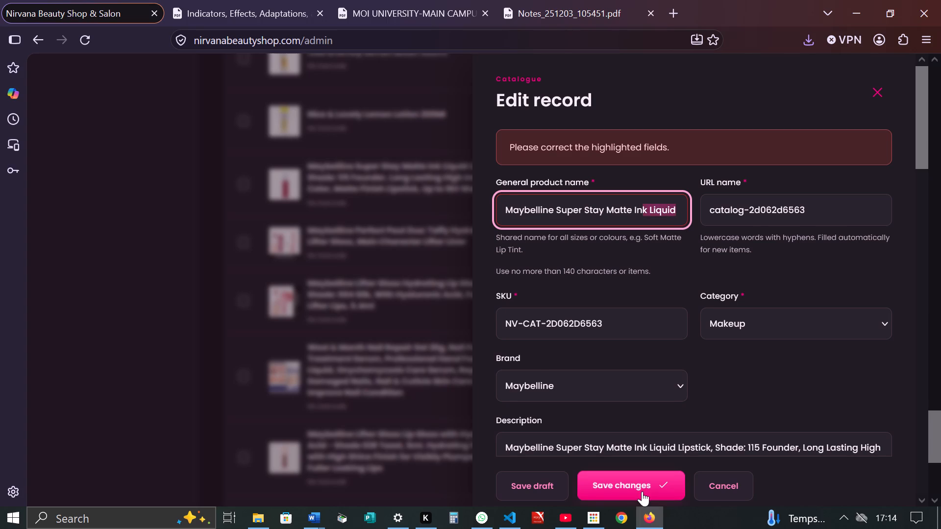
{"action": "left_click", "coordinate": [642, 491]}
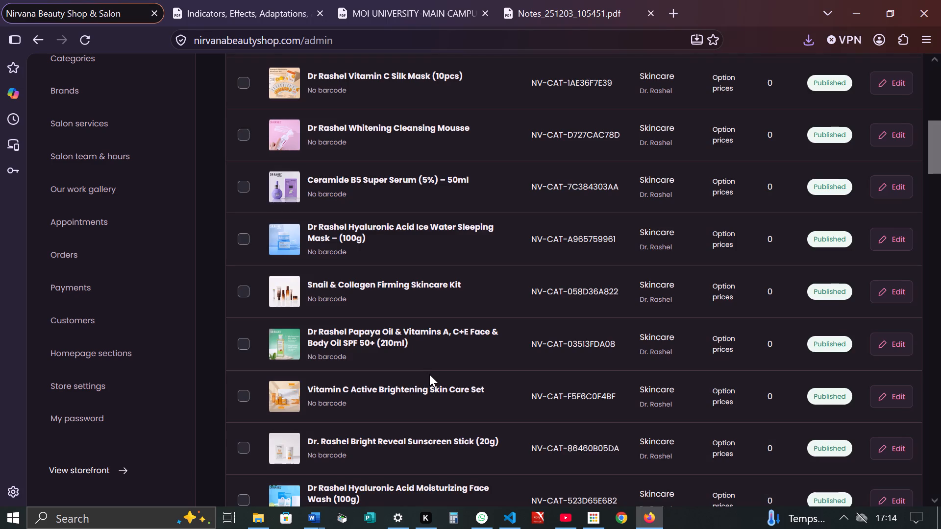
Open the Maybelline Perfect Pout Duo Taffy Hydrating Lifter Gloss record, set its Option 1 stock to 0 and save the changes.
{"action": "scroll", "coordinate": [440, 229], "scroll_direction": "up", "scroll_amount": 1}
{"action": "scroll", "coordinate": [449, 249], "scroll_direction": "down", "scroll_amount": 4}
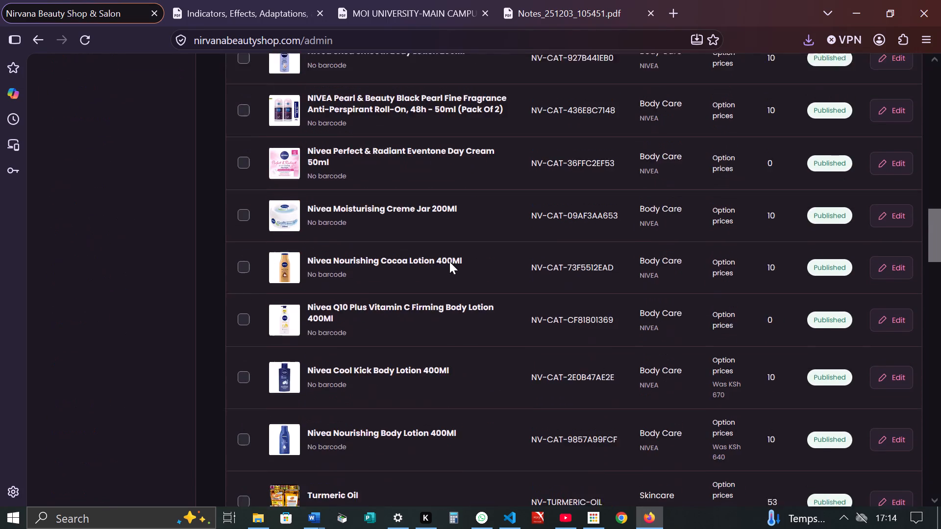
{"action": "scroll", "coordinate": [449, 276], "scroll_direction": "down", "scroll_amount": 4}
{"action": "scroll", "coordinate": [472, 331], "scroll_direction": "down", "scroll_amount": 1}
{"action": "scroll", "coordinate": [472, 331], "scroll_direction": "up", "scroll_amount": 1}
{"action": "scroll", "coordinate": [471, 331], "scroll_direction": "down", "scroll_amount": 3}
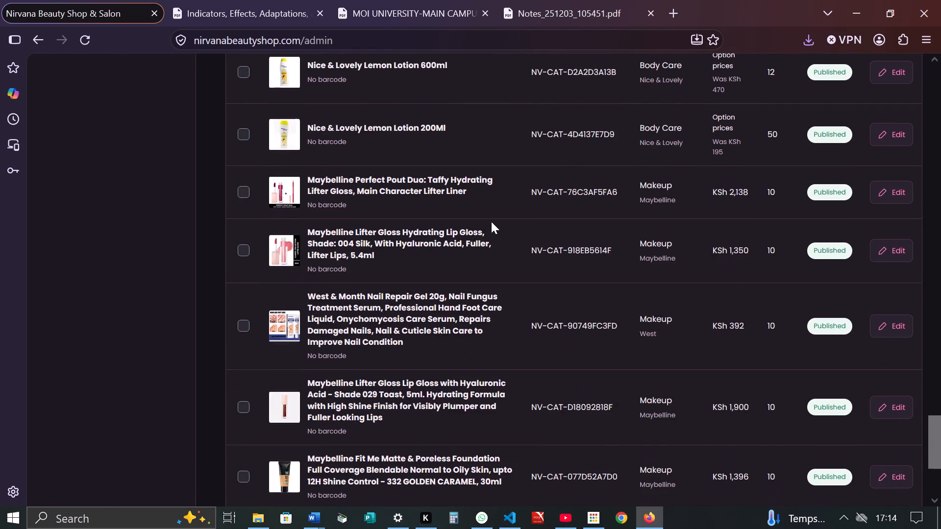
{"action": "left_click", "coordinate": [899, 189]}
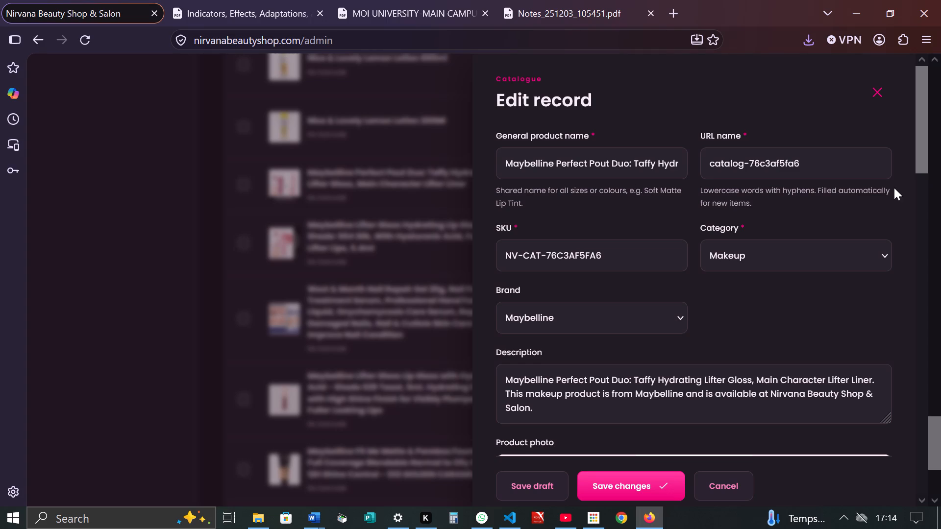
{"action": "scroll", "coordinate": [746, 301], "scroll_direction": "down", "scroll_amount": 1}
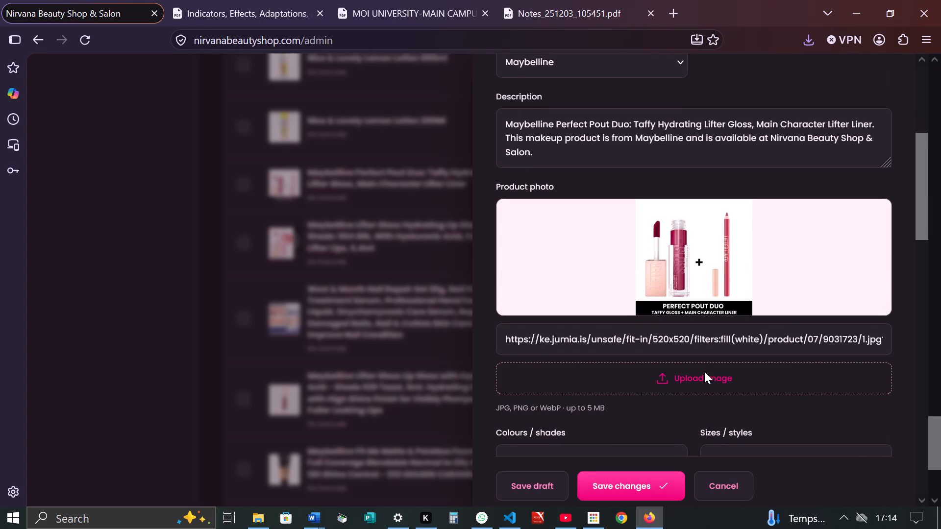
{"action": "scroll", "coordinate": [706, 394], "scroll_direction": "down", "scroll_amount": 2}
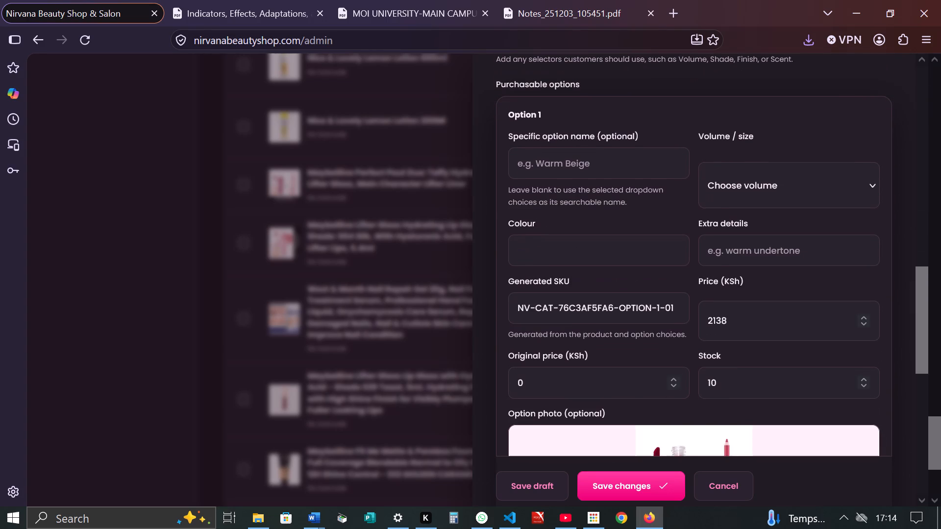
{"action": "left_click", "coordinate": [712, 381]}
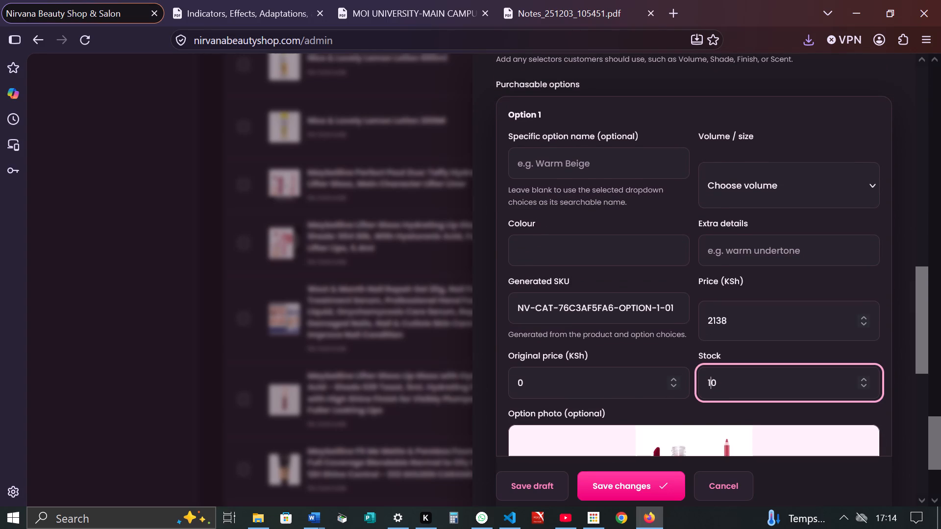
{"action": "key", "text": "BackSpace"}
{"action": "left_click", "coordinate": [597, 485]}
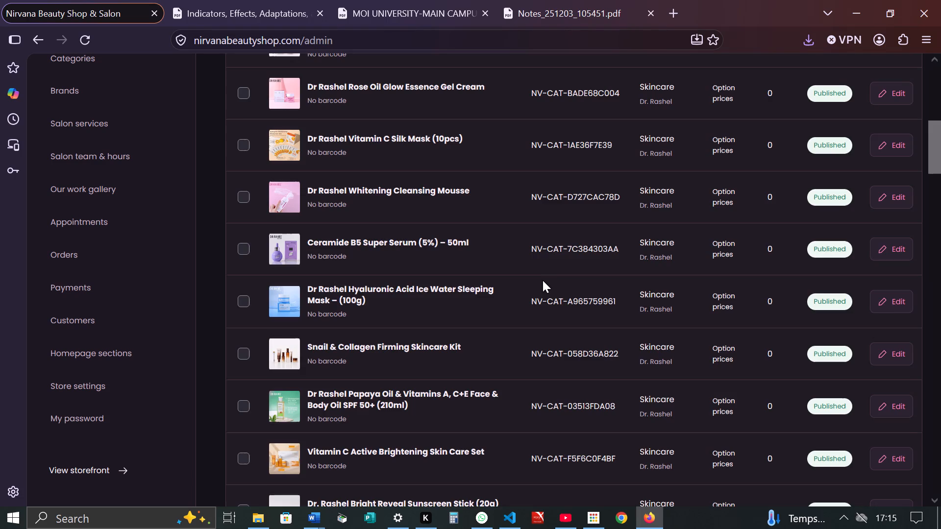
Open the Maybelline Lifter Gloss Hydrating Lip Gloss, Shade 004 Silk record, set its Option 1 stock to 0 and save the changes.
{"action": "scroll", "coordinate": [554, 315], "scroll_direction": "down", "scroll_amount": 4}
{"action": "scroll", "coordinate": [561, 375], "scroll_direction": "down", "scroll_amount": 3}
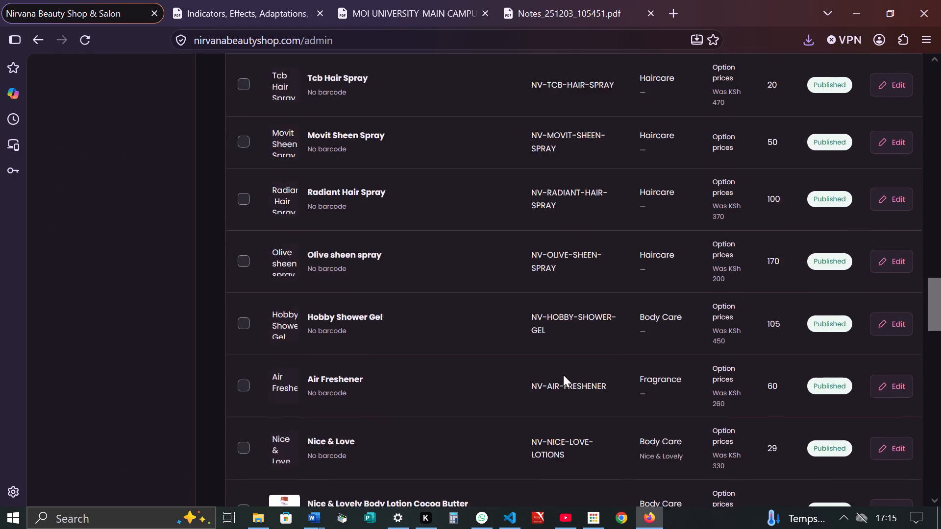
{"action": "scroll", "coordinate": [717, 380], "scroll_direction": "down", "scroll_amount": 3}
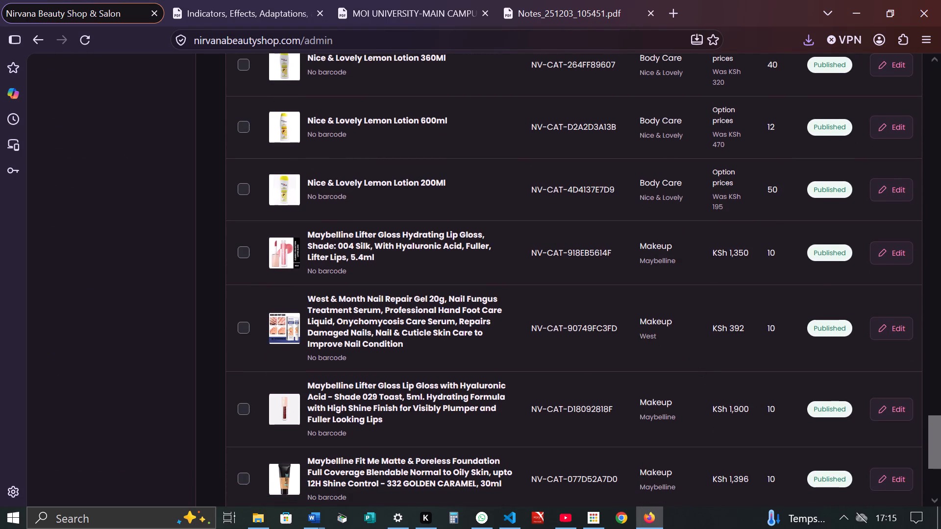
{"action": "left_click", "coordinate": [904, 249]}
{"action": "scroll", "coordinate": [710, 304], "scroll_direction": "down", "scroll_amount": 1}
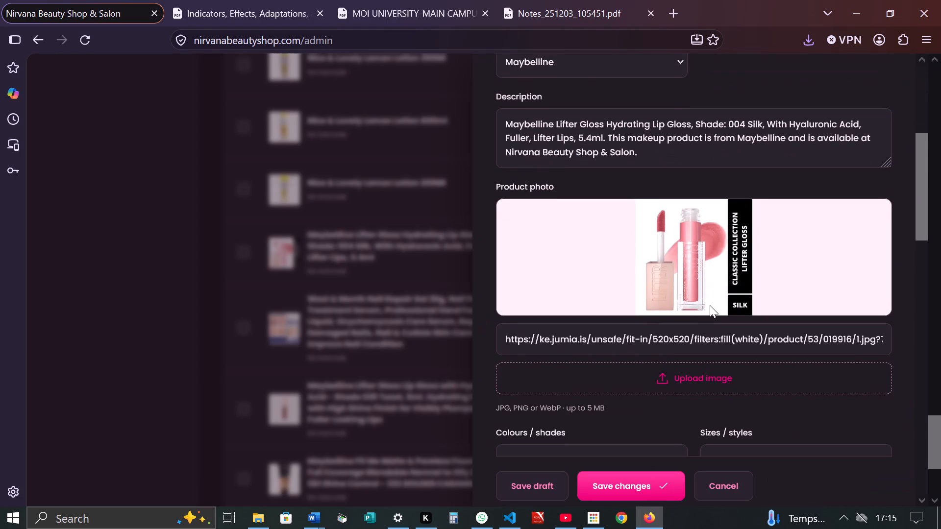
{"action": "scroll", "coordinate": [716, 310], "scroll_direction": "down", "scroll_amount": 3}
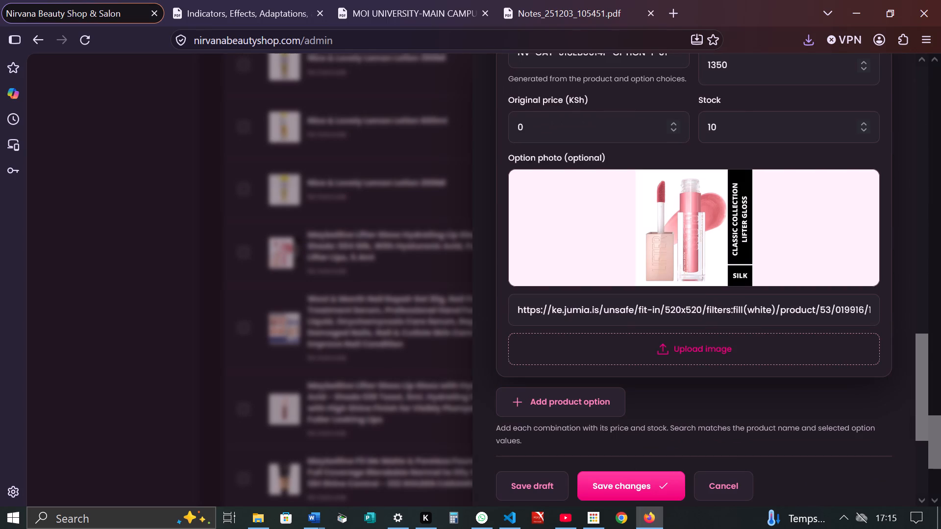
{"action": "left_click", "coordinate": [712, 128]}
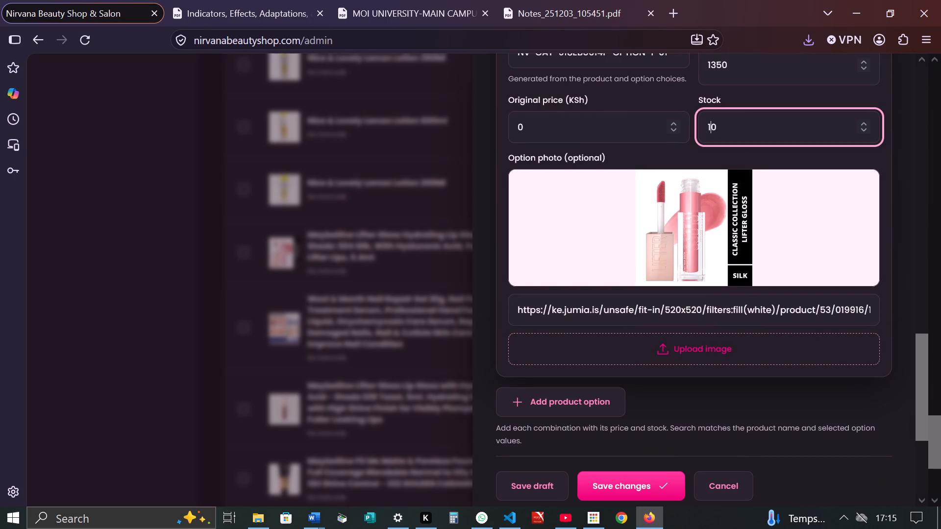
{"action": "key", "text": "BackSpace"}
{"action": "left_click", "coordinate": [622, 483]}
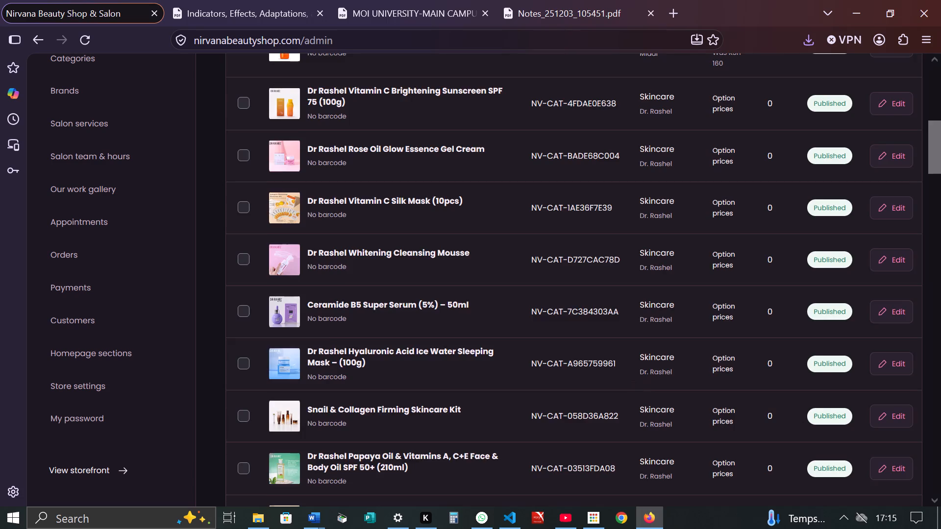
Open the West & Month Nail Repair Gel 20g record, set its Option 1 stock to 0 and try to save.
{"action": "scroll", "coordinate": [705, 372], "scroll_direction": "down", "scroll_amount": 5}
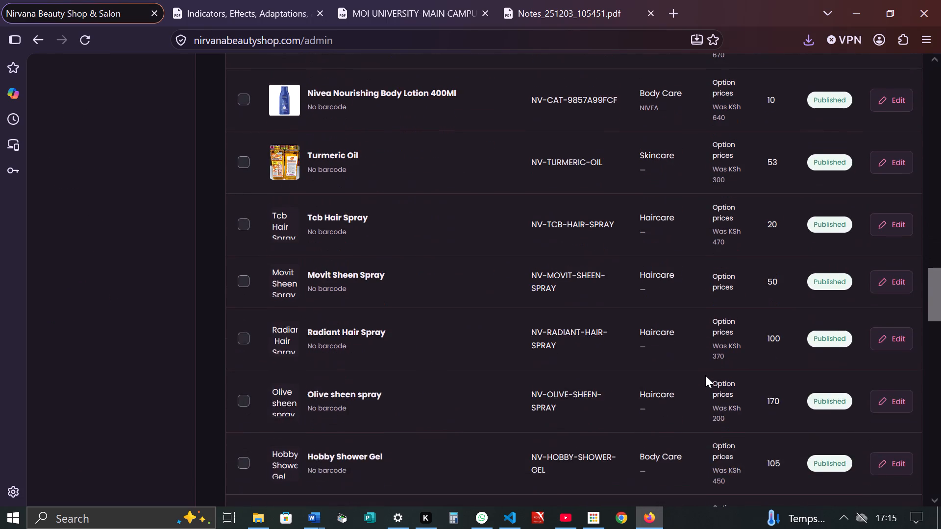
{"action": "scroll", "coordinate": [705, 375], "scroll_direction": "down", "scroll_amount": 2}
{"action": "scroll", "coordinate": [554, 347], "scroll_direction": "down", "scroll_amount": 1}
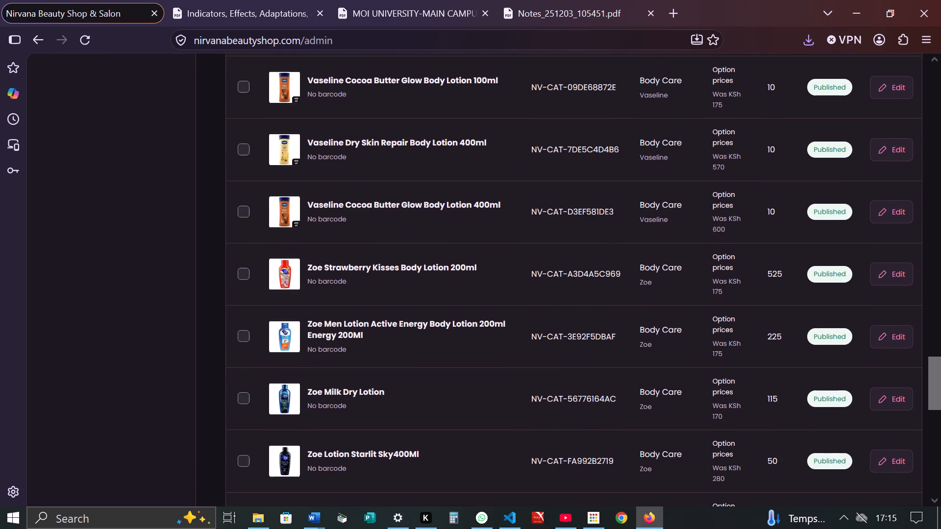
{"action": "scroll", "coordinate": [616, 352], "scroll_direction": "down", "scroll_amount": 2}
{"action": "left_click", "coordinate": [879, 325]}
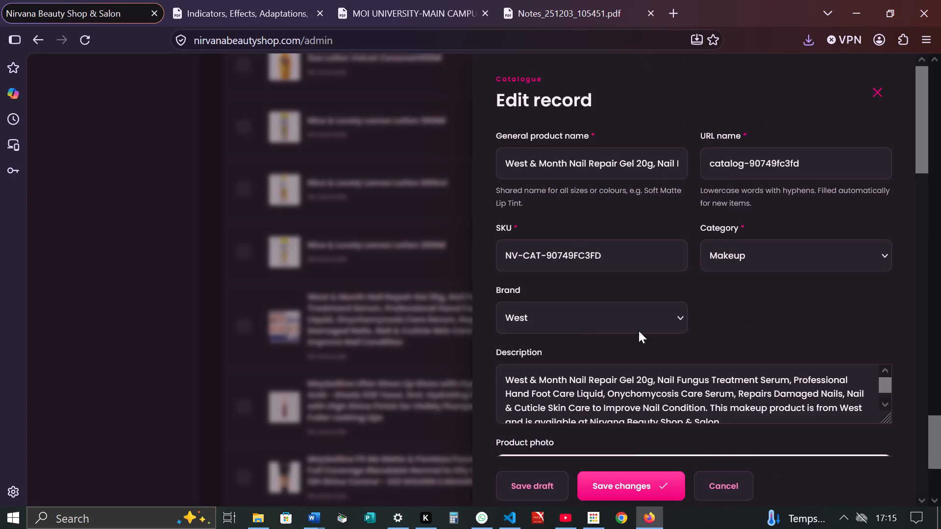
{"action": "scroll", "coordinate": [589, 323], "scroll_direction": "down", "scroll_amount": 1}
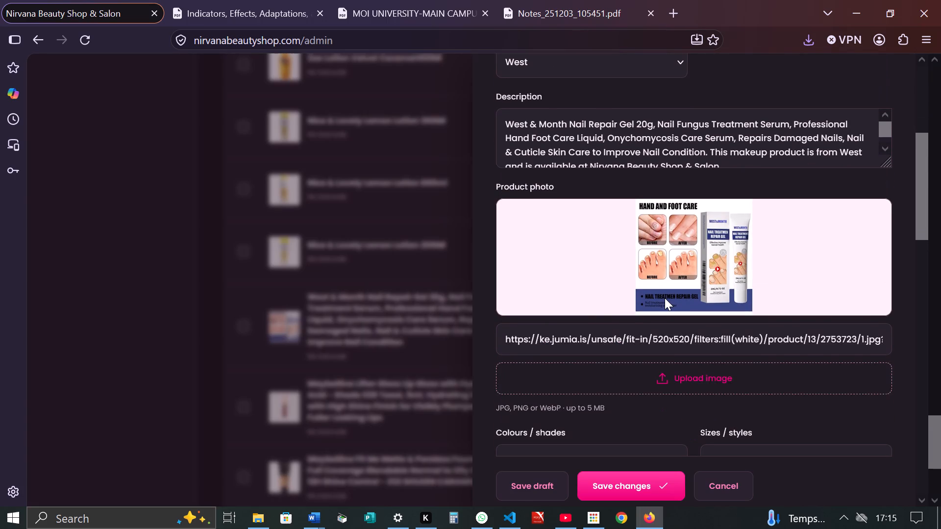
{"action": "scroll", "coordinate": [705, 337], "scroll_direction": "down", "scroll_amount": 2}
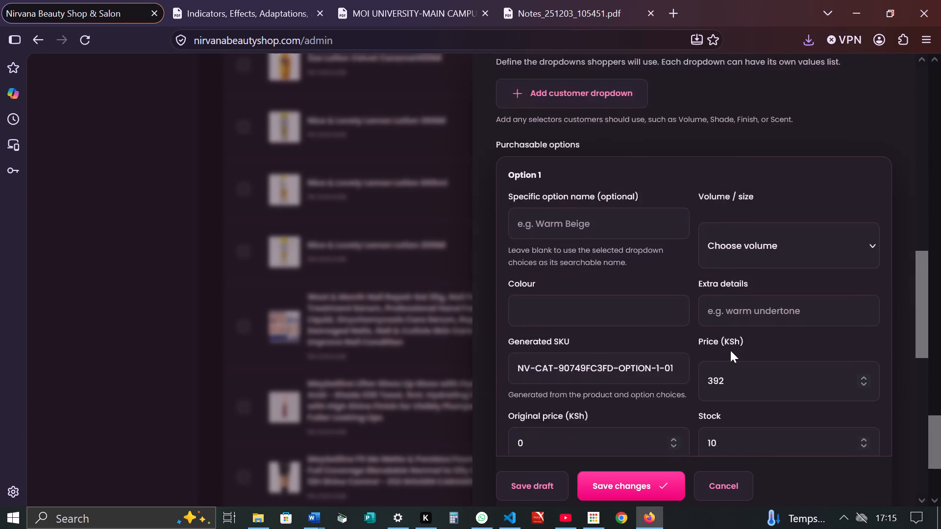
{"action": "left_click", "coordinate": [711, 388]}
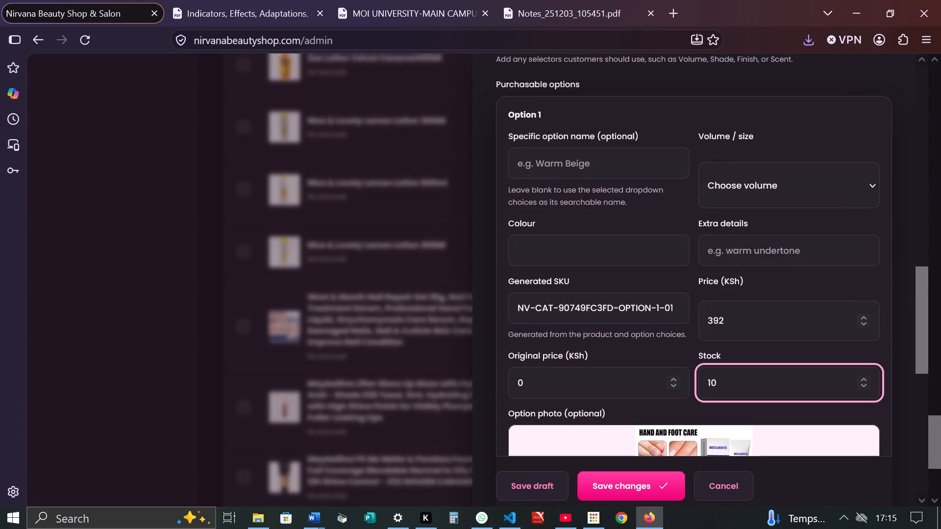
{"action": "key", "text": "BackSpace"}
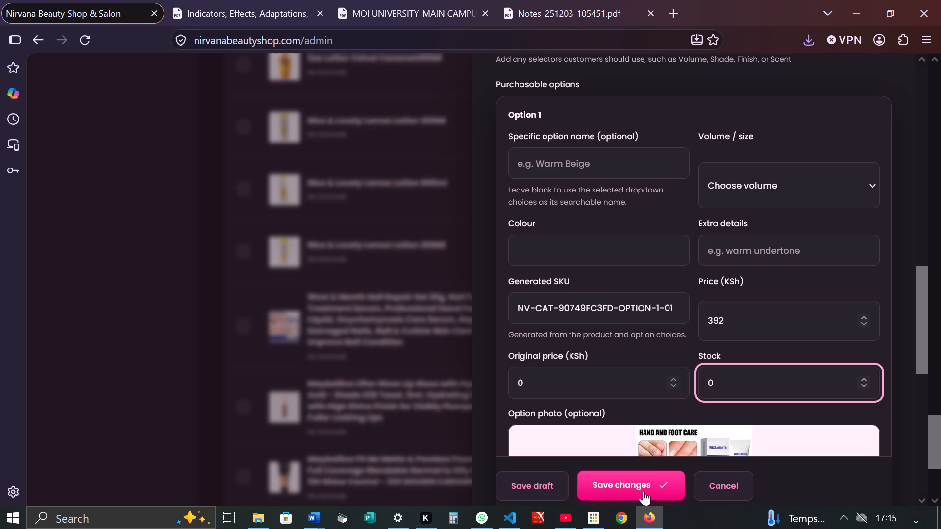
{"action": "left_click", "coordinate": [644, 491]}
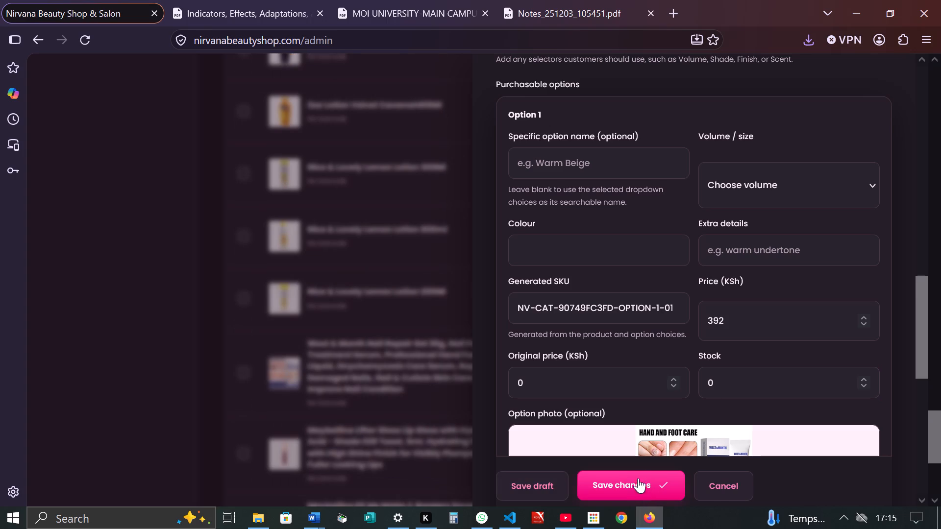
Shorten the record's general product name to "West & Month Nail Repair Gel 20g", removing the rest of the text, and save the changes.
{"action": "scroll", "coordinate": [731, 312], "scroll_direction": "down", "scroll_amount": 2}
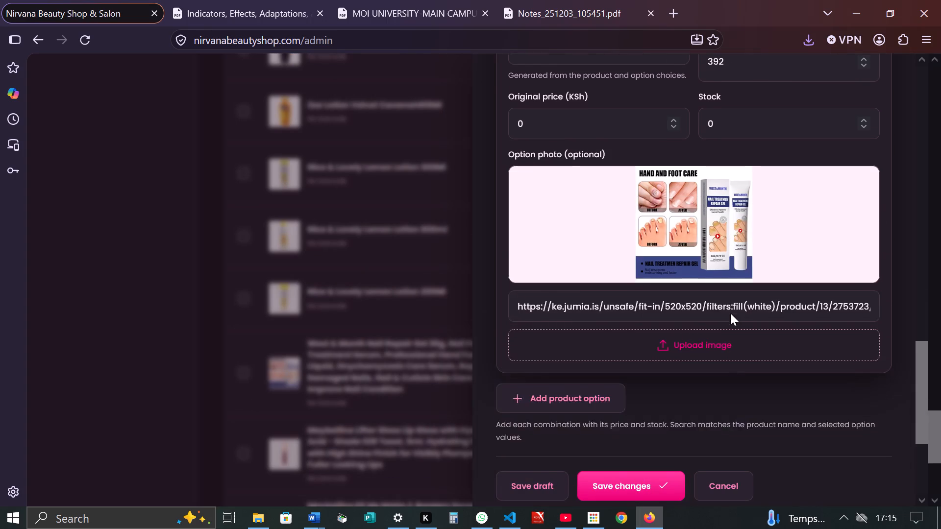
{"action": "scroll", "coordinate": [705, 324], "scroll_direction": "down", "scroll_amount": 1}
{"action": "scroll", "coordinate": [761, 264], "scroll_direction": "up", "scroll_amount": 4}
{"action": "scroll", "coordinate": [741, 269], "scroll_direction": "down", "scroll_amount": 1}
{"action": "scroll", "coordinate": [654, 247], "scroll_direction": "up", "scroll_amount": 1}
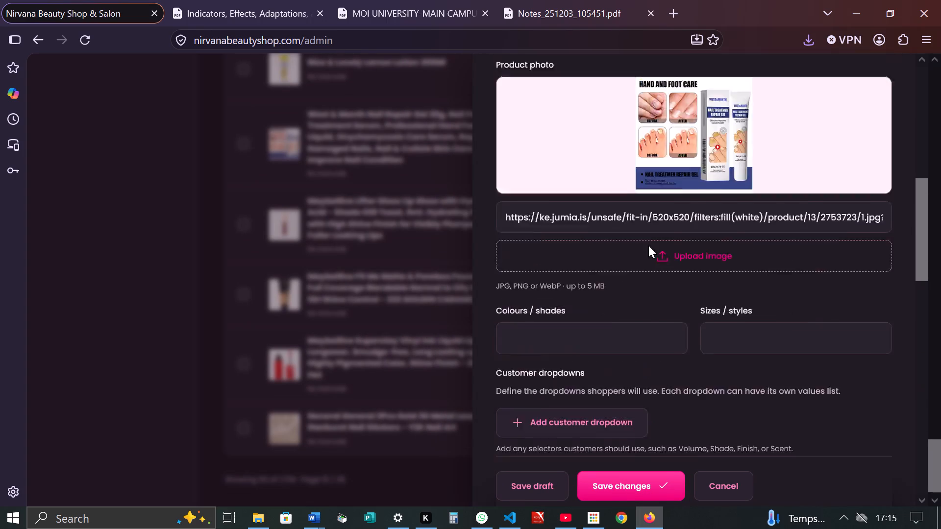
{"action": "scroll", "coordinate": [645, 248], "scroll_direction": "up", "scroll_amount": 2}
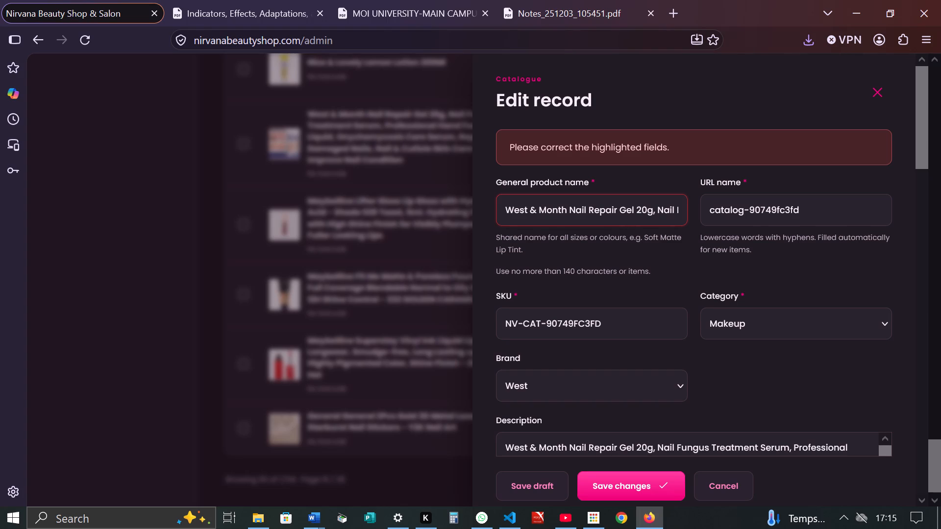
{"action": "left_click_drag", "start_coordinate": [652, 211], "coordinate": [707, 220]}
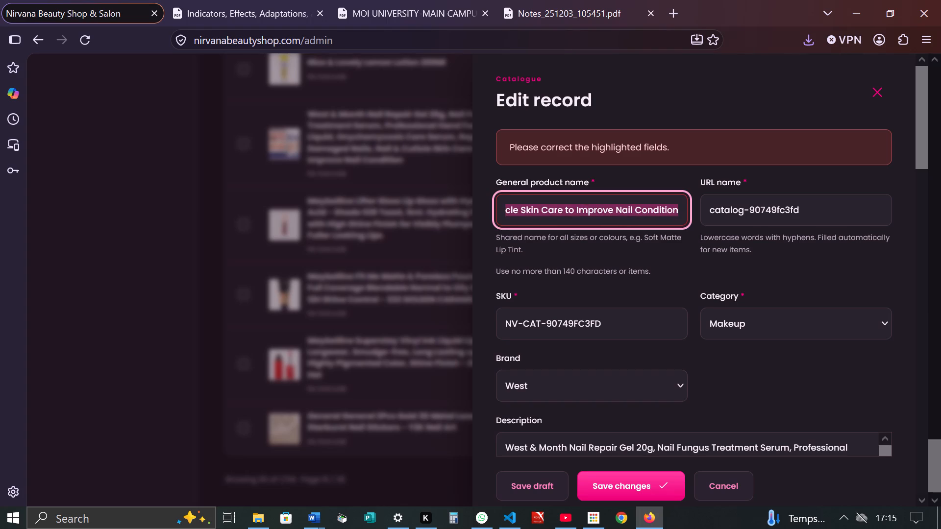
{"action": "left_click_drag", "start_coordinate": [707, 220], "coordinate": [660, 474]}
{"action": "key", "text": "BackSpace"}
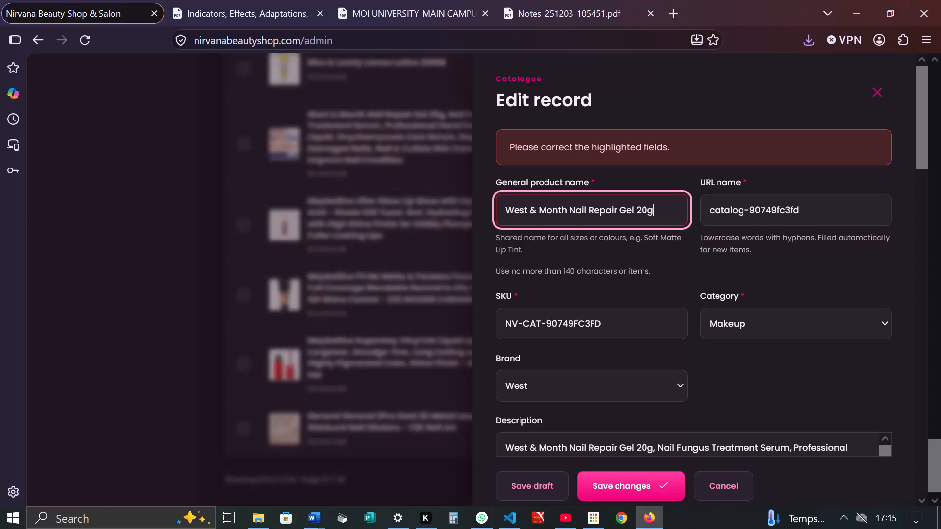
{"action": "left_click_drag", "start_coordinate": [660, 474], "coordinate": [652, 483]}
{"action": "left_click", "coordinate": [651, 483]}
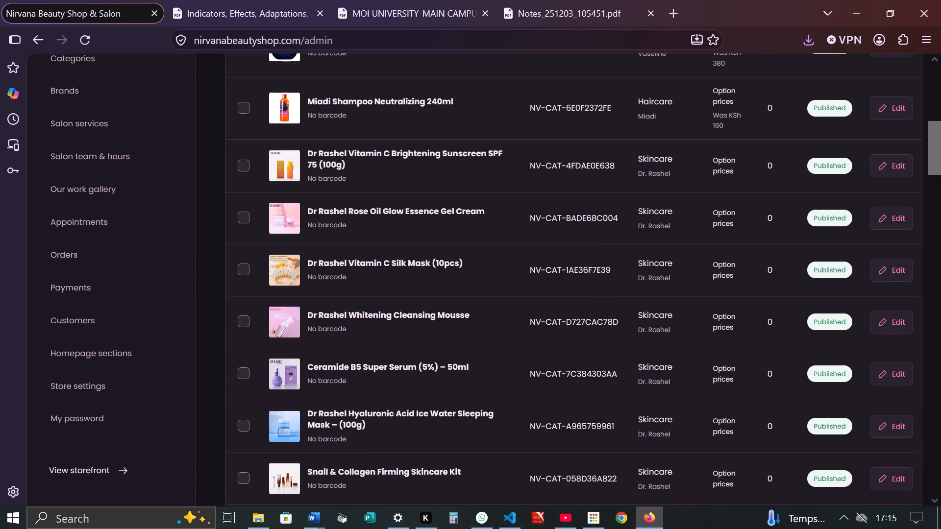
Open the Maybelline Lifter Gloss Lip Gloss, Shade 029 Toast record, set its Option 1 stock to 0 and try to save.
{"action": "scroll", "coordinate": [601, 292], "scroll_direction": "down", "scroll_amount": 10}
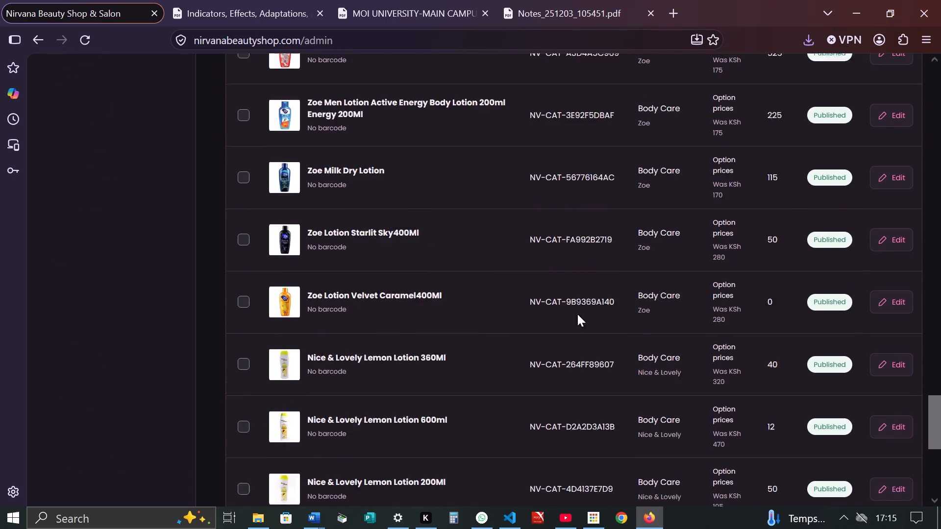
{"action": "scroll", "coordinate": [508, 339], "scroll_direction": "down", "scroll_amount": 1}
{"action": "scroll", "coordinate": [503, 336], "scroll_direction": "up", "scroll_amount": 1}
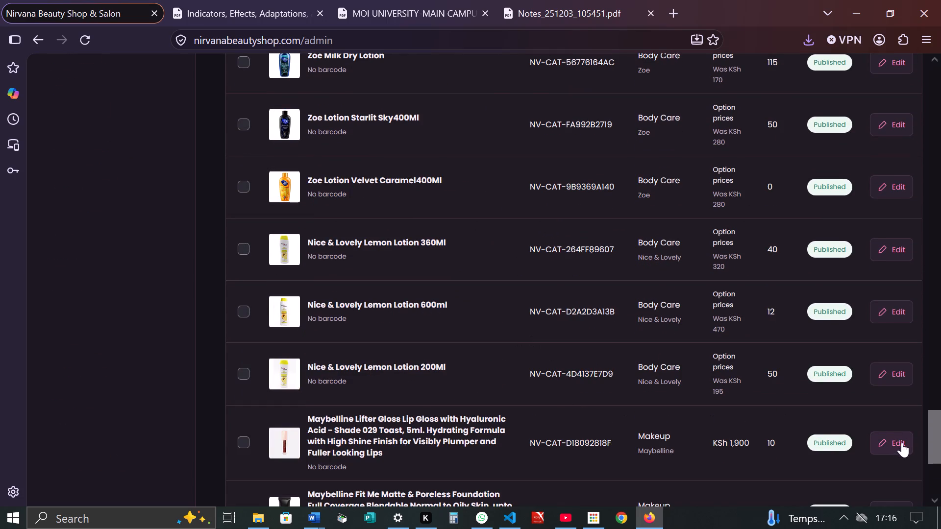
{"action": "left_click", "coordinate": [898, 444]}
{"action": "scroll", "coordinate": [799, 416], "scroll_direction": "down", "scroll_amount": 2}
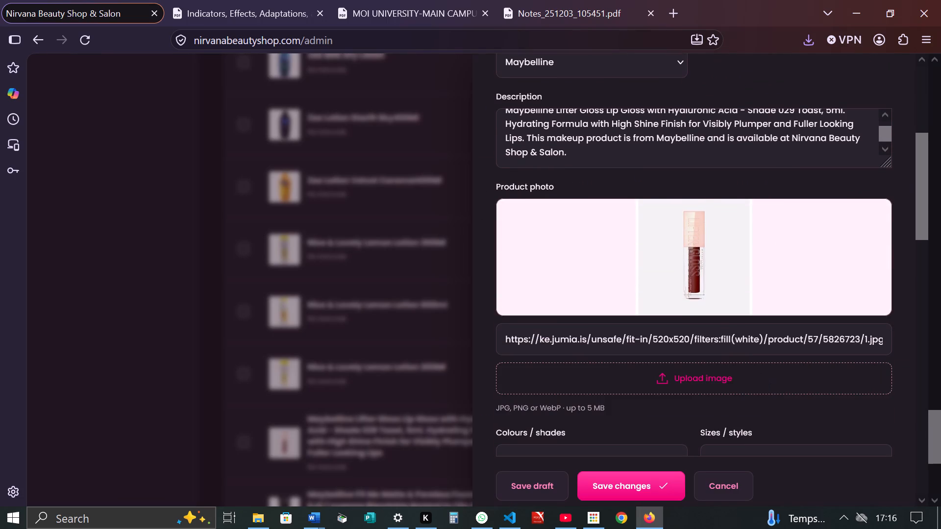
{"action": "scroll", "coordinate": [769, 309], "scroll_direction": "down", "scroll_amount": 2}
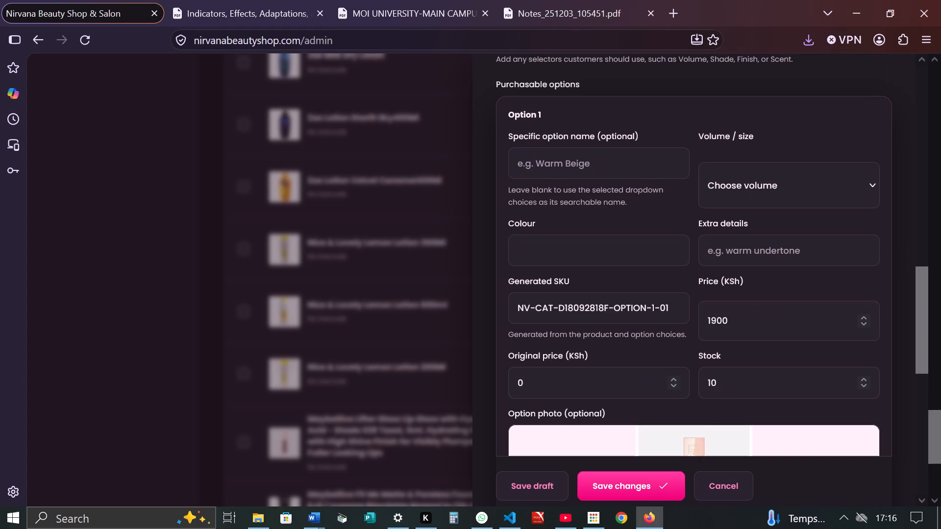
{"action": "left_click", "coordinate": [710, 385]}
{"action": "key", "text": "BackSpace"}
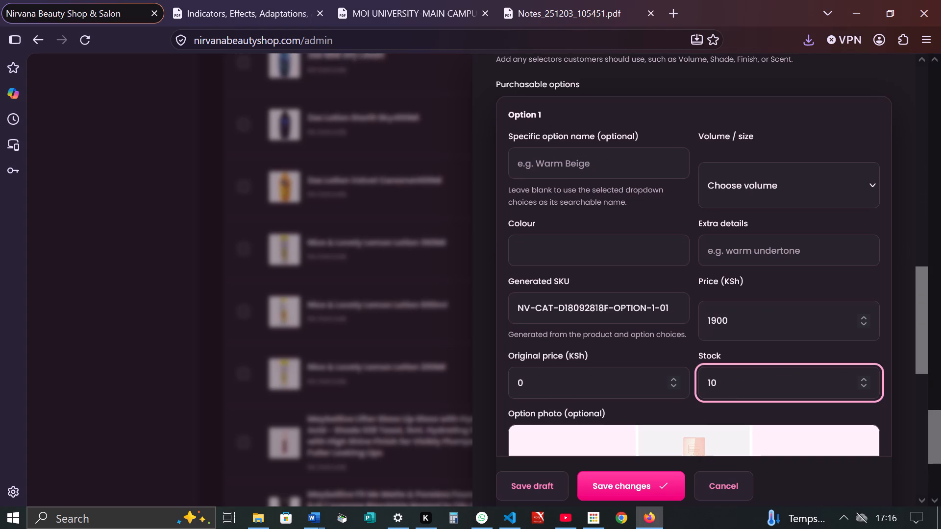
{"action": "left_click", "coordinate": [655, 487]}
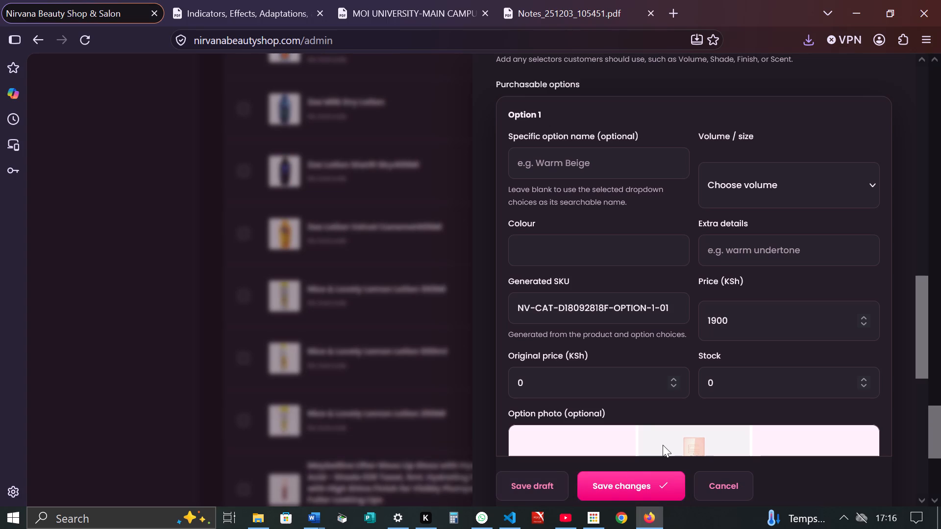
Shorten the record's general product name to "Maybelline Lifter Gloss Lip Gloss with Hyaluronic Acid", removing the rest of the text, and save the changes.
{"action": "scroll", "coordinate": [683, 386], "scroll_direction": "up", "scroll_amount": 3}
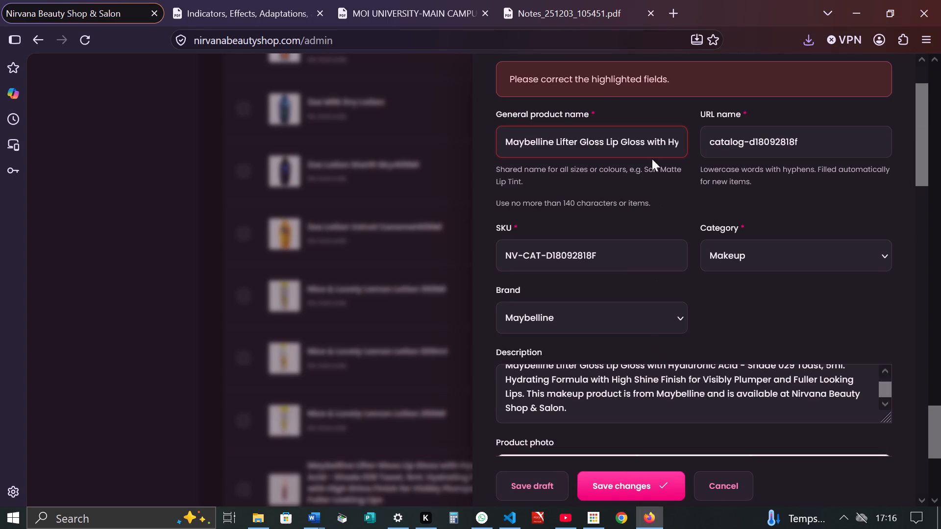
{"action": "left_click", "coordinate": [675, 144]}
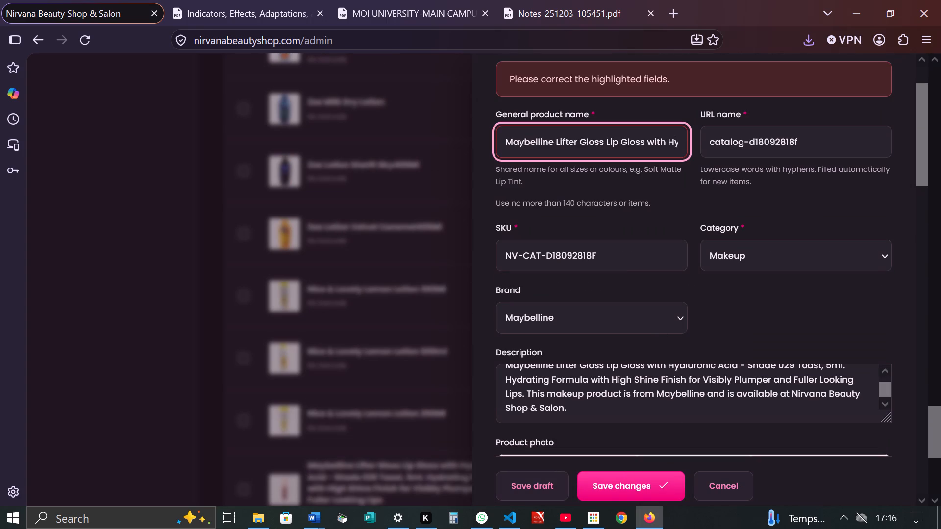
{"action": "key", "text": "Right"}
{"action": "key", "text": "Right"}
{"action": "key", "text": "Right"}
{"action": "key", "text": "Right"}
{"action": "key", "text": "Right"}
{"action": "key", "text": "Right"}
{"action": "key", "text": "Right"}
{"action": "key", "text": "Right"}
{"action": "key", "text": "Right"}
{"action": "key", "text": "Right"}
{"action": "key", "text": "Right"}
{"action": "key", "text": "Right"}
{"action": "key", "text": "Right"}
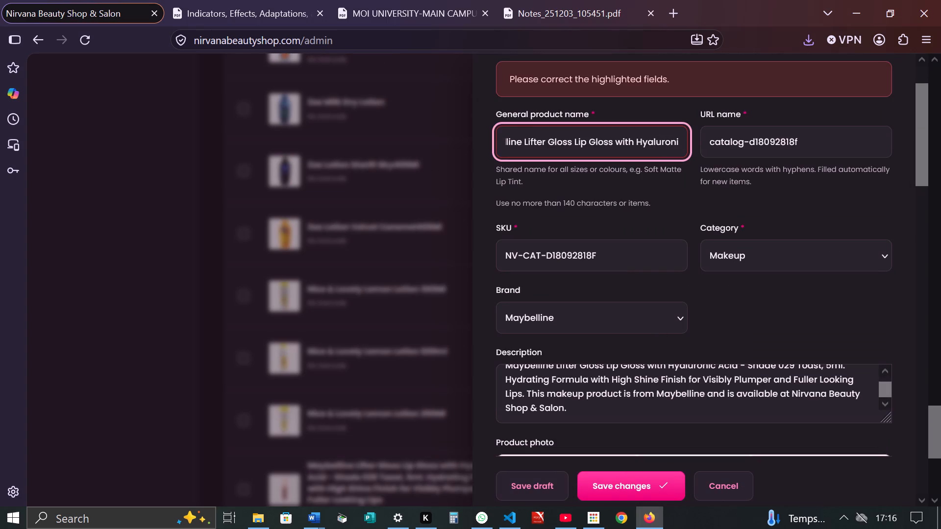
{"action": "key", "text": "Right"}
{"action": "key", "text": "Right"}
{"action": "key", "text": "Right"}
{"action": "key", "text": "Right"}
{"action": "key", "text": "Right"}
{"action": "key", "text": "Right"}
{"action": "key", "text": "Right"}
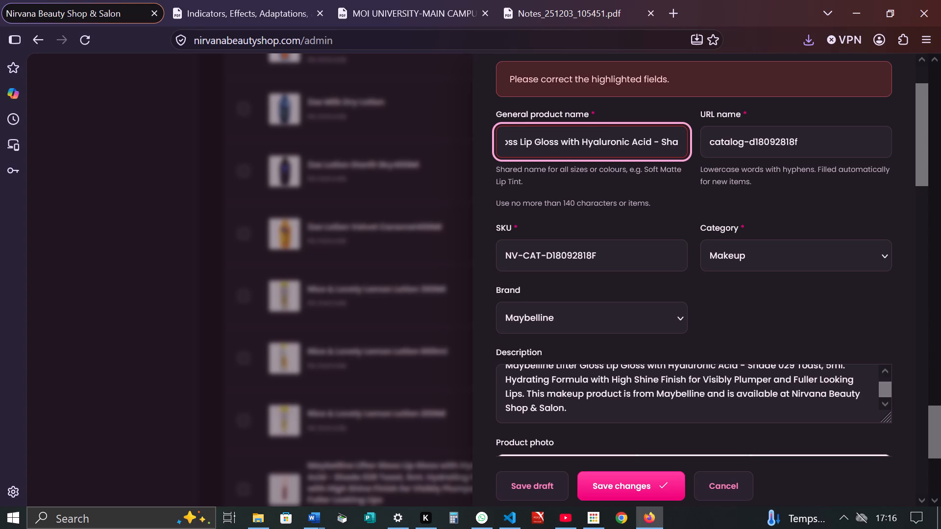
{"action": "left_click_drag", "start_coordinate": [652, 145], "coordinate": [686, 149]}
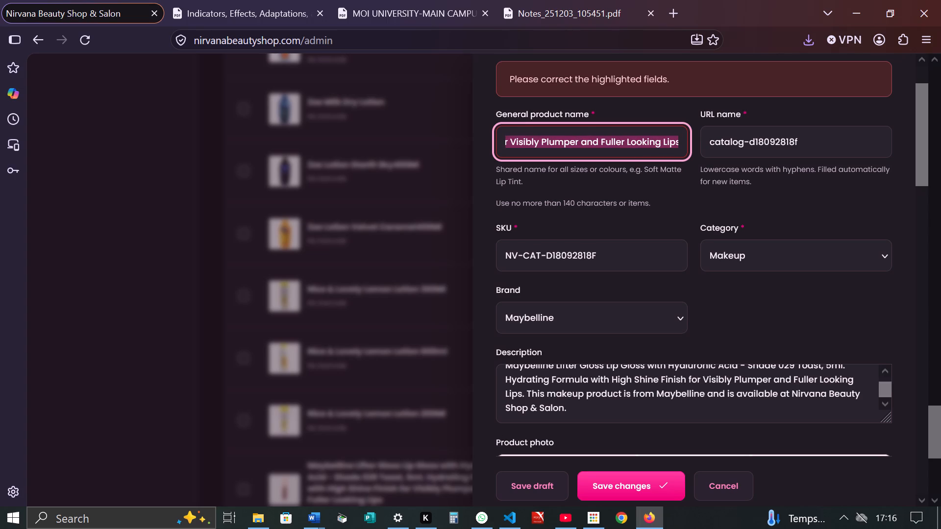
{"action": "left_click_drag", "start_coordinate": [686, 149], "coordinate": [624, 485]}
{"action": "key", "text": "BackSpace"}
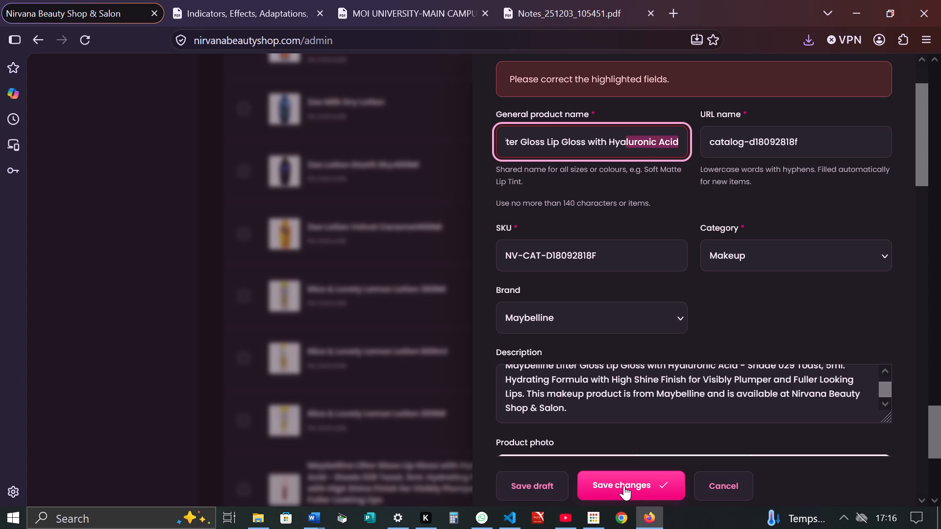
{"action": "left_click", "coordinate": [624, 485]}
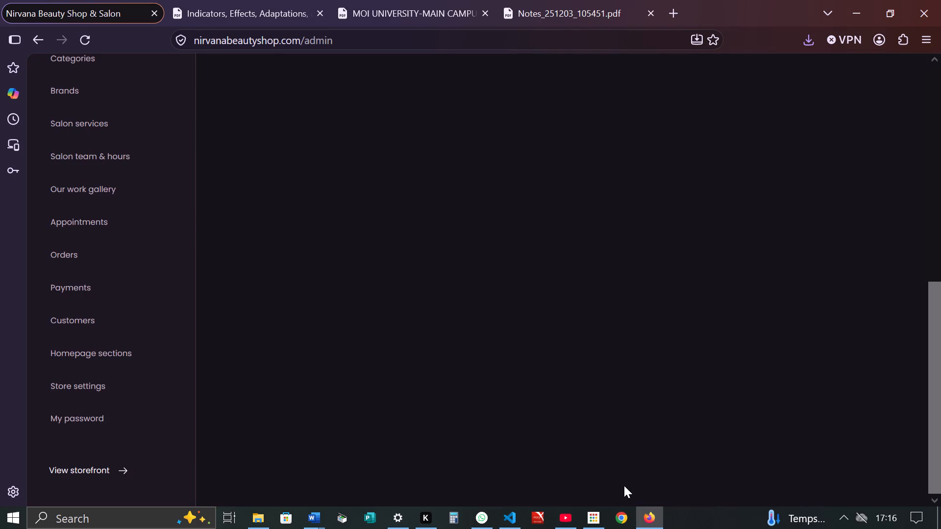
Open the Maybelline Fit Me Matte & Poreless Foundation, 332 Golden Caramel record and set its Option 1 price to KSh 150.
{"action": "scroll", "coordinate": [493, 274], "scroll_direction": "down", "scroll_amount": 3}
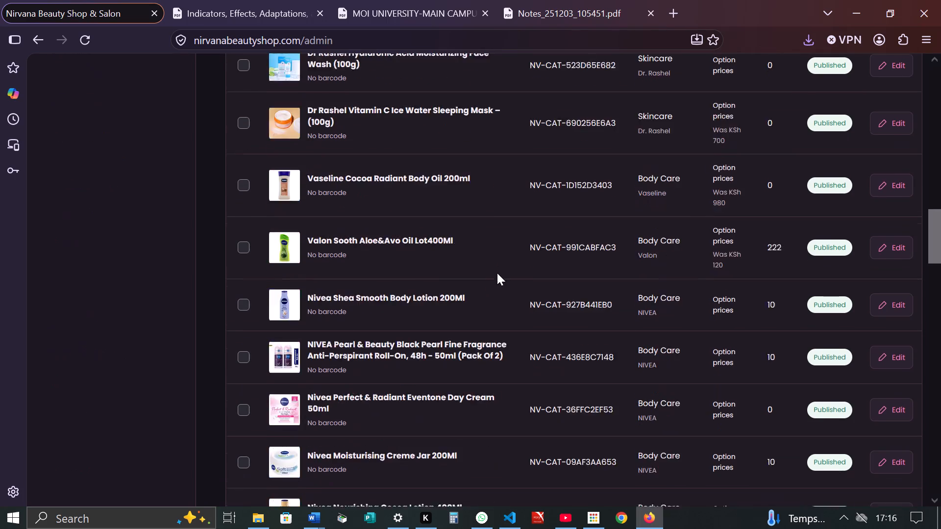
{"action": "scroll", "coordinate": [497, 273], "scroll_direction": "down", "scroll_amount": 5}
{"action": "scroll", "coordinate": [539, 288], "scroll_direction": "down", "scroll_amount": 2}
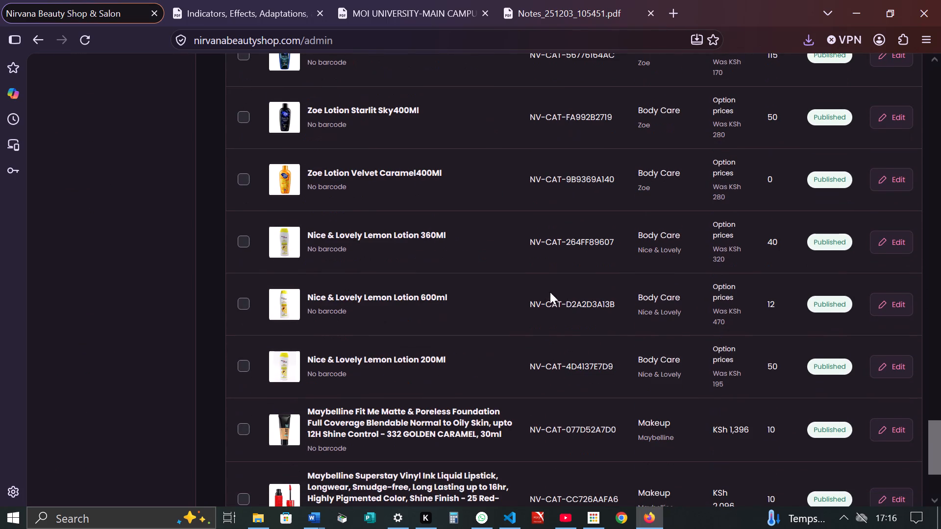
{"action": "left_click", "coordinate": [890, 424]}
{"action": "scroll", "coordinate": [789, 403], "scroll_direction": "down", "scroll_amount": 1}
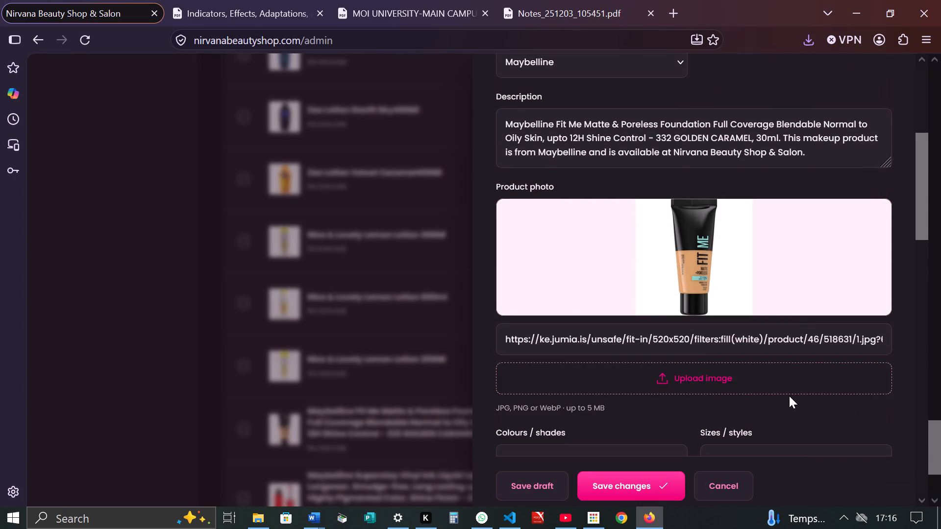
{"action": "scroll", "coordinate": [782, 390], "scroll_direction": "down", "scroll_amount": 1}
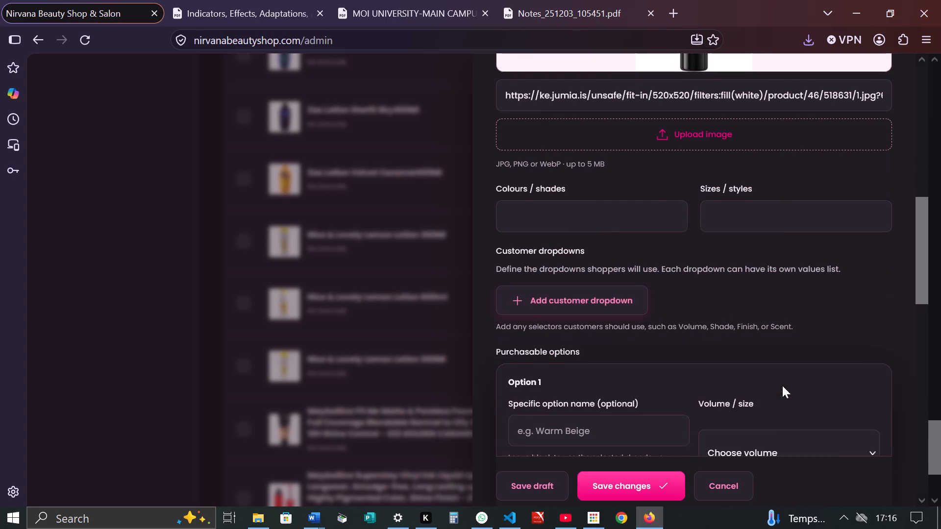
{"action": "scroll", "coordinate": [752, 371], "scroll_direction": "down", "scroll_amount": 1}
{"action": "left_click", "coordinate": [733, 326]}
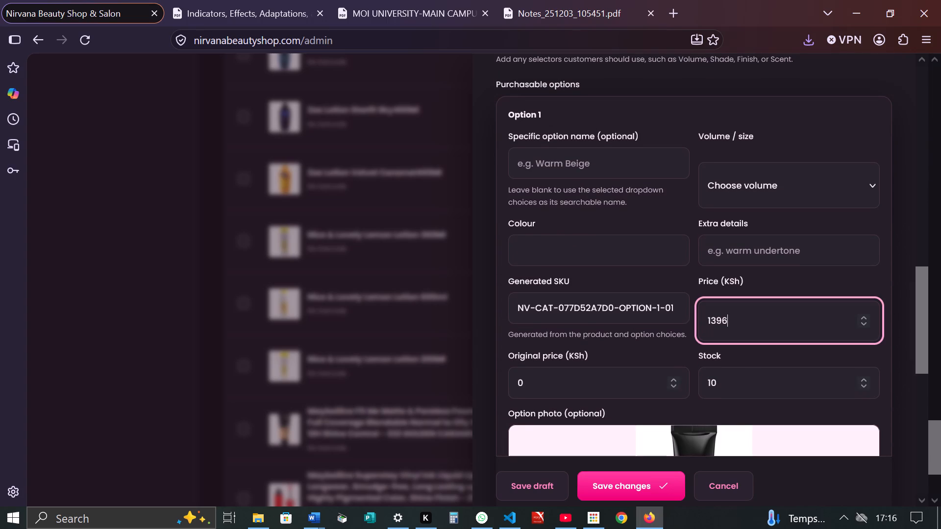
{"action": "key", "text": "BackSpace"}
{"action": "key", "text": "BackSpace"}
{"action": "key", "text": "BackSpace"}
{"action": "key", "text": "BackSpace"}
{"action": "key", "text": "1"}
{"action": "key", "text": "6"}
{"action": "key", "text": "BackSpace"}
{"action": "type", "text": "50"}
{"action": "scroll", "coordinate": [732, 322], "scroll_direction": "up", "scroll_amount": 2}
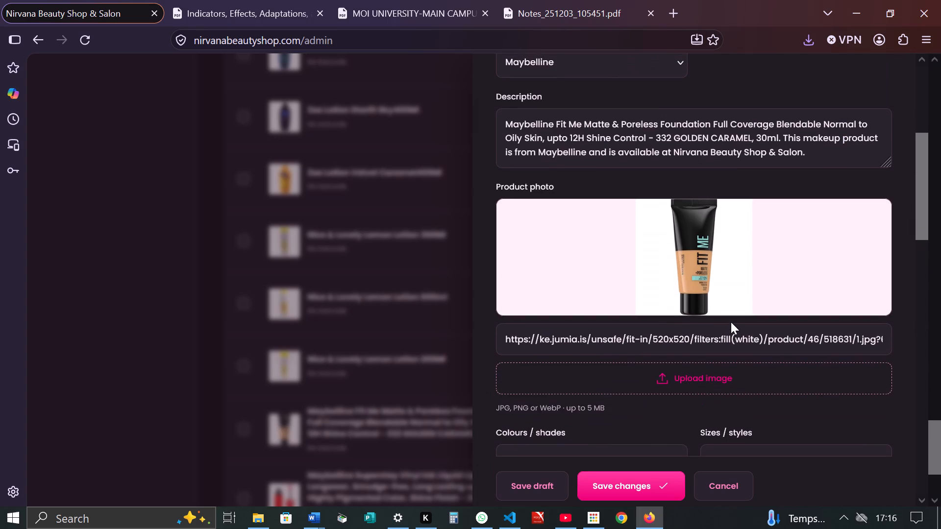
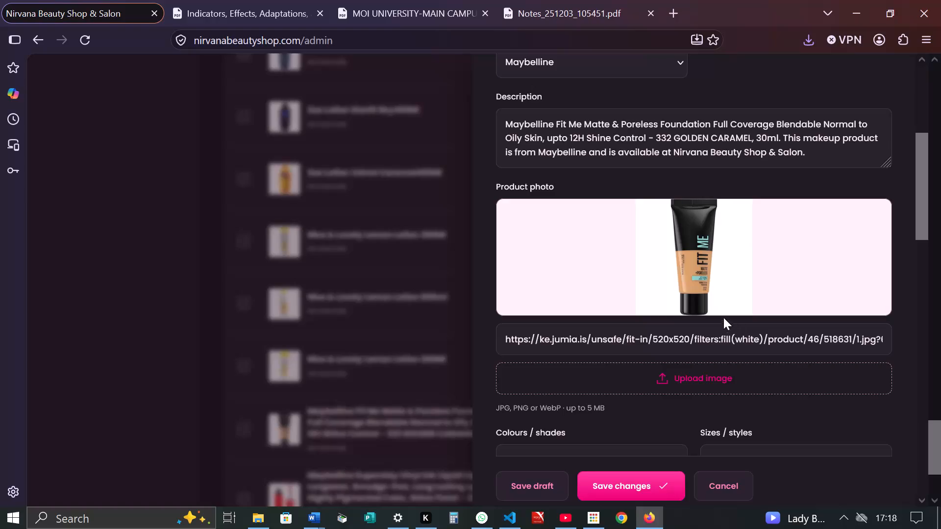
Set the foundation record's Option 1 stock to 0 and save the changes.
{"action": "scroll", "coordinate": [730, 297], "scroll_direction": "down", "scroll_amount": 1}
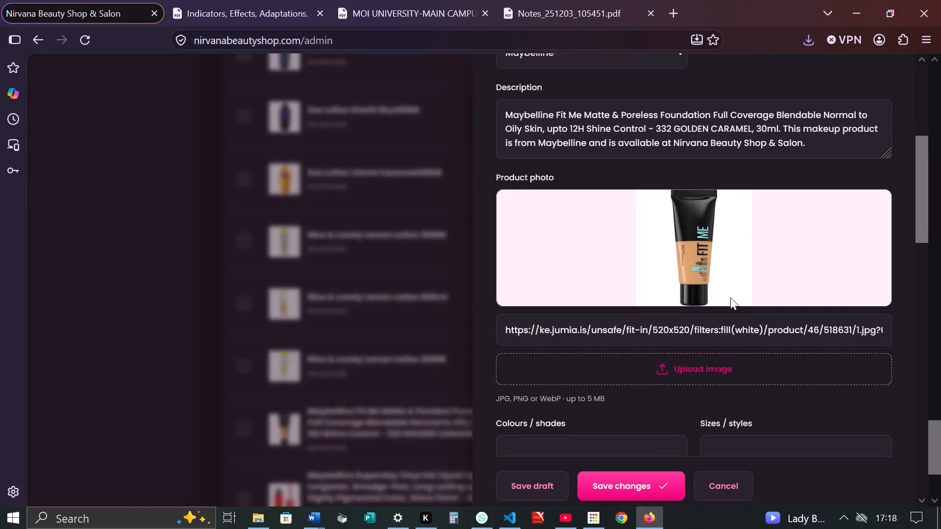
{"action": "scroll", "coordinate": [726, 355], "scroll_direction": "down", "scroll_amount": 2}
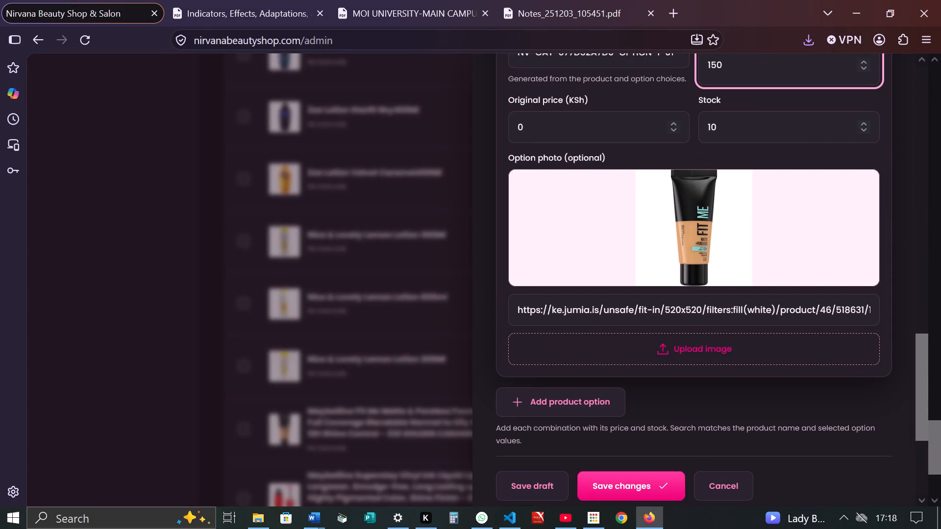
{"action": "left_click", "coordinate": [712, 125]}
{"action": "key", "text": "BackSpace"}
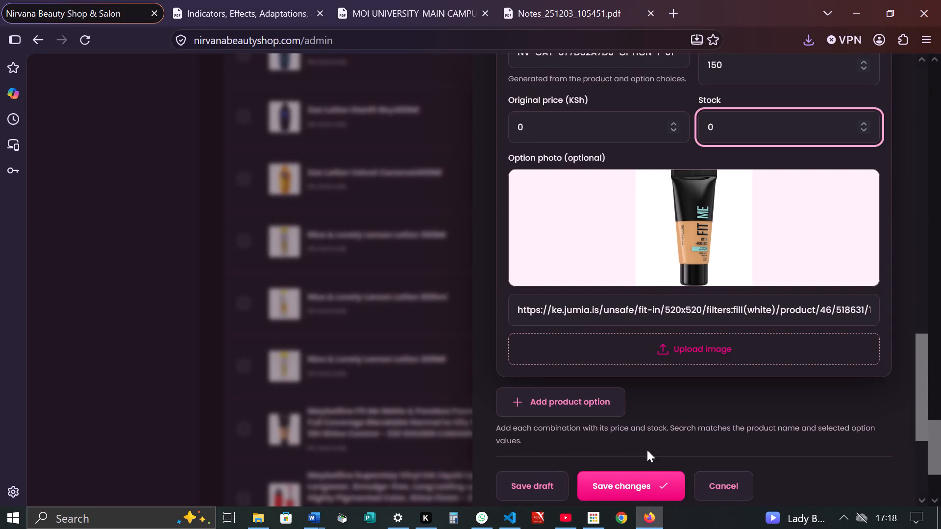
{"action": "left_click", "coordinate": [630, 488]}
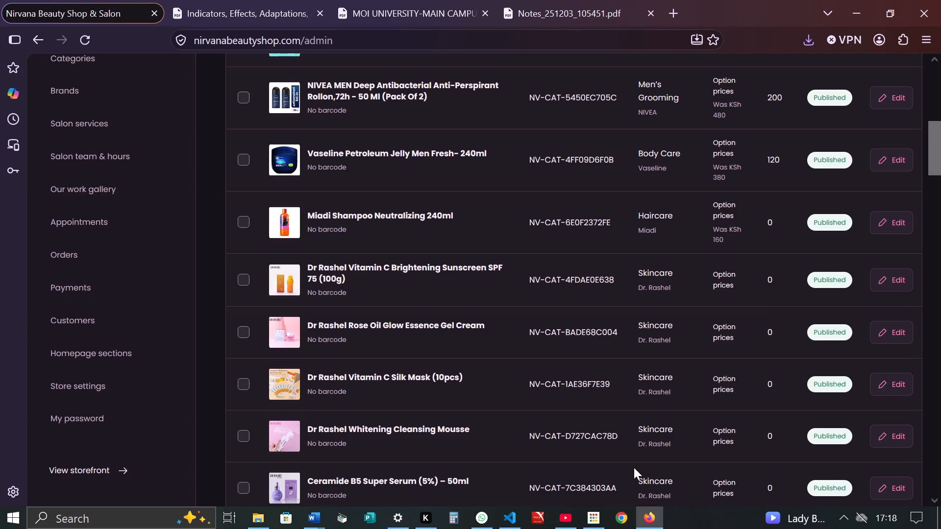
Open the Maybelline Superstay Vinyl Ink Liquid Lipstick, 25 Red-Hot record, set its Option 1 stock to 0 and try to save.
{"action": "scroll", "coordinate": [561, 479], "scroll_direction": "down", "scroll_amount": 5}
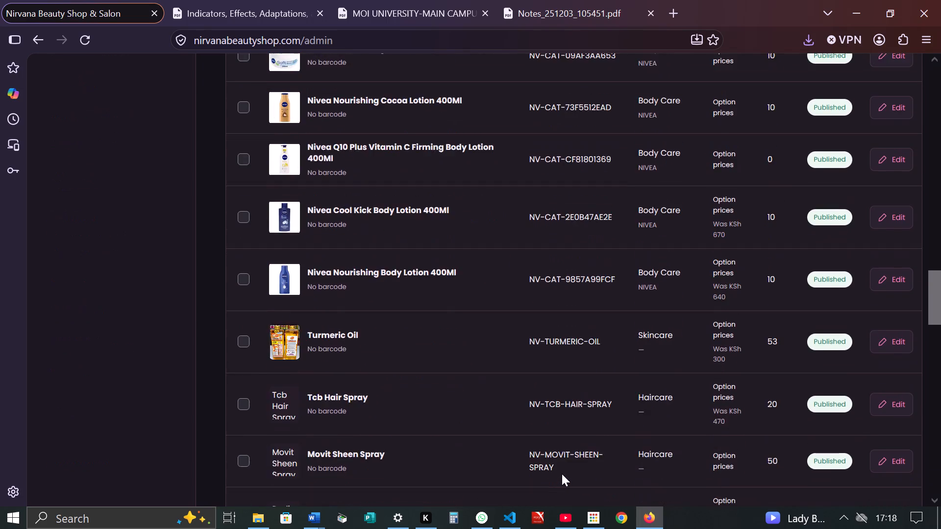
{"action": "scroll", "coordinate": [562, 473], "scroll_direction": "down", "scroll_amount": 3}
{"action": "scroll", "coordinate": [618, 456], "scroll_direction": "down", "scroll_amount": 4}
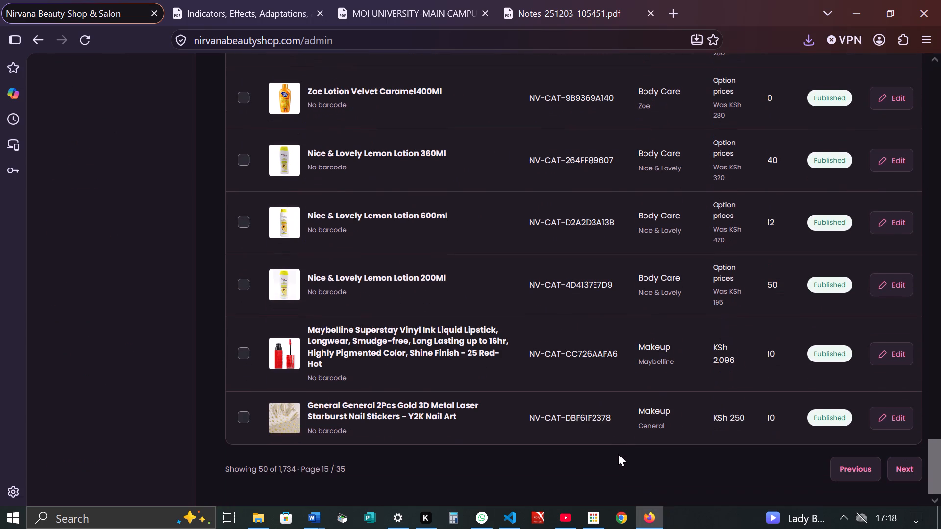
{"action": "left_click", "coordinate": [908, 343]}
{"action": "scroll", "coordinate": [714, 363], "scroll_direction": "down", "scroll_amount": 1}
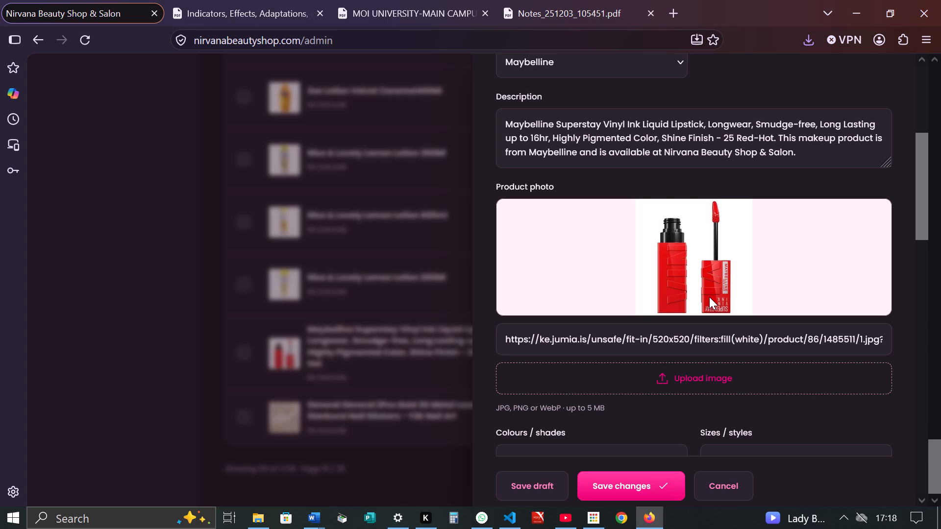
{"action": "scroll", "coordinate": [685, 390], "scroll_direction": "down", "scroll_amount": 3}
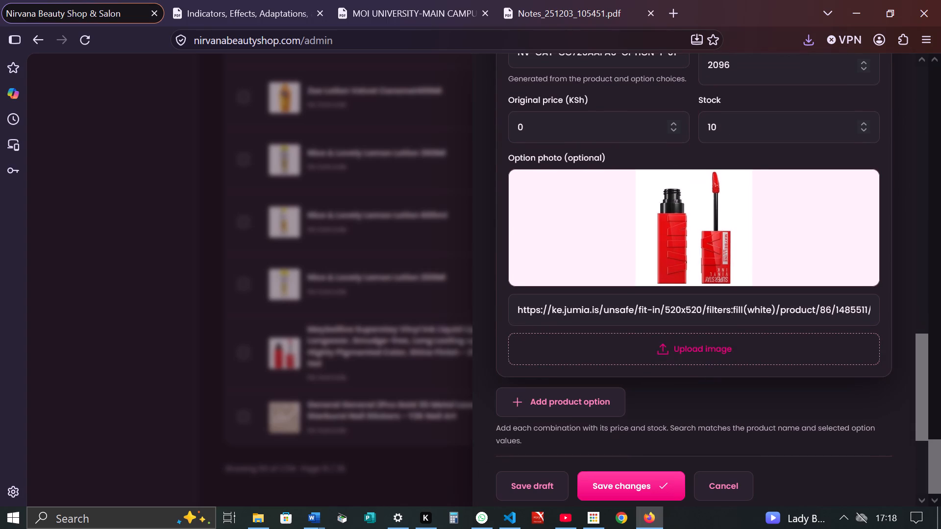
{"action": "left_click", "coordinate": [713, 125]}
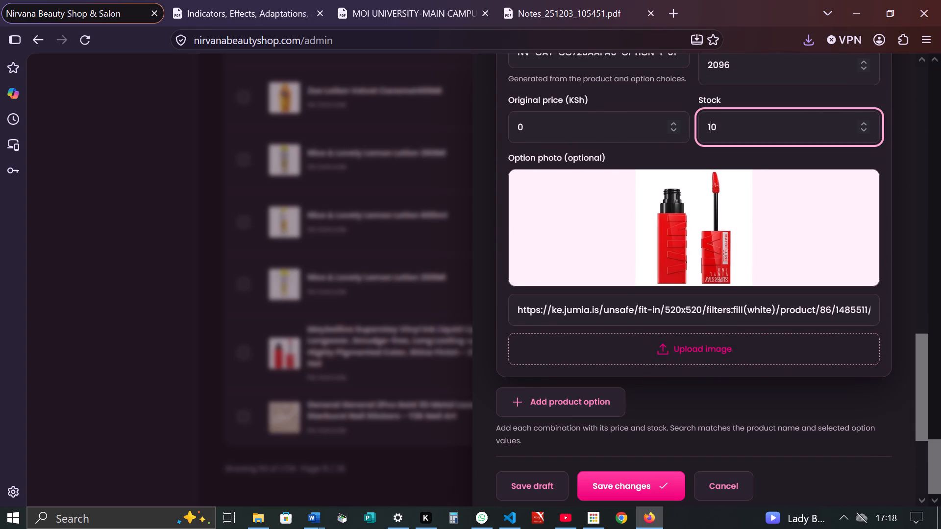
{"action": "key", "text": "BackSpace"}
{"action": "left_click", "coordinate": [611, 484]}
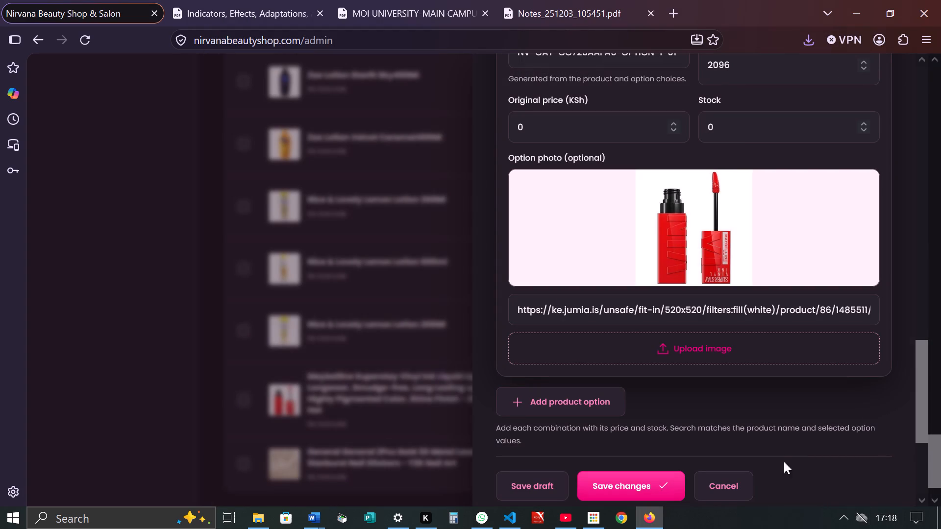
Shorten the record's general product name to "Maybelline Superstay Vinyl Ink Liquid Lipstick", removing the rest of the text, and save the changes.
{"action": "scroll", "coordinate": [712, 264], "scroll_direction": "up", "scroll_amount": 5}
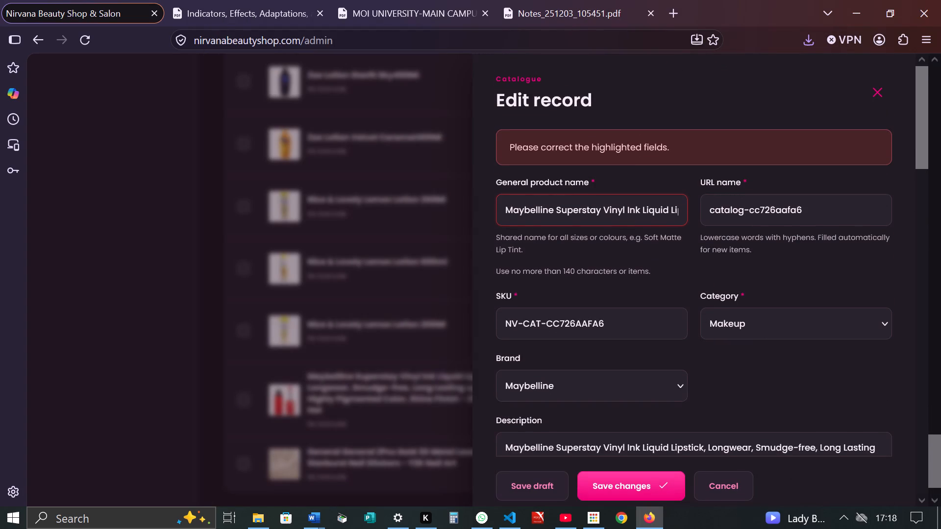
{"action": "key", "text": "Right"}
{"action": "key", "text": "Right"}
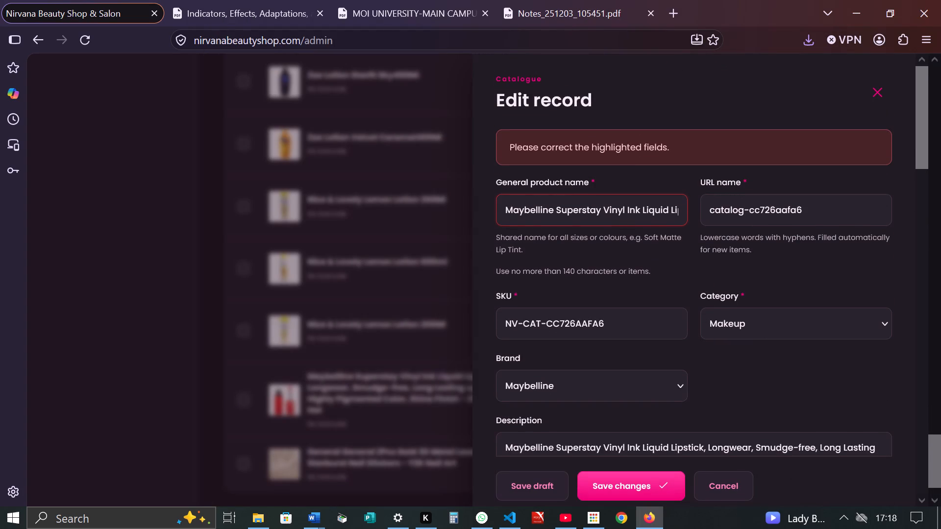
{"action": "key", "text": "Right"}
{"action": "key", "text": "Right"}
{"action": "key", "text": "Right"}
{"action": "left_click", "coordinate": [683, 219]}
{"action": "key", "text": "Right"}
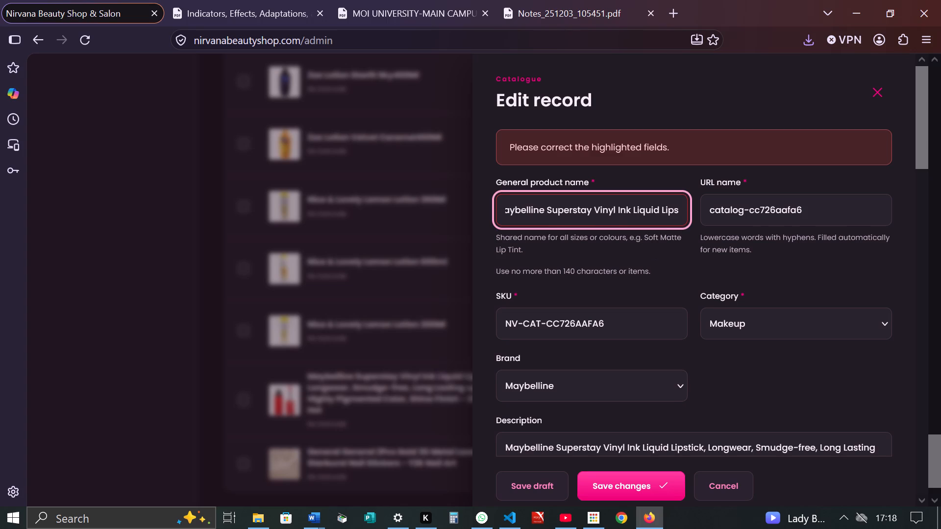
{"action": "key", "text": "Right"}
{"action": "key", "text": "Right"}
{"action": "key", "text": "Right"}
{"action": "key", "text": "Right"}
{"action": "key", "text": "Right"}
{"action": "key", "text": "Right"}
{"action": "key", "text": "Right"}
{"action": "key", "text": "Right"}
{"action": "key", "text": "Right"}
{"action": "key", "text": "Right"}
{"action": "key", "text": "Right"}
{"action": "key", "text": "Right"}
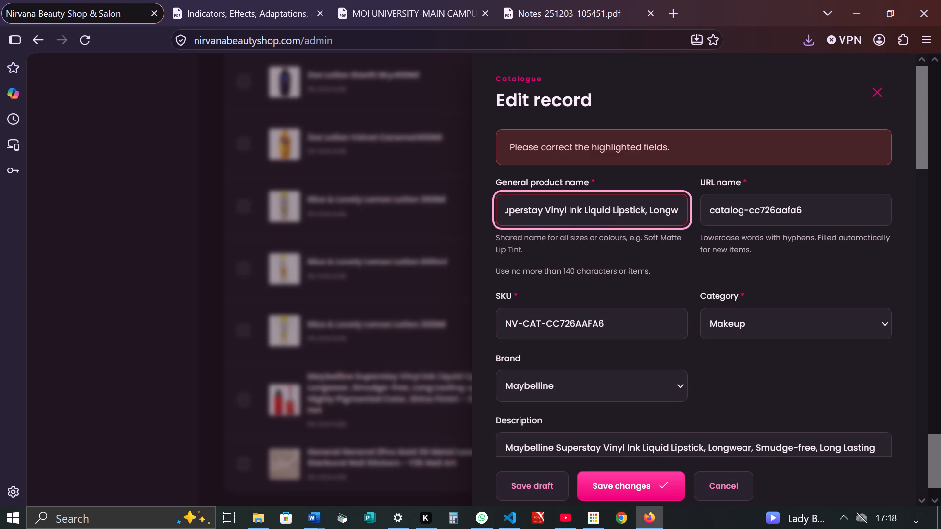
{"action": "left_click_drag", "start_coordinate": [639, 208], "coordinate": [700, 216]}
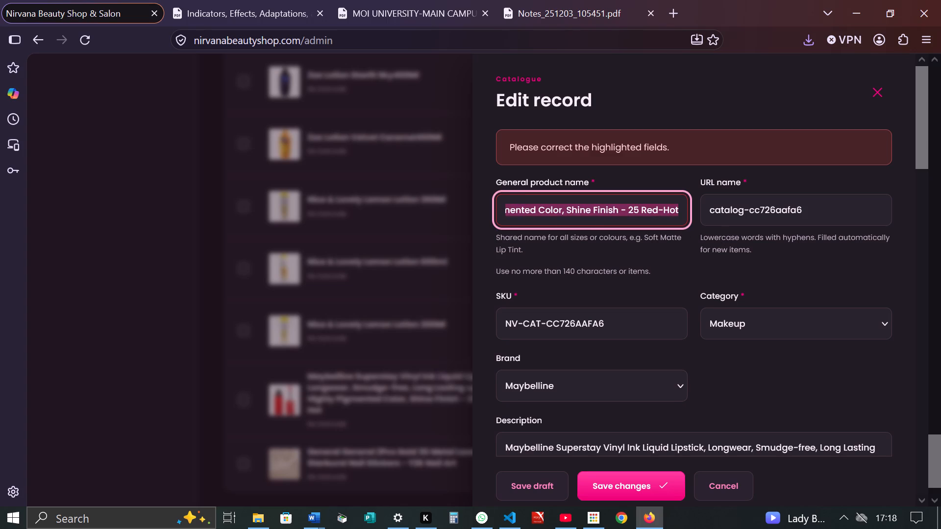
{"action": "left_click_drag", "start_coordinate": [700, 216], "coordinate": [649, 474]}
{"action": "key", "text": "BackSpace"}
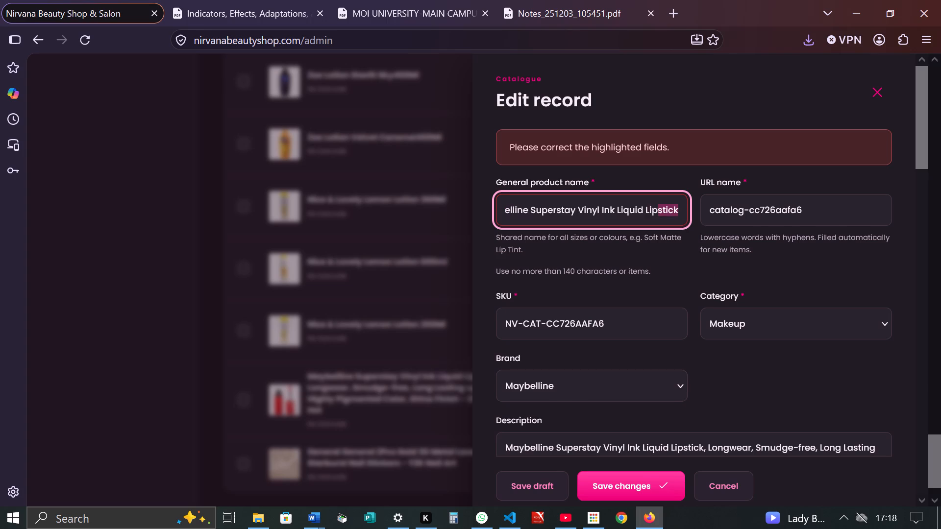
{"action": "left_click_drag", "start_coordinate": [649, 474], "coordinate": [642, 477]}
{"action": "left_click", "coordinate": [641, 480]}
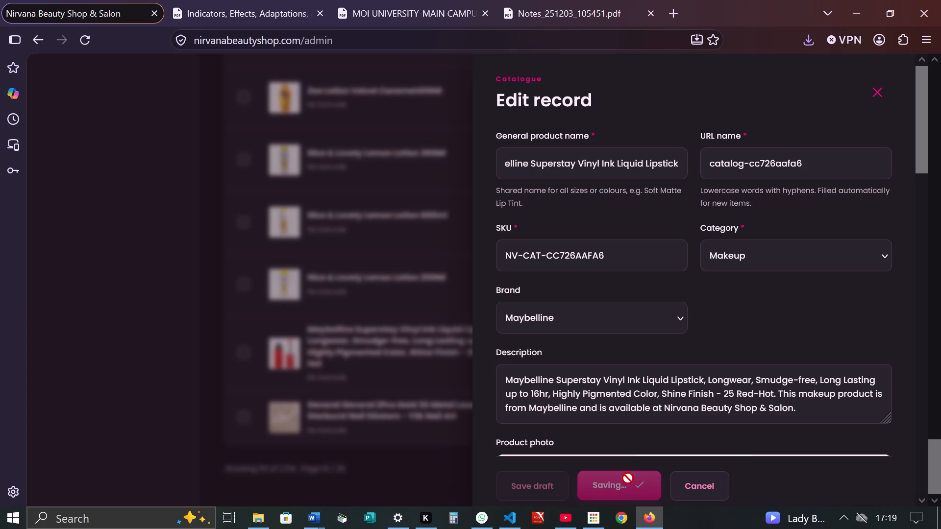
Open the General 2Pcs Gold 3D Metal Laser Starburst Nail Stickers record, set its Option 1 stock to 0 and save the changes.
{"action": "scroll", "coordinate": [625, 454], "scroll_direction": "down", "scroll_amount": 2}
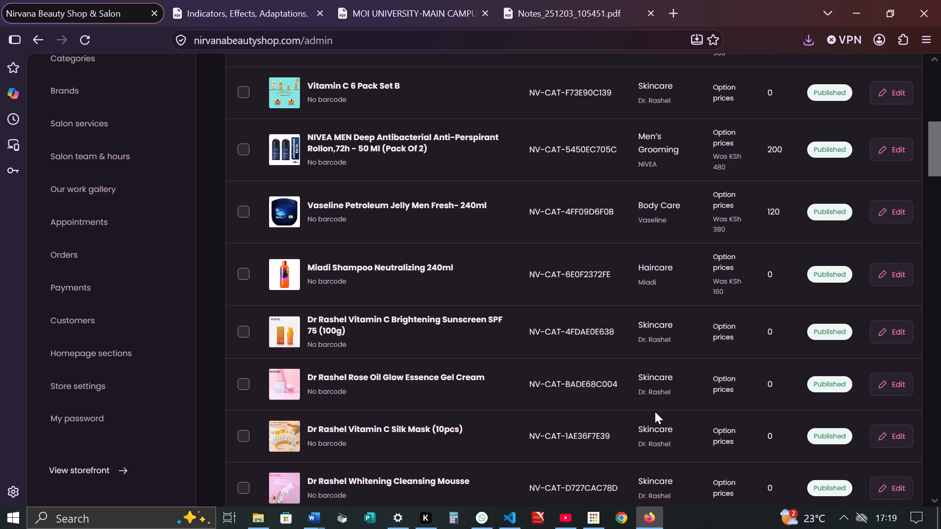
{"action": "scroll", "coordinate": [641, 334], "scroll_direction": "down", "scroll_amount": 6}
{"action": "scroll", "coordinate": [611, 311], "scroll_direction": "up", "scroll_amount": 1}
{"action": "scroll", "coordinate": [611, 311], "scroll_direction": "down", "scroll_amount": 4}
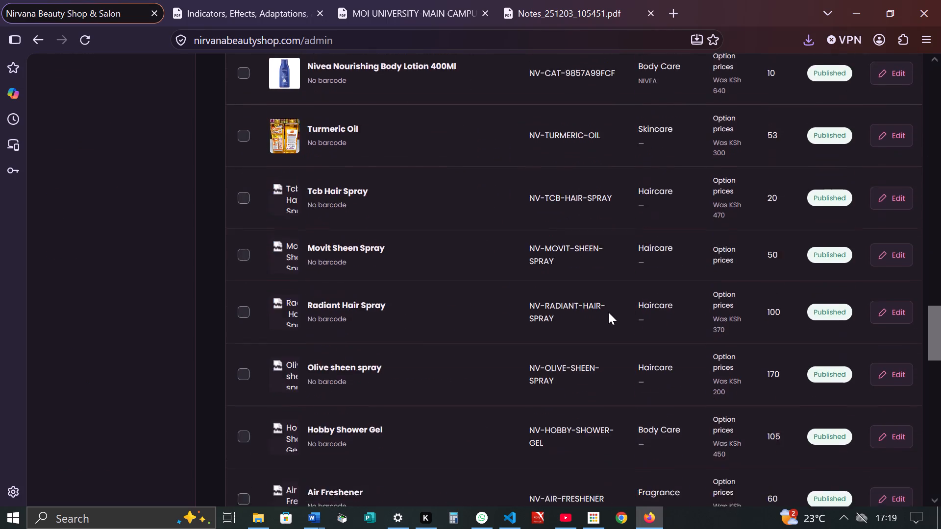
{"action": "scroll", "coordinate": [608, 312], "scroll_direction": "down", "scroll_amount": 6}
{"action": "left_click", "coordinate": [883, 420]}
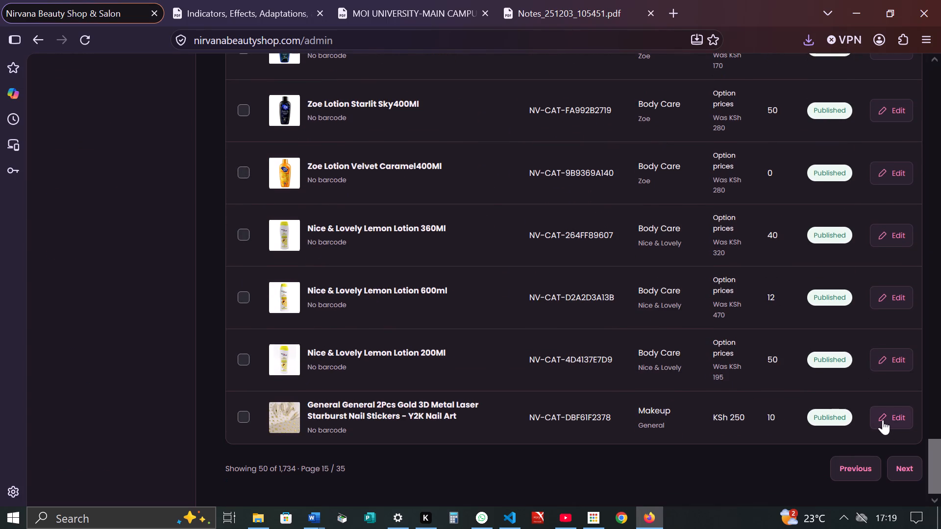
{"action": "scroll", "coordinate": [617, 392], "scroll_direction": "down", "scroll_amount": 1}
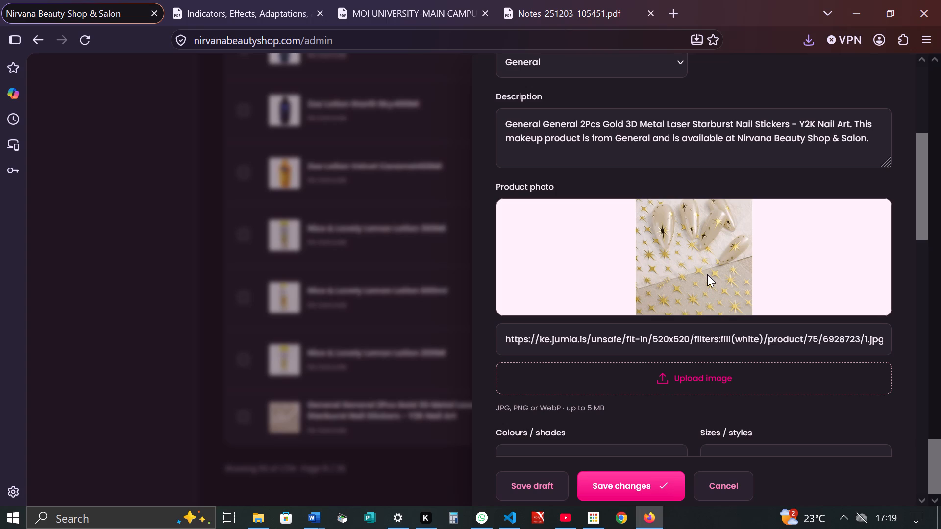
{"action": "scroll", "coordinate": [655, 341], "scroll_direction": "down", "scroll_amount": 1}
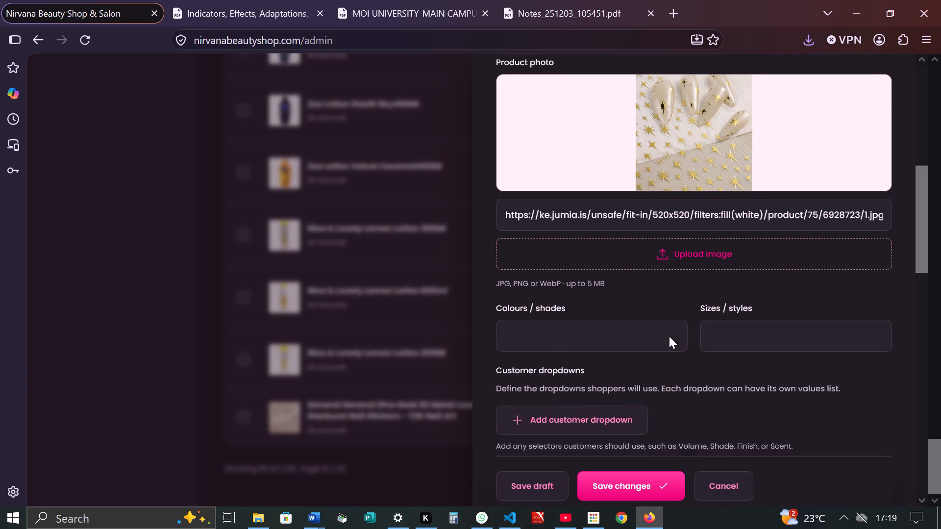
{"action": "scroll", "coordinate": [697, 319], "scroll_direction": "down", "scroll_amount": 2}
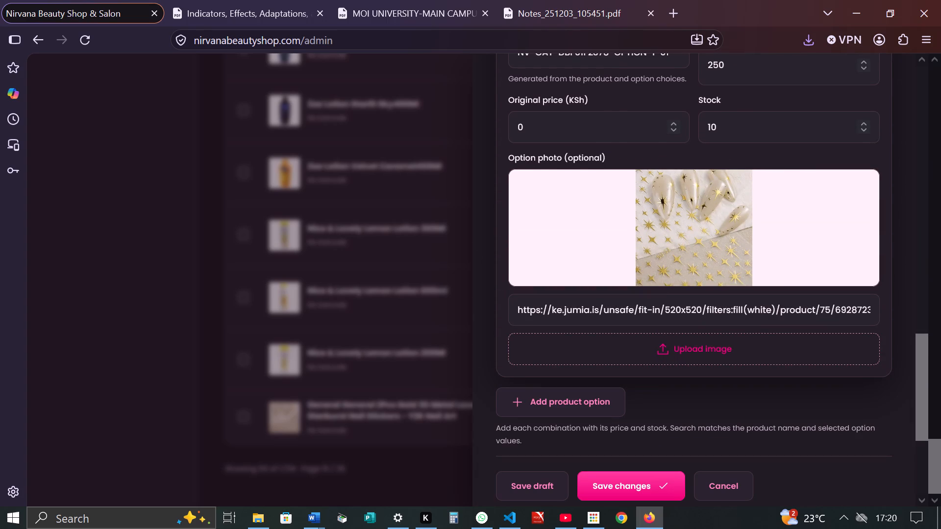
{"action": "left_click", "coordinate": [713, 127]}
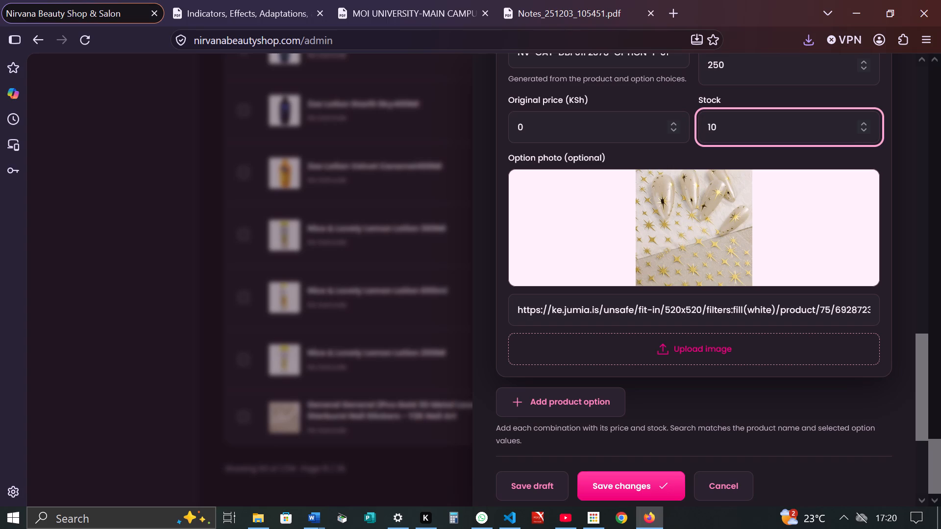
{"action": "key", "text": "BackSpace"}
{"action": "left_click", "coordinate": [623, 499]}
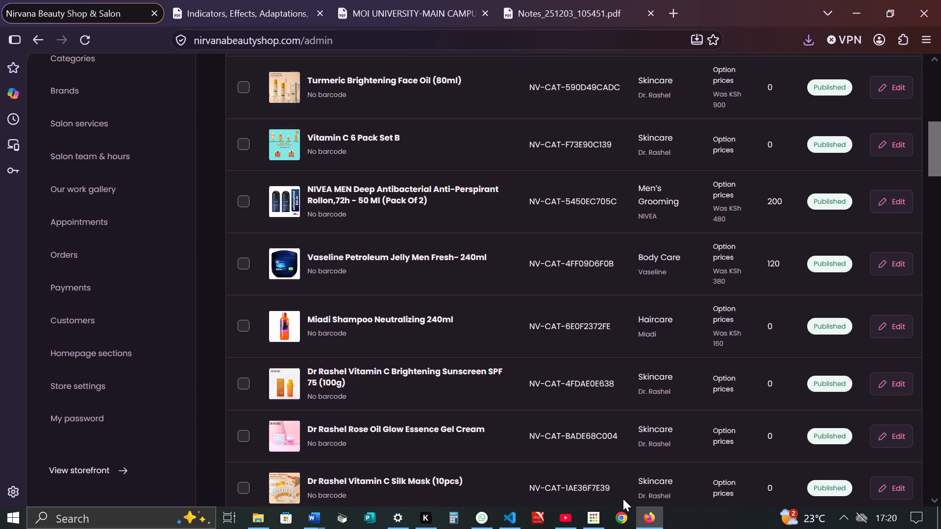
Go to the catalogue page after page 15.
{"action": "scroll", "coordinate": [787, 376], "scroll_direction": "down", "scroll_amount": 3}
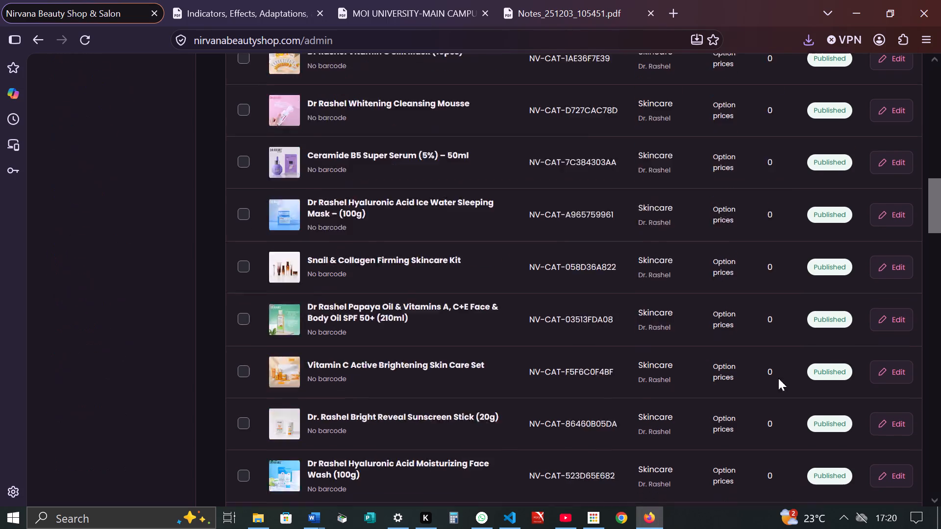
{"action": "scroll", "coordinate": [778, 378], "scroll_direction": "down", "scroll_amount": 2}
{"action": "scroll", "coordinate": [769, 417], "scroll_direction": "down", "scroll_amount": 5}
{"action": "scroll", "coordinate": [766, 397], "scroll_direction": "up", "scroll_amount": 1}
{"action": "scroll", "coordinate": [766, 399], "scroll_direction": "down", "scroll_amount": 2}
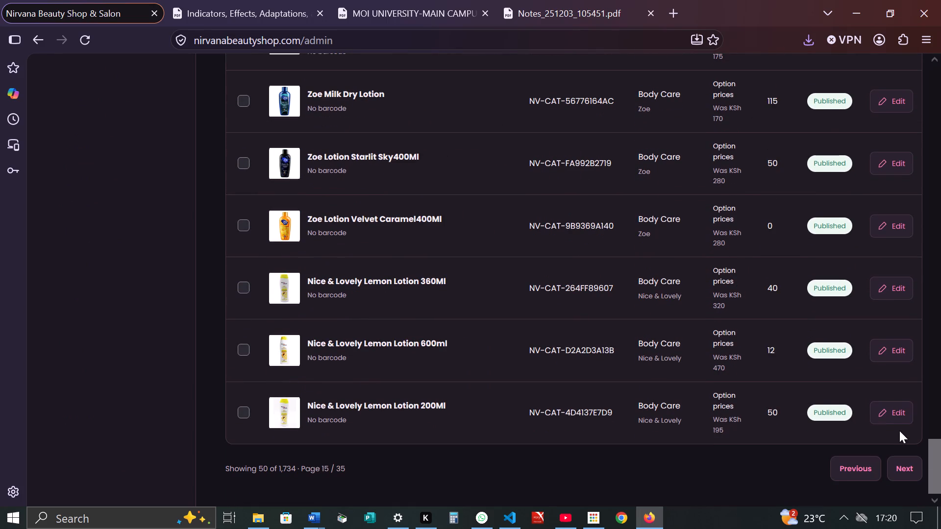
{"action": "left_click", "coordinate": [895, 469]}
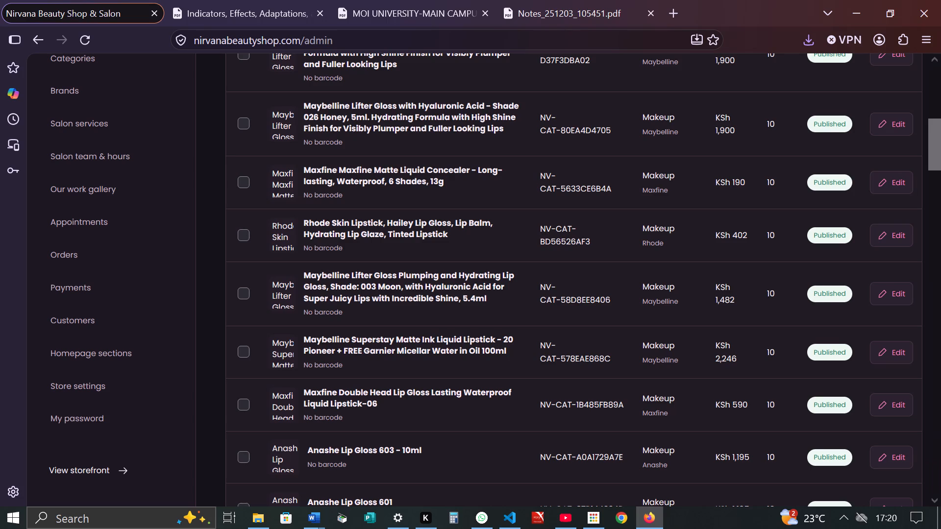
Open the Maybelline Fit Me Matte And Poreless Foundation, 220 Natural Beige record, set its Option 1 stock to 0 and try to save.
{"action": "scroll", "coordinate": [453, 223], "scroll_direction": "up", "scroll_amount": 2}
{"action": "scroll", "coordinate": [420, 326], "scroll_direction": "down", "scroll_amount": 1}
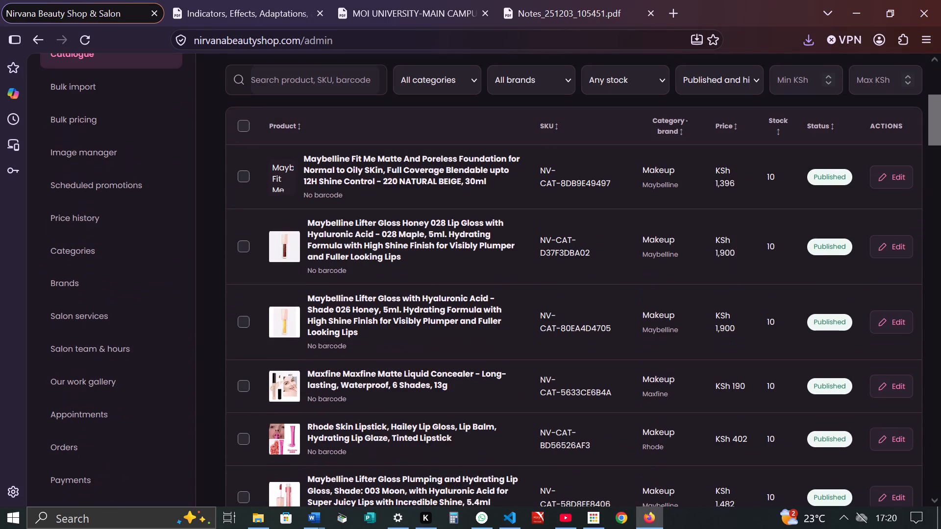
{"action": "left_click", "coordinate": [893, 180]}
{"action": "scroll", "coordinate": [676, 320], "scroll_direction": "down", "scroll_amount": 1}
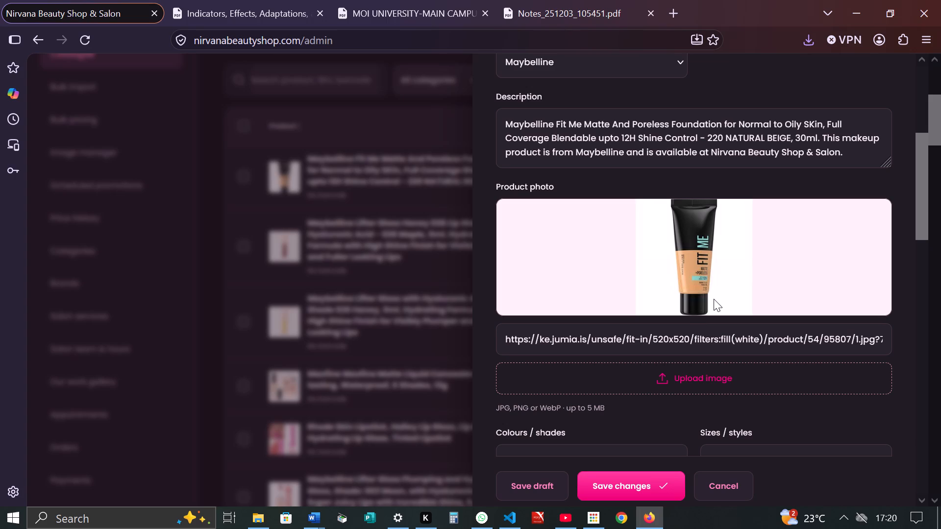
{"action": "scroll", "coordinate": [714, 299], "scroll_direction": "down", "scroll_amount": 3}
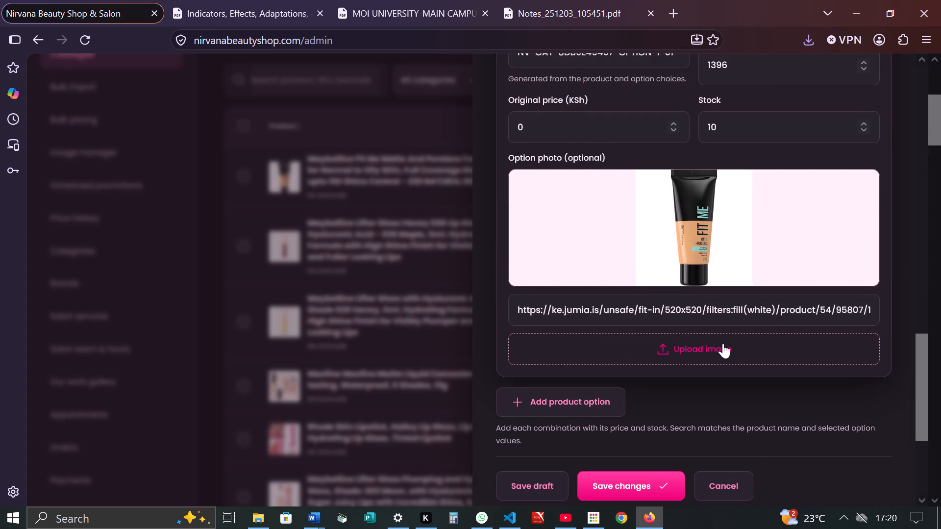
{"action": "scroll", "coordinate": [723, 343], "scroll_direction": "down", "scroll_amount": 1}
{"action": "scroll", "coordinate": [777, 255], "scroll_direction": "up", "scroll_amount": 2}
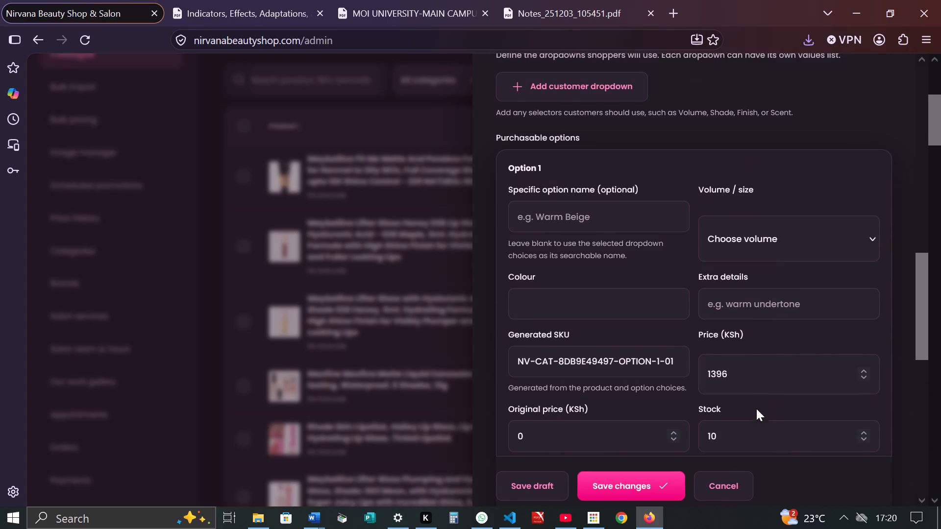
{"action": "left_click", "coordinate": [711, 436]}
{"action": "key", "text": "BackSpace"}
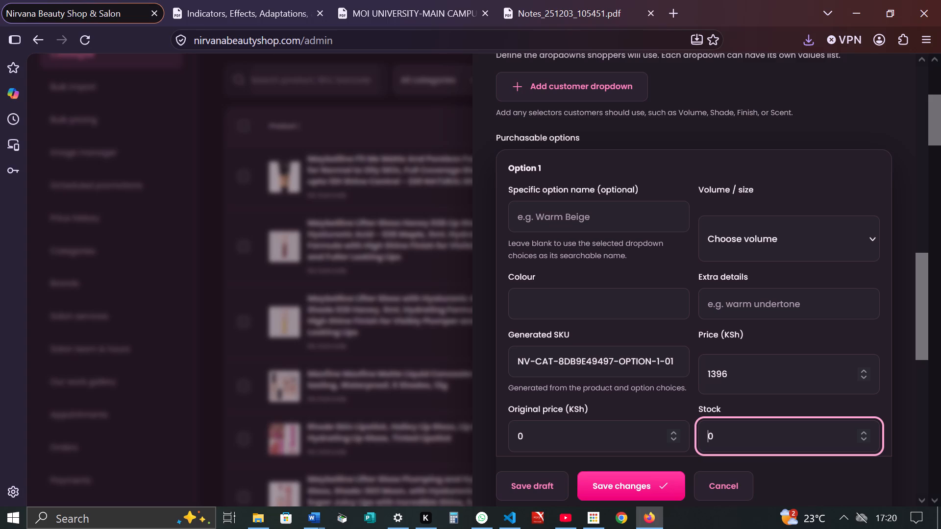
{"action": "left_click", "coordinate": [646, 476]}
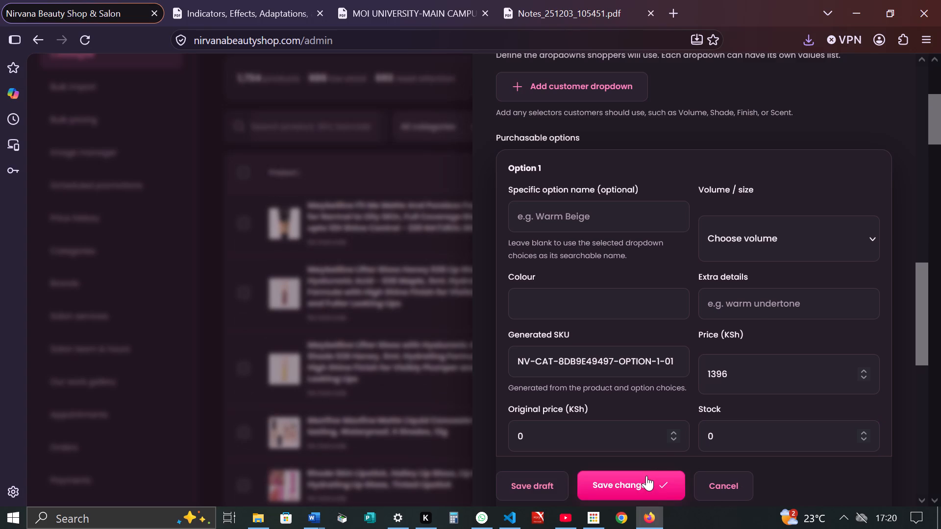
Shorten the record's general product name to "Maybelline Fit Me Matte And Poreless Foundation", removing the rest of the text, and save the changes.
{"action": "scroll", "coordinate": [677, 304], "scroll_direction": "up", "scroll_amount": 2}
{"action": "scroll", "coordinate": [633, 319], "scroll_direction": "up", "scroll_amount": 2}
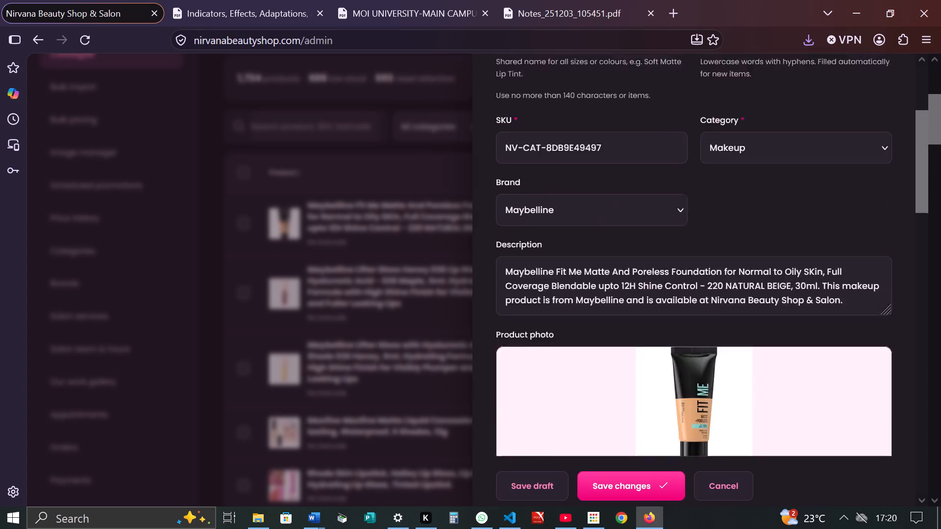
{"action": "left_click", "coordinate": [675, 211]}
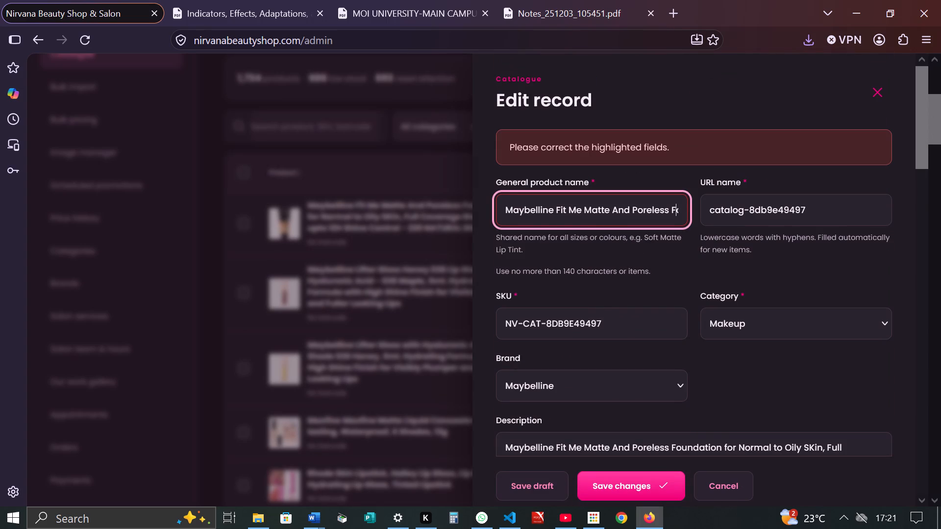
{"action": "key", "text": "Right"}
{"action": "key", "text": "Right"}
{"action": "key", "text": "Right"}
{"action": "key", "text": "Right"}
{"action": "key", "text": "Right"}
{"action": "key", "text": "Right"}
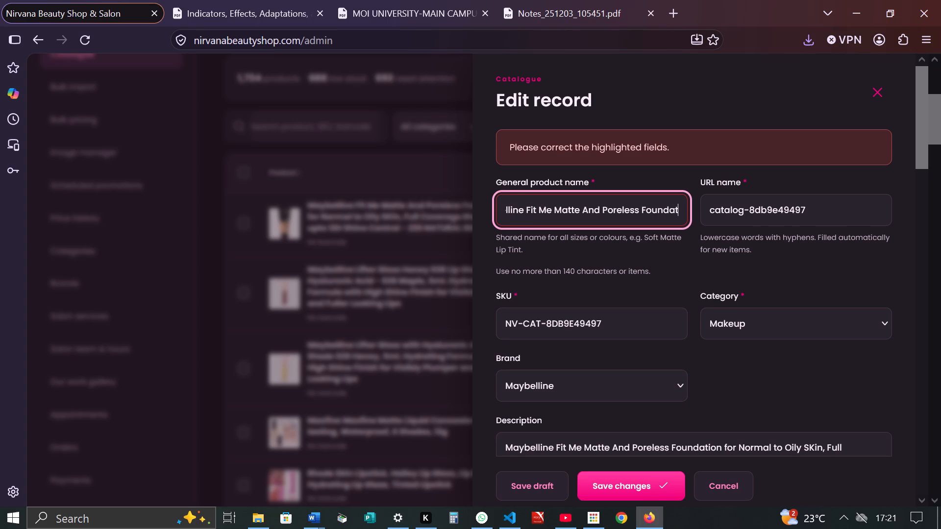
{"action": "key", "text": "Right"}
{"action": "key", "text": "Right"}
{"action": "key", "text": "Right"}
{"action": "key", "text": "Right"}
{"action": "key", "text": "Right"}
{"action": "key", "text": "Right"}
{"action": "key", "text": "Right"}
{"action": "key", "text": "Right"}
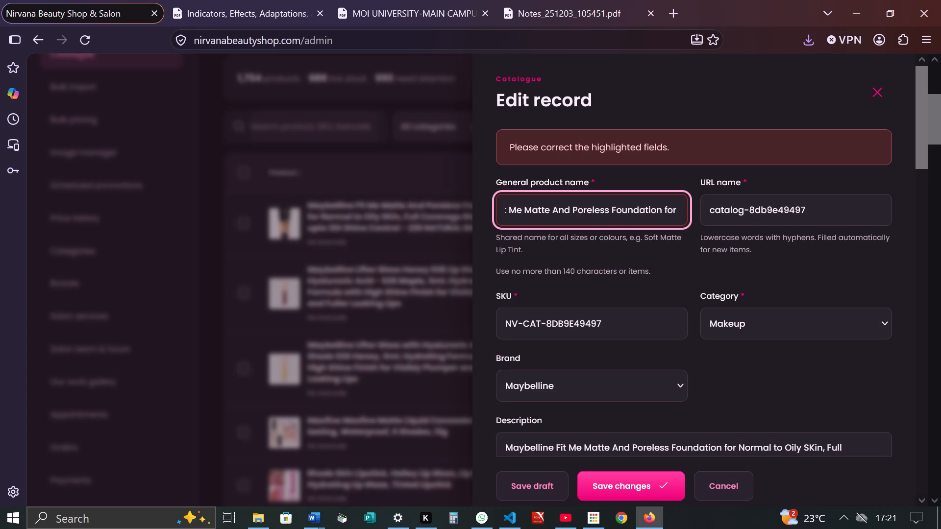
{"action": "left_click_drag", "start_coordinate": [664, 207], "coordinate": [696, 216]}
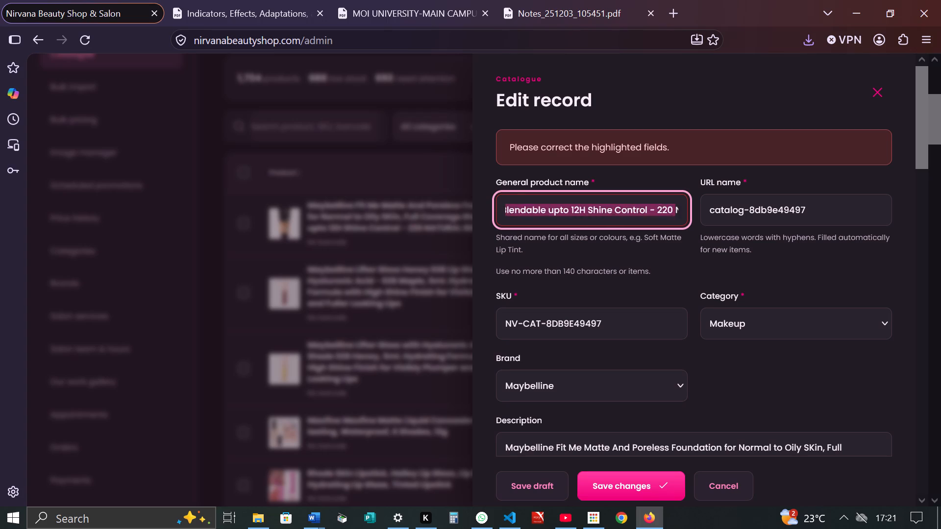
{"action": "left_click_drag", "start_coordinate": [696, 216], "coordinate": [696, 217]}
{"action": "key", "text": "BackSpace"}
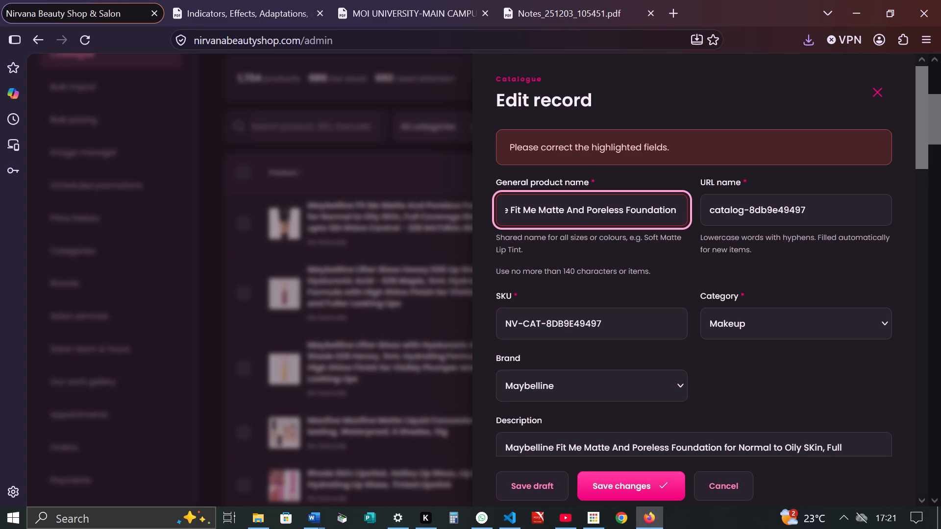
{"action": "left_click_drag", "start_coordinate": [696, 217], "coordinate": [635, 493]}
{"action": "left_click", "coordinate": [635, 493]}
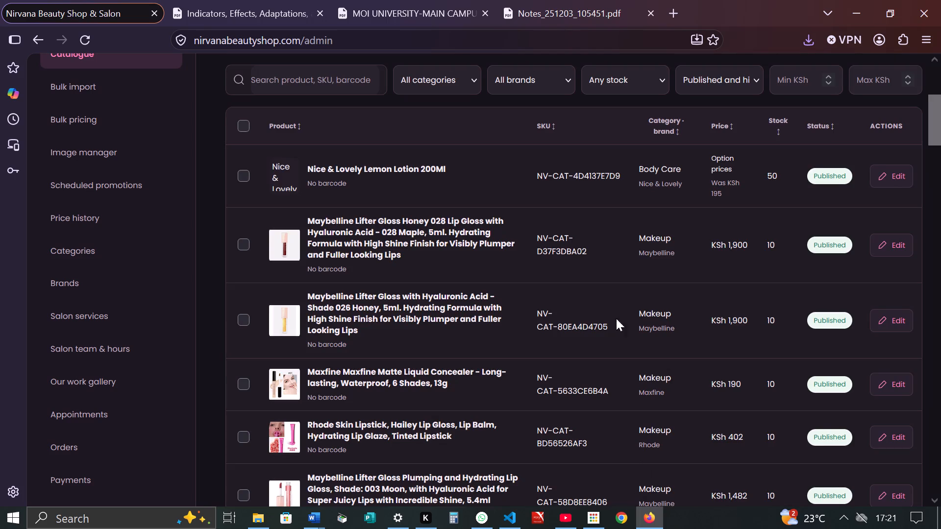
Open the Maybelline Lifter Gloss Honey 028 Lip Gloss record, set its Option 1 stock to 0 and try to save.
{"action": "scroll", "coordinate": [617, 378], "scroll_direction": "down", "scroll_amount": 1}
{"action": "scroll", "coordinate": [617, 378], "scroll_direction": "up", "scroll_amount": 2}
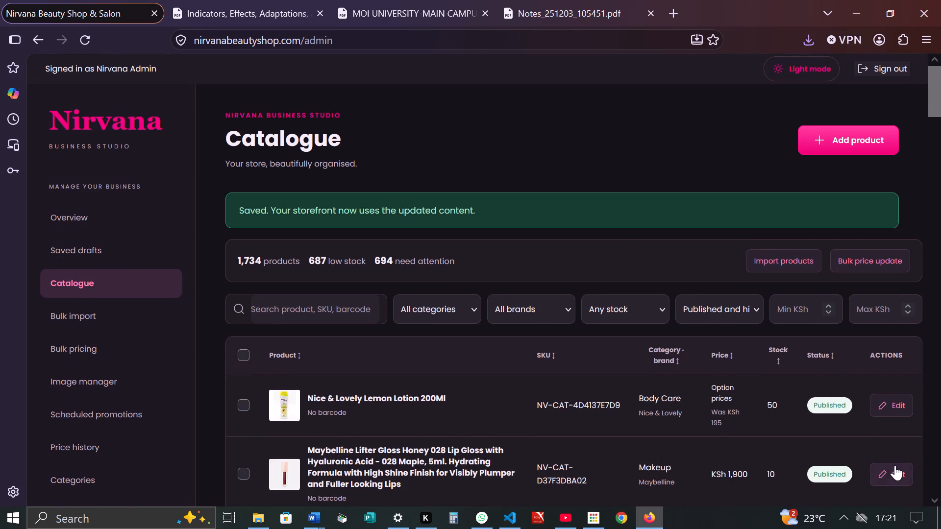
{"action": "left_click", "coordinate": [894, 465]}
{"action": "scroll", "coordinate": [746, 433], "scroll_direction": "down", "scroll_amount": 1}
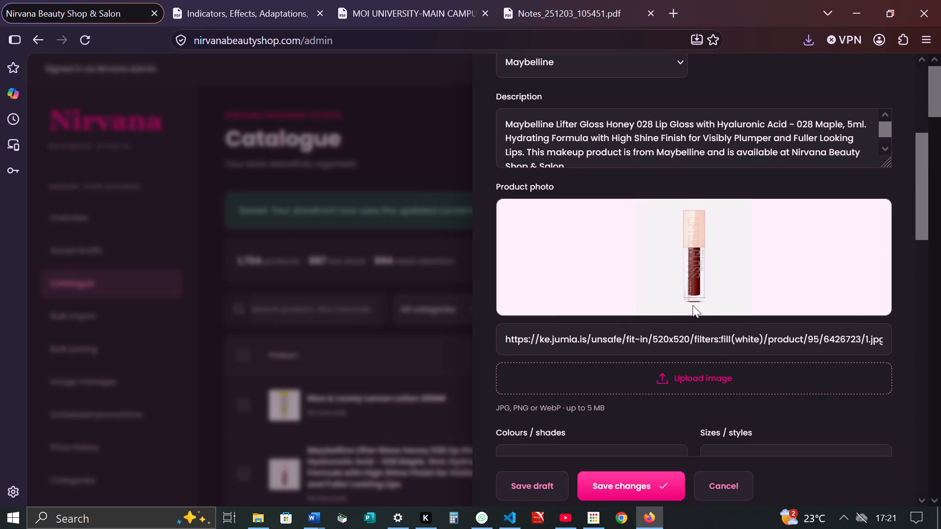
{"action": "scroll", "coordinate": [710, 322], "scroll_direction": "down", "scroll_amount": 2}
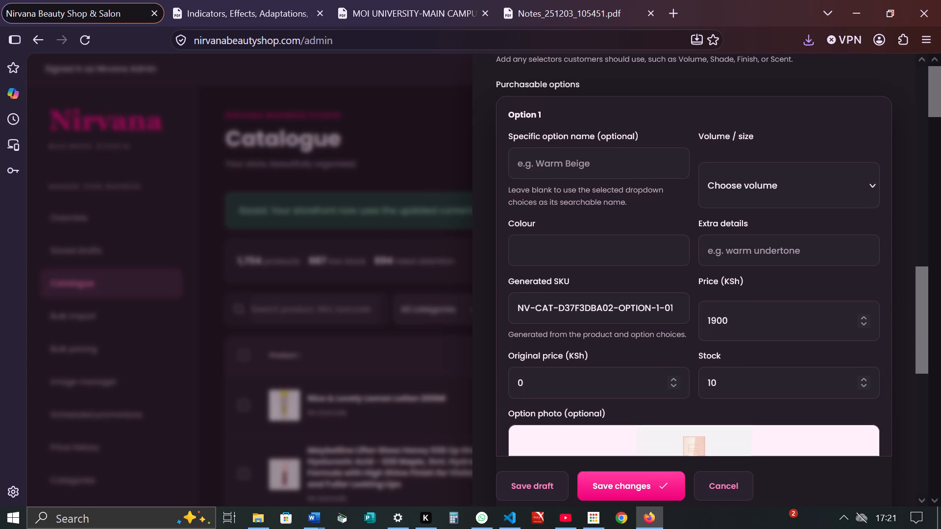
{"action": "left_click", "coordinate": [715, 381]}
{"action": "key", "text": "BackSpace"}
{"action": "key", "text": "BackSpace"}
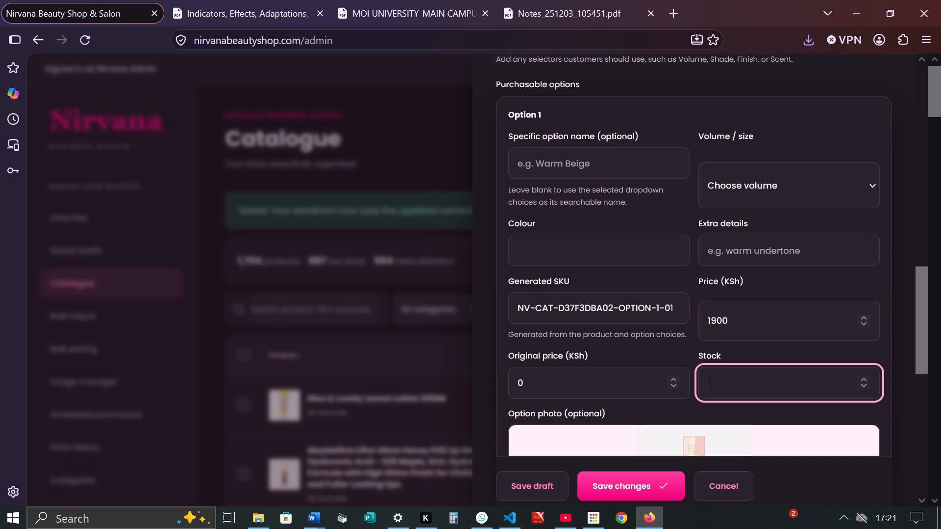
{"action": "key", "text": "0"}
{"action": "left_click", "coordinate": [623, 494]}
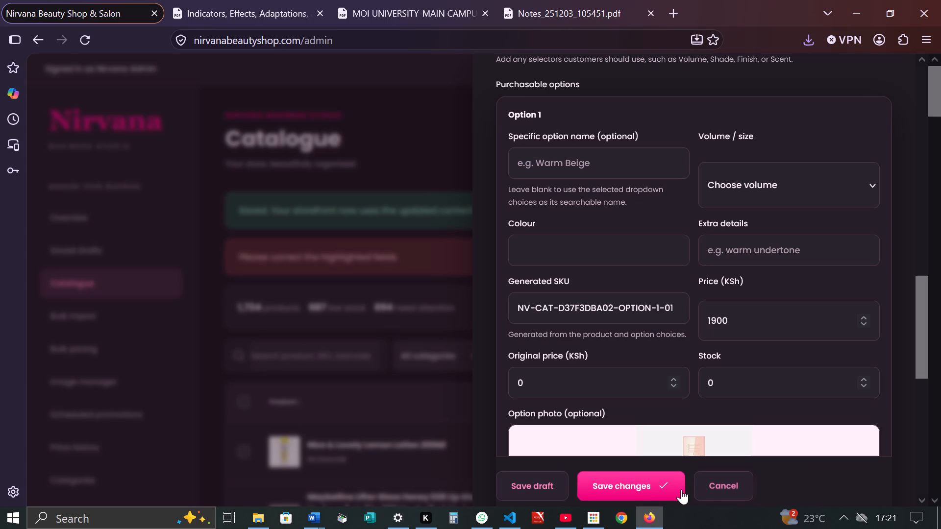
{"action": "scroll", "coordinate": [731, 388], "scroll_direction": "down", "scroll_amount": 1}
{"action": "left_click", "coordinate": [649, 482]}
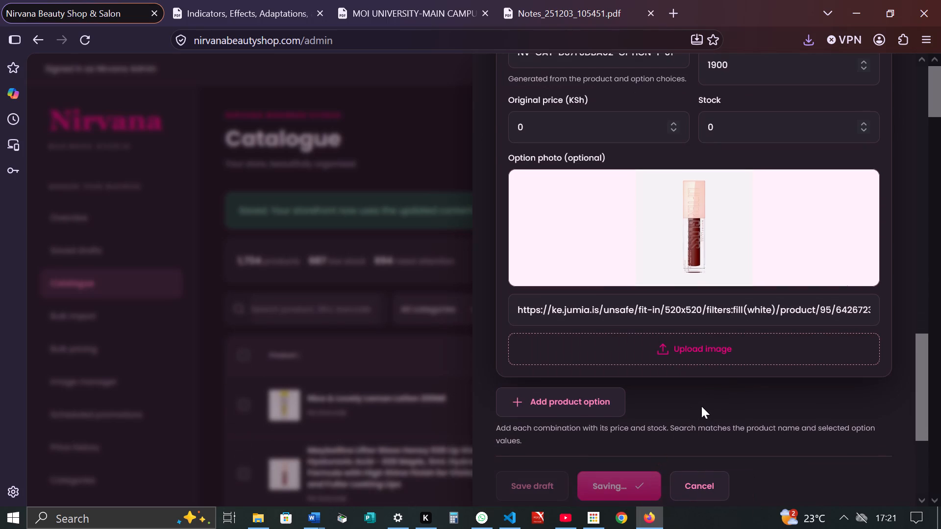
Shorten the record's general product name to "Maybelline Lifter Gloss Honey 028 Lip Gloss", removing the rest of the text, and save the changes.
{"action": "scroll", "coordinate": [688, 322], "scroll_direction": "up", "scroll_amount": 3}
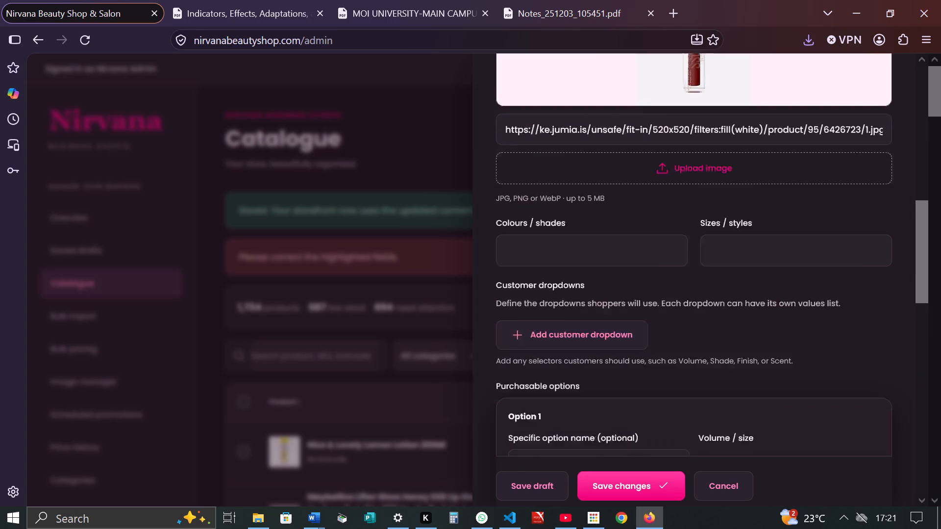
{"action": "scroll", "coordinate": [644, 187], "scroll_direction": "up", "scroll_amount": 2}
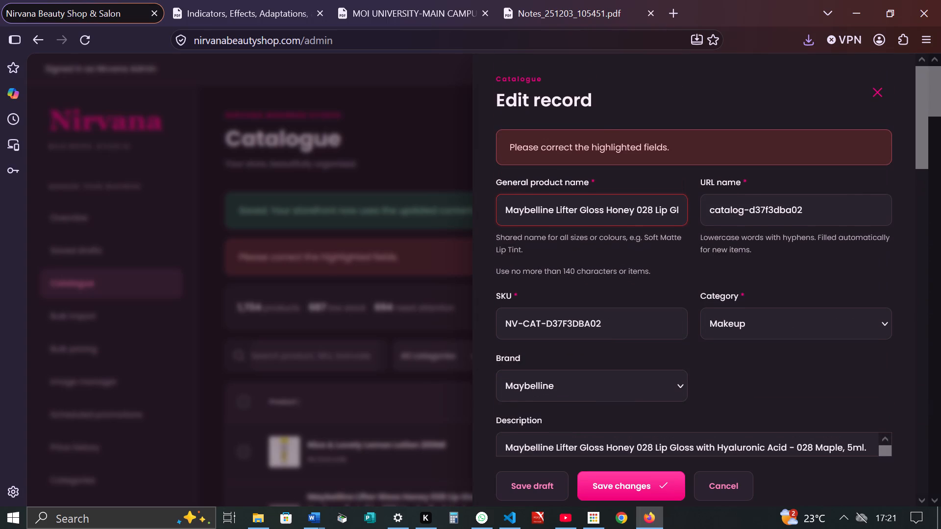
{"action": "left_click", "coordinate": [676, 209]}
{"action": "key", "text": "Right"}
{"action": "key", "text": "Right"}
{"action": "key", "text": "Right"}
{"action": "key", "text": "Right"}
{"action": "key", "text": "Right"}
{"action": "key", "text": "Right"}
{"action": "key", "text": "Right"}
{"action": "key", "text": "Right"}
{"action": "key", "text": "Right"}
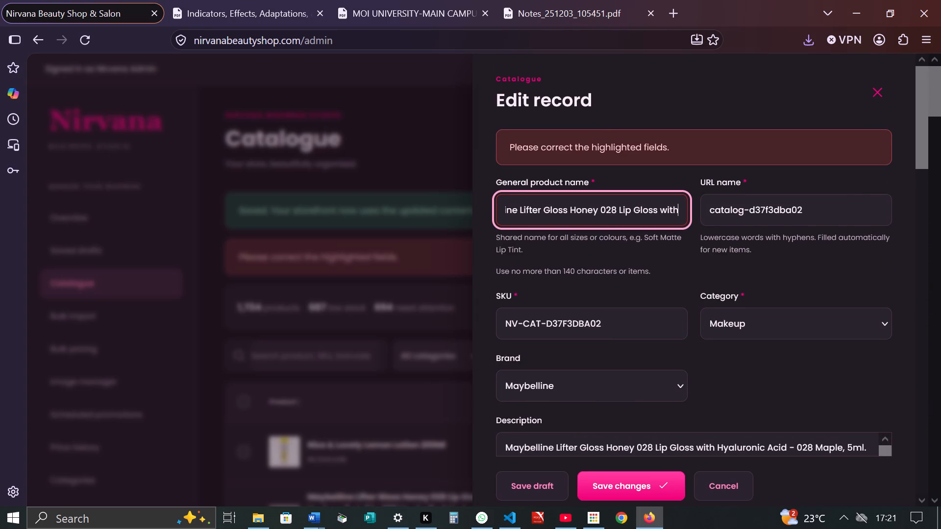
{"action": "left_click_drag", "start_coordinate": [663, 211], "coordinate": [712, 222]}
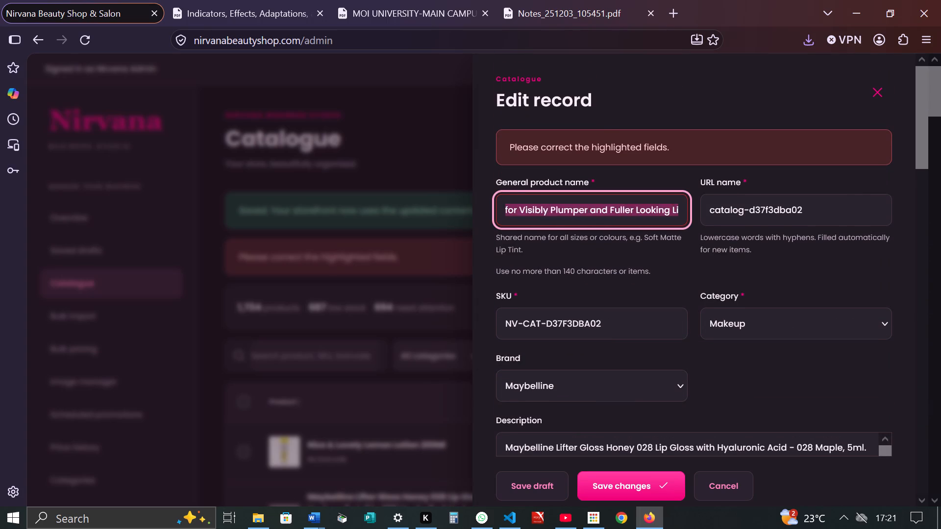
{"action": "left_click_drag", "start_coordinate": [712, 222], "coordinate": [651, 356]}
{"action": "key", "text": "BackSpace"}
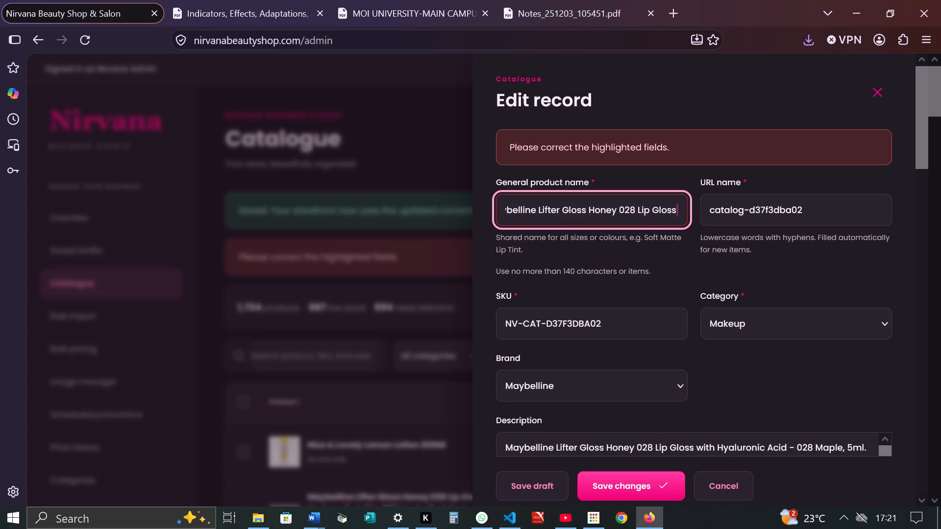
{"action": "left_click_drag", "start_coordinate": [651, 356], "coordinate": [630, 488]}
{"action": "scroll", "coordinate": [820, 364], "scroll_direction": "down", "scroll_amount": 1}
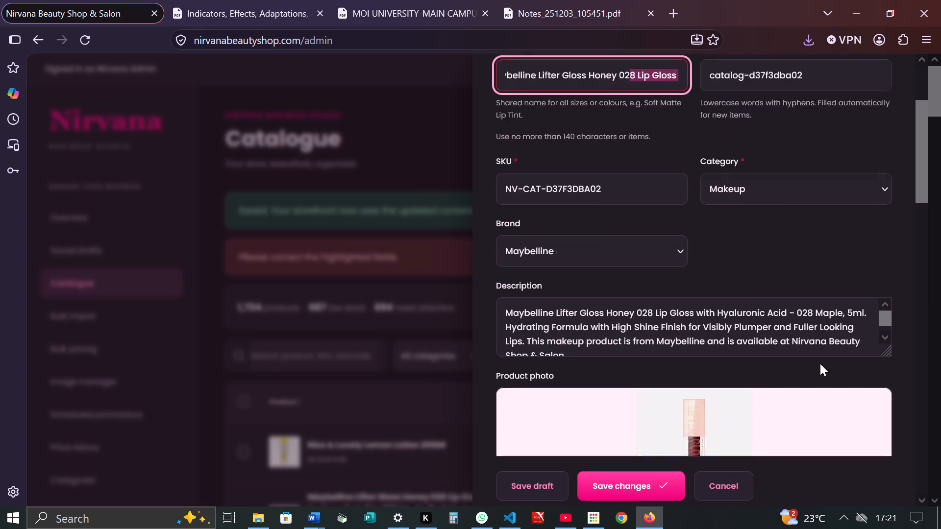
{"action": "scroll", "coordinate": [820, 362], "scroll_direction": "down", "scroll_amount": 2}
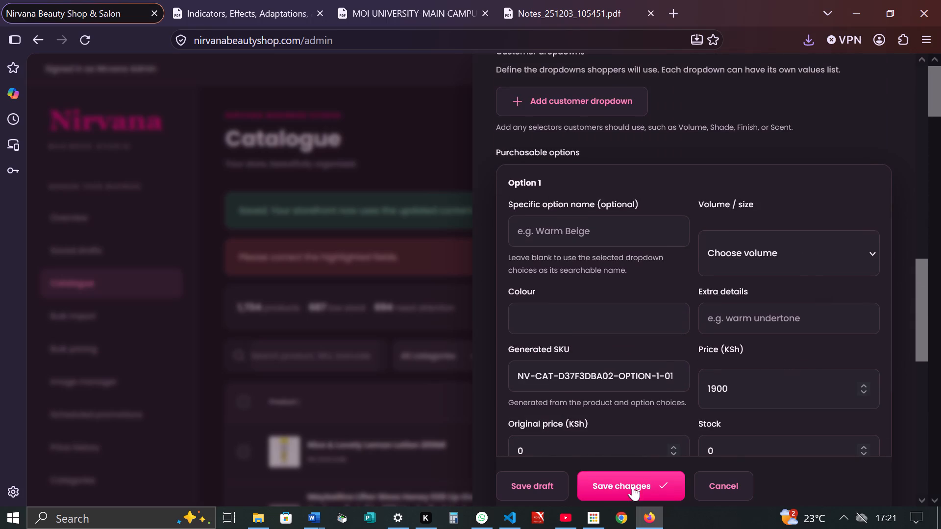
{"action": "left_click", "coordinate": [632, 487]}
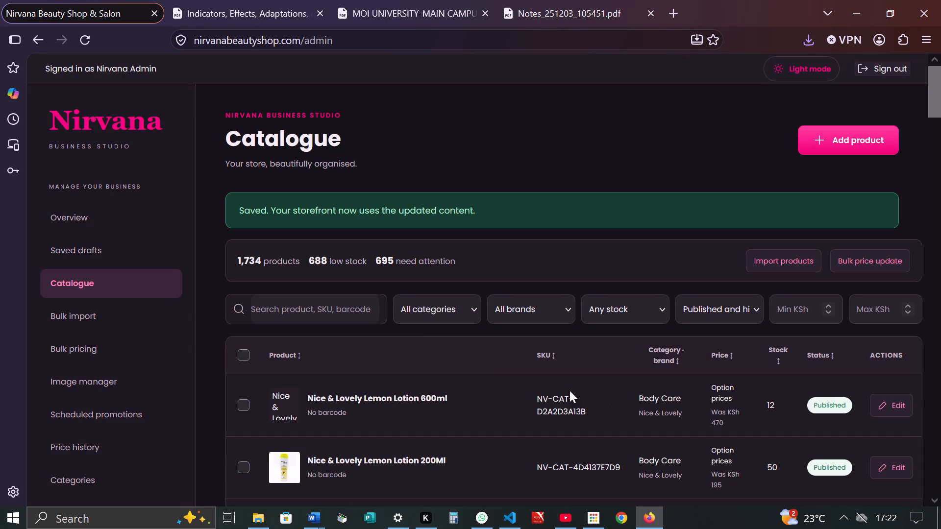
Open the Maybelline Lifter Gloss with Hyaluronic Acid, Shade 026 Honey record, set its Option 1 stock to 0 and try to save.
{"action": "scroll", "coordinate": [484, 307], "scroll_direction": "down", "scroll_amount": 1}
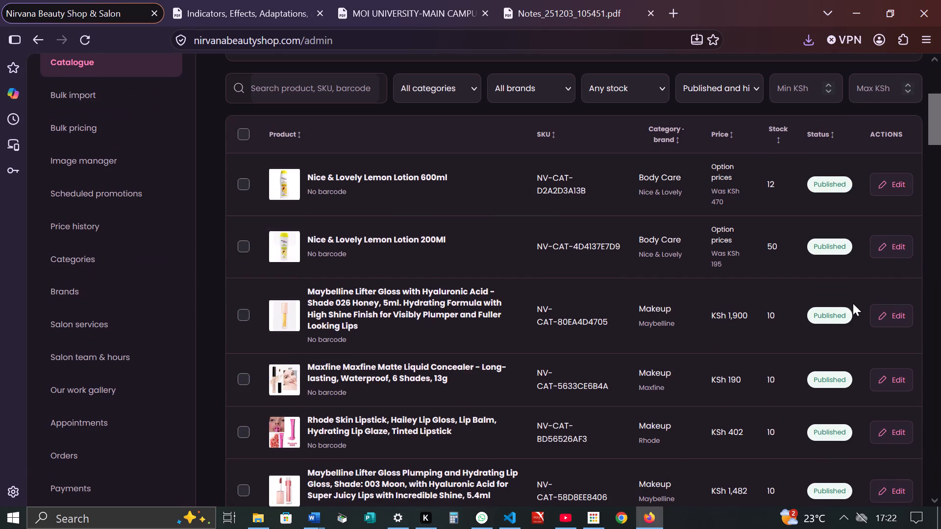
{"action": "left_click", "coordinate": [904, 310]}
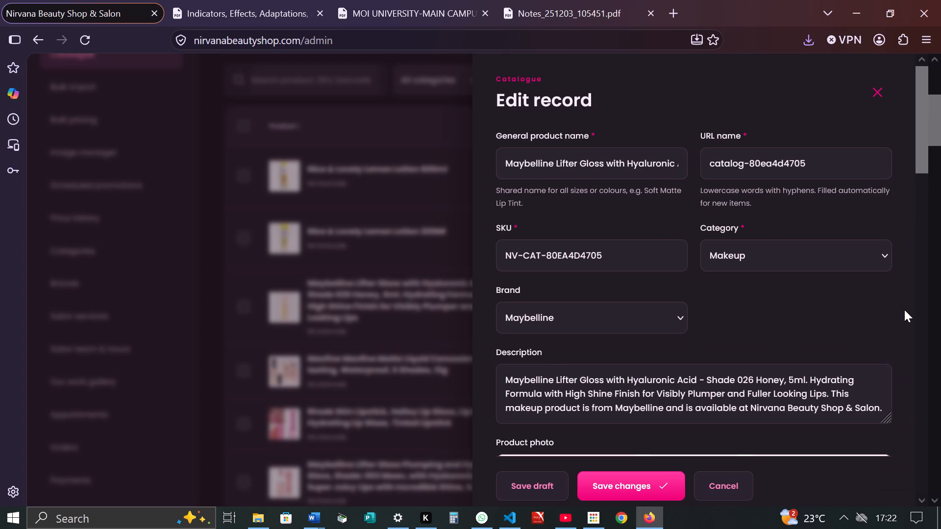
{"action": "scroll", "coordinate": [767, 304], "scroll_direction": "down", "scroll_amount": 1}
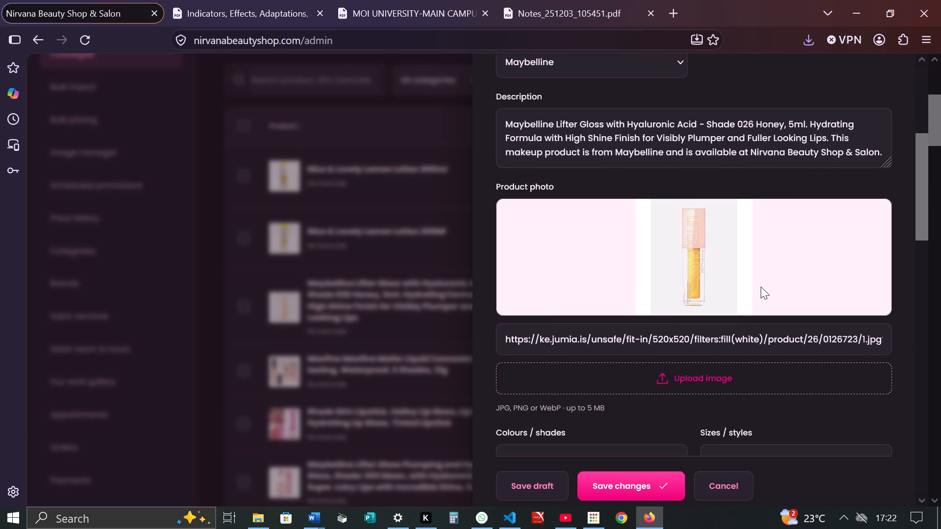
{"action": "scroll", "coordinate": [761, 247], "scroll_direction": "down", "scroll_amount": 1}
{"action": "scroll", "coordinate": [761, 280], "scroll_direction": "up", "scroll_amount": 1}
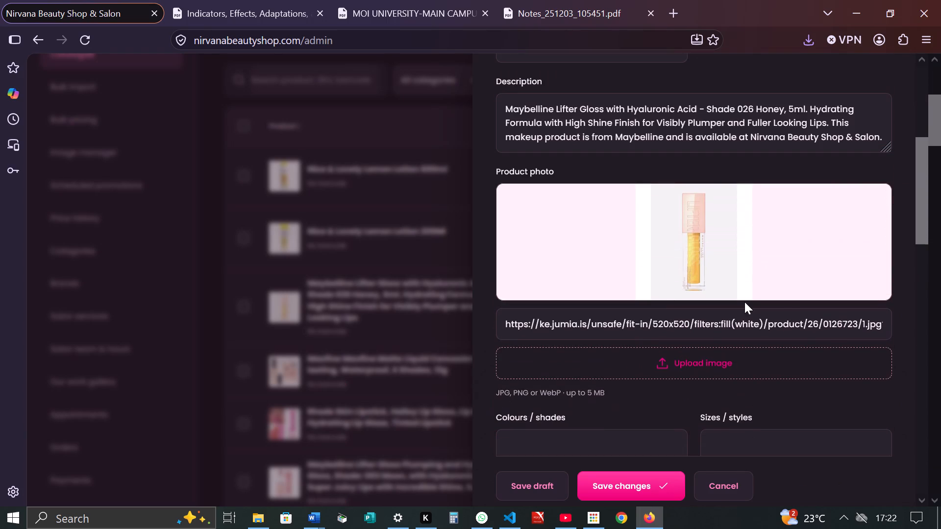
{"action": "scroll", "coordinate": [754, 309], "scroll_direction": "down", "scroll_amount": 2}
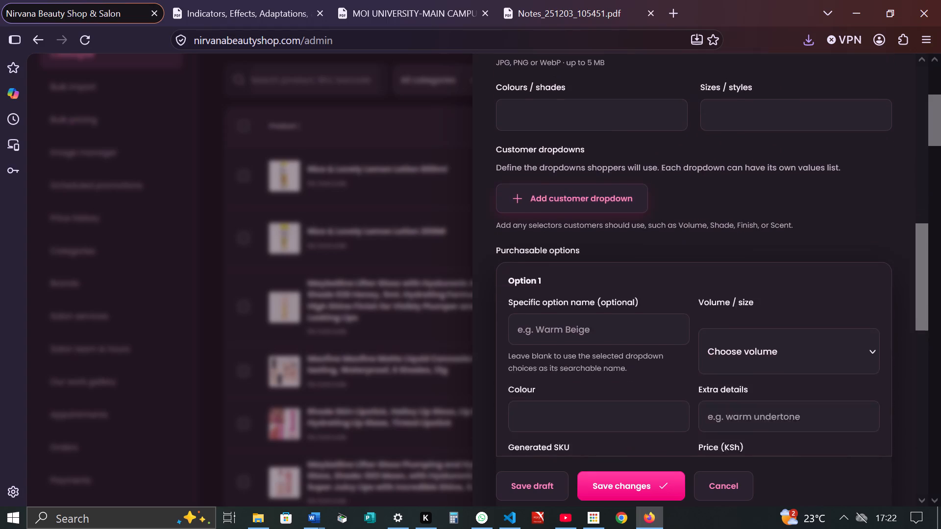
{"action": "left_click", "coordinate": [713, 380]}
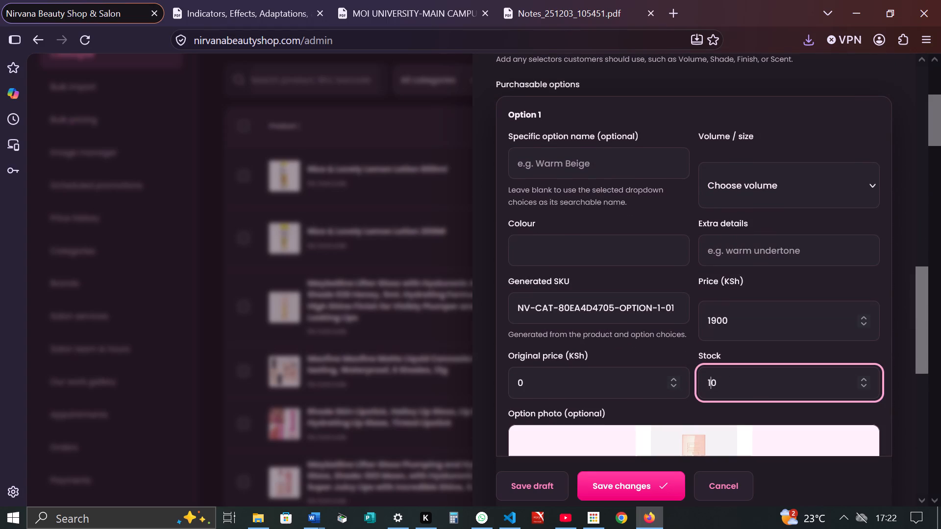
{"action": "key", "text": "BackSpace"}
{"action": "left_click", "coordinate": [649, 488]}
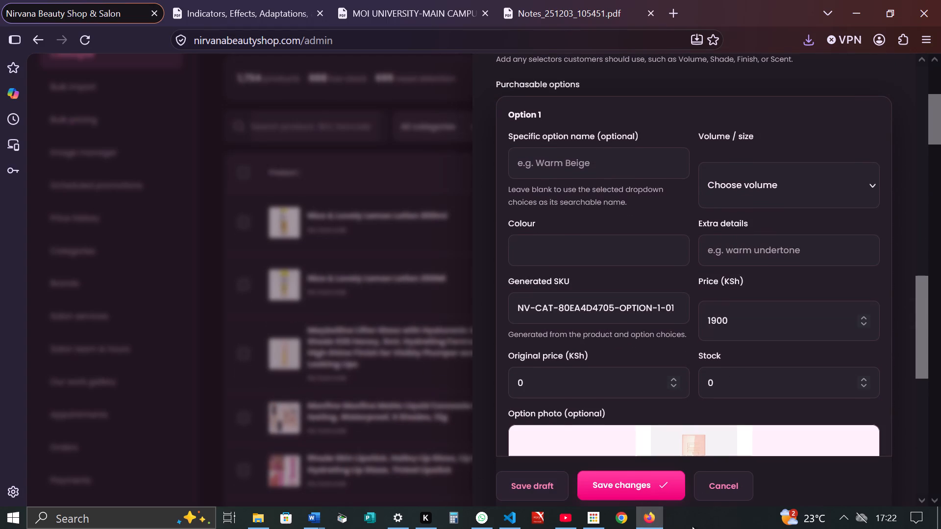
Shorten the record's general product name to "Maybelline Lifter Gloss with Hyaluronic", removing the rest of the text, and save the changes.
{"action": "scroll", "coordinate": [659, 397], "scroll_direction": "down", "scroll_amount": 1}
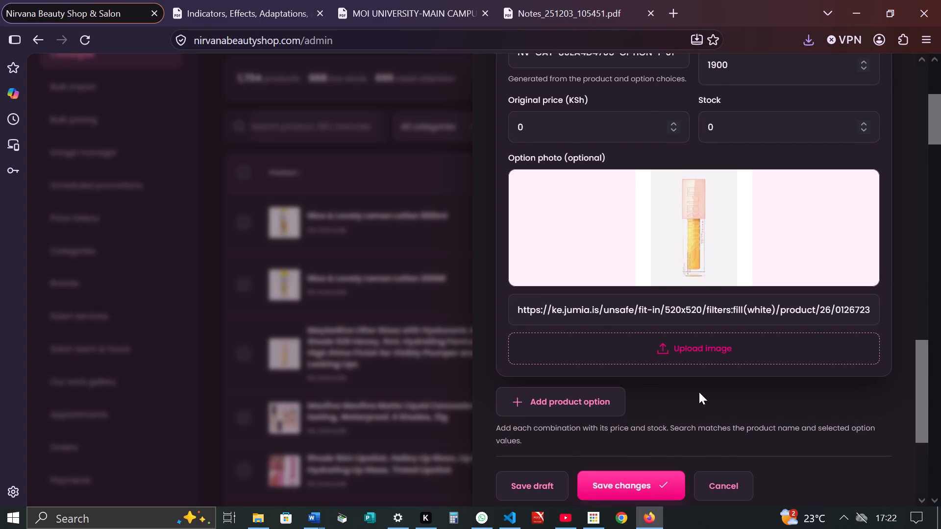
{"action": "scroll", "coordinate": [699, 392], "scroll_direction": "up", "scroll_amount": 4}
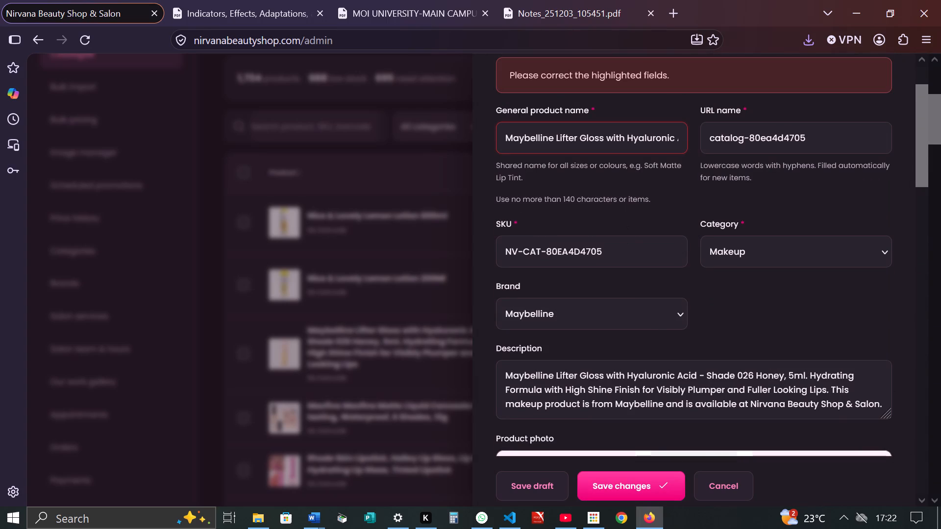
{"action": "left_click_drag", "start_coordinate": [678, 141], "coordinate": [688, 140]}
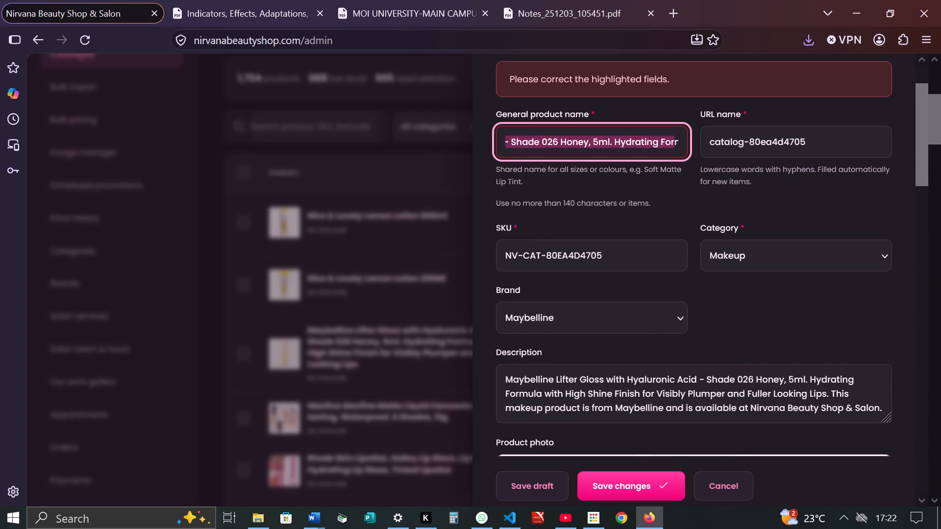
{"action": "left_click_drag", "start_coordinate": [688, 140], "coordinate": [689, 139]}
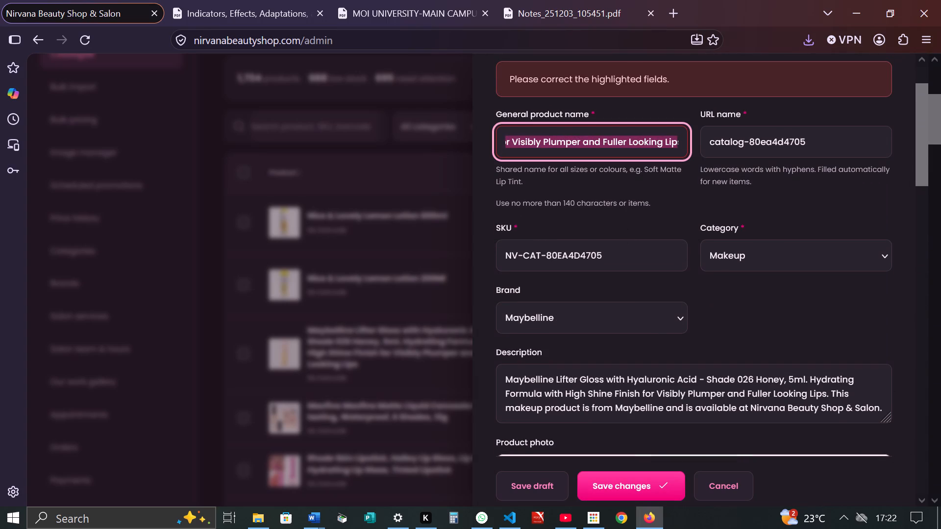
{"action": "key", "text": "BackSpace"}
{"action": "left_click_drag", "start_coordinate": [689, 139], "coordinate": [613, 495]}
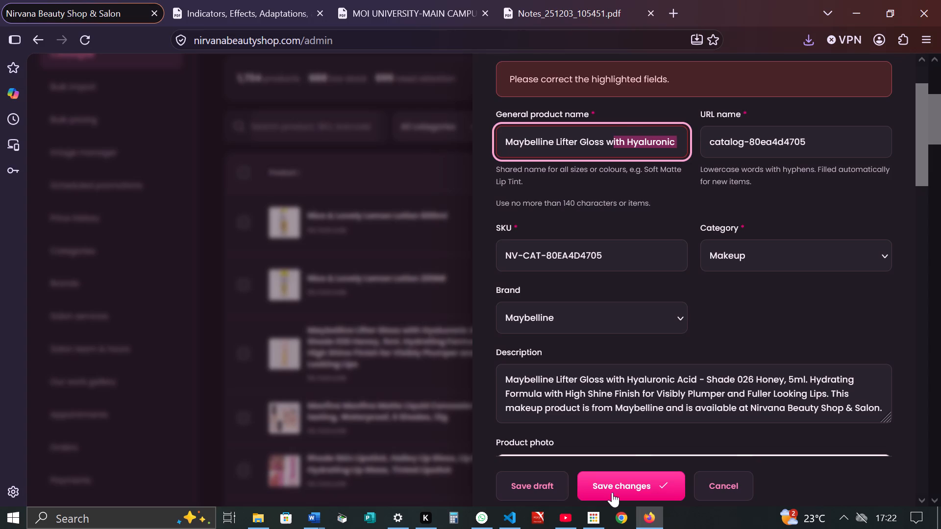
{"action": "left_click", "coordinate": [612, 491]}
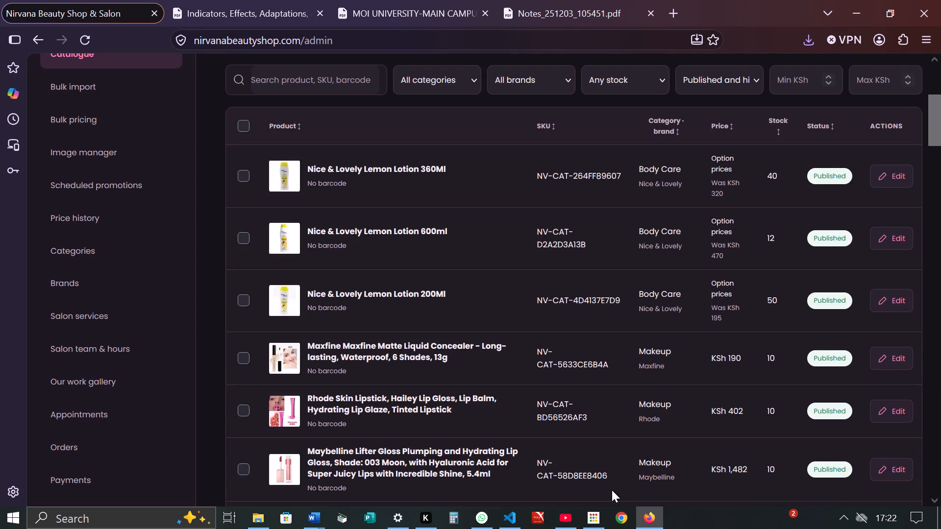
Open the Maxfine Matte Liquid Concealer, 6 Shades, 13g record and set its Option 1 stock to 0.
{"action": "scroll", "coordinate": [605, 510], "scroll_direction": "down", "scroll_amount": 2}
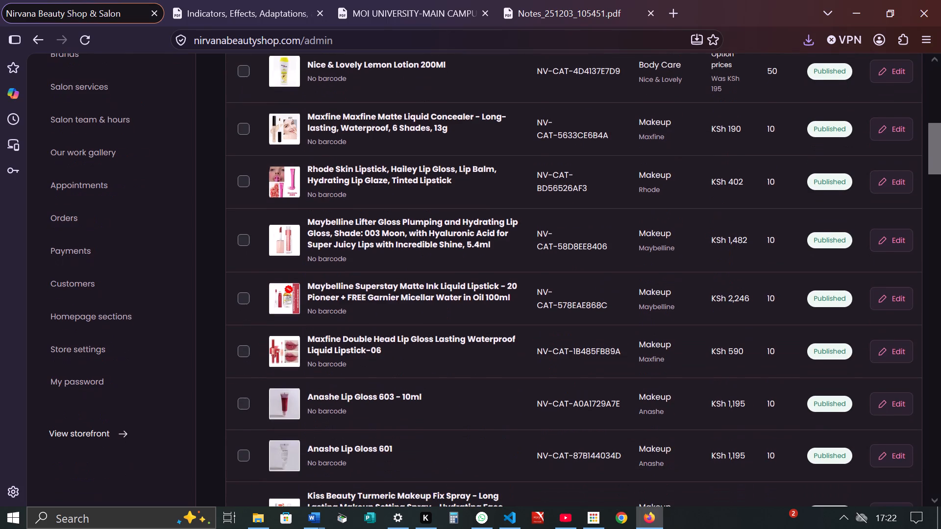
{"action": "left_click", "coordinate": [887, 131]}
{"action": "scroll", "coordinate": [600, 308], "scroll_direction": "down", "scroll_amount": 1}
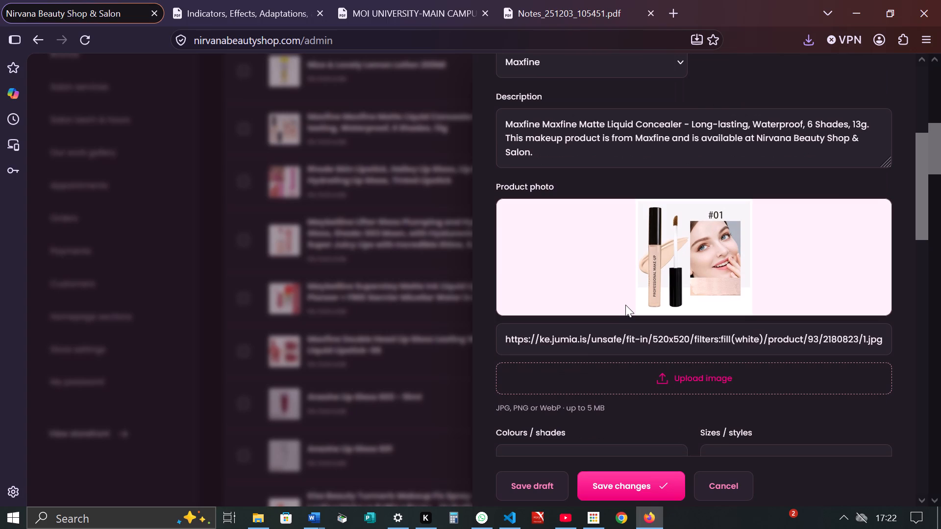
{"action": "scroll", "coordinate": [702, 227], "scroll_direction": "down", "scroll_amount": 1}
{"action": "scroll", "coordinate": [718, 328], "scroll_direction": "down", "scroll_amount": 2}
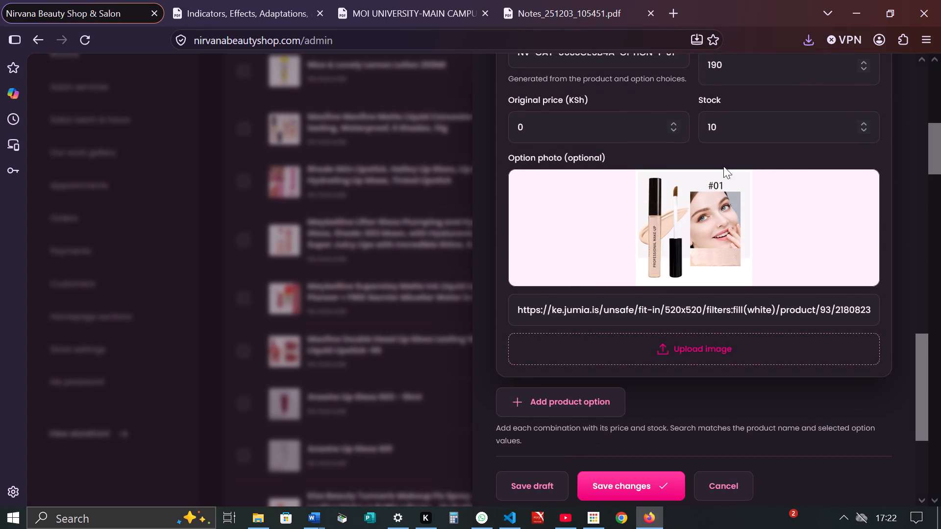
{"action": "left_click", "coordinate": [714, 130]}
{"action": "key", "text": "BackSpace"}
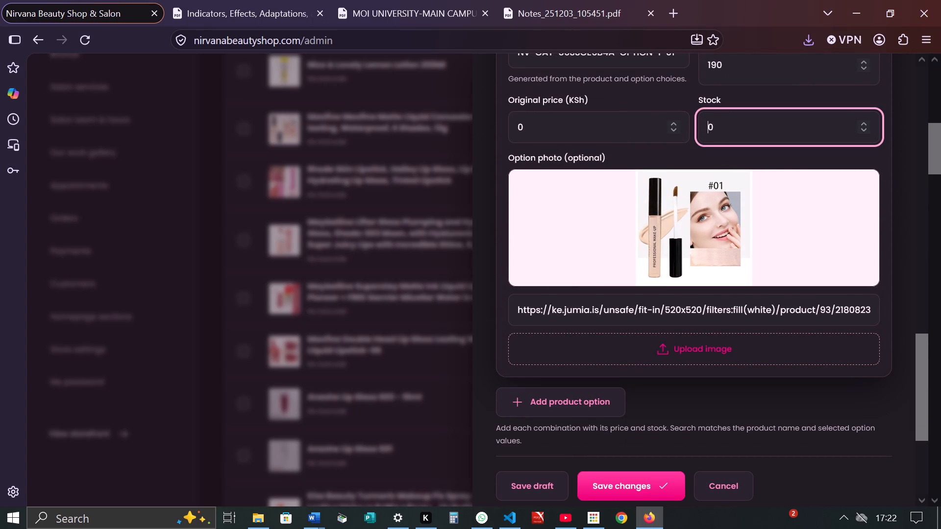
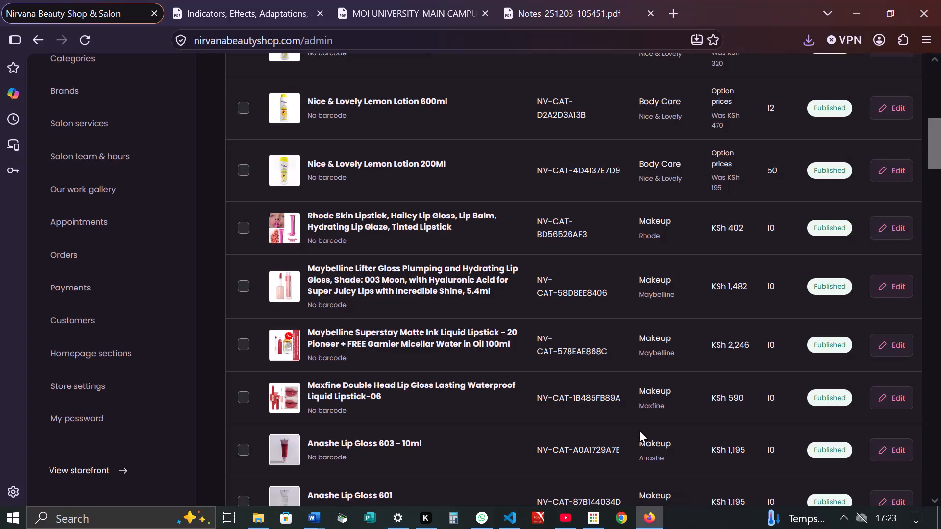
Open the Rhode Skin Lipstick, Hailey Lip Gloss record, set its Option 1 stock to 0 and save the changes.
{"action": "left_click", "coordinate": [890, 226]}
{"action": "scroll", "coordinate": [666, 298], "scroll_direction": "down", "scroll_amount": 1}
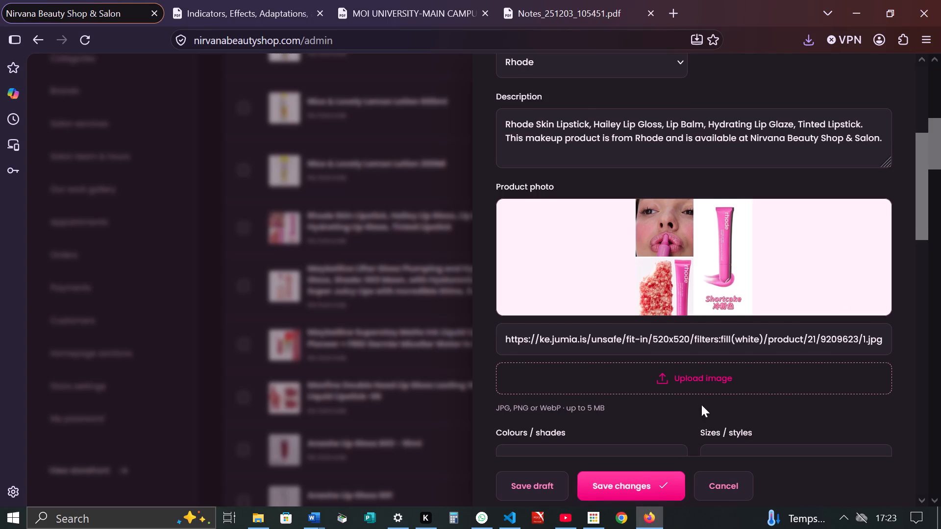
{"action": "scroll", "coordinate": [786, 384], "scroll_direction": "down", "scroll_amount": 2}
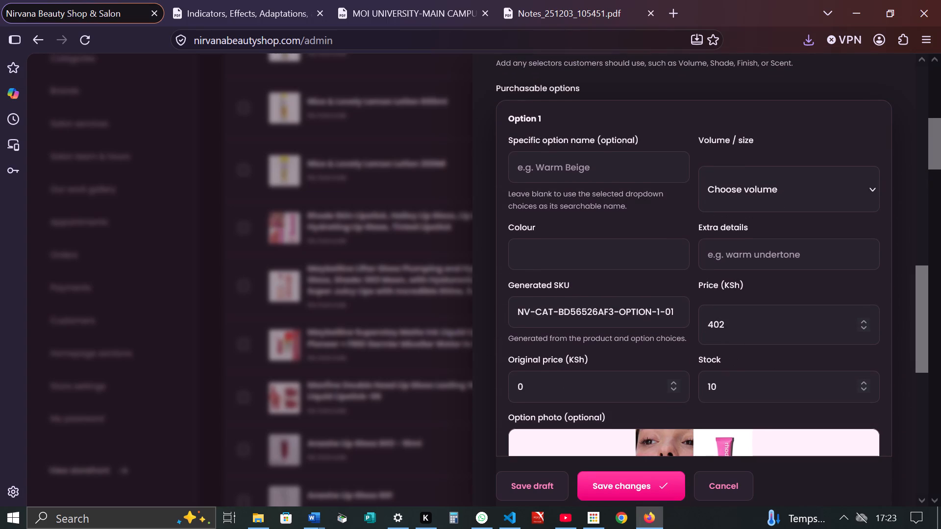
{"action": "left_click", "coordinate": [711, 385]}
{"action": "key", "text": "BackSpace"}
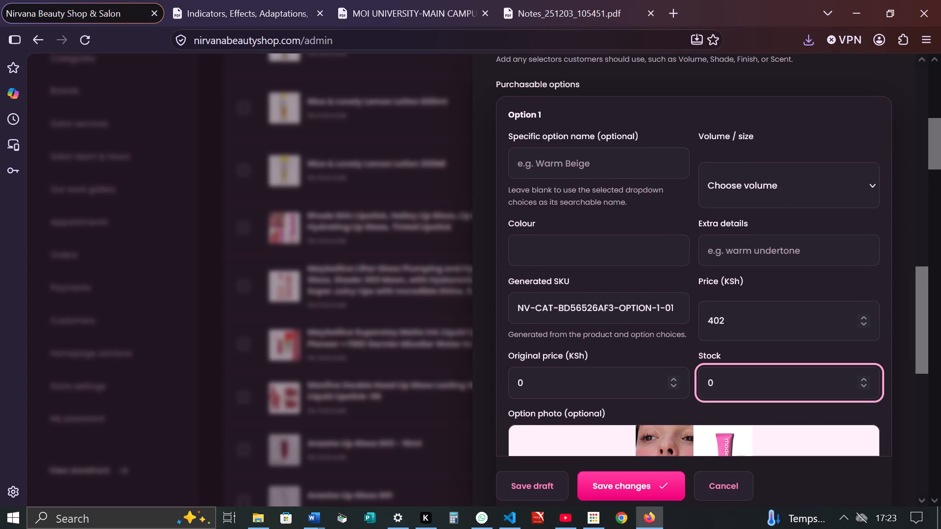
{"action": "left_click", "coordinate": [615, 499]}
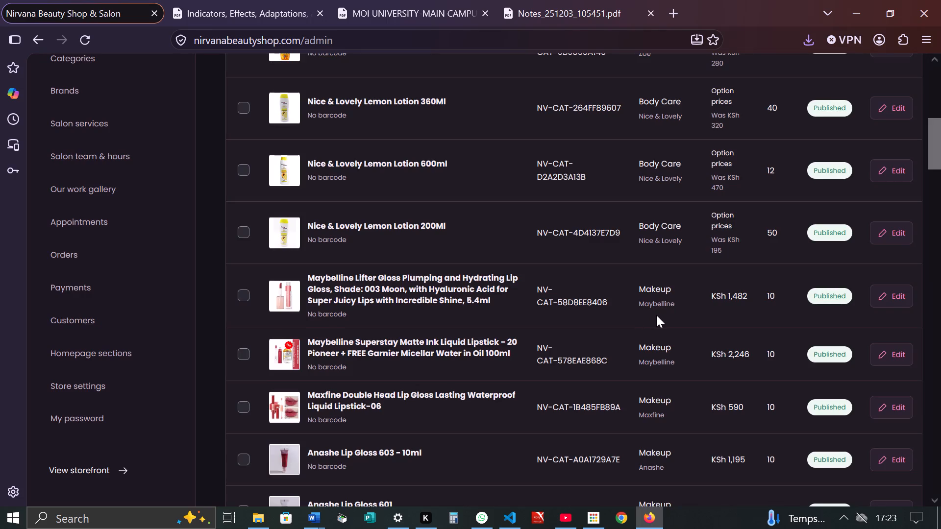
Open the Maybelline Lifter Gloss Plumping and Hydrating, Shade: 003 Moon record, set its Option 1 stock to 0 and try to save.
{"action": "scroll", "coordinate": [657, 320], "scroll_direction": "down", "scroll_amount": 1}
{"action": "scroll", "coordinate": [661, 315], "scroll_direction": "up", "scroll_amount": 1}
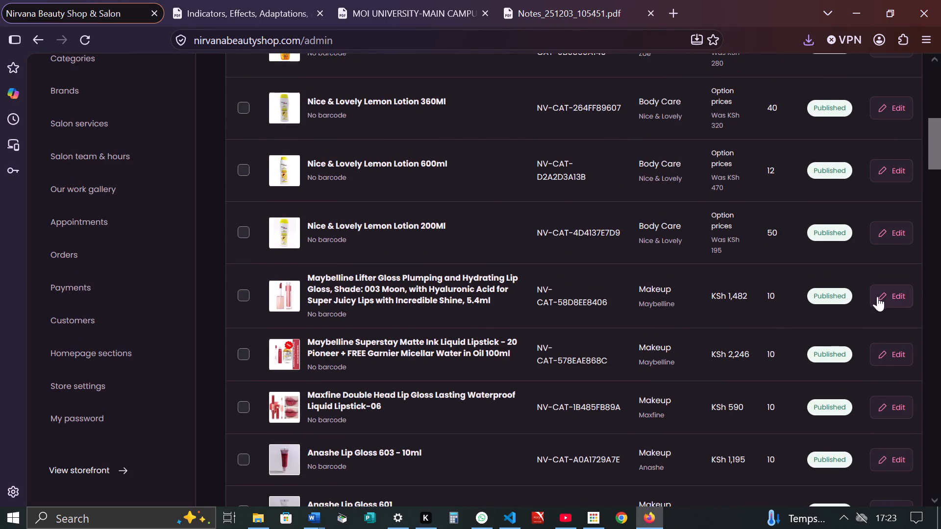
{"action": "left_click", "coordinate": [881, 294]}
{"action": "scroll", "coordinate": [728, 339], "scroll_direction": "down", "scroll_amount": 1}
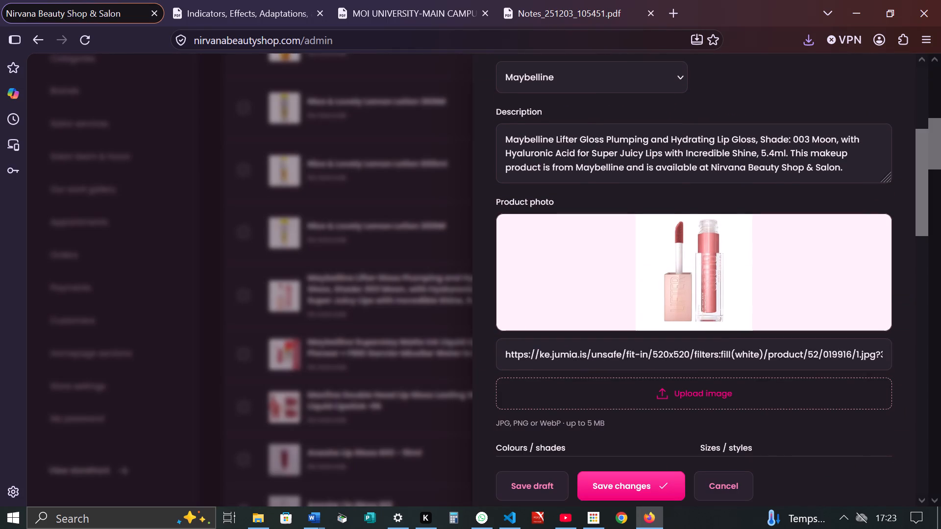
{"action": "scroll", "coordinate": [728, 338], "scroll_direction": "down", "scroll_amount": 2}
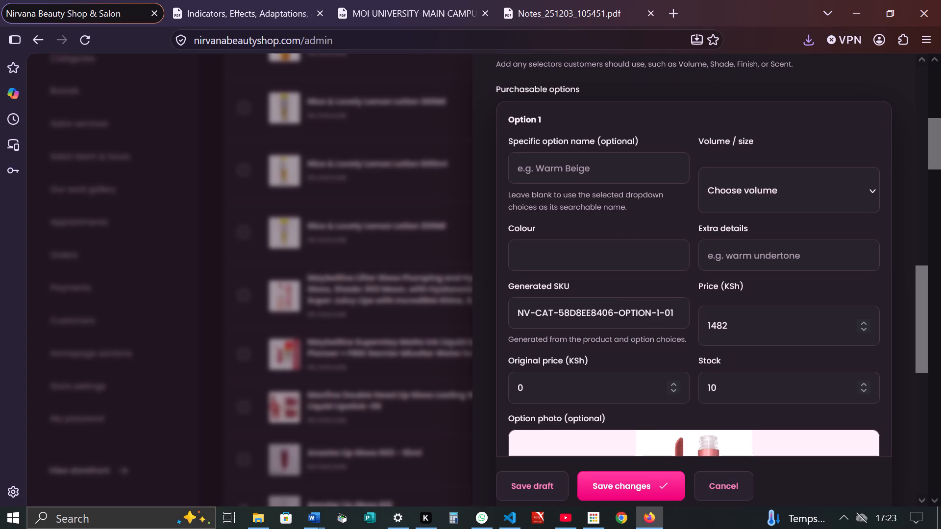
{"action": "left_click", "coordinate": [710, 381]}
{"action": "key", "text": "BackSpace"}
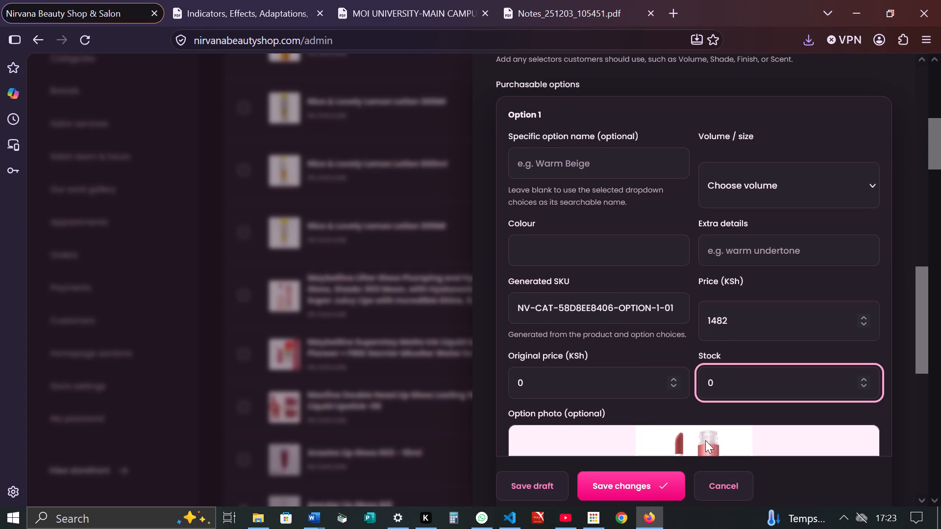
{"action": "left_click", "coordinate": [636, 479]}
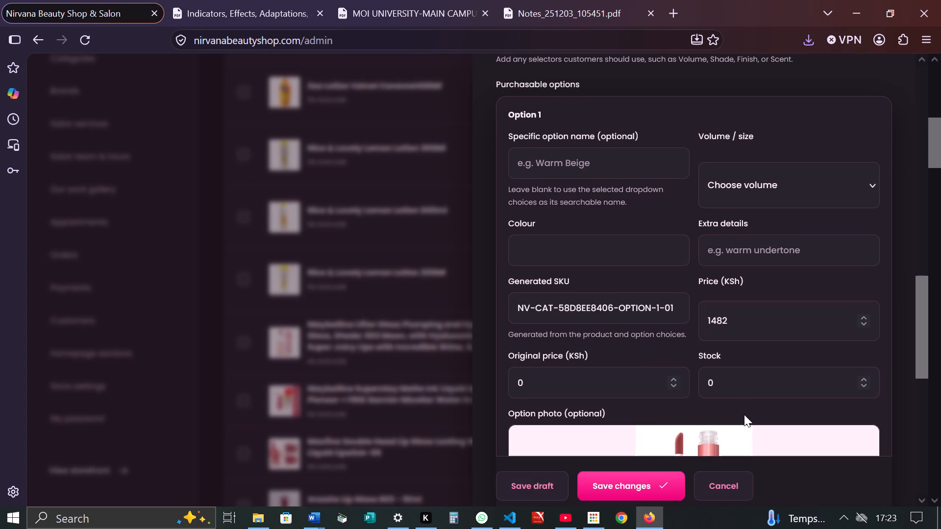
Shorten the record's general product name to "Maybelline Lifter Gloss Plumping and Hydrating Lip Gloss,", removing the rest of the text, and save the changes.
{"action": "scroll", "coordinate": [711, 335], "scroll_direction": "up", "scroll_amount": 4}
{"action": "left_click", "coordinate": [677, 210]}
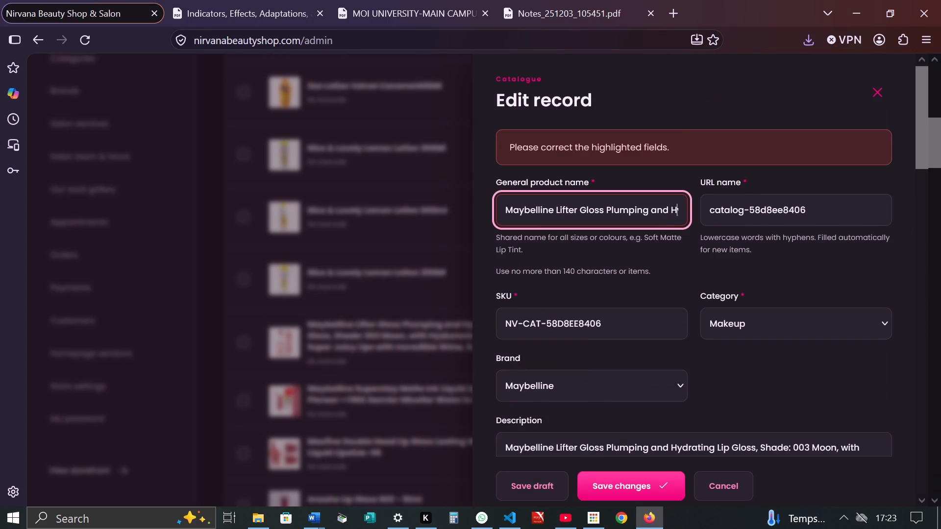
{"action": "key", "text": "Right"}
{"action": "key", "text": "Right"}
{"action": "key", "text": "Right"}
{"action": "key", "text": "Right"}
{"action": "key", "text": "Right"}
{"action": "key", "text": "Right"}
{"action": "key", "text": "Right"}
{"action": "key", "text": "Right"}
{"action": "key", "text": "Right"}
{"action": "key", "text": "Right"}
{"action": "key", "text": "Right"}
{"action": "key", "text": "Right"}
{"action": "key", "text": "Right"}
{"action": "key", "text": "Right"}
{"action": "key", "text": "Right"}
{"action": "key", "text": "Right"}
{"action": "key", "text": "Right"}
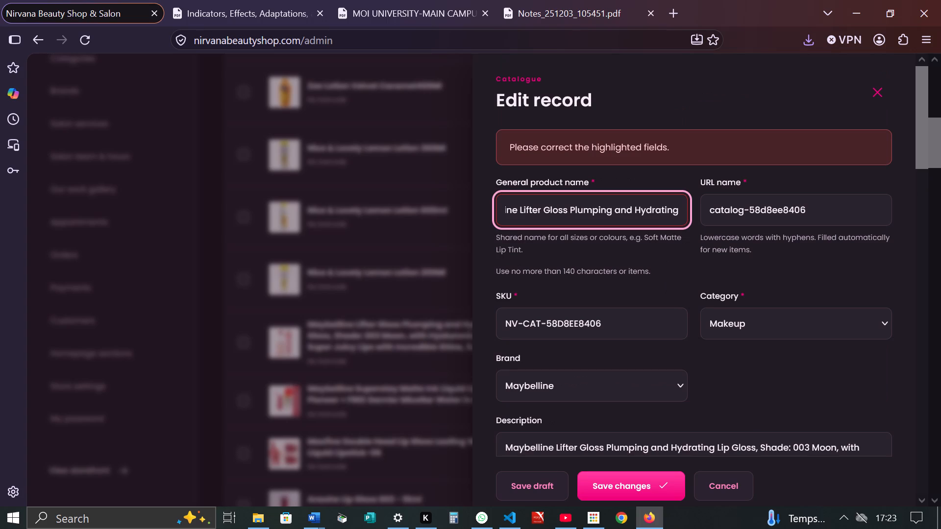
{"action": "key", "text": "Right"}
{"action": "key", "text": "Right"}
{"action": "key", "text": "Right"}
{"action": "key", "text": "Right"}
{"action": "key", "text": "Right"}
{"action": "key", "text": "Right"}
{"action": "key", "text": "Right"}
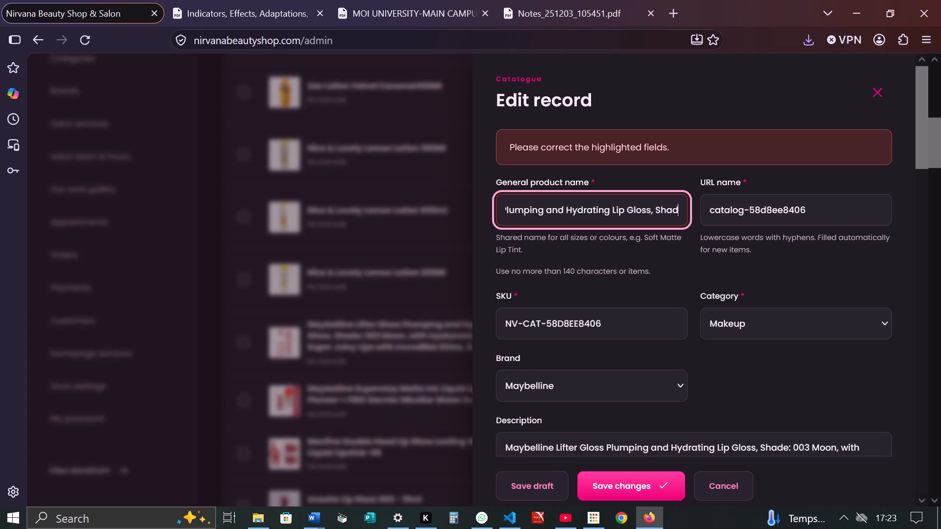
{"action": "left_click_drag", "start_coordinate": [652, 209], "coordinate": [682, 218]}
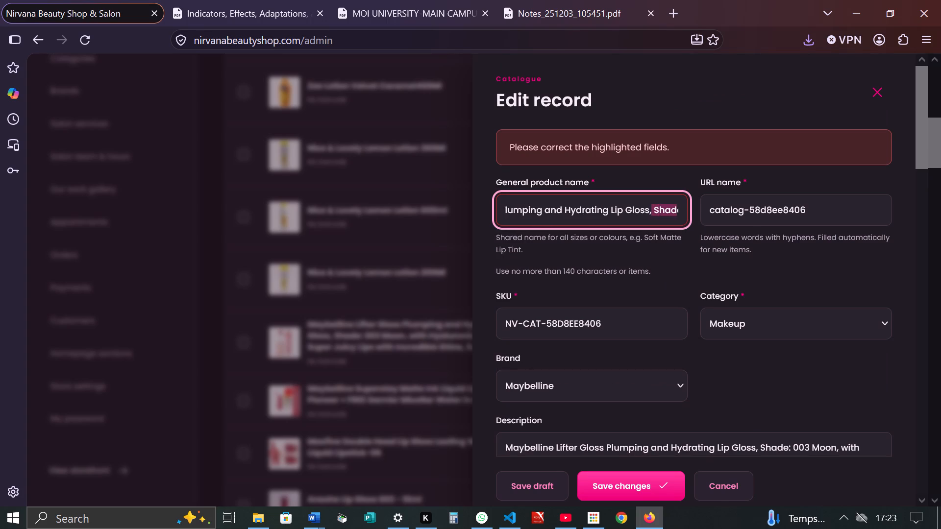
{"action": "left_click_drag", "start_coordinate": [682, 218], "coordinate": [690, 219]}
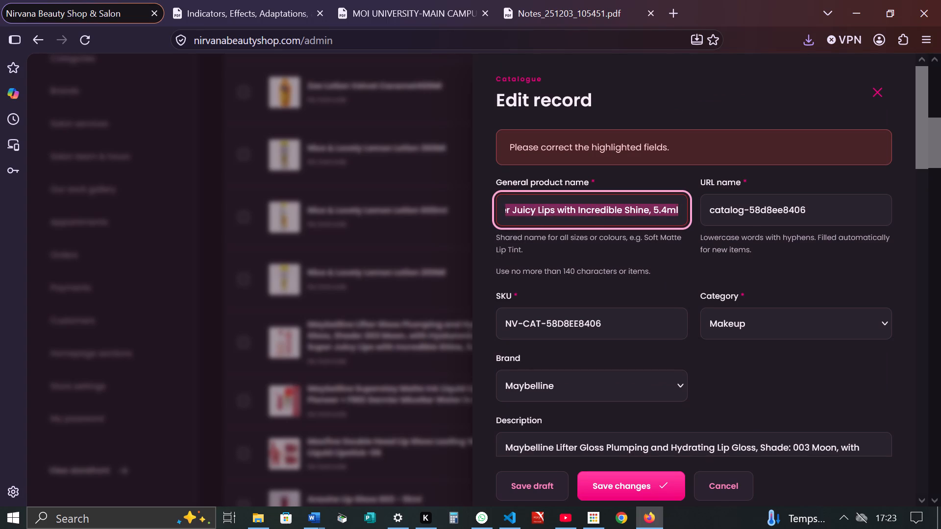
{"action": "left_click_drag", "start_coordinate": [690, 219], "coordinate": [610, 484]}
{"action": "key", "text": "BackSpace"}
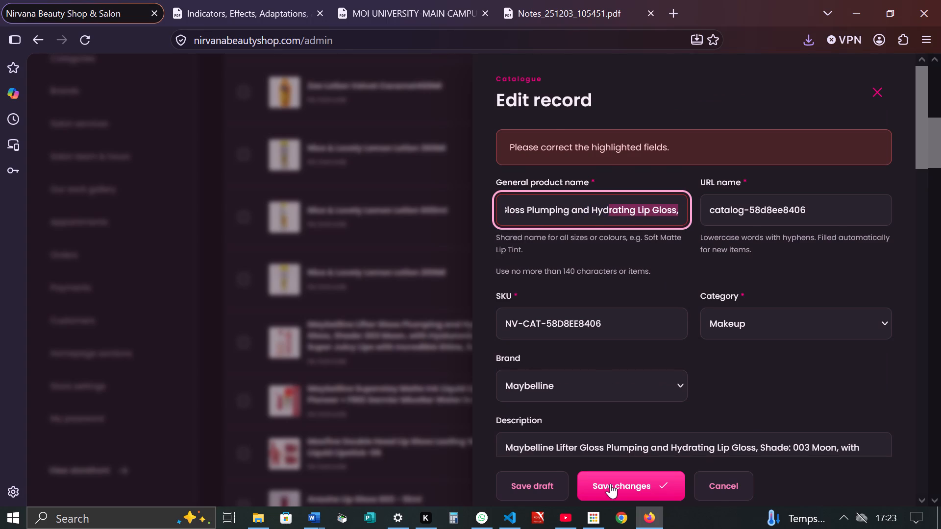
{"action": "left_click", "coordinate": [610, 483]}
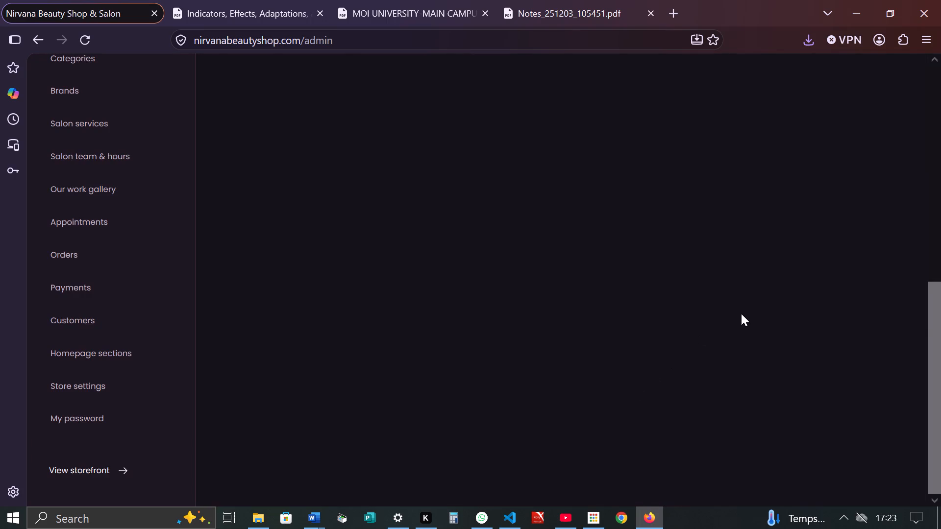
Open the Maybelline Superstay Matte Ink Liquid Lipstick - 20 Pioneer record, set its Option 1 stock to 0 and save the changes.
{"action": "scroll", "coordinate": [686, 335], "scroll_direction": "down", "scroll_amount": 1}
{"action": "scroll", "coordinate": [686, 335], "scroll_direction": "up", "scroll_amount": 1}
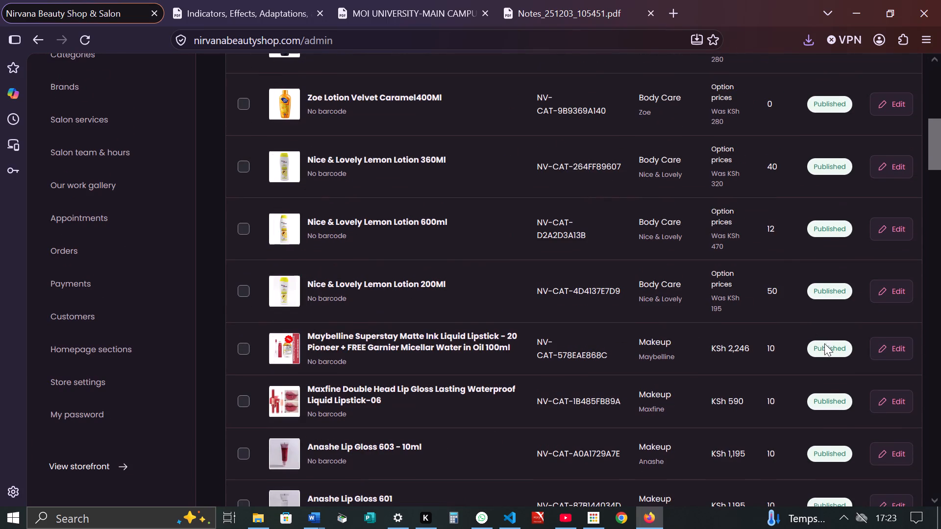
{"action": "left_click", "coordinate": [885, 359]}
{"action": "scroll", "coordinate": [717, 363], "scroll_direction": "down", "scroll_amount": 1}
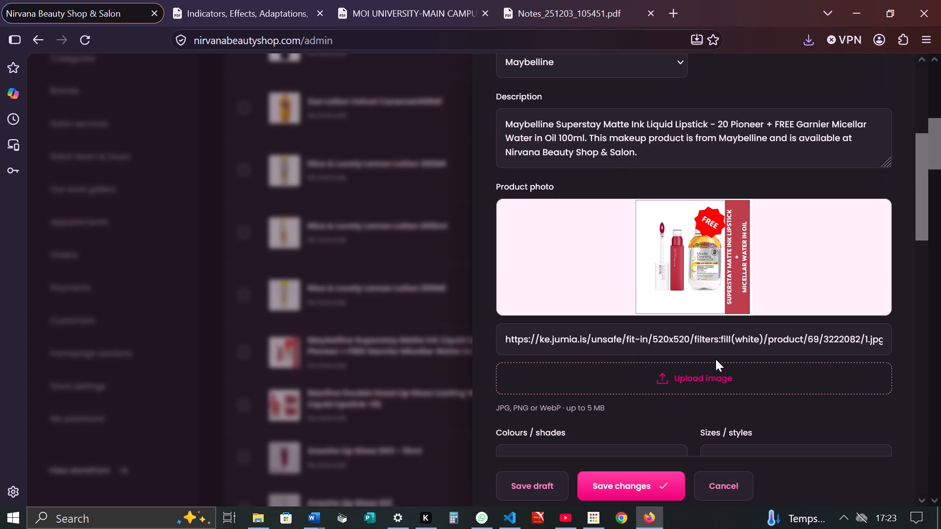
{"action": "scroll", "coordinate": [716, 360], "scroll_direction": "down", "scroll_amount": 2}
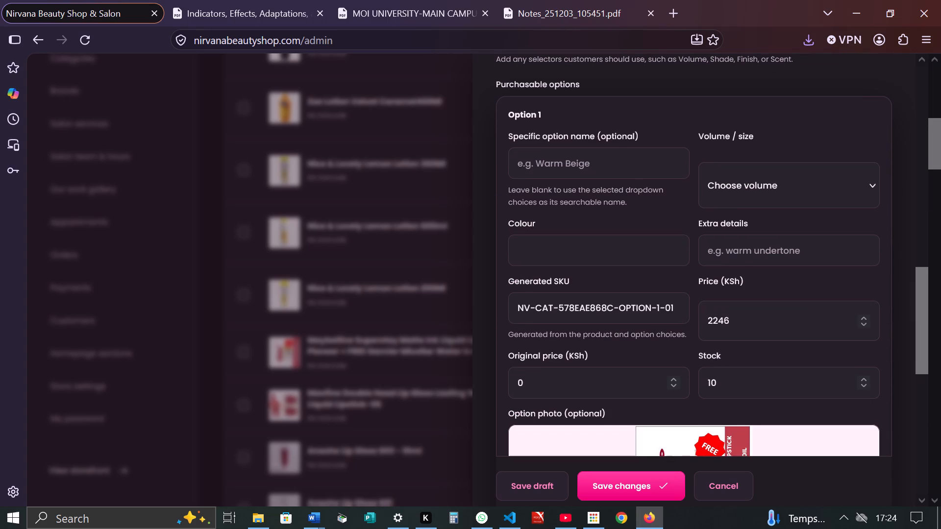
{"action": "left_click", "coordinate": [713, 386]}
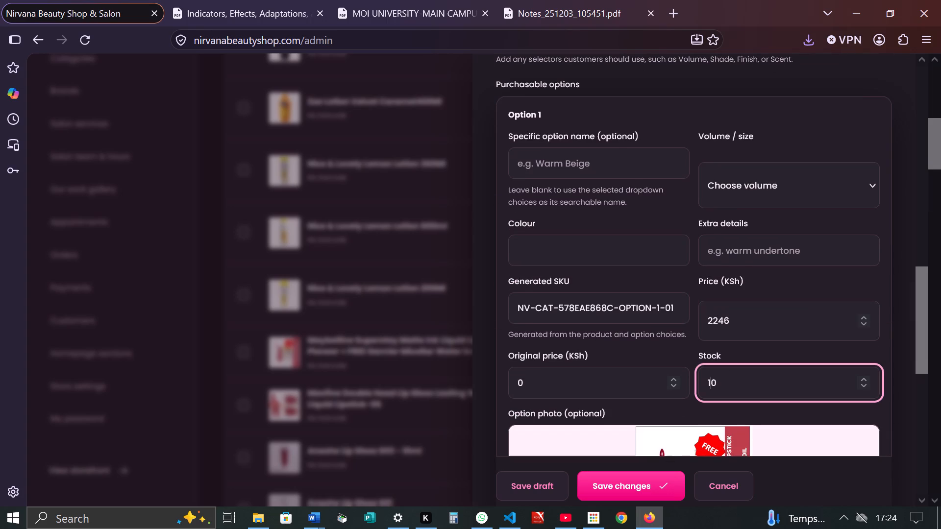
{"action": "key", "text": "BackSpace"}
{"action": "left_click", "coordinate": [654, 484]}
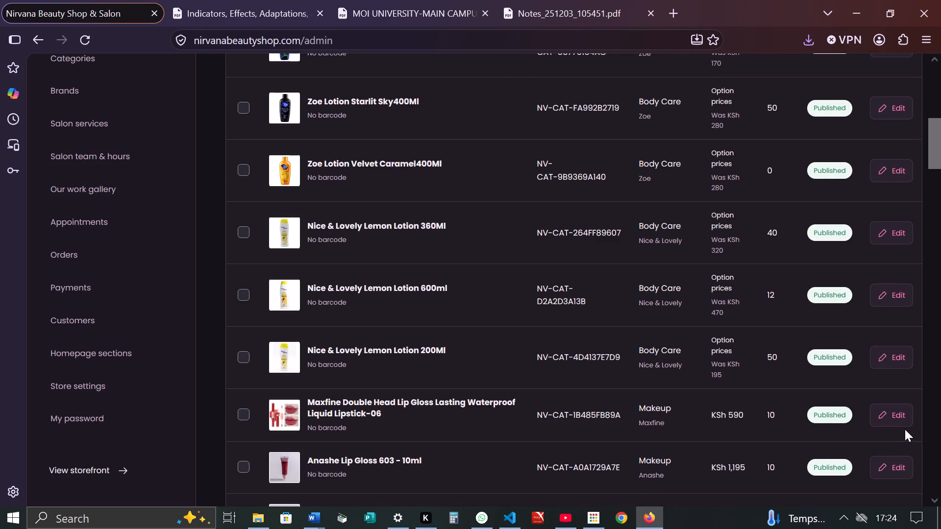
Open the Maxfine Double Head Lip Gloss Liquid Lipstick-06 record, set its Option 1 stock to 0 and save the changes.
{"action": "left_click", "coordinate": [906, 416]}
{"action": "scroll", "coordinate": [899, 412], "scroll_direction": "down", "scroll_amount": 1}
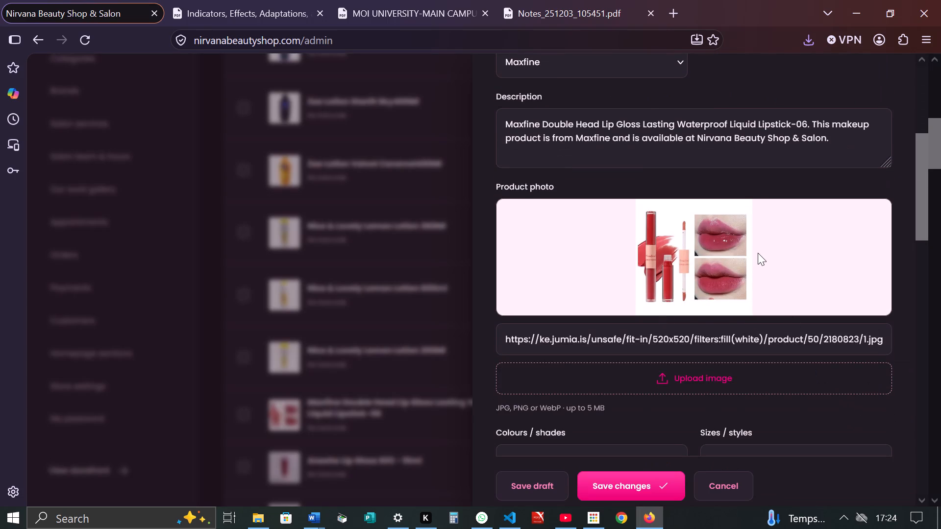
{"action": "scroll", "coordinate": [748, 258], "scroll_direction": "down", "scroll_amount": 2}
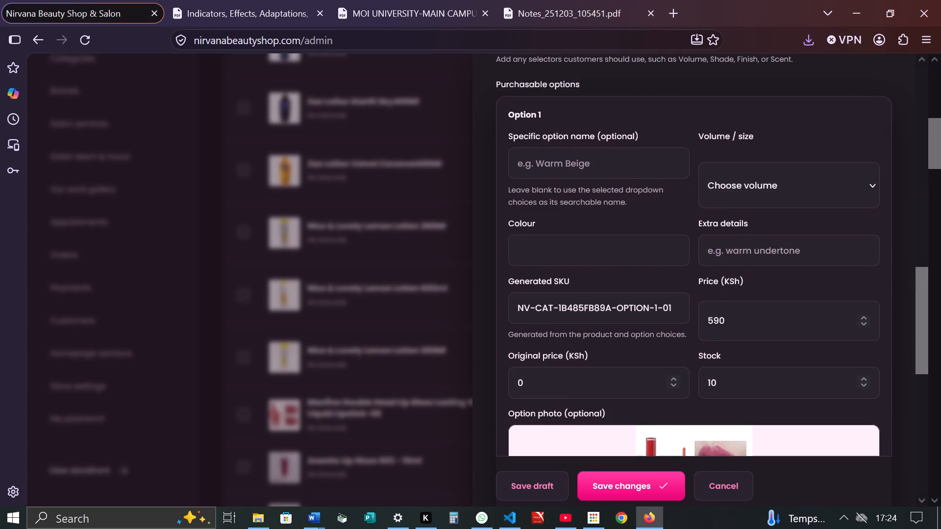
{"action": "left_click", "coordinate": [710, 384]}
{"action": "key", "text": "BackSpace"}
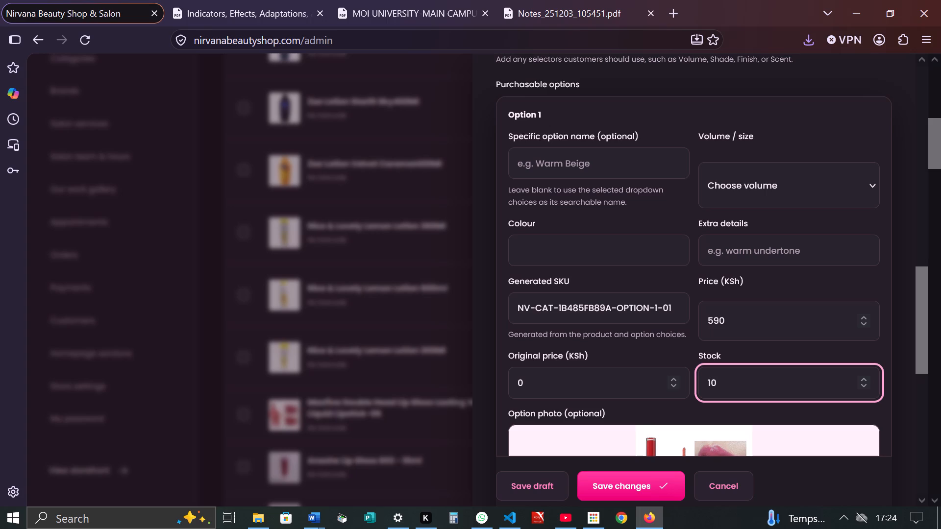
{"action": "left_click", "coordinate": [642, 493]}
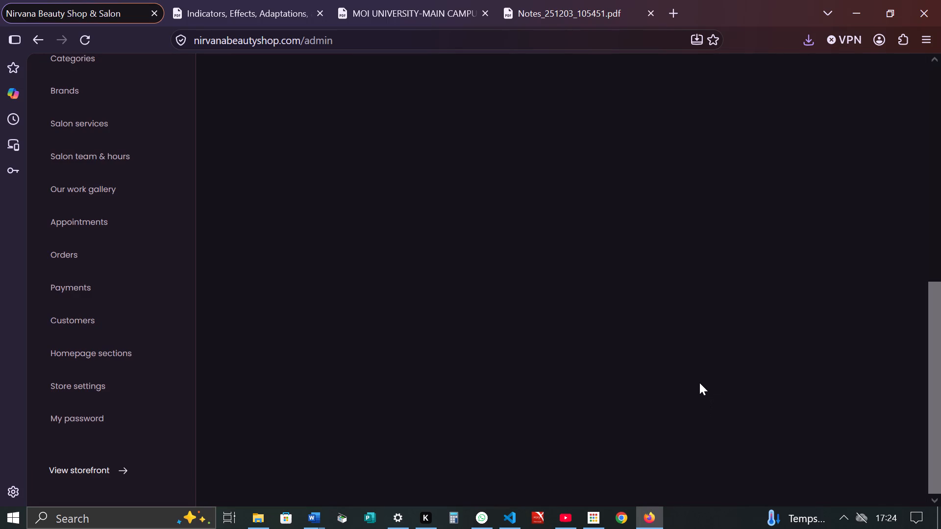
Open the Anashe Lip Gloss 603 - 10ml record, set its Option 1 stock to 0 and save the changes.
{"action": "scroll", "coordinate": [700, 364], "scroll_direction": "down", "scroll_amount": 1}
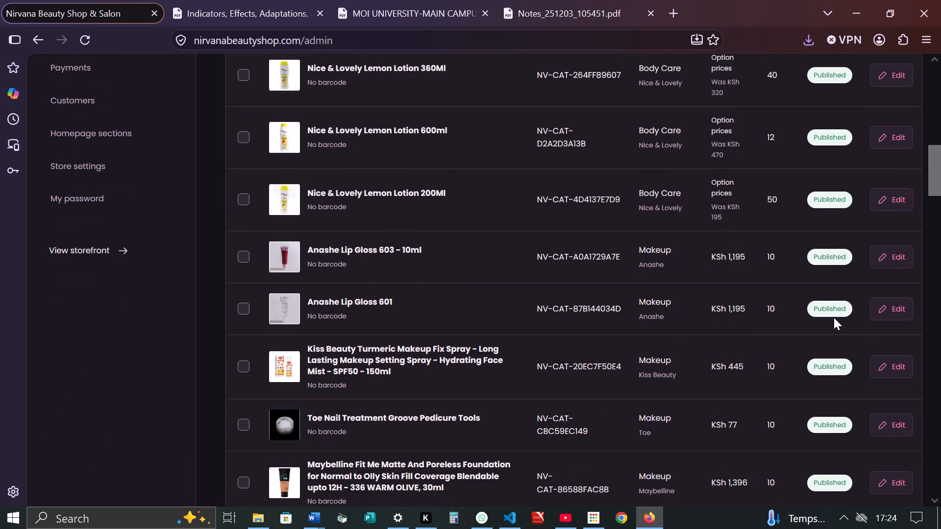
{"action": "left_click", "coordinate": [883, 251]}
{"action": "scroll", "coordinate": [681, 312], "scroll_direction": "down", "scroll_amount": 1}
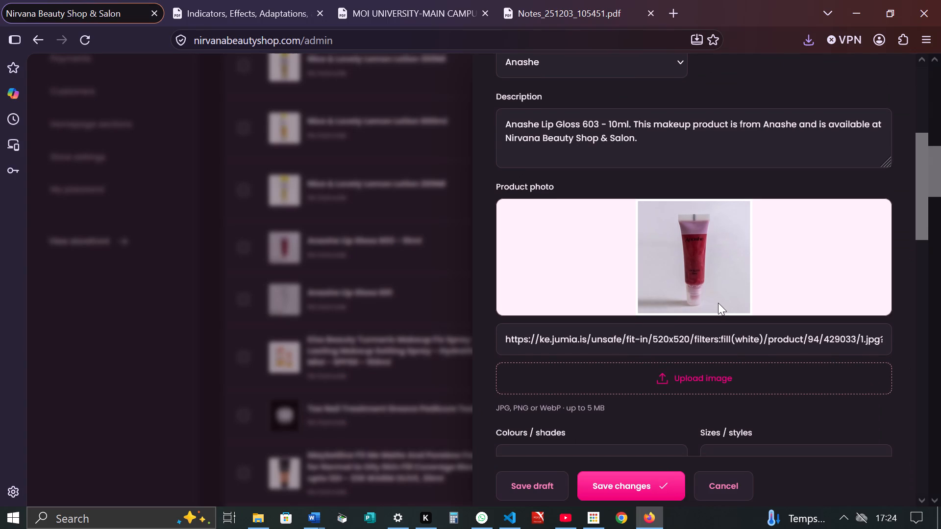
{"action": "scroll", "coordinate": [718, 303], "scroll_direction": "up", "scroll_amount": 1}
{"action": "scroll", "coordinate": [718, 303], "scroll_direction": "down", "scroll_amount": 1}
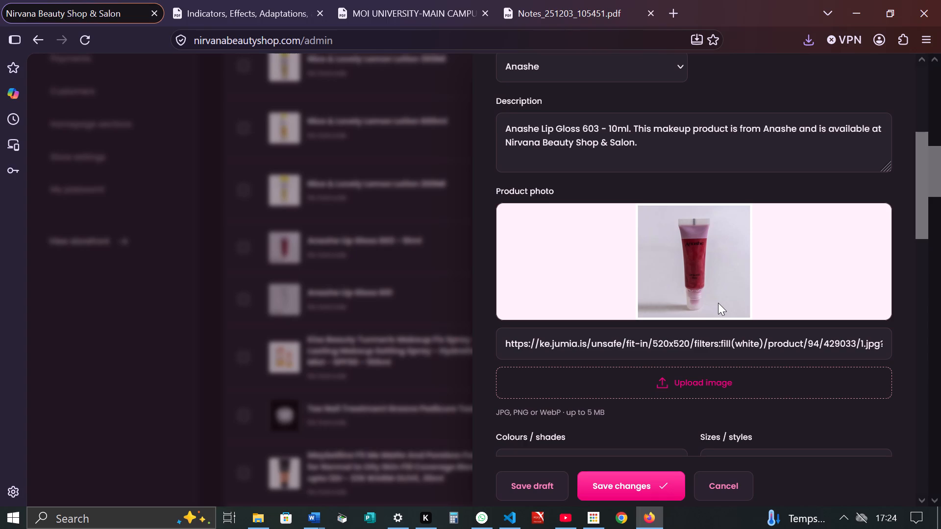
{"action": "scroll", "coordinate": [725, 307], "scroll_direction": "down", "scroll_amount": 3}
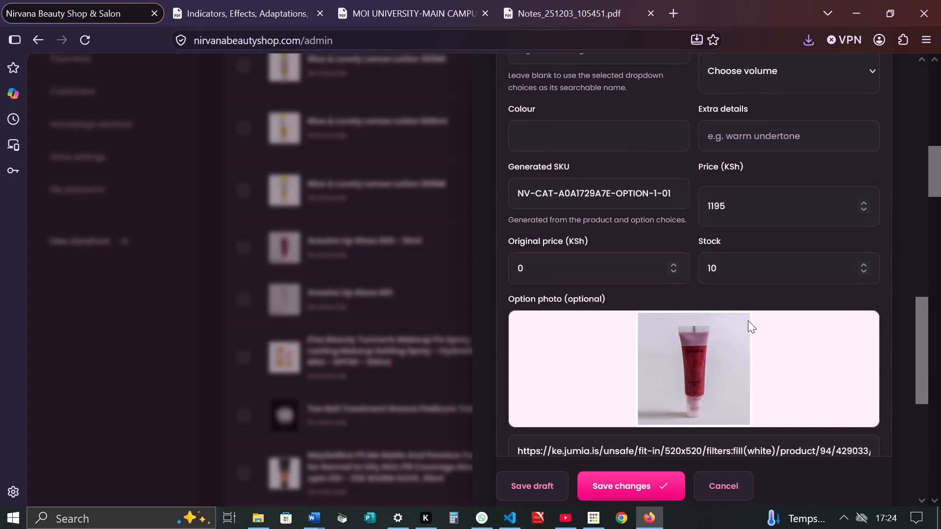
{"action": "left_click", "coordinate": [710, 262]}
{"action": "key", "text": "BackSpace"}
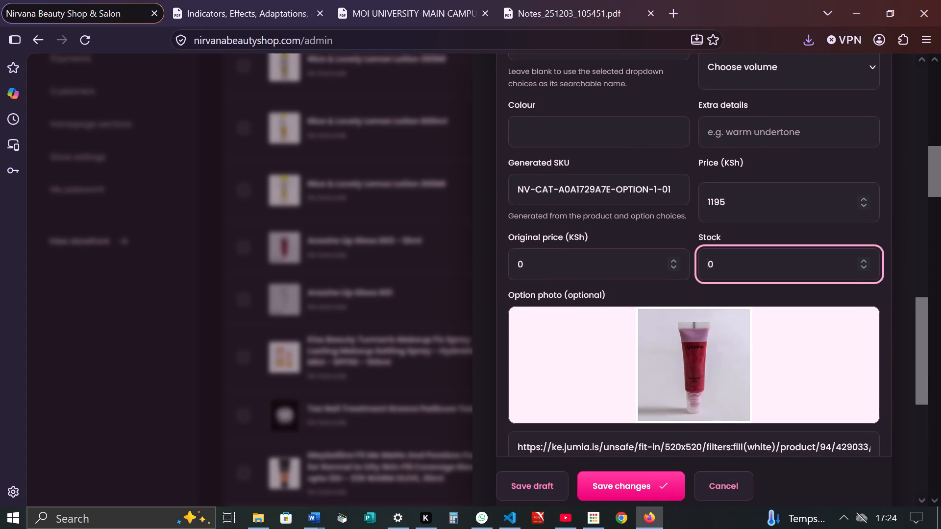
{"action": "left_click", "coordinate": [608, 472]}
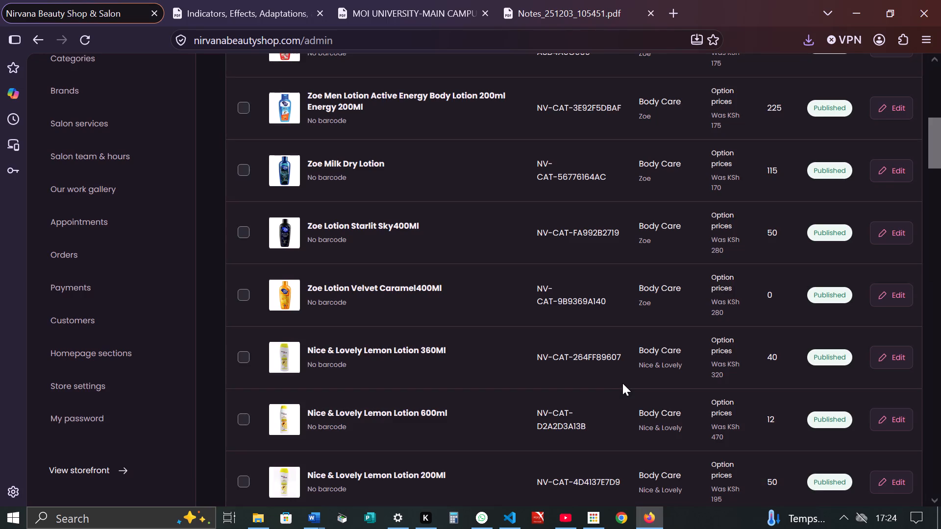
Open the Anashe Lip Gloss 601 record, set its Option 1 stock to 0 and save the changes.
{"action": "scroll", "coordinate": [622, 377], "scroll_direction": "down", "scroll_amount": 1}
{"action": "left_click", "coordinate": [886, 301]}
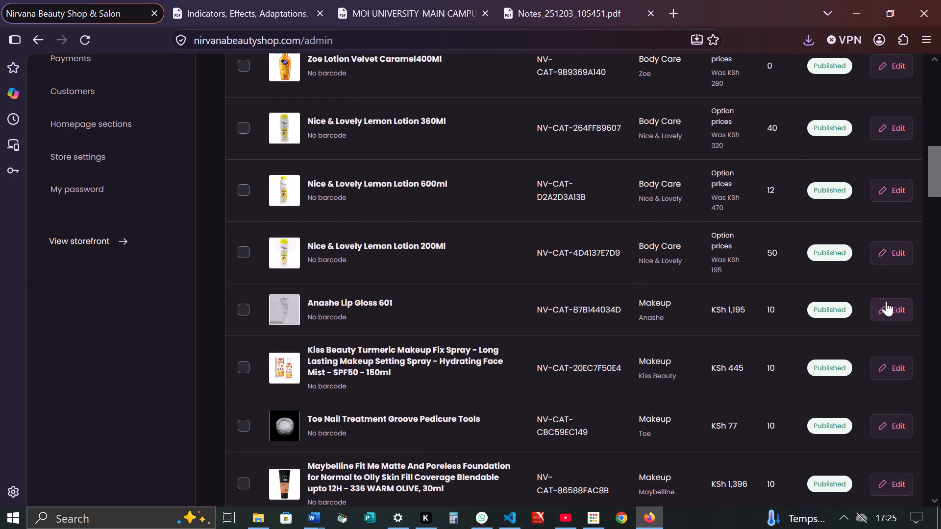
{"action": "scroll", "coordinate": [723, 347], "scroll_direction": "down", "scroll_amount": 1}
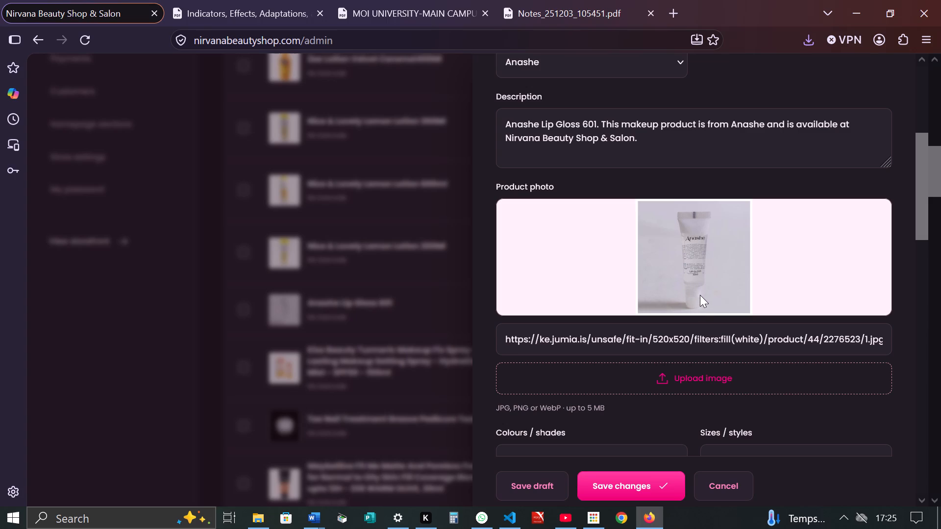
{"action": "scroll", "coordinate": [703, 323], "scroll_direction": "down", "scroll_amount": 1}
{"action": "scroll", "coordinate": [714, 378], "scroll_direction": "down", "scroll_amount": 1}
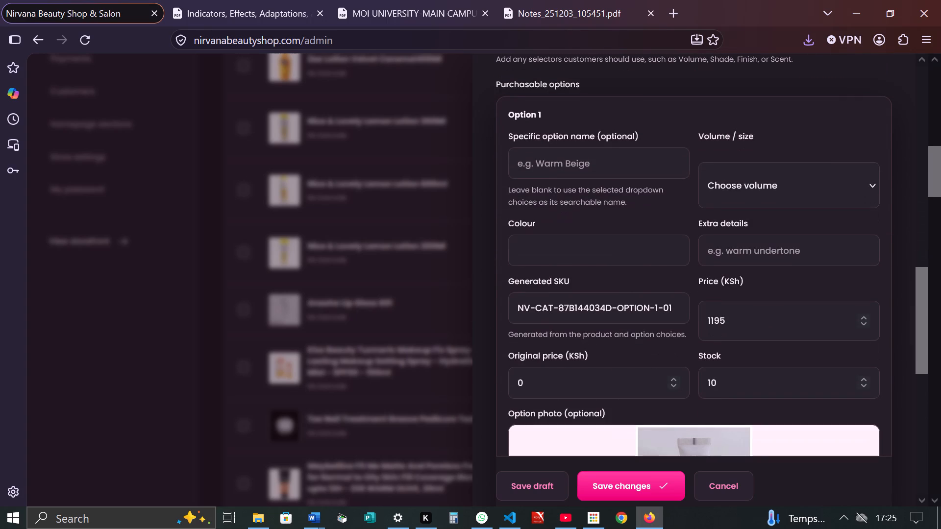
{"action": "left_click", "coordinate": [709, 383]}
{"action": "left_click", "coordinate": [714, 383]}
{"action": "key", "text": "BackSpace"}
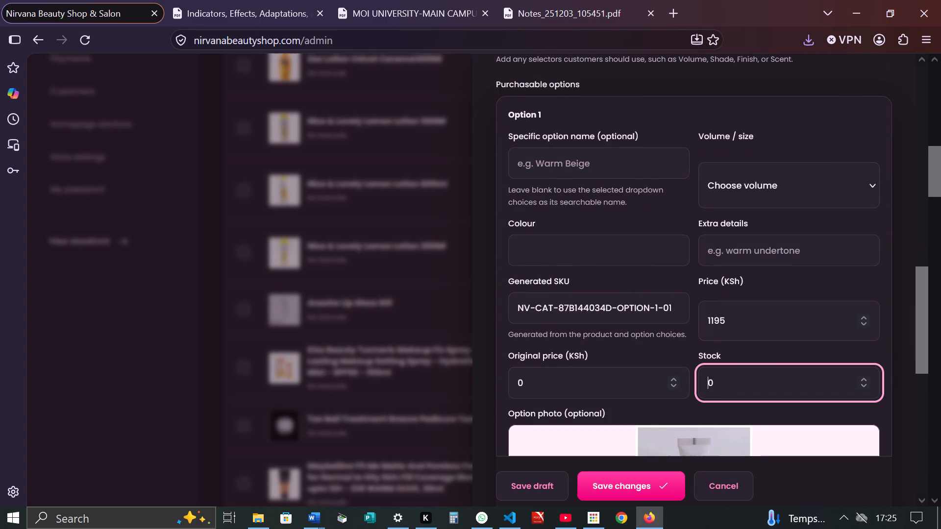
{"action": "left_click", "coordinate": [630, 496]}
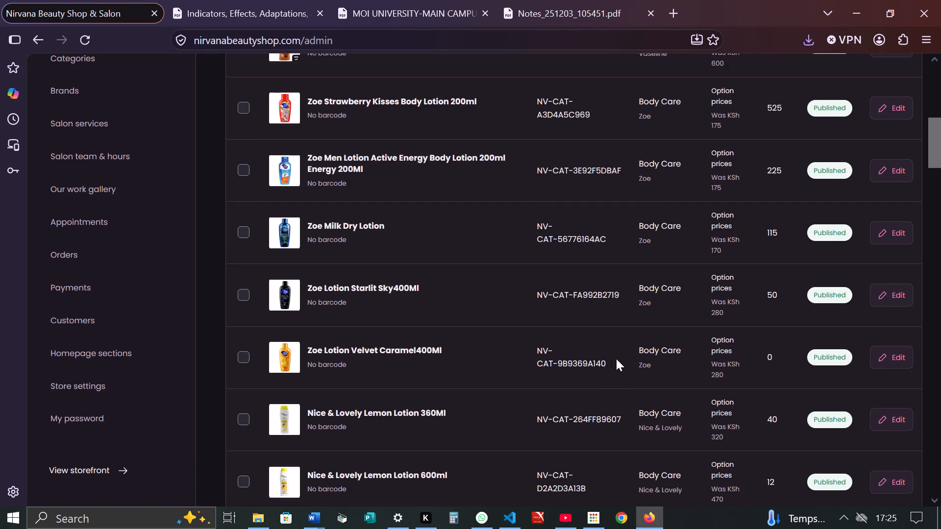
Open the Kiss Beauty Turmeric Makeup Fix Spray record, set its Option 1 stock to 0 and save the changes.
{"action": "scroll", "coordinate": [696, 370], "scroll_direction": "down", "scroll_amount": 1}
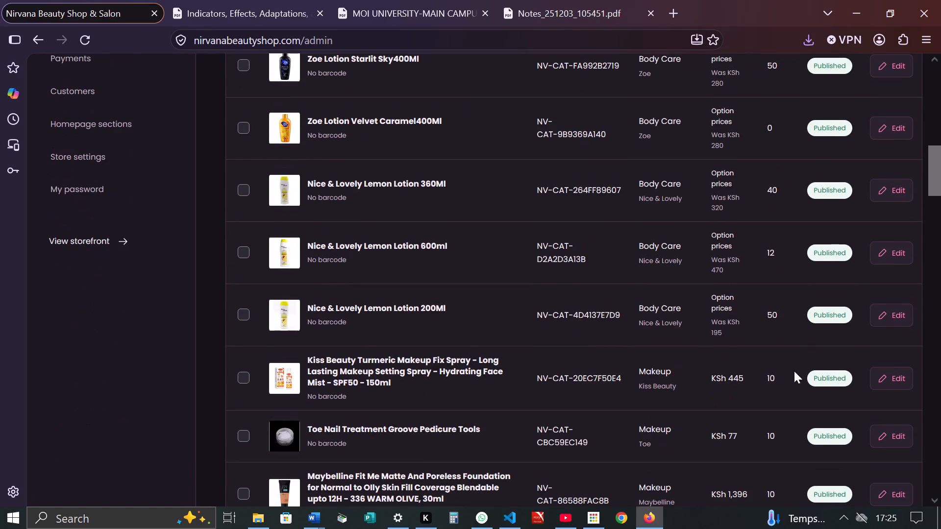
{"action": "left_click", "coordinate": [874, 378]}
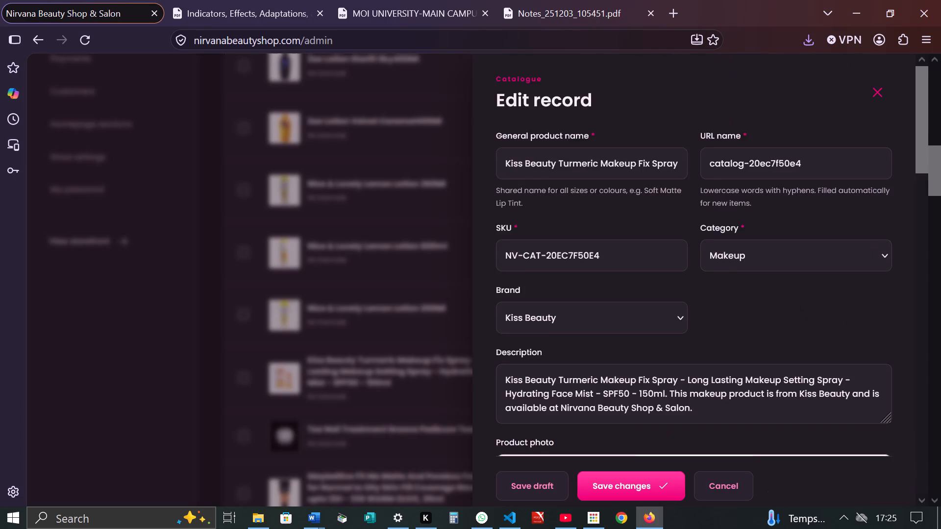
{"action": "scroll", "coordinate": [794, 364], "scroll_direction": "down", "scroll_amount": 1}
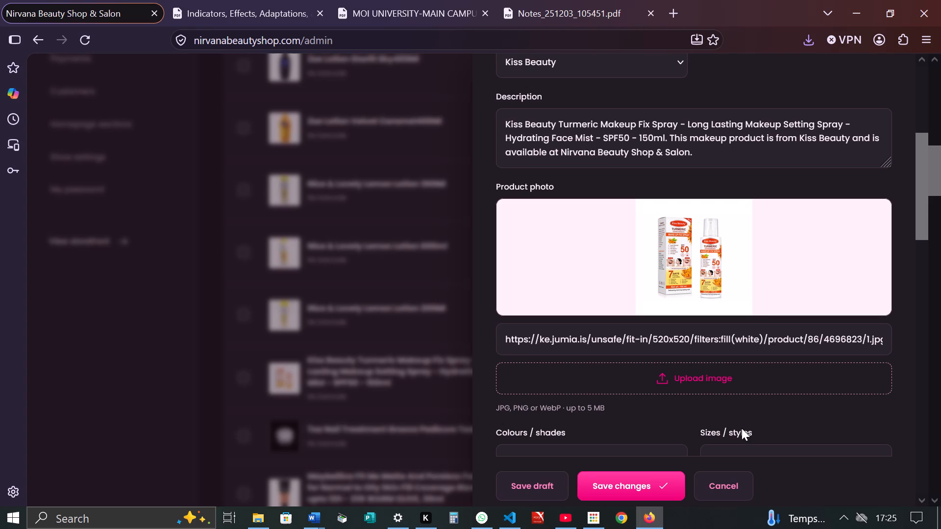
{"action": "scroll", "coordinate": [625, 309], "scroll_direction": "down", "scroll_amount": 1}
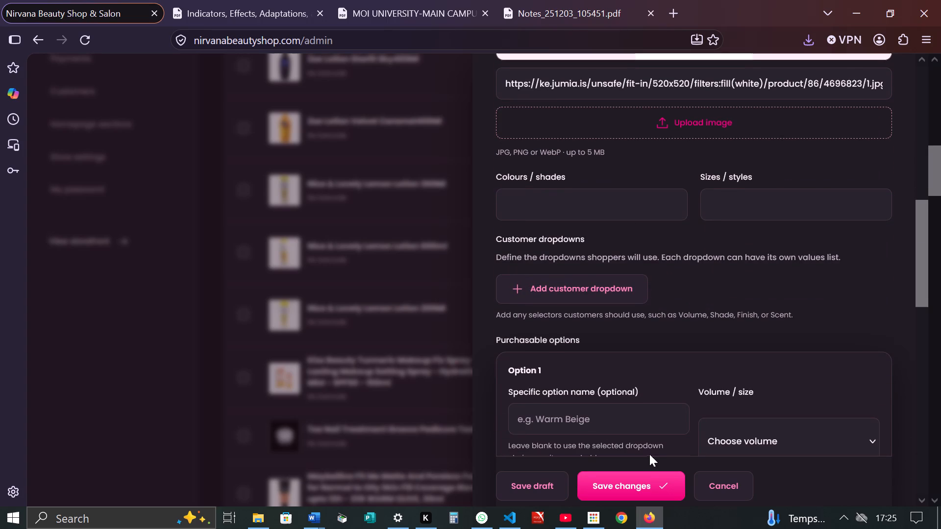
{"action": "scroll", "coordinate": [768, 424], "scroll_direction": "down", "scroll_amount": 1}
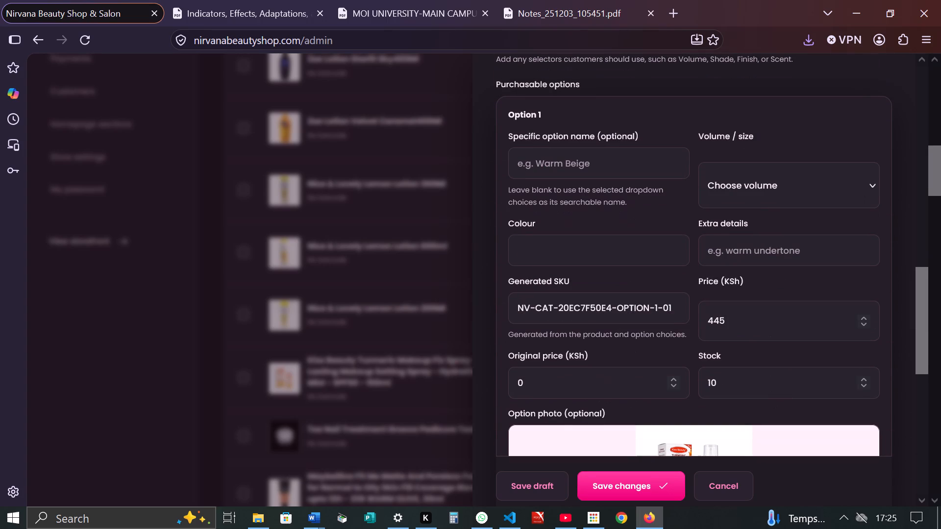
{"action": "left_click", "coordinate": [711, 379]}
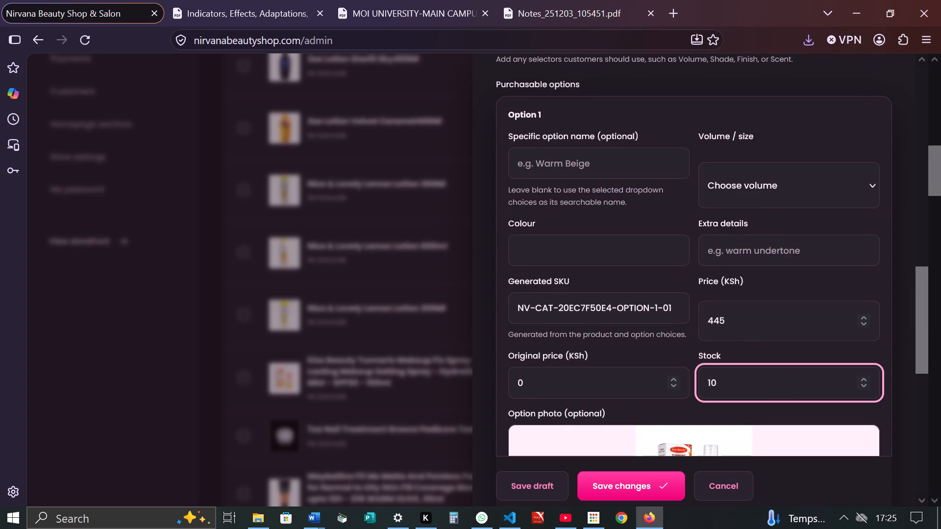
{"action": "key", "text": "BackSpace"}
{"action": "left_click", "coordinate": [610, 480]}
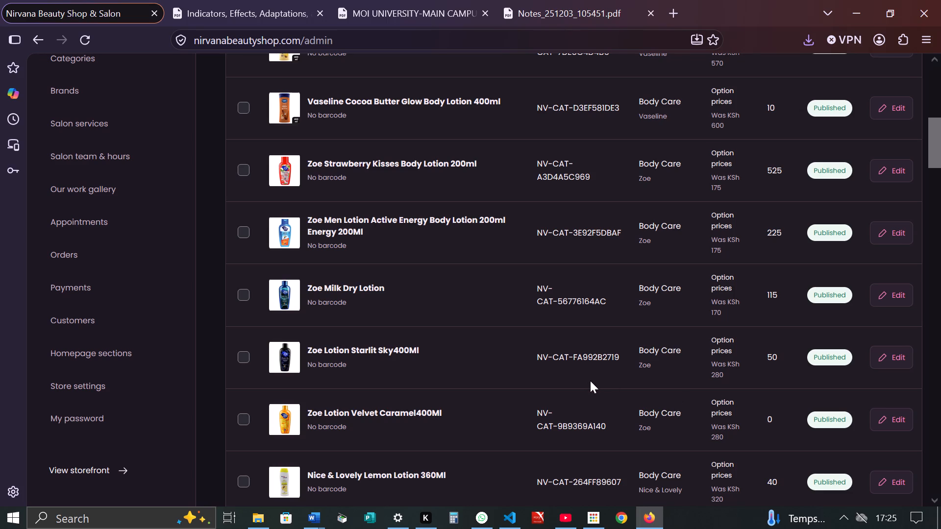
Open the Toe Nail Treatment Groove Pedicure Tools record, set its Option 1 stock to 0 and save the changes.
{"action": "scroll", "coordinate": [594, 380], "scroll_direction": "down", "scroll_amount": 1}
{"action": "scroll", "coordinate": [734, 388], "scroll_direction": "down", "scroll_amount": 1}
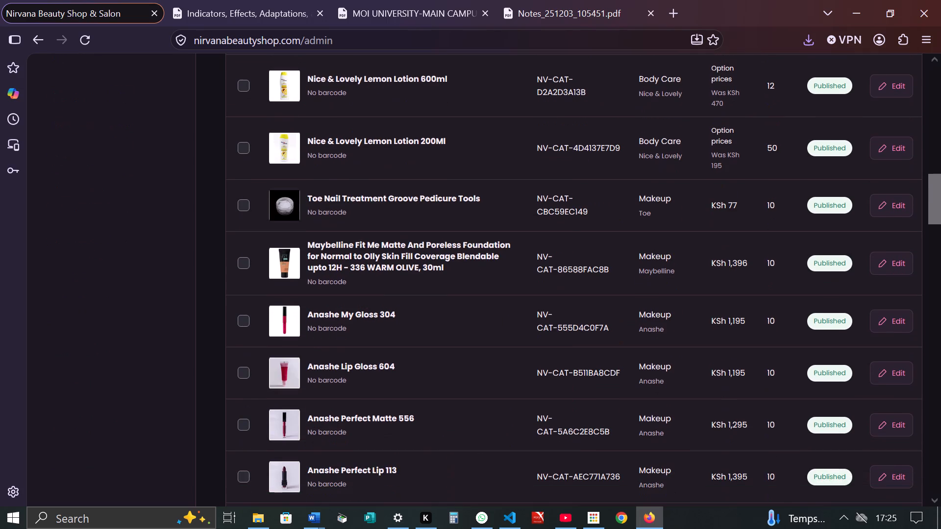
{"action": "left_click", "coordinate": [889, 204]}
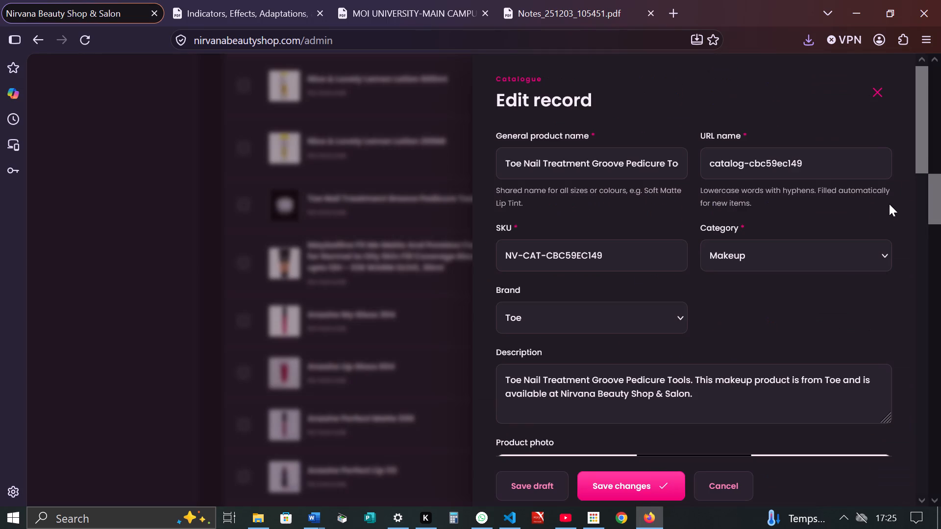
{"action": "scroll", "coordinate": [618, 261], "scroll_direction": "down", "scroll_amount": 1}
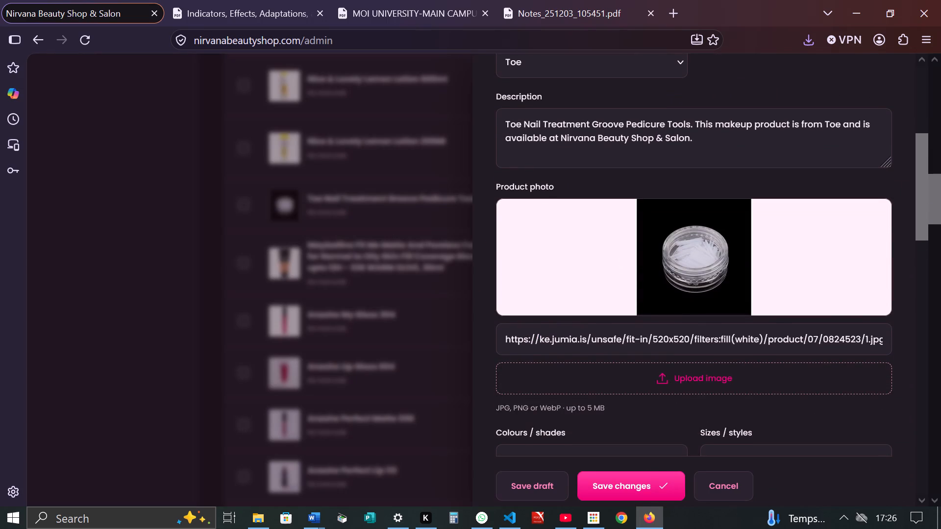
{"action": "scroll", "coordinate": [689, 409], "scroll_direction": "down", "scroll_amount": 1}
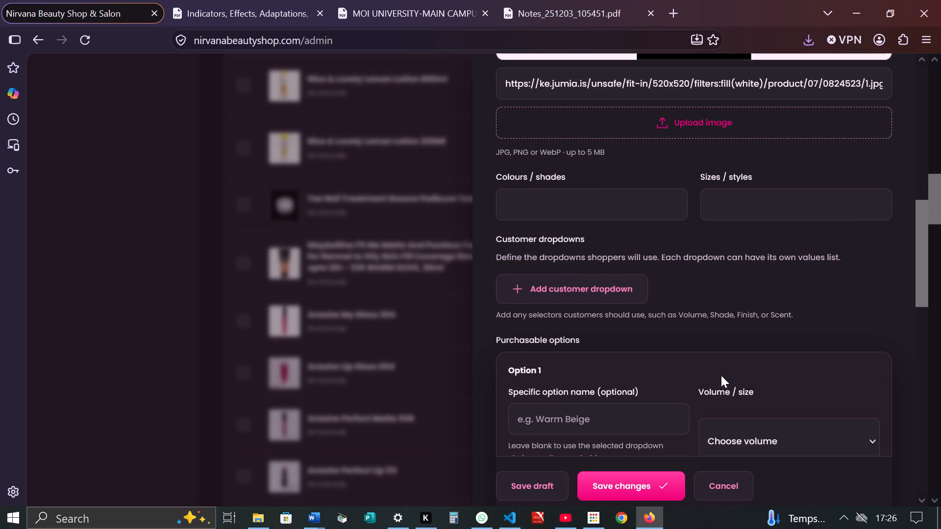
{"action": "scroll", "coordinate": [725, 375], "scroll_direction": "down", "scroll_amount": 1}
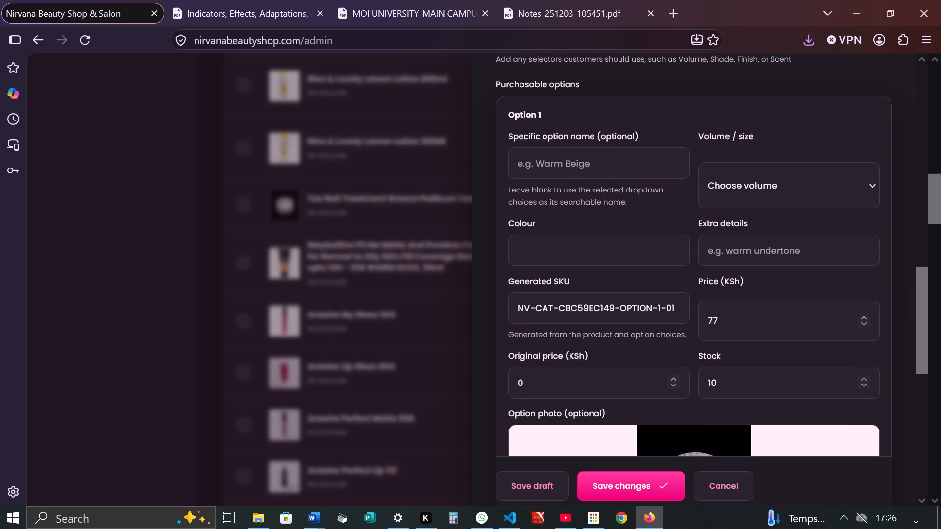
{"action": "left_click", "coordinate": [710, 383]}
{"action": "key", "text": "BackSpace"}
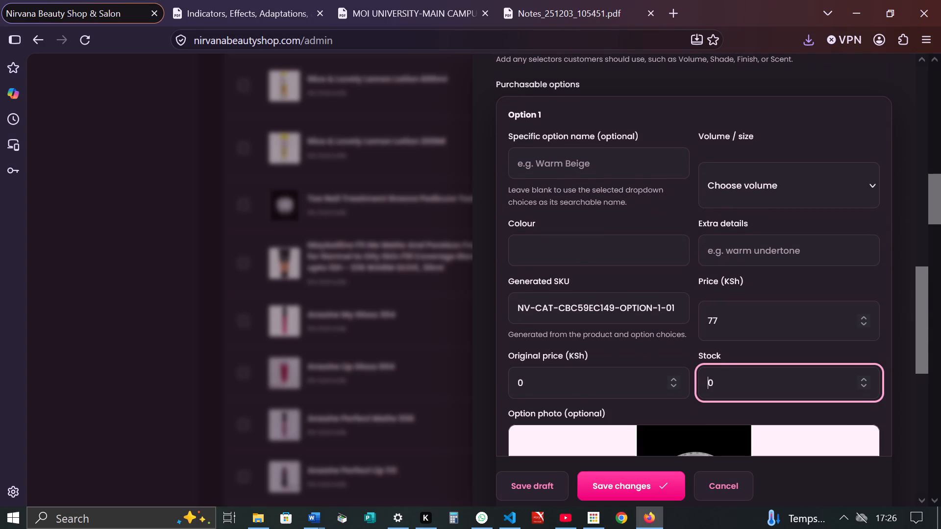
{"action": "scroll", "coordinate": [717, 348], "scroll_direction": "up", "scroll_amount": 2}
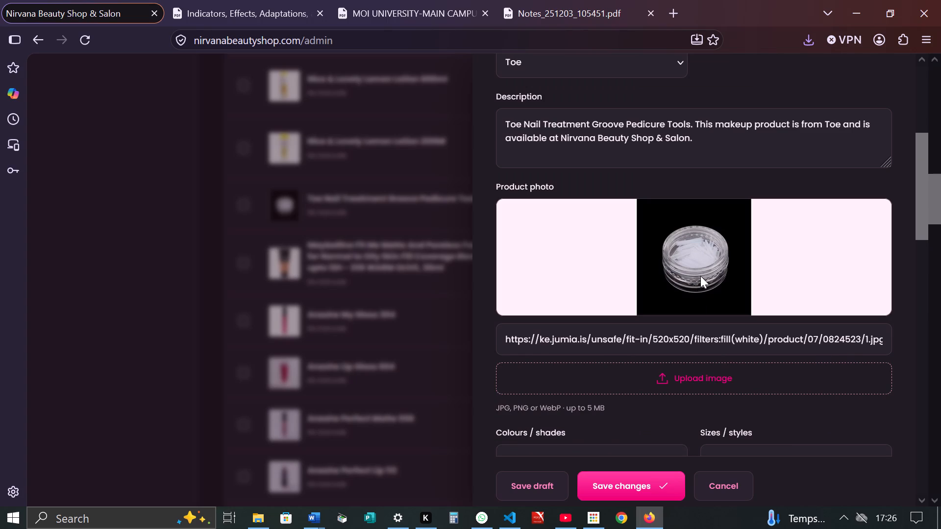
{"action": "left_click", "coordinate": [640, 484]}
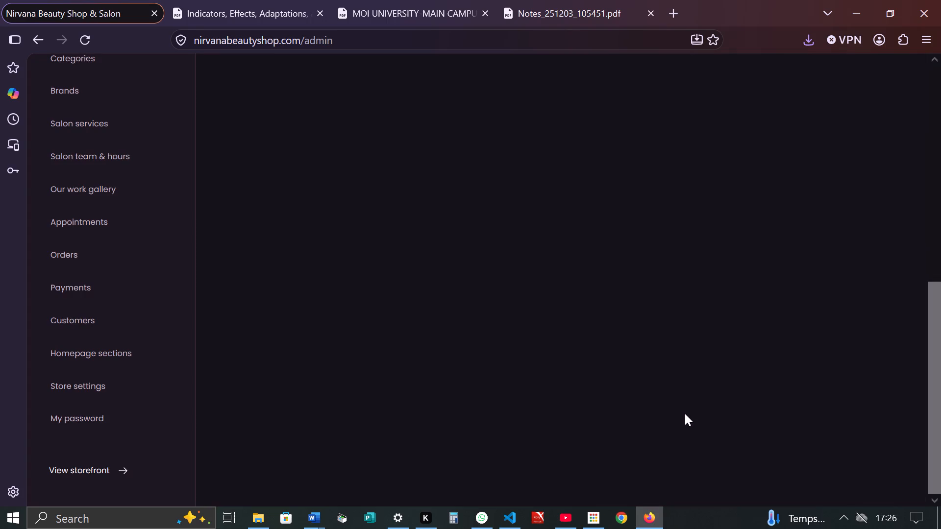
Open the Maybelline Fit Me Matte And Poreless Foundation 336 Warm Olive record, set its Option 1 stock to 0 and save the changes.
{"action": "scroll", "coordinate": [693, 397], "scroll_direction": "down", "scroll_amount": 2}
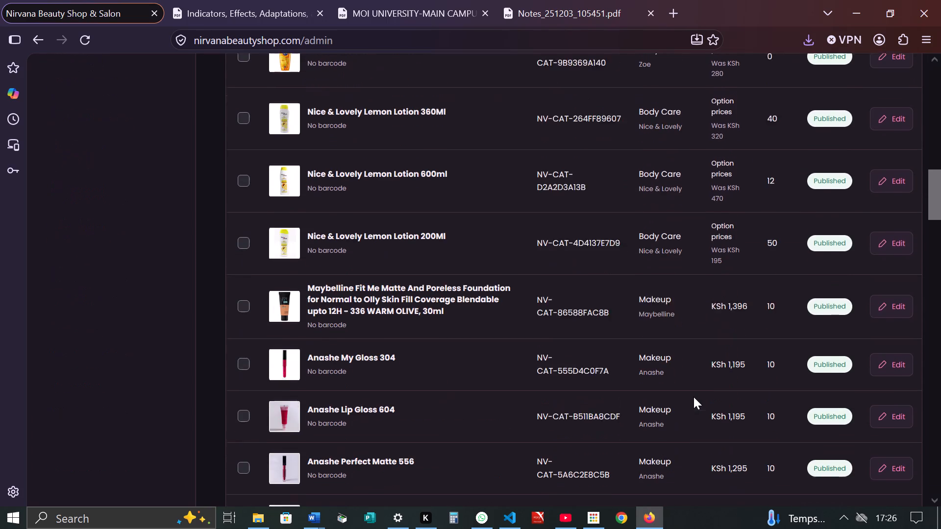
{"action": "left_click", "coordinate": [895, 279]}
{"action": "scroll", "coordinate": [724, 351], "scroll_direction": "down", "scroll_amount": 1}
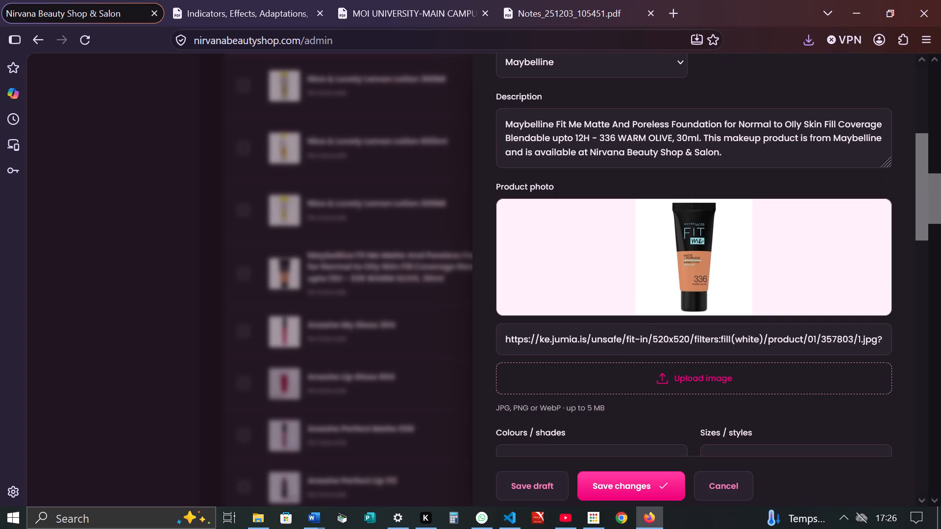
{"action": "scroll", "coordinate": [723, 348], "scroll_direction": "down", "scroll_amount": 2}
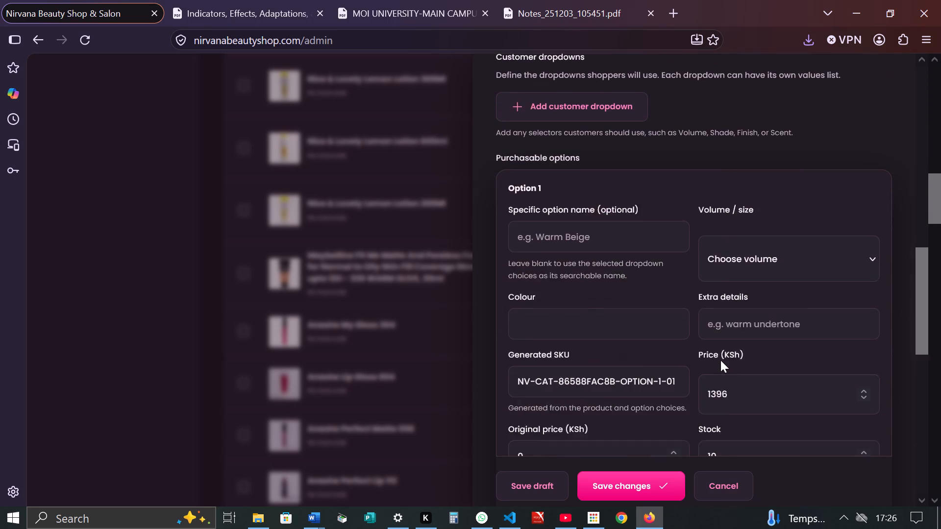
{"action": "left_click", "coordinate": [713, 384]}
{"action": "key", "text": "BackSpace"}
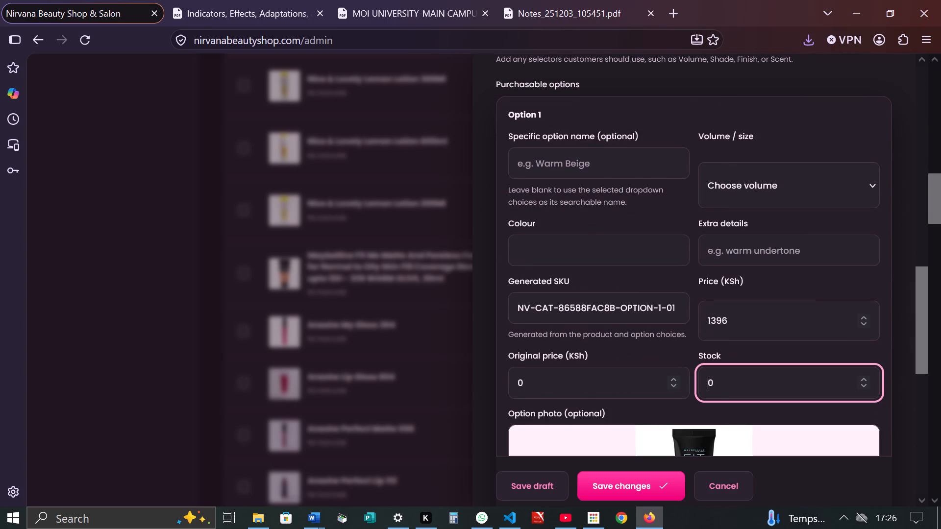
{"action": "left_click", "coordinate": [590, 498]}
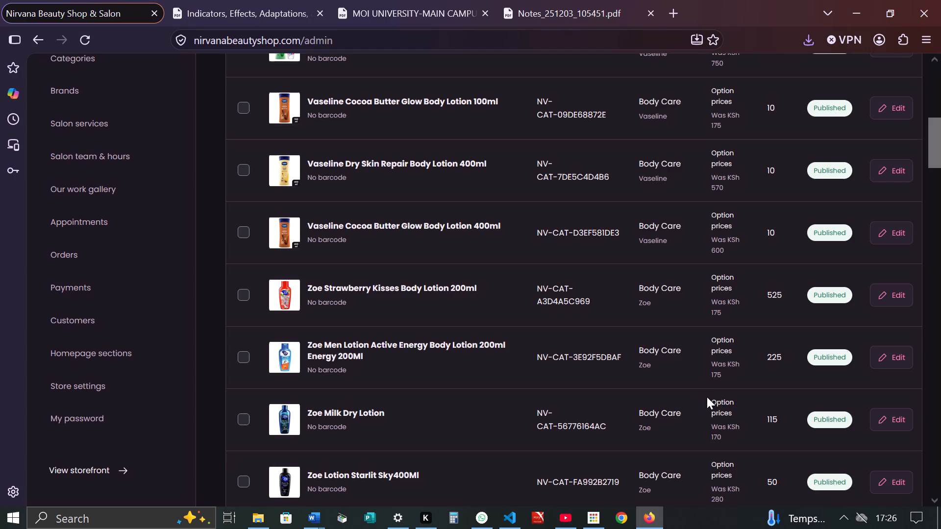
Open the Anashe My Gloss 304 record, set its Option 1 stock to 0 and save the changes.
{"action": "scroll", "coordinate": [714, 391], "scroll_direction": "down", "scroll_amount": 2}
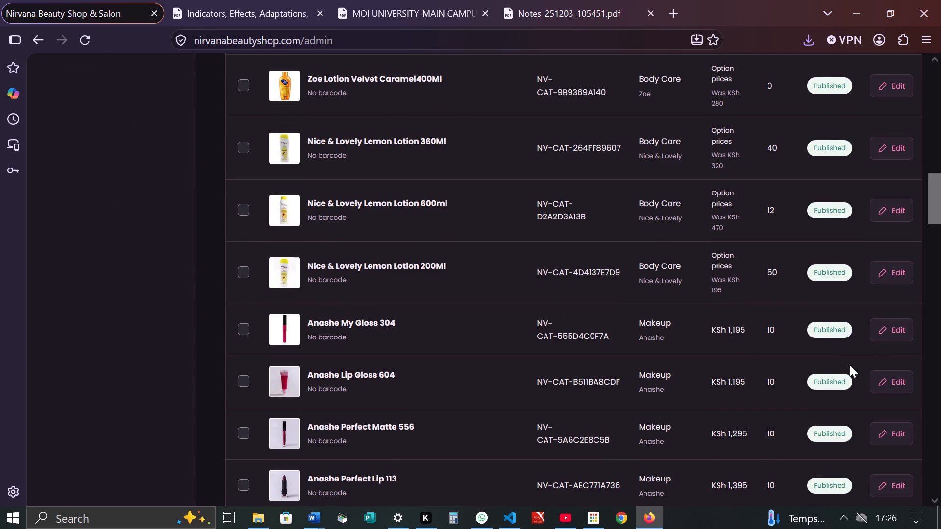
{"action": "left_click", "coordinate": [876, 337]}
{"action": "scroll", "coordinate": [692, 478], "scroll_direction": "down", "scroll_amount": 1}
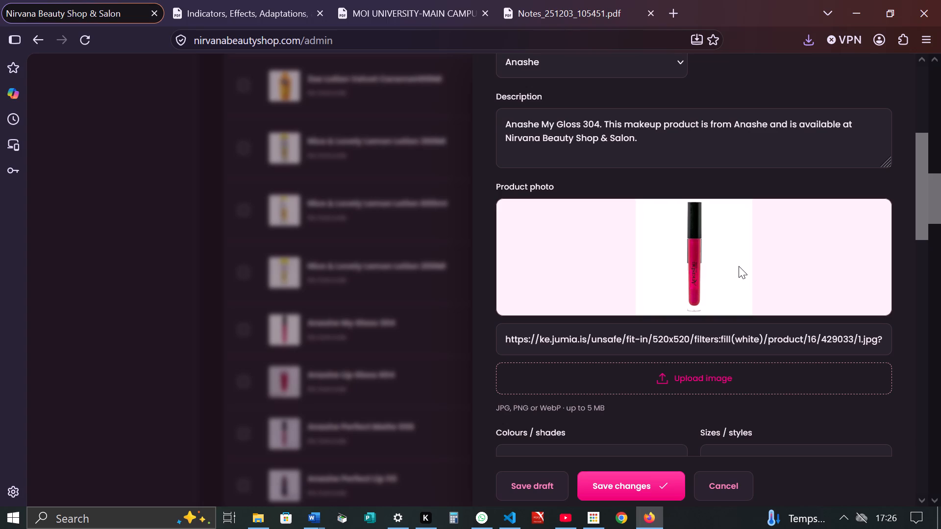
{"action": "scroll", "coordinate": [687, 307], "scroll_direction": "down", "scroll_amount": 1}
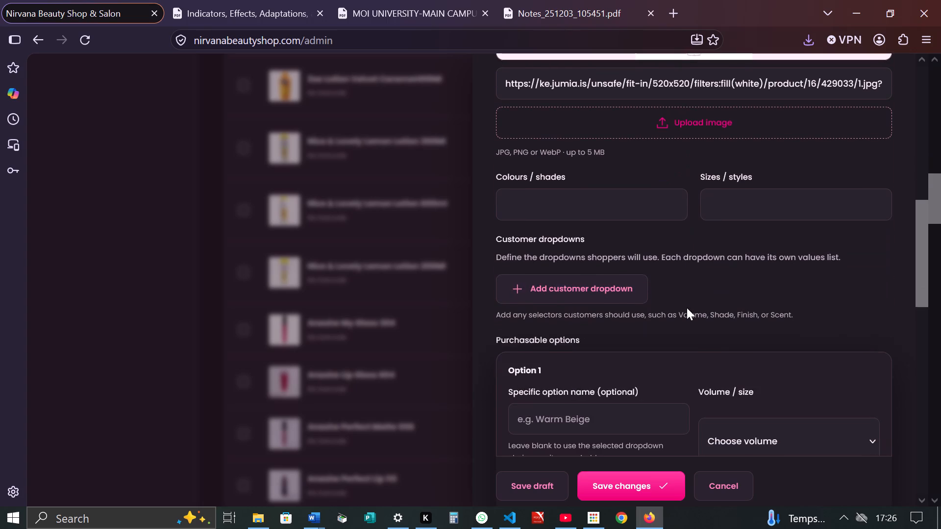
{"action": "scroll", "coordinate": [704, 384], "scroll_direction": "down", "scroll_amount": 1}
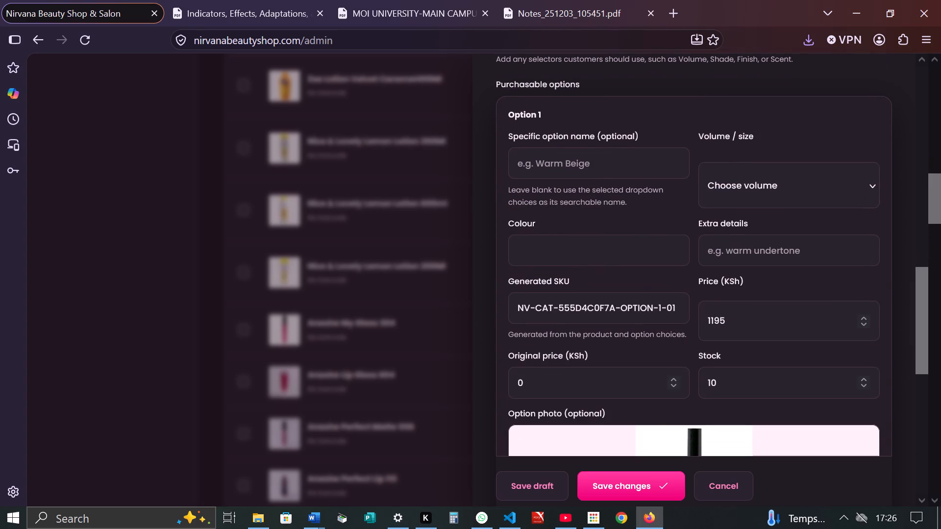
{"action": "left_click", "coordinate": [712, 384]}
{"action": "key", "text": "BackSpace"}
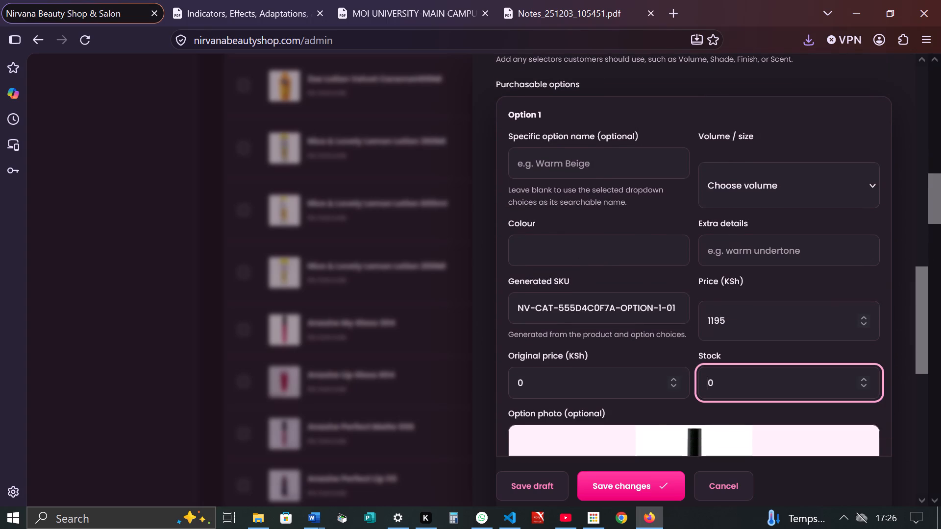
{"action": "left_click", "coordinate": [629, 482]}
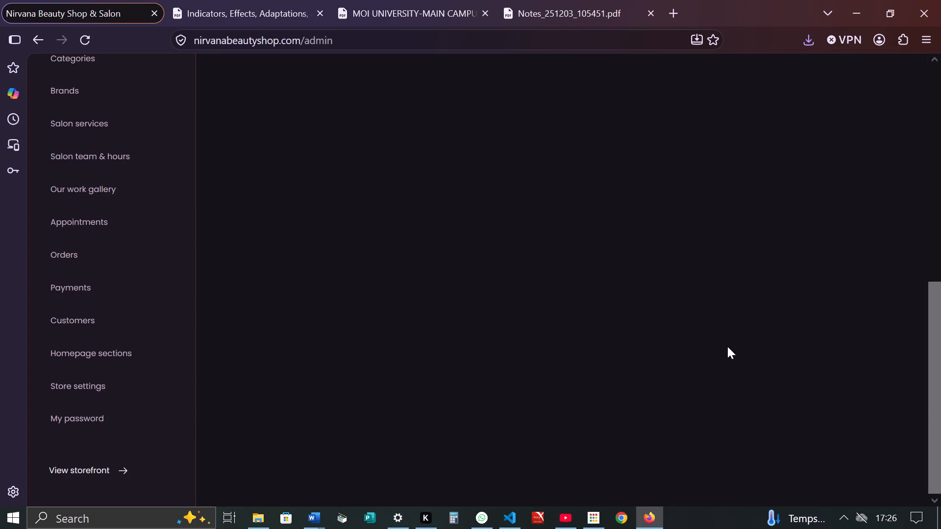
Open the Anashe Lip Gloss 604 record, set its Option 1 stock to 0 and save the changes.
{"action": "scroll", "coordinate": [732, 302], "scroll_direction": "down", "scroll_amount": 1}
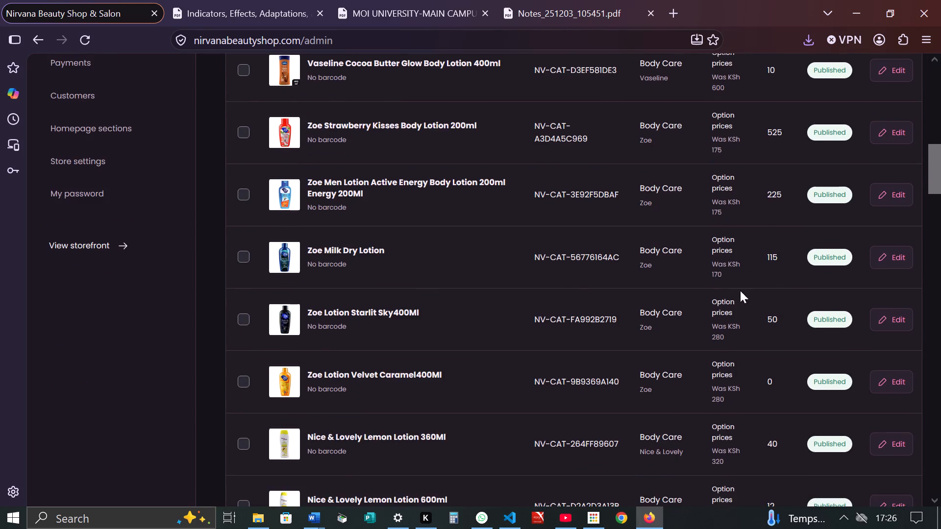
{"action": "scroll", "coordinate": [793, 289], "scroll_direction": "down", "scroll_amount": 2}
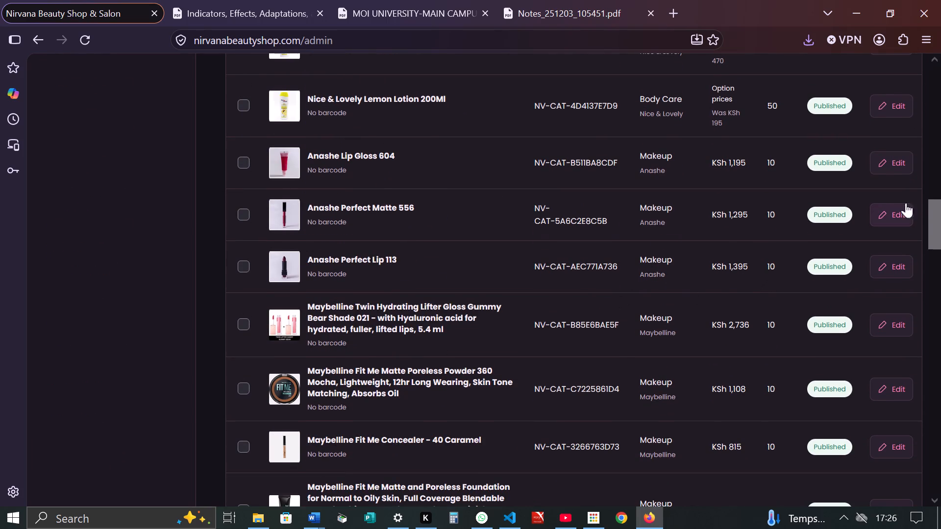
{"action": "left_click", "coordinate": [888, 166]}
{"action": "scroll", "coordinate": [761, 218], "scroll_direction": "down", "scroll_amount": 1}
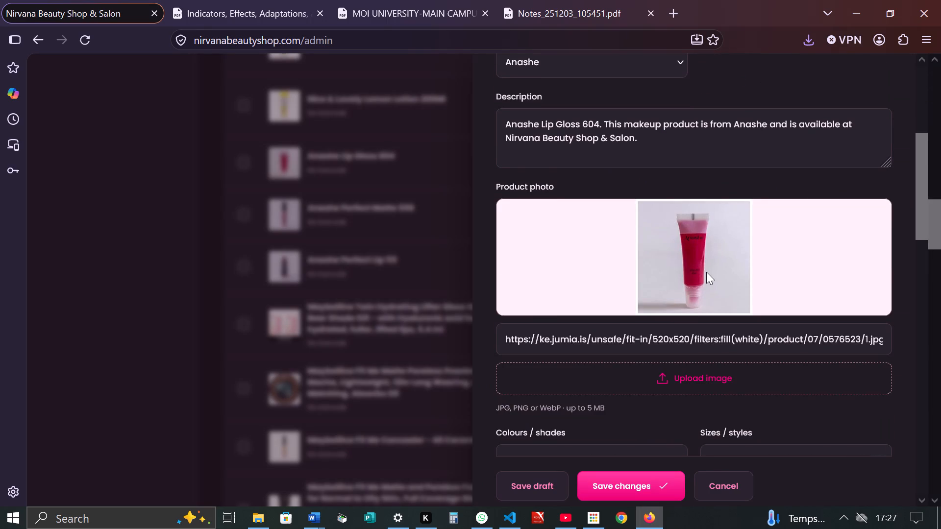
{"action": "scroll", "coordinate": [737, 309], "scroll_direction": "down", "scroll_amount": 2}
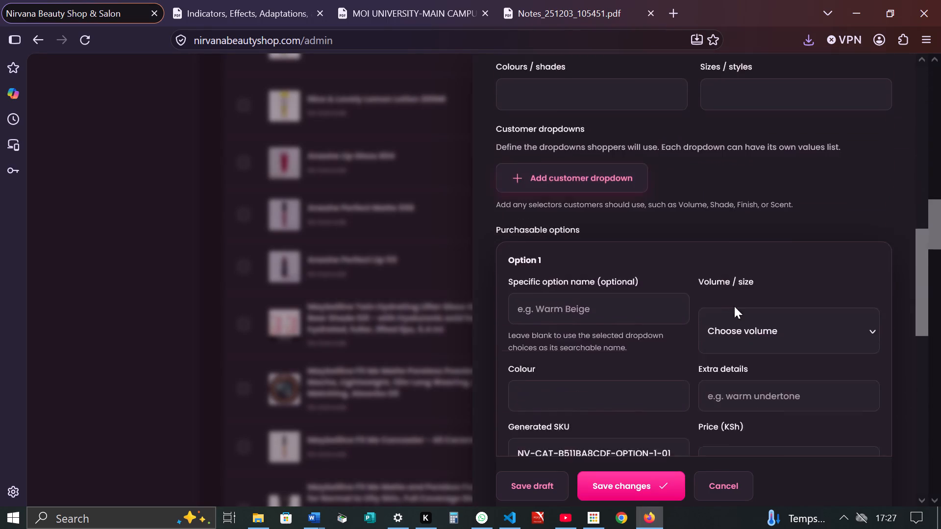
{"action": "left_click", "coordinate": [713, 382]}
{"action": "key", "text": "BackSpace"}
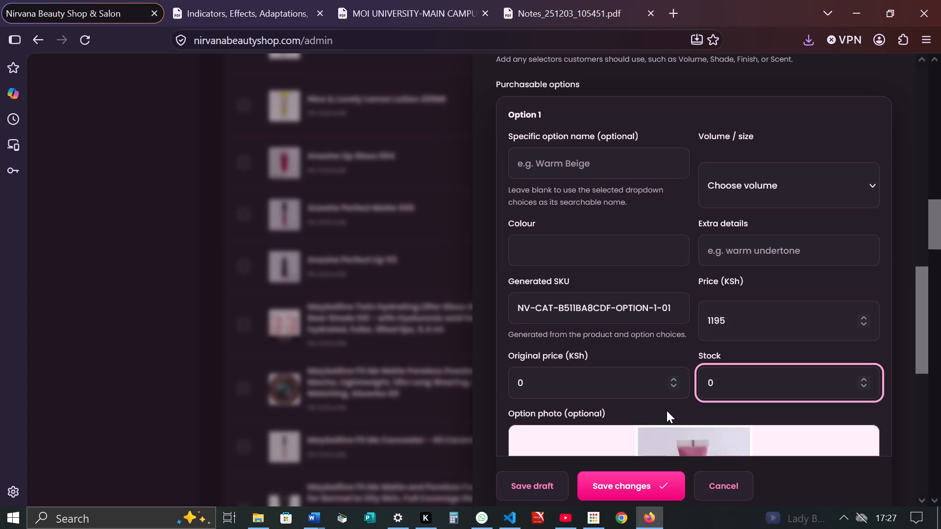
{"action": "scroll", "coordinate": [667, 410], "scroll_direction": "down", "scroll_amount": 1}
{"action": "left_click", "coordinate": [613, 485]}
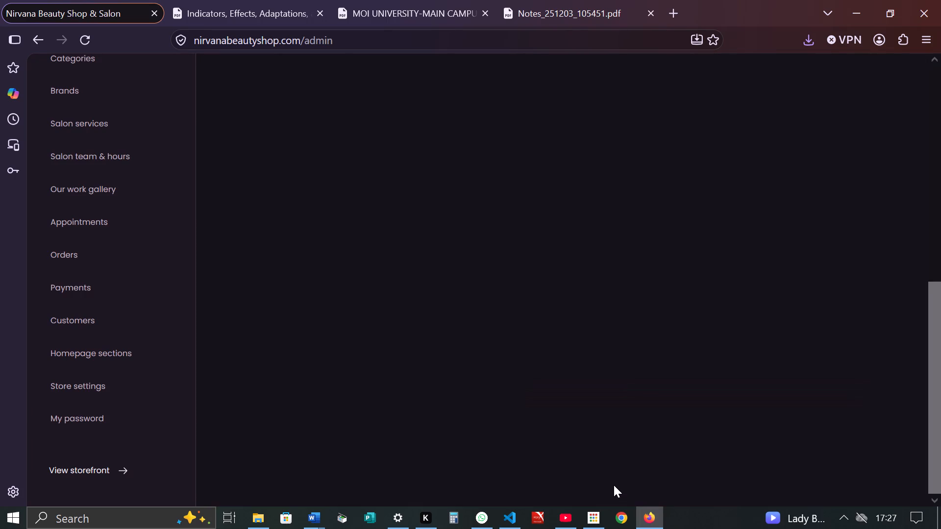
Open the Anashe Perfect Matte 556 record, set its Option 1 stock to 0 and save the changes.
{"action": "scroll", "coordinate": [700, 458], "scroll_direction": "down", "scroll_amount": 1}
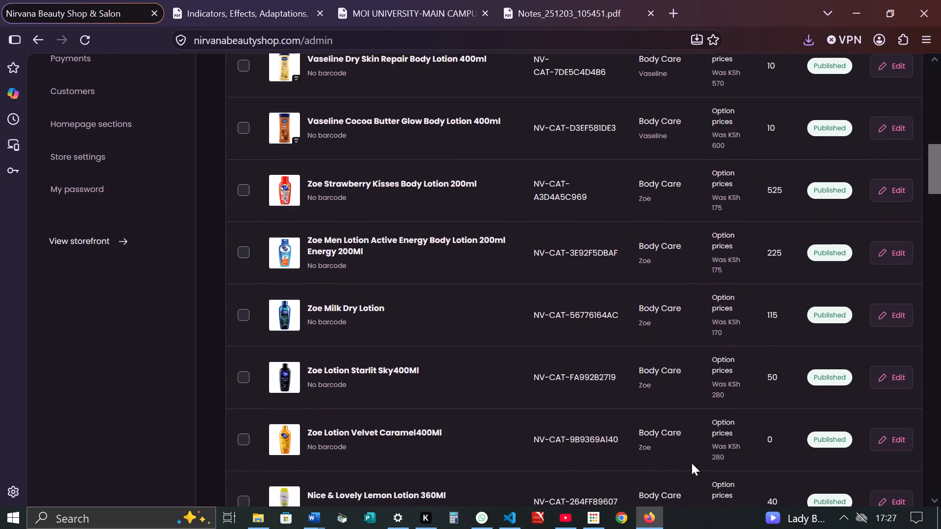
{"action": "scroll", "coordinate": [661, 424], "scroll_direction": "down", "scroll_amount": 3}
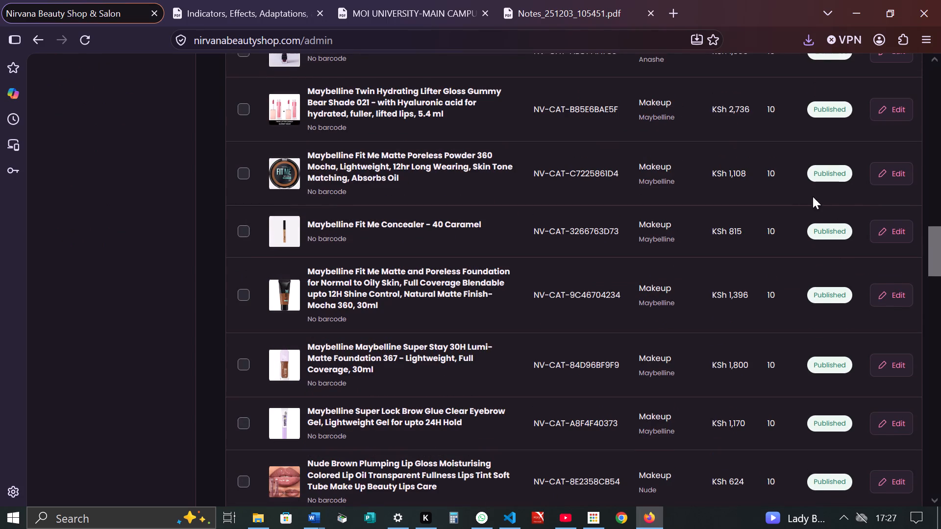
{"action": "scroll", "coordinate": [707, 259], "scroll_direction": "up", "scroll_amount": 1}
{"action": "left_click", "coordinate": [881, 224]}
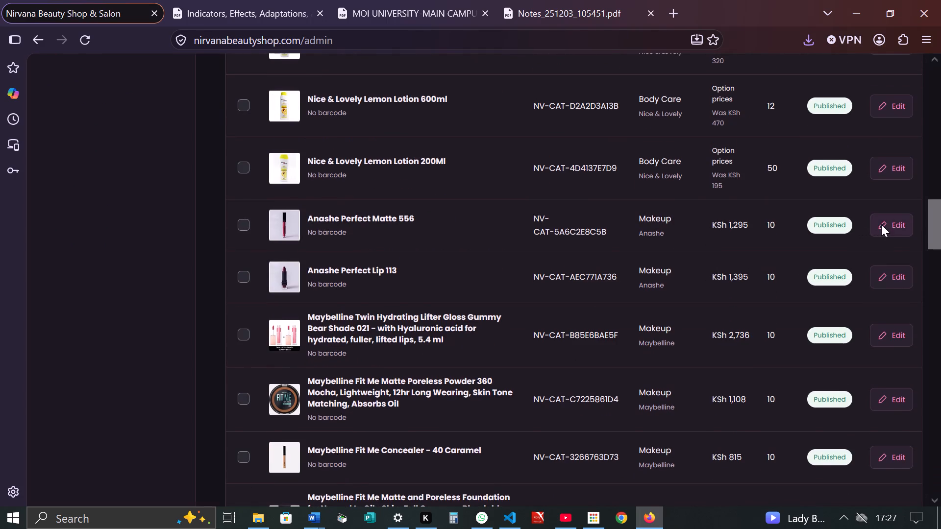
{"action": "scroll", "coordinate": [795, 242], "scroll_direction": "down", "scroll_amount": 1}
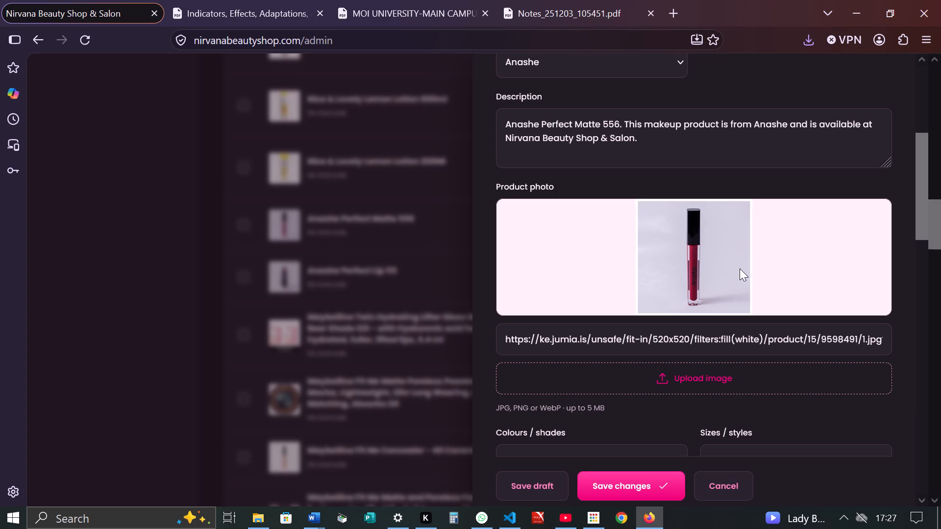
{"action": "scroll", "coordinate": [696, 363], "scroll_direction": "down", "scroll_amount": 2}
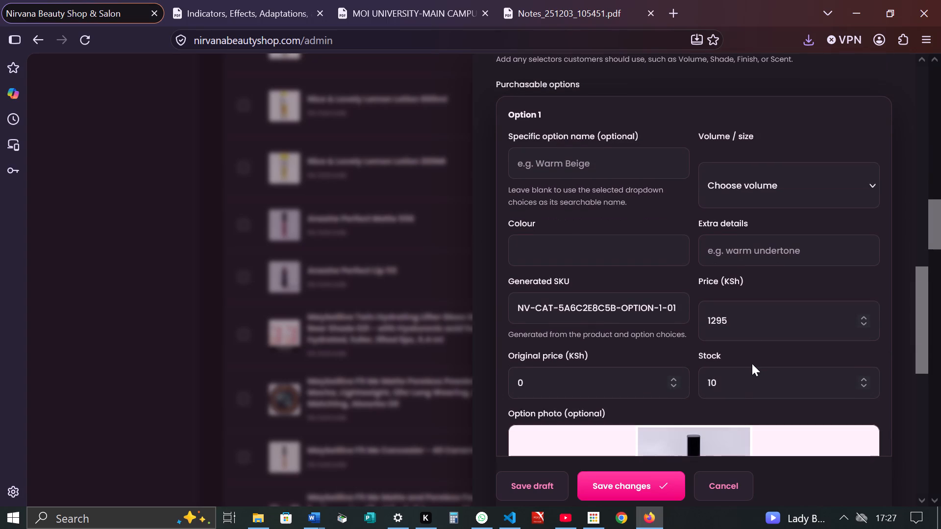
{"action": "left_click", "coordinate": [713, 380]}
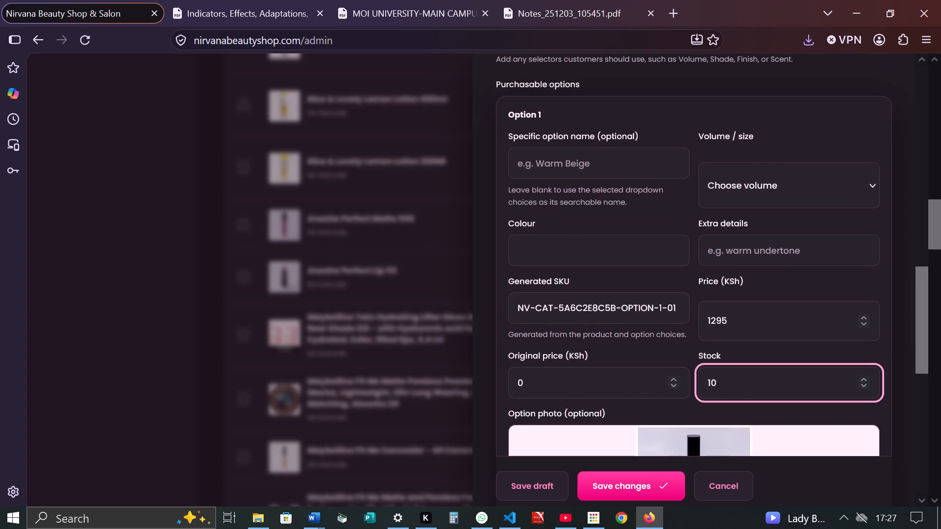
{"action": "key", "text": "BackSpace"}
{"action": "left_click", "coordinate": [638, 490]}
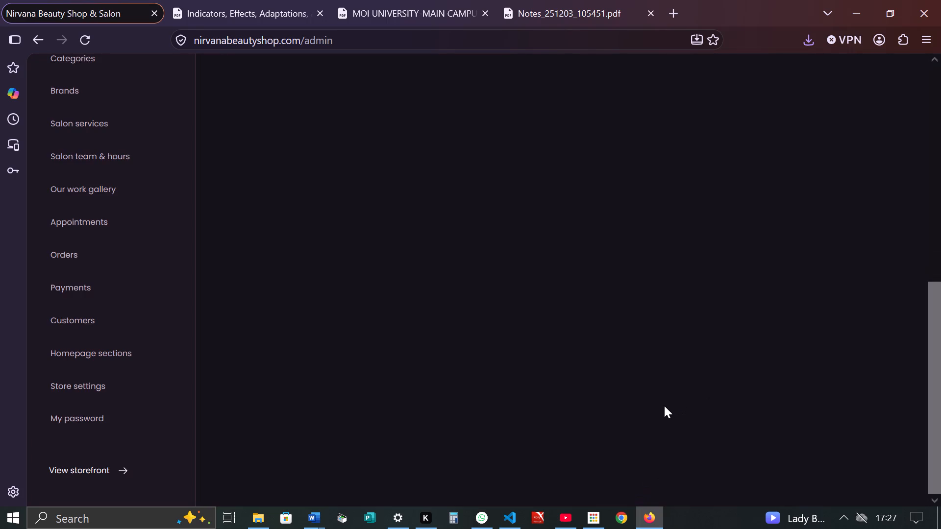
Open the Anashe Perfect Lip 113 record, set its Option 1 stock to 0 and save the changes.
{"action": "scroll", "coordinate": [664, 406], "scroll_direction": "down", "scroll_amount": 1}
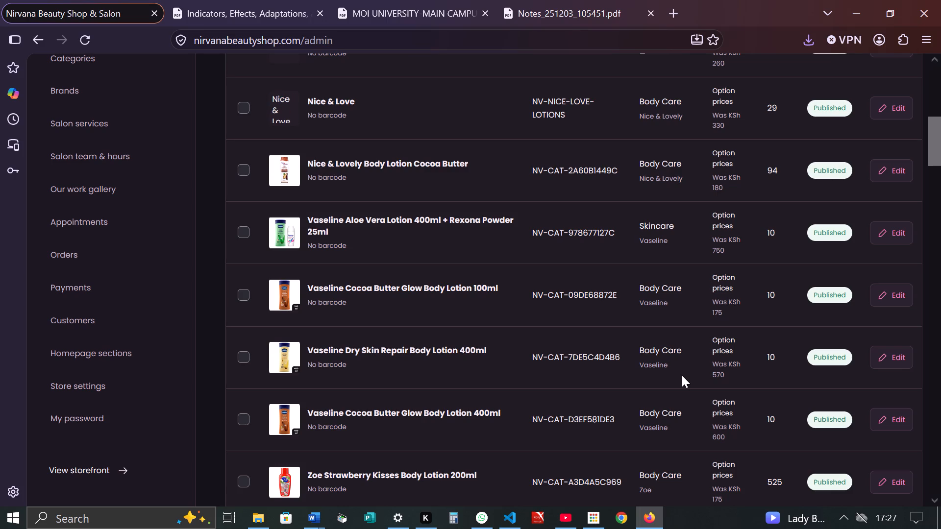
{"action": "scroll", "coordinate": [704, 319], "scroll_direction": "down", "scroll_amount": 1}
{"action": "scroll", "coordinate": [593, 319], "scroll_direction": "down", "scroll_amount": 2}
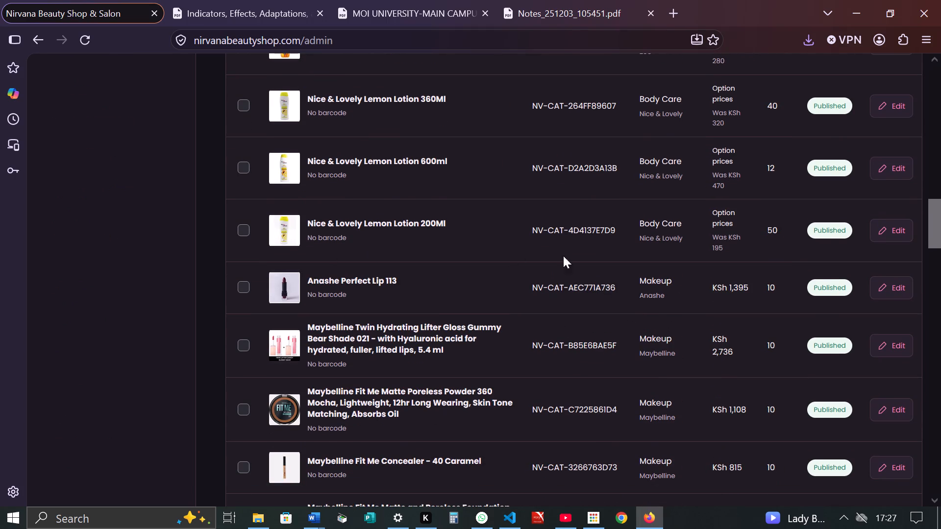
{"action": "left_click", "coordinate": [885, 295]}
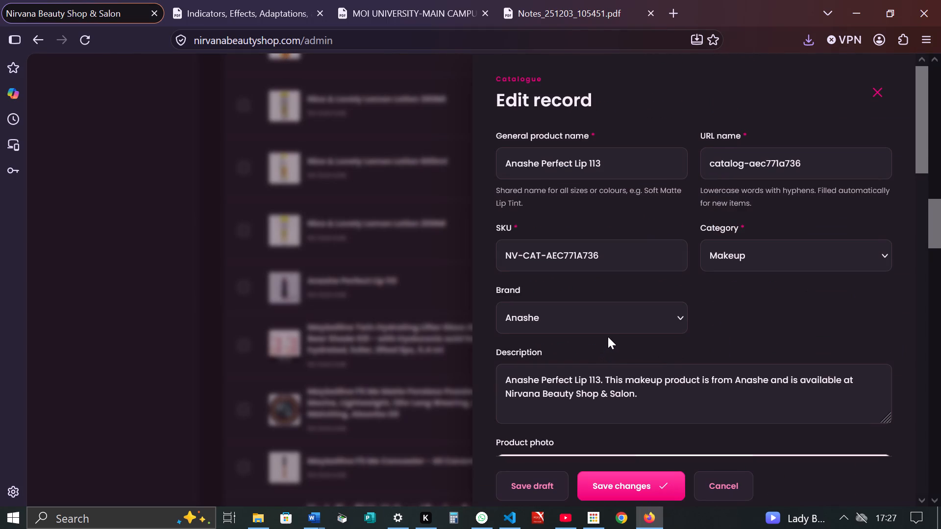
{"action": "scroll", "coordinate": [594, 344], "scroll_direction": "down", "scroll_amount": 1}
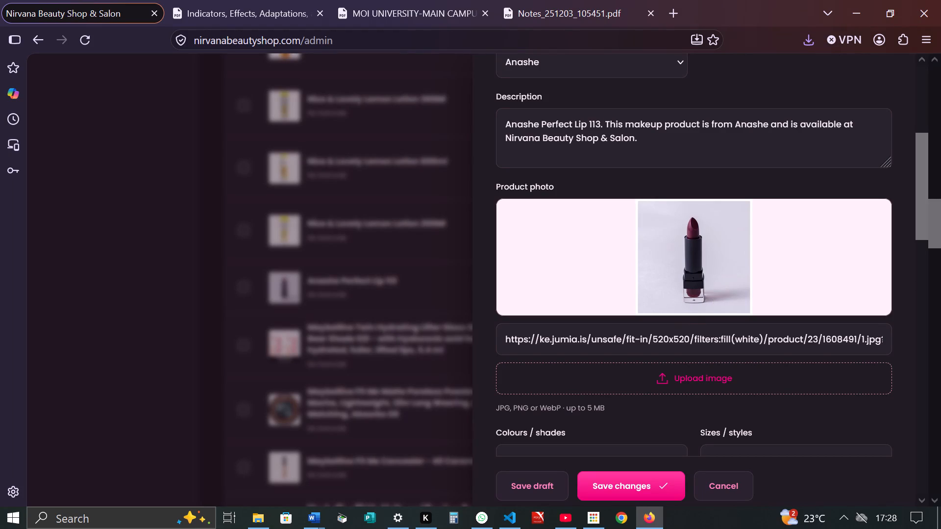
{"action": "scroll", "coordinate": [709, 330], "scroll_direction": "down", "scroll_amount": 1}
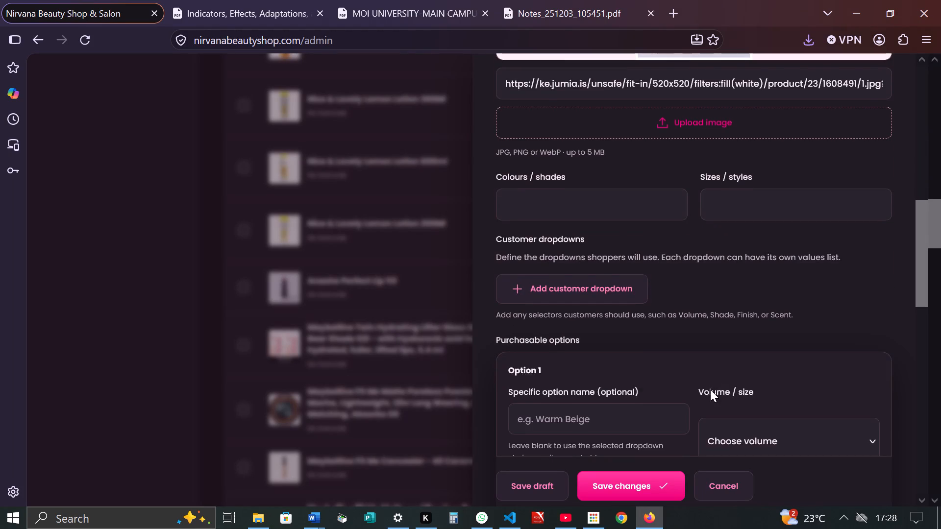
{"action": "scroll", "coordinate": [710, 389], "scroll_direction": "down", "scroll_amount": 1}
{"action": "left_click", "coordinate": [714, 383]}
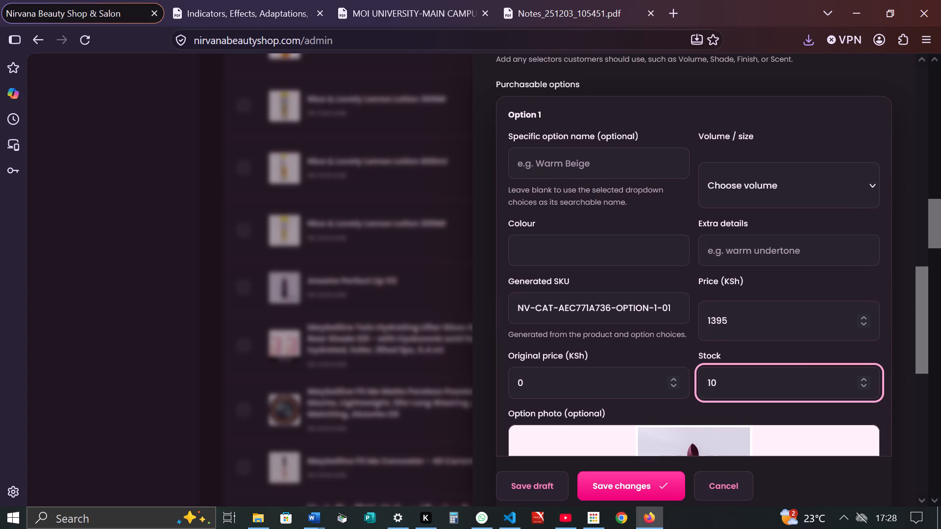
{"action": "left_click", "coordinate": [713, 383]}
{"action": "key", "text": "BackSpace"}
{"action": "left_click", "coordinate": [650, 488]}
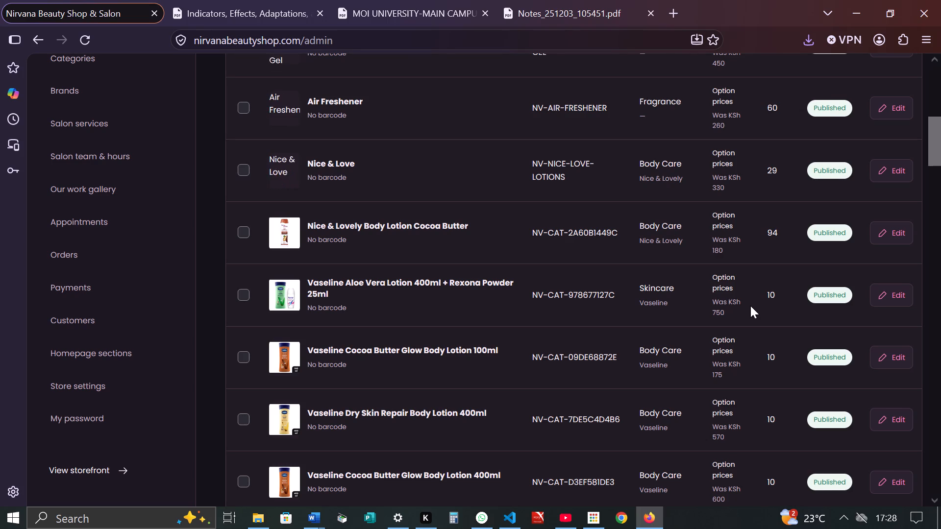
Open the Maybelline Twin Hydrating Lifter Gloss Gummy Bear Shade 021 record, set its Option 1 stock to 0 and save the changes.
{"action": "scroll", "coordinate": [865, 416], "scroll_direction": "down", "scroll_amount": 2}
{"action": "scroll", "coordinate": [564, 361], "scroll_direction": "down", "scroll_amount": 1}
{"action": "left_click", "coordinate": [901, 352]}
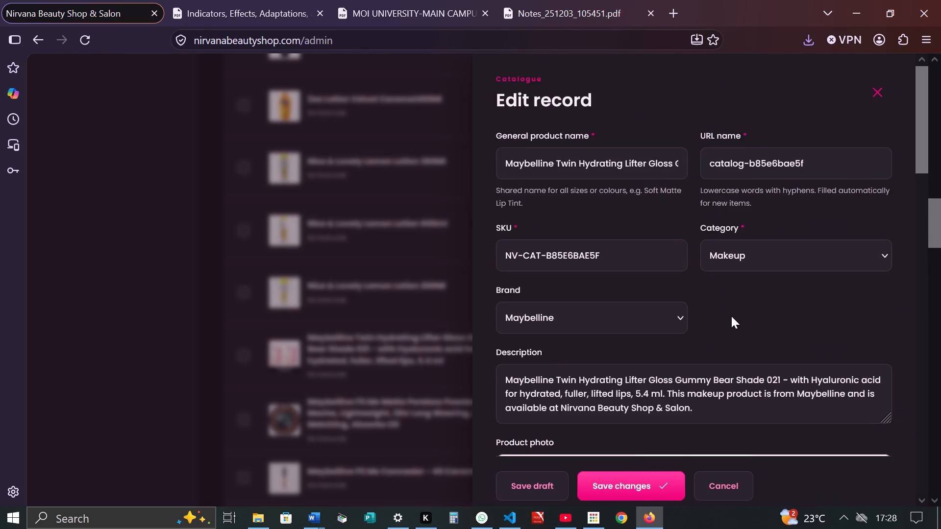
{"action": "scroll", "coordinate": [731, 316], "scroll_direction": "down", "scroll_amount": 1}
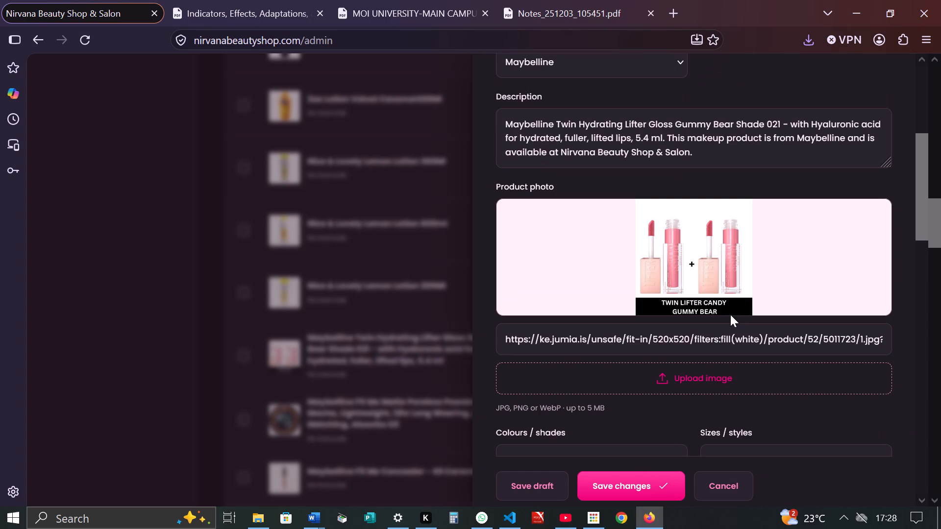
{"action": "scroll", "coordinate": [718, 305], "scroll_direction": "down", "scroll_amount": 1}
{"action": "scroll", "coordinate": [740, 360], "scroll_direction": "down", "scroll_amount": 1}
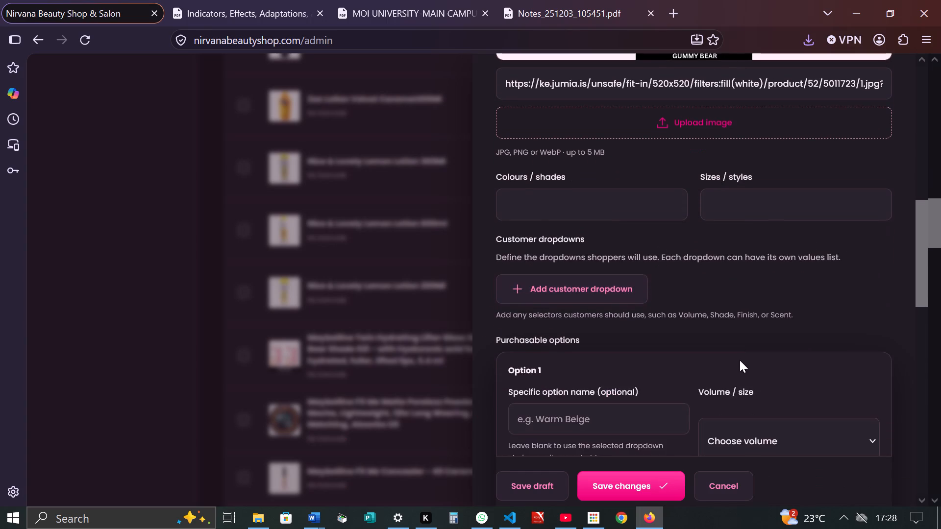
{"action": "scroll", "coordinate": [740, 360], "scroll_direction": "down", "scroll_amount": 1}
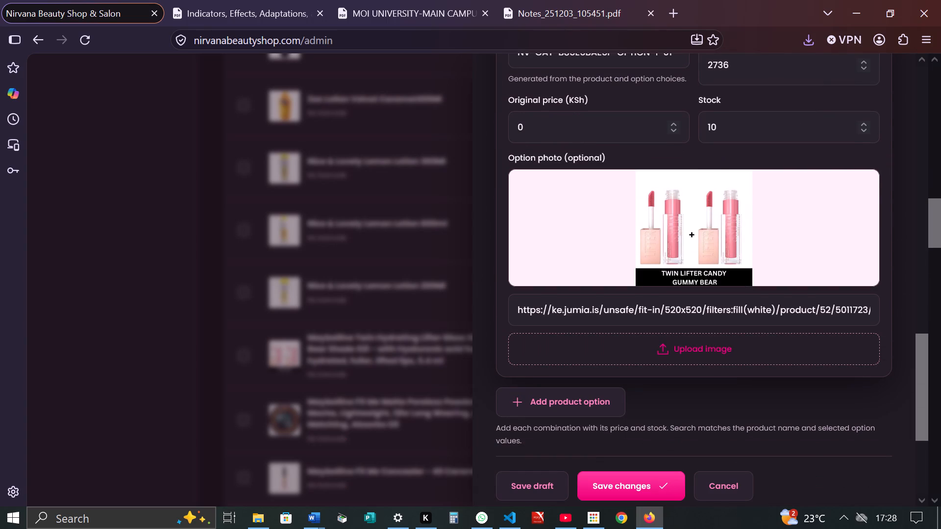
{"action": "left_click", "coordinate": [715, 132]}
{"action": "key", "text": "BackSpace"}
{"action": "key", "text": "BackSpace"}
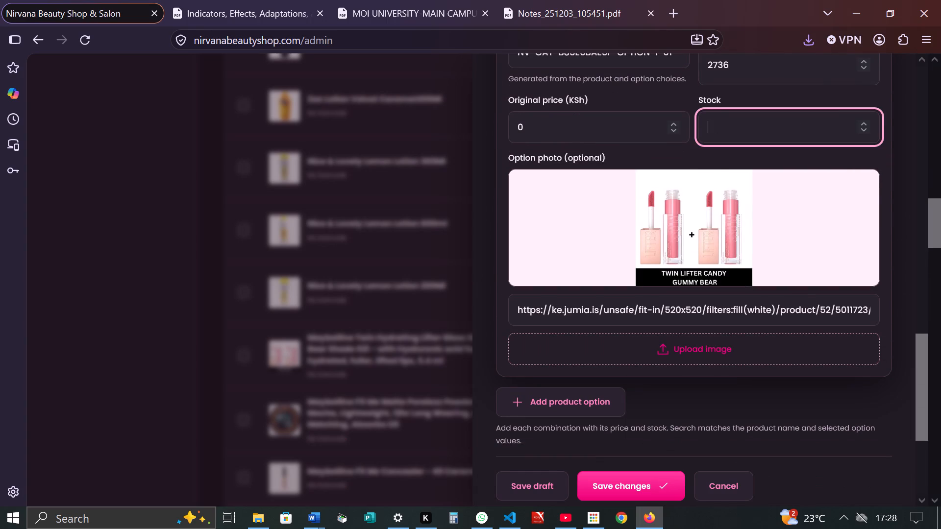
{"action": "key", "text": "0"}
{"action": "left_click", "coordinate": [628, 481]}
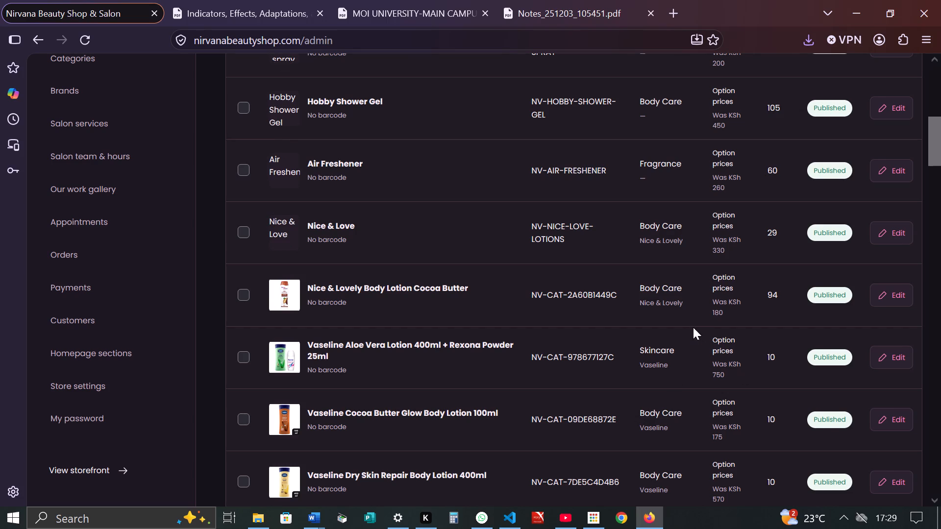
Open the Maybelline Fit Me Matte Poreless Powder 360 Mocha record, set its Option 1 stock to 0 and save the changes.
{"action": "scroll", "coordinate": [680, 329], "scroll_direction": "down", "scroll_amount": 3}
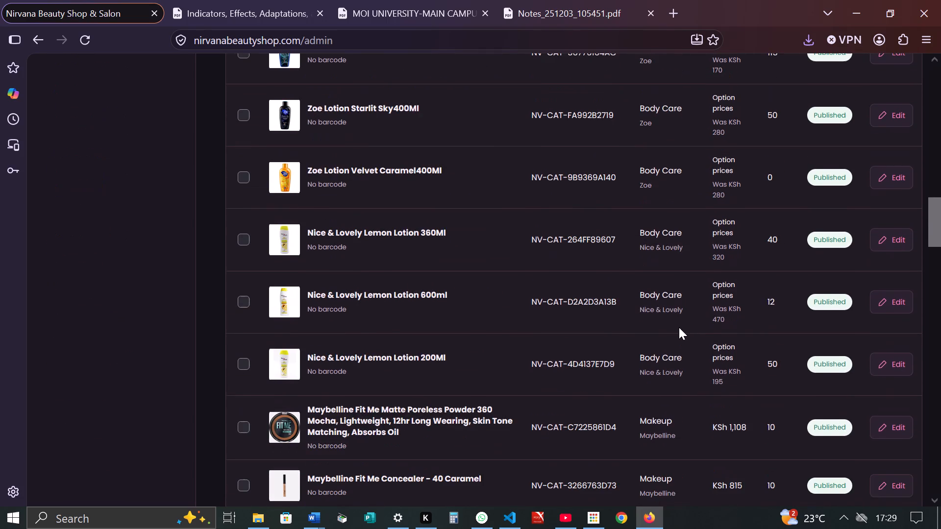
{"action": "left_click", "coordinate": [887, 417]}
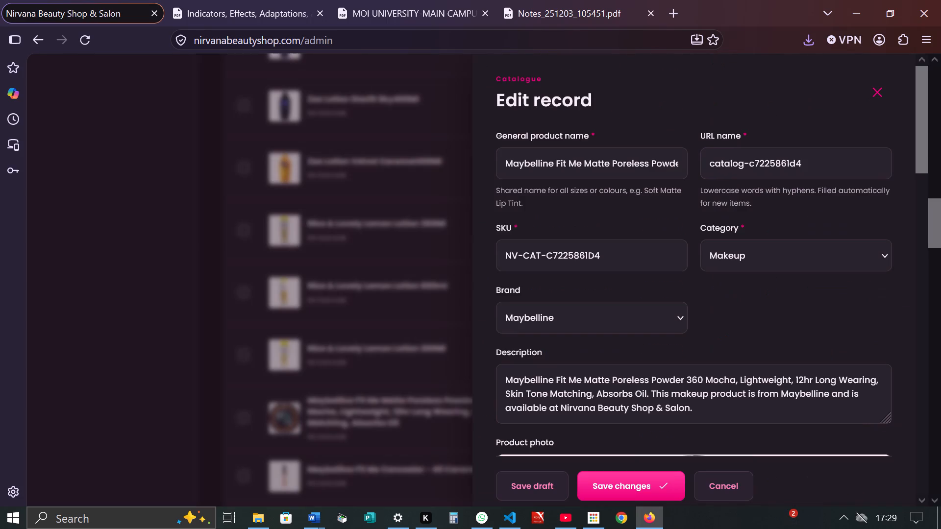
{"action": "scroll", "coordinate": [657, 343], "scroll_direction": "down", "scroll_amount": 1}
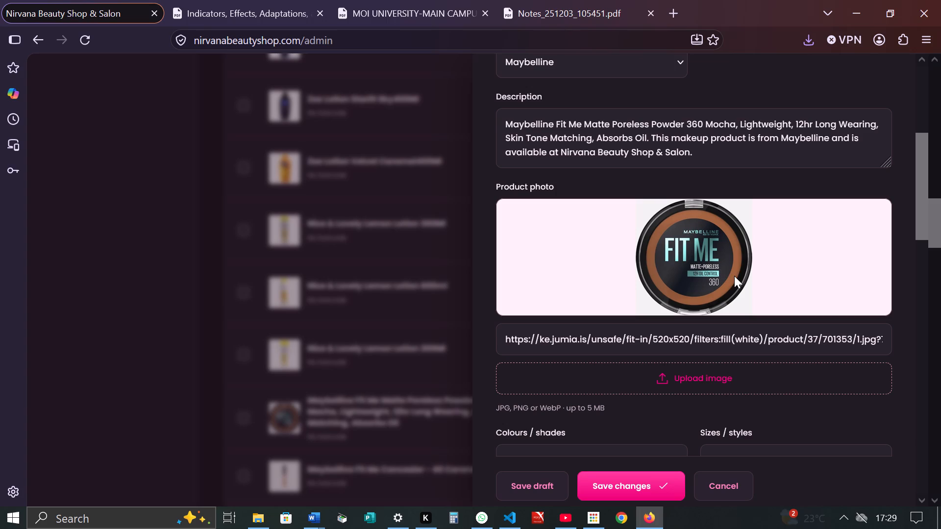
{"action": "scroll", "coordinate": [723, 281], "scroll_direction": "down", "scroll_amount": 1}
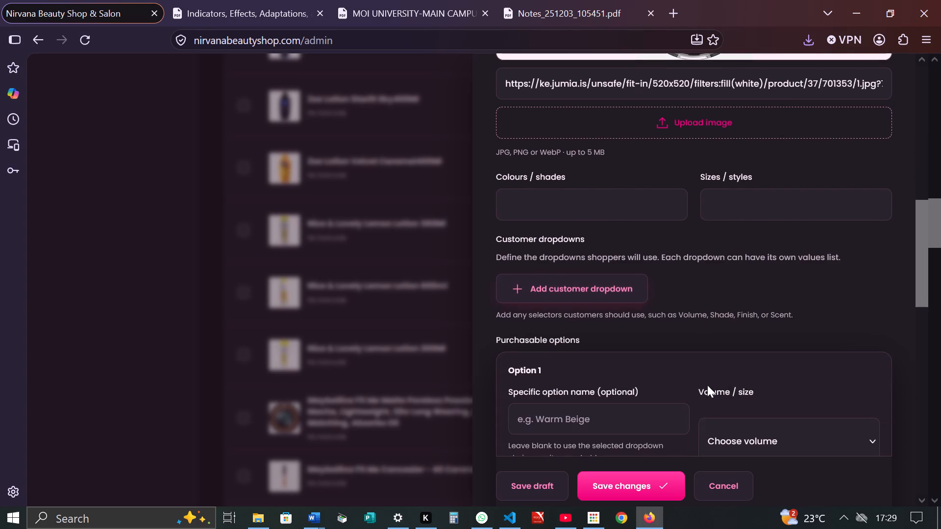
{"action": "scroll", "coordinate": [727, 392], "scroll_direction": "down", "scroll_amount": 1}
{"action": "left_click", "coordinate": [710, 386]}
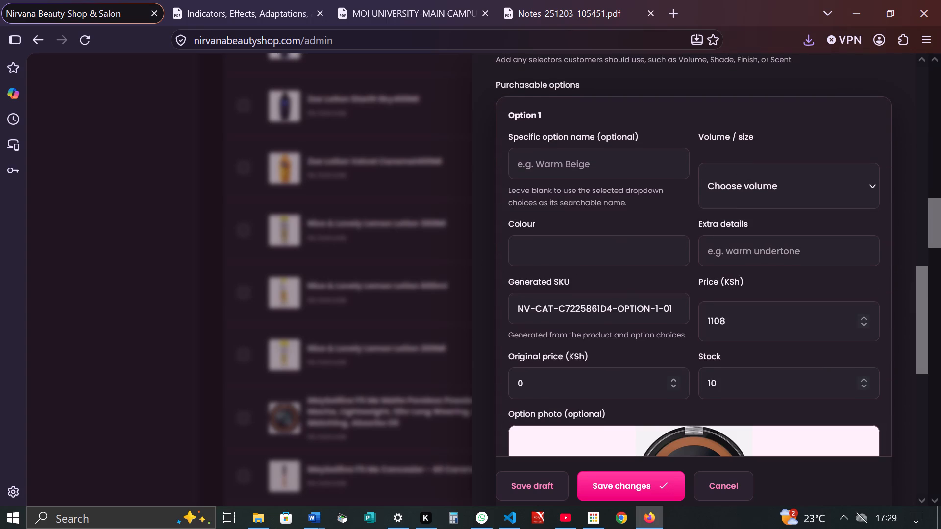
{"action": "key", "text": "BackSpace"}
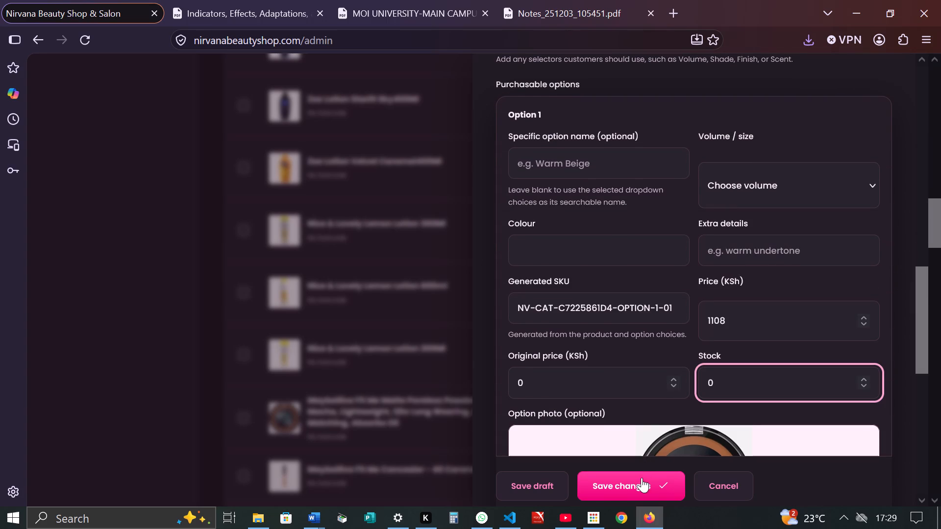
{"action": "left_click", "coordinate": [641, 478]}
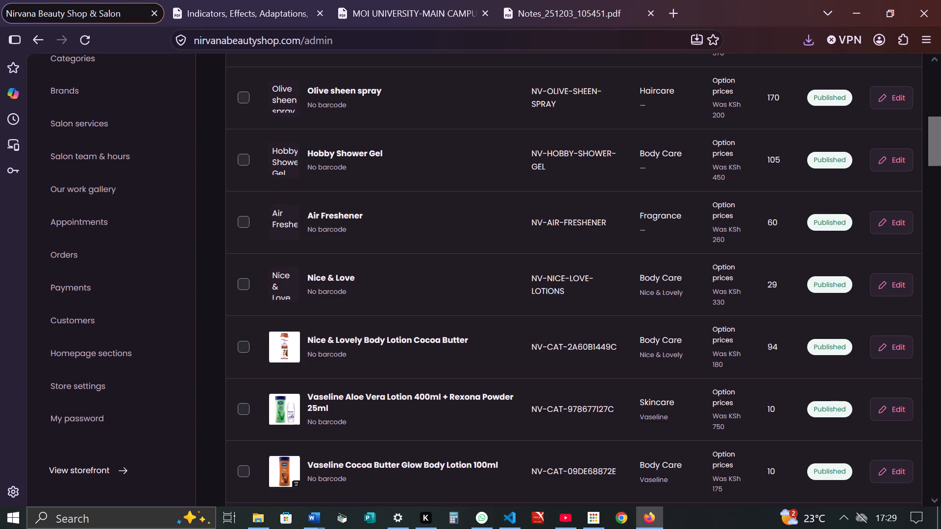
Open the Maybelline Fit Me Concealer - 40 Caramel record, set its Option 1 stock to 0 and save the changes.
{"action": "scroll", "coordinate": [626, 323], "scroll_direction": "down", "scroll_amount": 5}
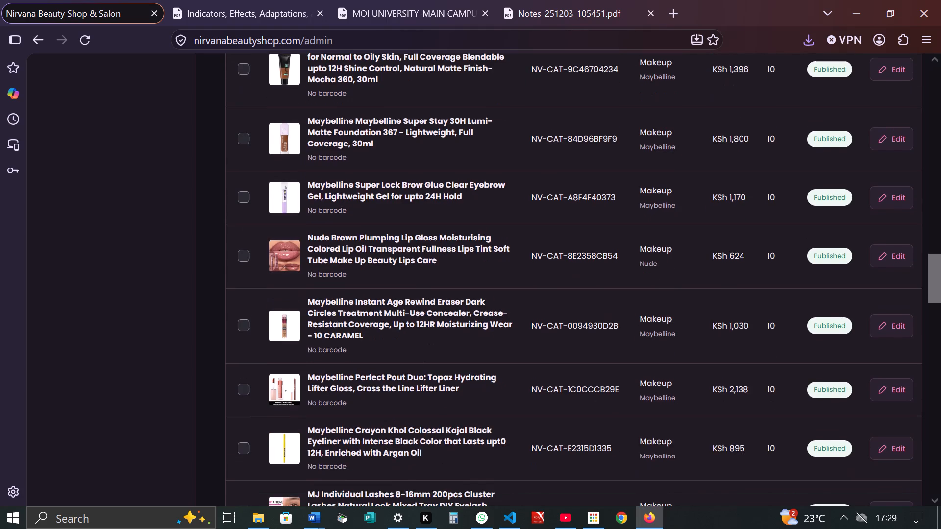
{"action": "scroll", "coordinate": [642, 307], "scroll_direction": "up", "scroll_amount": 1}
{"action": "left_click", "coordinate": [888, 226]}
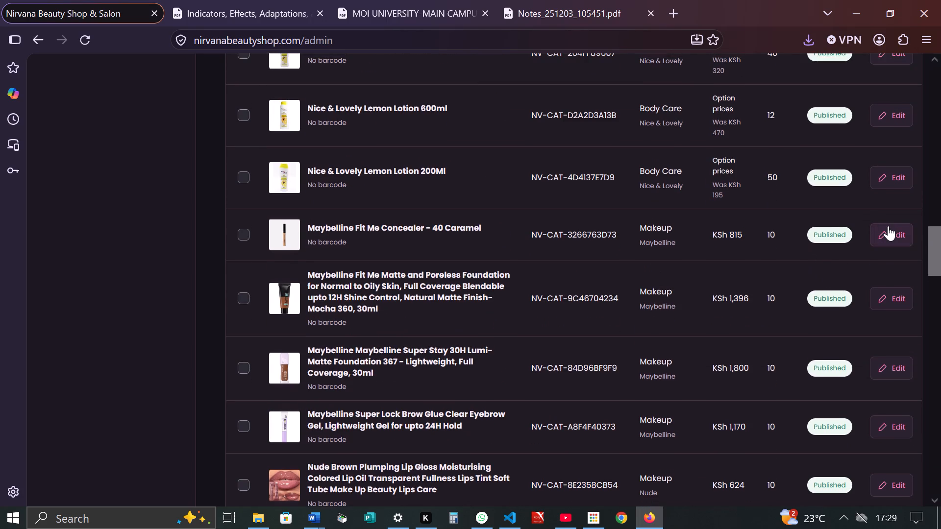
{"action": "scroll", "coordinate": [741, 241], "scroll_direction": "down", "scroll_amount": 1}
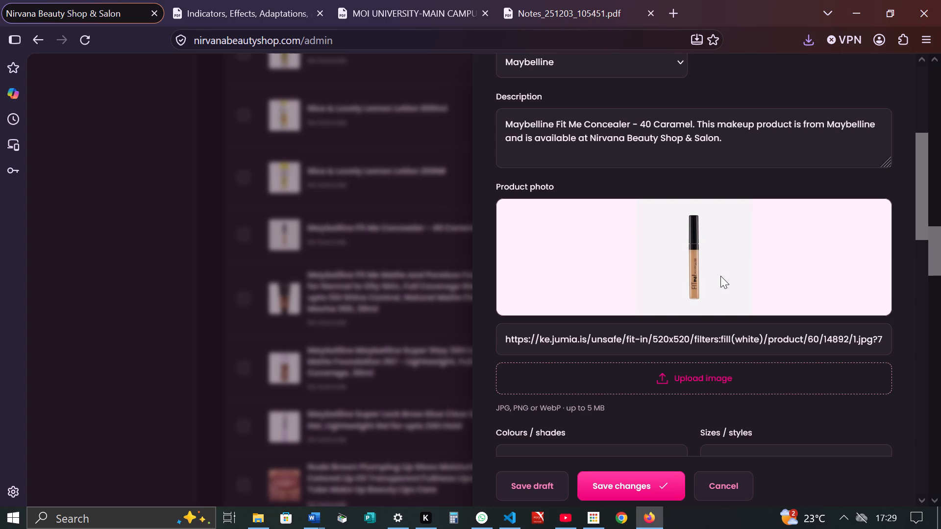
{"action": "scroll", "coordinate": [698, 317], "scroll_direction": "down", "scroll_amount": 1}
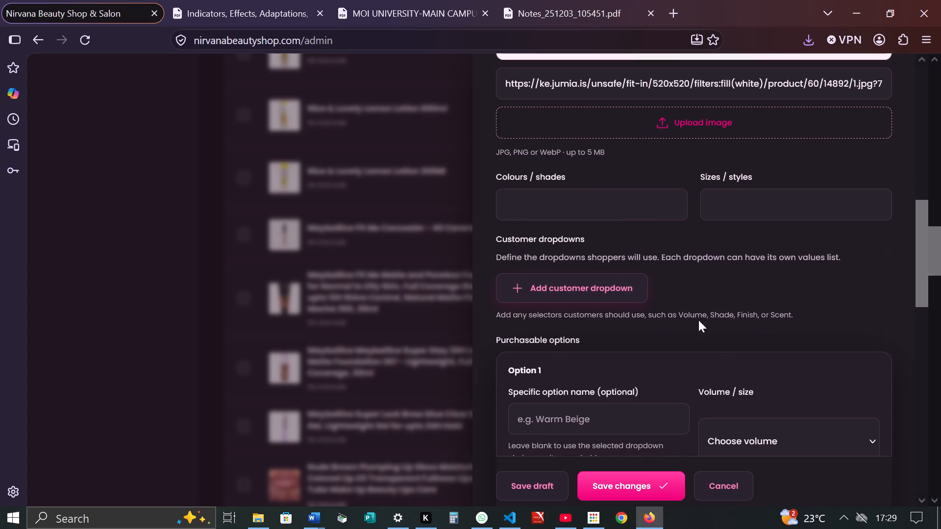
{"action": "scroll", "coordinate": [711, 335], "scroll_direction": "down", "scroll_amount": 1}
{"action": "left_click", "coordinate": [713, 385]}
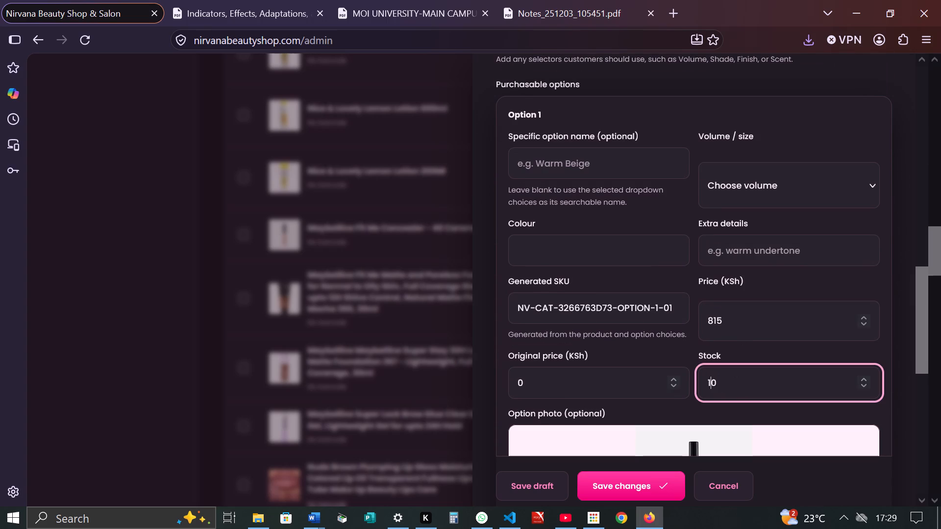
{"action": "key", "text": "BackSpace"}
{"action": "left_click", "coordinate": [626, 481]}
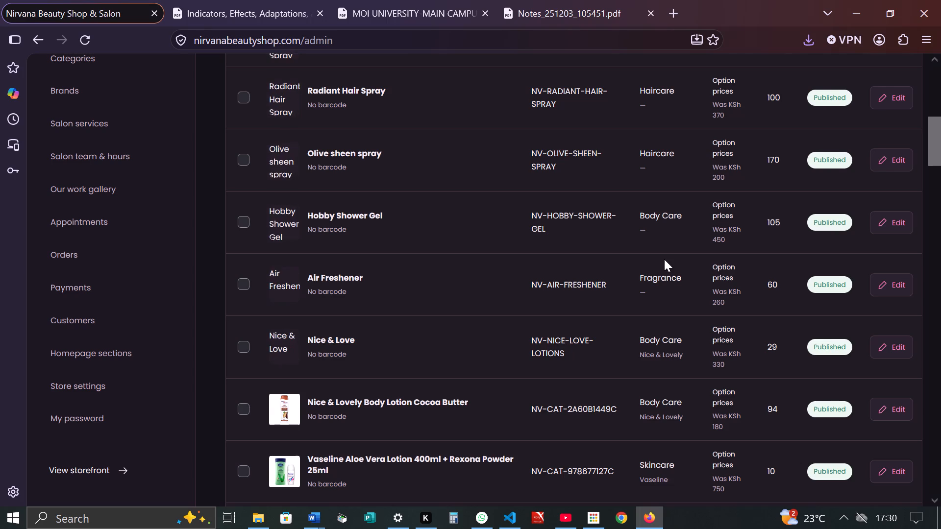
Open the Maybelline Fit Me Matte and Poreless Foundation Mocha 360 record, set its Option 1 stock to 0 and save the changes.
{"action": "scroll", "coordinate": [614, 300], "scroll_direction": "down", "scroll_amount": 1}
{"action": "scroll", "coordinate": [612, 301], "scroll_direction": "up", "scroll_amount": 1}
{"action": "scroll", "coordinate": [612, 302], "scroll_direction": "down", "scroll_amount": 5}
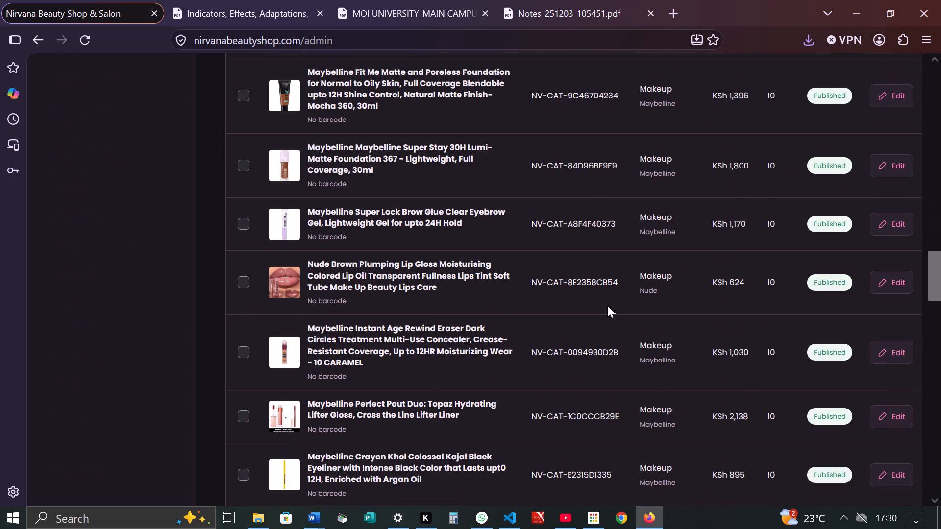
{"action": "scroll", "coordinate": [607, 307], "scroll_direction": "up", "scroll_amount": 1}
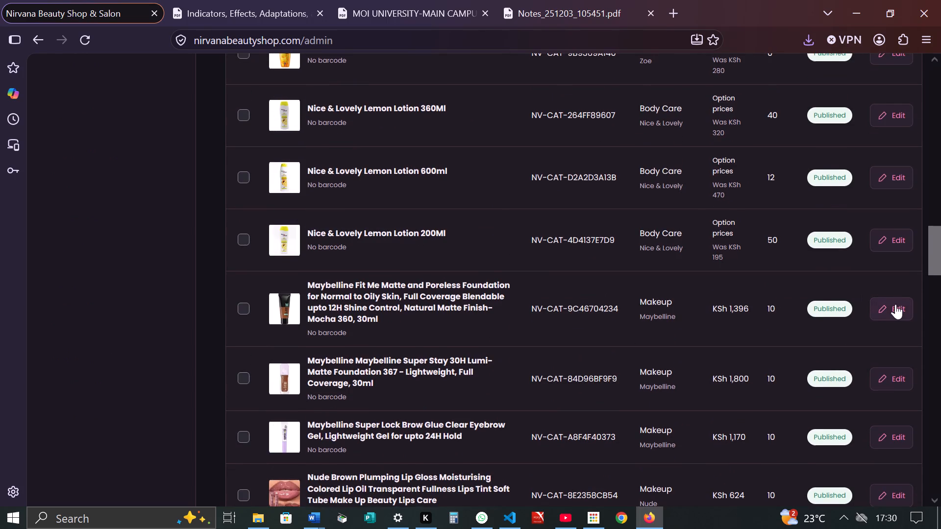
{"action": "left_click", "coordinate": [895, 304]}
{"action": "scroll", "coordinate": [644, 306], "scroll_direction": "down", "scroll_amount": 1}
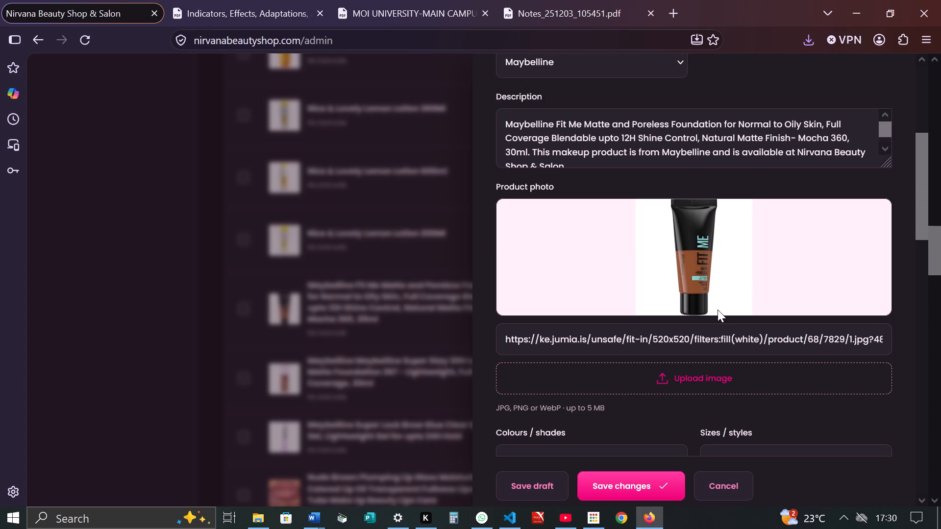
{"action": "scroll", "coordinate": [728, 289], "scroll_direction": "down", "scroll_amount": 1}
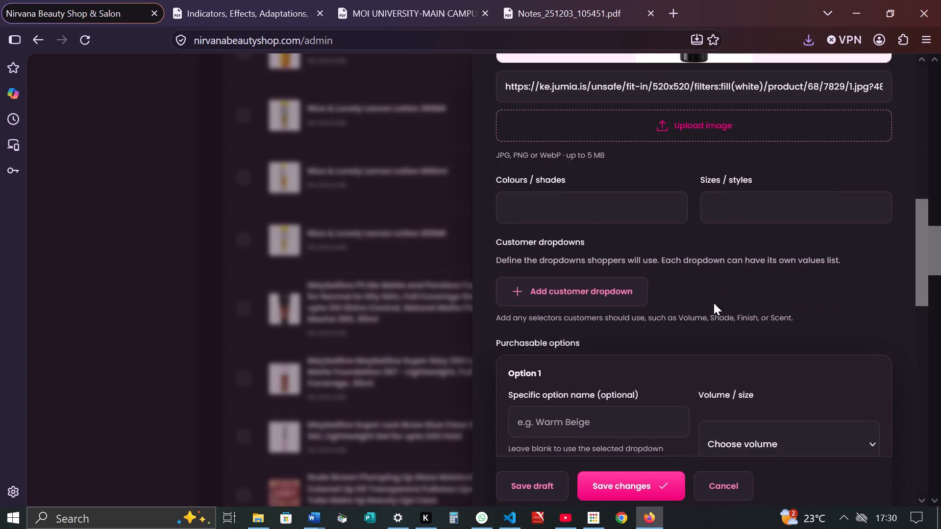
{"action": "scroll", "coordinate": [708, 314], "scroll_direction": "down", "scroll_amount": 1}
{"action": "left_click", "coordinate": [715, 384]}
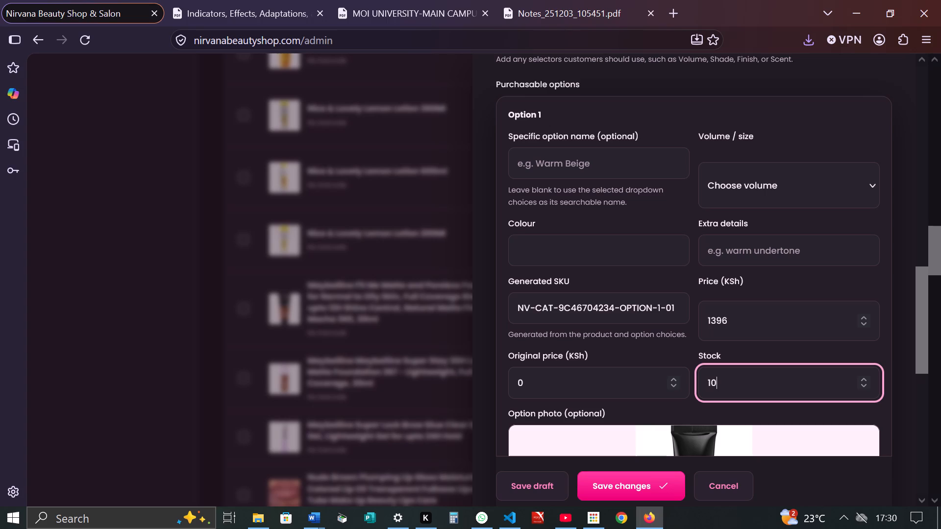
{"action": "key", "text": "BackSpace"}
{"action": "key", "text": "BackSpace"}
{"action": "key", "text": "0"}
{"action": "left_click", "coordinate": [675, 474]}
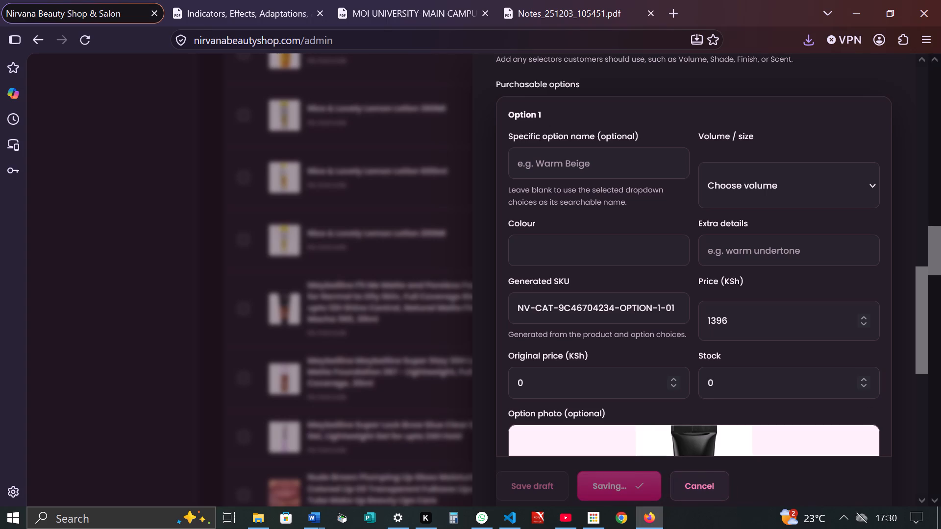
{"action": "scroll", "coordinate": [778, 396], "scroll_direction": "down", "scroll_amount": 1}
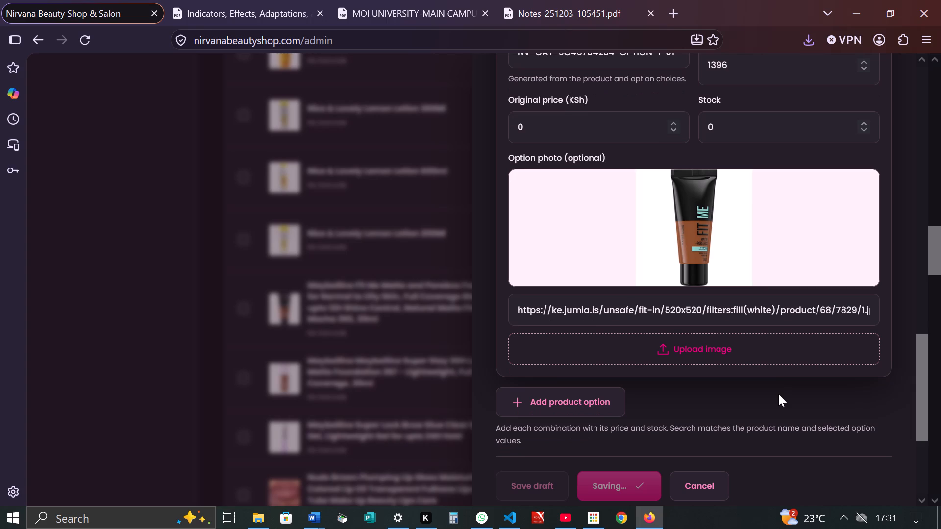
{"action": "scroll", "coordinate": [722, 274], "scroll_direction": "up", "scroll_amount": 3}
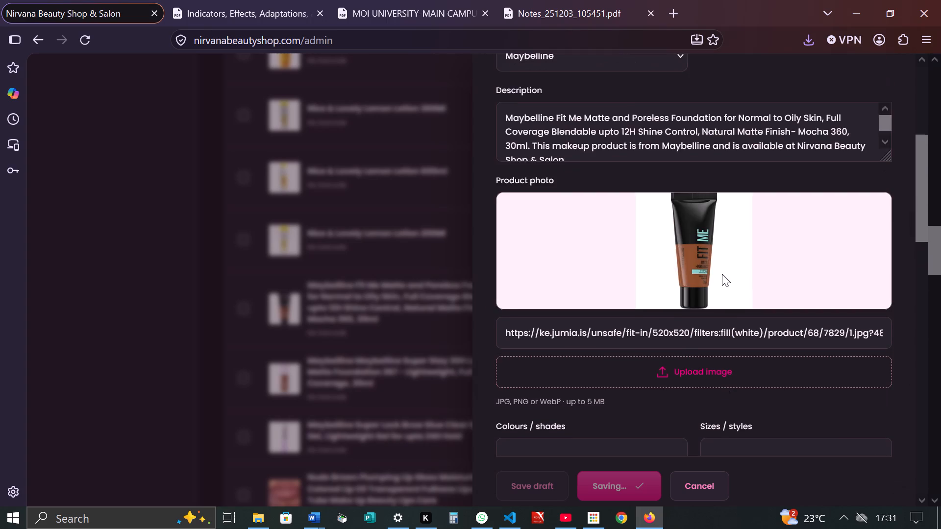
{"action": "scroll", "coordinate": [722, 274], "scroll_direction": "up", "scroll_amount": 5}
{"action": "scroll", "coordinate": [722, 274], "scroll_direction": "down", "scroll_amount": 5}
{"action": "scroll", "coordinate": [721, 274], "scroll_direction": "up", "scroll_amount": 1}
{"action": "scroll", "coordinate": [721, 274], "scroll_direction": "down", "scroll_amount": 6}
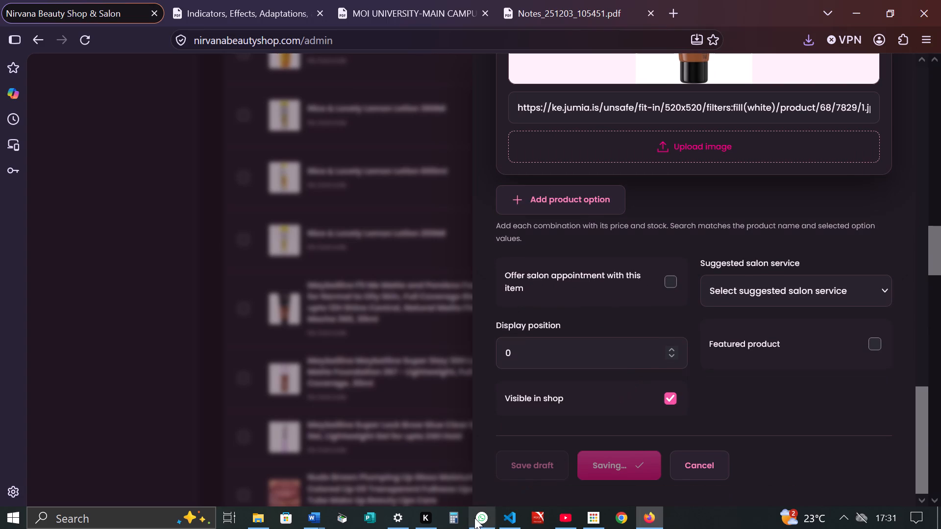
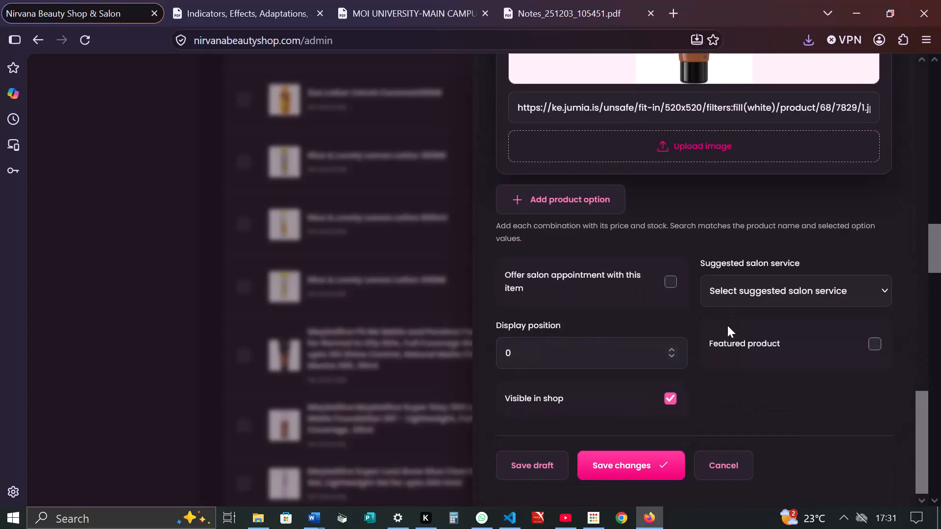
Shorten the general product name to "Maybelline Fit Me Matte and Poreless" and save the record.
{"action": "scroll", "coordinate": [706, 346], "scroll_direction": "down", "scroll_amount": 1}
{"action": "scroll", "coordinate": [715, 316], "scroll_direction": "up", "scroll_amount": 1}
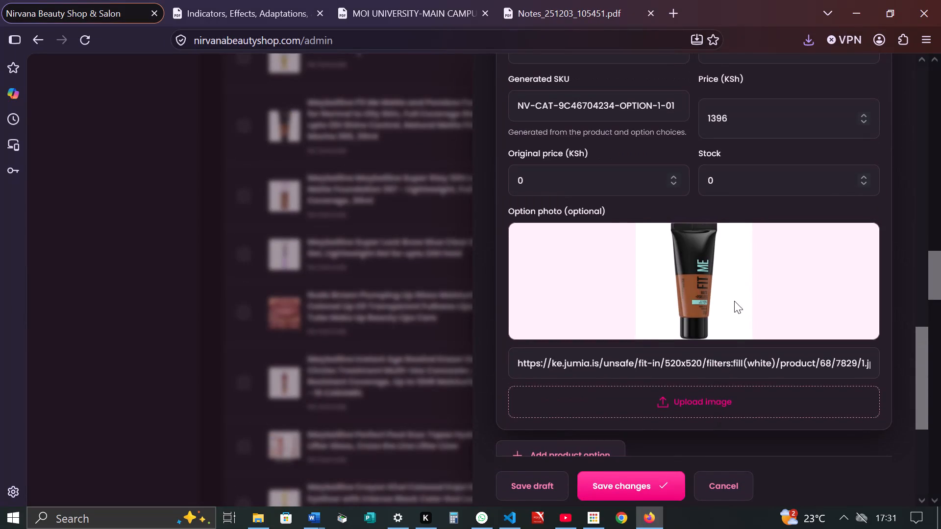
{"action": "scroll", "coordinate": [735, 357], "scroll_direction": "down", "scroll_amount": 1}
{"action": "scroll", "coordinate": [738, 261], "scroll_direction": "up", "scroll_amount": 2}
{"action": "scroll", "coordinate": [738, 261], "scroll_direction": "down", "scroll_amount": 1}
{"action": "scroll", "coordinate": [738, 261], "scroll_direction": "up", "scroll_amount": 2}
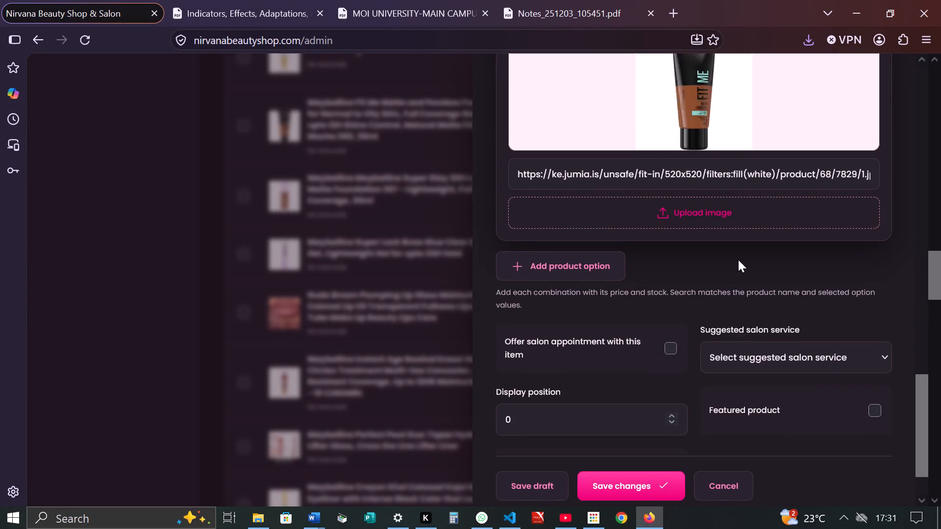
{"action": "scroll", "coordinate": [738, 260], "scroll_direction": "up", "scroll_amount": 2}
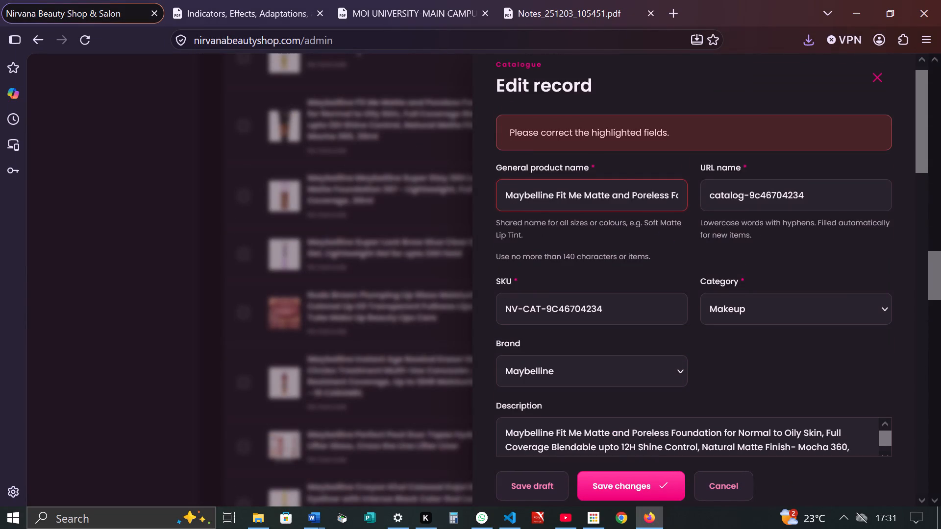
{"action": "left_click_drag", "start_coordinate": [670, 196], "coordinate": [708, 195]}
{"action": "key", "text": "BackSpace"}
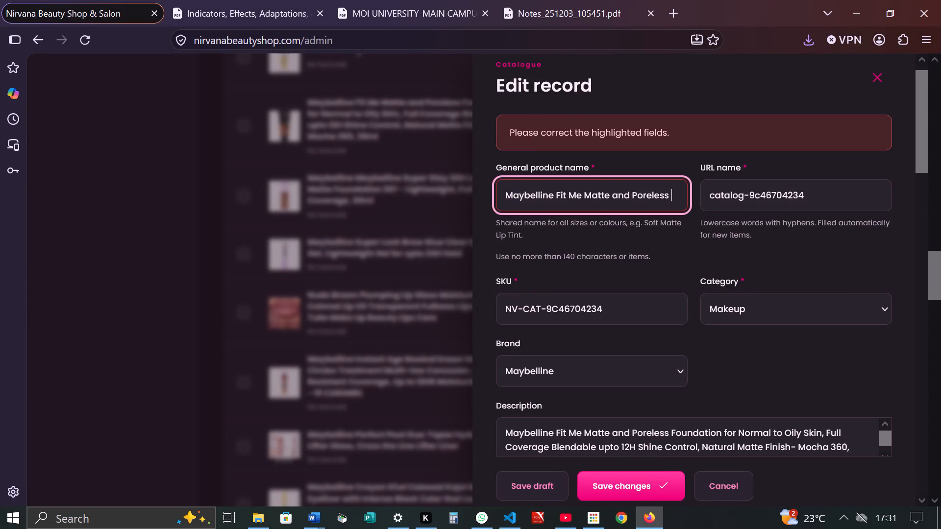
{"action": "left_click_drag", "start_coordinate": [708, 195], "coordinate": [632, 478]}
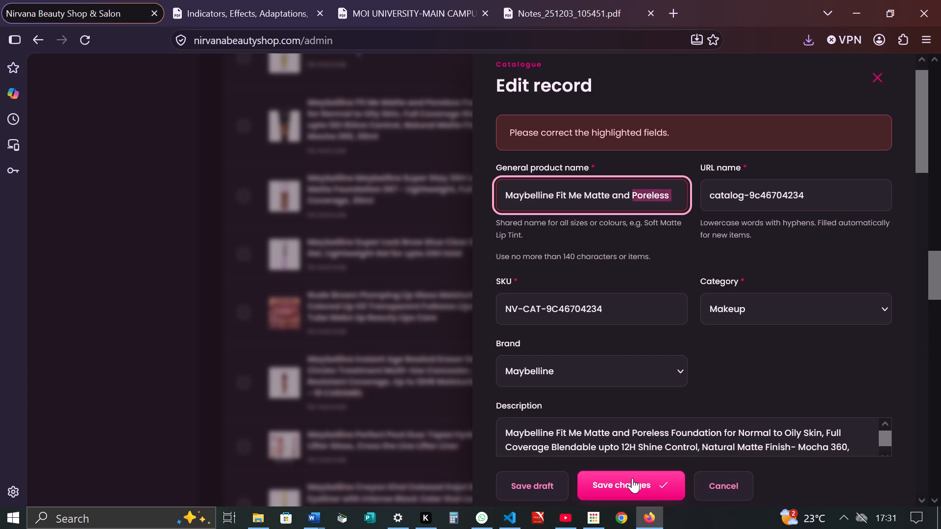
{"action": "left_click", "coordinate": [632, 478]}
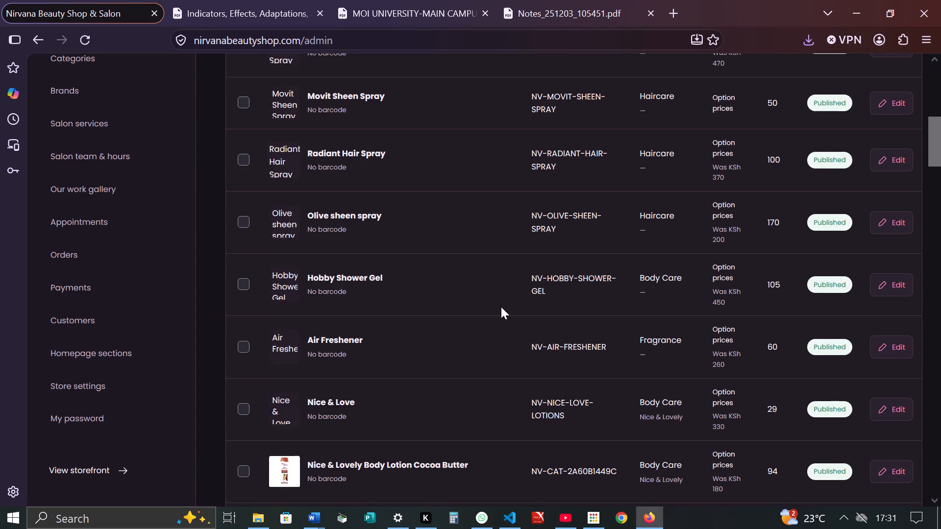
Open the Maybelline Super Stay 30H Lumi-Matte Foundation 367 record, set its Option 1 stock to 0 and save the changes.
{"action": "scroll", "coordinate": [501, 307], "scroll_direction": "down", "scroll_amount": 5}
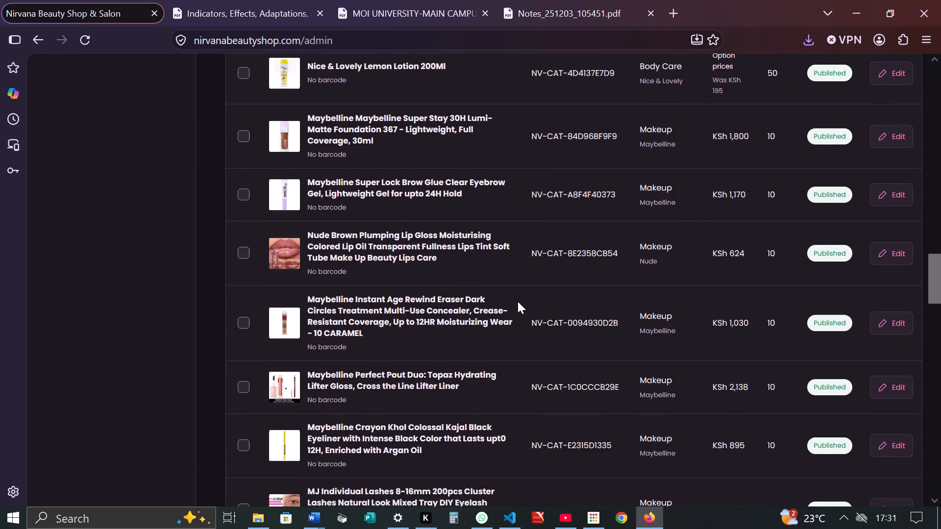
{"action": "scroll", "coordinate": [518, 301], "scroll_direction": "up", "scroll_amount": 1}
{"action": "left_click", "coordinate": [901, 367]}
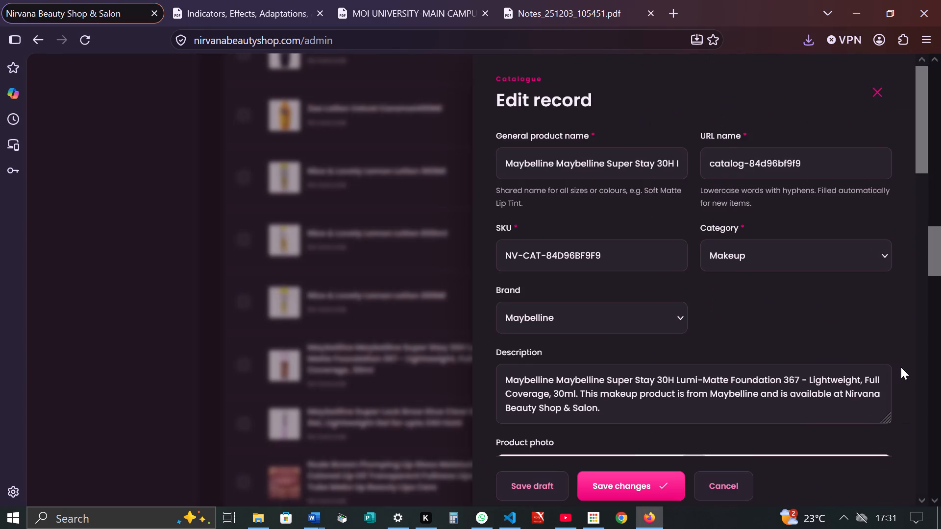
{"action": "scroll", "coordinate": [656, 378], "scroll_direction": "down", "scroll_amount": 1}
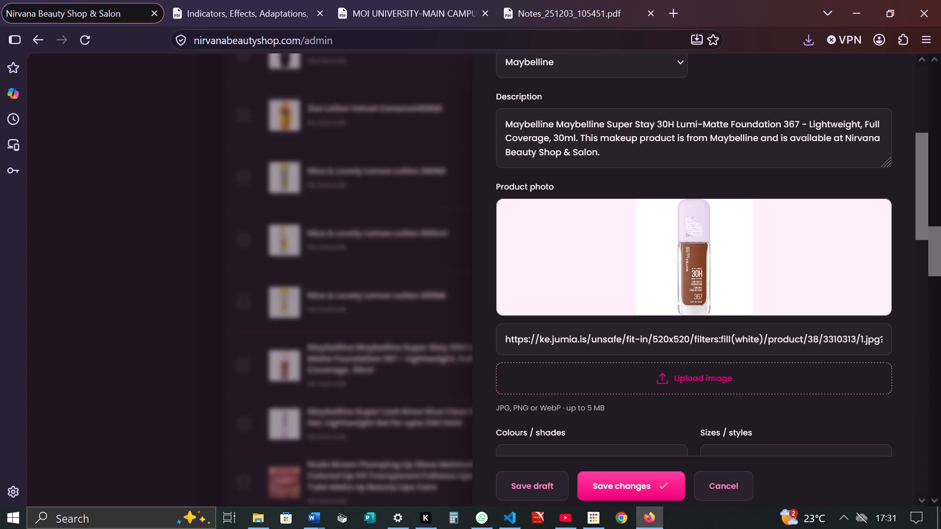
{"action": "scroll", "coordinate": [724, 335], "scroll_direction": "down", "scroll_amount": 2}
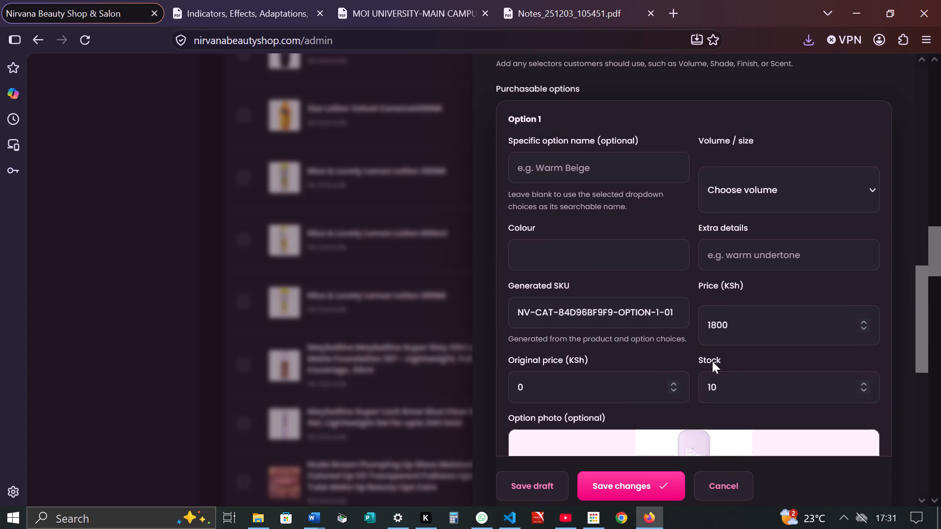
{"action": "left_click", "coordinate": [712, 383]}
{"action": "key", "text": "BackSpace"}
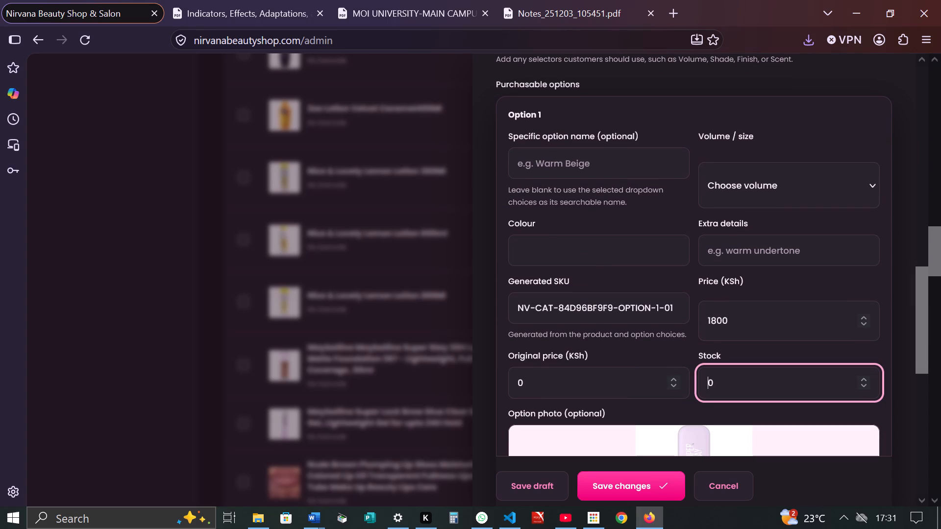
{"action": "left_click", "coordinate": [633, 484]}
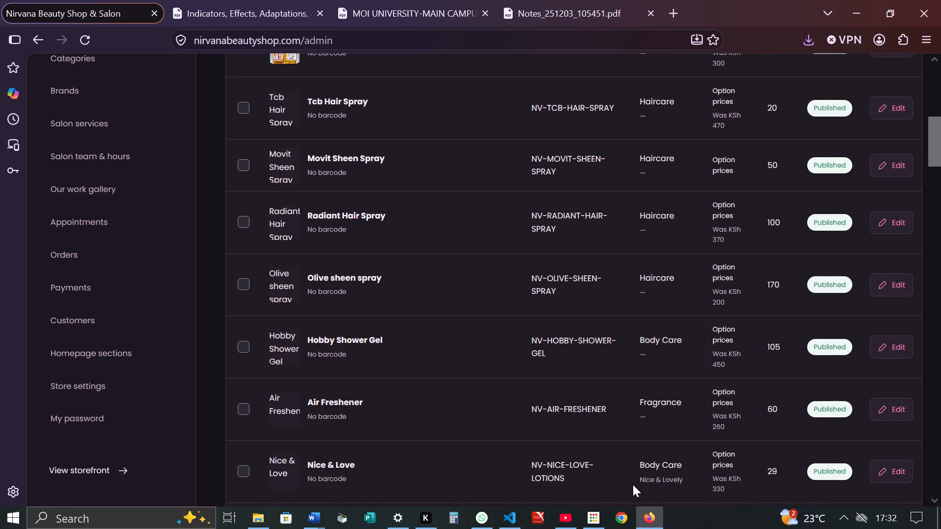
Open the Maybelline Super Lock Brow Glue Clear Eyebrow Gel record, set its Option 1 stock to 0 and save the changes.
{"action": "scroll", "coordinate": [610, 338], "scroll_direction": "down", "scroll_amount": 5}
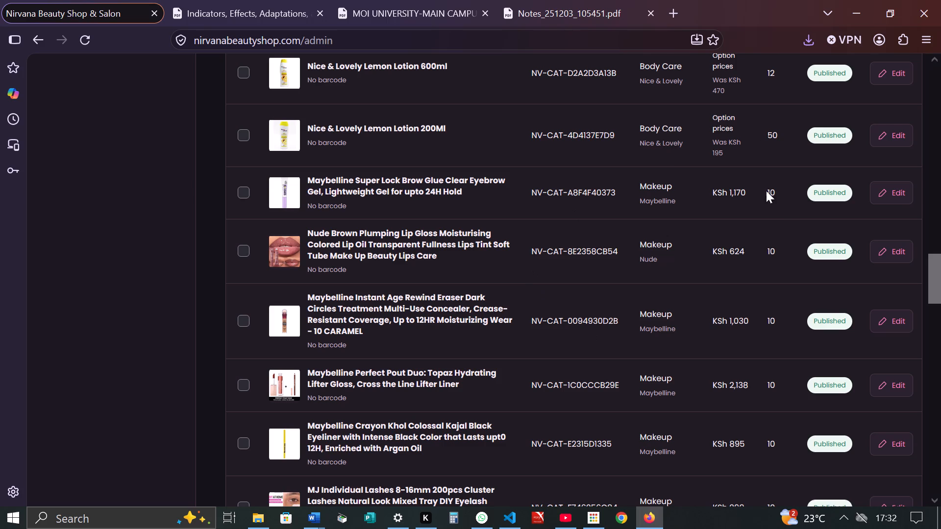
{"action": "left_click", "coordinate": [910, 192]}
{"action": "scroll", "coordinate": [698, 240], "scroll_direction": "down", "scroll_amount": 1}
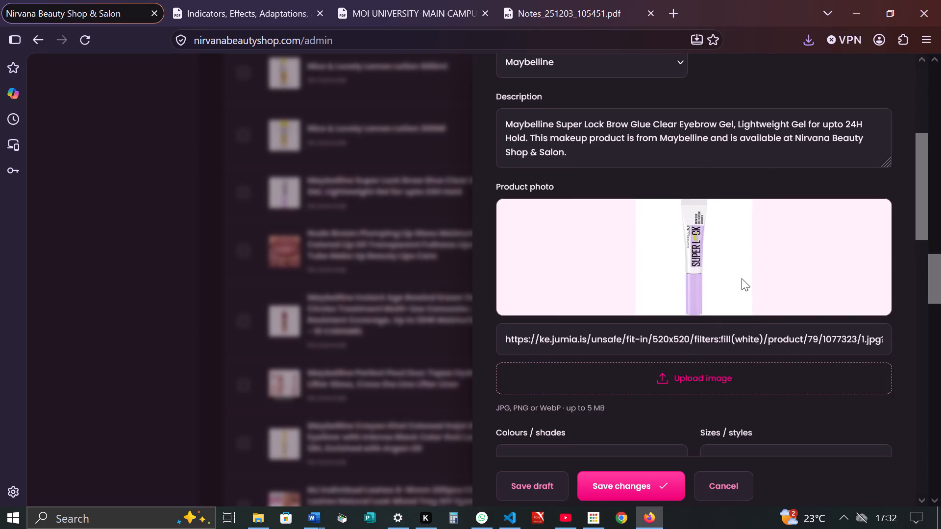
{"action": "scroll", "coordinate": [694, 311], "scroll_direction": "down", "scroll_amount": 1}
{"action": "scroll", "coordinate": [713, 363], "scroll_direction": "down", "scroll_amount": 1}
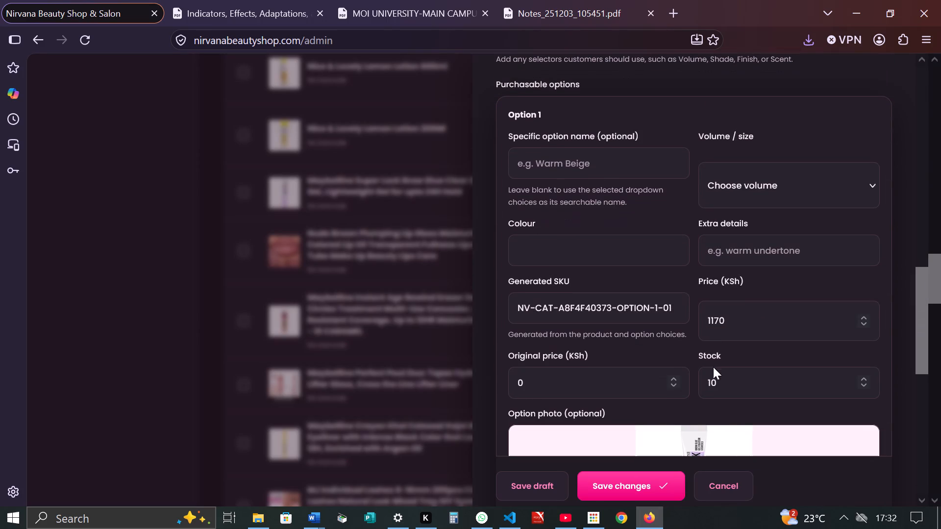
{"action": "left_click", "coordinate": [713, 381]}
{"action": "key", "text": "BackSpace"}
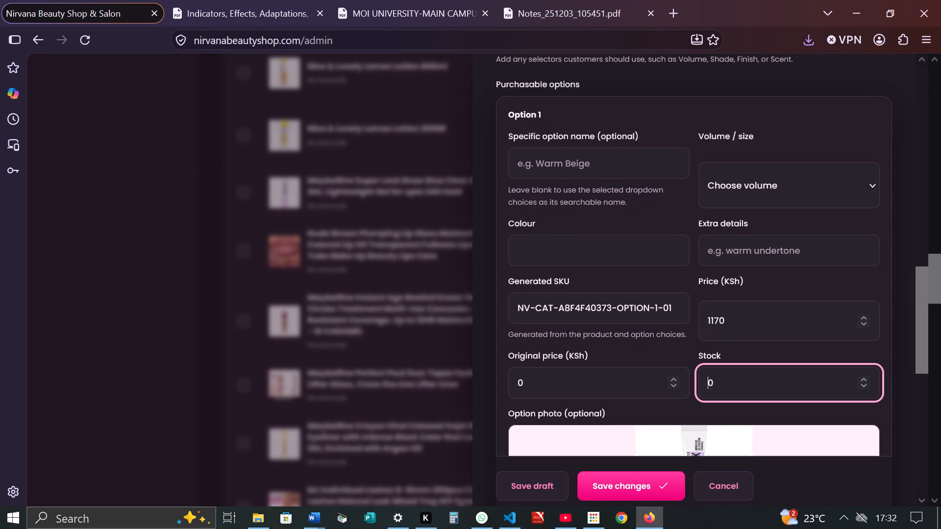
{"action": "left_click", "coordinate": [658, 488]}
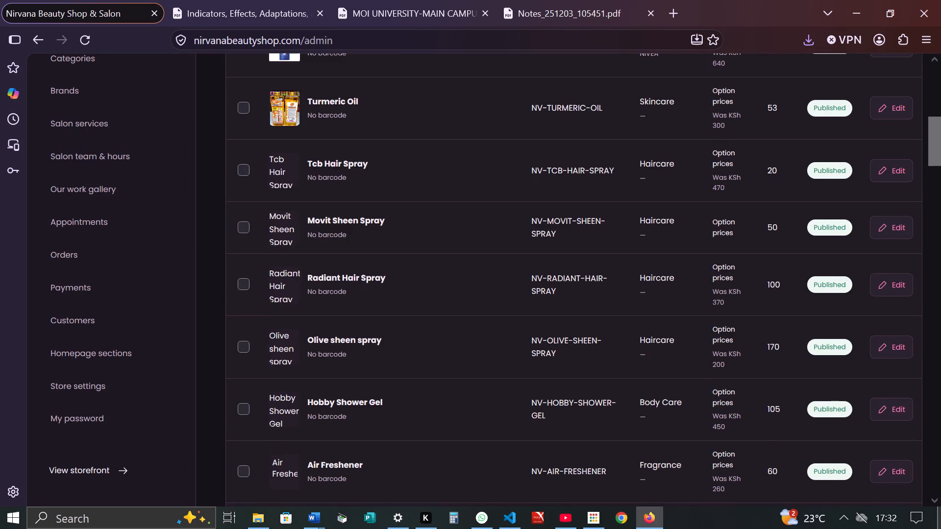
Open the Nude Brown Plumping Lip Gloss record, set its Option 1 stock to 0 and save the changes.
{"action": "scroll", "coordinate": [717, 378], "scroll_direction": "down", "scroll_amount": 4}
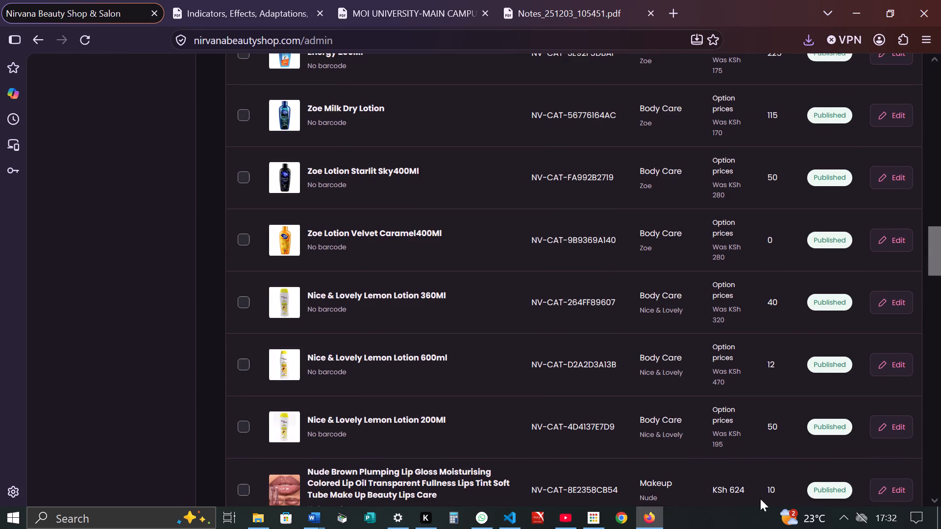
{"action": "left_click", "coordinate": [900, 487]}
{"action": "scroll", "coordinate": [605, 358], "scroll_direction": "down", "scroll_amount": 1}
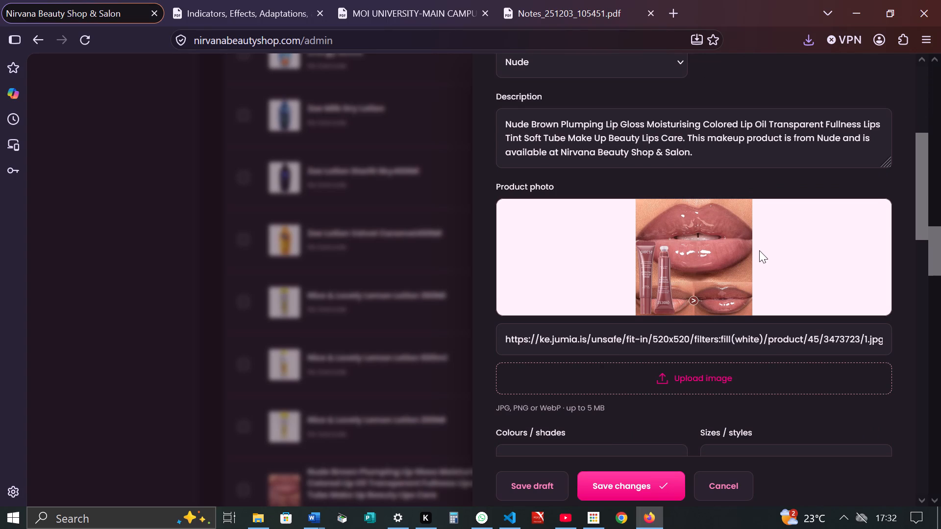
{"action": "scroll", "coordinate": [724, 264], "scroll_direction": "down", "scroll_amount": 2}
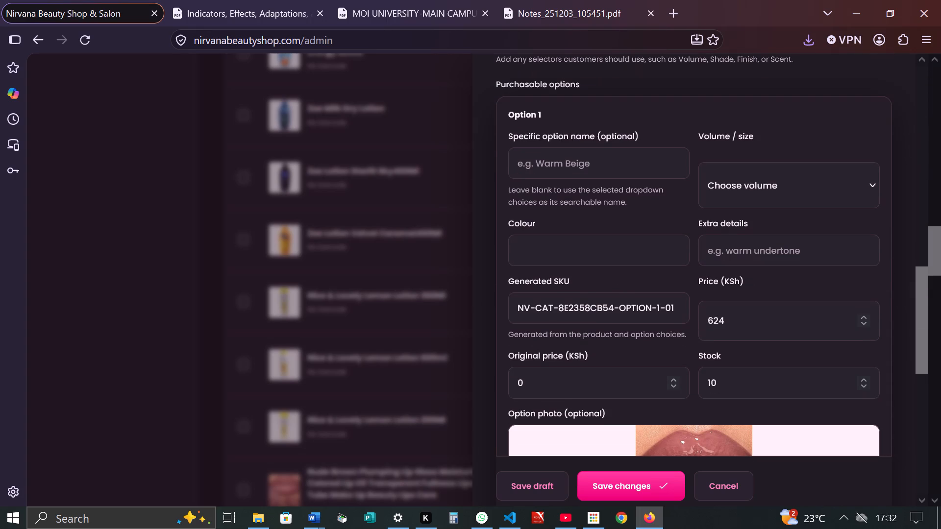
{"action": "left_click", "coordinate": [712, 383]}
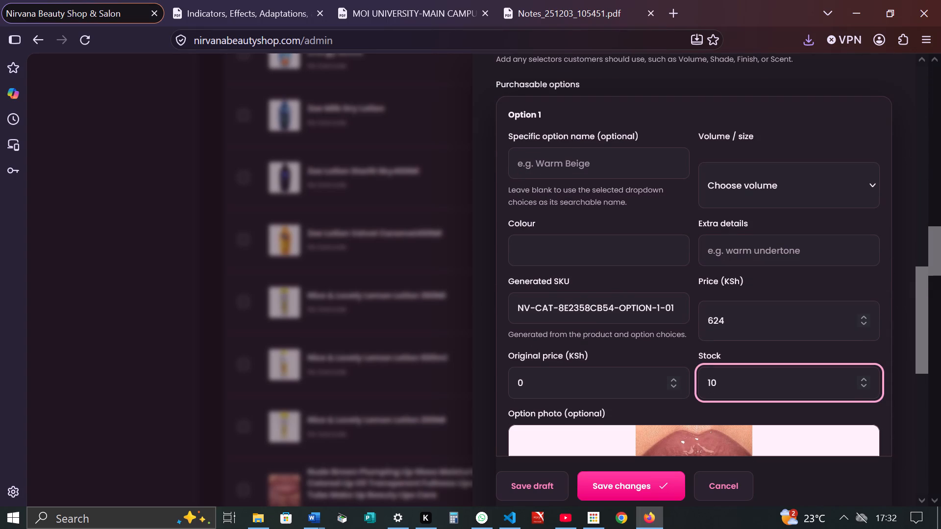
{"action": "key", "text": "BackSpace"}
{"action": "left_click", "coordinate": [637, 482]}
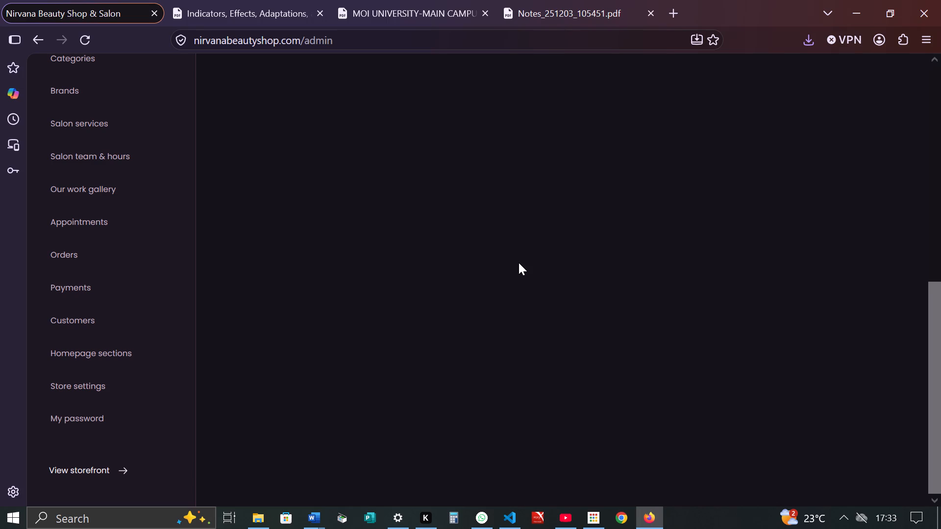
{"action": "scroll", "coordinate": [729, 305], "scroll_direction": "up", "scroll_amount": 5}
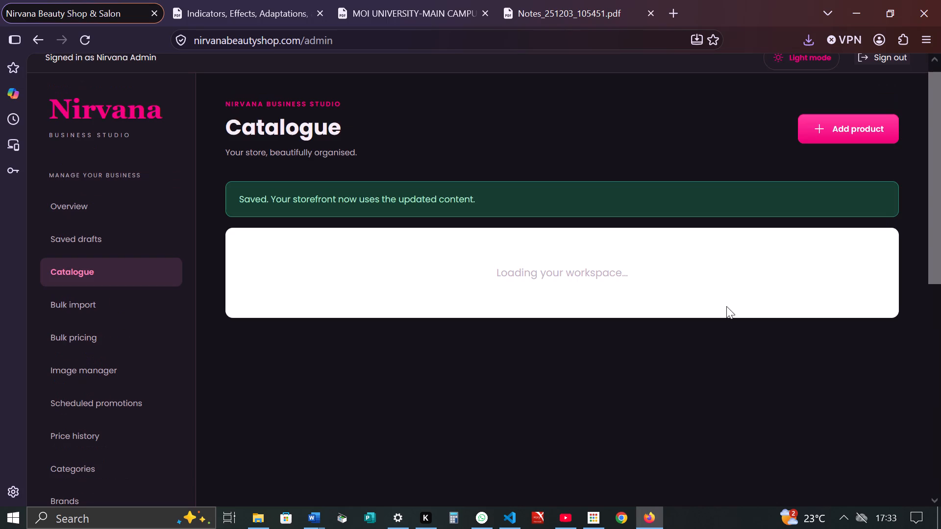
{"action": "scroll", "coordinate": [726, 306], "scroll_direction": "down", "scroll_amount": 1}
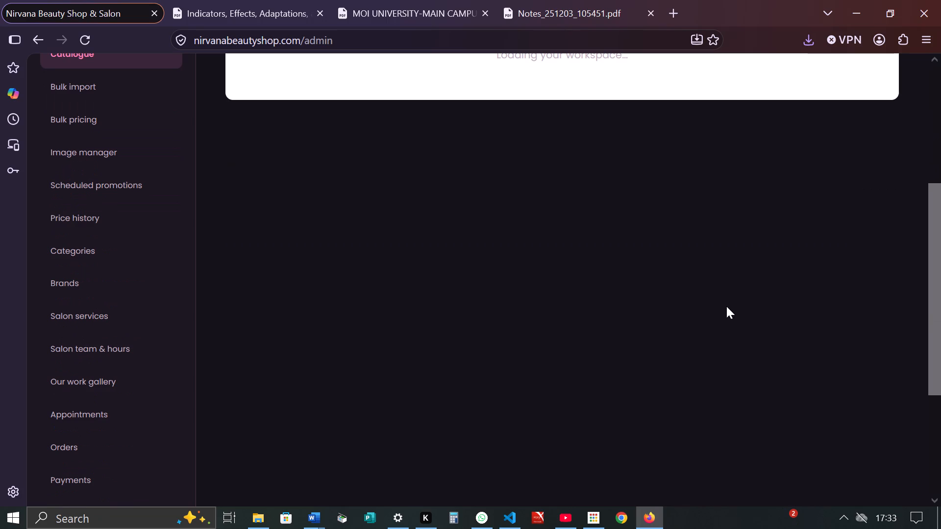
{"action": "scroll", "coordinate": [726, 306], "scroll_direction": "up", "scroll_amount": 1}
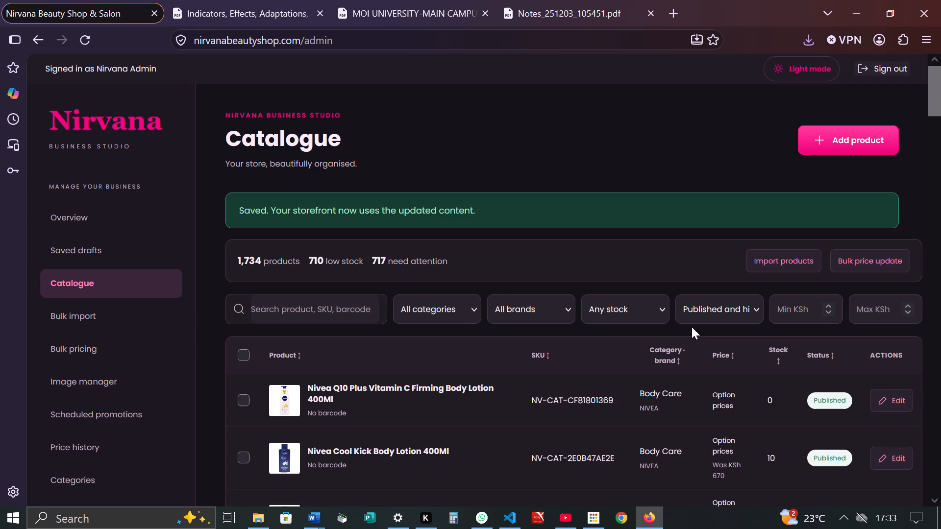
Open the Maybelline Instant Age Rewind Eraser 10 Caramel record, set its Option 1 stock to 0 and try to save the changes.
{"action": "scroll", "coordinate": [565, 364], "scroll_direction": "down", "scroll_amount": 3}
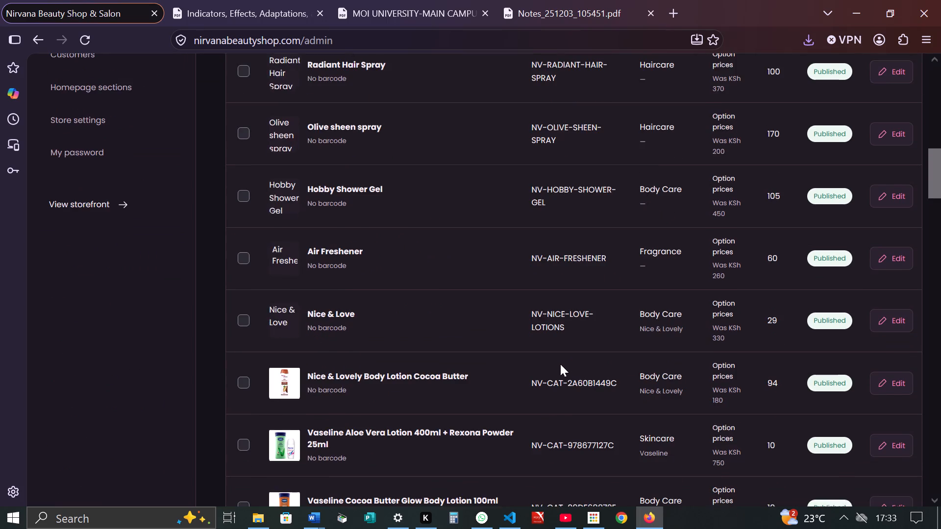
{"action": "scroll", "coordinate": [560, 364], "scroll_direction": "down", "scroll_amount": 4}
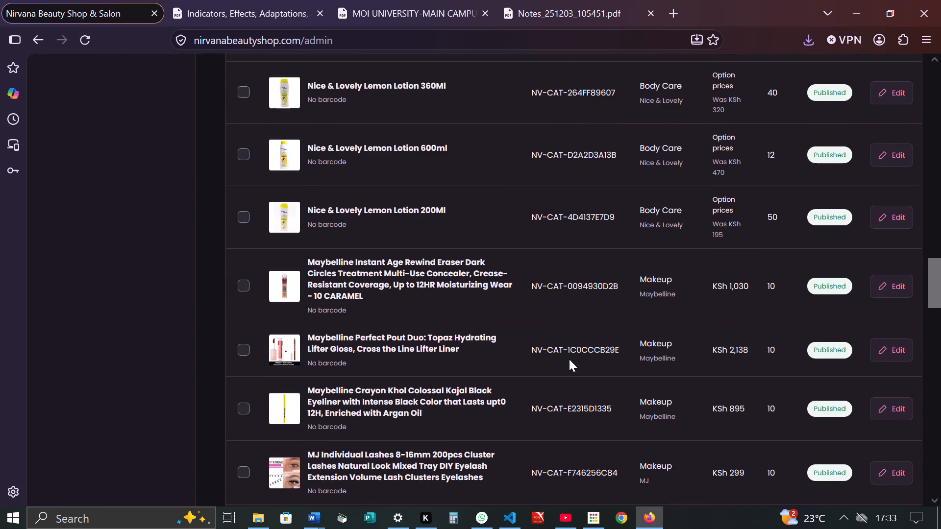
{"action": "left_click", "coordinate": [880, 287]}
{"action": "scroll", "coordinate": [752, 318], "scroll_direction": "down", "scroll_amount": 1}
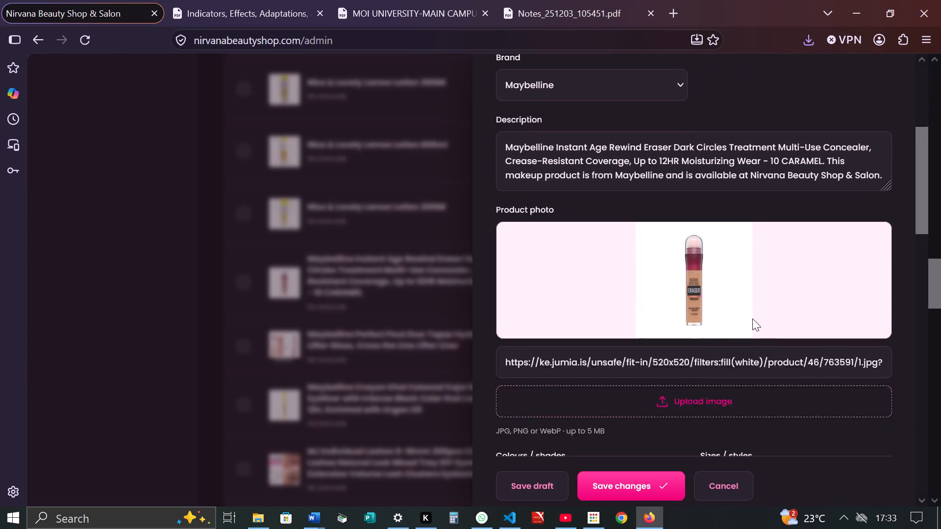
{"action": "scroll", "coordinate": [727, 323], "scroll_direction": "down", "scroll_amount": 1}
{"action": "scroll", "coordinate": [727, 323], "scroll_direction": "up", "scroll_amount": 1}
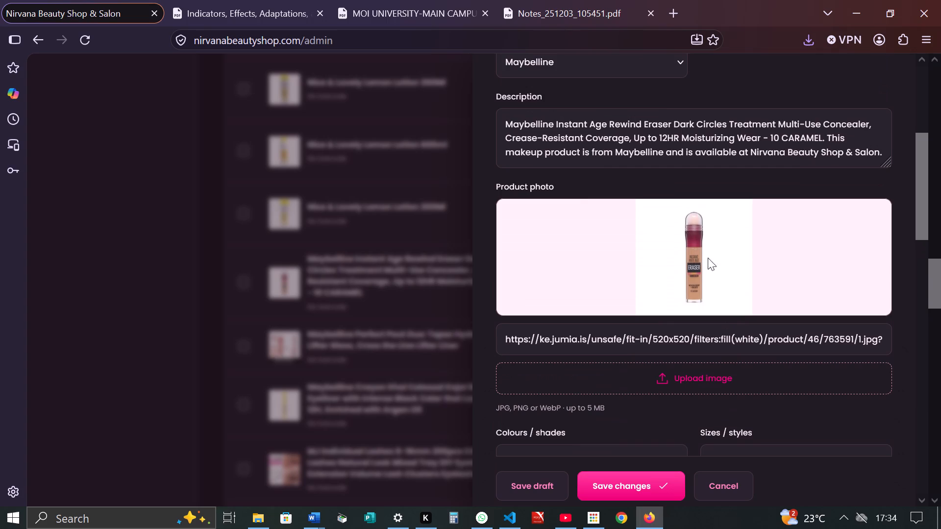
{"action": "scroll", "coordinate": [682, 352], "scroll_direction": "down", "scroll_amount": 1}
{"action": "scroll", "coordinate": [719, 363], "scroll_direction": "down", "scroll_amount": 1}
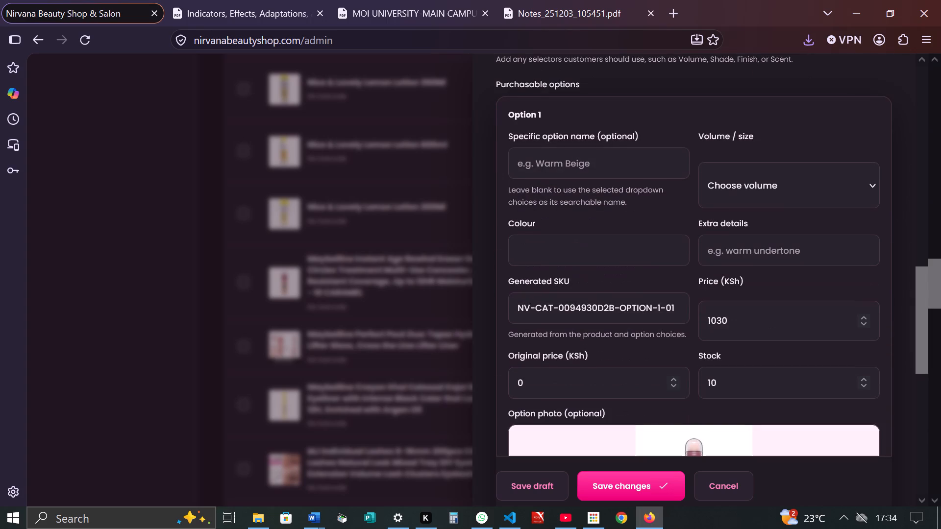
{"action": "left_click", "coordinate": [710, 380]}
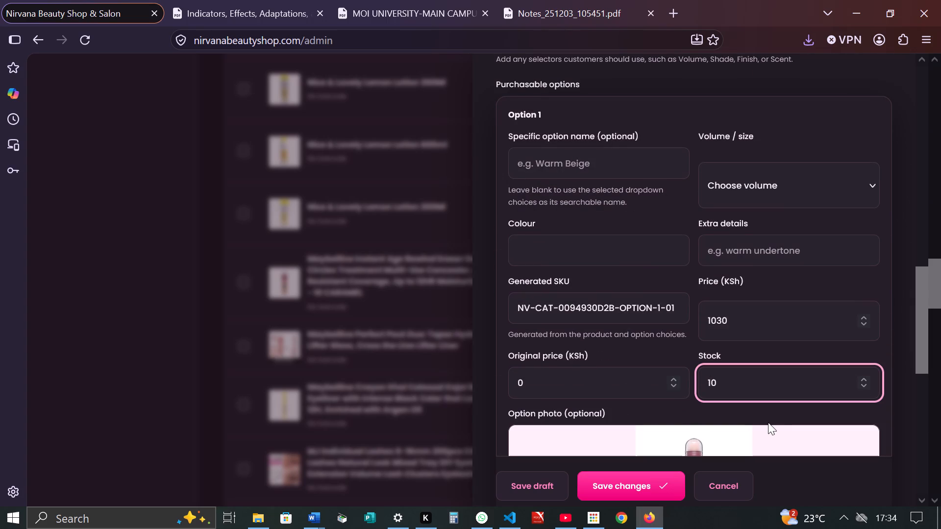
{"action": "key", "text": "BackSpace"}
{"action": "left_click", "coordinate": [626, 490]}
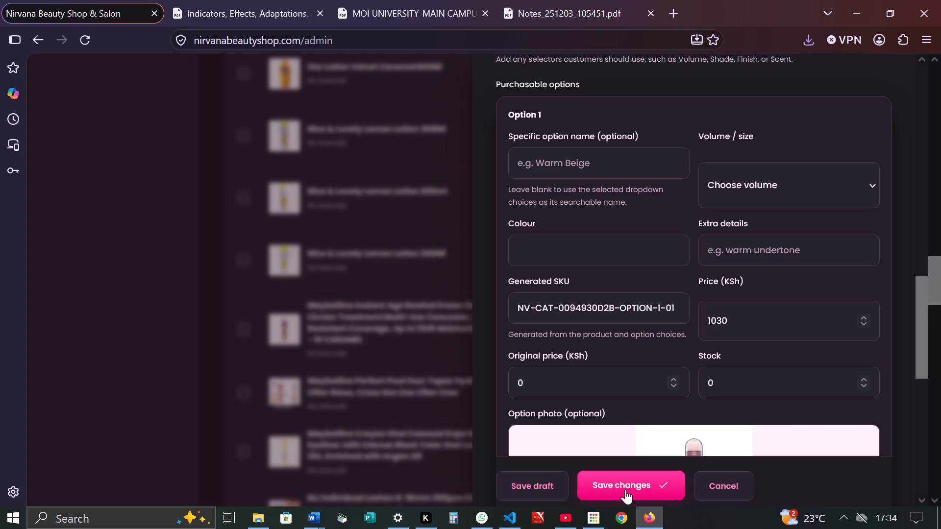
Trim the general product name to its opening "Maybelline Instant Age Rewind Eraser" part and save the changes.
{"action": "scroll", "coordinate": [715, 449], "scroll_direction": "up", "scroll_amount": 6}
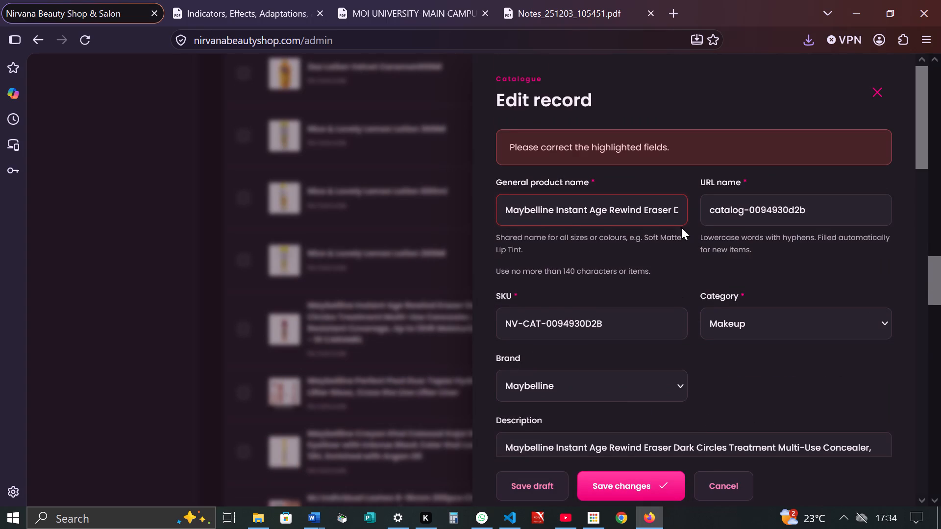
{"action": "left_click_drag", "start_coordinate": [676, 210], "coordinate": [686, 210]}
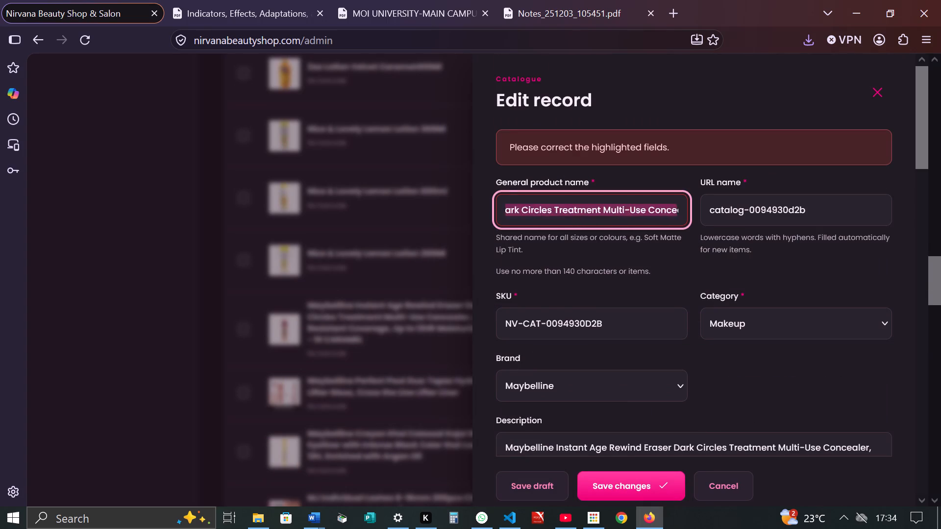
{"action": "left_click_drag", "start_coordinate": [686, 210], "coordinate": [685, 210]}
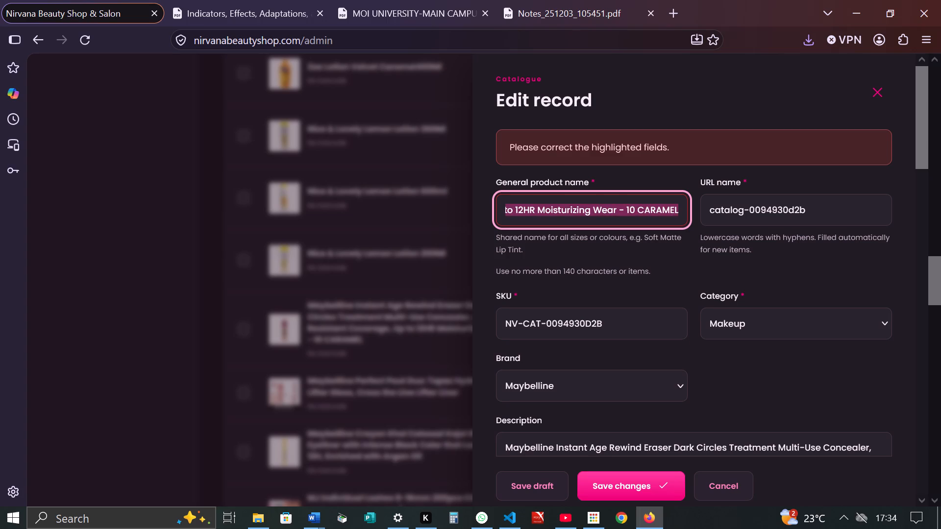
{"action": "left_click_drag", "start_coordinate": [685, 210], "coordinate": [633, 485]}
{"action": "key", "text": "BackSpace"}
{"action": "left_click", "coordinate": [633, 485]}
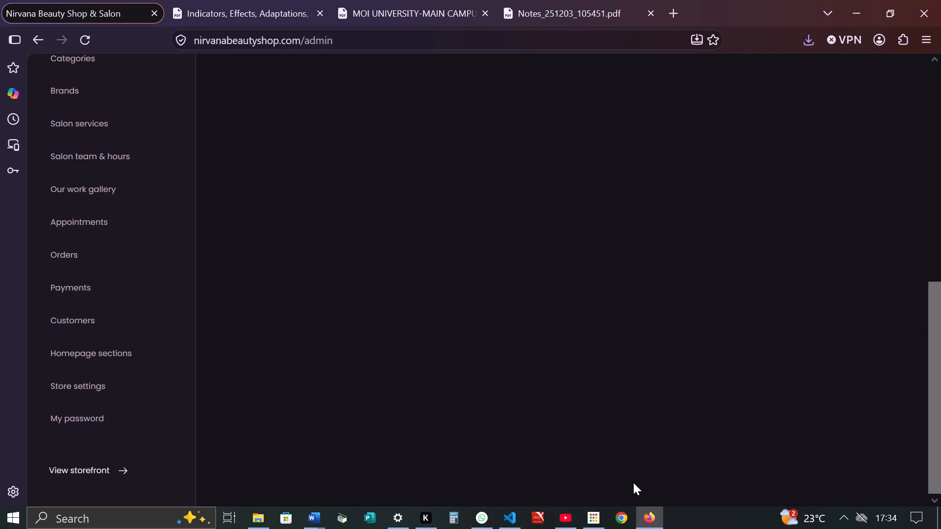
Open the Maybelline Lash Sensational Sky High Cosmic Black Mascara record, set its Option 1 stock to 0 and try to save the changes.
{"action": "scroll", "coordinate": [701, 343], "scroll_direction": "down", "scroll_amount": 4}
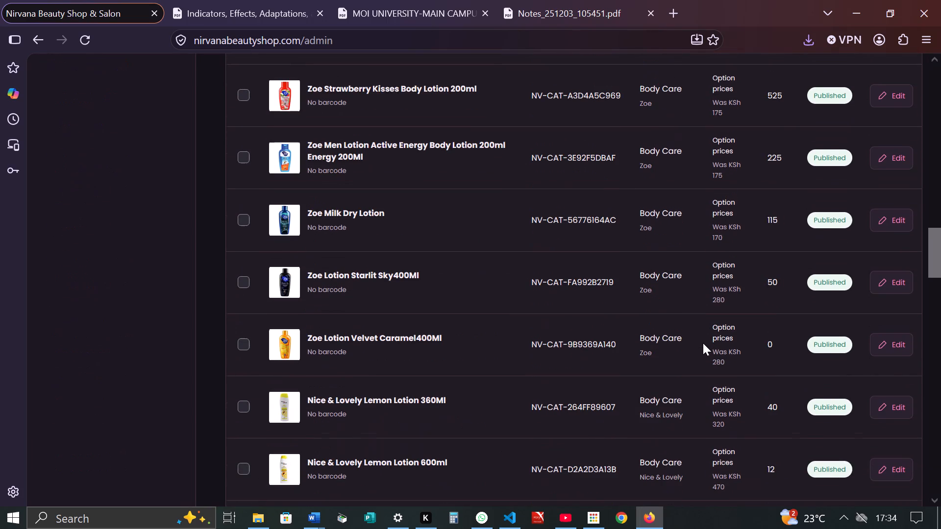
{"action": "scroll", "coordinate": [680, 338], "scroll_direction": "down", "scroll_amount": 2}
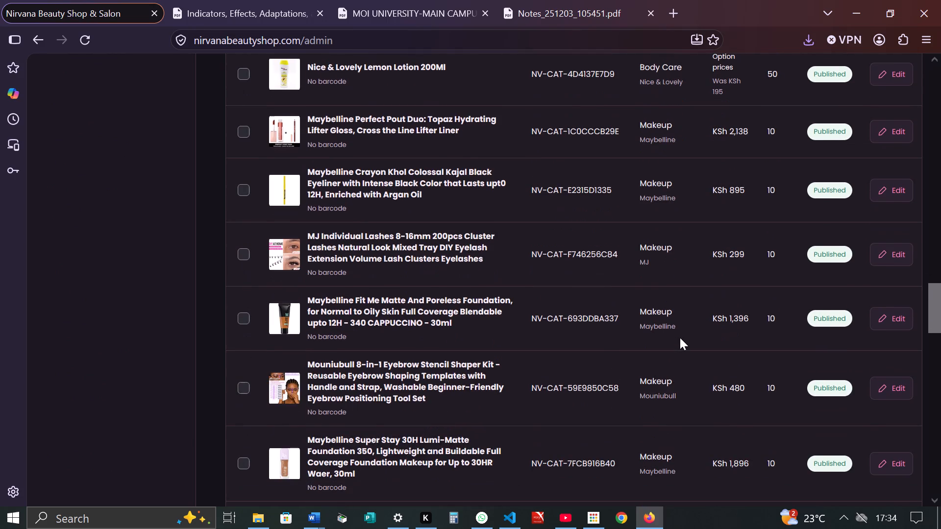
{"action": "scroll", "coordinate": [680, 337], "scroll_direction": "down", "scroll_amount": 8}
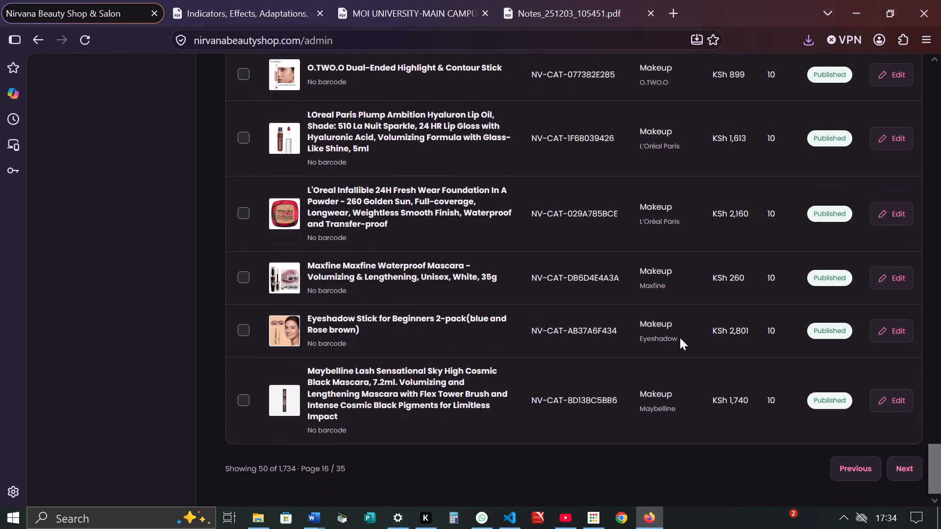
{"action": "left_click", "coordinate": [892, 402]}
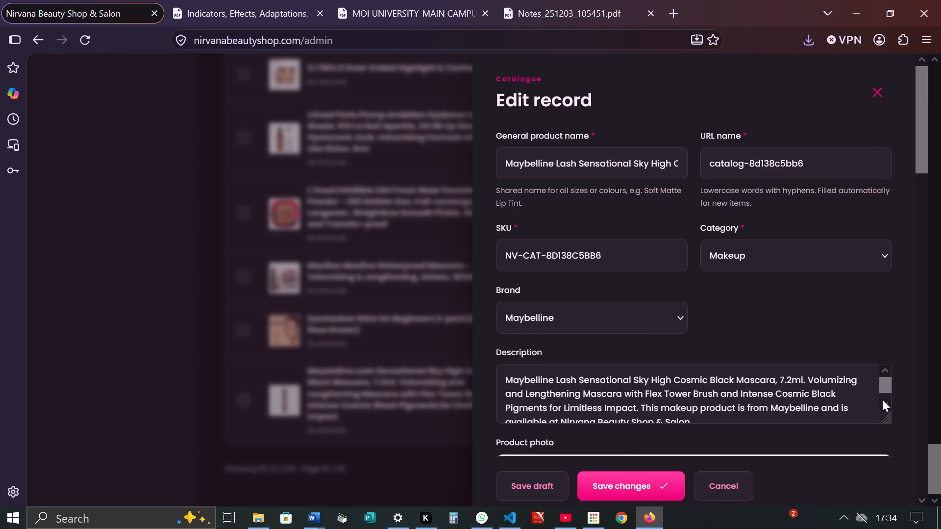
{"action": "scroll", "coordinate": [691, 438], "scroll_direction": "down", "scroll_amount": 1}
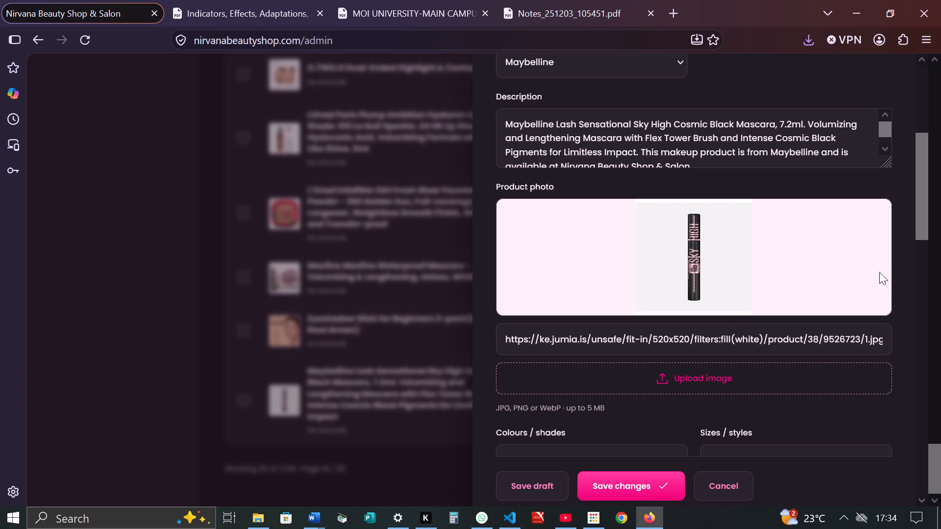
{"action": "scroll", "coordinate": [844, 275], "scroll_direction": "down", "scroll_amount": 2}
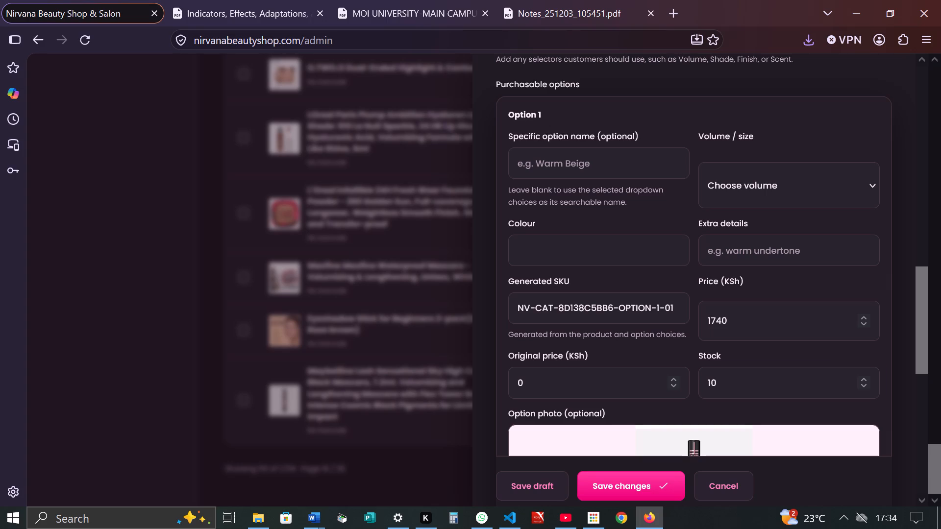
{"action": "left_click", "coordinate": [712, 382]}
{"action": "key", "text": "BackSpace"}
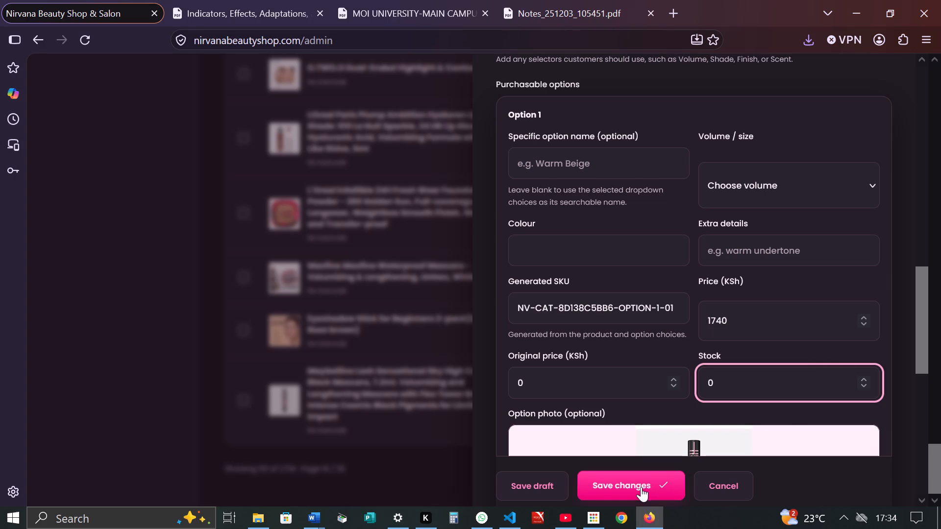
{"action": "left_click", "coordinate": [640, 484]}
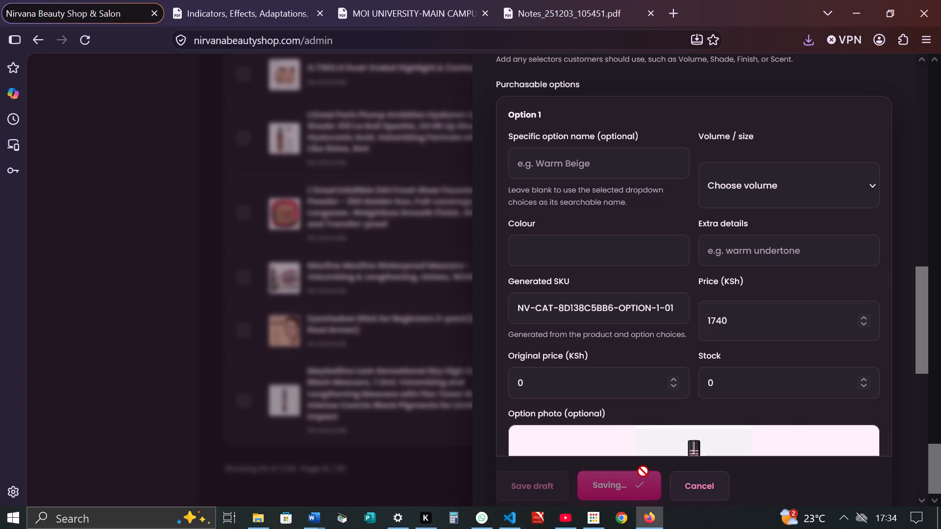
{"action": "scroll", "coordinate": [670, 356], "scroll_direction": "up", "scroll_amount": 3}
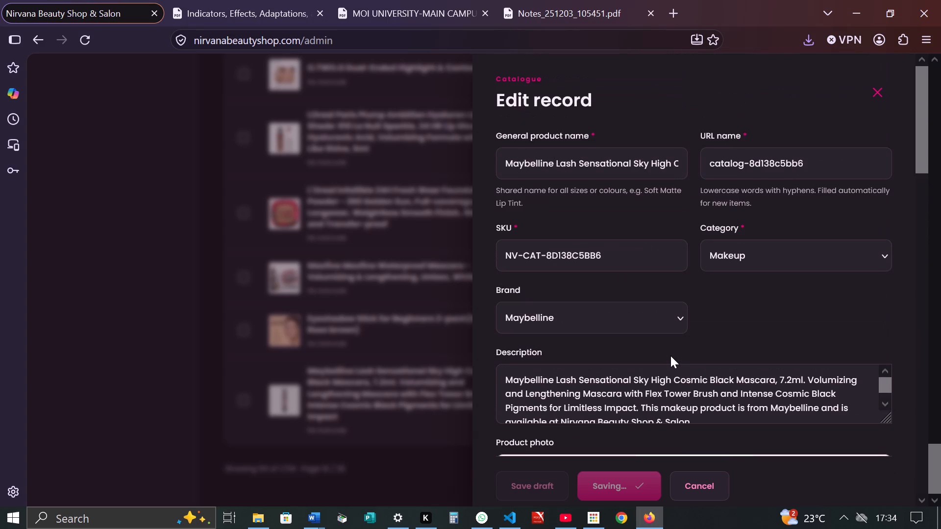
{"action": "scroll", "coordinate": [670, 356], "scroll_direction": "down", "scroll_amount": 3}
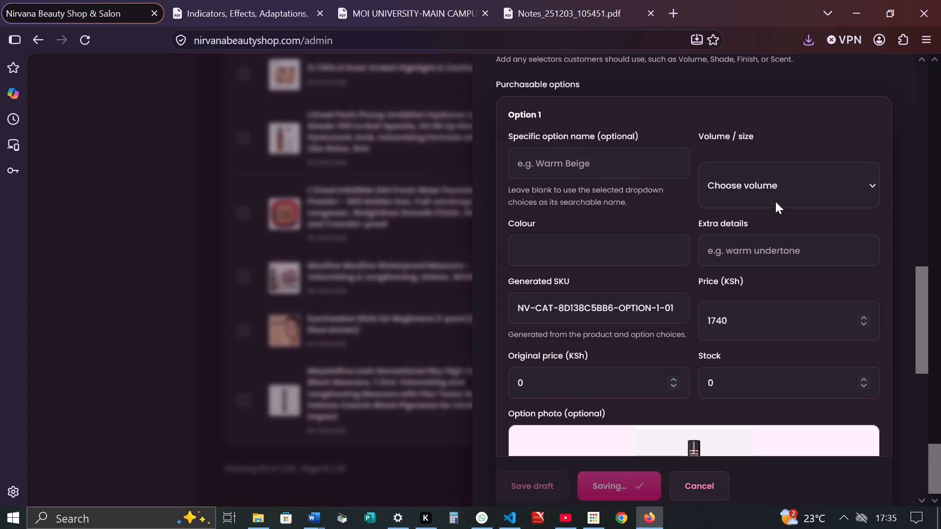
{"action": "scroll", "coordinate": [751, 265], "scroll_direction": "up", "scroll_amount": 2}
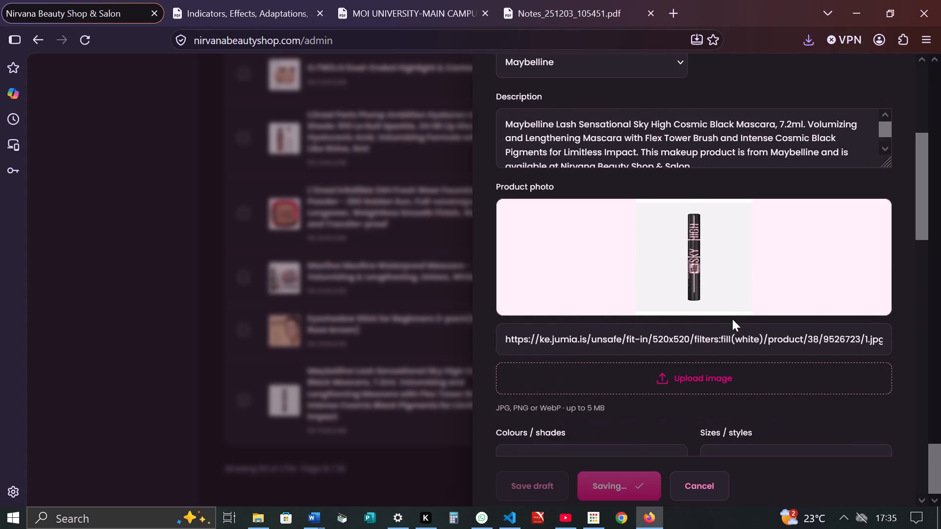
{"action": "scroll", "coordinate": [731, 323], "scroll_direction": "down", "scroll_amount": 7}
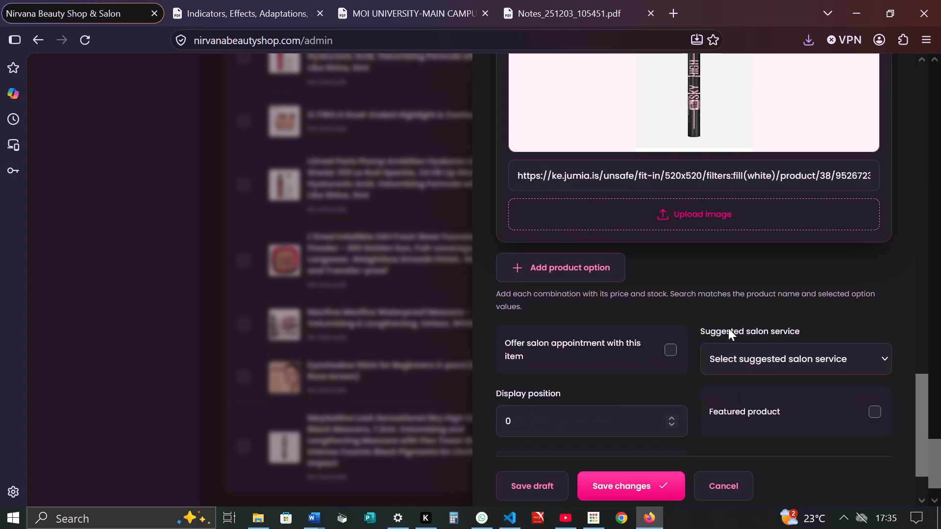
Shorten the mascara record's general product name to "Maybelline Lash Sensational" and save the changes.
{"action": "scroll", "coordinate": [925, 72], "scroll_direction": "up", "scroll_amount": 5}
{"action": "scroll", "coordinate": [635, 269], "scroll_direction": "up", "scroll_amount": 2}
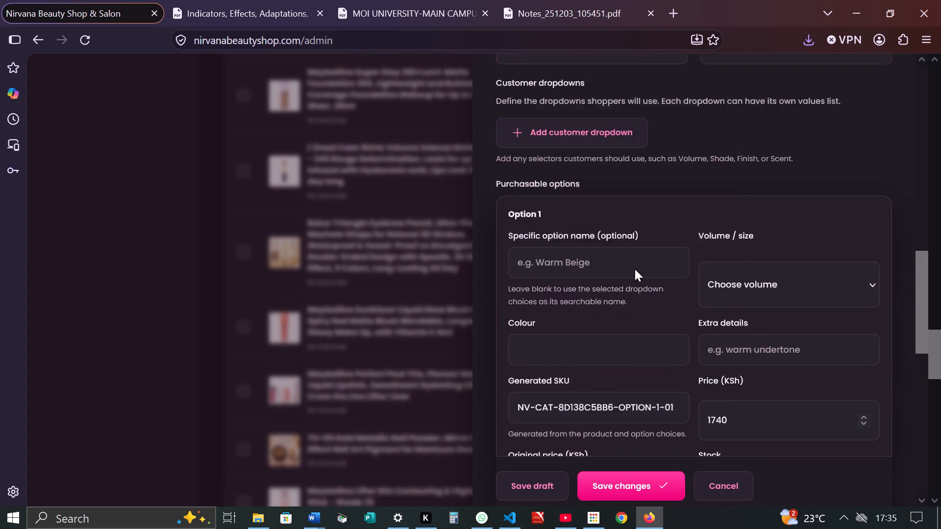
{"action": "scroll", "coordinate": [631, 277], "scroll_direction": "up", "scroll_amount": 2}
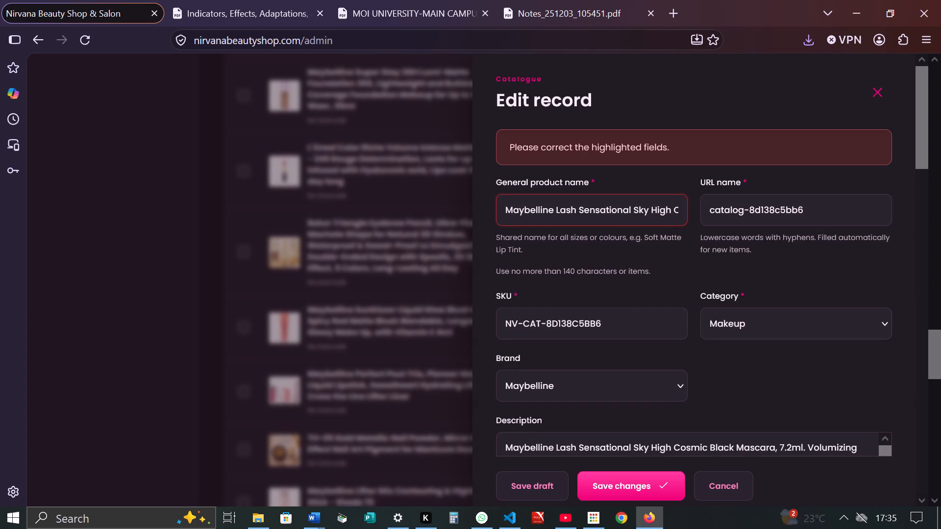
{"action": "left_click", "coordinate": [674, 221]}
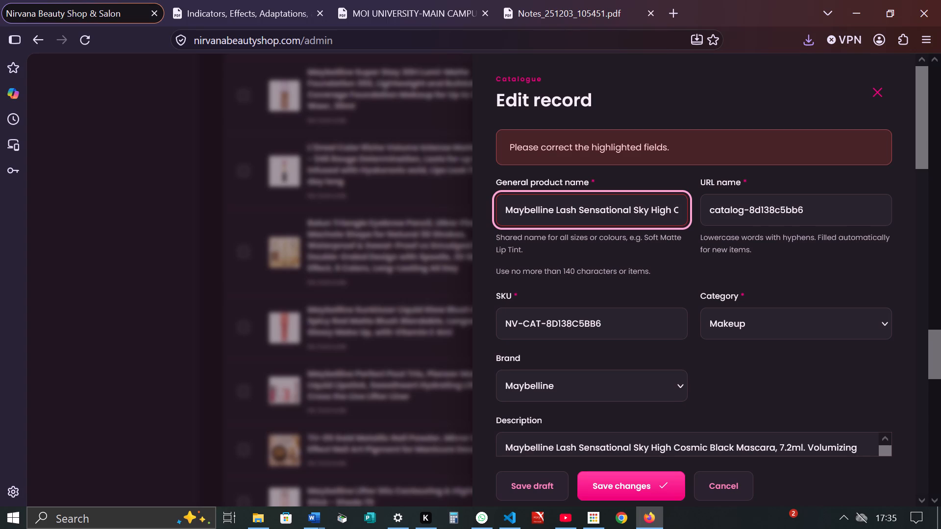
{"action": "left_click_drag", "start_coordinate": [632, 214], "coordinate": [694, 215]}
{"action": "key", "text": "BackSpace"}
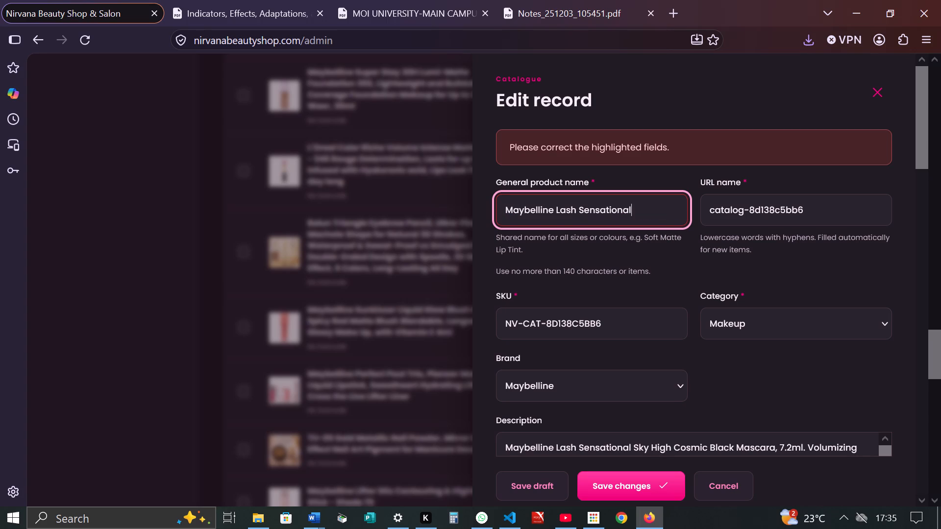
{"action": "left_click_drag", "start_coordinate": [694, 215], "coordinate": [686, 314]}
{"action": "left_click_drag", "start_coordinate": [686, 314], "coordinate": [624, 484]}
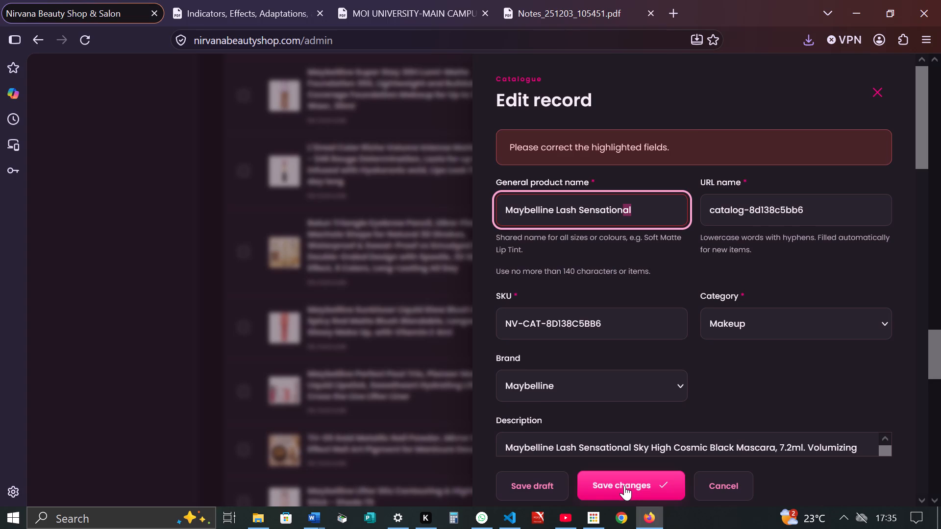
{"action": "left_click", "coordinate": [624, 485]}
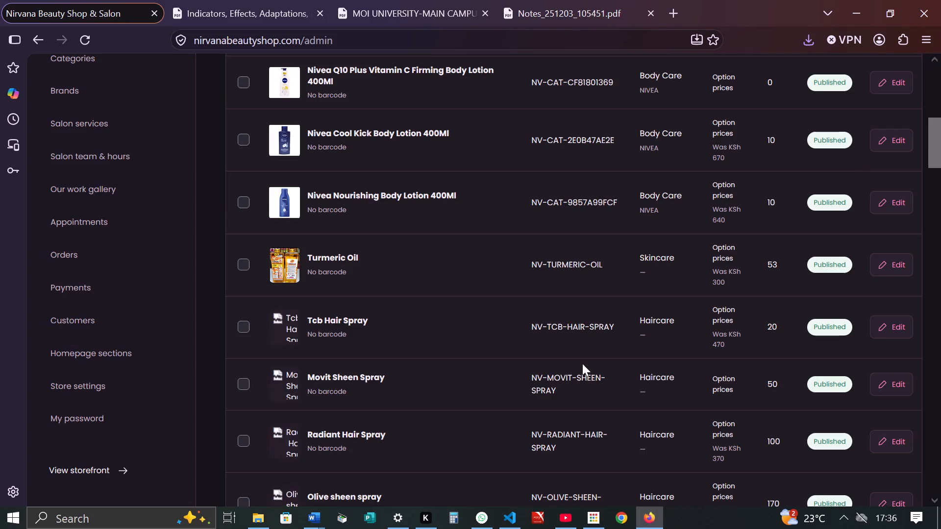
Open the Maybelline Perfect Pout Duo Topaz Lifter Gloss record, set its Option 1 stock to 0 and save the changes.
{"action": "scroll", "coordinate": [486, 323], "scroll_direction": "down", "scroll_amount": 5}
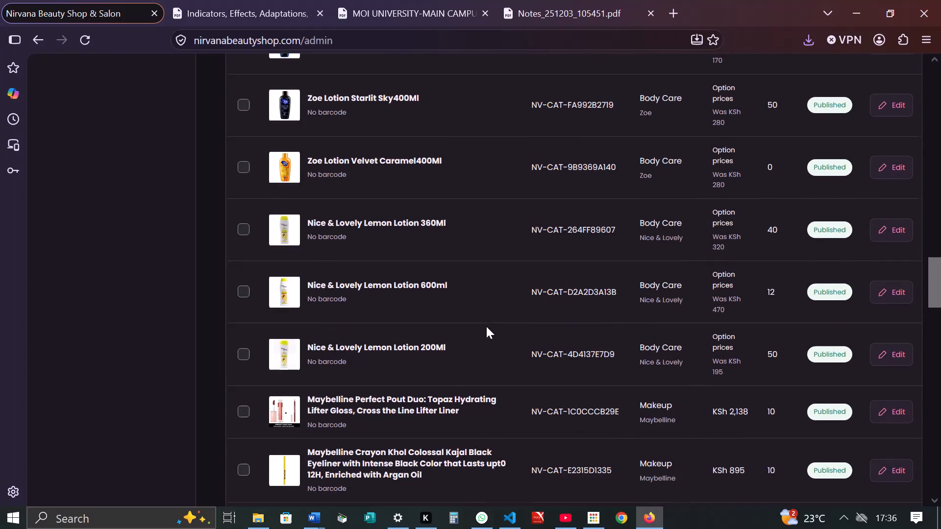
{"action": "left_click", "coordinate": [890, 416]}
{"action": "scroll", "coordinate": [677, 353], "scroll_direction": "down", "scroll_amount": 1}
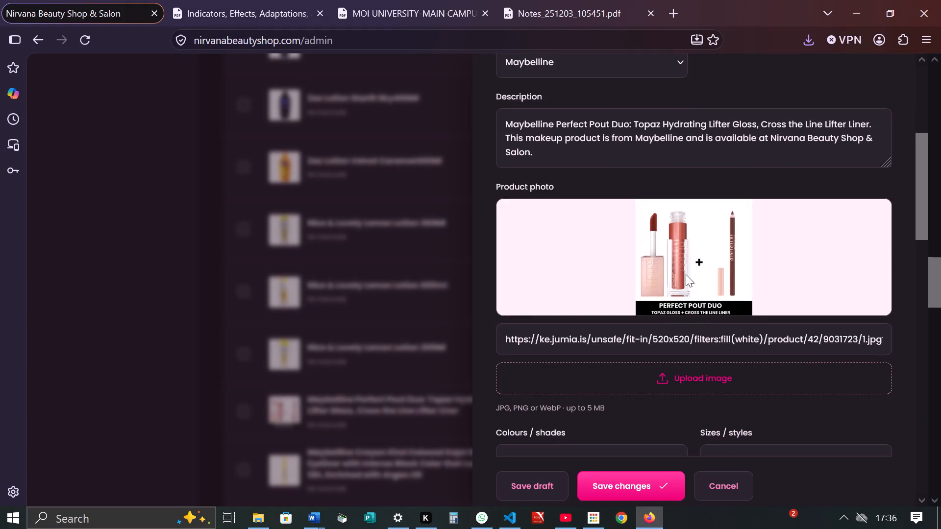
{"action": "scroll", "coordinate": [687, 263], "scroll_direction": "down", "scroll_amount": 1}
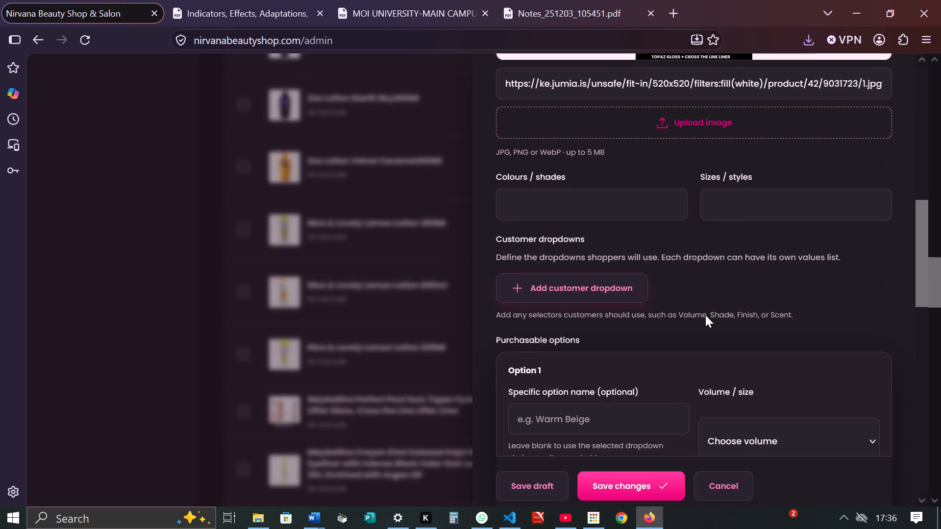
{"action": "scroll", "coordinate": [706, 315], "scroll_direction": "up", "scroll_amount": 1}
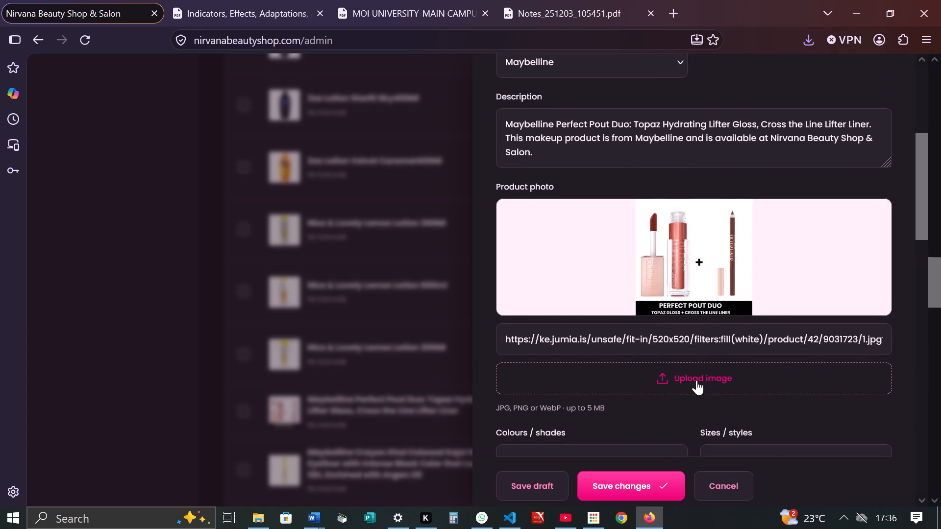
{"action": "scroll", "coordinate": [697, 380], "scroll_direction": "down", "scroll_amount": 1}
{"action": "scroll", "coordinate": [742, 363], "scroll_direction": "down", "scroll_amount": 1}
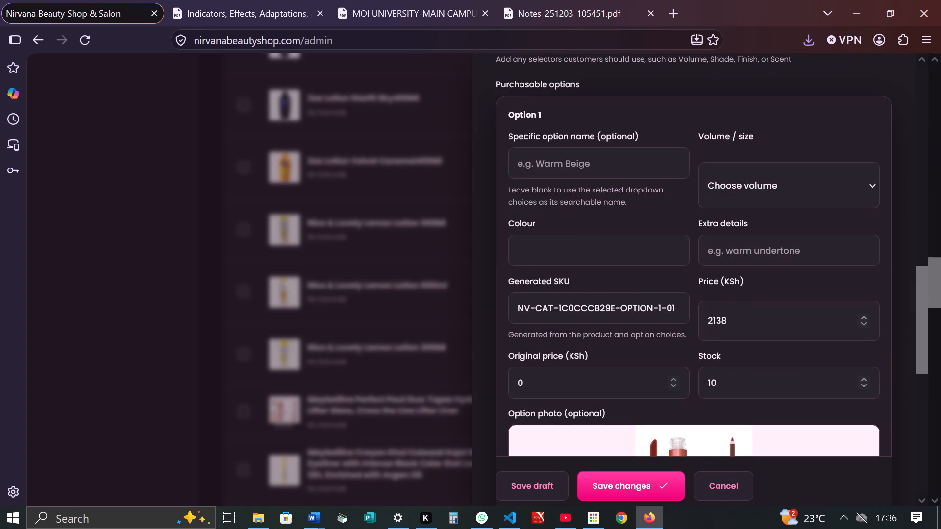
{"action": "left_click", "coordinate": [712, 382]}
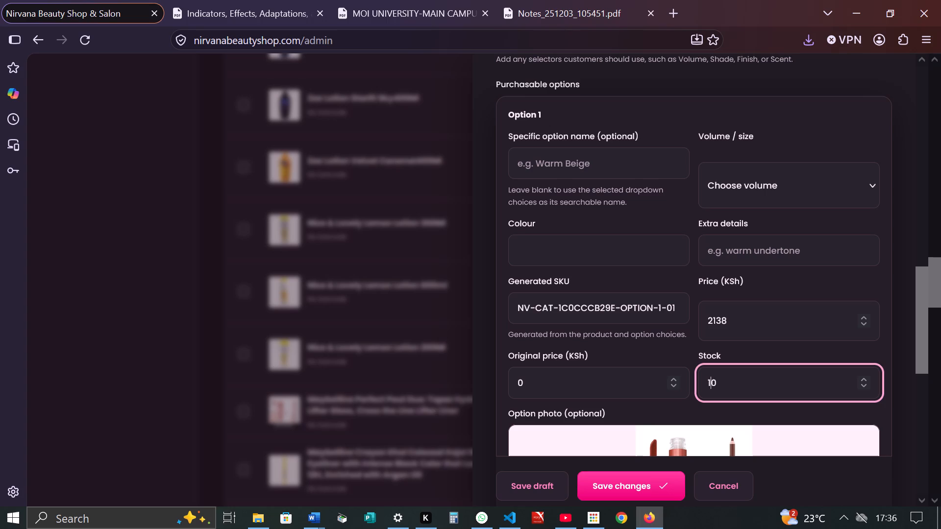
{"action": "key", "text": "BackSpace"}
{"action": "left_click", "coordinate": [633, 491]}
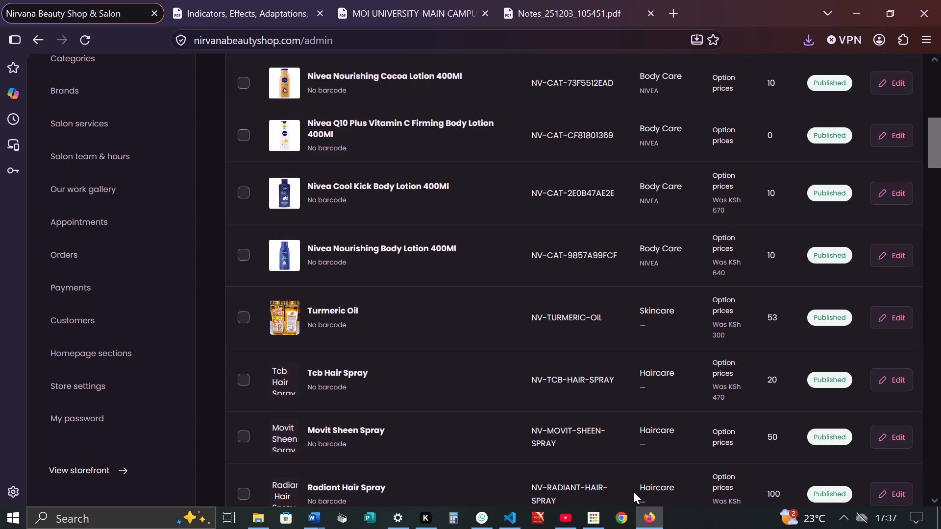
Open the Mouniubull 8-in-1 Eyebrow Stencil Shaper Kit record, set its Option 1 stock to 0 and try to save the changes.
{"action": "scroll", "coordinate": [471, 385], "scroll_direction": "down", "scroll_amount": 4}
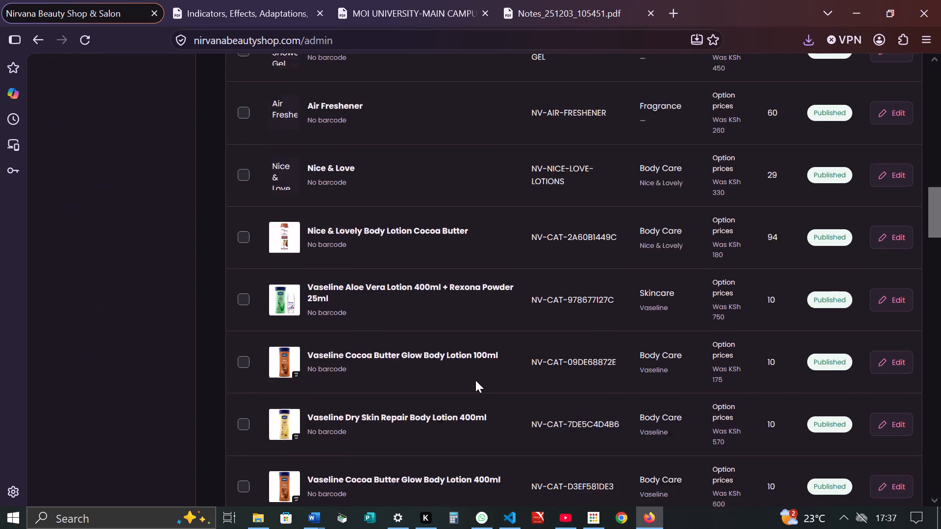
{"action": "scroll", "coordinate": [475, 380], "scroll_direction": "down", "scroll_amount": 2}
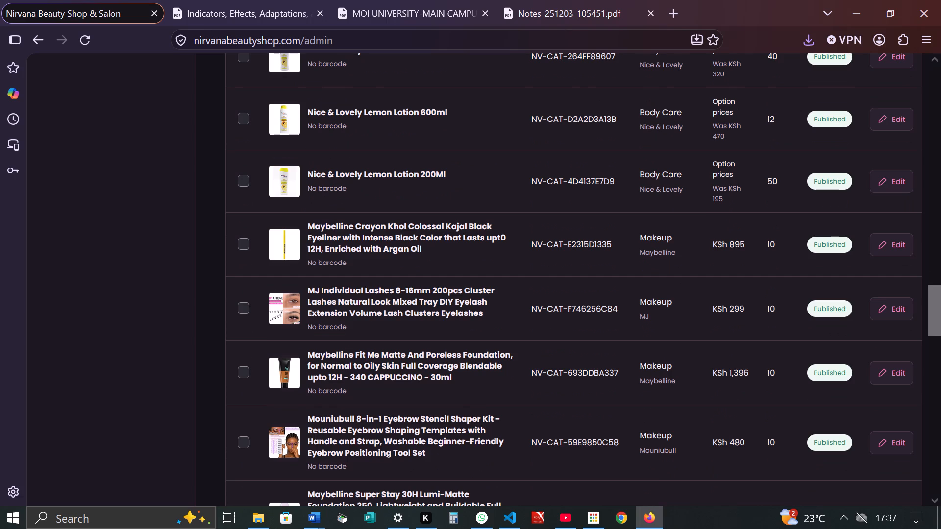
{"action": "scroll", "coordinate": [437, 331], "scroll_direction": "down", "scroll_amount": 1}
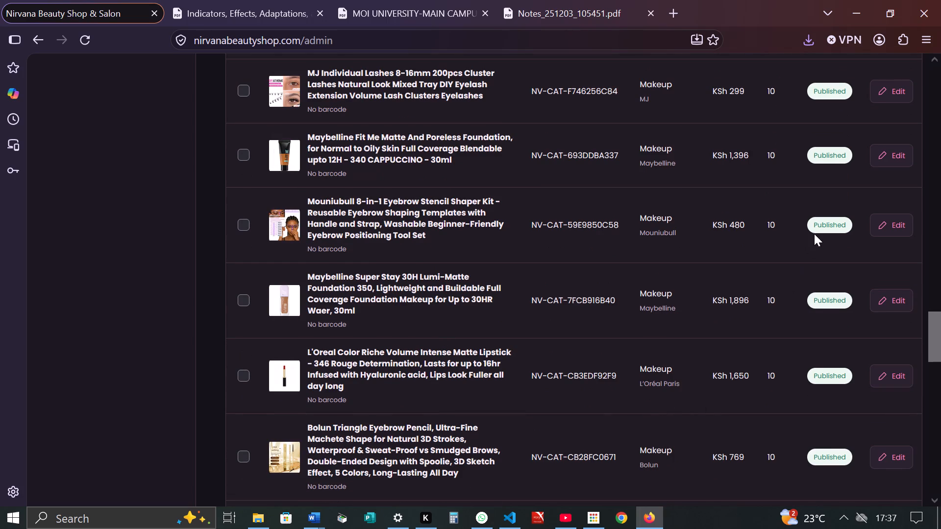
{"action": "left_click", "coordinate": [903, 213]}
{"action": "scroll", "coordinate": [710, 267], "scroll_direction": "down", "scroll_amount": 1}
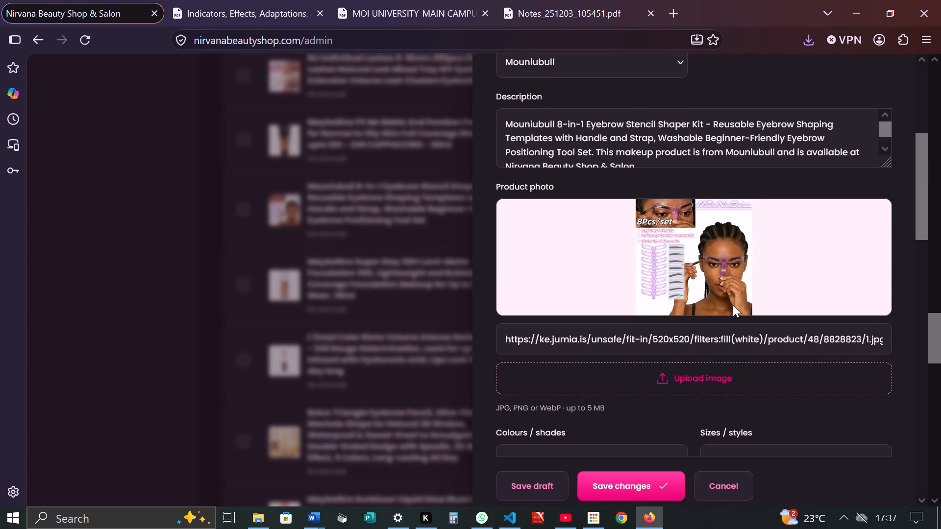
{"action": "scroll", "coordinate": [693, 353], "scroll_direction": "down", "scroll_amount": 2}
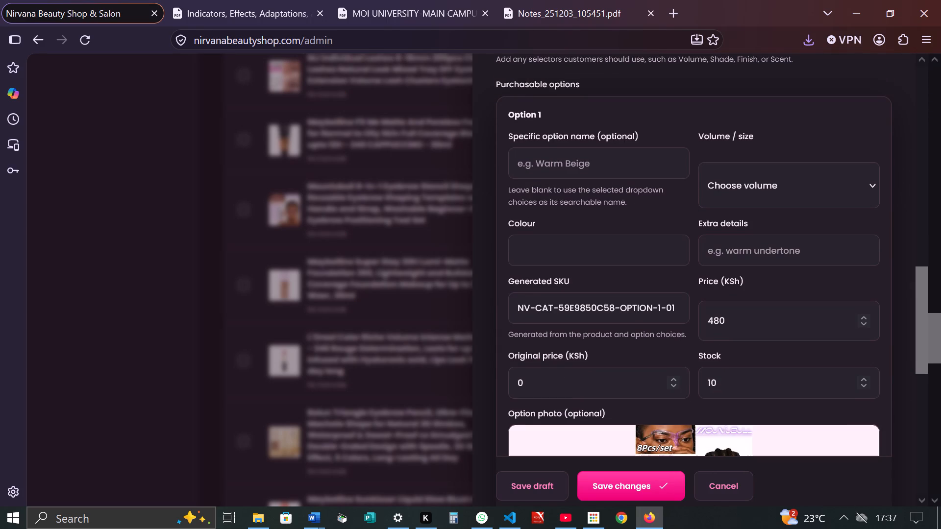
{"action": "left_click", "coordinate": [712, 381]}
{"action": "key", "text": "BackSpace"}
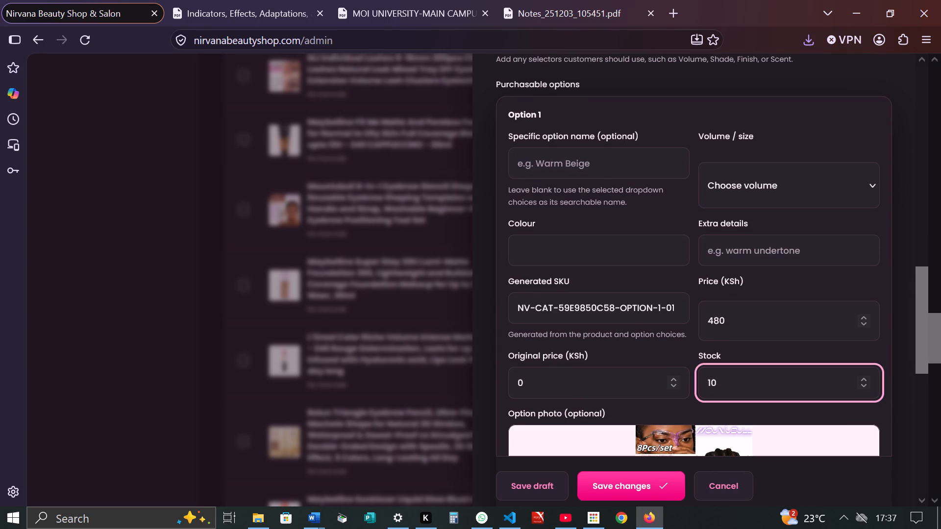
{"action": "left_click", "coordinate": [619, 479]}
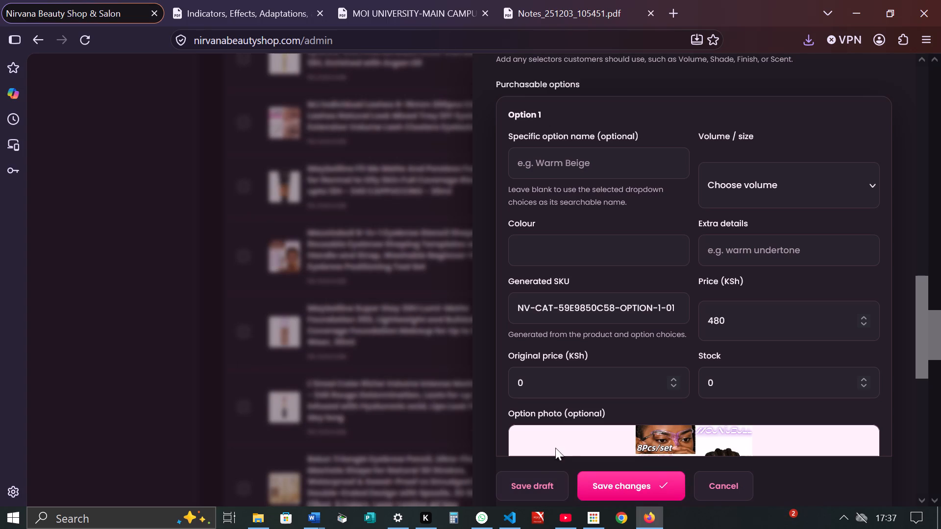
Trim the stencil kit's general product name to its opening "Mouniubull 8-in-1 Eyebrow" part and save the changes.
{"action": "scroll", "coordinate": [669, 329], "scroll_direction": "up", "scroll_amount": 4}
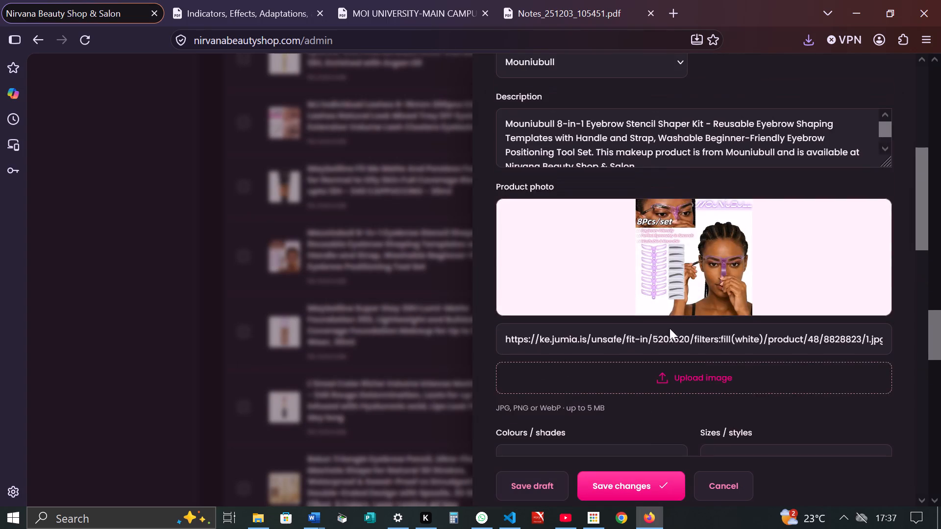
{"action": "left_click", "coordinate": [678, 211]}
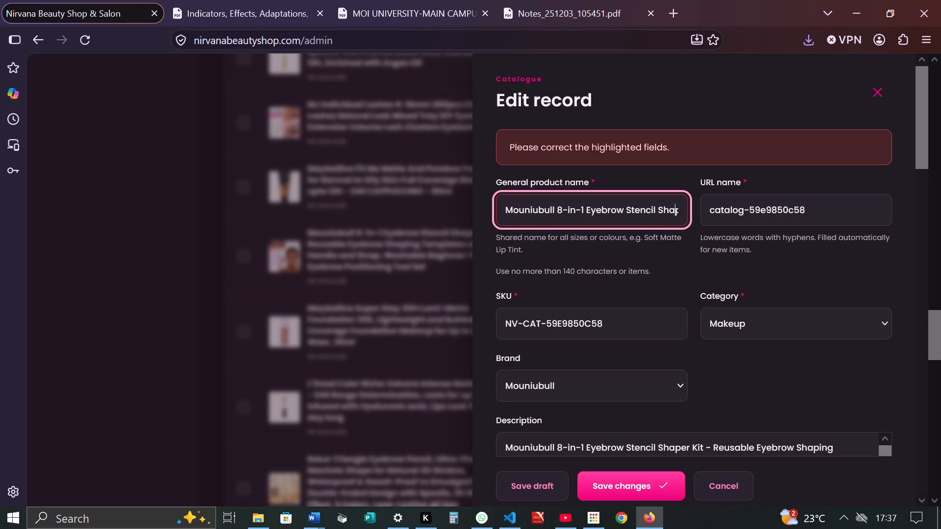
{"action": "left_click", "coordinate": [682, 213]}
{"action": "left_click_drag", "start_coordinate": [681, 210], "coordinate": [684, 210]}
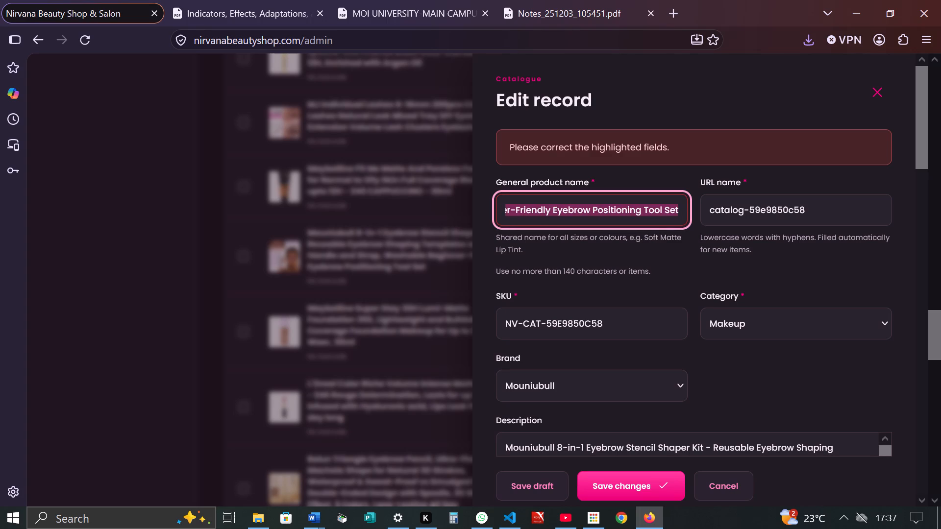
{"action": "left_click_drag", "start_coordinate": [684, 210], "coordinate": [632, 381]}
{"action": "key", "text": "BackSpace"}
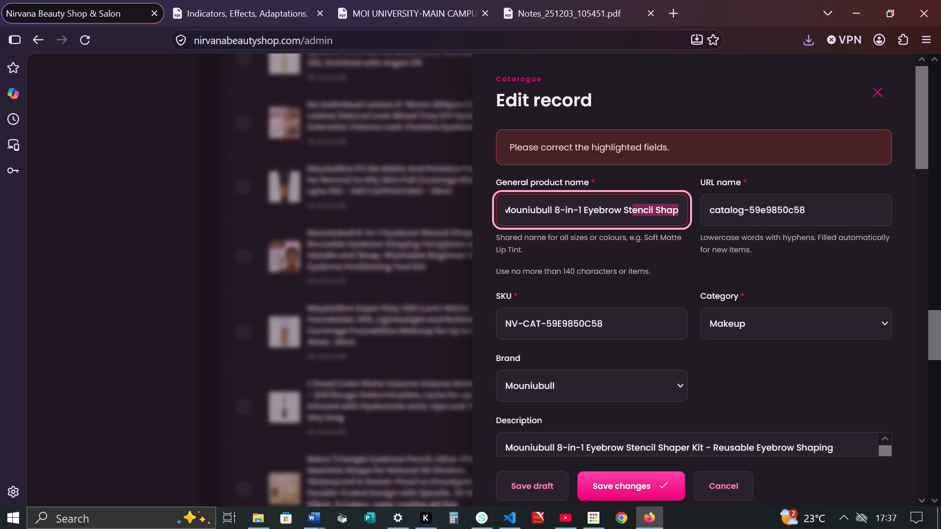
{"action": "left_click_drag", "start_coordinate": [632, 381], "coordinate": [614, 492]}
{"action": "left_click", "coordinate": [614, 492]}
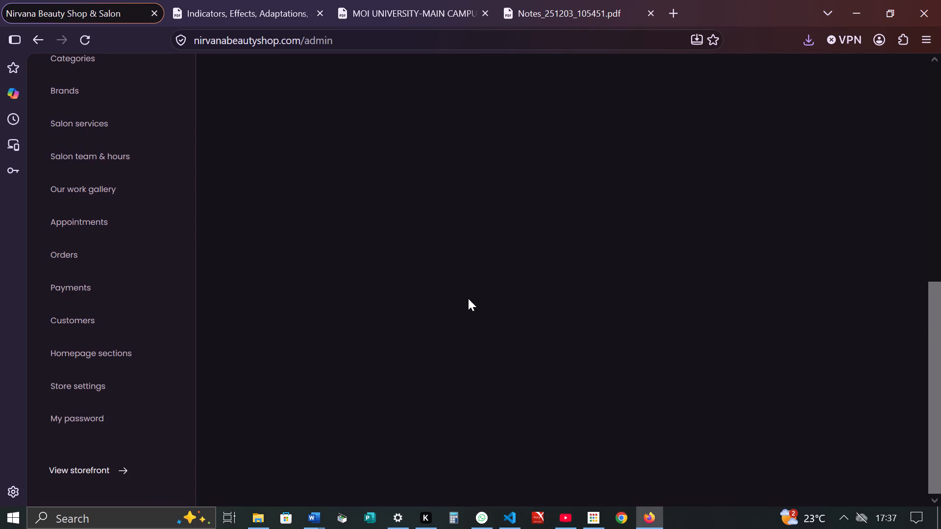
Open the Maybelline Crayon Khol Colossal Kajal Black Eyeliner record, set its Option 1 stock to 0 and save the changes.
{"action": "scroll", "coordinate": [535, 361], "scroll_direction": "down", "scroll_amount": 2}
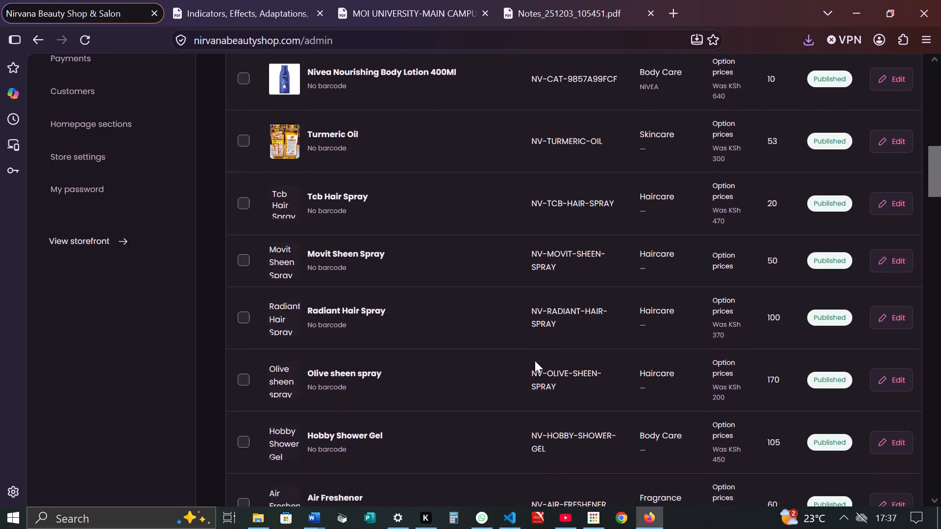
{"action": "scroll", "coordinate": [535, 361], "scroll_direction": "down", "scroll_amount": 2}
{"action": "scroll", "coordinate": [674, 393], "scroll_direction": "down", "scroll_amount": 1}
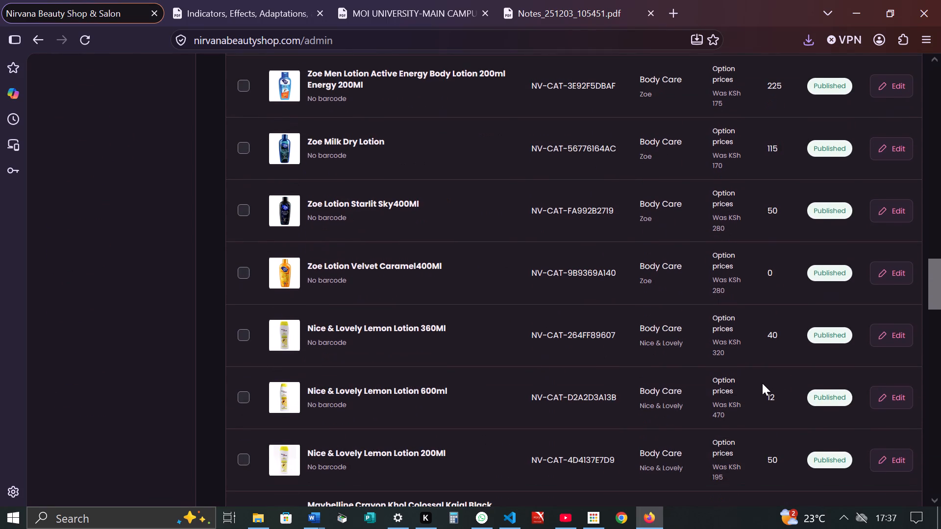
{"action": "scroll", "coordinate": [762, 383], "scroll_direction": "down", "scroll_amount": 1}
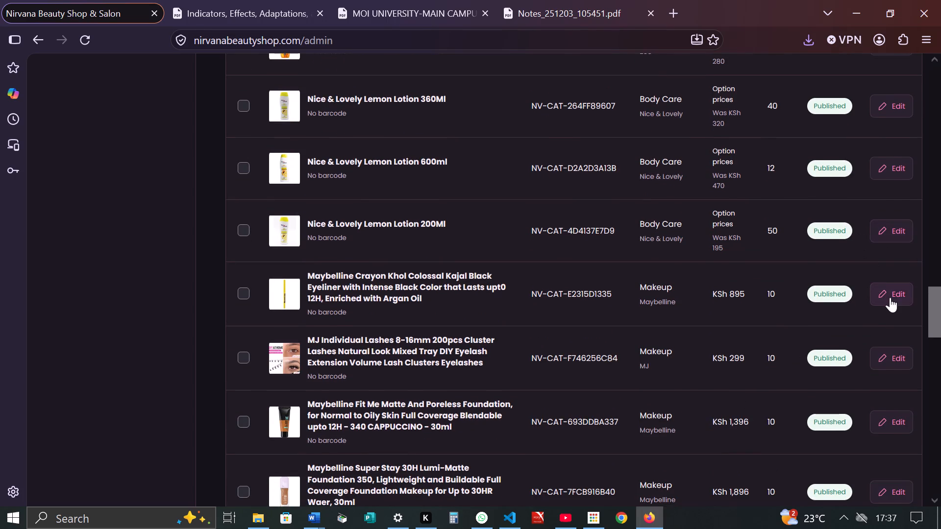
{"action": "left_click", "coordinate": [890, 297]}
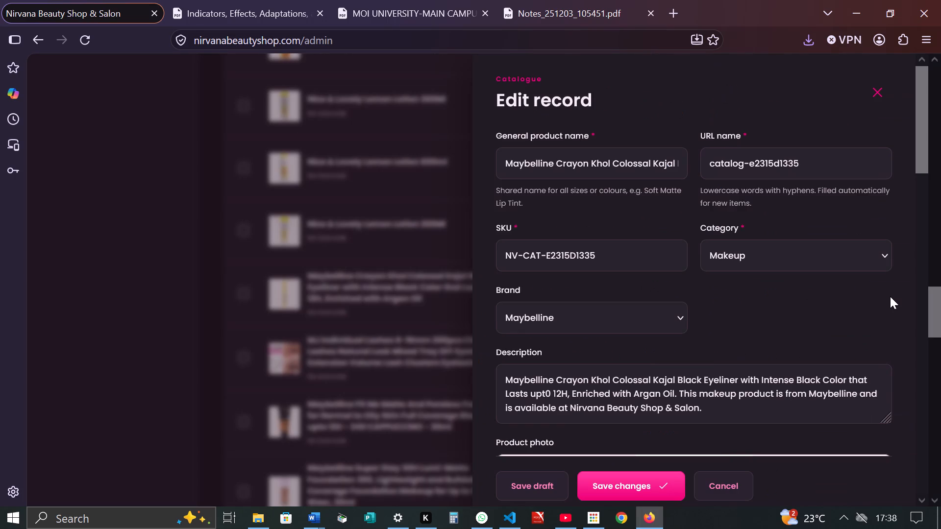
{"action": "scroll", "coordinate": [637, 298], "scroll_direction": "down", "scroll_amount": 1}
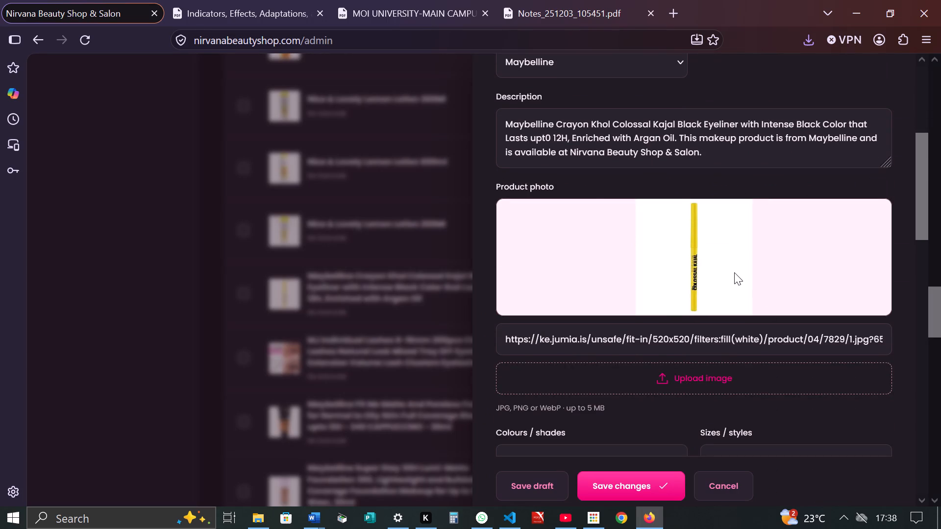
{"action": "scroll", "coordinate": [735, 288], "scroll_direction": "down", "scroll_amount": 3}
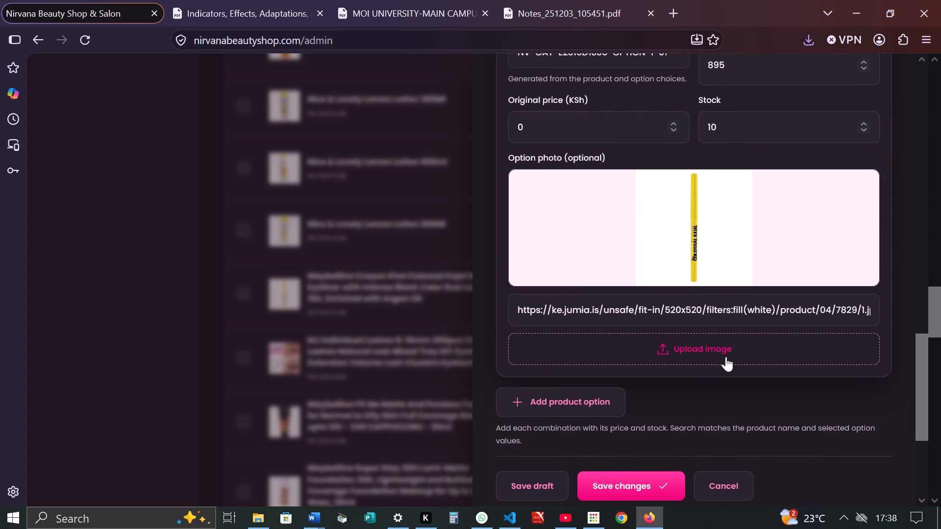
{"action": "left_click", "coordinate": [710, 129]}
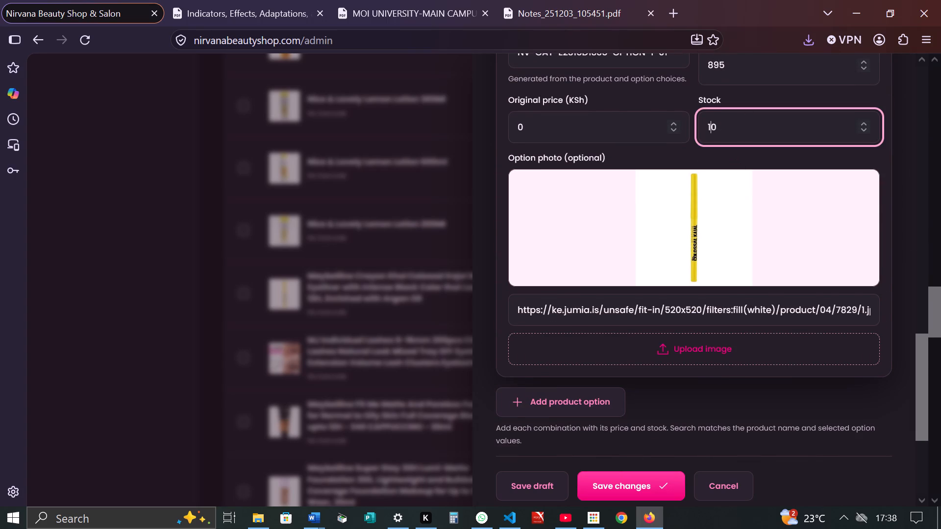
{"action": "key", "text": "BackSpace"}
{"action": "left_click", "coordinate": [602, 494]}
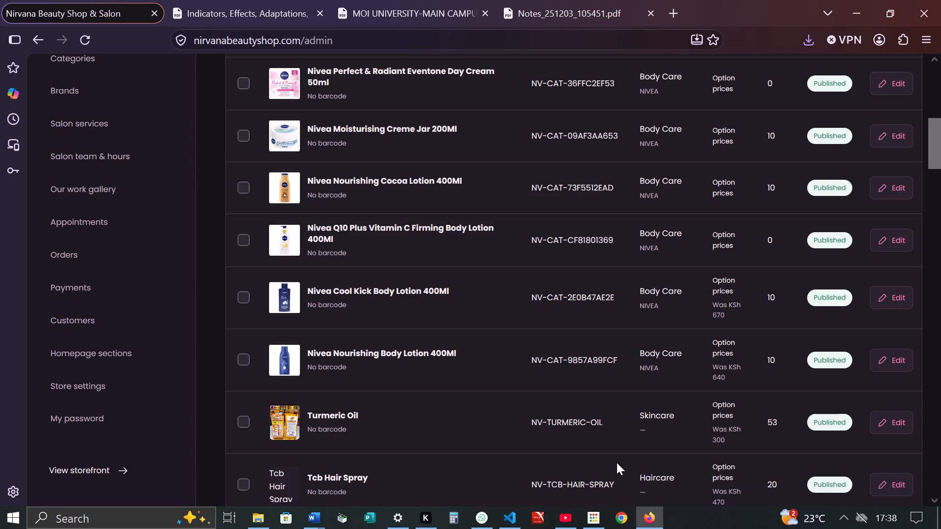
Open the MJ Individual Lashes 8-16mm 200pcs Cluster Lashes record for editing and check its product photo and option fields.
{"action": "scroll", "coordinate": [581, 409], "scroll_direction": "down", "scroll_amount": 3}
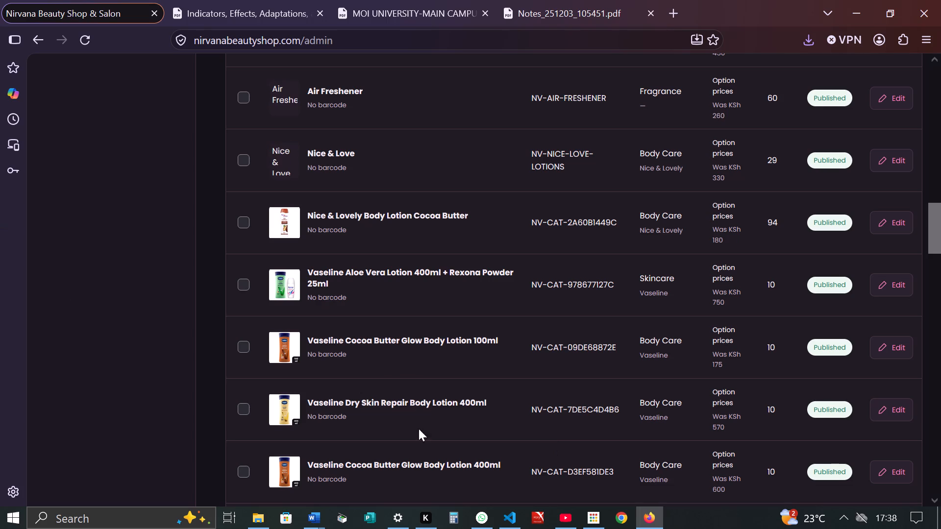
{"action": "scroll", "coordinate": [404, 436], "scroll_direction": "down", "scroll_amount": 3}
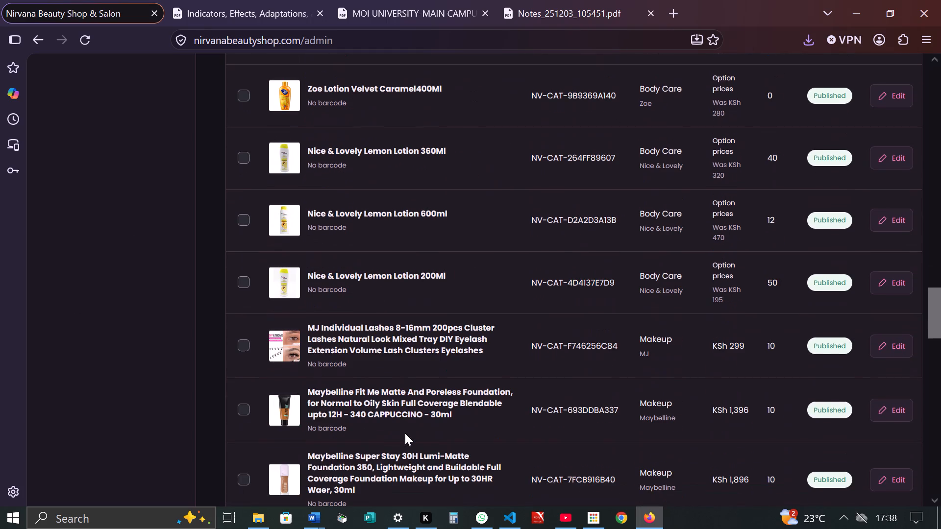
{"action": "left_click", "coordinate": [885, 349]}
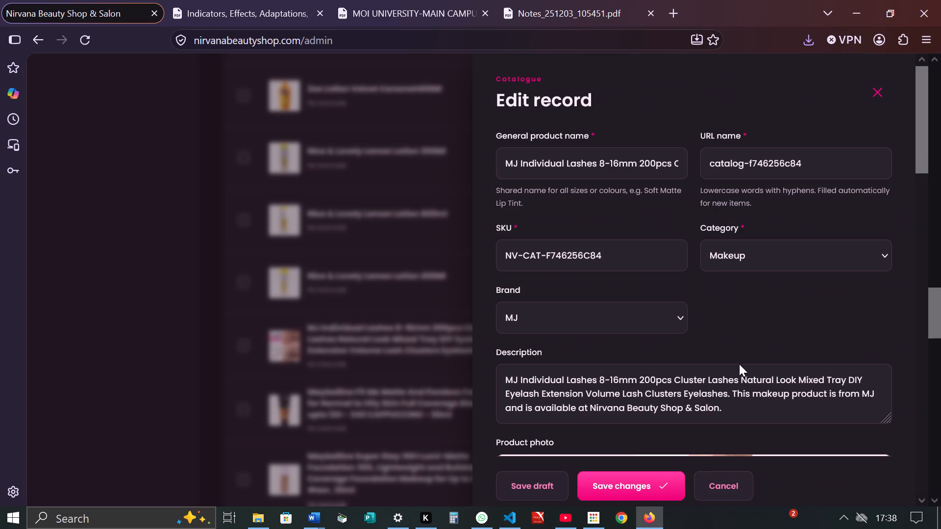
{"action": "scroll", "coordinate": [623, 410], "scroll_direction": "down", "scroll_amount": 1}
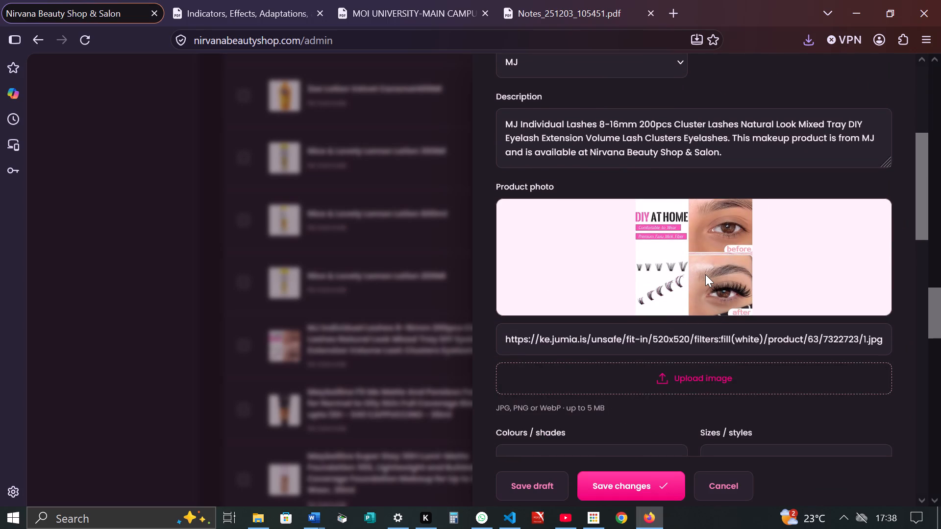
{"action": "scroll", "coordinate": [705, 274], "scroll_direction": "down", "scroll_amount": 1}
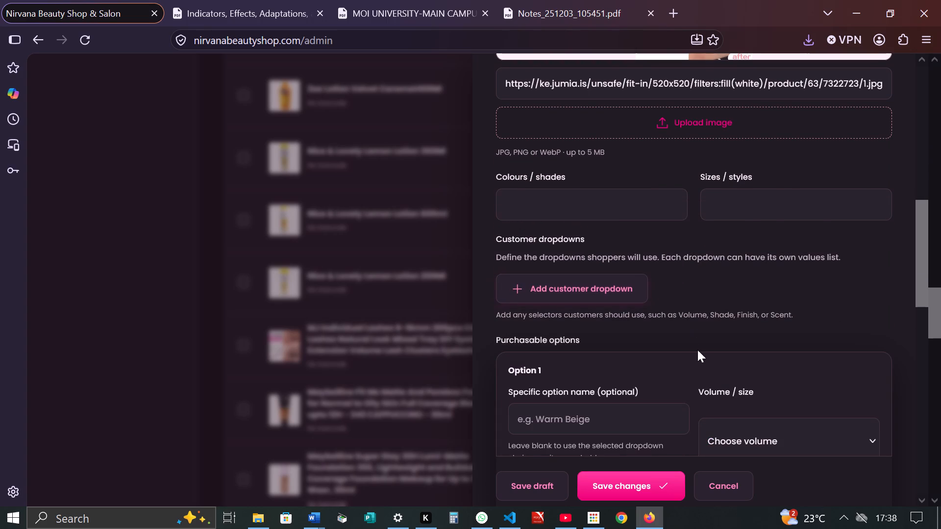
{"action": "scroll", "coordinate": [706, 284], "scroll_direction": "up", "scroll_amount": 1}
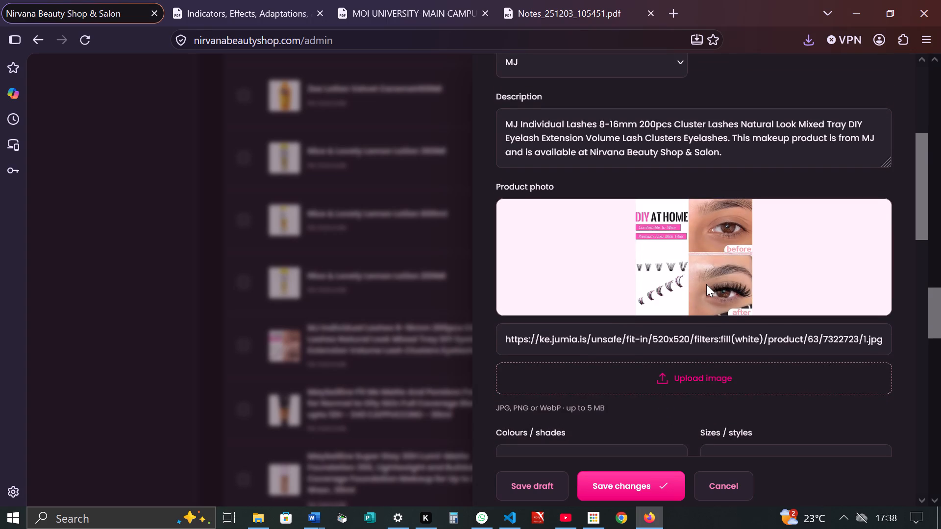
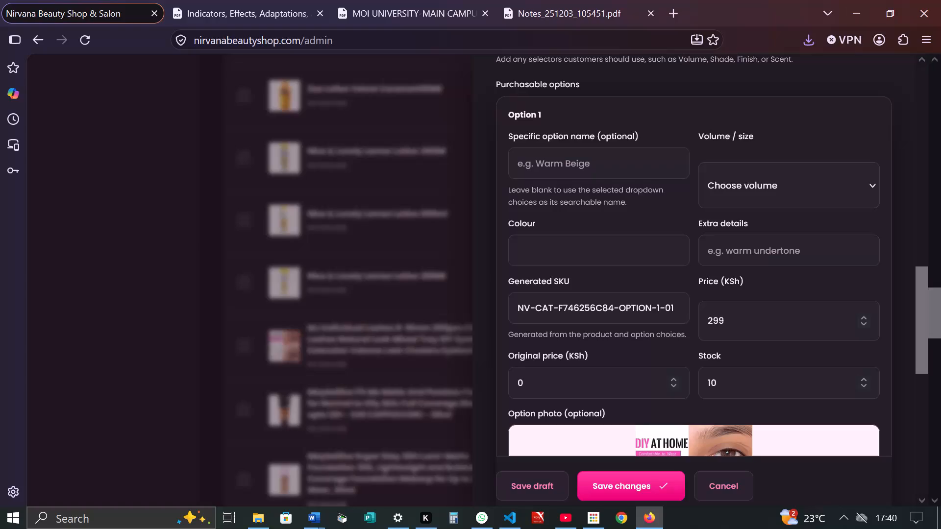
Set the Option 1 stock of the MJ Individual Lashes record to 0 and save the changes.
{"action": "left_click", "coordinate": [713, 381]}
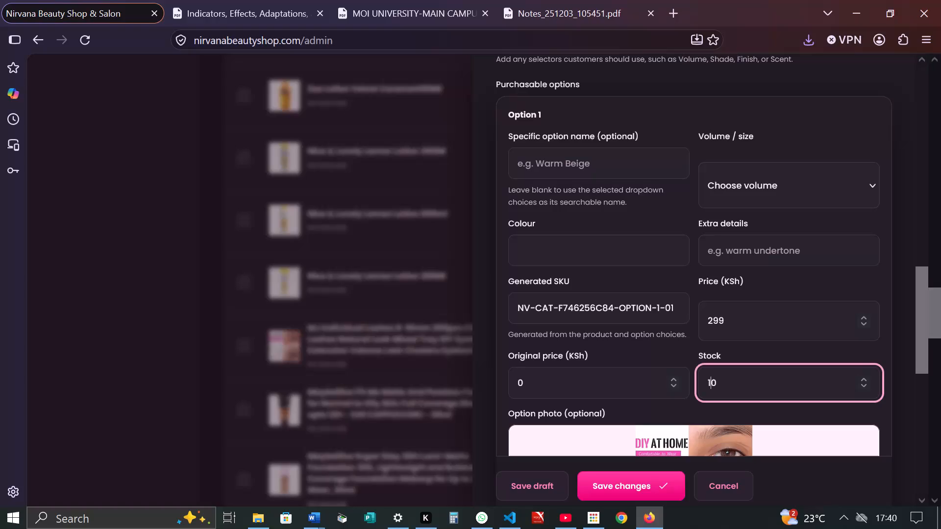
{"action": "key", "text": "BackSpace"}
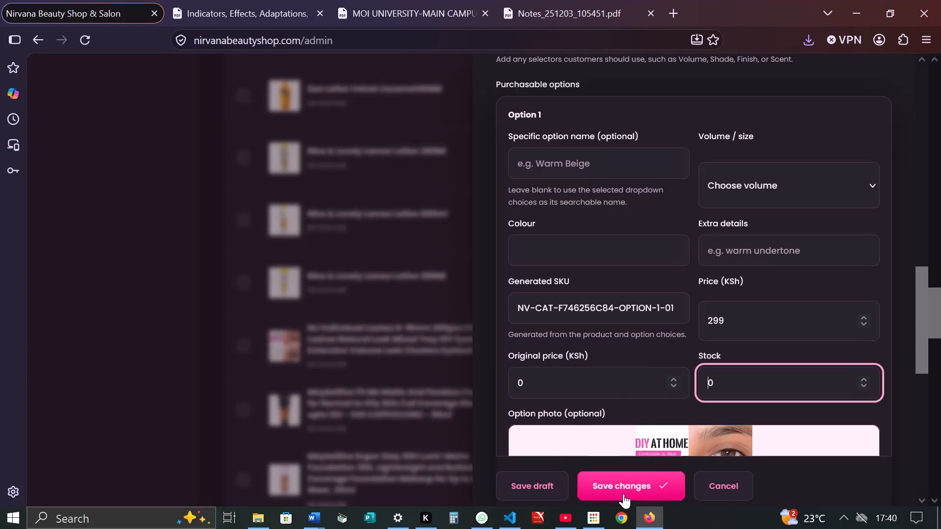
{"action": "left_click", "coordinate": [618, 487]}
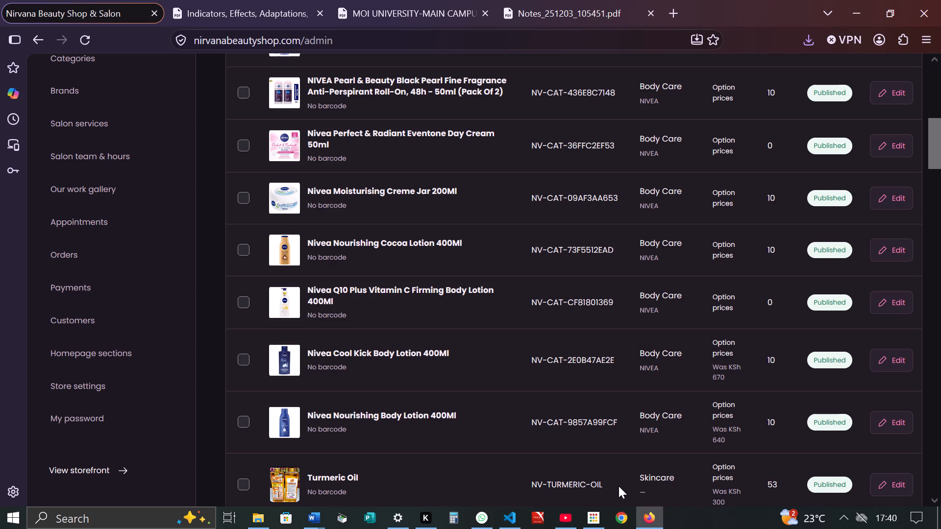
Open the Maybelline Fit Me Matte And Poreless Foundation 340 Cappuccino record, set its Option 1 stock to 0 and save the changes.
{"action": "scroll", "coordinate": [664, 430], "scroll_direction": "down", "scroll_amount": 6}
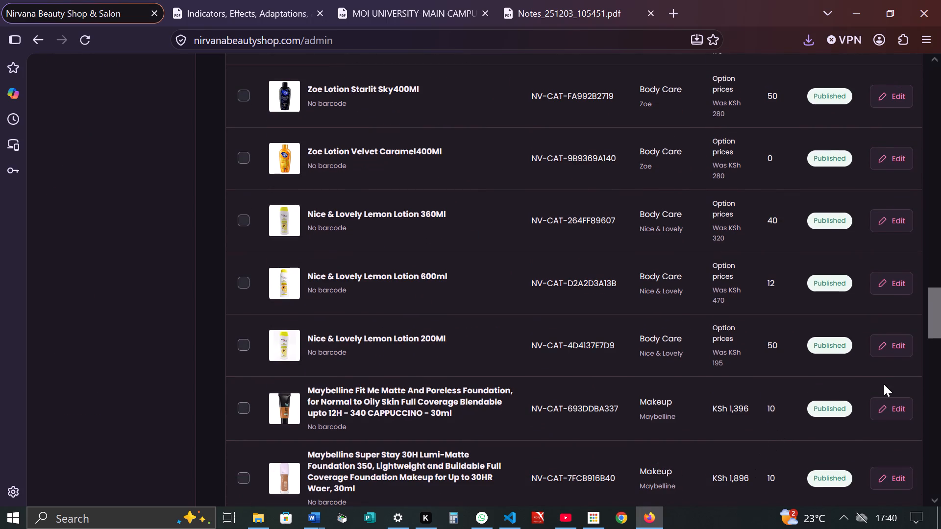
{"action": "left_click", "coordinate": [877, 407]}
{"action": "scroll", "coordinate": [786, 369], "scroll_direction": "down", "scroll_amount": 2}
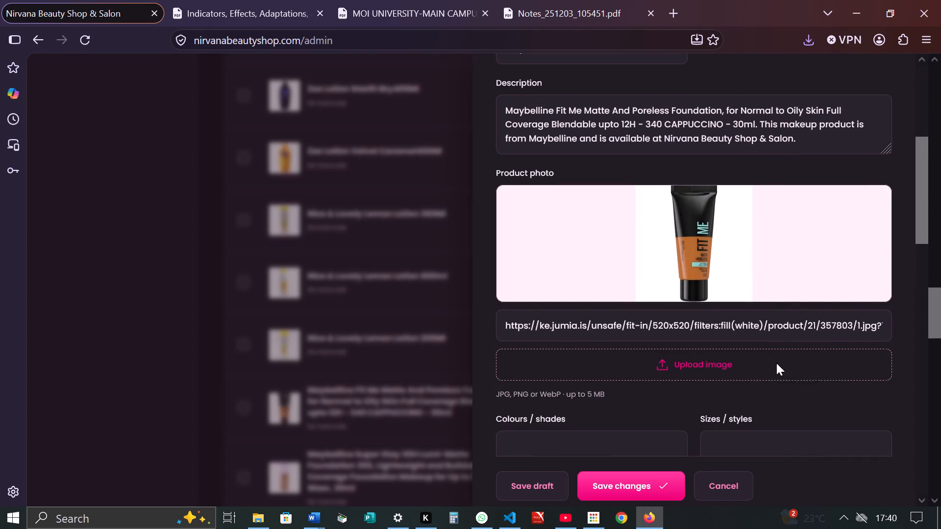
{"action": "scroll", "coordinate": [776, 363], "scroll_direction": "down", "scroll_amount": 1}
{"action": "scroll", "coordinate": [691, 391], "scroll_direction": "down", "scroll_amount": 1}
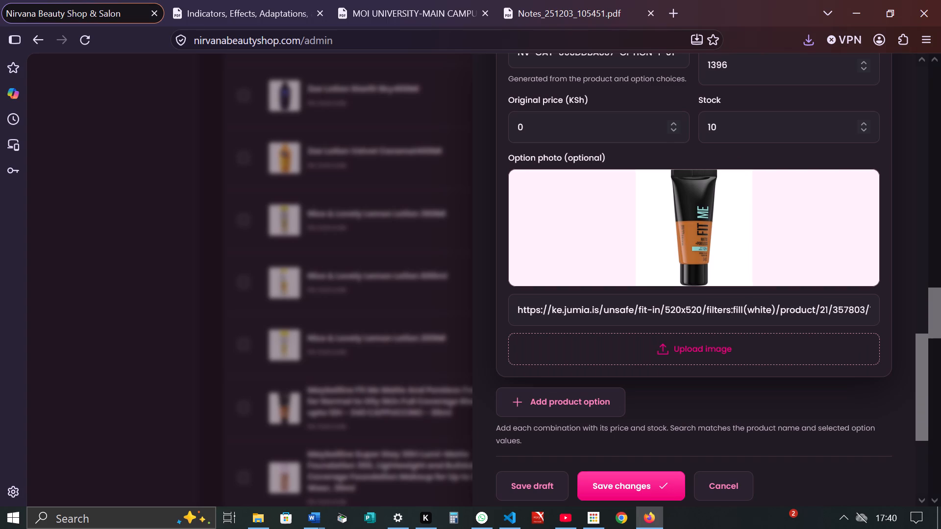
{"action": "left_click", "coordinate": [711, 130]}
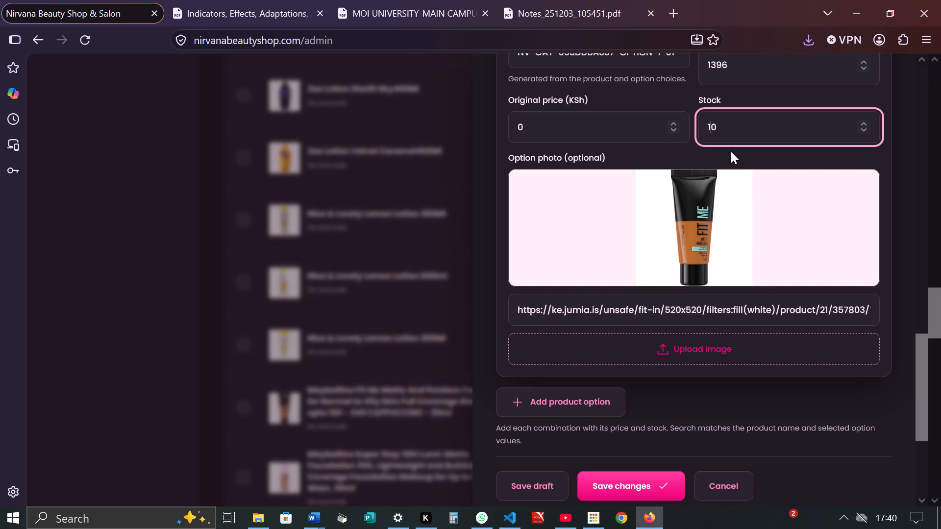
{"action": "key", "text": "BackSpace"}
{"action": "left_click", "coordinate": [613, 481]}
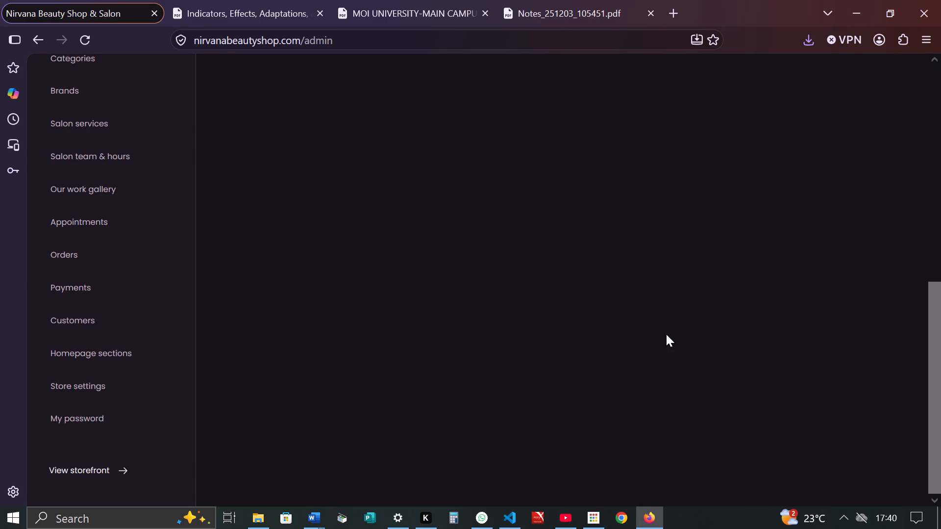
Open the Maybelline Super Stay 30H Lumi-Matte Foundation 350 record, set its Option 1 stock to 0 and save the changes.
{"action": "scroll", "coordinate": [596, 287], "scroll_direction": "down", "scroll_amount": 4}
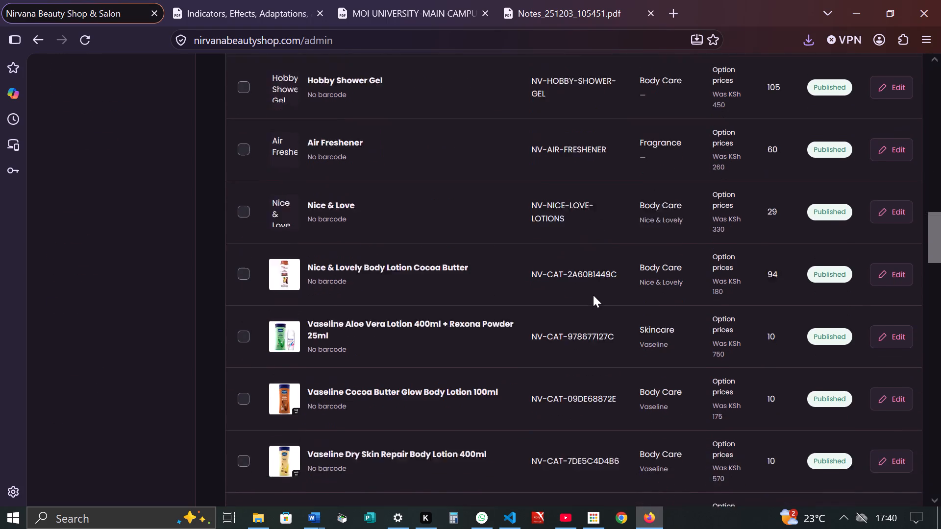
{"action": "scroll", "coordinate": [593, 295], "scroll_direction": "down", "scroll_amount": 2}
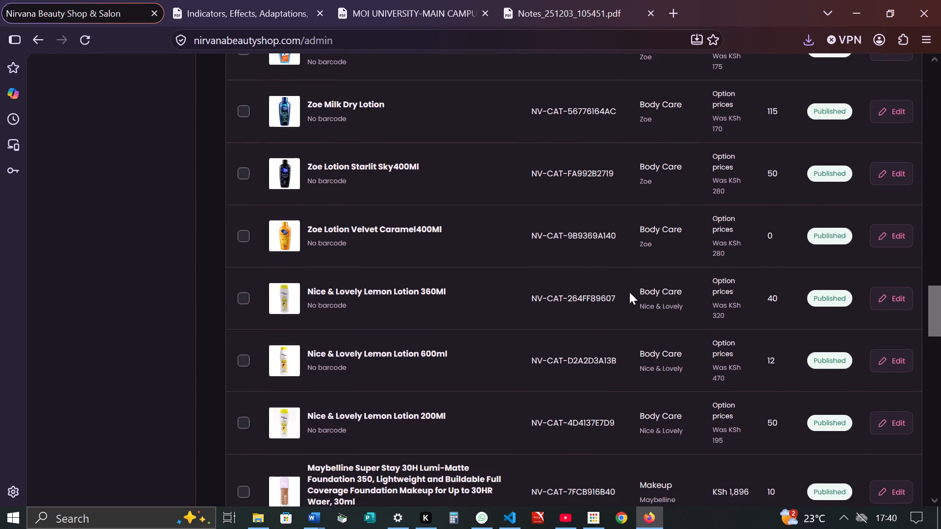
{"action": "scroll", "coordinate": [629, 292], "scroll_direction": "down", "scroll_amount": 1}
{"action": "left_click", "coordinate": [887, 251]}
{"action": "scroll", "coordinate": [799, 228], "scroll_direction": "down", "scroll_amount": 2}
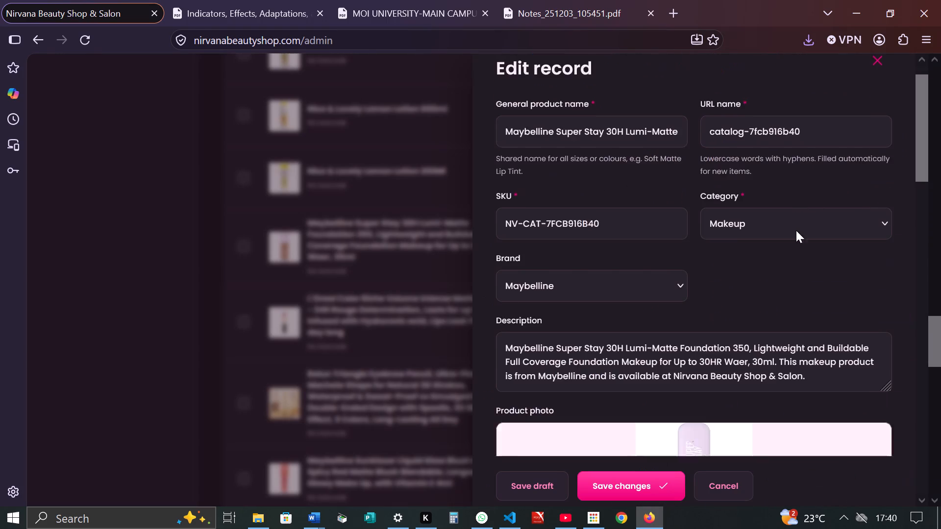
{"action": "scroll", "coordinate": [774, 233], "scroll_direction": "up", "scroll_amount": 1}
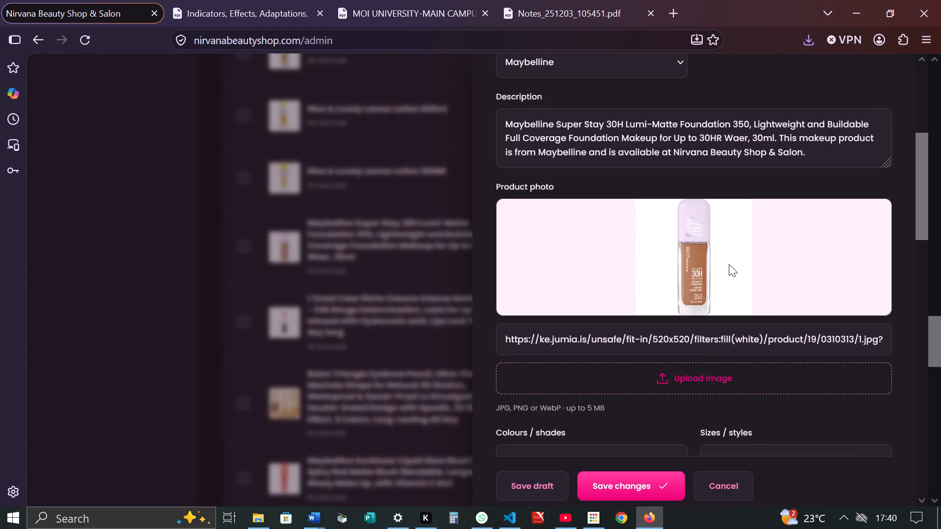
{"action": "scroll", "coordinate": [691, 355], "scroll_direction": "down", "scroll_amount": 3}
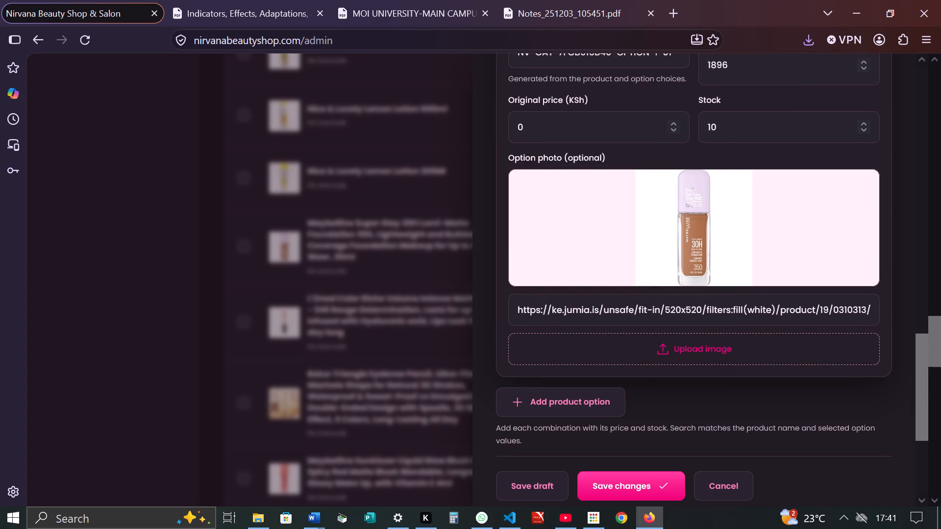
{"action": "left_click", "coordinate": [710, 125]}
{"action": "key", "text": "BackSpace"}
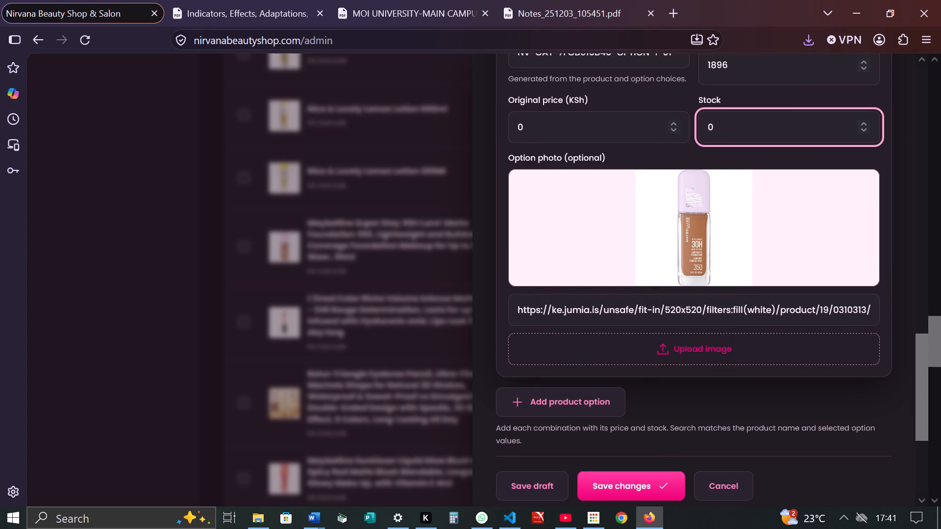
{"action": "left_click", "coordinate": [637, 482]}
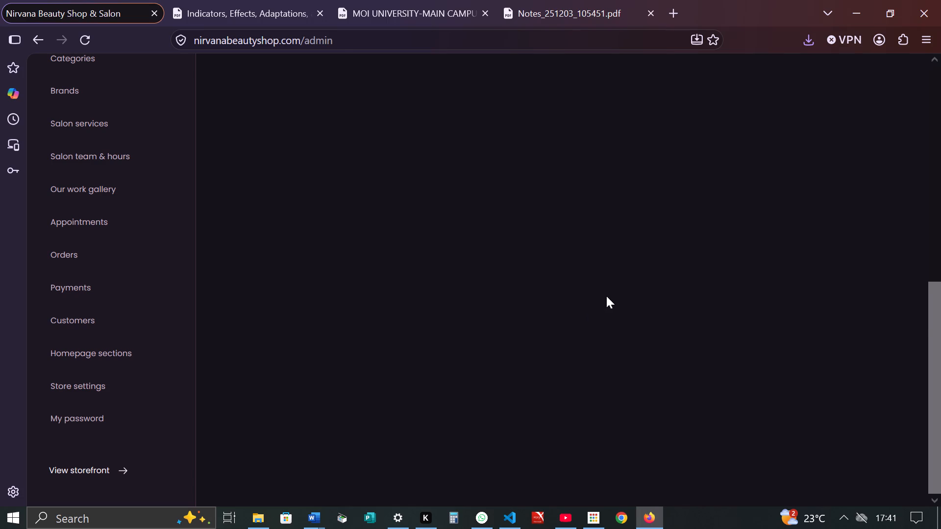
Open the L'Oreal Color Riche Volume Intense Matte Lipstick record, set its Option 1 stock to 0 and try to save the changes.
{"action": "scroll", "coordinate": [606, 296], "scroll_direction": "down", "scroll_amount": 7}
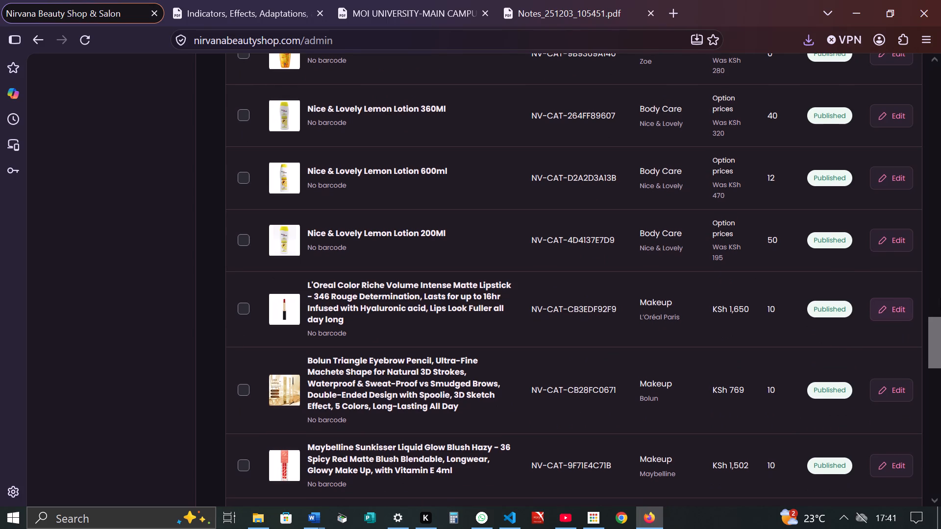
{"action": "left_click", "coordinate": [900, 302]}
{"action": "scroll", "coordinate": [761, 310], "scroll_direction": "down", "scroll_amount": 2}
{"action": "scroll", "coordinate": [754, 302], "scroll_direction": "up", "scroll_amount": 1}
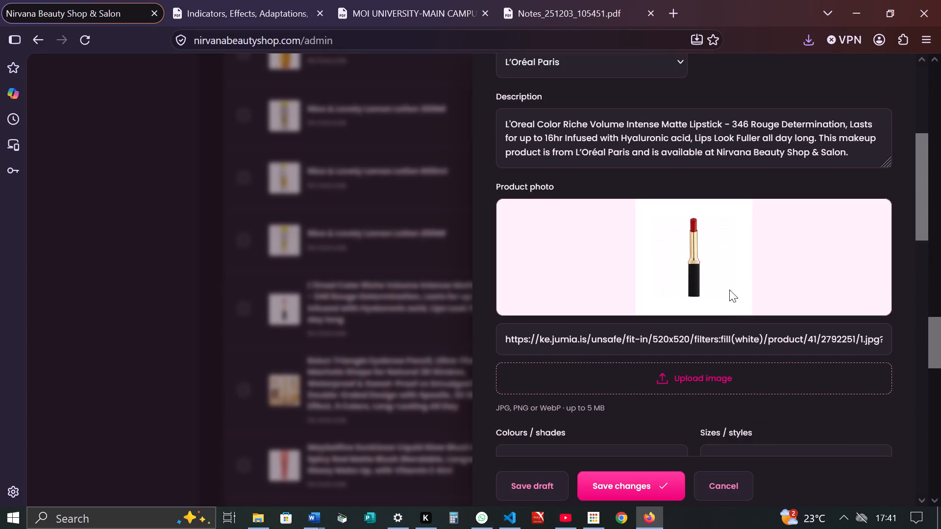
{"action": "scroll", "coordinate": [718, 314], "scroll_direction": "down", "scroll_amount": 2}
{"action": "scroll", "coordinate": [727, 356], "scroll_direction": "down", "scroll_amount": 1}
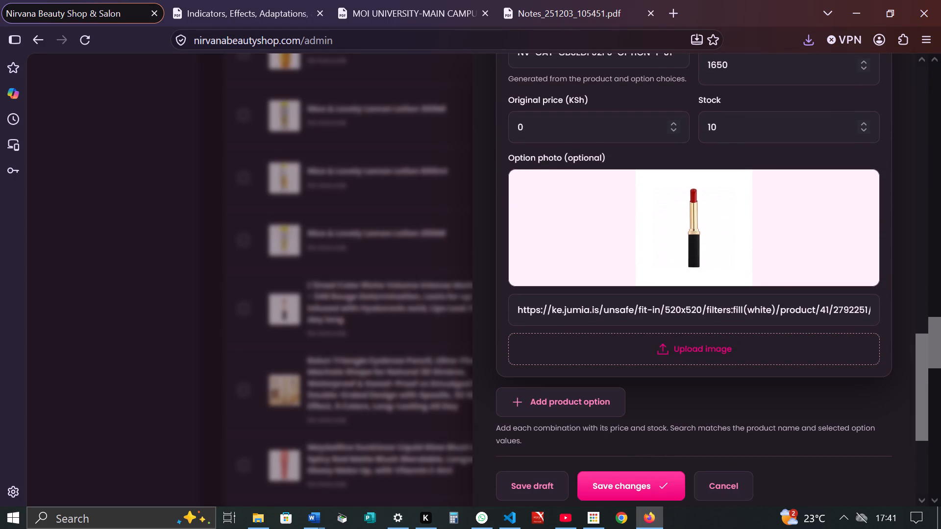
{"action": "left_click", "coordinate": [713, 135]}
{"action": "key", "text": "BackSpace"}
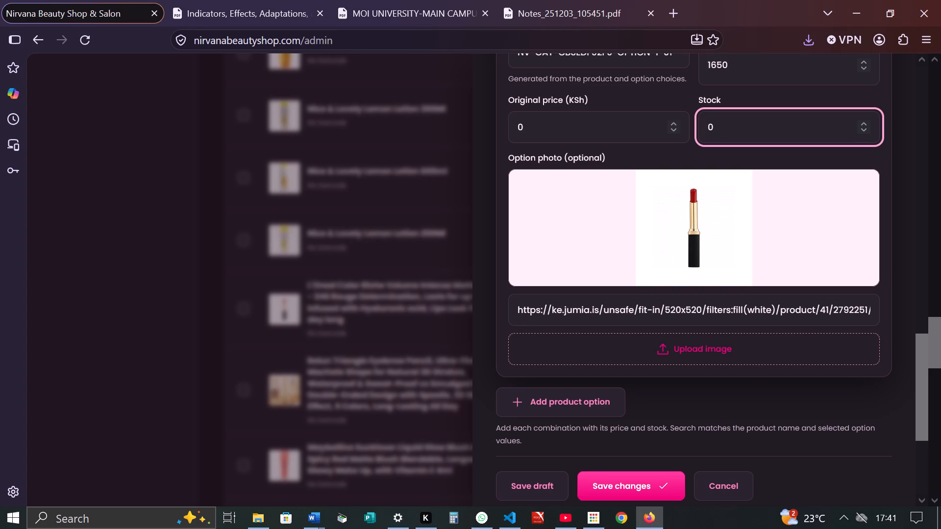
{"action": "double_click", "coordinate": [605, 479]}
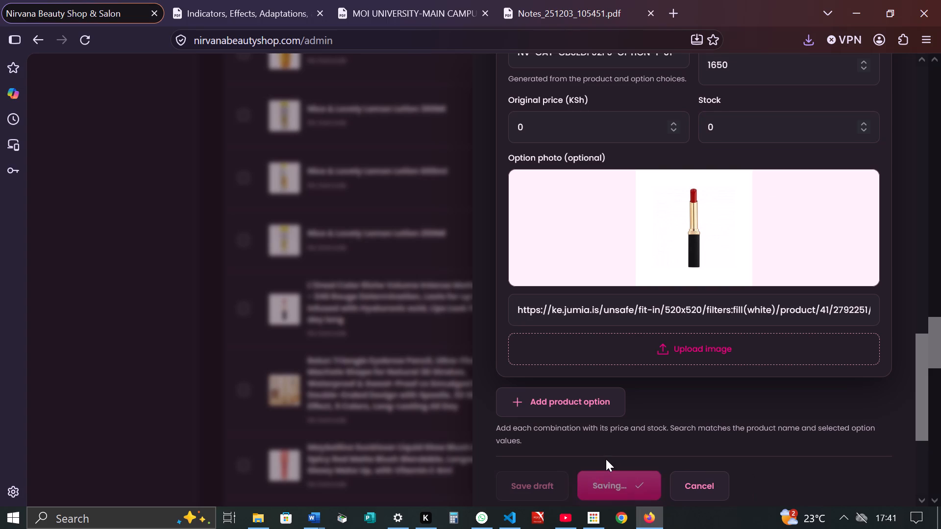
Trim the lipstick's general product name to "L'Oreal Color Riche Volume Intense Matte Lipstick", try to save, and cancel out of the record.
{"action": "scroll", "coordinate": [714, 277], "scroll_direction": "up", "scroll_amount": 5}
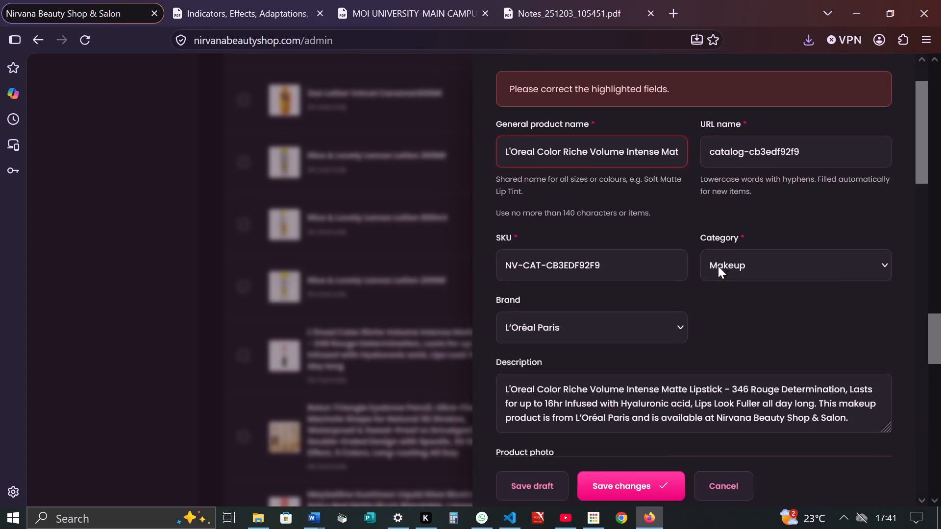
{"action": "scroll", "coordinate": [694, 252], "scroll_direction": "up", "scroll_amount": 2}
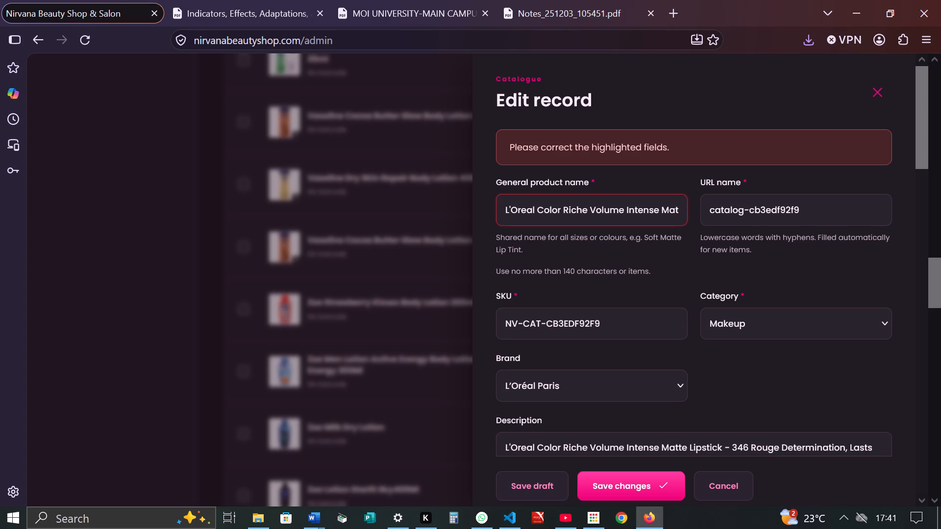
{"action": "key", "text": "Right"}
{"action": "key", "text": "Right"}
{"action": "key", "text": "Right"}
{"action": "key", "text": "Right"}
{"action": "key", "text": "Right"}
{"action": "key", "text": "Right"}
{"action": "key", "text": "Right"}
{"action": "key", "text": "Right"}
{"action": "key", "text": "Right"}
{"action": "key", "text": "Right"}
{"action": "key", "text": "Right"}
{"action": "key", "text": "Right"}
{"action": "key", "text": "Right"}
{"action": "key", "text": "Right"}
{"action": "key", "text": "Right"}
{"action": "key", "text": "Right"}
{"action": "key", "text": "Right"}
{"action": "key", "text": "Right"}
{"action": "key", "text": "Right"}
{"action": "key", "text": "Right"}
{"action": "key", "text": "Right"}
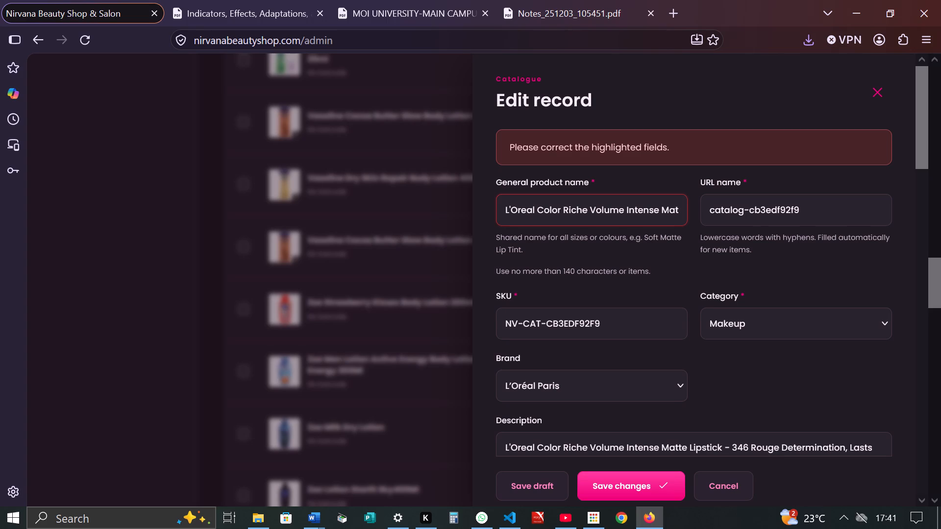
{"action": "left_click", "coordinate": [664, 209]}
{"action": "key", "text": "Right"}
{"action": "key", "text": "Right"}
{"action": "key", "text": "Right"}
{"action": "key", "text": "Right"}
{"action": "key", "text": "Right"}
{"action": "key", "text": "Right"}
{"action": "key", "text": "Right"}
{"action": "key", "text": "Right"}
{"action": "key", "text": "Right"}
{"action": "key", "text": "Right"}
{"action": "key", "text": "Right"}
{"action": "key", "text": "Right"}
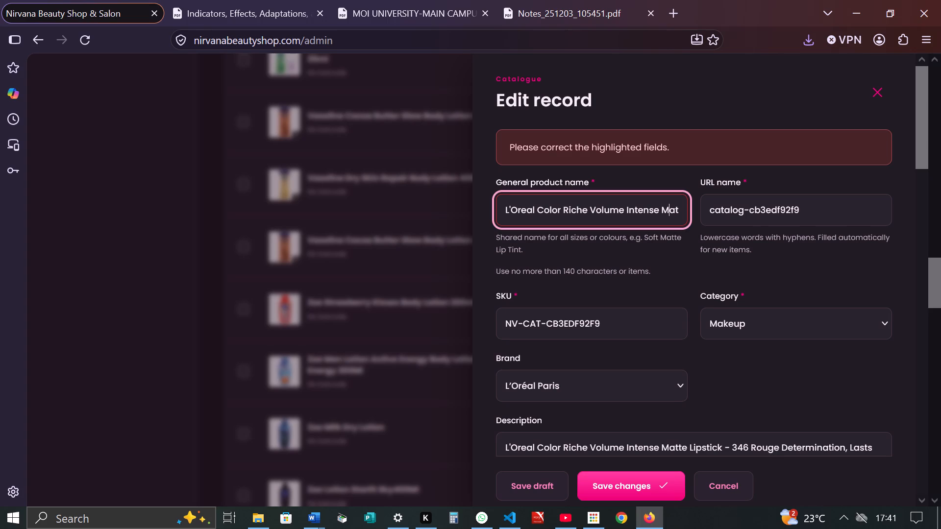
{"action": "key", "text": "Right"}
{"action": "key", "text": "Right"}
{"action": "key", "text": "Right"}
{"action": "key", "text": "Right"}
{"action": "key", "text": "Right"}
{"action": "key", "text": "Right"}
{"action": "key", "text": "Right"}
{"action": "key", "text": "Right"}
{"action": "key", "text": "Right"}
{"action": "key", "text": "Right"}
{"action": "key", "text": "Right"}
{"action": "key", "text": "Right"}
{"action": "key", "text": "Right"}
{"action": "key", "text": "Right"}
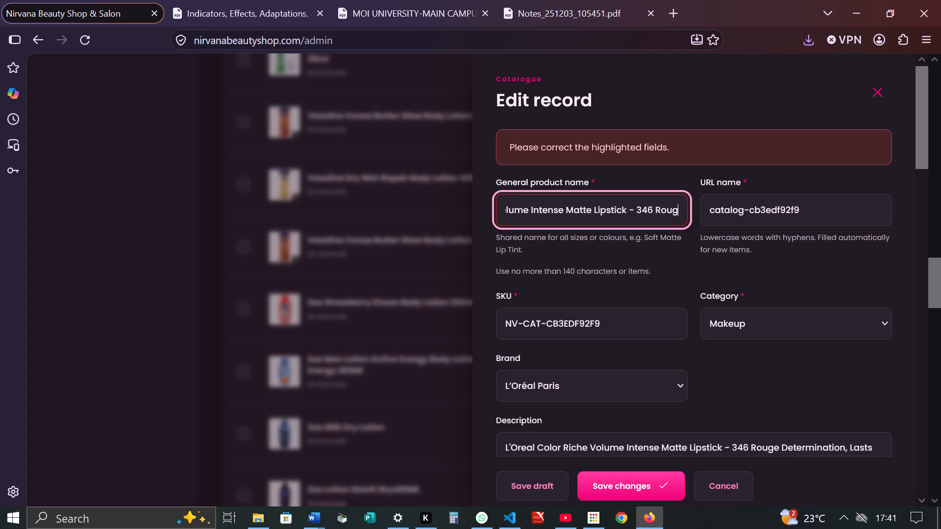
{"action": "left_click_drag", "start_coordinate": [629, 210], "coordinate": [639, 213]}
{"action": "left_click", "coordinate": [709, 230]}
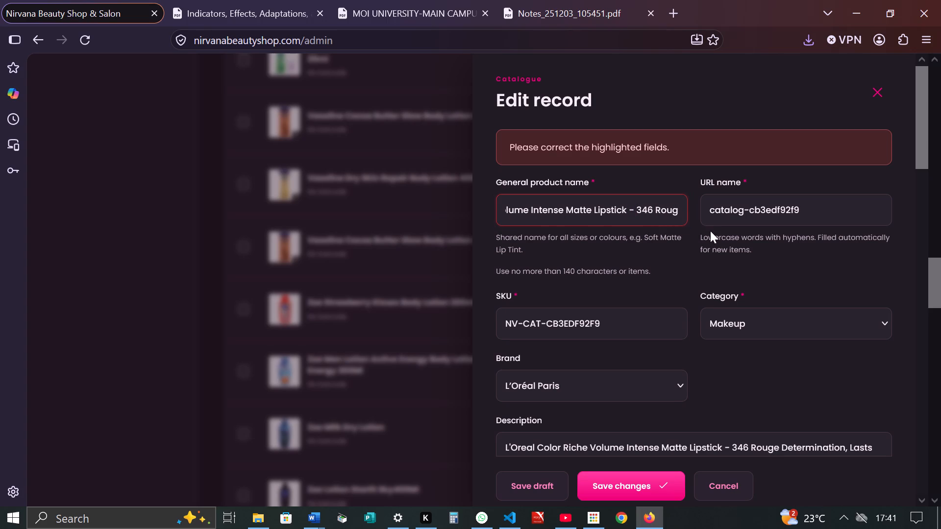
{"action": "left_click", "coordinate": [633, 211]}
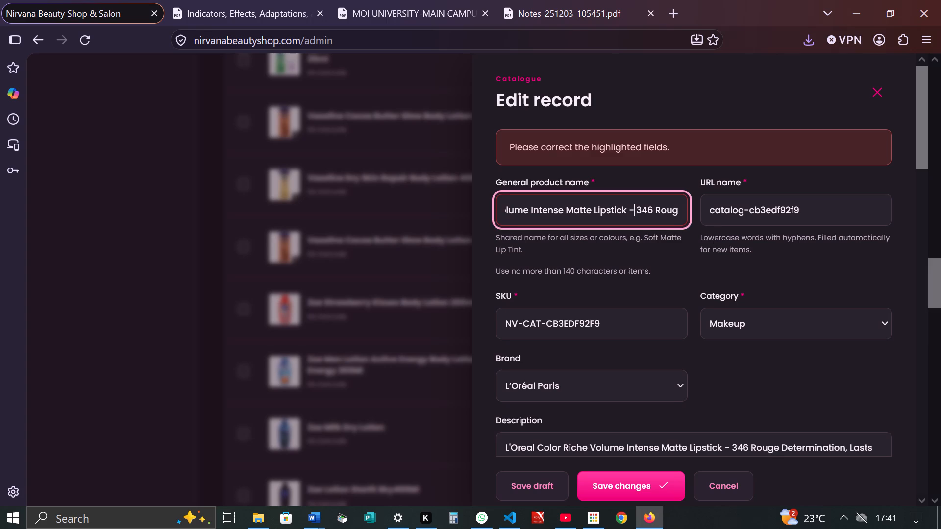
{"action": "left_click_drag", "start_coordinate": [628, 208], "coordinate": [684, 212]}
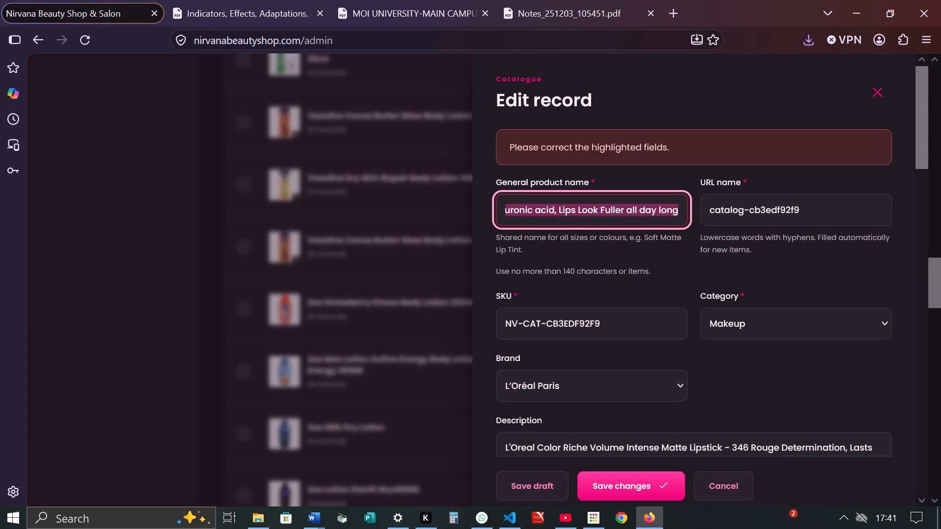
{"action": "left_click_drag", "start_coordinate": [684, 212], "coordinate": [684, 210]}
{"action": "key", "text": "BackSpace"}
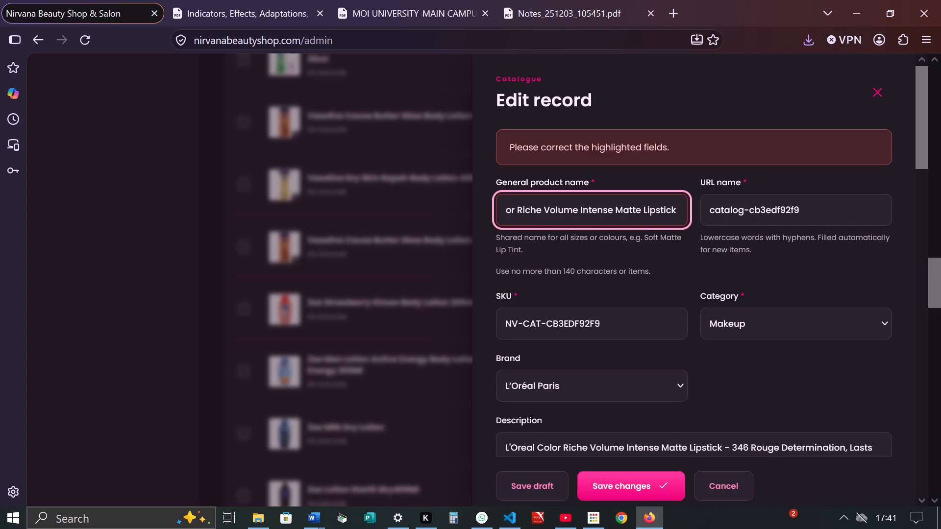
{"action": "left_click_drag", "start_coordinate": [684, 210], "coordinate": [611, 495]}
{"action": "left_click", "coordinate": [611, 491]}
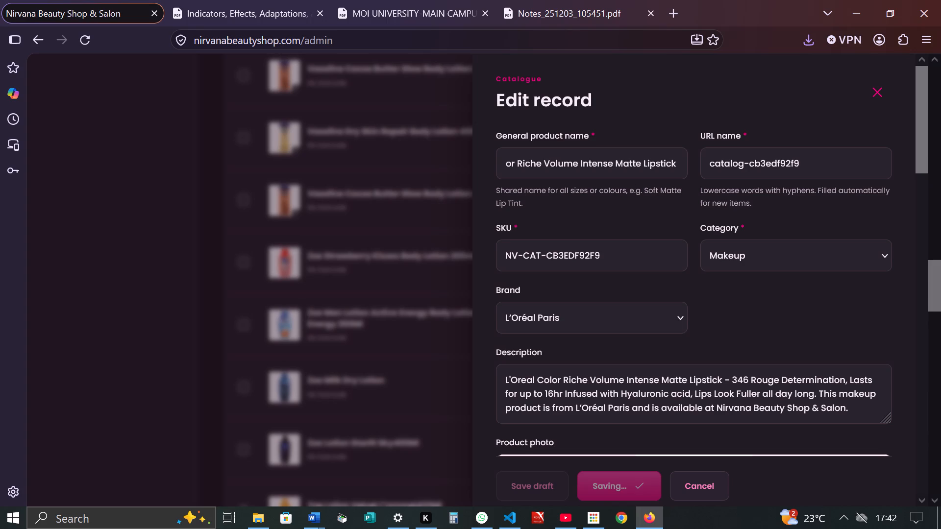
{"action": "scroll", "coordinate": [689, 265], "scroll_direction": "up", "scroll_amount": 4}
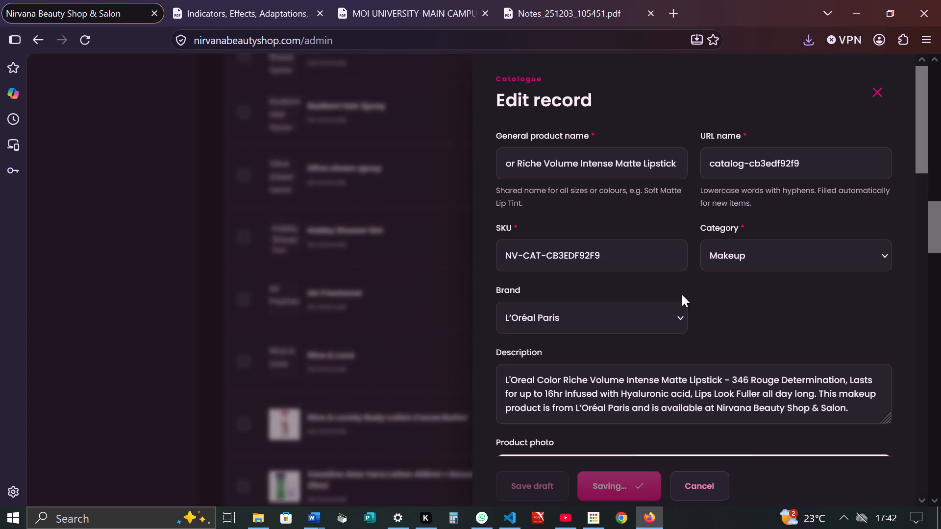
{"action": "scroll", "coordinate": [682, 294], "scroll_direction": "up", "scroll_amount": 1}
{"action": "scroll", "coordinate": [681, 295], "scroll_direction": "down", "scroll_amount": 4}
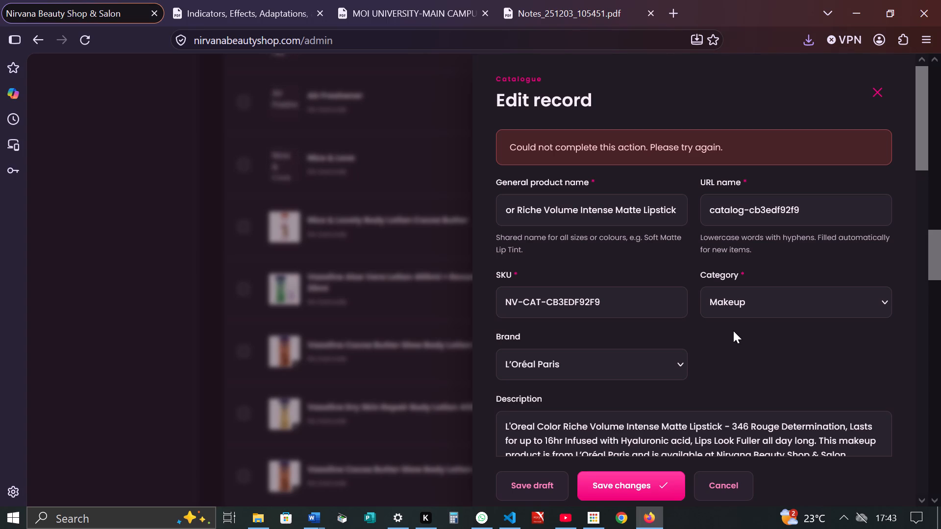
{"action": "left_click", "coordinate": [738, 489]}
Look through the remaining makeup products down to the end of catalogue page 16.
{"action": "scroll", "coordinate": [742, 448], "scroll_direction": "down", "scroll_amount": 6}
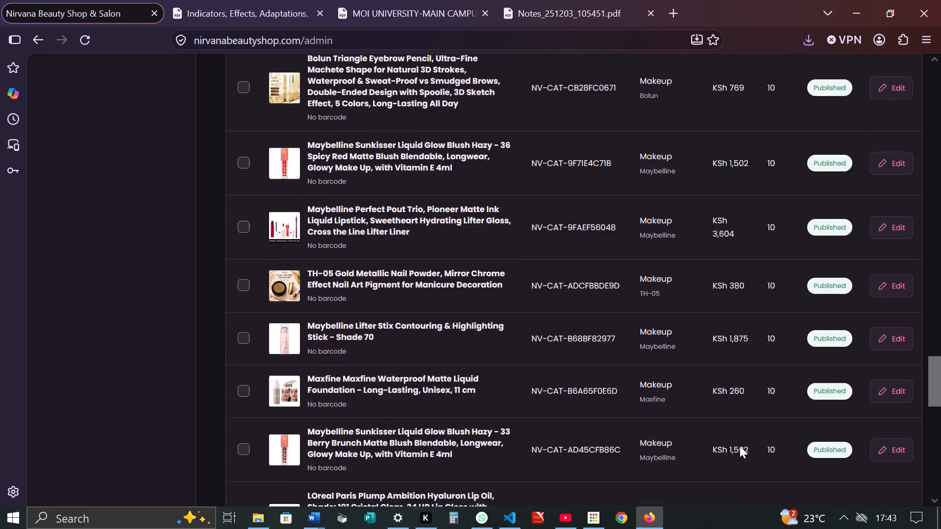
{"action": "scroll", "coordinate": [740, 446], "scroll_direction": "down", "scroll_amount": 3}
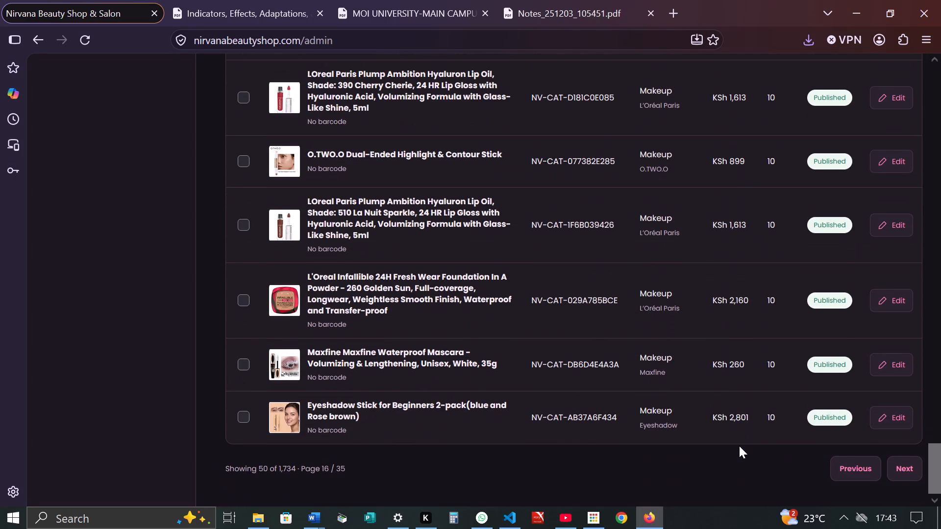
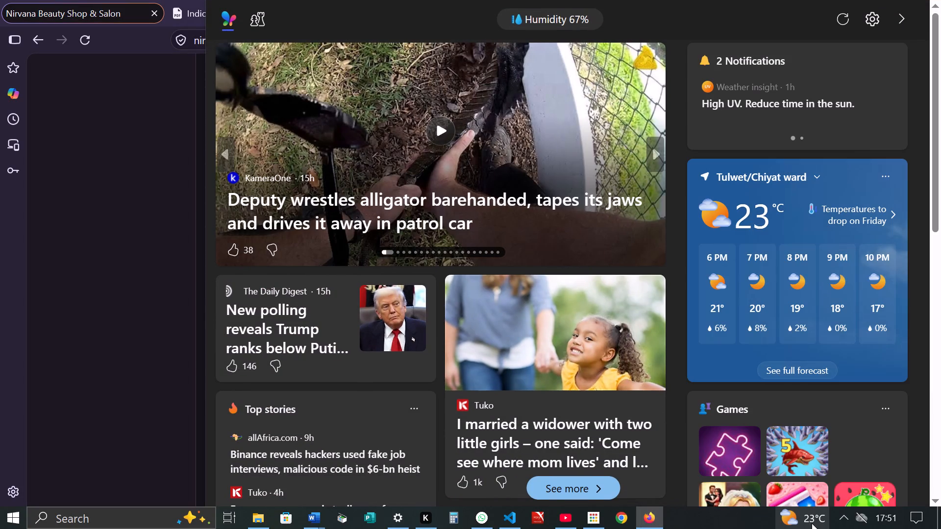
Dismiss the news and weather overlay covering the admin product catalogue.
{"action": "left_click", "coordinate": [110, 353]}
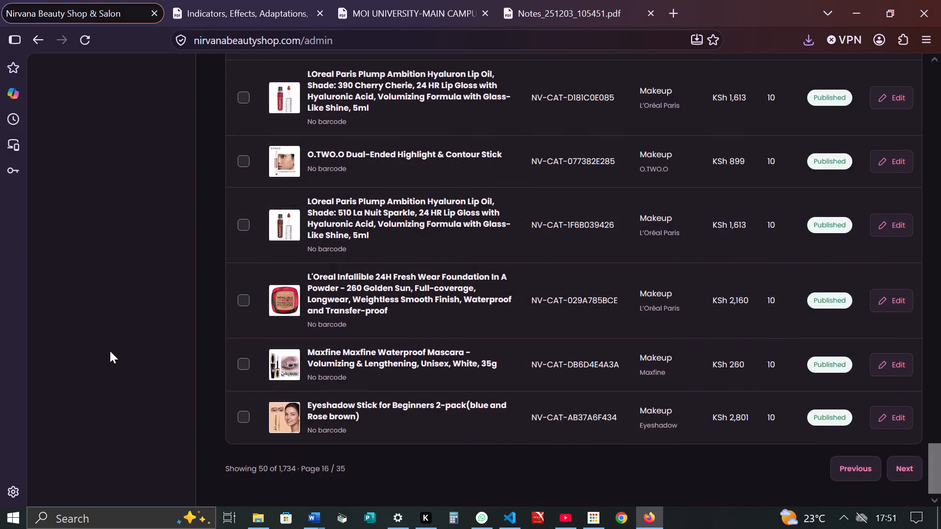
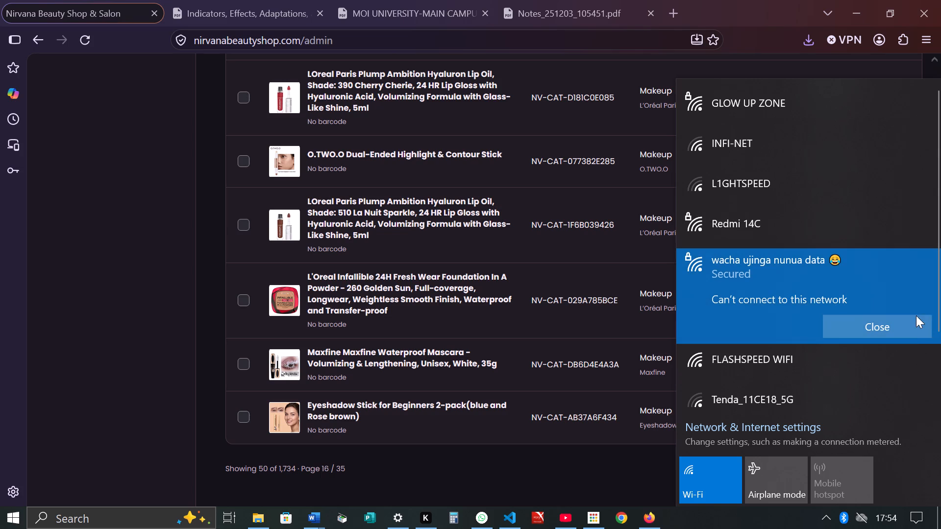
Dismiss the failed connection notice and try again to connect to the secured Wi-Fi network "wacha ujinga nunua data".
{"action": "left_click", "coordinate": [896, 330]}
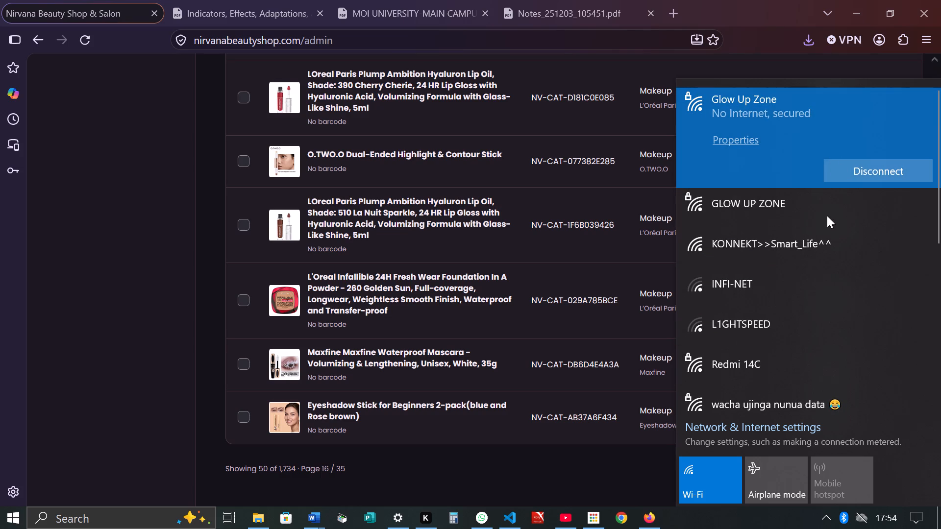
{"action": "scroll", "coordinate": [848, 254], "scroll_direction": "down", "scroll_amount": 1}
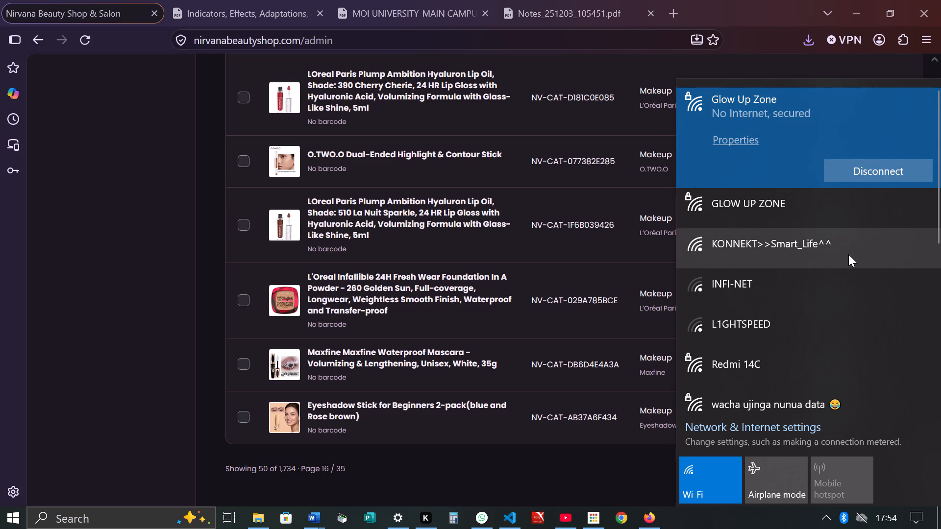
{"action": "scroll", "coordinate": [848, 254], "scroll_direction": "down", "scroll_amount": 1}
{"action": "left_click", "coordinate": [852, 311]}
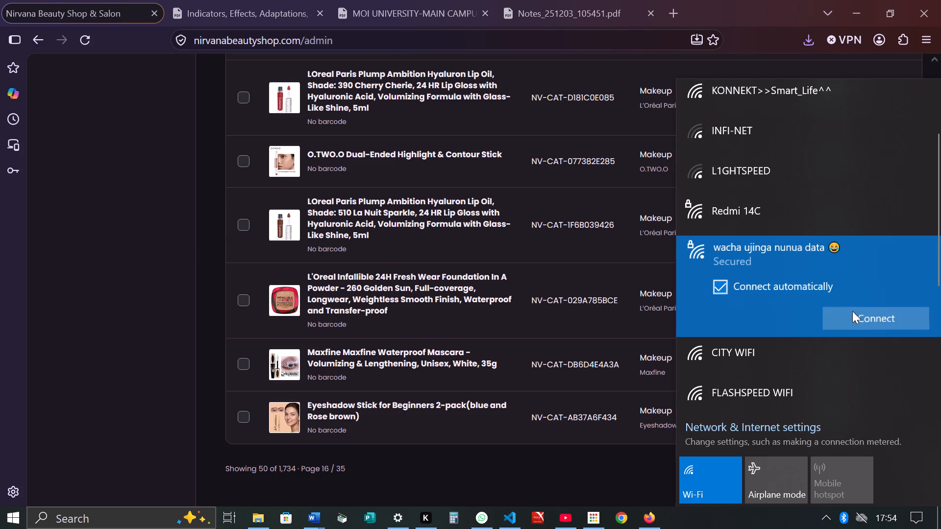
{"action": "left_click", "coordinate": [891, 318]}
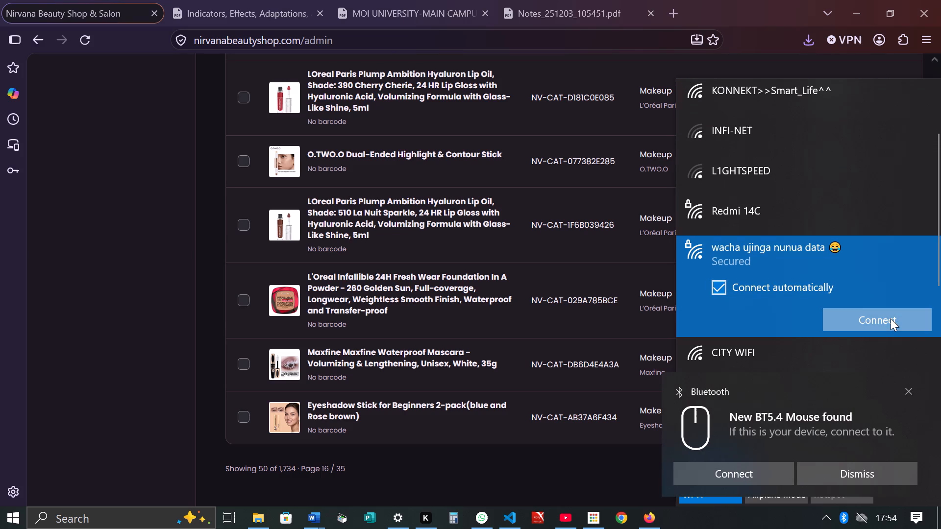
Pair the newly found BT5.4 Mouse with the computer over Bluetooth.
{"action": "left_click", "coordinate": [762, 476]}
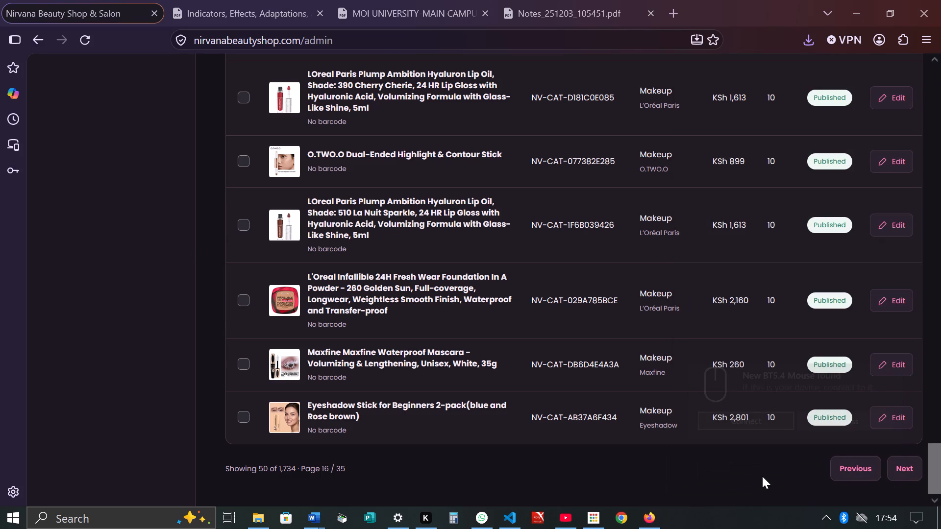
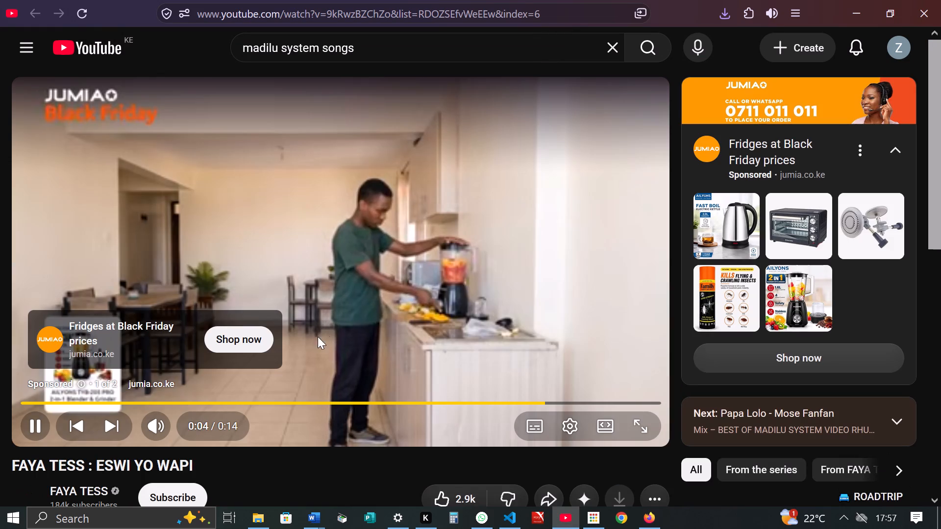
Skip the Jumia advert on YouTube and pause the "FAYA TESS : ESWI YO WAPI" video.
{"action": "left_click", "coordinate": [624, 374]}
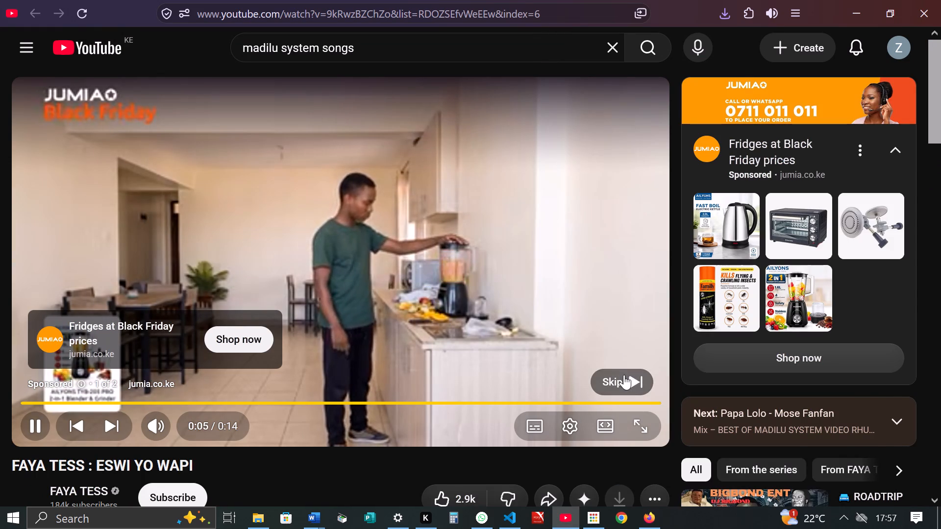
{"action": "left_click", "coordinate": [459, 310]}
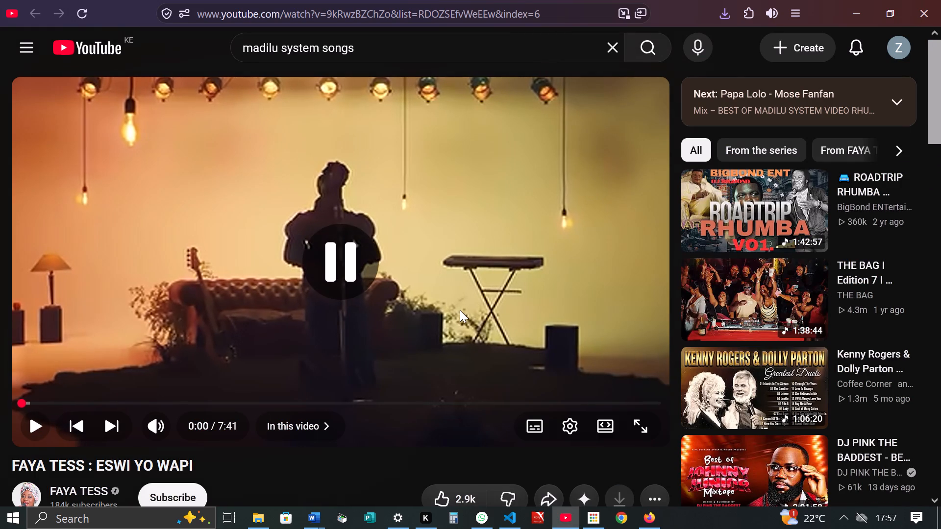
Switch back to Firefox with the Nirvana Beauty Shop admin product catalogue.
{"action": "left_click", "coordinate": [637, 517]}
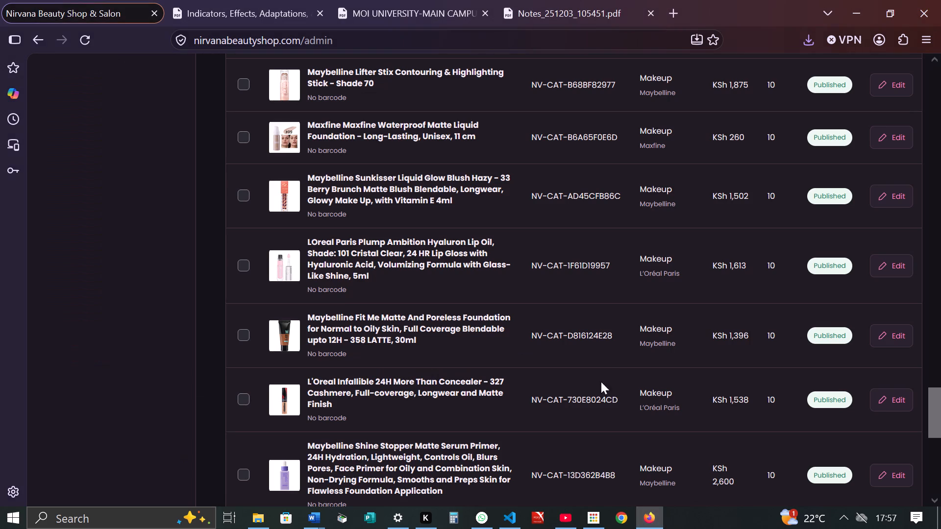
Set the stock of the L'Oreal Color Riche Volume Intense Matte Lipstick - 346 record to 0 and save the changes.
{"action": "scroll", "coordinate": [726, 235], "scroll_direction": "up", "scroll_amount": 1}
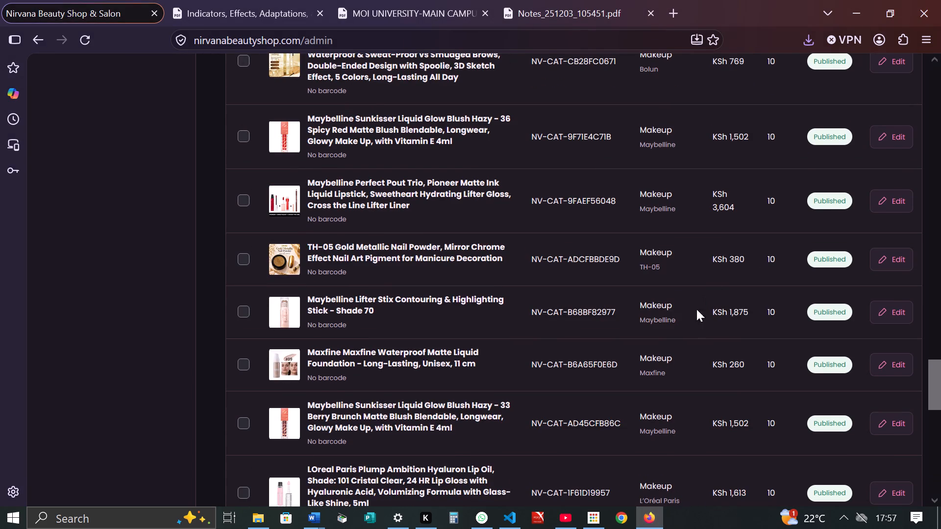
{"action": "scroll", "coordinate": [689, 271], "scroll_direction": "up", "scroll_amount": 1}
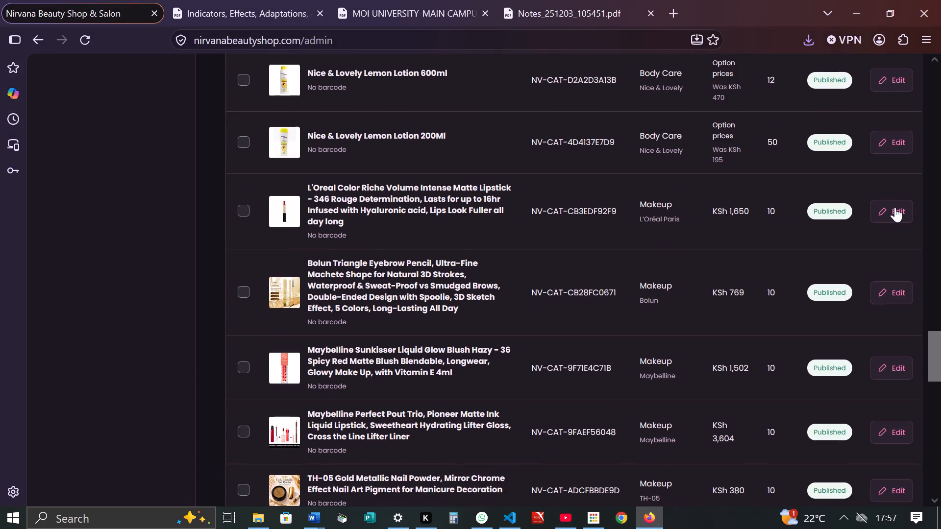
{"action": "left_click", "coordinate": [895, 207]}
{"action": "scroll", "coordinate": [768, 289], "scroll_direction": "down", "scroll_amount": 1}
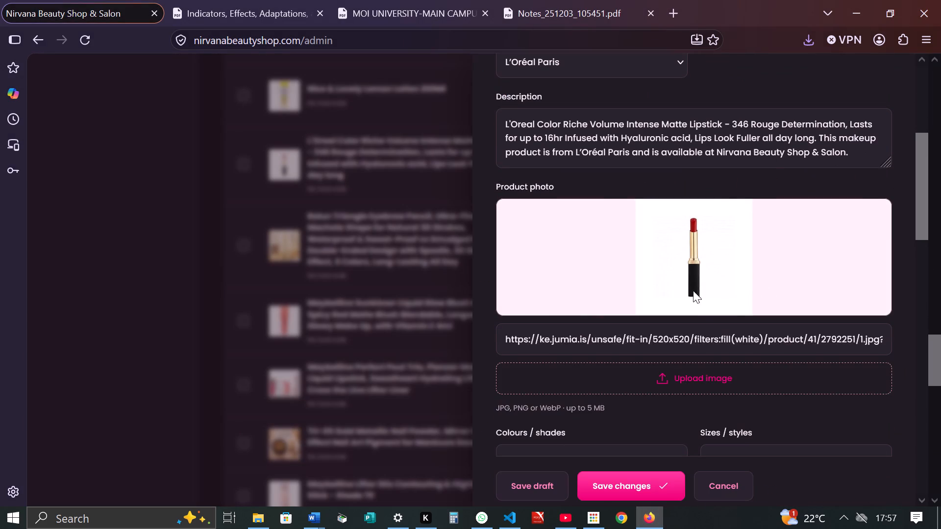
{"action": "scroll", "coordinate": [694, 290], "scroll_direction": "down", "scroll_amount": 1}
{"action": "scroll", "coordinate": [717, 366], "scroll_direction": "down", "scroll_amount": 1}
{"action": "left_click", "coordinate": [714, 384]}
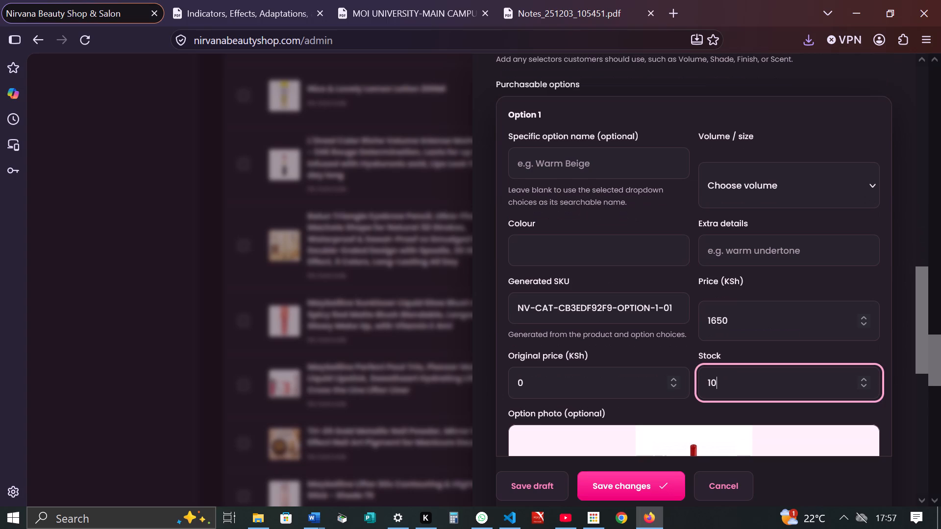
{"action": "key", "text": "BackSpace"}
{"action": "key", "text": "BackSpace"}
{"action": "key", "text": "0"}
{"action": "left_click", "coordinate": [662, 491]}
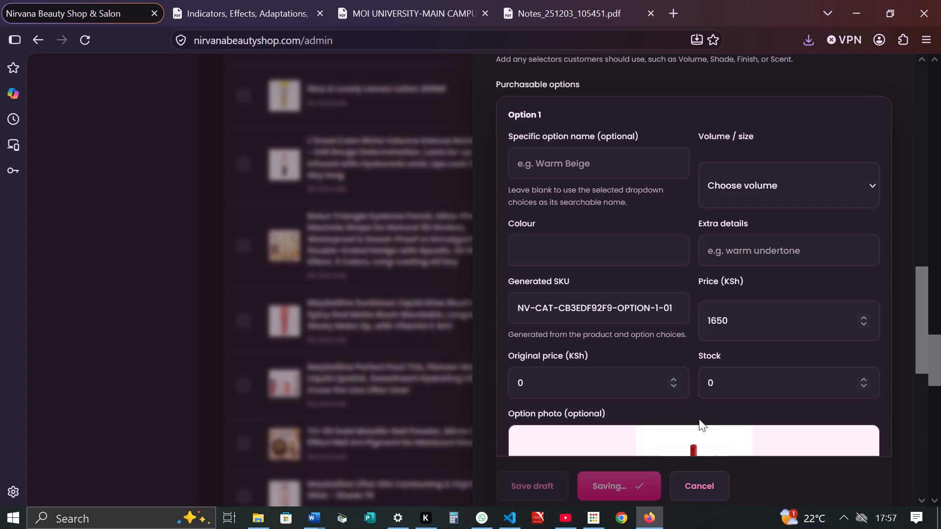
{"action": "scroll", "coordinate": [699, 419], "scroll_direction": "up", "scroll_amount": 5}
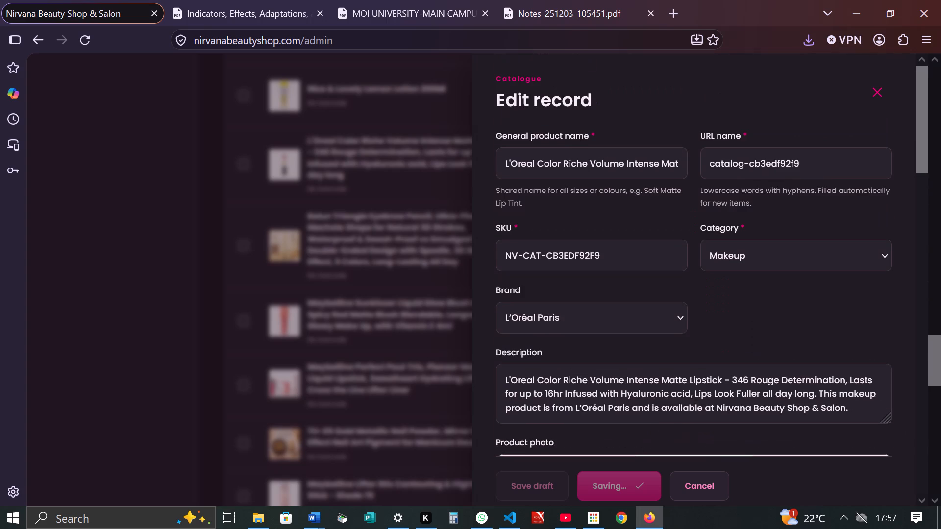
{"action": "scroll", "coordinate": [699, 417], "scroll_direction": "down", "scroll_amount": 4}
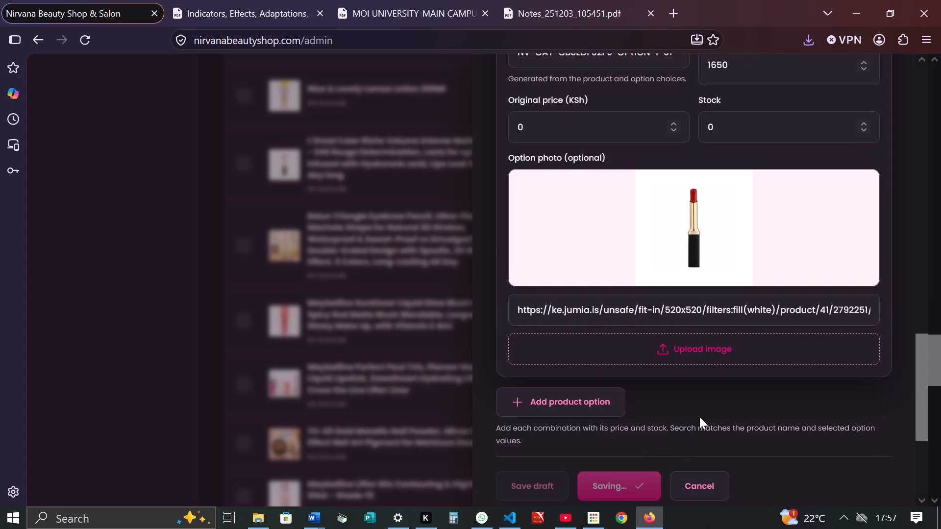
Turn on the computer's mobile hotspot and return to the record being edited.
{"action": "left_click", "coordinate": [921, 521]}
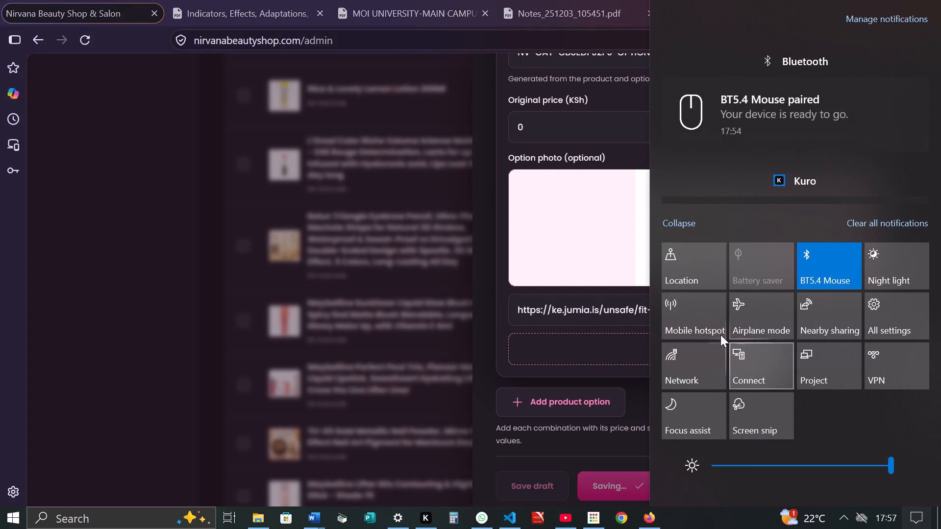
{"action": "left_click", "coordinate": [709, 321]}
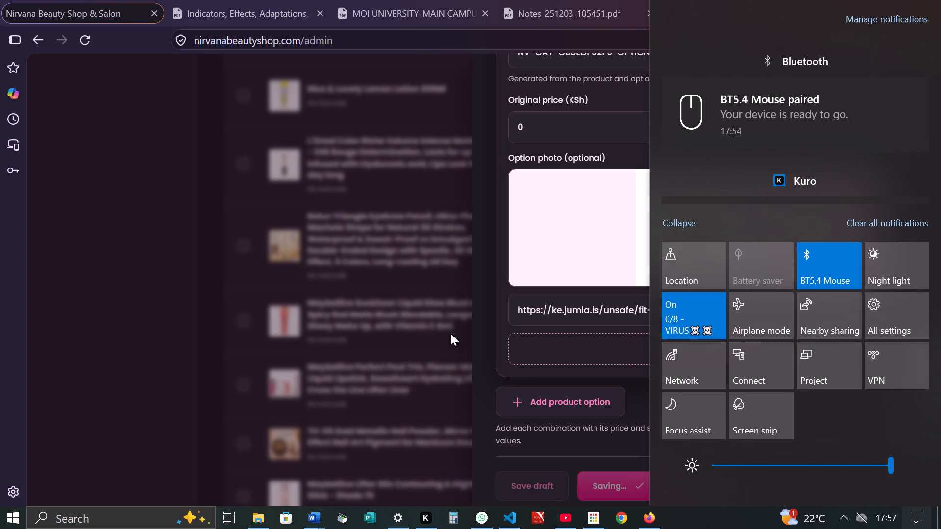
{"action": "left_click", "coordinate": [501, 296]}
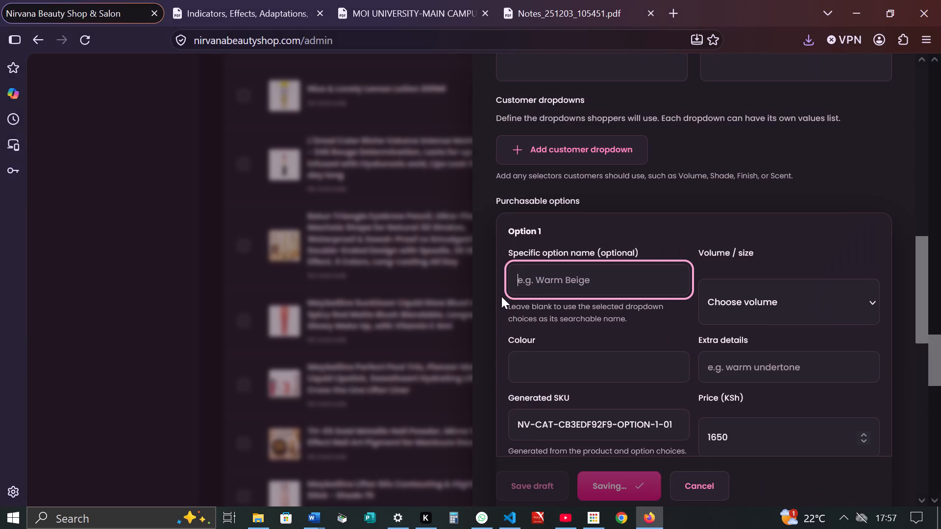
Shorten the lipstick's general product name to "L'Oreal Color Riche Volume Intense" and save the record.
{"action": "scroll", "coordinate": [663, 367], "scroll_direction": "up", "scroll_amount": 5}
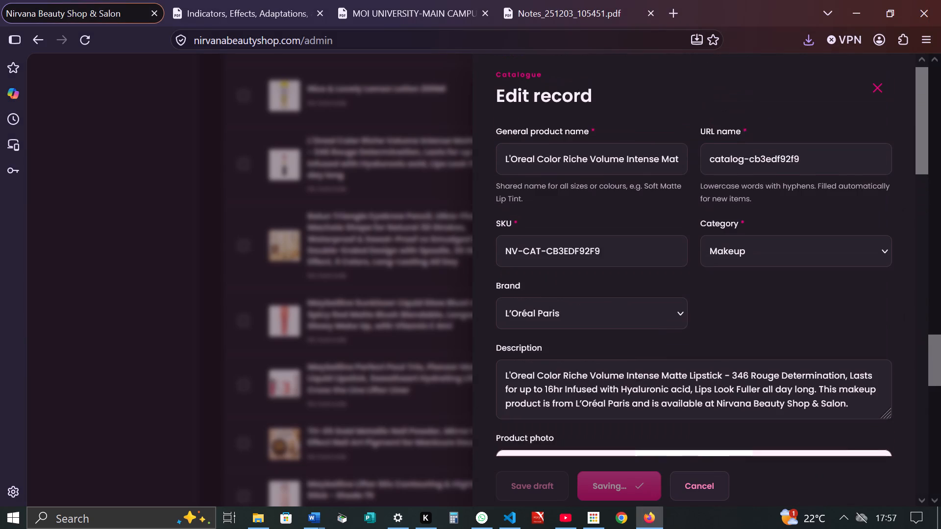
{"action": "scroll", "coordinate": [664, 365], "scroll_direction": "up", "scroll_amount": 1}
{"action": "scroll", "coordinate": [664, 365], "scroll_direction": "down", "scroll_amount": 11}
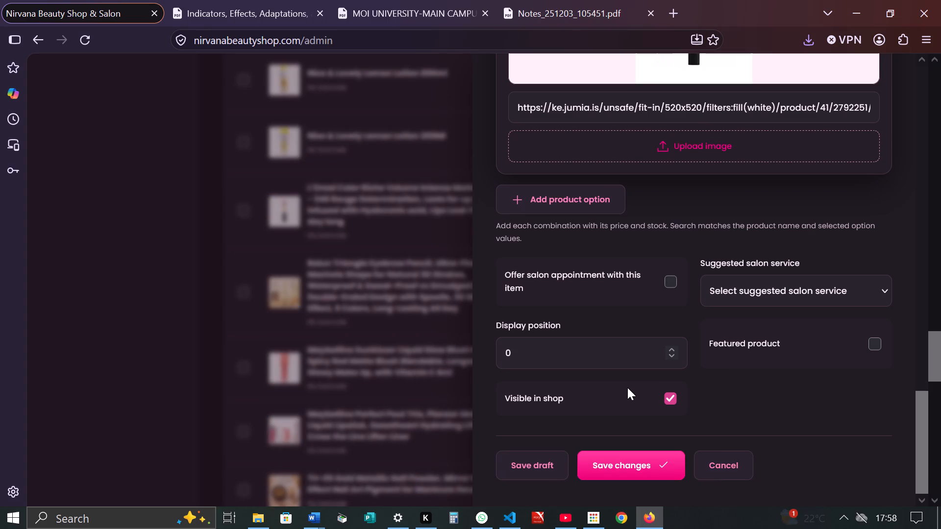
{"action": "scroll", "coordinate": [701, 161], "scroll_direction": "up", "scroll_amount": 8}
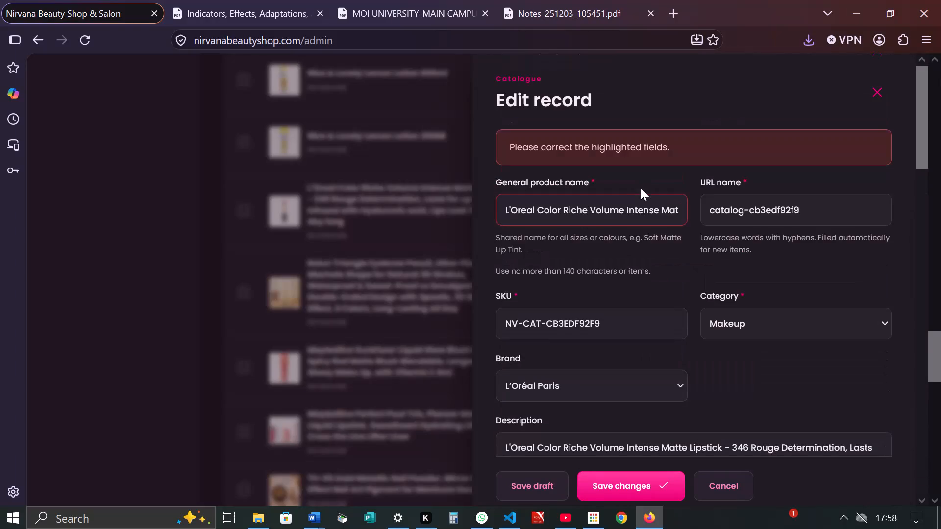
{"action": "left_click", "coordinate": [661, 213]}
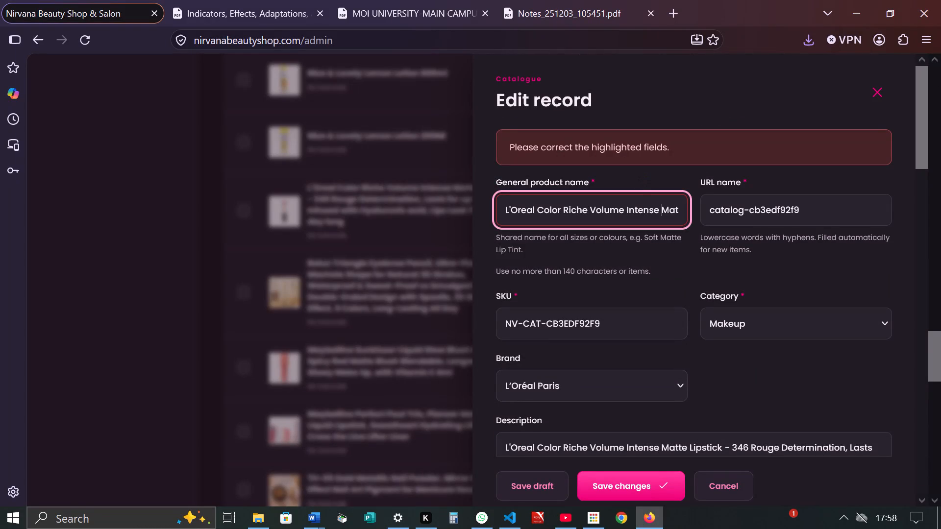
{"action": "left_click_drag", "start_coordinate": [663, 210], "coordinate": [737, 241]}
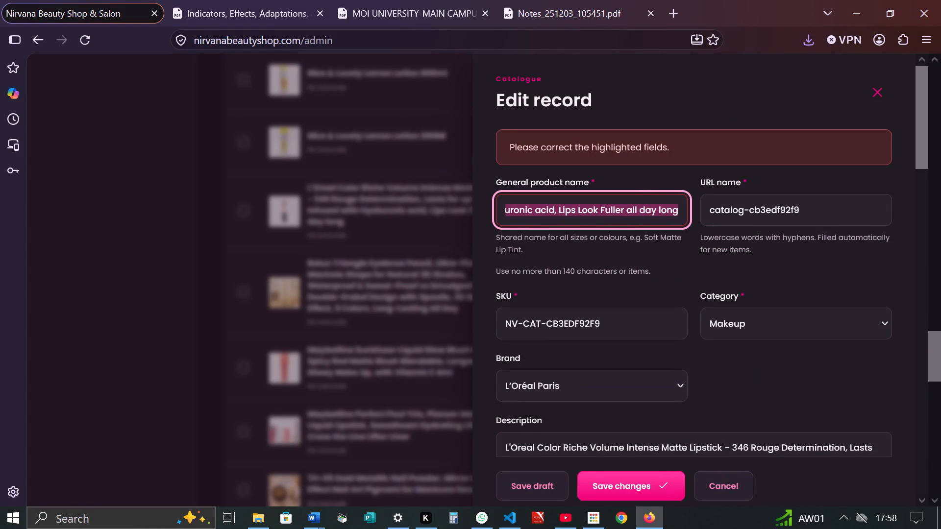
{"action": "left_click_drag", "start_coordinate": [737, 241], "coordinate": [628, 490]}
{"action": "key", "text": "BackSpace"}
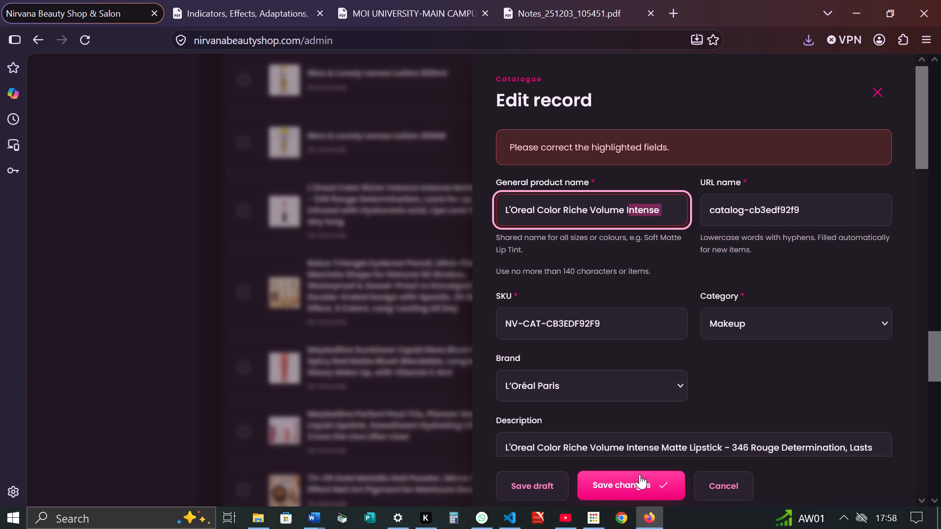
{"action": "left_click", "coordinate": [659, 490]}
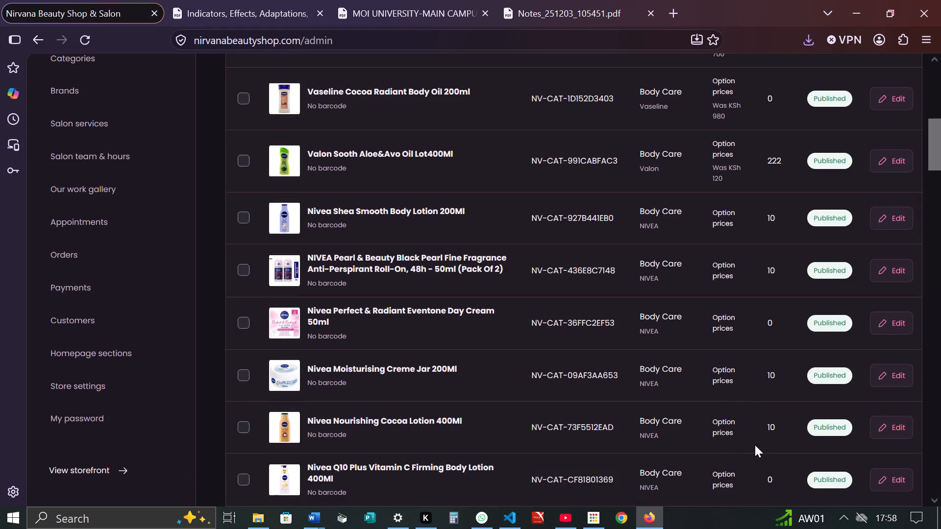
Set the stock of the Bolun Triangle Eyebrow Pencil record to 0 and save the changes.
{"action": "scroll", "coordinate": [708, 448], "scroll_direction": "down", "scroll_amount": 6}
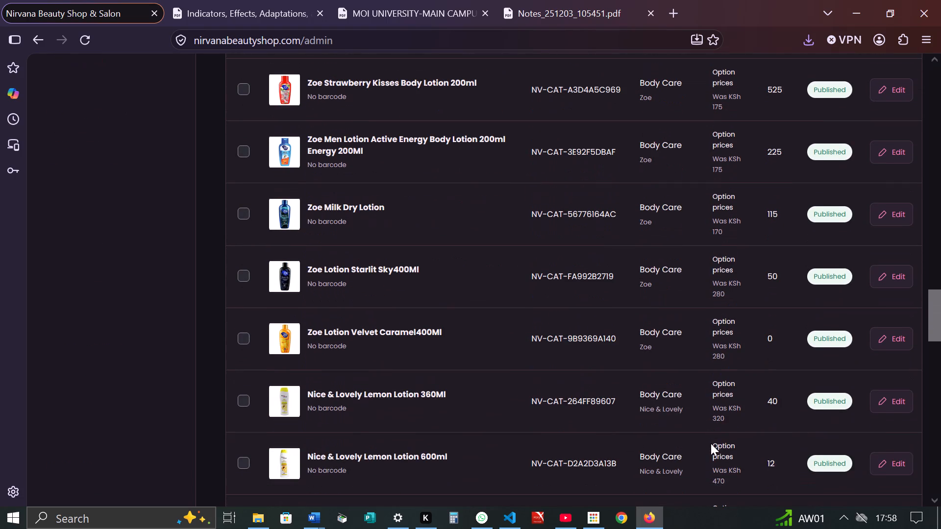
{"action": "scroll", "coordinate": [718, 435], "scroll_direction": "down", "scroll_amount": 1}
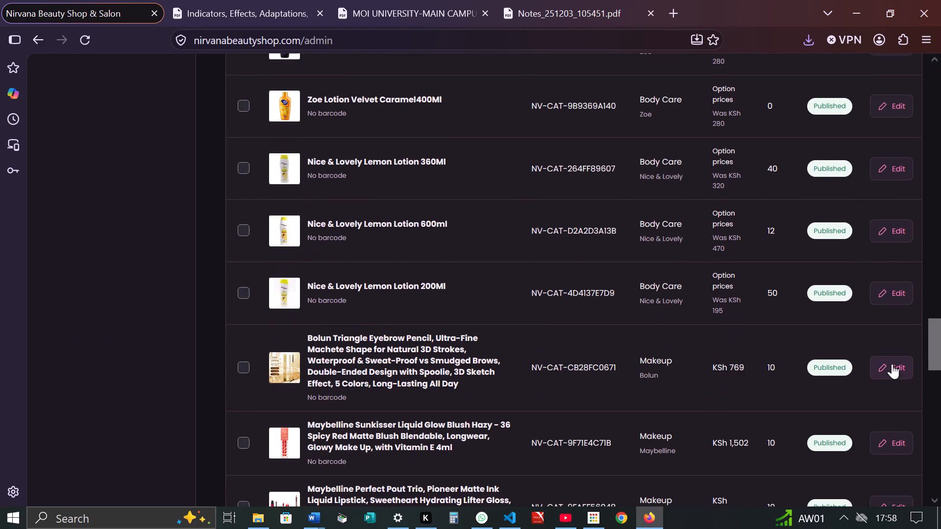
{"action": "left_click", "coordinate": [892, 364]}
{"action": "scroll", "coordinate": [567, 325], "scroll_direction": "down", "scroll_amount": 1}
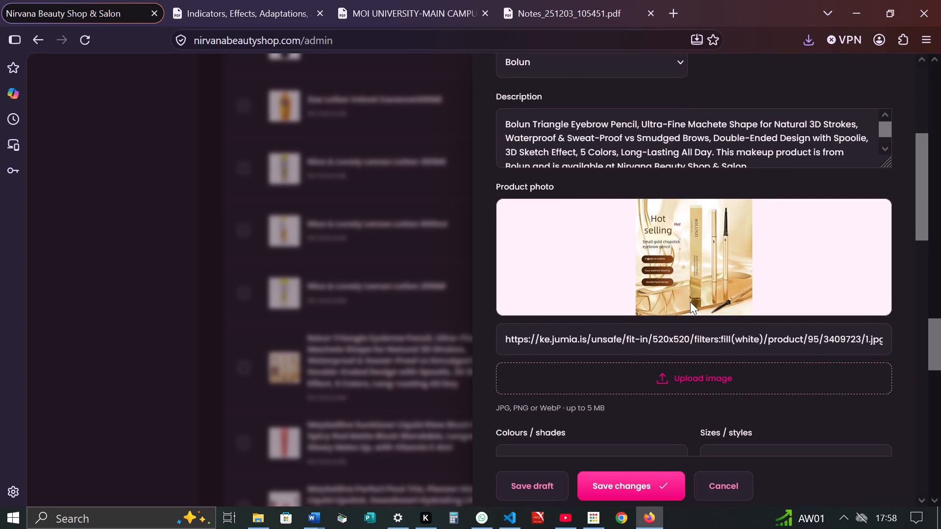
{"action": "scroll", "coordinate": [701, 303], "scroll_direction": "down", "scroll_amount": 2}
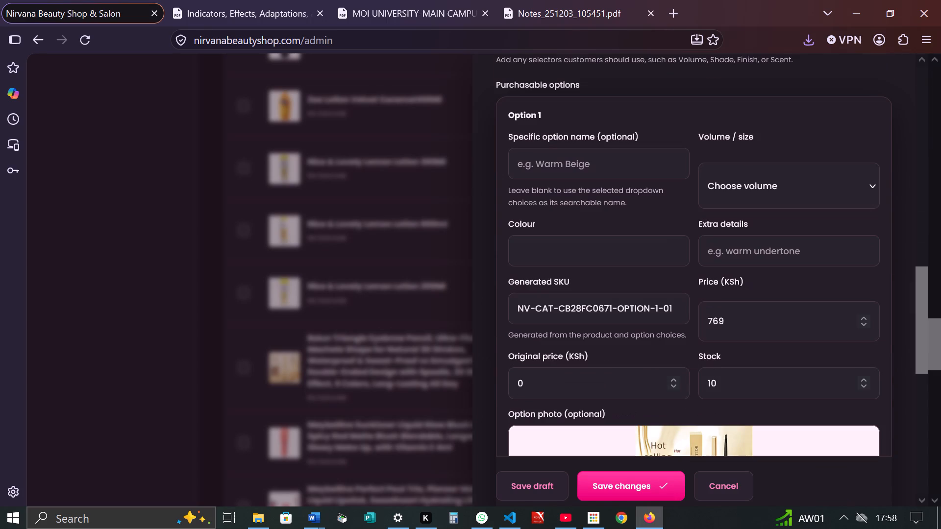
{"action": "left_click", "coordinate": [714, 388]}
{"action": "key", "text": "BackSpace"}
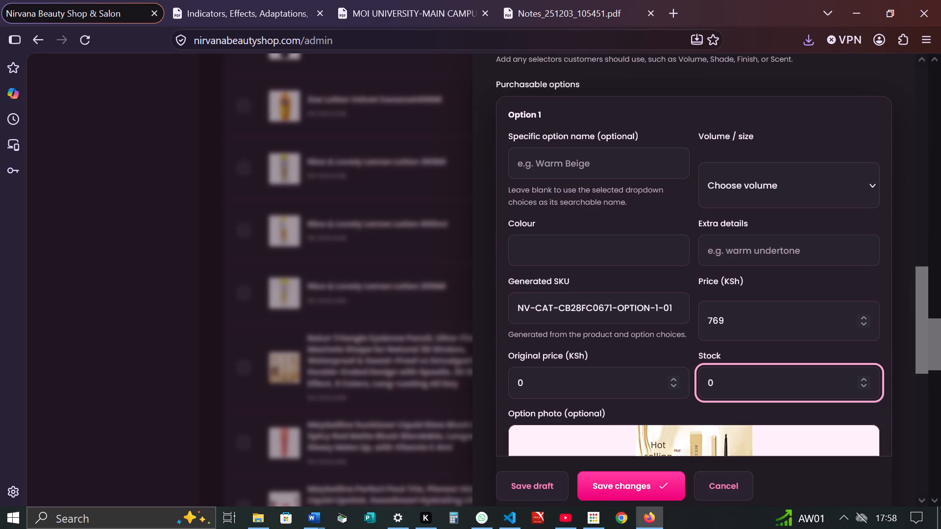
{"action": "left_click", "coordinate": [616, 496]}
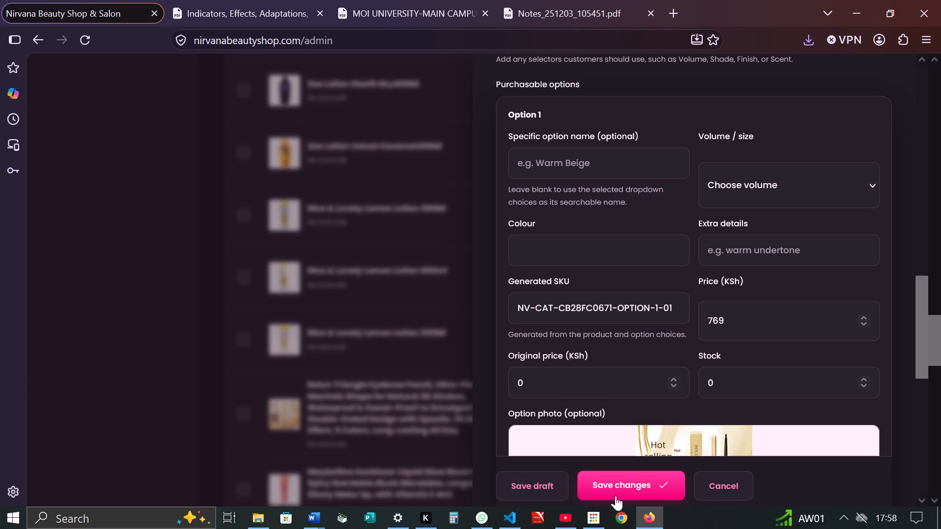
Shorten the eyebrow pencil's general product name to "Bolun Triangle Eyebrow Pencil" and save the record.
{"action": "scroll", "coordinate": [666, 402], "scroll_direction": "up", "scroll_amount": 7}
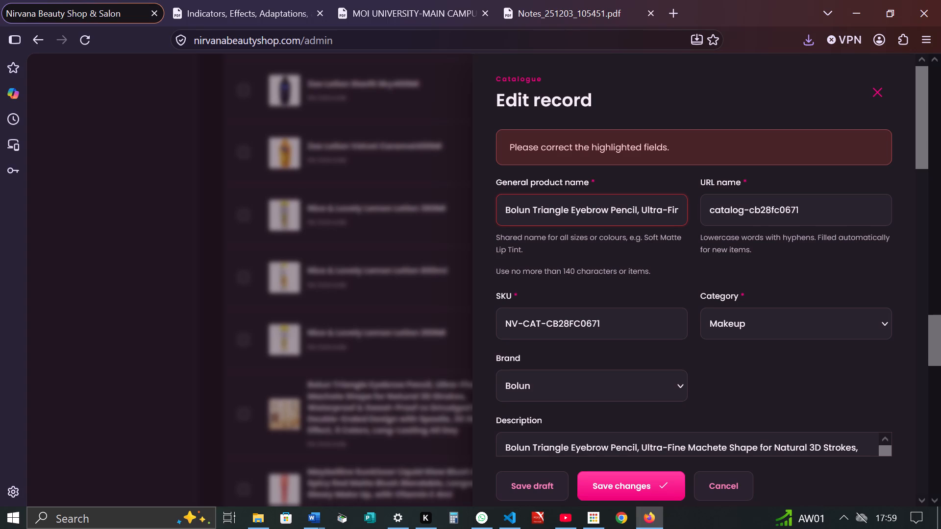
{"action": "left_click_drag", "start_coordinate": [637, 210], "coordinate": [734, 224]}
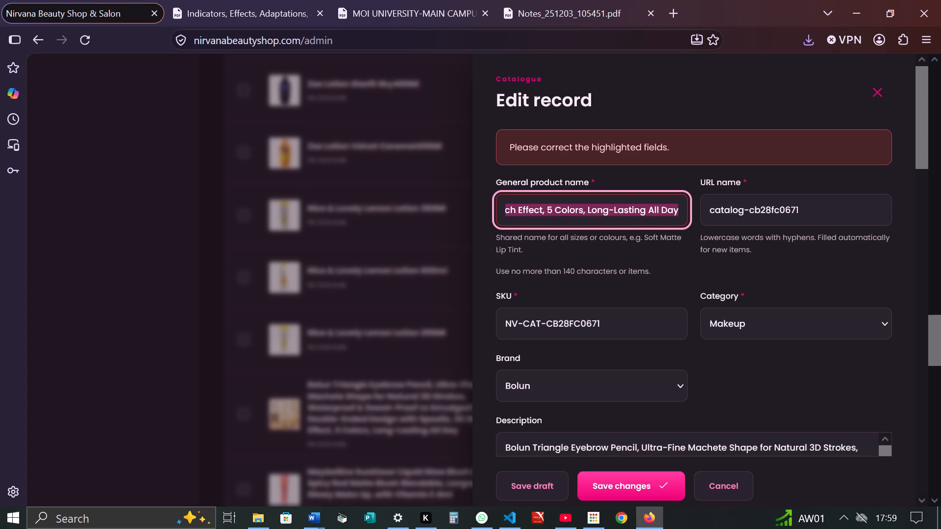
{"action": "left_click_drag", "start_coordinate": [734, 224], "coordinate": [619, 335]}
{"action": "key", "text": "BackSpace"}
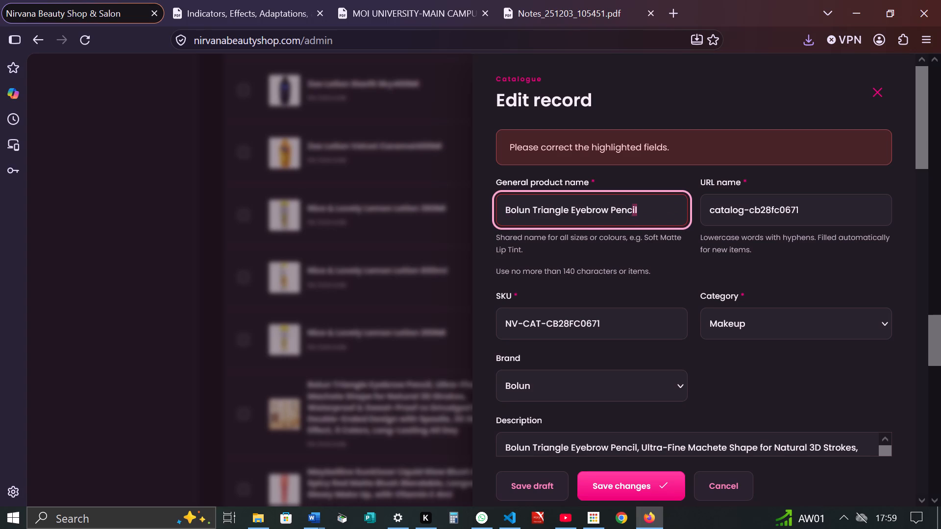
{"action": "left_click_drag", "start_coordinate": [619, 335], "coordinate": [620, 487]}
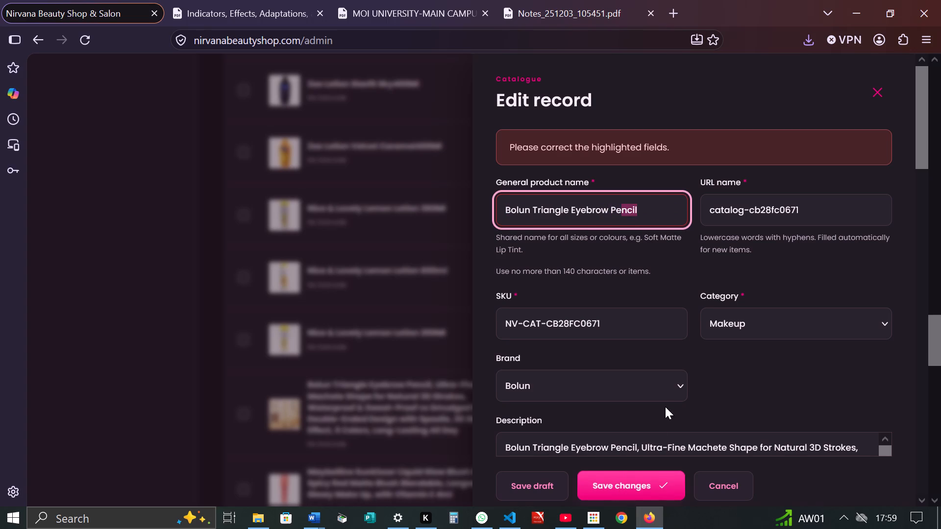
{"action": "scroll", "coordinate": [668, 403], "scroll_direction": "down", "scroll_amount": 2}
{"action": "scroll", "coordinate": [685, 381], "scroll_direction": "up", "scroll_amount": 1}
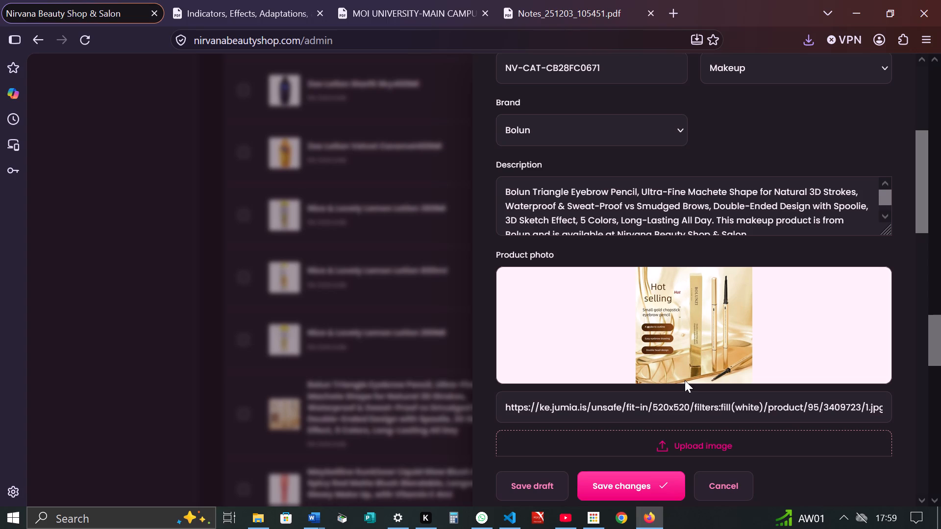
{"action": "left_click", "coordinate": [620, 489]}
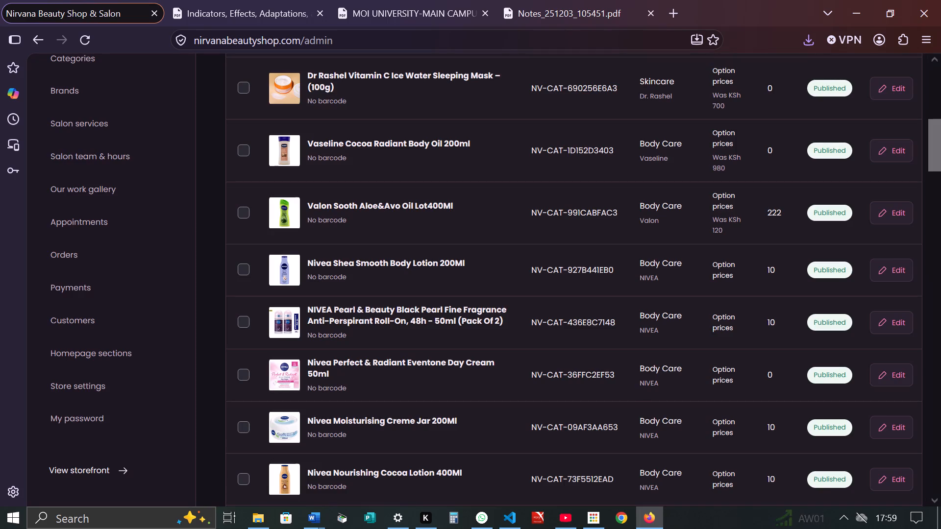
Set the stock of the Maybelline Sunkisser Liquid Glow Blush 36 Spicy Red record to 0 and save the changes.
{"action": "scroll", "coordinate": [532, 338], "scroll_direction": "down", "scroll_amount": 4}
{"action": "scroll", "coordinate": [648, 358], "scroll_direction": "down", "scroll_amount": 1}
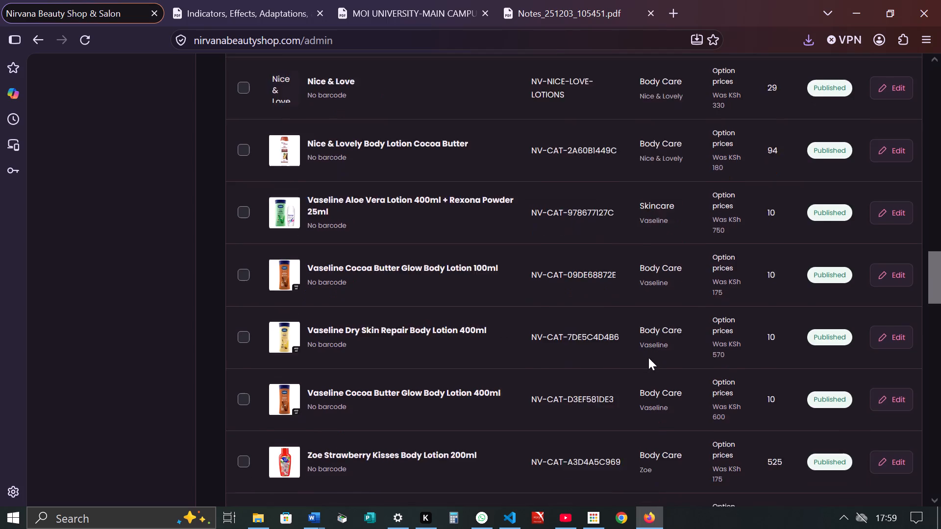
{"action": "scroll", "coordinate": [648, 358], "scroll_direction": "down", "scroll_amount": 3}
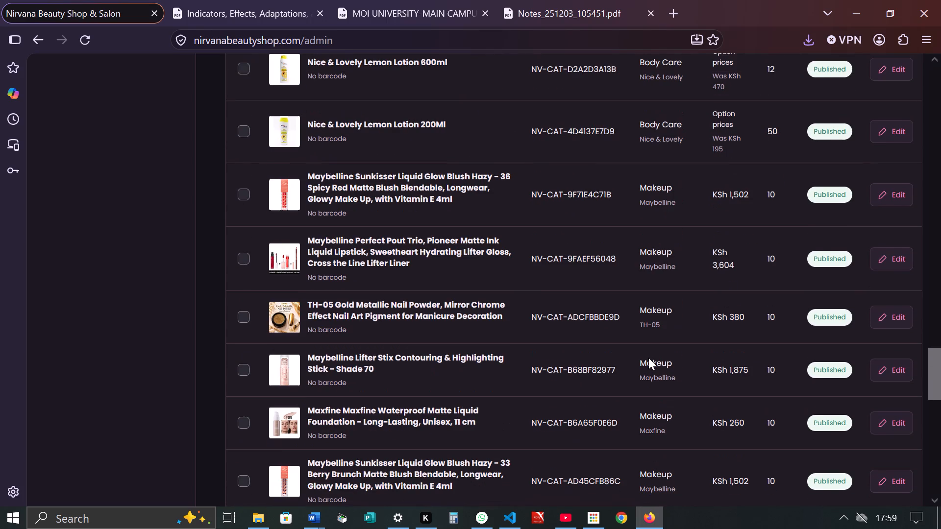
{"action": "left_click", "coordinate": [891, 184]}
{"action": "scroll", "coordinate": [722, 321], "scroll_direction": "down", "scroll_amount": 1}
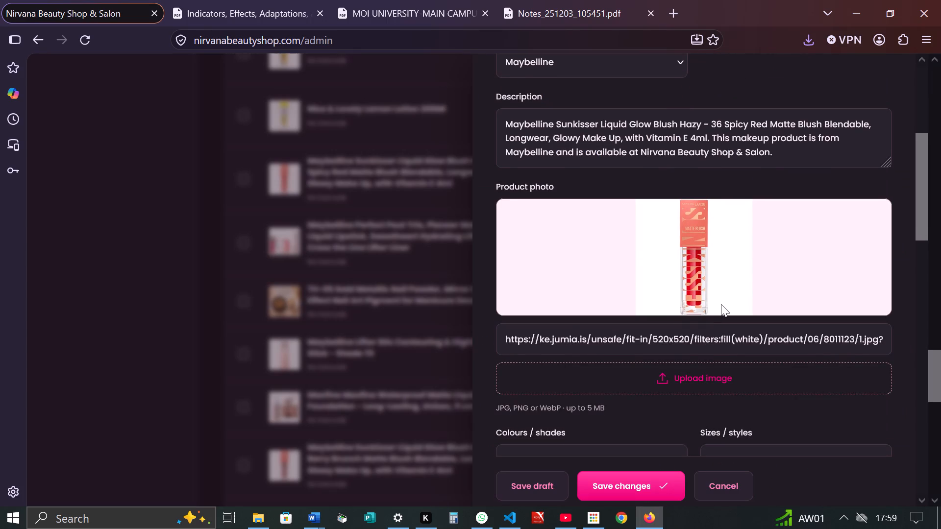
{"action": "scroll", "coordinate": [712, 349], "scroll_direction": "down", "scroll_amount": 2}
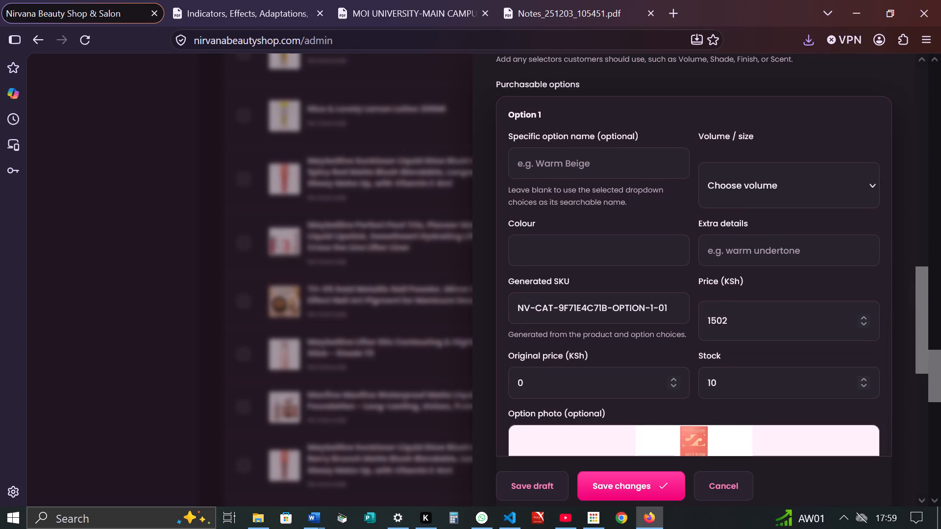
{"action": "left_click", "coordinate": [712, 379]}
{"action": "key", "text": "BackSpace"}
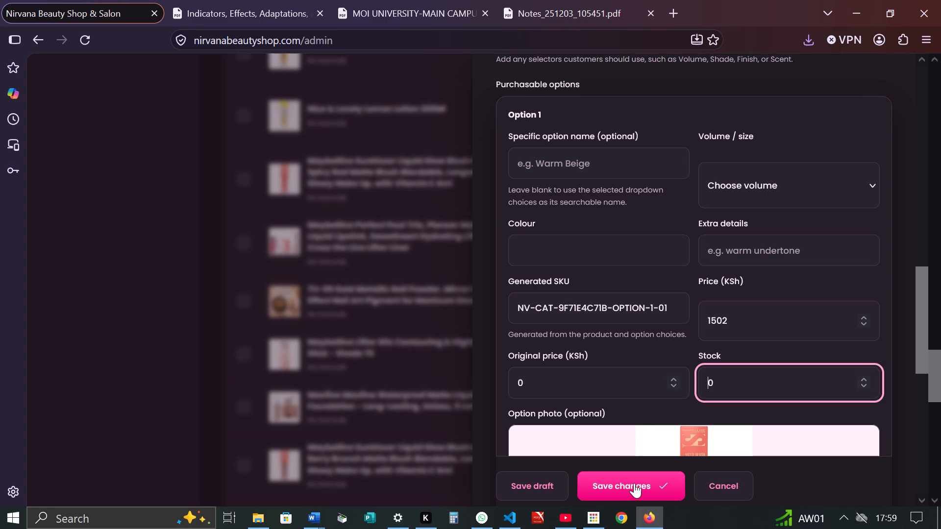
{"action": "left_click", "coordinate": [633, 484]}
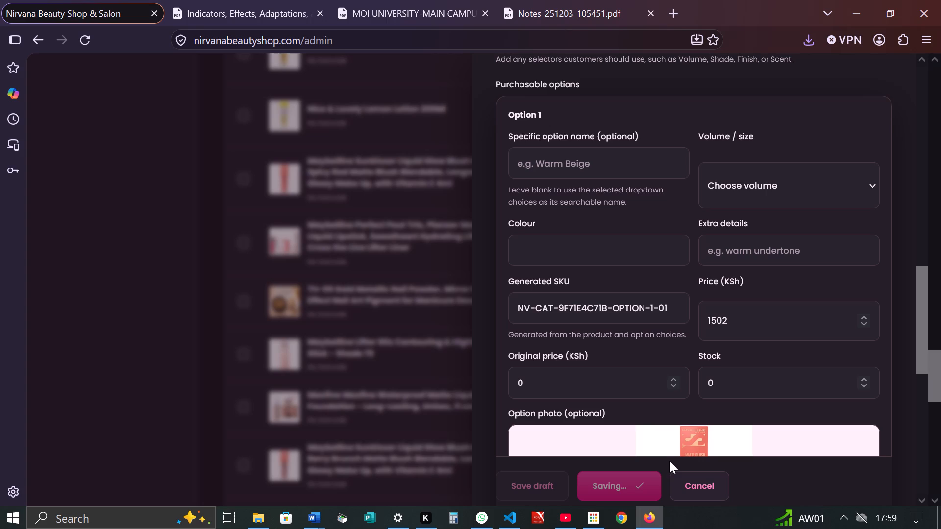
Set the stock of the Maybelline Perfect Pout Trio record to 0 and save the changes.
{"action": "scroll", "coordinate": [674, 411], "scroll_direction": "down", "scroll_amount": 1}
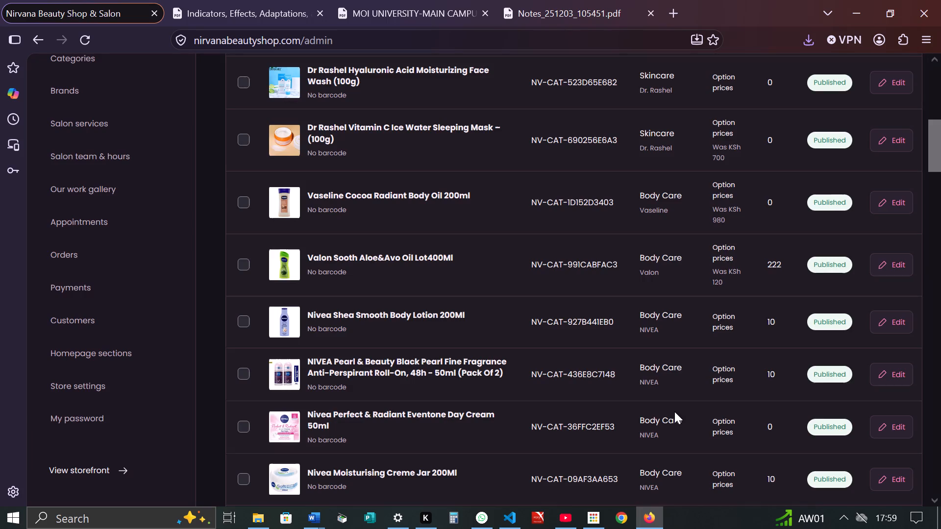
{"action": "scroll", "coordinate": [699, 388], "scroll_direction": "down", "scroll_amount": 3}
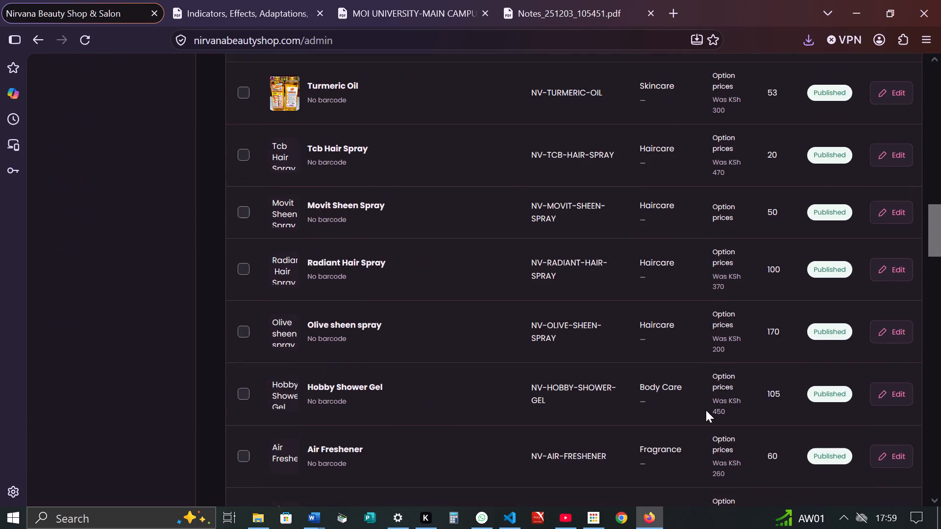
{"action": "scroll", "coordinate": [737, 428], "scroll_direction": "down", "scroll_amount": 2}
{"action": "scroll", "coordinate": [813, 372], "scroll_direction": "down", "scroll_amount": 1}
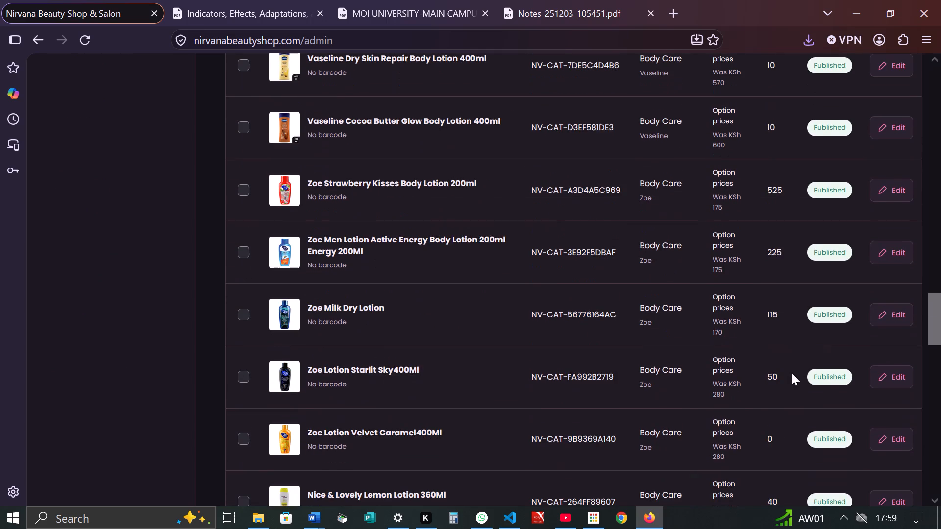
{"action": "scroll", "coordinate": [751, 394], "scroll_direction": "down", "scroll_amount": 1}
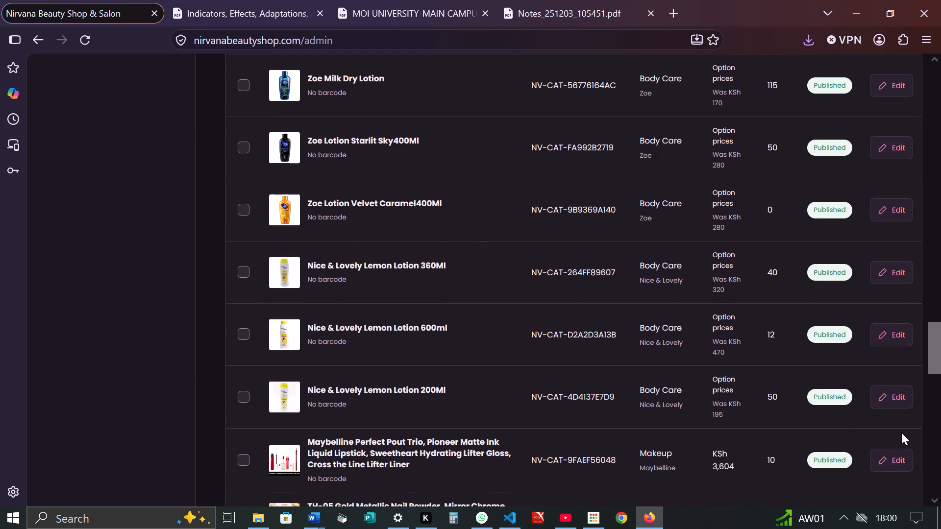
{"action": "left_click", "coordinate": [883, 458]}
{"action": "scroll", "coordinate": [723, 310], "scroll_direction": "down", "scroll_amount": 1}
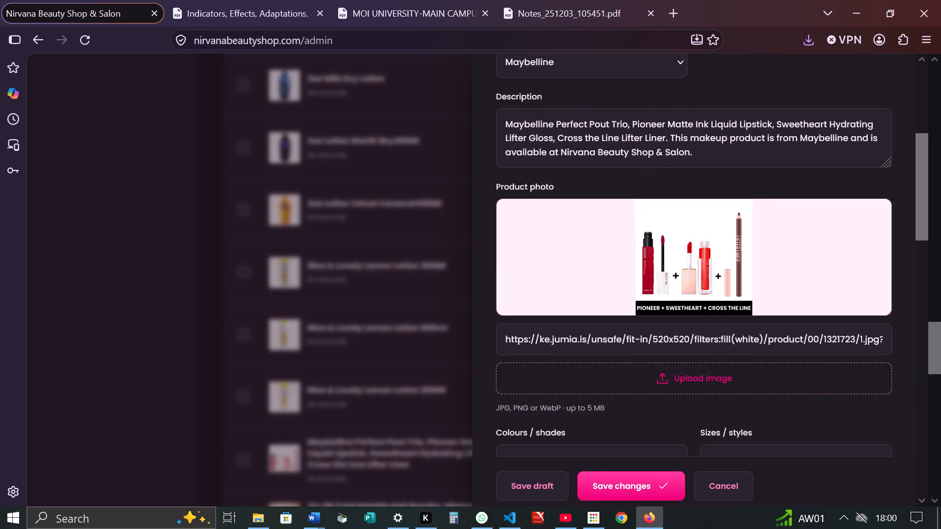
{"action": "scroll", "coordinate": [716, 331], "scroll_direction": "down", "scroll_amount": 3}
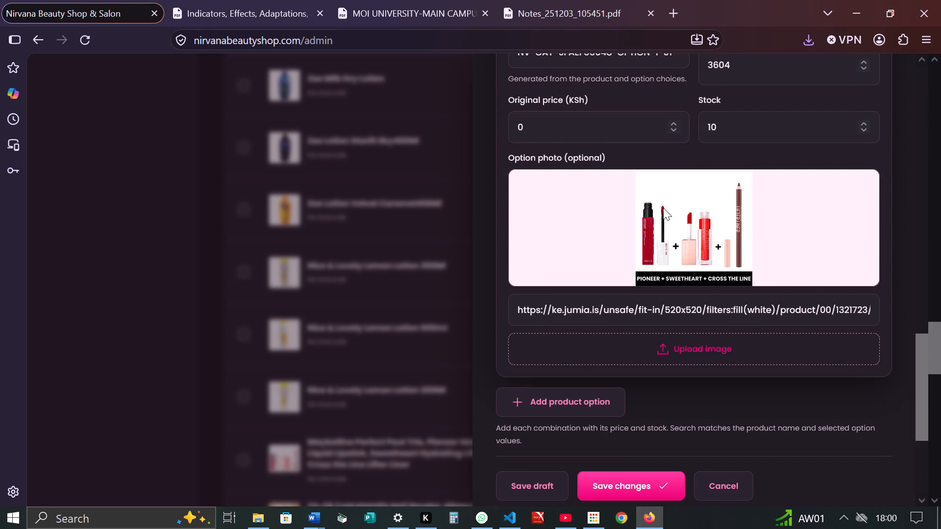
{"action": "left_click", "coordinate": [712, 126]}
{"action": "key", "text": "BackSpace"}
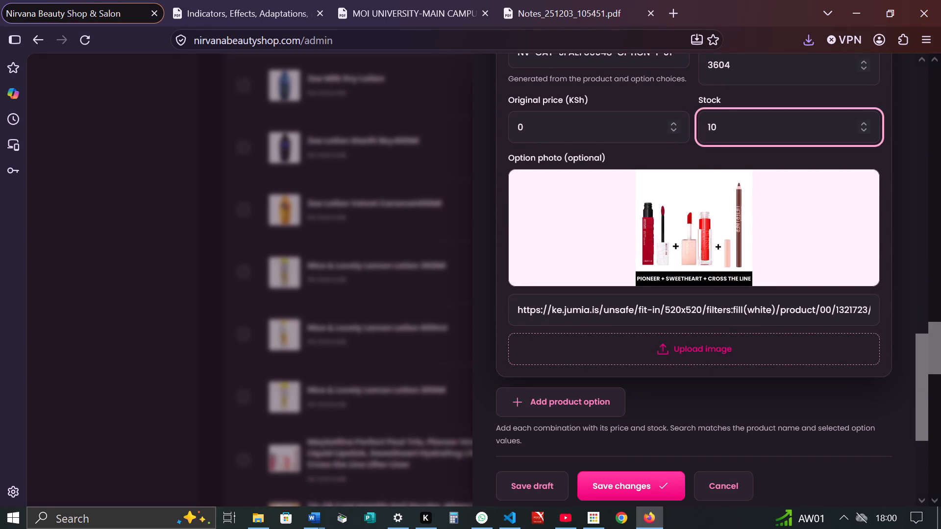
{"action": "left_click", "coordinate": [631, 490]}
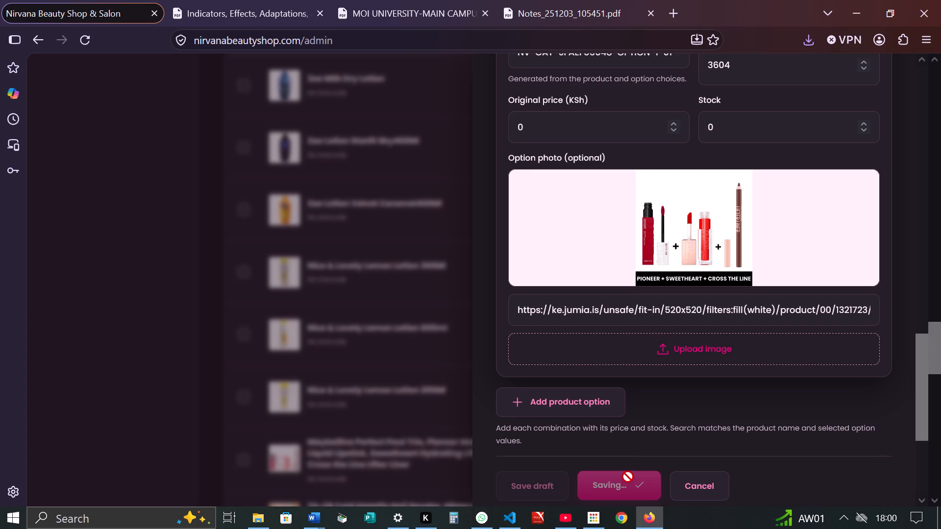
Set the stock of the TH-05 Gold Metallic Nail Powder record to 0 and save the changes.
{"action": "scroll", "coordinate": [649, 424], "scroll_direction": "down", "scroll_amount": 1}
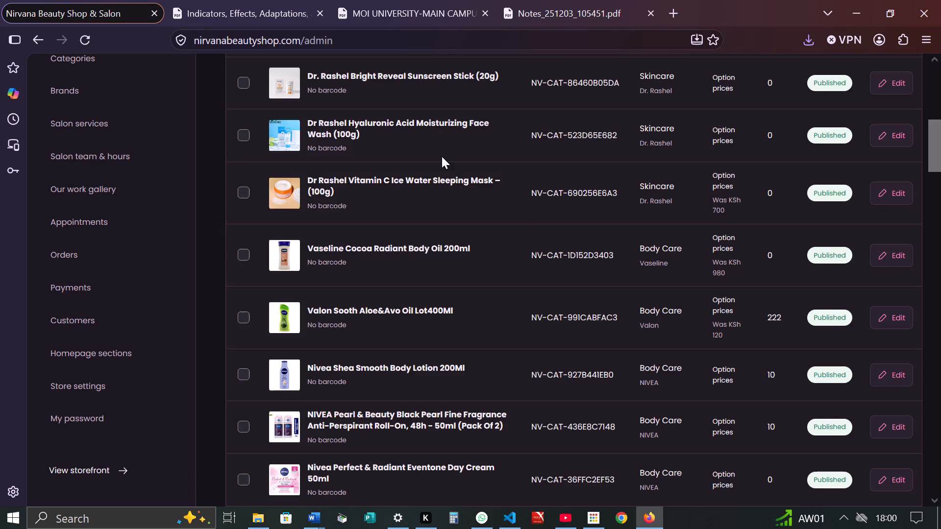
{"action": "scroll", "coordinate": [426, 231], "scroll_direction": "down", "scroll_amount": 1}
{"action": "scroll", "coordinate": [414, 378], "scroll_direction": "down", "scroll_amount": 2}
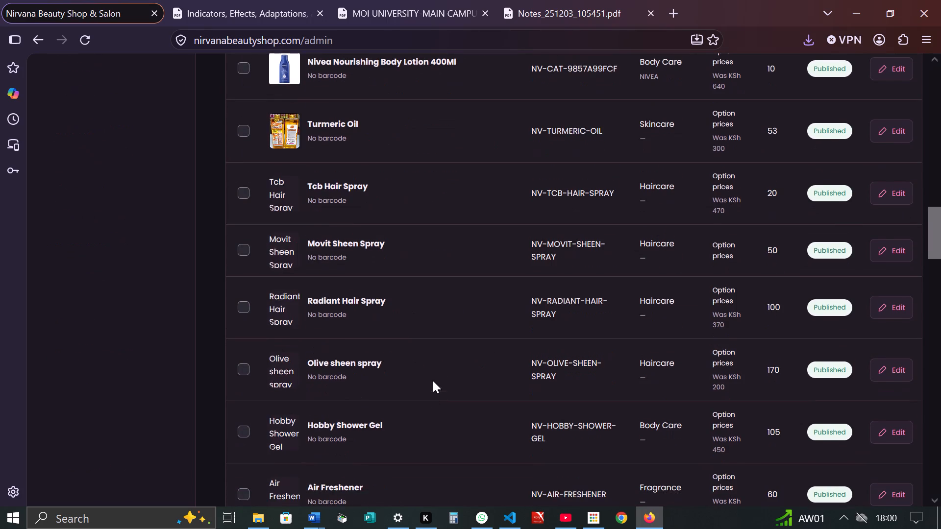
{"action": "scroll", "coordinate": [439, 366], "scroll_direction": "up", "scroll_amount": 1}
{"action": "scroll", "coordinate": [520, 407], "scroll_direction": "down", "scroll_amount": 6}
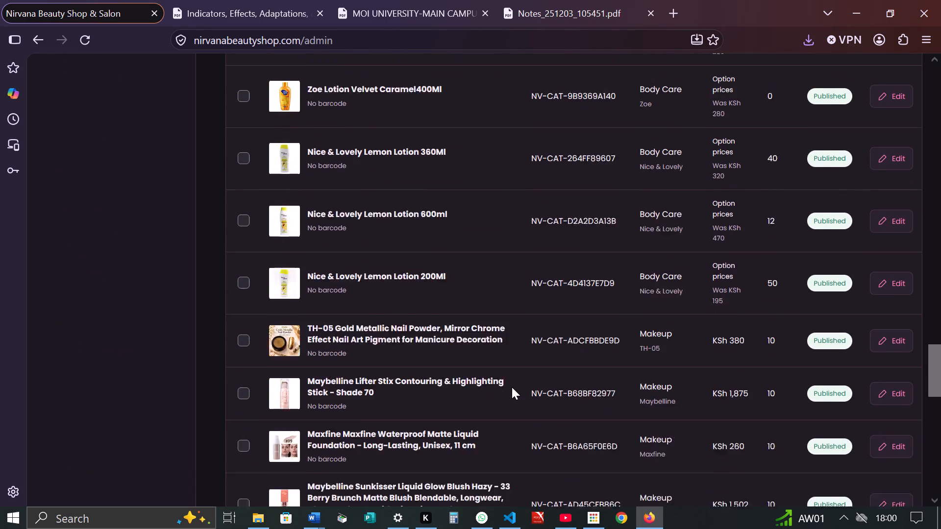
{"action": "left_click", "coordinate": [896, 282]}
{"action": "scroll", "coordinate": [617, 451], "scroll_direction": "down", "scroll_amount": 1}
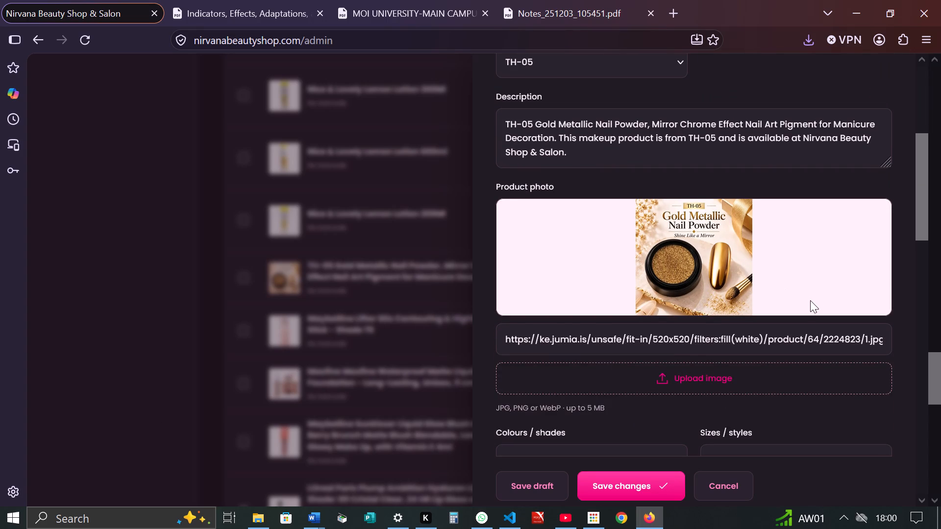
{"action": "scroll", "coordinate": [813, 358], "scroll_direction": "down", "scroll_amount": 2}
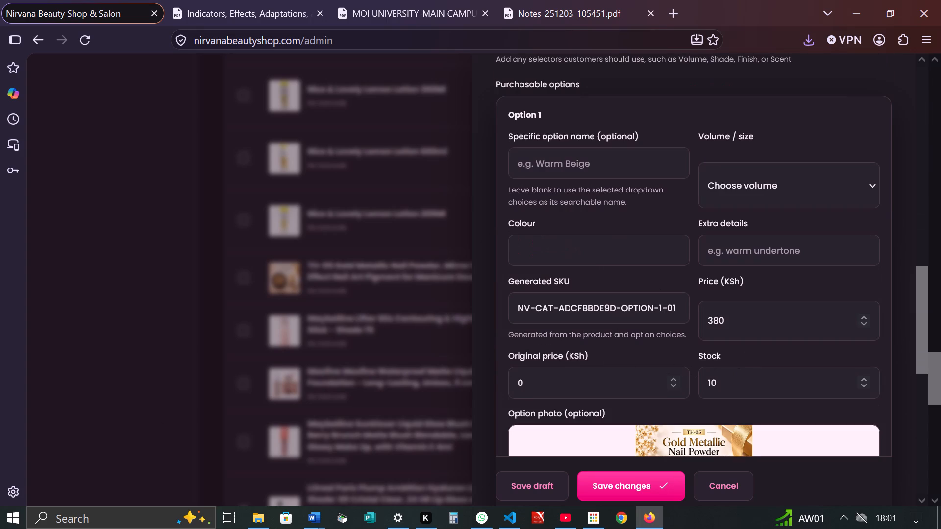
{"action": "left_click", "coordinate": [710, 383]}
{"action": "key", "text": "BackSpace"}
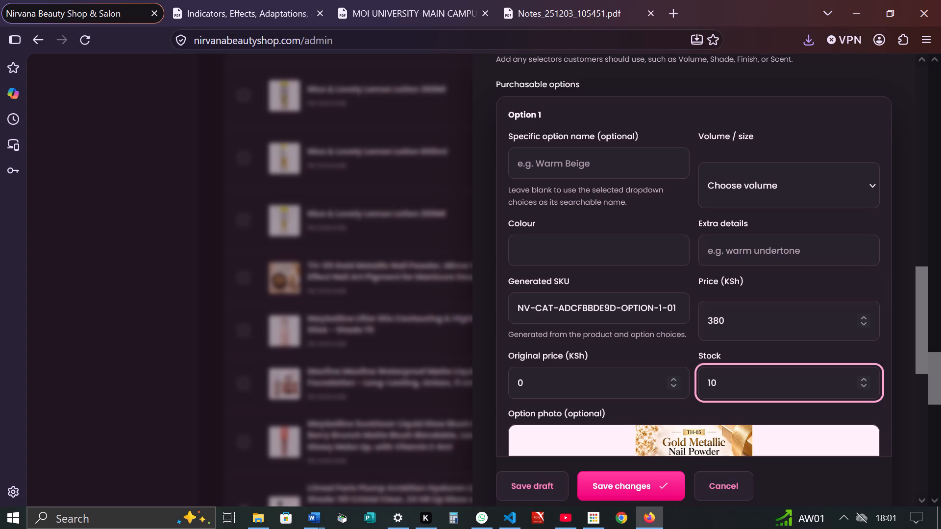
{"action": "left_click", "coordinate": [651, 488]}
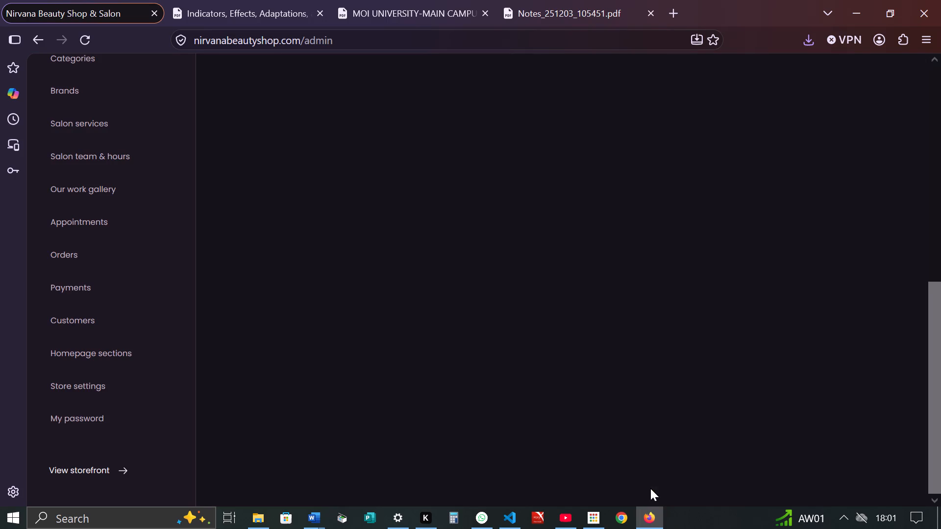
Set the stock of the LOreal Paris Plump Ambition Hyaluron Lip Oil record to 0 and submit the changes.
{"action": "scroll", "coordinate": [630, 390], "scroll_direction": "down", "scroll_amount": 3}
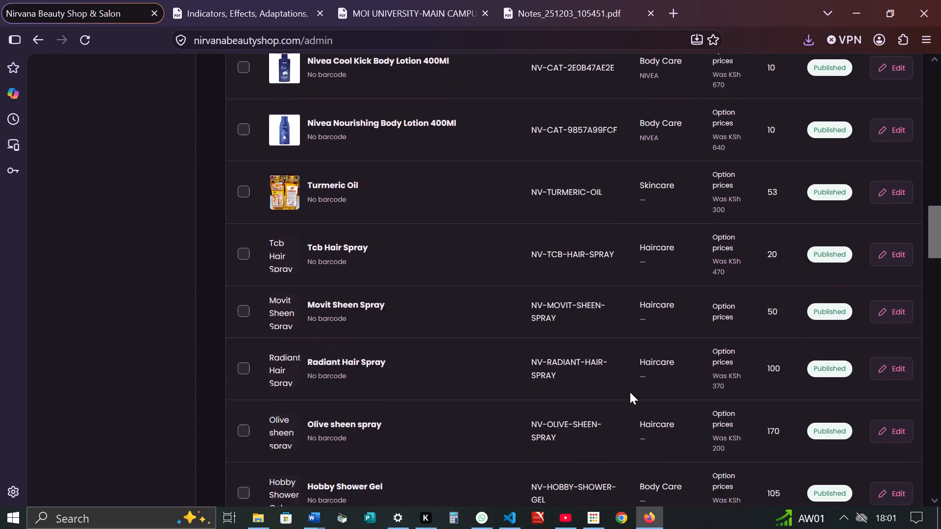
{"action": "scroll", "coordinate": [663, 377], "scroll_direction": "down", "scroll_amount": 4}
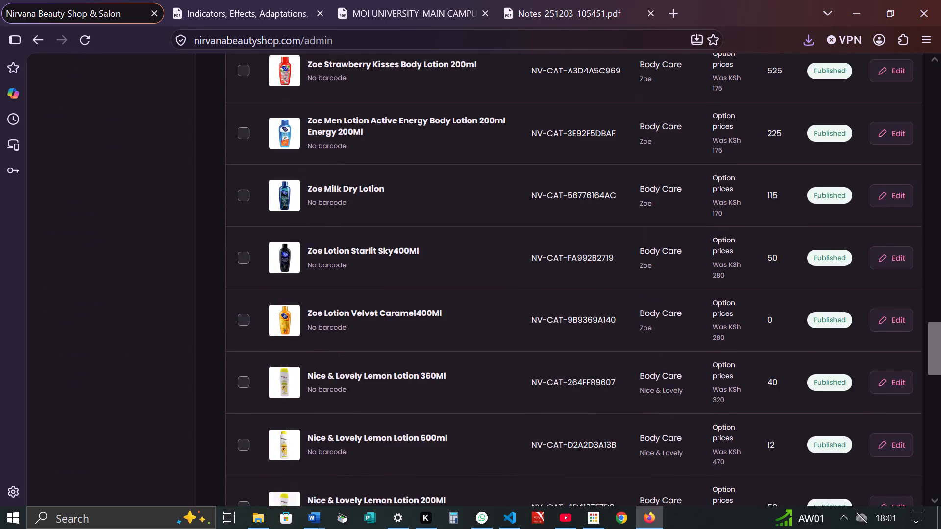
{"action": "scroll", "coordinate": [664, 375], "scroll_direction": "down", "scroll_amount": 2}
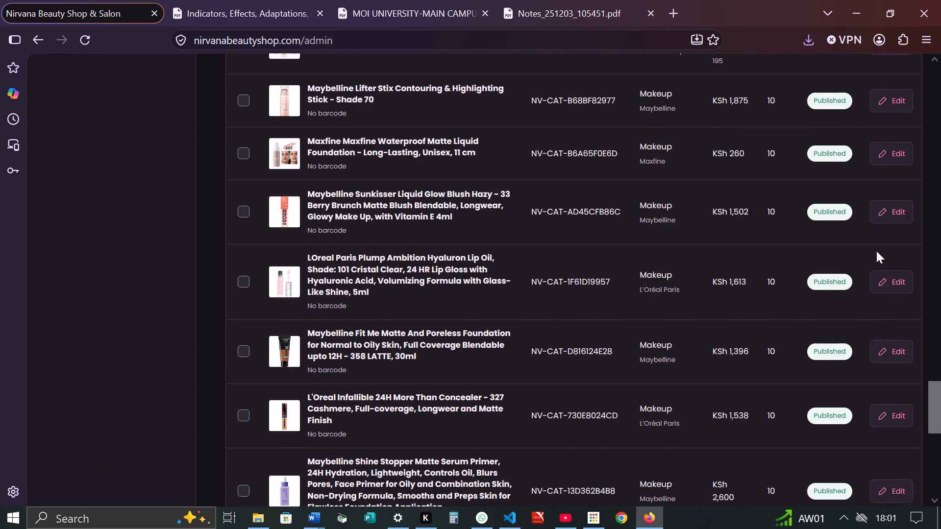
{"action": "left_click", "coordinate": [899, 277]}
{"action": "scroll", "coordinate": [733, 378], "scroll_direction": "down", "scroll_amount": 1}
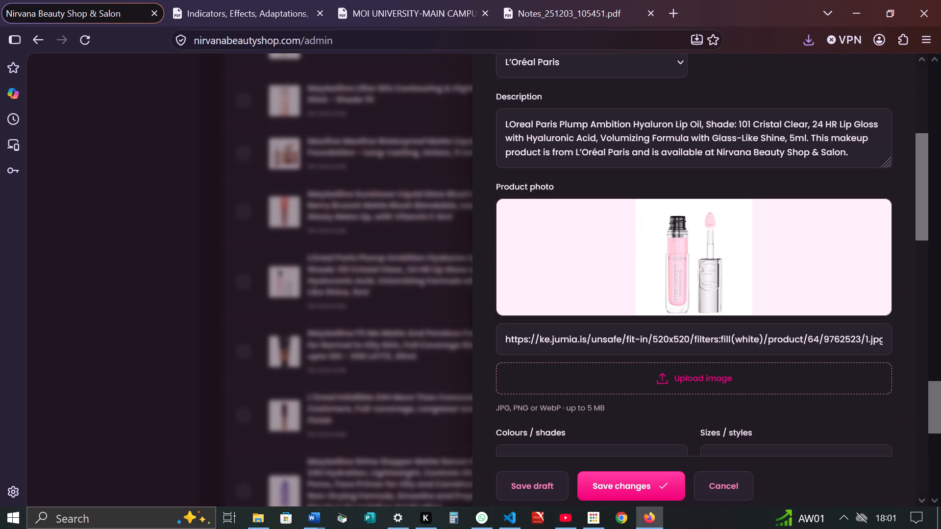
{"action": "scroll", "coordinate": [714, 352], "scroll_direction": "down", "scroll_amount": 3}
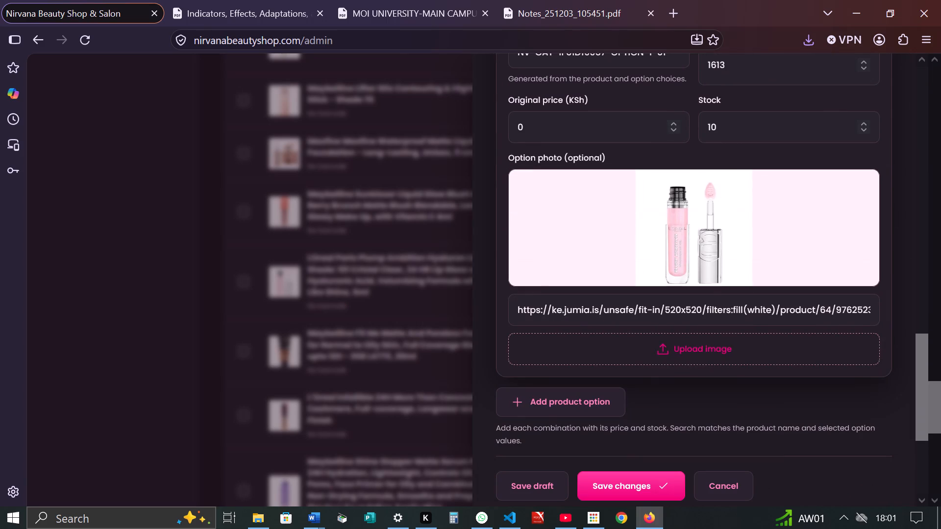
{"action": "left_click", "coordinate": [710, 130]}
{"action": "key", "text": "BackSpace"}
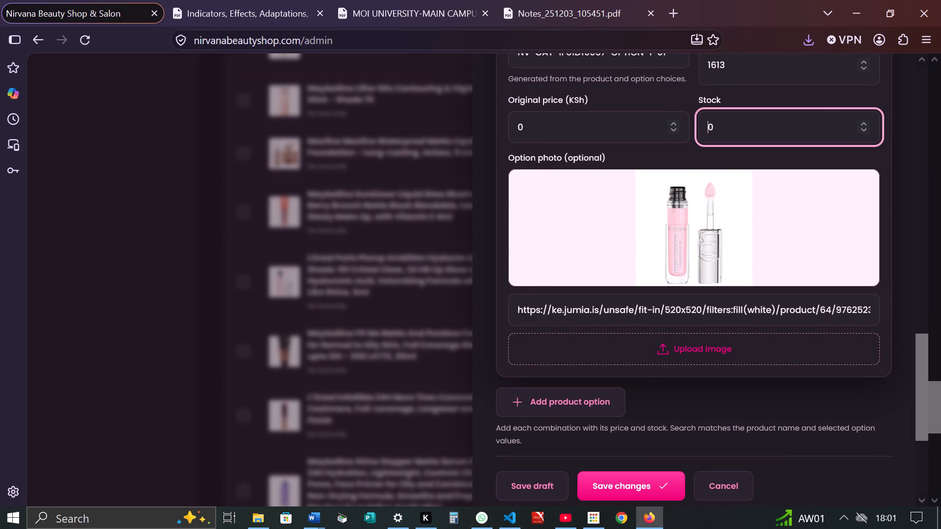
{"action": "left_click", "coordinate": [619, 481]}
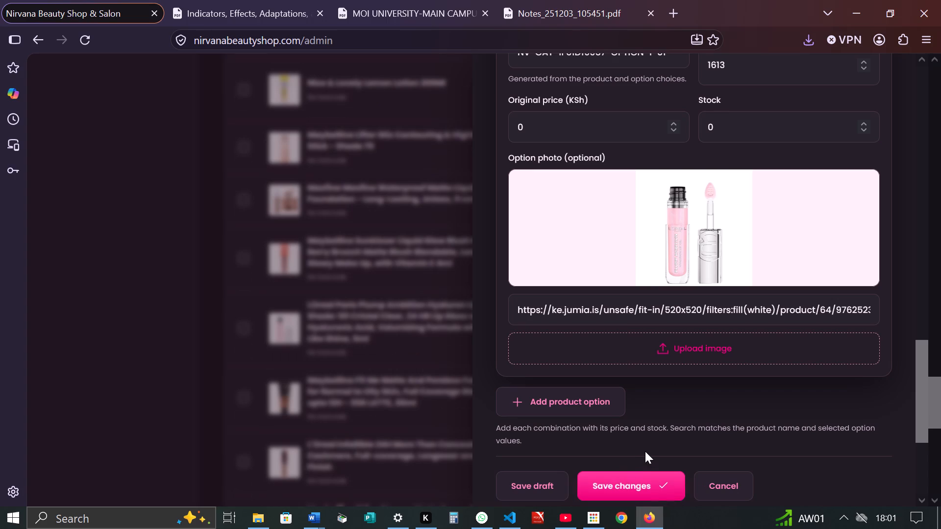
Shorten the general product name to LOreal Paris Plump Ambition Hyaluron Lip Oil and save the changes.
{"action": "scroll", "coordinate": [688, 377], "scroll_direction": "down", "scroll_amount": 1}
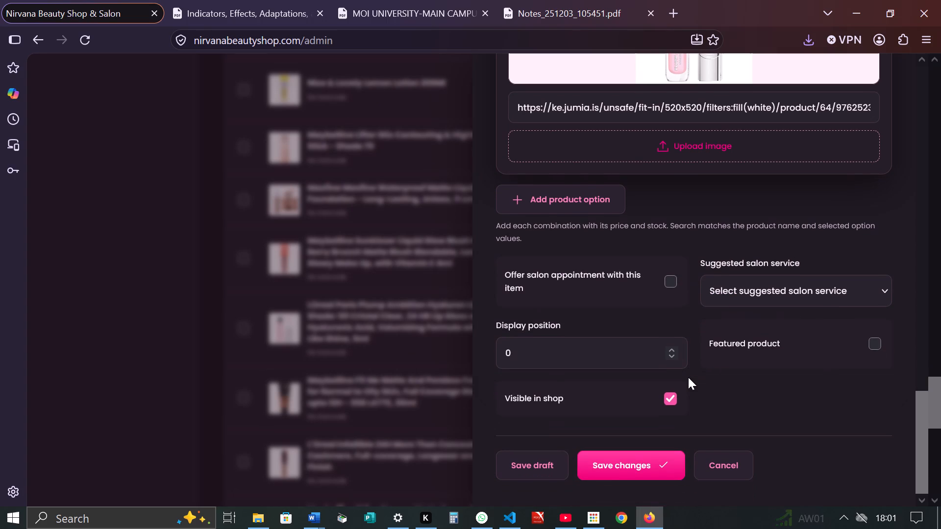
{"action": "scroll", "coordinate": [688, 377], "scroll_direction": "down", "scroll_amount": 1}
{"action": "scroll", "coordinate": [660, 345], "scroll_direction": "up", "scroll_amount": 5}
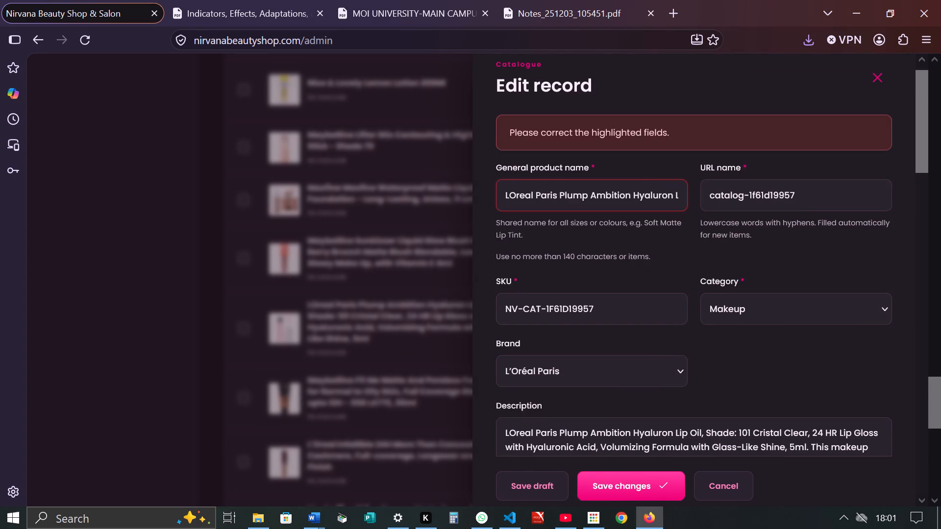
{"action": "left_click", "coordinate": [672, 196]}
{"action": "key", "text": "Right"}
{"action": "key", "text": "Right"}
{"action": "key", "text": "Right"}
{"action": "key", "text": "Right"}
{"action": "key", "text": "Right"}
{"action": "key", "text": "Right"}
{"action": "key", "text": "Right"}
{"action": "key", "text": "Right"}
{"action": "key", "text": "Right"}
{"action": "key", "text": "Right"}
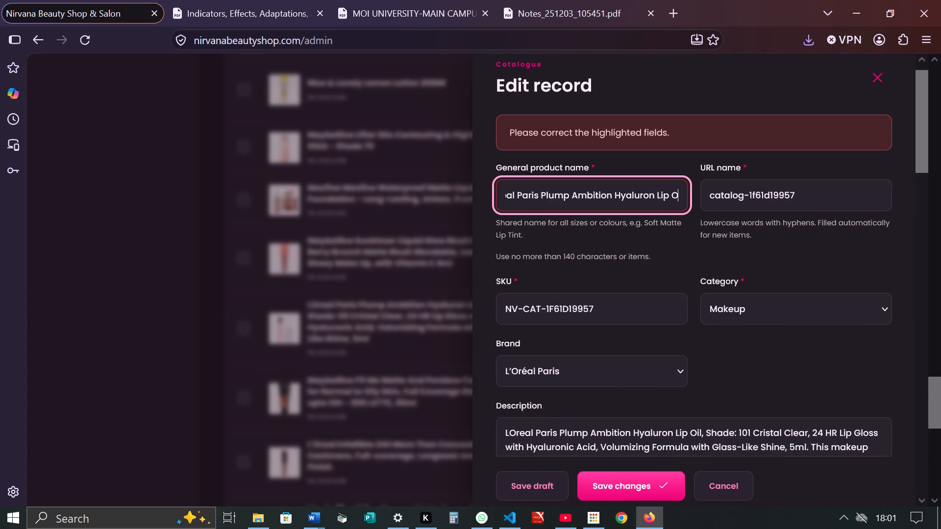
{"action": "key", "text": "Right"}
{"action": "key", "text": "Right"}
{"action": "key", "text": "Right"}
{"action": "key", "text": "Right"}
{"action": "key", "text": "Right"}
{"action": "key", "text": "Right"}
{"action": "key", "text": "Right"}
{"action": "key", "text": "Right"}
{"action": "key", "text": "Right"}
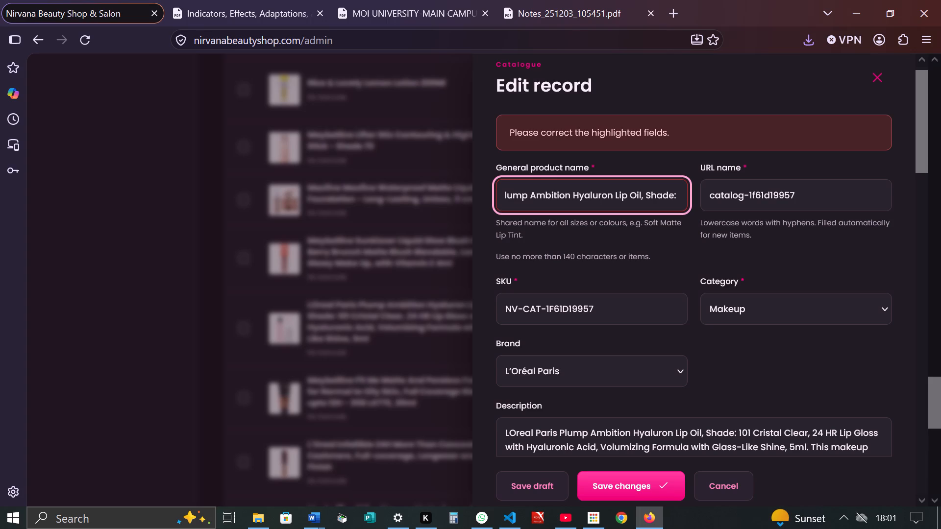
{"action": "left_click_drag", "start_coordinate": [640, 194], "coordinate": [645, 195]}
{"action": "left_click_drag", "start_coordinate": [645, 195], "coordinate": [866, 223]}
{"action": "key", "text": "BackSpace"}
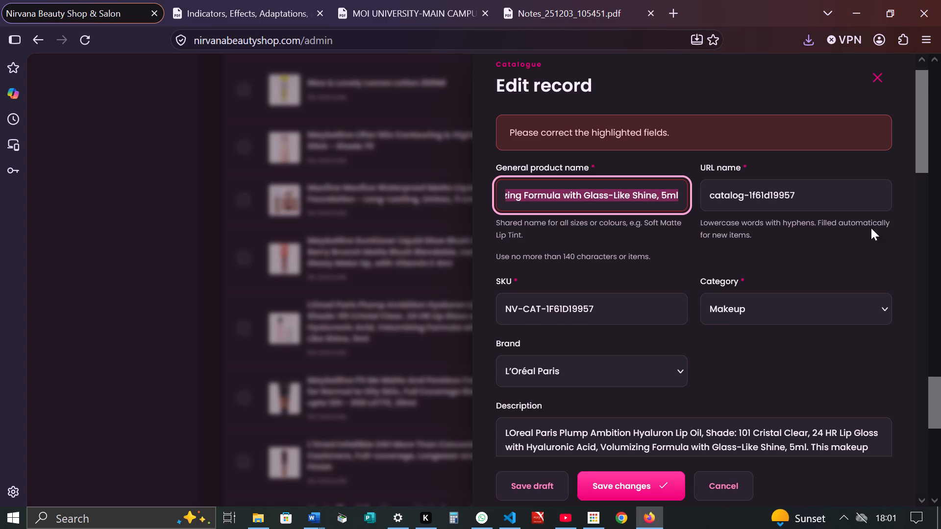
{"action": "left_click", "coordinate": [679, 193]}
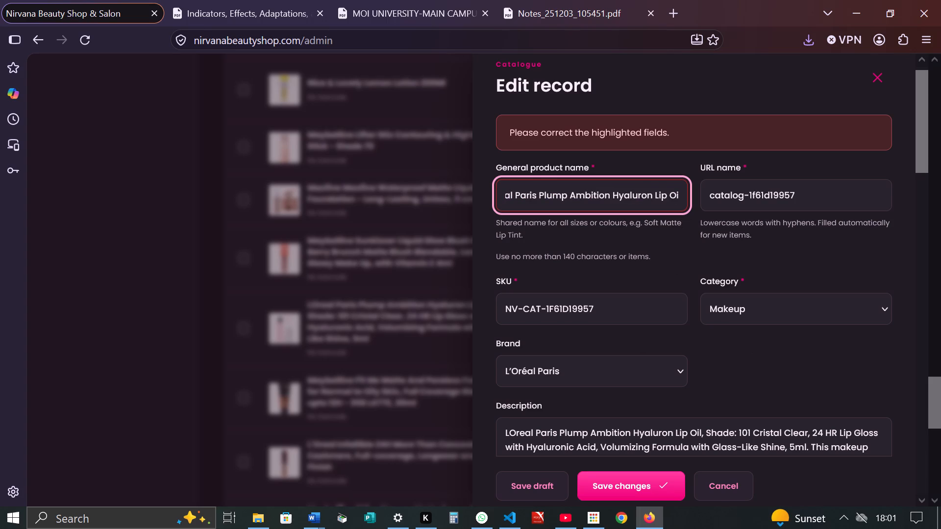
{"action": "left_click", "coordinate": [671, 194]}
{"action": "left_click", "coordinate": [677, 192]}
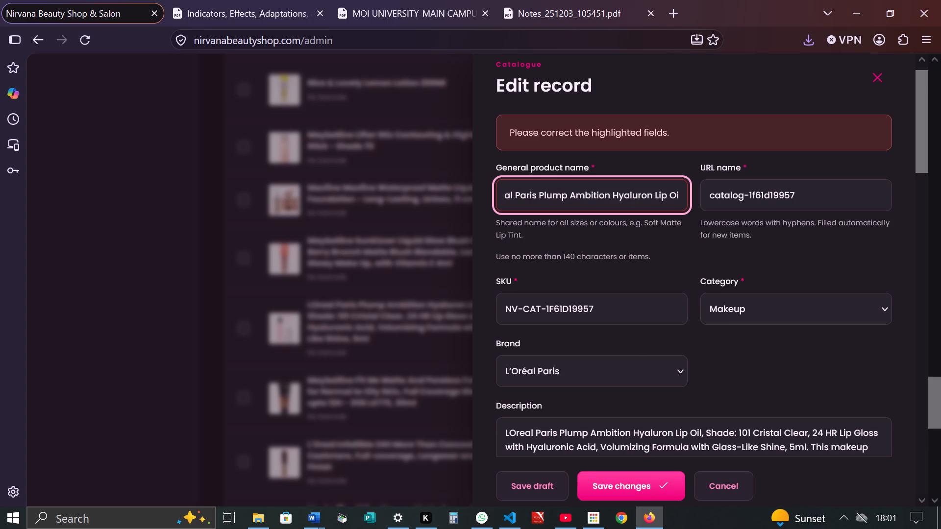
{"action": "left_click", "coordinate": [678, 193]}
{"action": "left_click", "coordinate": [678, 192]}
{"action": "left_click", "coordinate": [676, 192]}
{"action": "key", "text": "Right"}
{"action": "key", "text": "l"}
{"action": "left_click", "coordinate": [615, 486]}
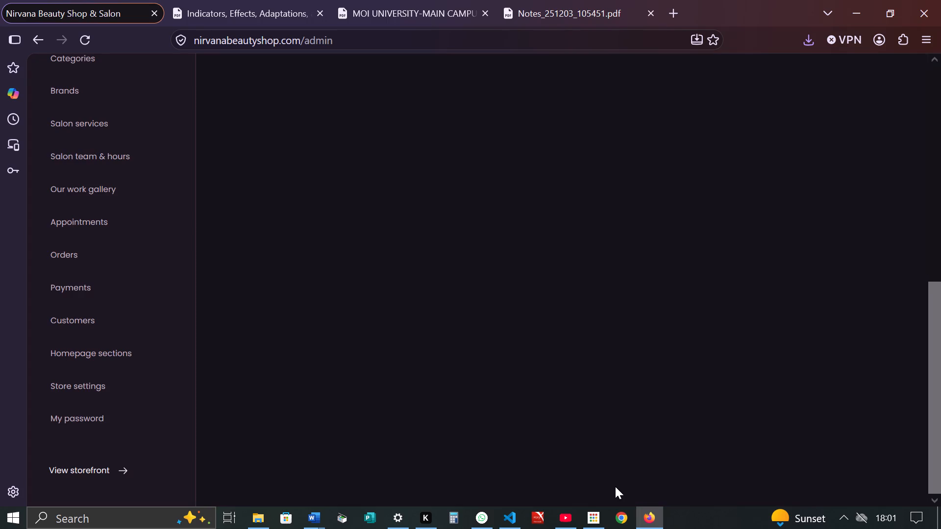
Set the stock of the Maybelline Lifter Stix Contouring & Highlighting Stick - Shade 70 record to 0 and save the changes.
{"action": "scroll", "coordinate": [514, 354], "scroll_direction": "down", "scroll_amount": 5}
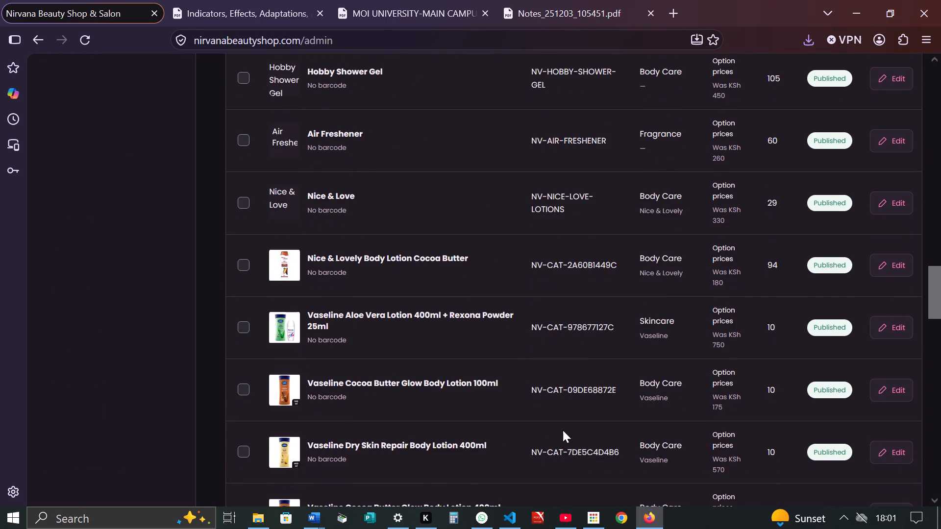
{"action": "scroll", "coordinate": [569, 425], "scroll_direction": "down", "scroll_amount": 3}
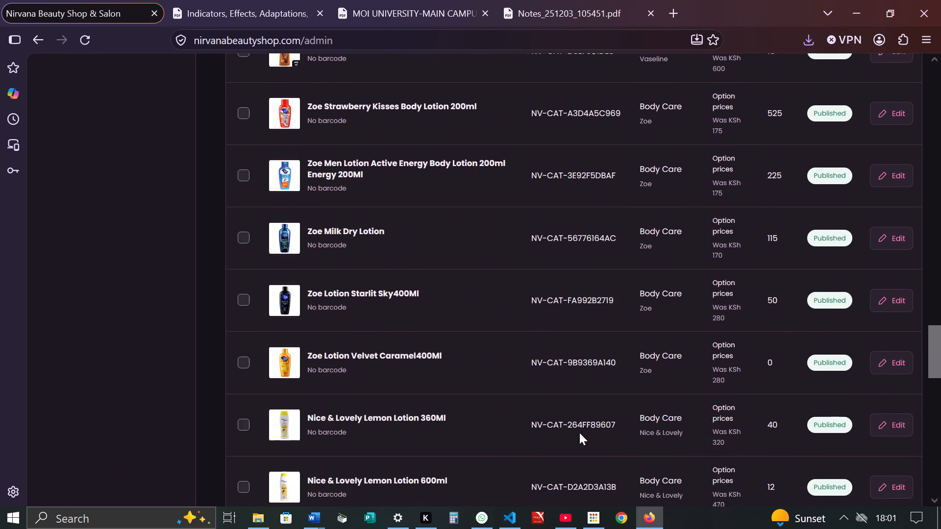
{"action": "left_click", "coordinate": [880, 388]}
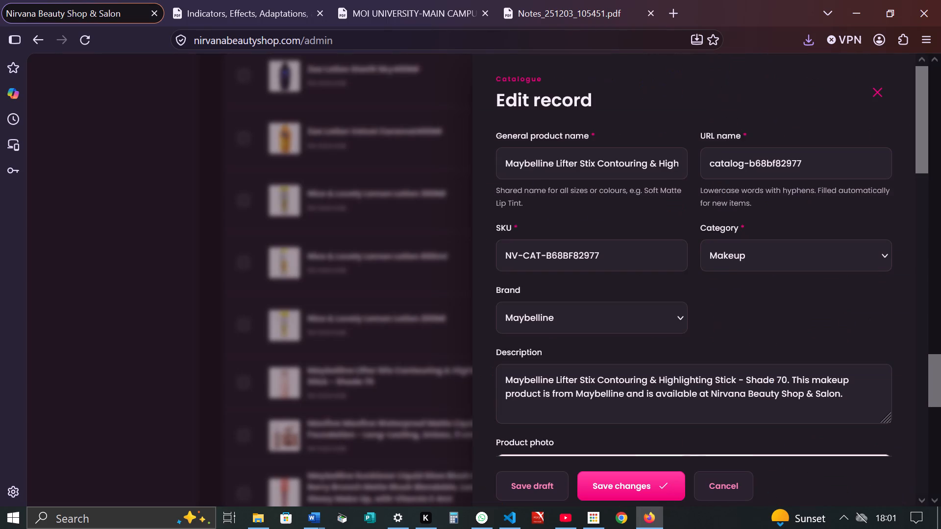
{"action": "scroll", "coordinate": [685, 405], "scroll_direction": "down", "scroll_amount": 1}
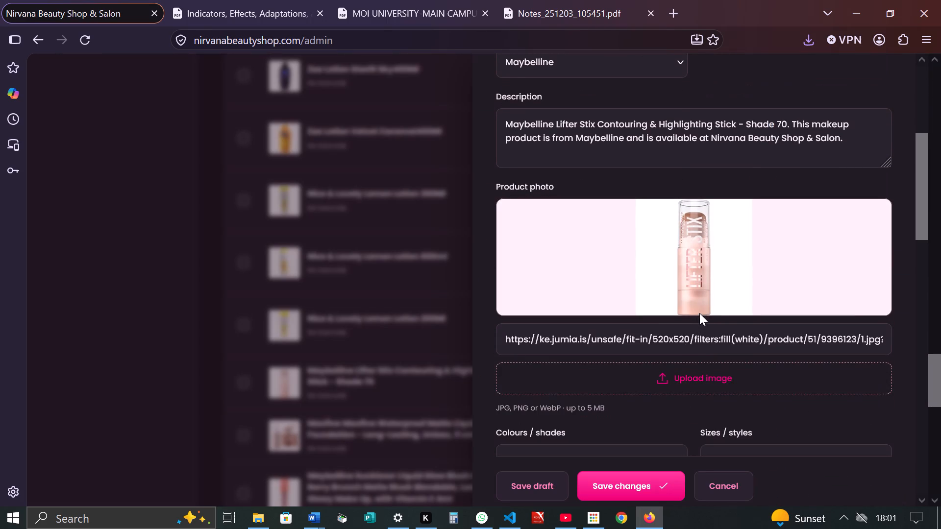
{"action": "scroll", "coordinate": [699, 313], "scroll_direction": "down", "scroll_amount": 2}
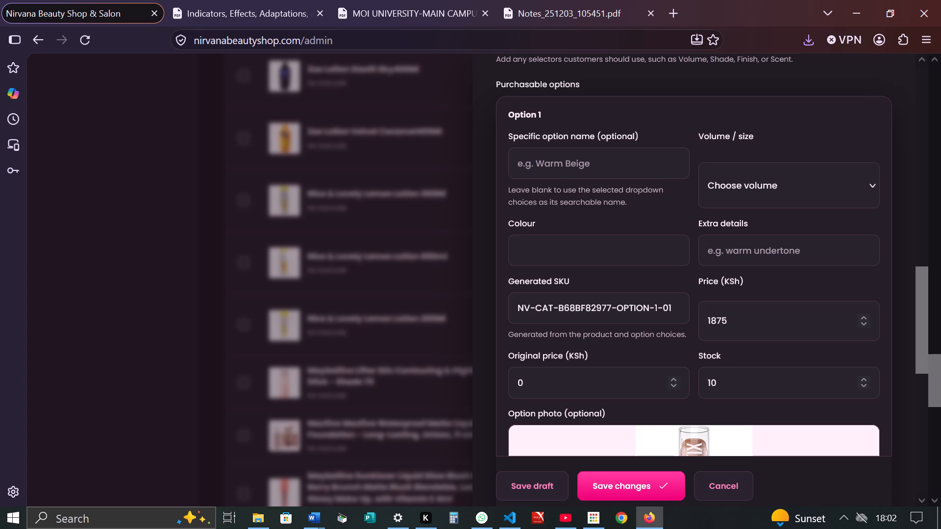
{"action": "left_click", "coordinate": [710, 379]}
{"action": "key", "text": "BackSpace"}
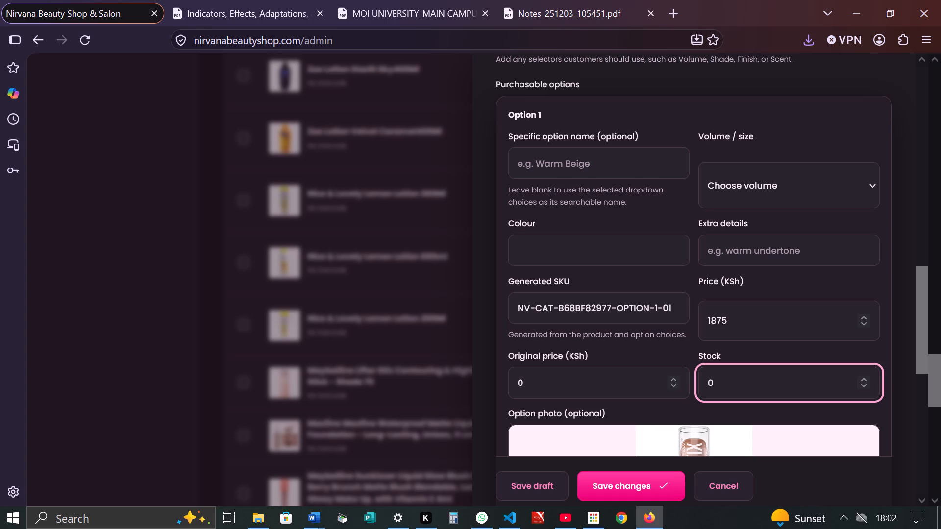
{"action": "scroll", "coordinate": [700, 390], "scroll_direction": "down", "scroll_amount": 1}
{"action": "left_click", "coordinate": [597, 498]}
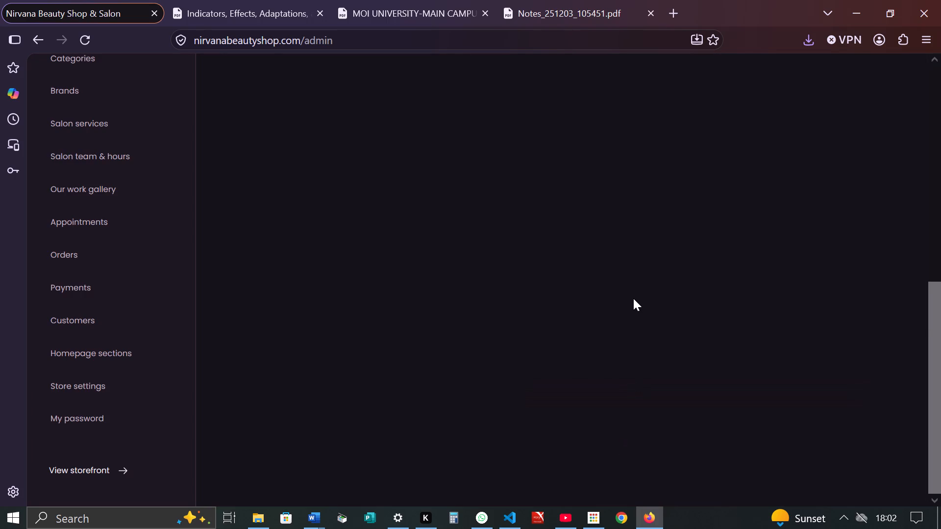
Set the stock of the Maxfine Waterproof Matte Liquid Foundation record to 0 and save the changes.
{"action": "scroll", "coordinate": [606, 272], "scroll_direction": "down", "scroll_amount": 2}
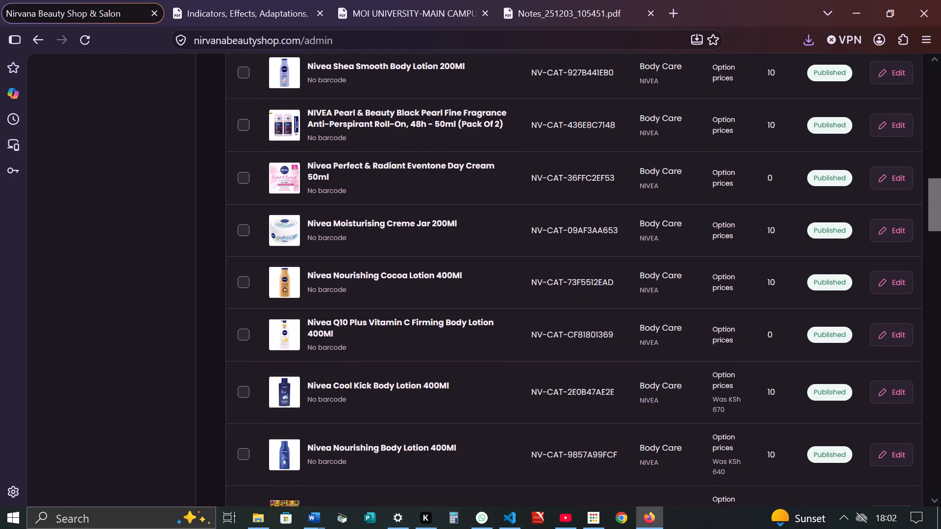
{"action": "scroll", "coordinate": [332, 376], "scroll_direction": "down", "scroll_amount": 2}
{"action": "scroll", "coordinate": [394, 354], "scroll_direction": "down", "scroll_amount": 2}
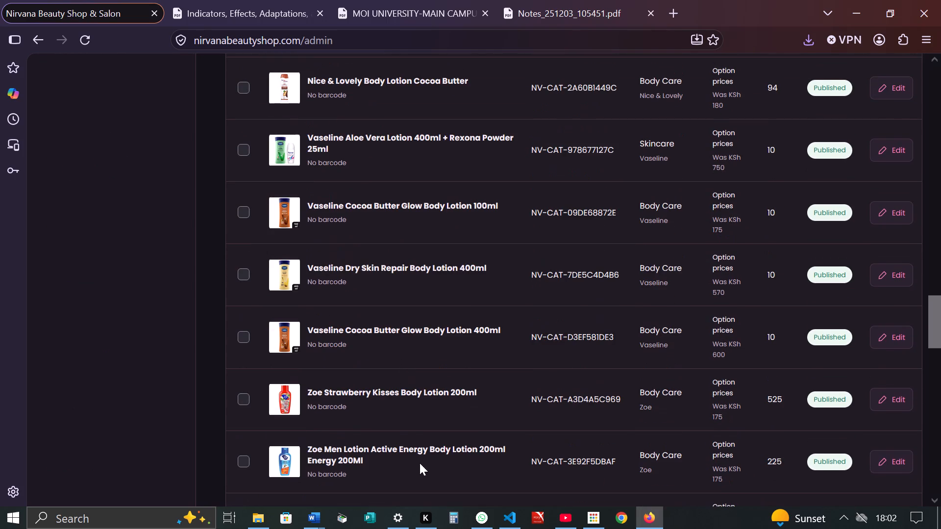
{"action": "scroll", "coordinate": [426, 438], "scroll_direction": "down", "scroll_amount": 2}
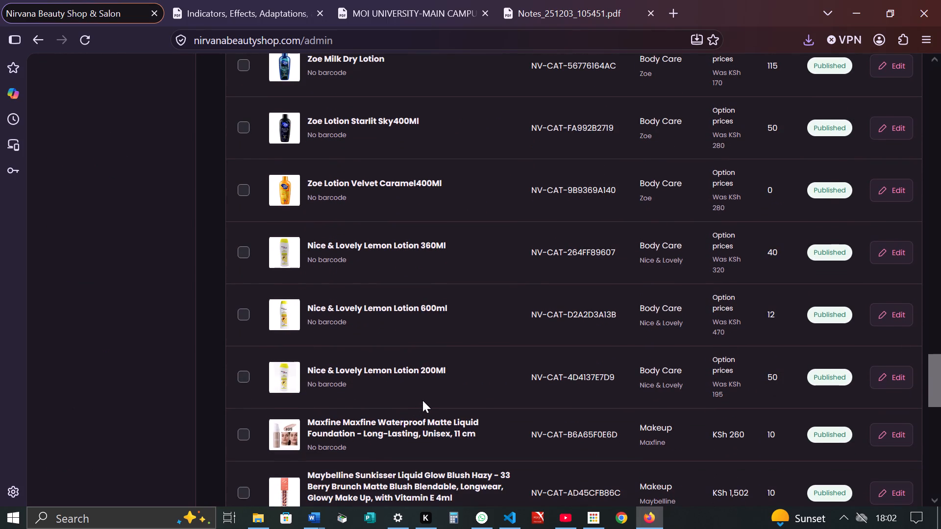
{"action": "left_click", "coordinate": [881, 432]}
{"action": "scroll", "coordinate": [353, 268], "scroll_direction": "down", "scroll_amount": 1}
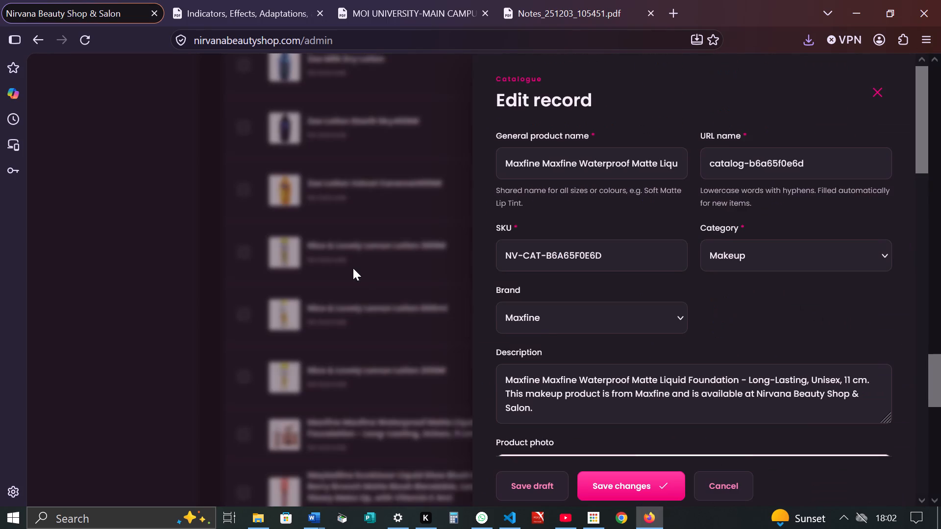
{"action": "scroll", "coordinate": [582, 332], "scroll_direction": "down", "scroll_amount": 2}
{"action": "scroll", "coordinate": [632, 286], "scroll_direction": "up", "scroll_amount": 1}
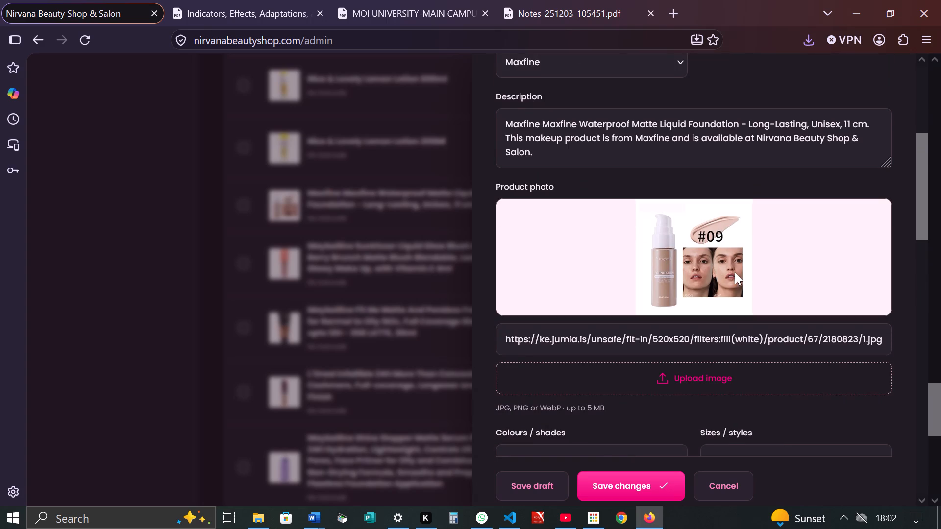
{"action": "scroll", "coordinate": [735, 272], "scroll_direction": "down", "scroll_amount": 3}
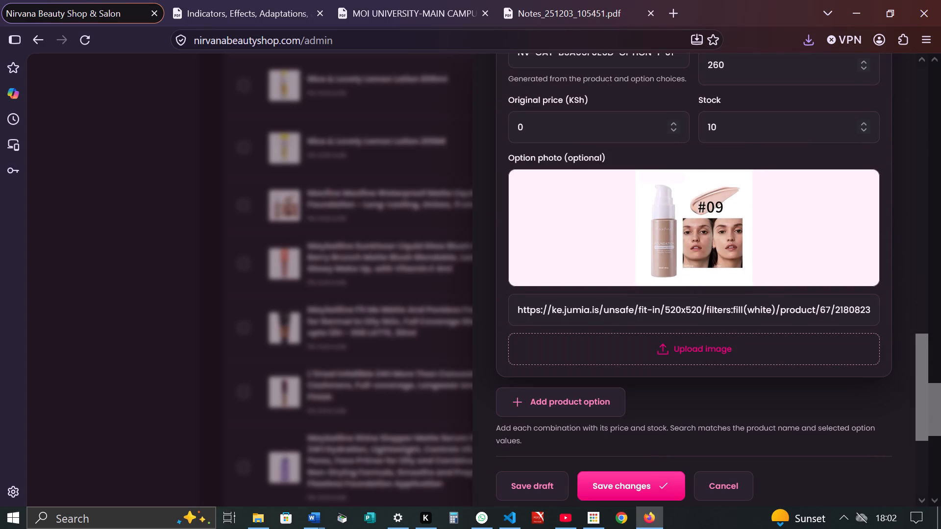
{"action": "left_click", "coordinate": [712, 129]}
{"action": "key", "text": "BackSpace"}
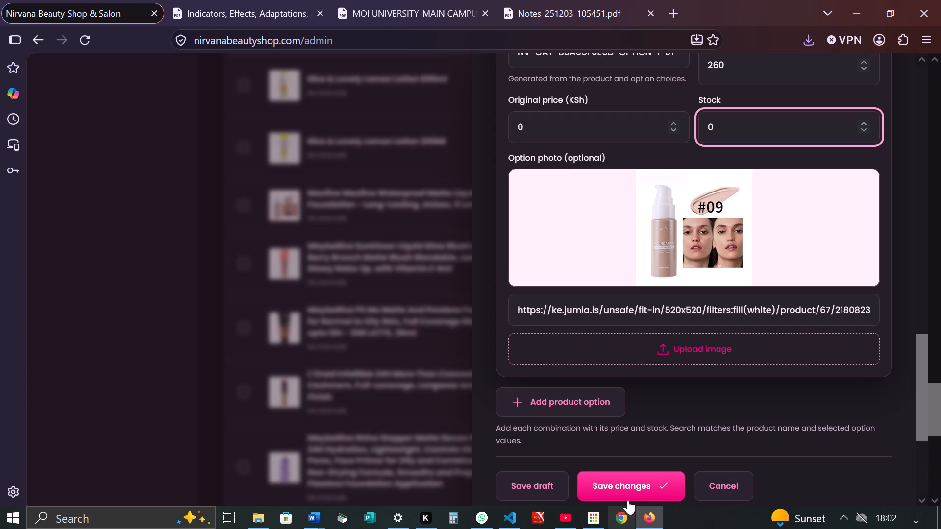
{"action": "left_click", "coordinate": [629, 491]}
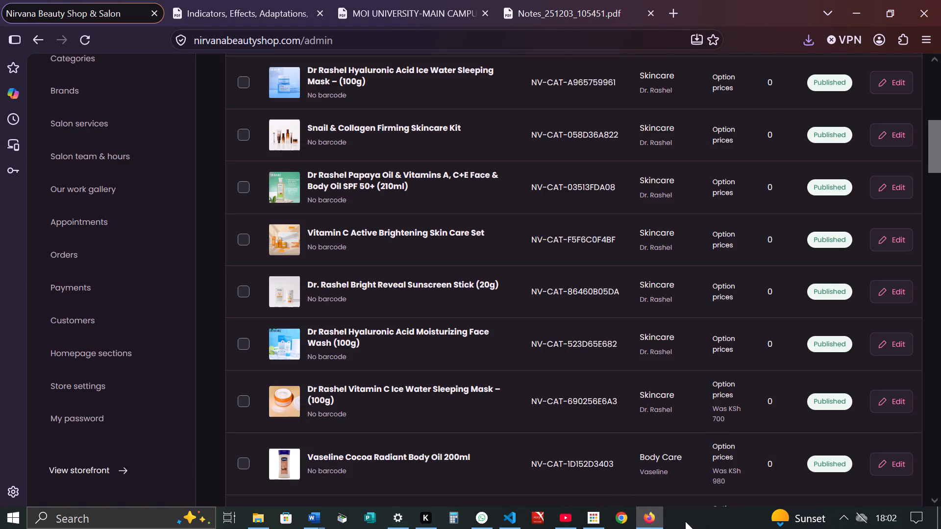
Set the stock of the Maybelline Sunkisser Liquid Glow Blush Hazy - 33 Berry Brunch record to 0 and save the changes.
{"action": "scroll", "coordinate": [664, 506], "scroll_direction": "down", "scroll_amount": 1}
{"action": "scroll", "coordinate": [619, 441], "scroll_direction": "down", "scroll_amount": 1}
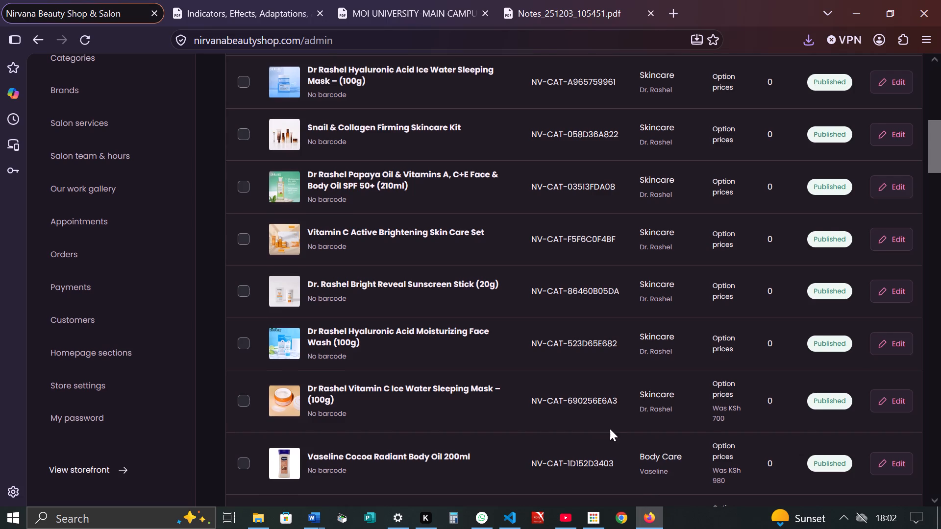
{"action": "scroll", "coordinate": [606, 386], "scroll_direction": "down", "scroll_amount": 5}
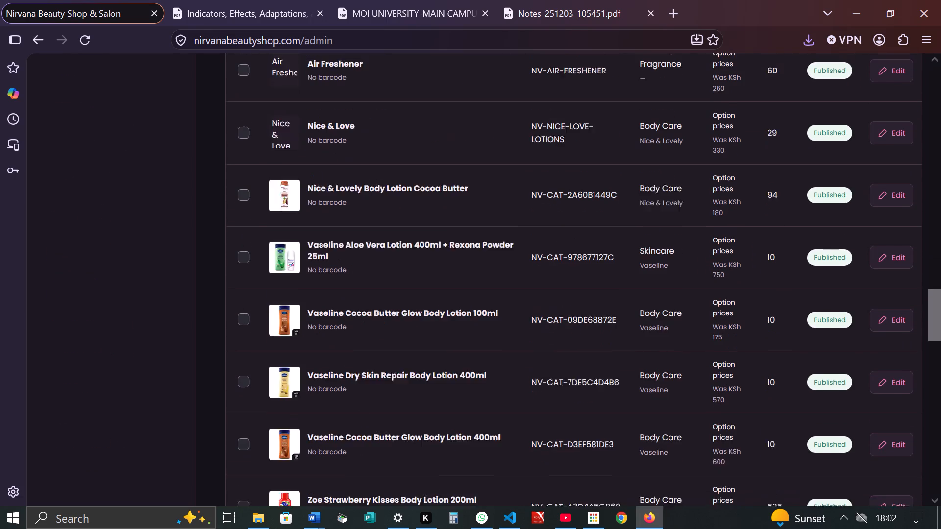
{"action": "scroll", "coordinate": [750, 323], "scroll_direction": "down", "scroll_amount": 2}
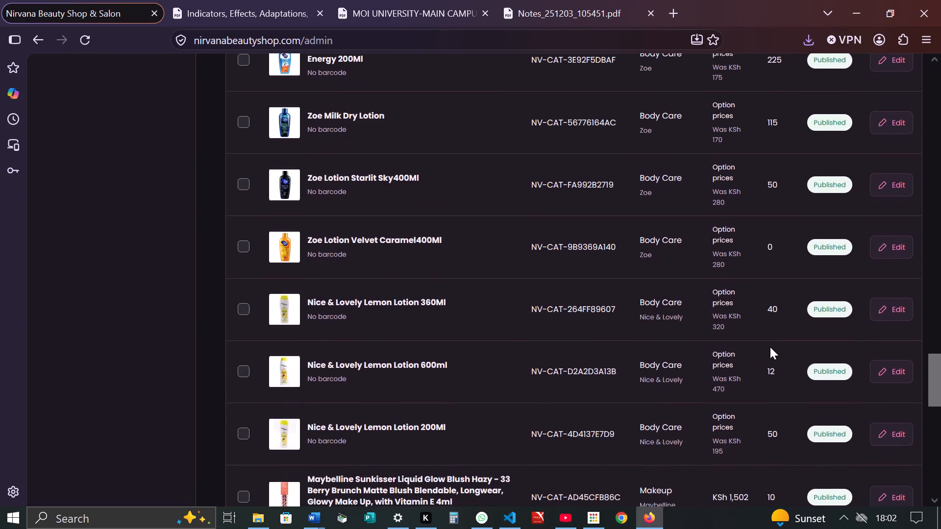
{"action": "scroll", "coordinate": [770, 347], "scroll_direction": "down", "scroll_amount": 1}
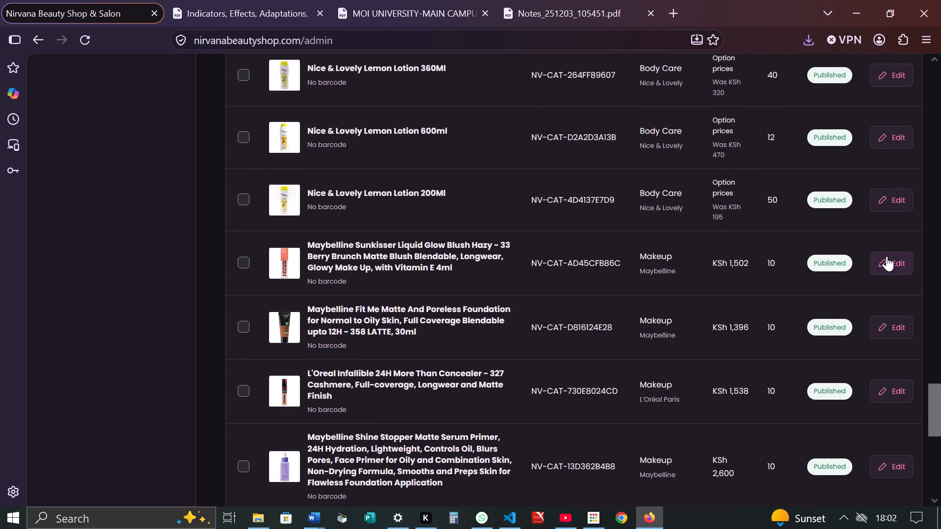
{"action": "left_click", "coordinate": [887, 256]}
{"action": "scroll", "coordinate": [659, 269], "scroll_direction": "down", "scroll_amount": 1}
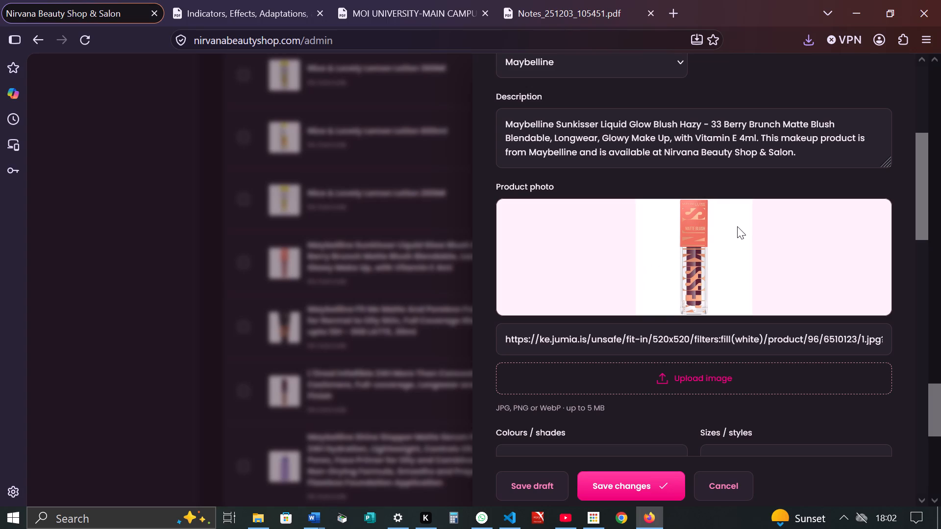
{"action": "scroll", "coordinate": [620, 200], "scroll_direction": "down", "scroll_amount": 1}
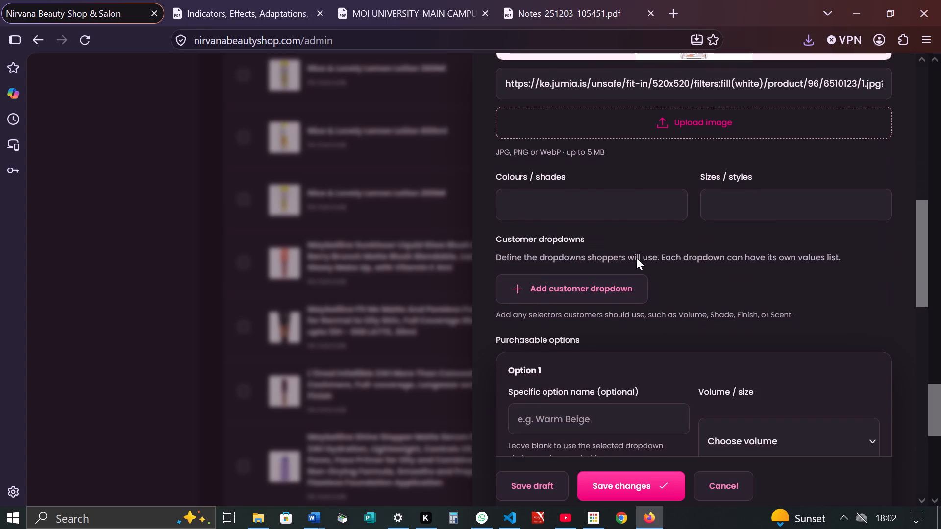
{"action": "scroll", "coordinate": [638, 343], "scroll_direction": "down", "scroll_amount": 2}
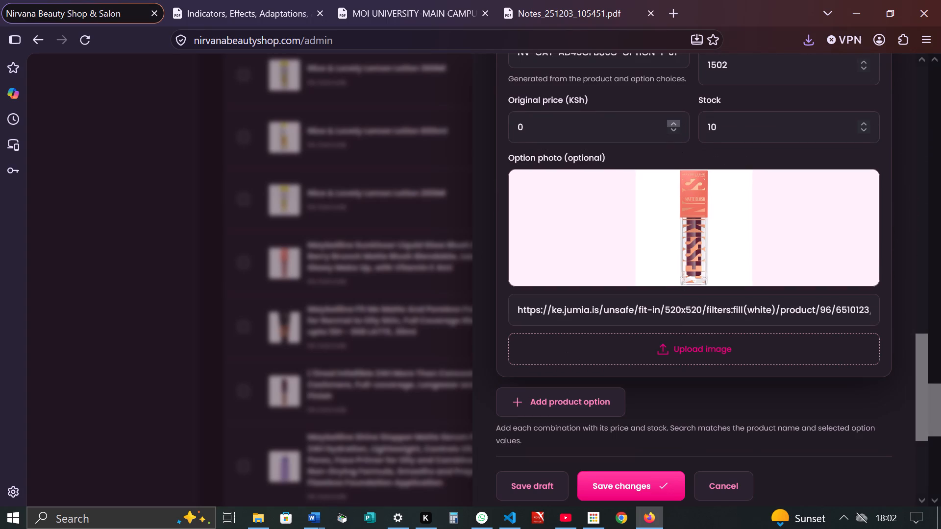
{"action": "left_click", "coordinate": [714, 126]}
{"action": "key", "text": "BackSpace"}
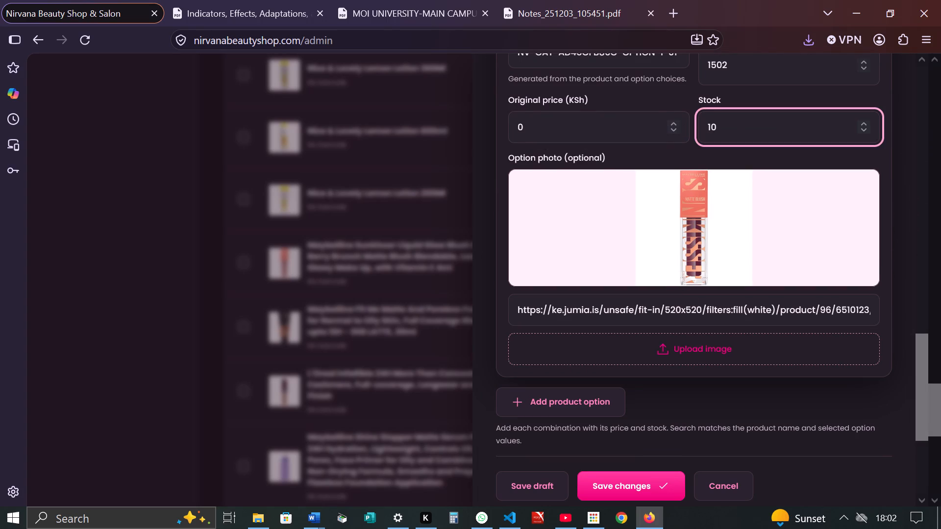
{"action": "left_click", "coordinate": [642, 492]}
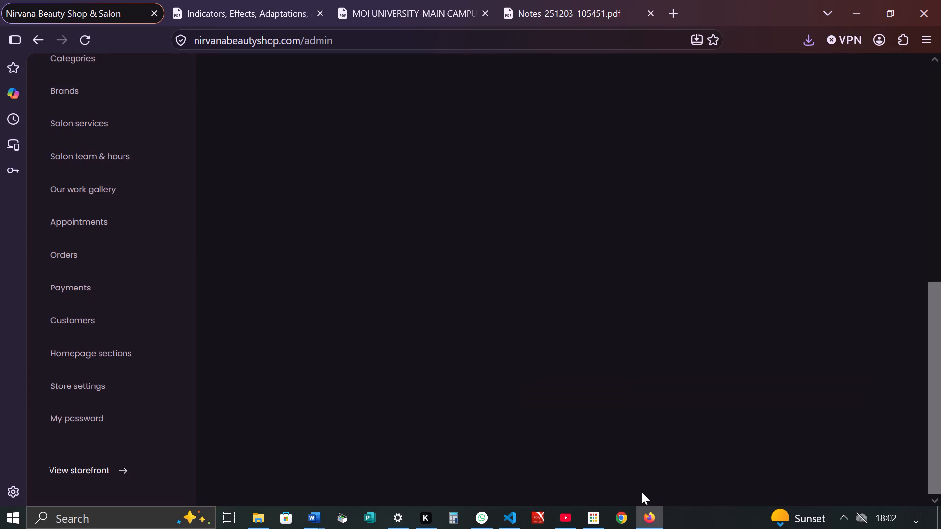
Set the stock of the Maybelline Fit Me Matte And Poreless Foundation - 358 LATTE record to 0 and save the changes.
{"action": "scroll", "coordinate": [614, 376], "scroll_direction": "down", "scroll_amount": 6}
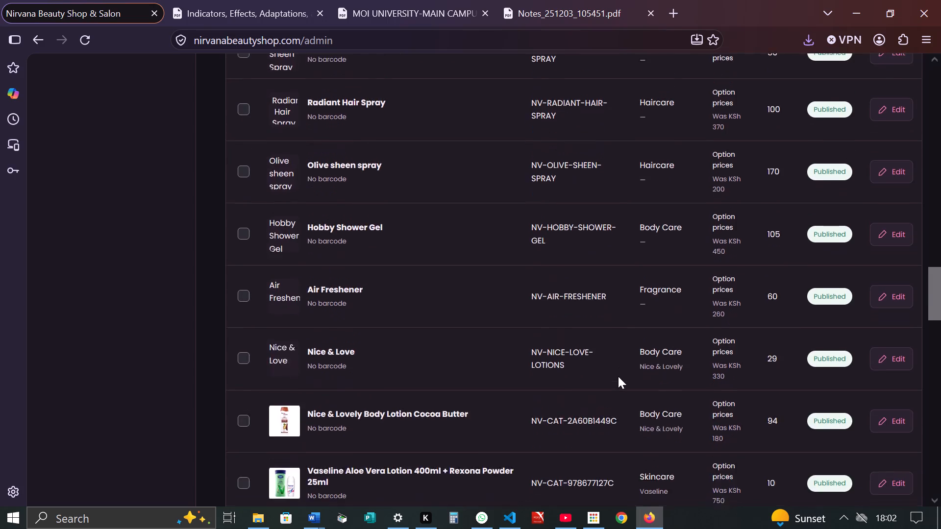
{"action": "scroll", "coordinate": [848, 379], "scroll_direction": "down", "scroll_amount": 2}
{"action": "scroll", "coordinate": [700, 334], "scroll_direction": "down", "scroll_amount": 1}
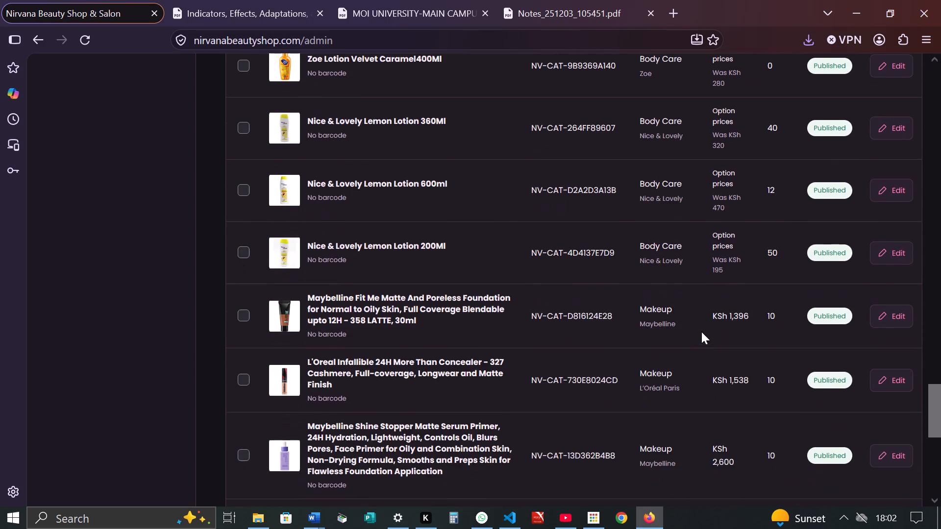
{"action": "left_click", "coordinate": [909, 315]}
{"action": "scroll", "coordinate": [677, 342], "scroll_direction": "down", "scroll_amount": 1}
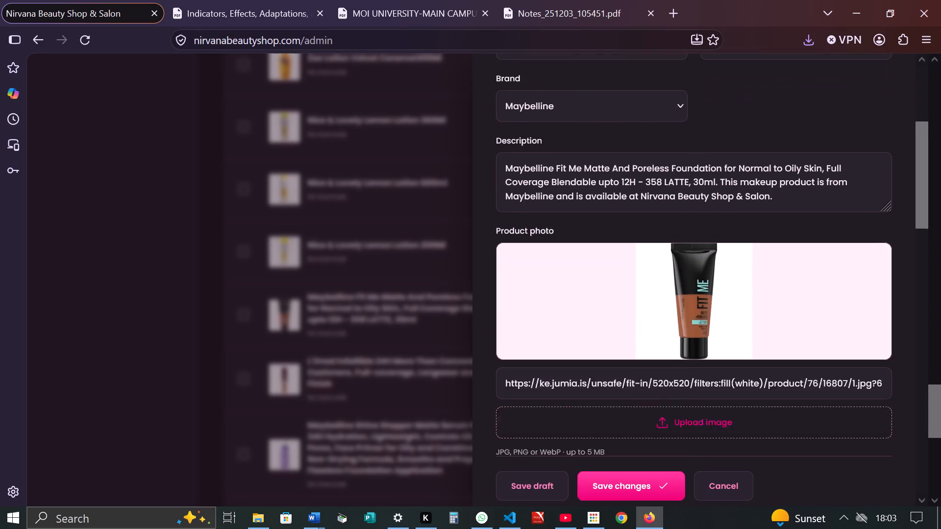
{"action": "scroll", "coordinate": [697, 344], "scroll_direction": "down", "scroll_amount": 2}
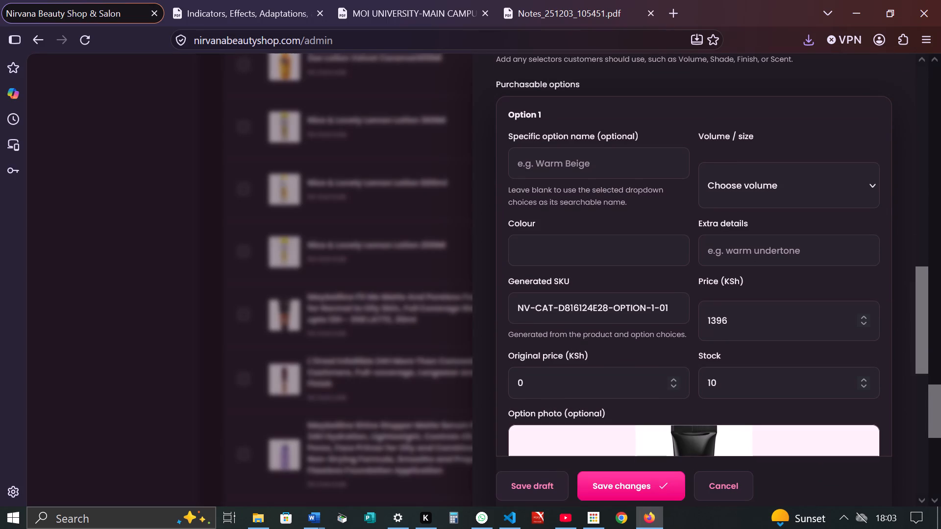
{"action": "left_click", "coordinate": [710, 387]}
{"action": "key", "text": "BackSpace"}
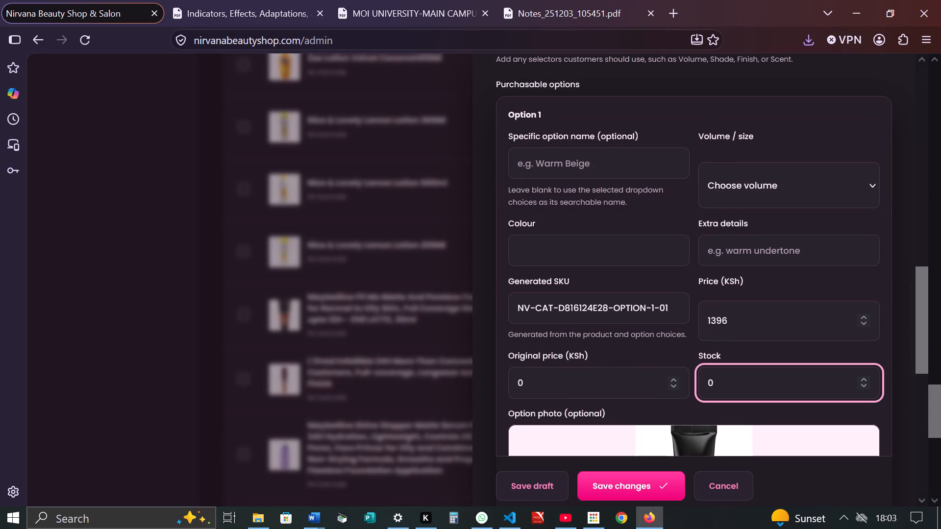
{"action": "left_click", "coordinate": [661, 491]}
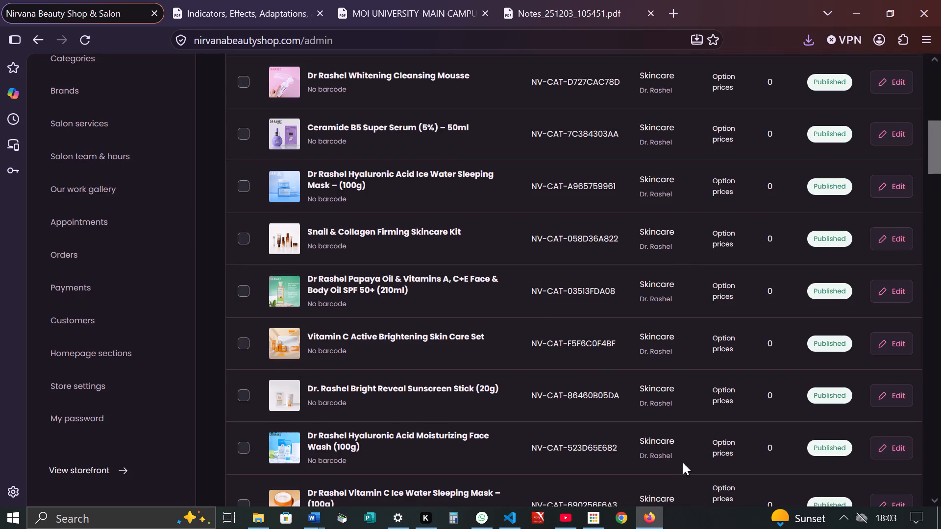
Set the stock of the Maybelline Shine Stopper Matte Serum Primer record to 0 and submit the changes.
{"action": "scroll", "coordinate": [572, 353], "scroll_direction": "down", "scroll_amount": 3}
{"action": "scroll", "coordinate": [690, 345], "scroll_direction": "down", "scroll_amount": 1}
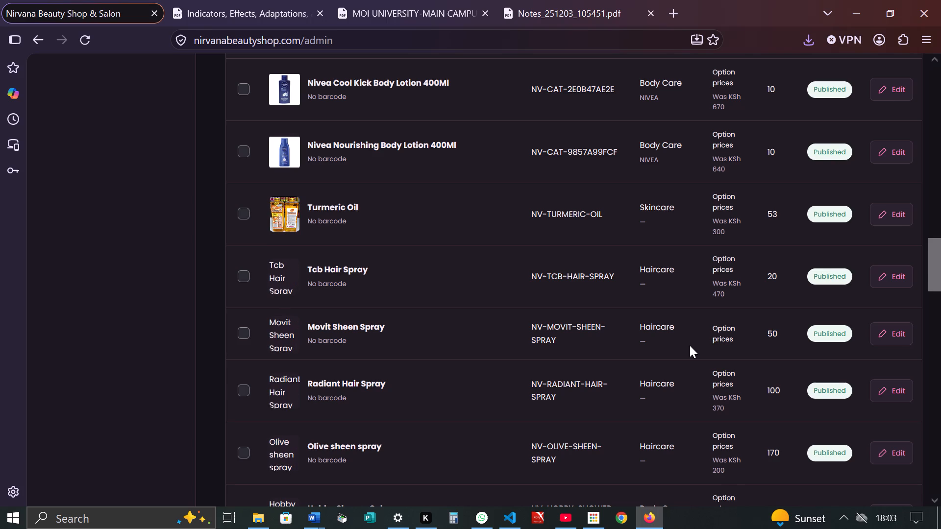
{"action": "scroll", "coordinate": [679, 347], "scroll_direction": "down", "scroll_amount": 6}
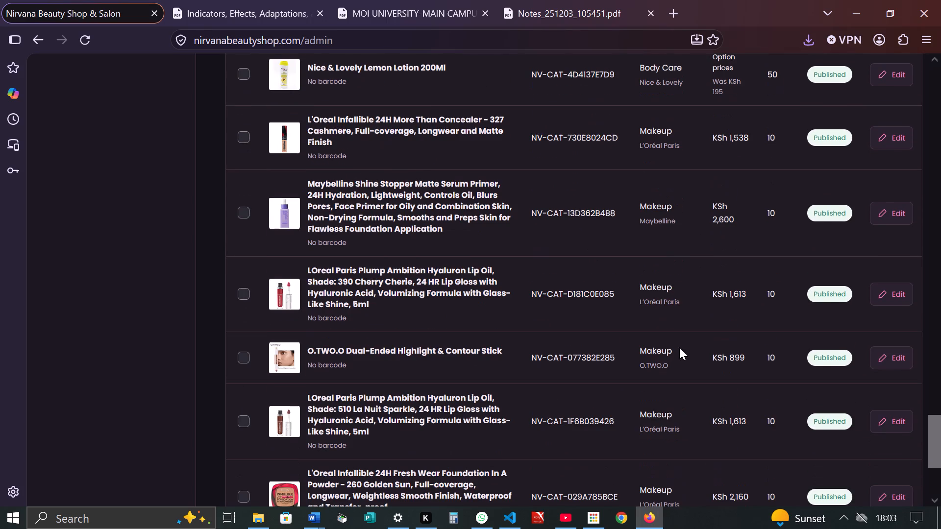
{"action": "left_click", "coordinate": [908, 210]}
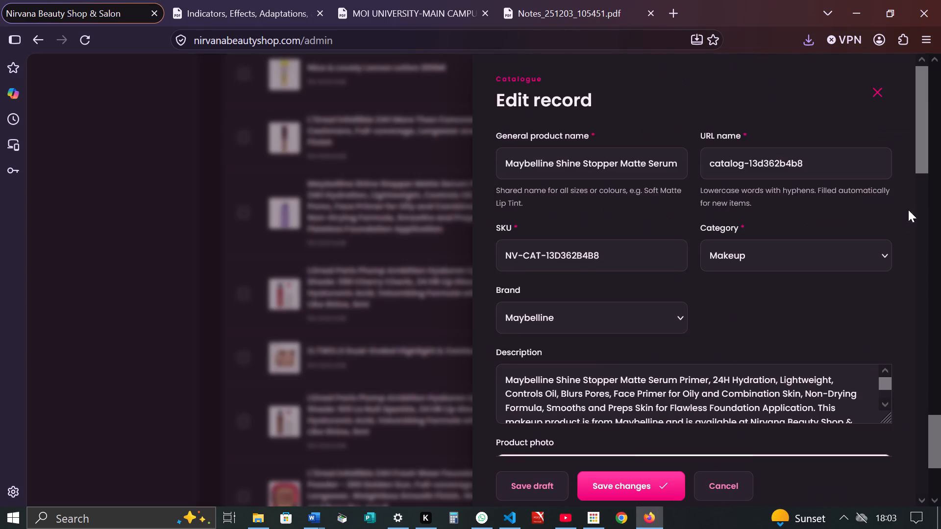
{"action": "scroll", "coordinate": [709, 270], "scroll_direction": "down", "scroll_amount": 1}
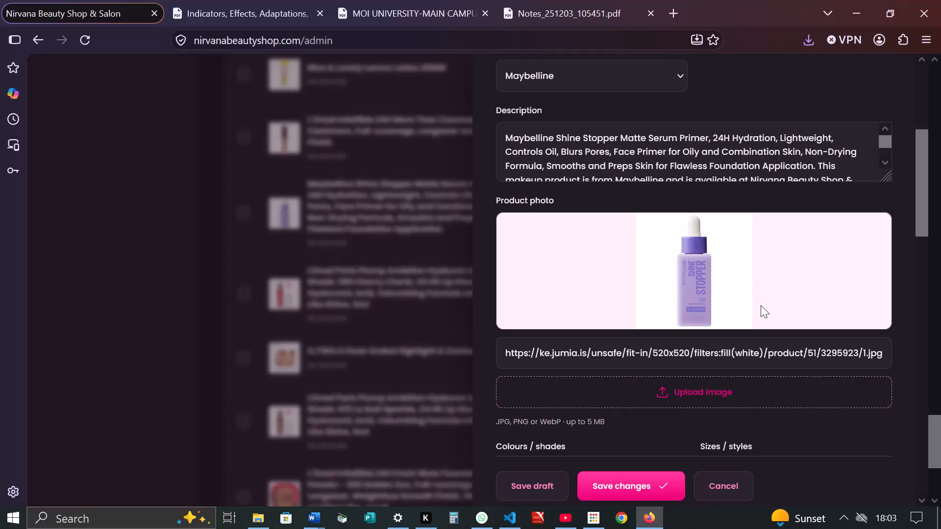
{"action": "scroll", "coordinate": [733, 310], "scroll_direction": "down", "scroll_amount": 2}
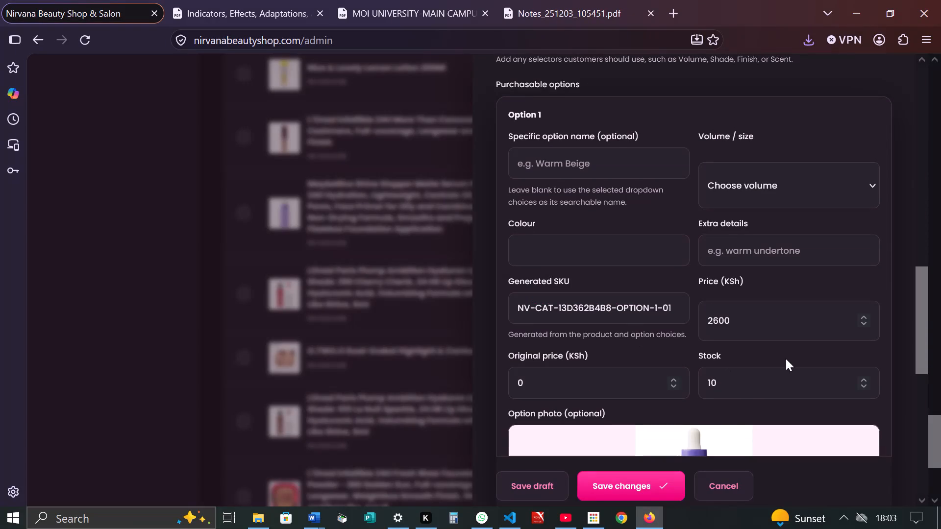
{"action": "left_click", "coordinate": [712, 381]}
{"action": "key", "text": "BackSpace"}
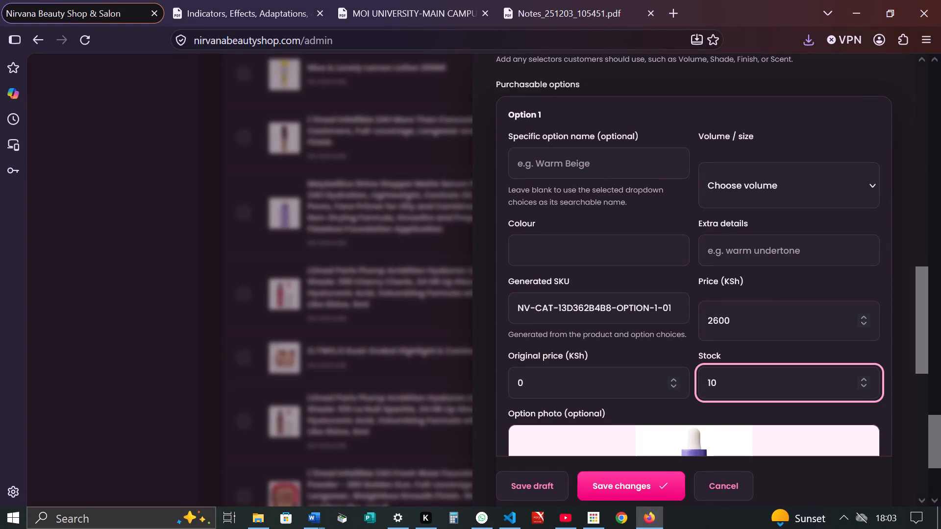
{"action": "left_click", "coordinate": [640, 476]}
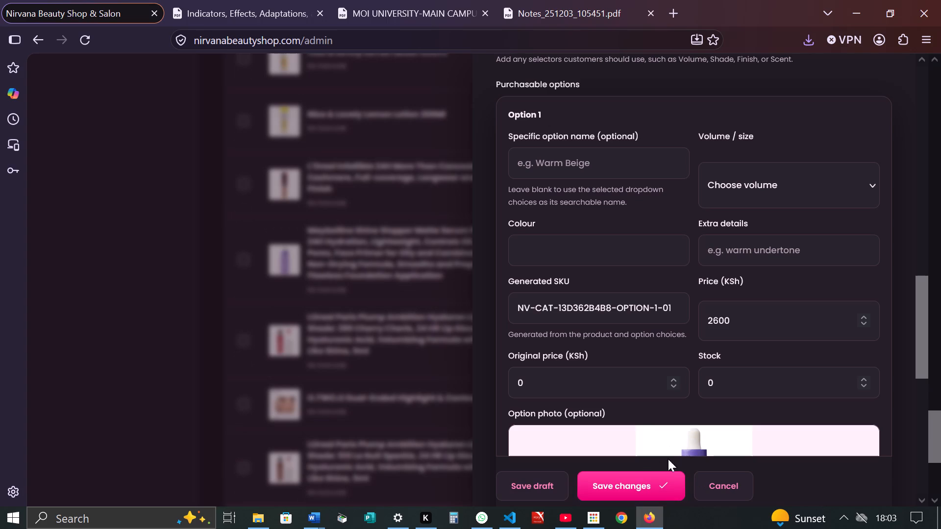
Shorten the general product name to Maybelline Shine Stopper Matte Serum and save the changes.
{"action": "scroll", "coordinate": [682, 274], "scroll_direction": "up", "scroll_amount": 4}
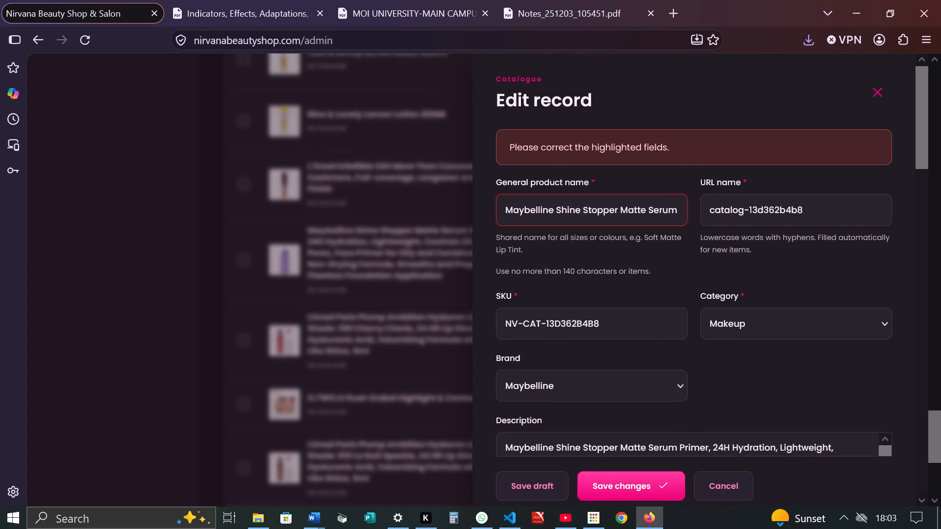
{"action": "left_click", "coordinate": [680, 211]}
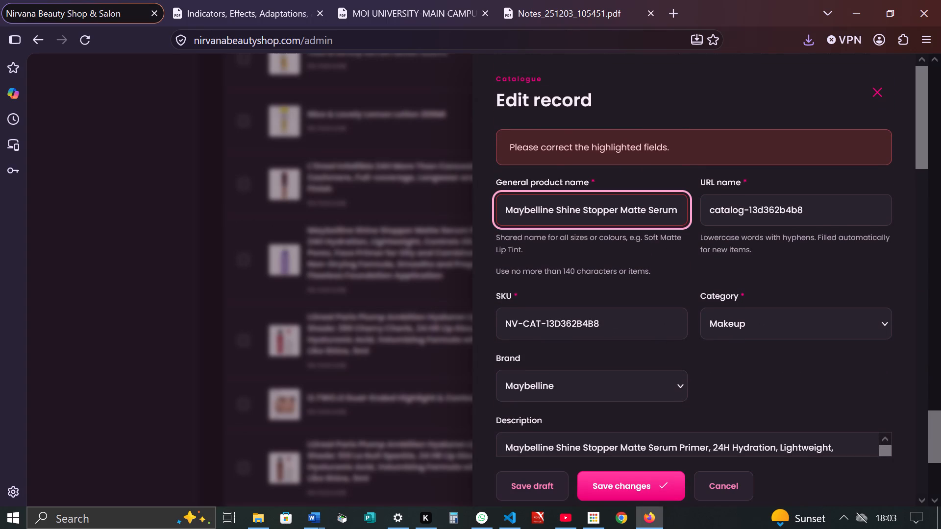
{"action": "left_click_drag", "start_coordinate": [679, 208], "coordinate": [732, 215]}
{"action": "key", "text": "BackSpace"}
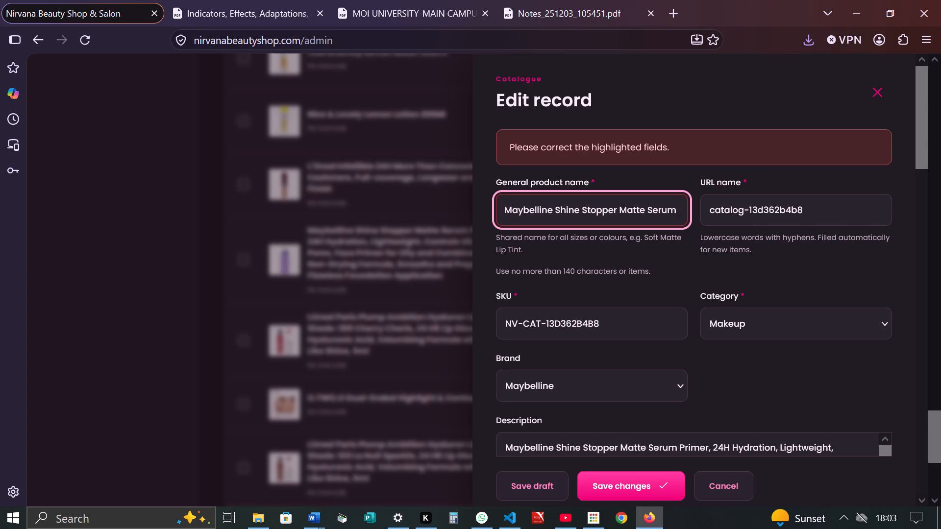
{"action": "left_click_drag", "start_coordinate": [732, 215], "coordinate": [734, 218]}
{"action": "left_click_drag", "start_coordinate": [734, 218], "coordinate": [744, 213]}
{"action": "scroll", "coordinate": [744, 213], "scroll_direction": "down", "scroll_amount": 2}
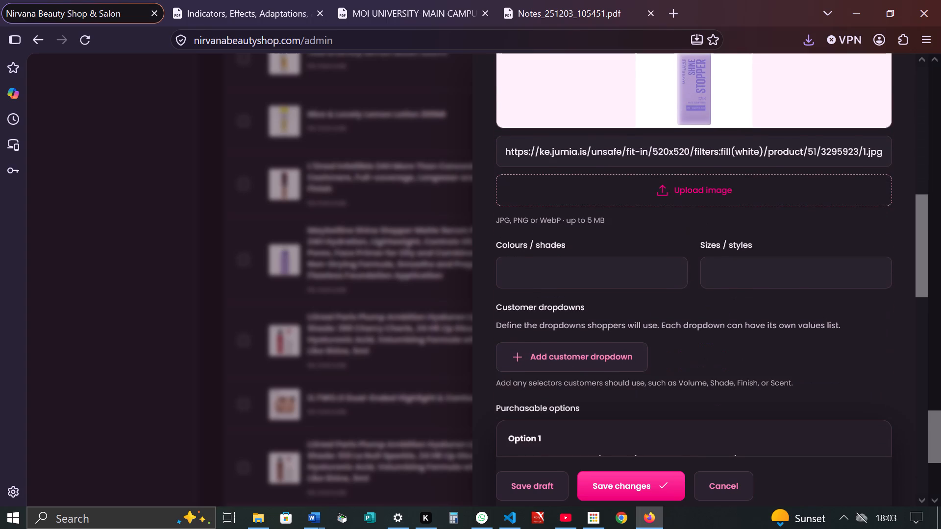
{"action": "left_click_drag", "start_coordinate": [744, 213], "coordinate": [861, 217]}
{"action": "left_click_drag", "start_coordinate": [861, 217], "coordinate": [681, 393]}
{"action": "scroll", "coordinate": [740, 254], "scroll_direction": "down", "scroll_amount": 1}
{"action": "scroll", "coordinate": [721, 294], "scroll_direction": "down", "scroll_amount": 1}
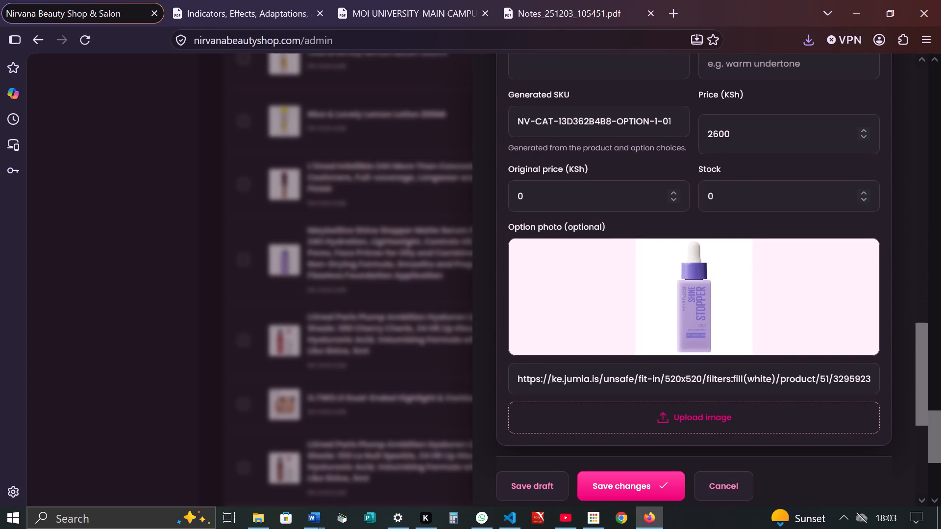
{"action": "left_click_drag", "start_coordinate": [681, 393], "coordinate": [635, 486]}
{"action": "left_click", "coordinate": [635, 486]}
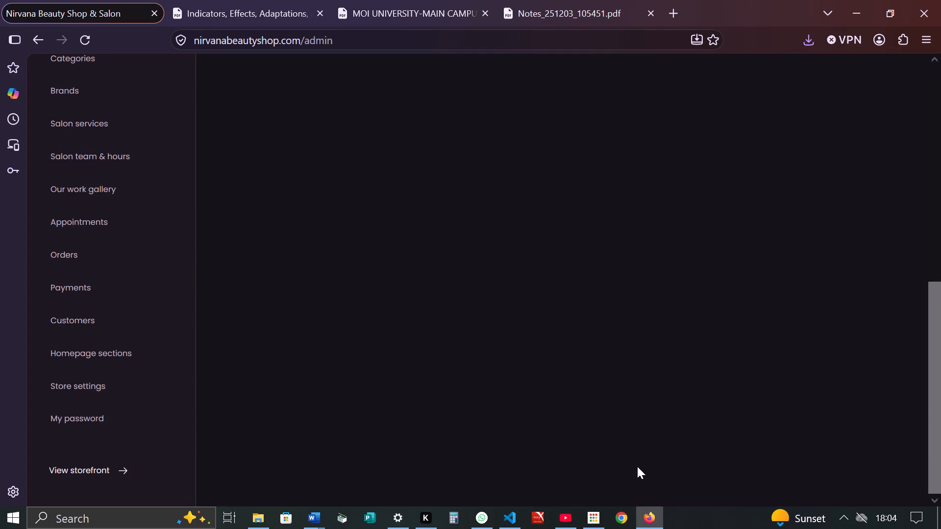
Set the stock of the LOreal Paris Plump Ambition Hyaluron Lip Oil 390 Cherry Cherie record to 0 and submit the changes.
{"action": "scroll", "coordinate": [546, 383], "scroll_direction": "down", "scroll_amount": 2}
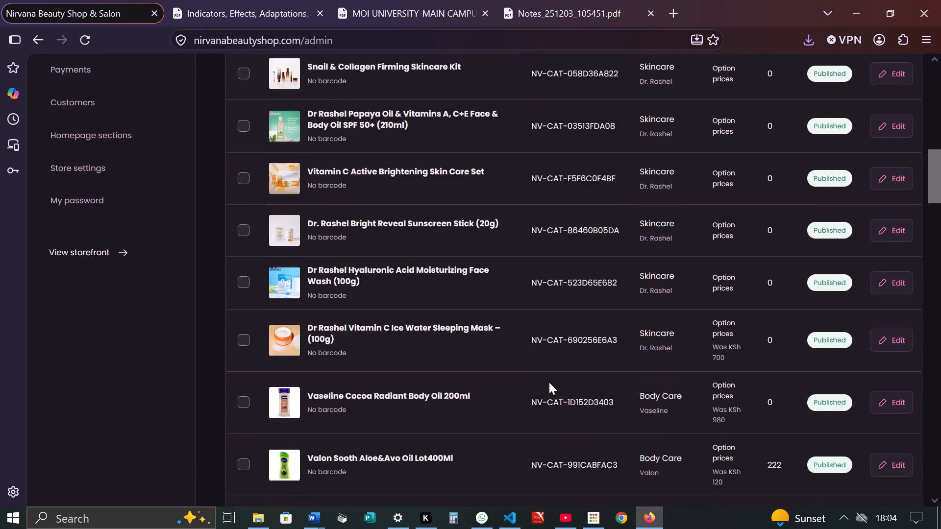
{"action": "scroll", "coordinate": [549, 382], "scroll_direction": "down", "scroll_amount": 8}
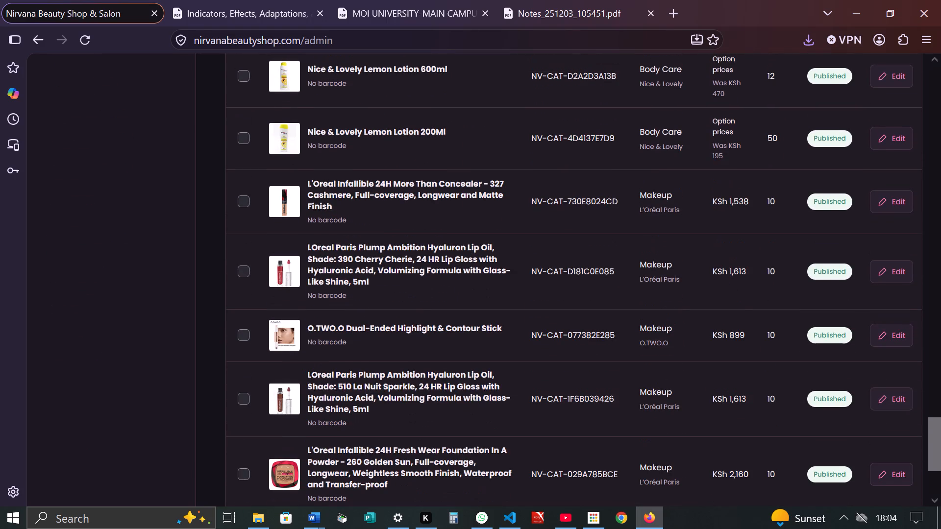
{"action": "left_click", "coordinate": [892, 258]}
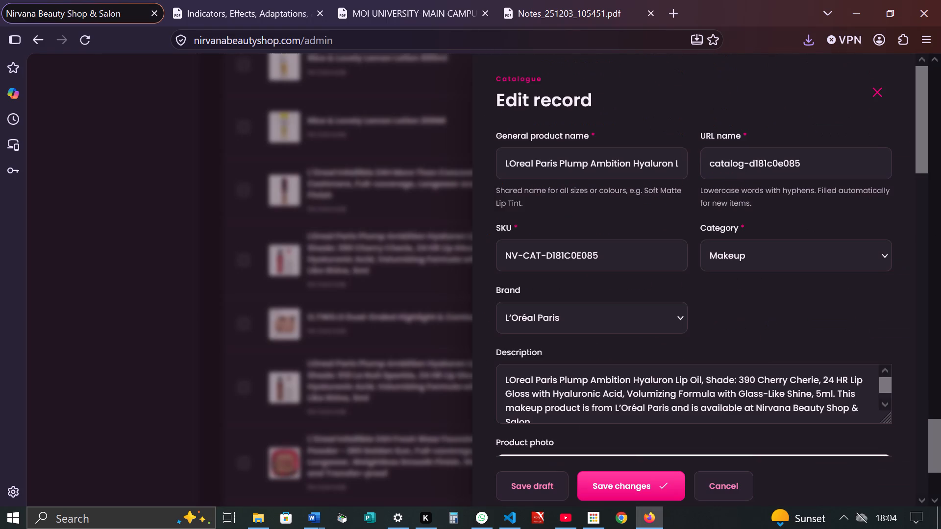
{"action": "scroll", "coordinate": [611, 410], "scroll_direction": "down", "scroll_amount": 1}
{"action": "scroll", "coordinate": [649, 380], "scroll_direction": "down", "scroll_amount": 1}
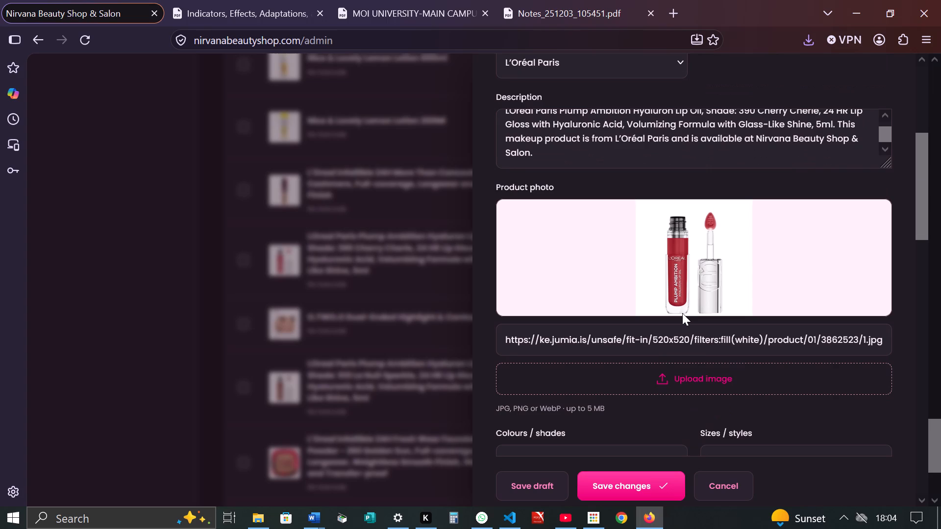
{"action": "scroll", "coordinate": [683, 313], "scroll_direction": "down", "scroll_amount": 2}
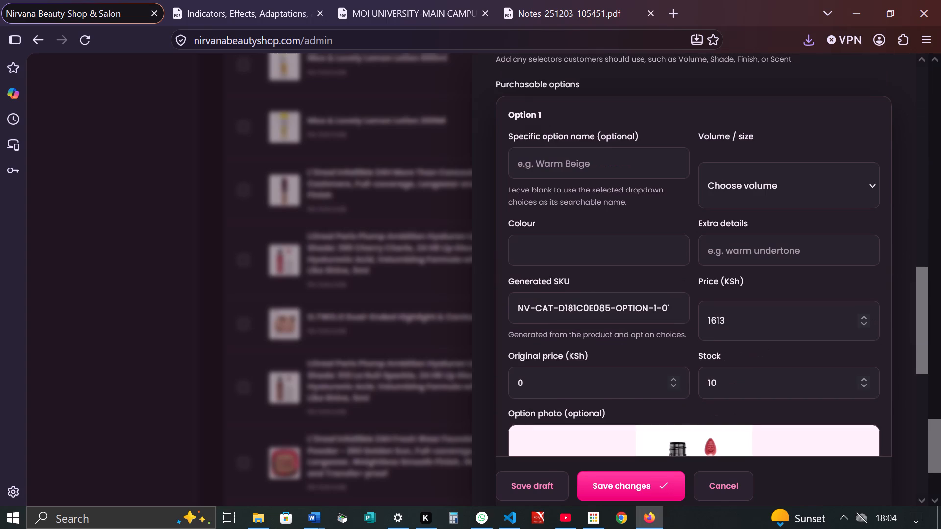
{"action": "left_click", "coordinate": [712, 381]}
{"action": "key", "text": "BackSpace"}
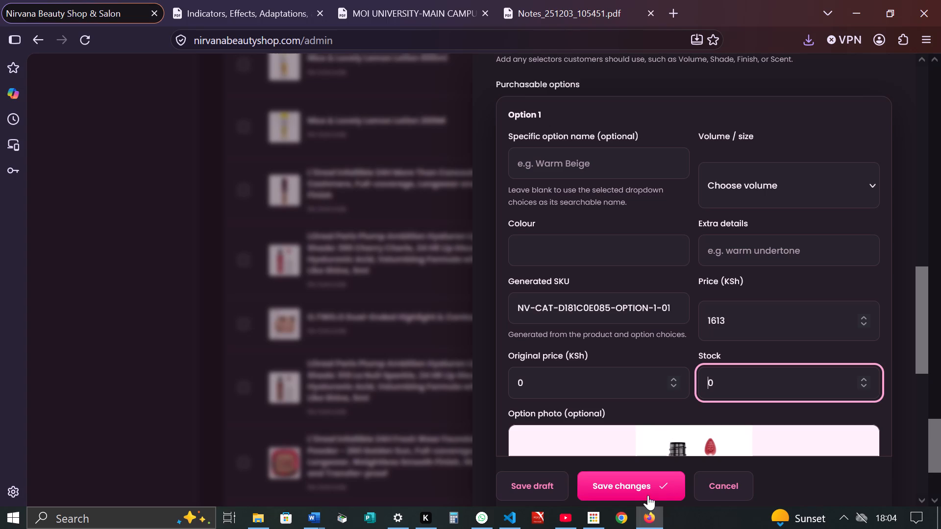
{"action": "left_click", "coordinate": [648, 495]}
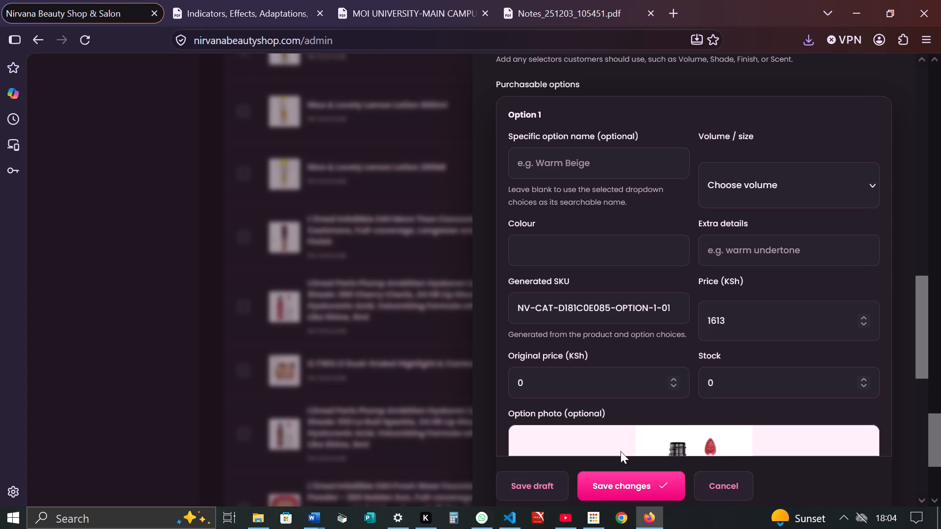
{"action": "scroll", "coordinate": [582, 387], "scroll_direction": "down", "scroll_amount": 1}
{"action": "scroll", "coordinate": [663, 436], "scroll_direction": "down", "scroll_amount": 2}
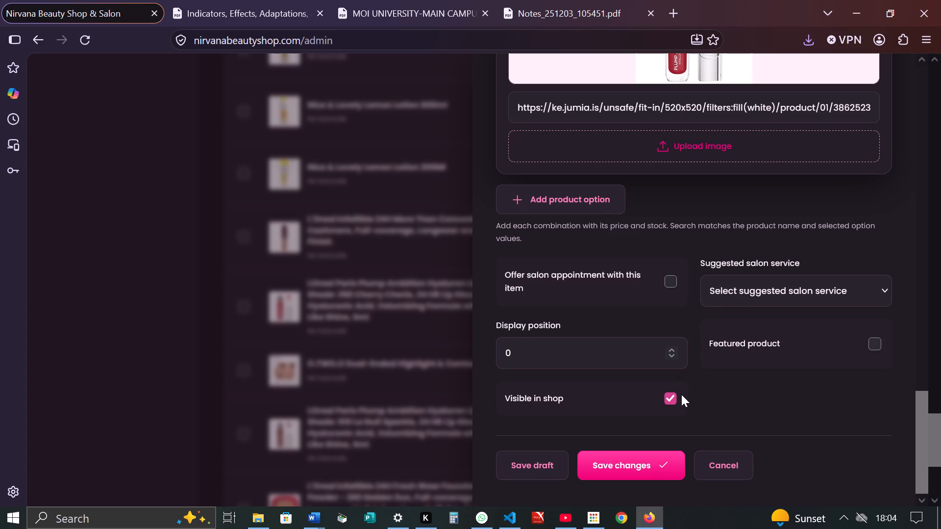
{"action": "scroll", "coordinate": [681, 391], "scroll_direction": "up", "scroll_amount": 2}
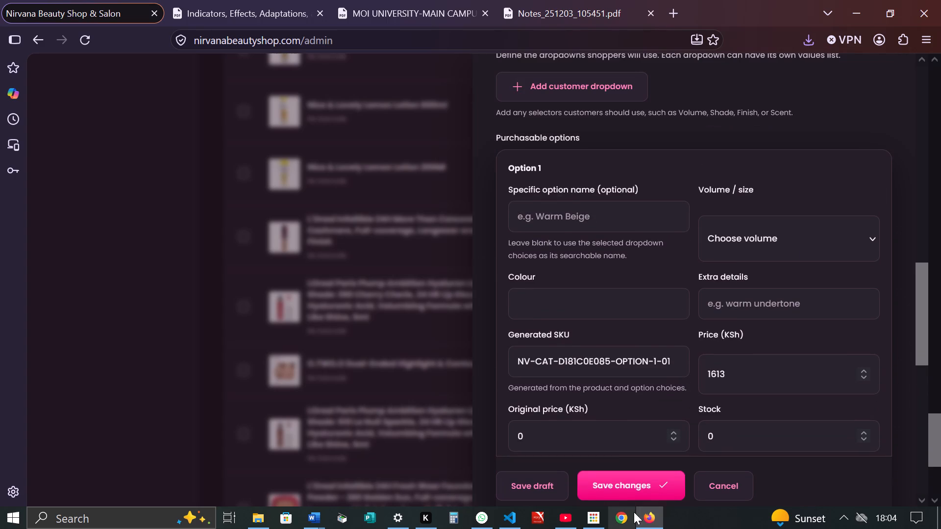
{"action": "left_click", "coordinate": [636, 487]}
Shorten the general product name to LOreal Paris Plump Ambition Hyaluron Lip Oil and save the changes.
{"action": "scroll", "coordinate": [676, 210], "scroll_direction": "up", "scroll_amount": 3}
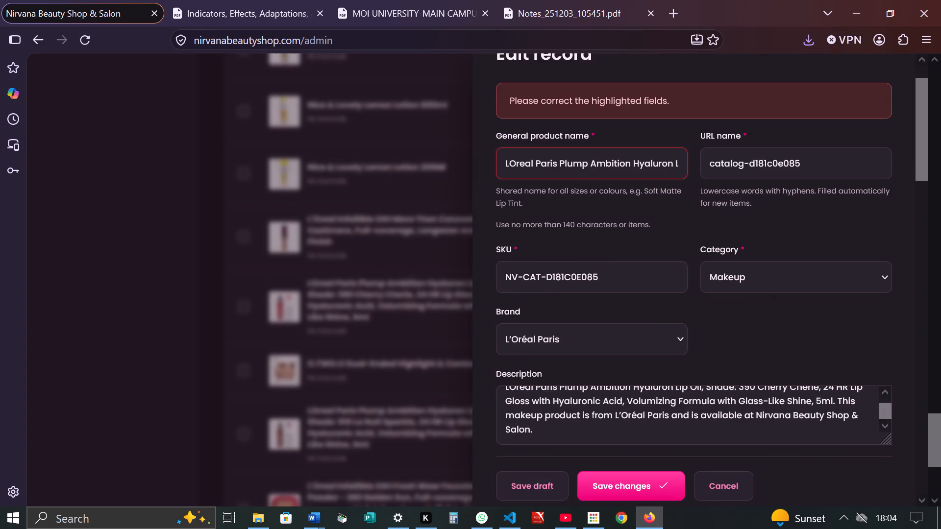
{"action": "left_click", "coordinate": [675, 199]}
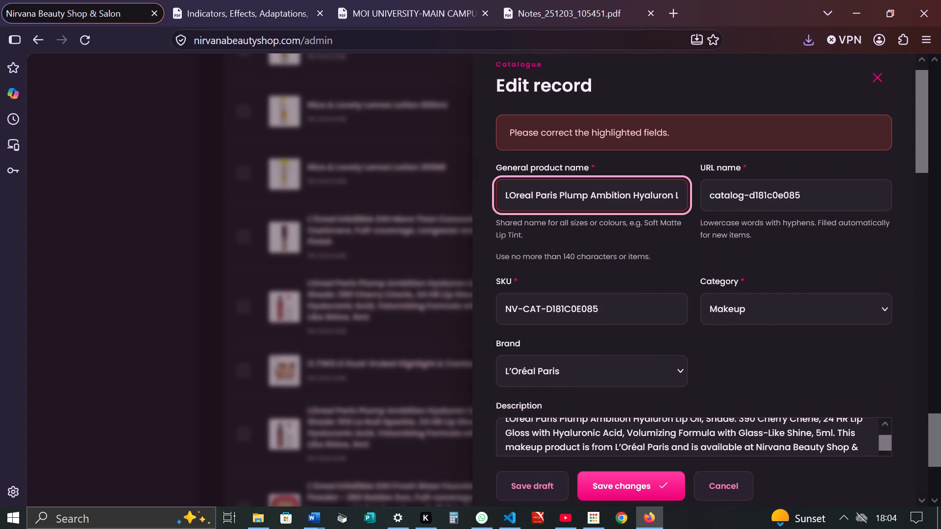
{"action": "key", "text": "Right"}
{"action": "key", "text": "Right"}
{"action": "key", "text": "Right"}
{"action": "key", "text": "Right"}
{"action": "key", "text": "Right"}
{"action": "key", "text": "Right"}
{"action": "key", "text": "Right"}
{"action": "key", "text": "Right"}
{"action": "key", "text": "Right"}
{"action": "key", "text": "Right"}
{"action": "key", "text": "Right"}
{"action": "key", "text": "Right"}
{"action": "key", "text": "Right"}
{"action": "key", "text": "Right"}
{"action": "key", "text": "Right"}
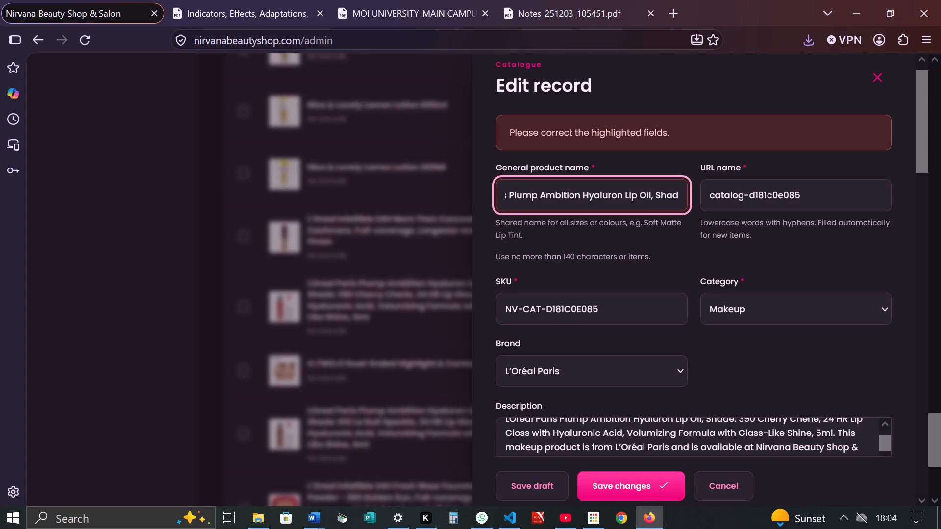
{"action": "left_click_drag", "start_coordinate": [651, 194], "coordinate": [719, 198]}
{"action": "key", "text": "BackSpace"}
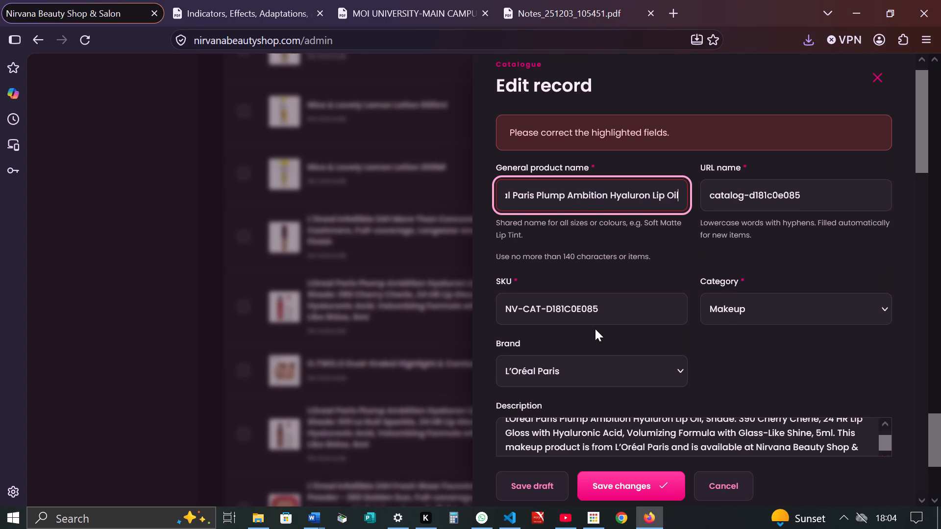
{"action": "scroll", "coordinate": [620, 333], "scroll_direction": "down", "scroll_amount": 1}
{"action": "left_click", "coordinate": [617, 476]}
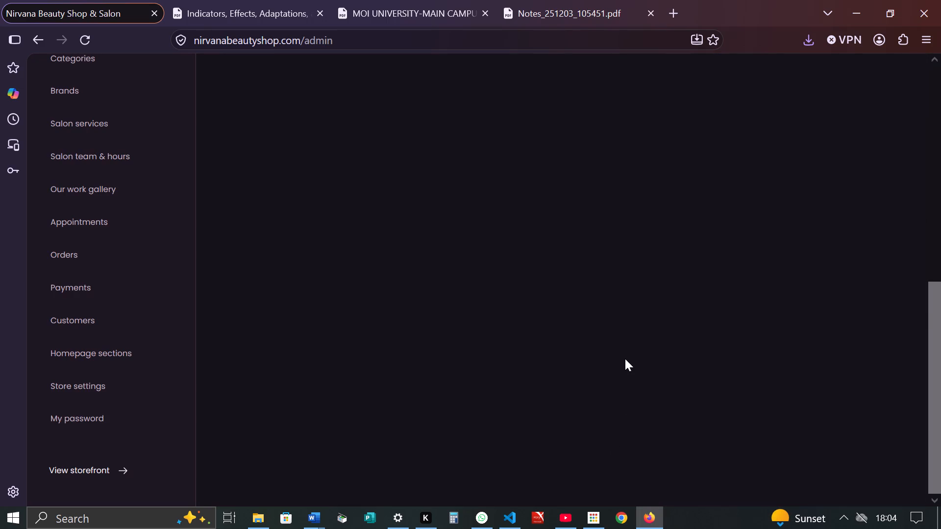
Set the stock of the L'Oreal Infallible 24H More Than Concealer - 327 Cashmere record to 0 and save the changes.
{"action": "scroll", "coordinate": [620, 364], "scroll_direction": "down", "scroll_amount": 7}
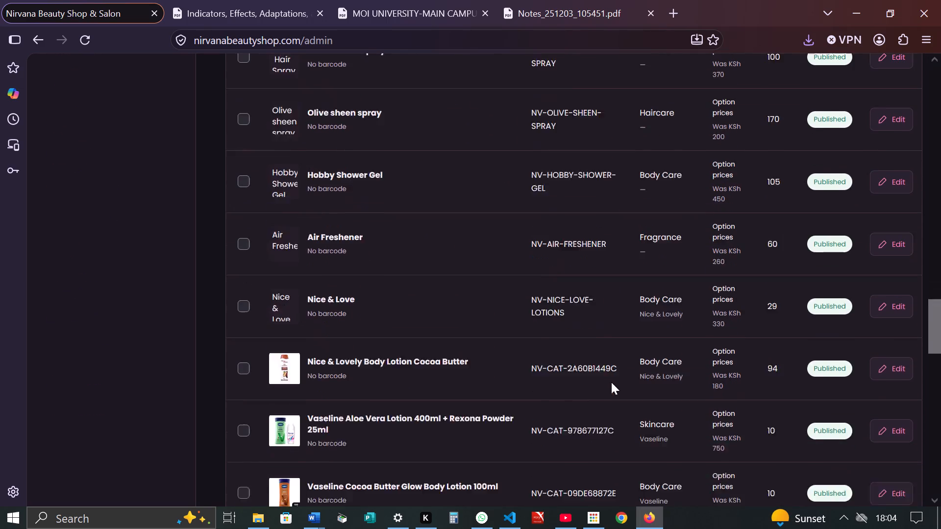
{"action": "scroll", "coordinate": [601, 364], "scroll_direction": "down", "scroll_amount": 3}
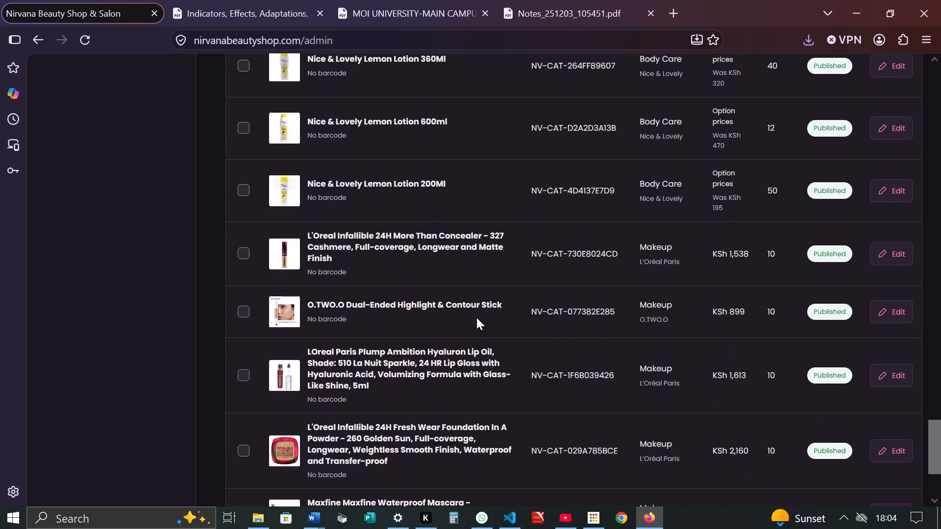
{"action": "left_click", "coordinate": [888, 252]}
{"action": "scroll", "coordinate": [566, 328], "scroll_direction": "down", "scroll_amount": 1}
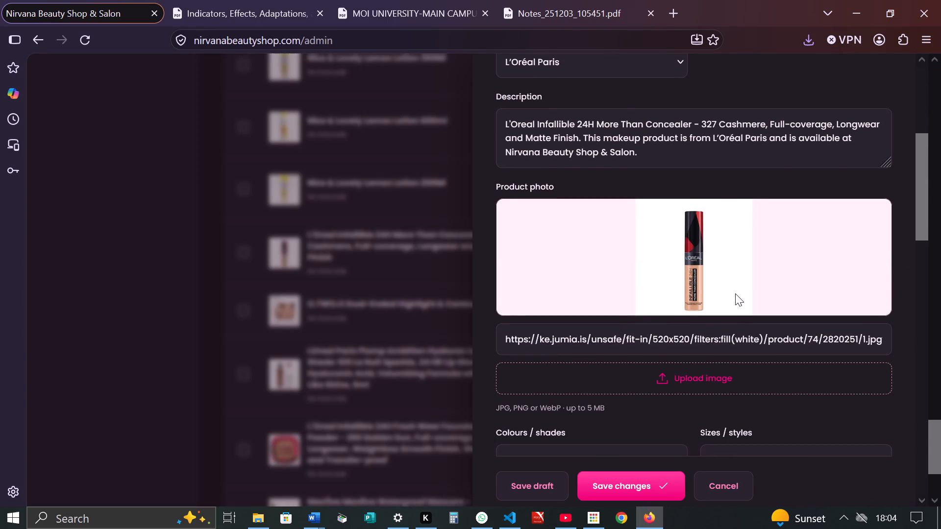
{"action": "scroll", "coordinate": [687, 337], "scroll_direction": "down", "scroll_amount": 2}
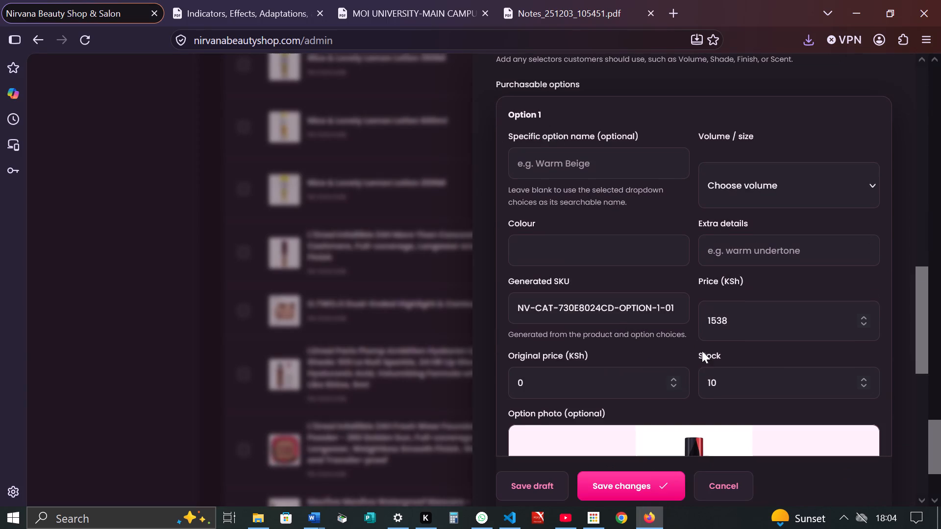
{"action": "left_click", "coordinate": [711, 386]}
{"action": "key", "text": "BackSpace"}
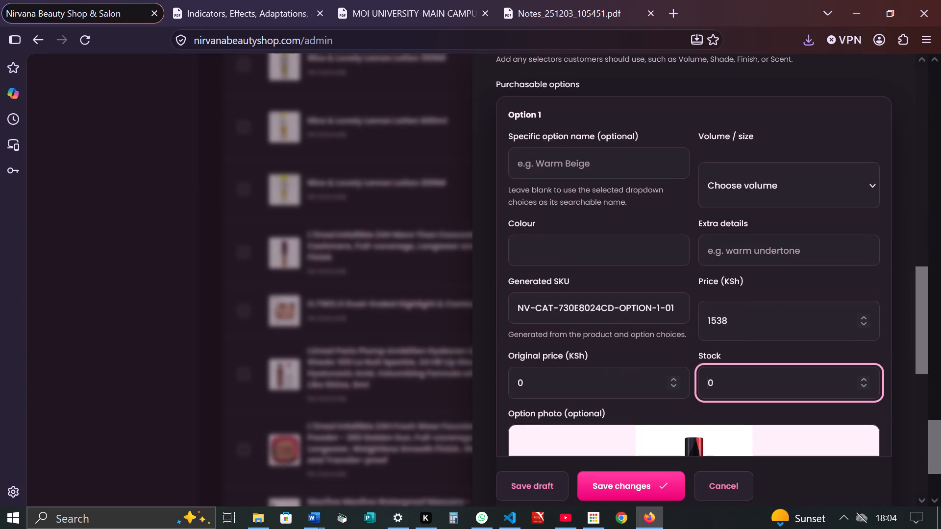
{"action": "left_click", "coordinate": [643, 495]}
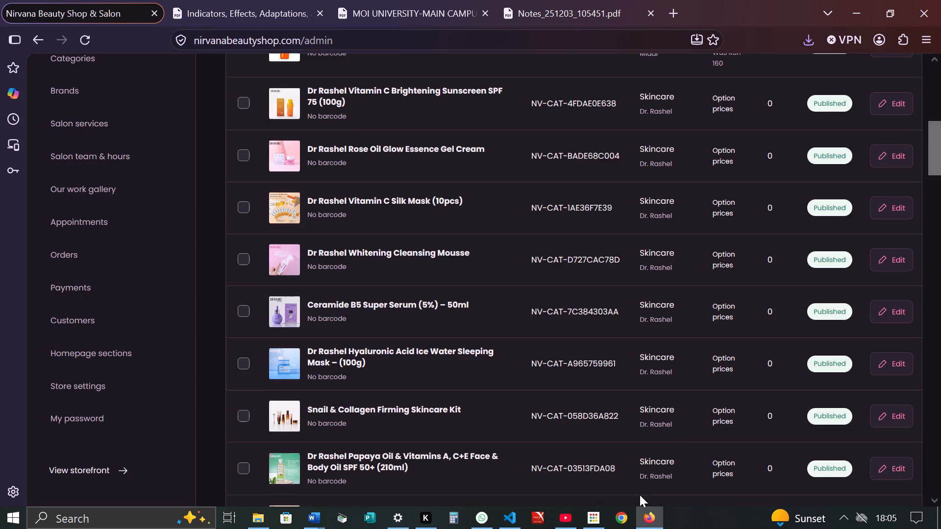
Set the stock of the O.TWO.O Dual-Ended Highlight & Contour Stick record to 0 and save the changes.
{"action": "scroll", "coordinate": [681, 431], "scroll_direction": "down", "scroll_amount": 5}
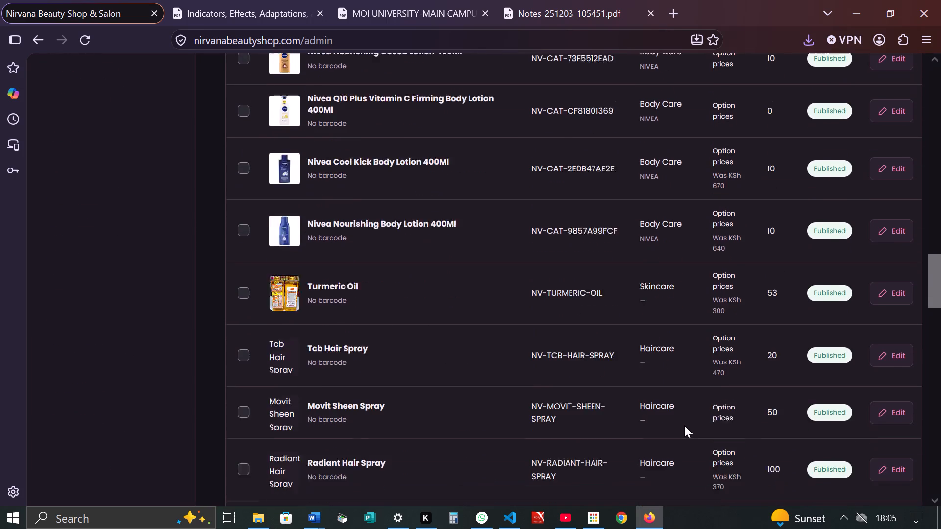
{"action": "scroll", "coordinate": [685, 422], "scroll_direction": "down", "scroll_amount": 3}
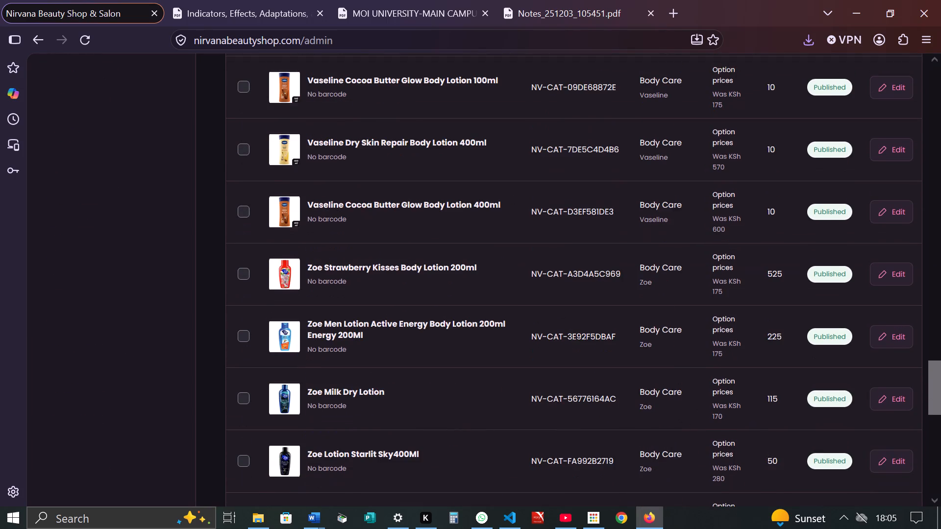
{"action": "scroll", "coordinate": [724, 377], "scroll_direction": "down", "scroll_amount": 2}
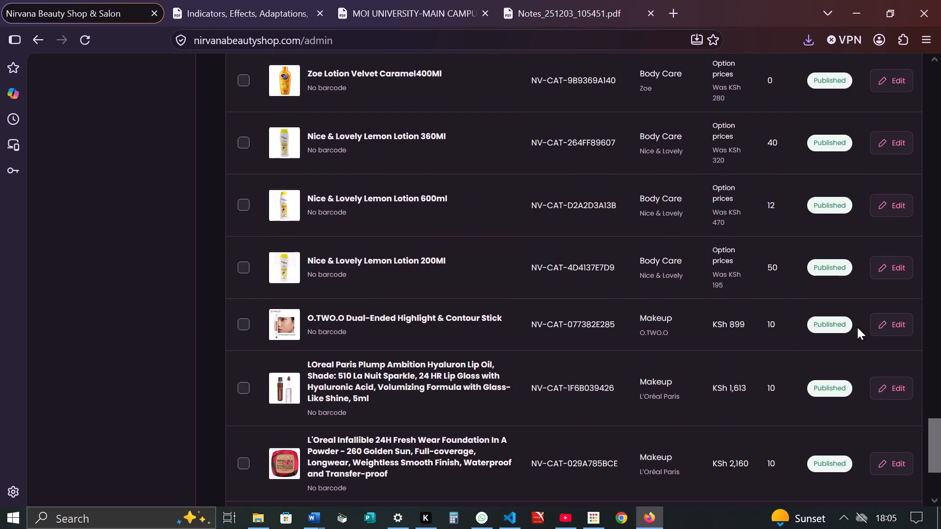
{"action": "left_click", "coordinate": [895, 308]}
{"action": "scroll", "coordinate": [710, 355], "scroll_direction": "down", "scroll_amount": 1}
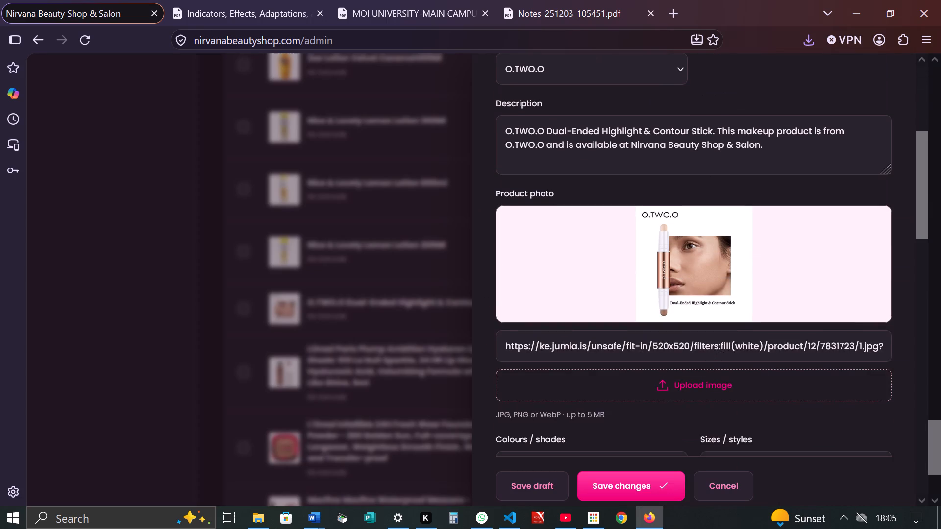
{"action": "scroll", "coordinate": [711, 340], "scroll_direction": "down", "scroll_amount": 2}
{"action": "left_click", "coordinate": [711, 387]}
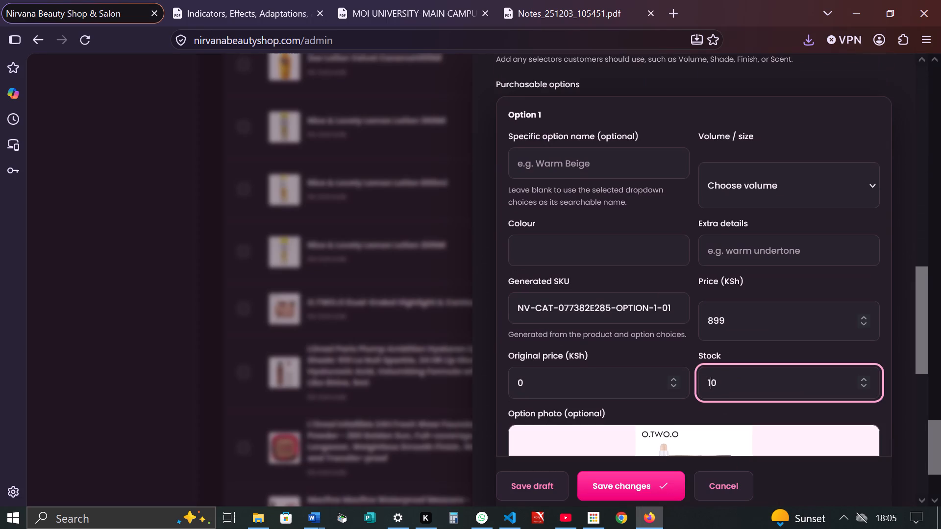
{"action": "key", "text": "BackSpace"}
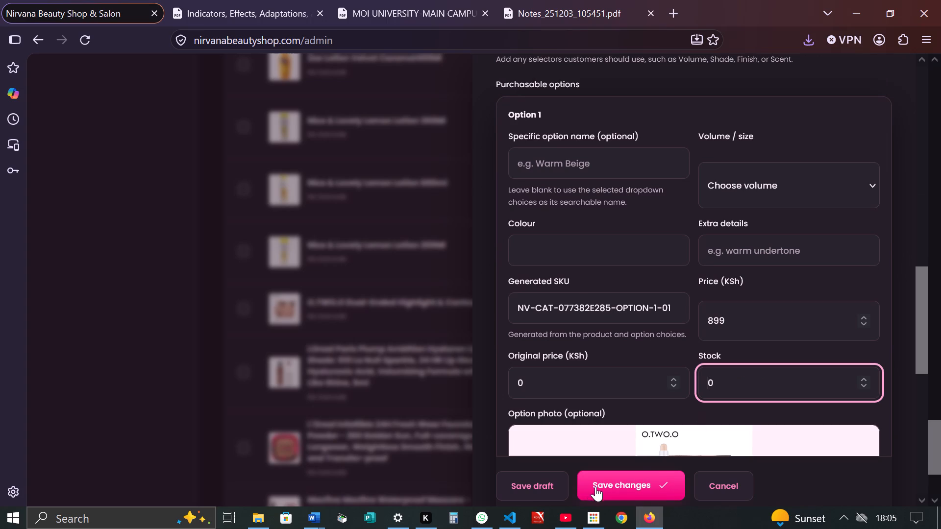
{"action": "left_click", "coordinate": [596, 486]}
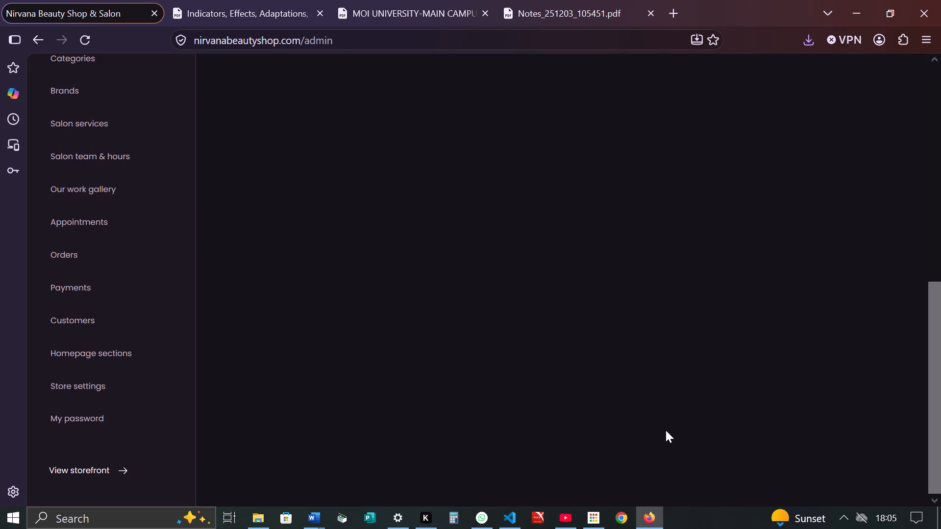
Set the stock of the LOreal Paris Plump Ambition Hyaluron Lip Oil 510 La Nuit Sparkle record to 0 and submit the changes.
{"action": "scroll", "coordinate": [674, 409], "scroll_direction": "down", "scroll_amount": 3}
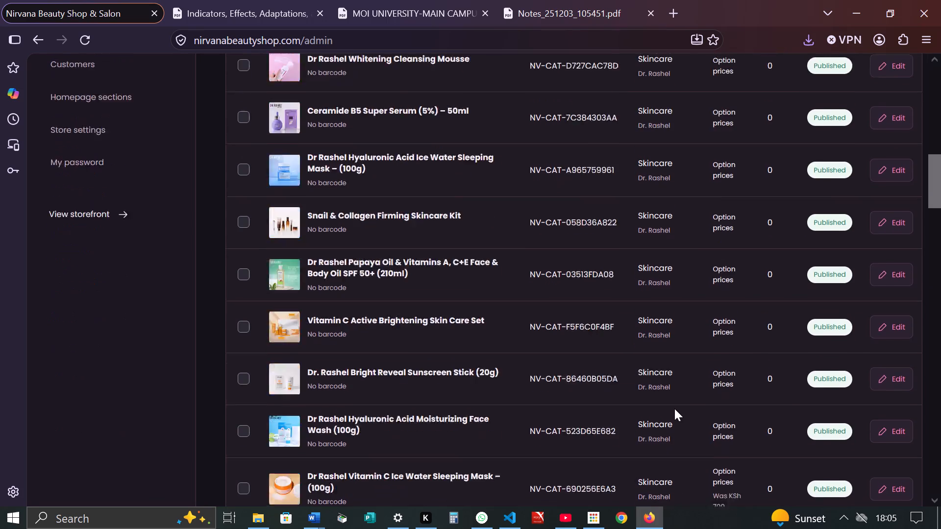
{"action": "scroll", "coordinate": [674, 409], "scroll_direction": "down", "scroll_amount": 6}
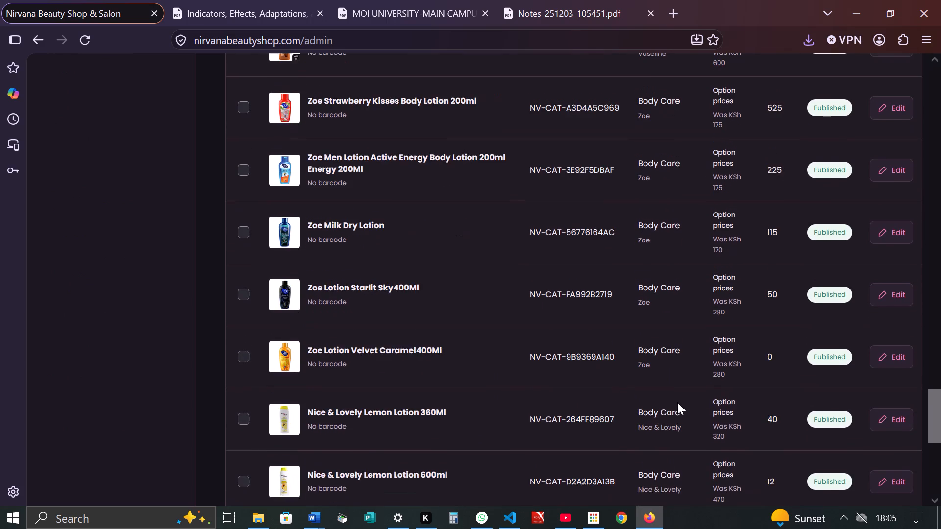
{"action": "scroll", "coordinate": [677, 402], "scroll_direction": "down", "scroll_amount": 1}
{"action": "left_click", "coordinate": [877, 388]}
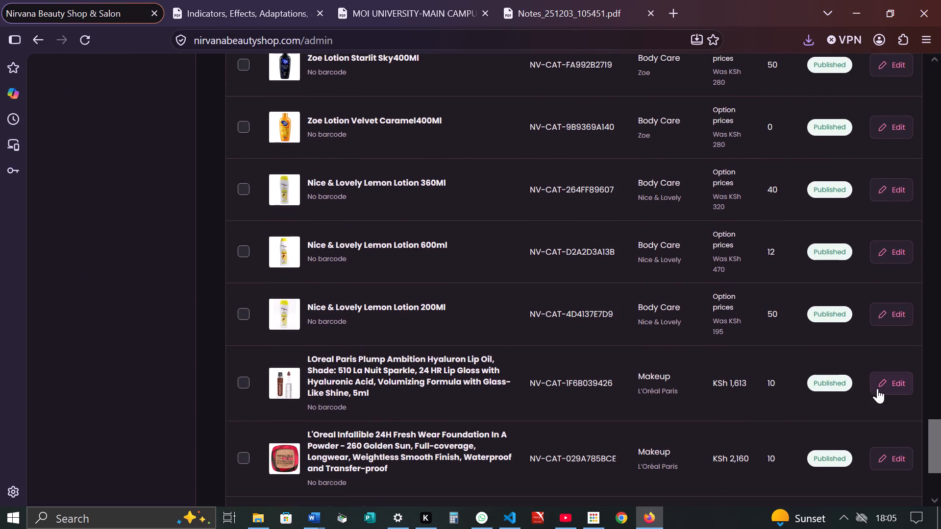
{"action": "scroll", "coordinate": [830, 396], "scroll_direction": "down", "scroll_amount": 2}
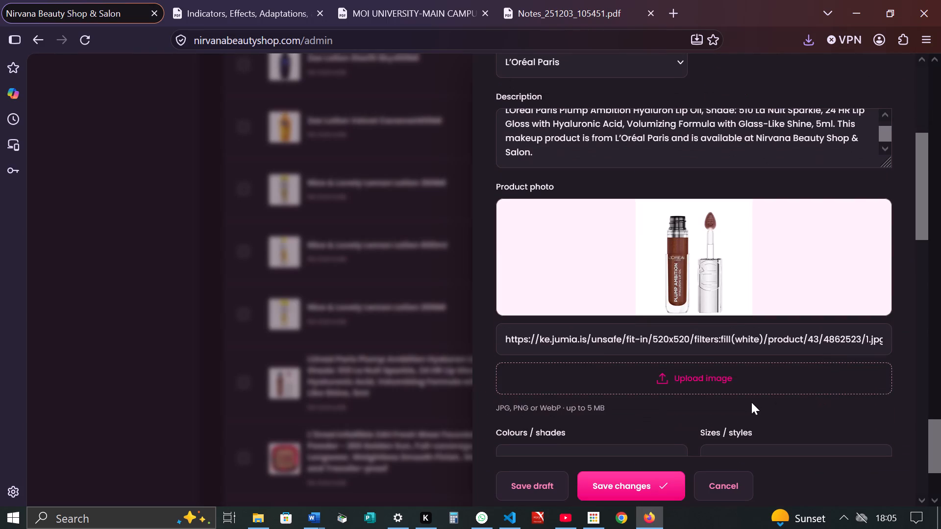
{"action": "scroll", "coordinate": [743, 339], "scroll_direction": "down", "scroll_amount": 2}
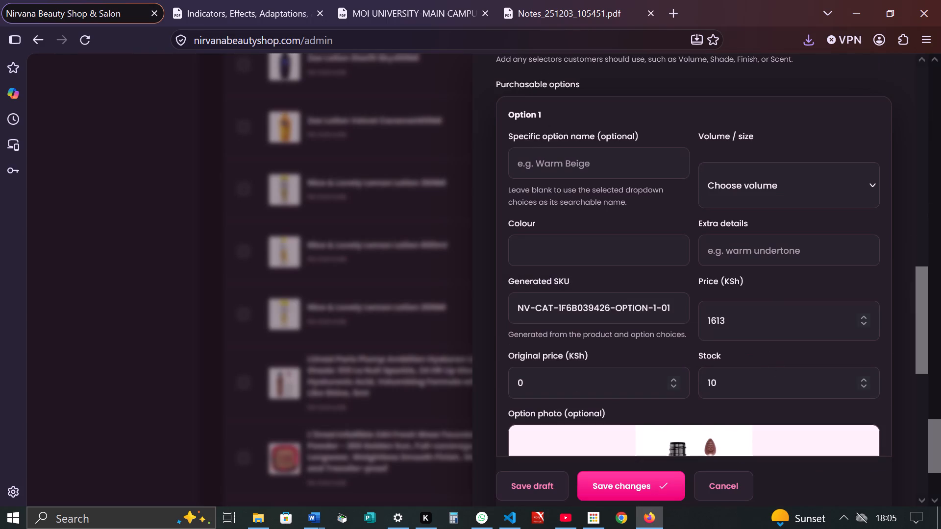
{"action": "left_click", "coordinate": [714, 383]}
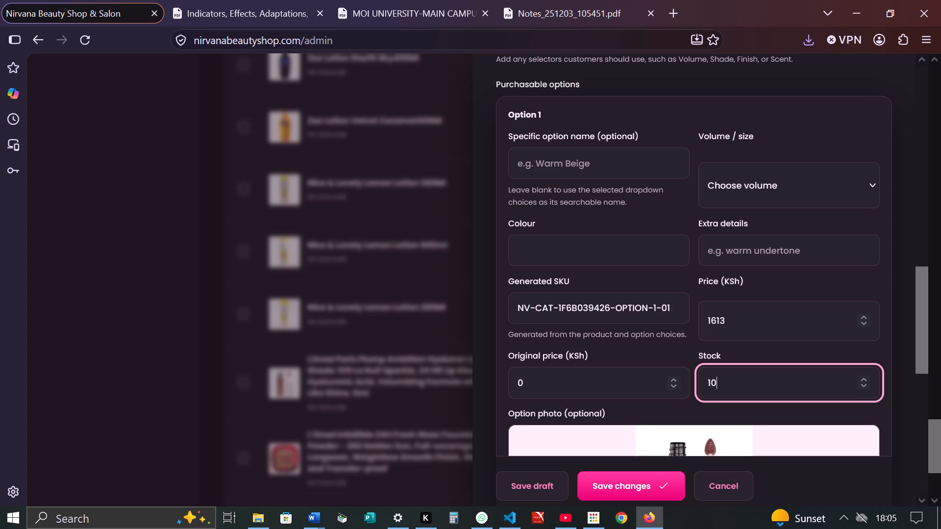
{"action": "key", "text": "BackSpace"}
{"action": "key", "text": "BackSpace"}
{"action": "key", "text": "0"}
{"action": "left_click", "coordinate": [618, 477]}
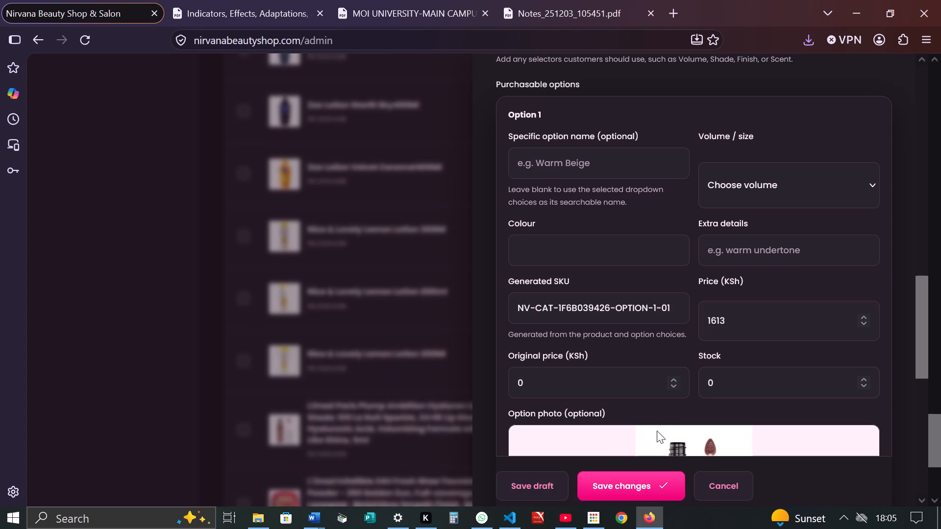
Shorten the general product name to LOreal Paris Plump Ambition Hyaluron and save the changes.
{"action": "scroll", "coordinate": [670, 334], "scroll_direction": "up", "scroll_amount": 3}
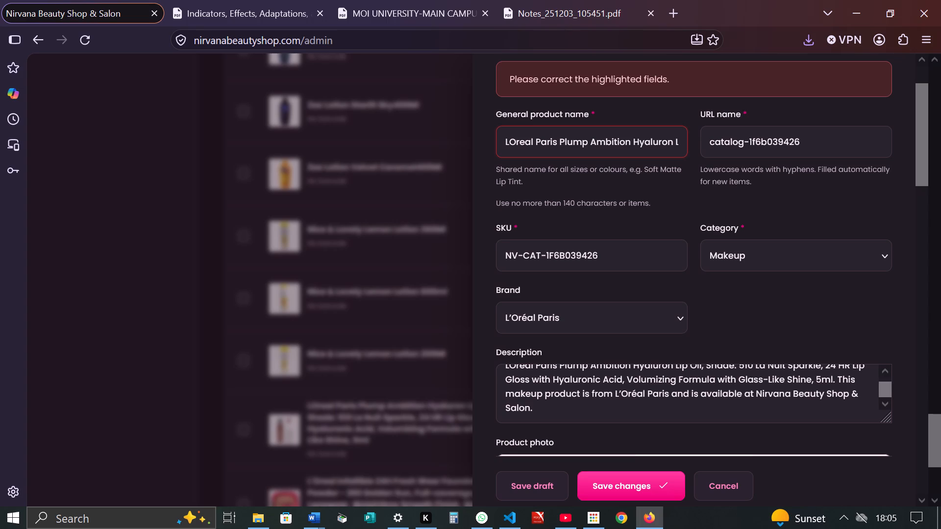
{"action": "left_click_drag", "start_coordinate": [673, 141], "coordinate": [695, 143]}
{"action": "key", "text": "BackSpace"}
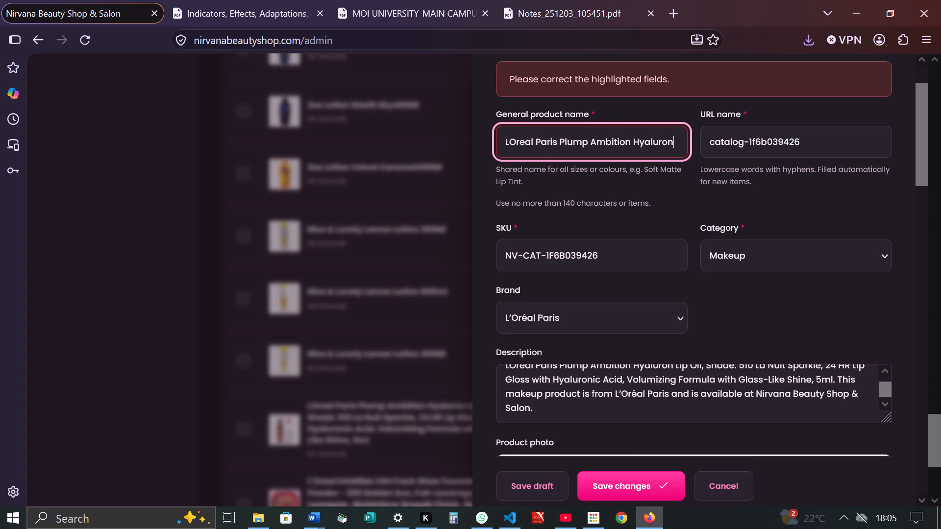
{"action": "left_click_drag", "start_coordinate": [695, 143], "coordinate": [660, 429]}
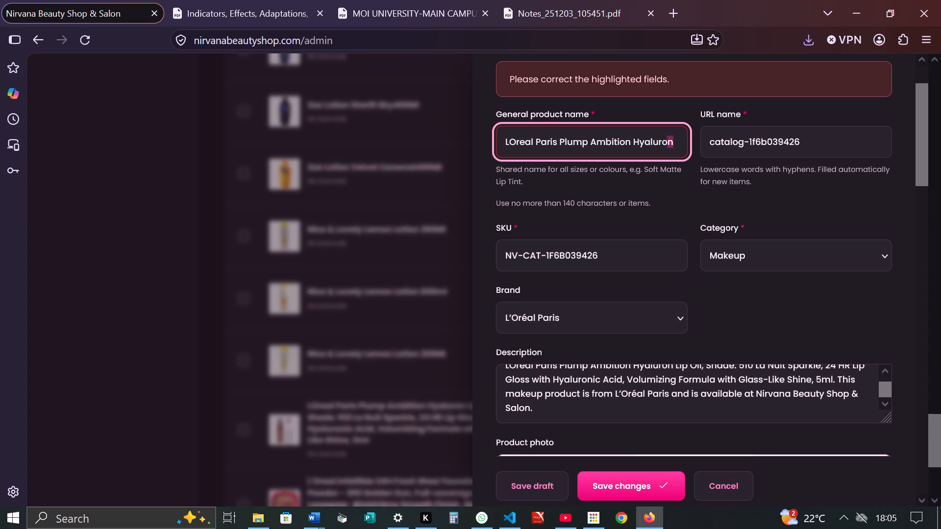
{"action": "left_click_drag", "start_coordinate": [660, 429], "coordinate": [628, 486]}
{"action": "left_click", "coordinate": [628, 486]}
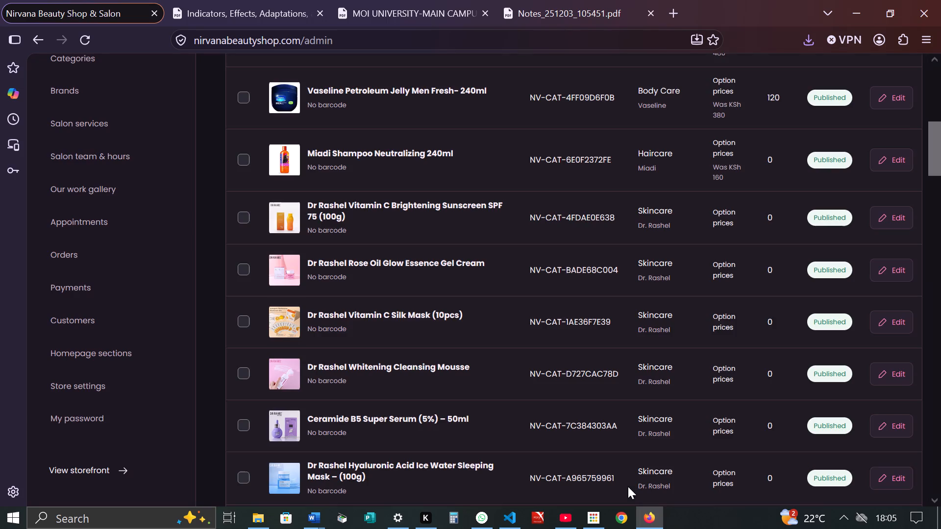
Set the stock of the L'Oreal Infallible 24H Fresh Wear Foundation In A Powder - 260 Golden Sun record to 0 and submit the changes.
{"action": "scroll", "coordinate": [603, 427], "scroll_direction": "down", "scroll_amount": 2}
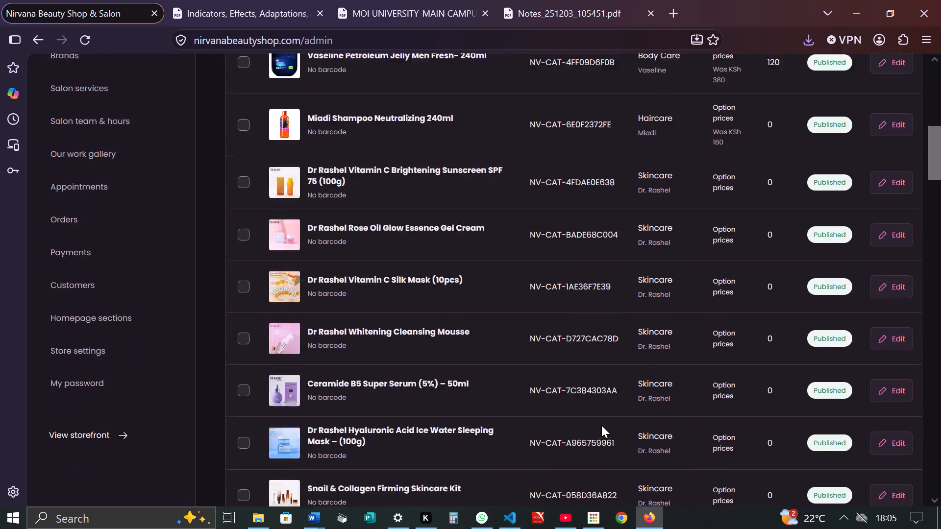
{"action": "scroll", "coordinate": [601, 425], "scroll_direction": "down", "scroll_amount": 11}
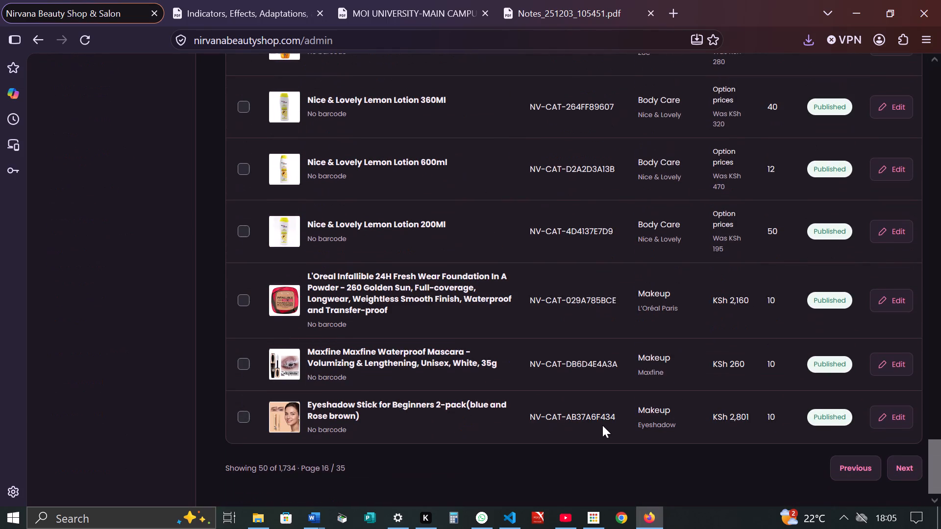
{"action": "left_click", "coordinate": [886, 295]}
{"action": "scroll", "coordinate": [693, 393], "scroll_direction": "down", "scroll_amount": 1}
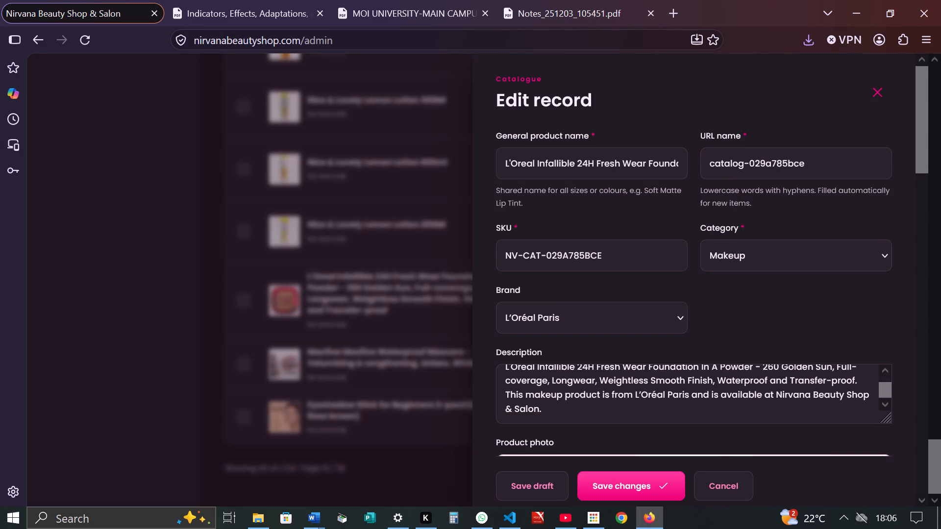
{"action": "scroll", "coordinate": [713, 379], "scroll_direction": "down", "scroll_amount": 1}
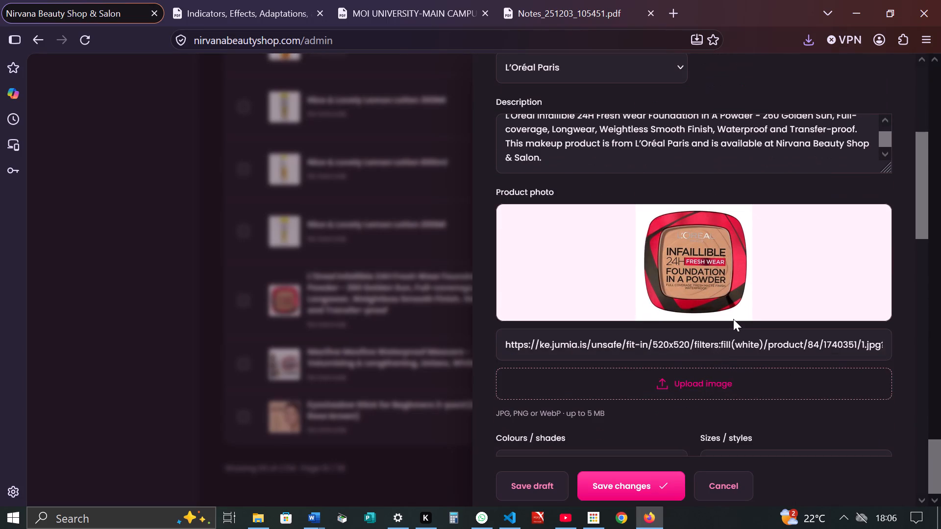
{"action": "scroll", "coordinate": [740, 327], "scroll_direction": "down", "scroll_amount": 2}
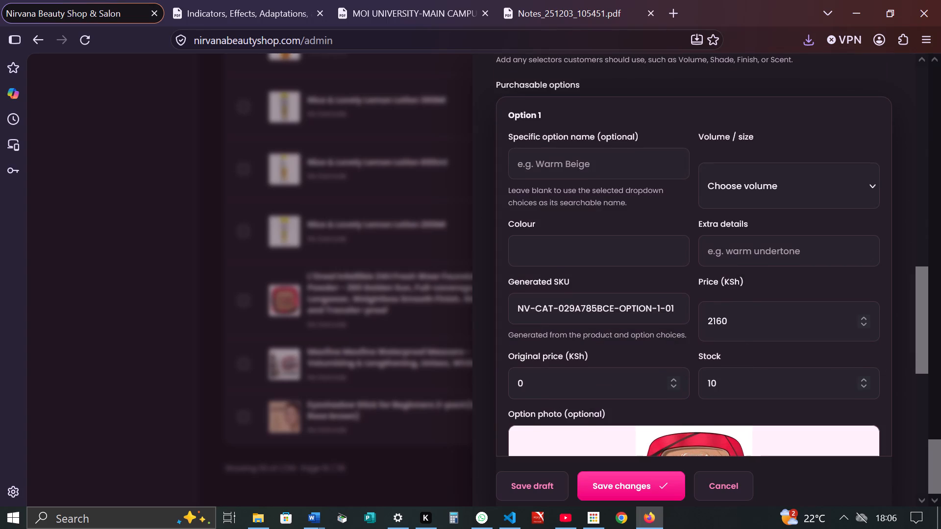
{"action": "left_click", "coordinate": [711, 387]}
{"action": "key", "text": "BackSpace"}
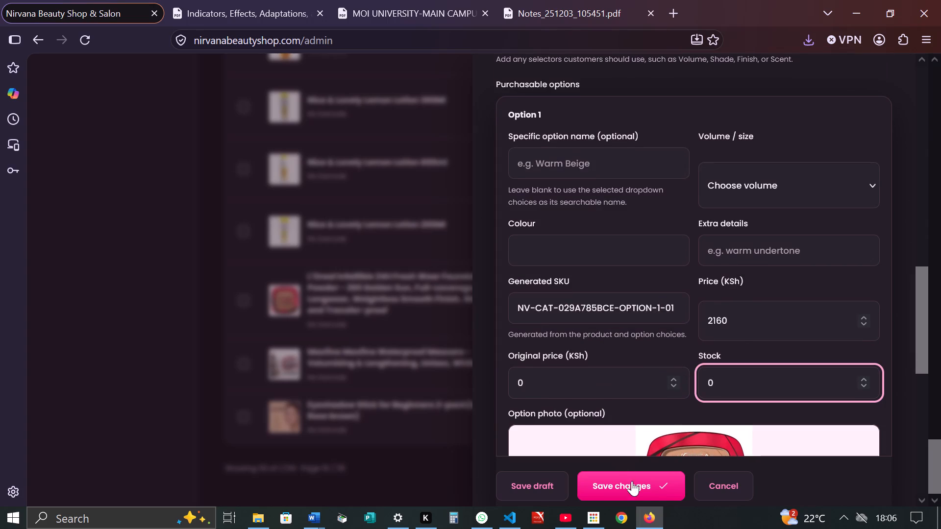
{"action": "left_click", "coordinate": [632, 483]}
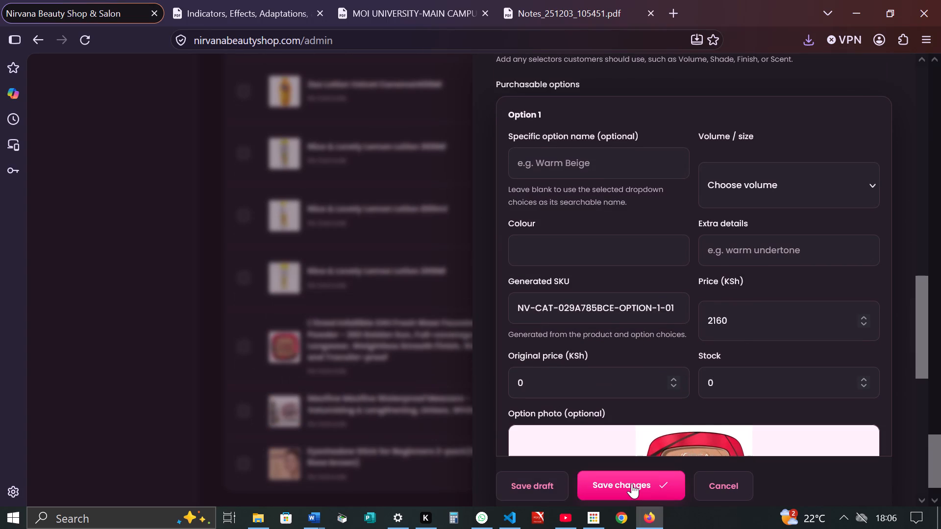
Open the foundation powder record's general product name for editing and move the text cursor along to the word Foundation.
{"action": "scroll", "coordinate": [646, 430], "scroll_direction": "up", "scroll_amount": 3}
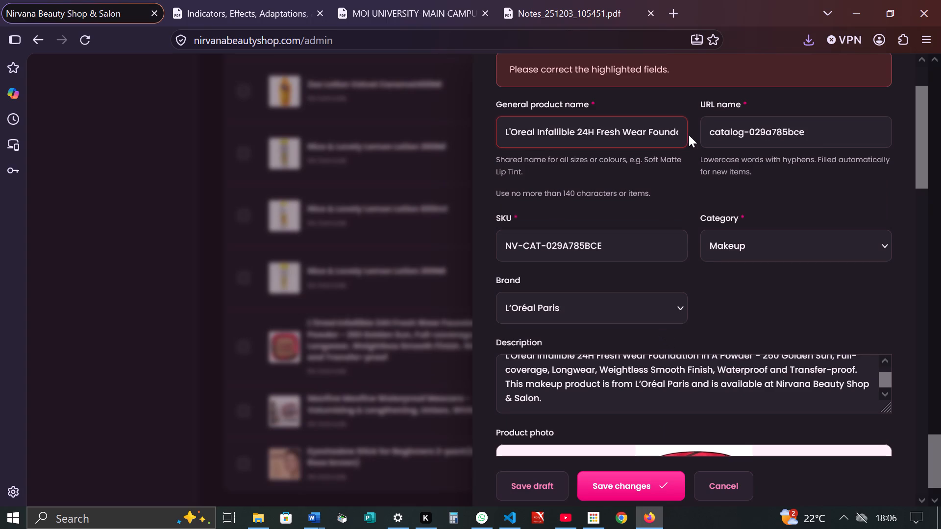
{"action": "left_click", "coordinate": [677, 139]}
{"action": "key", "text": "Right"}
{"action": "key", "text": "Right"}
{"action": "key", "text": "Right"}
{"action": "key", "text": "Right"}
{"action": "key", "text": "Right"}
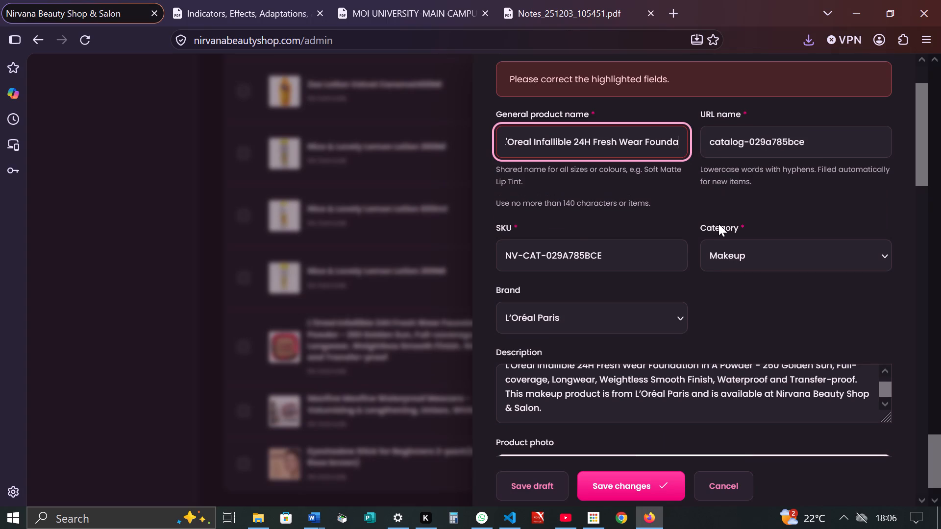
{"action": "key", "text": "Right"}
{"action": "key", "text": "Right"}
{"action": "key", "text": "Right"}
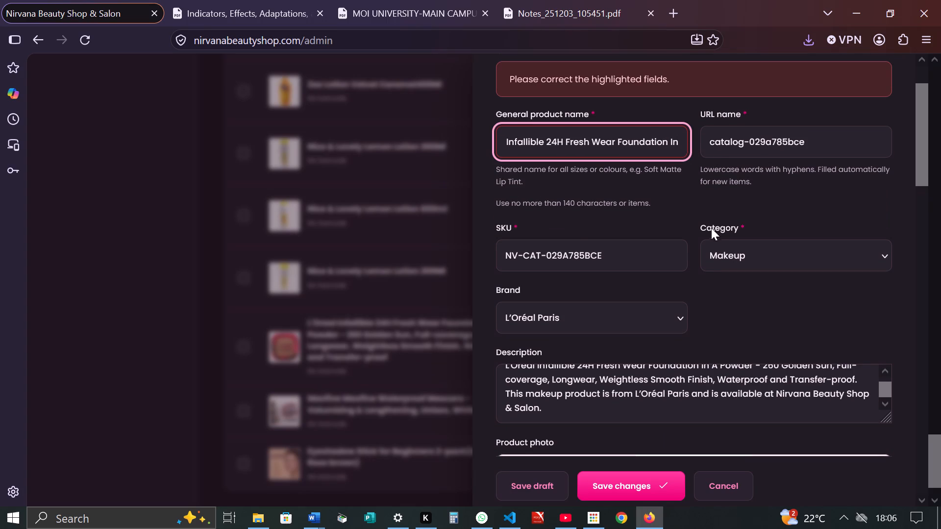
Shorten the general product name to L'Oreal Infallible 24H Fresh Wear Foundation and save the changes.
{"action": "left_click_drag", "start_coordinate": [673, 144], "coordinate": [697, 148]}
{"action": "key", "text": "BackSpace"}
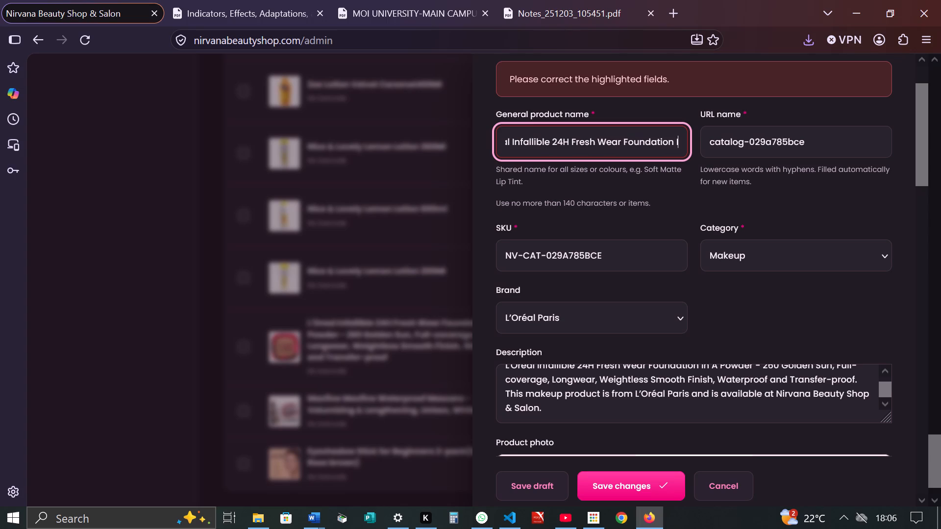
{"action": "left_click_drag", "start_coordinate": [697, 148], "coordinate": [617, 464]}
{"action": "key", "text": "BackSpace"}
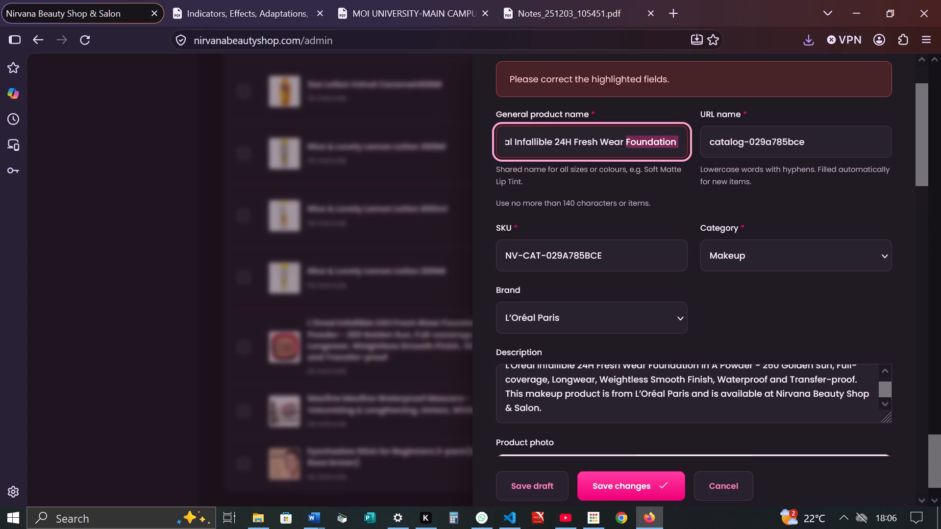
{"action": "left_click_drag", "start_coordinate": [617, 464], "coordinate": [612, 484]}
{"action": "left_click", "coordinate": [612, 484]}
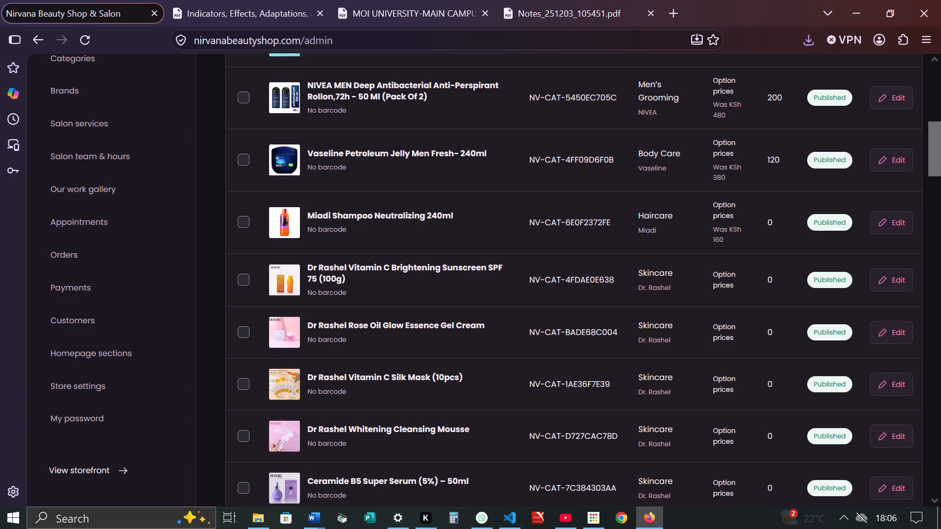
Open the Maxfine Waterproof Mascara - Volumizing & Lengthening, Unisex, White, 35g record for editing.
{"action": "scroll", "coordinate": [356, 285], "scroll_direction": "down", "scroll_amount": 5}
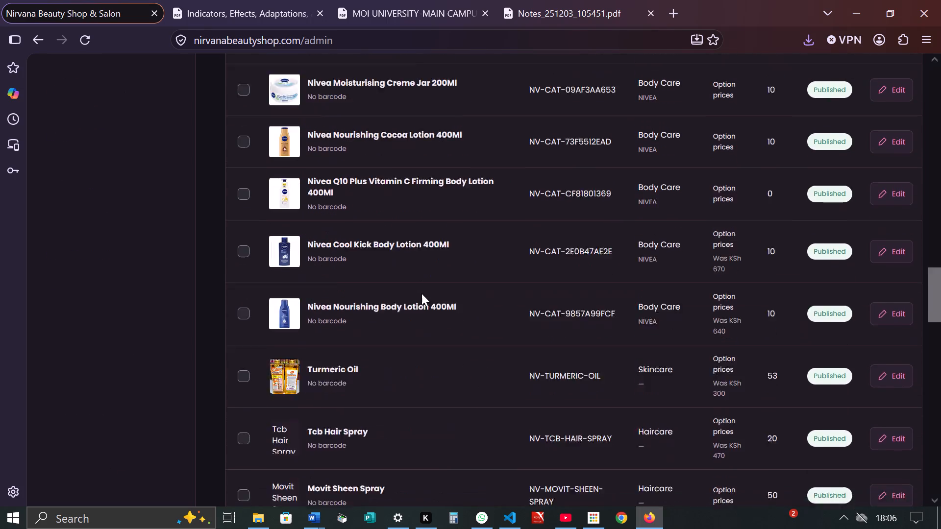
{"action": "scroll", "coordinate": [423, 293], "scroll_direction": "down", "scroll_amount": 5}
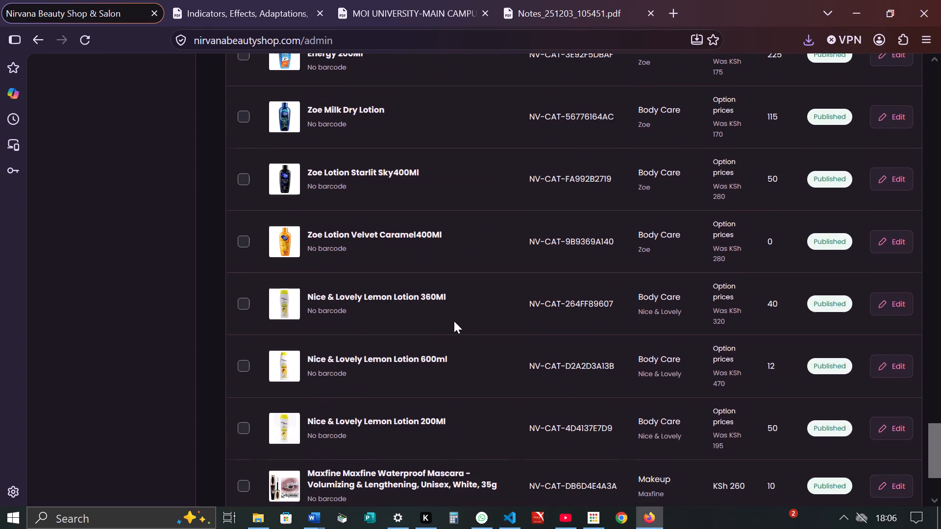
{"action": "left_click", "coordinate": [878, 485]}
{"action": "scroll", "coordinate": [853, 449], "scroll_direction": "down", "scroll_amount": 1}
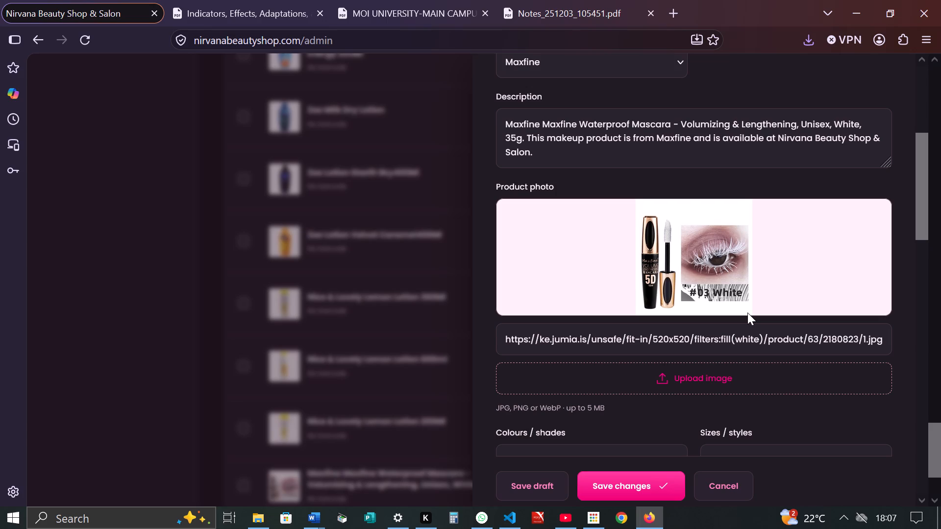
Show the desktop and put the computer to sleep.
{"action": "key", "text": "super+d"}
{"action": "key", "text": "super+x"}
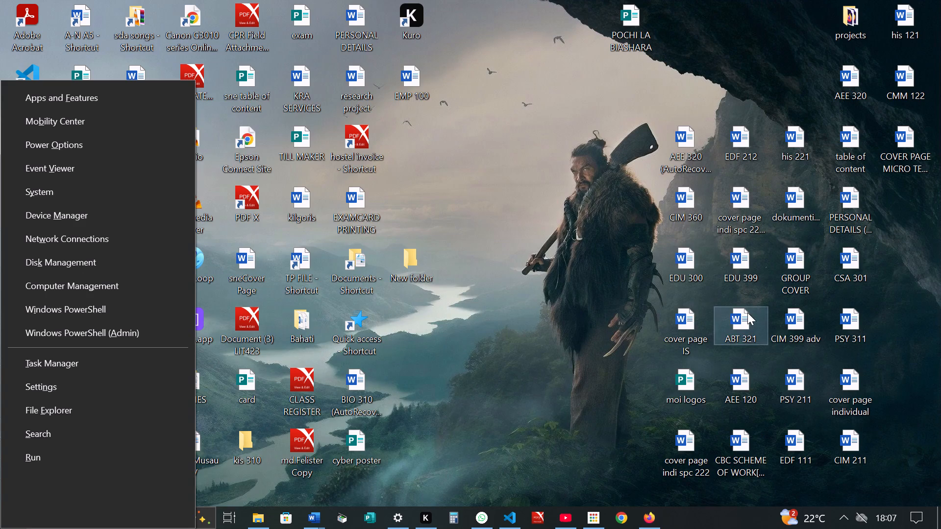
{"action": "type", "text": "us"}
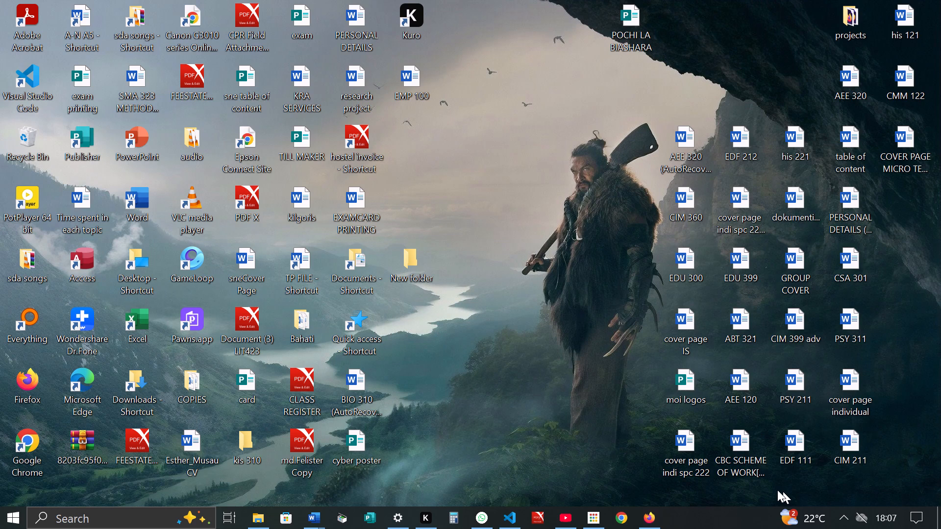
{"action": "right_click", "coordinate": [940, 528]}
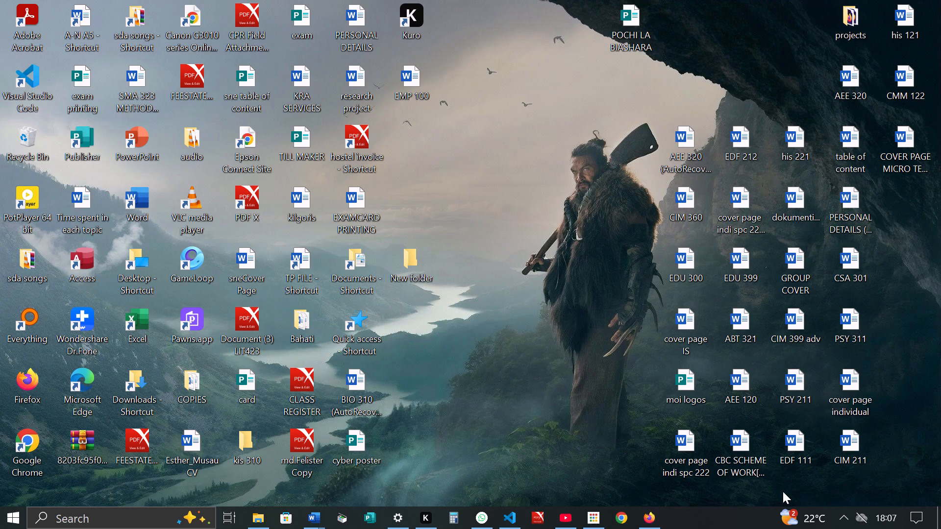
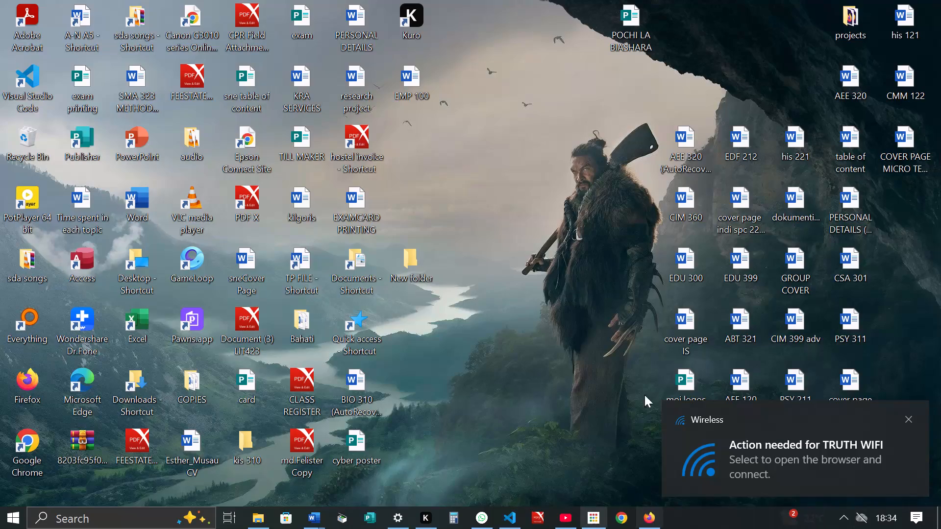
Show the hidden notification-area icons on the desktop taskbar.
{"action": "left_click_drag", "start_coordinate": [846, 508], "coordinate": [843, 518]}
{"action": "left_click", "coordinate": [843, 518]}
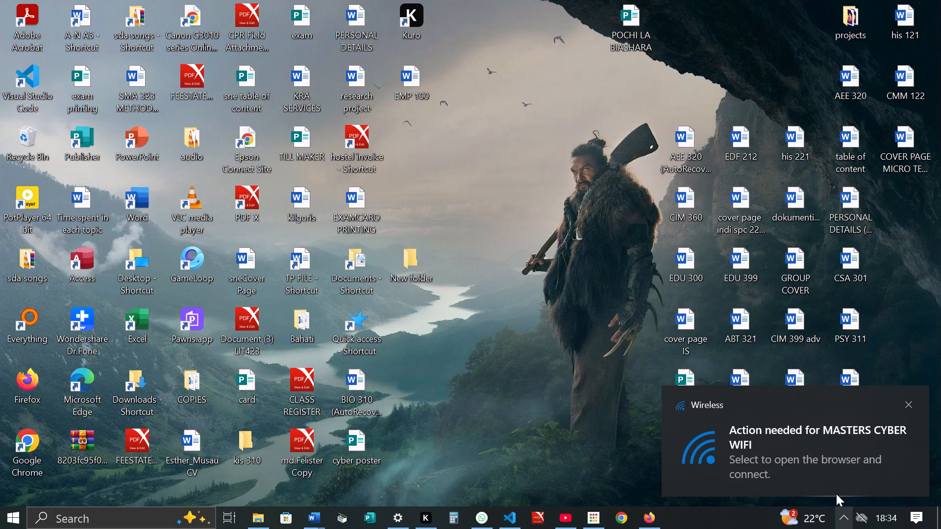